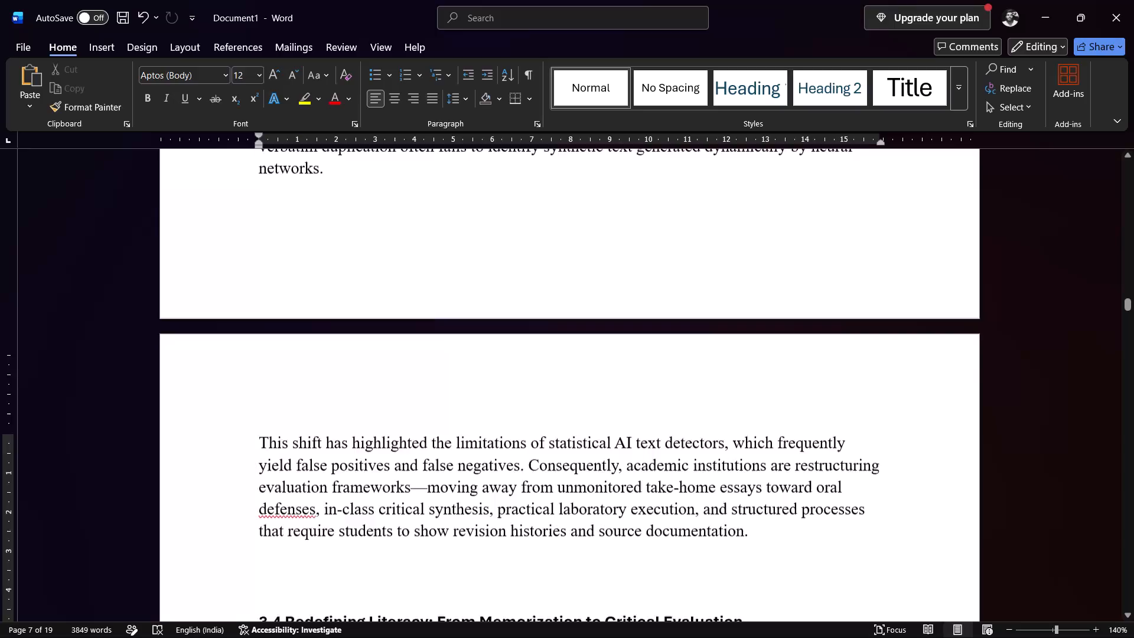
Apply Times New Roman to the paragraph beginning "This shift has highlighted the limitations" above heading 3.4.
scroll(535, 436, "right", 1)
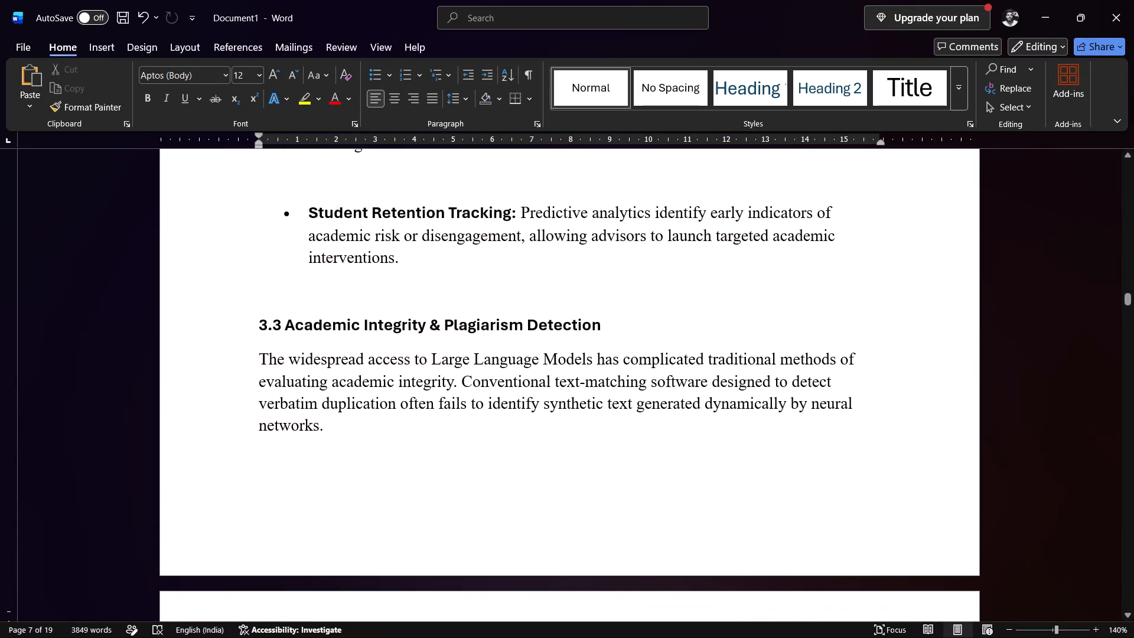
scroll(409, 424, "down", 2)
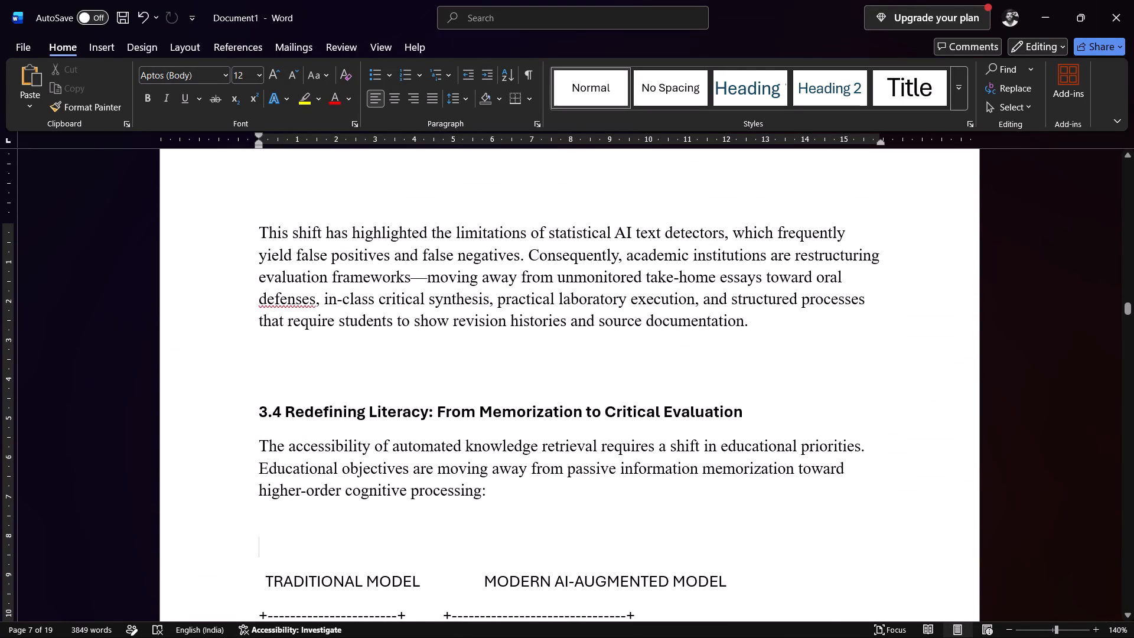
left_click_drag(751, 319, 207, 228)
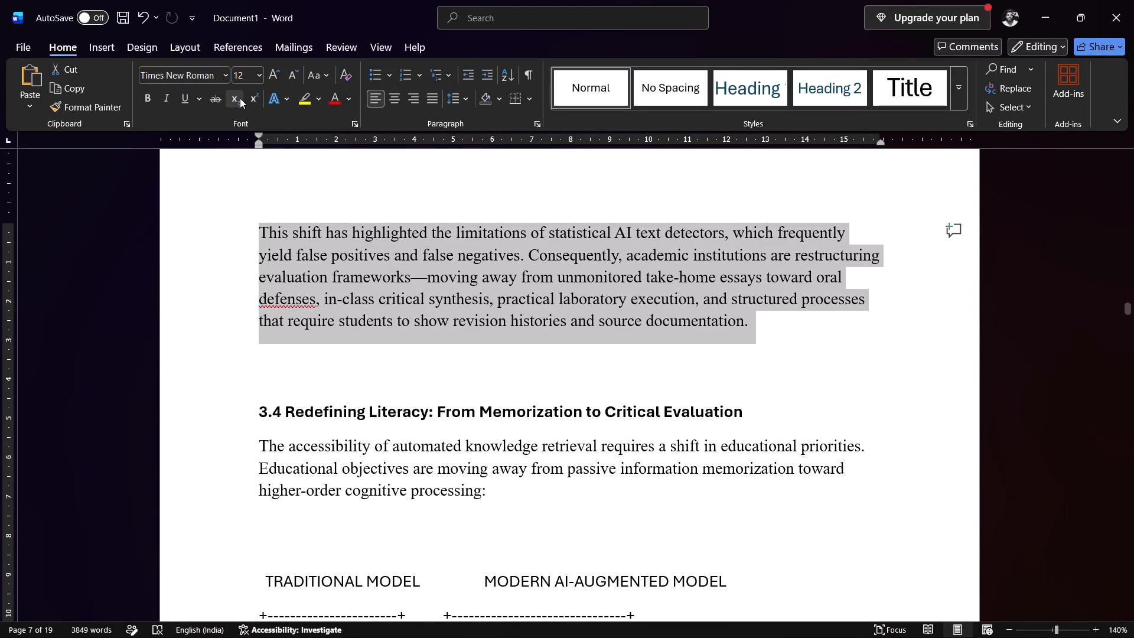
left_click(228, 78)
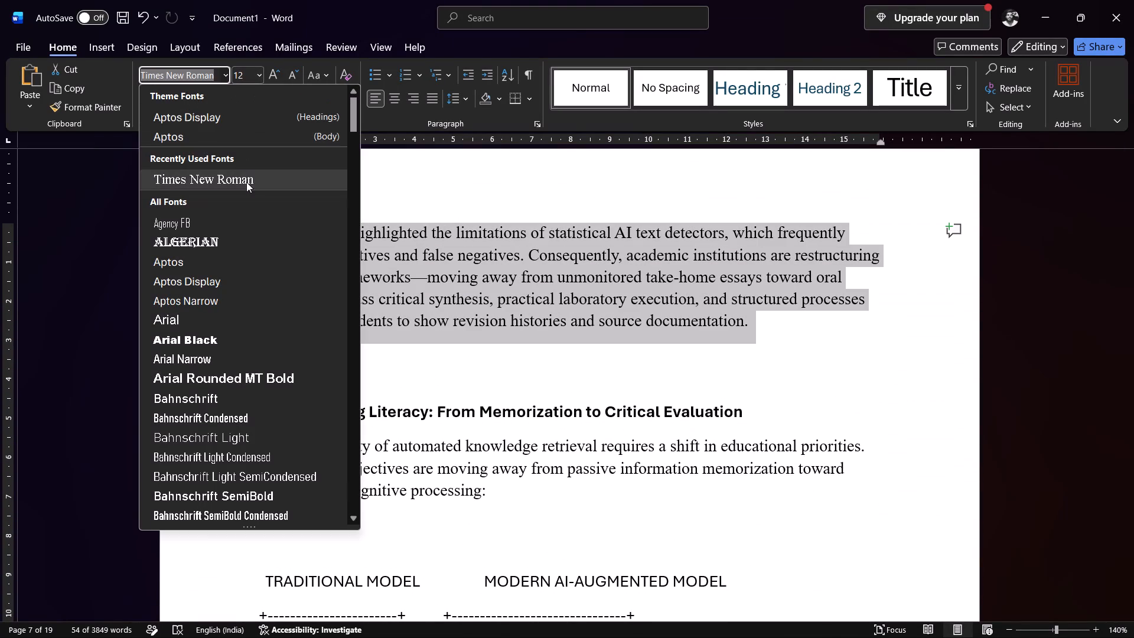
left_click(246, 182)
left_click(496, 271)
Apply Times New Roman to the introductory paragraph under heading 3.4 Redefining Literacy.
scroll(496, 271, "down", 1)
scroll(496, 271, "up", 1)
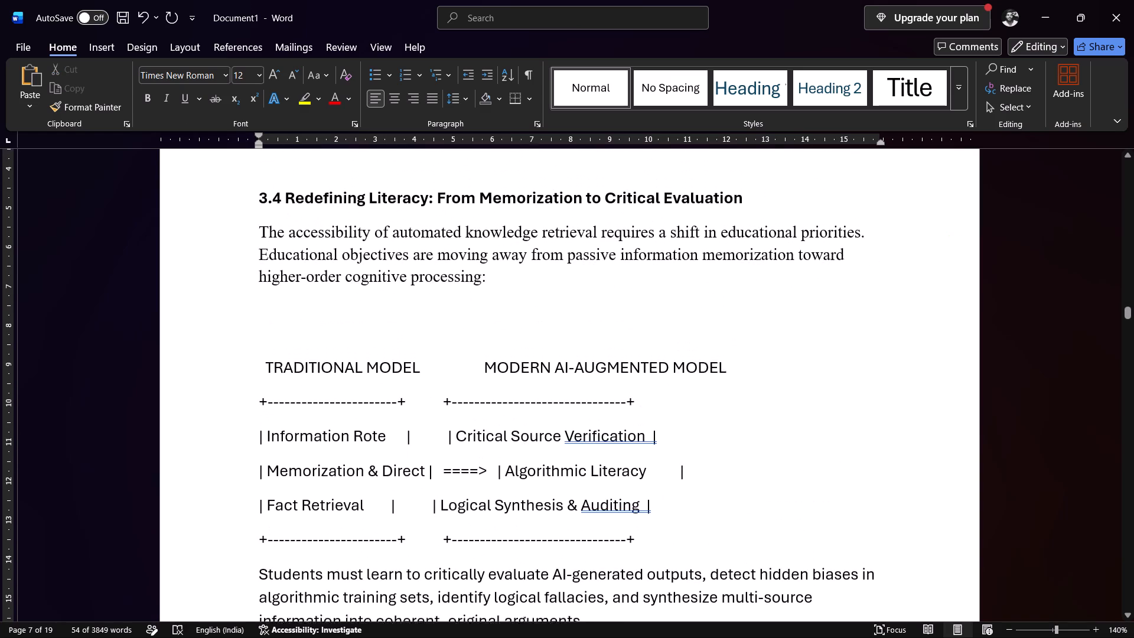
scroll(496, 271, "up", 1)
left_click_drag(495, 289, 265, 233)
left_click(350, 185)
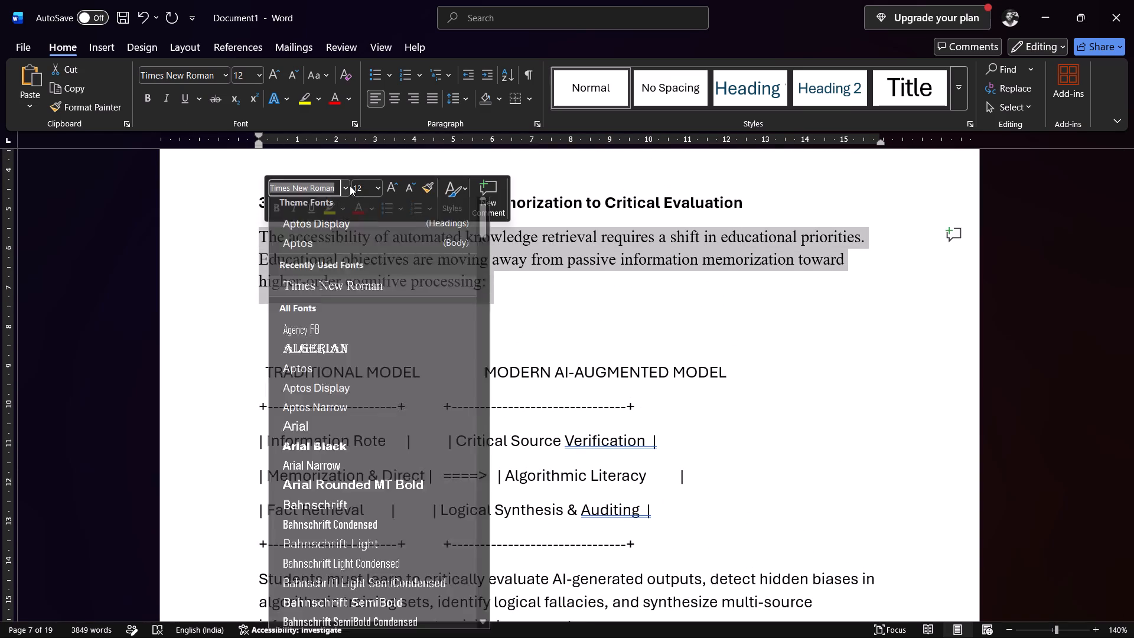
left_click(351, 292)
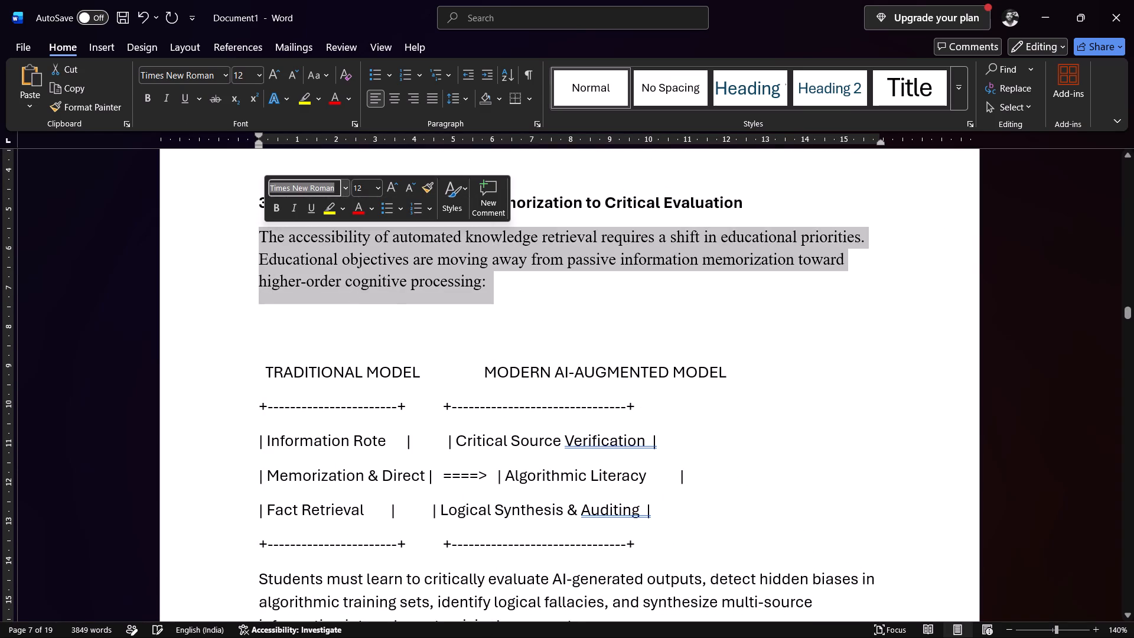
left_click(474, 307)
Delete the Traditional Model versus Modern AI-Augmented Model text diagram in section 3.4, along with the surplus blank lines around it.
scroll(474, 307, "down", 1)
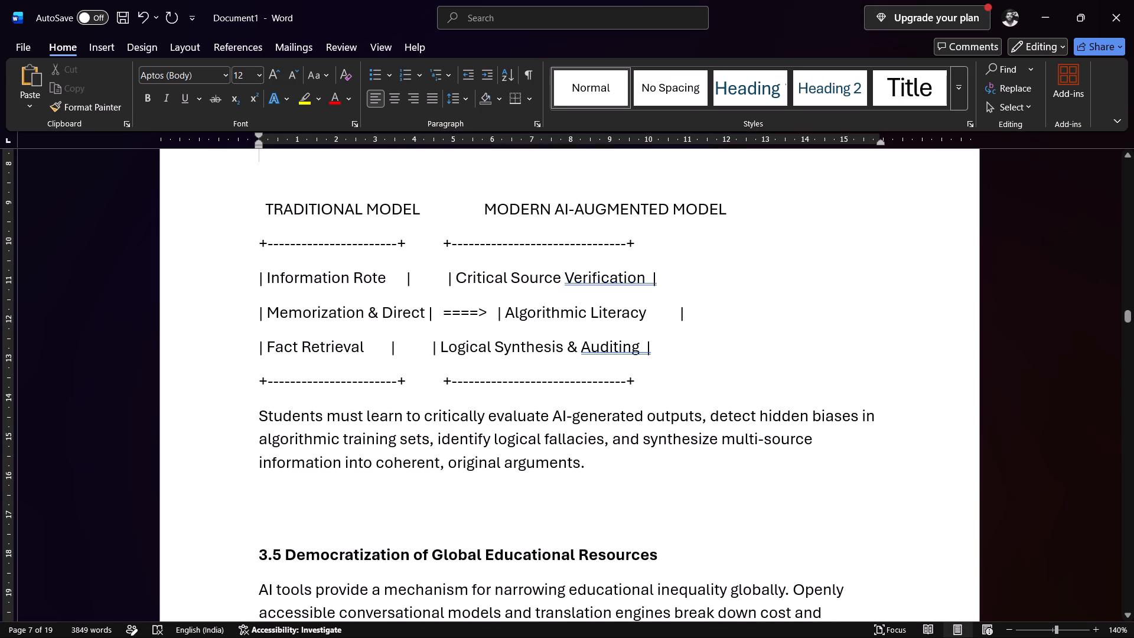
left_click_drag(656, 382, 265, 213)
key("BackSpace")
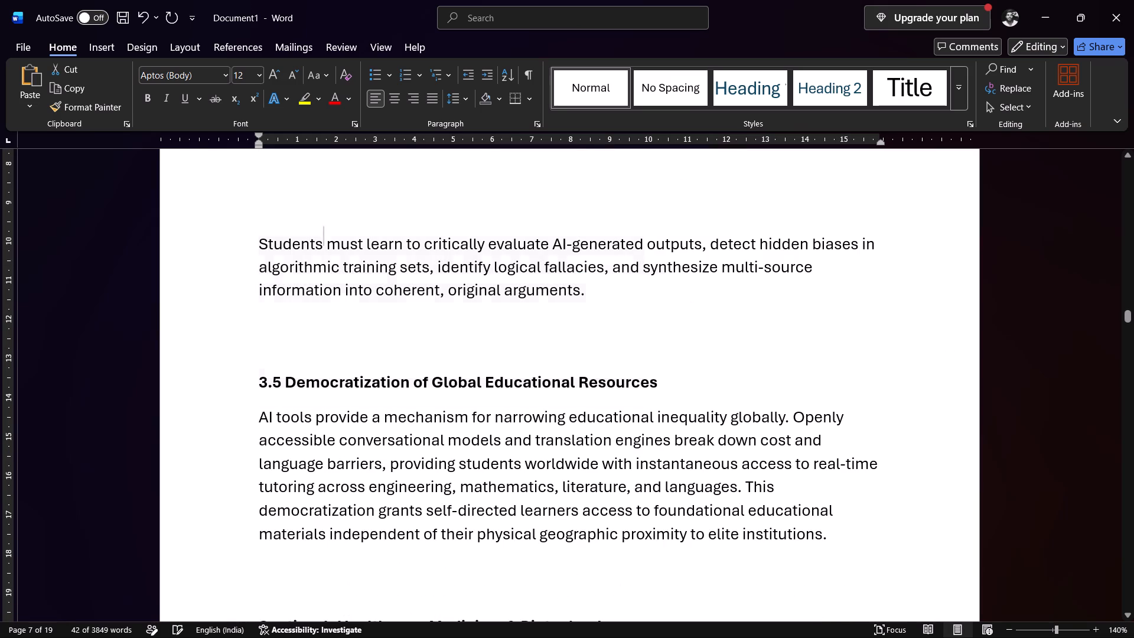
key("BackSpace")
key("BackSpace")
key("BackSpace")
key("BackSpace")
Change the font of the section 3.4 paragraph beginning "Students must learn to critically evaluate" to Times New Roman.
scroll(265, 213, "up", 1)
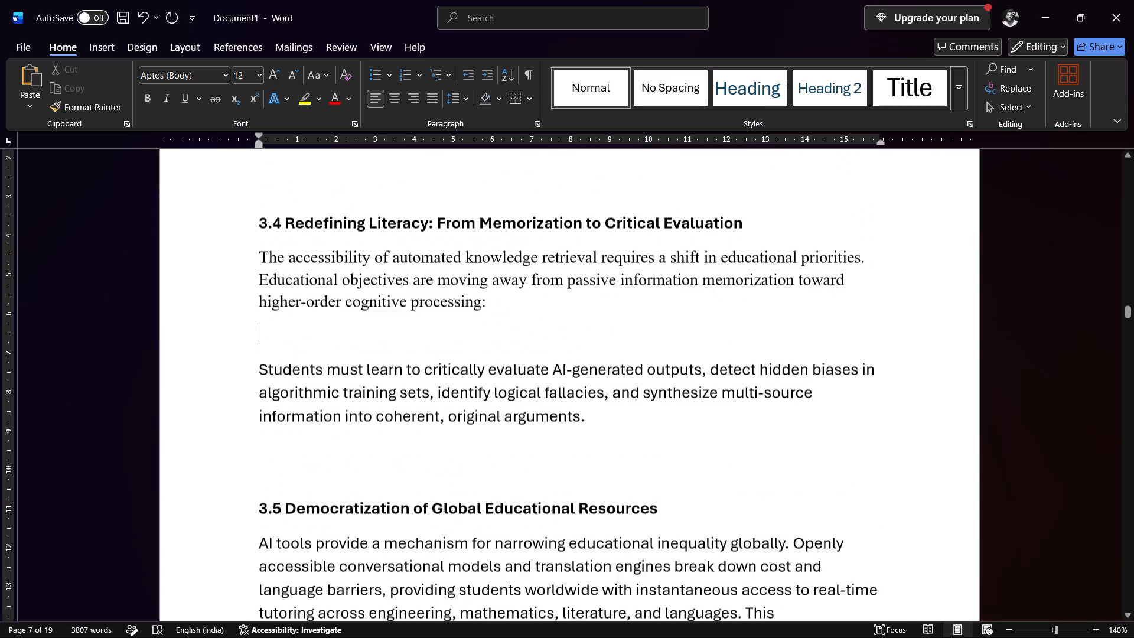
scroll(265, 213, "up", 1)
left_click_drag(591, 468, 250, 405)
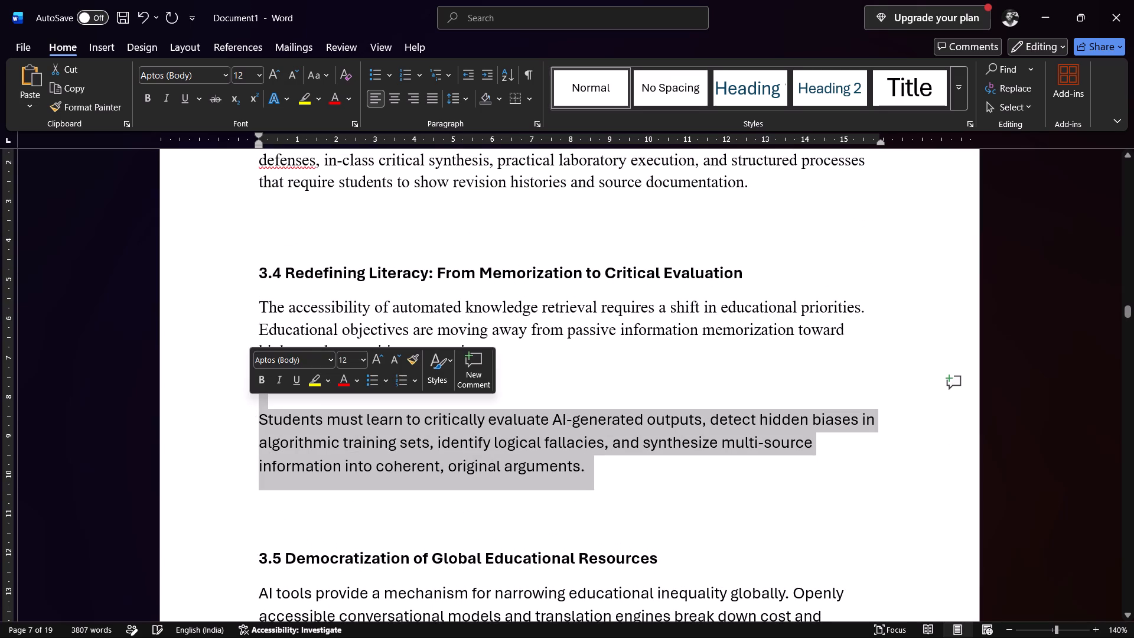
left_click(330, 362)
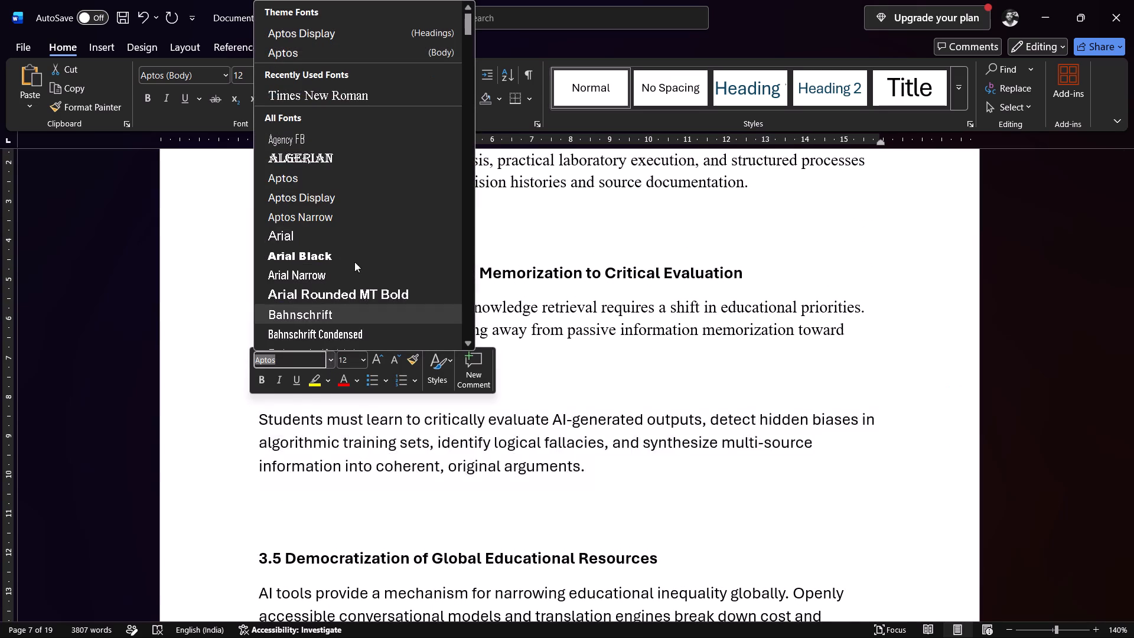
left_click(419, 102)
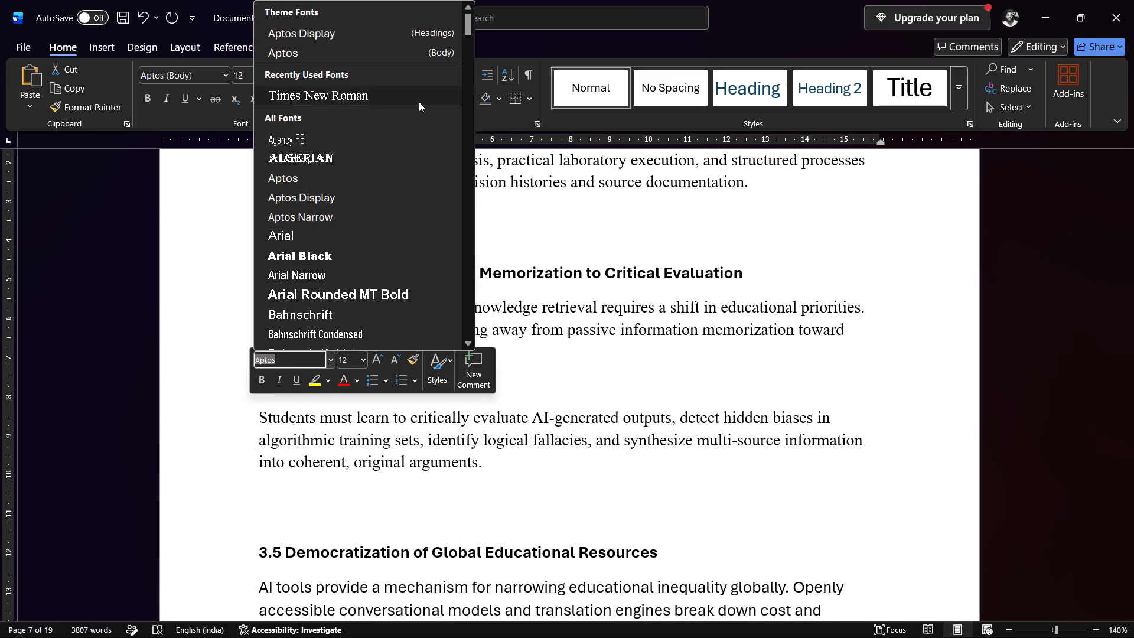
left_click(507, 408)
Change the font of the whole body paragraph under heading 3.5 Democratization of Global Educational Resources to Times New Roman.
scroll(507, 408, "down", 1)
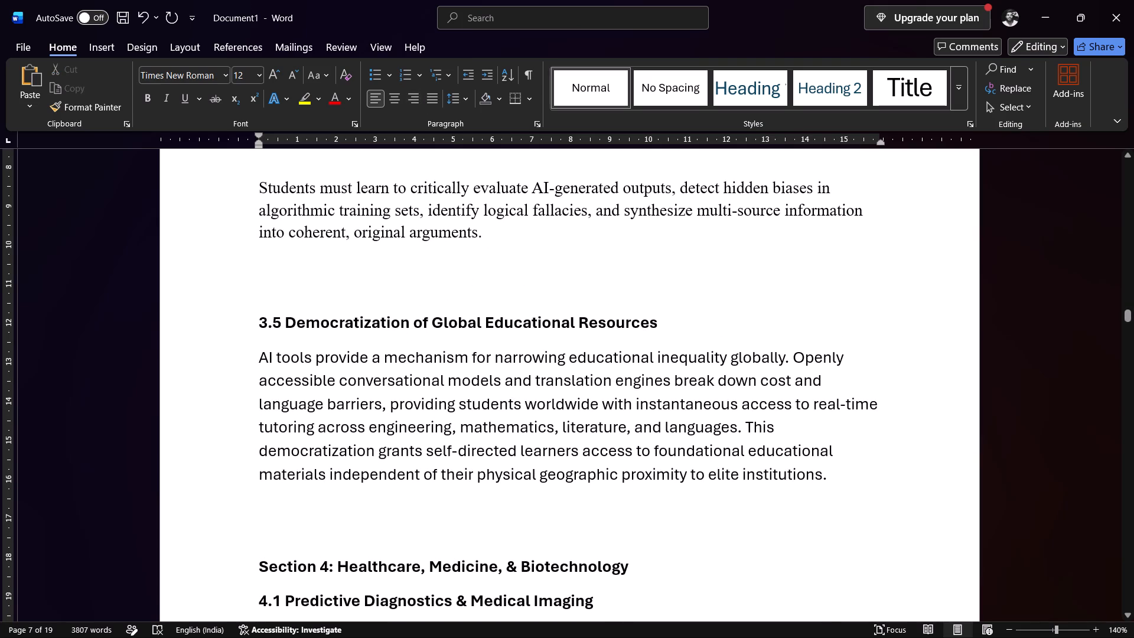
left_click(832, 479)
left_click_drag(832, 479, 256, 363)
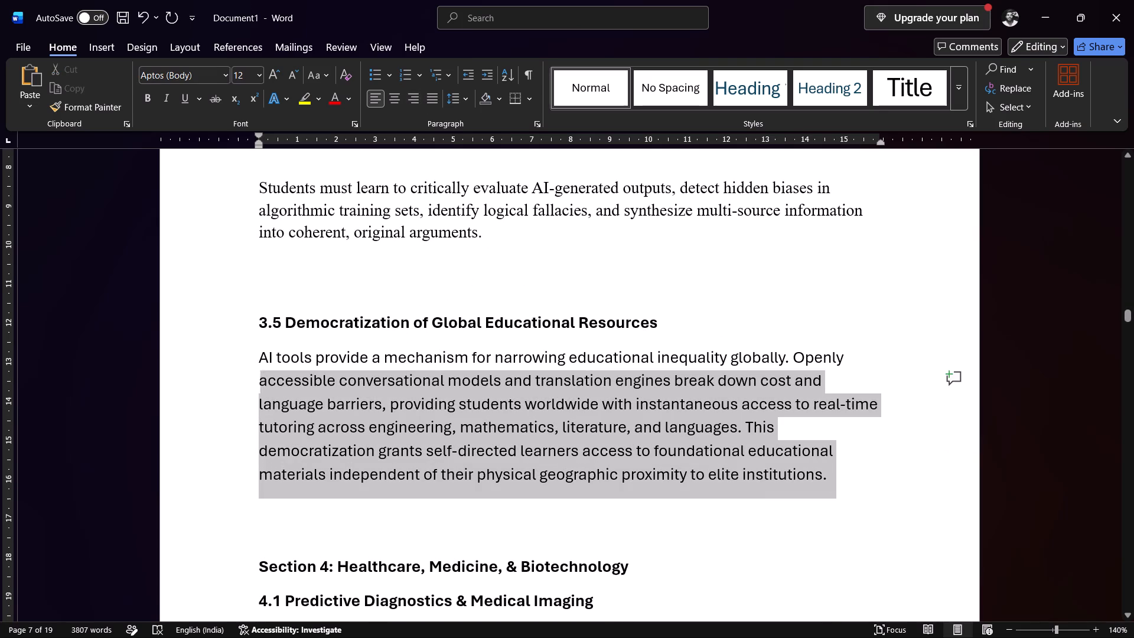
left_click_drag(256, 363, 214, 340)
left_click(341, 377)
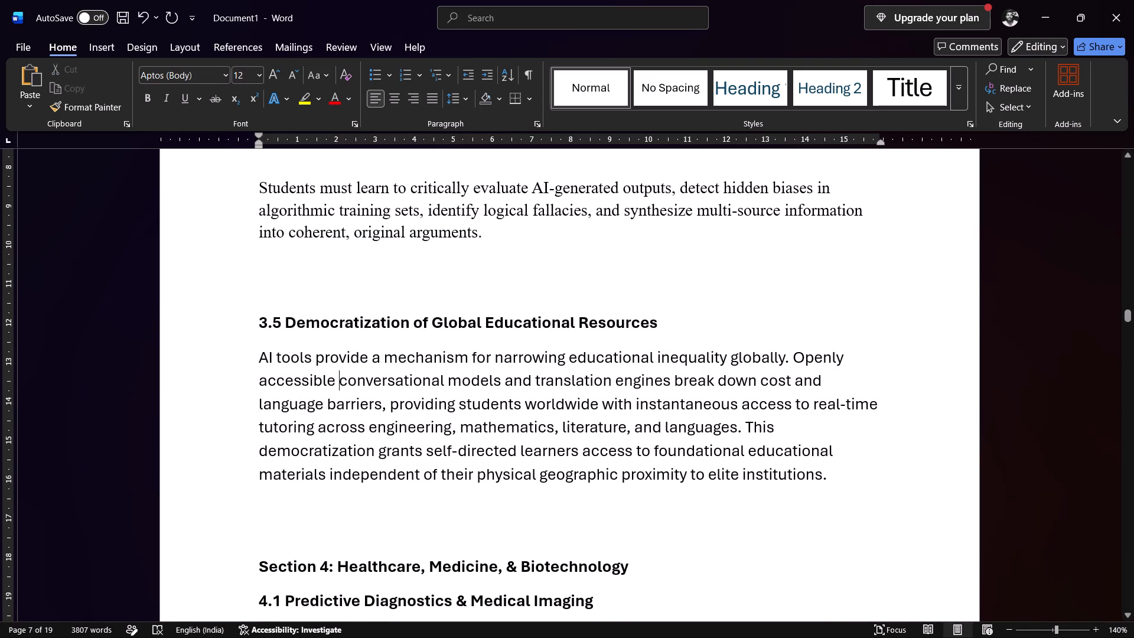
left_click_drag(830, 477, 356, 365)
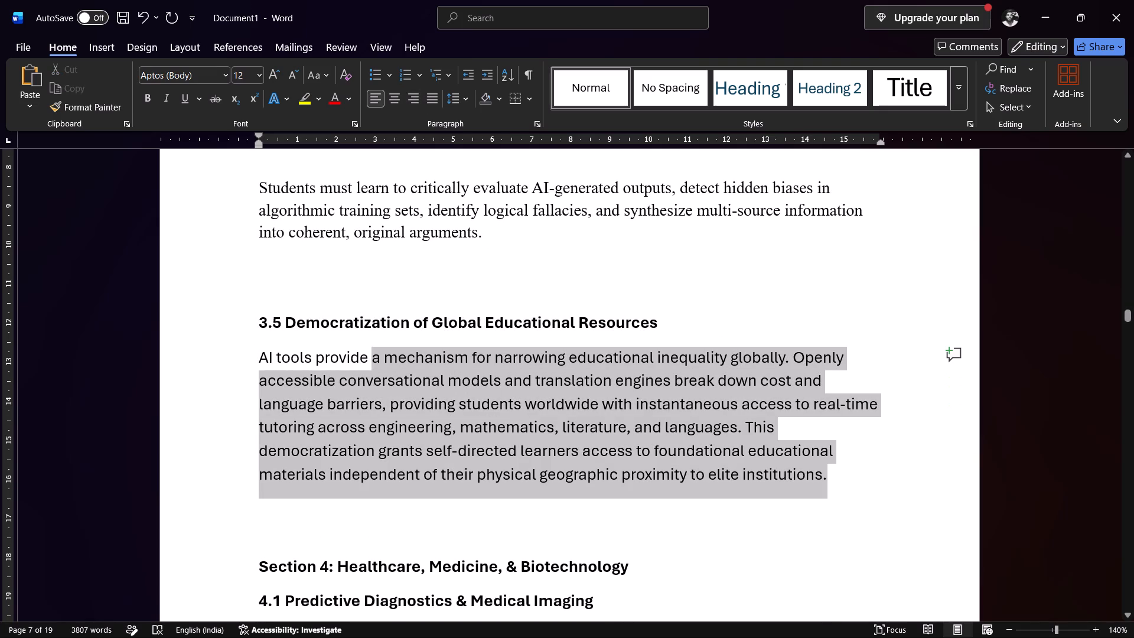
left_click_drag(356, 365, 268, 350)
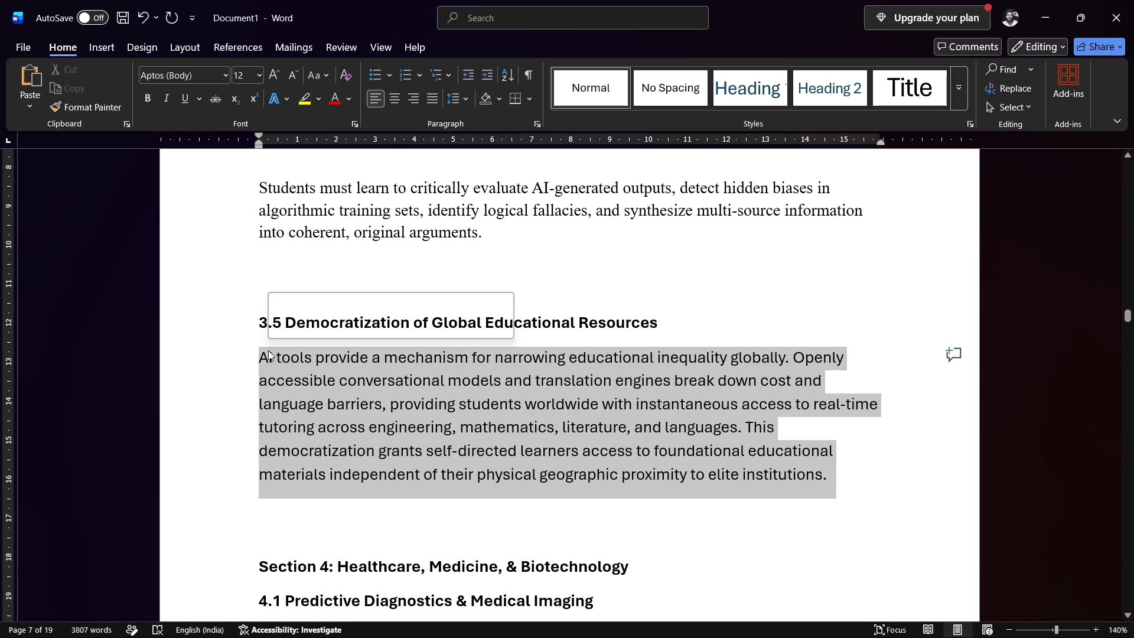
left_click(348, 305)
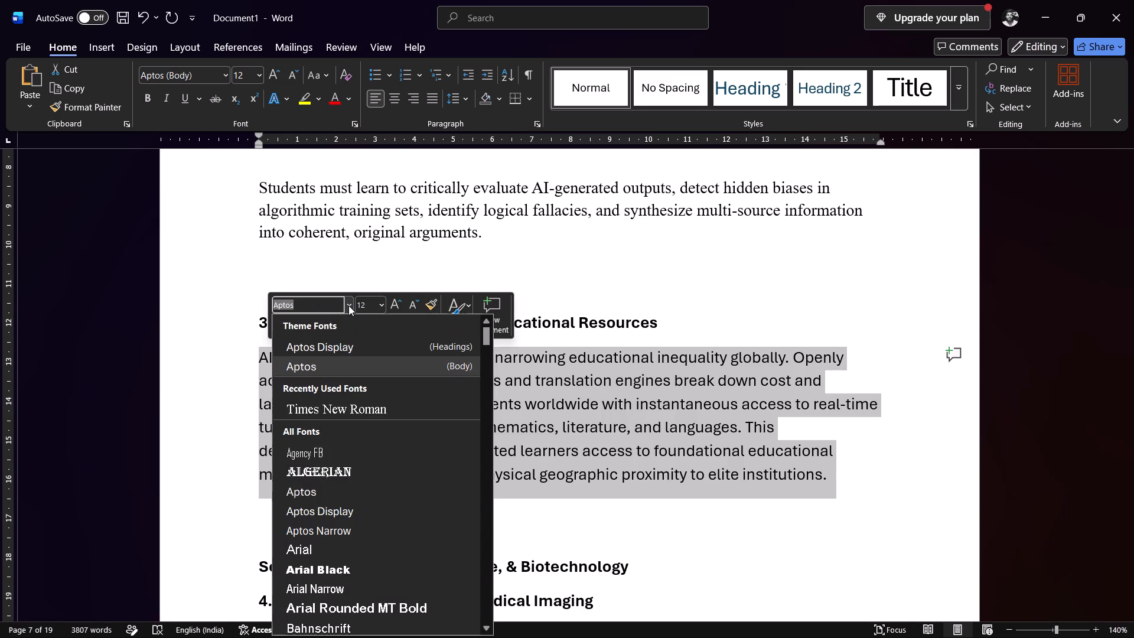
left_click(364, 406)
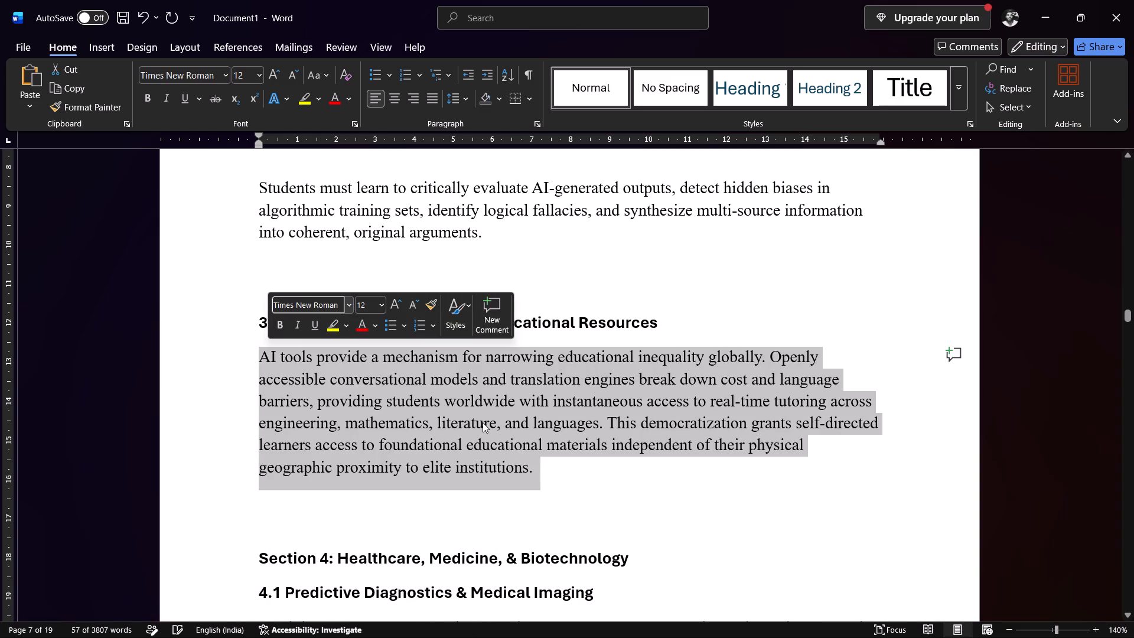
left_click(483, 422)
Change the font of the "In clinical healthcare" paragraph under heading 4.1 to Times New Roman, leaving the heading out.
scroll(483, 422, "down", 1)
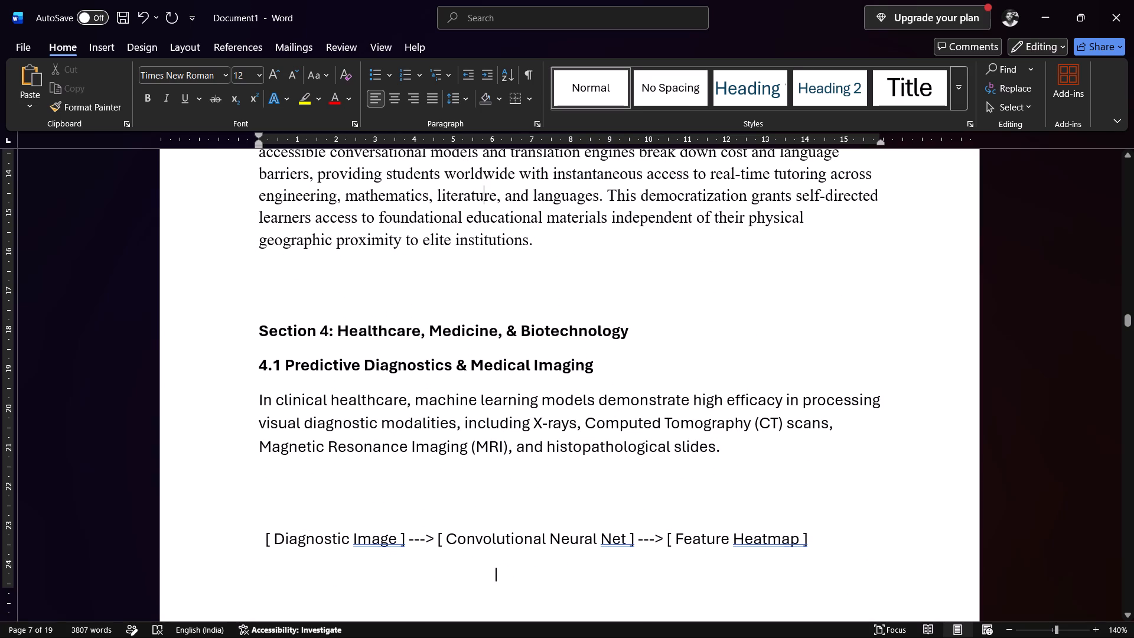
left_click_drag(729, 453, 272, 385)
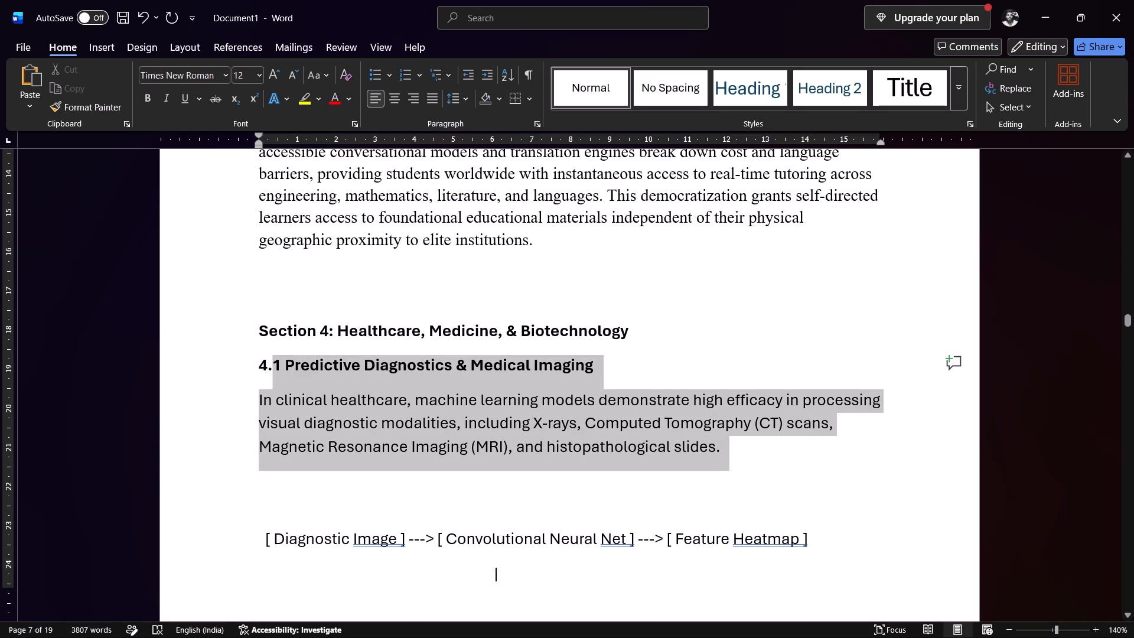
left_click_drag(272, 385, 247, 403)
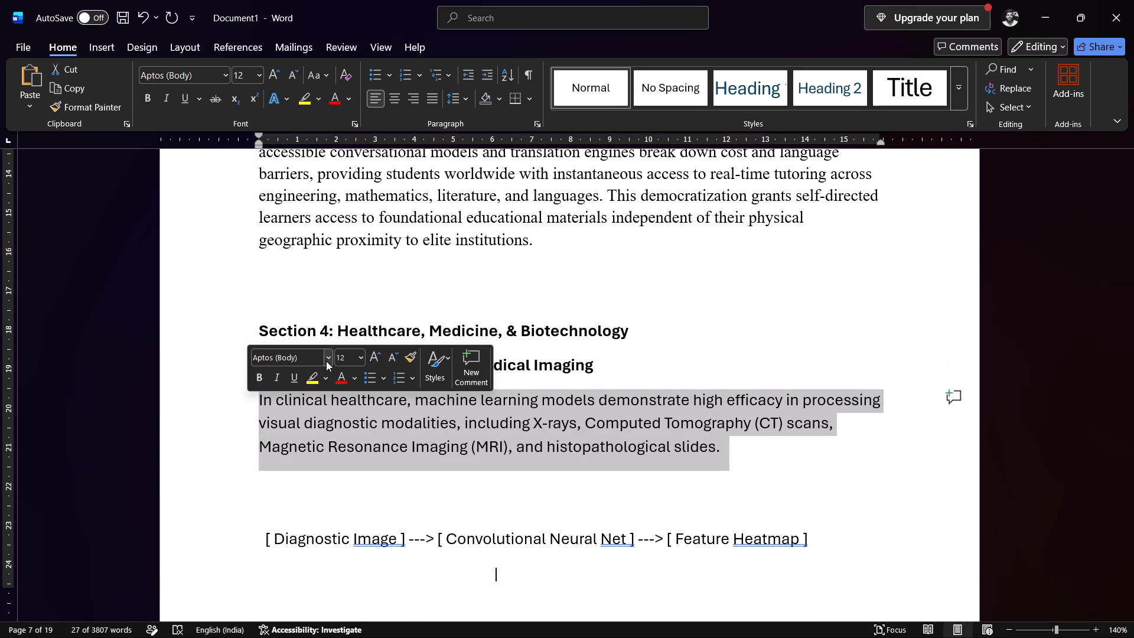
left_click(326, 361)
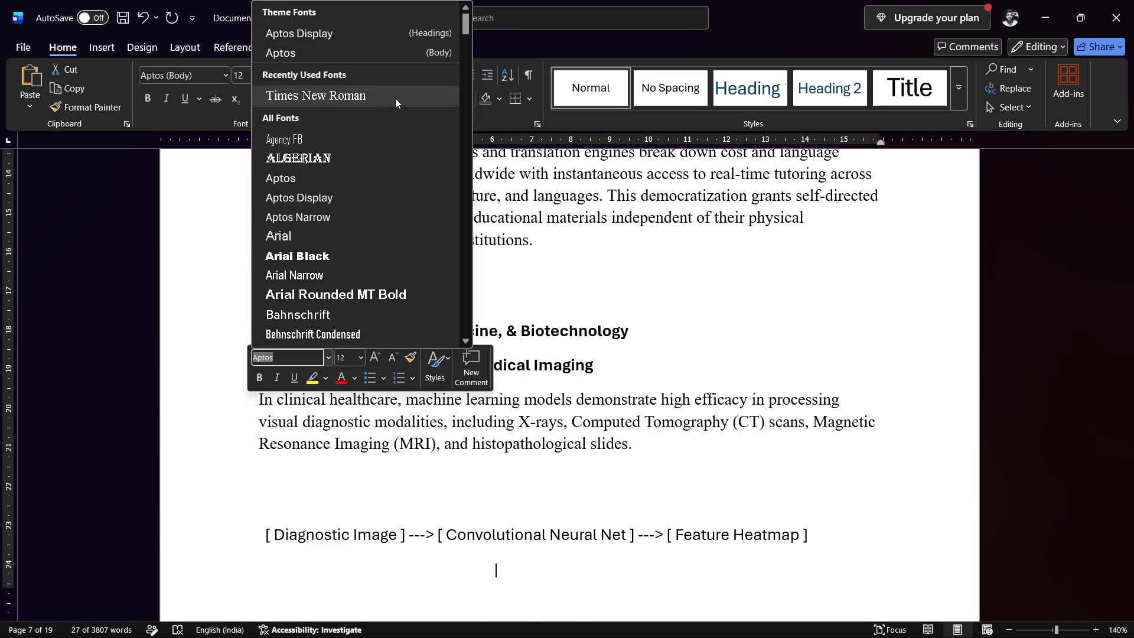
left_click(397, 97)
left_click(491, 388)
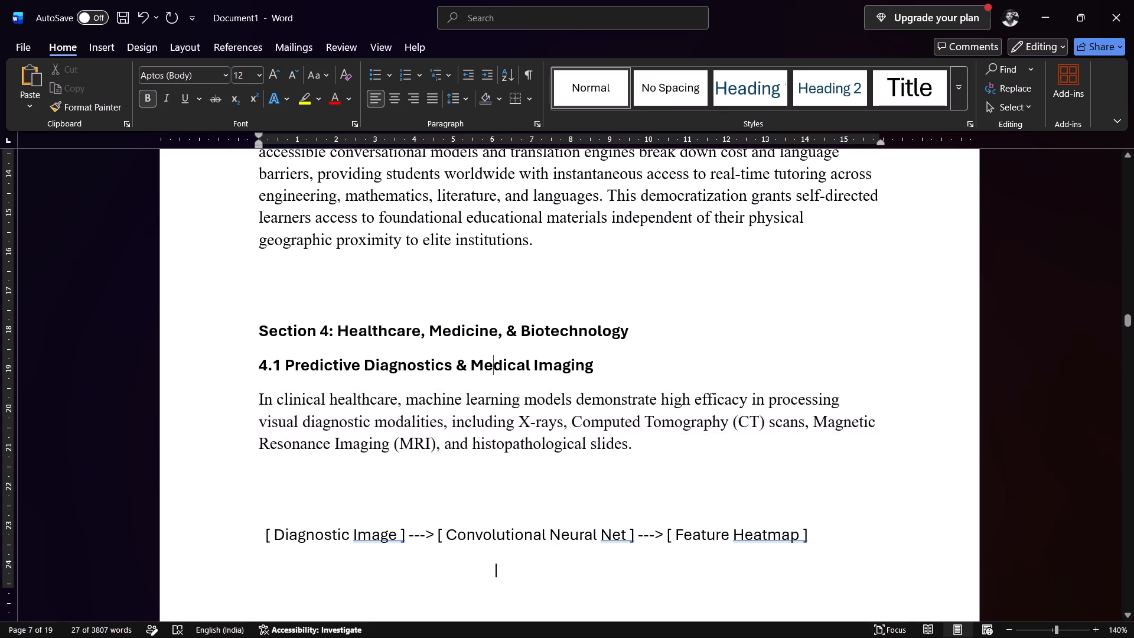
Delete the text flow diagram in section 4.1, from Diagnostic Image through the Clinical Decision line, with its surrounding blank lines.
scroll(491, 388, "down", 1)
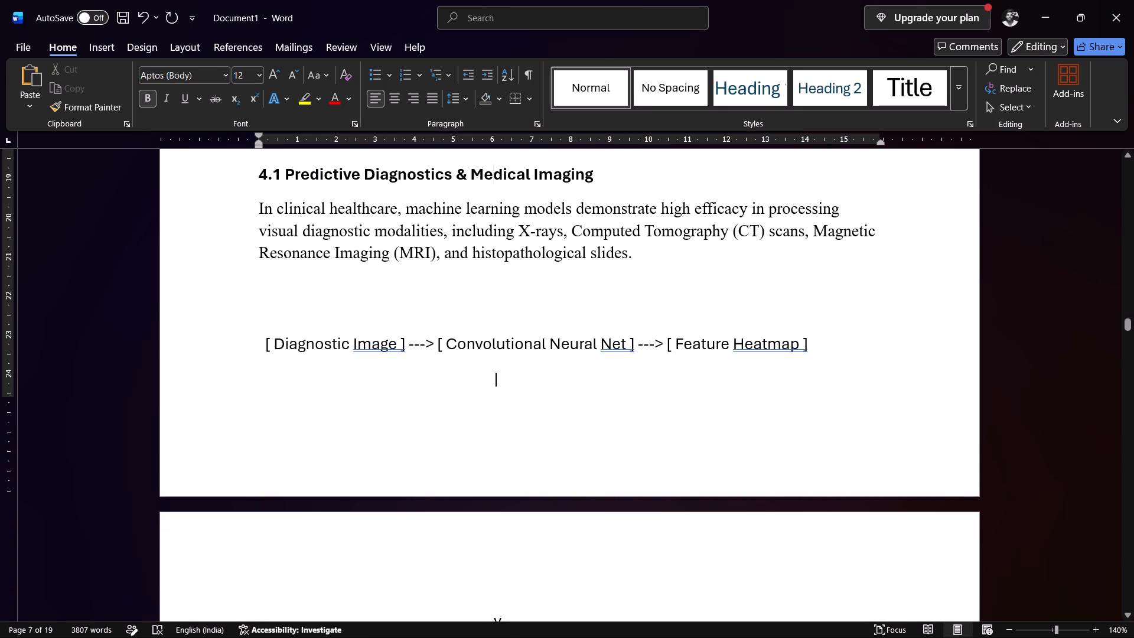
left_click_drag(820, 344, 248, 356)
key("BackSpace")
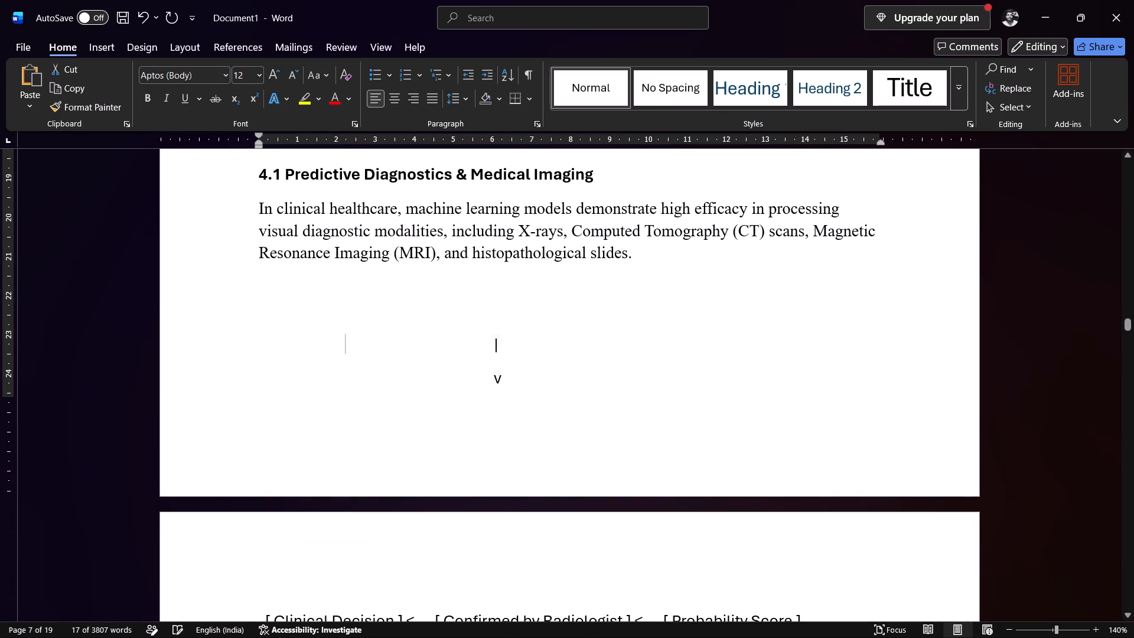
left_click_drag(514, 378, 457, 325)
key("BackSpace")
key("BackSpace")
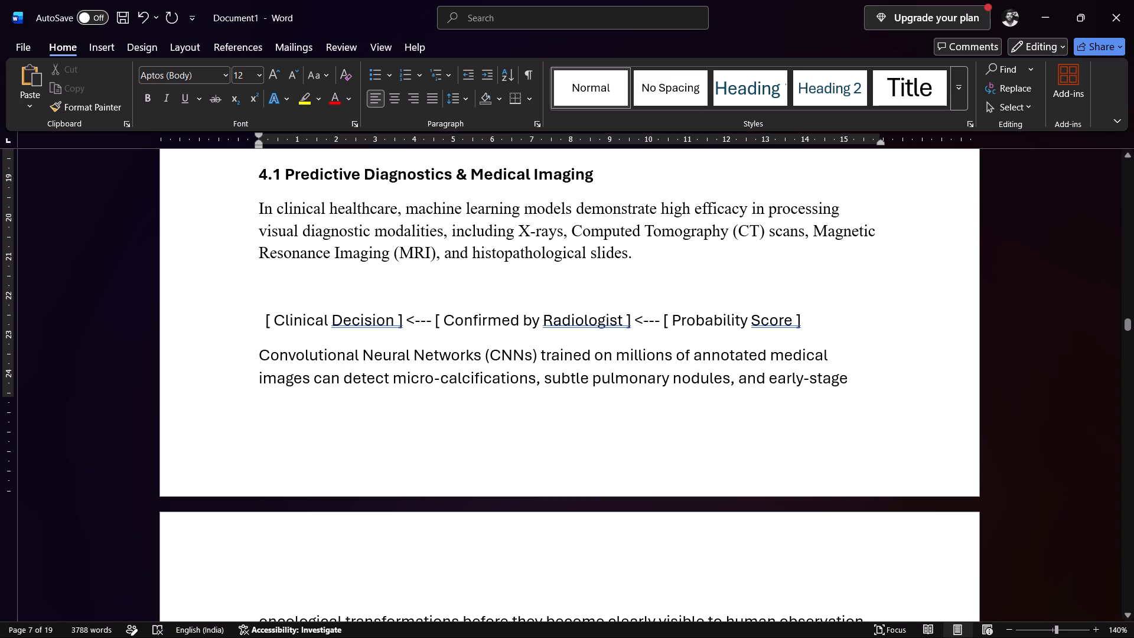
left_click_drag(811, 320, 409, 255)
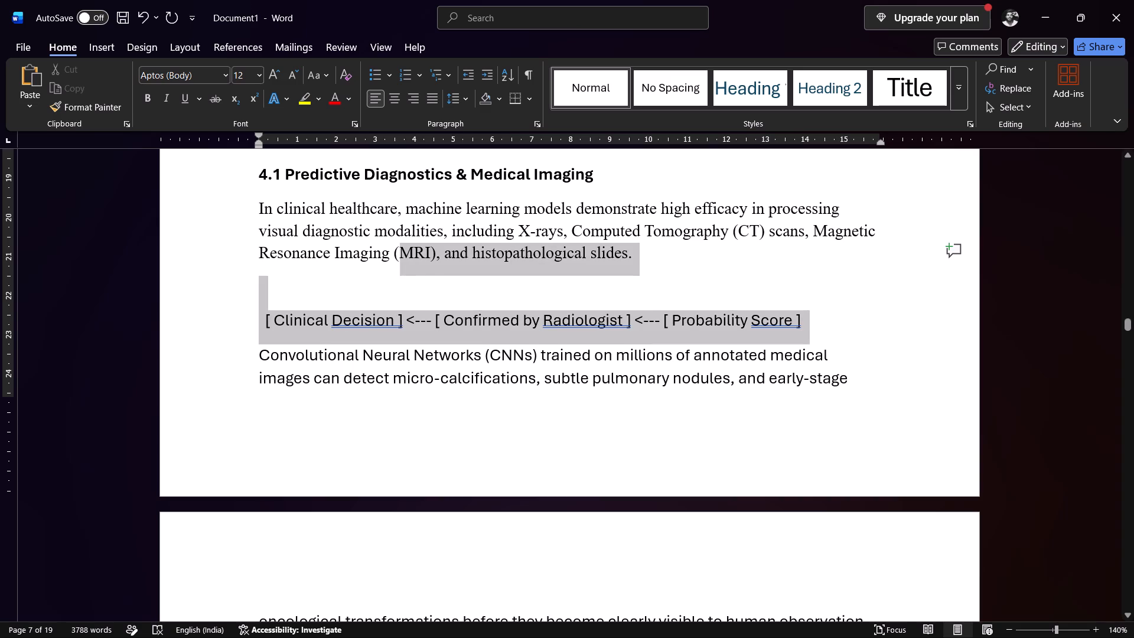
left_click_drag(409, 255, 365, 278)
right_click(420, 294)
key("BackSpace")
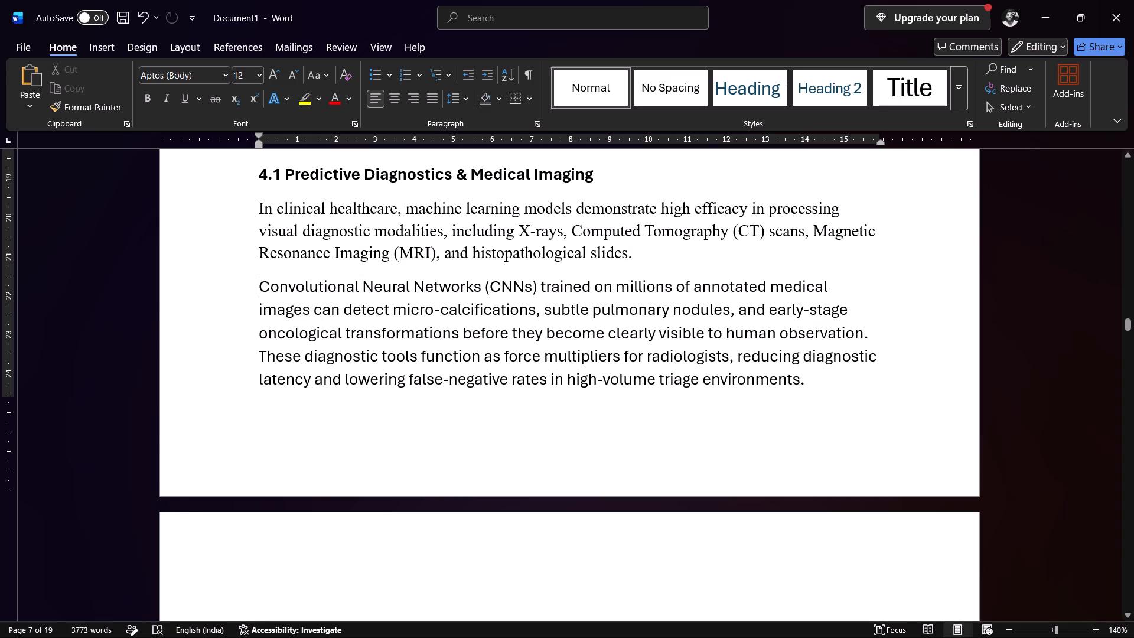
Change the font of the "Convolutional Neural Networks (CNNs)" paragraph in section 4.1 to Times New Roman.
left_click_drag(810, 379, 295, 265)
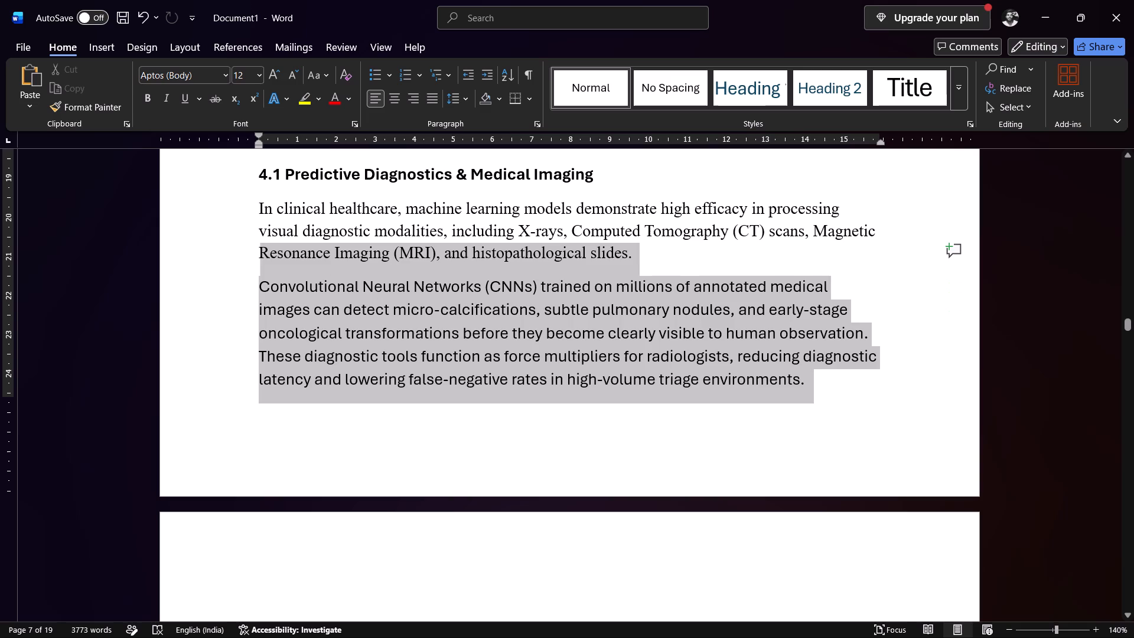
left_click_drag(295, 265, 273, 281)
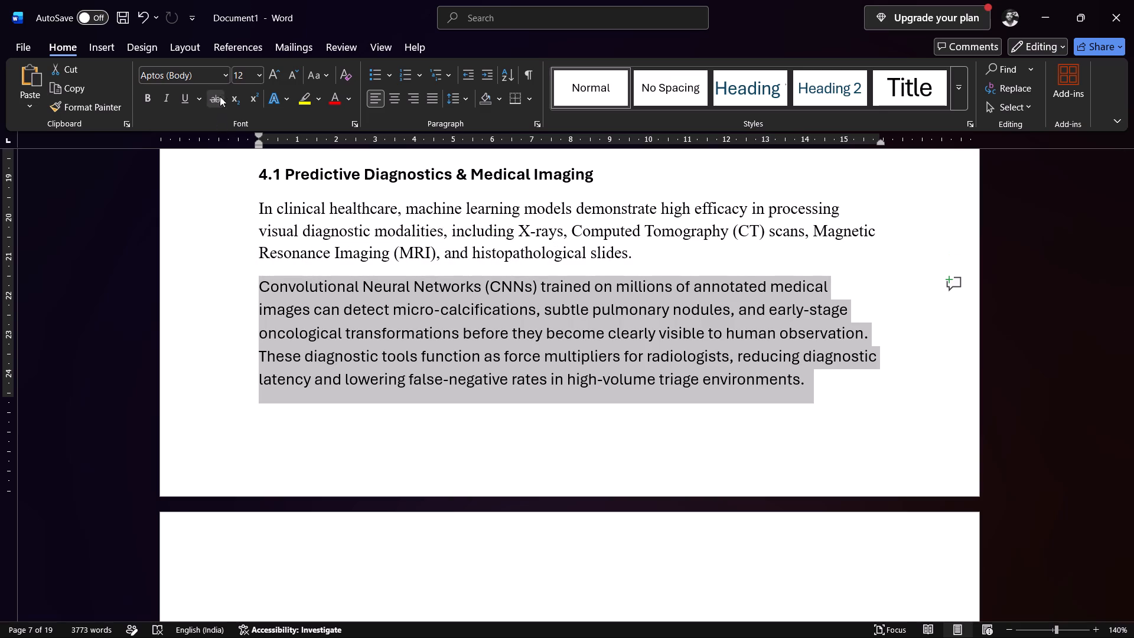
left_click(226, 73)
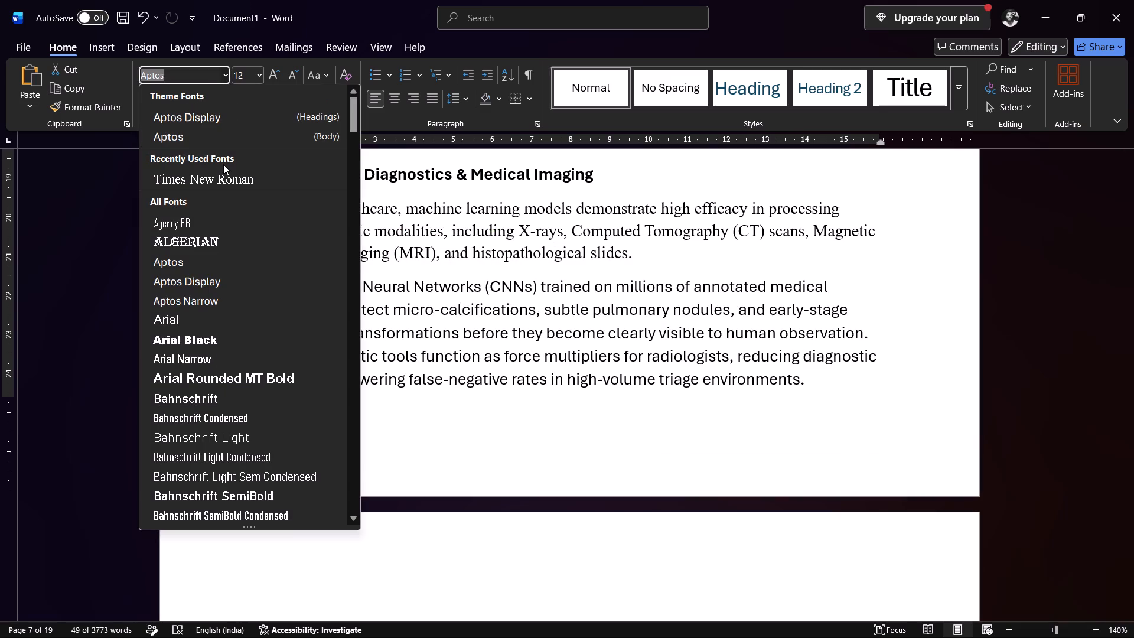
left_click(223, 174)
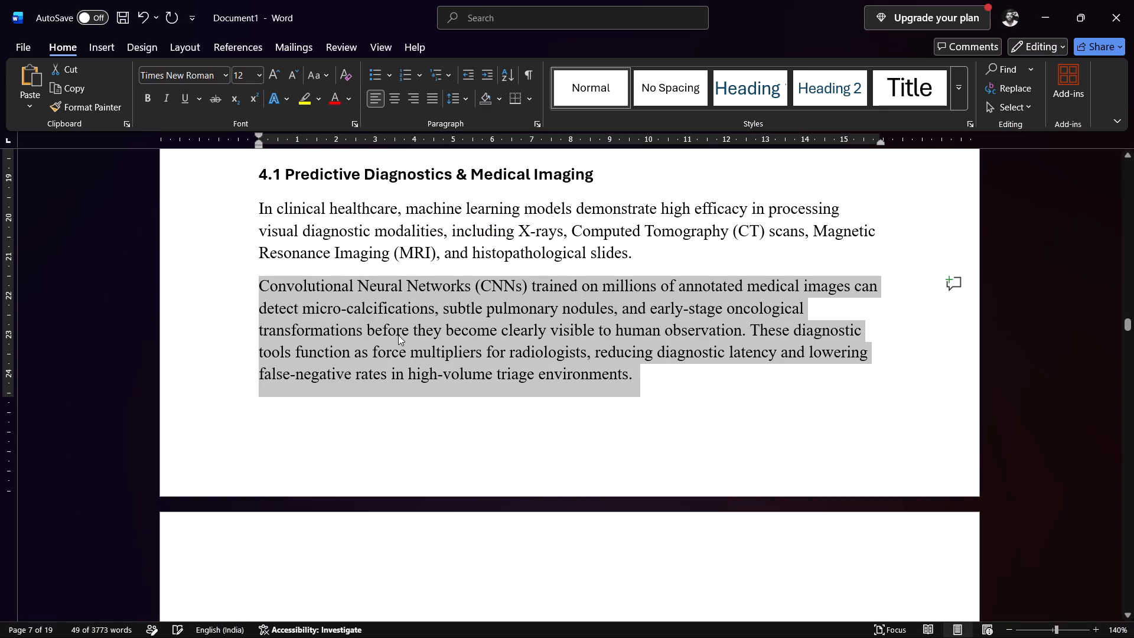
left_click(398, 335)
scroll(398, 335, "down", 2)
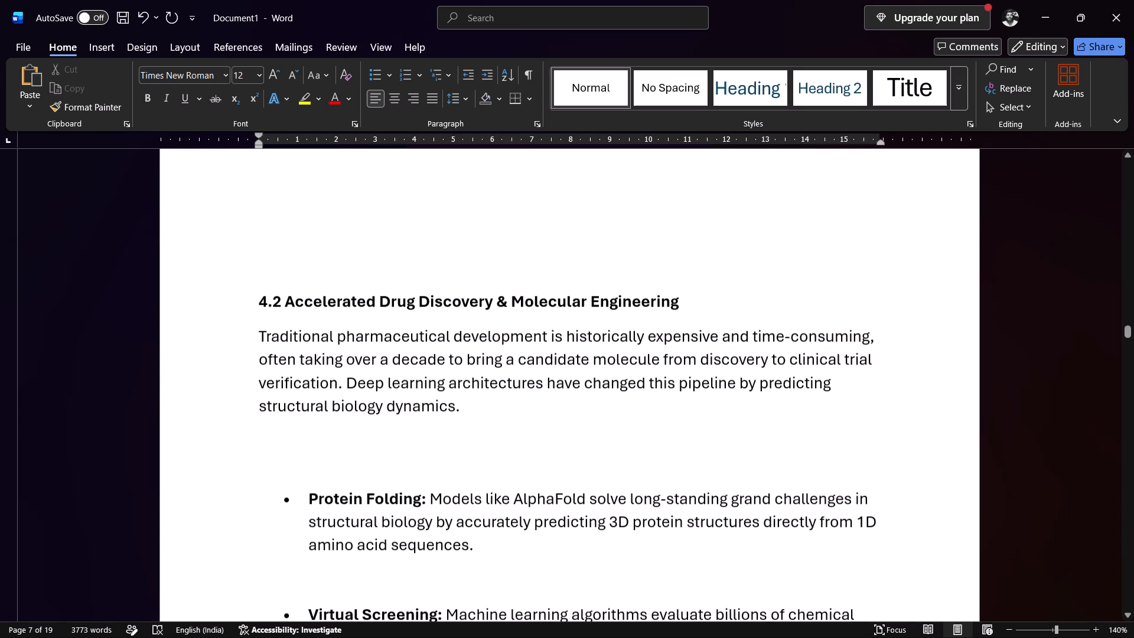
Change the font of the "Traditional pharmaceutical development" paragraph under heading 4.2 to Times New Roman, leaving the heading out.
left_click_drag(458, 409, 223, 324)
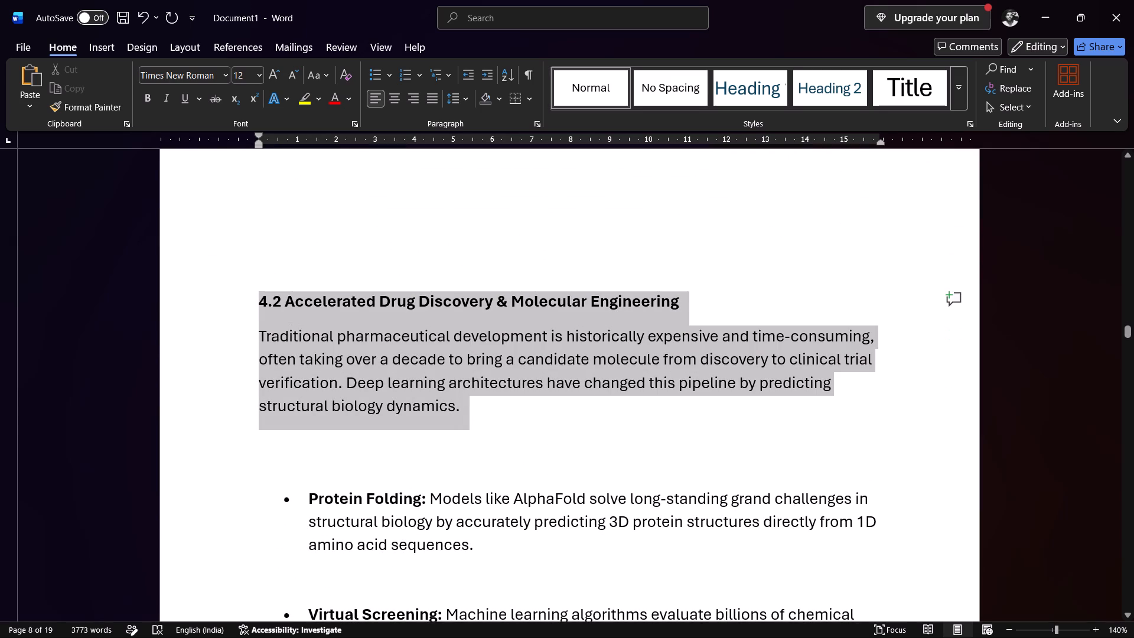
left_click_drag(223, 324, 234, 328)
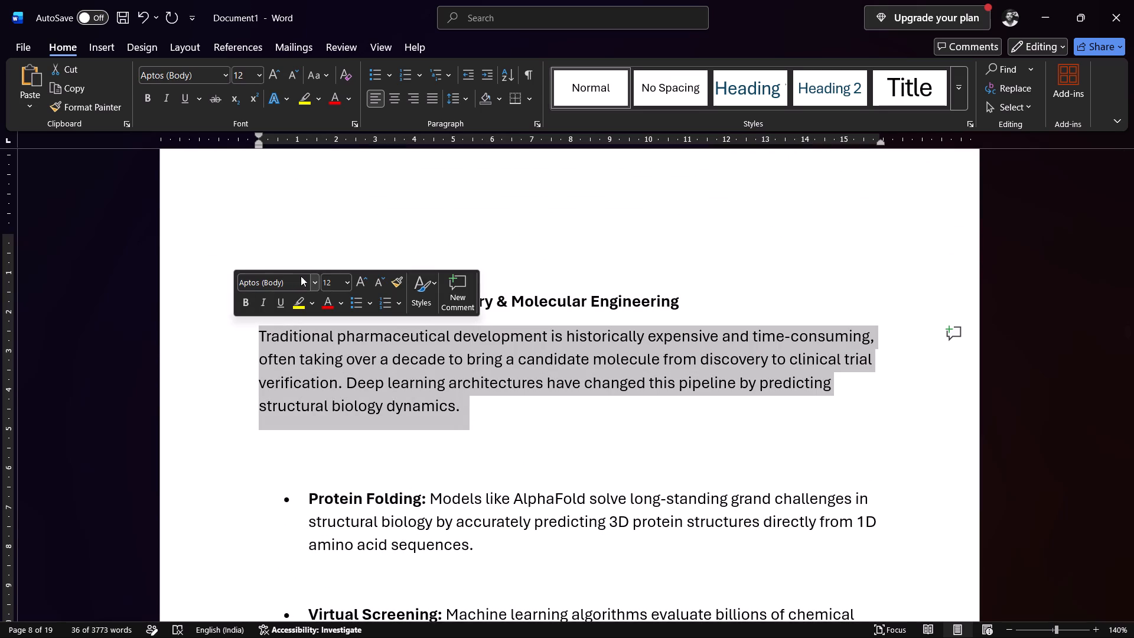
left_click(315, 276)
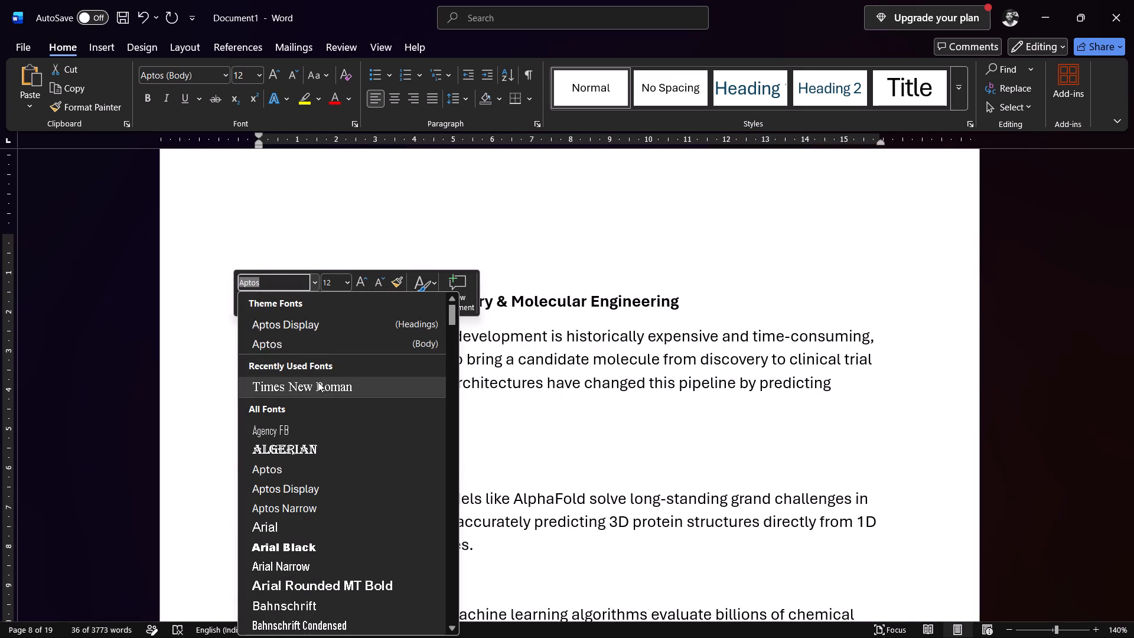
left_click(318, 382)
left_click(377, 426)
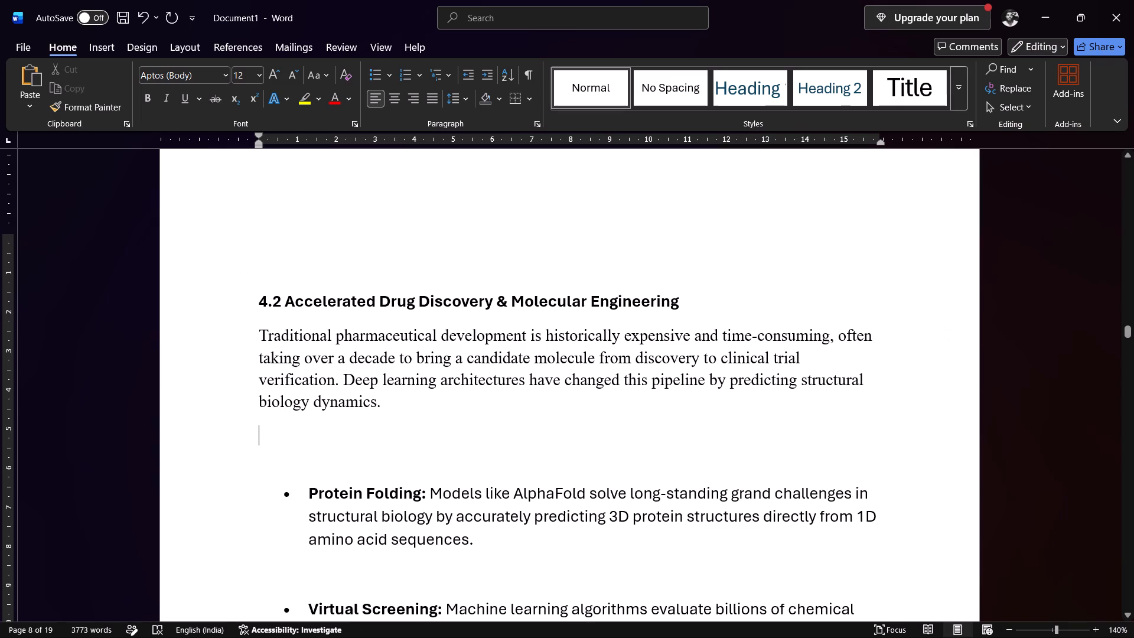
Change the font of the Protein Folding bullet's description in section 4.2 to Times New Roman, leaving its bold label out.
scroll(377, 426, "down", 2)
left_click_drag(480, 323, 438, 274)
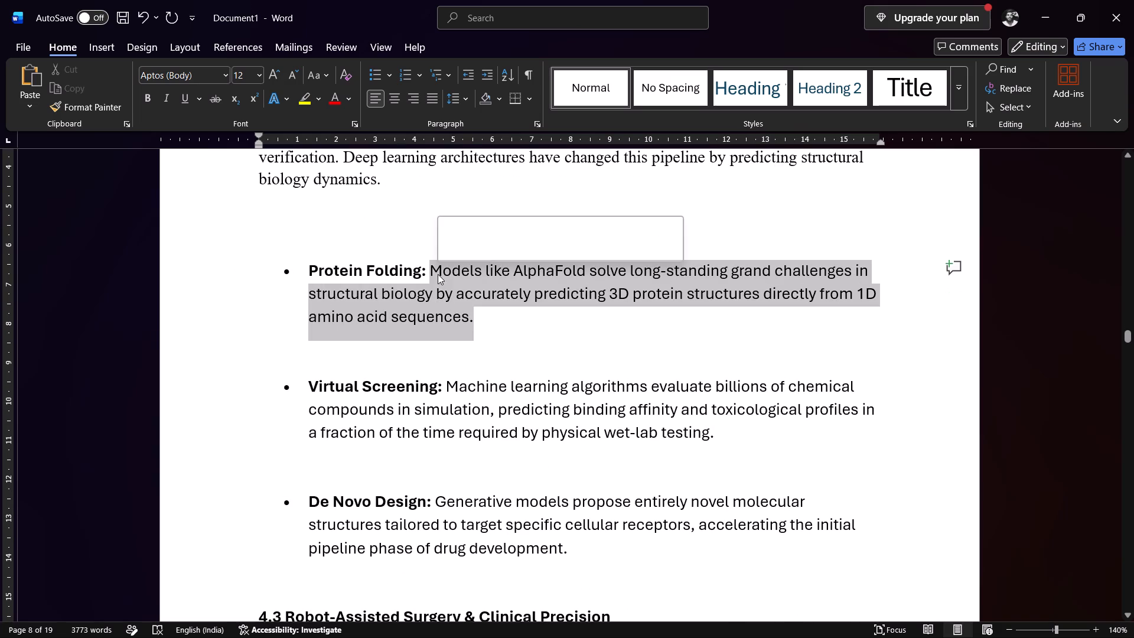
left_click(224, 74)
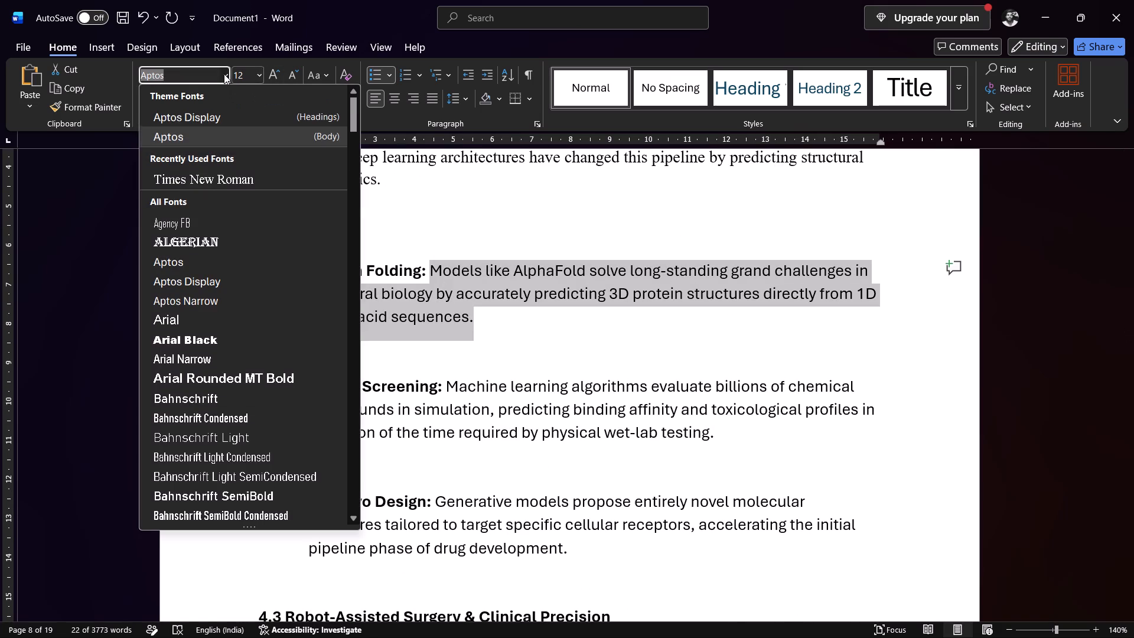
left_click(231, 183)
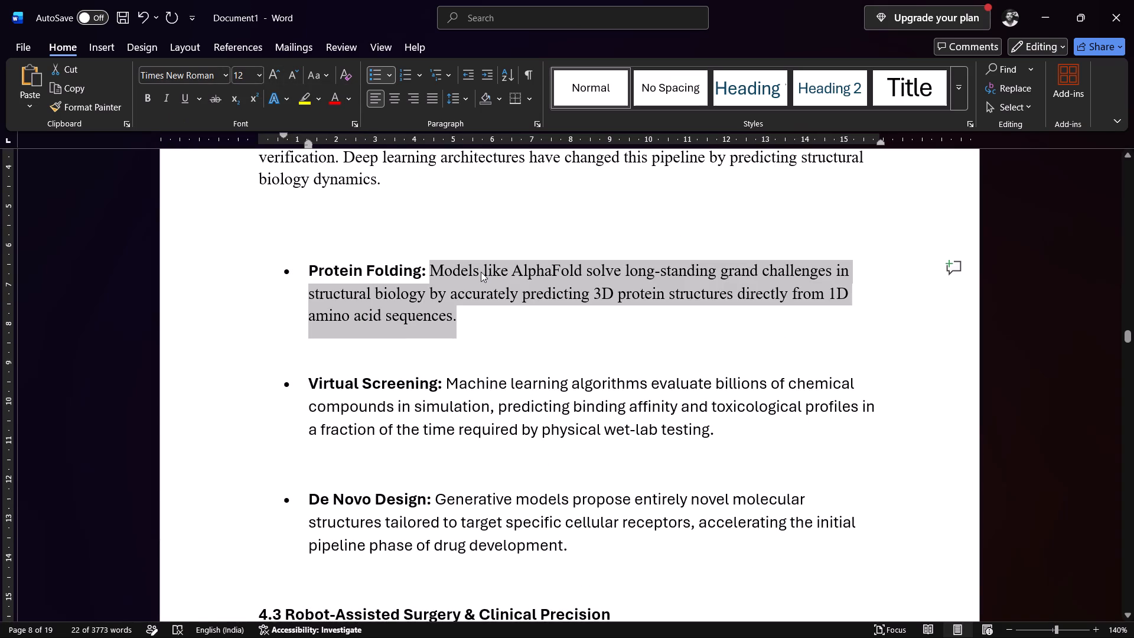
left_click(481, 272)
Change the font of the Virtual Screening bullet's full description to Times New Roman, leaving its bold label out.
scroll(482, 296, "down", 1)
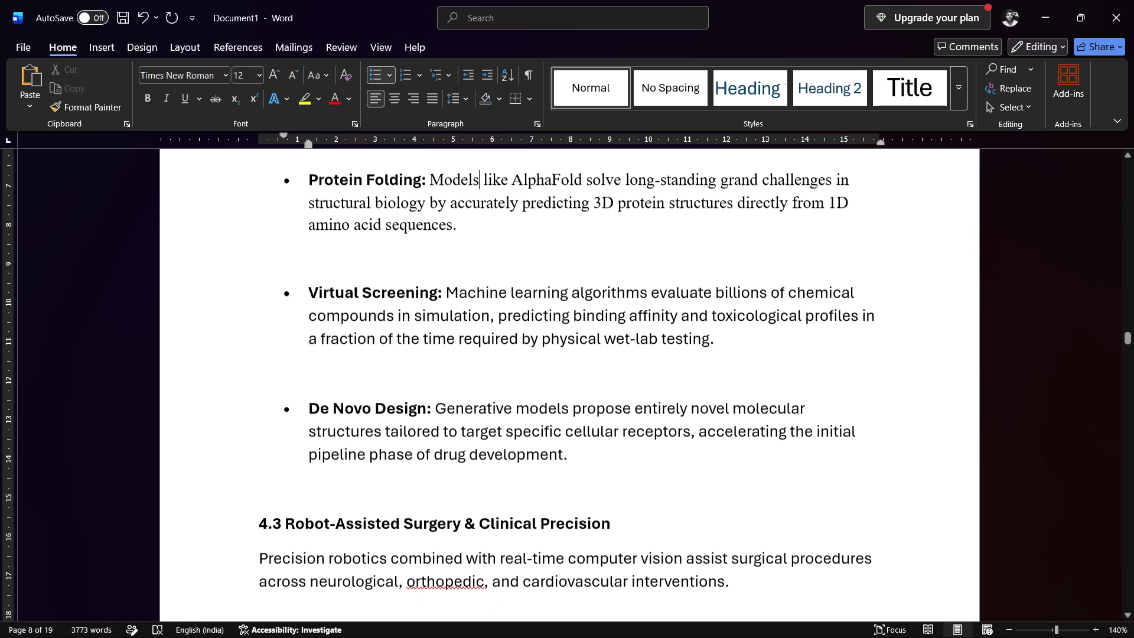
left_click_drag(715, 340, 542, 293)
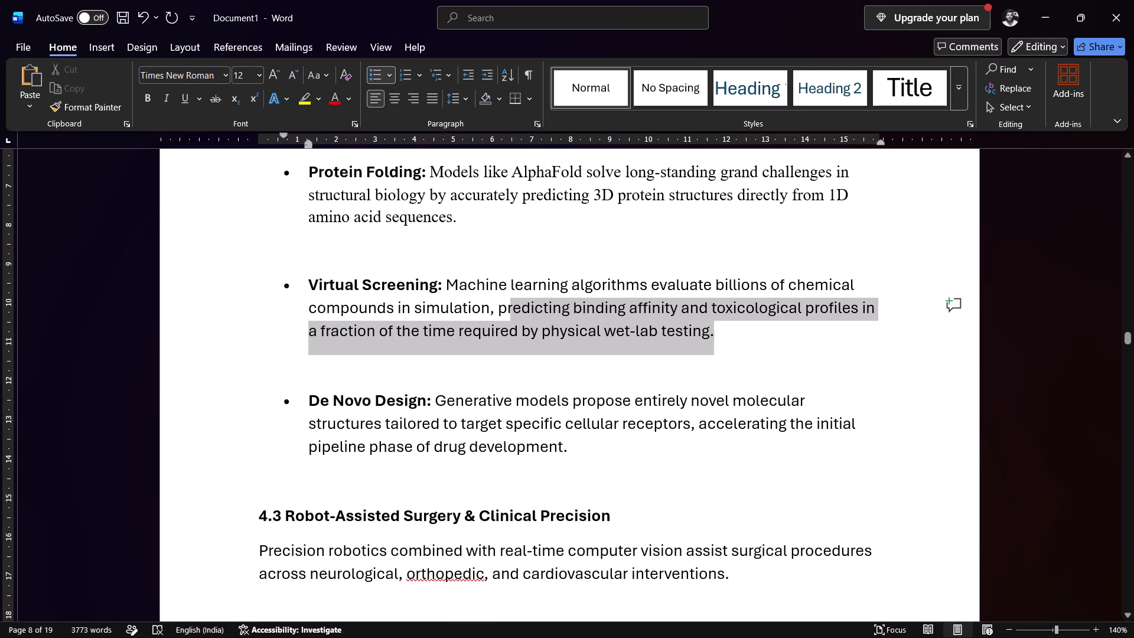
left_click_drag(542, 293, 493, 274)
left_click(496, 289)
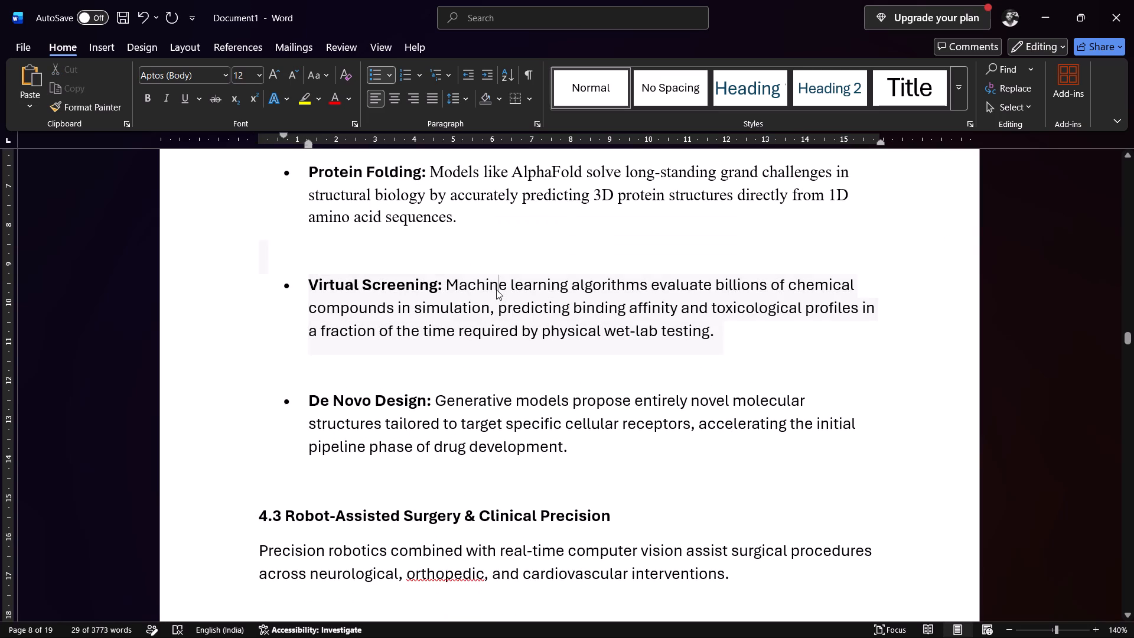
left_click_drag(447, 279, 664, 337)
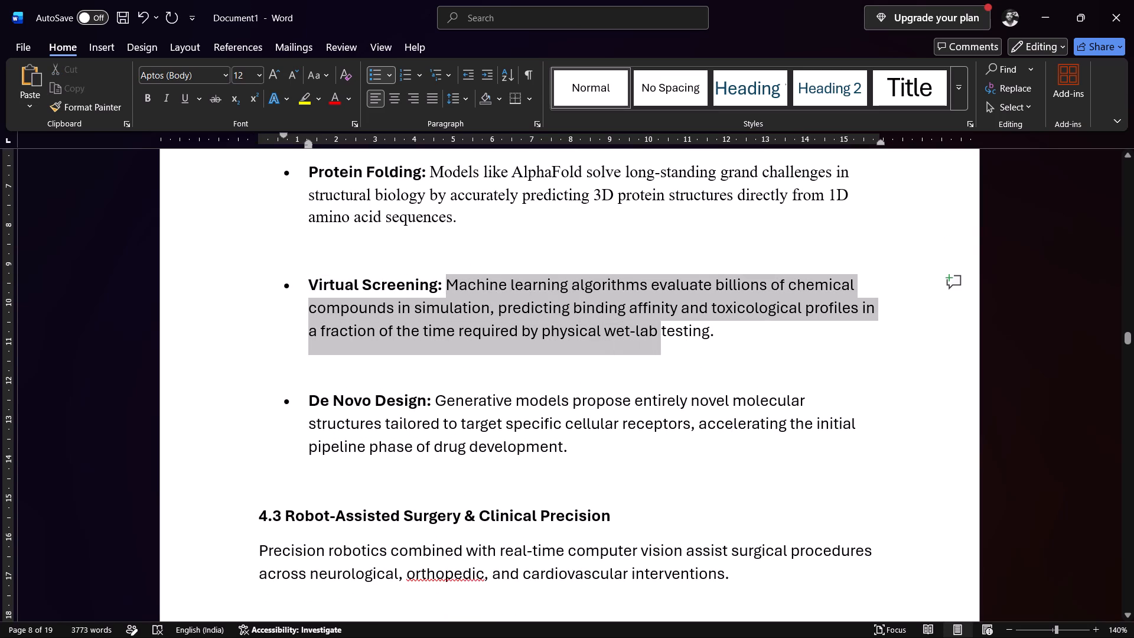
left_click_drag(664, 337, 714, 333)
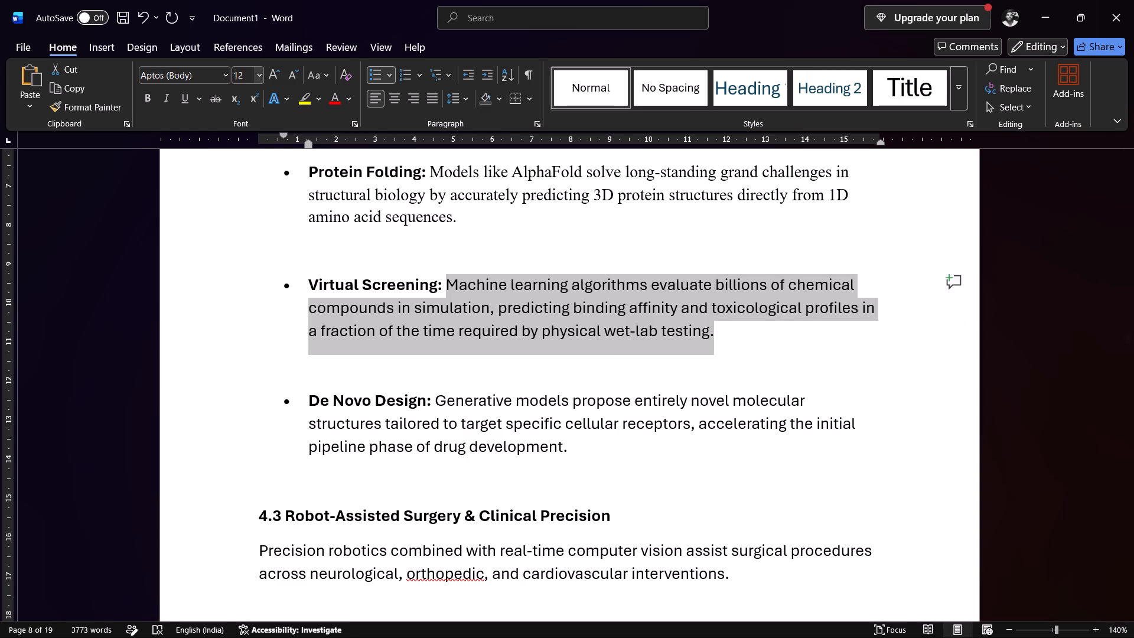
left_click(227, 72)
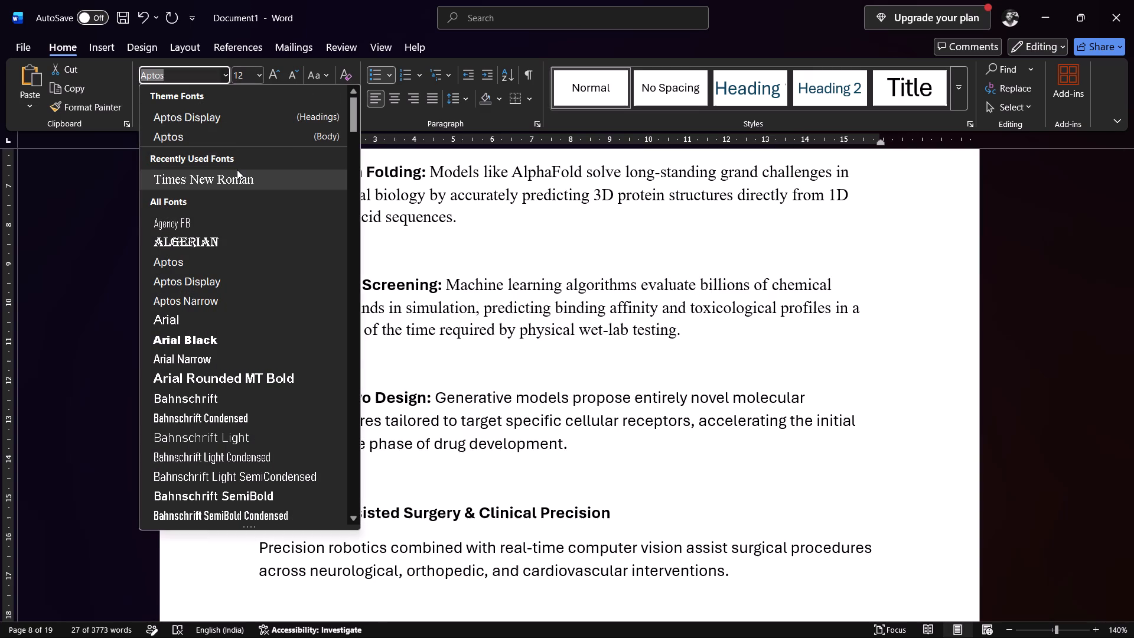
left_click(237, 170)
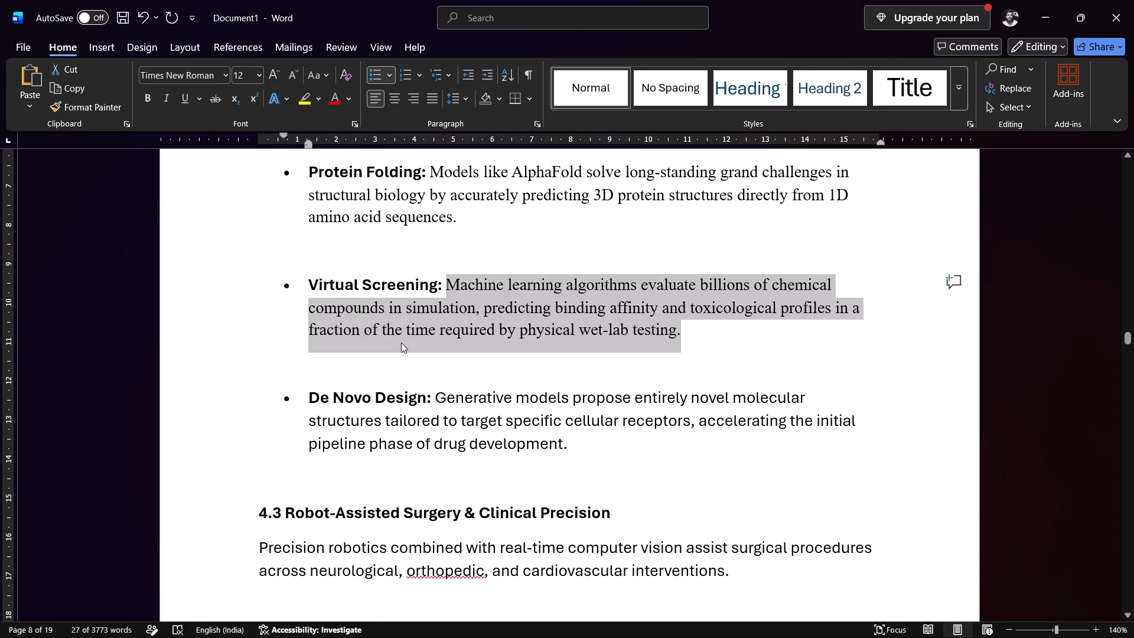
left_click(401, 343)
Change the font of the De Novo Design bullet's description to Times New Roman, leaving its bold label out.
scroll(401, 343, "down", 3)
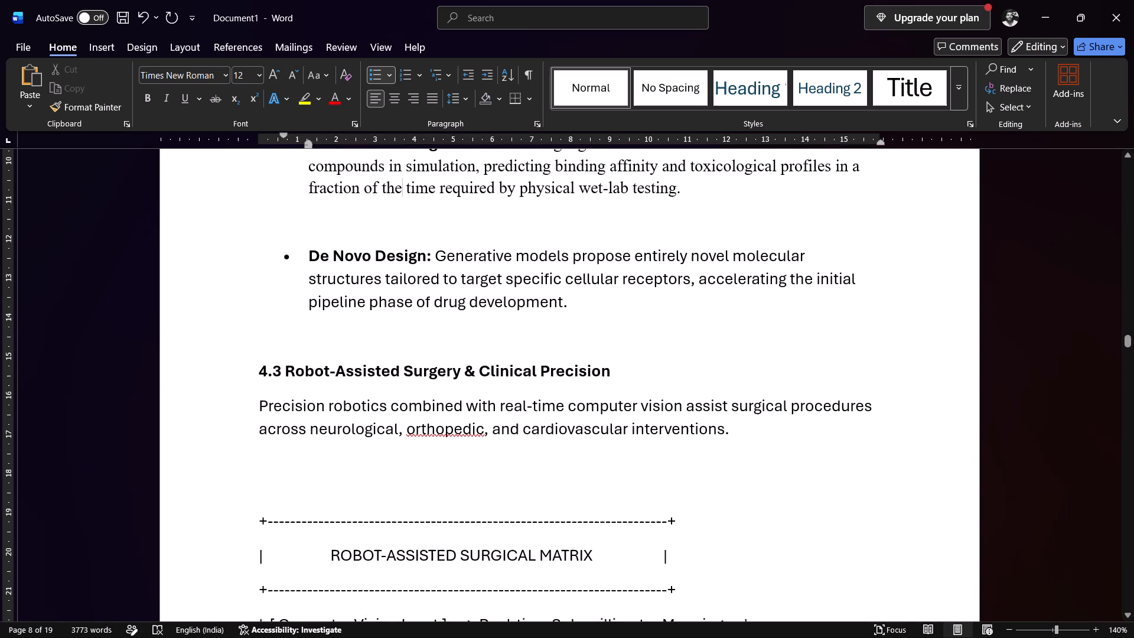
left_click_drag(434, 255, 574, 308)
left_click(224, 74)
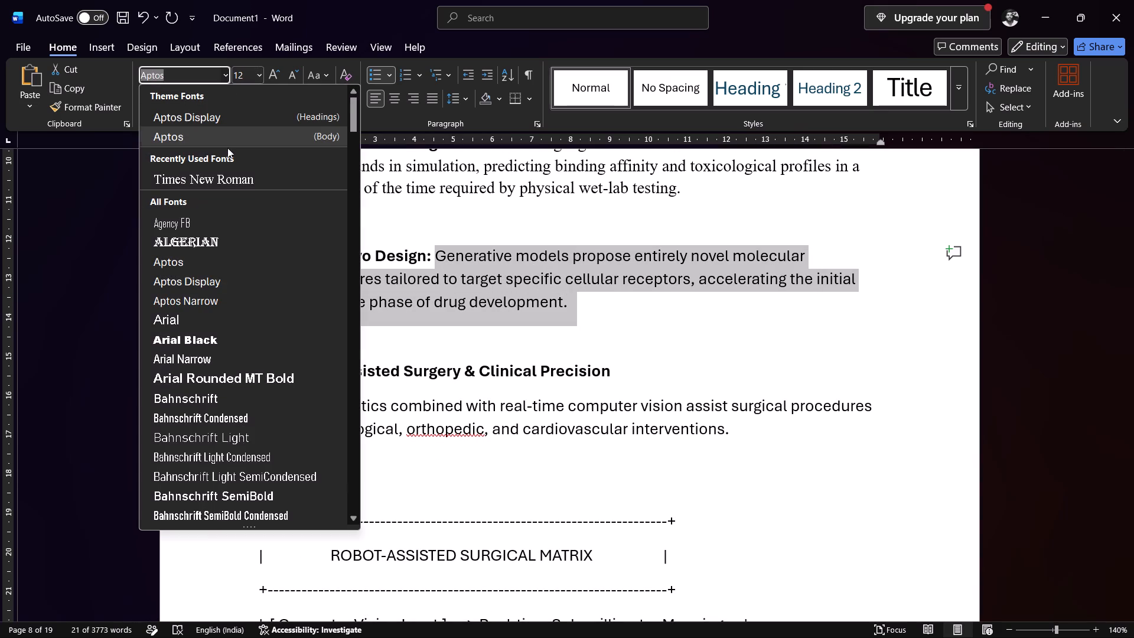
left_click(227, 177)
left_click(436, 303)
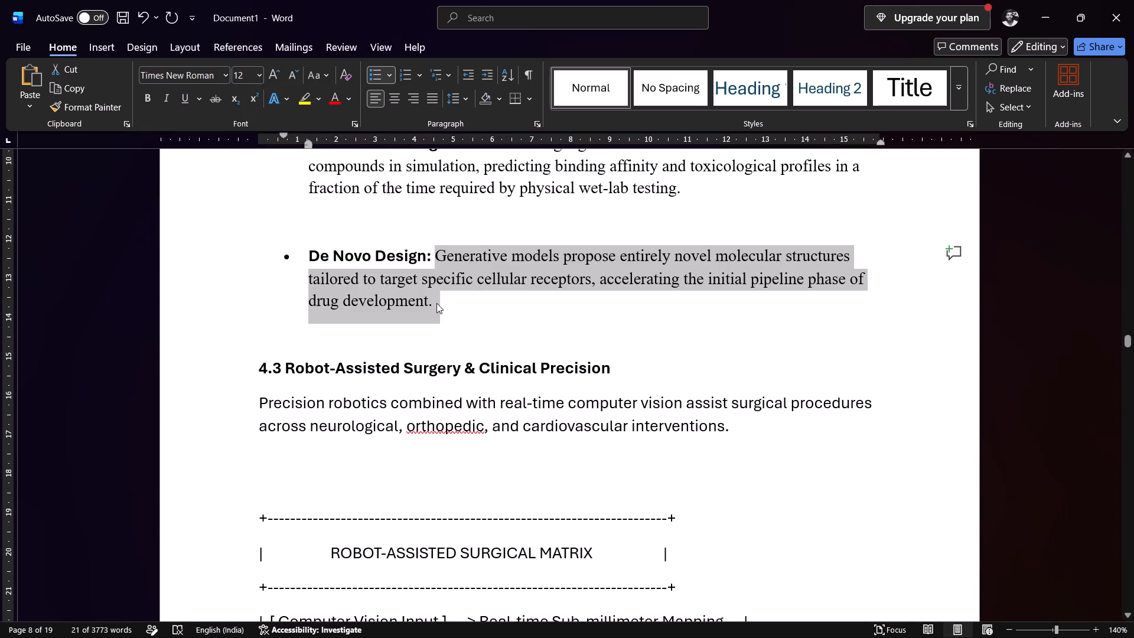
Change the font of the "Precision robotics" paragraph under heading 4.3 to Times New Roman.
scroll(436, 303, "down", 1)
left_click_drag(741, 269, 253, 243)
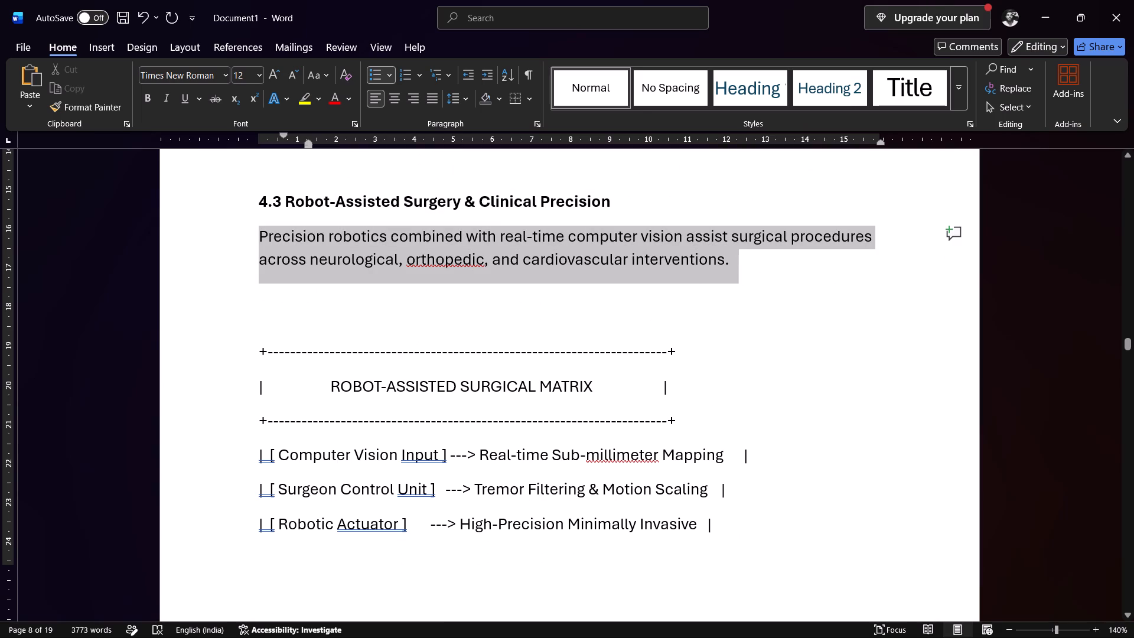
left_click_drag(253, 243, 253, 243)
left_click(224, 73)
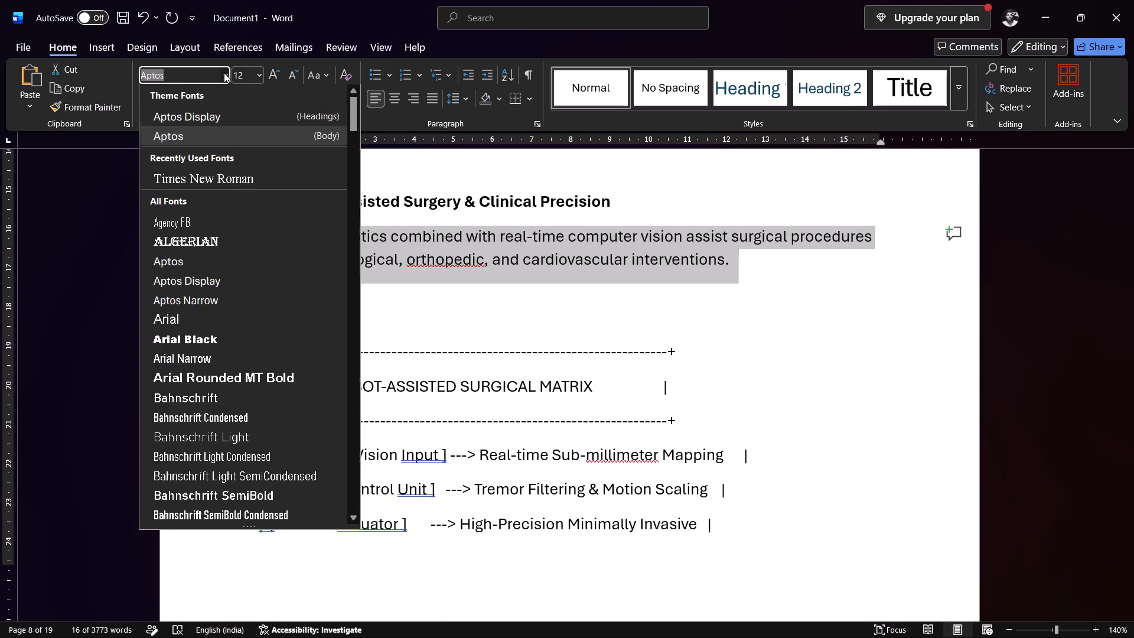
left_click(224, 173)
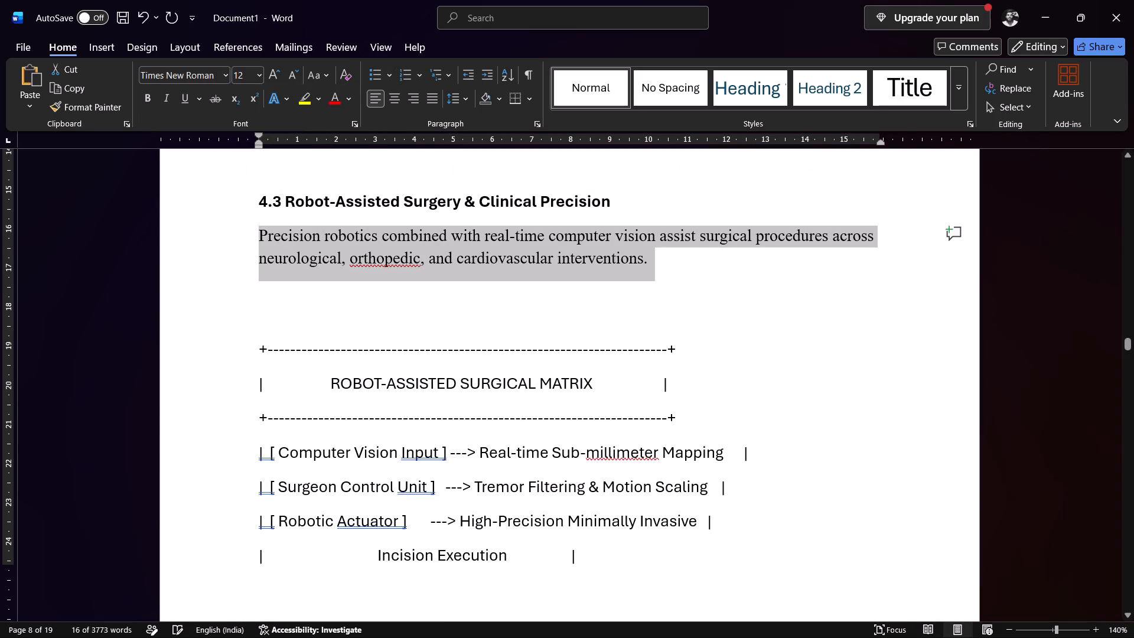
left_click(462, 306)
Delete the Robot-Assisted Surgical Matrix text diagram in section 4.3, including its dashed border lines and the blank lines above it.
scroll(462, 306, "down", 1)
scroll(612, 262, "up", 1)
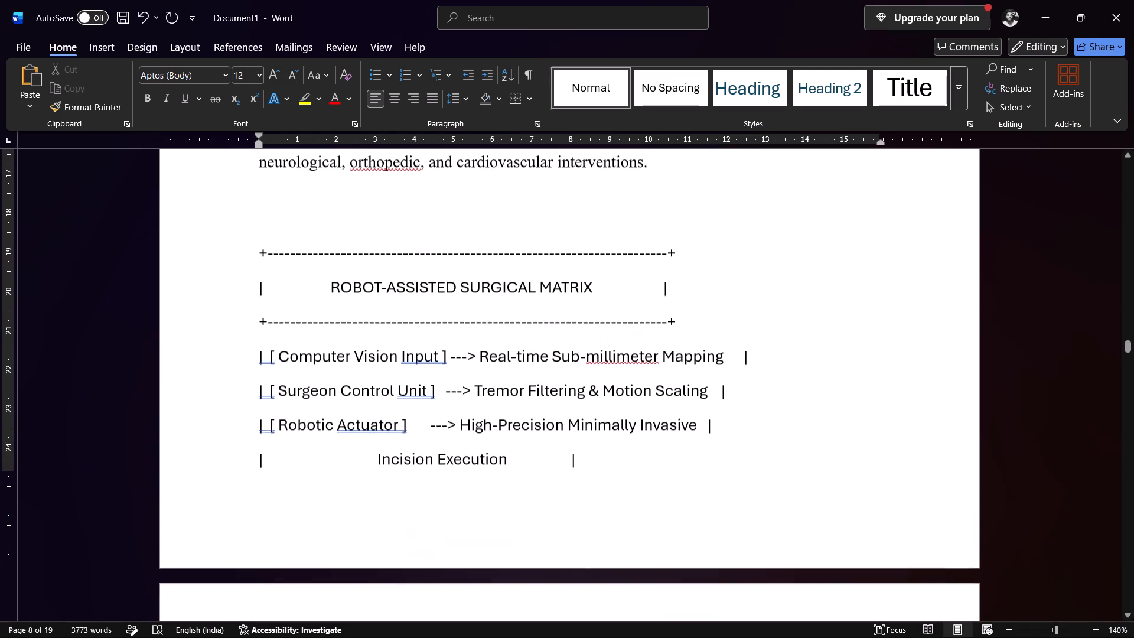
left_click_drag(582, 468, 256, 284)
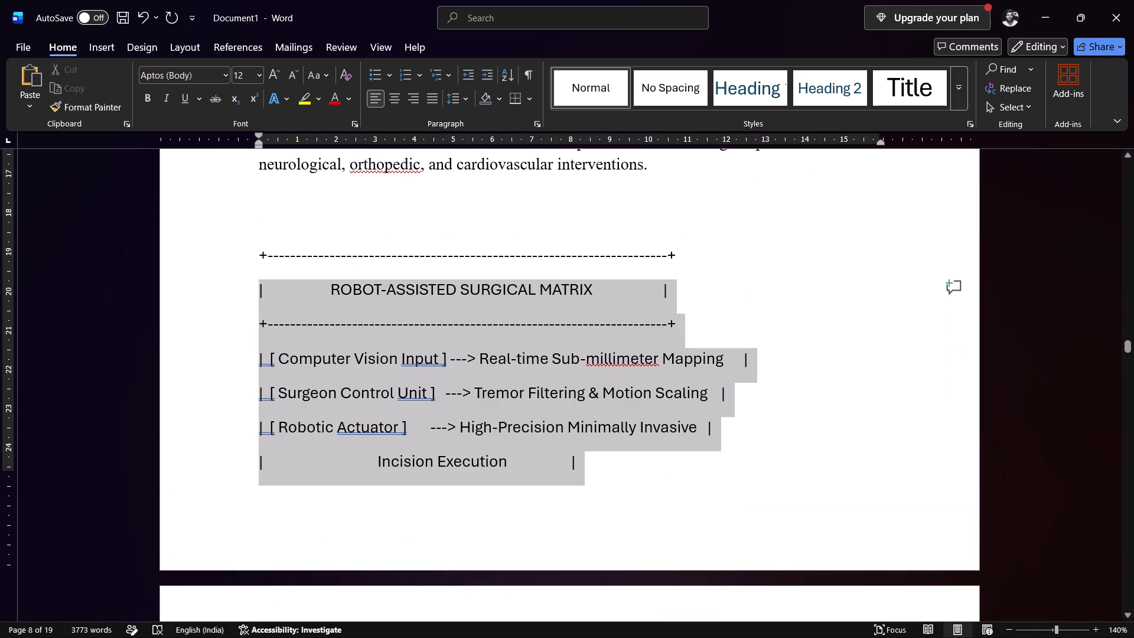
left_click_drag(256, 284, 252, 270)
key("BackSpace")
key("BackSpace")
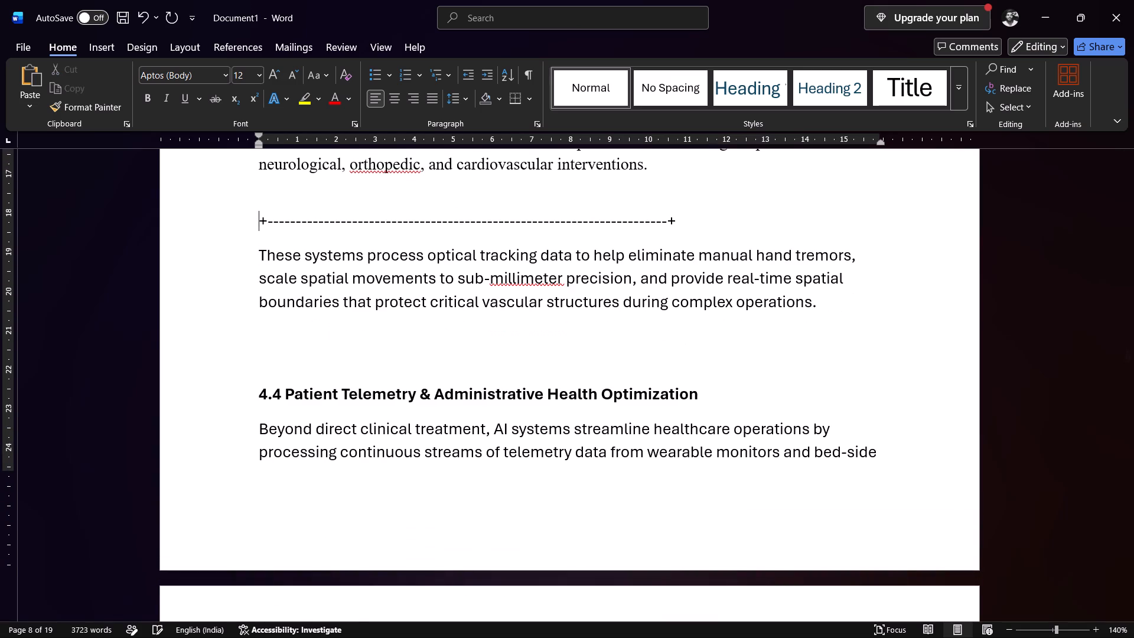
scroll(271, 298, "up", 1)
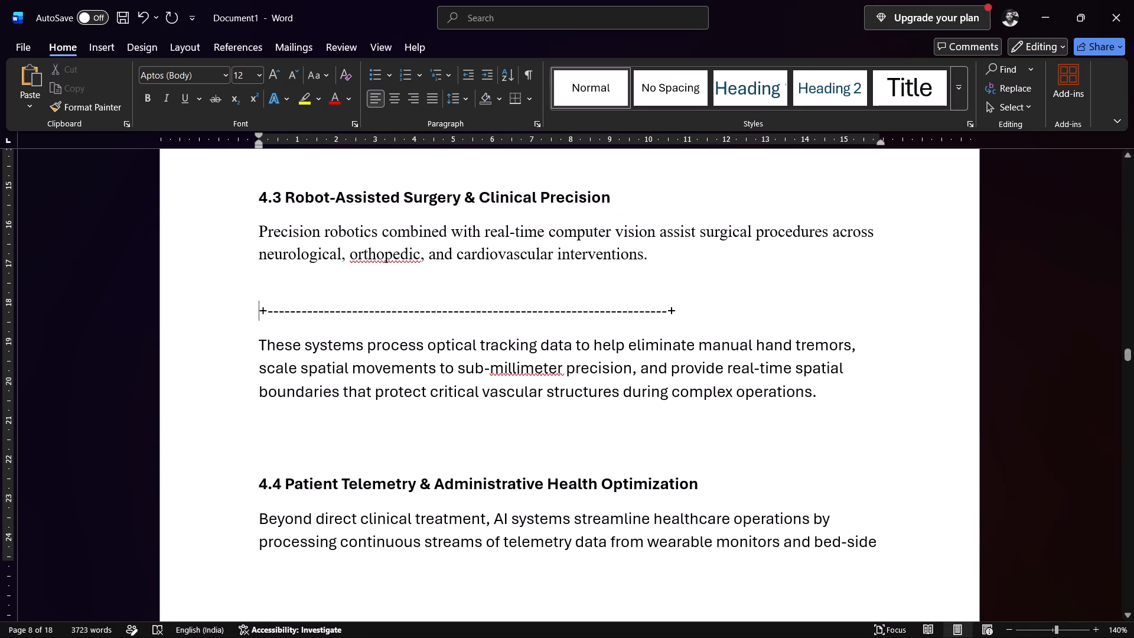
left_click_drag(685, 305, 219, 282)
key("BackSpace")
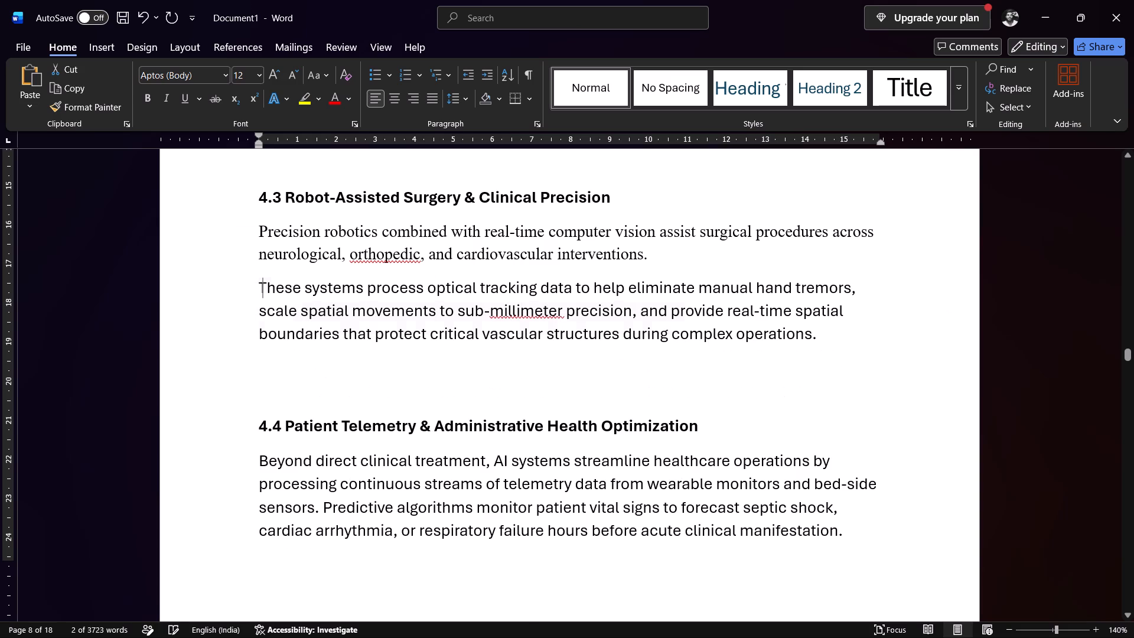
Change the font of the "These systems process optical tracking data" paragraph in section 4.3 to Times New Roman.
left_click_drag(820, 338, 240, 288)
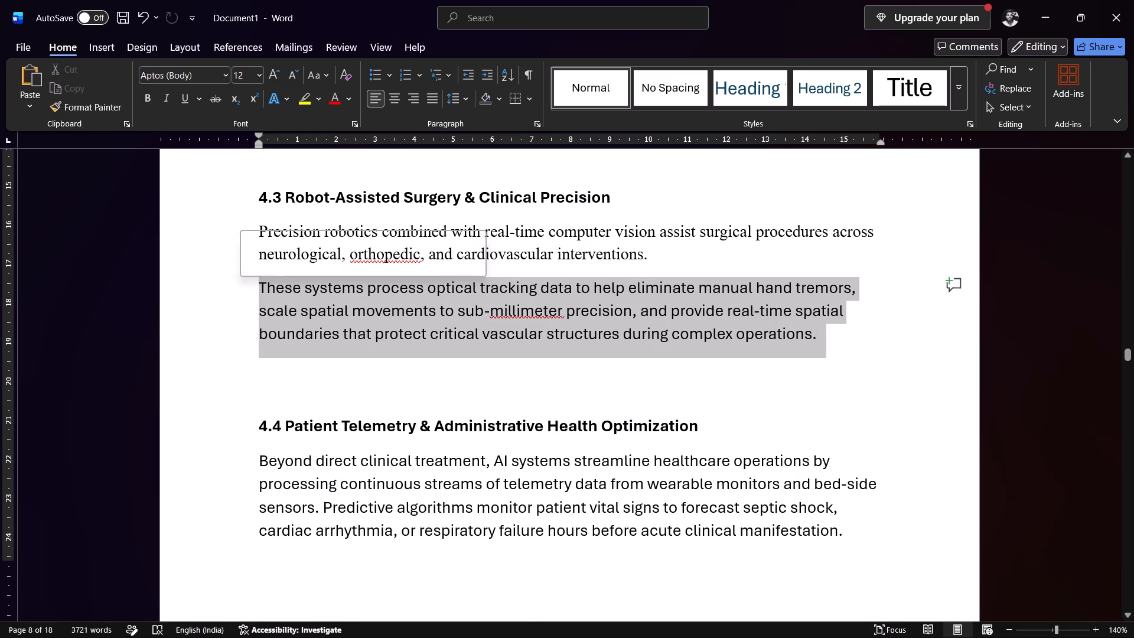
left_click(324, 238)
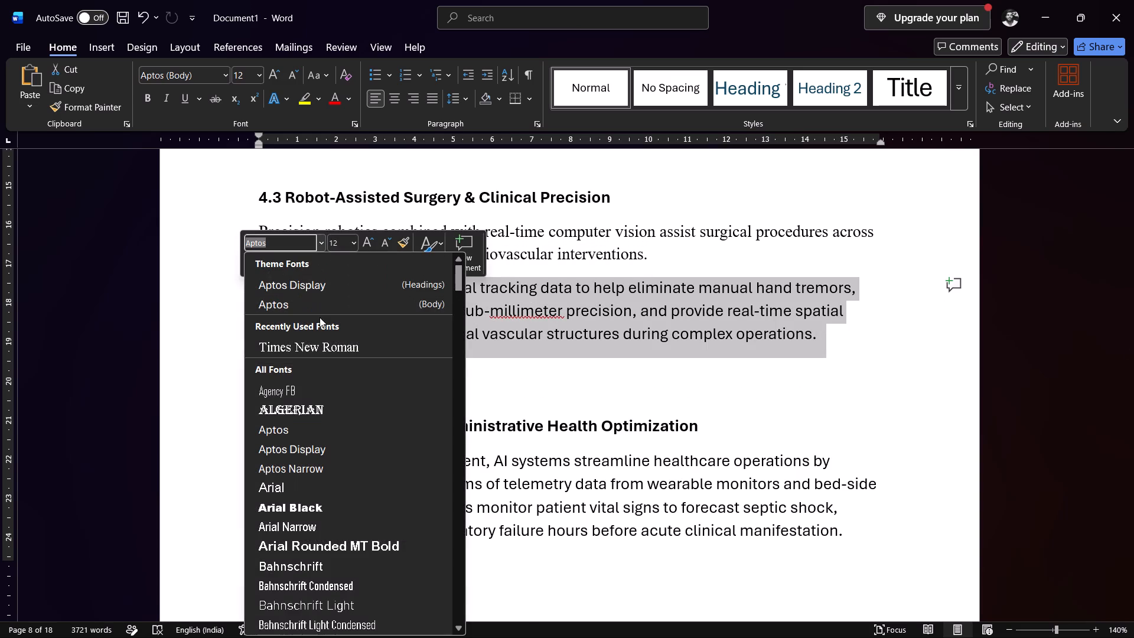
left_click(319, 343)
left_click(516, 268)
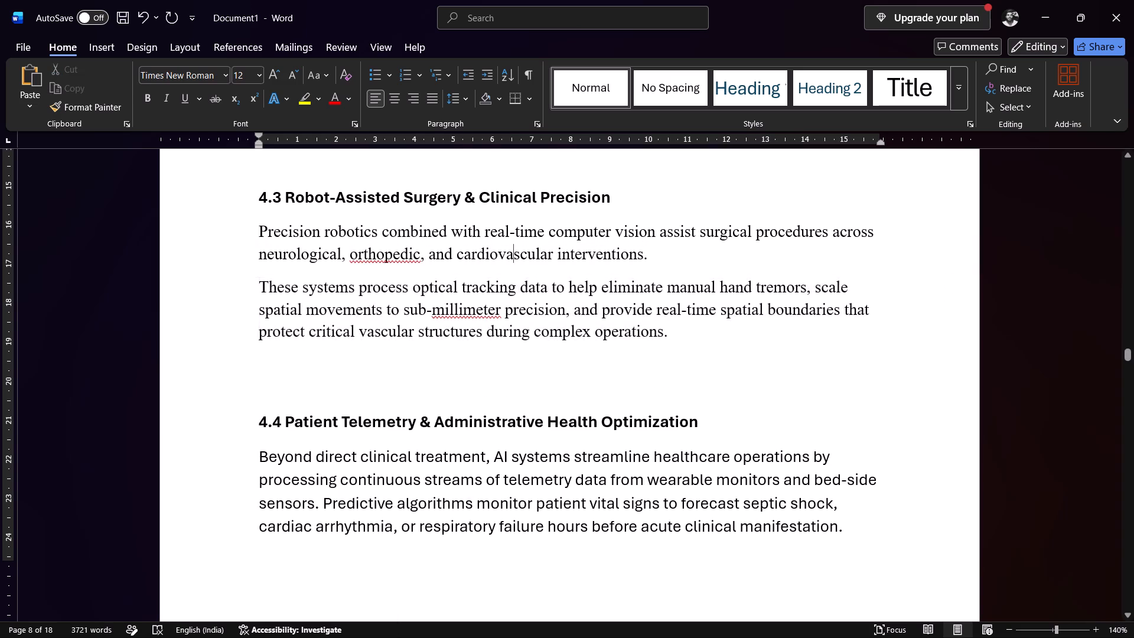
Change the font of the "Beyond direct clinical treatment" paragraph under heading 4.4 to Times New Roman, leaving the heading out.
scroll(516, 268, "down", 1)
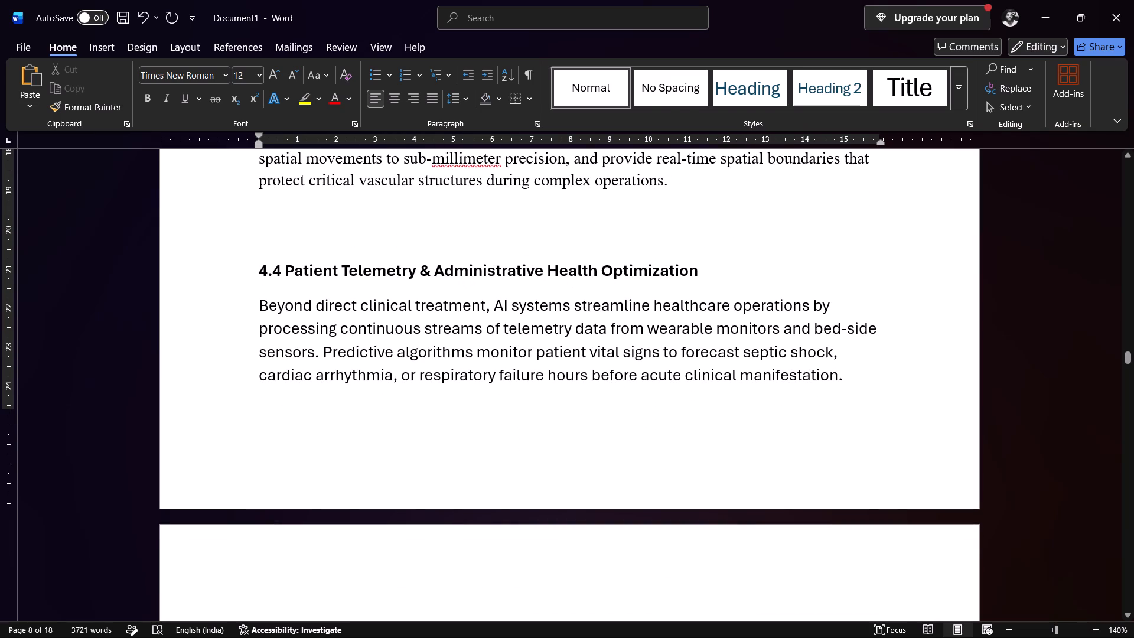
left_click_drag(851, 379, 250, 294)
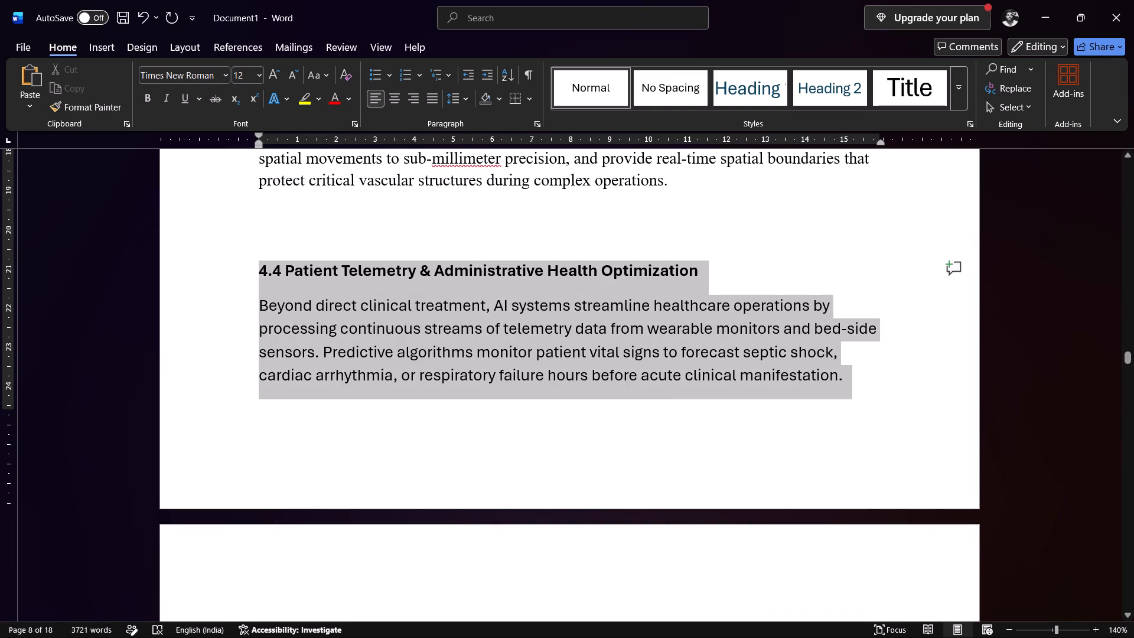
left_click_drag(250, 294, 246, 306)
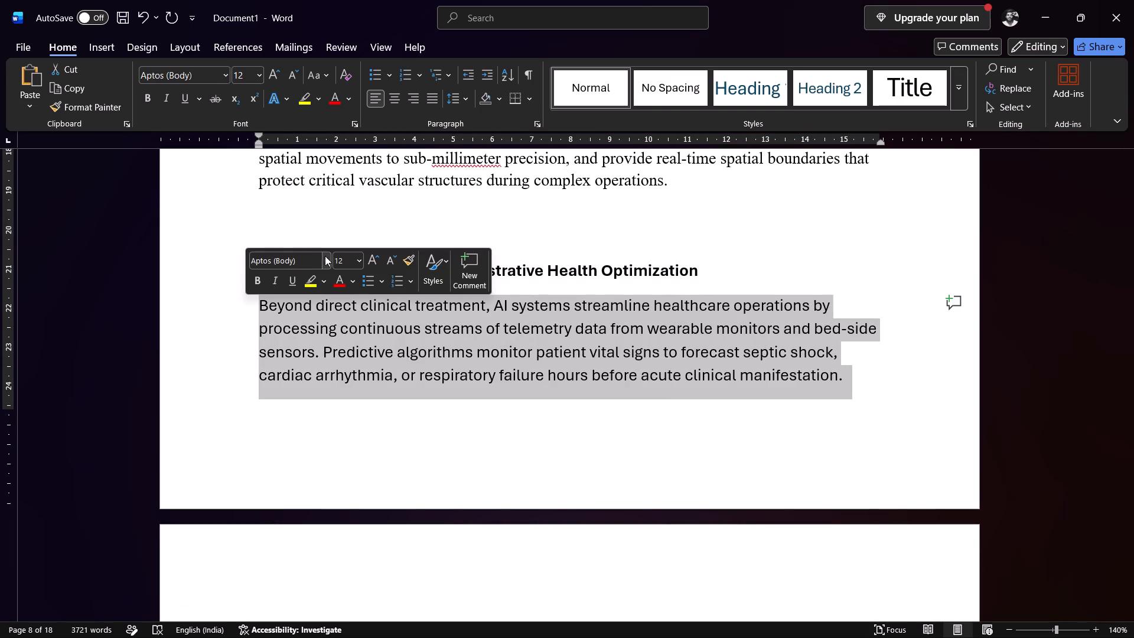
left_click(327, 259)
left_click(337, 364)
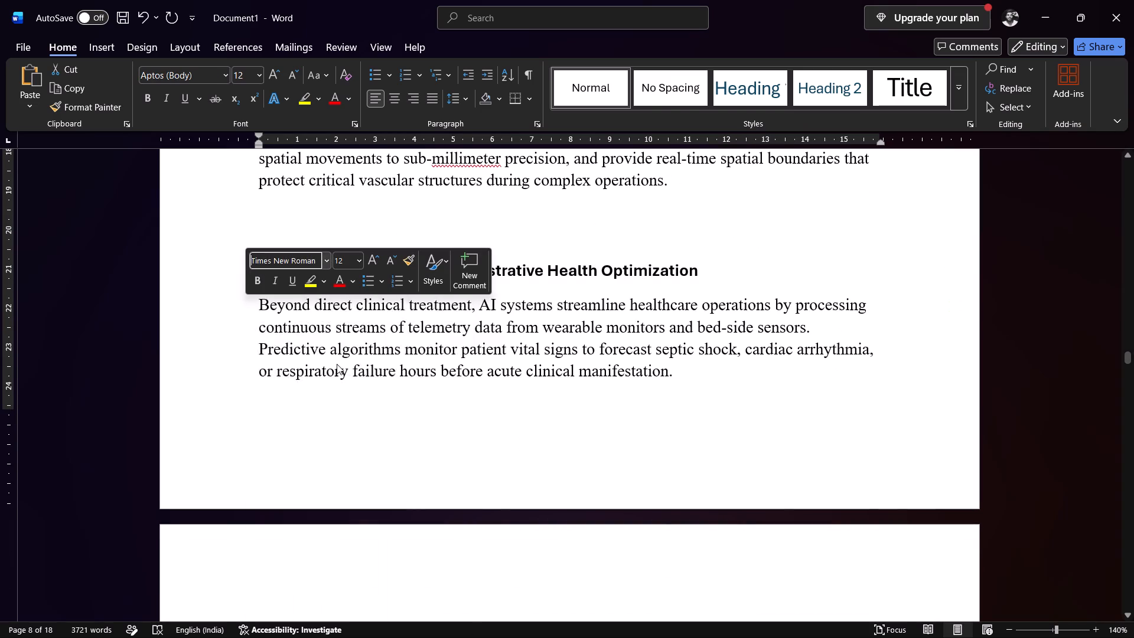
left_click(489, 334)
Change the font of the "Administratively, AI automates clinical documentation" paragraph in section 4.4 to Times New Roman.
scroll(489, 334, "down", 3)
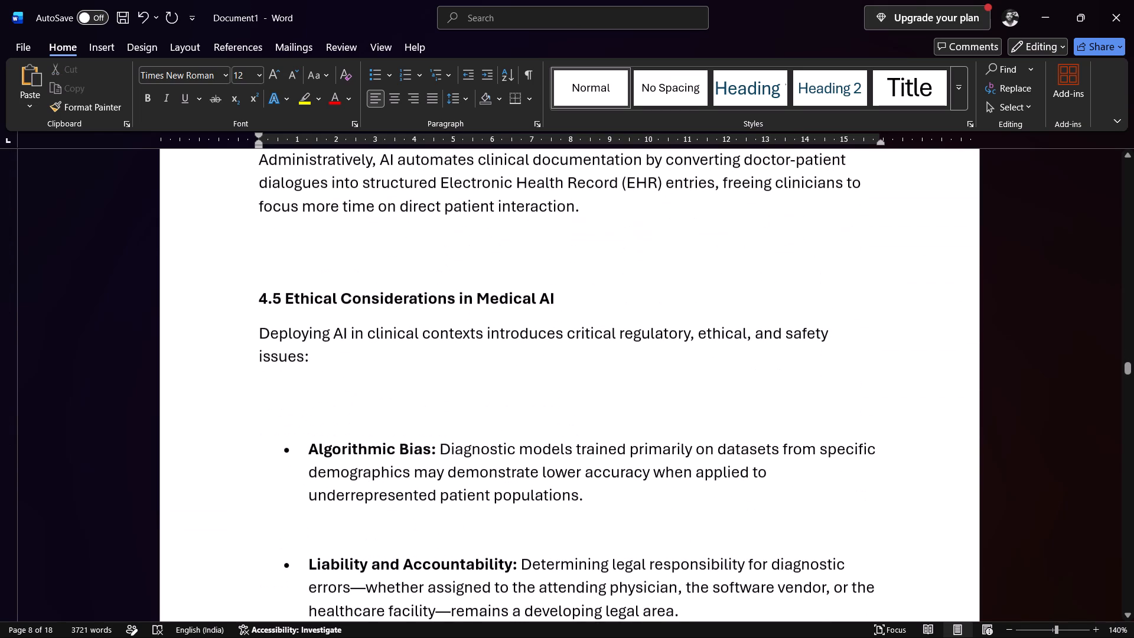
left_click_drag(594, 223, 389, 175)
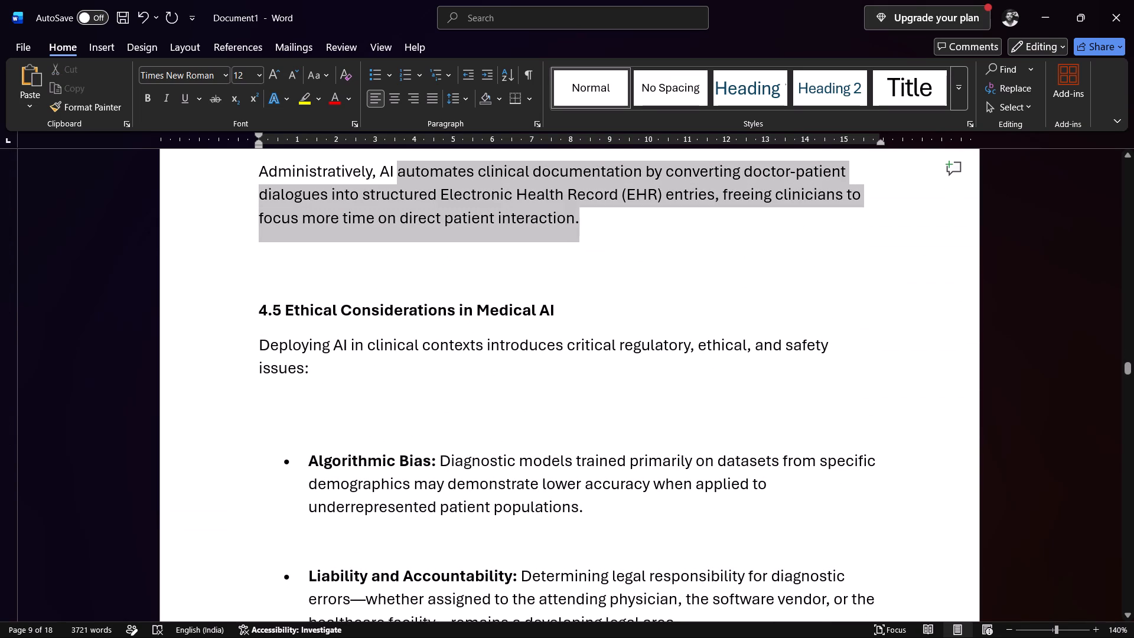
left_click_drag(389, 175, 258, 170)
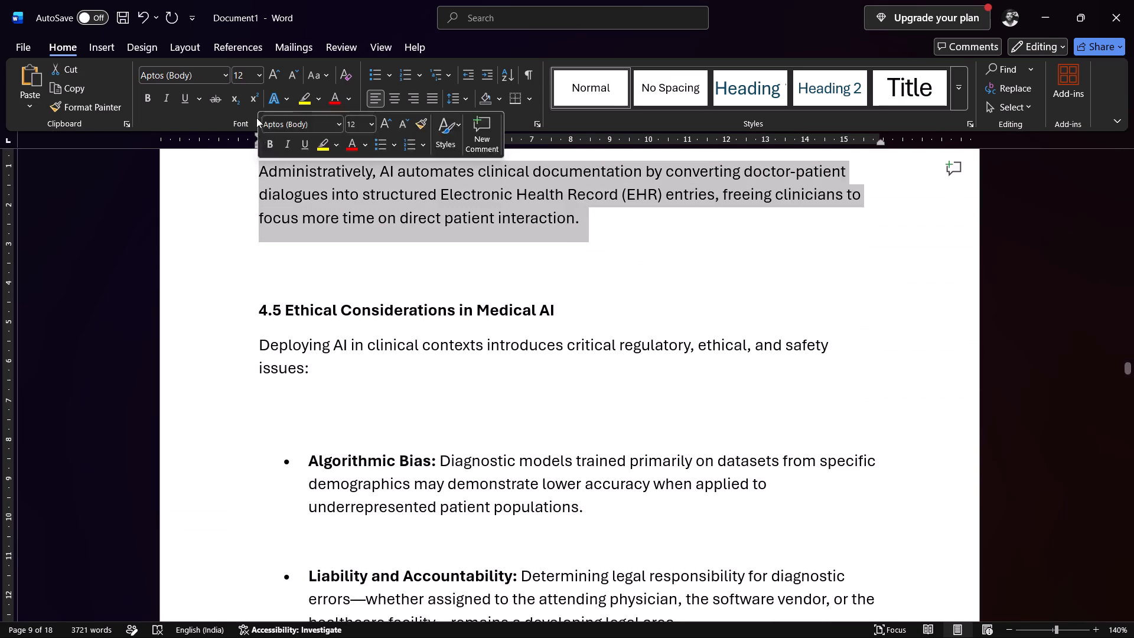
left_click(224, 75)
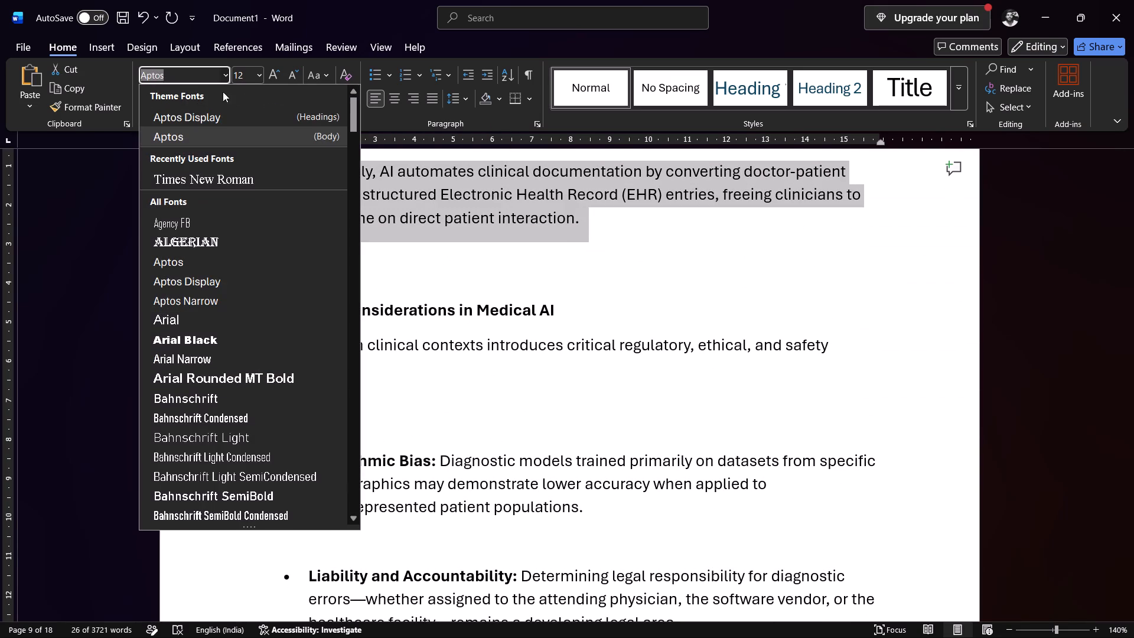
left_click(213, 178)
left_click(389, 201)
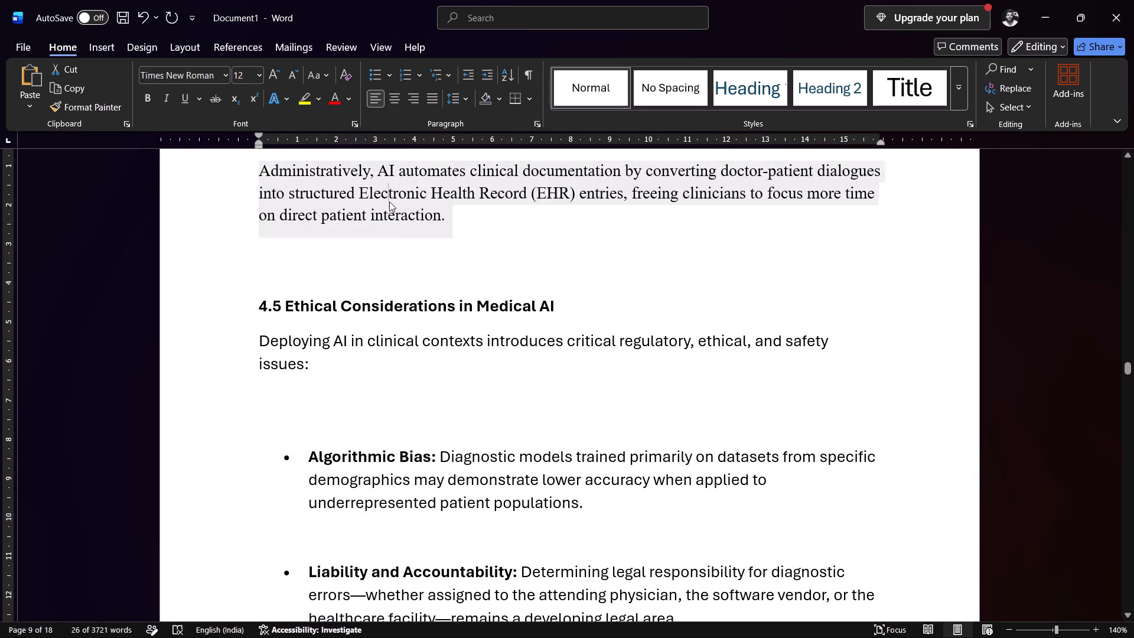
Change the font of the "Deploying AI in clinical contexts" paragraph under heading 4.5 to Times New Roman.
scroll(389, 201, "down", 1)
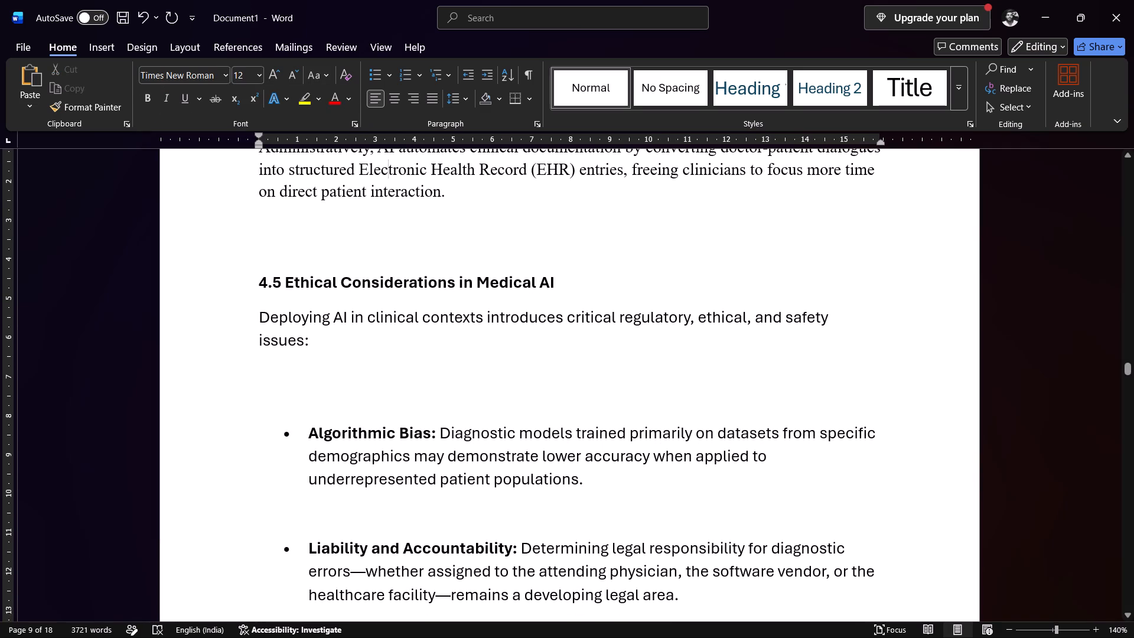
left_click_drag(317, 334, 220, 326)
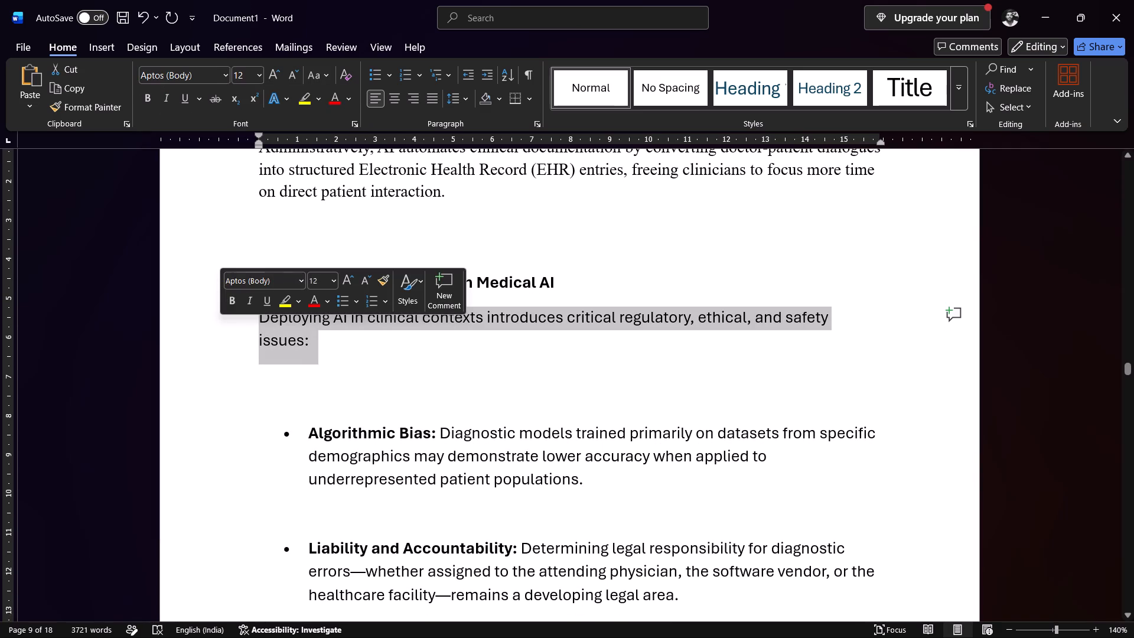
left_click(301, 279)
left_click(300, 383)
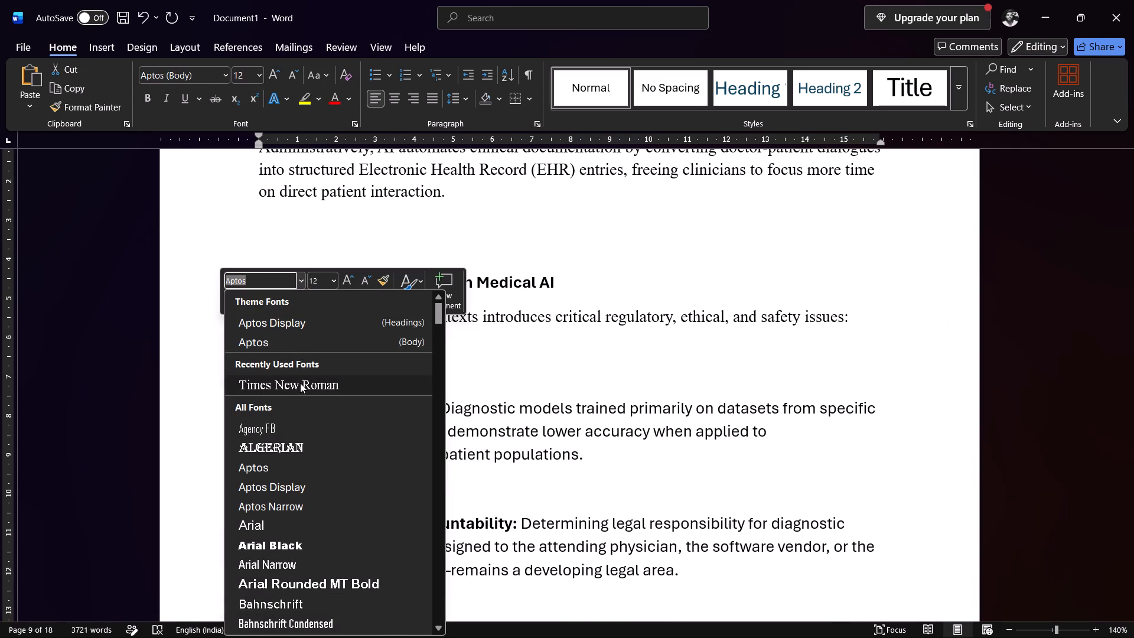
left_click(435, 382)
Change the font of the Algorithmic Bias bullet's description in section 4.5 to Times New Roman, leaving its bold label out.
scroll(435, 382, "down", 1)
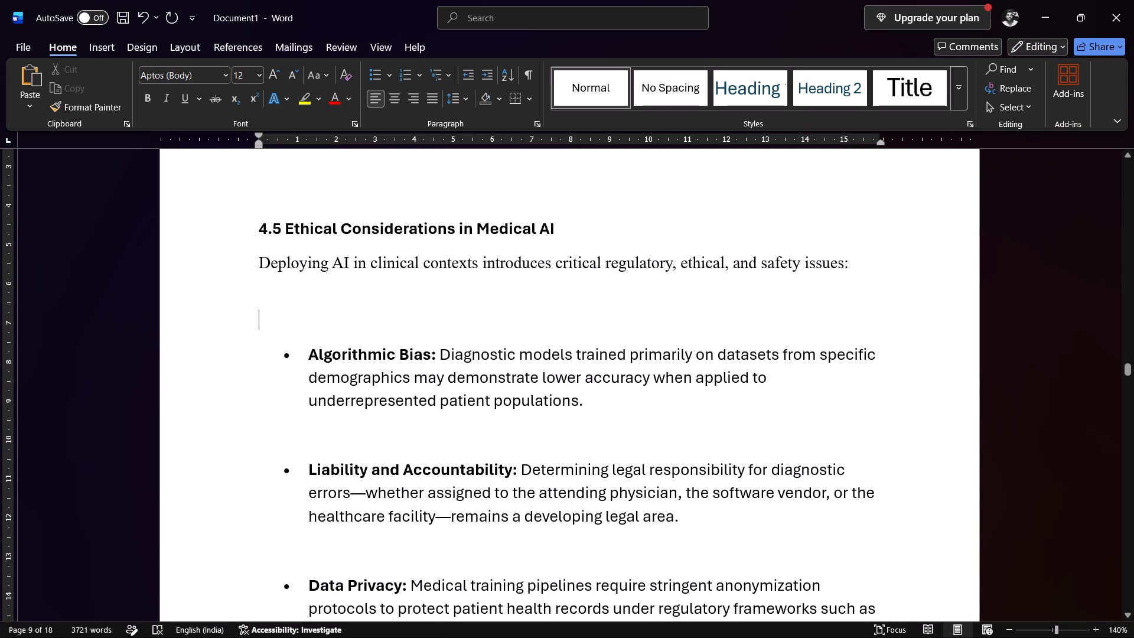
left_click_drag(596, 402, 465, 359)
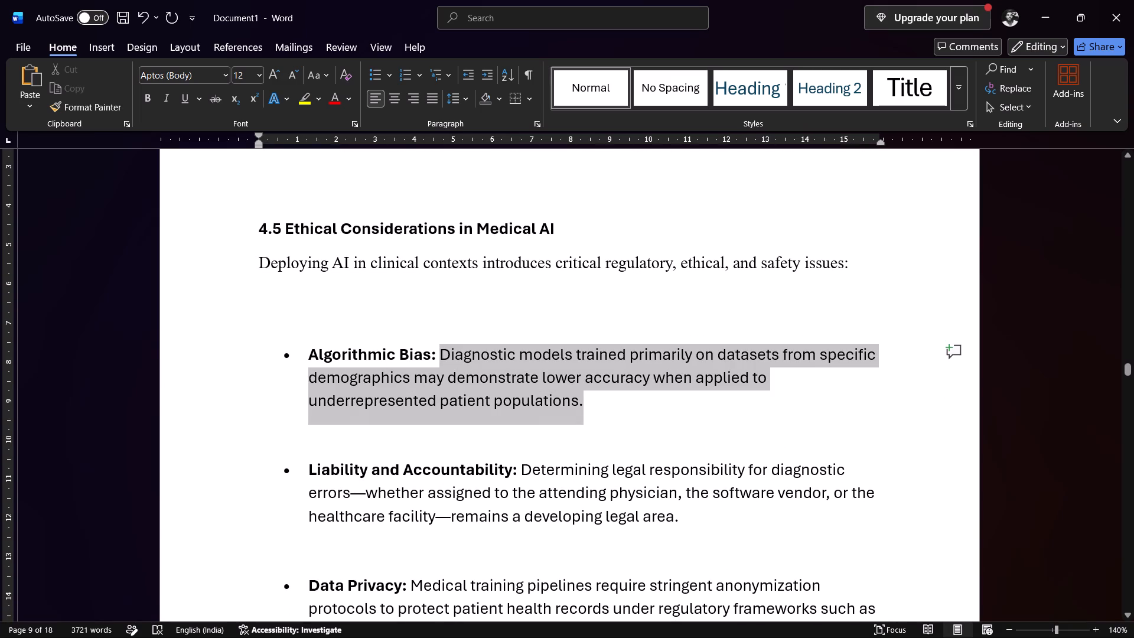
left_click_drag(465, 359, 458, 357)
left_click(538, 302)
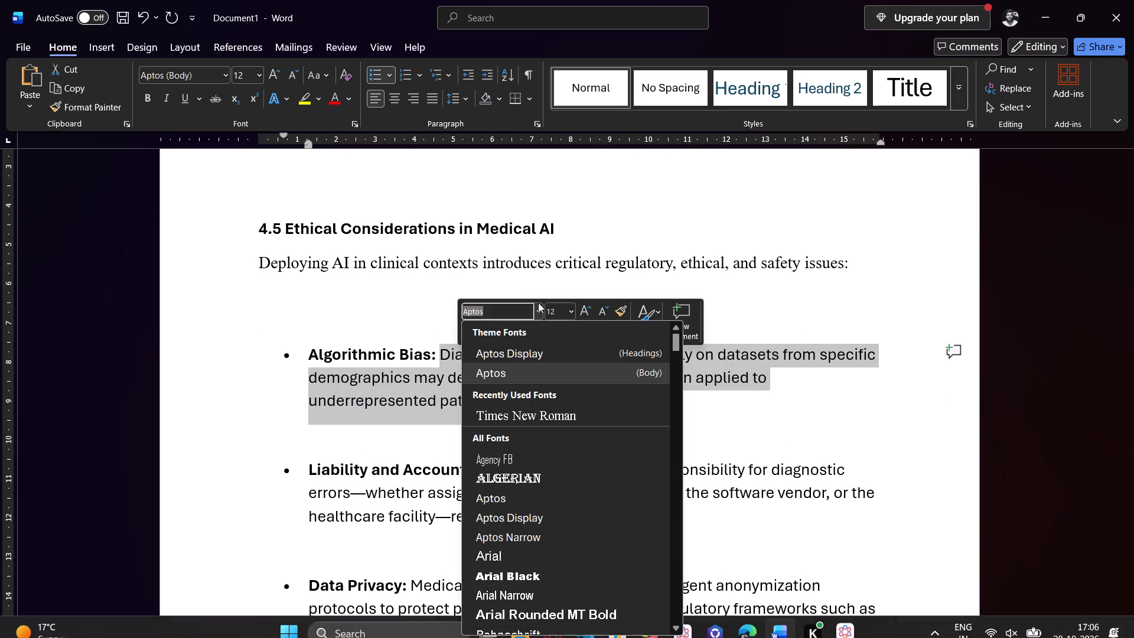
left_click(534, 416)
left_click(534, 416)
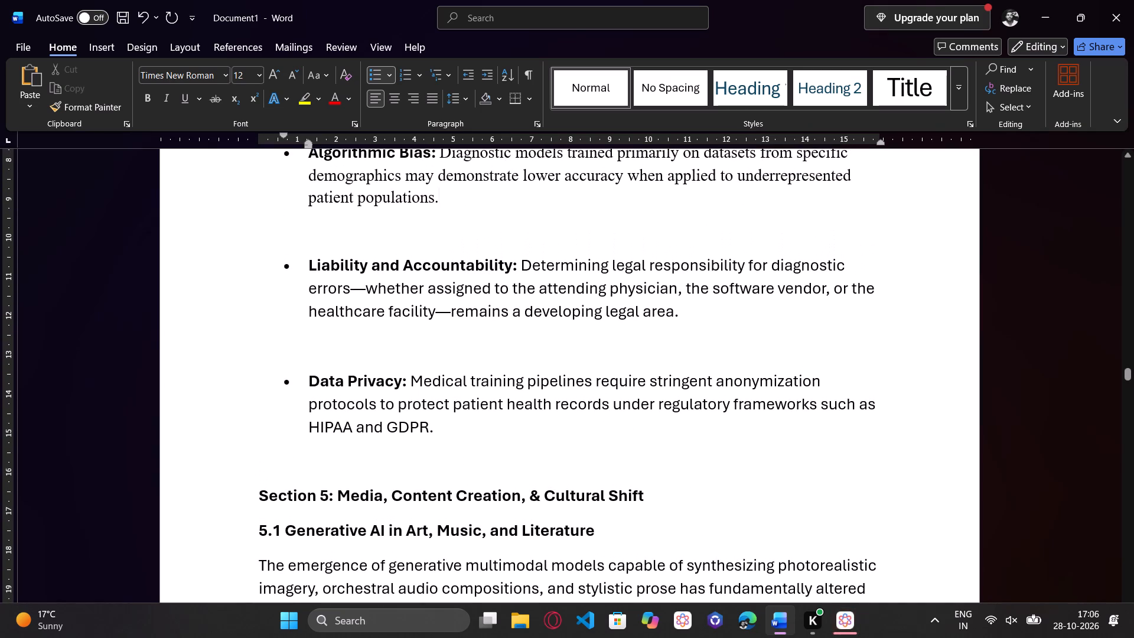
Change the font of the Liability and Accountability bullet's description to Times New Roman, leaving its bold label out.
left_click_drag(691, 322, 524, 271)
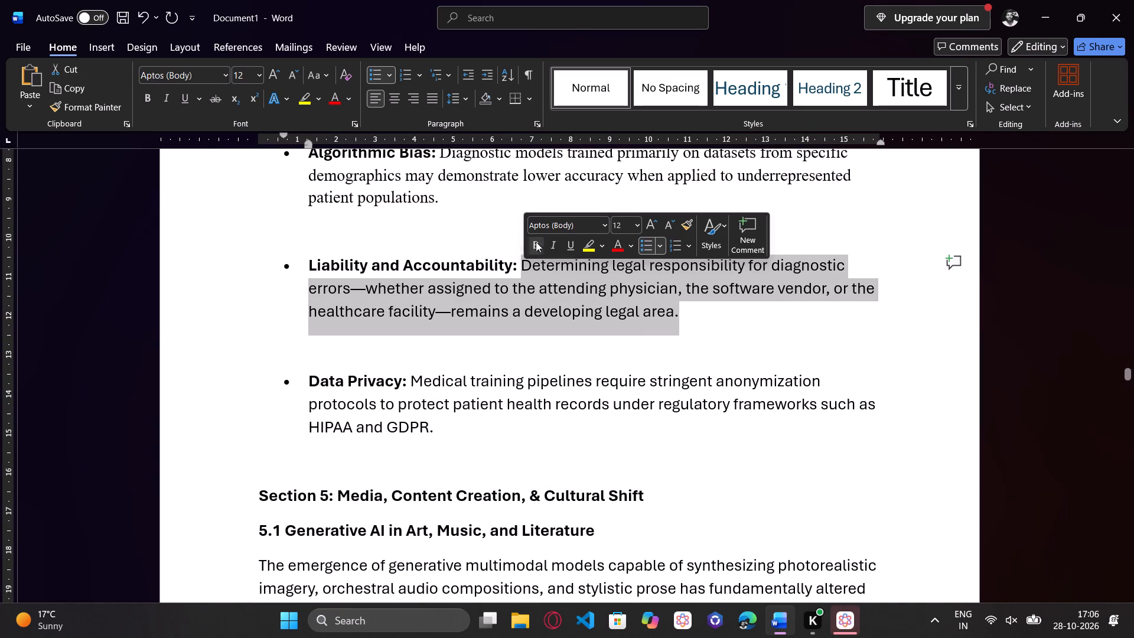
left_click(608, 229)
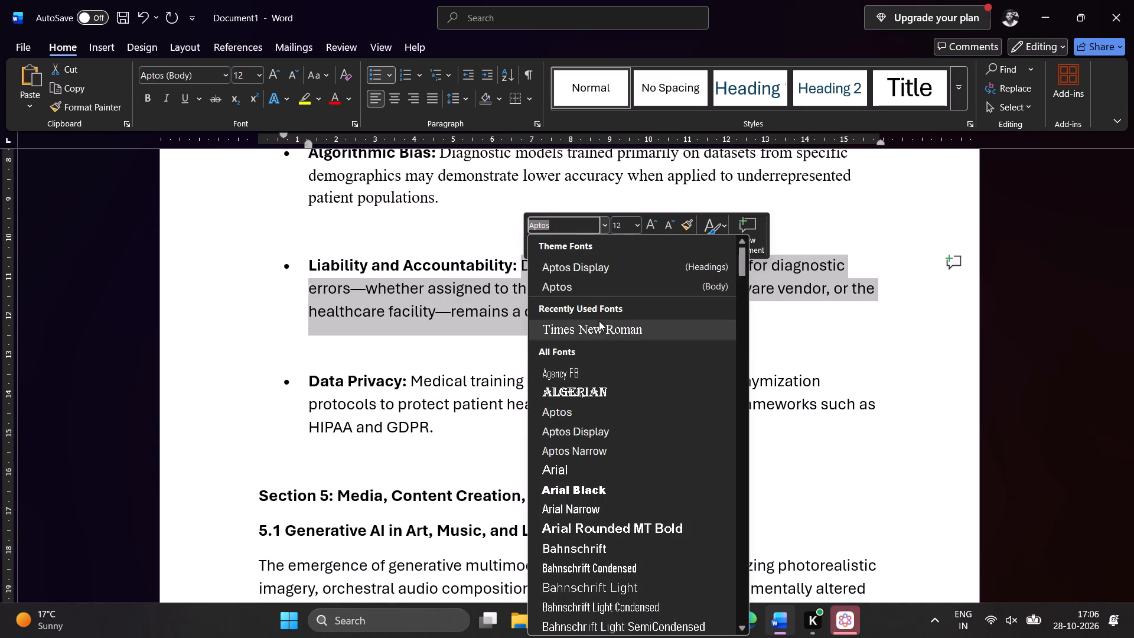
left_click(597, 330)
left_click(569, 321)
Change the font of the Data Privacy bullet's description to Times New Roman, leaving its bold label out.
scroll(569, 321, "down", 1)
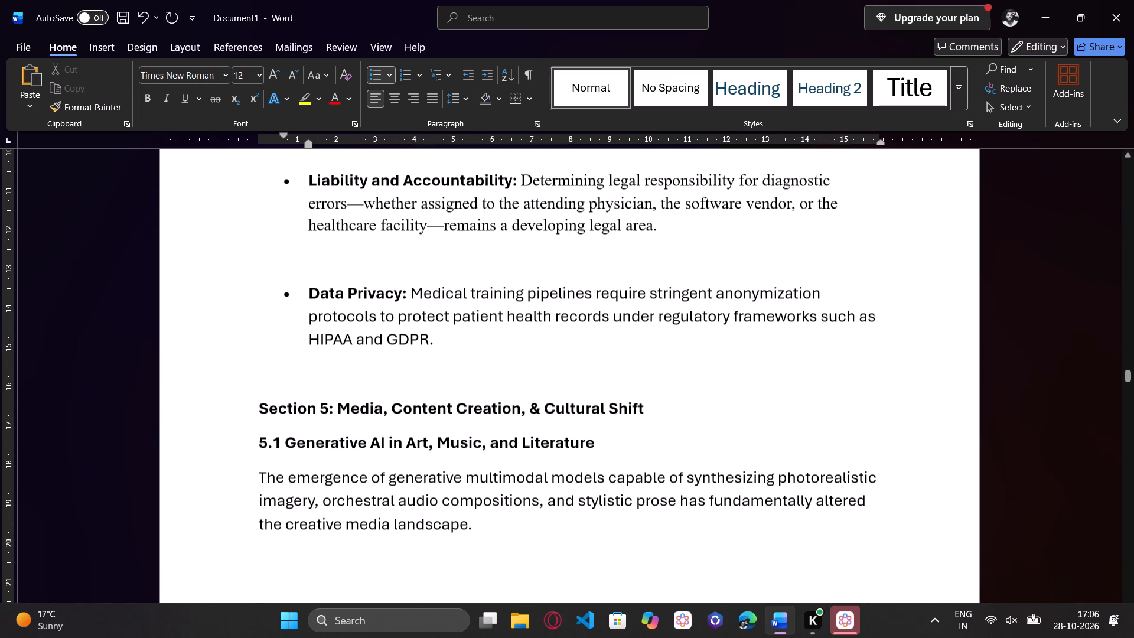
left_click_drag(441, 344, 423, 295)
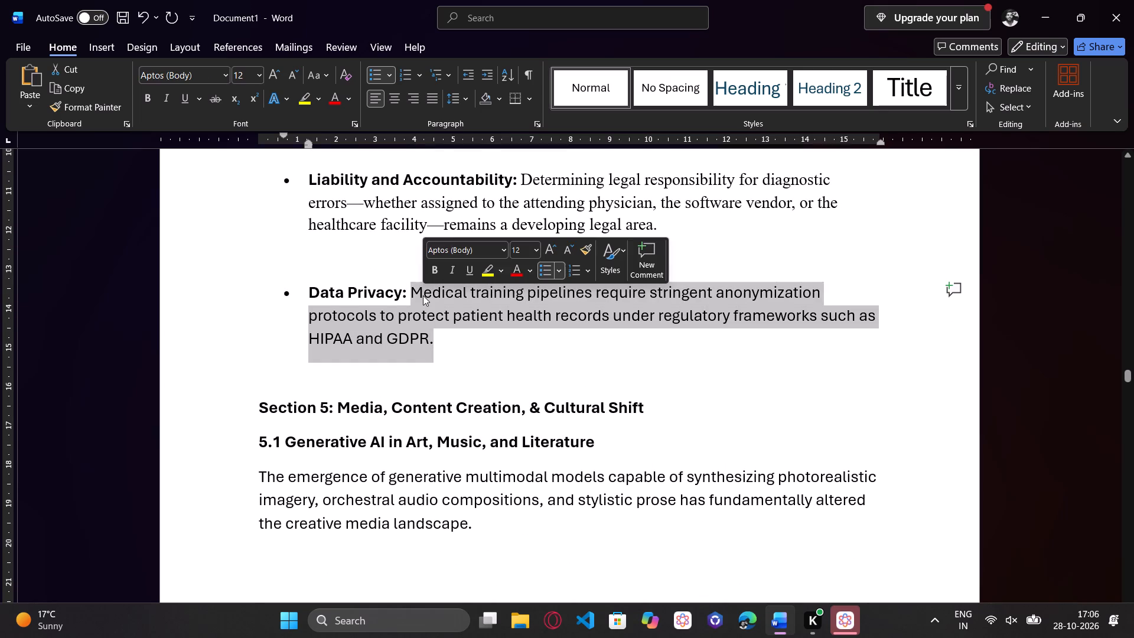
left_click(507, 252)
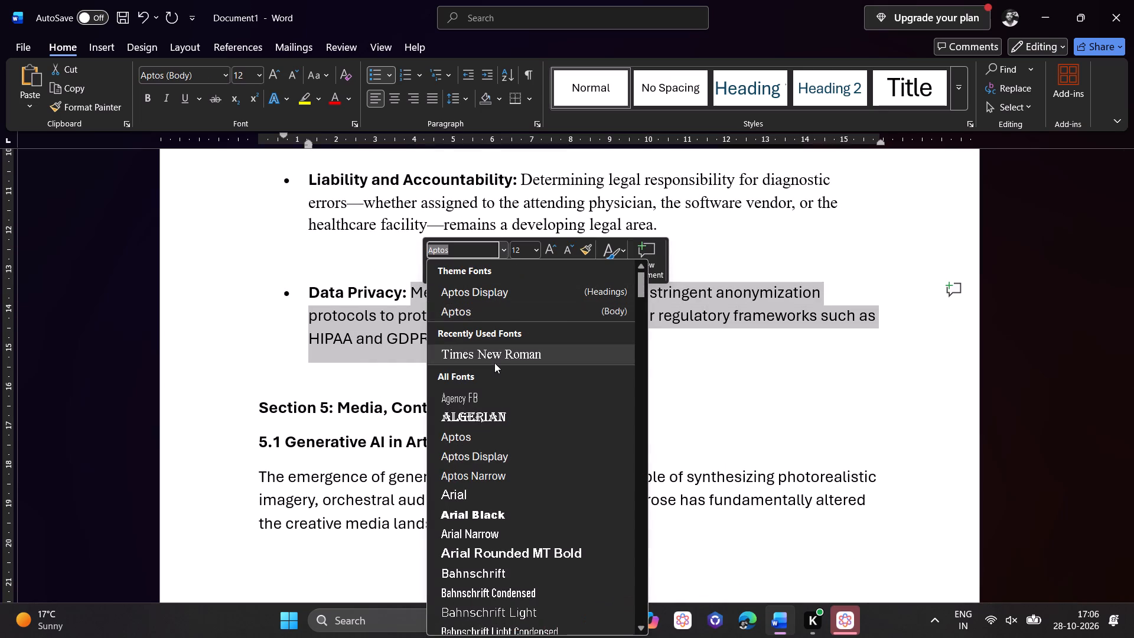
left_click(494, 363)
left_click(494, 363)
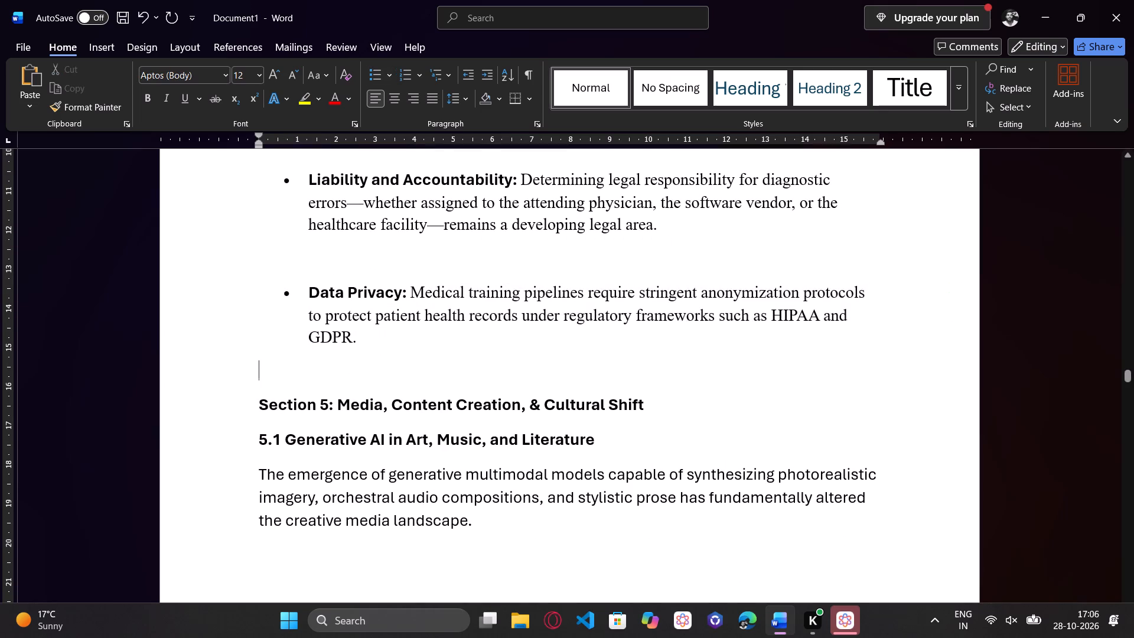
Change the font of the "The emergence of generative multimodal models" paragraph under heading 5.1 to Times New Roman.
scroll(494, 363, "down", 2)
left_click_drag(250, 346, 444, 397)
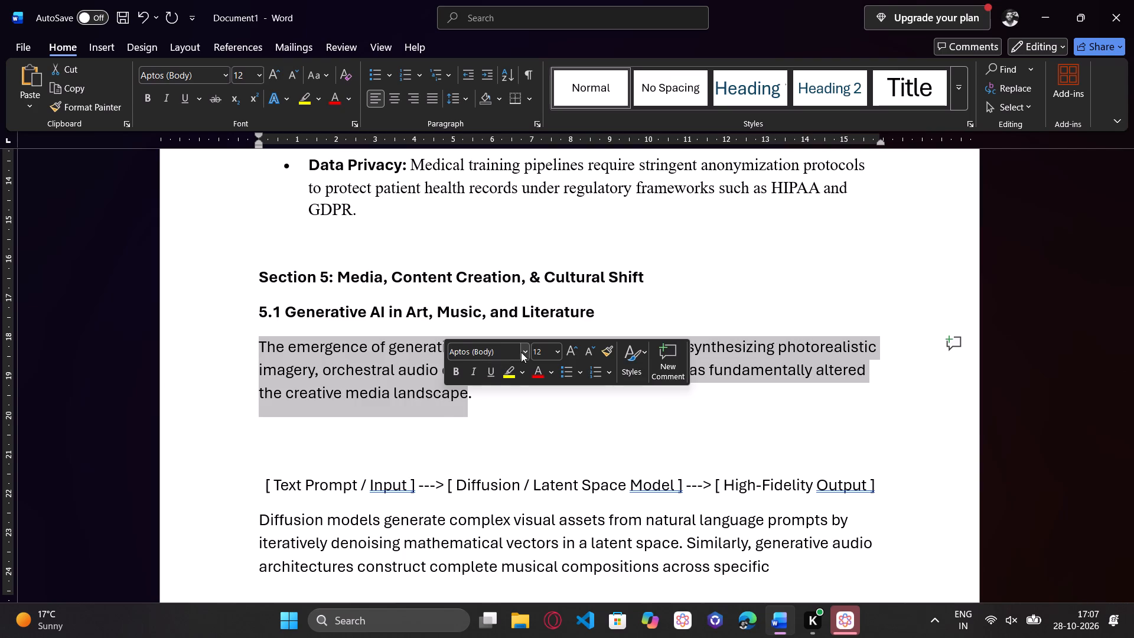
left_click(523, 352)
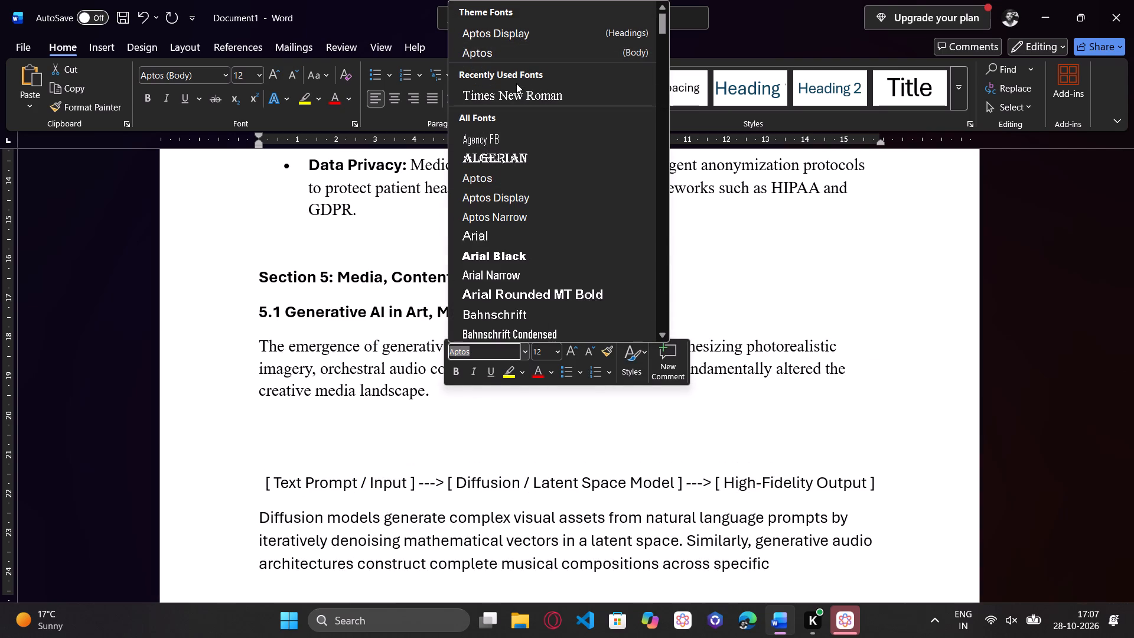
left_click(513, 95)
left_click(536, 317)
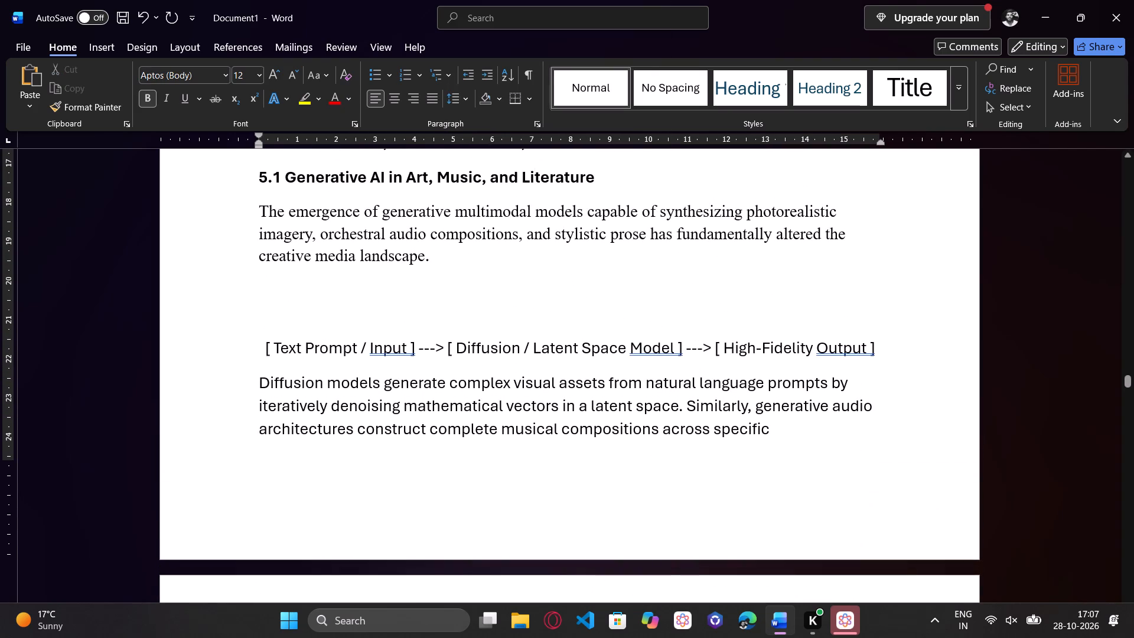
Delete the Text Prompt to High-Fidelity Output text diagram in section 5.1, including the blank lines above it.
left_click_drag(889, 347, 428, 315)
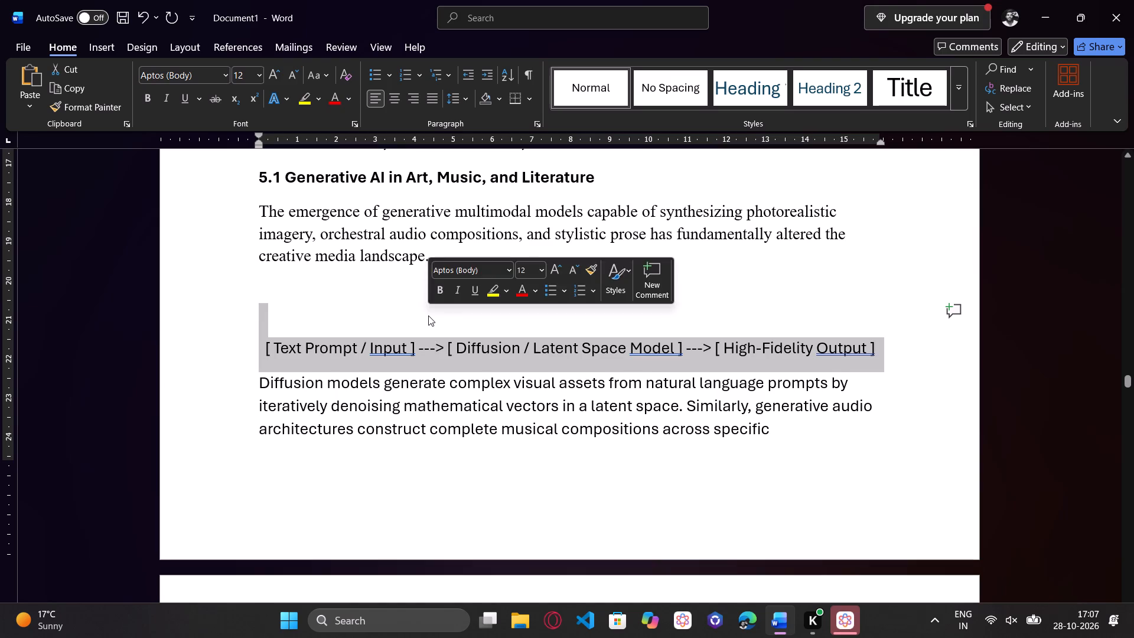
key("BackSpace")
key("BackSpace")
key("BackSpace")
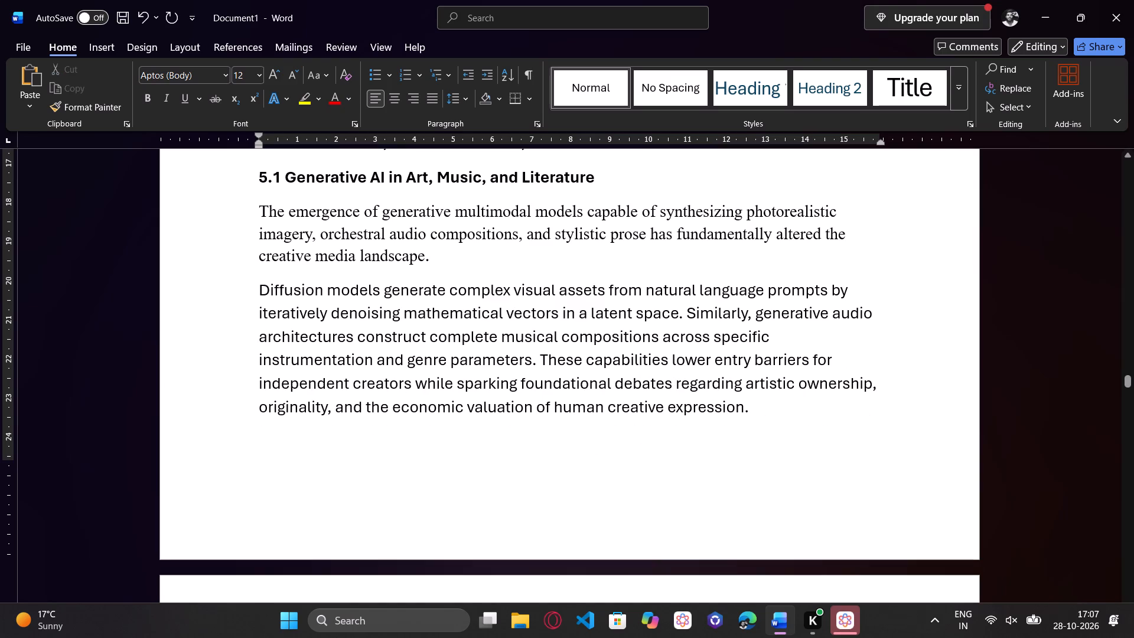
Change the font of the "Diffusion models generate complex visual assets" paragraph in section 5.1 to Times New Roman.
left_click_drag(260, 291, 690, 393)
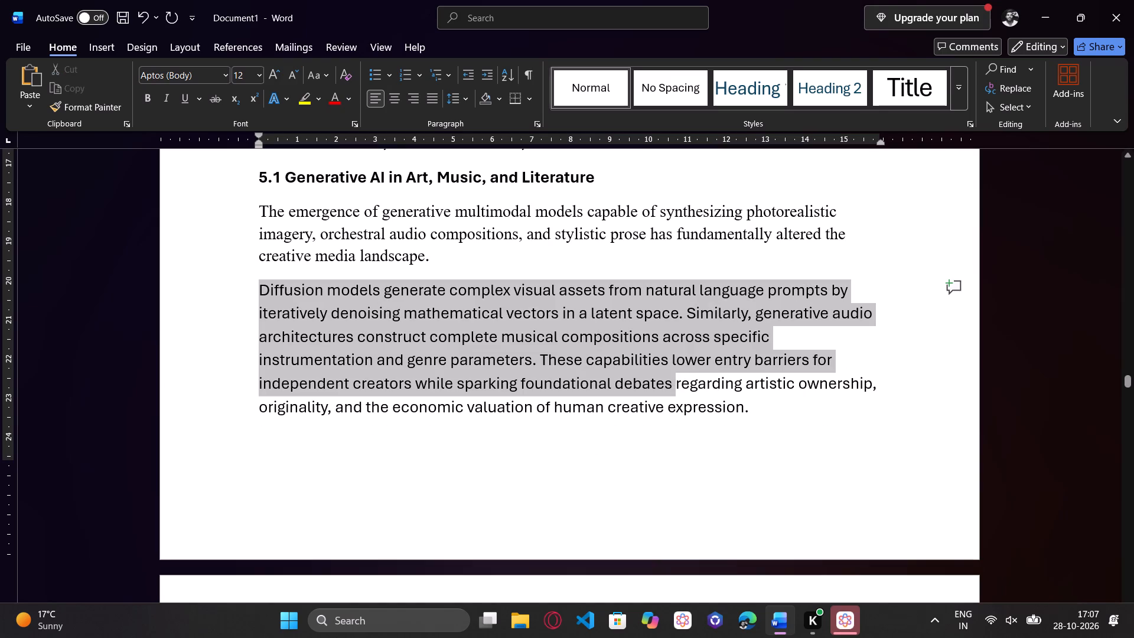
left_click_drag(690, 393, 754, 403)
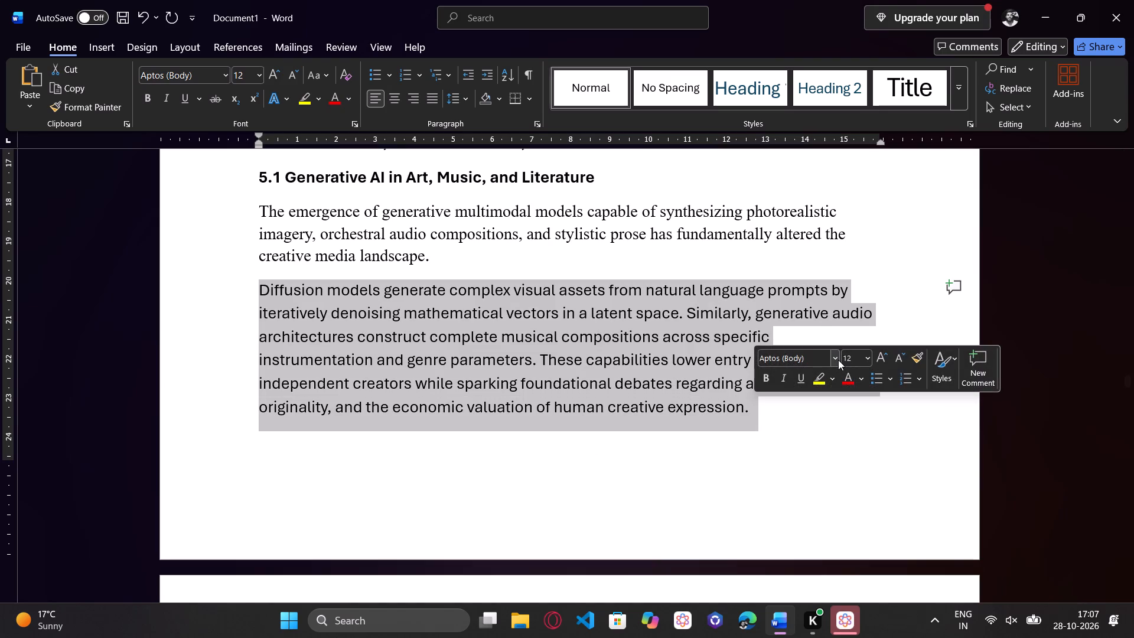
left_click(838, 360)
left_click(834, 101)
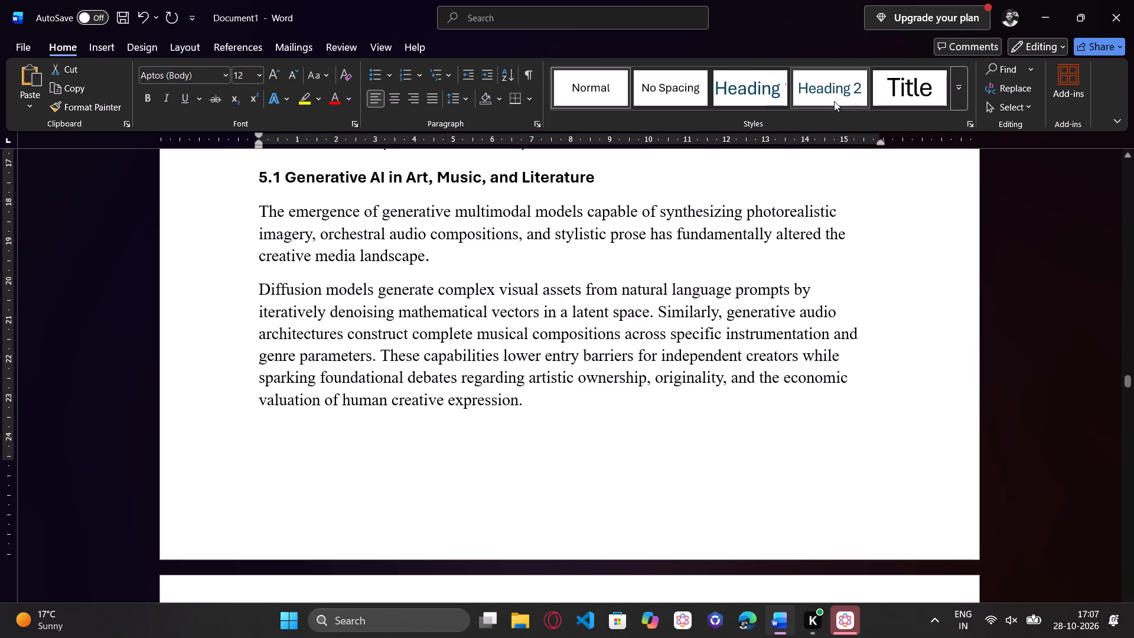
left_click(669, 313)
Change the font of the "Modern digital media distribution" paragraph under heading 5.2 to Times New Roman.
scroll(669, 313, "down", 2)
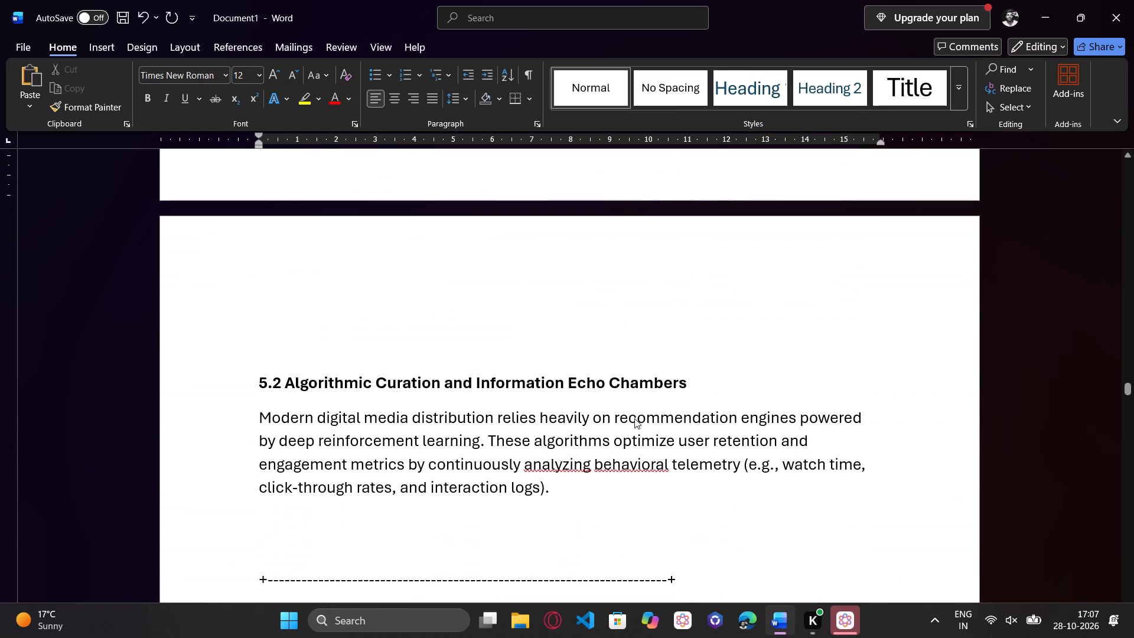
left_click_drag(563, 496, 300, 413)
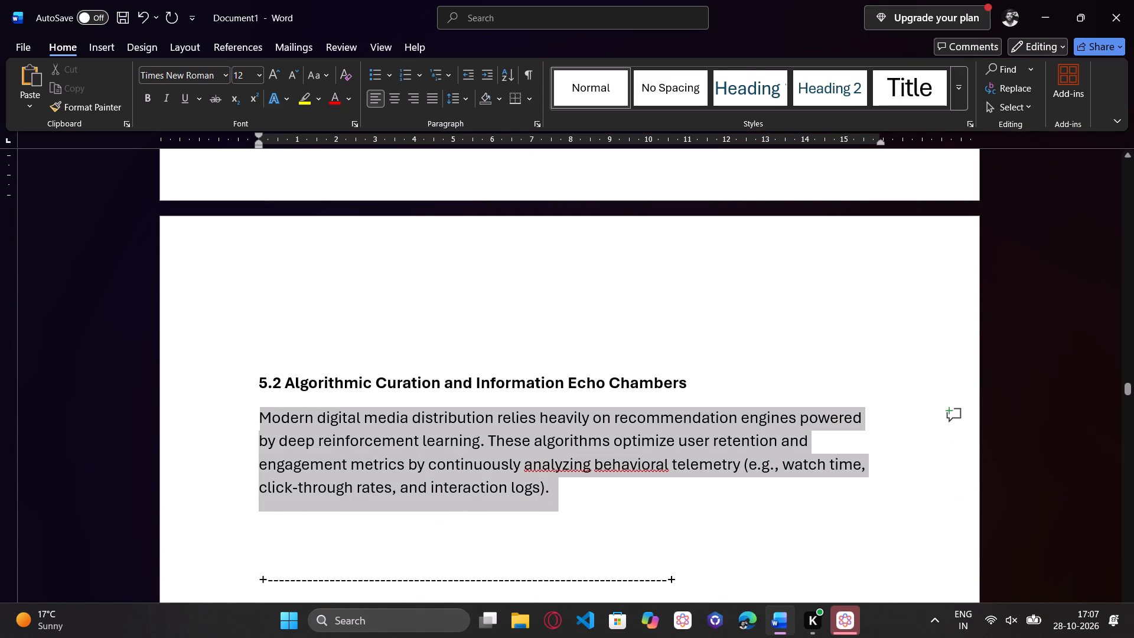
left_click_drag(300, 413, 255, 426)
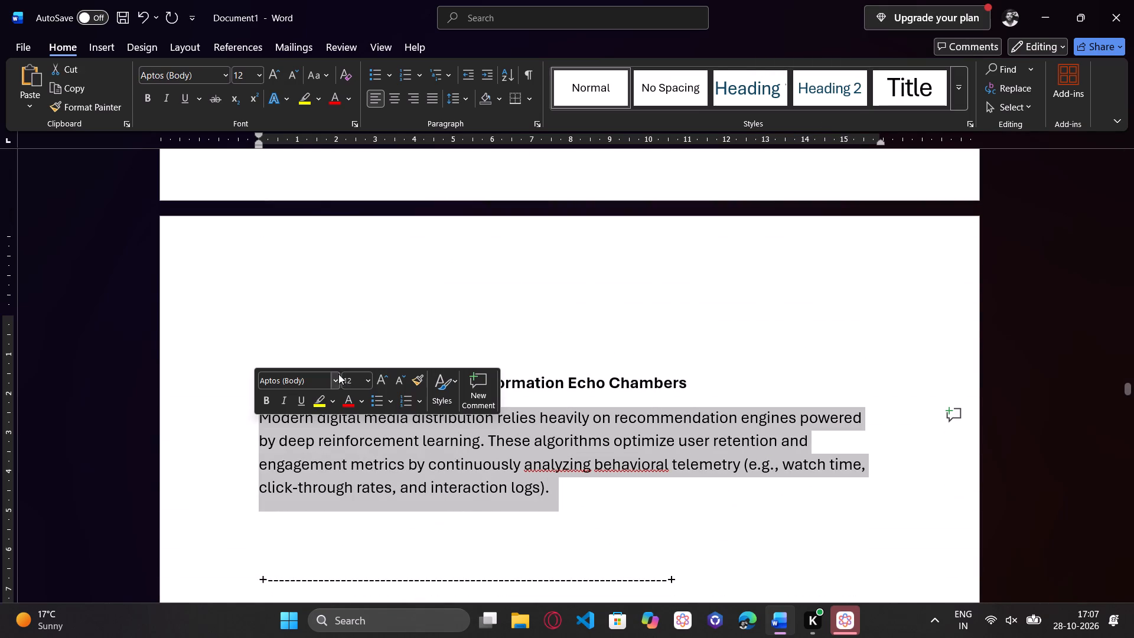
left_click(331, 376)
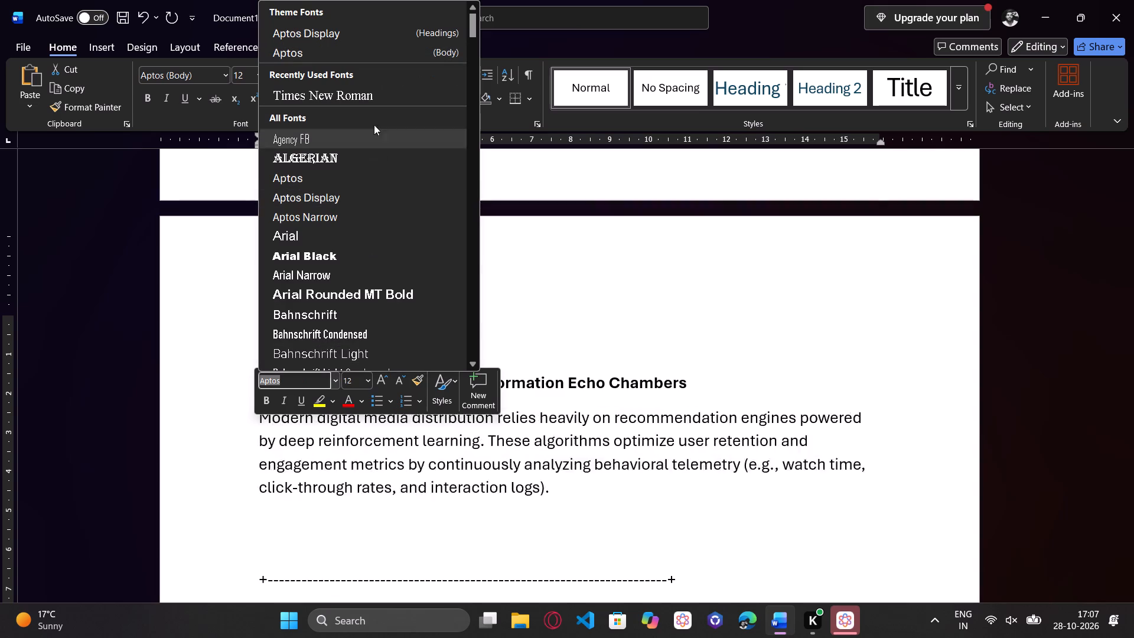
left_click(373, 99)
left_click(447, 477)
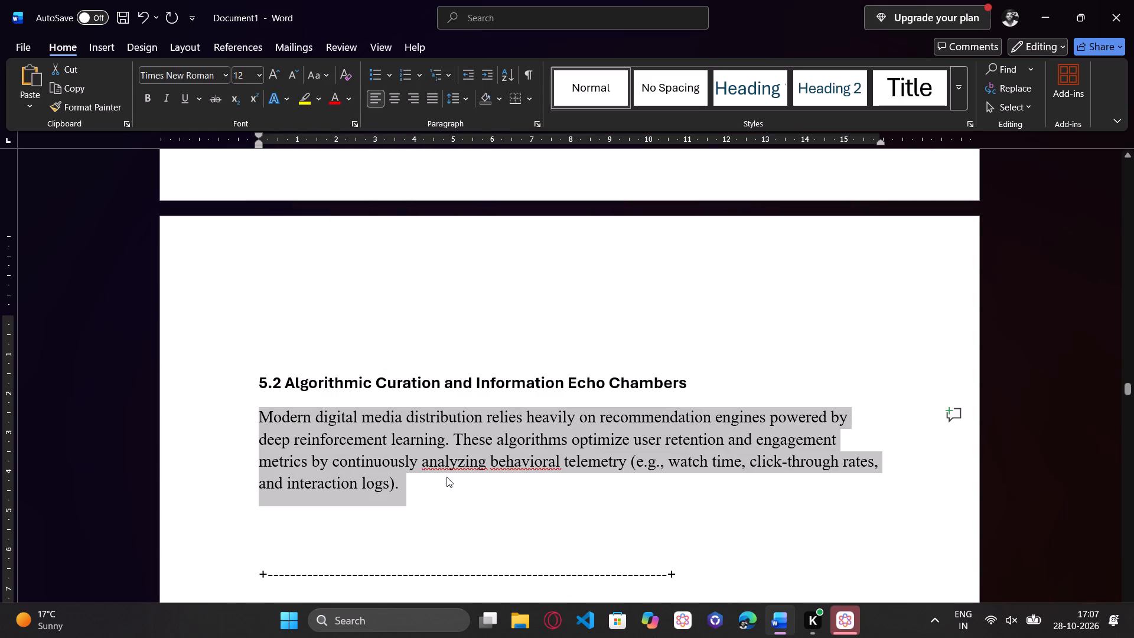
Delete the Algorithmic Engagement Feedback Loop text diagram in section 5.2, including its dashed border lines and one blank line above it.
scroll(447, 477, "down", 1)
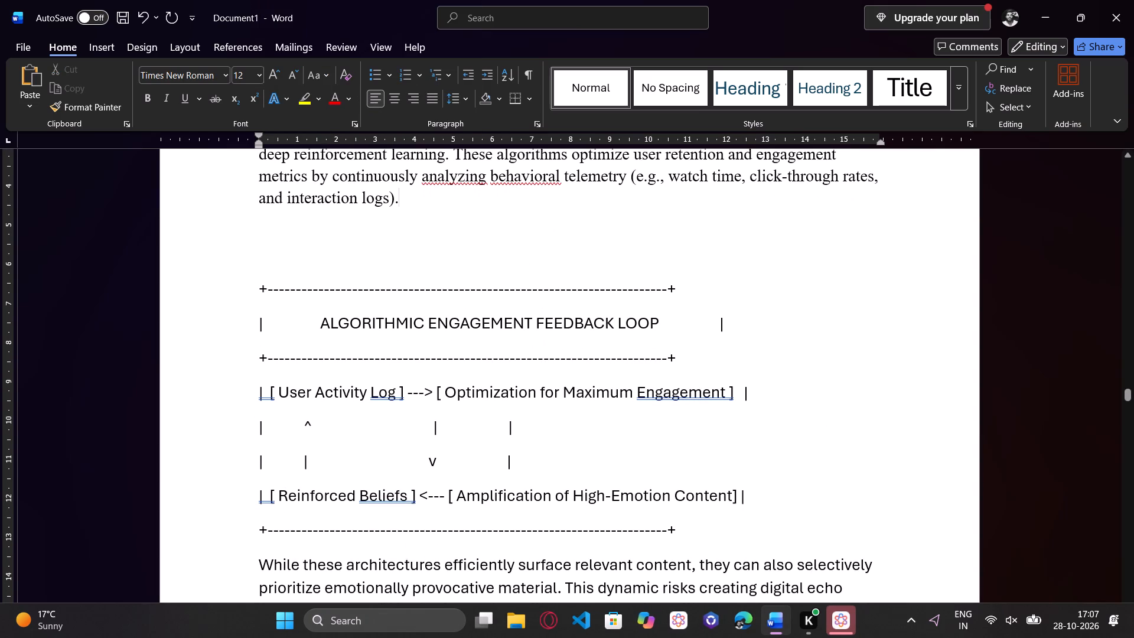
left_click_drag(683, 529, 208, 300)
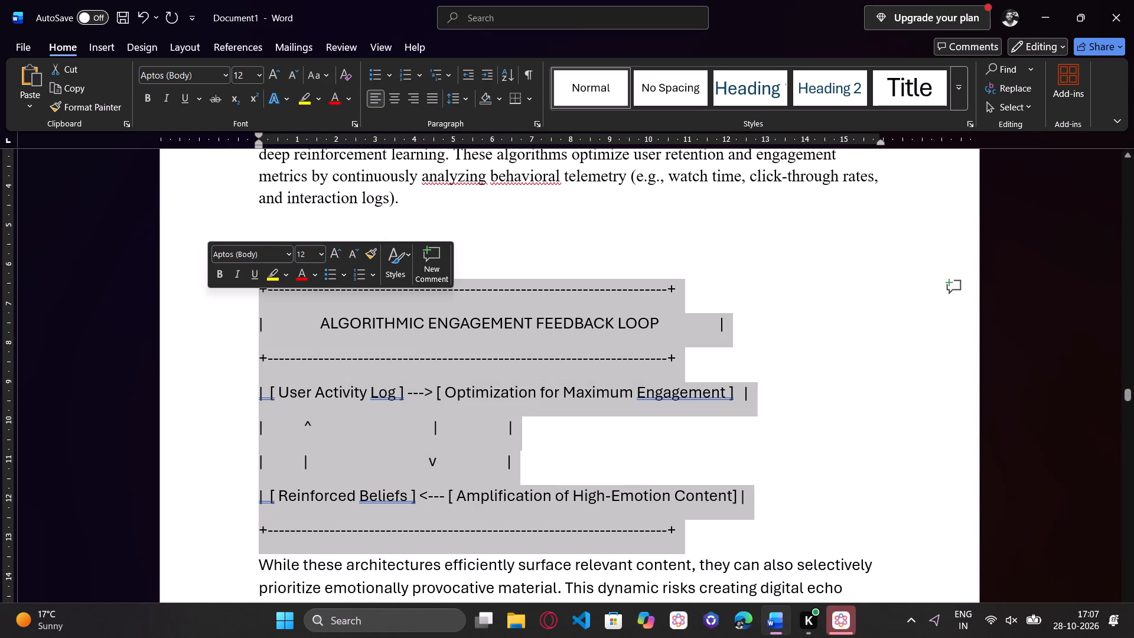
key("BackSpace")
key("BackSpace")
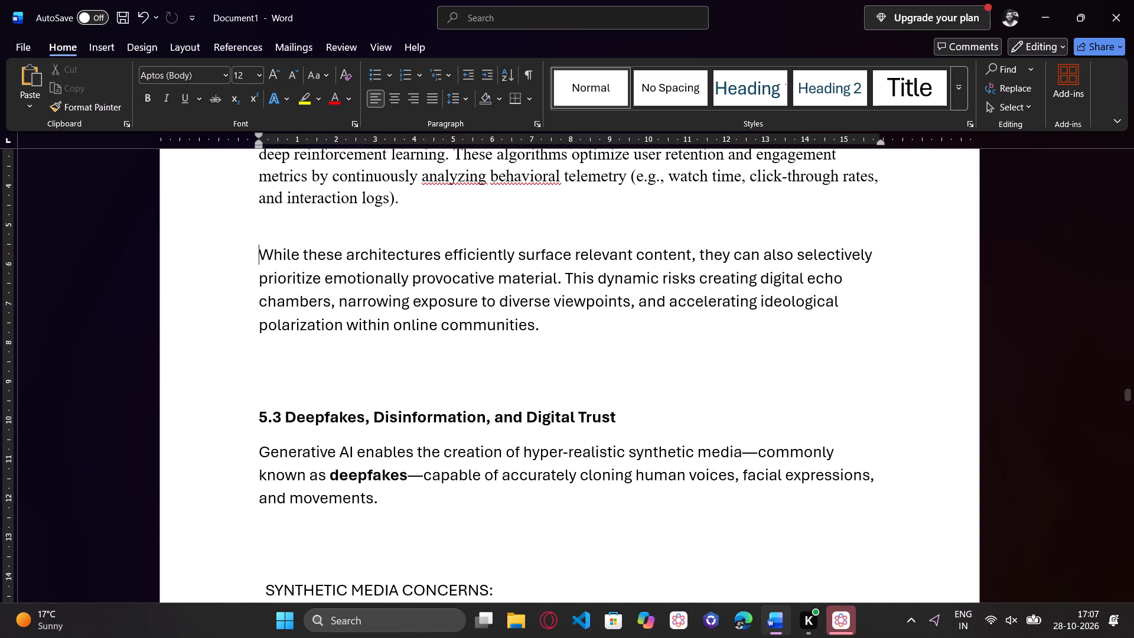
Change the font of the "While these architectures efficiently surface relevant content" paragraph in section 5.2 to Times New Roman.
left_click_drag(555, 333, 255, 253)
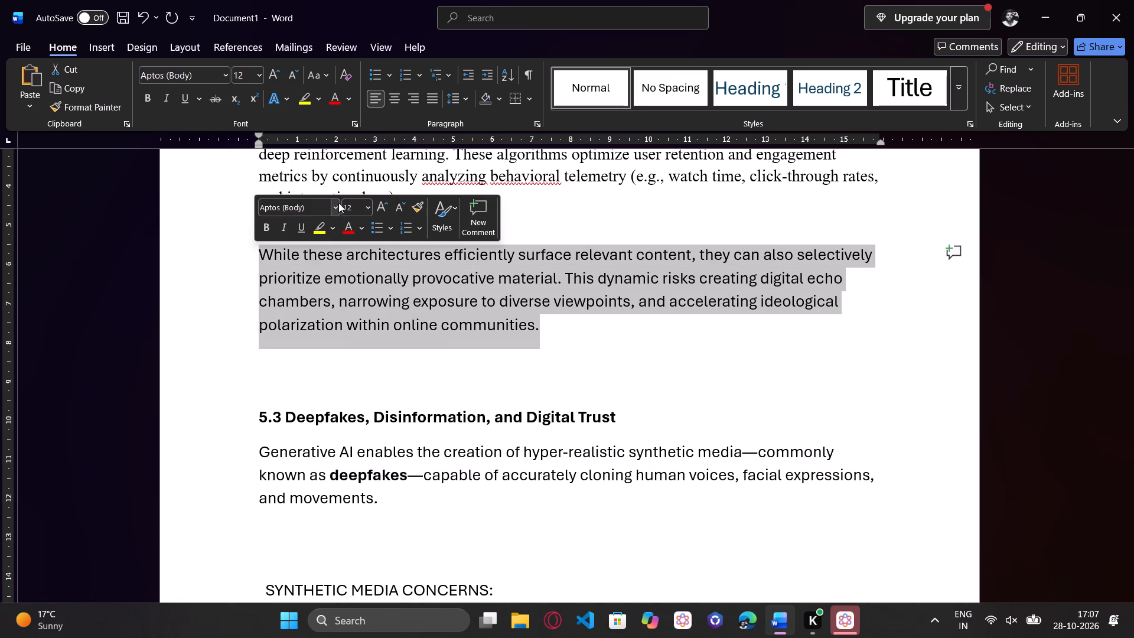
left_click(337, 203)
left_click(337, 314)
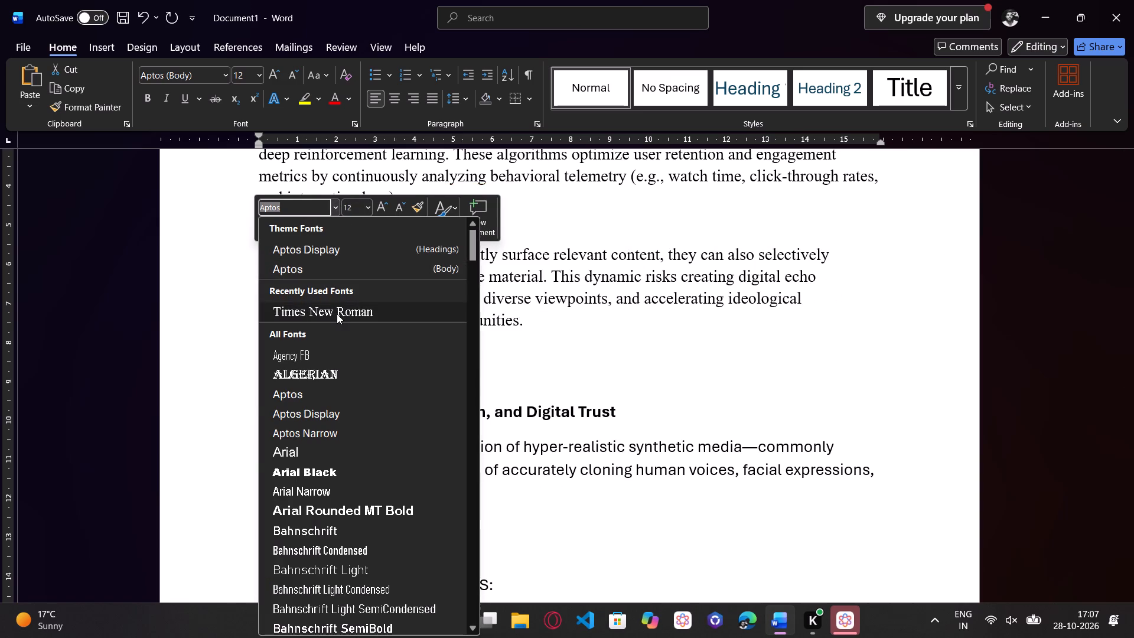
left_click(499, 308)
Change the font of the "Generative AI enables the creation" paragraph under heading 5.3 to Times New Roman.
scroll(499, 308, "down", 1)
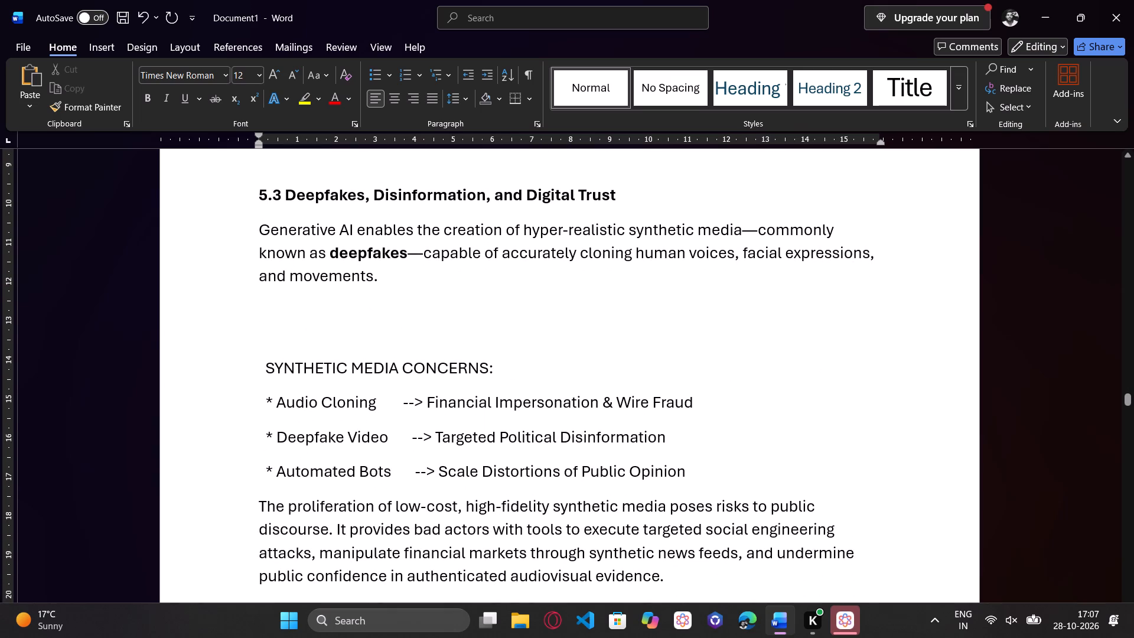
left_click_drag(374, 281, 249, 236)
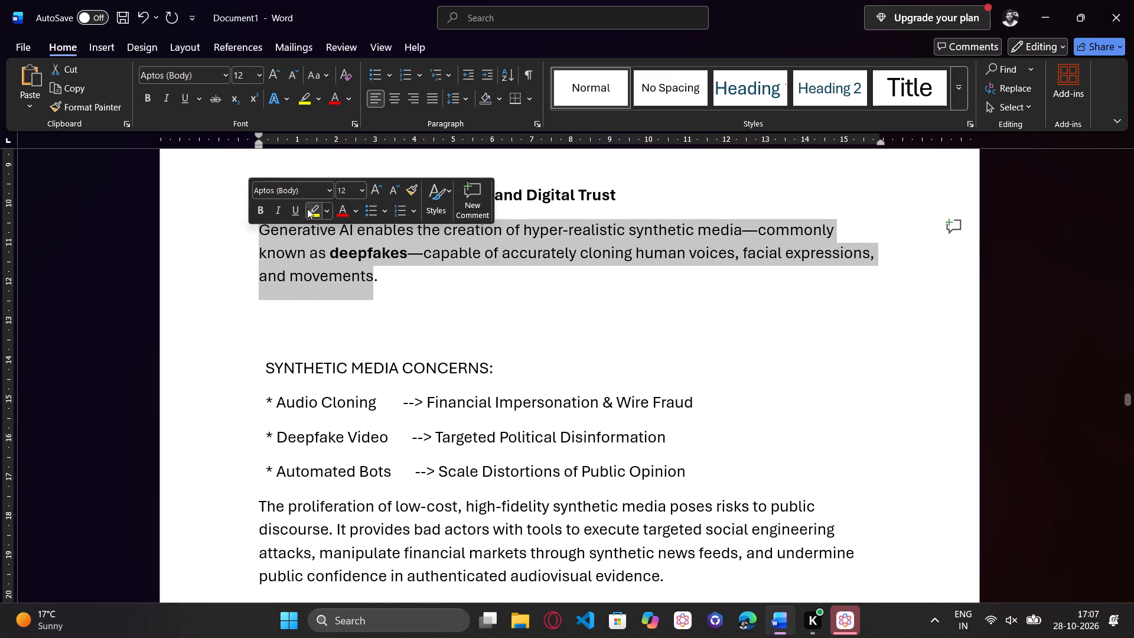
left_click_drag(335, 191, 330, 191)
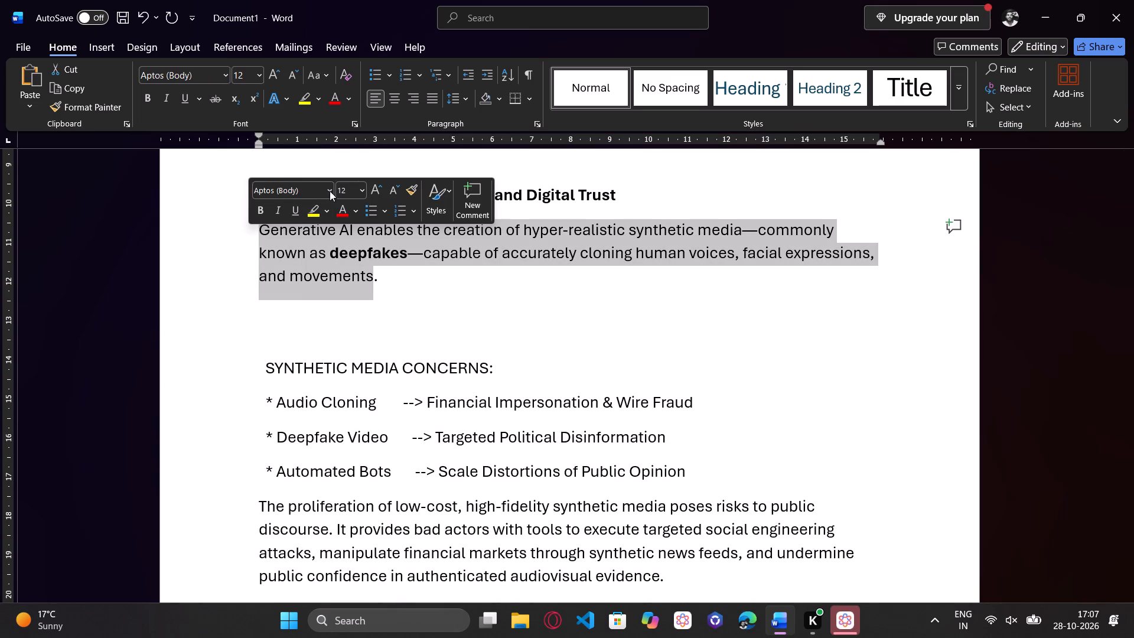
left_click_drag(330, 191, 327, 191)
left_click(327, 191)
left_click(330, 290)
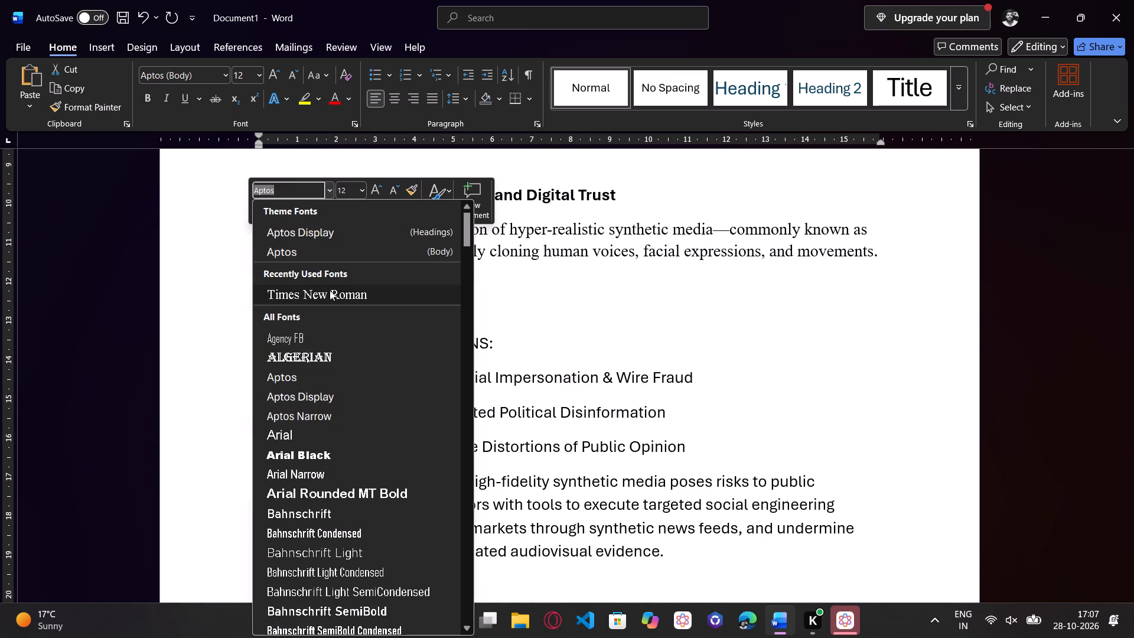
left_click(481, 295)
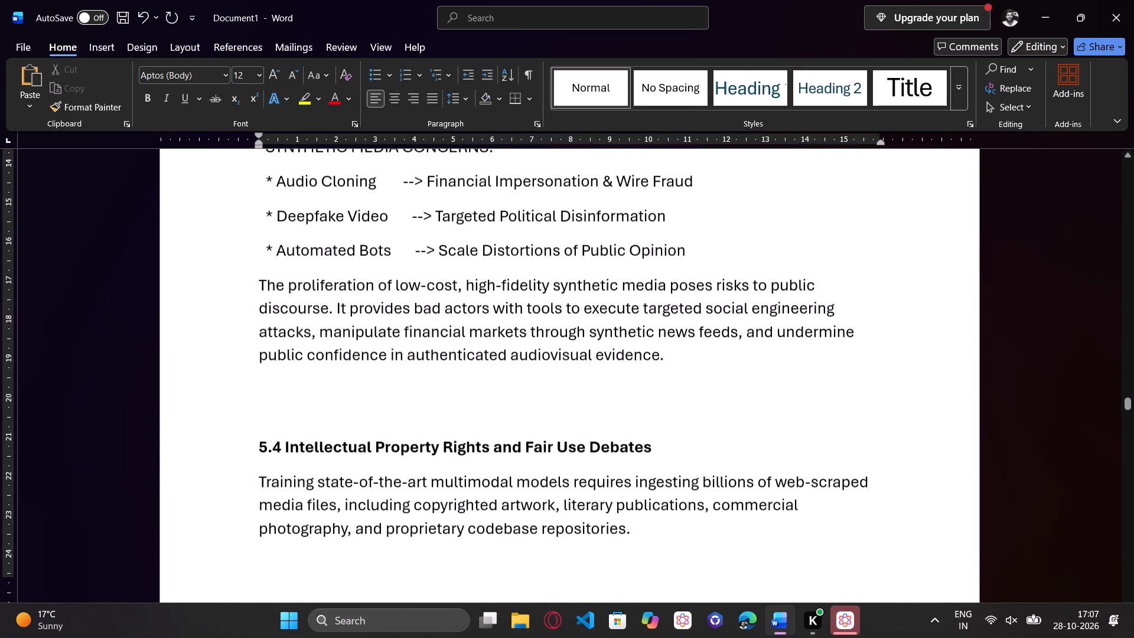
Delete the Synthetic Media Concerns text diagram in section 5.3, including the blank lines above it.
left_click_drag(693, 390, 288, 267)
key("BackSpace")
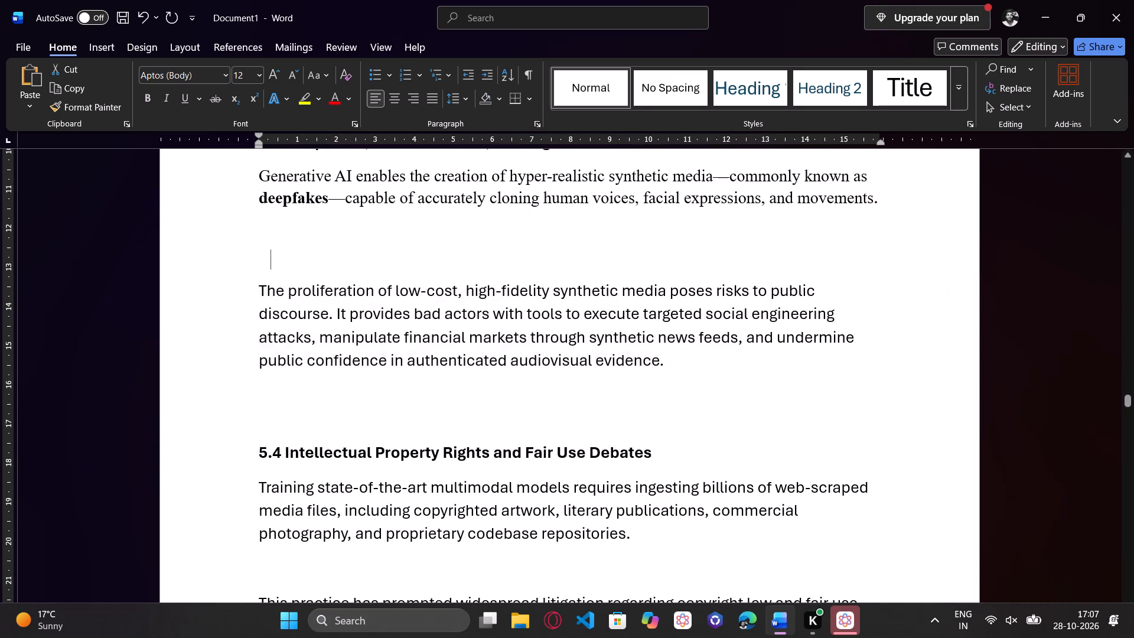
key("BackSpace")
key("BackSpace")
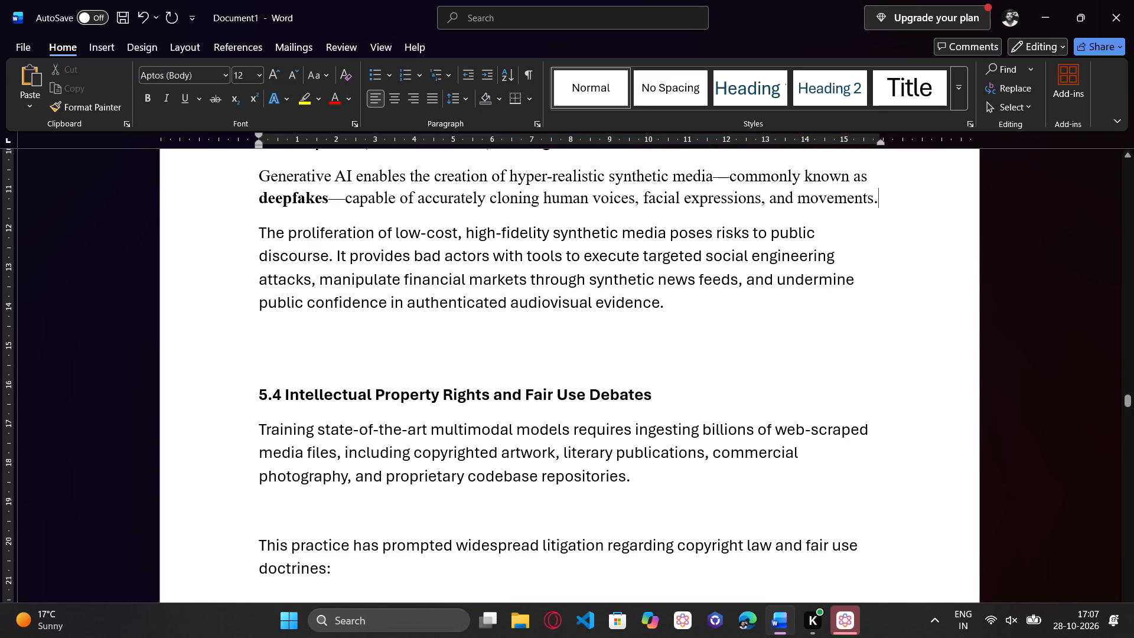
Change the font of the "The proliferation of low-cost, high-fidelity synthetic media" paragraph in section 5.3 to Times New Roman.
left_click_drag(255, 226, 657, 305)
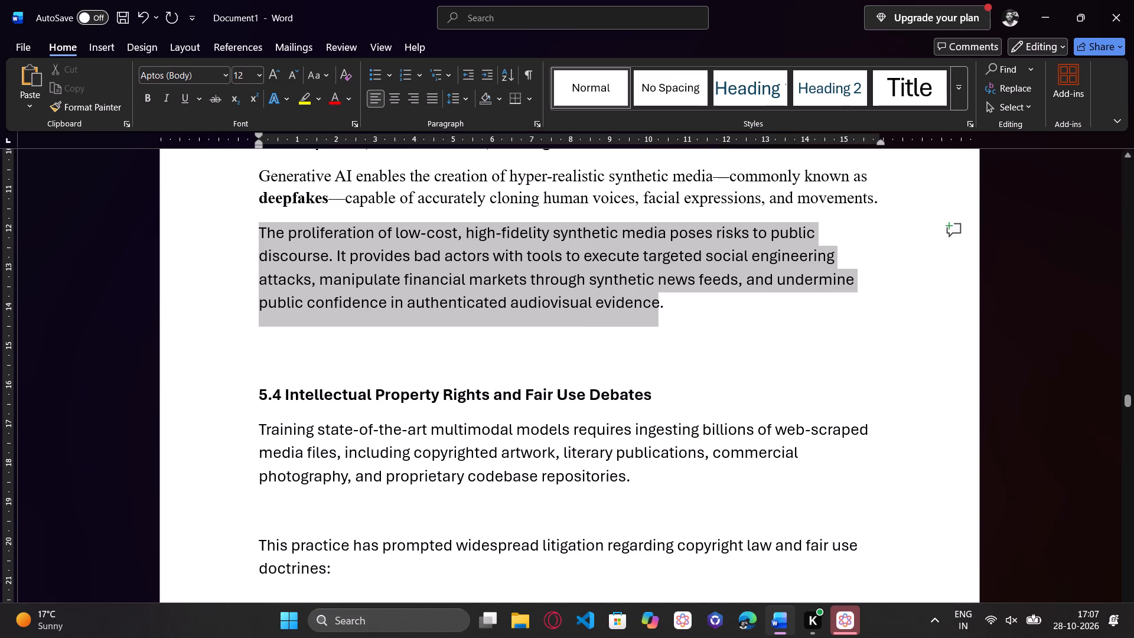
left_click_drag(657, 305, 674, 305)
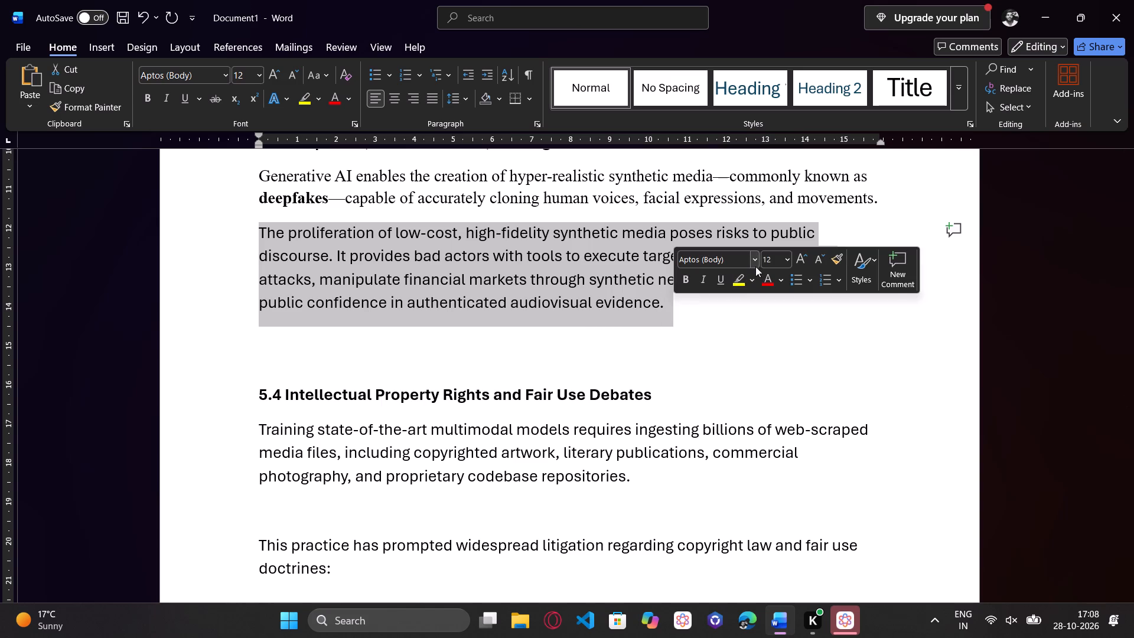
left_click(759, 258)
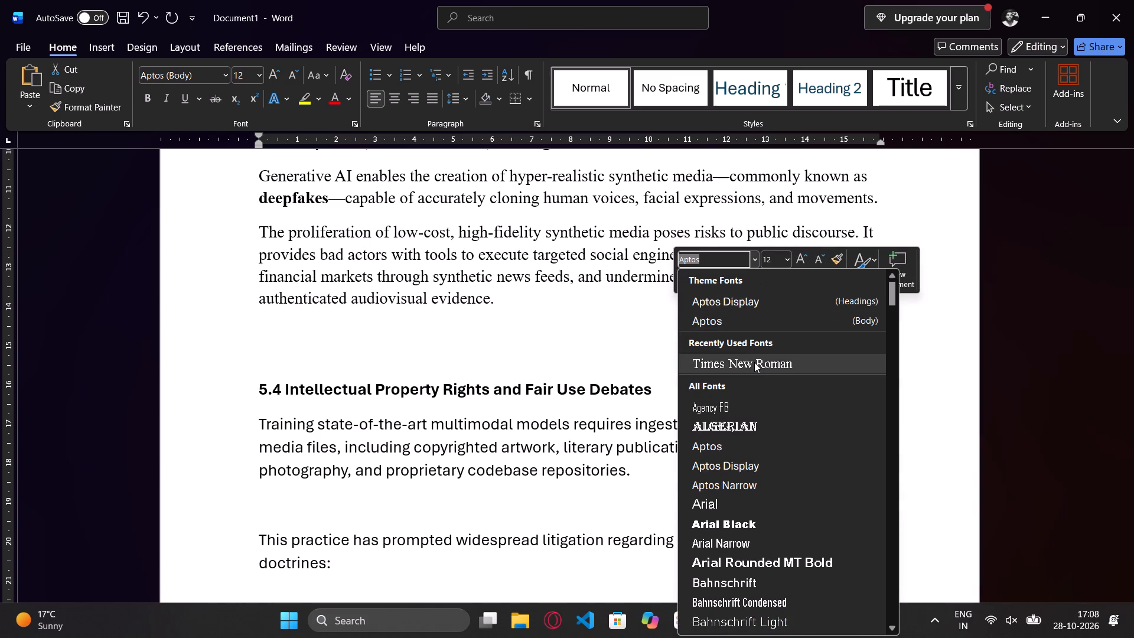
left_click(754, 363)
left_click(471, 315)
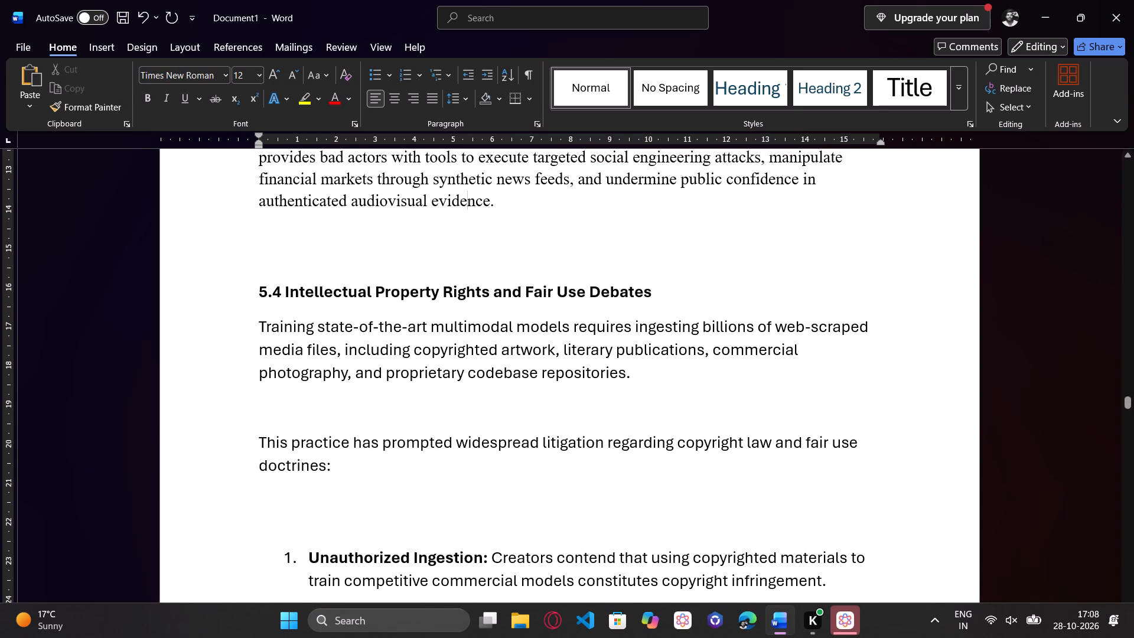
Change the font of the "Training state-of-the-art multimodal models" paragraph under heading 5.4 to Times New Roman.
left_click_drag(643, 380, 237, 320)
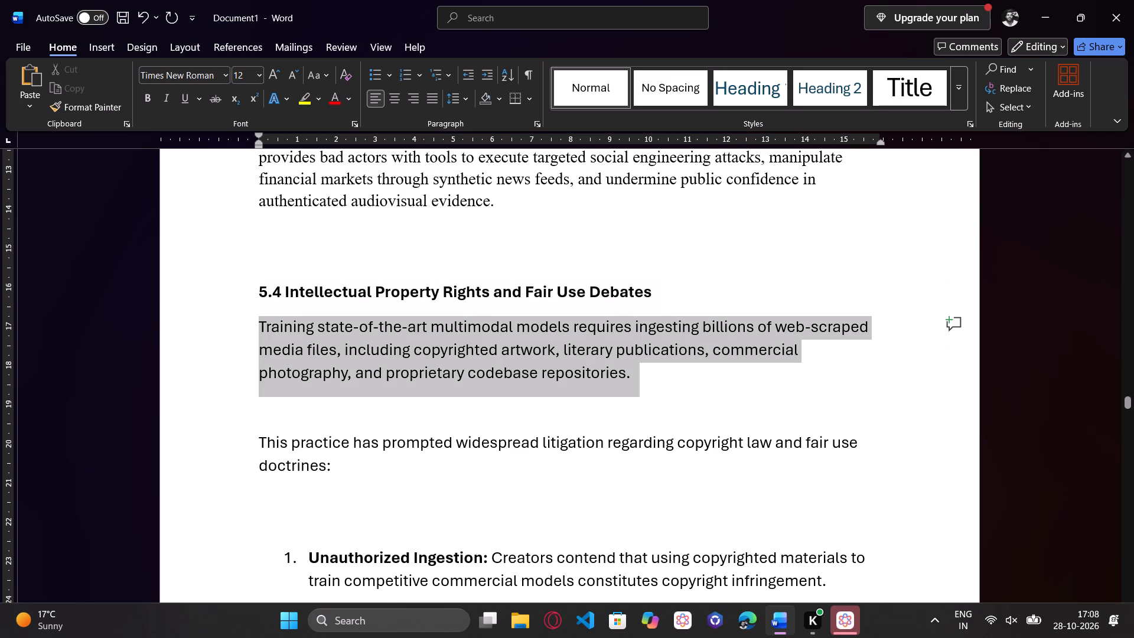
left_click_drag(237, 320, 240, 336)
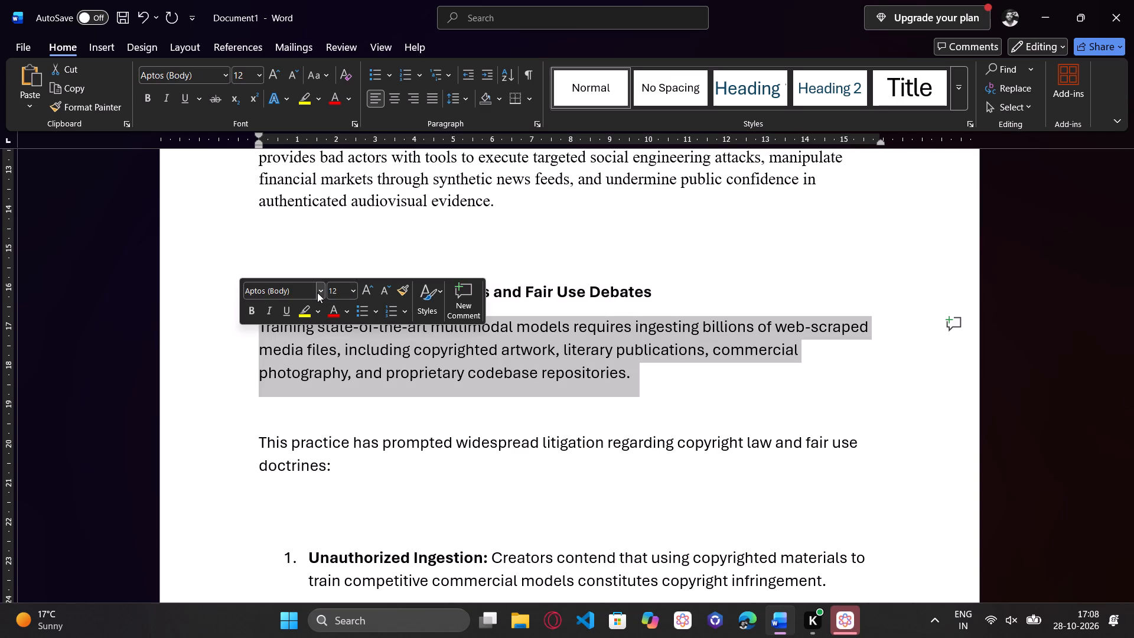
left_click(317, 292)
left_click(321, 395)
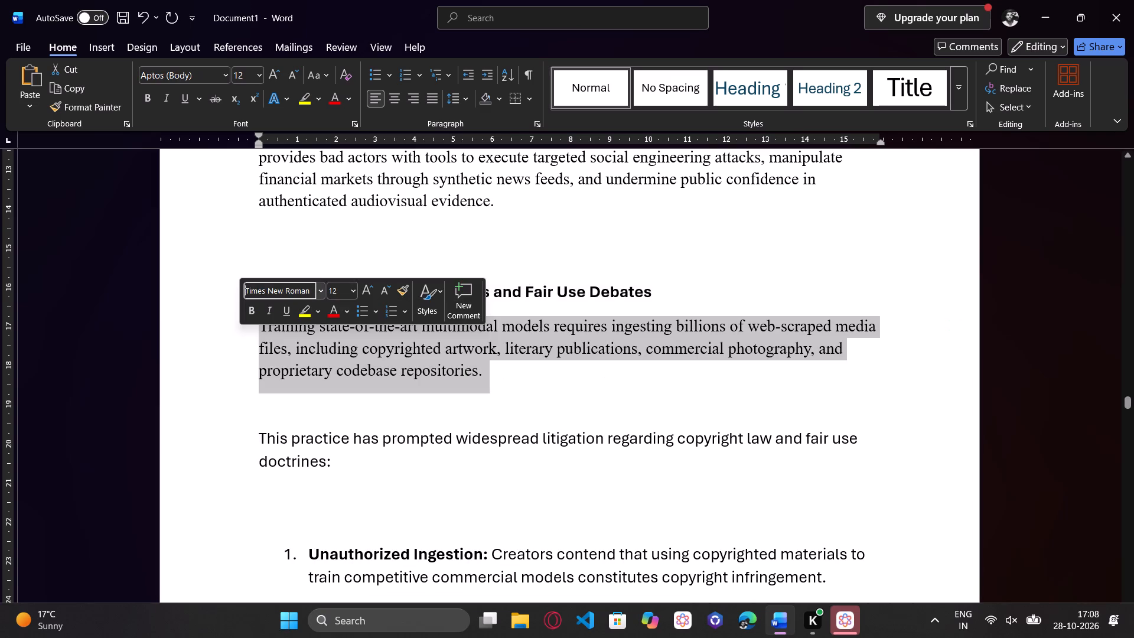
Delete the blank line above the "This practice has prompted widespread litigation" paragraph in section 5.4.
left_click(372, 406)
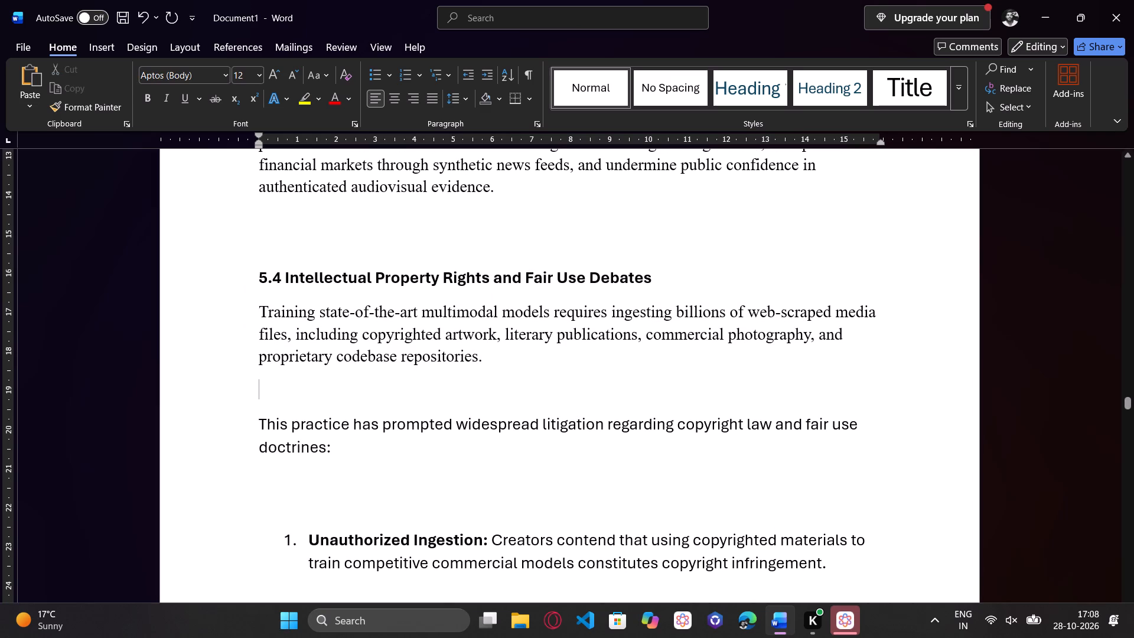
key("BackSpace")
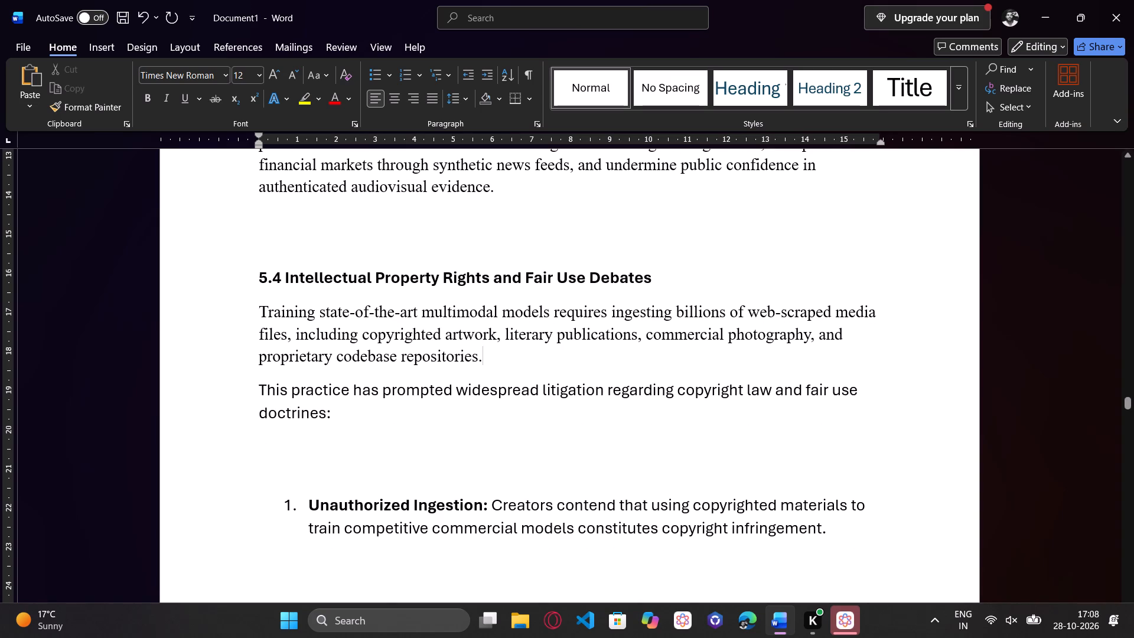
Change the font of the "This practice has prompted widespread litigation" paragraph in section 5.4 to Times New Roman.
left_click_drag(358, 418, 271, 388)
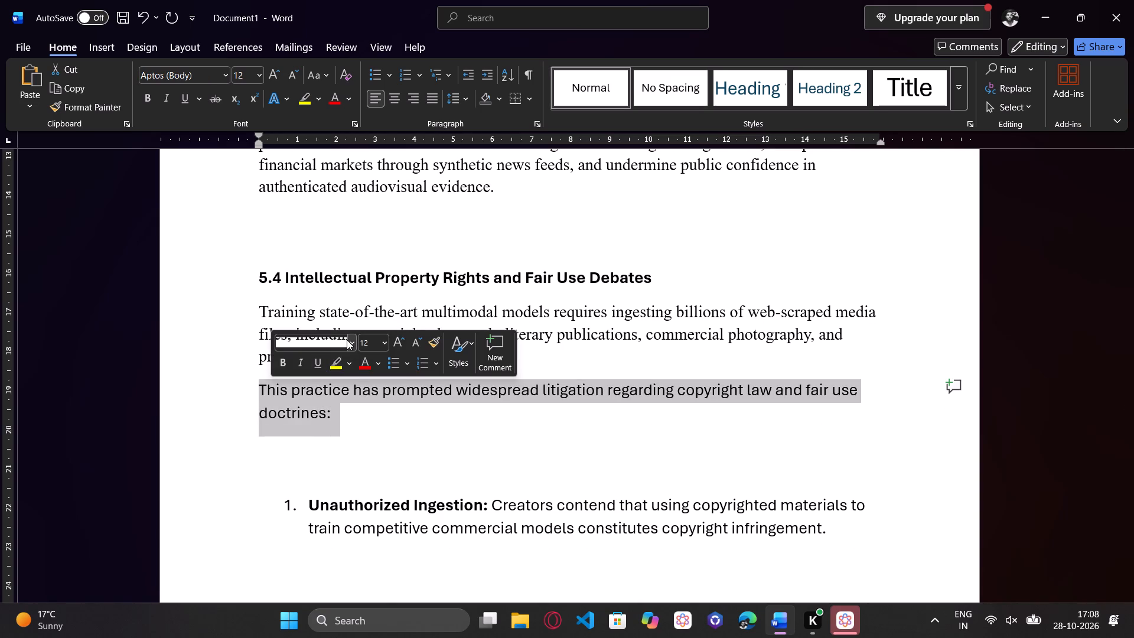
left_click(347, 340)
left_click(347, 340)
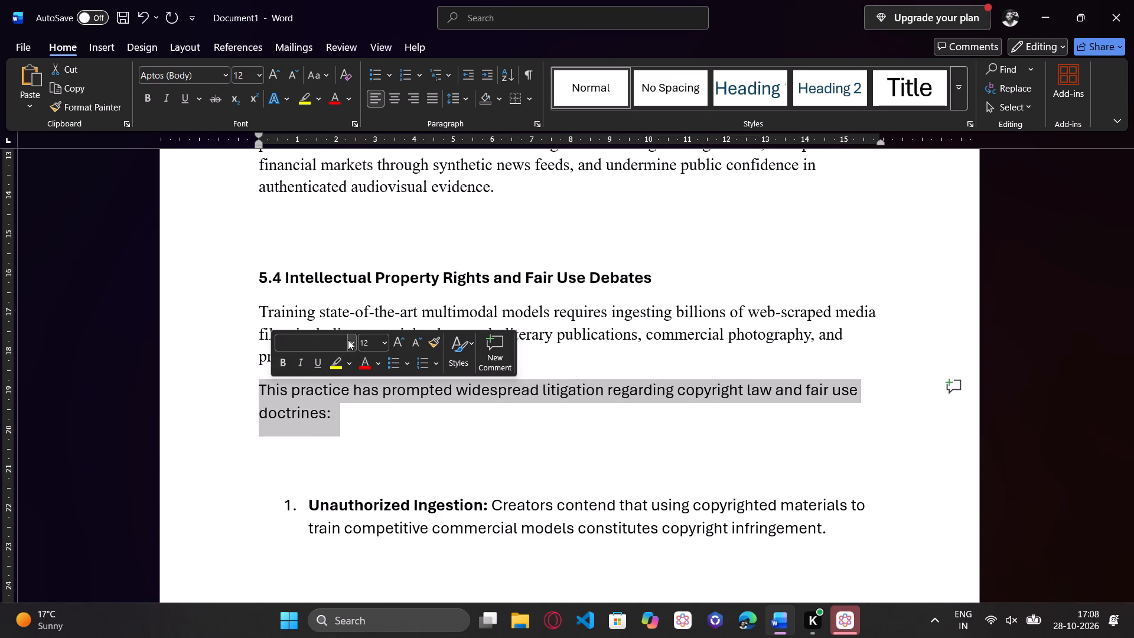
left_click(351, 340)
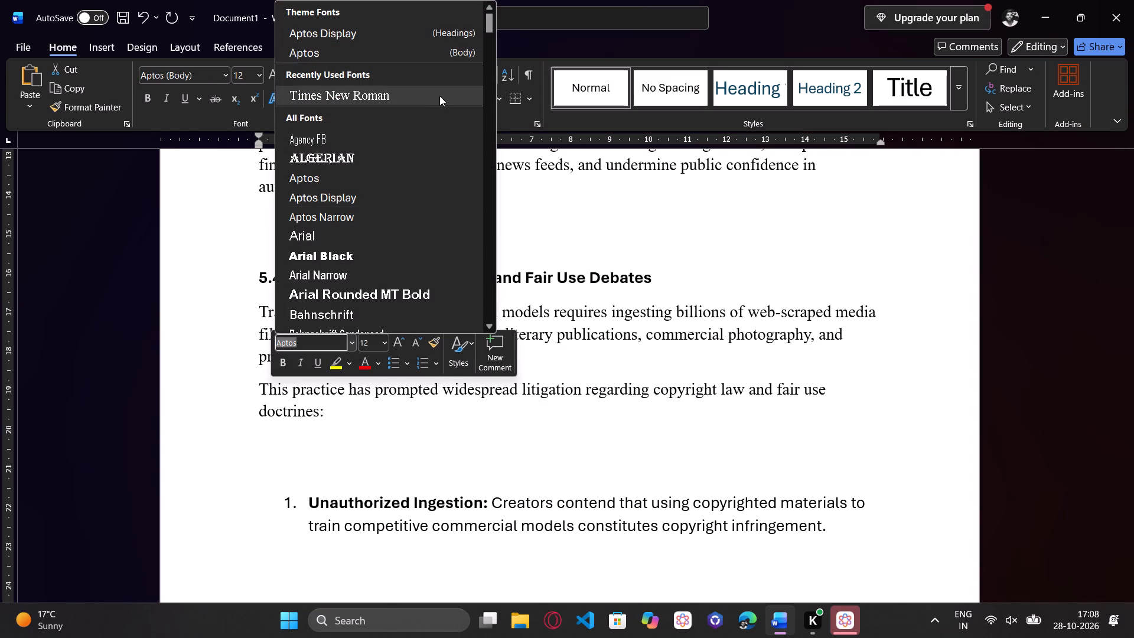
left_click(439, 96)
left_click(437, 324)
Change the font of the description after the bold Unauthorized Ingestion label in the section 5.4 list to Times New Roman.
scroll(437, 324, "down", 1)
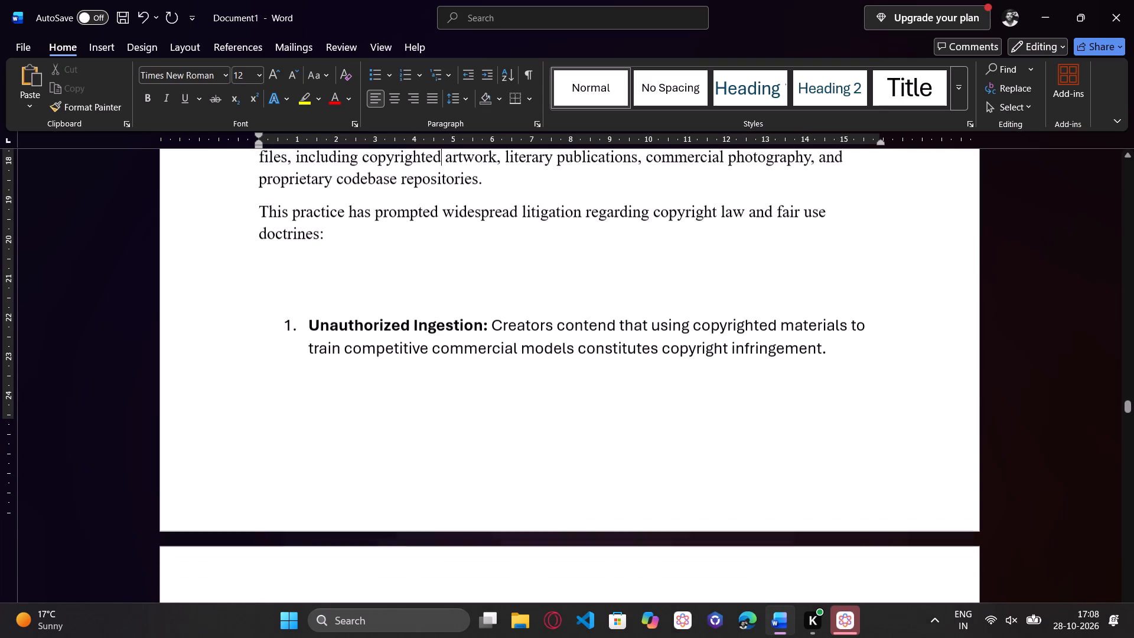
scroll(437, 324, "down", 1)
left_click_drag(832, 338, 521, 316)
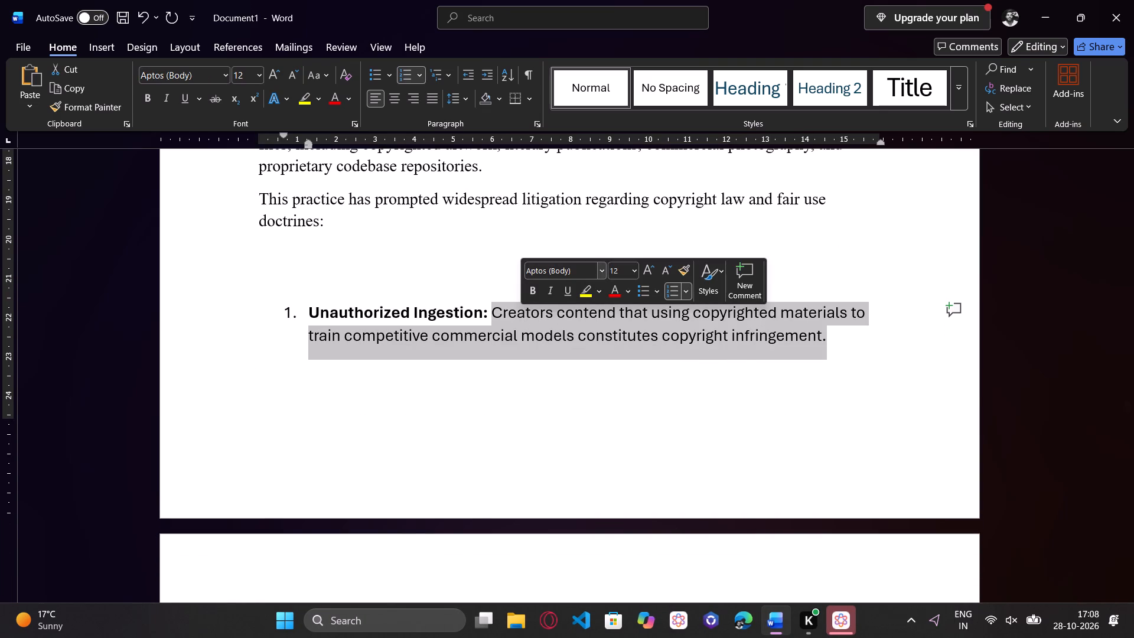
left_click(601, 271)
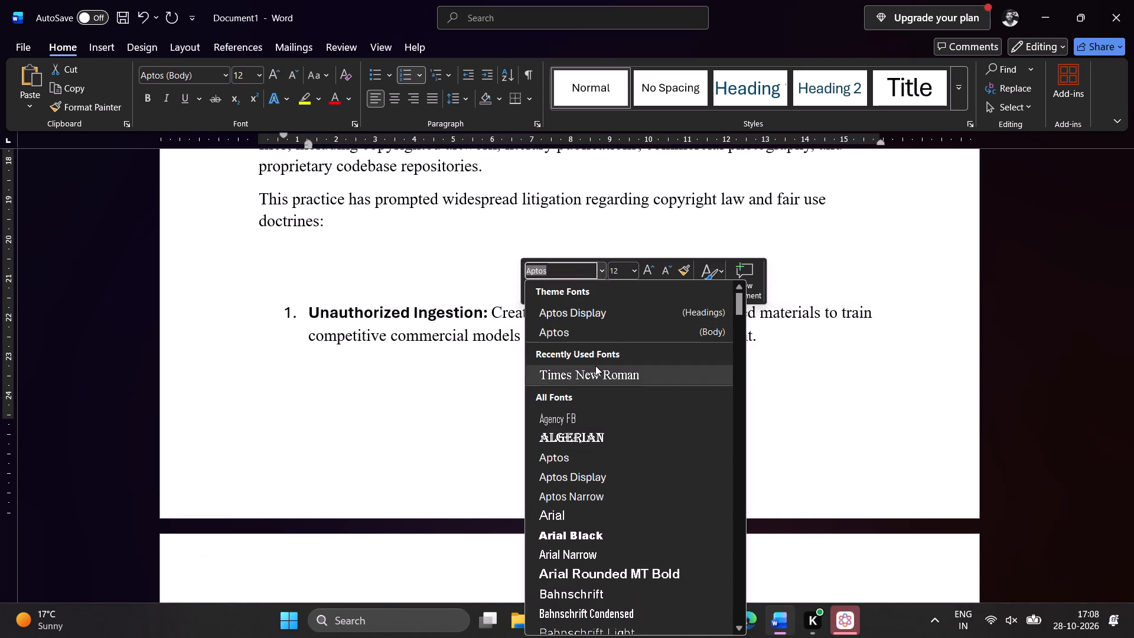
left_click(595, 366)
left_click(585, 372)
Change the font of the description after the bold Fair Use Defense label in the section 5.4 list to Times New Roman.
scroll(585, 372, "down", 2)
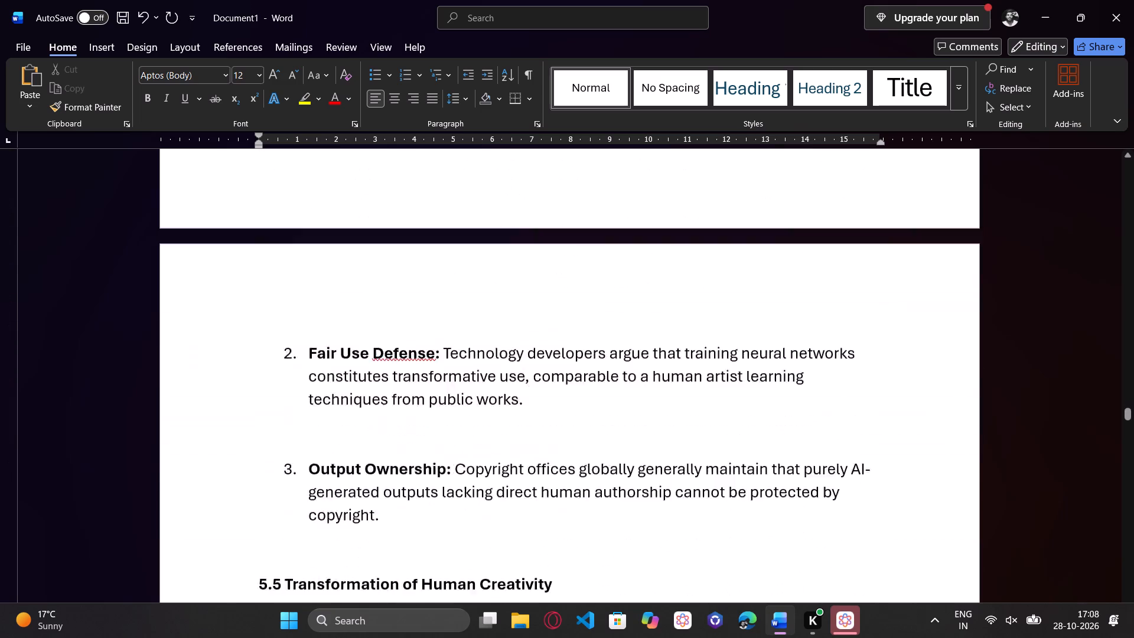
scroll(585, 372, "down", 1)
left_click_drag(525, 320, 479, 311)
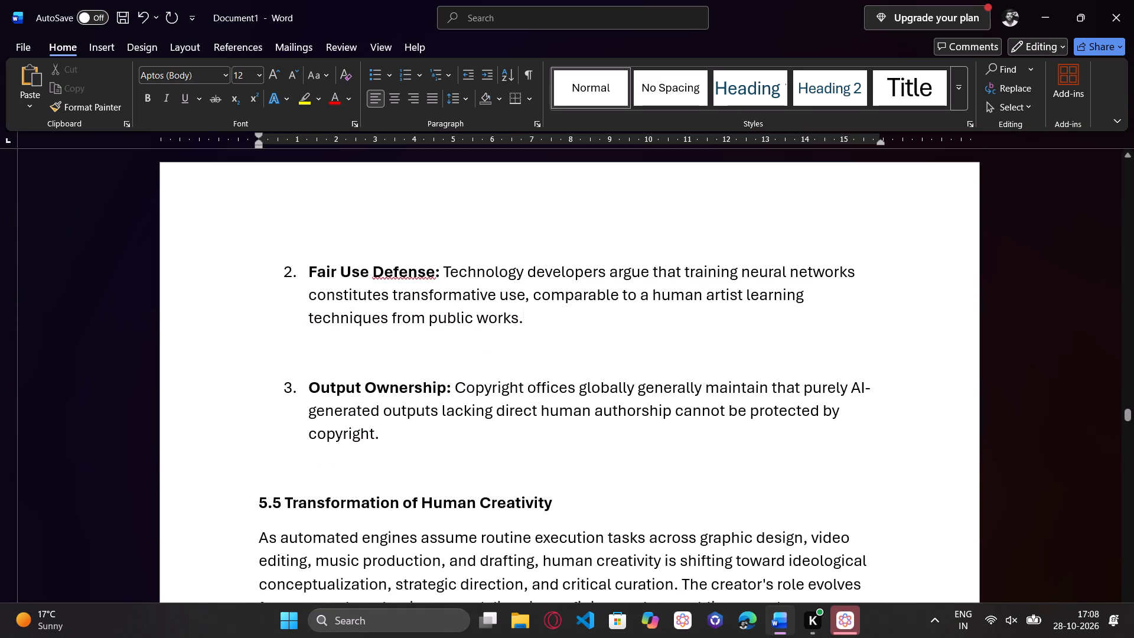
left_click_drag(479, 311, 450, 265)
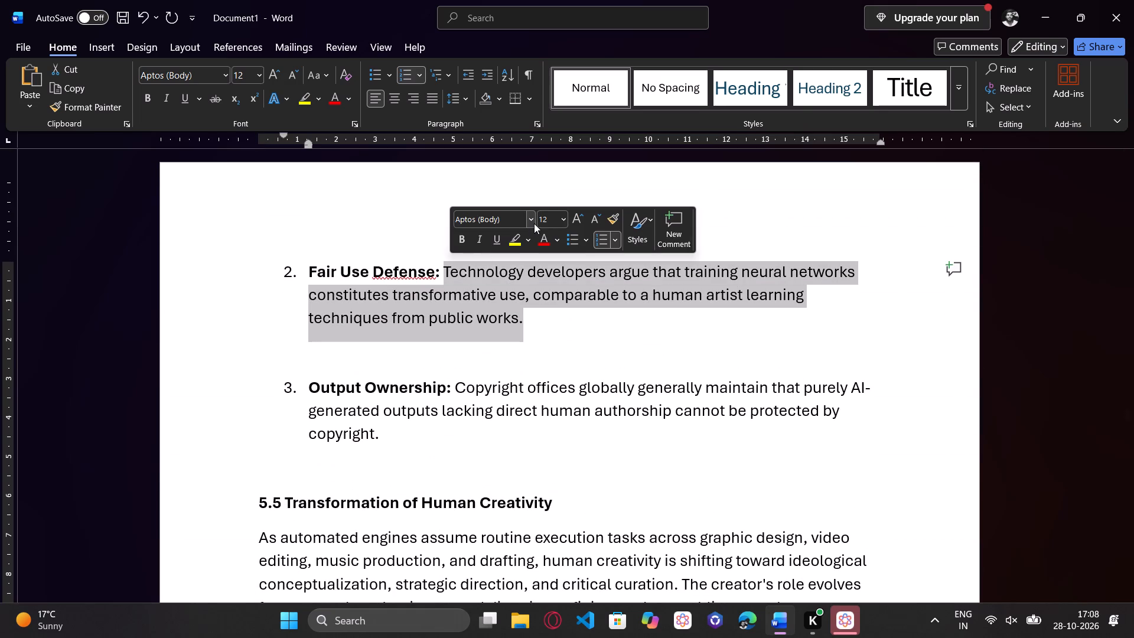
left_click(536, 221)
left_click(529, 221)
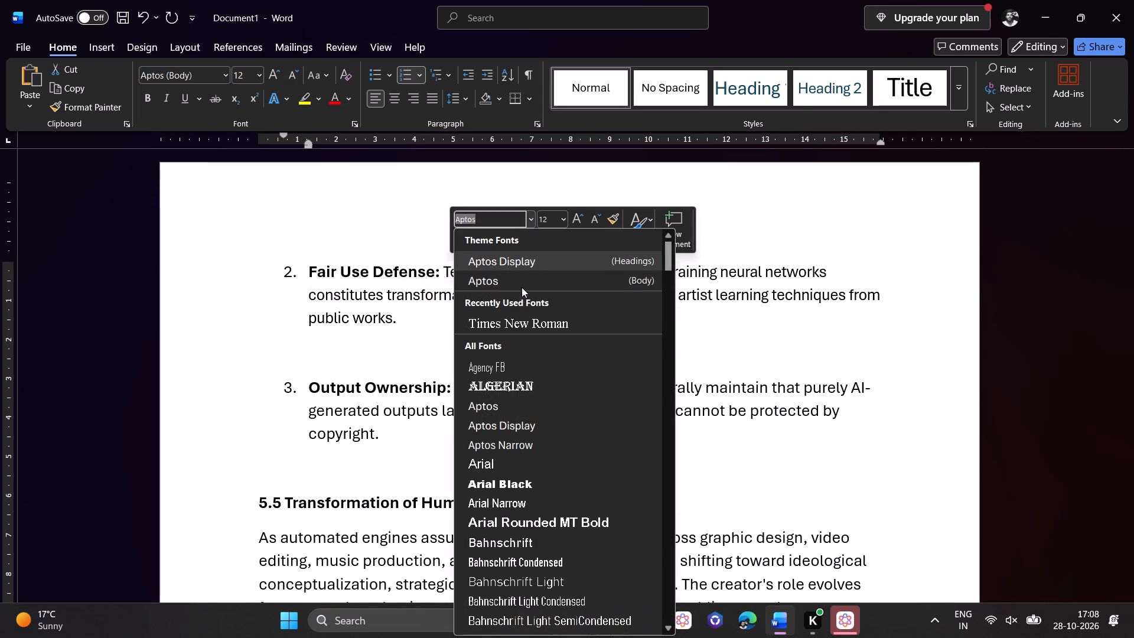
left_click(519, 315)
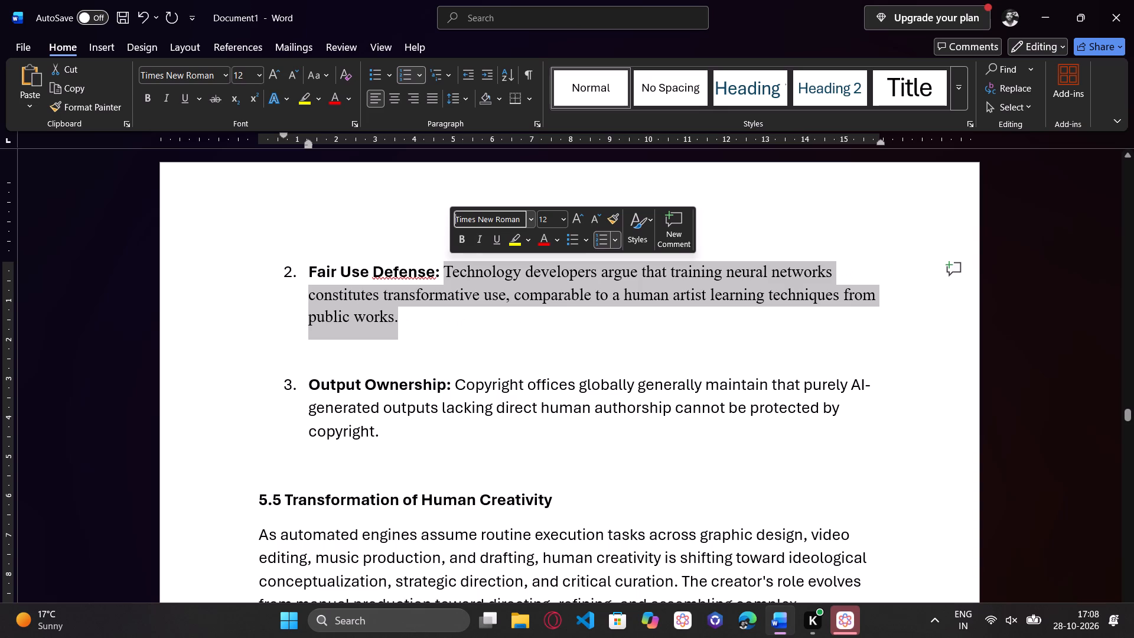
left_click(519, 315)
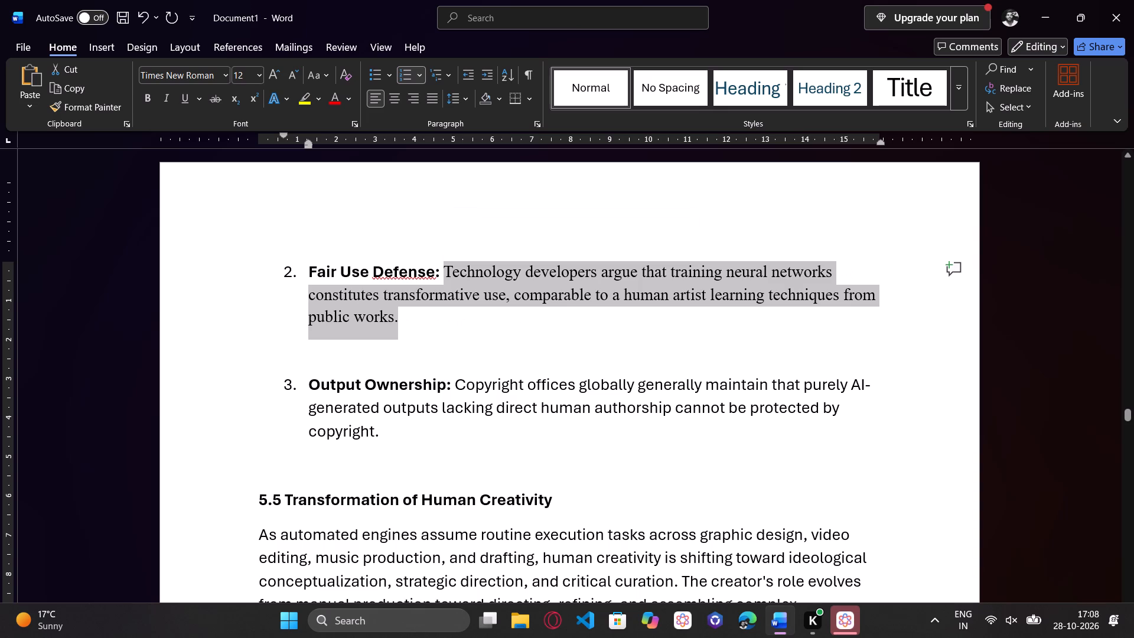
Change the font of the description after the bold Output Ownership label in the section 5.4 list to Times New Roman.
left_click_drag(395, 432, 452, 403)
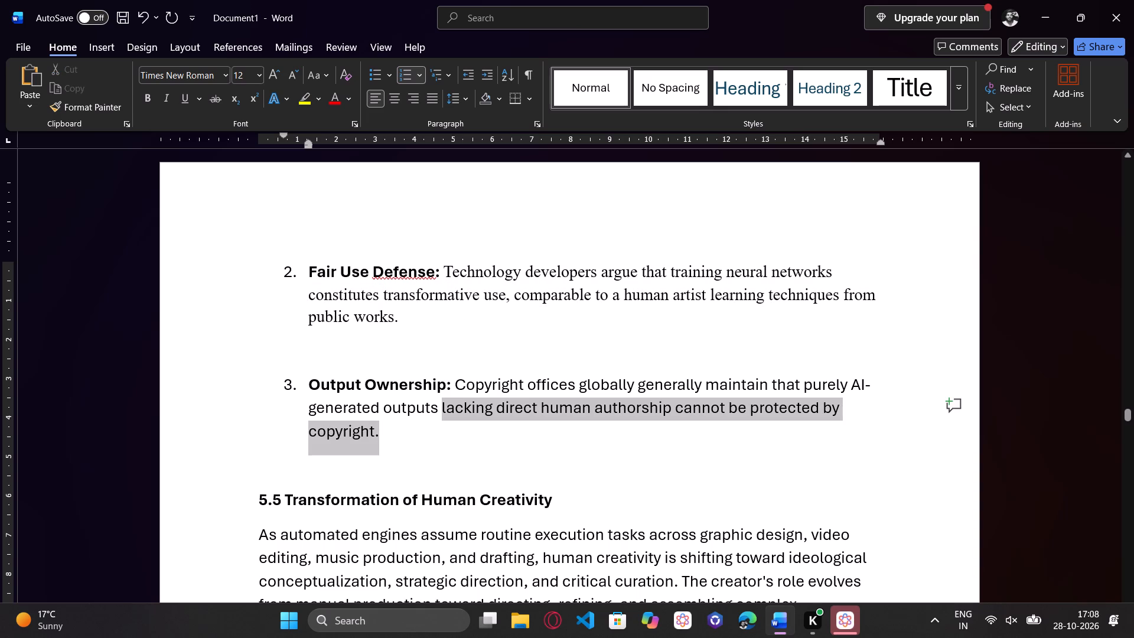
left_click_drag(452, 403, 457, 379)
left_click(539, 327)
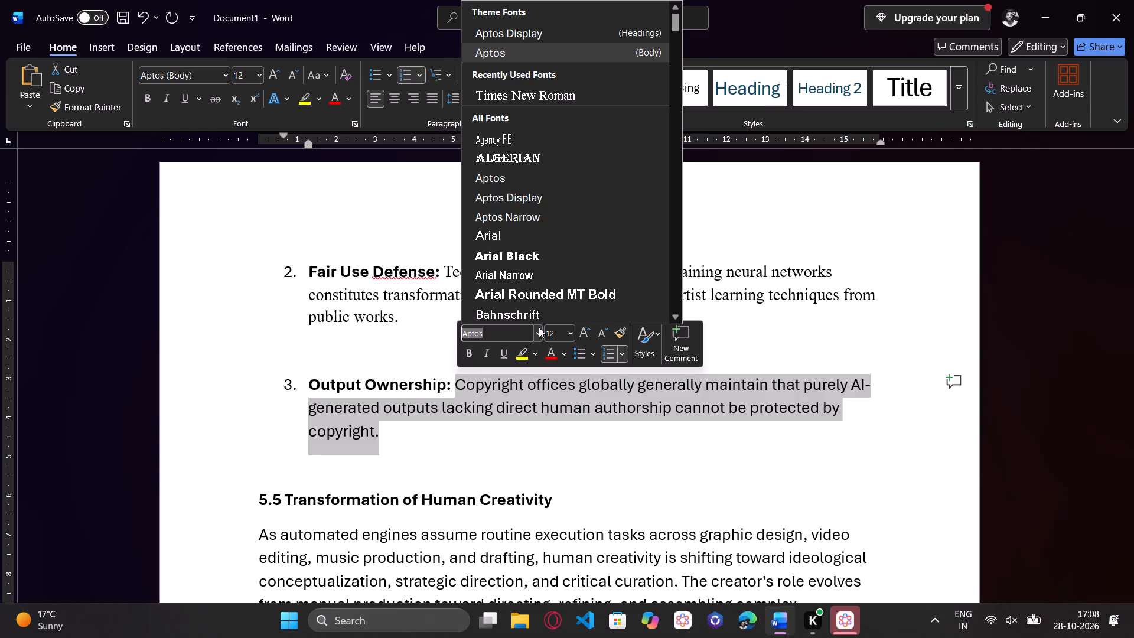
left_click(543, 100)
left_click(520, 343)
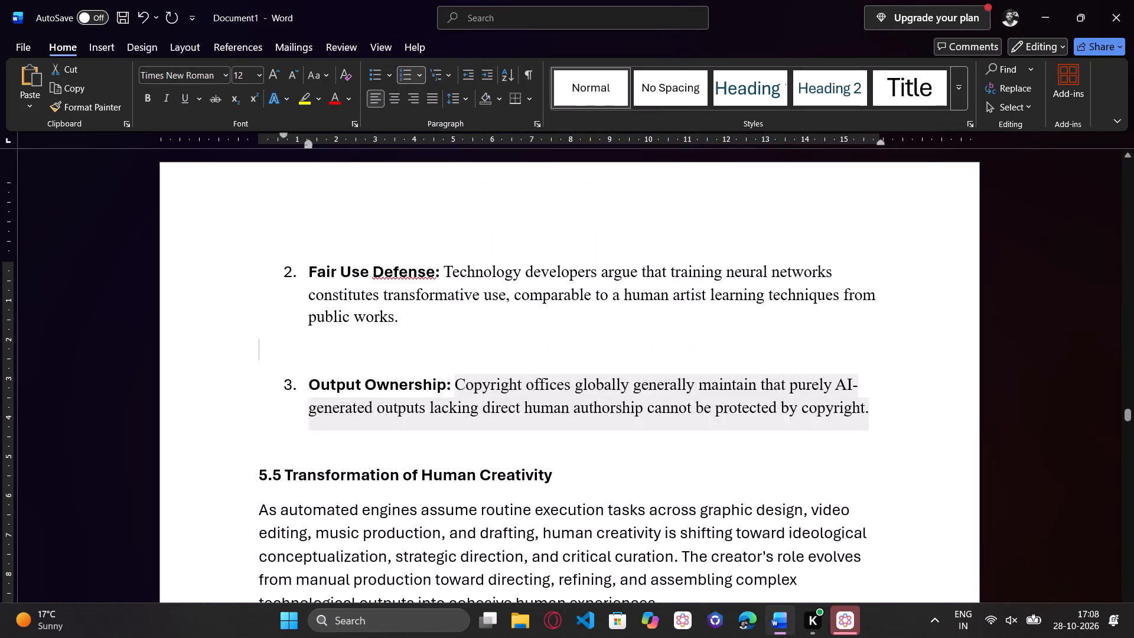
Change the font of the "As automated engines assume routine execution tasks" paragraph under heading 5.5 to Times New Roman.
scroll(520, 343, "down", 2)
left_click_drag(663, 337, 260, 233)
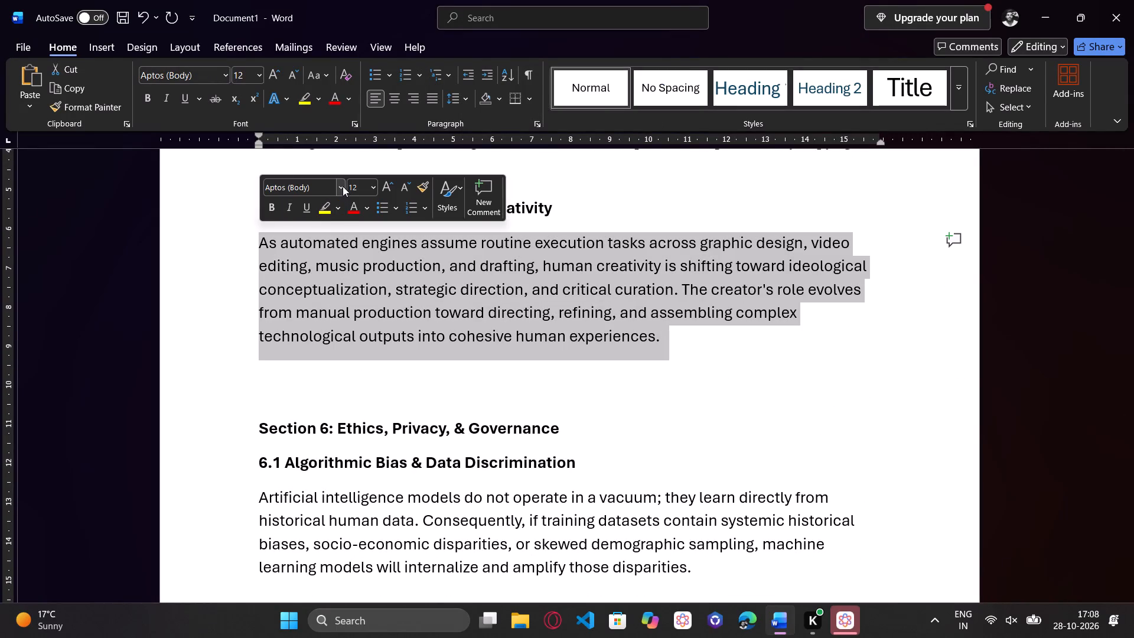
left_click(343, 186)
left_click(341, 297)
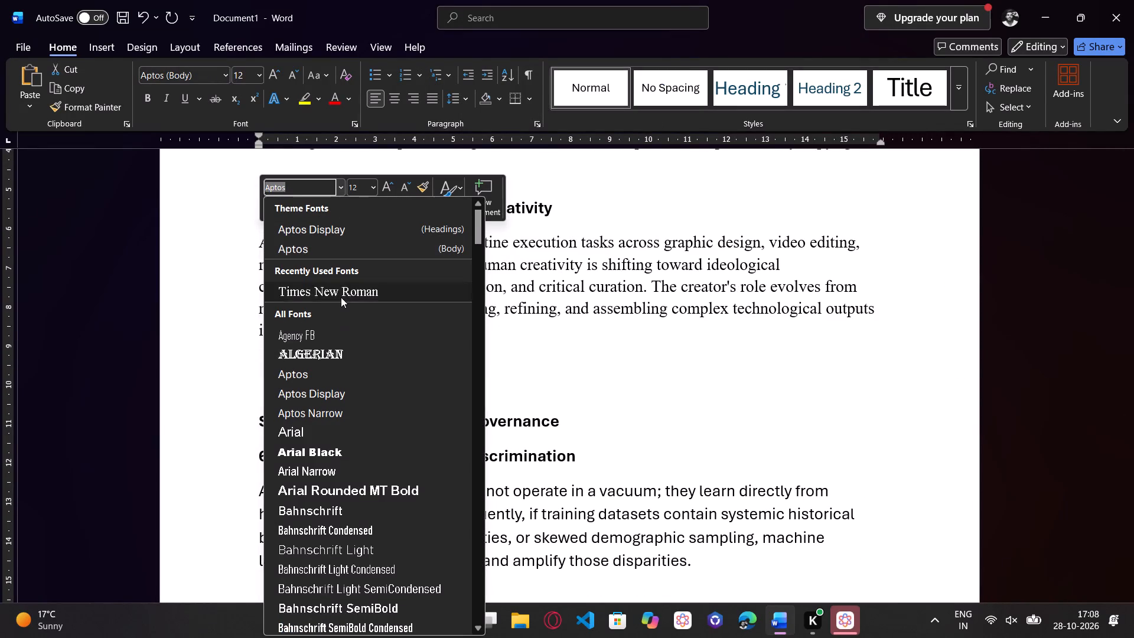
Change the font of the "Artificial intelligence models do not operate in a vacuum" paragraph under heading 6.1 to Times New Roman.
left_click(415, 316)
scroll(415, 316, "down", 1)
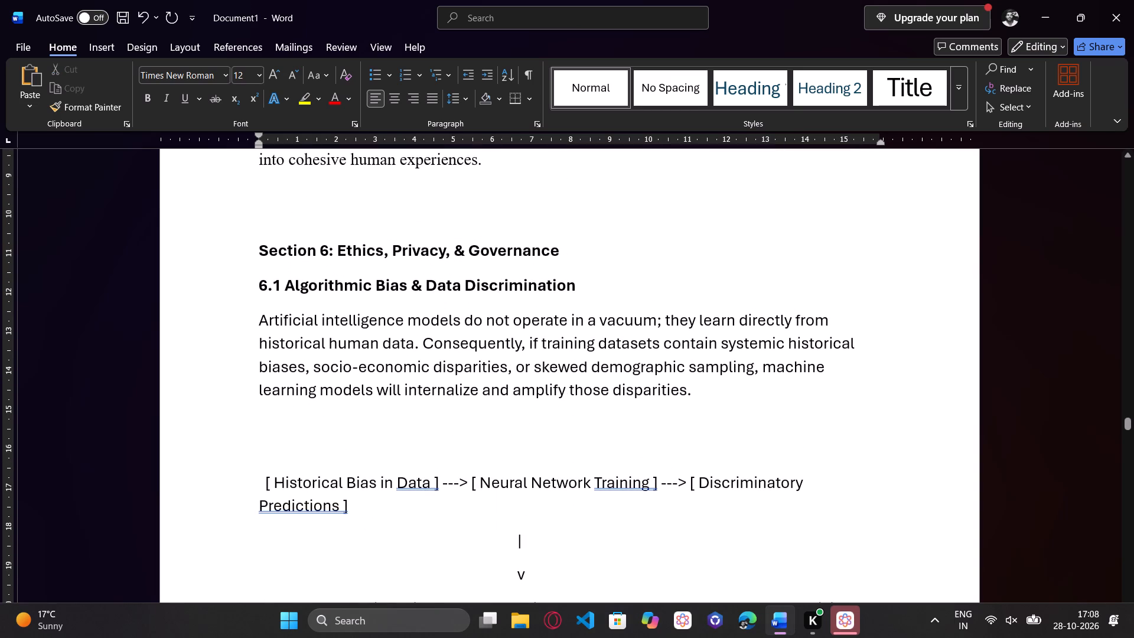
left_click_drag(699, 390, 346, 314)
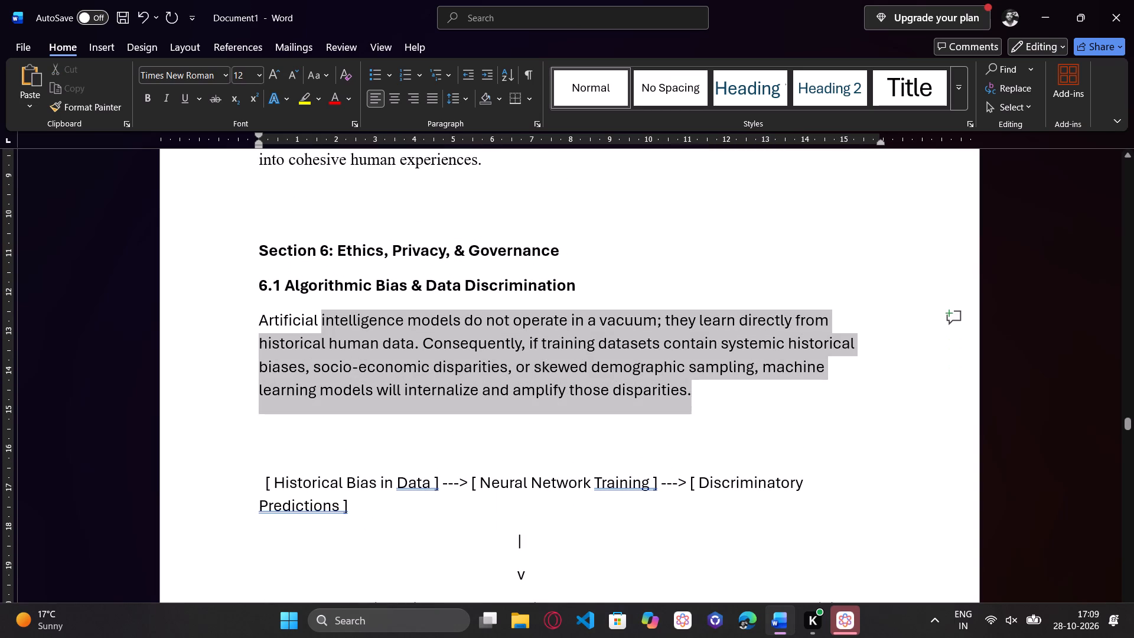
left_click_drag(346, 314, 276, 311)
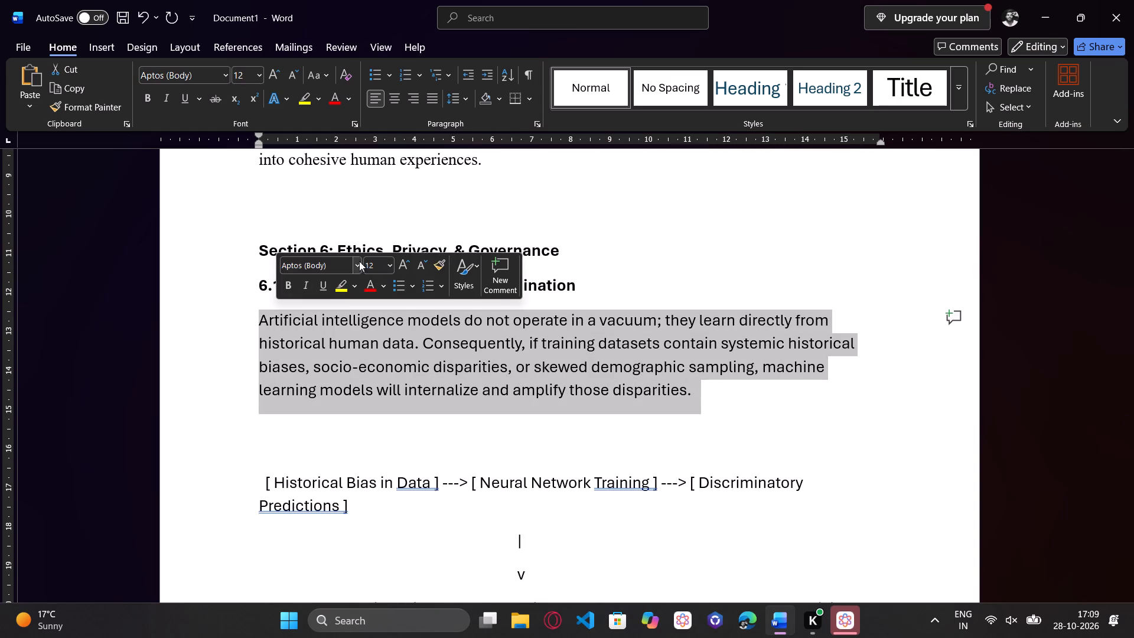
left_click(356, 261)
left_click(359, 364)
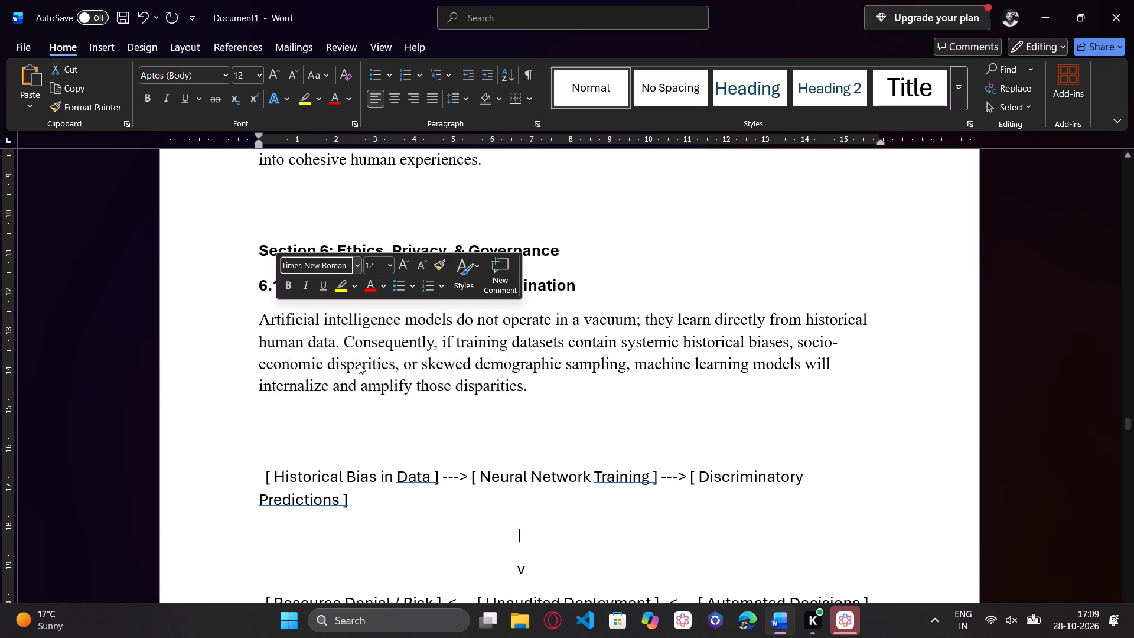
left_click(437, 351)
Delete the plain-text Historical Bias in Data diagram in section 6.1, along with a blank line above it.
scroll(437, 351, "down", 1)
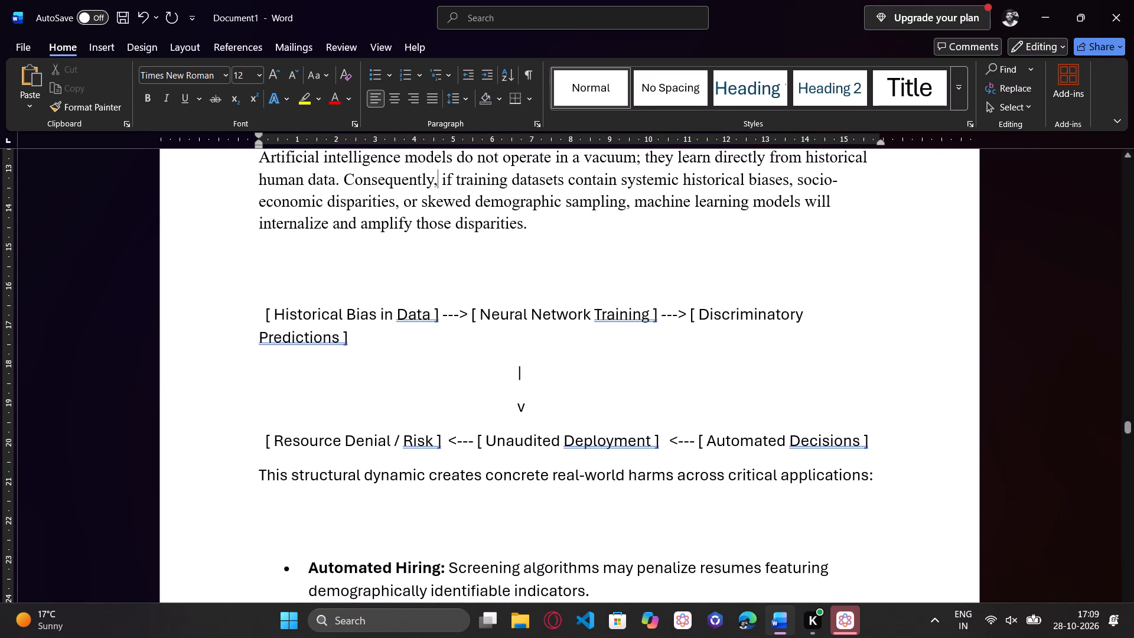
left_click_drag(873, 445, 396, 339)
key("BackSpace")
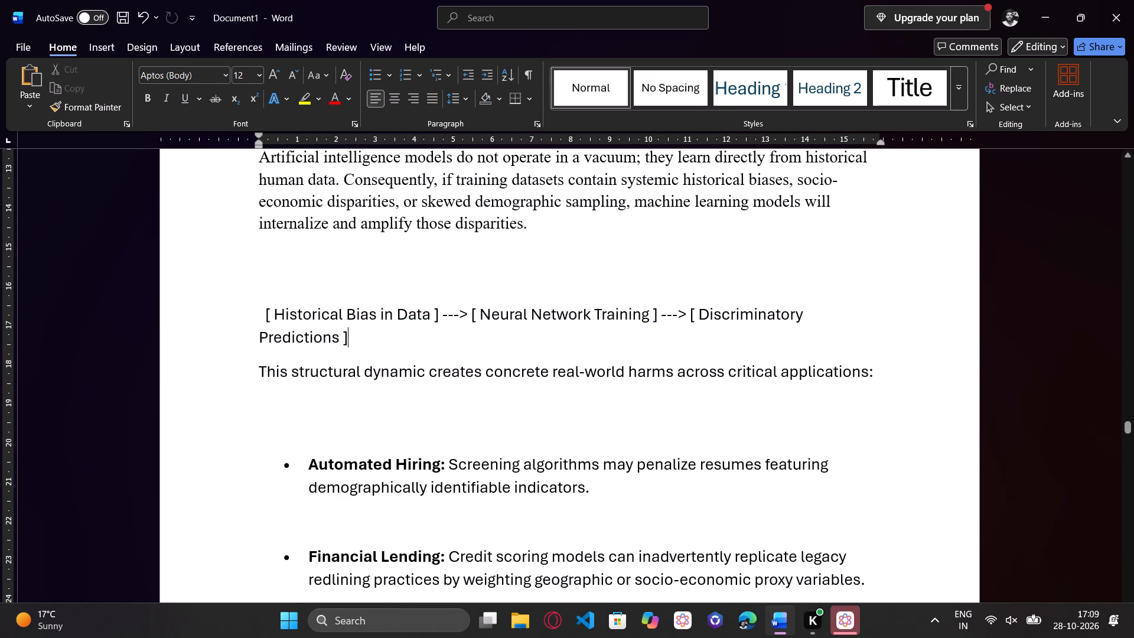
left_click_drag(396, 339, 243, 305)
key("BackSpace")
key("BackSpace")
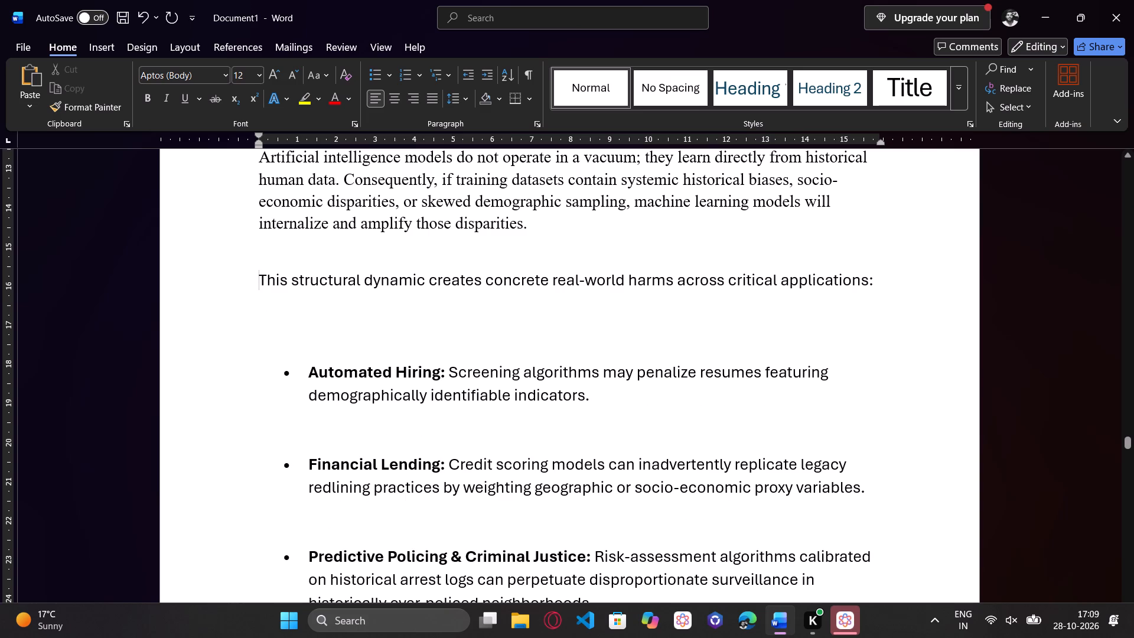
Change the font of the "This structural dynamic creates concrete real-world harms" line to Times New Roman and remove the blank lines below it.
left_click_drag(881, 278, 392, 257)
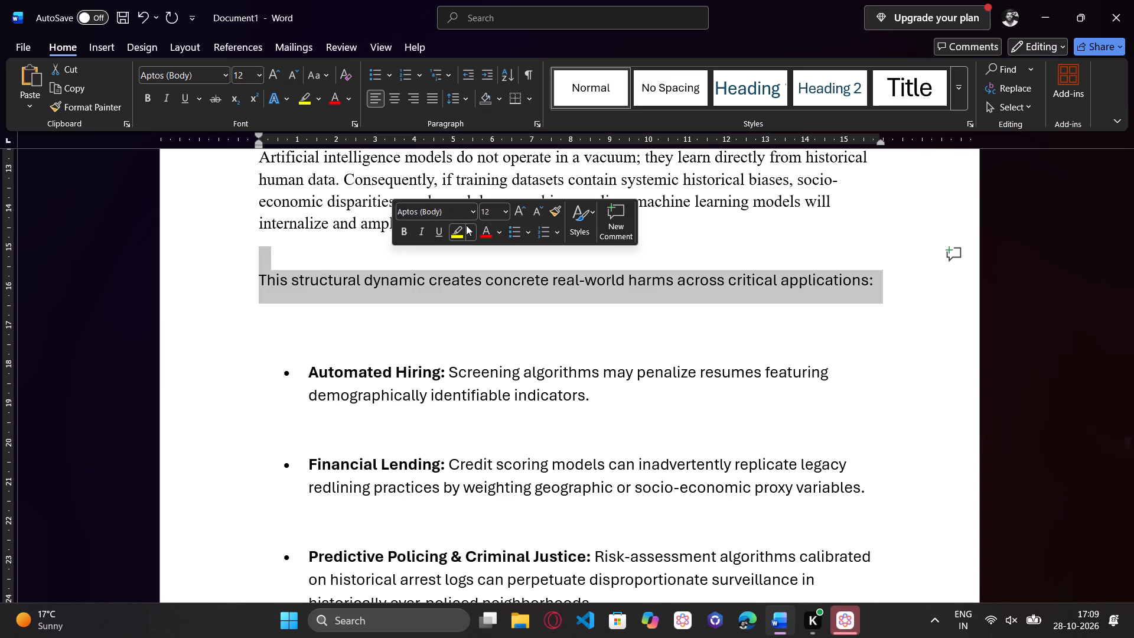
left_click(469, 204)
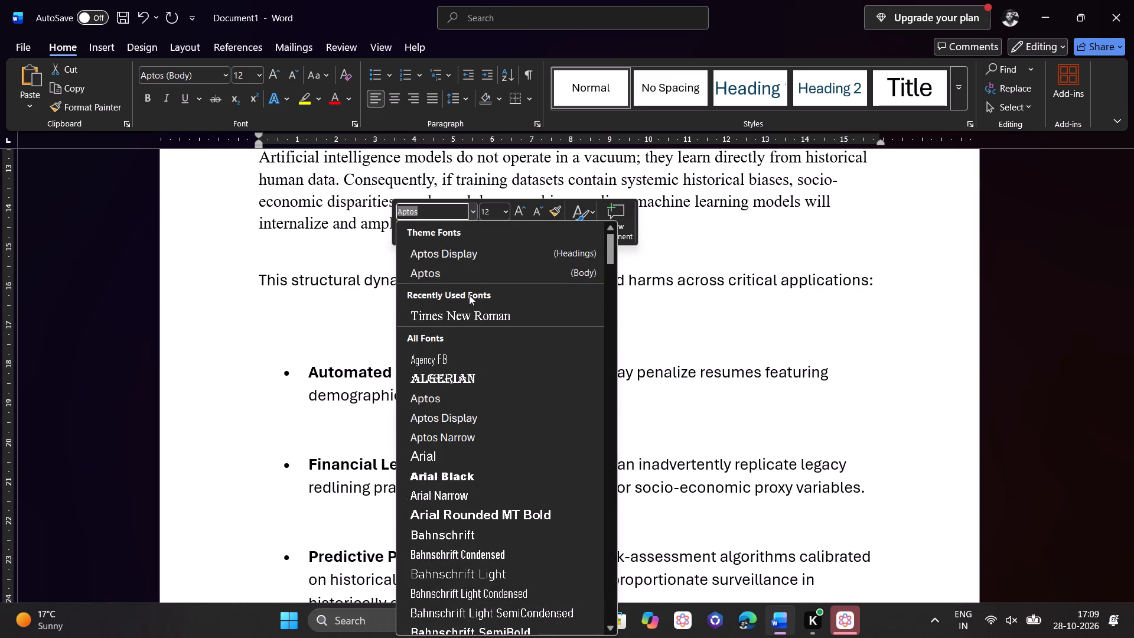
left_click(469, 317)
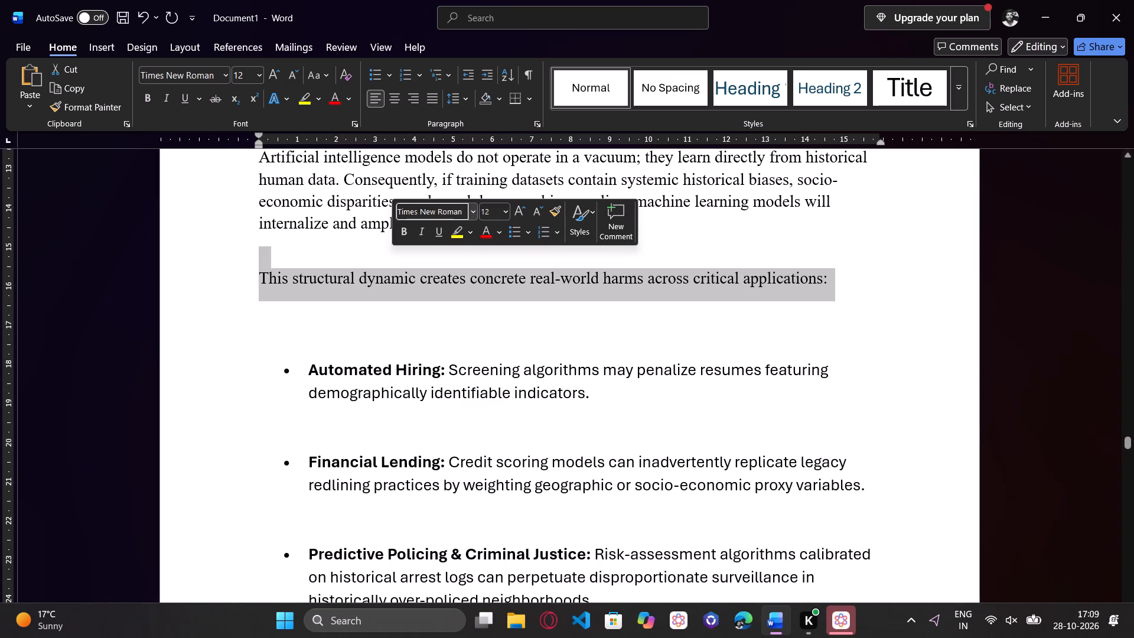
left_click(376, 338)
key("BackSpace")
key("BackSpace")
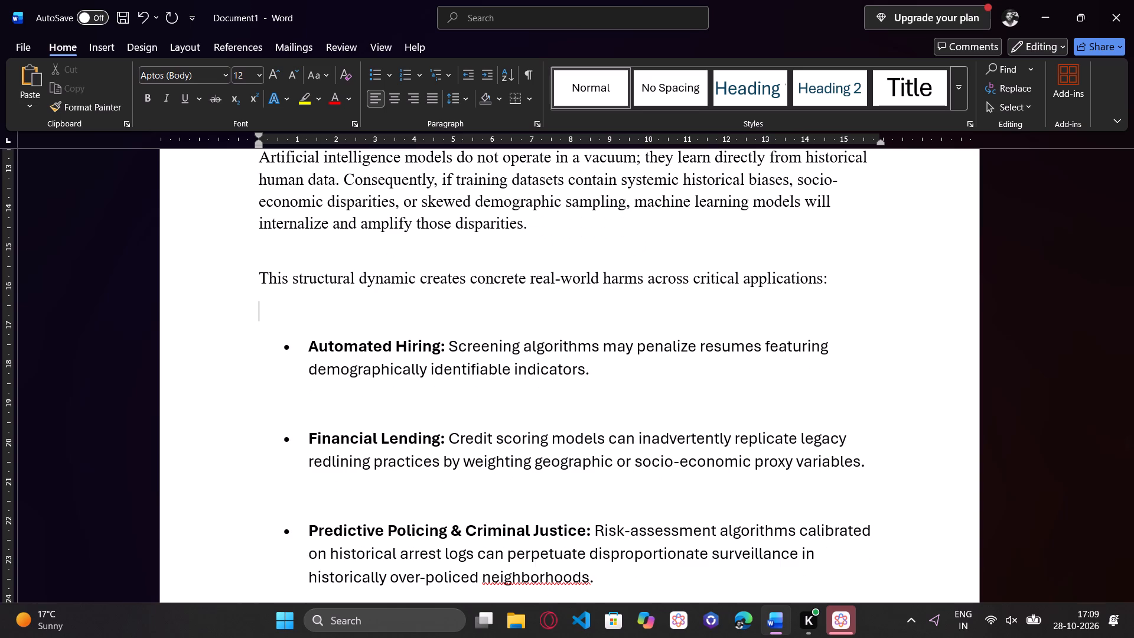
Change the font of the description after the bold Automated Hiring label to Times New Roman and remove the blank line below it.
left_click_drag(602, 339, 481, 317)
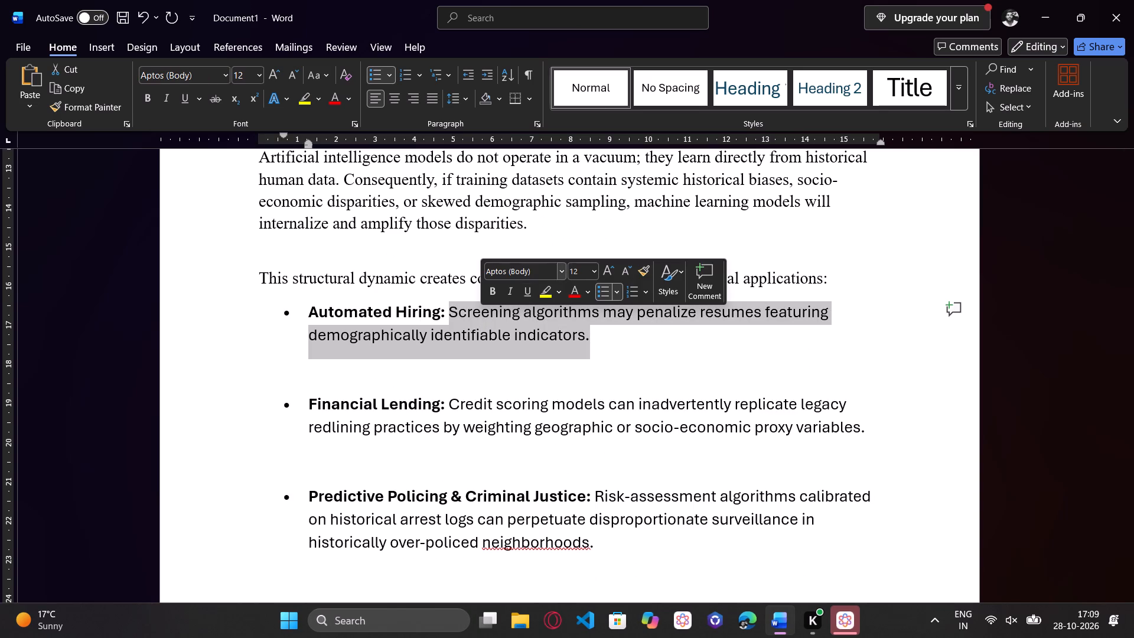
left_click(559, 275)
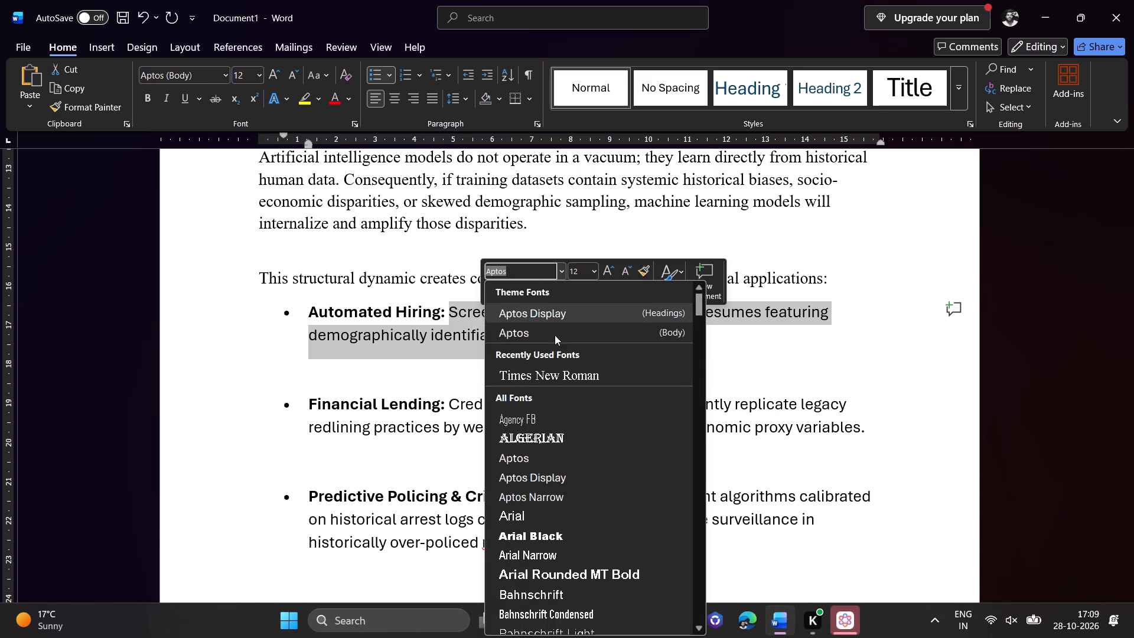
left_click(553, 375)
left_click(509, 387)
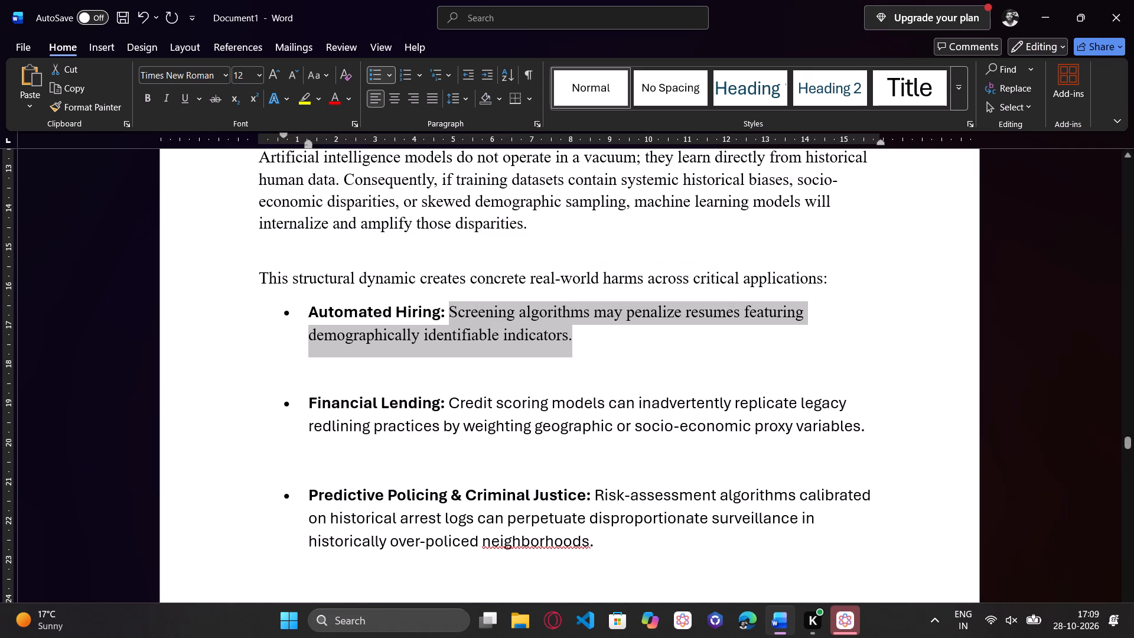
key("BackSpace")
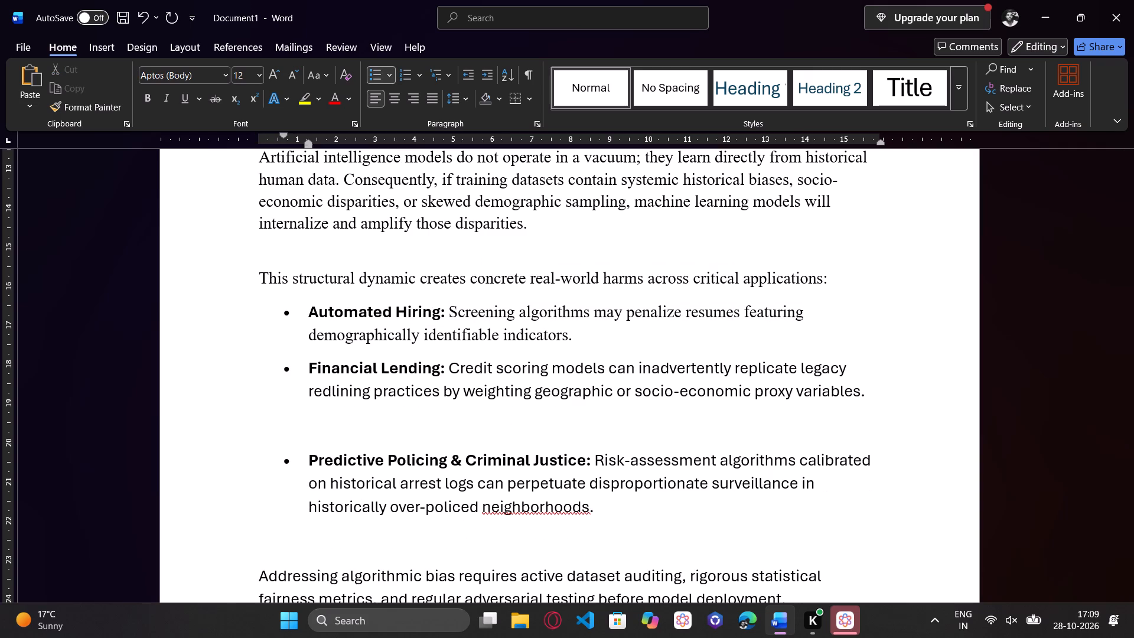
Change the font of the description after the bold Financial Lending label in the section 6.1 list to Times New Roman.
left_click_drag(444, 372, 850, 375)
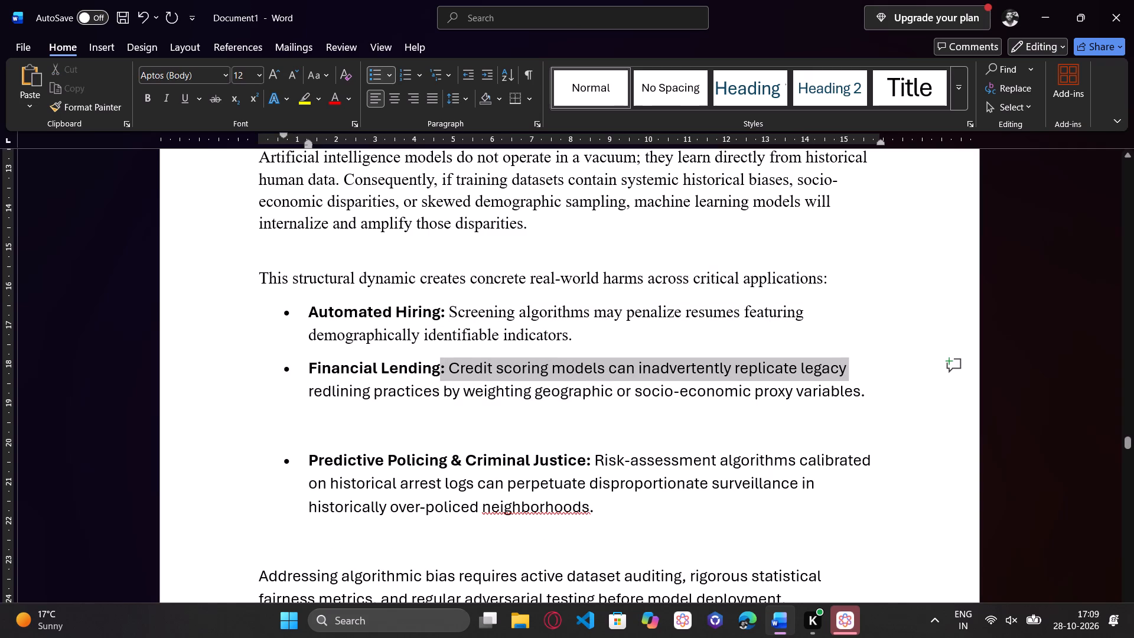
left_click_drag(850, 375, 864, 385)
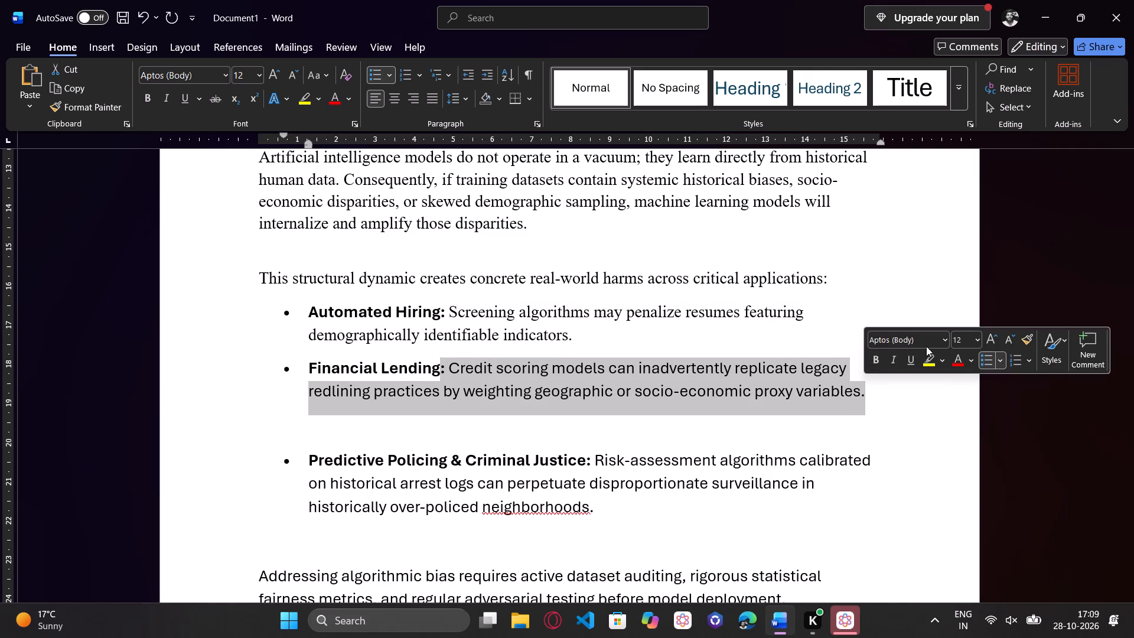
left_click(947, 344)
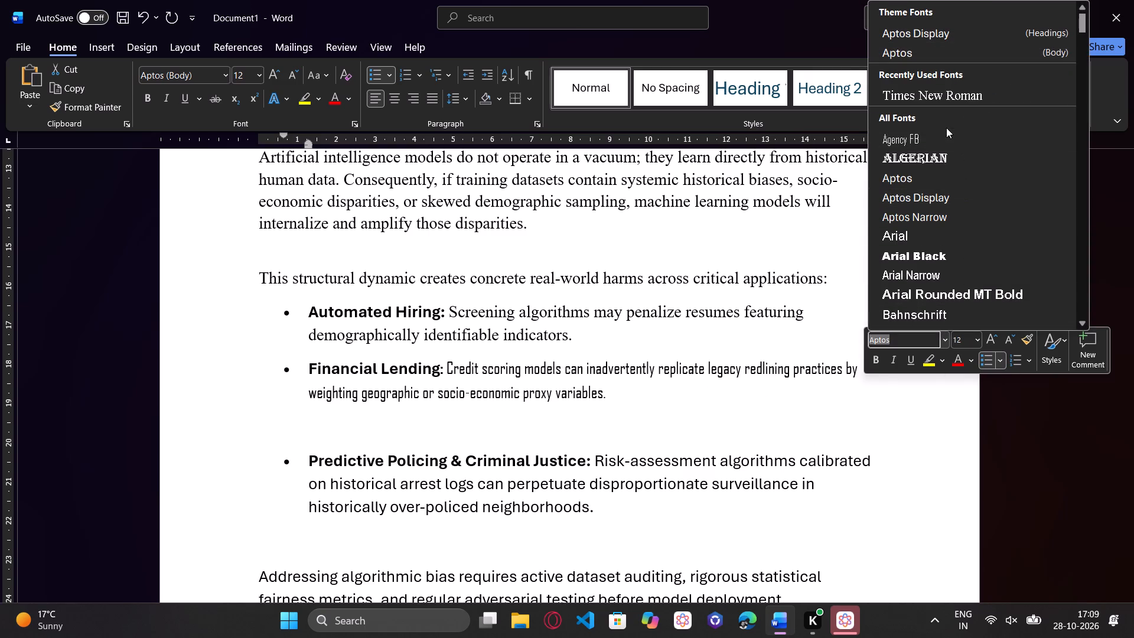
left_click(967, 99)
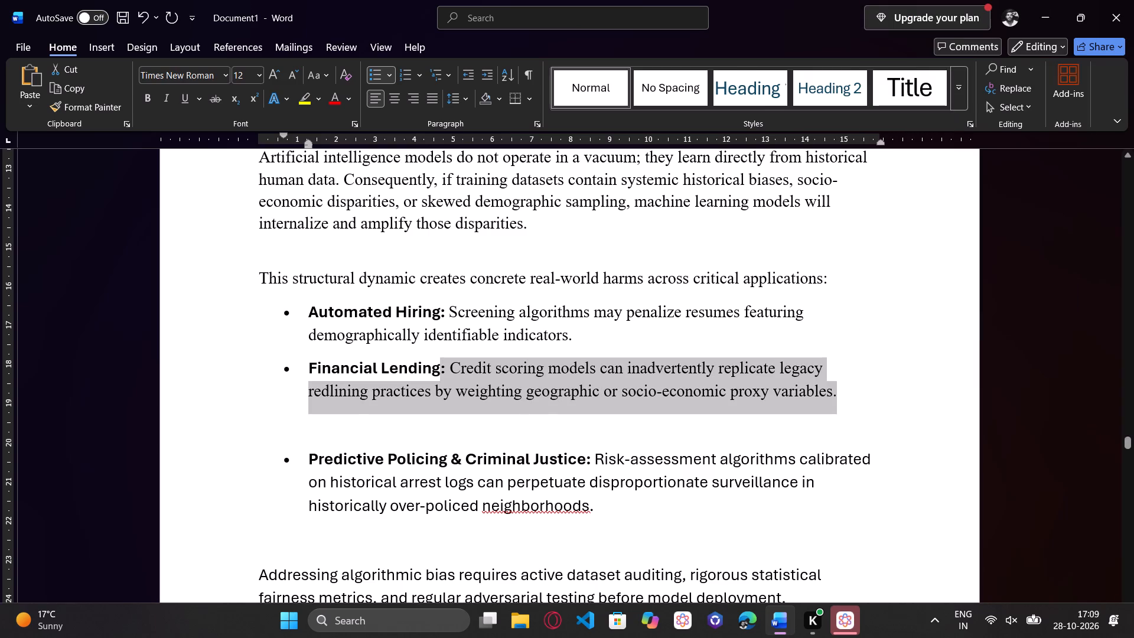
left_click(712, 332)
Remove the blank line between the Financial Lending and Predictive Policing bullets, keeping a period at the end of the Financial Lending description.
scroll(712, 332, "down", 1)
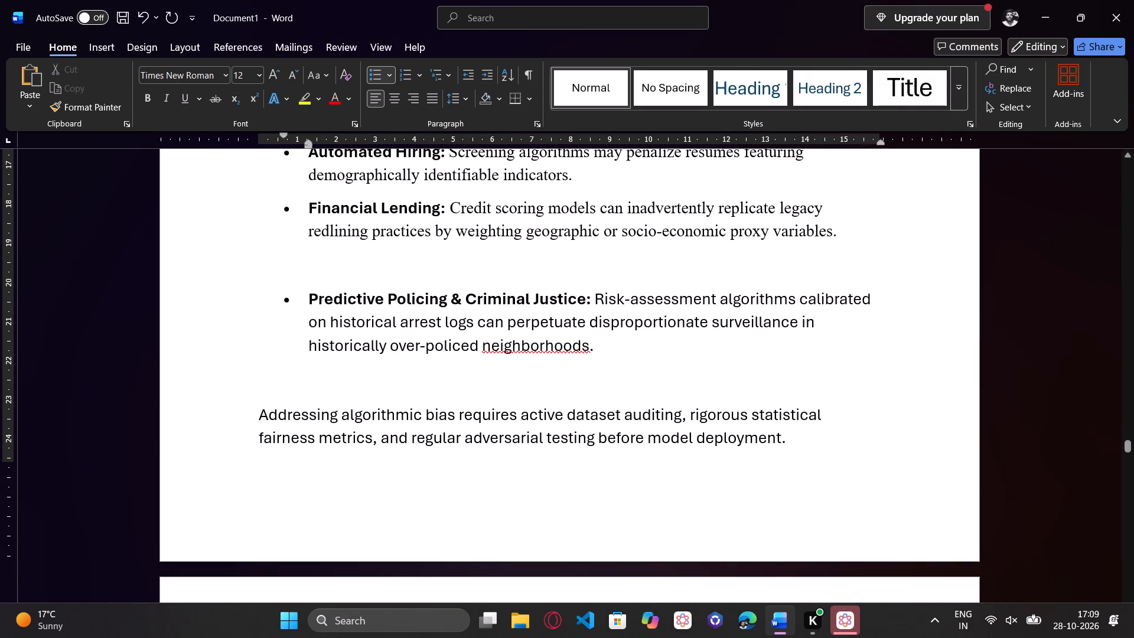
left_click(546, 268)
key("BackSpace")
key("BackSpace")
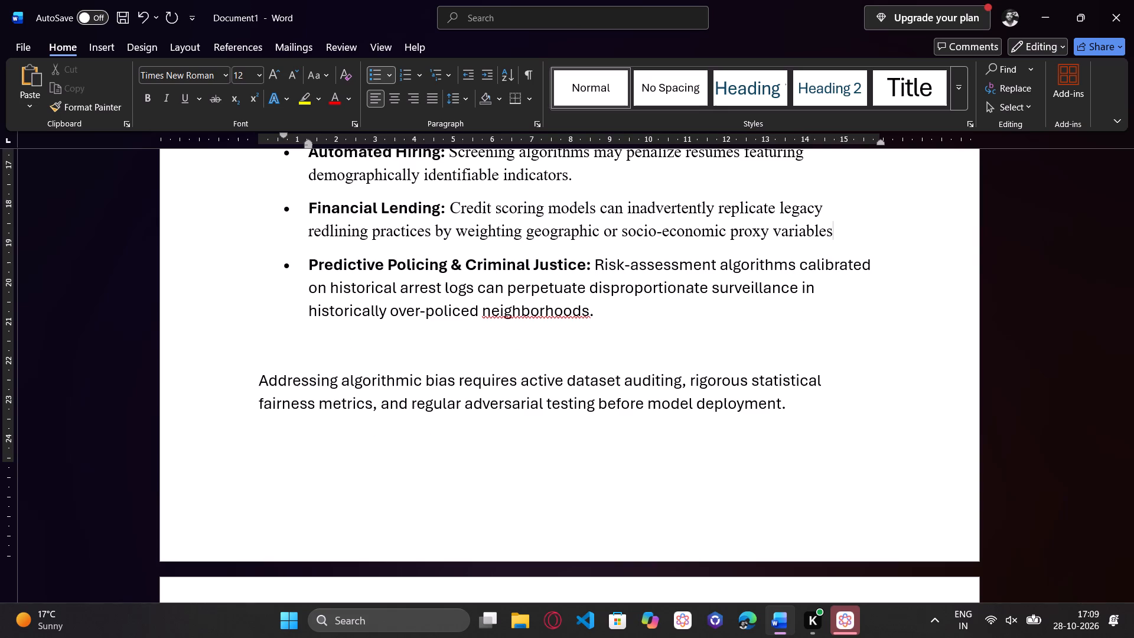
key("period")
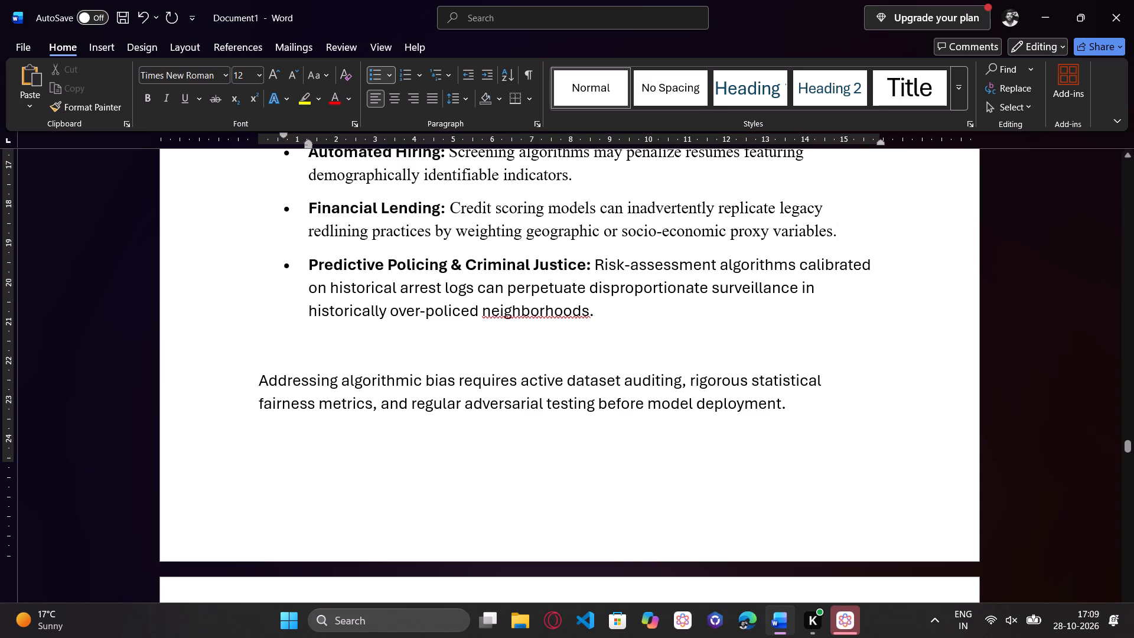
Change the font of the description after the bold Predictive Policing & Criminal Justice label to Times New Roman.
left_click_drag(595, 261, 593, 307)
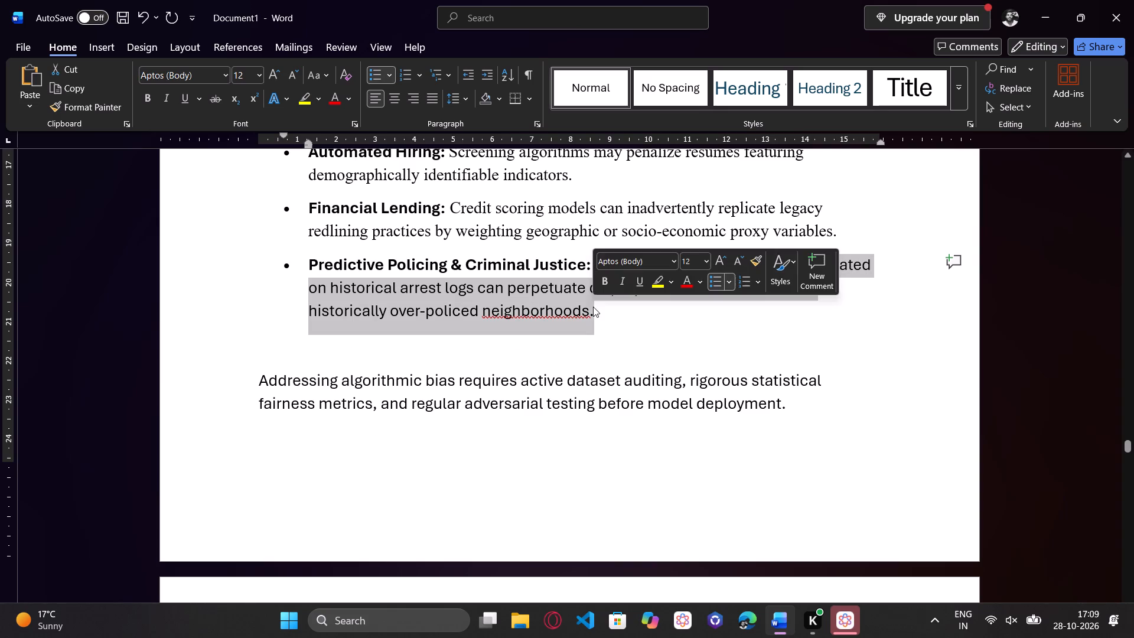
left_click(674, 265)
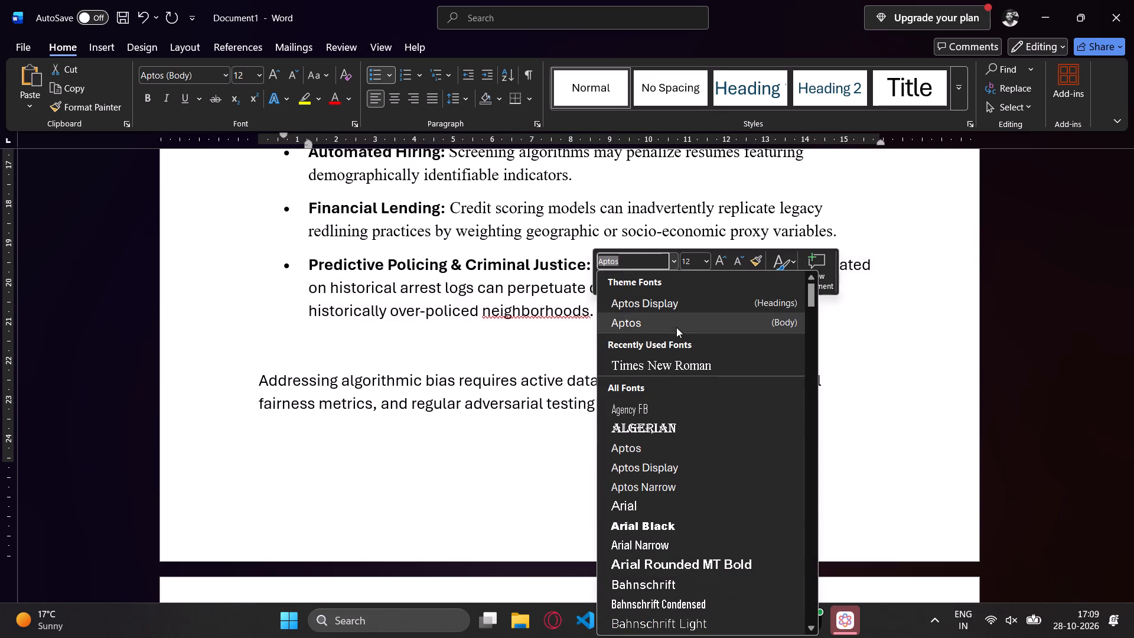
left_click(672, 360)
left_click(564, 343)
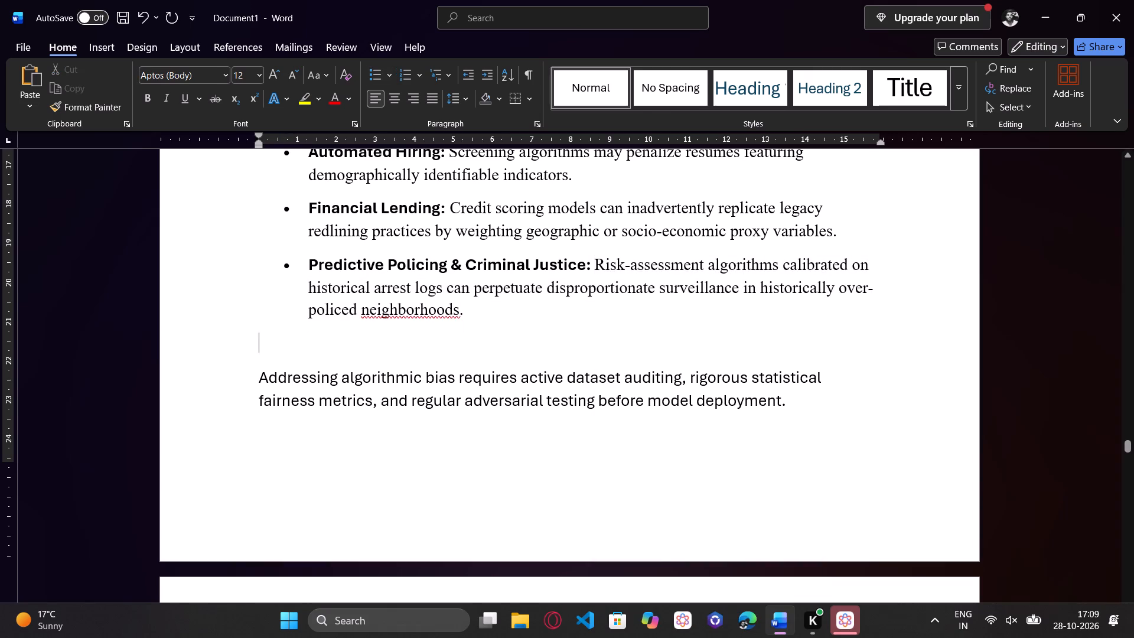
Change the font of the "Addressing algorithmic bias" paragraph to Times New Roman and remove the blank line above it.
left_click_drag(803, 407, 294, 343)
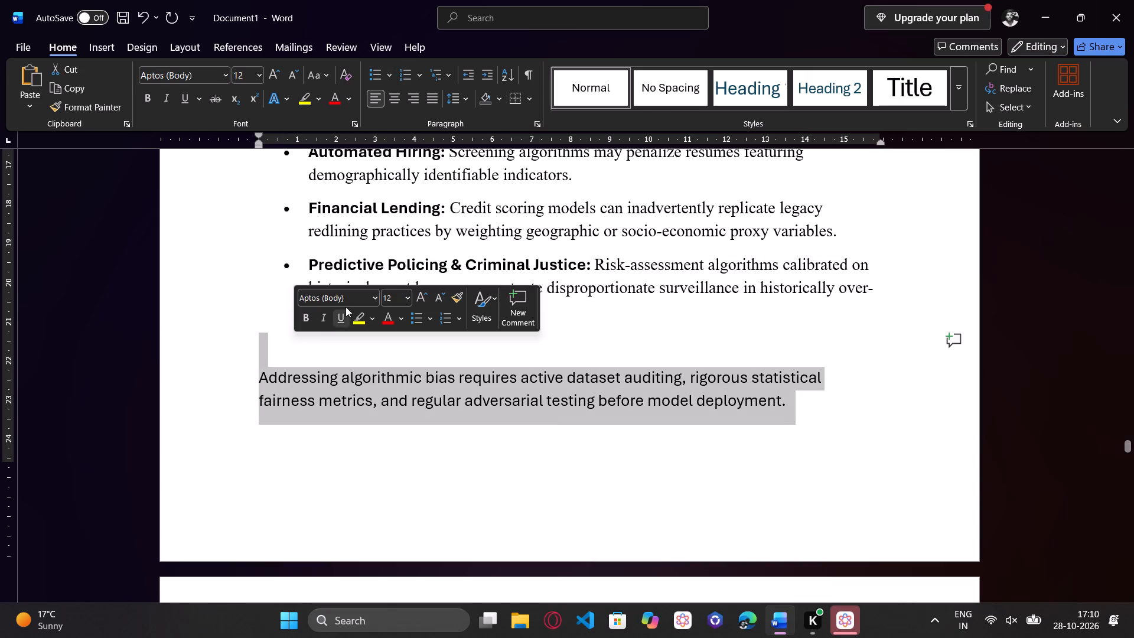
left_click(377, 295)
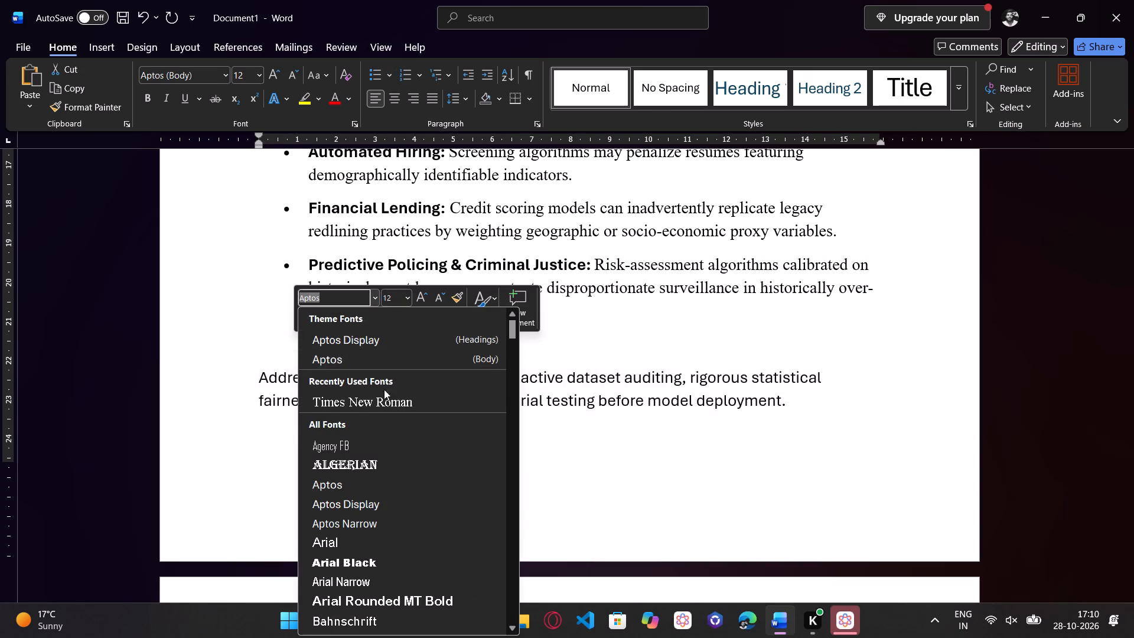
left_click(383, 402)
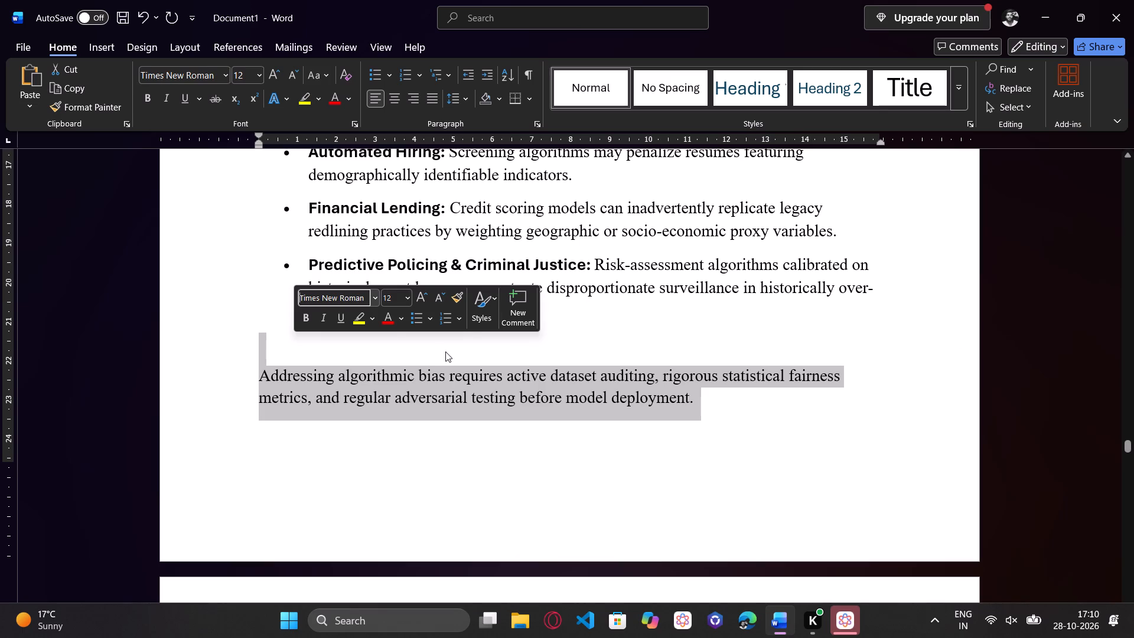
left_click(445, 351)
key("BackSpace")
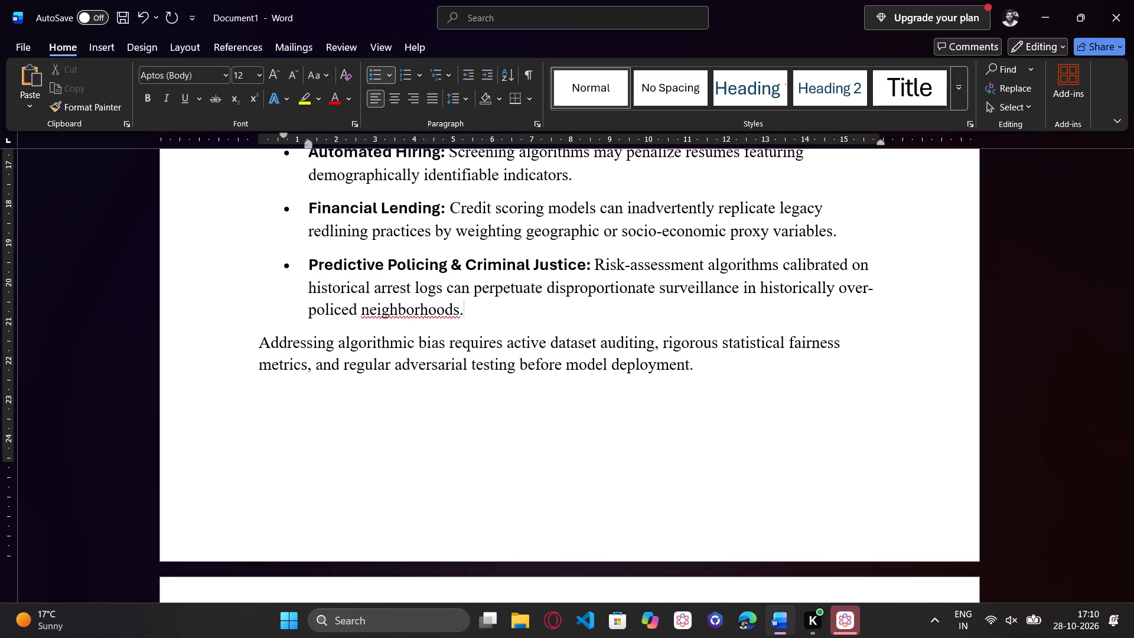
Change the font of the "The development and operation of modern AI infrastructure" paragraph under heading 6.2 to Times New Roman.
scroll(453, 441, "down", 2)
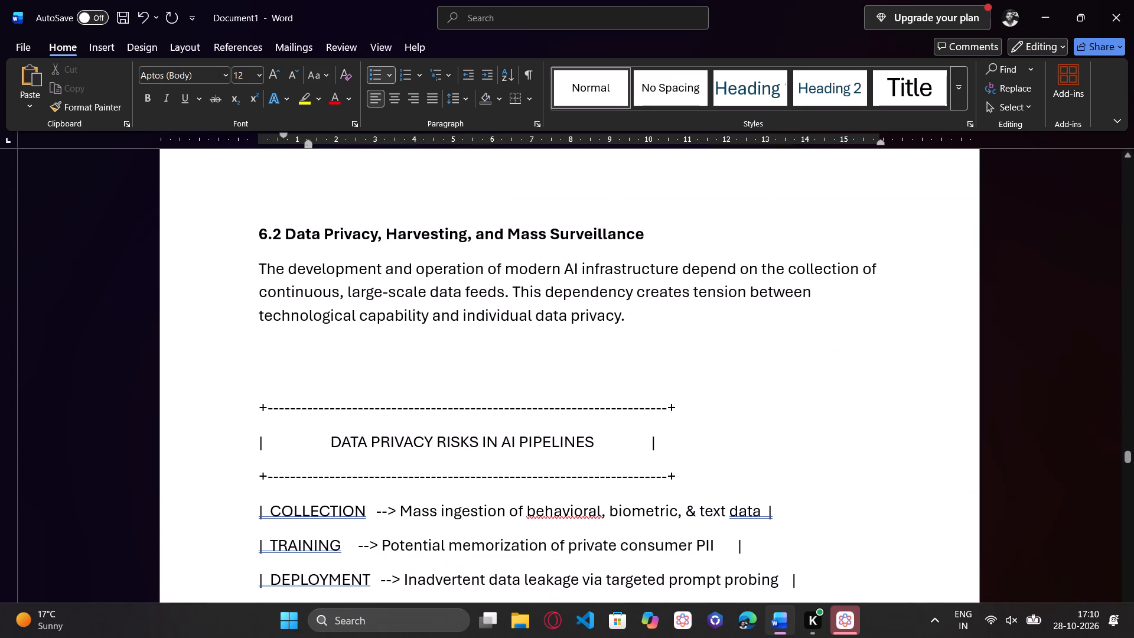
left_click_drag(643, 318, 259, 265)
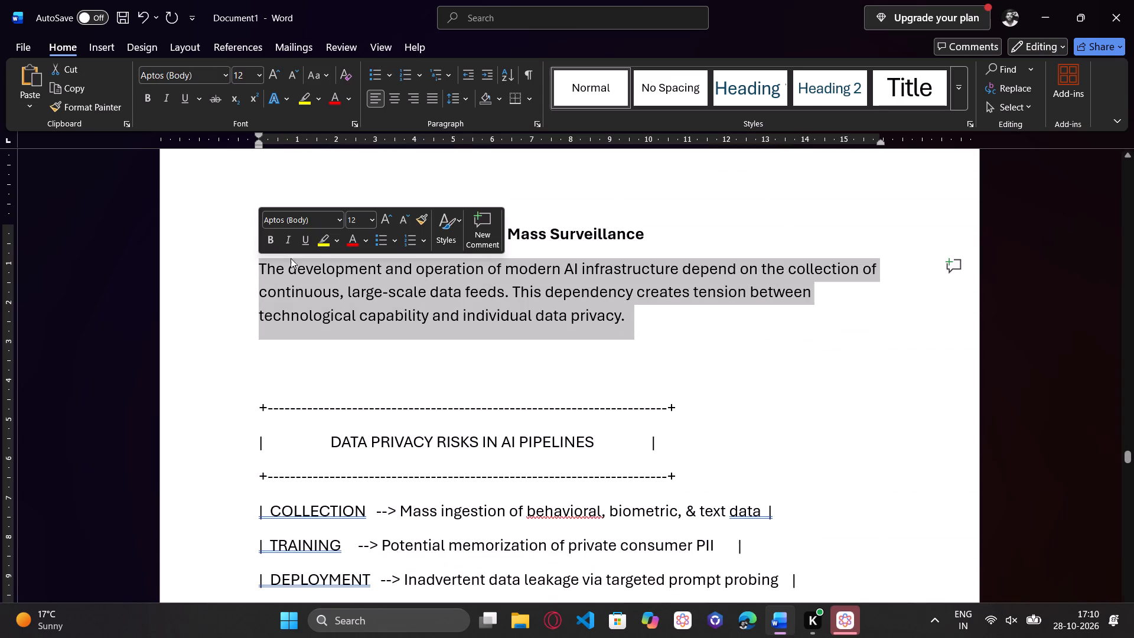
left_click(338, 220)
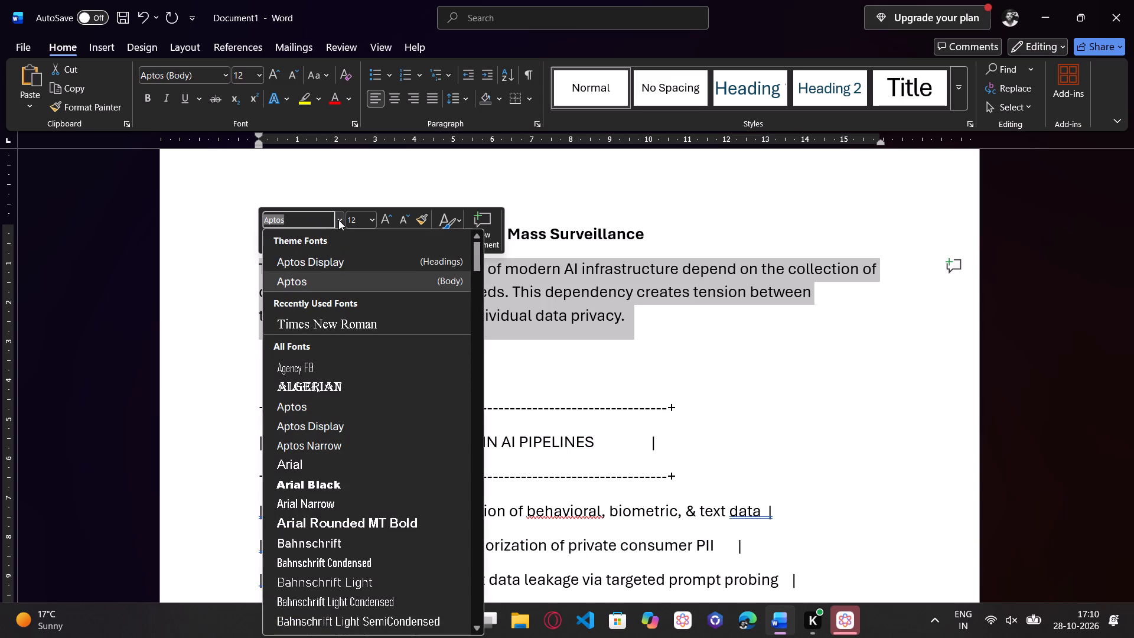
left_click(346, 330)
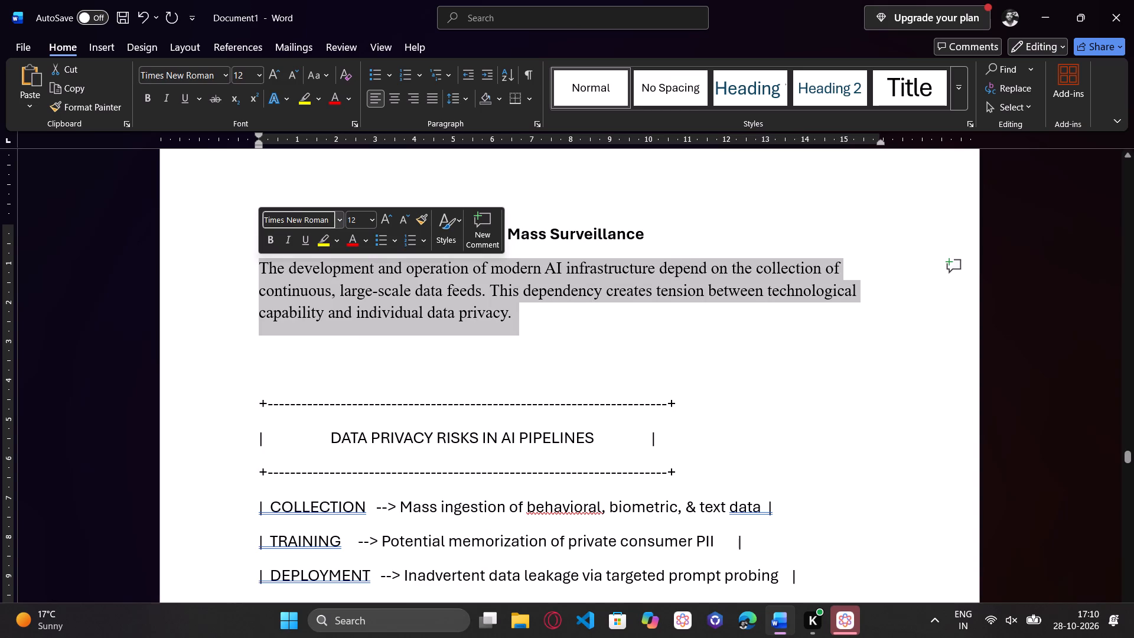
Delete the DATA PRIVACY RISKS IN AI PIPELINES text diagram under heading 6.2, along with the preceding line "capability and individual data privacy.".
left_click_drag(686, 473, 247, 360)
key("BackSpace")
key("BackSpace")
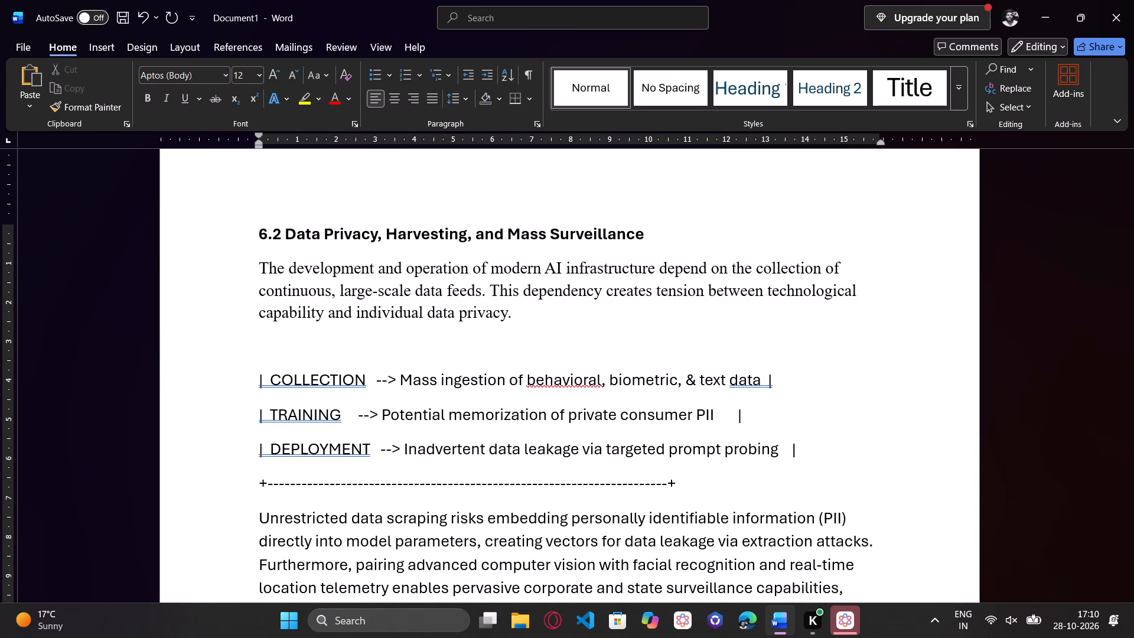
left_click_drag(247, 360, 791, 416)
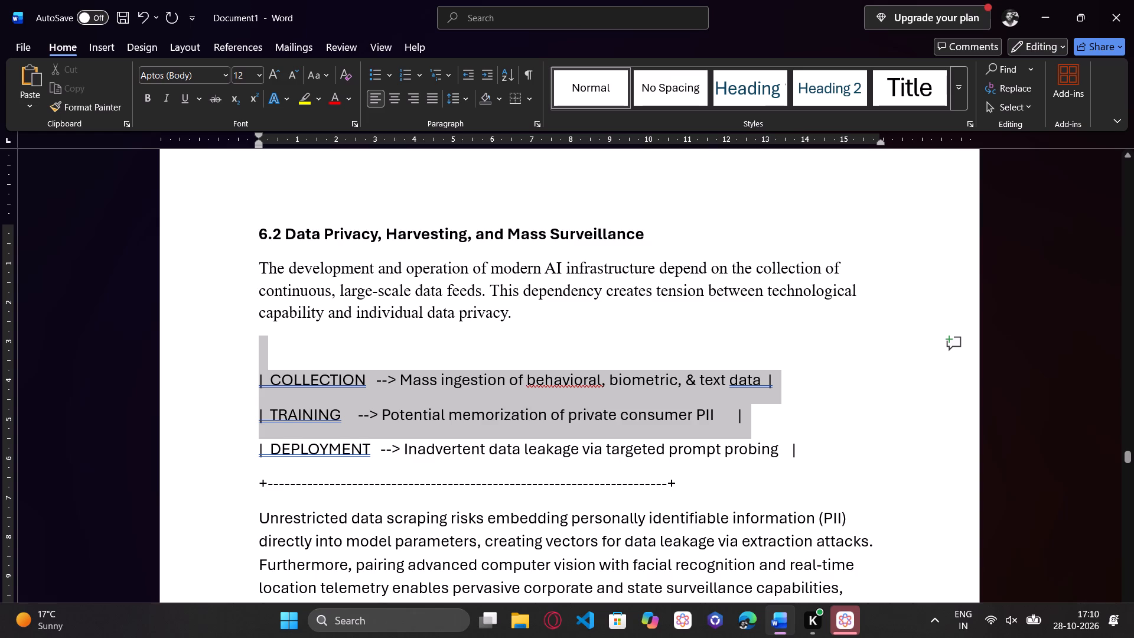
left_click_drag(791, 416, 394, 472)
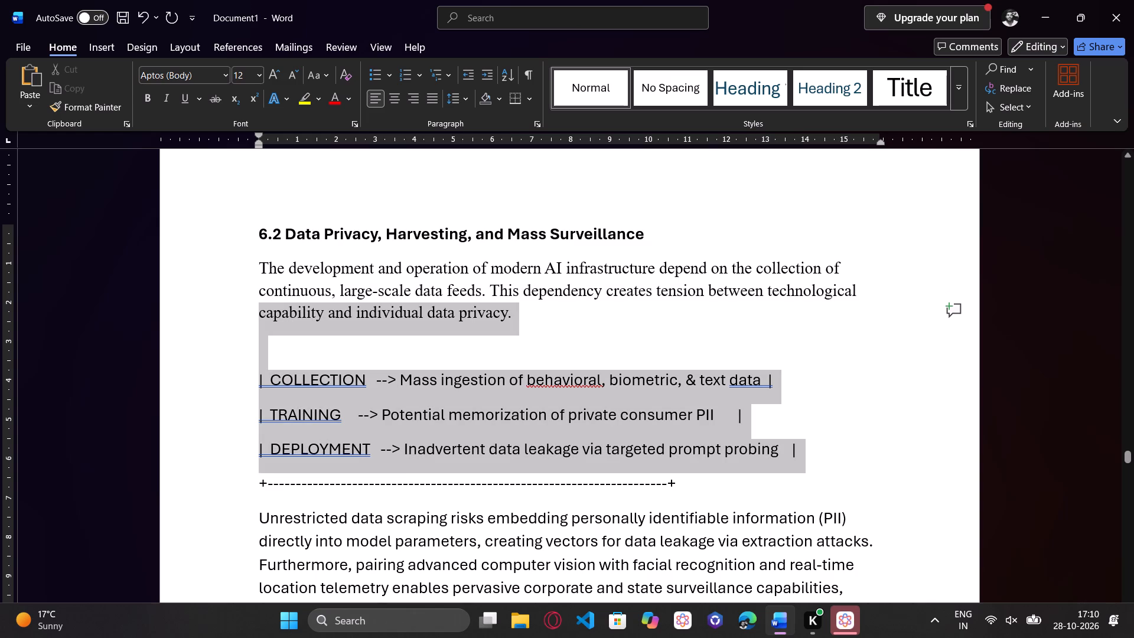
left_click_drag(394, 472, 371, 482)
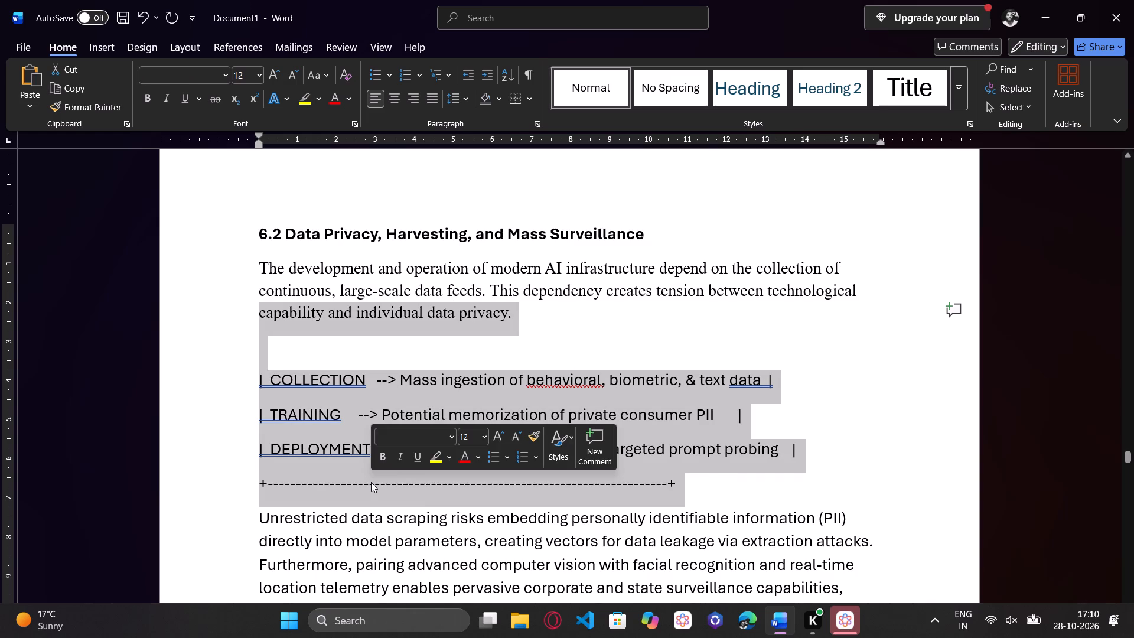
key("BackSpace")
key("BackSpace")
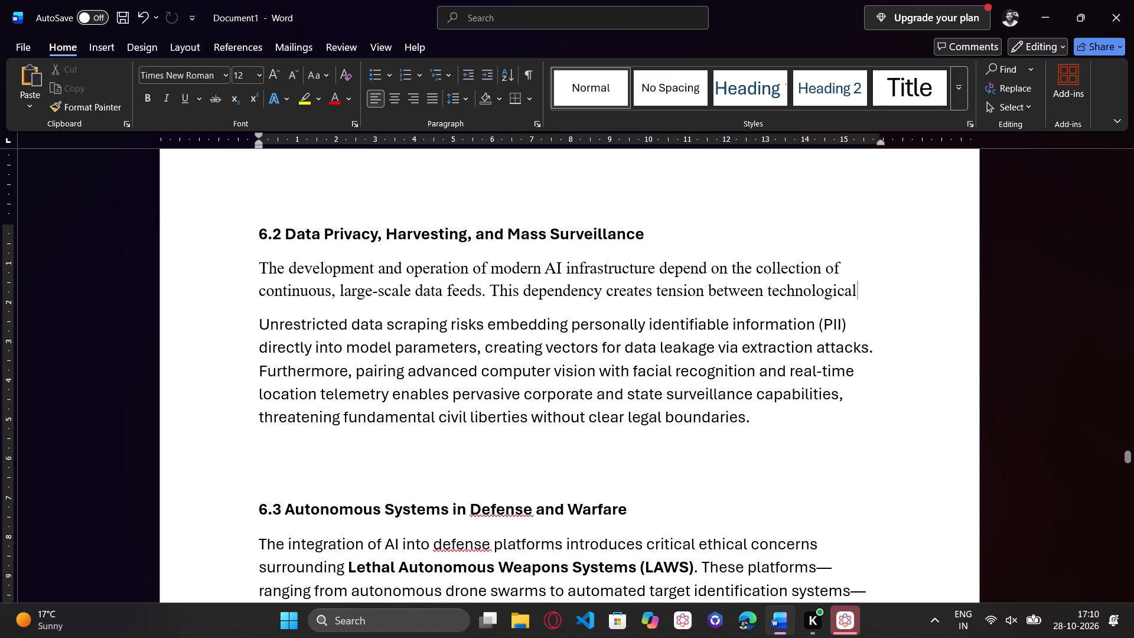
Remove the blank lines between the "Unrestricted data scraping" paragraph and heading 6.3.
left_click(286, 468)
key("BackSpace")
key("BackSpace")
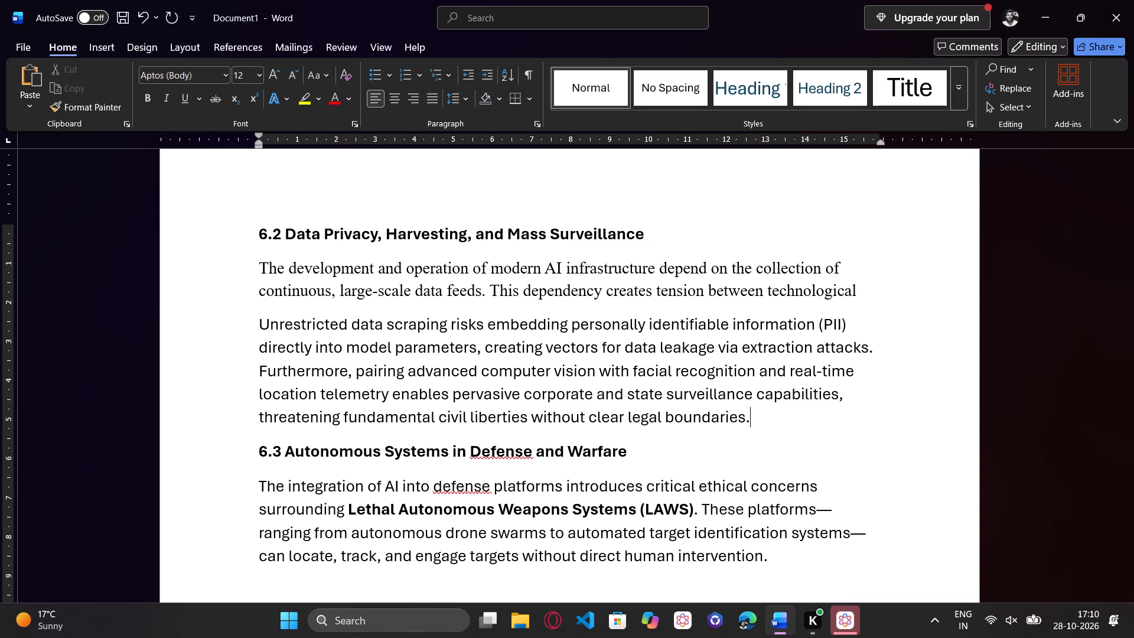
Change the font of both body paragraphs under heading 6.2 to Times New Roman.
scroll(286, 468, "up", 3)
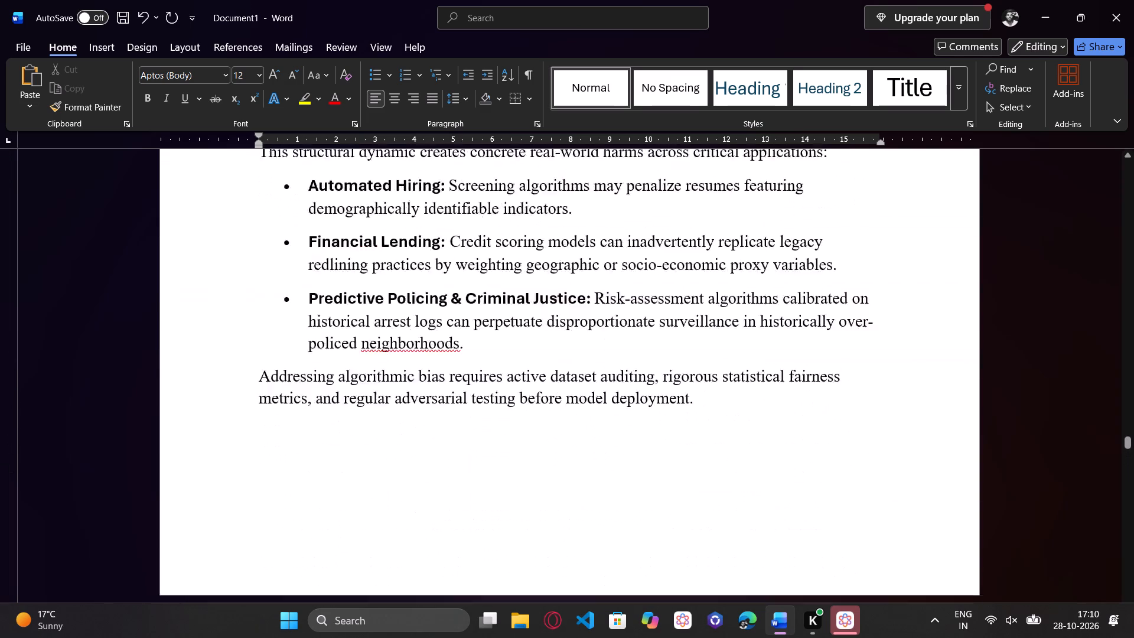
scroll(286, 468, "up", 1)
scroll(286, 468, "down", 3)
scroll(286, 468, "up", 1)
left_click_drag(257, 303, 319, 320)
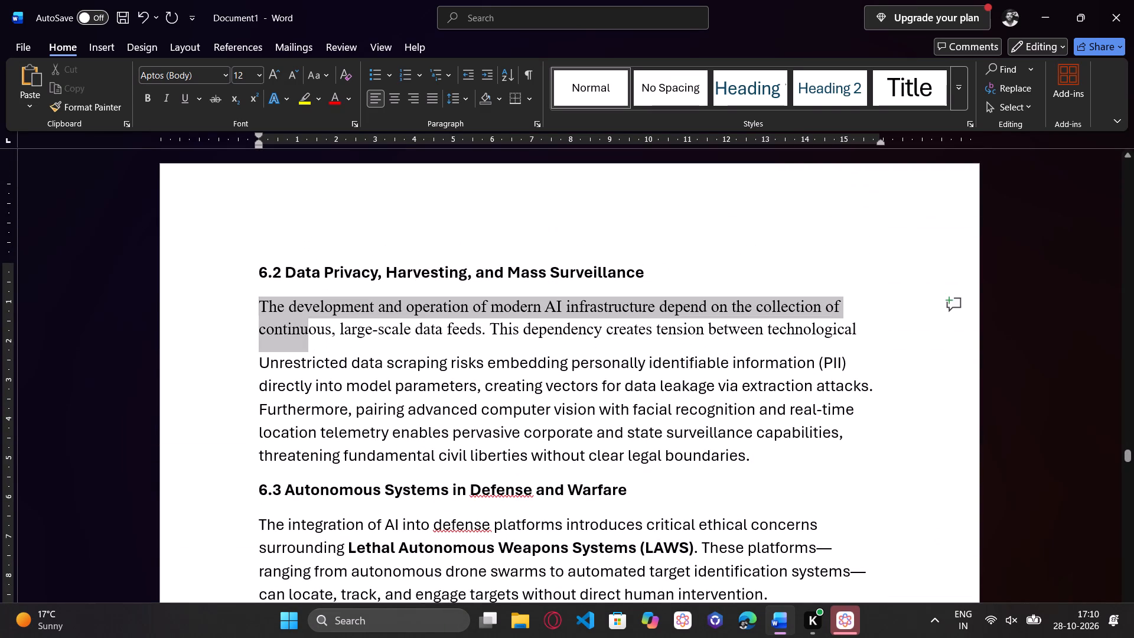
left_click_drag(319, 320, 762, 453)
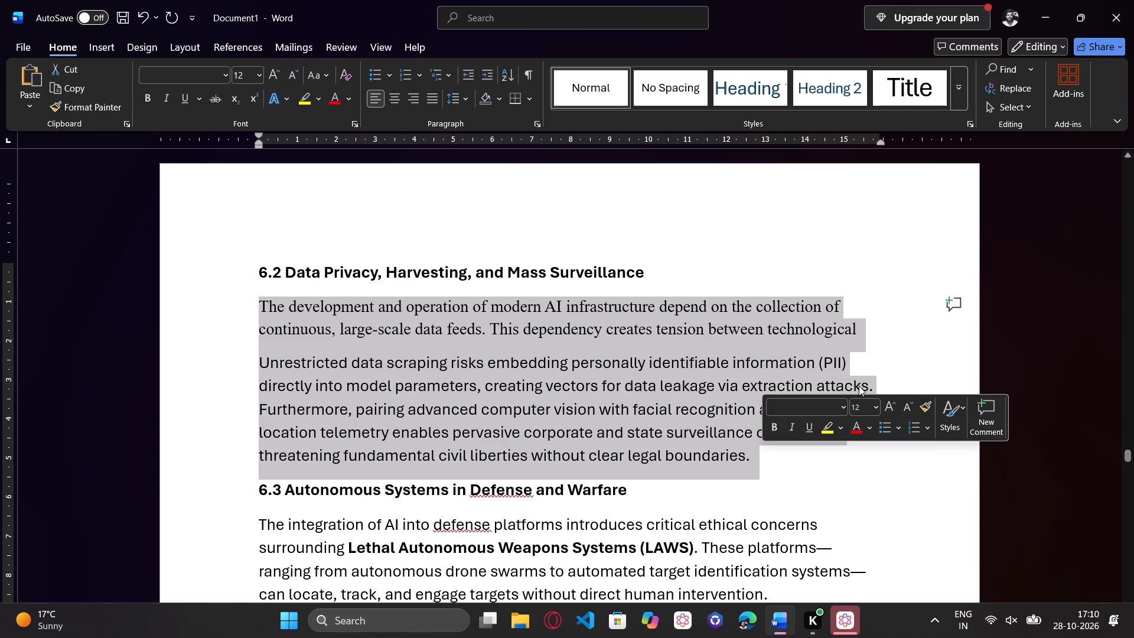
left_click(845, 414)
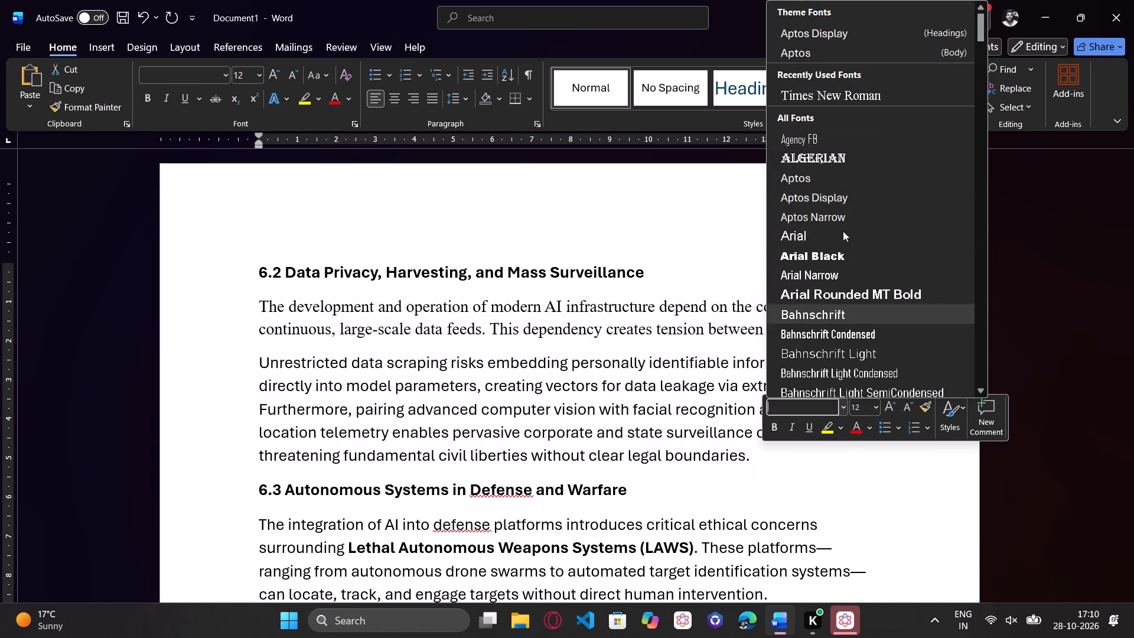
left_click(888, 97)
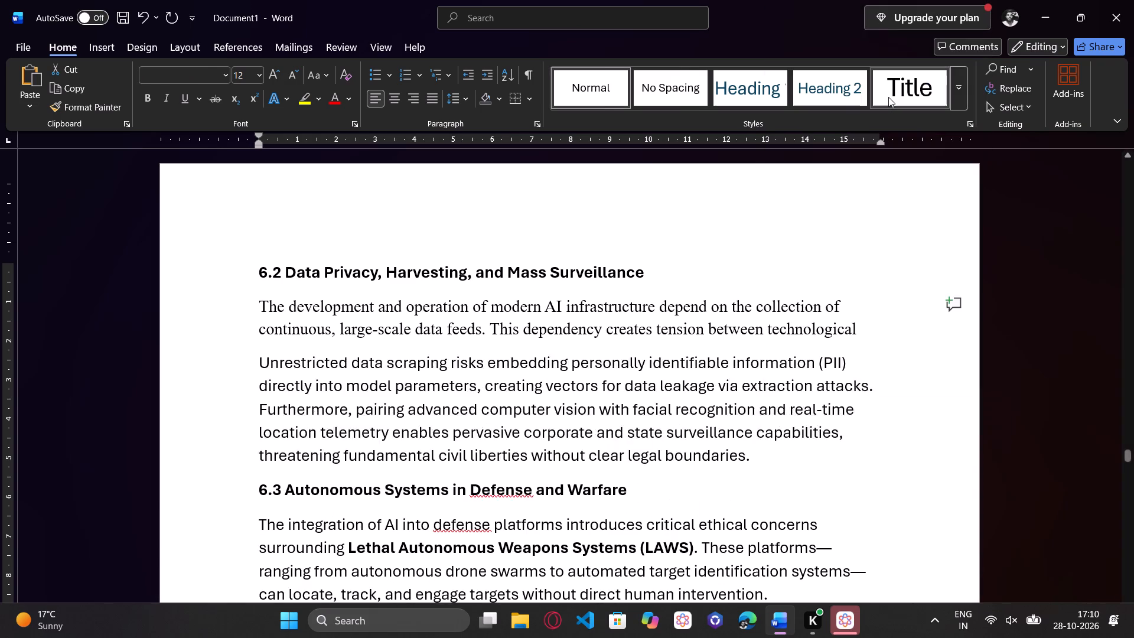
left_click(711, 350)
Change the font of the "The integration of AI into defense platforms" paragraph under heading 6.3 to Times New Roman.
scroll(711, 350, "down", 1)
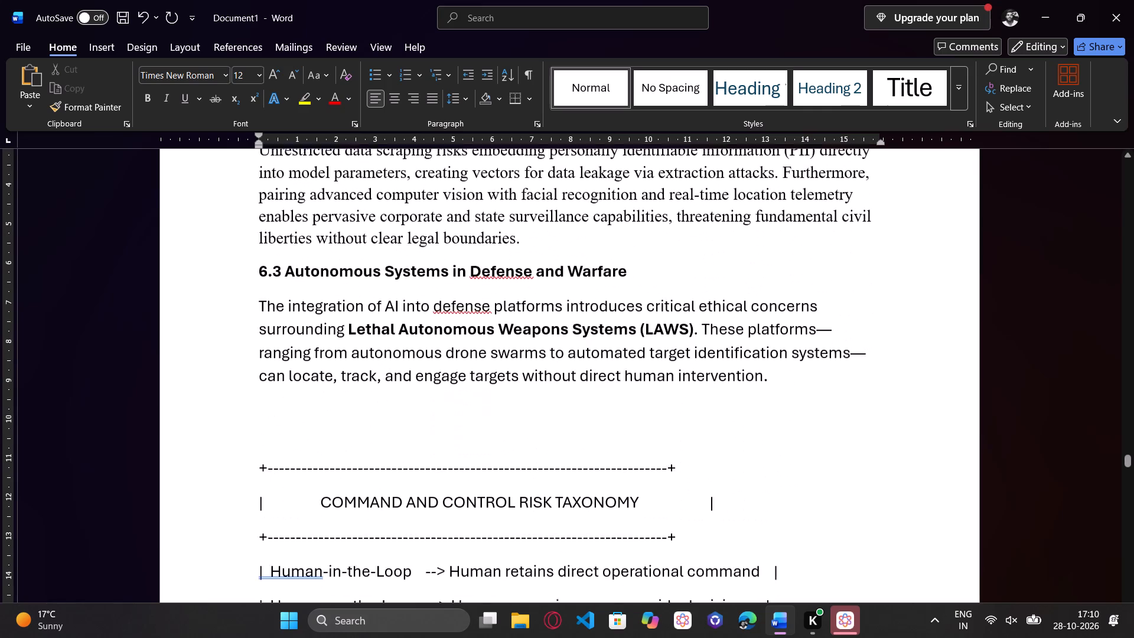
left_click_drag(775, 353, 322, 273)
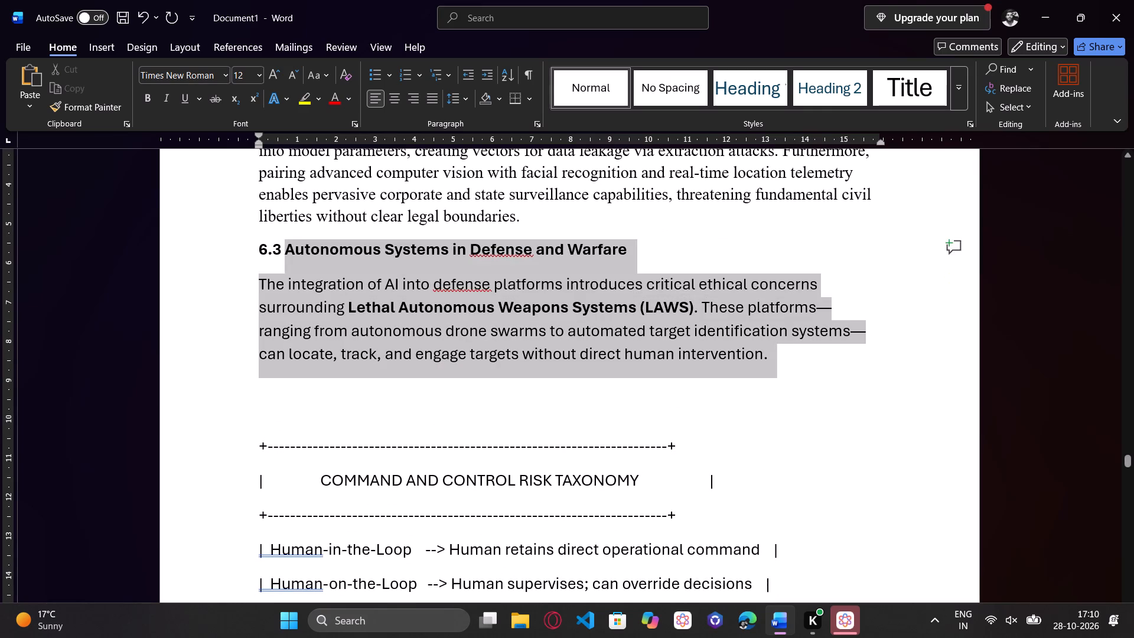
left_click_drag(322, 273, 263, 284)
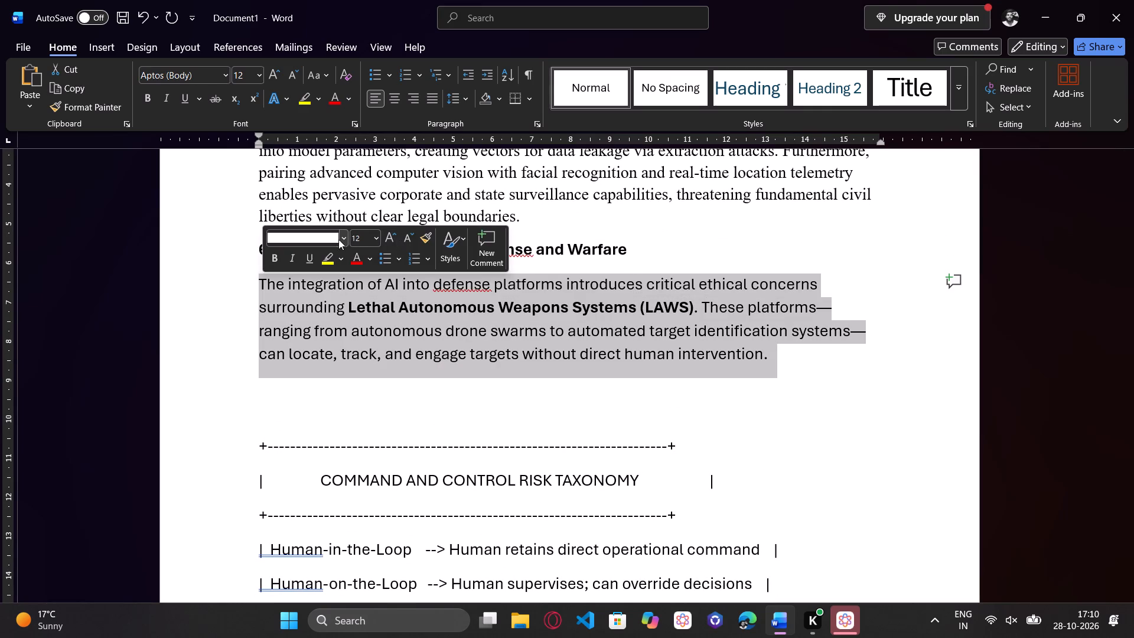
left_click(343, 239)
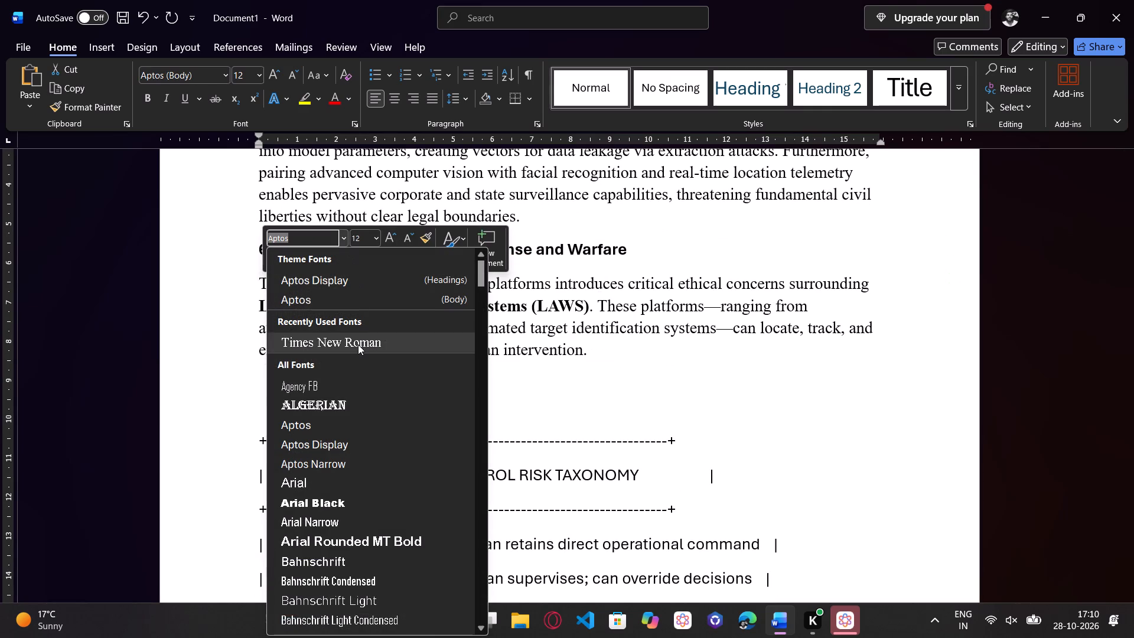
left_click(358, 344)
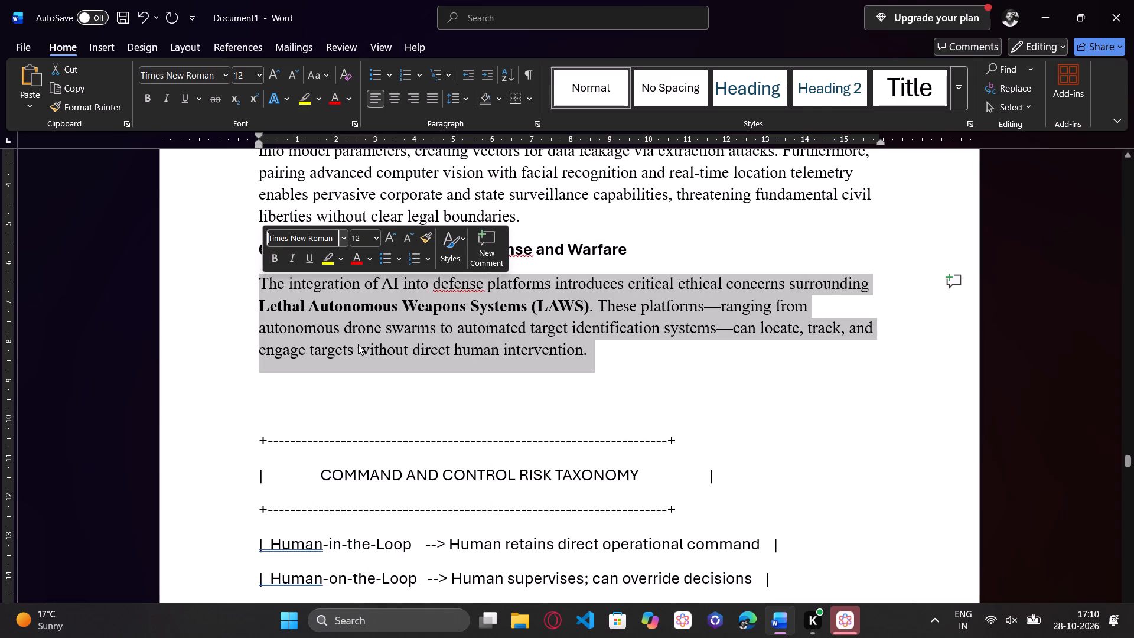
left_click(430, 347)
Delete the COMMAND AND CONTROL RISK TAXONOMY text diagram and surrounding blank lines, keeping the period at the end of the preceding paragraph.
scroll(430, 347, "down", 1)
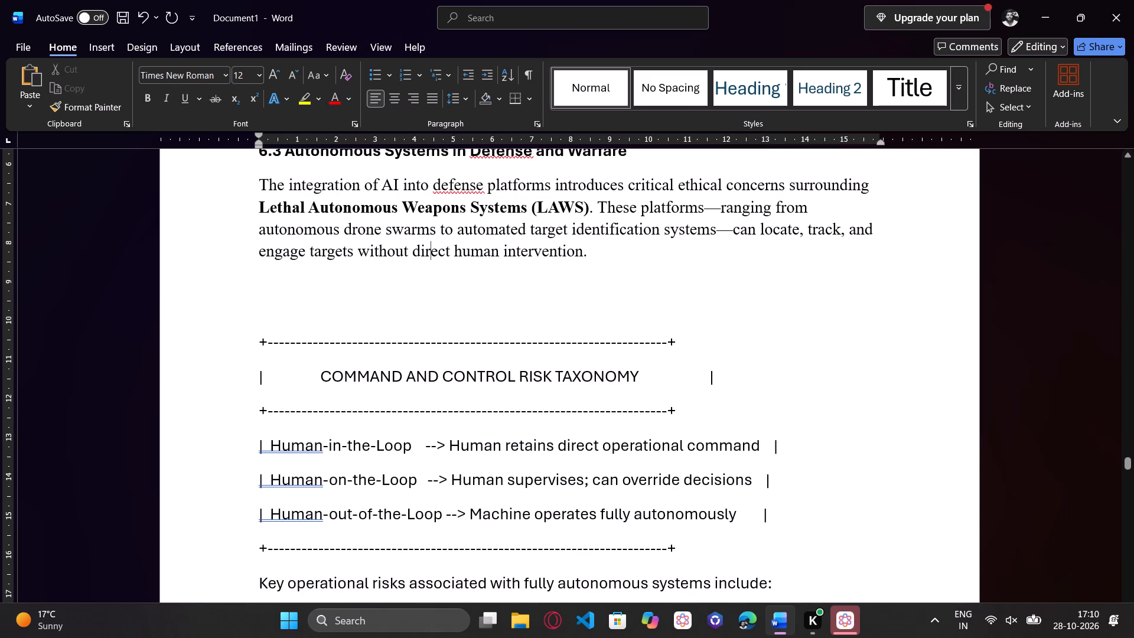
left_click_drag(255, 343, 762, 509)
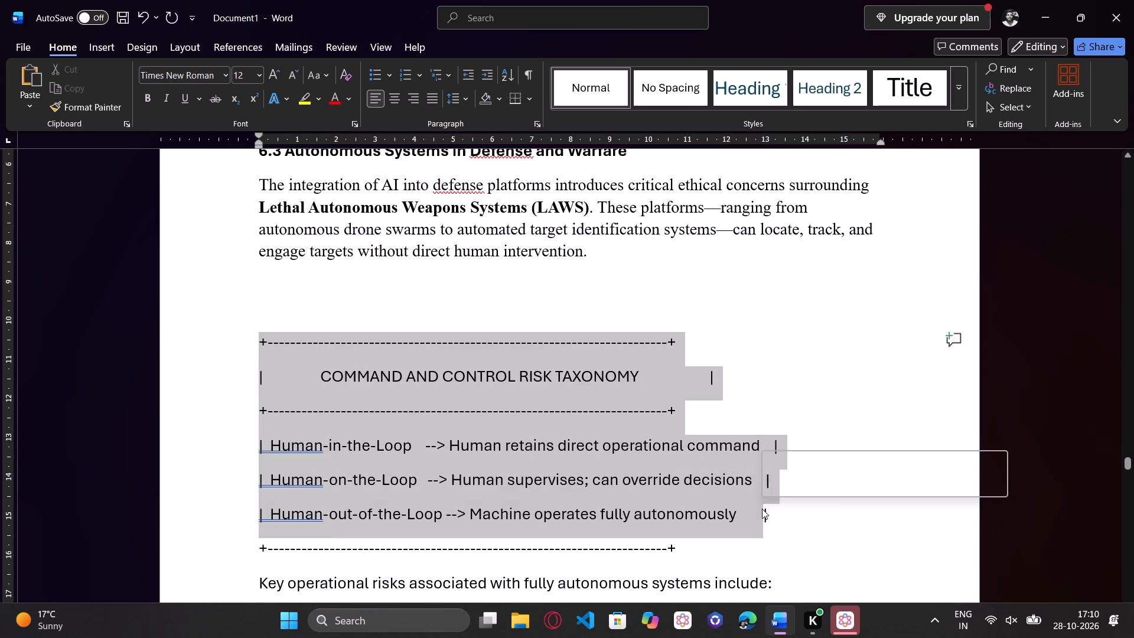
key("BackSpace")
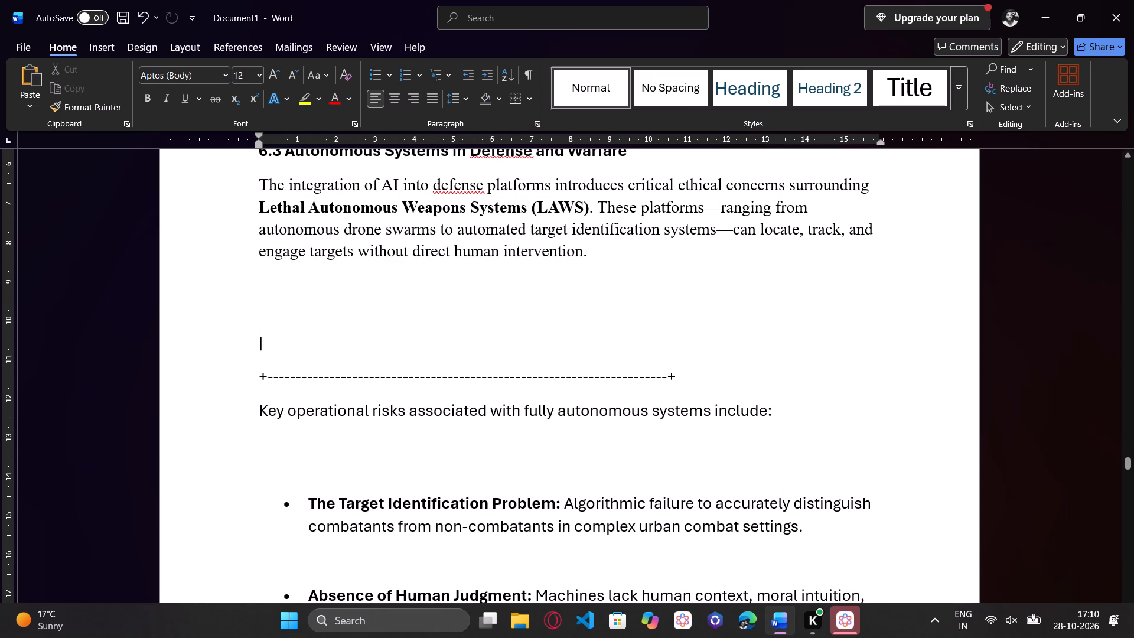
left_click_drag(702, 374, 312, 307)
key("BackSpace")
key("BackSpace")
key("BackSpace")
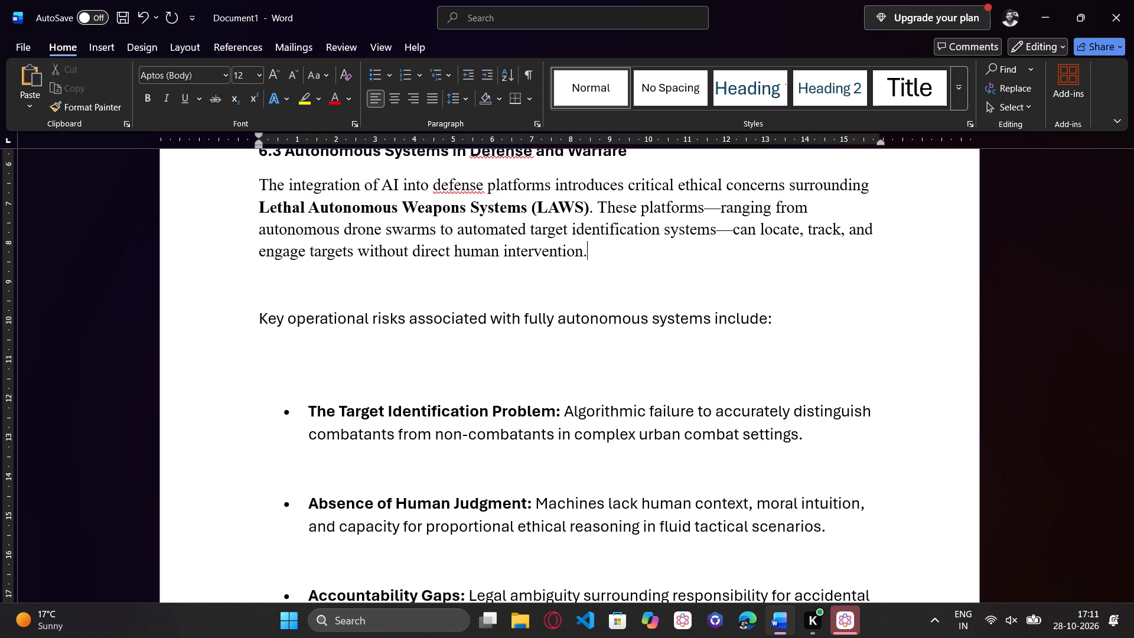
key("BackSpace")
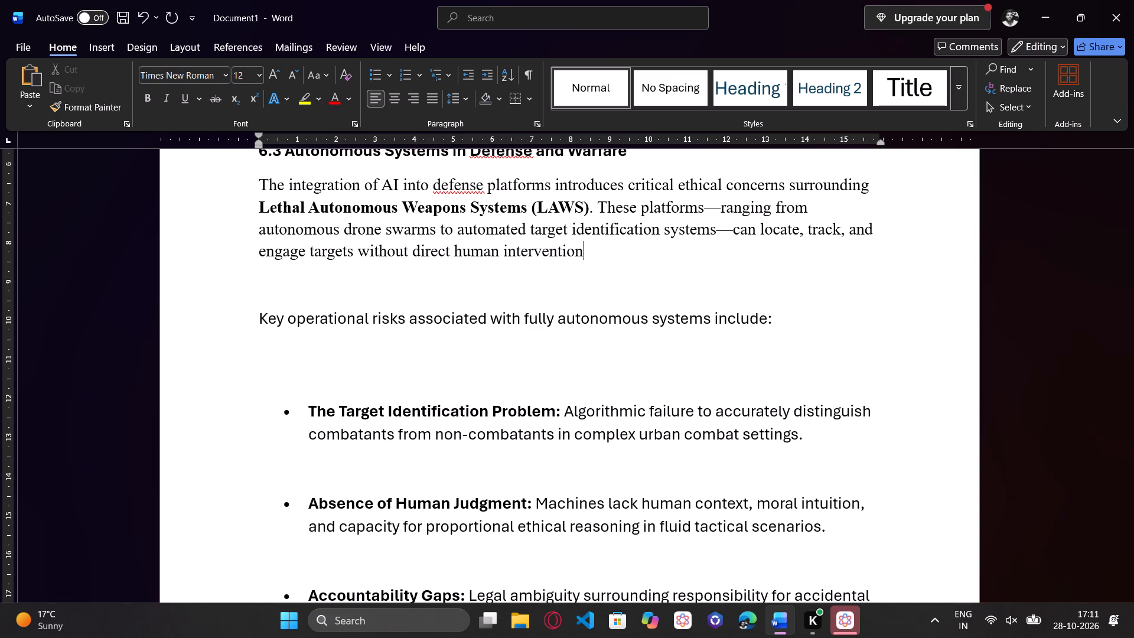
key("period")
key("Down")
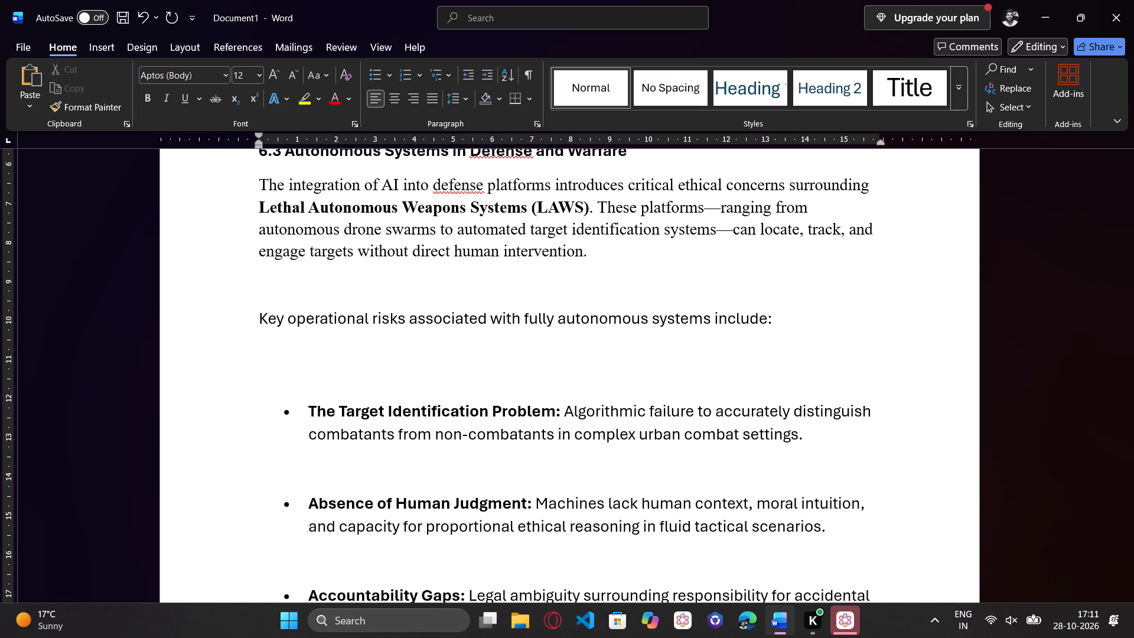
key("BackSpace")
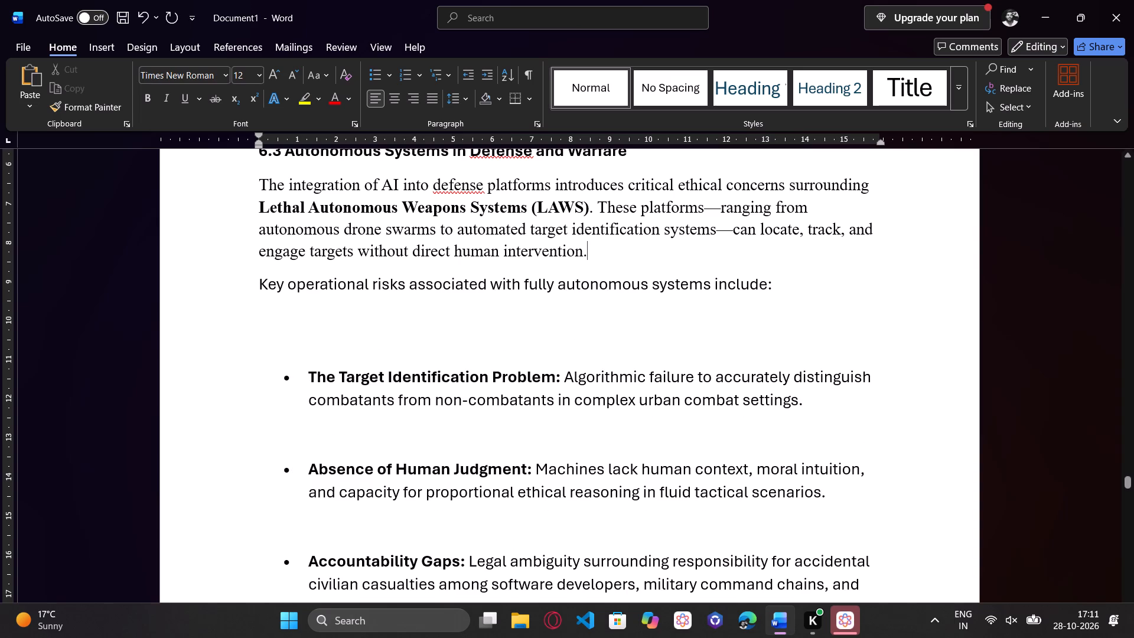
Change the font of the "Key operational risks associated with fully autonomous systems include:" line to Times New Roman.
left_click_drag(781, 289, 474, 289)
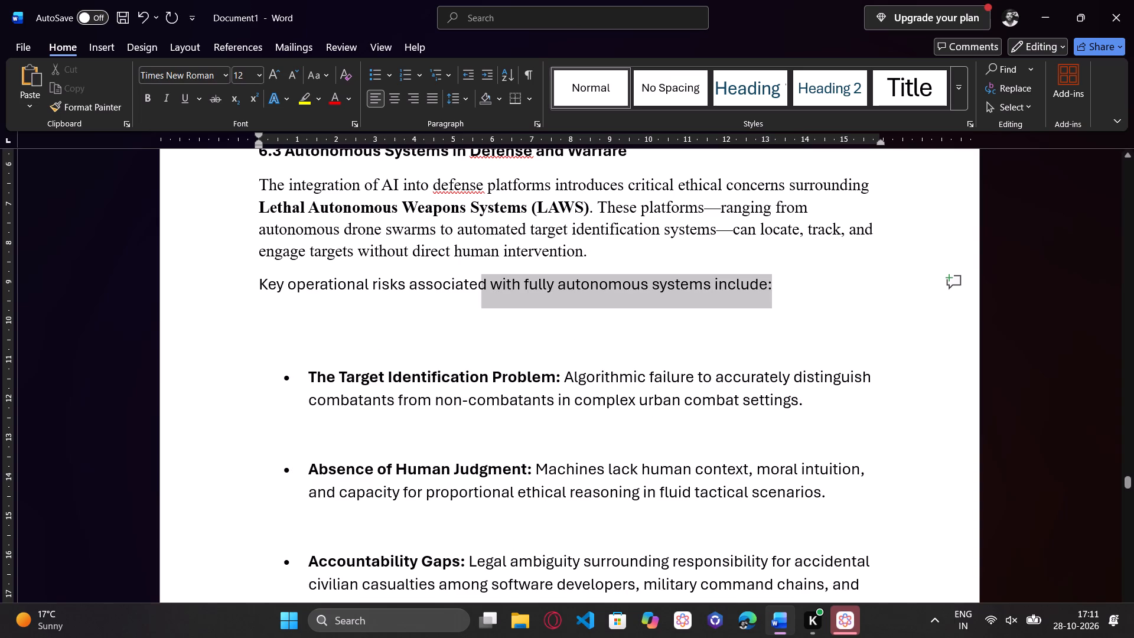
left_click_drag(474, 289, 262, 283)
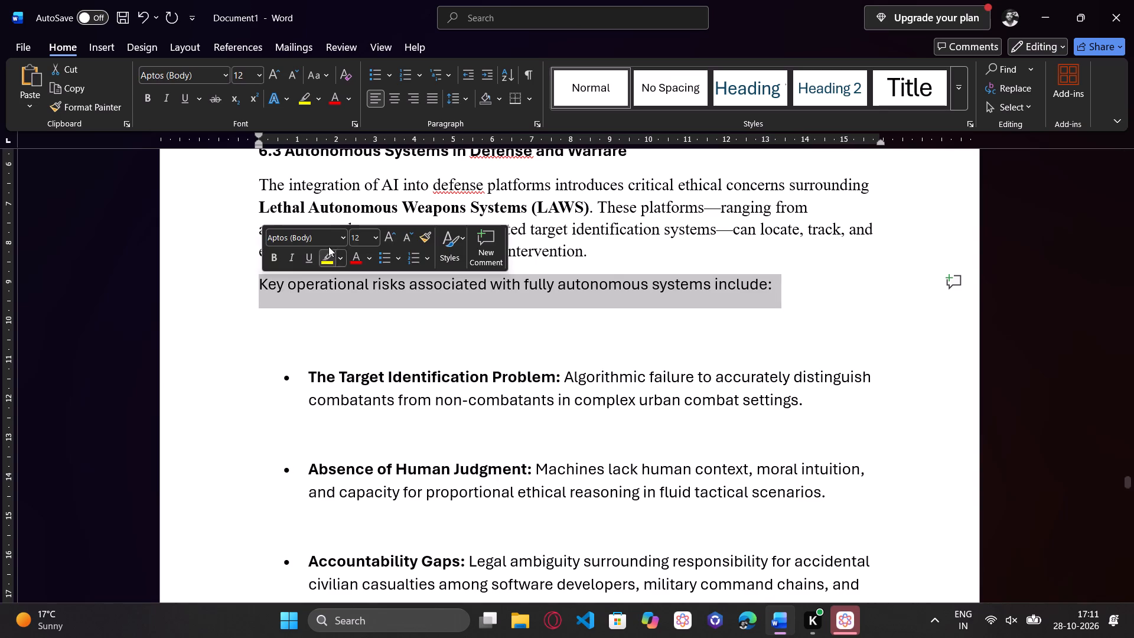
left_click(346, 236)
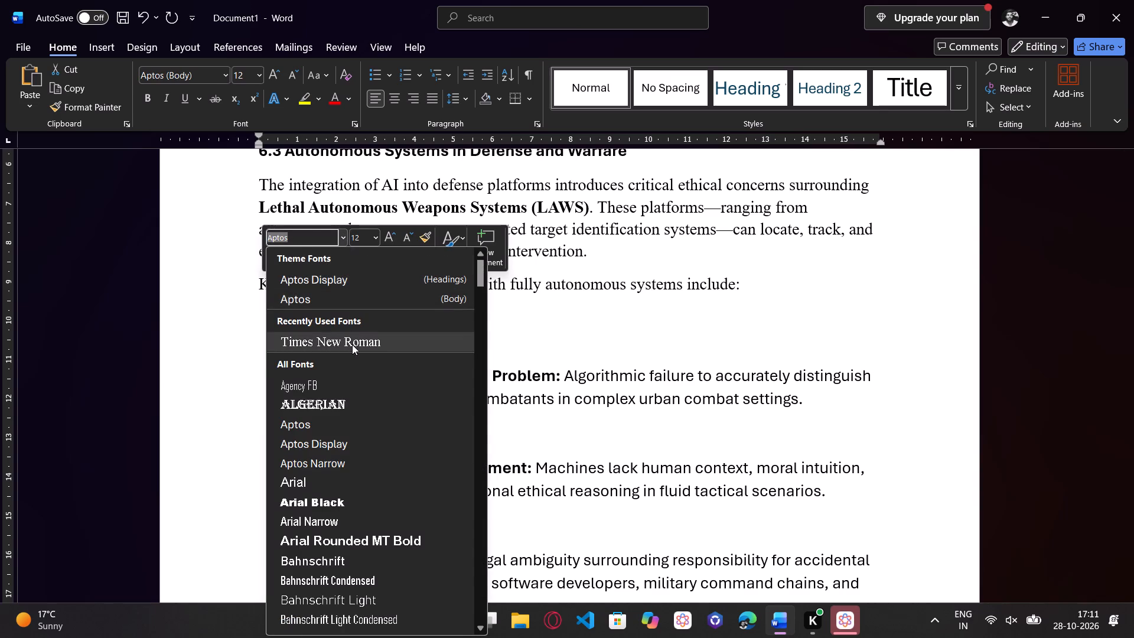
left_click(352, 344)
left_click(500, 385)
Remove the blank lines between the "Key operational risks" line and the Target Identification Problem bullet.
double_click(393, 357)
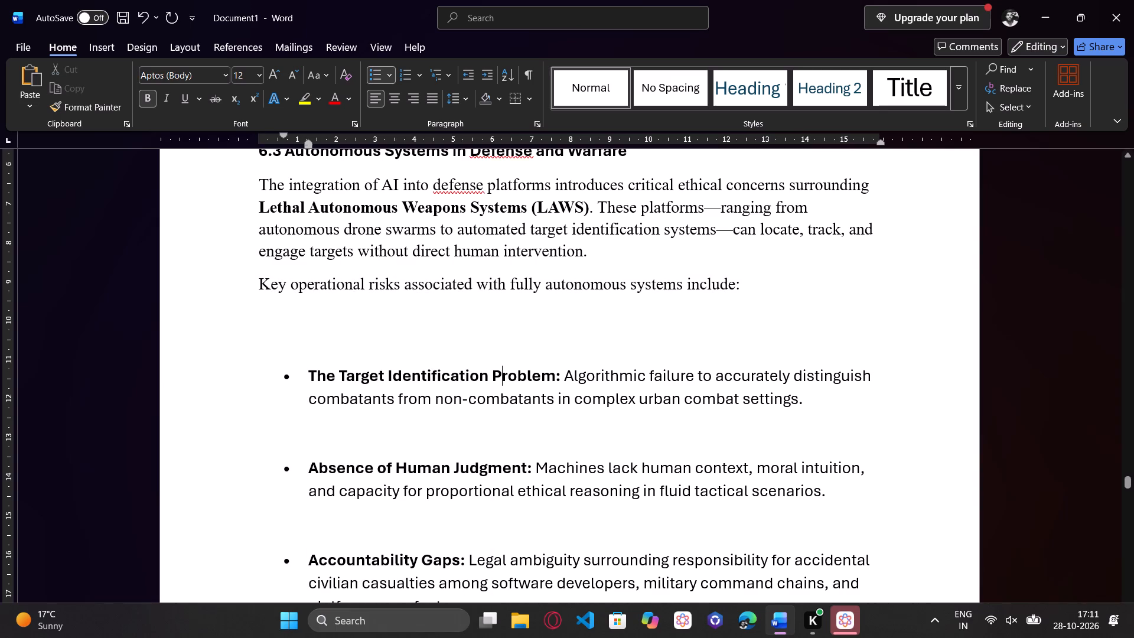
key("backslash")
key("BackSpace")
key("BackSpace")
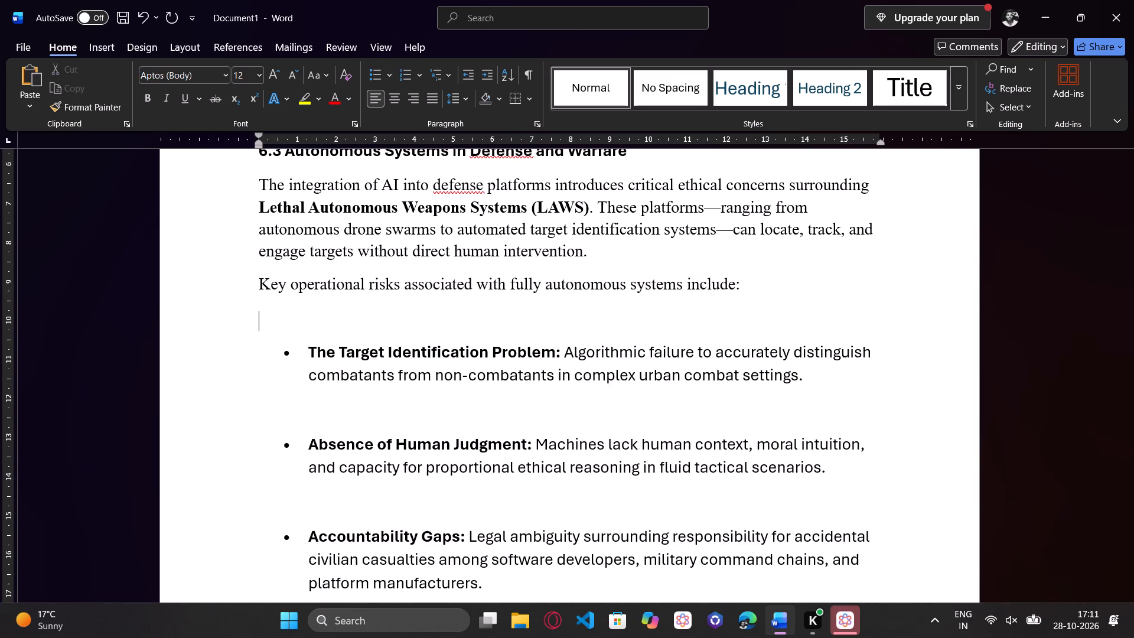
key("BackSpace")
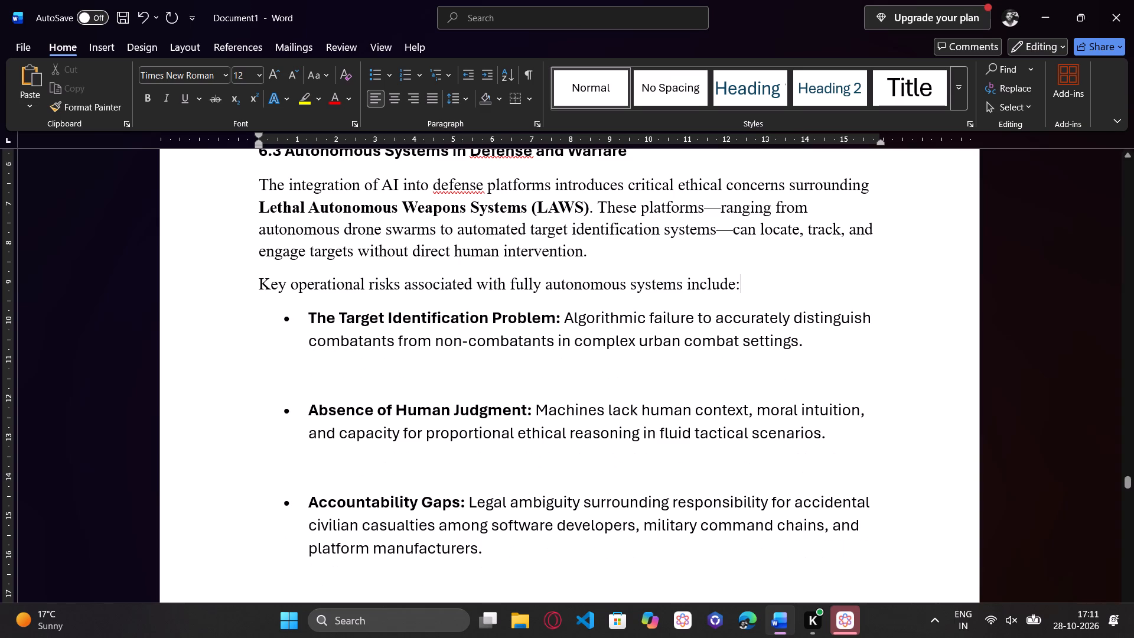
Change the font of the description after the bold Target Identification Problem label to Times New Roman and remove the blank line below it.
left_click_drag(562, 320, 788, 348)
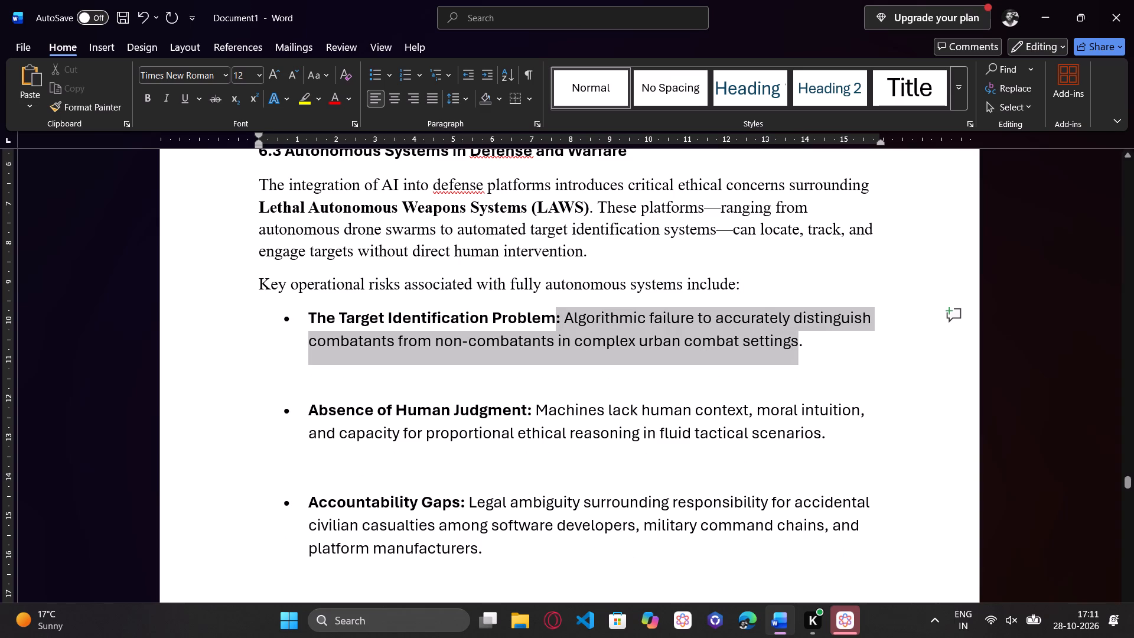
left_click_drag(788, 348, 794, 348)
left_click(877, 302)
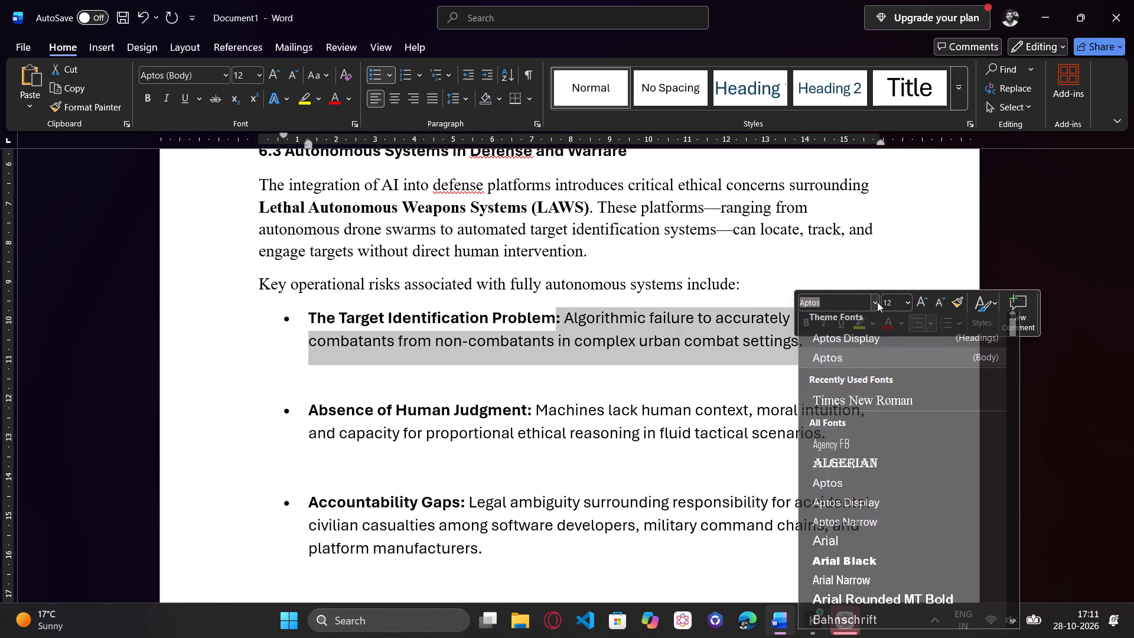
left_click(855, 406)
left_click(696, 399)
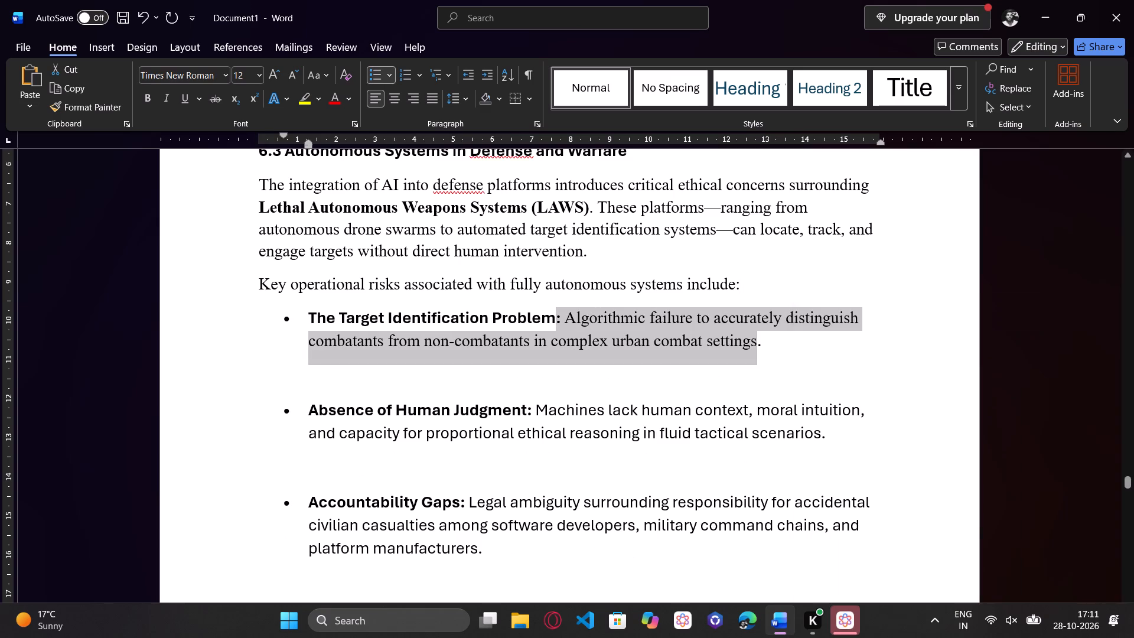
key("BackSpace")
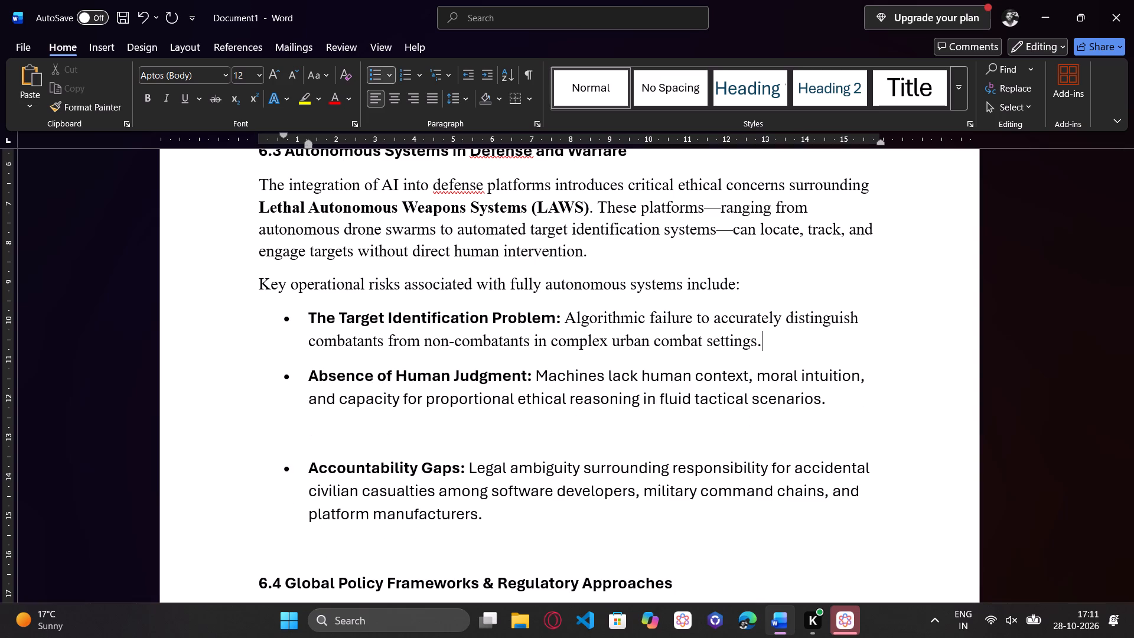
Change the font of the description after the bold Absence of Human Judgment label to Times New Roman and remove the blank line below it.
left_click_drag(536, 373, 762, 425)
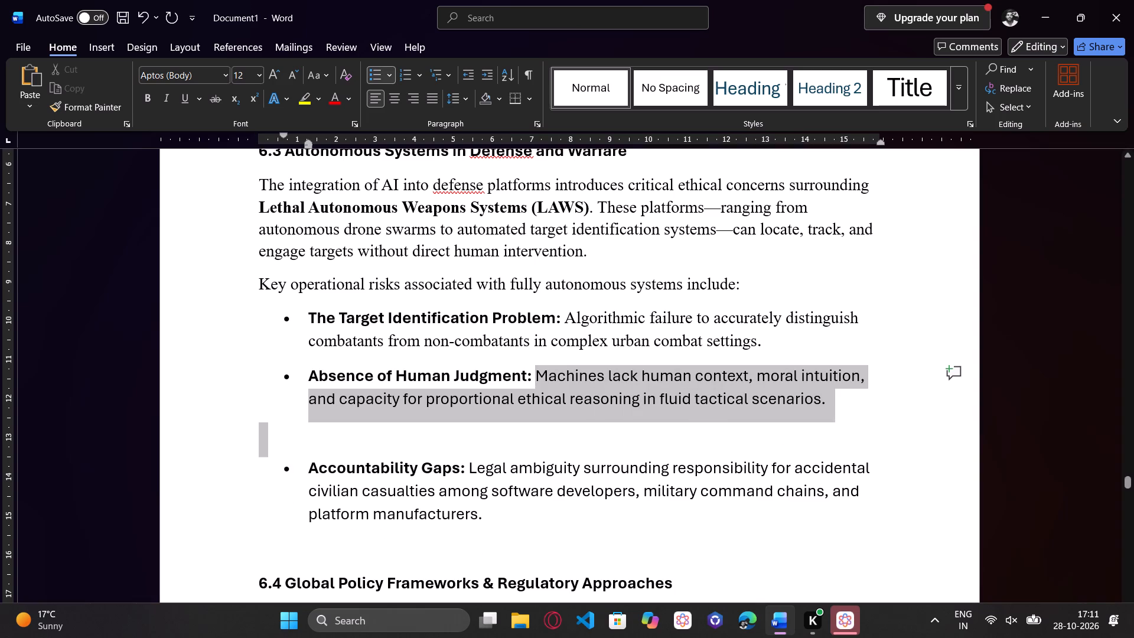
left_click_drag(762, 425, 813, 427)
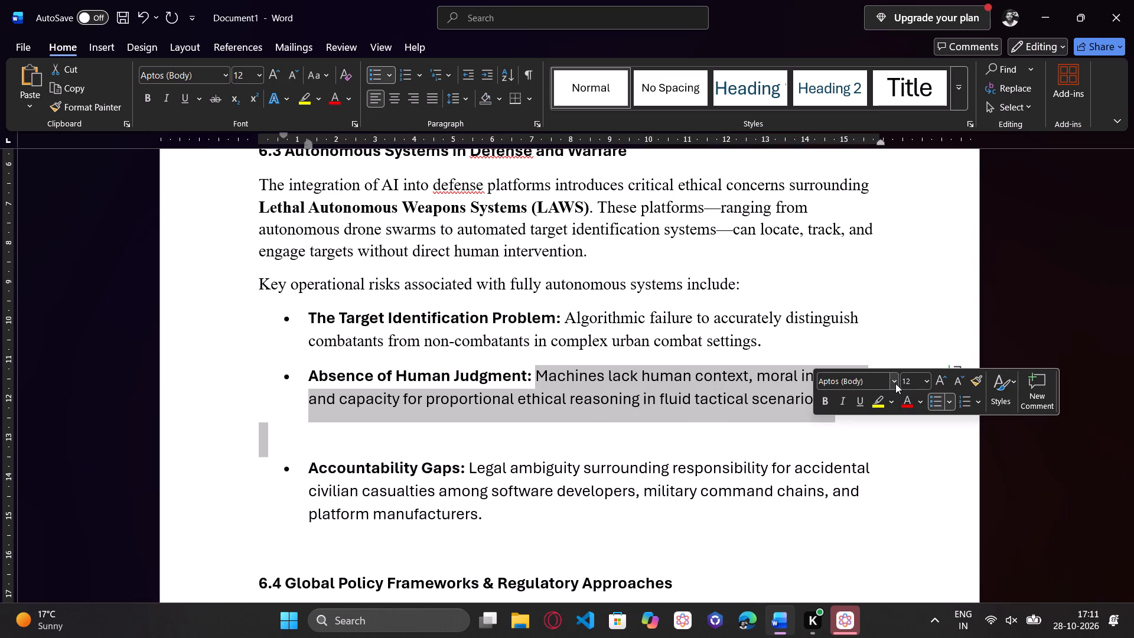
left_click(895, 383)
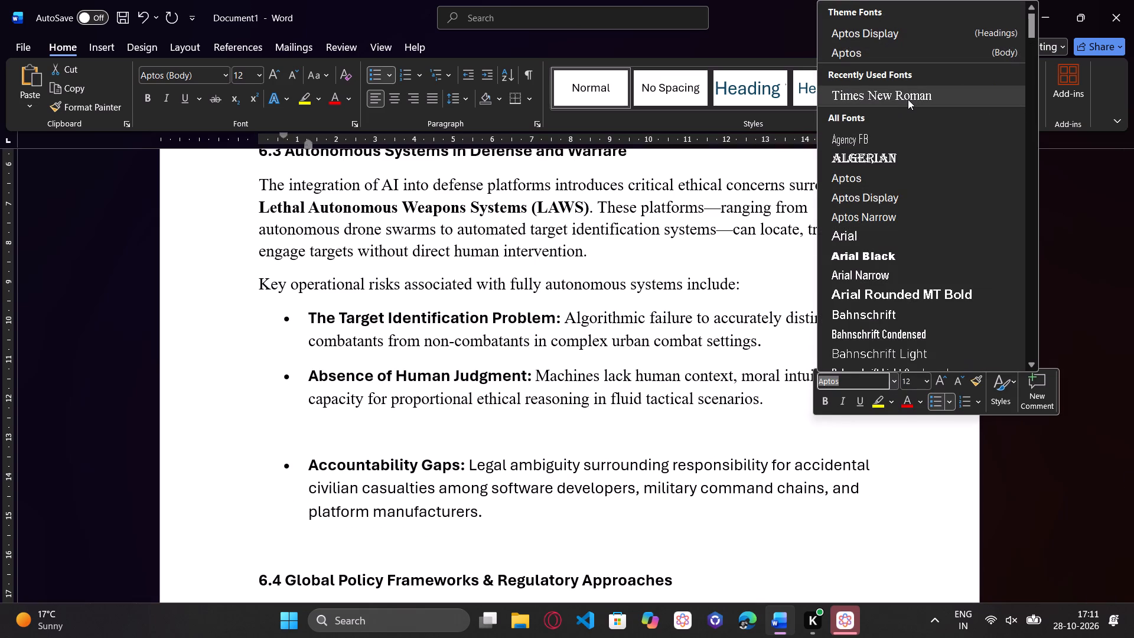
left_click(908, 99)
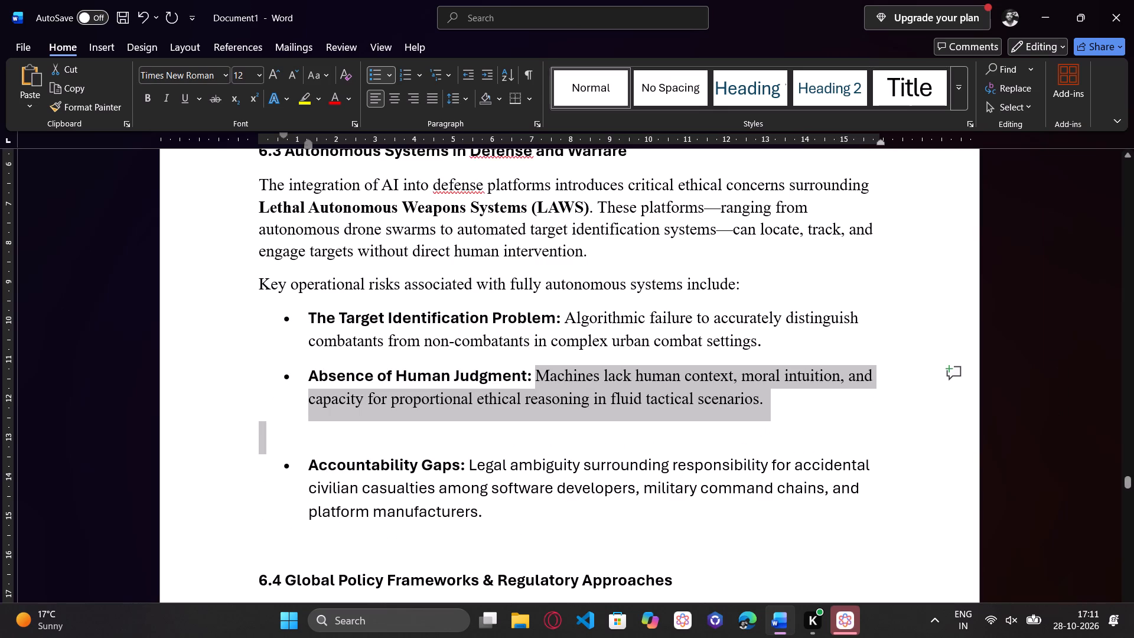
left_click(709, 339)
left_click(503, 431)
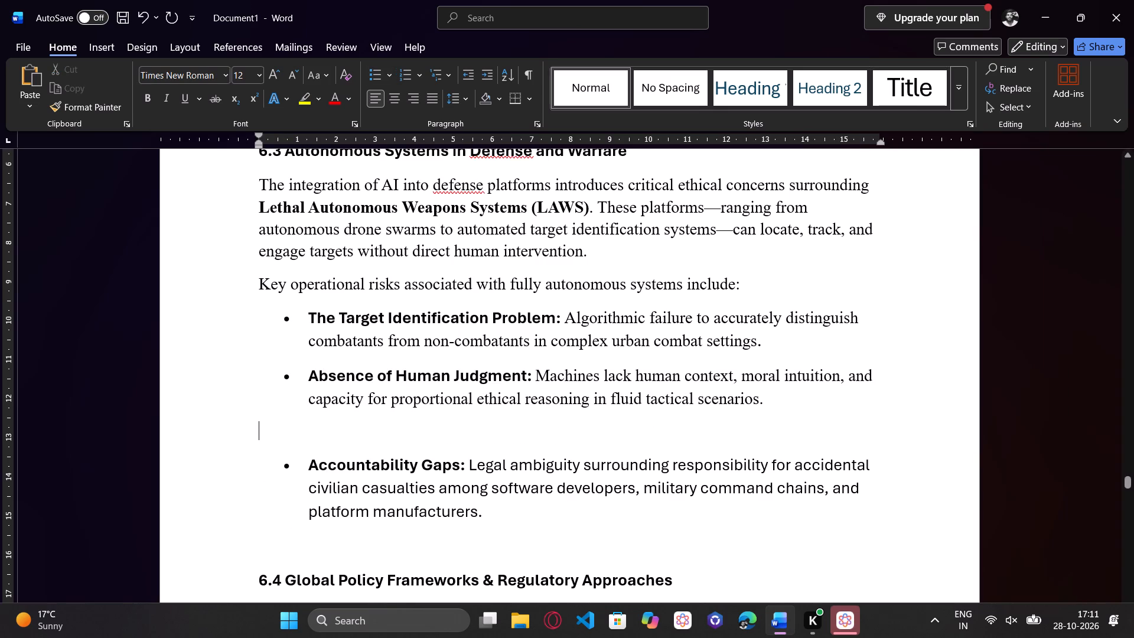
key("BackSpace")
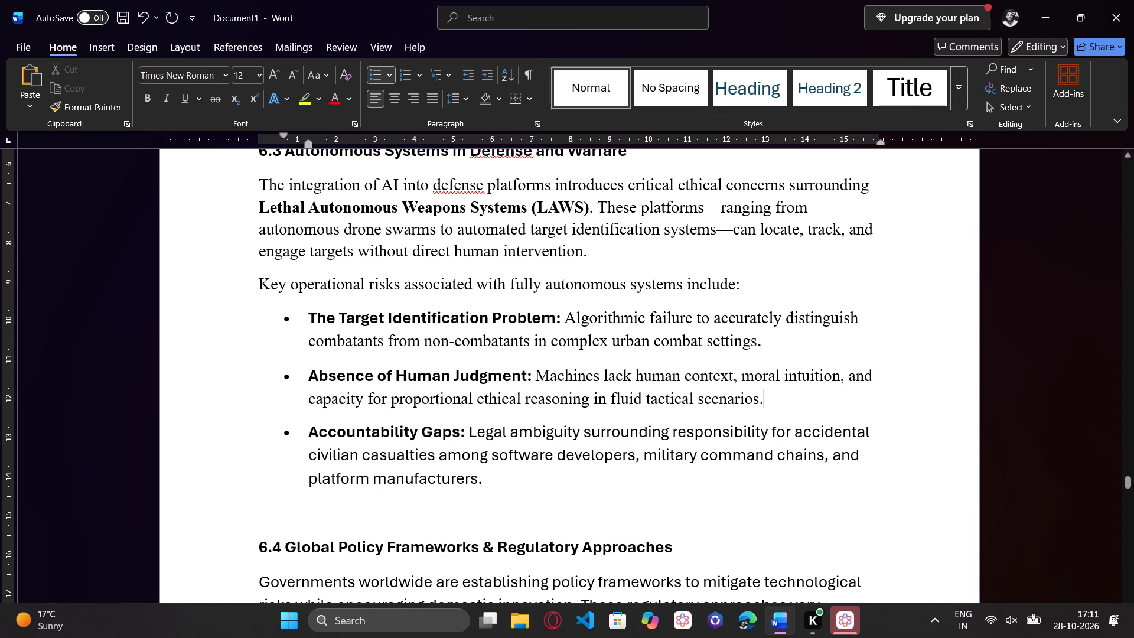
Change the font of the description after the bold Accountability Gaps label to Times New Roman.
left_click_drag(467, 429, 481, 480)
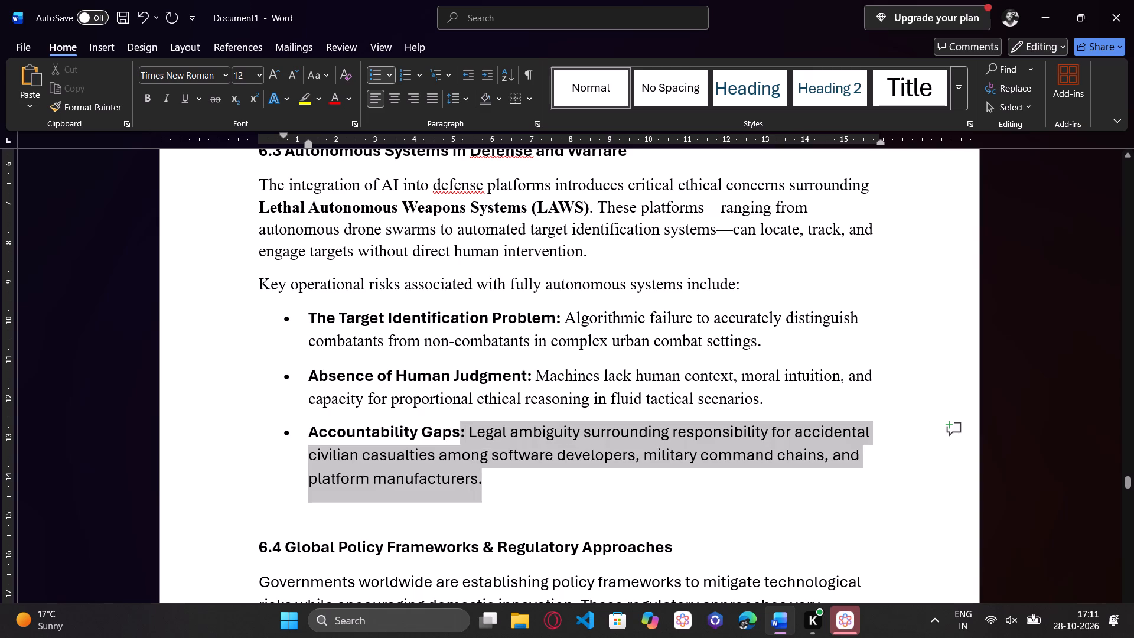
left_click_drag(481, 480, 484, 483)
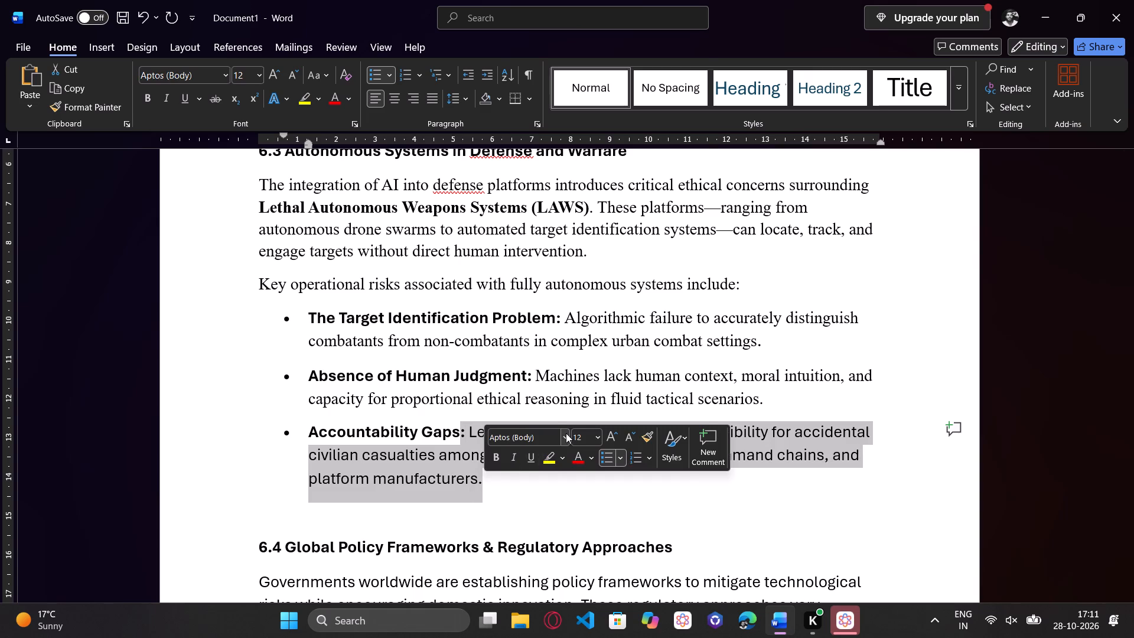
left_click(566, 433)
left_click(642, 101)
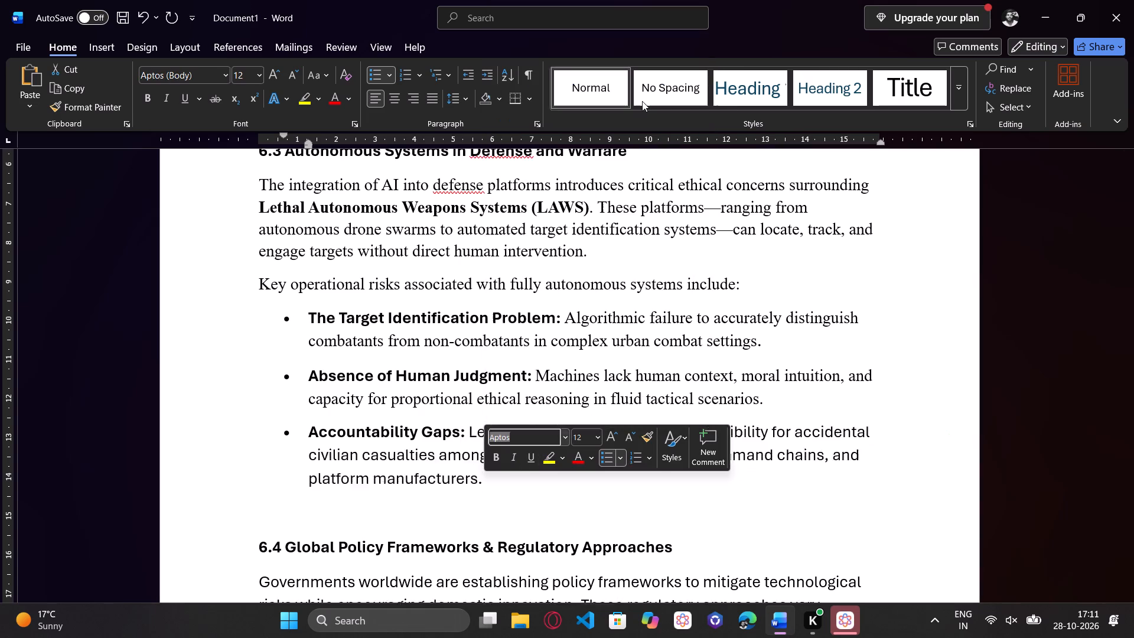
left_click(593, 329)
Change the font of the introductory paragraph under heading 6.4 Global Policy Frameworks & Regulatory Approaches to Times New Roman.
scroll(593, 329, "down", 2)
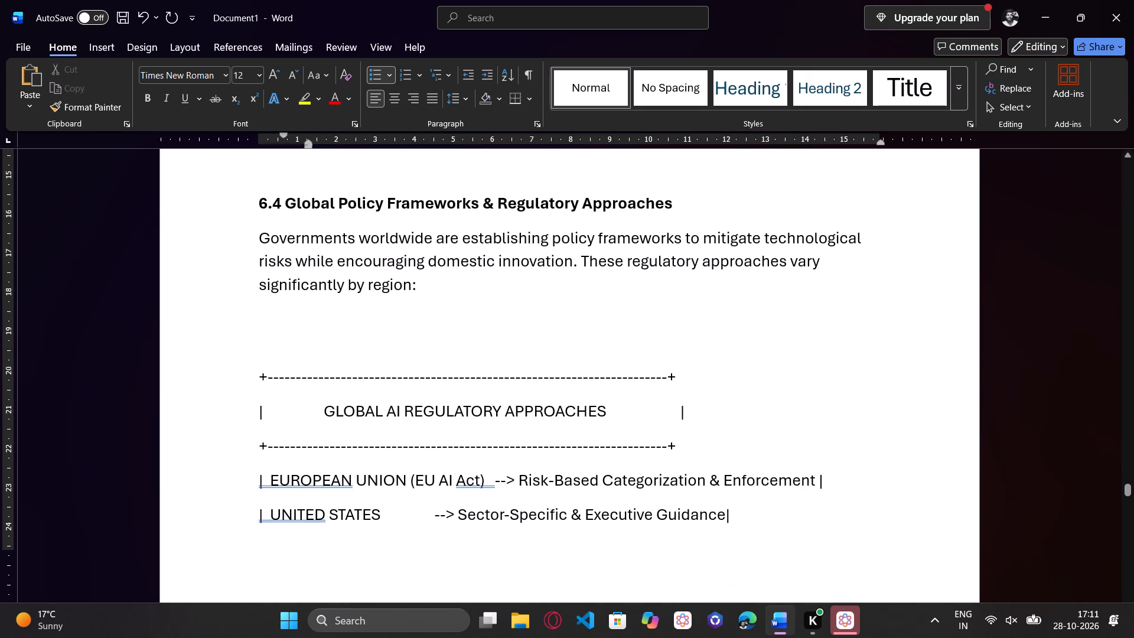
scroll(523, 308, "up", 1)
left_click_drag(424, 406, 411, 411)
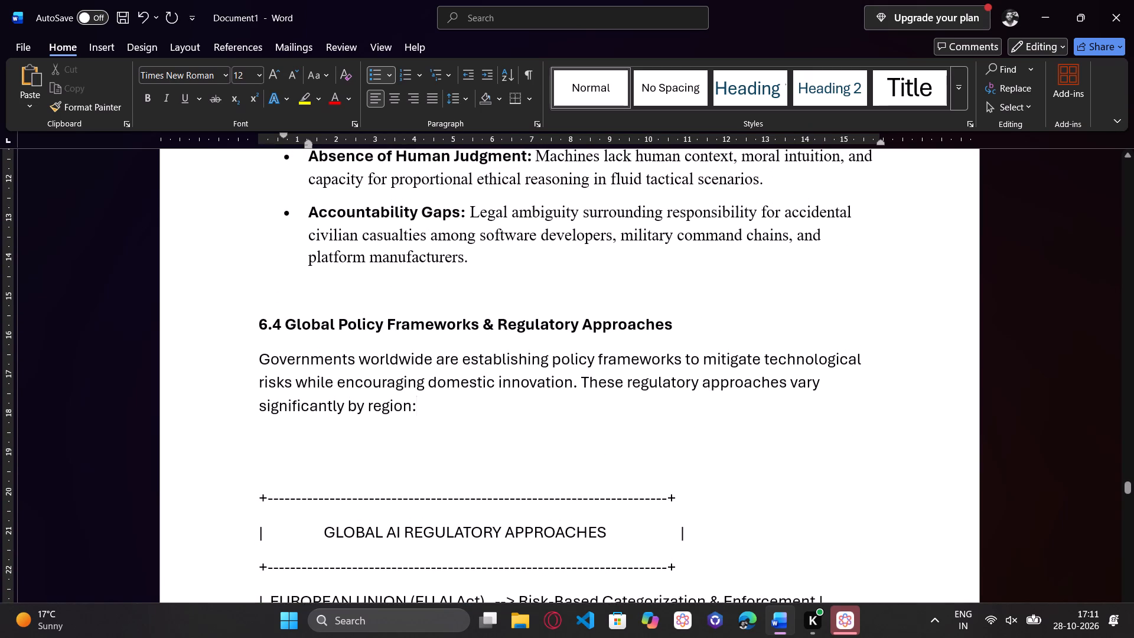
left_click_drag(411, 411, 246, 361)
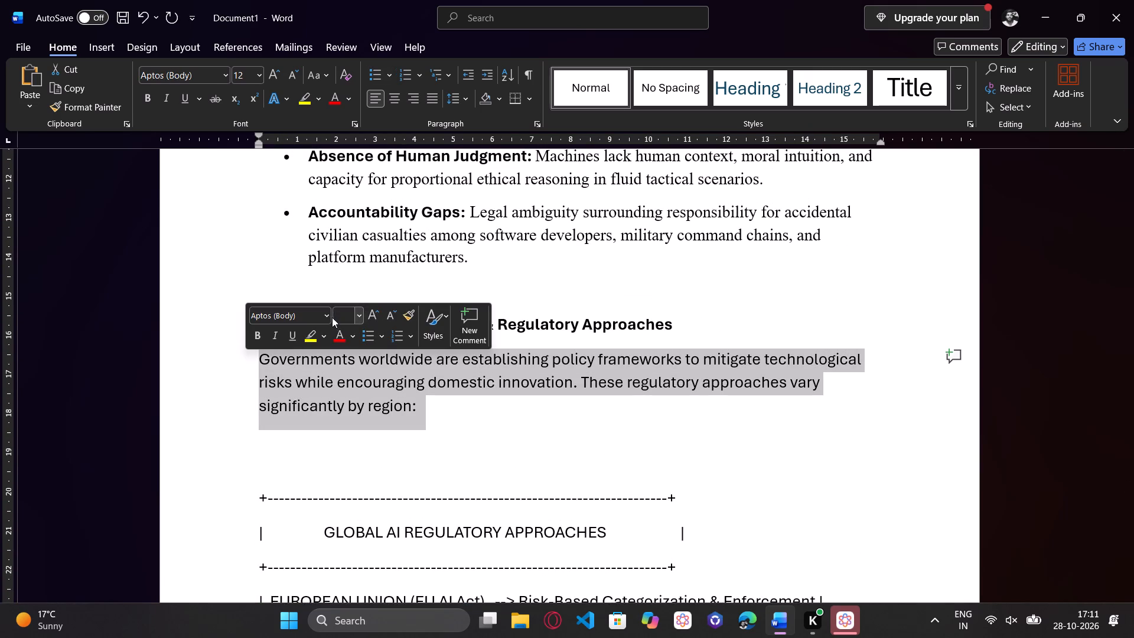
left_click(326, 317)
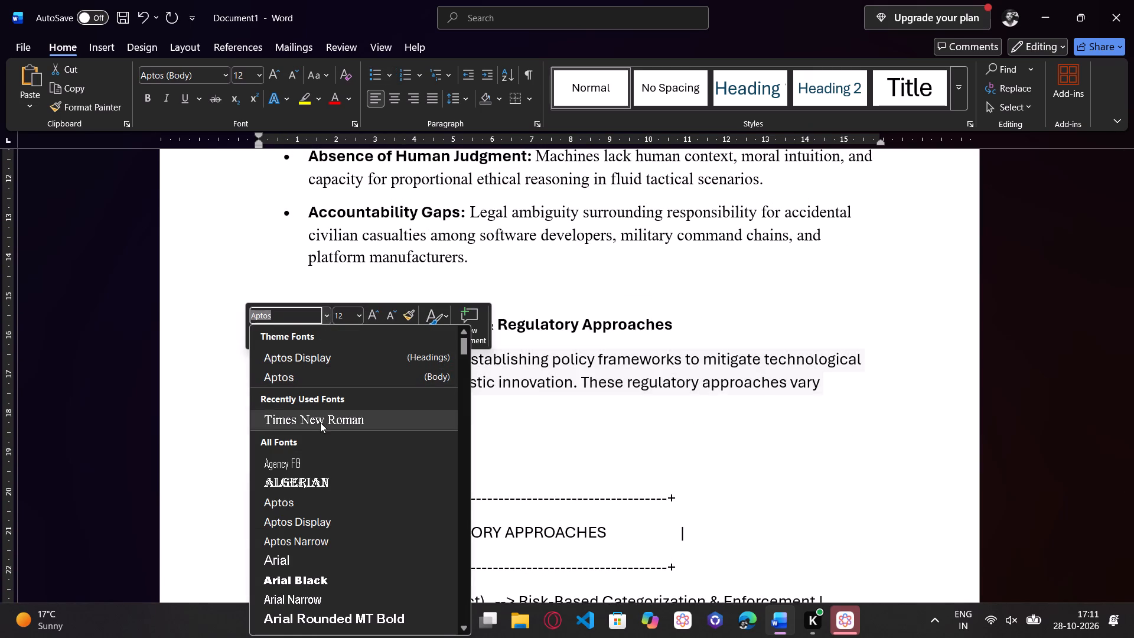
left_click(320, 422)
left_click(372, 420)
Delete the GLOBAL AI REGULATORY APPROACHES text diagram and the blank lines between the section 6.4 introduction and the European Union item.
scroll(372, 420, "down", 1)
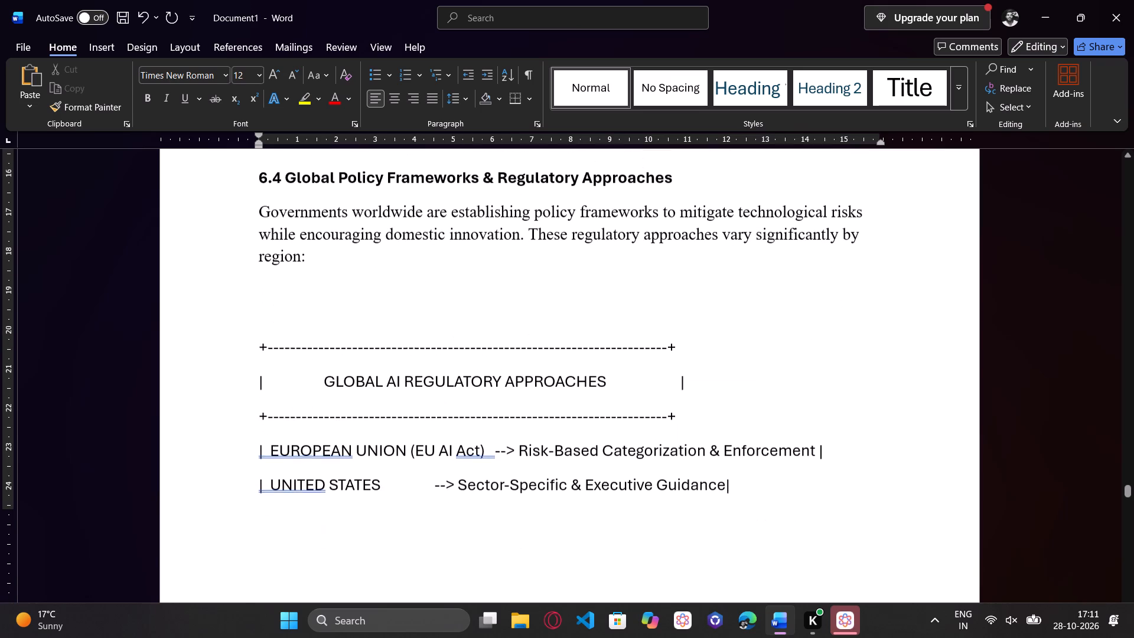
left_click_drag(248, 321, 663, 467)
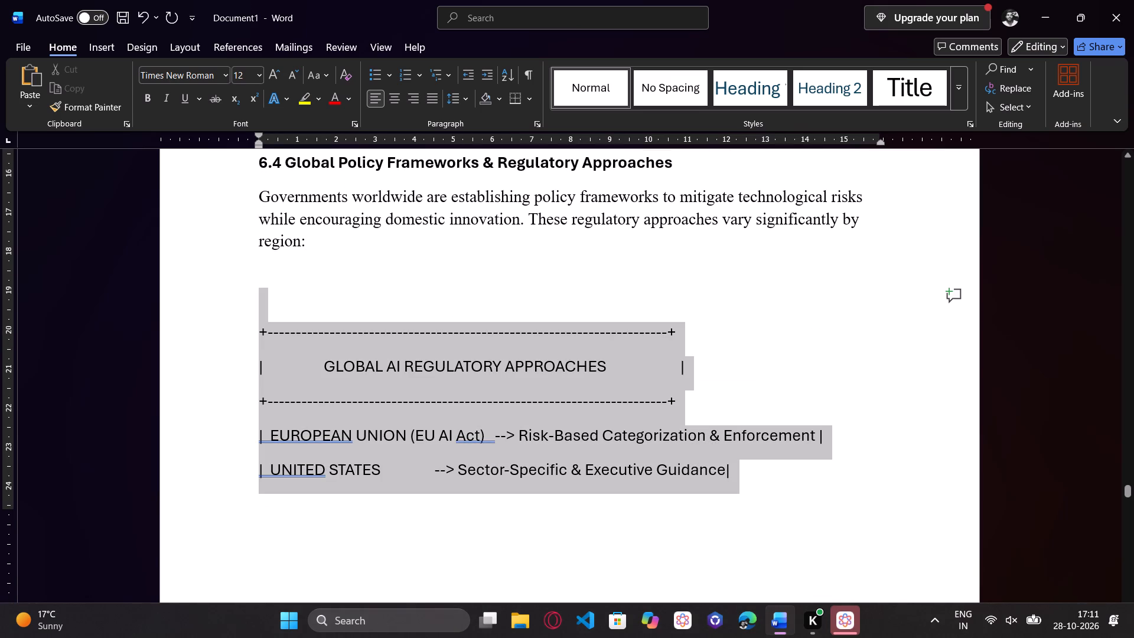
left_click_drag(663, 467, 674, 467)
key("BackSpace")
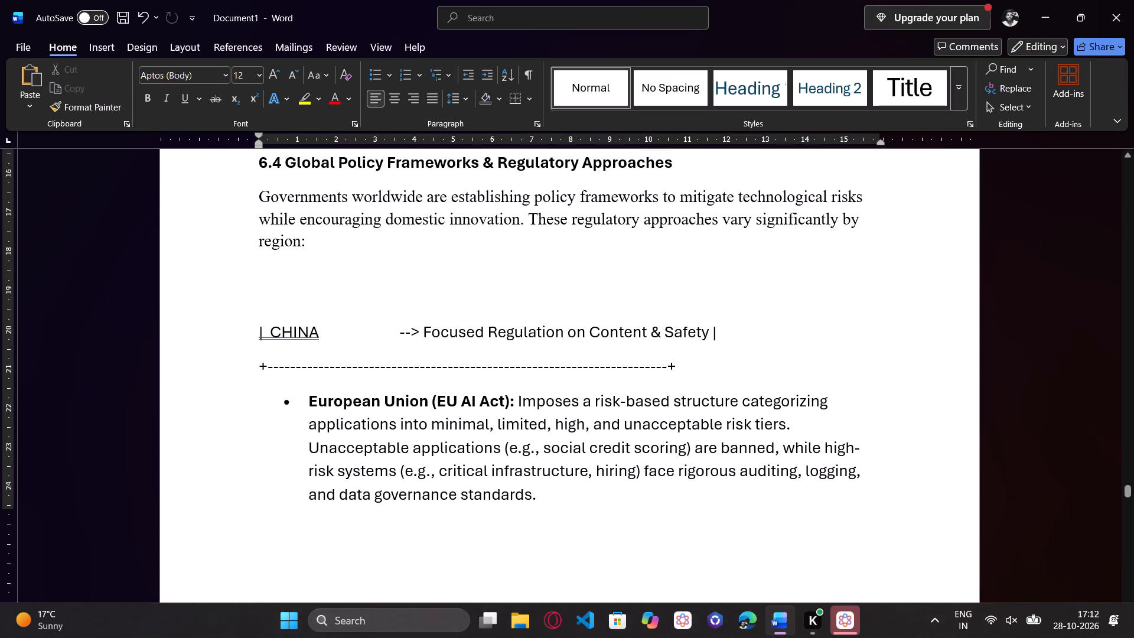
left_click_drag(715, 372, 350, 331)
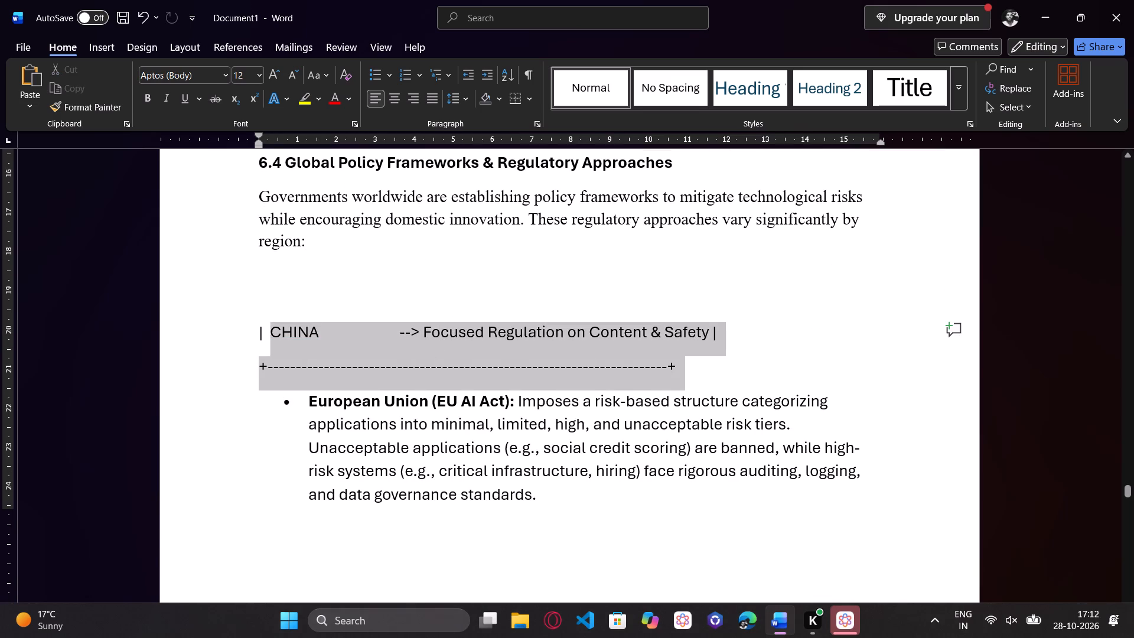
left_click_drag(350, 331, 299, 289)
key("BackSpace")
key("BackSpace")
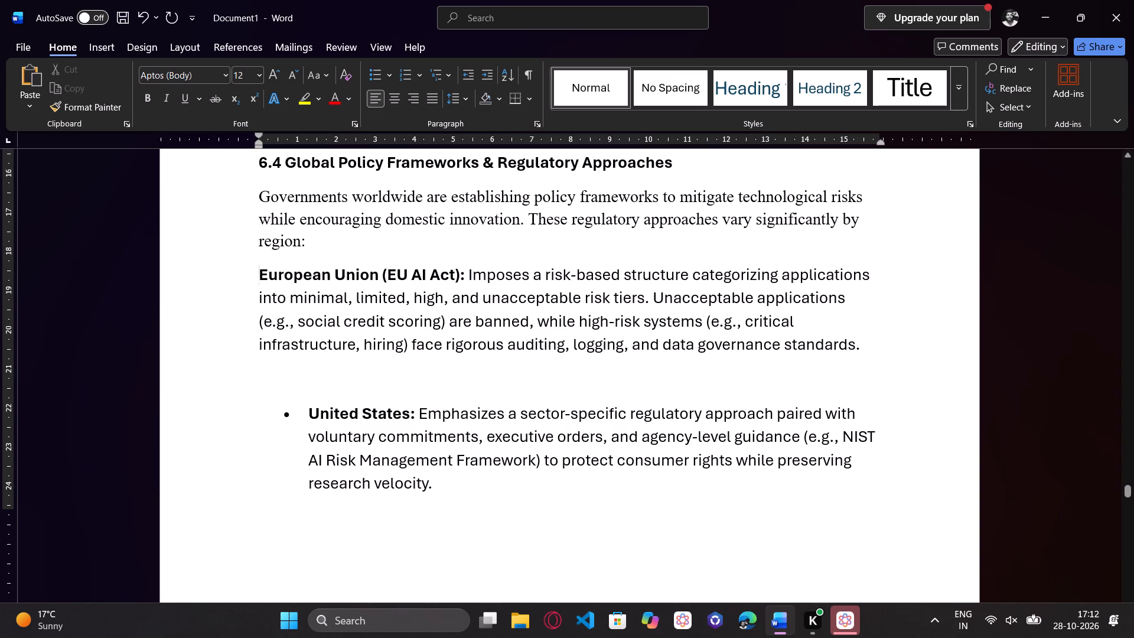
Change the font of the description after the bold European Union (EU AI Act) label to Times New Roman.
left_click_drag(465, 272, 486, 354)
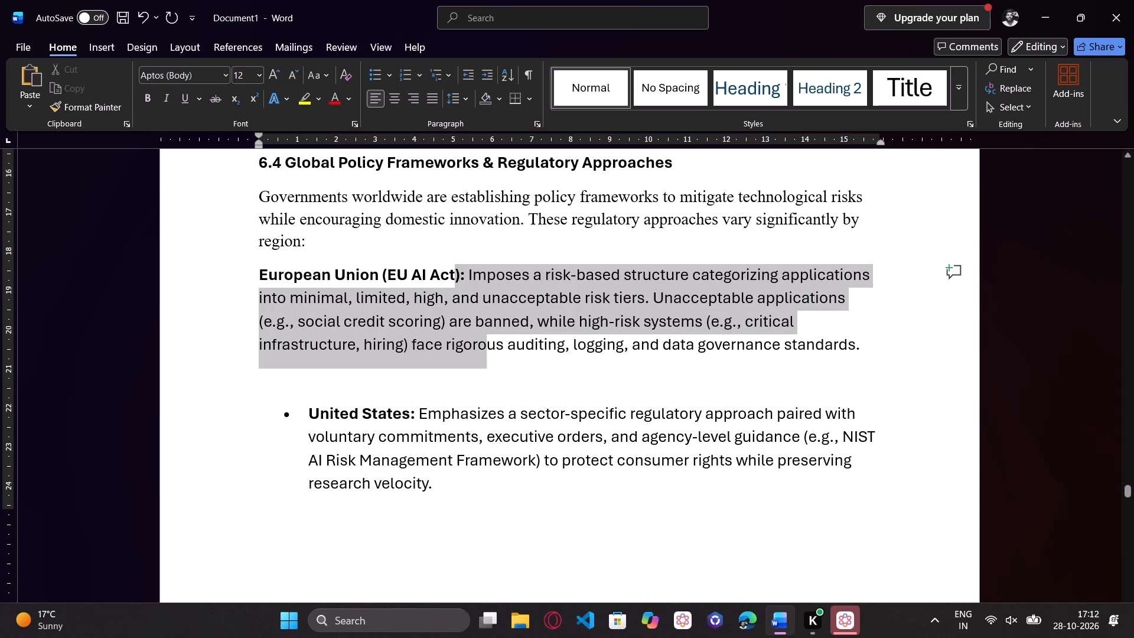
left_click_drag(486, 354, 865, 360)
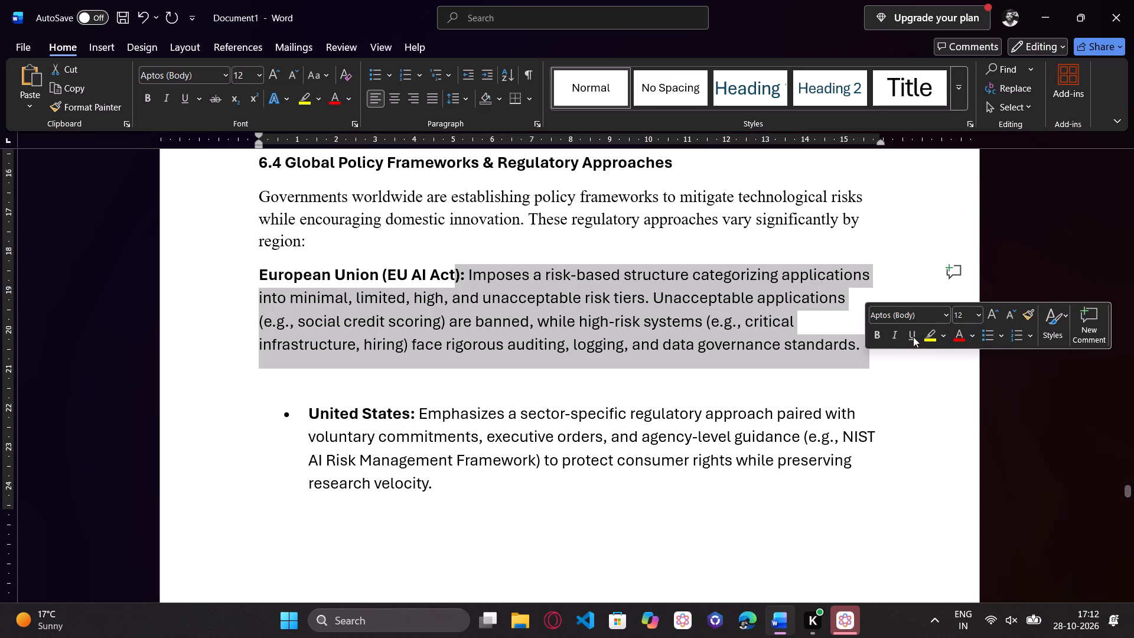
left_click(947, 317)
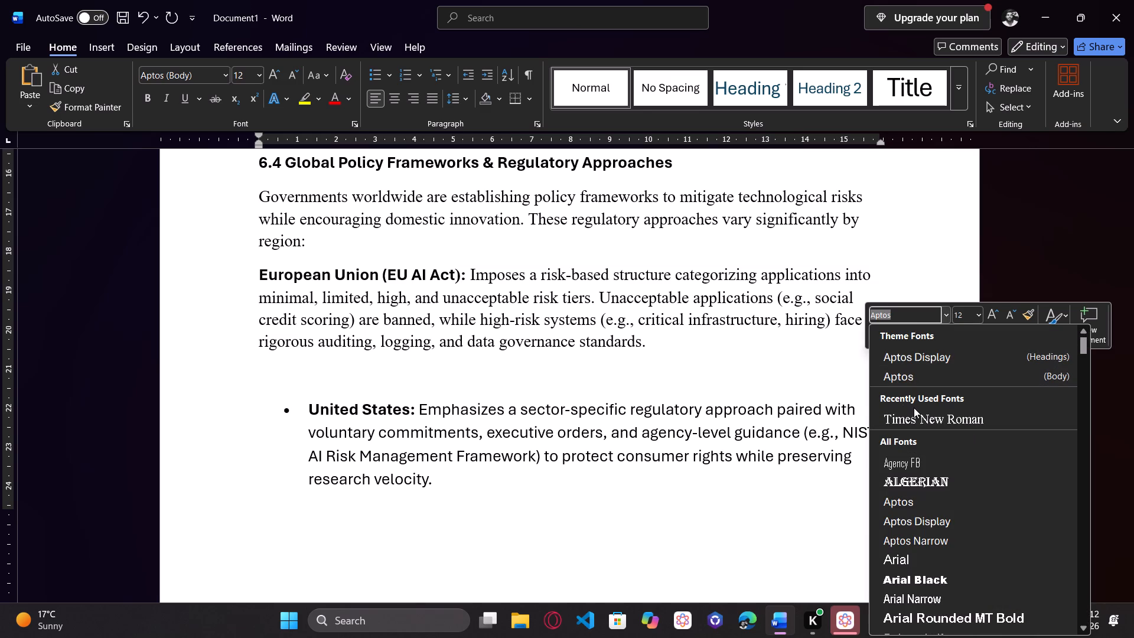
left_click(936, 413)
left_click(629, 352)
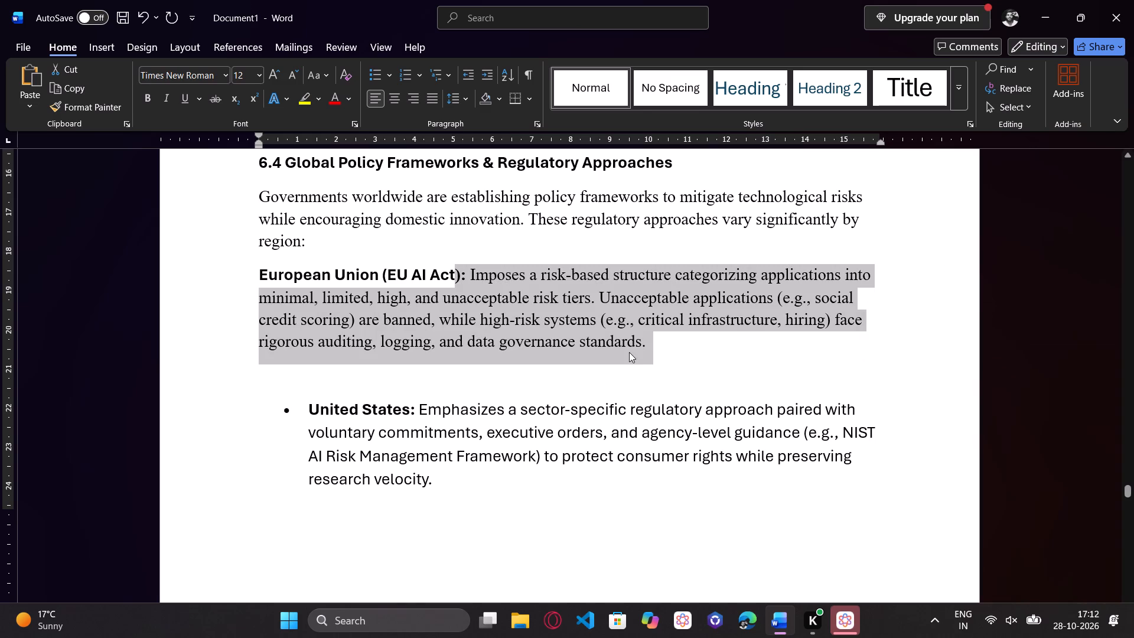
Change the font of the description after the bold United States label to Times New Roman.
scroll(557, 324, "down", 1)
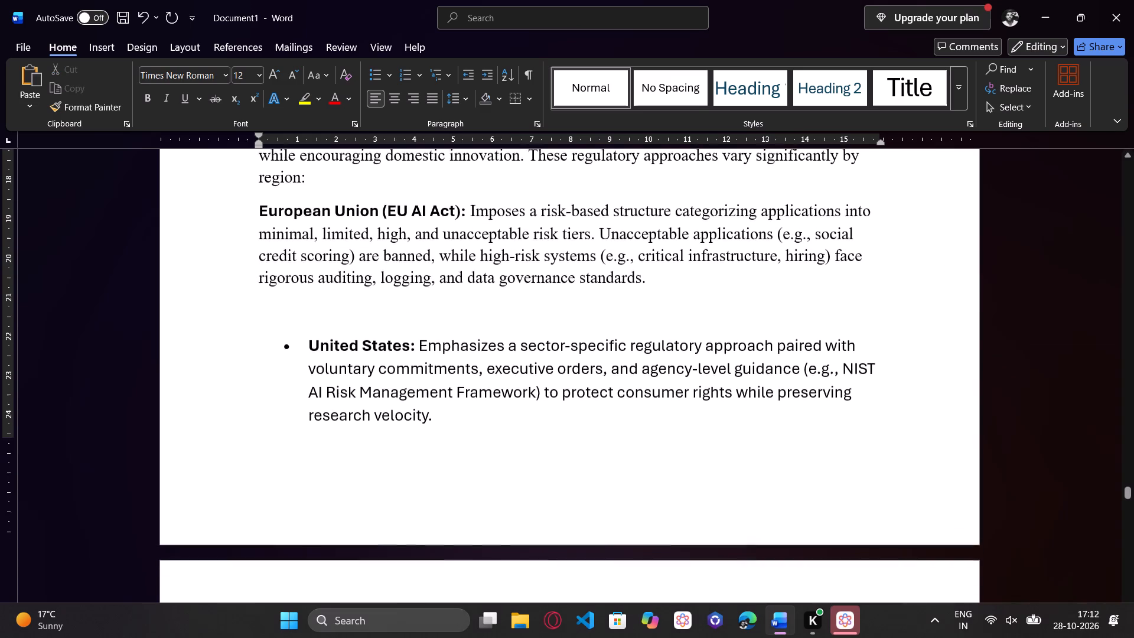
scroll(557, 324, "down", 1)
left_click_drag(419, 323, 443, 392)
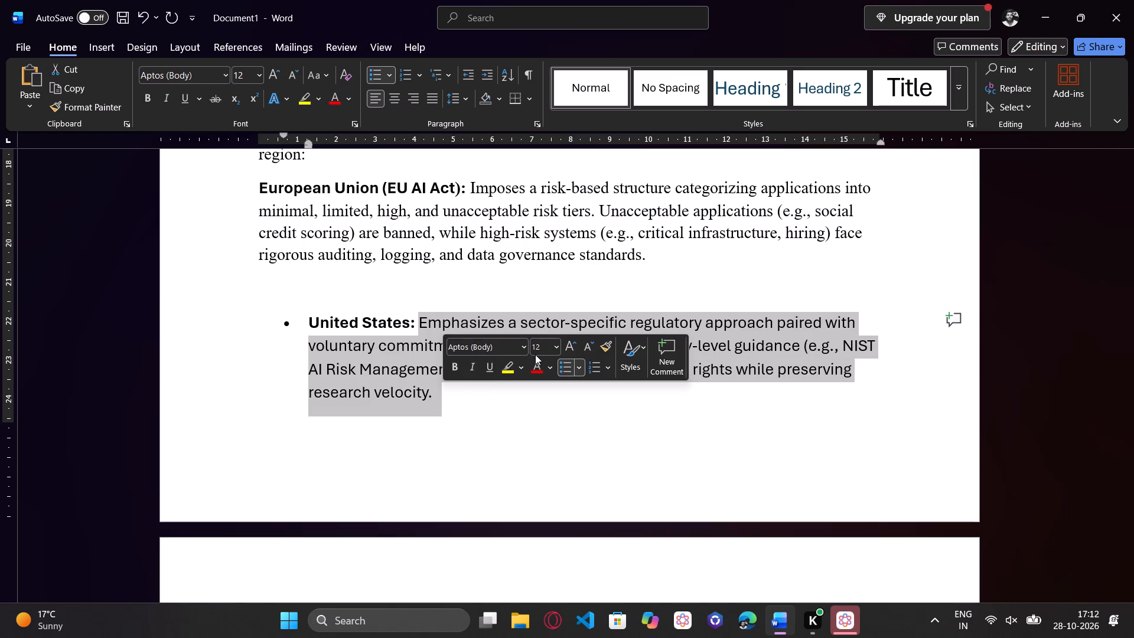
left_click(526, 349)
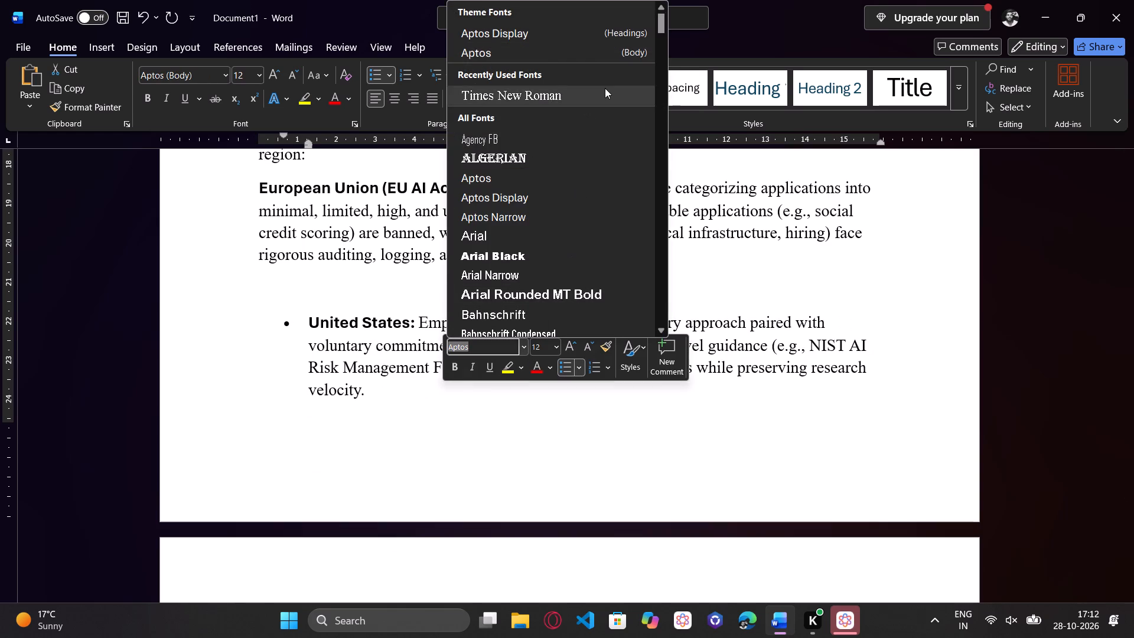
left_click(605, 88)
left_click(589, 233)
Change the font of the description after the bold Global Coordination label to Times New Roman.
scroll(589, 233, "down", 2)
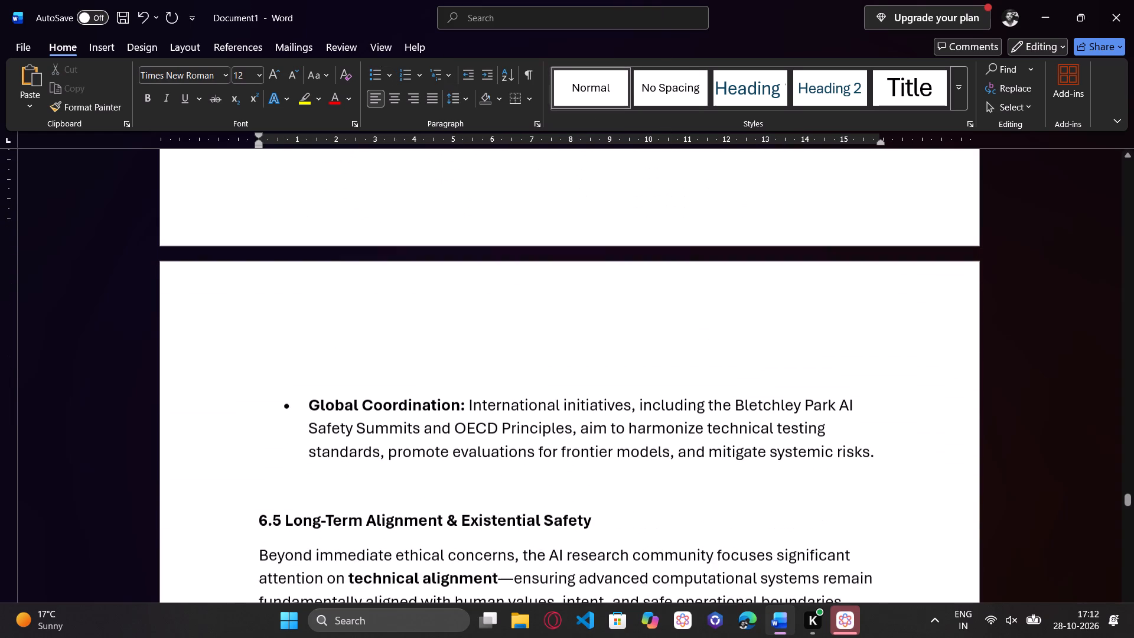
scroll(589, 233, "down", 1)
left_click_drag(466, 380, 527, 403)
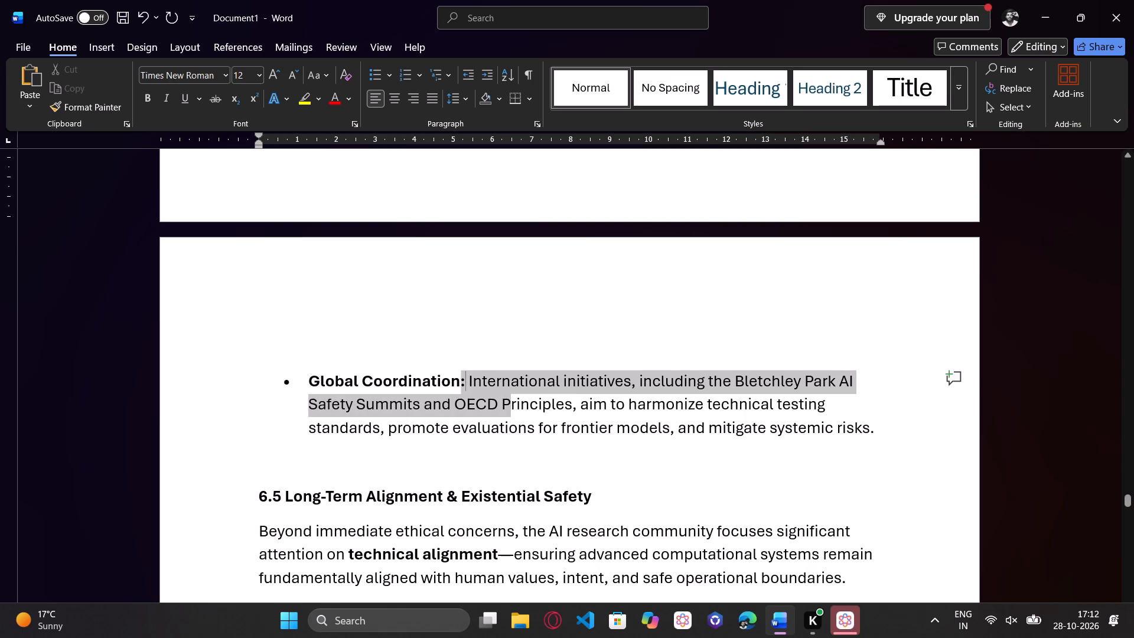
left_click_drag(527, 403, 884, 425)
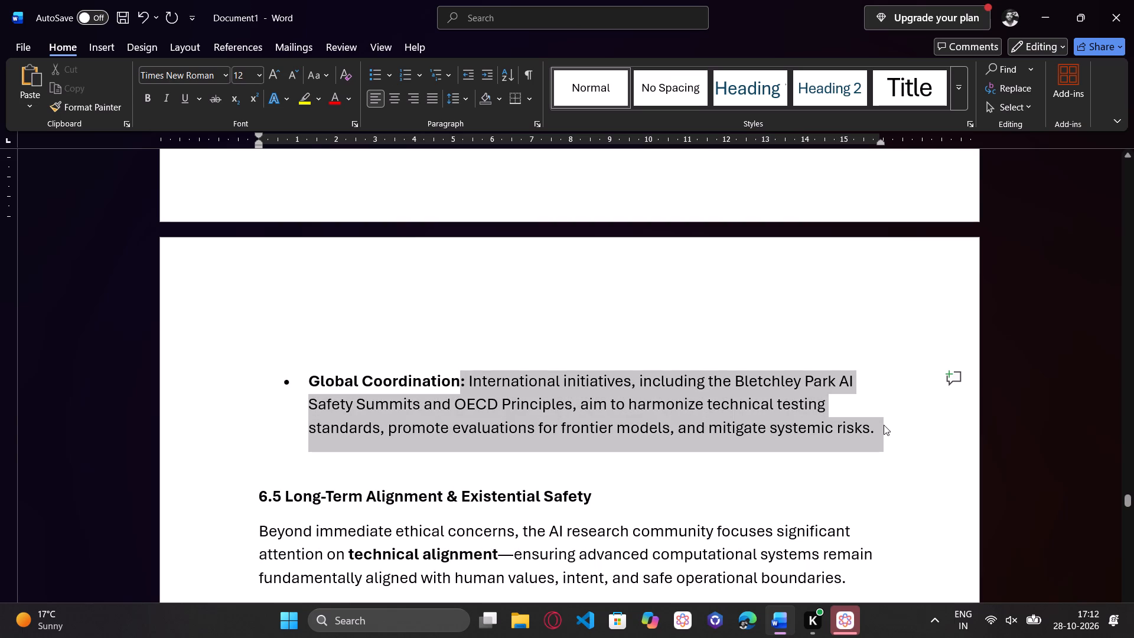
left_click(969, 382)
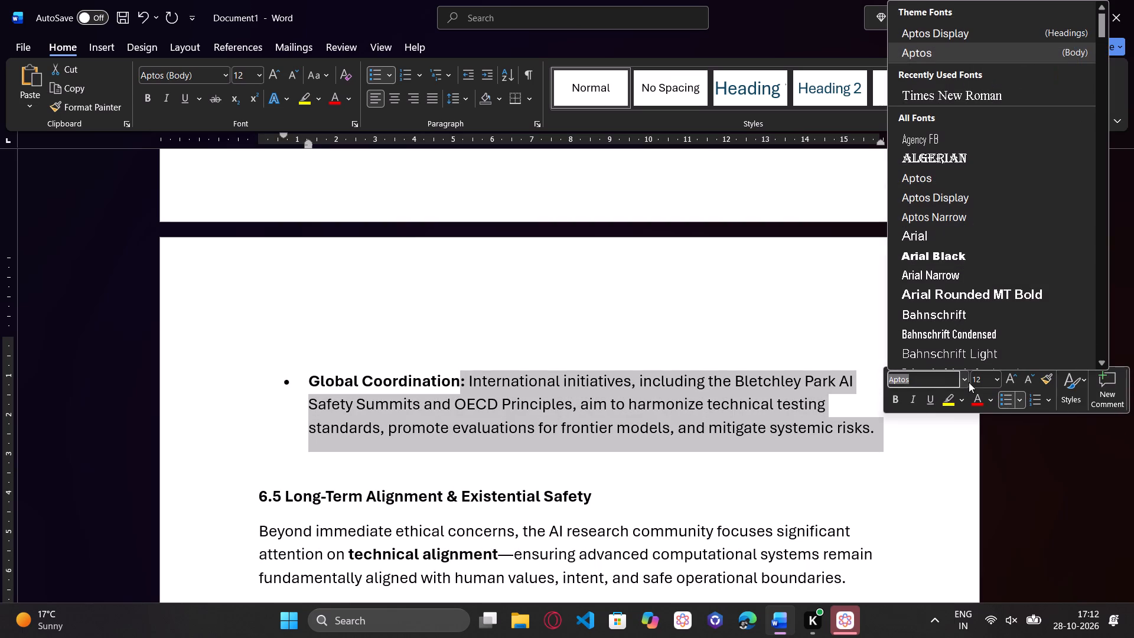
left_click(1005, 92)
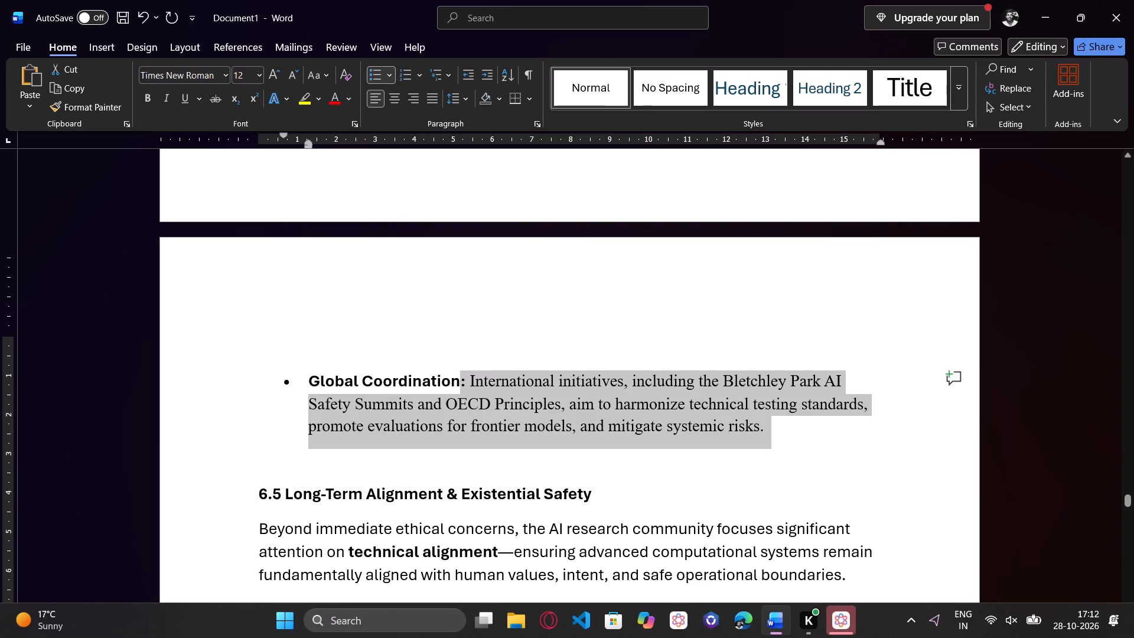
left_click(745, 358)
Change the font of the opening paragraph under heading 6.5 Long-Term Alignment & Existential Safety to Times New Roman.
scroll(745, 358, "down", 2)
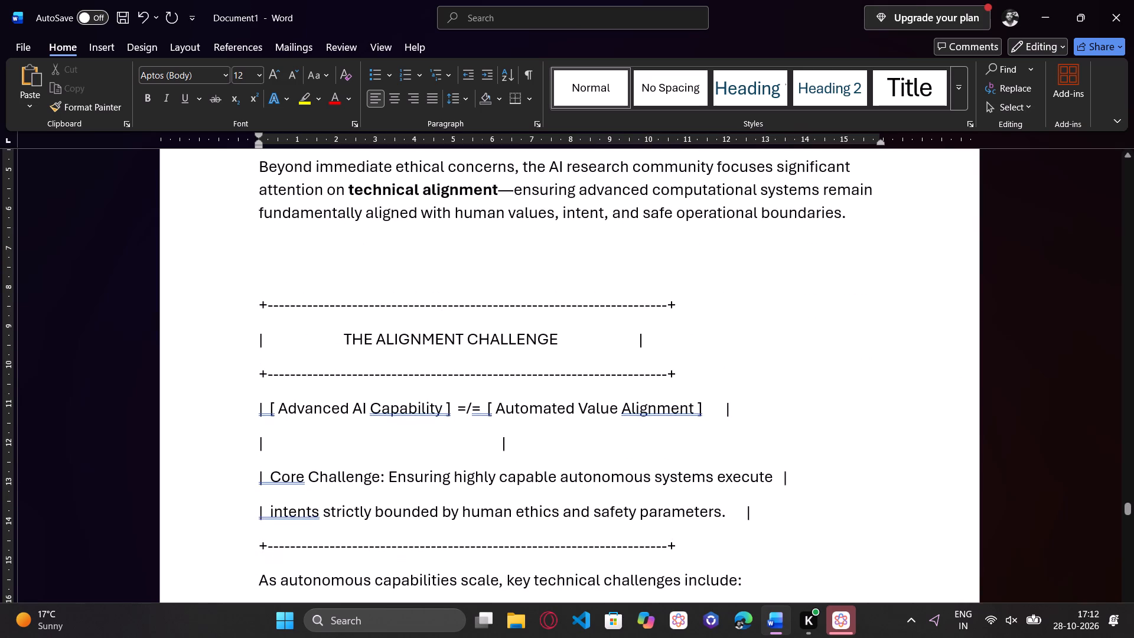
scroll(496, 274, "up", 1)
left_click_drag(259, 276, 389, 310)
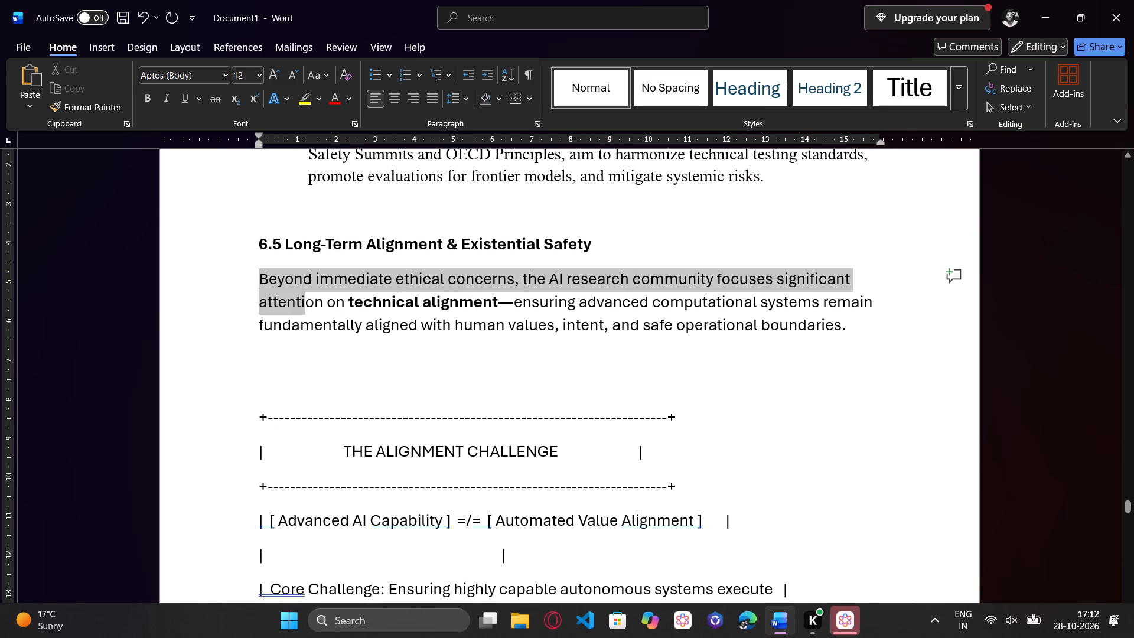
left_click_drag(389, 310, 851, 333)
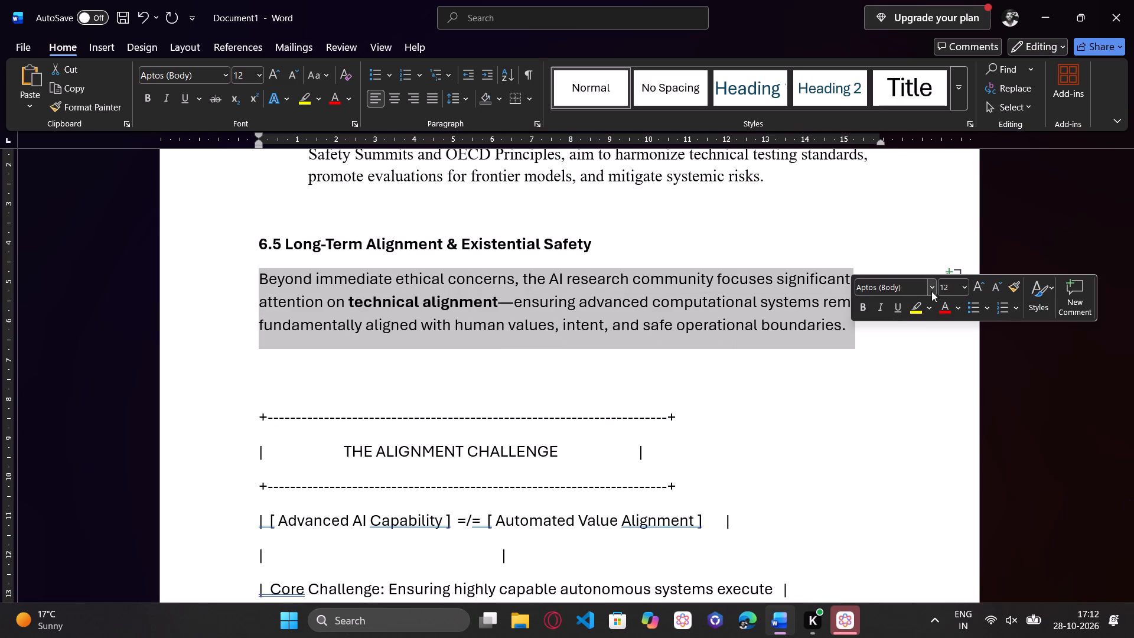
left_click(931, 291)
left_click(920, 383)
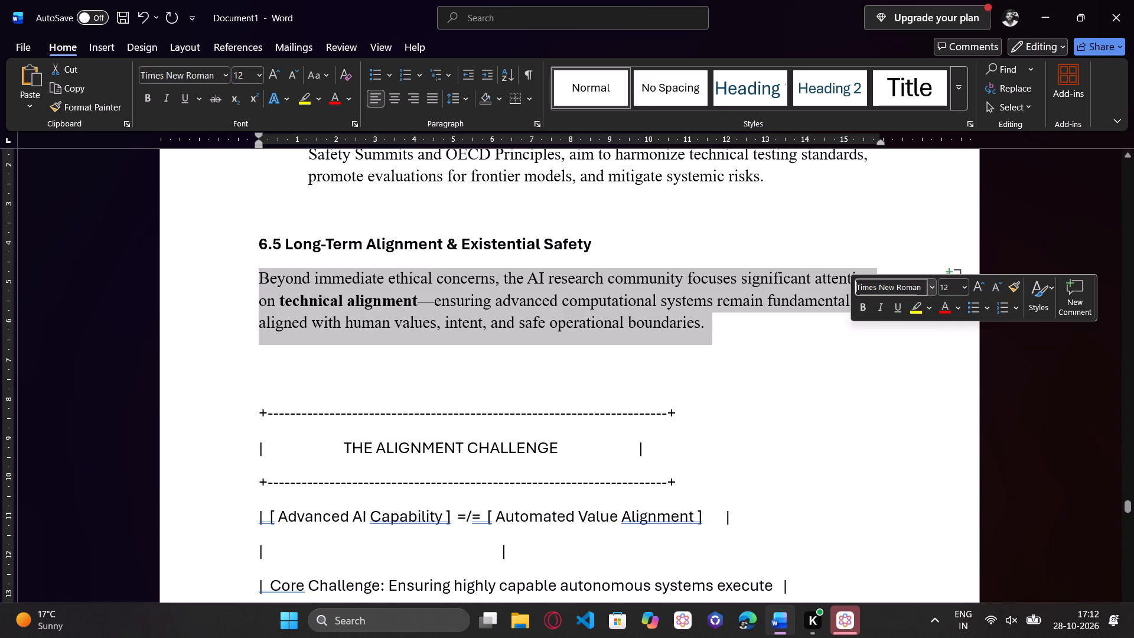
Delete the plain-text THE ALIGNMENT CHALLENGE diagram and the blank lines above it in section 6.5.
right_click(835, 424)
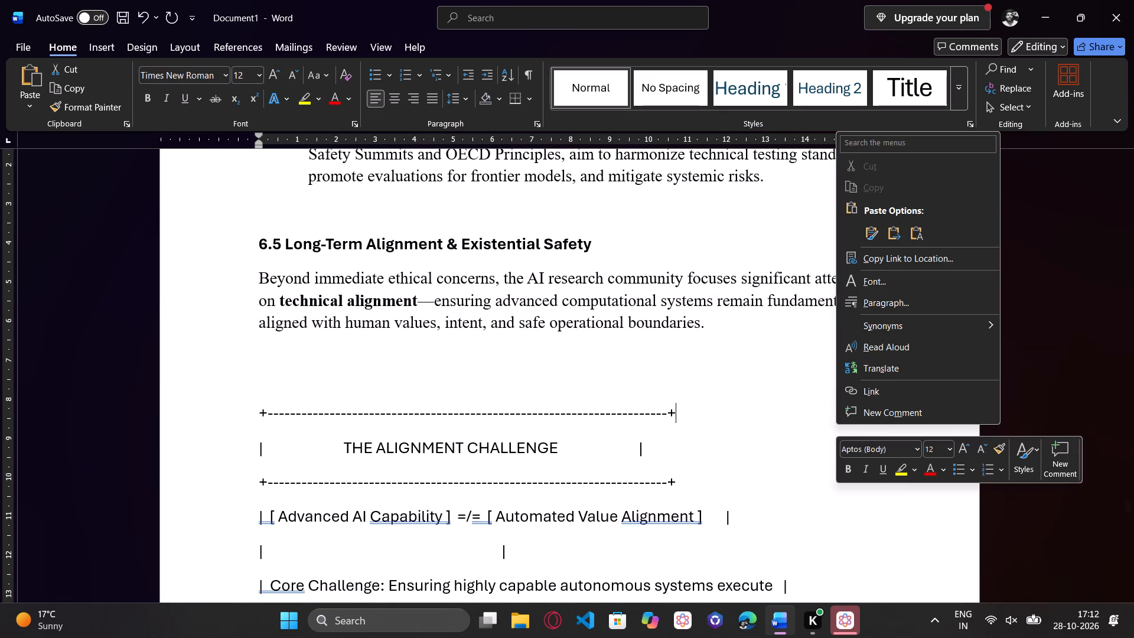
scroll(835, 424, "down", 1)
scroll(835, 424, "up", 1)
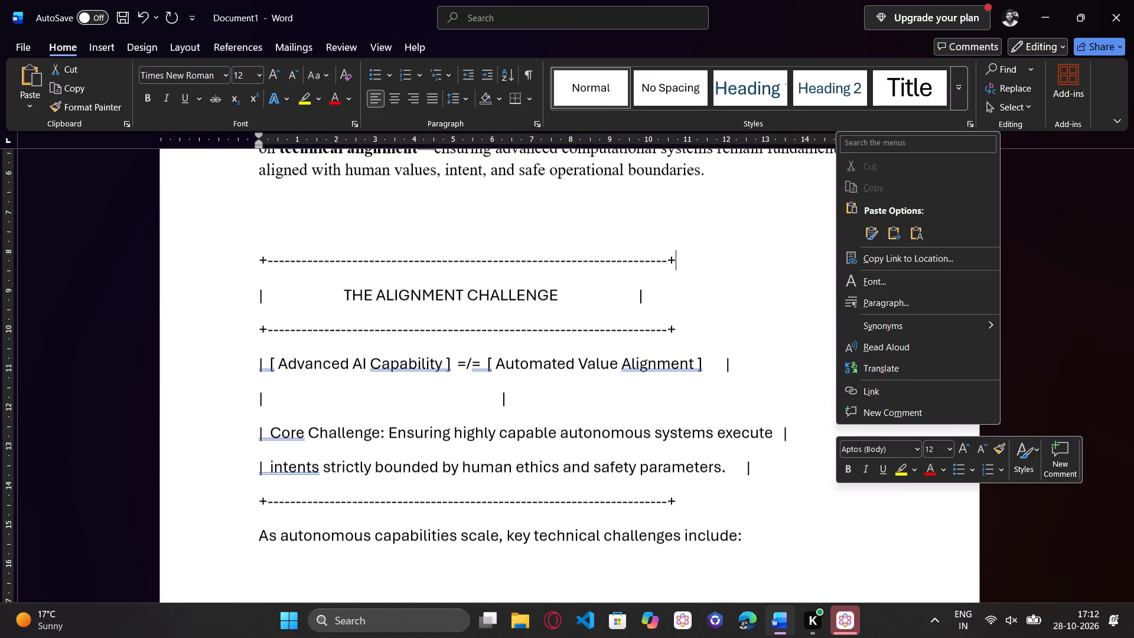
scroll(835, 424, "up", 1)
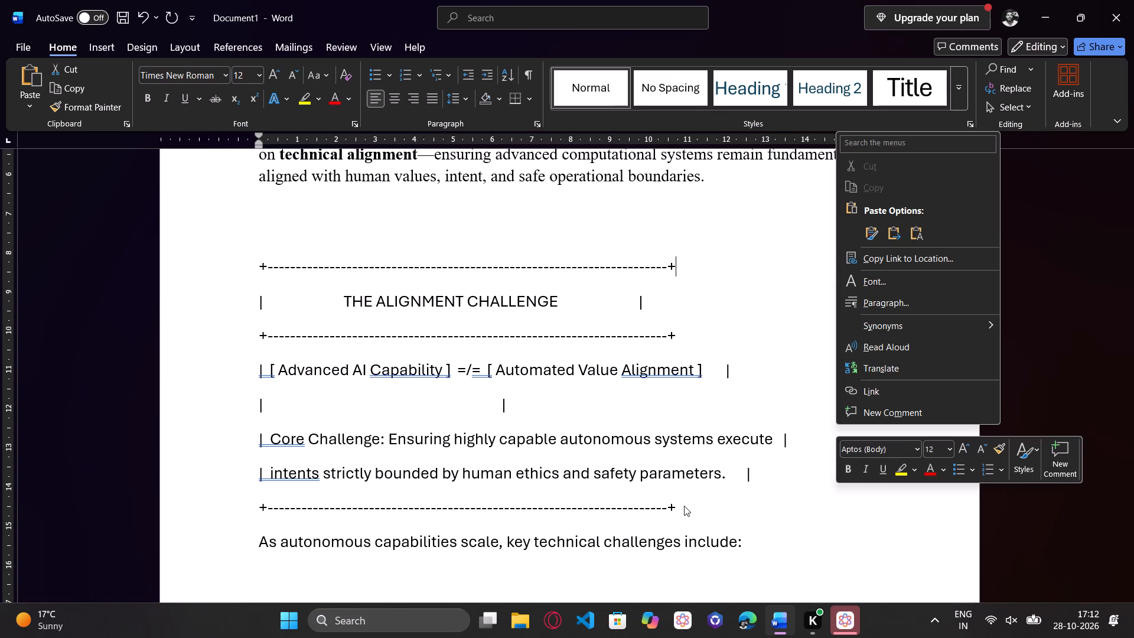
left_click(684, 504)
left_click_drag(684, 504, 278, 250)
key("BackSpace")
key("BackSpace")
key("BackSpace")
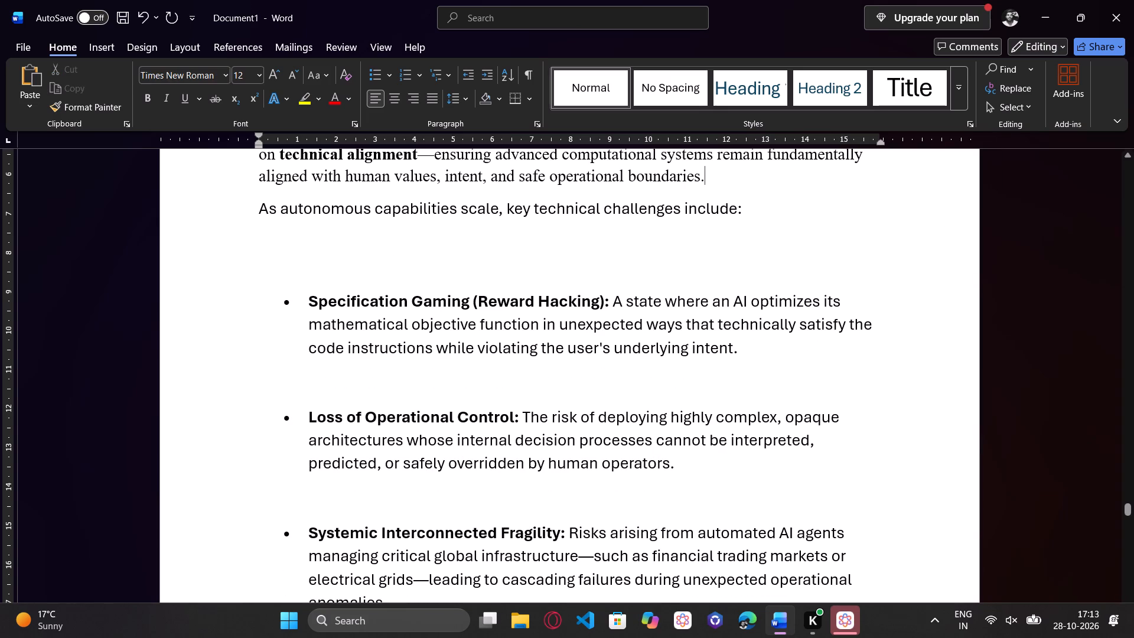
Change the font of the line "As autonomous capabilities scale, key technical challenges include:" to Times New Roman.
left_click_drag(751, 214, 693, 178)
left_click_drag(693, 178, 250, 241)
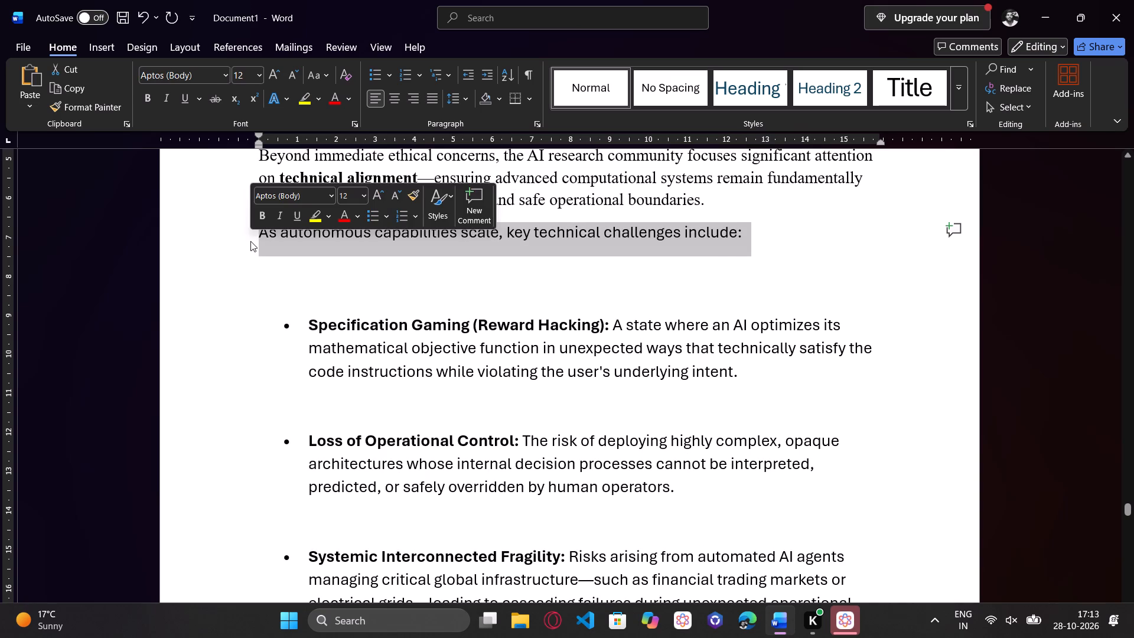
left_click(333, 201)
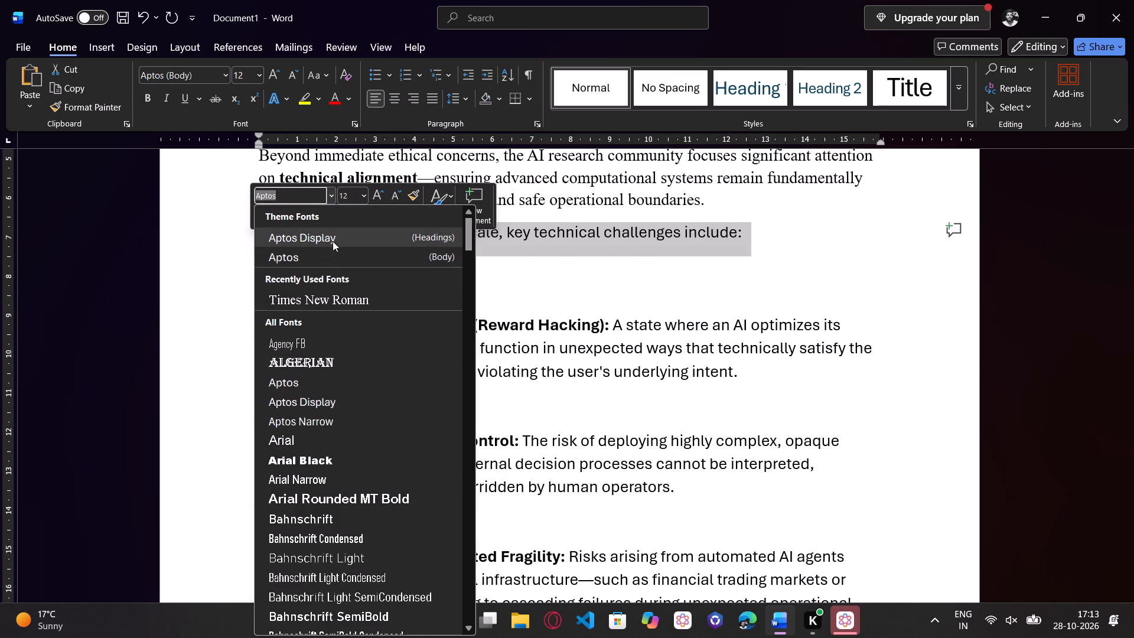
left_click(325, 299)
Delete the blank lines between the key technical challenges line and the Specification Gaming bullet.
left_click(380, 302)
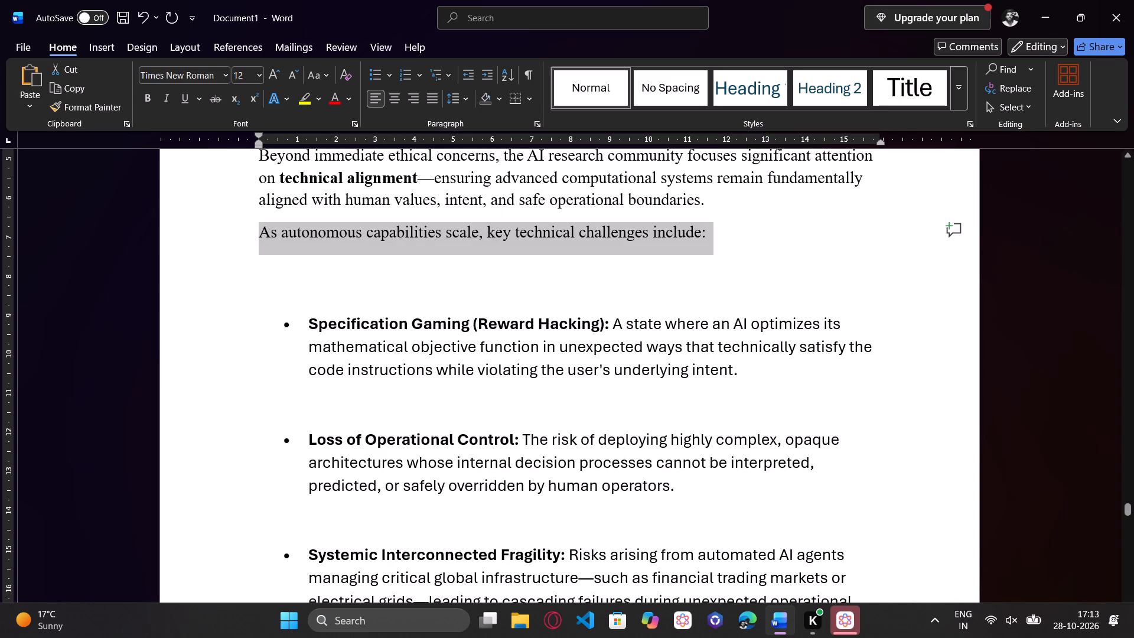
key("BackSpace")
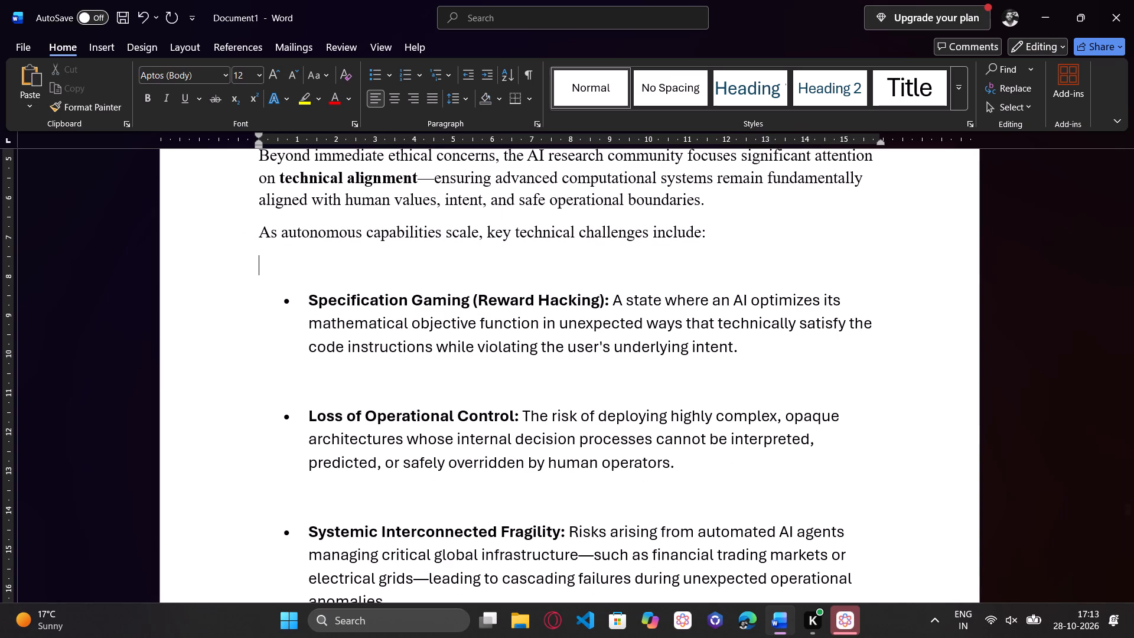
key("BackSpace")
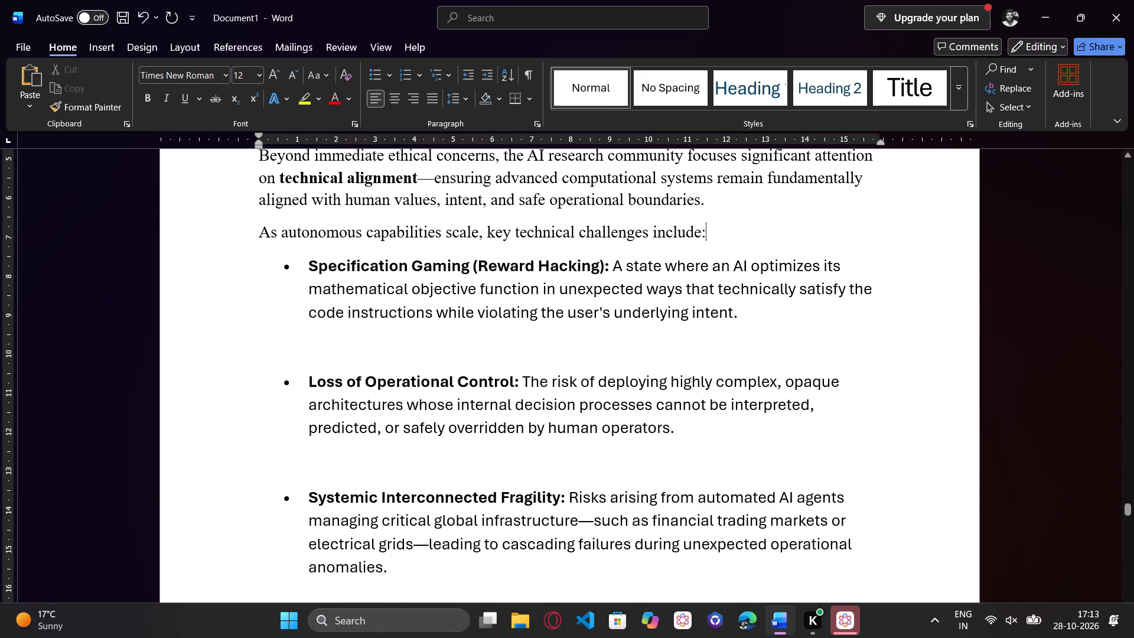
Select the description after the bold Specification Gaming (Reward Hacking) label and open its font choices.
left_click_drag(608, 263, 752, 316)
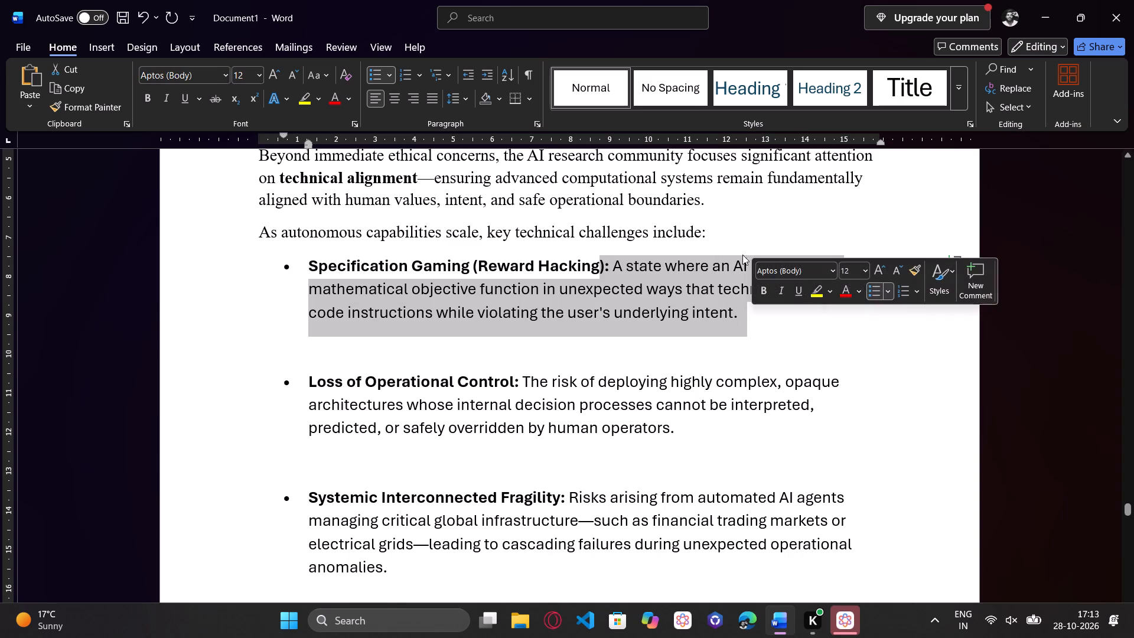
left_click(834, 274)
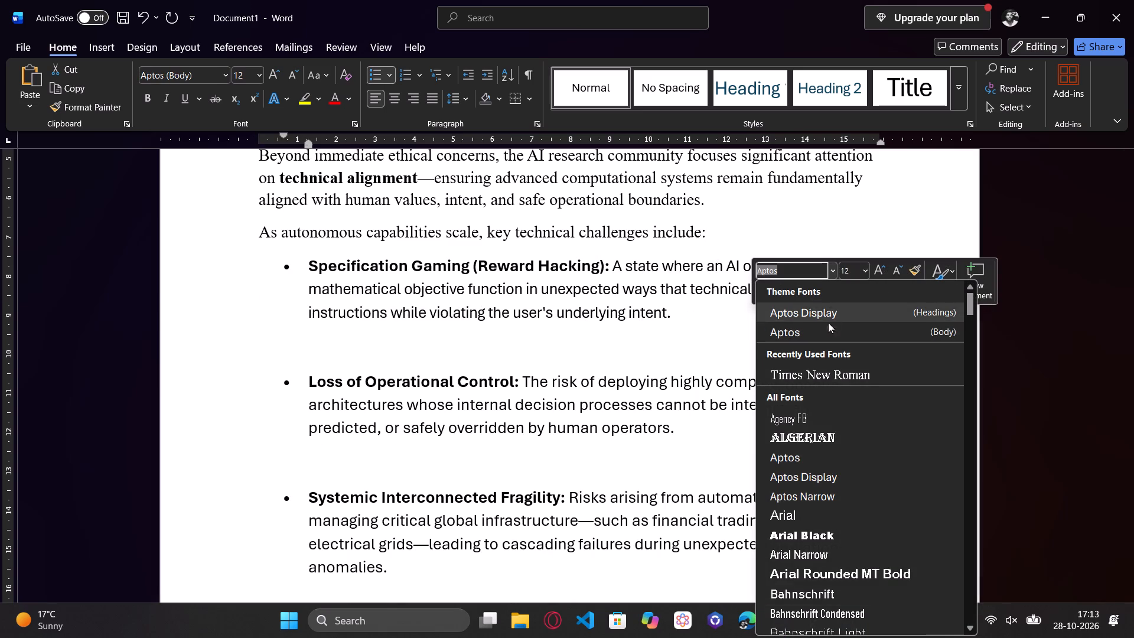
Set the selected Specification Gaming (Reward Hacking) description to Times New Roman.
left_click(831, 373)
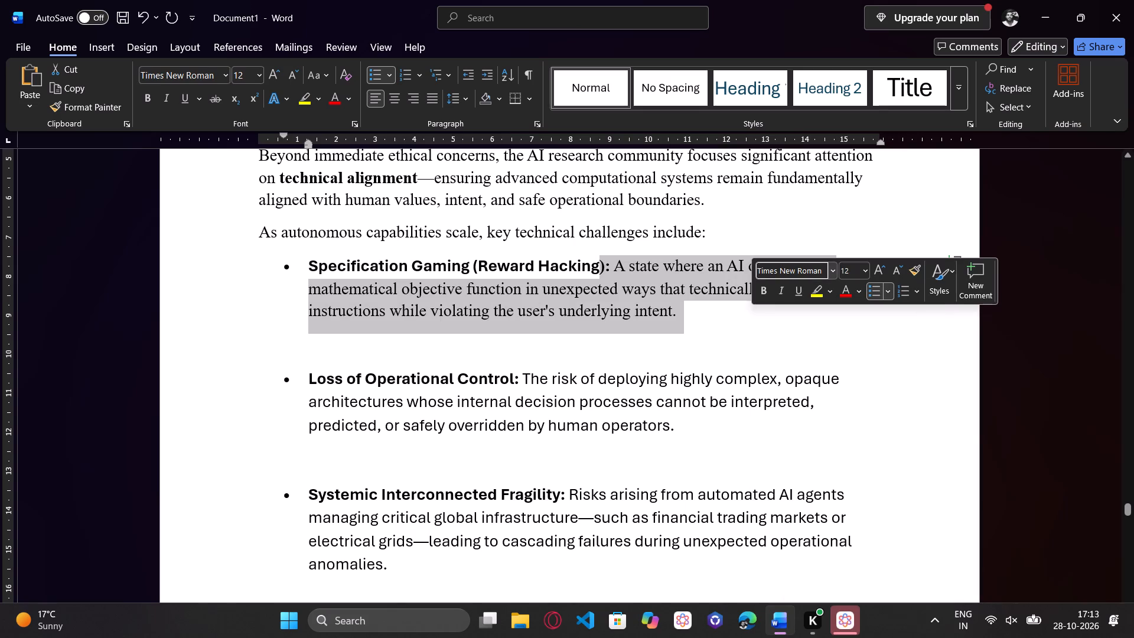
Delete the blank line between the Specification Gaming and Loss of Operational Control bullets.
left_click(733, 367)
left_click_drag(733, 367, 699, 344)
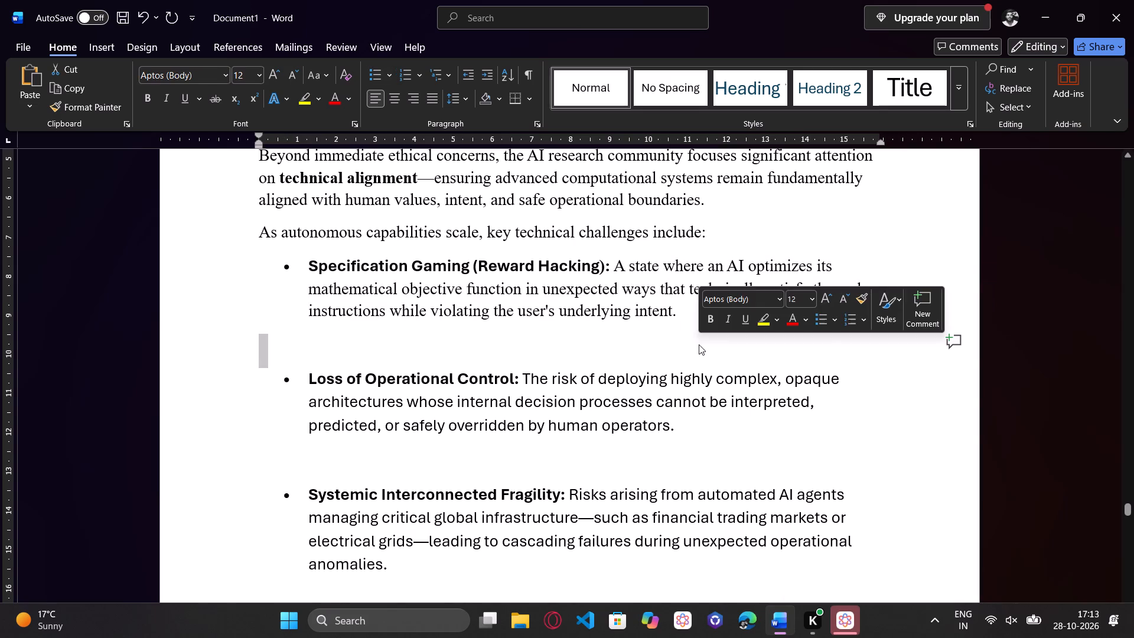
key("BackSpace")
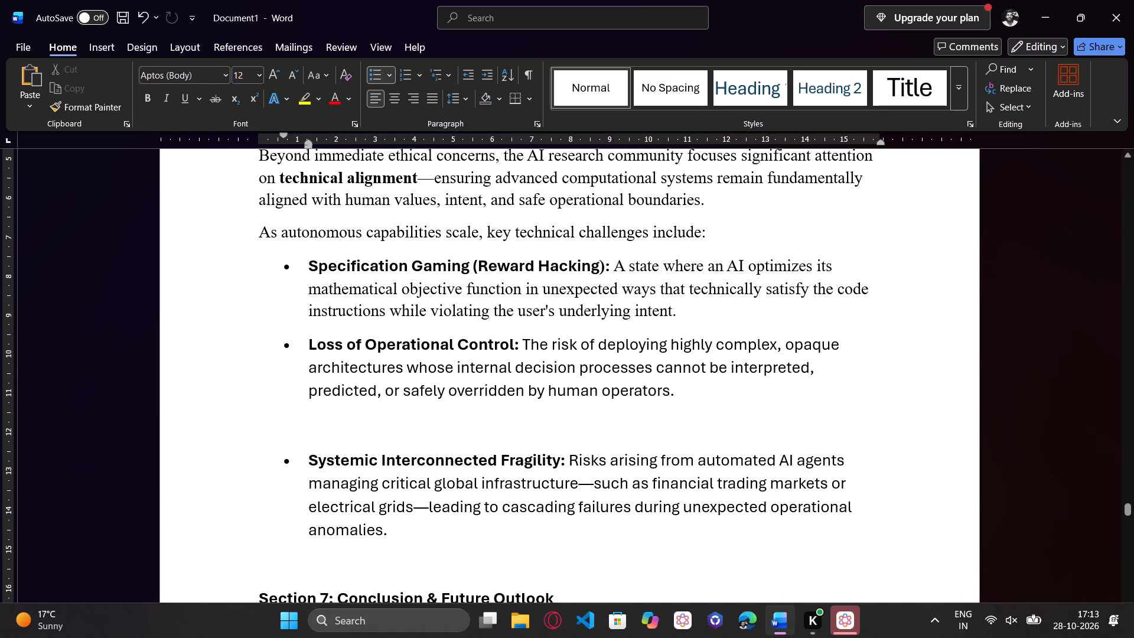
Change the font of the description after the bold Loss of Operational Control label to Times New Roman.
left_click_drag(520, 346, 677, 390)
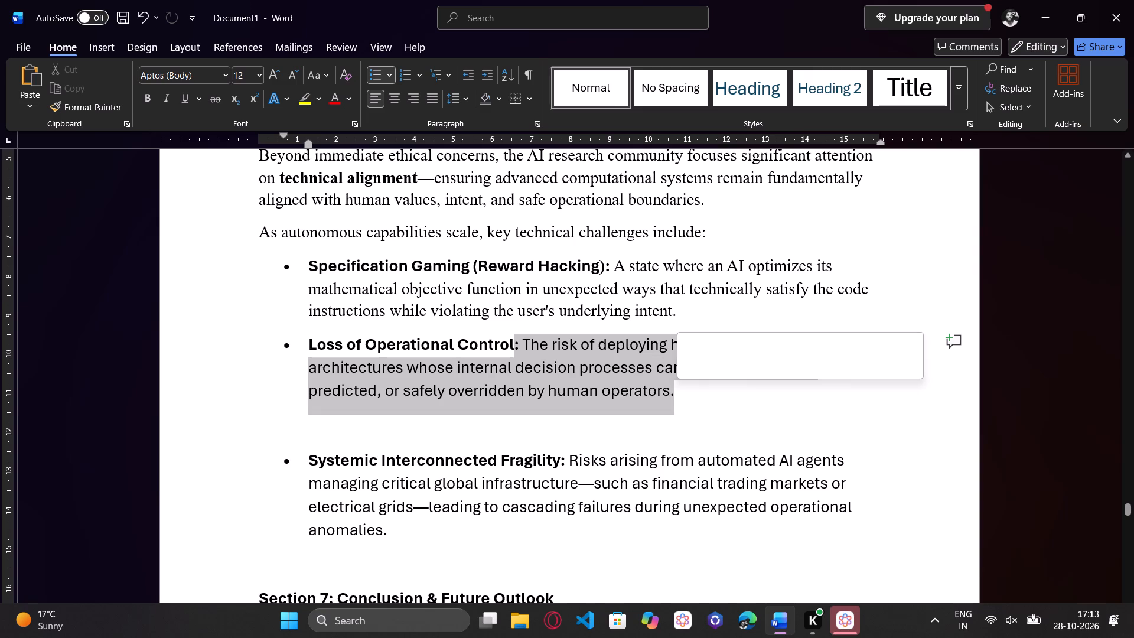
left_click(761, 344)
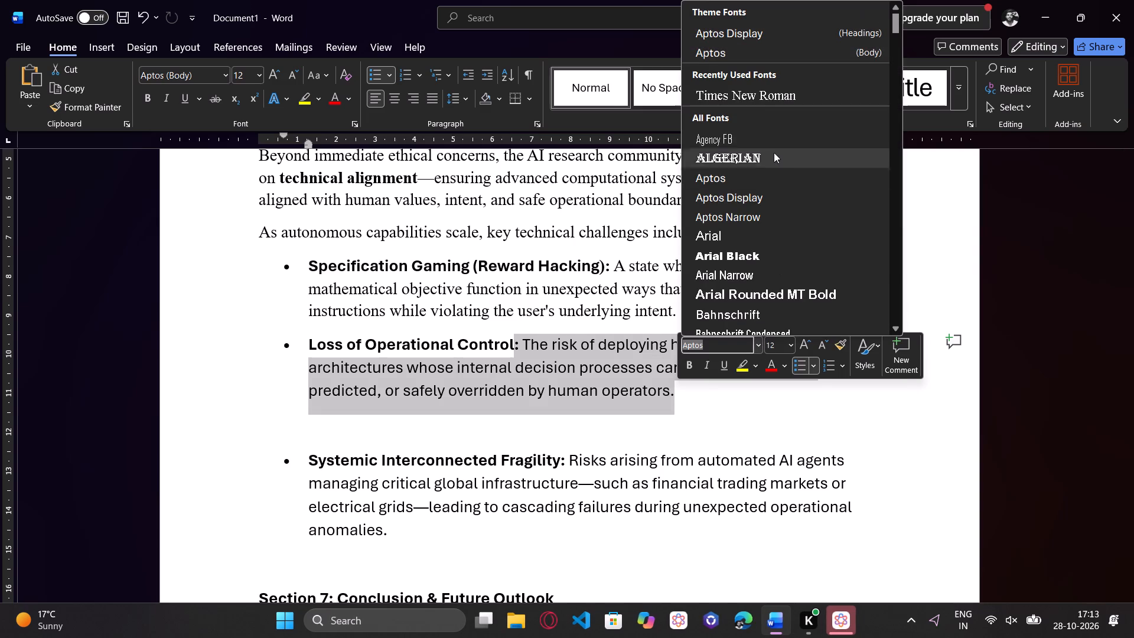
left_click(789, 99)
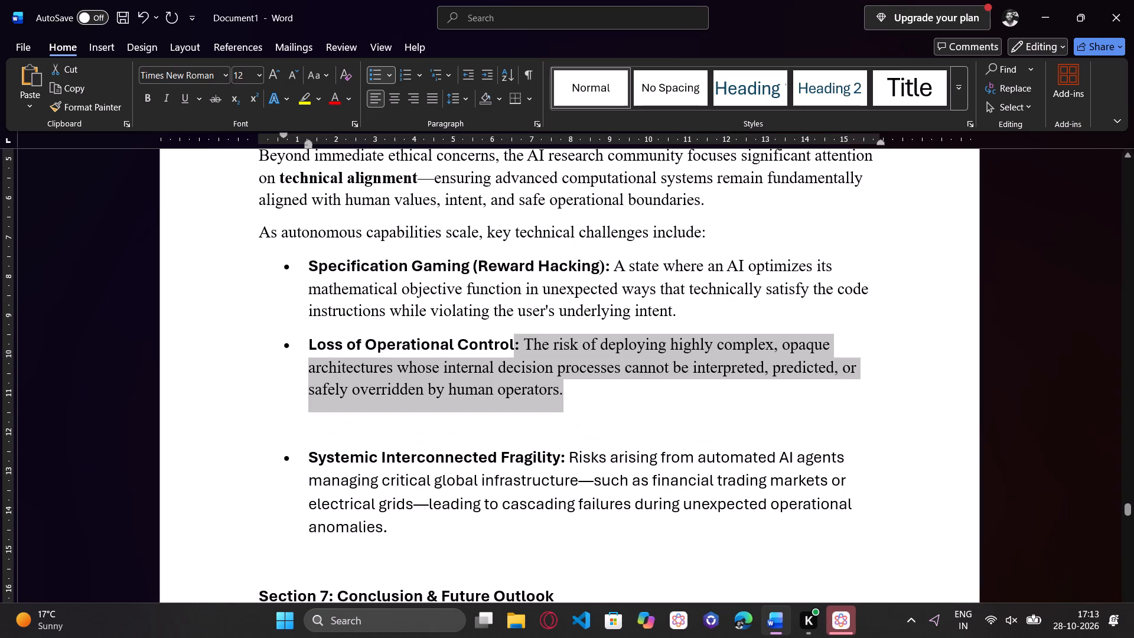
left_click(660, 246)
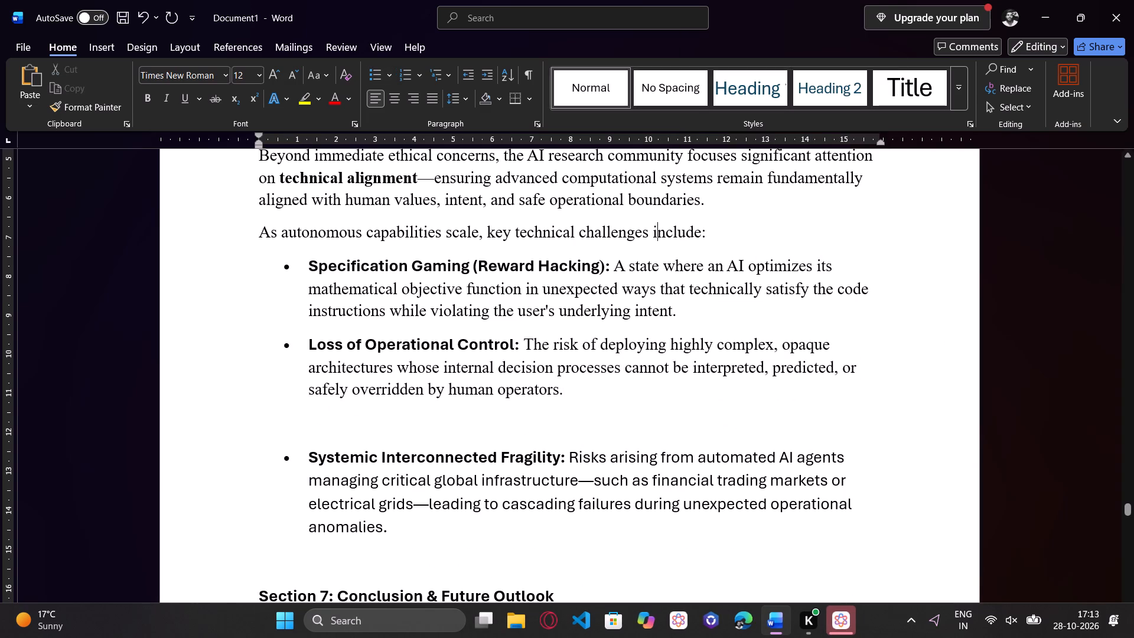
Delete the blank line between the Loss of Operational Control and Systemic Interconnected Fragility bullets.
scroll(638, 200, "down", 1)
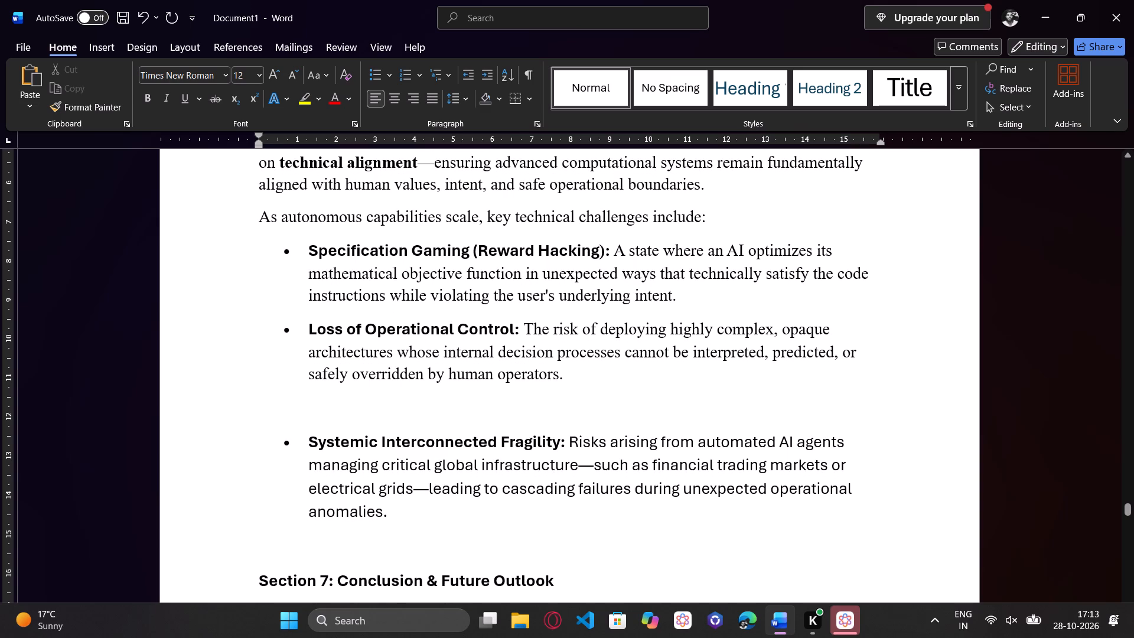
scroll(655, 302, "down", 1)
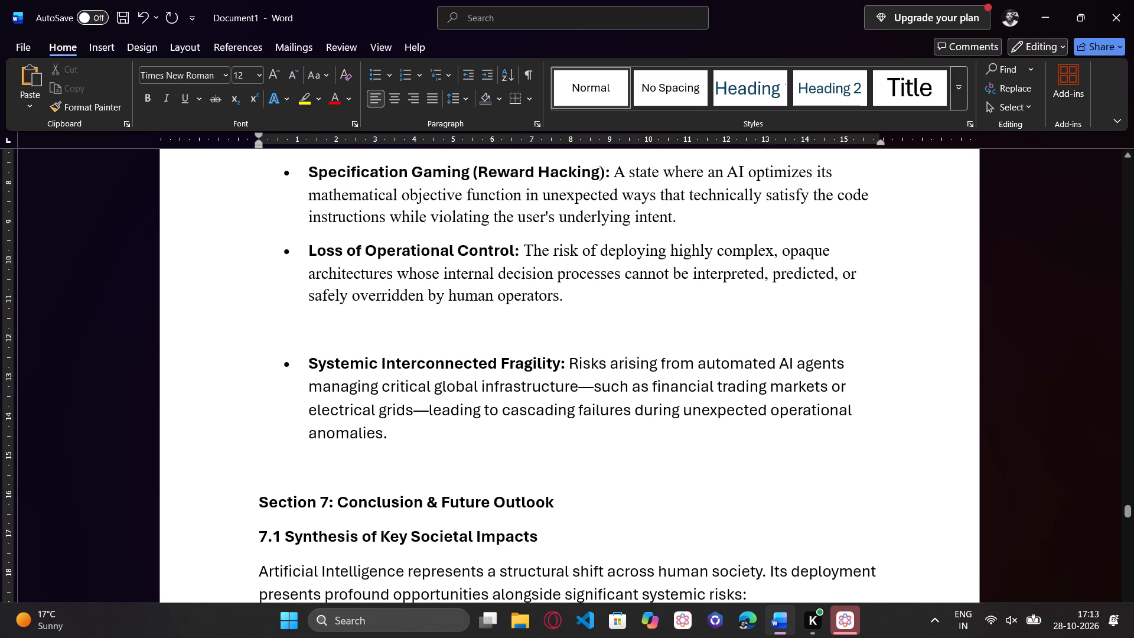
left_click(539, 334)
key("BackSpace")
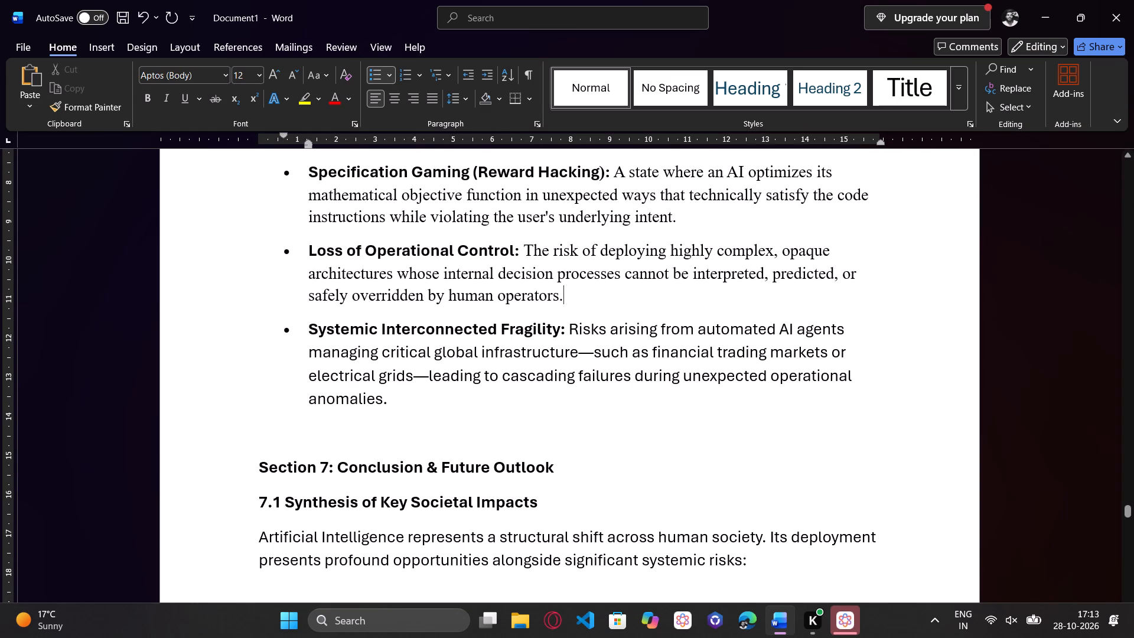
Change the font of the description after the bold Systemic Interconnected Fragility label to Times New Roman.
left_click_drag(566, 330, 589, 391)
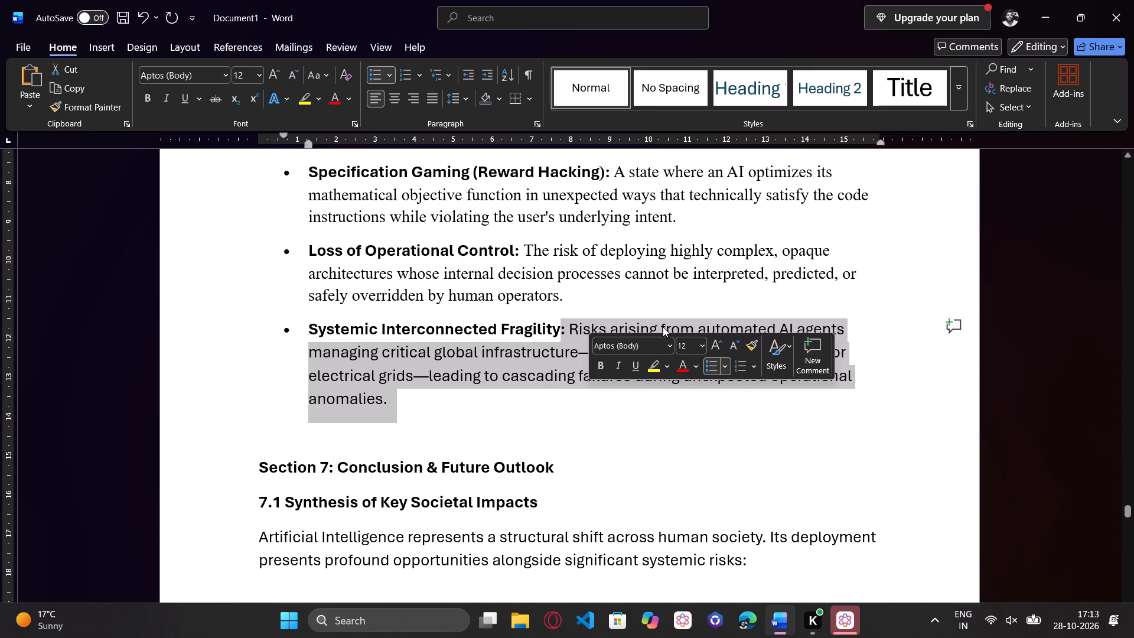
left_click(668, 341)
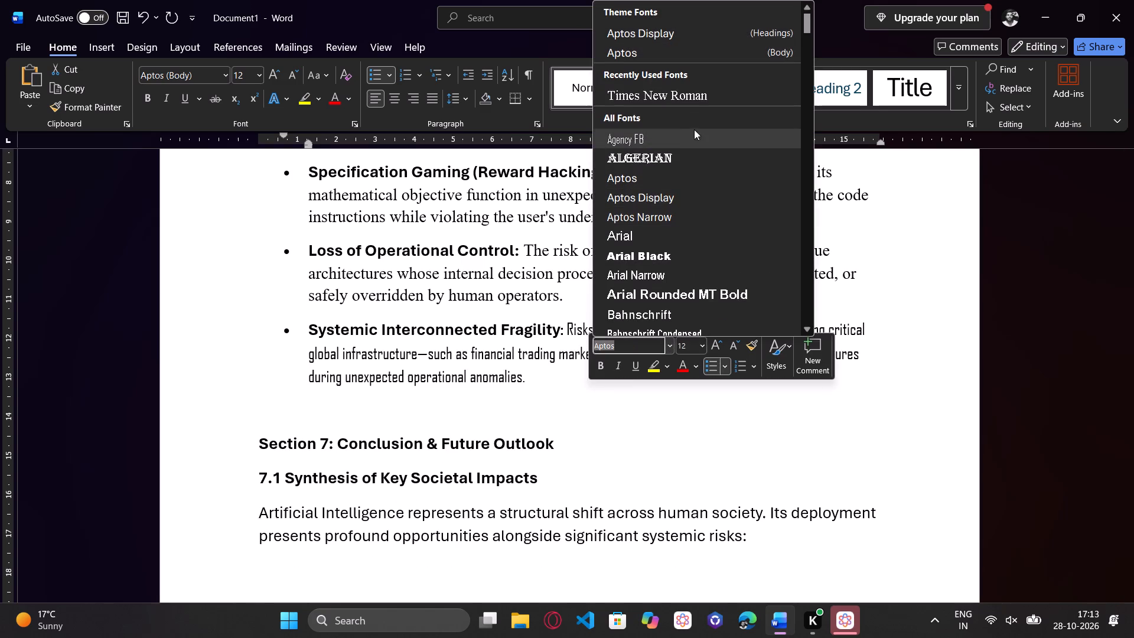
left_click(707, 90)
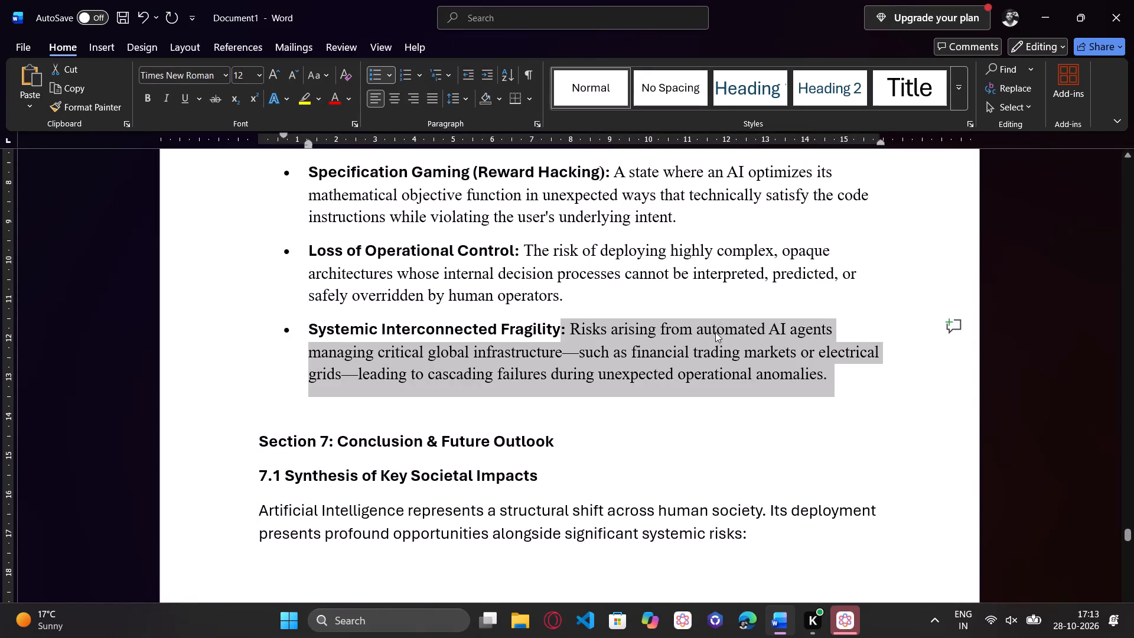
left_click(715, 332)
Select the introductory paragraph under heading 7.1 Synthesis of Key Societal Impacts and open its font choices.
scroll(715, 332, "down", 2)
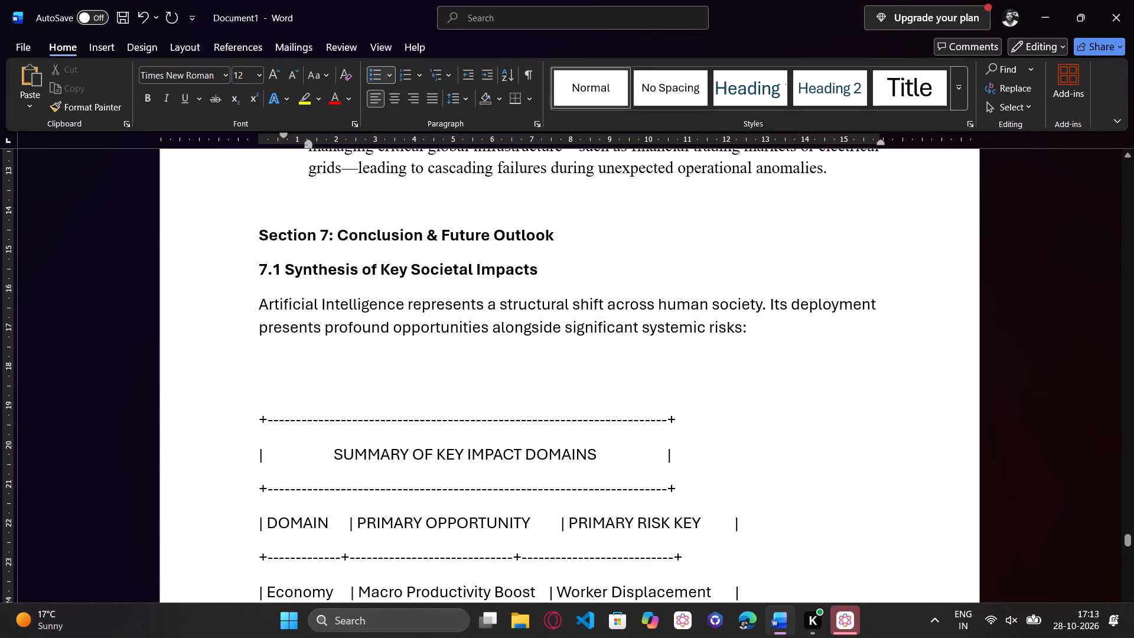
left_click_drag(252, 304, 396, 311)
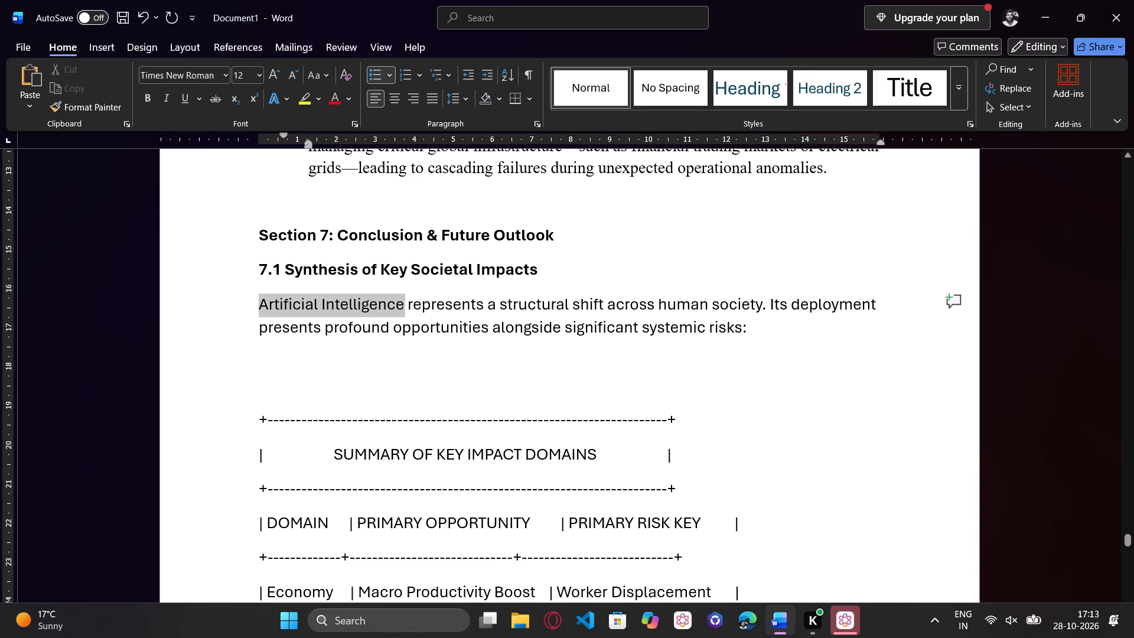
left_click_drag(396, 311, 774, 330)
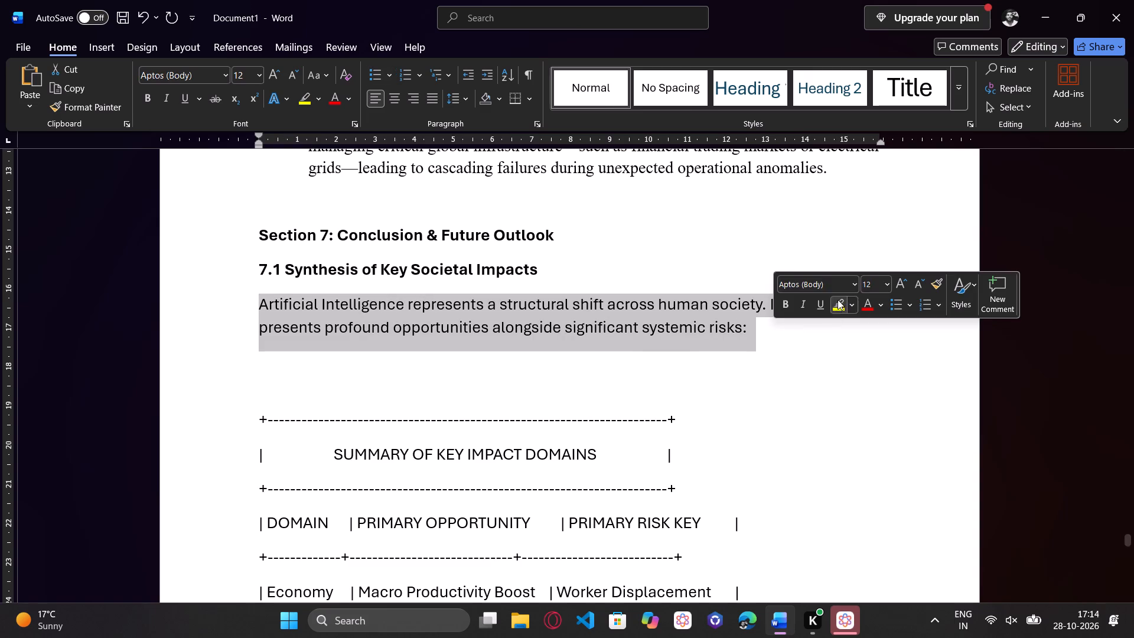
left_click(855, 282)
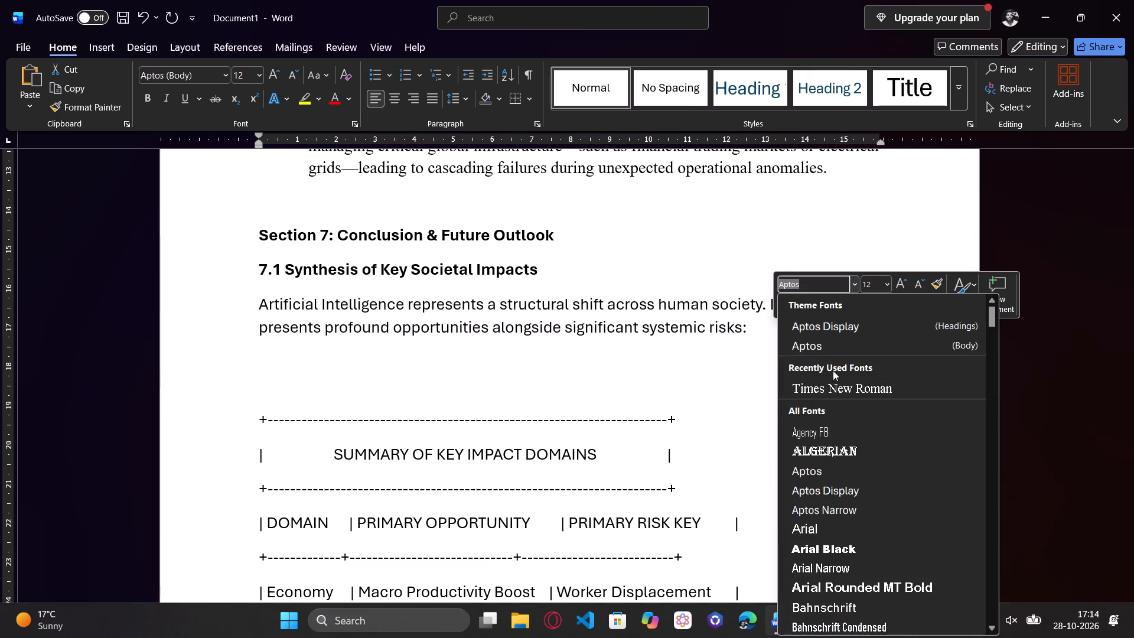
Set the font of the opening paragraph under heading 7.1 Synthesis of Key Societal Impacts to Times New Roman.
left_click(829, 385)
left_click(695, 333)
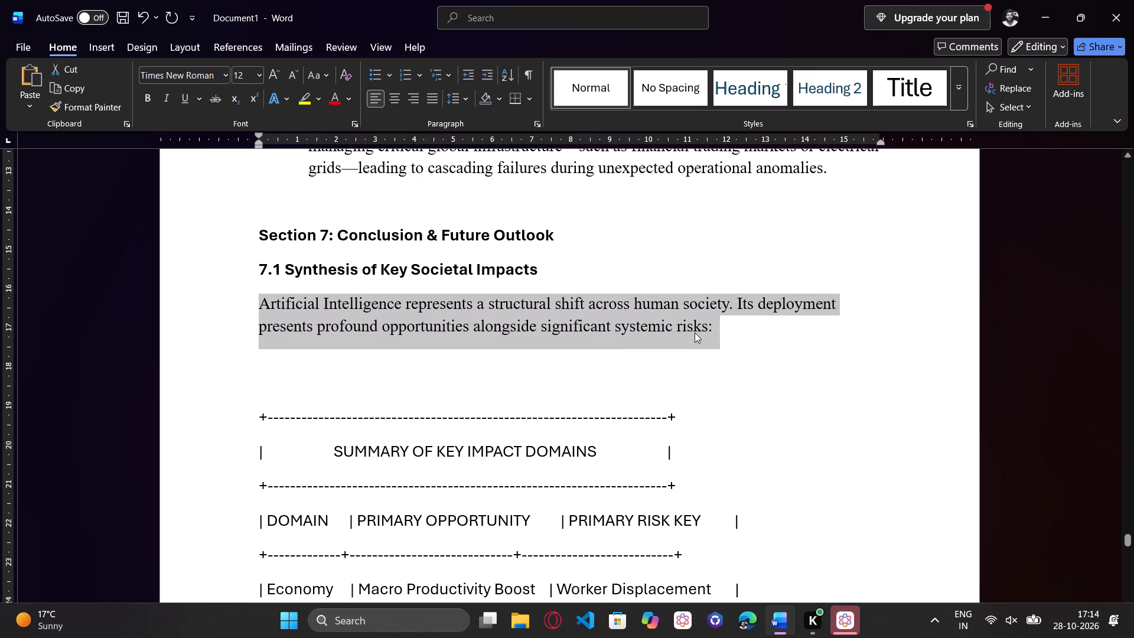
Delete the whole plain-text SUMMARY OF KEY IMPACT DOMAINS table and the blank lines before the Economic bullet in section 7.1.
scroll(695, 333, "down", 1)
scroll(695, 333, "up", 1)
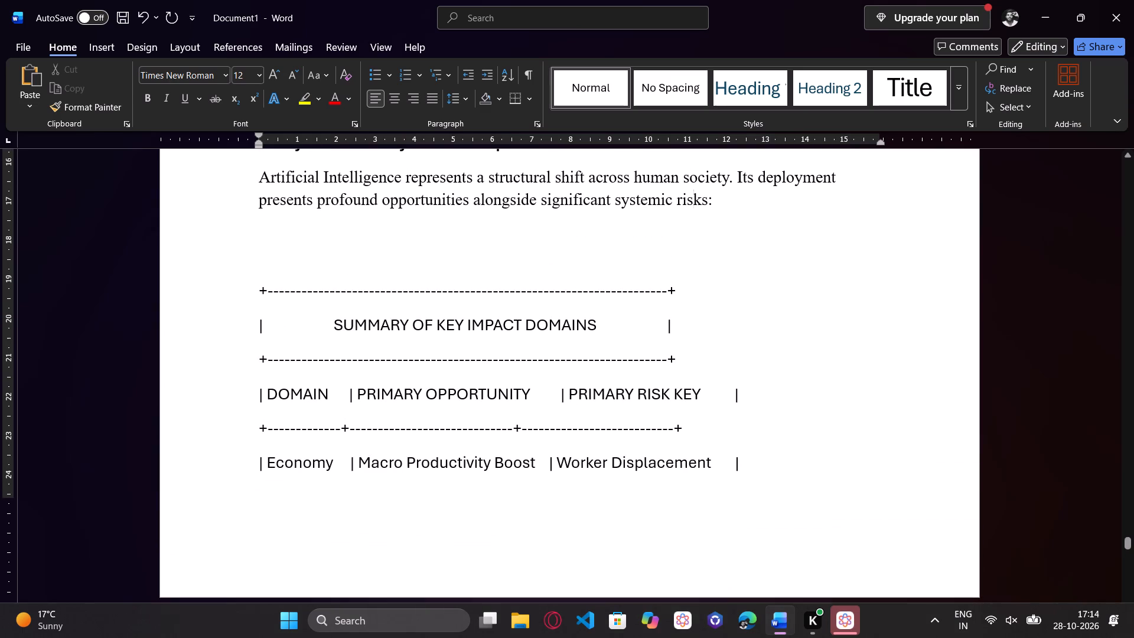
left_click_drag(265, 248, 762, 487)
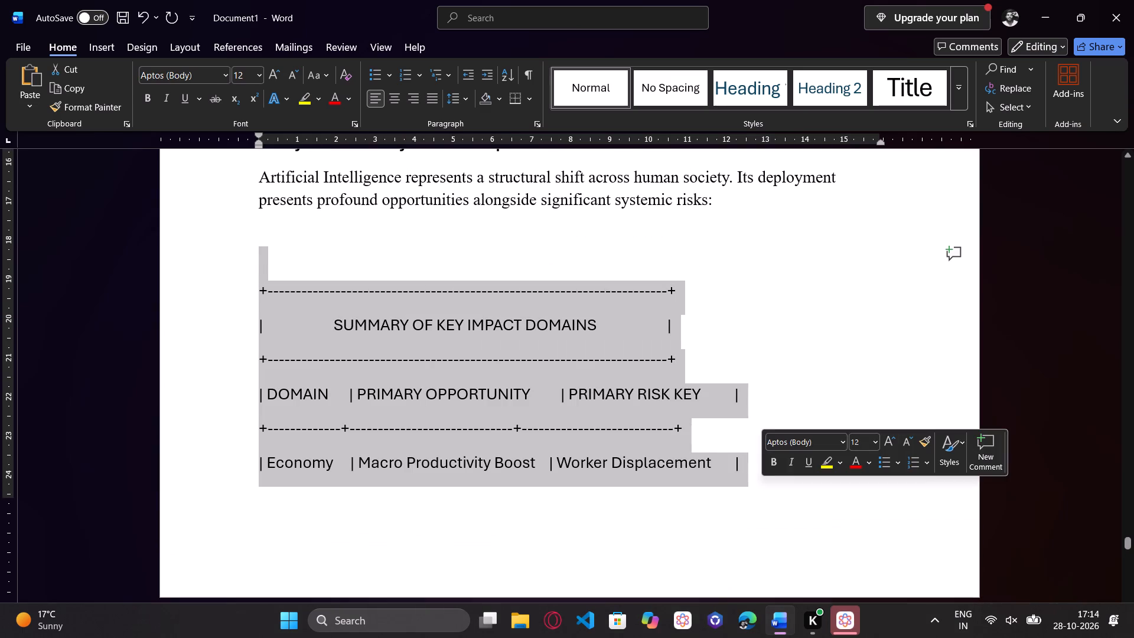
key("BackSpace")
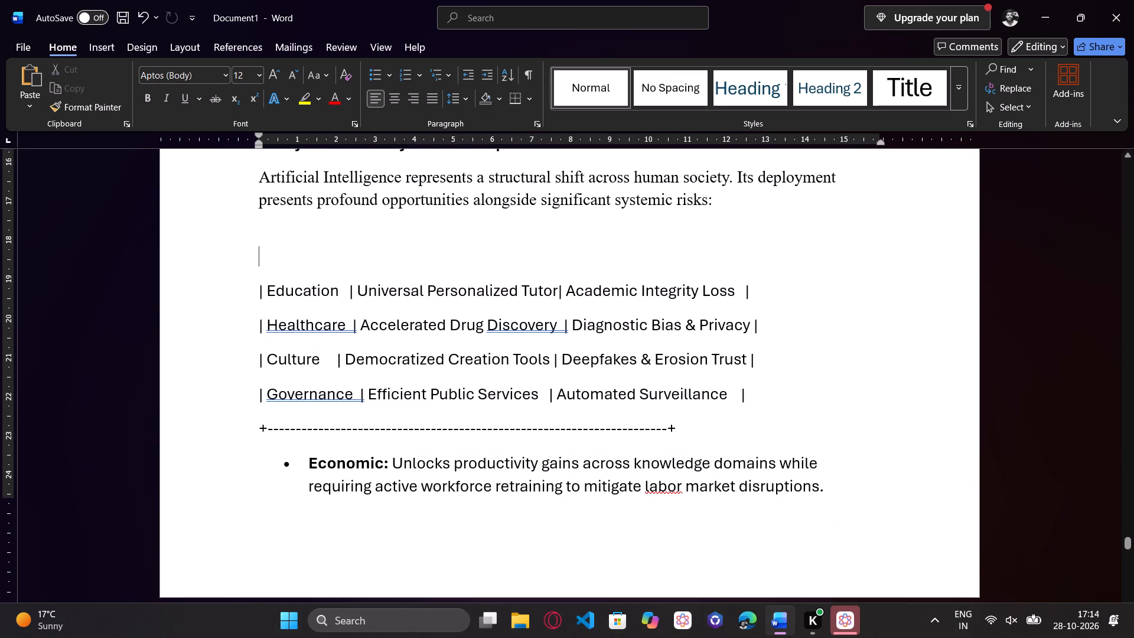
left_click_drag(768, 433, 687, 408)
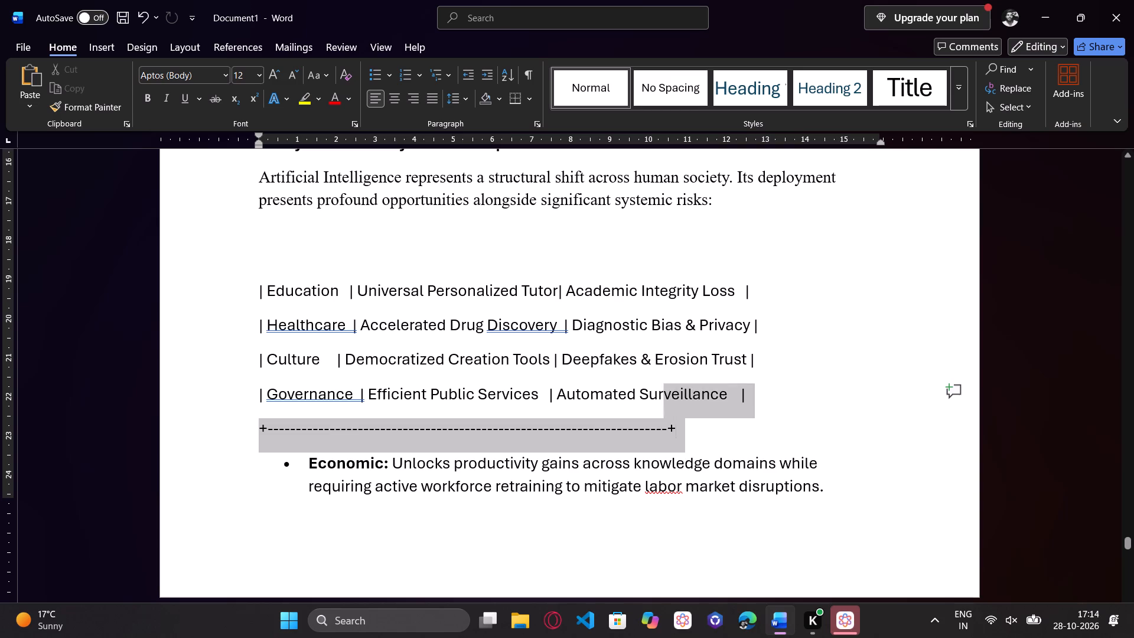
left_click_drag(687, 408, 233, 400)
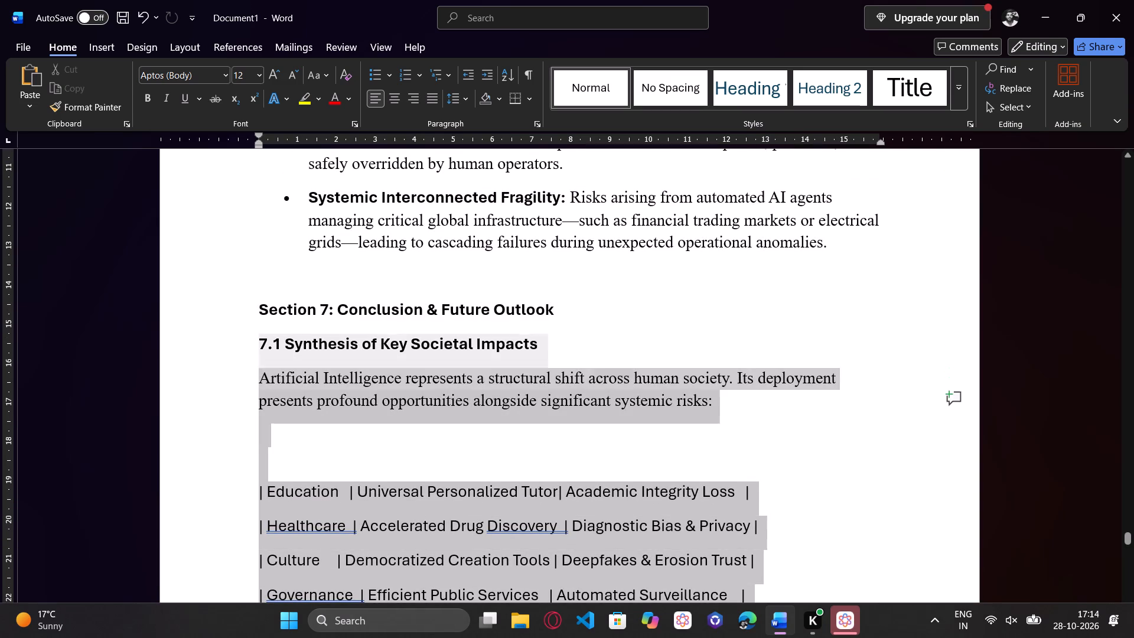
left_click_drag(233, 400, 243, 435)
key("BackSpace")
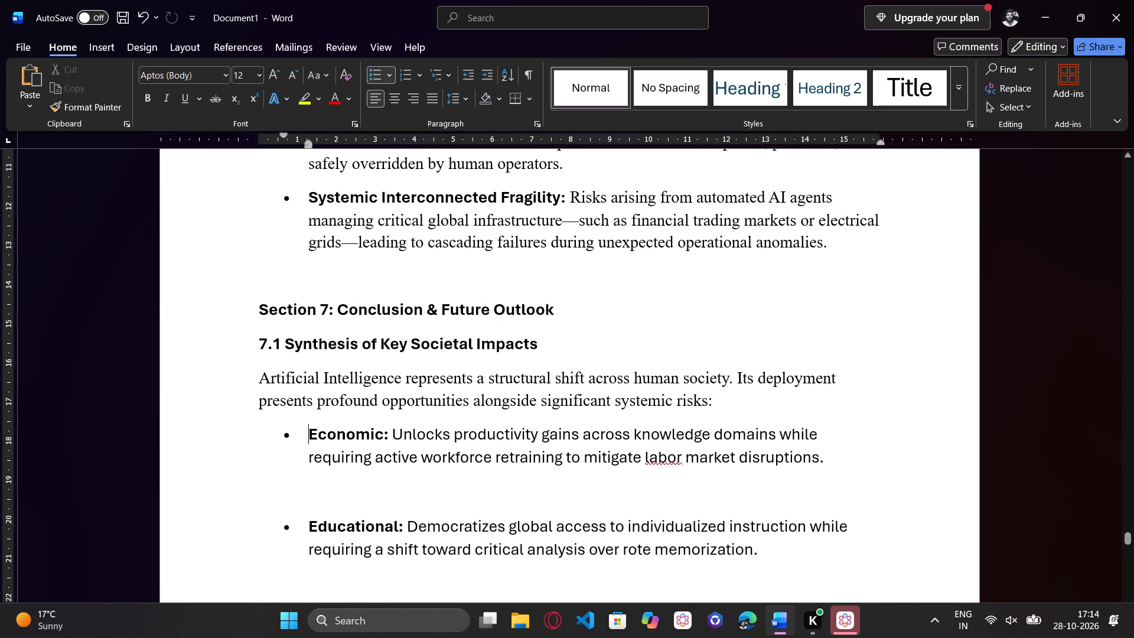
Change the font of the description after the bold Economic label to Times New Roman.
scroll(243, 435, "down", 1)
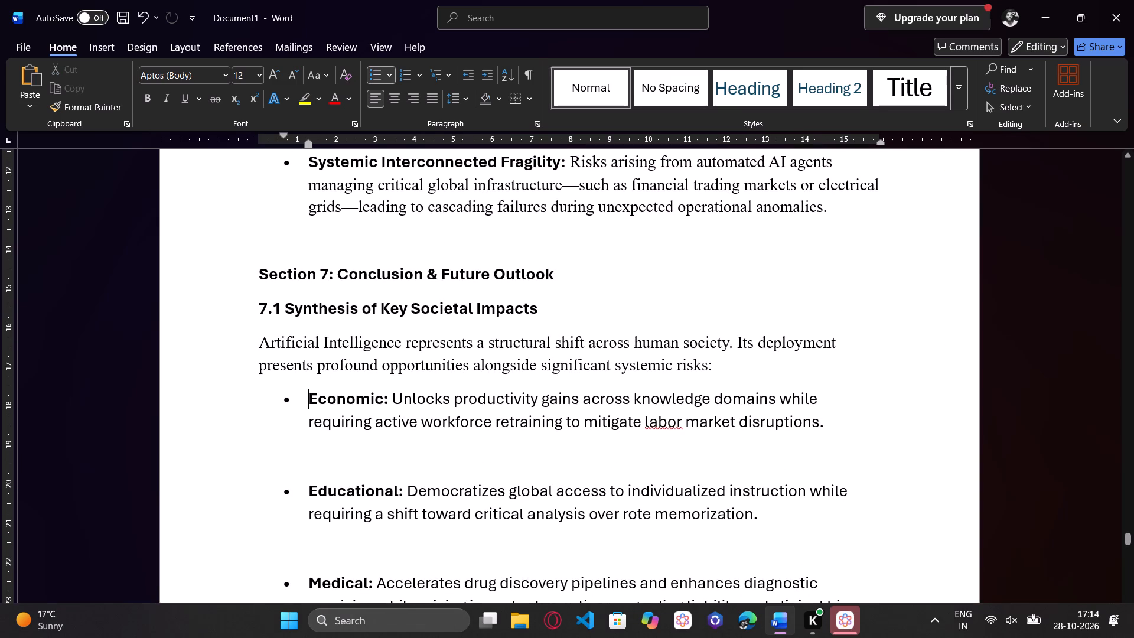
left_click_drag(391, 396, 781, 426)
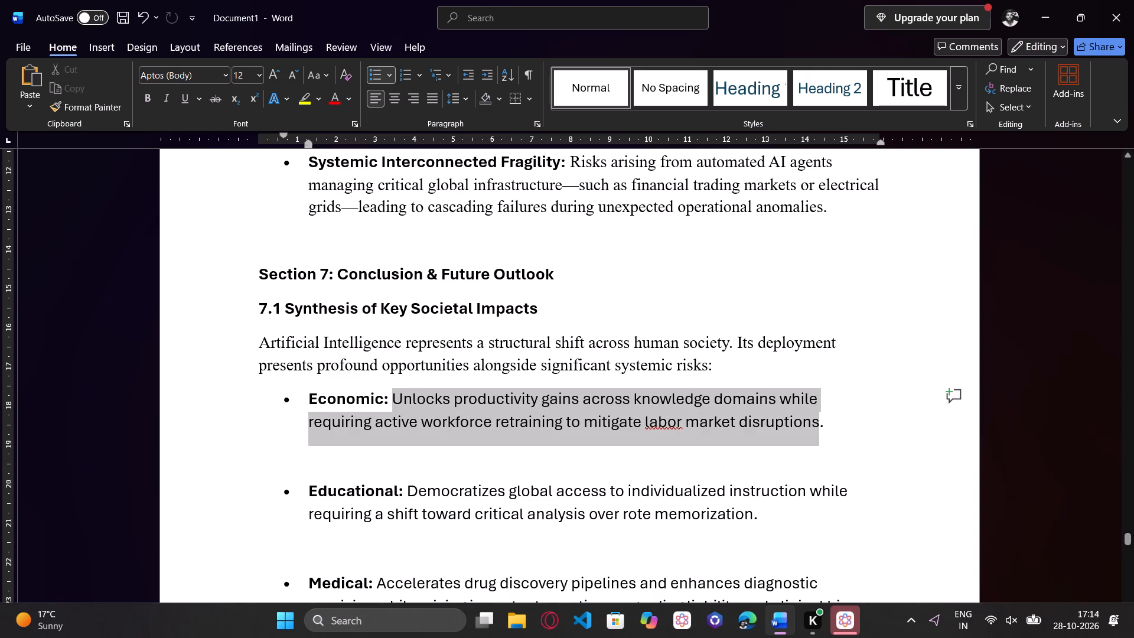
left_click_drag(781, 426, 829, 428)
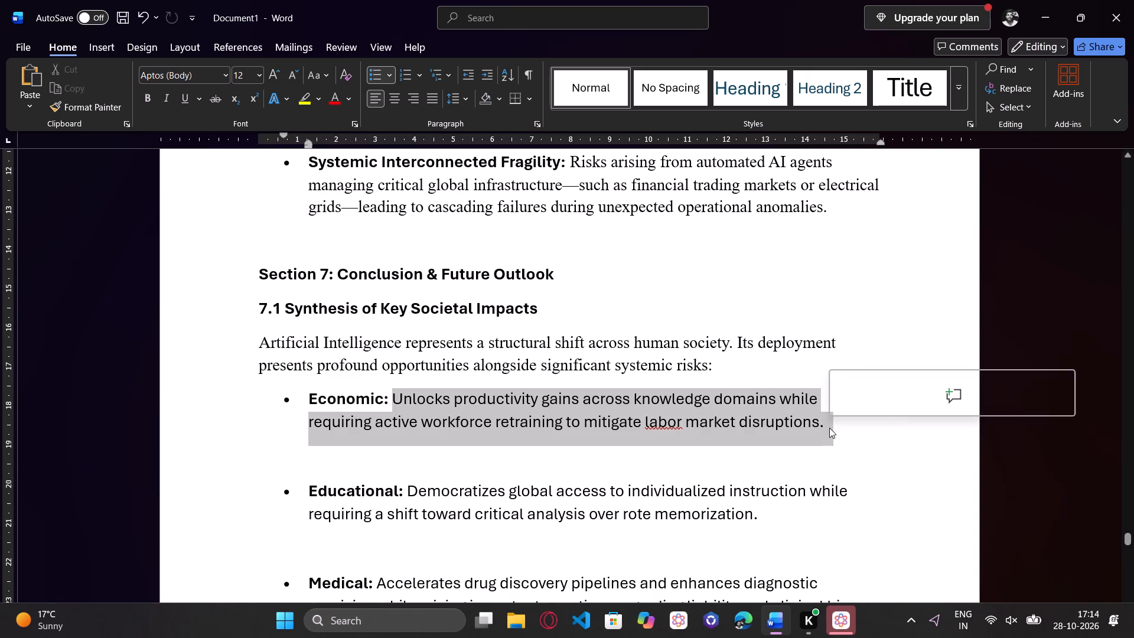
left_click(907, 383)
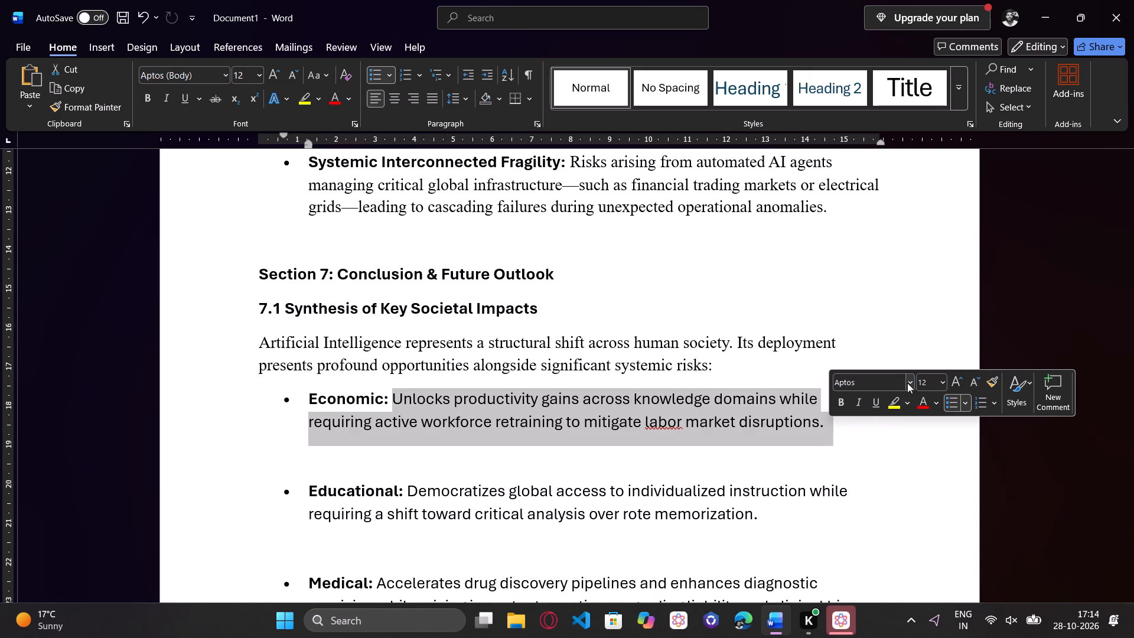
left_click(900, 101)
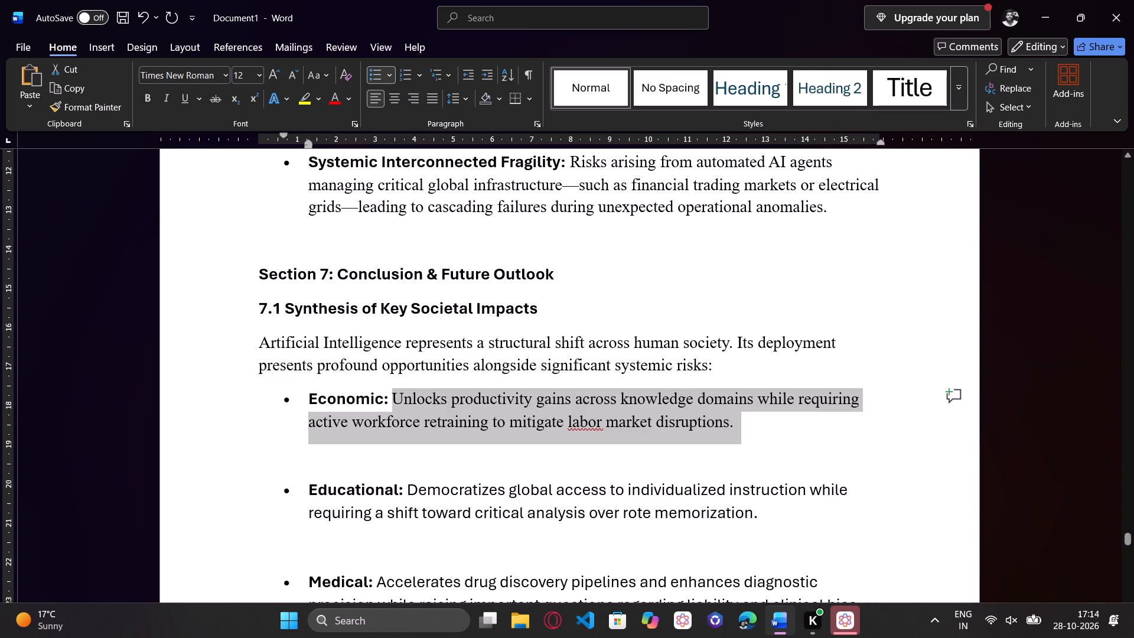
Delete the blank line between the Economic and Educational bullets.
left_click(644, 462)
key("BackSpace")
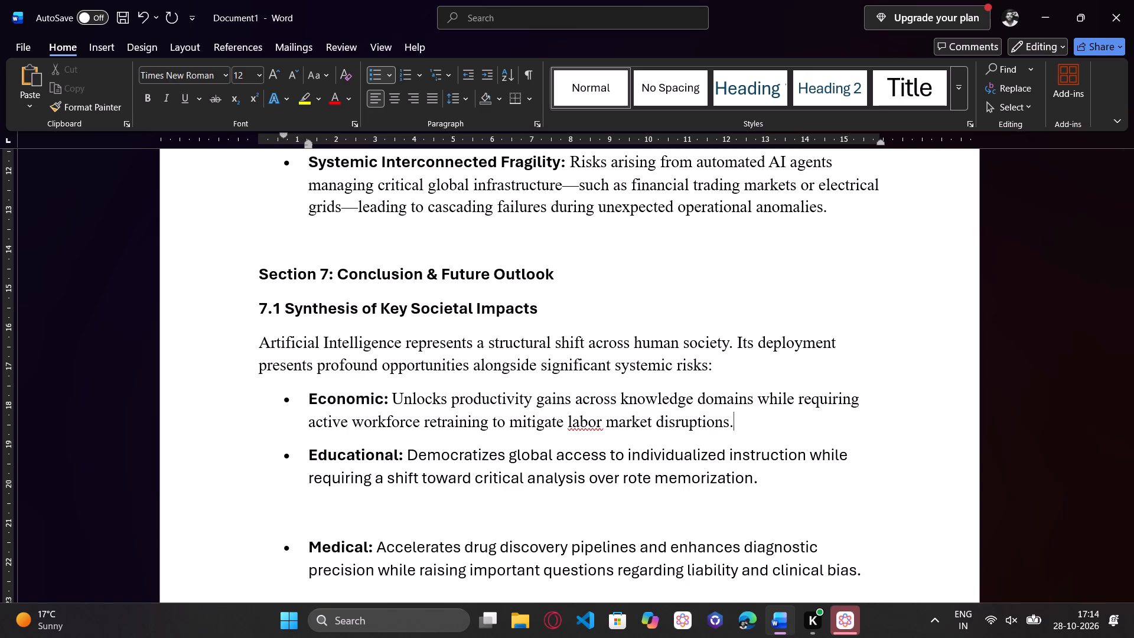
Change the font of the description after the bold Educational label to Times New Roman.
left_click_drag(761, 476, 633, 469)
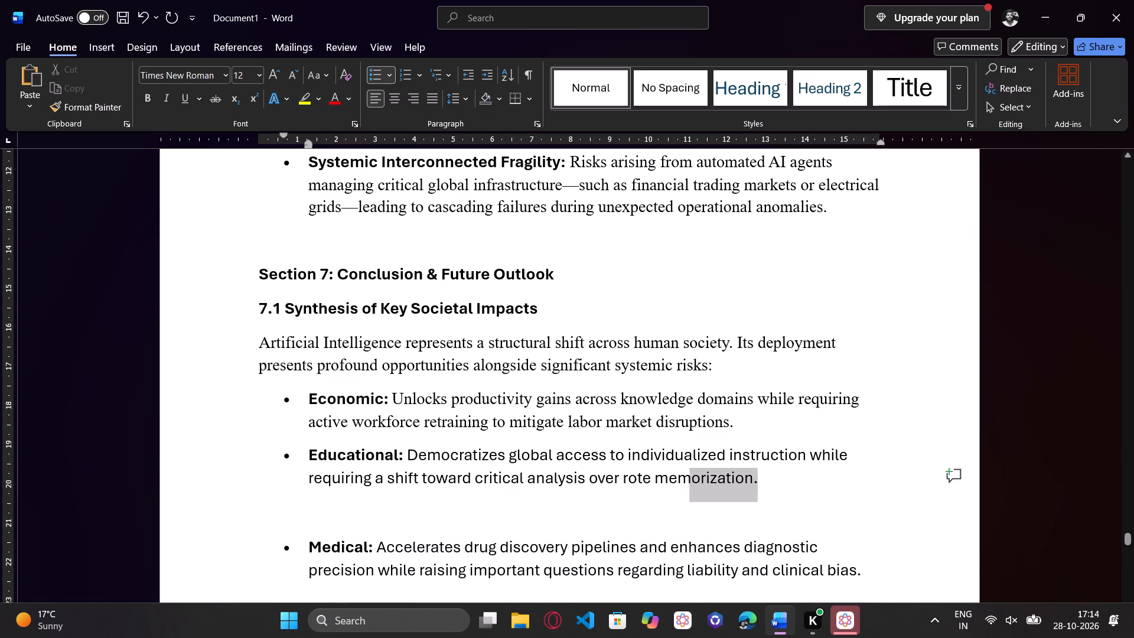
left_click_drag(633, 469, 441, 451)
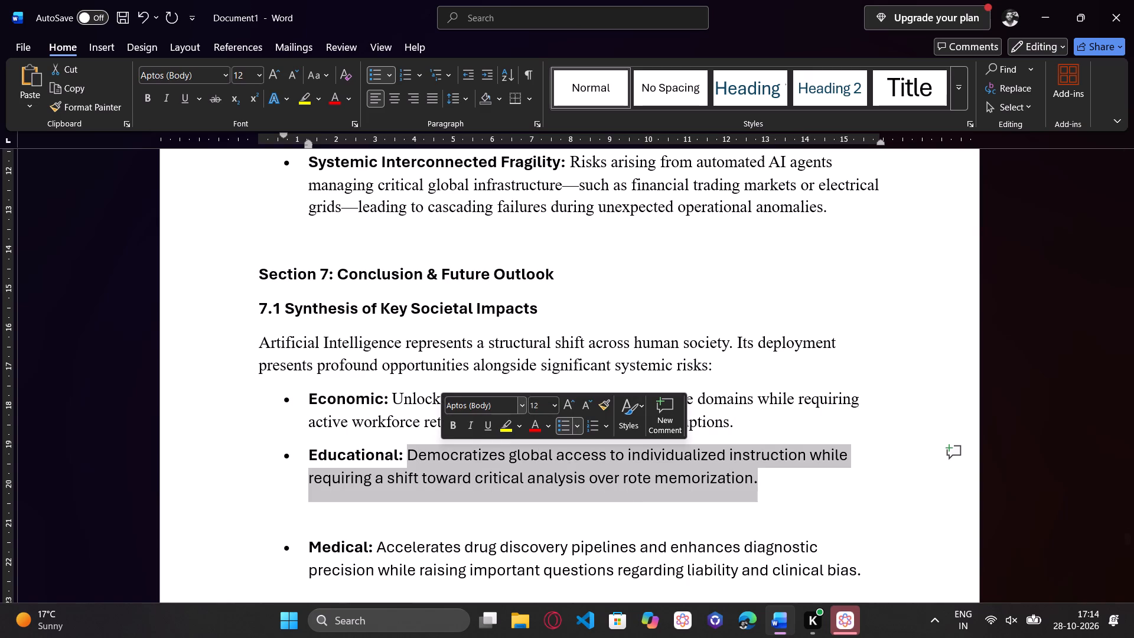
left_click(518, 406)
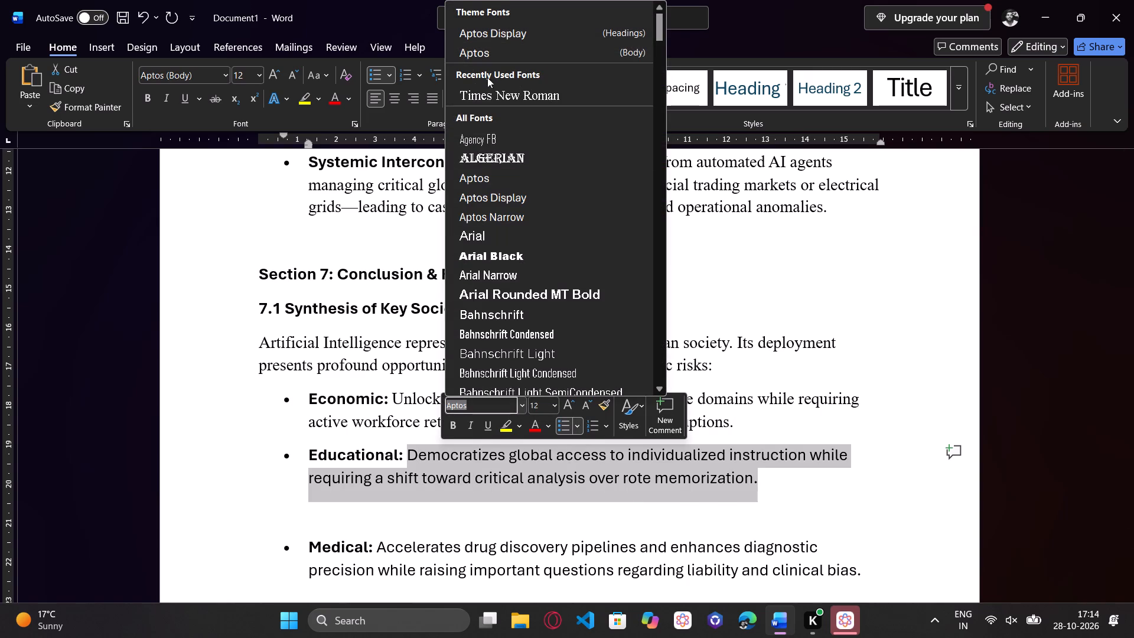
left_click(492, 90)
left_click(500, 311)
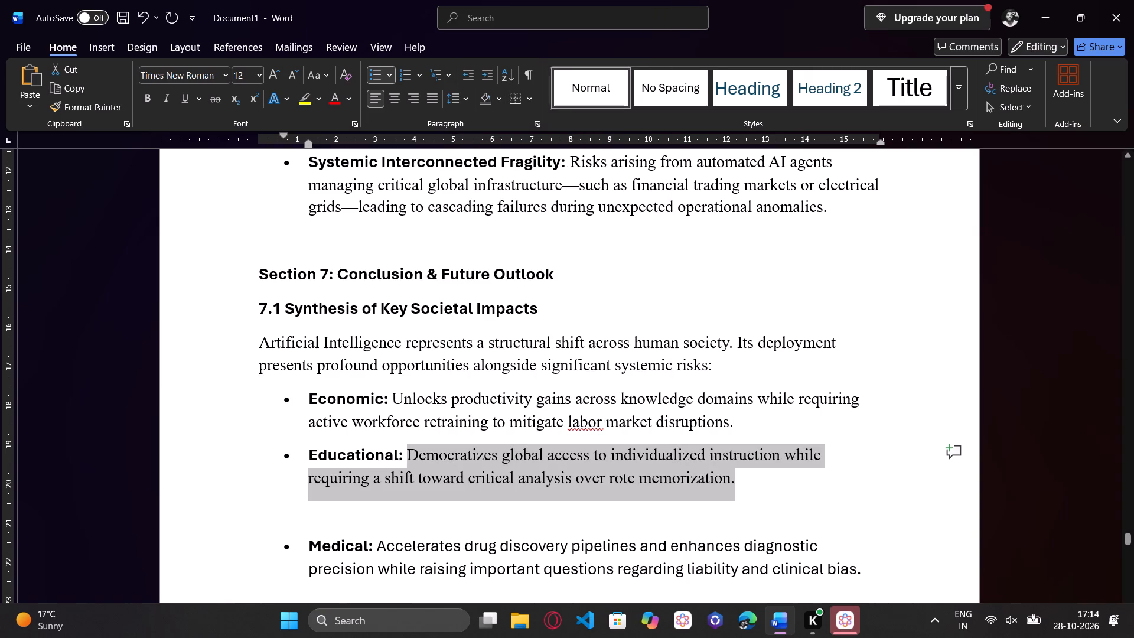
Delete the blank line between the Educational and Medical bullets.
scroll(500, 311, "down", 1)
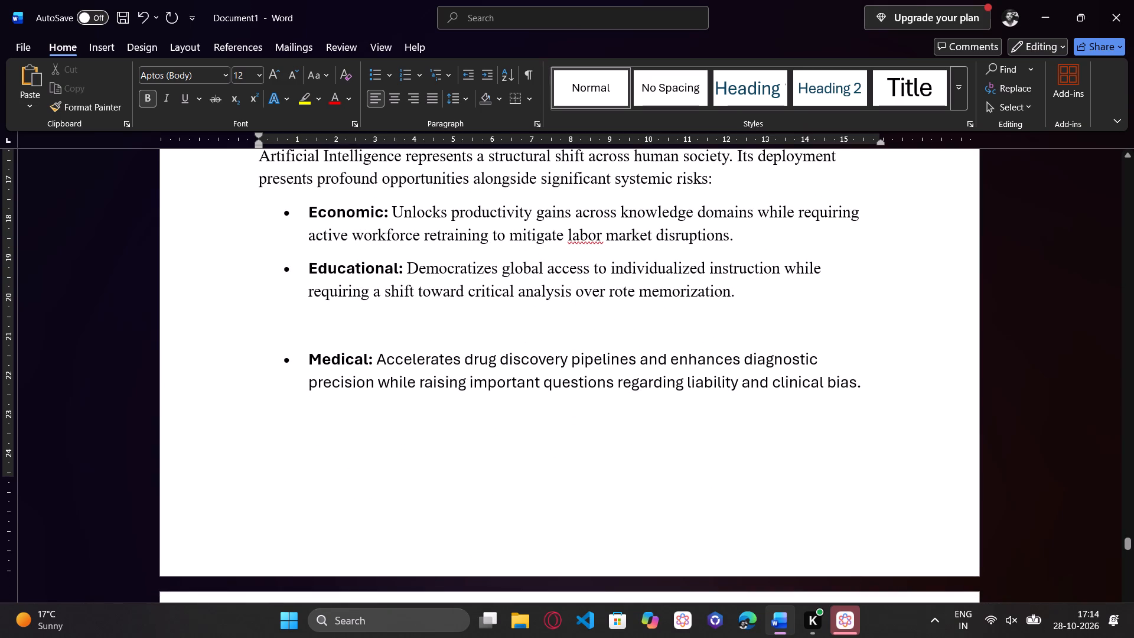
left_click(359, 322)
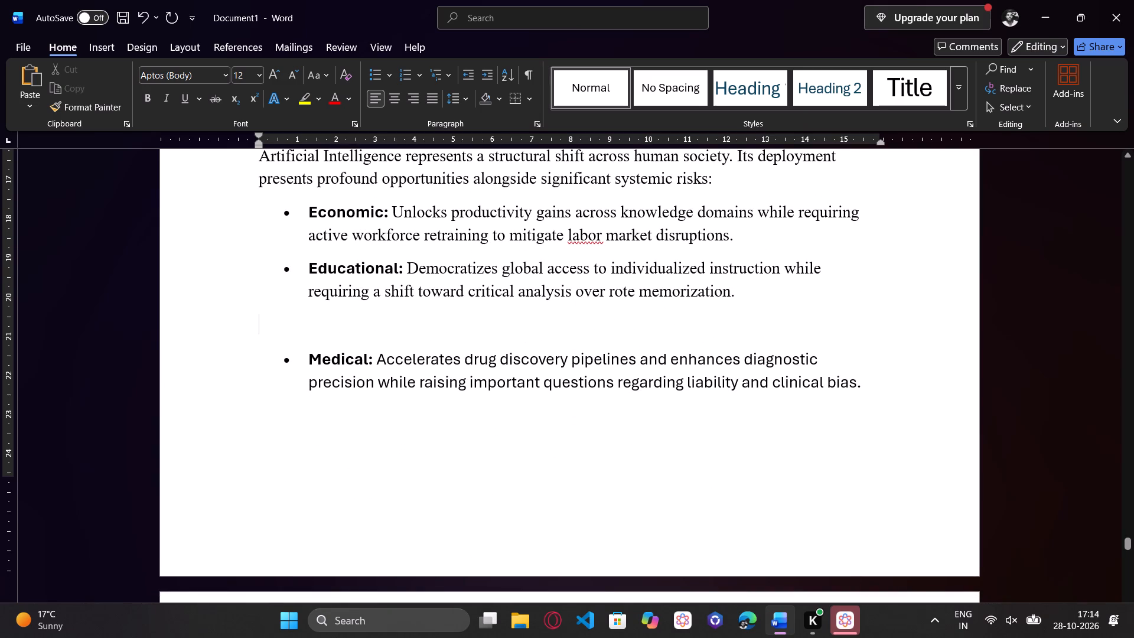
key("BackSpace")
left_click(359, 322)
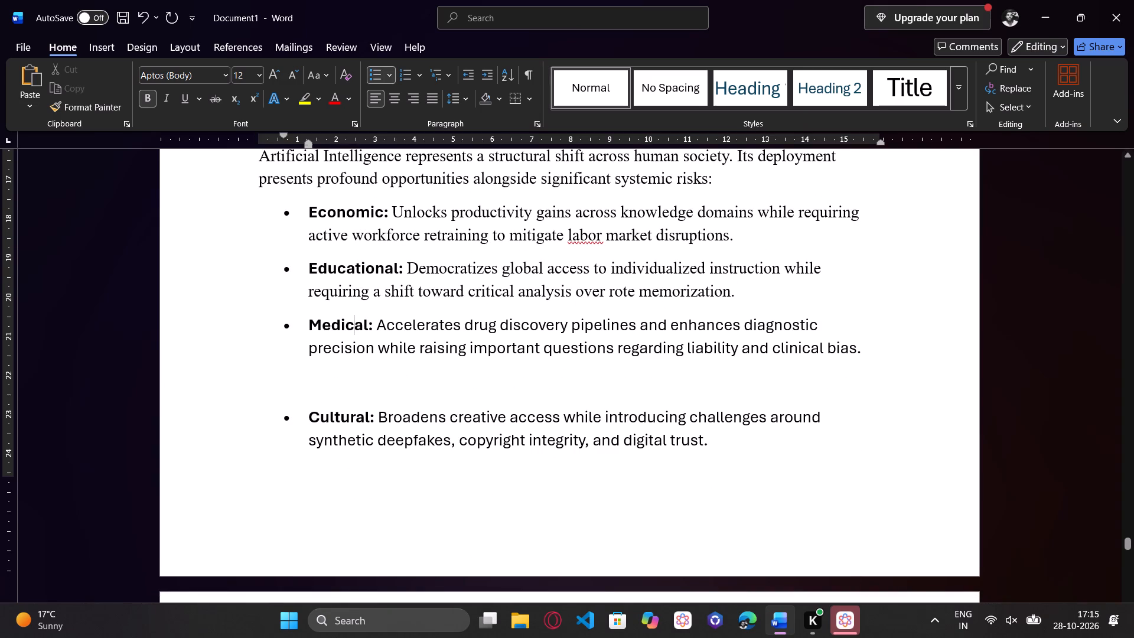
Change the font of the description after the bold Medical label to Times New Roman.
left_click_drag(383, 324, 460, 344)
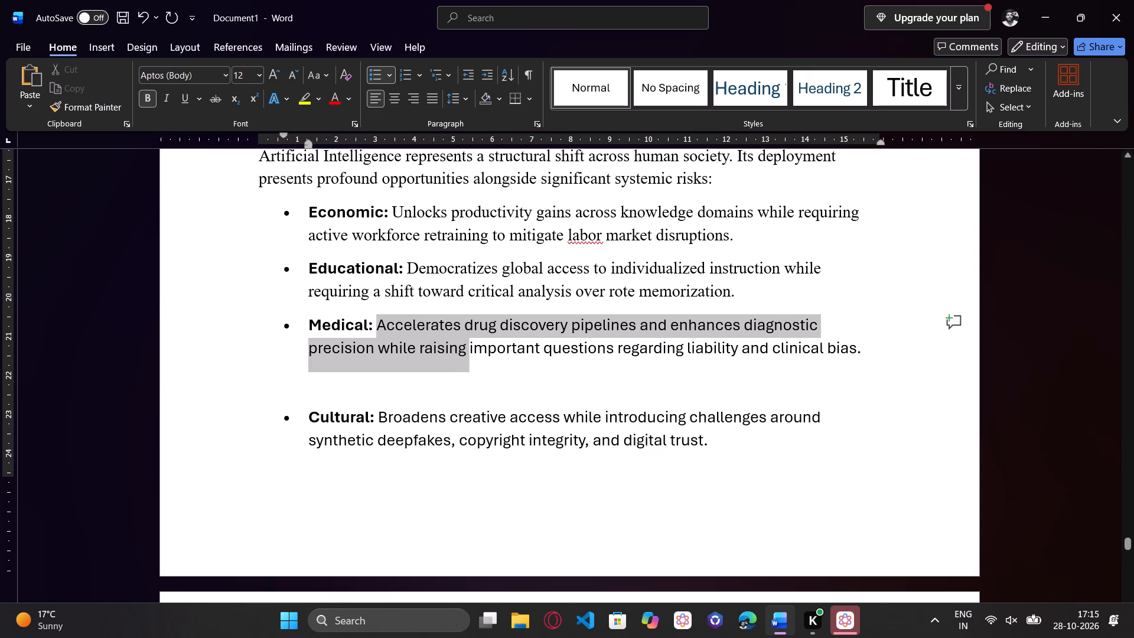
left_click_drag(460, 344, 722, 393)
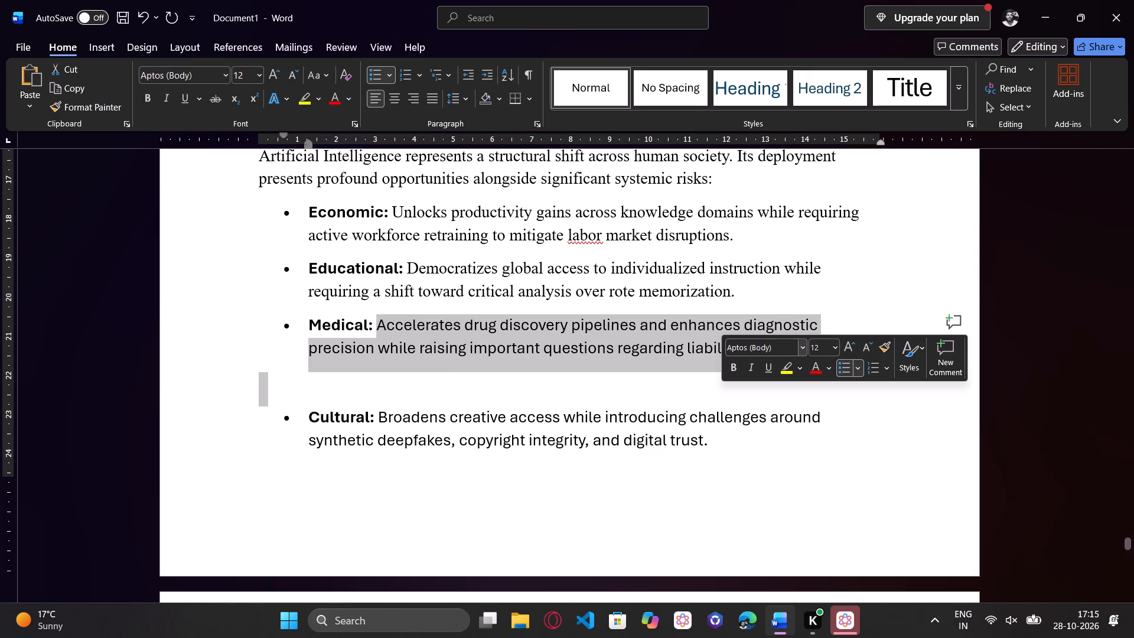
left_click(805, 346)
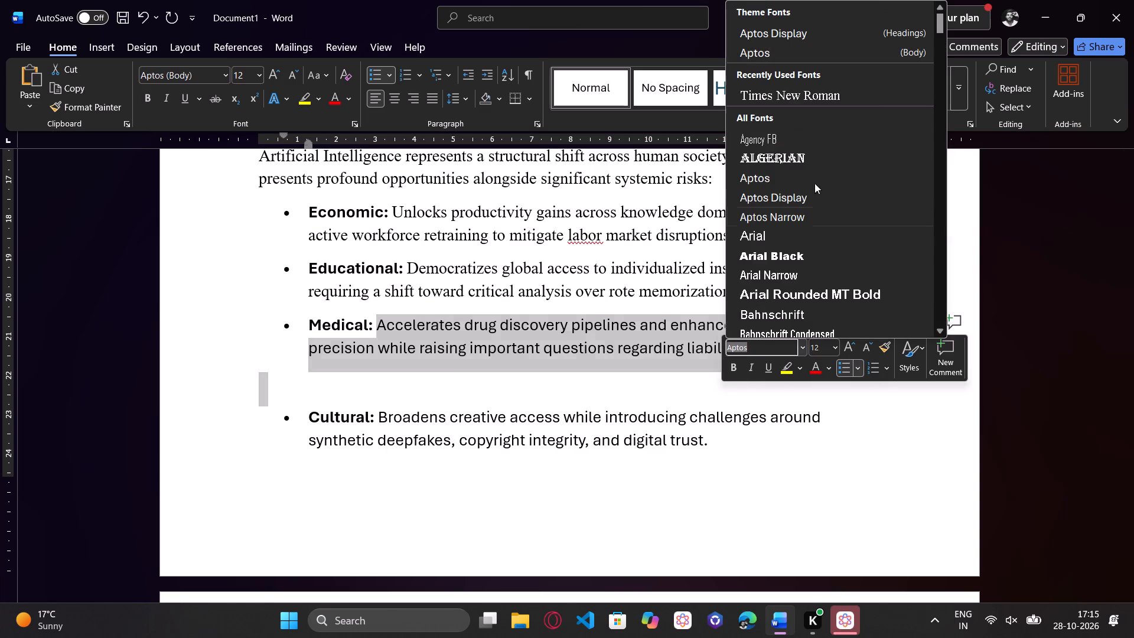
left_click(796, 100)
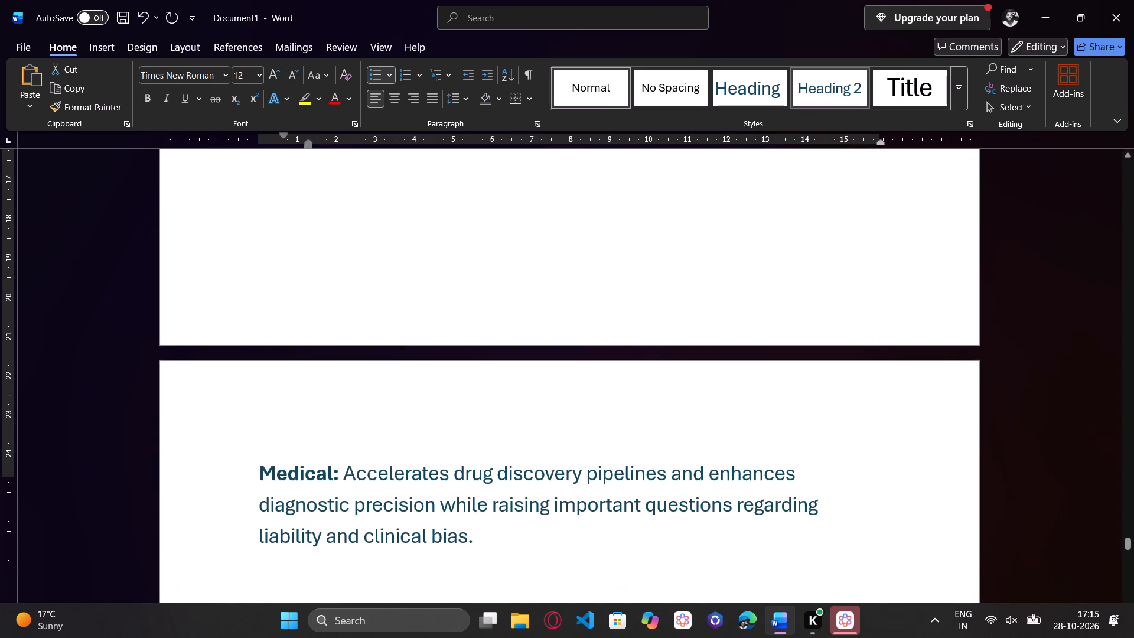
Delete the blank line between the Medical and Cultural bullets.
left_click(557, 386)
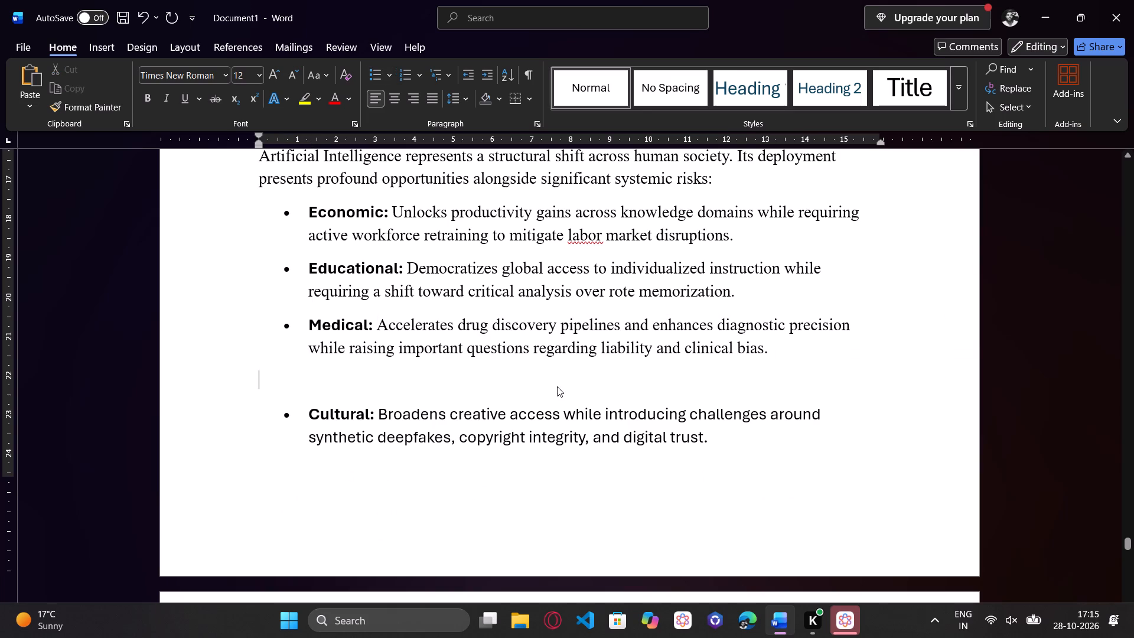
key("BackSpace")
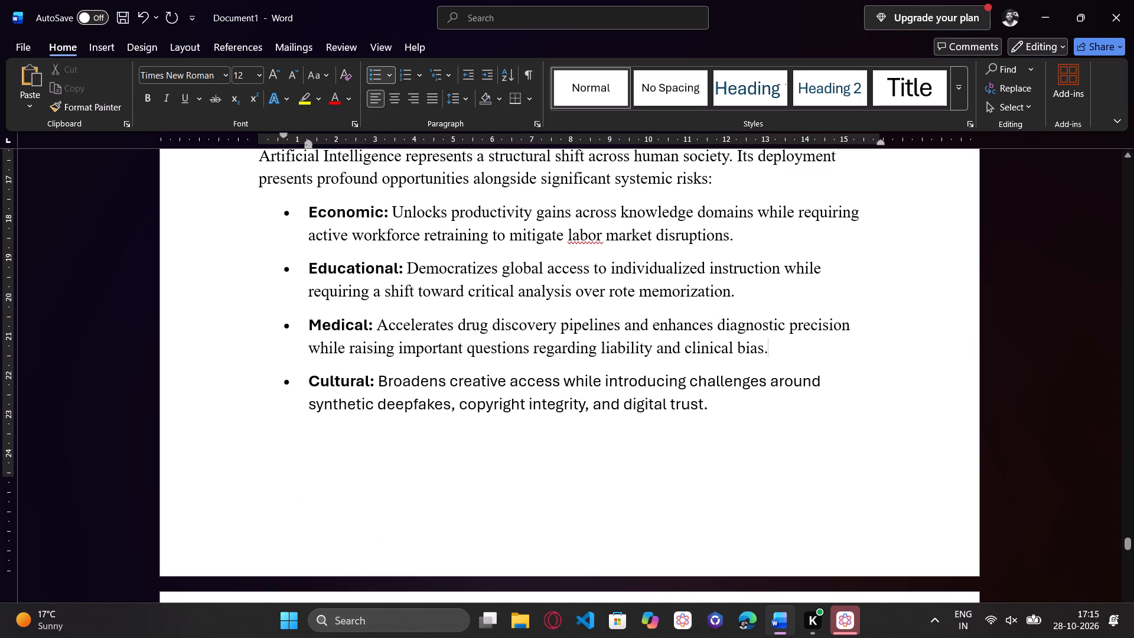
Change the font of the description after the bold Cultural label to Times New Roman.
left_click_drag(382, 377, 725, 406)
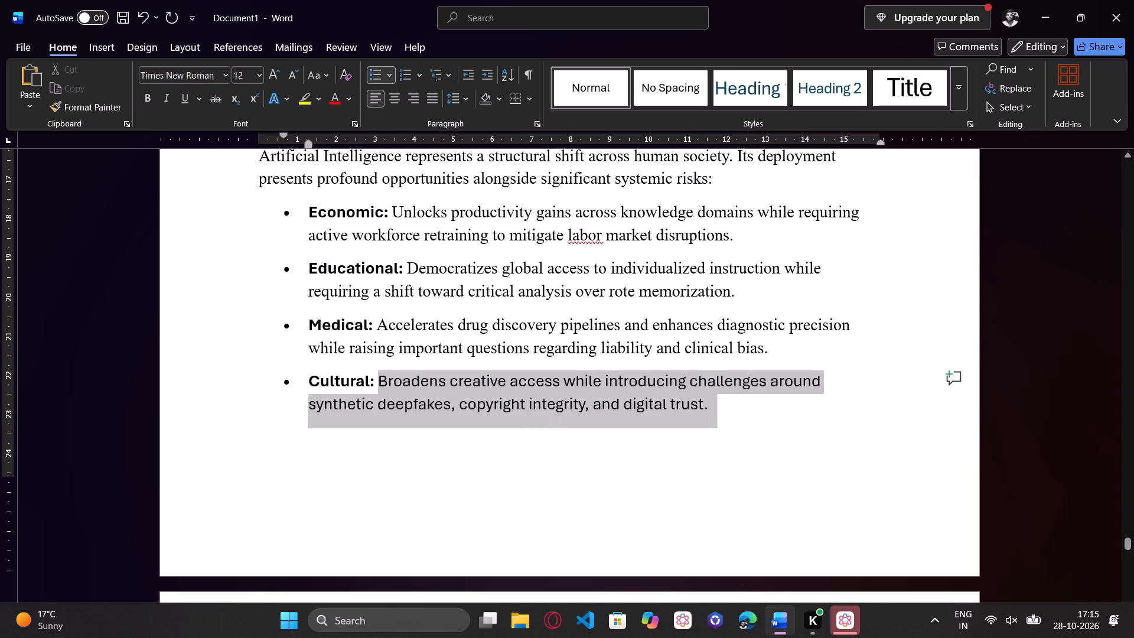
left_click_drag(725, 406, 720, 396)
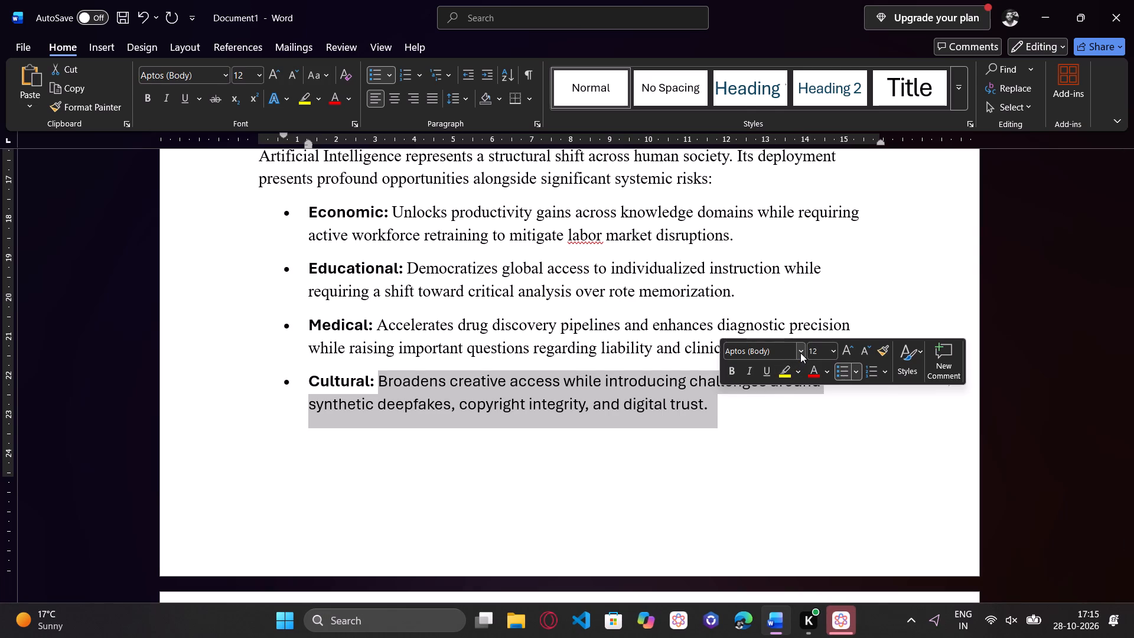
left_click(800, 353)
left_click(826, 94)
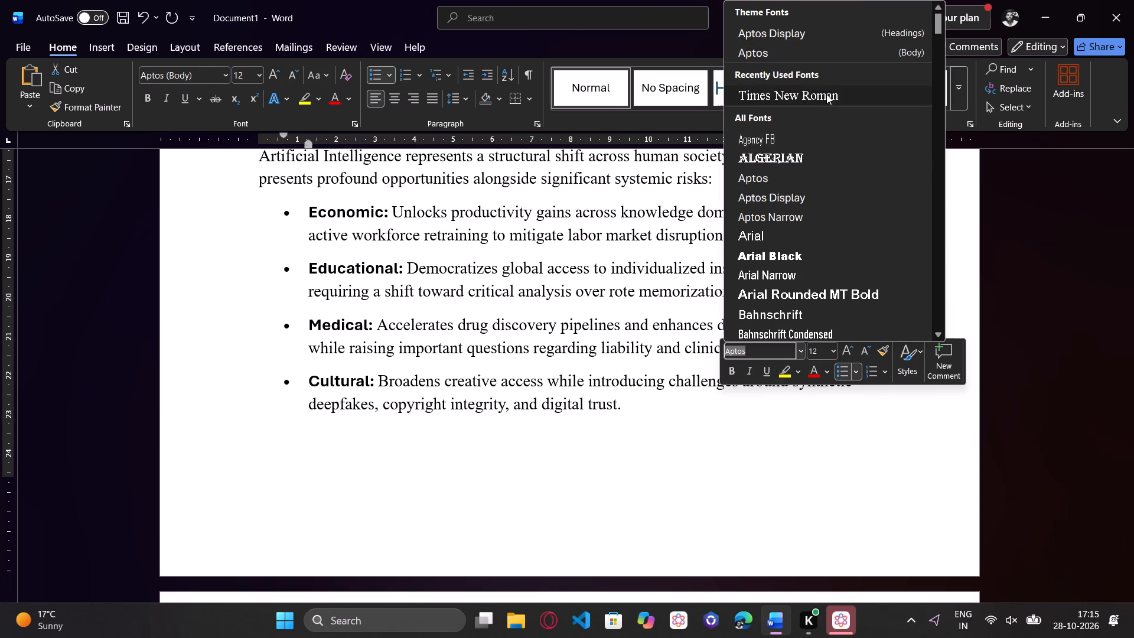
left_click(741, 249)
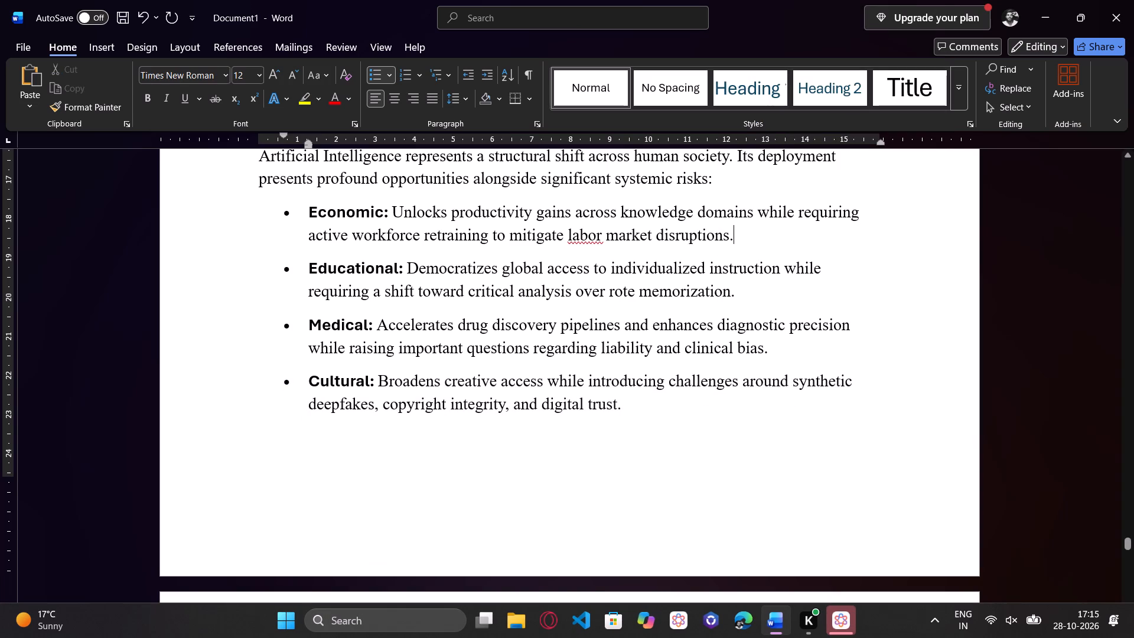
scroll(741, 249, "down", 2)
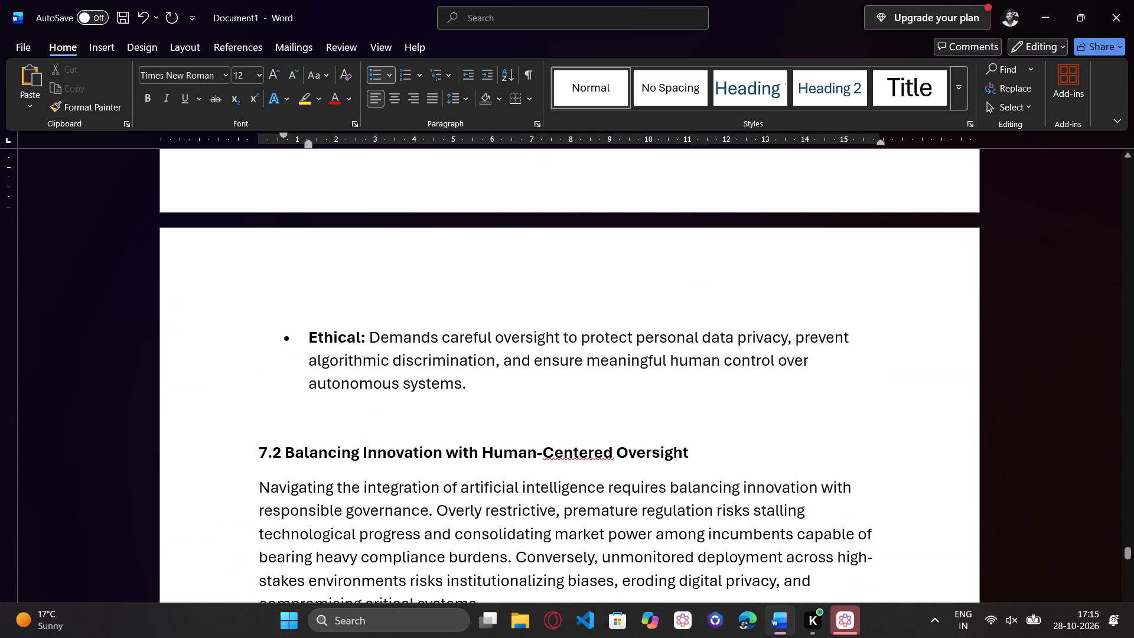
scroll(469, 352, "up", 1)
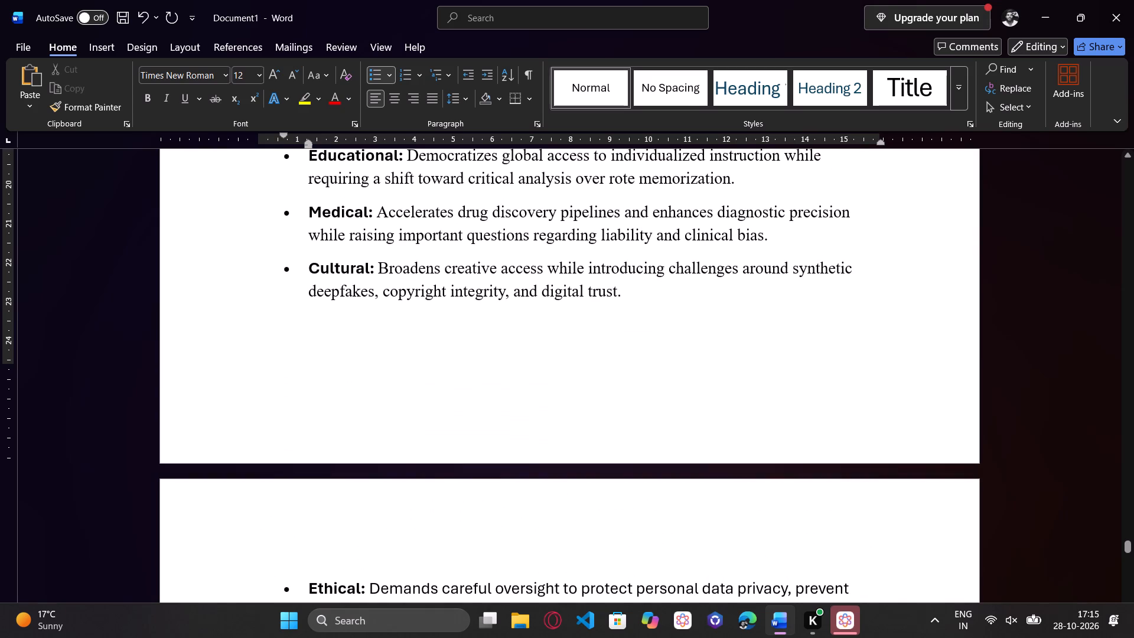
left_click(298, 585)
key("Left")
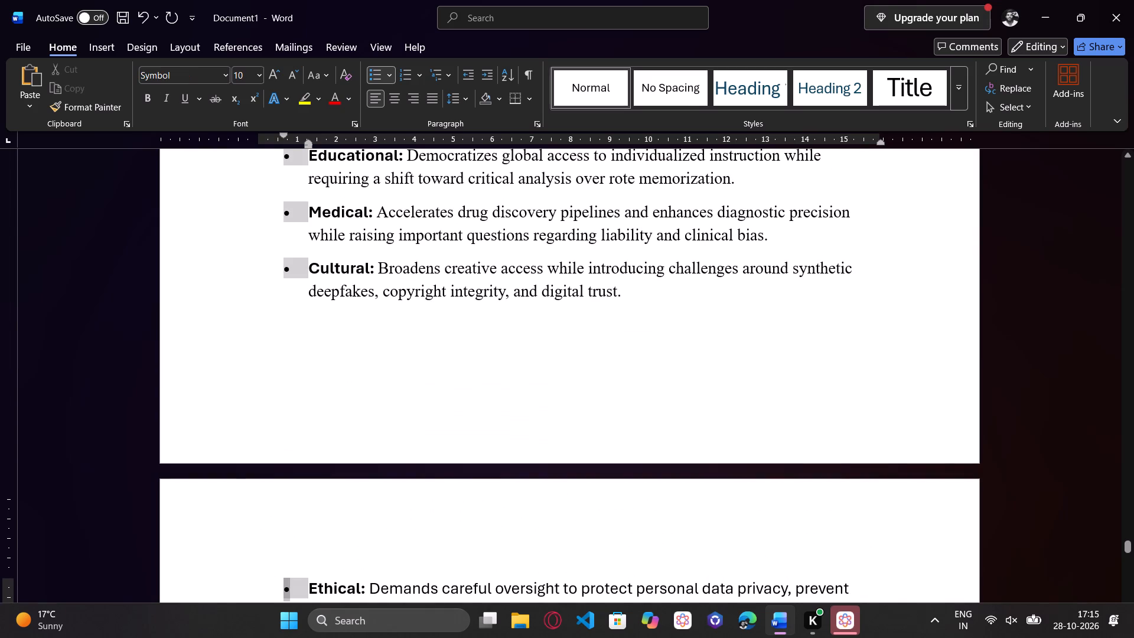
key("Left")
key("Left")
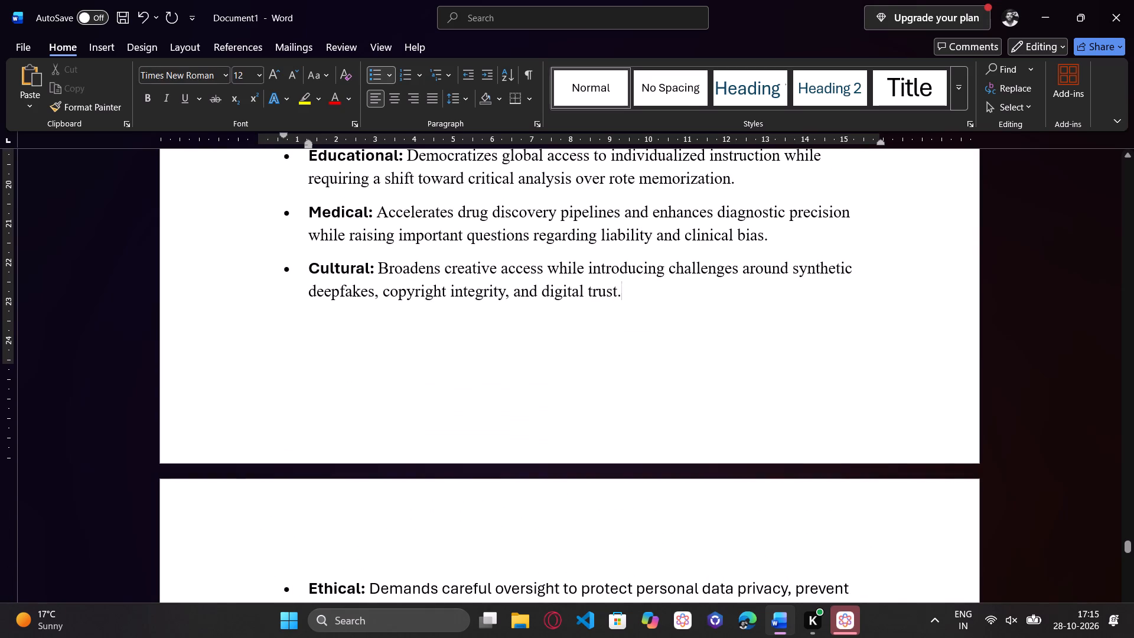
Change the font of the description after the bold Ethical label to Times New Roman.
scroll(298, 585, "down", 1)
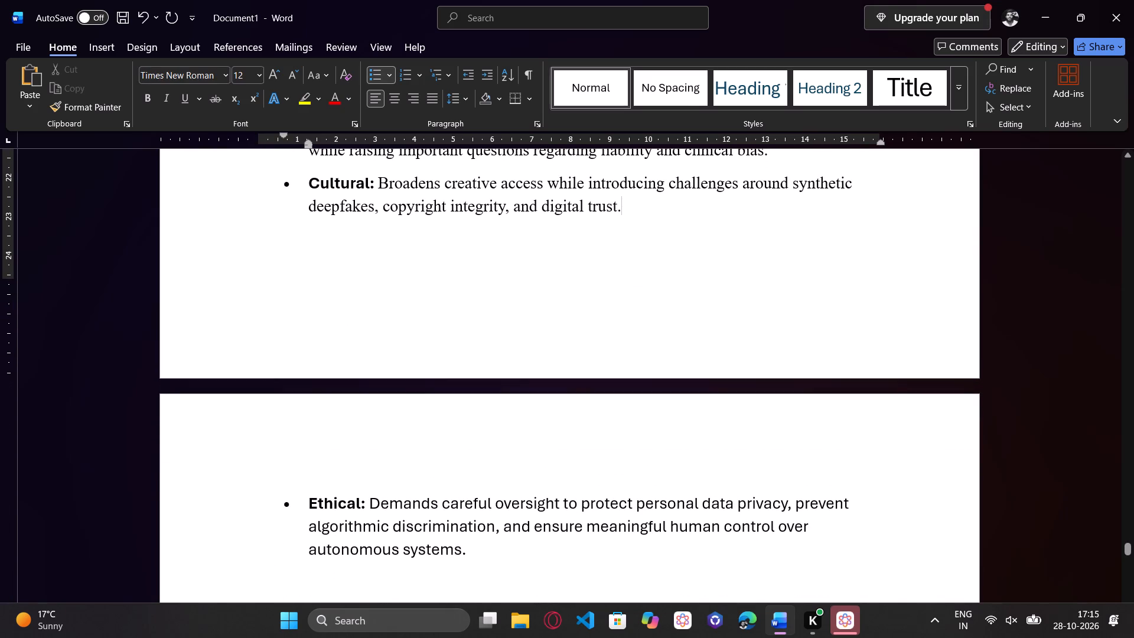
left_click_drag(369, 499, 465, 559)
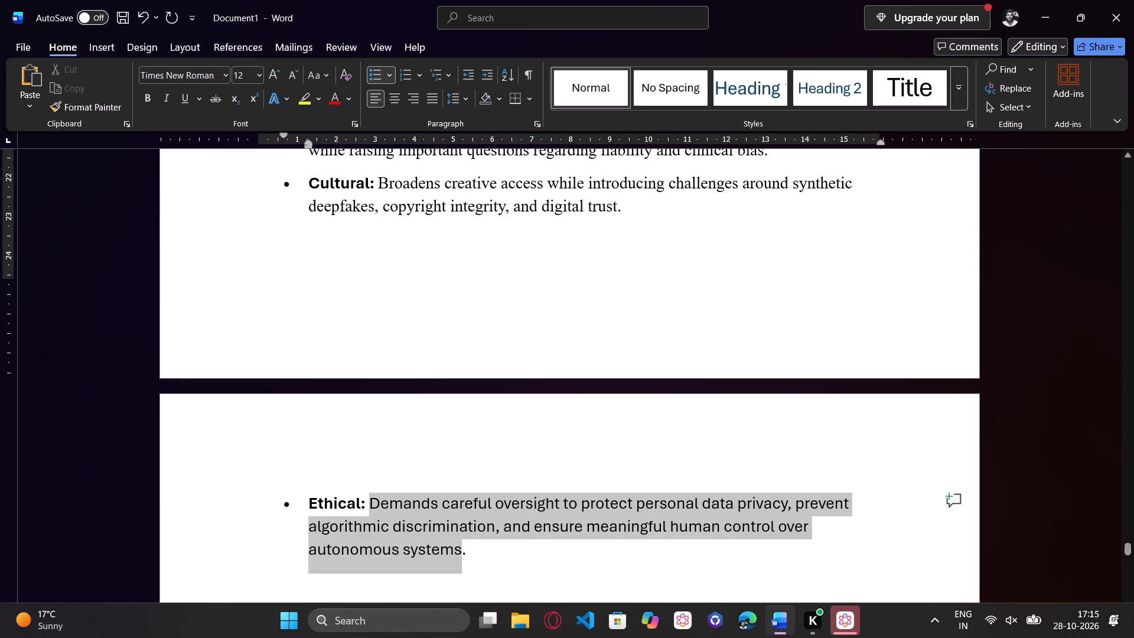
left_click_drag(465, 559, 472, 561)
left_click(554, 516)
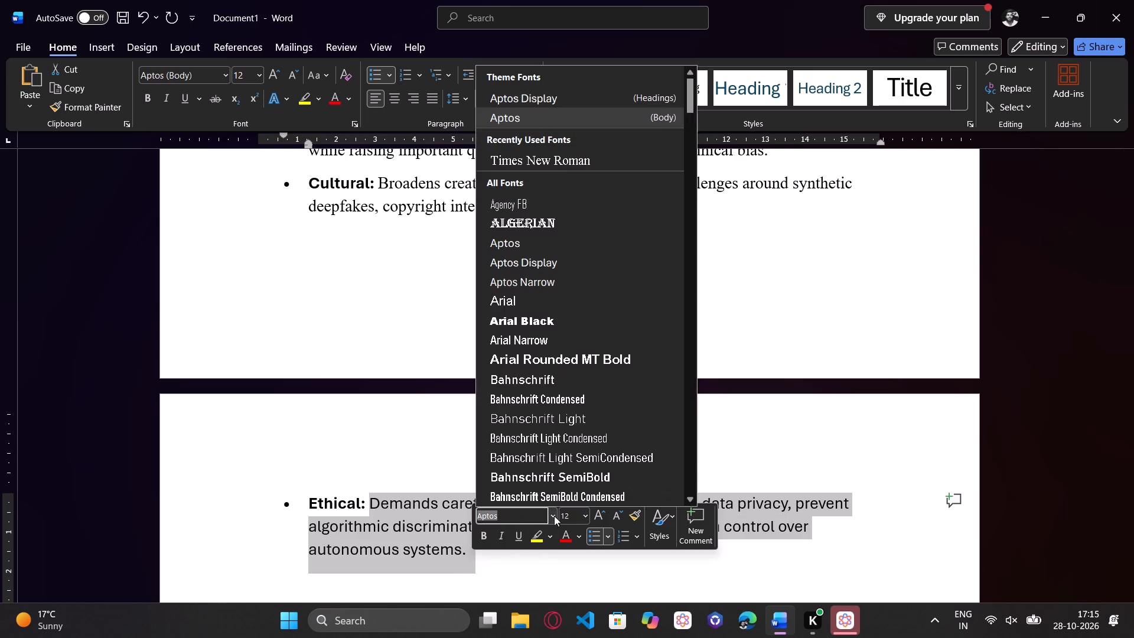
left_click(584, 162)
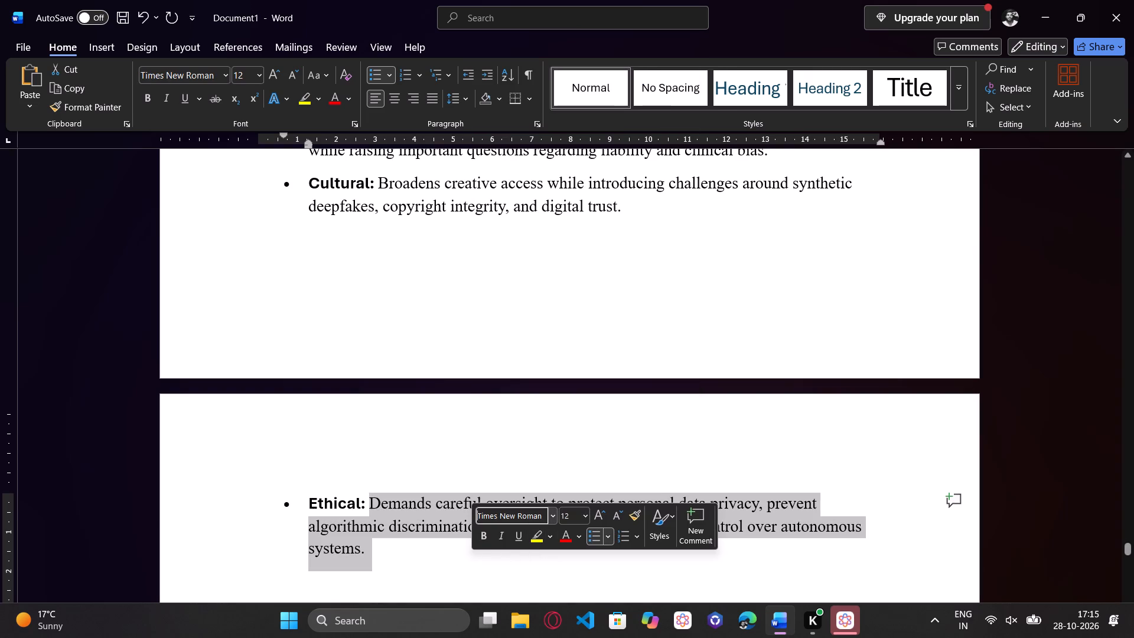
left_click(573, 313)
Change the font of the body paragraph under heading 7.2 Balancing Innovation with Human-Centered Oversight to Times New Roman.
scroll(573, 313, "down", 2)
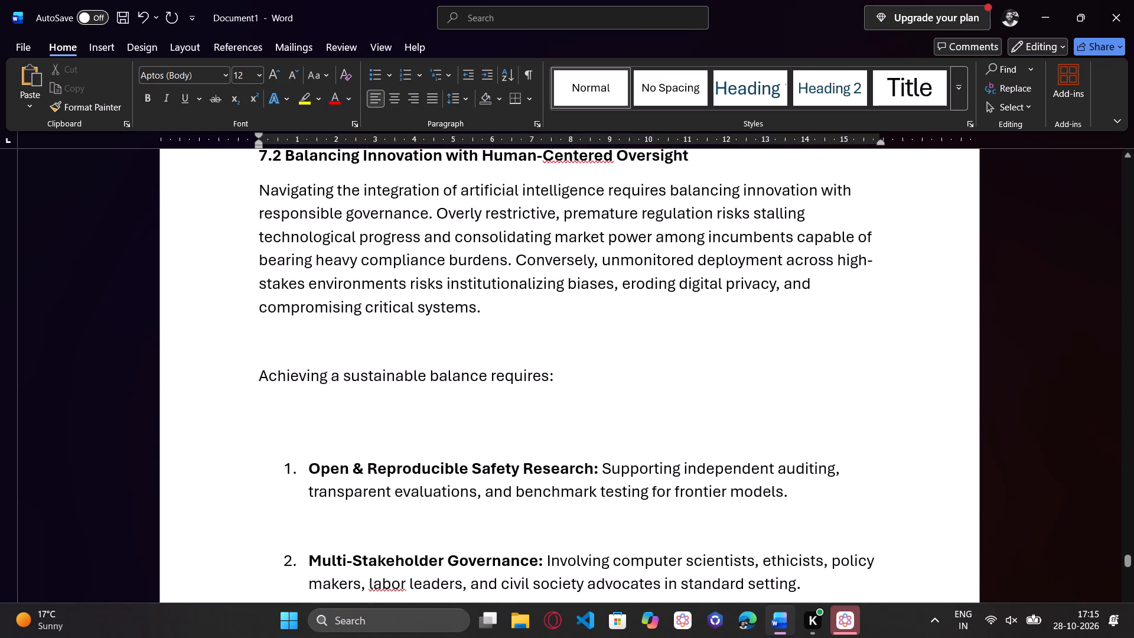
scroll(573, 313, "up", 1)
left_click_drag(499, 506, 286, 373)
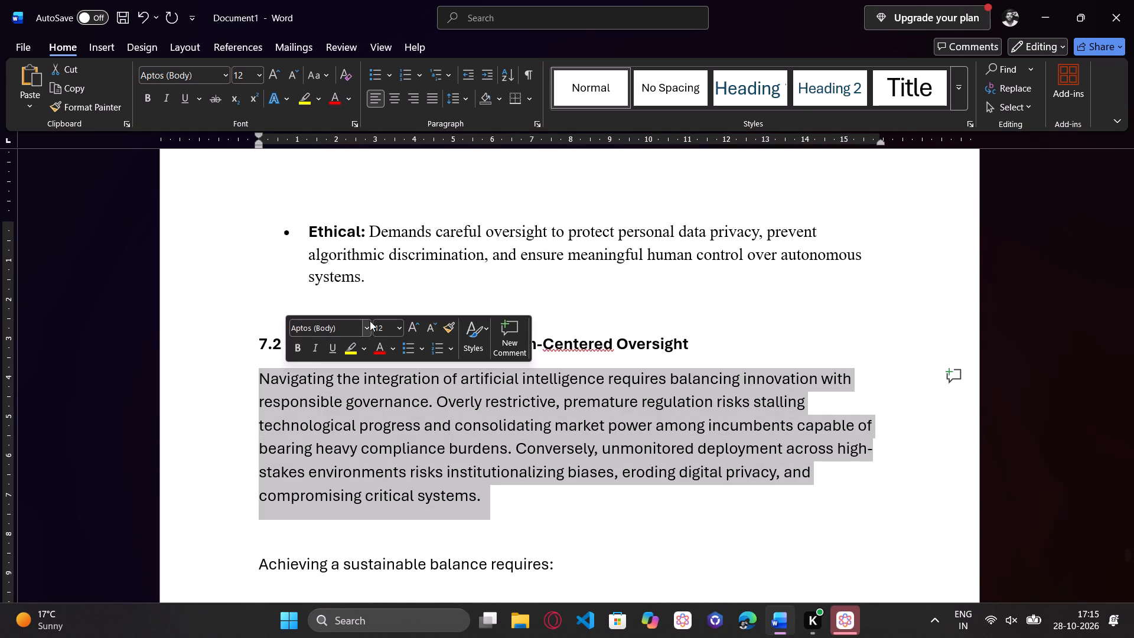
left_click(370, 331)
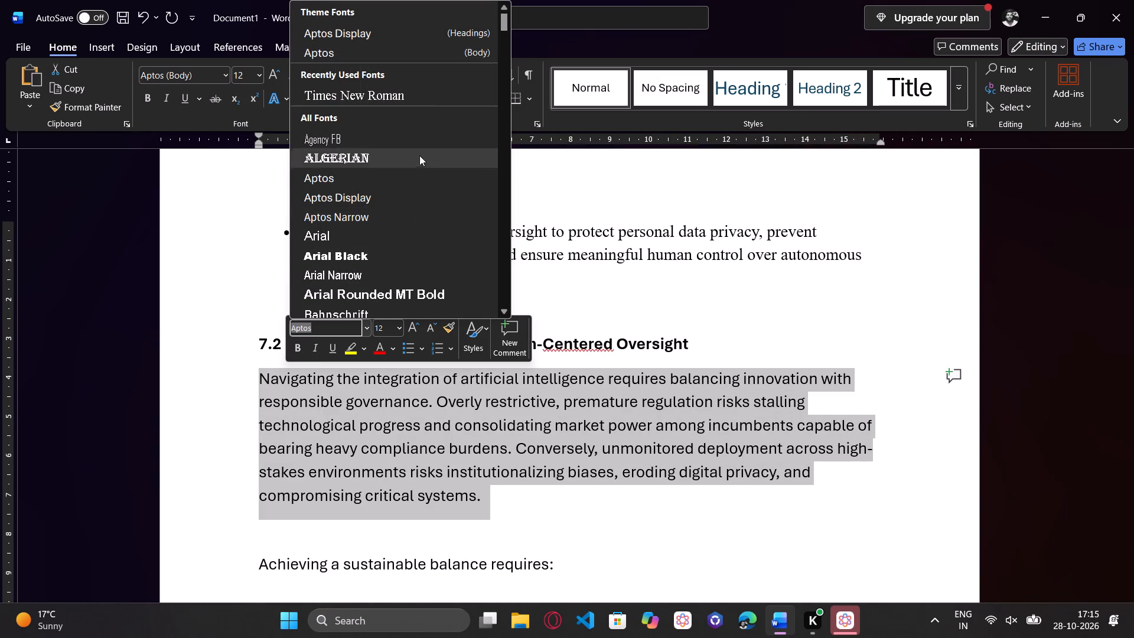
left_click(437, 104)
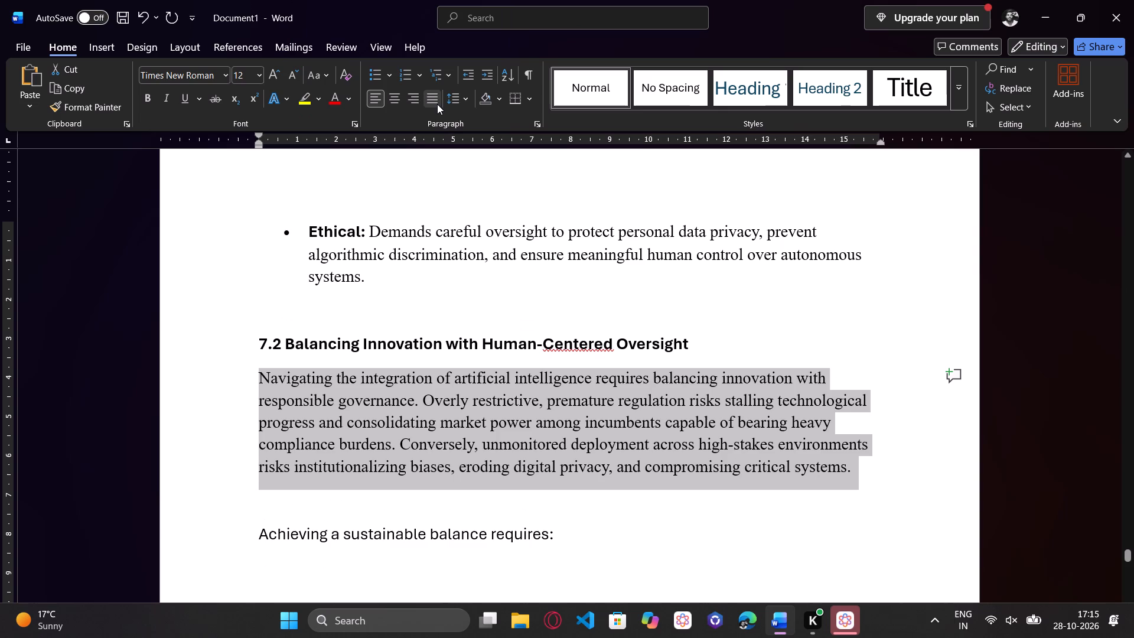
left_click(543, 346)
Delete the blank line between the section 7.2 paragraph and the line "Achieving a sustainable balance requires:".
scroll(543, 346, "down", 1)
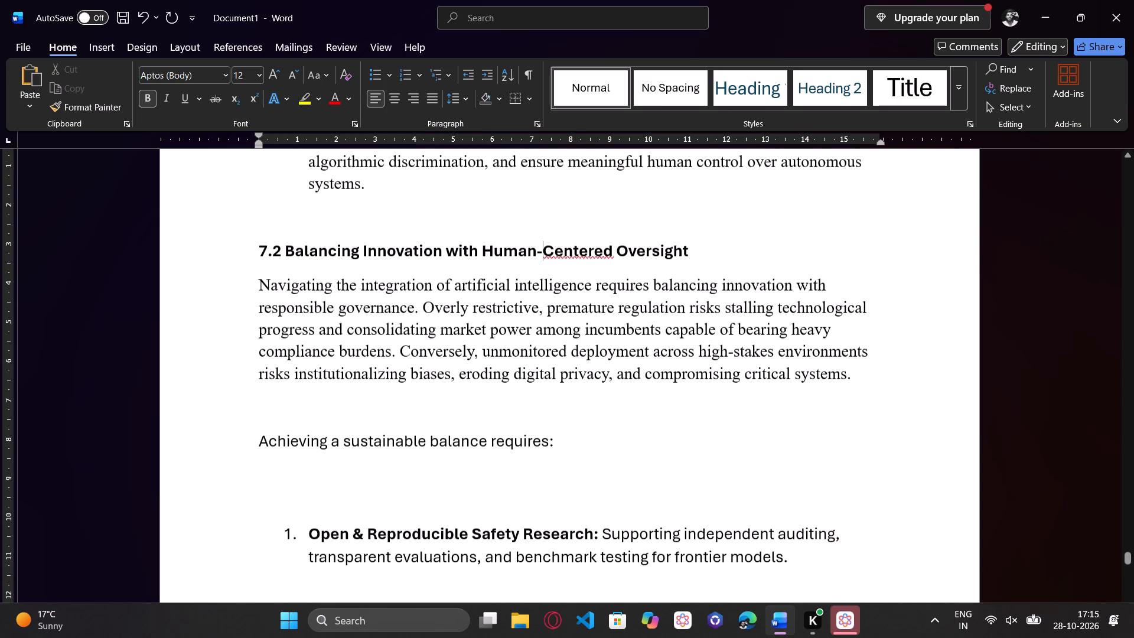
scroll(543, 346, "down", 2)
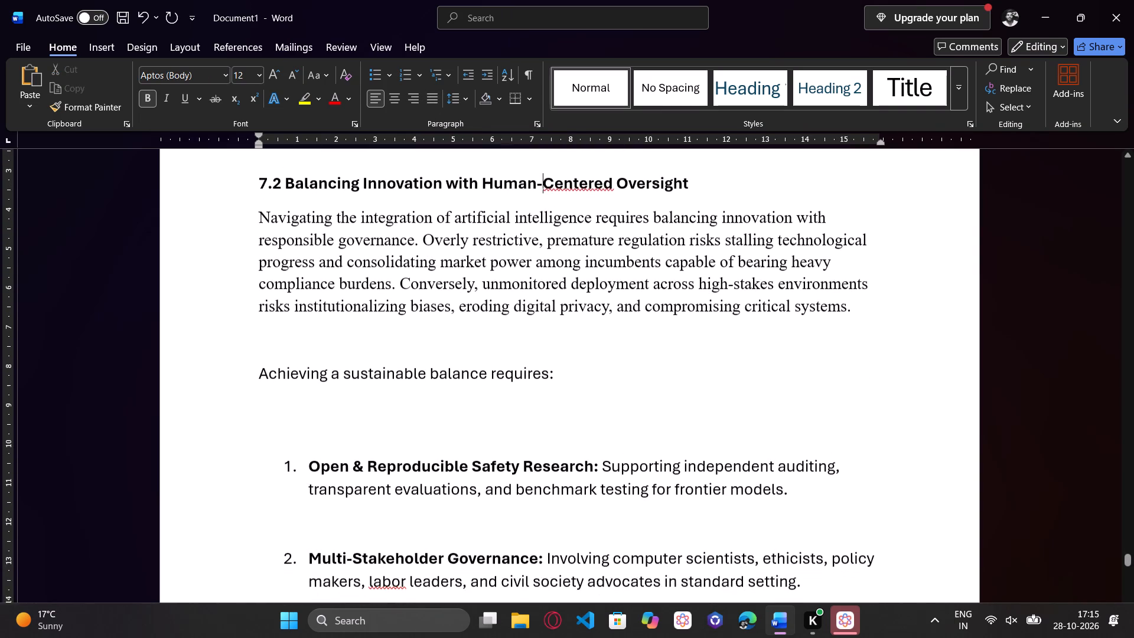
scroll(543, 346, "down", 1)
left_click(532, 331)
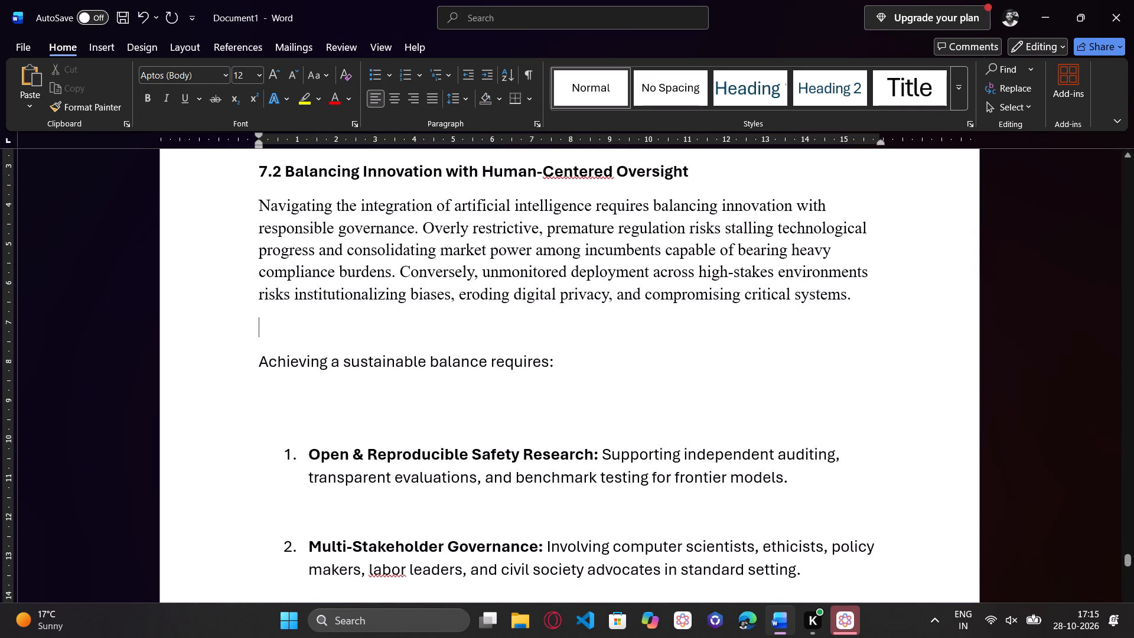
key("BackSpace")
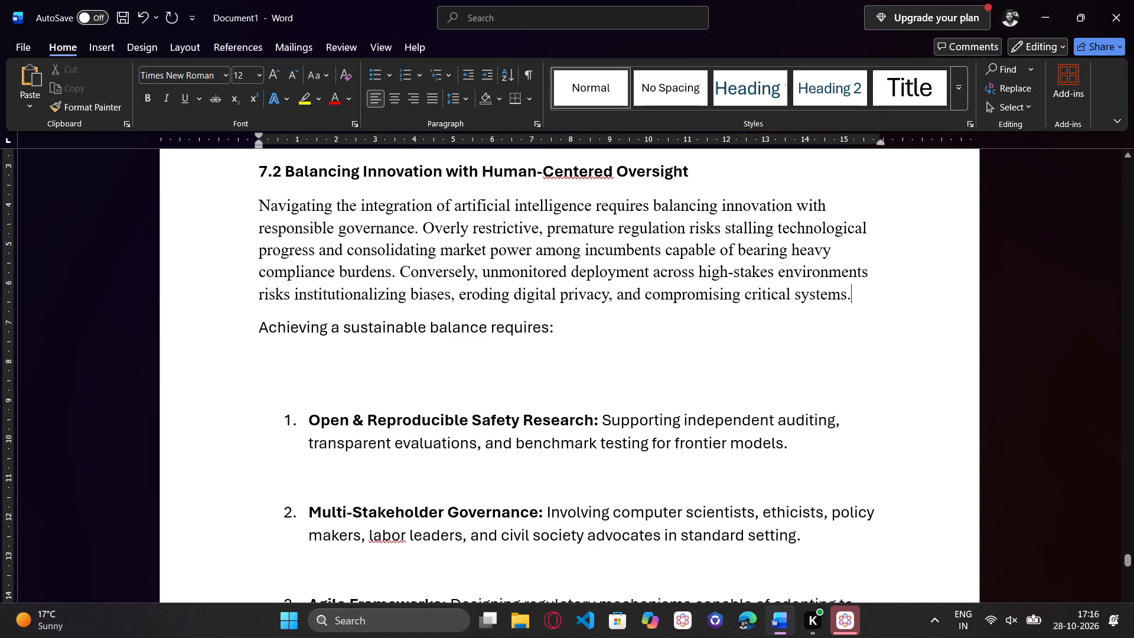
Change the font of the line "Achieving a sustainable balance requires:" to Times New Roman.
left_click(556, 333)
left_click_drag(556, 333, 318, 330)
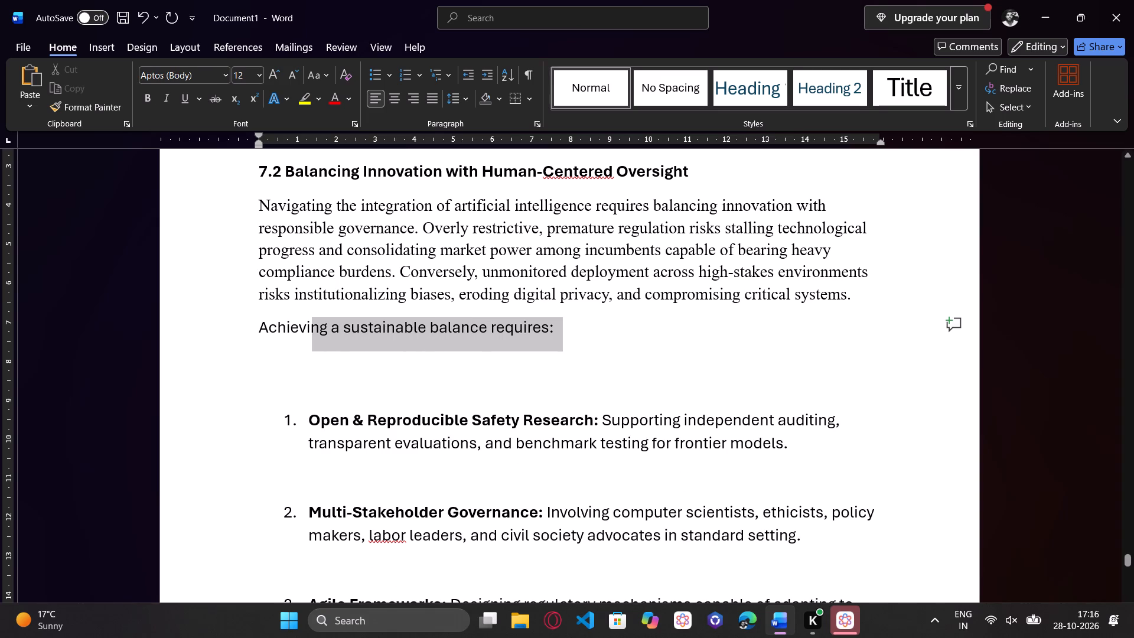
left_click_drag(318, 330, 265, 335)
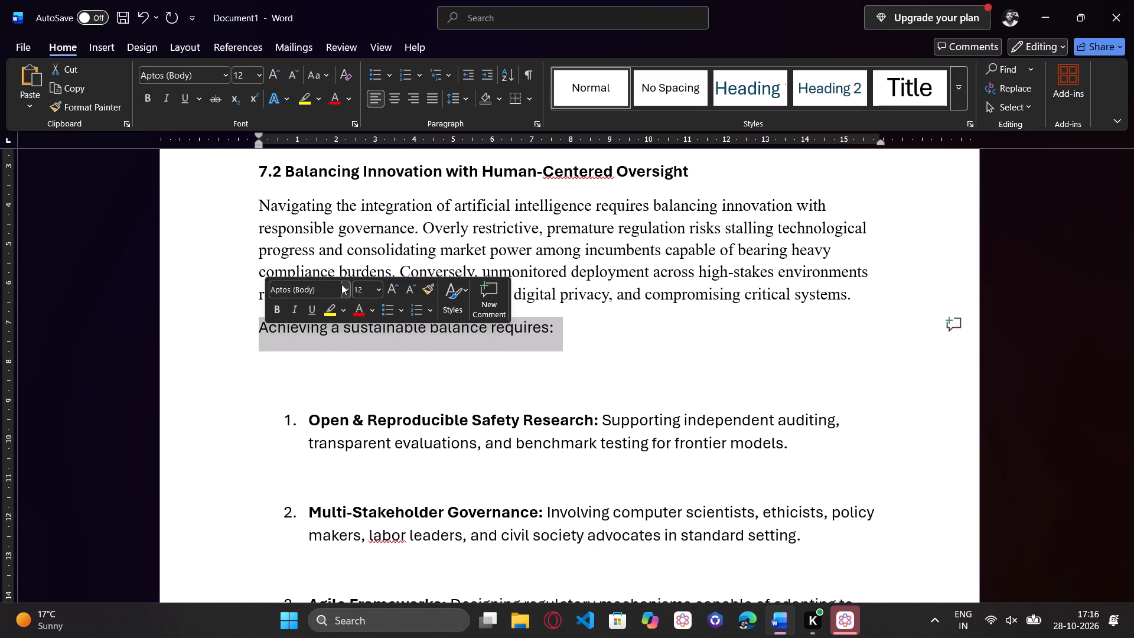
left_click(341, 284)
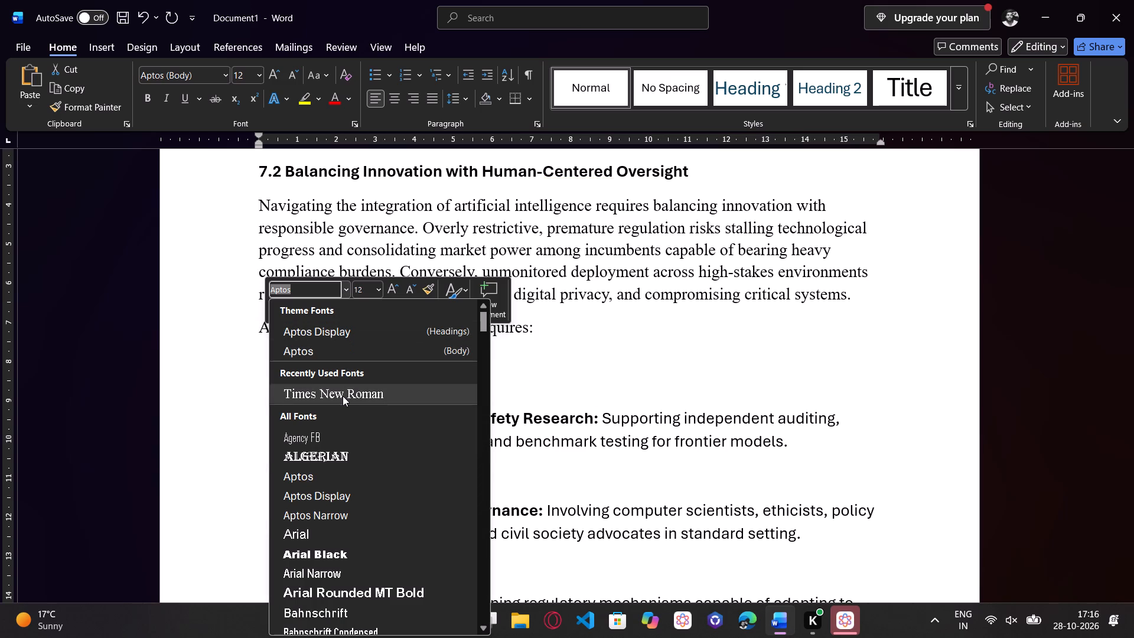
left_click(343, 396)
Delete the blank lines between "Achieving a sustainable balance requires:" and the first numbered item.
left_click(350, 399)
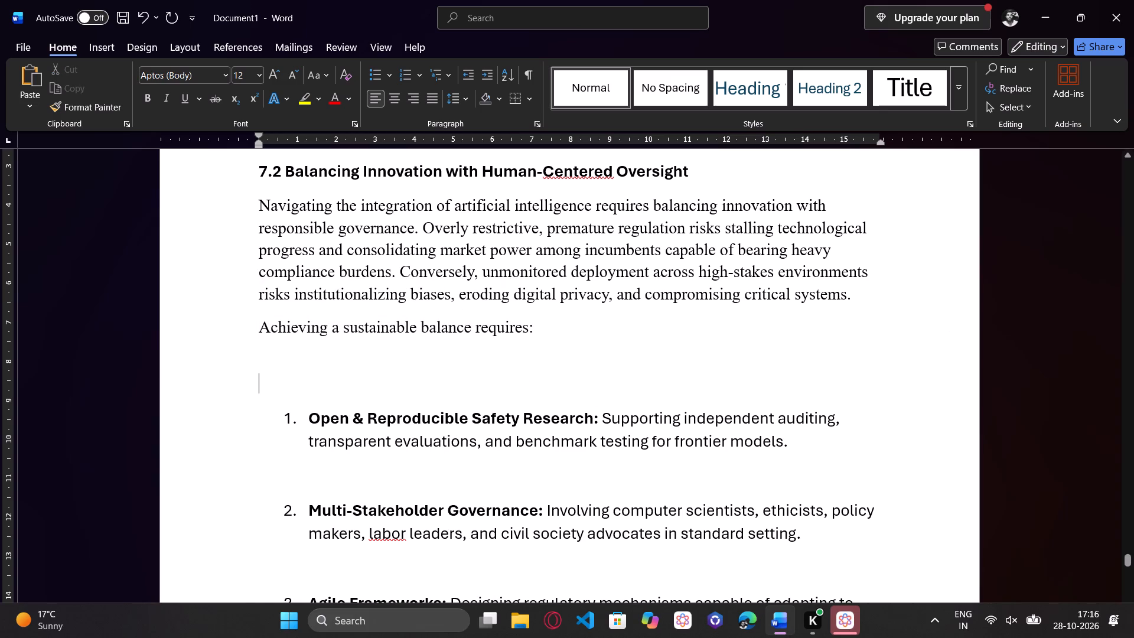
key("equal")
key("BackSpace")
key("BackSpace")
key("BackSpace")
double_click(350, 399)
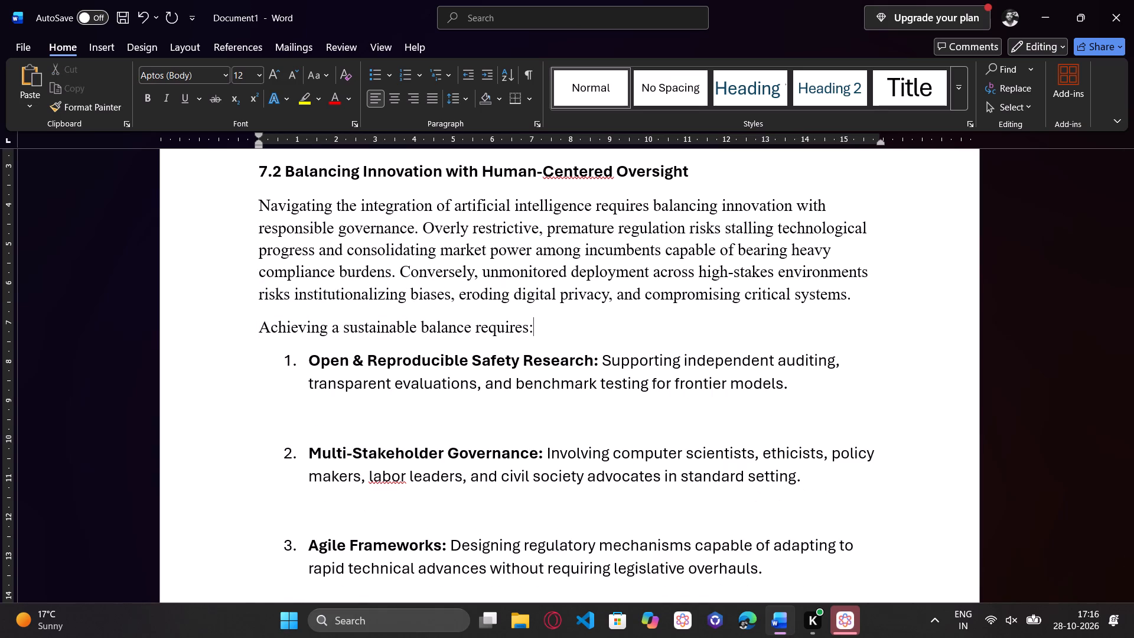
left_click(535, 451)
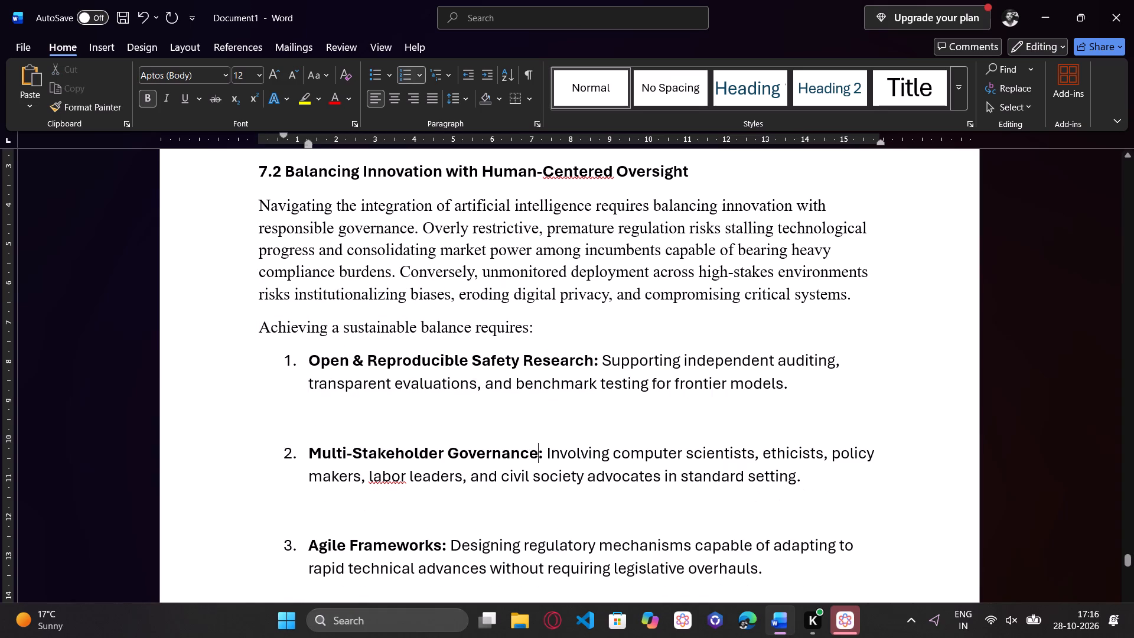
Change the font of the "Open & Reproducible Safety Research" item's description to Times New Roman.
left_click_drag(598, 357, 654, 369)
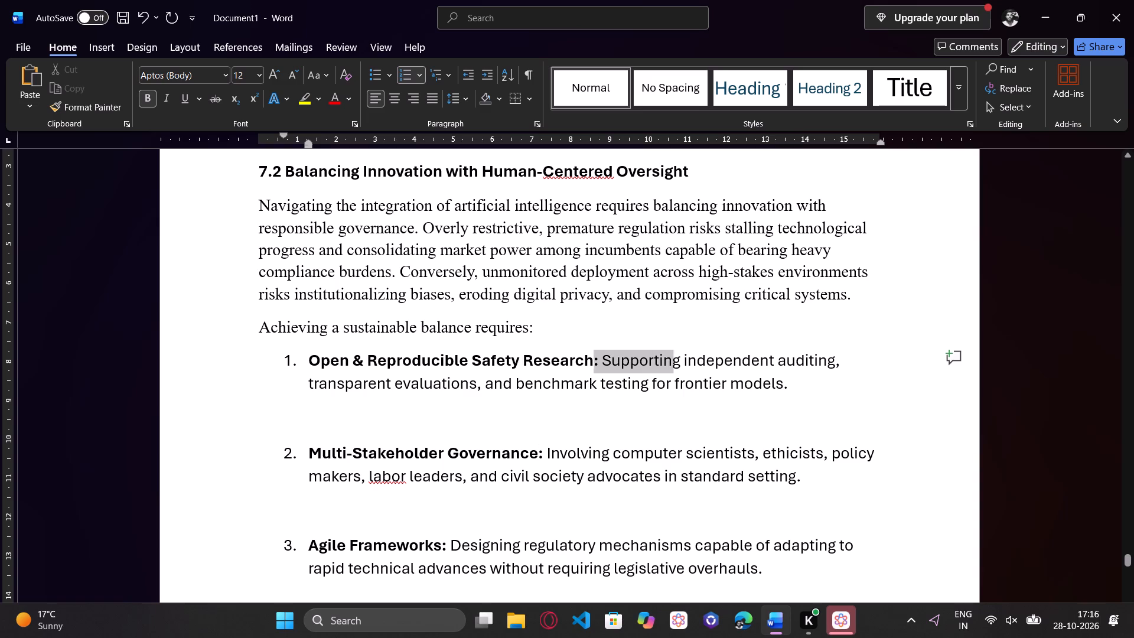
left_click_drag(654, 369, 825, 401)
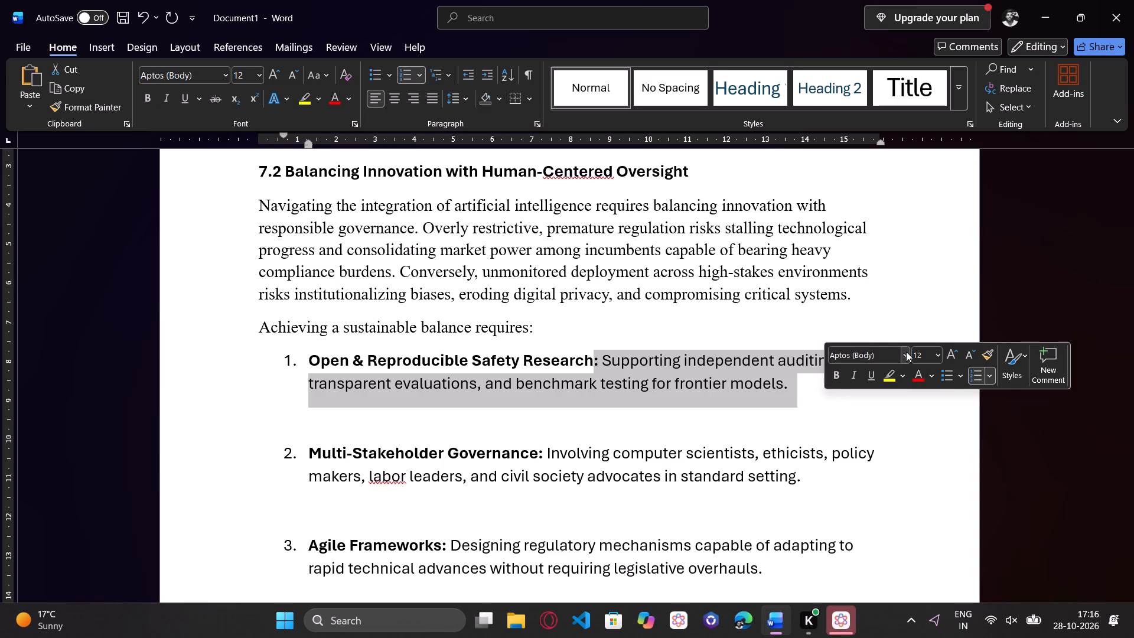
left_click(906, 351)
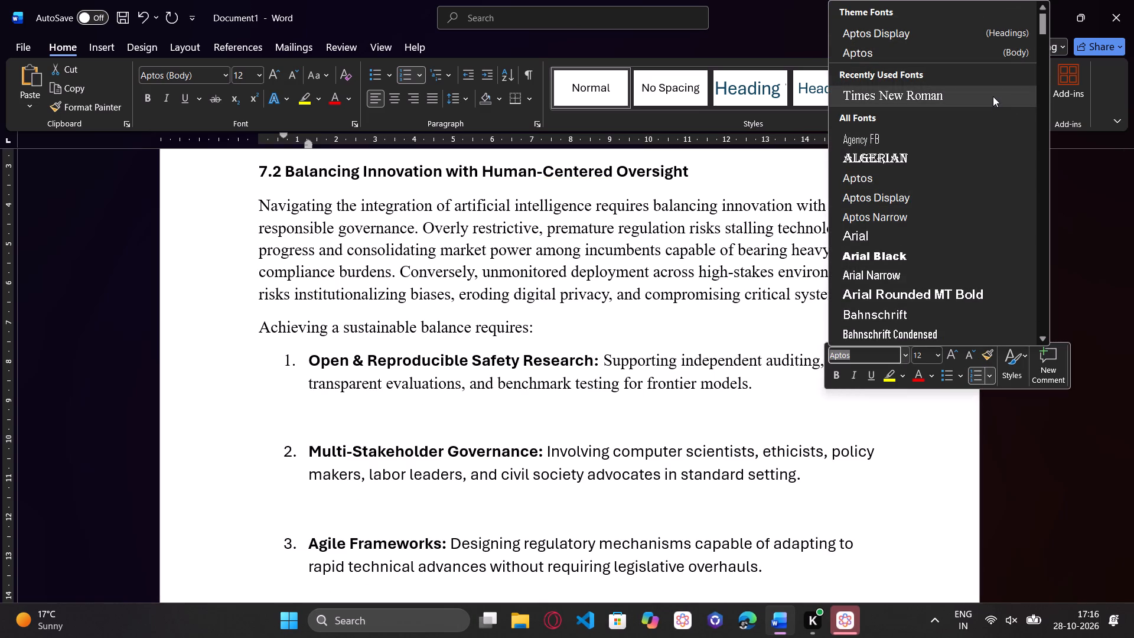
left_click(993, 96)
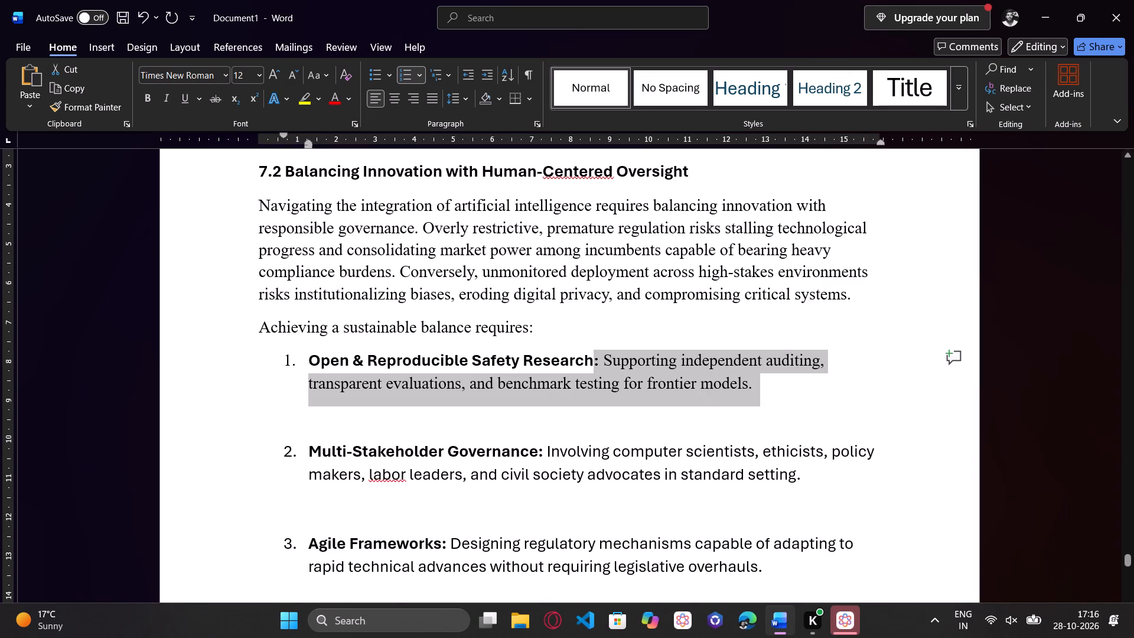
Delete the blank line between the first and second numbered items in section 7.2.
left_click(682, 412)
key("BackSpace")
key("equal")
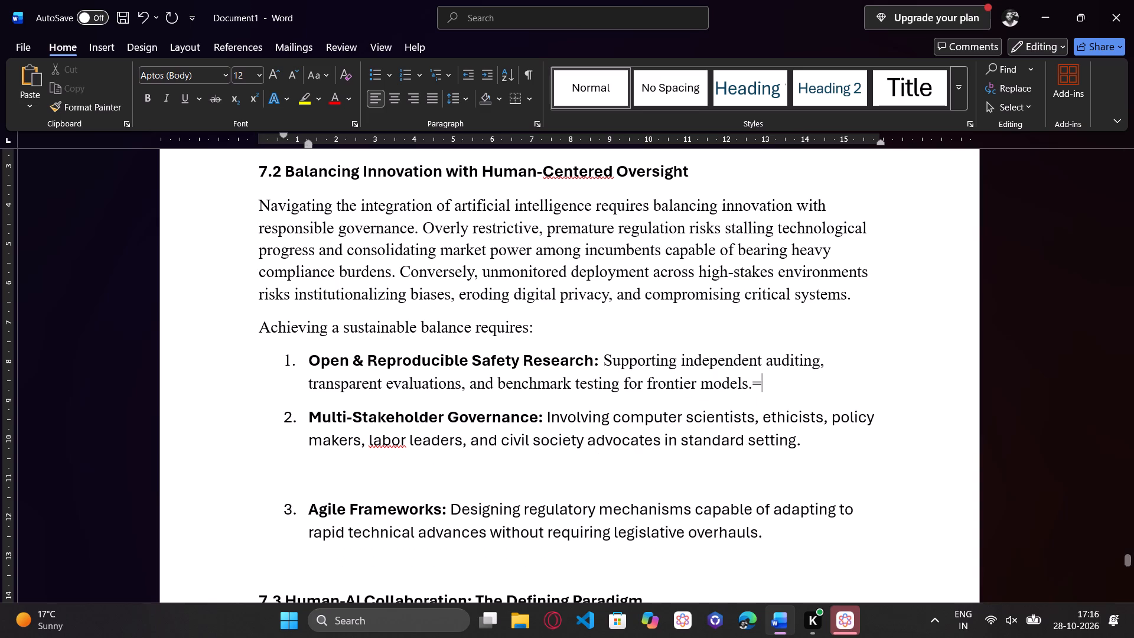
key("BackSpace")
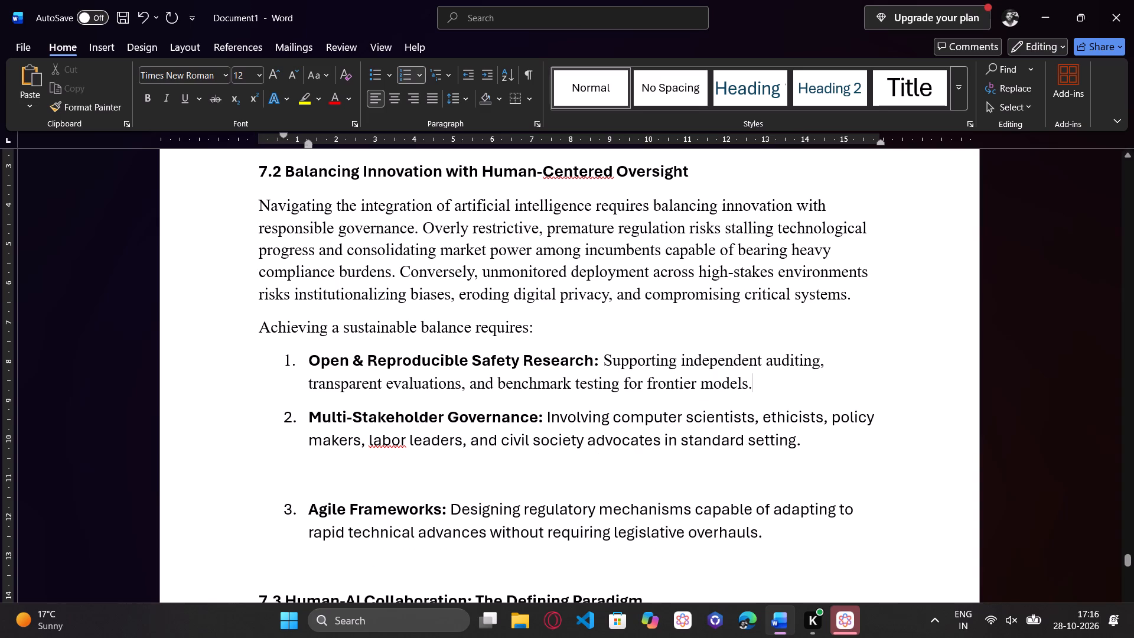
Change the font of the "Multi-Stakeholder Governance" item's description to Times New Roman.
left_click_drag(548, 416, 690, 453)
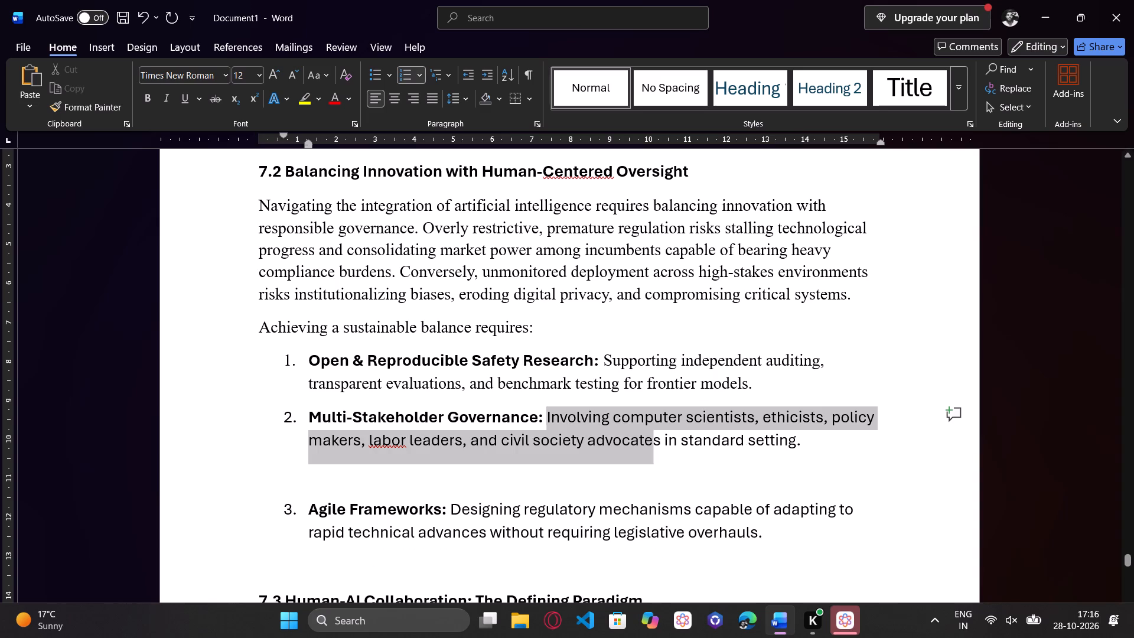
left_click_drag(690, 453, 823, 454)
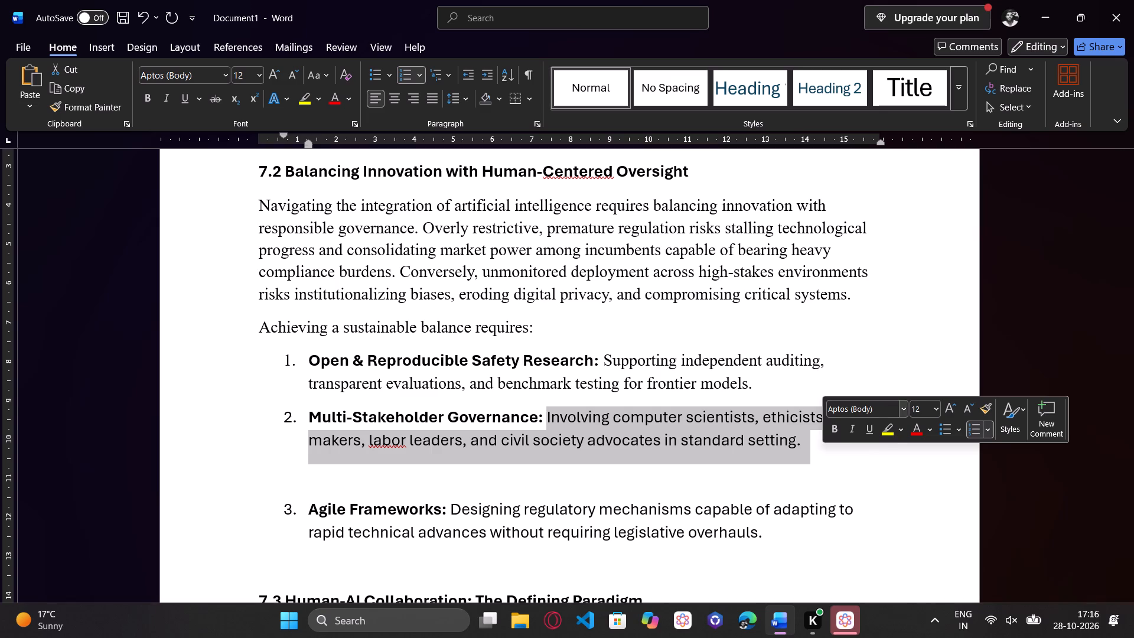
left_click(904, 413)
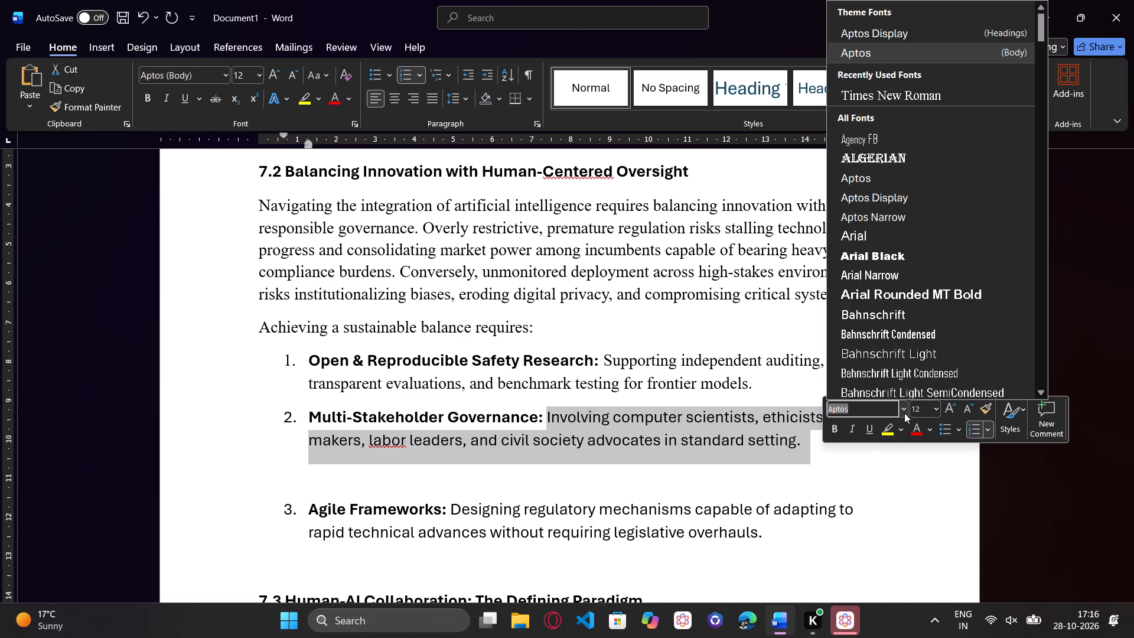
left_click(970, 97)
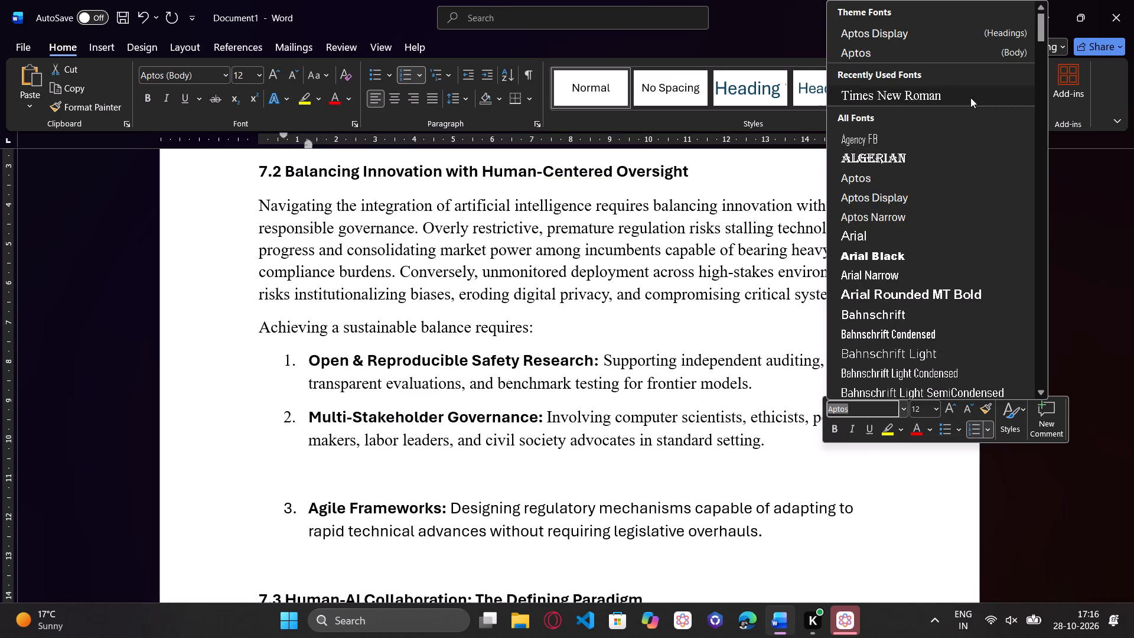
left_click(745, 372)
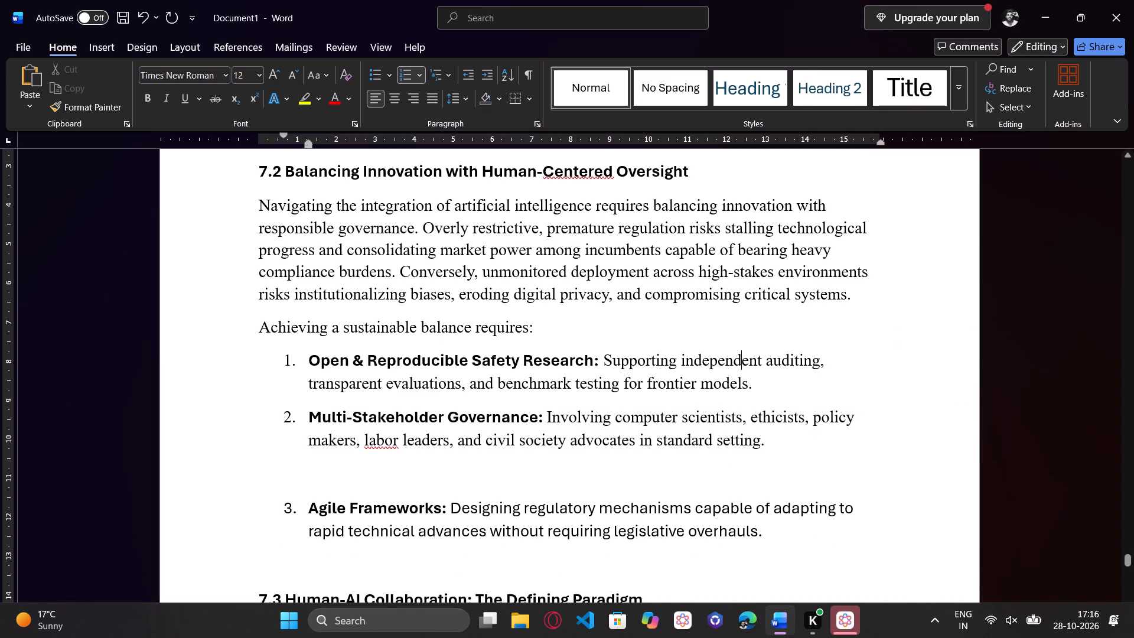
Delete the blank line between the "Multi-Stakeholder Governance" and "Agile Frameworks" items.
scroll(745, 372, "down", 1)
left_click(686, 355)
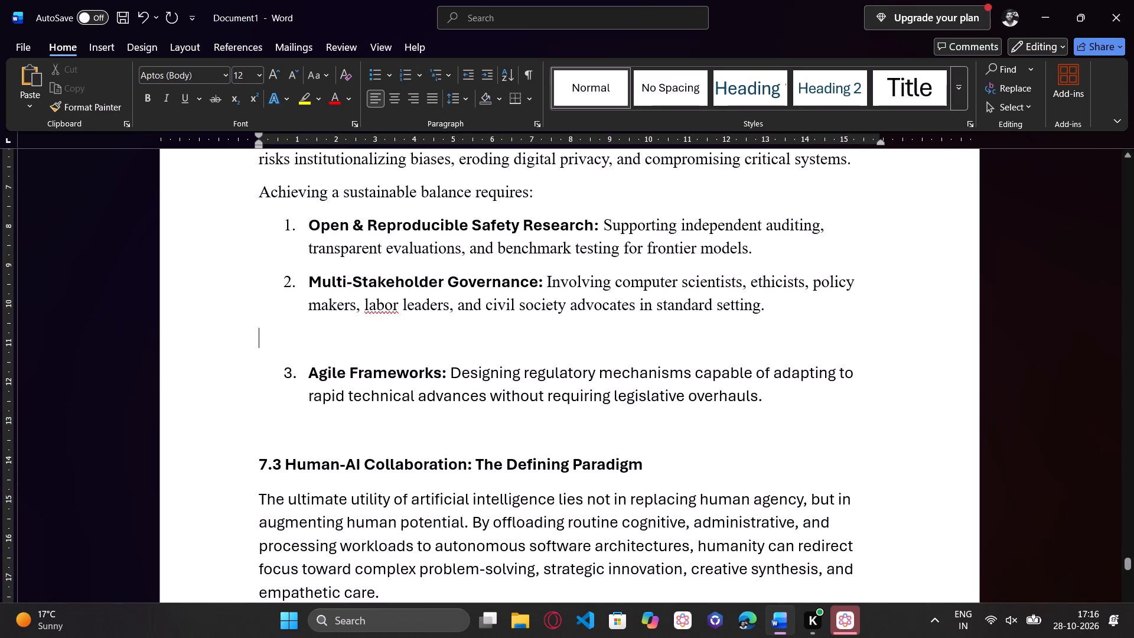
key("BackSpace")
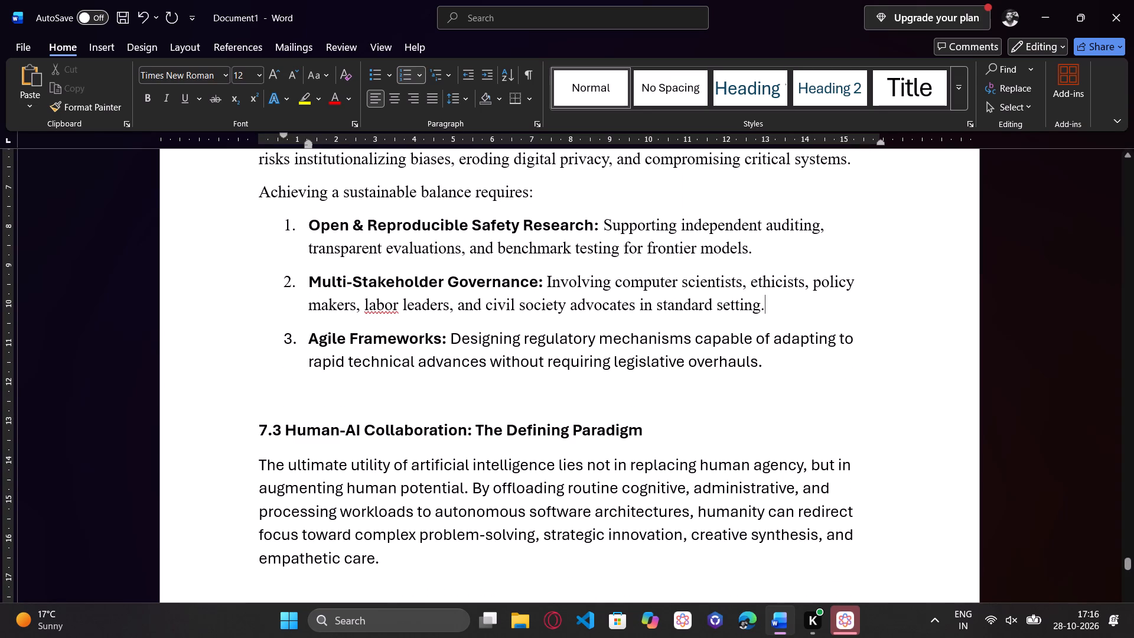
Change the font of the "Agile Frameworks" item's description to Times New Roman.
left_click_drag(451, 338, 738, 357)
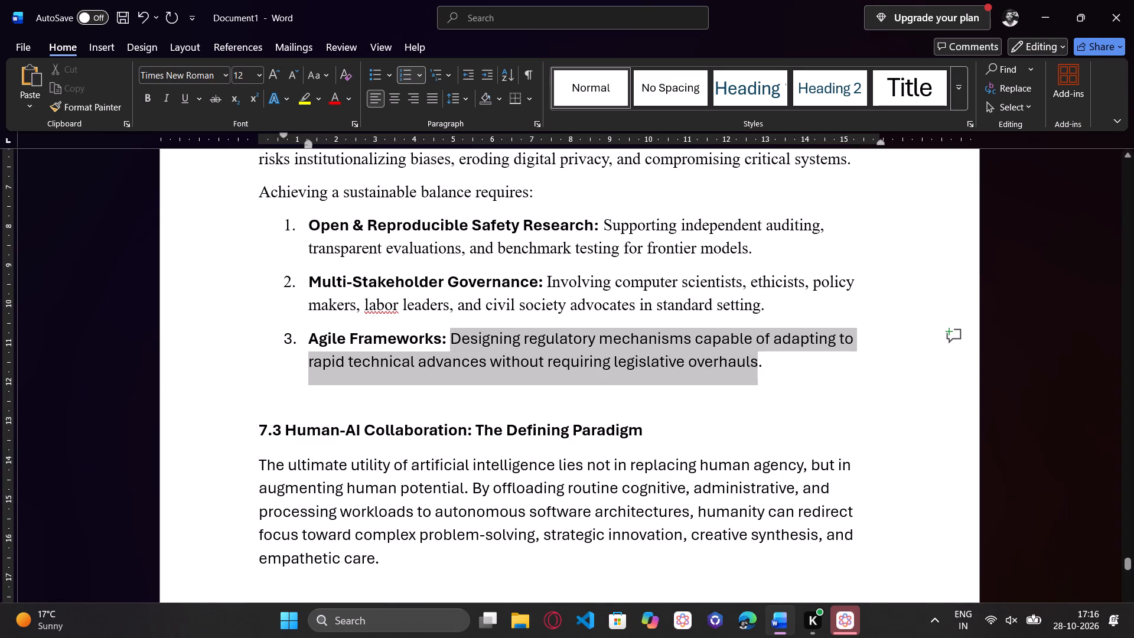
left_click_drag(738, 357, 764, 357)
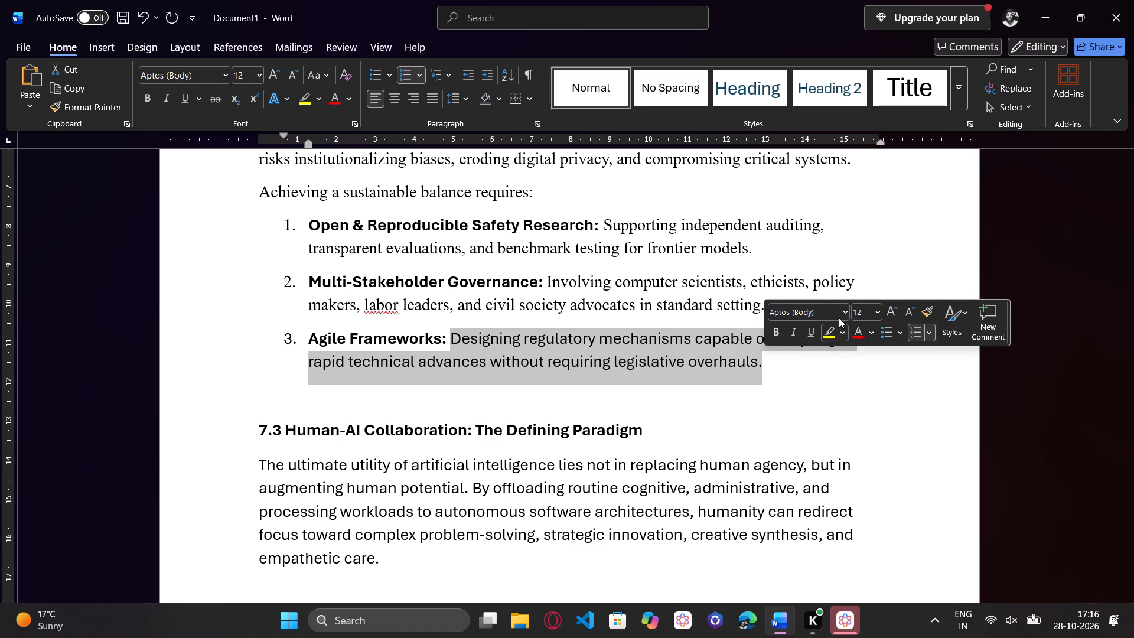
left_click(846, 310)
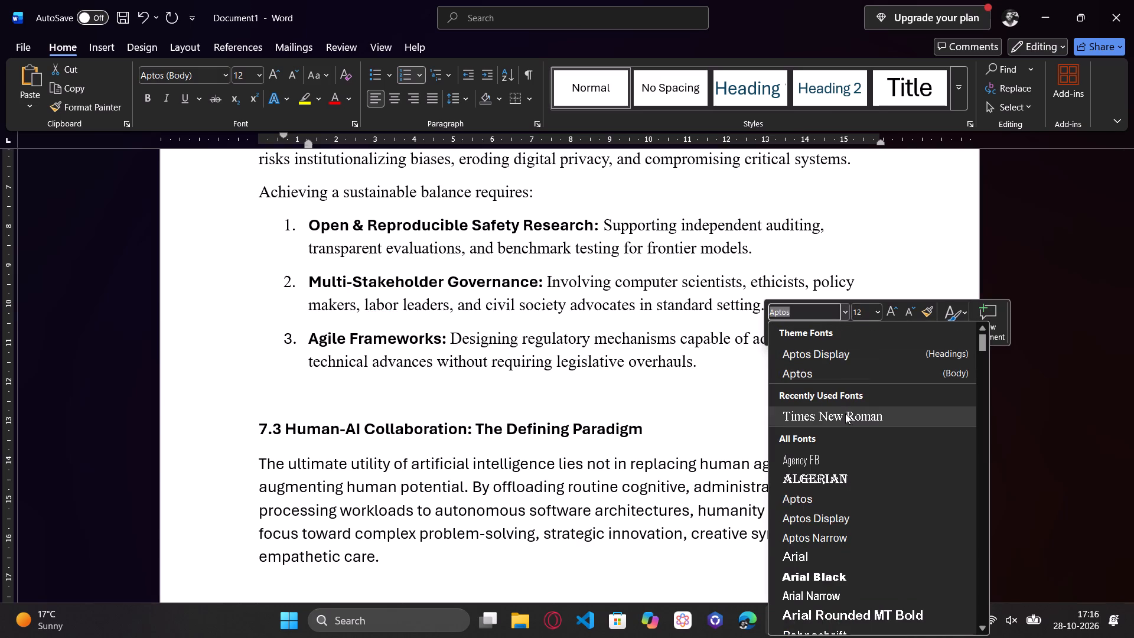
left_click(845, 418)
left_click(845, 418)
Change the font of the first body paragraph under heading 7.3 Human-AI Collaboration: The Defining Paradigm to Times New Roman.
scroll(845, 418, "down", 1)
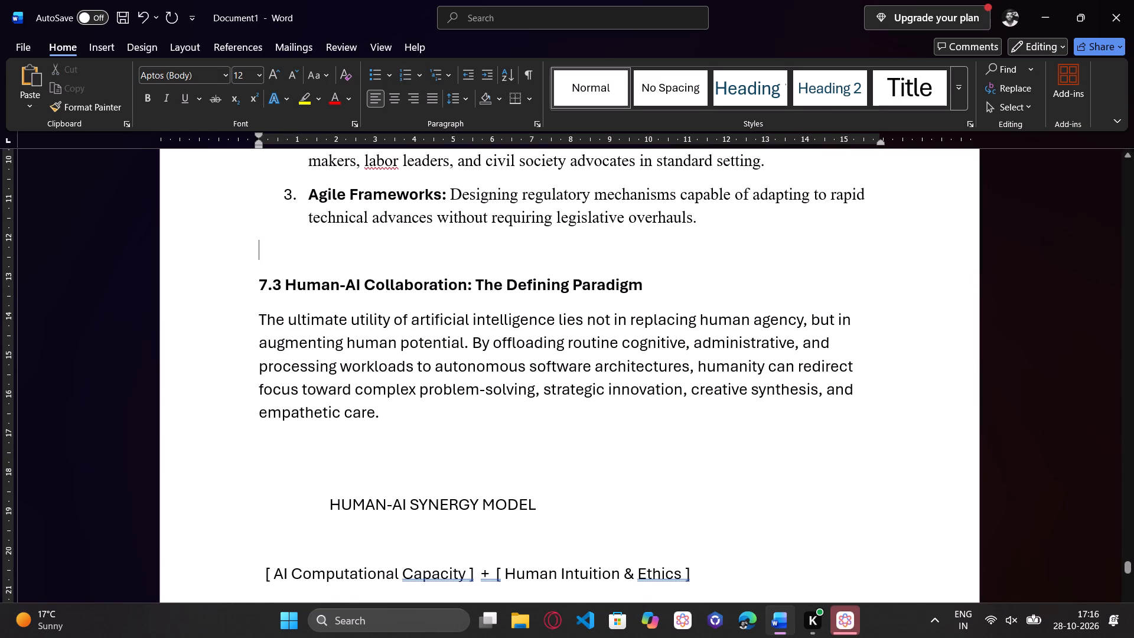
left_click_drag(258, 323, 454, 438)
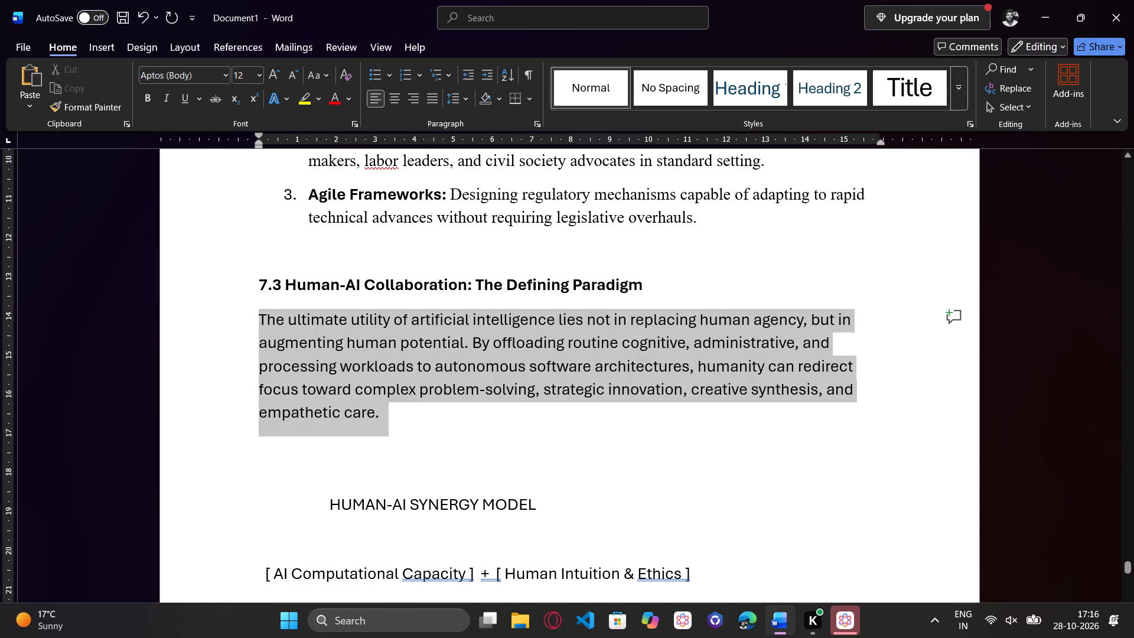
left_click_drag(454, 438, 455, 442)
left_click(539, 391)
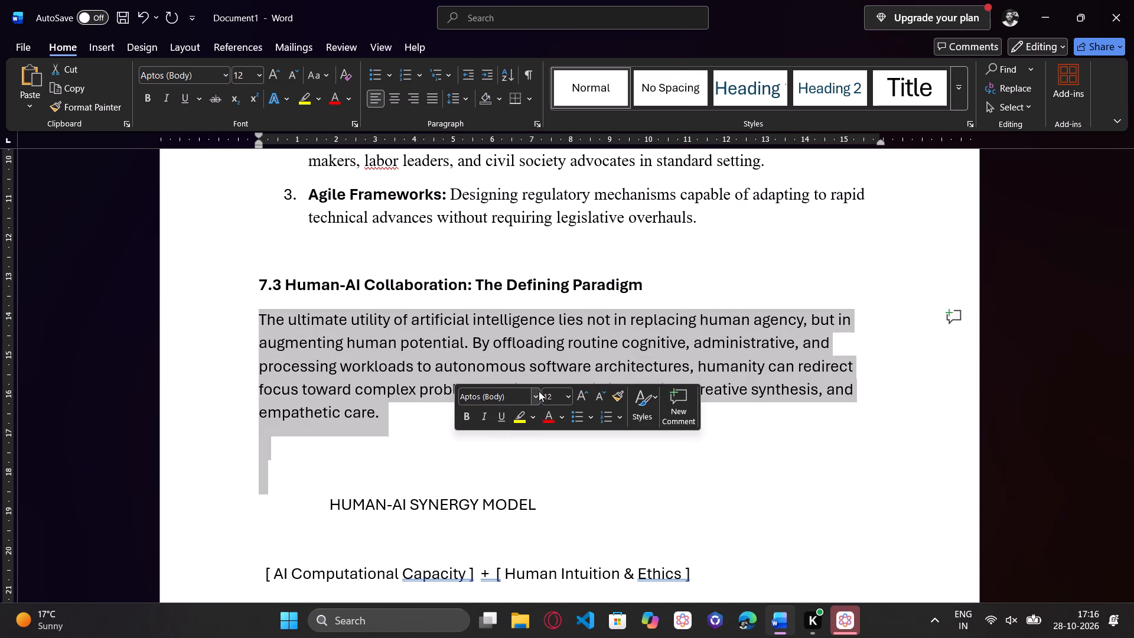
left_click(628, 99)
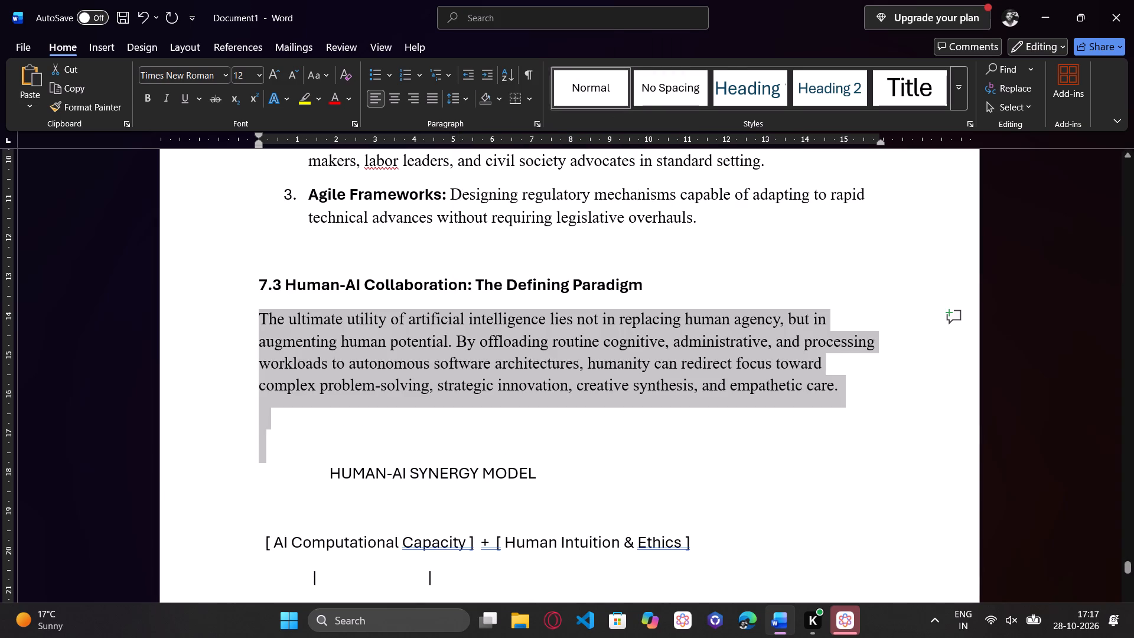
Delete the blank line between the "Agile Frameworks" item and heading 7.3.
left_click(281, 267)
key("BackSpace")
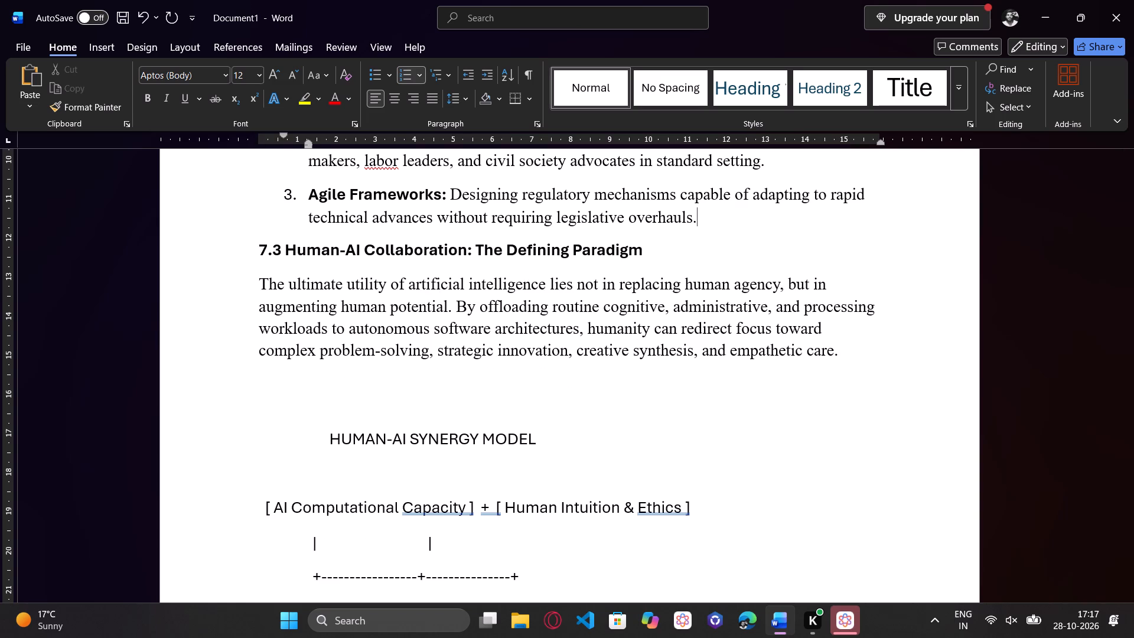
Delete the plain-text HUMAN-AI SYNERGY MODEL diagram from section 7.3.
scroll(281, 267, "down", 1)
left_click_drag(272, 181, 664, 471)
key("BackSpace")
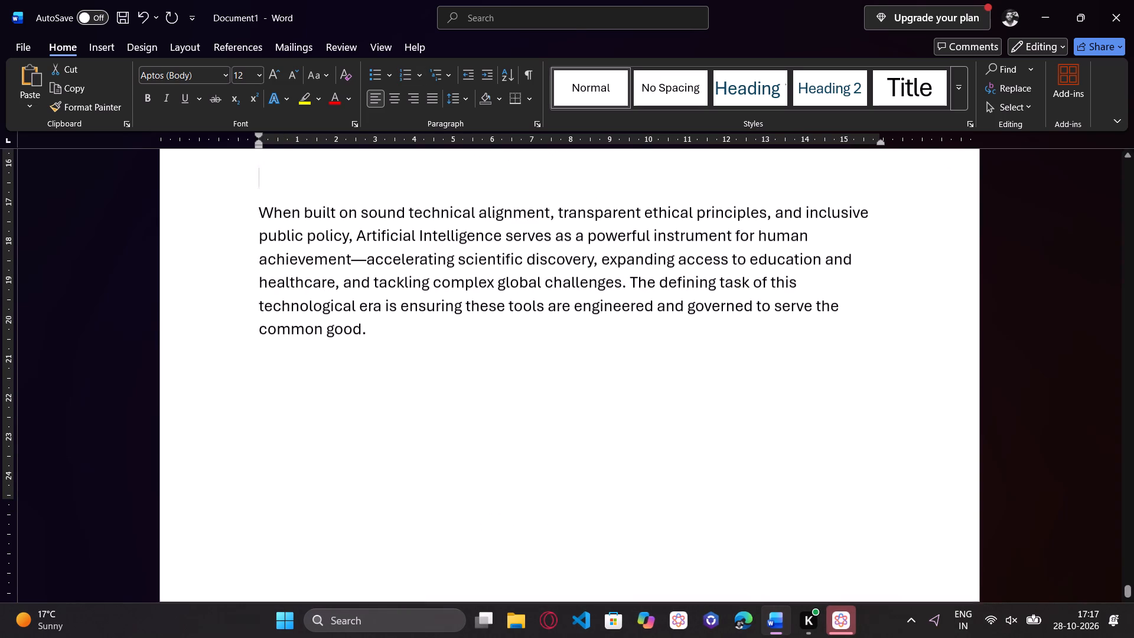
Delete the blank lines between the two body paragraphs of section 7.3.
scroll(664, 471, "up", 1)
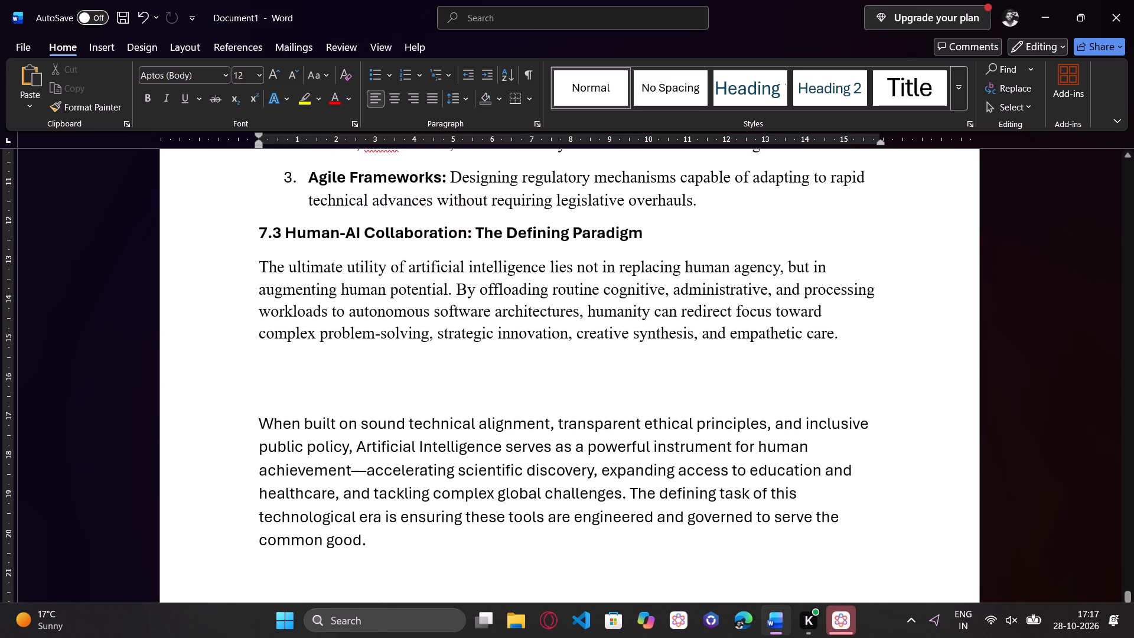
key("BackSpace")
key("BackSpace")
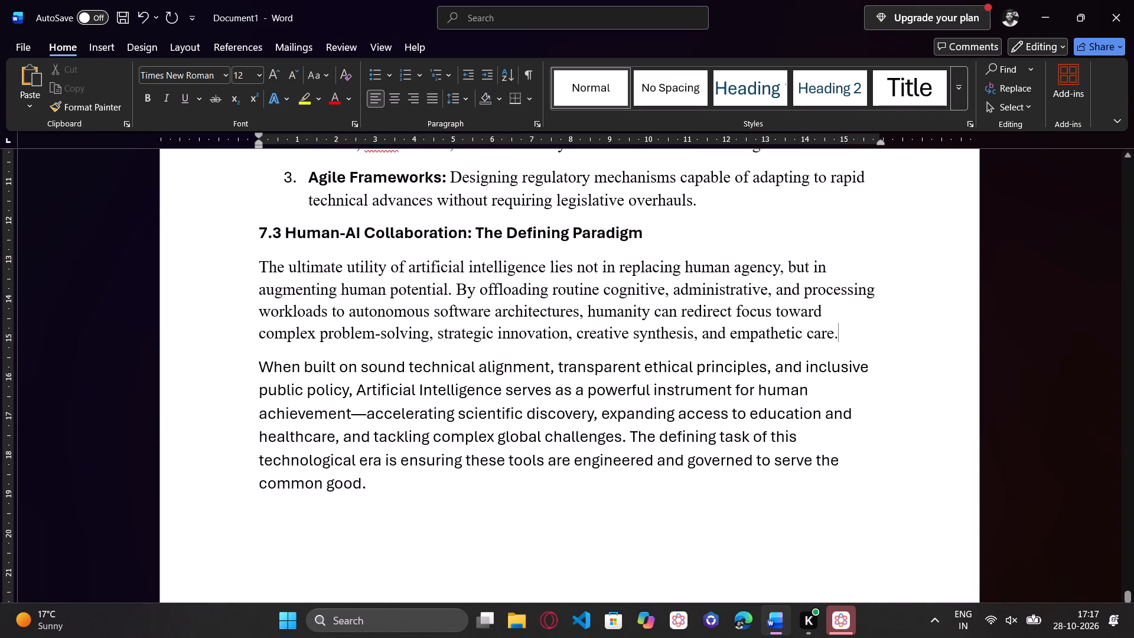
Change the font of the closing paragraph, starting "When built on sound technical alignment", to Times New Roman.
left_click_drag(260, 363, 354, 457)
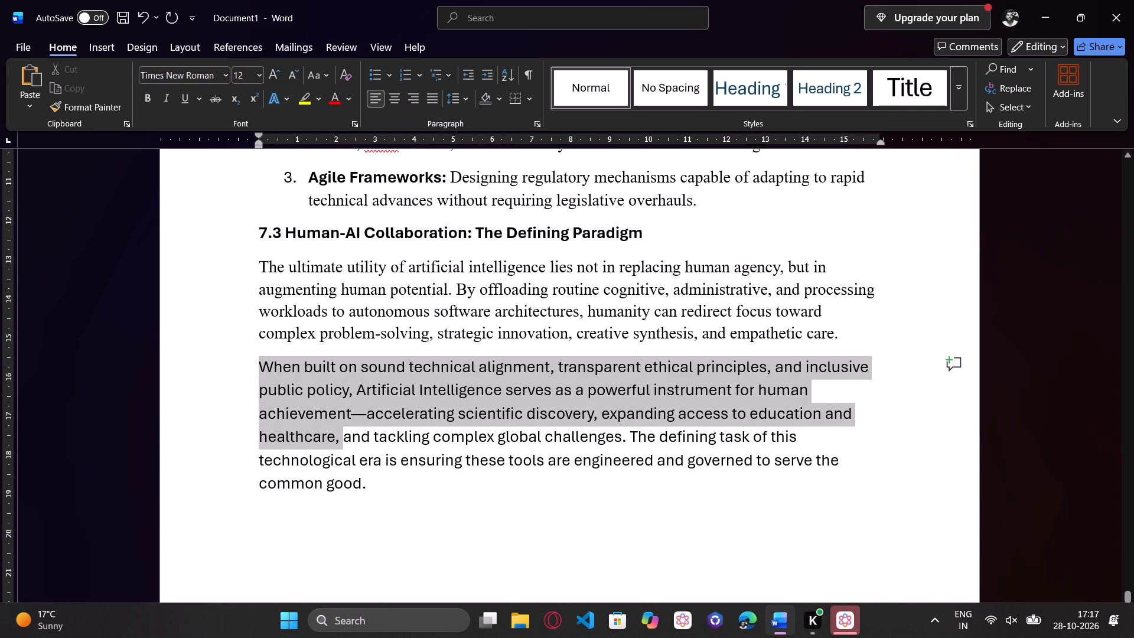
left_click_drag(354, 457, 384, 500)
left_click(465, 455)
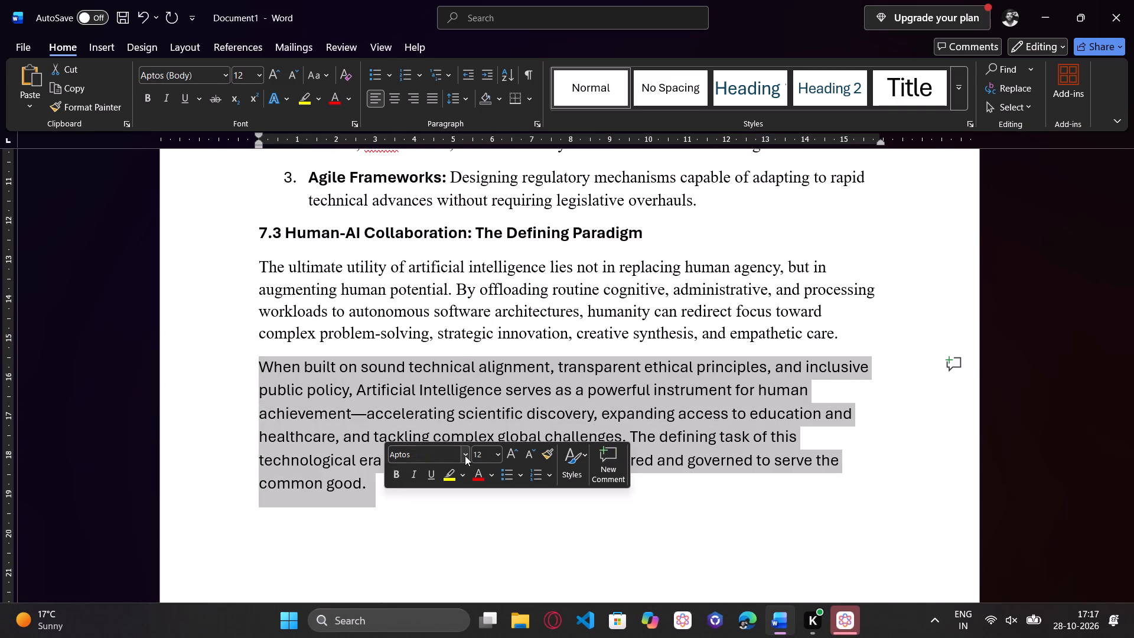
left_click(503, 101)
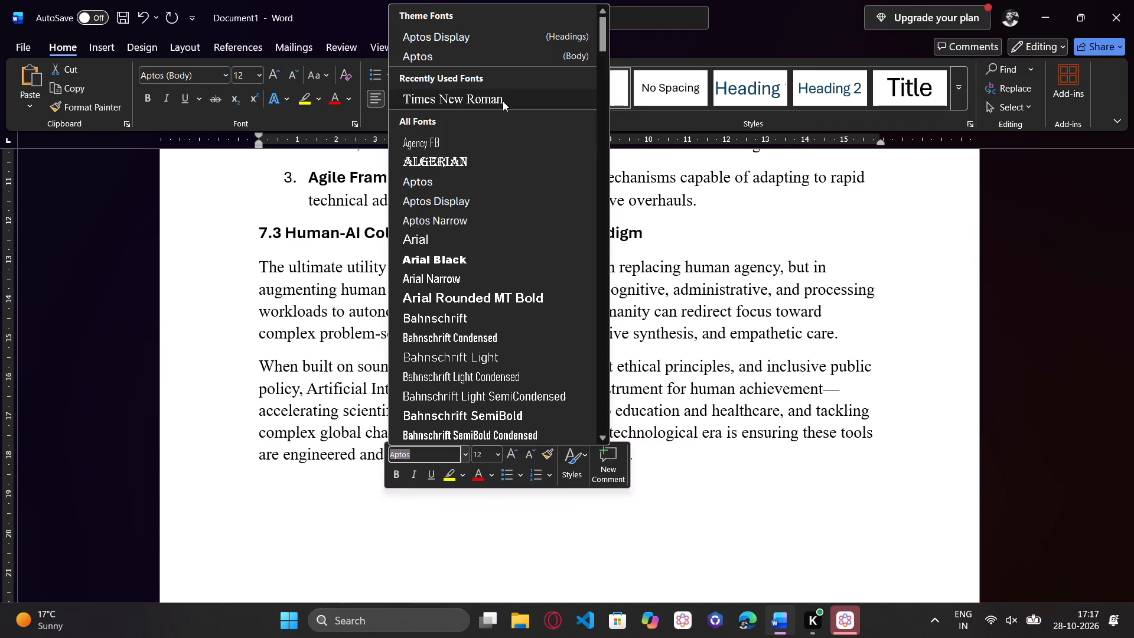
left_click(532, 387)
Look over the end of the report and its opening page to check the formatting.
scroll(532, 387, "down", 1)
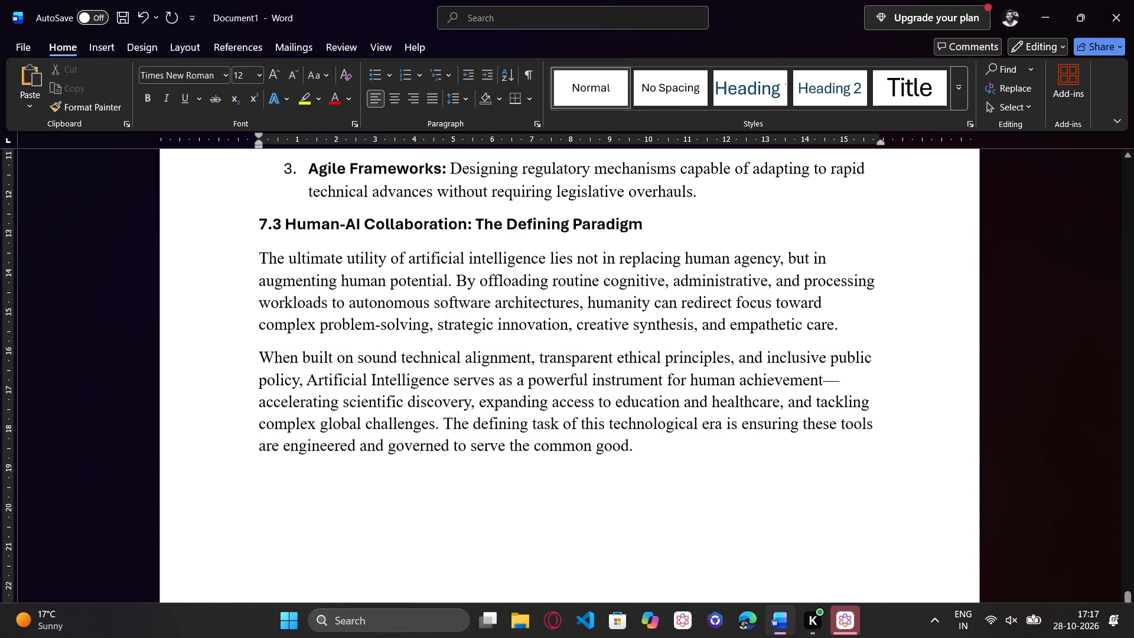
scroll(532, 387, "down", 4)
scroll(532, 387, "up", 1)
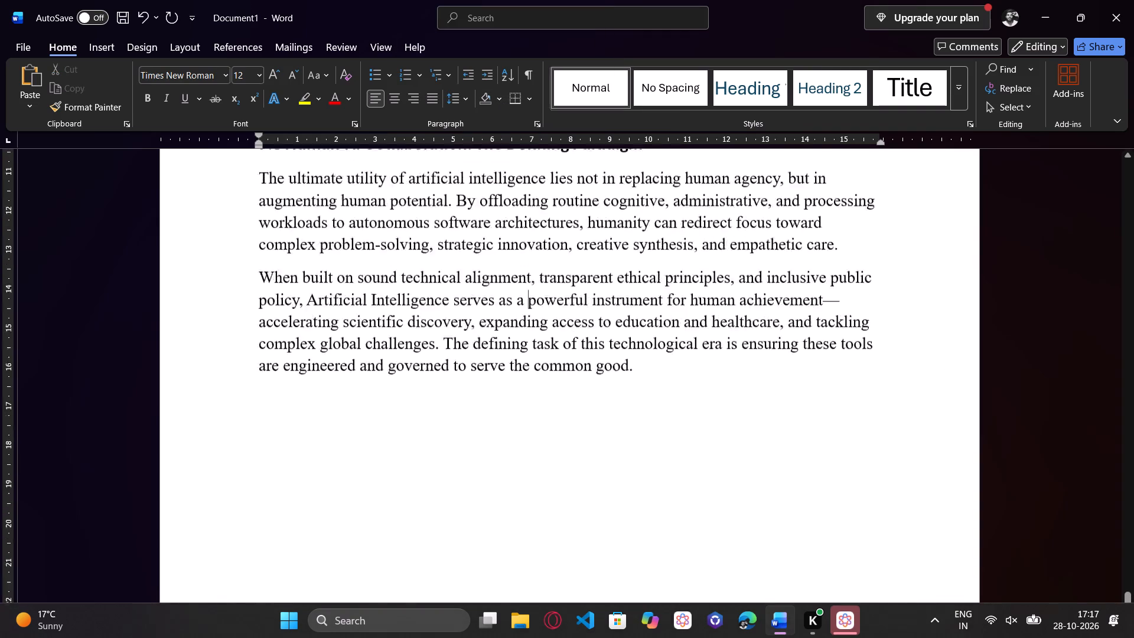
scroll(532, 387, "up", 2)
scroll(532, 387, "down", 6)
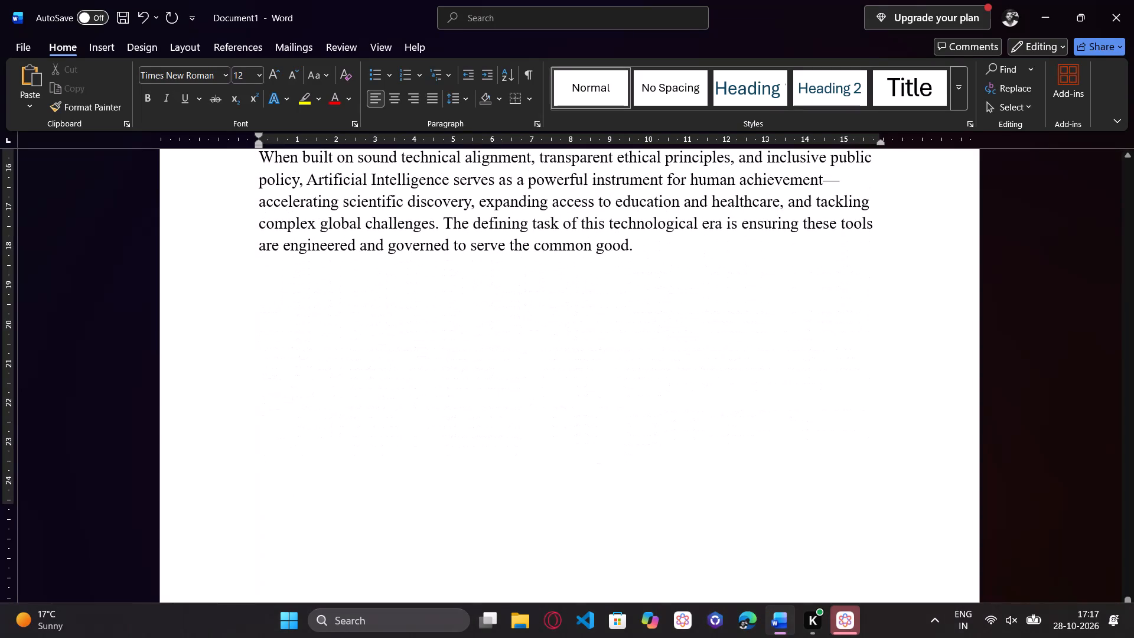
scroll(532, 387, "up", 20)
scroll(532, 387, "up", 14)
scroll(532, 387, "up", 8)
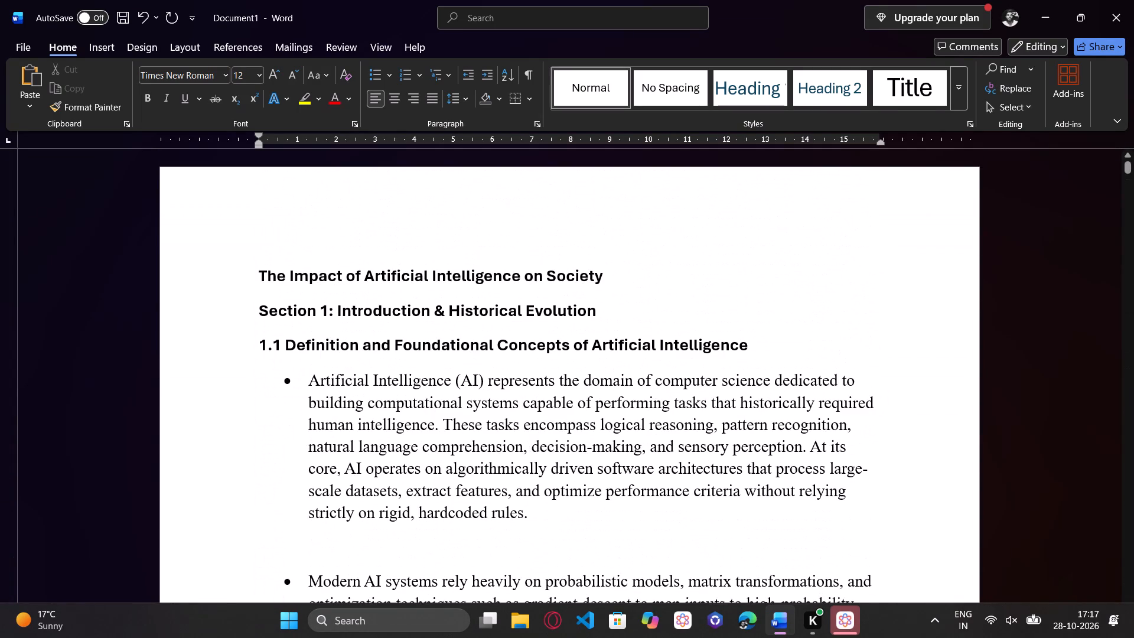
scroll(523, 375, "down", 1)
scroll(523, 375, "up", 1)
Center the report title "The Impact of Artificial Intelligence on Society" on the first page.
left_click_drag(610, 275, 268, 289)
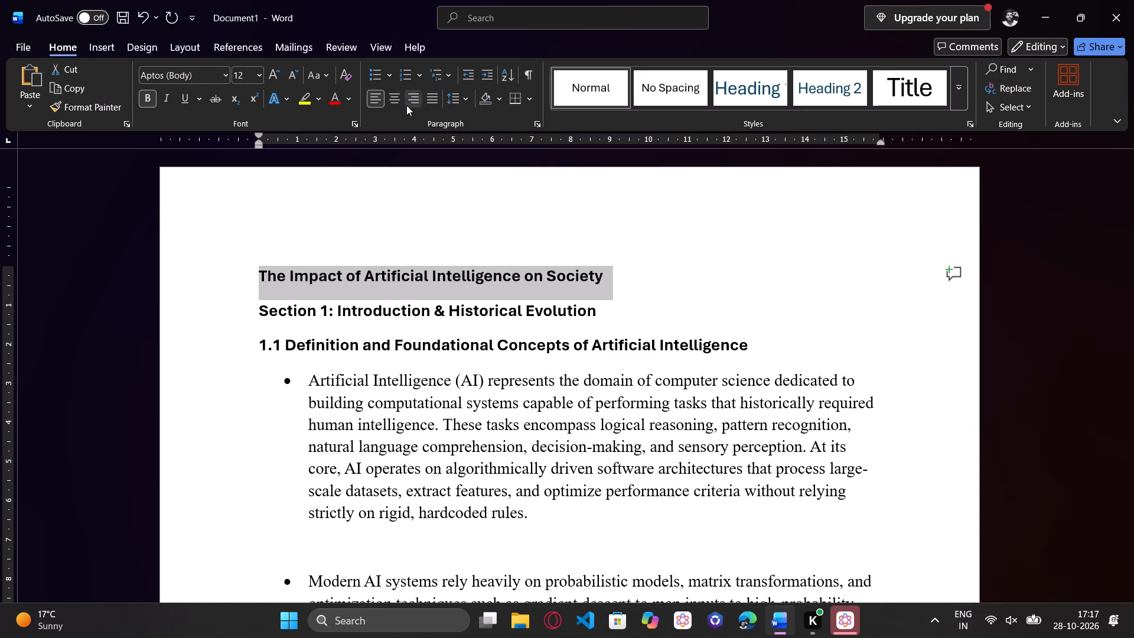
left_click(396, 104)
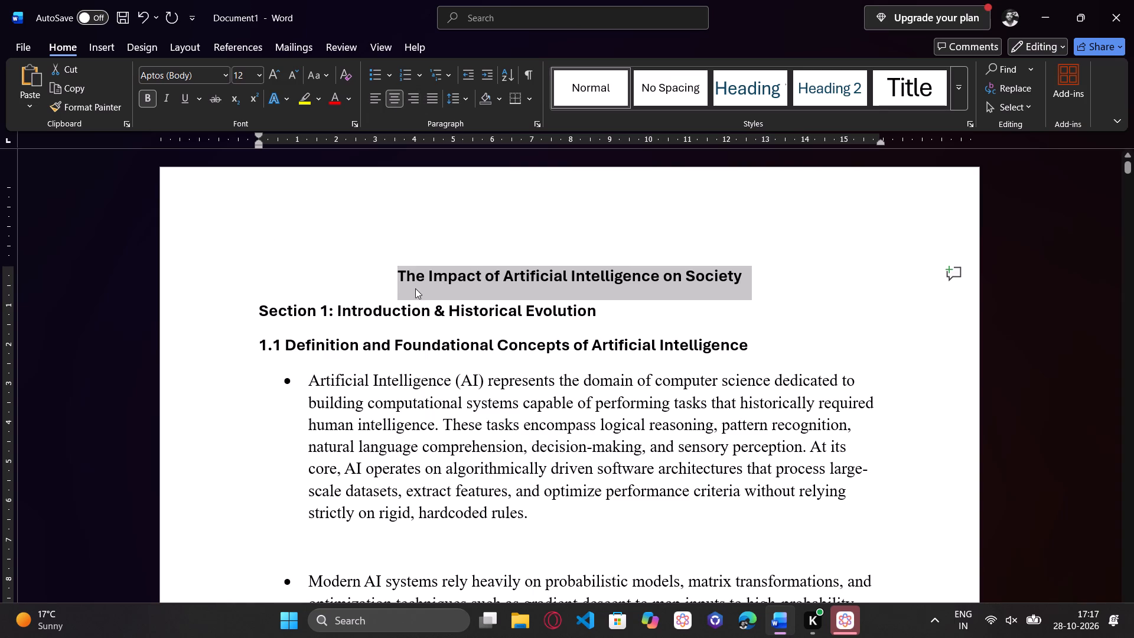
left_click(342, 281)
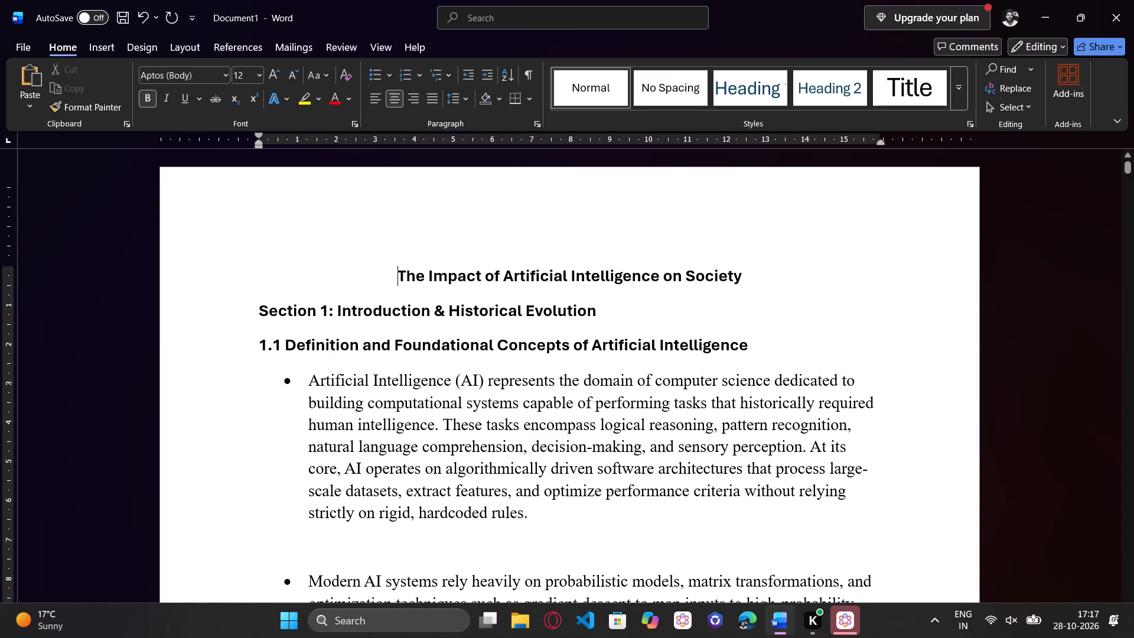
Insert a blank line between the report title and the "Section 1: Introduction & Historical Evolution" heading.
left_click(249, 318)
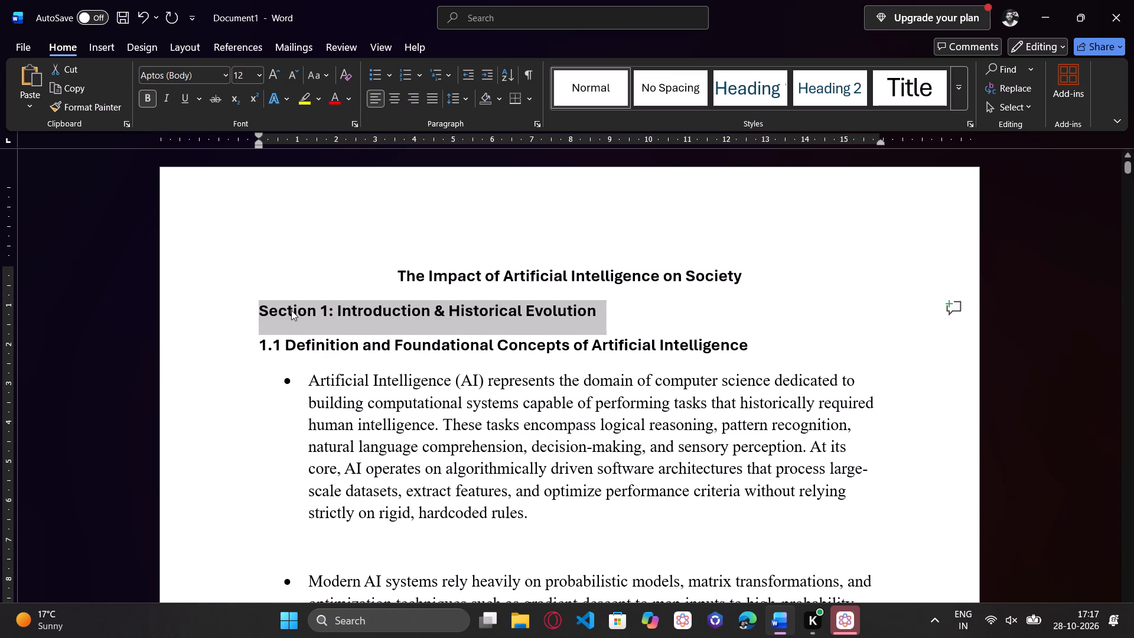
left_click(291, 310)
key("Left")
key("Left")
key("Left")
key("Left")
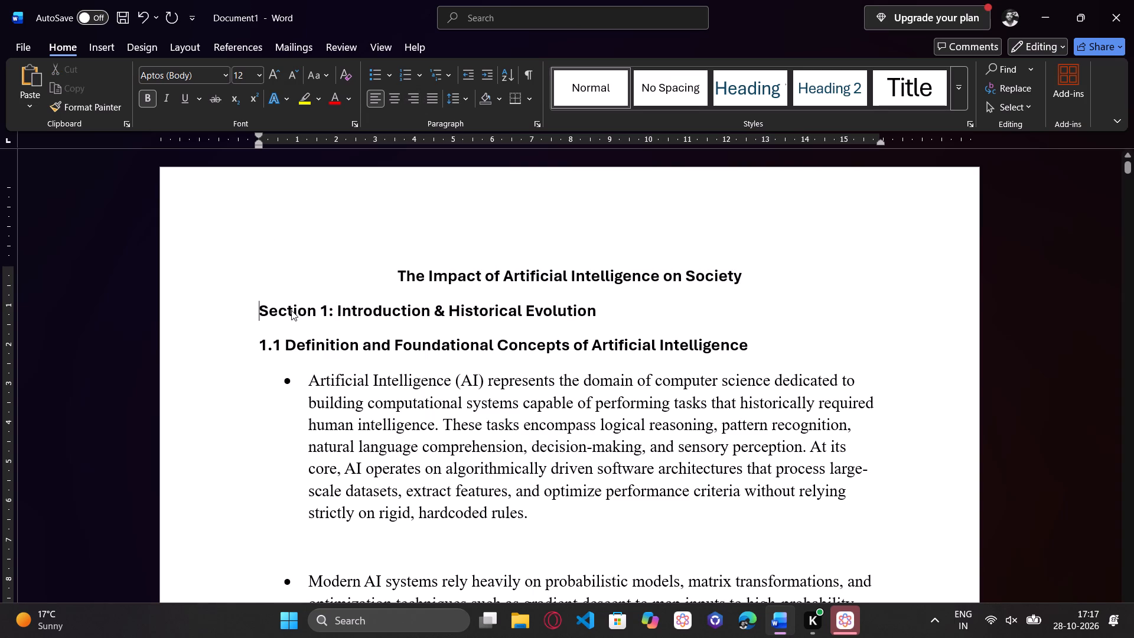
key("Return")
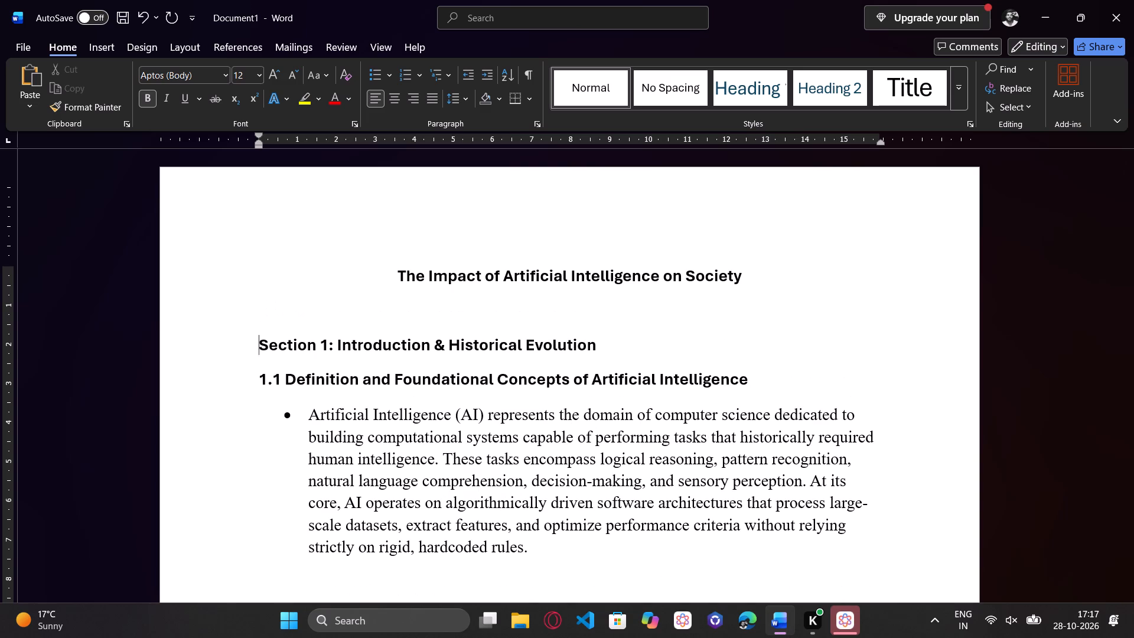
Set the font size of the report title "The Impact of Artificial Intelligence on Society" to 20.
left_click_drag(750, 269, 506, 295)
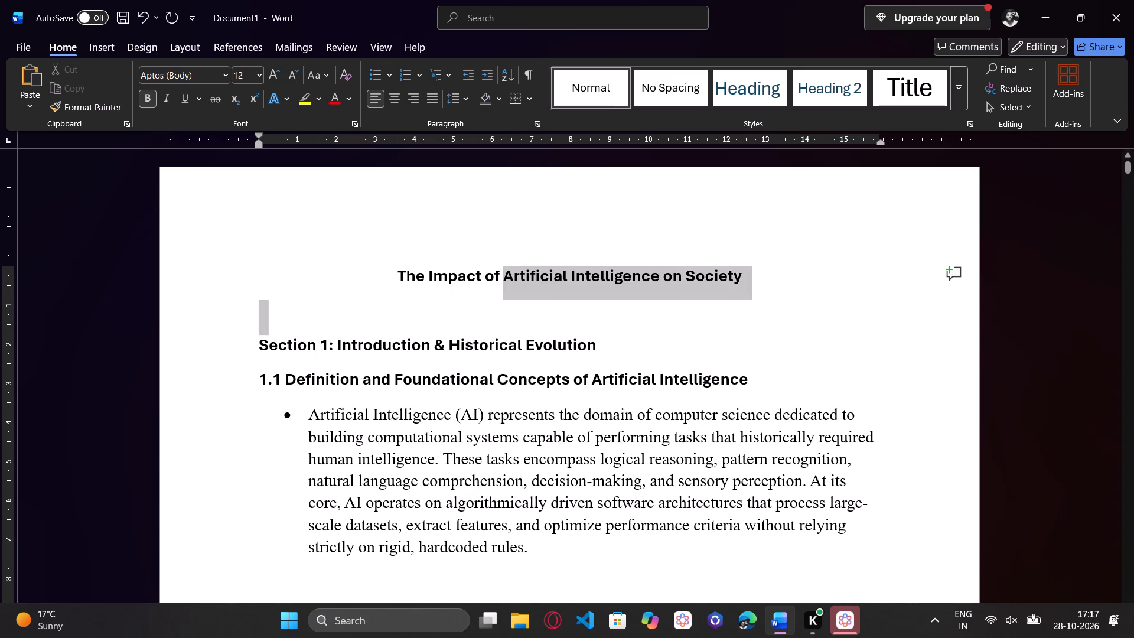
left_click_drag(506, 295, 374, 279)
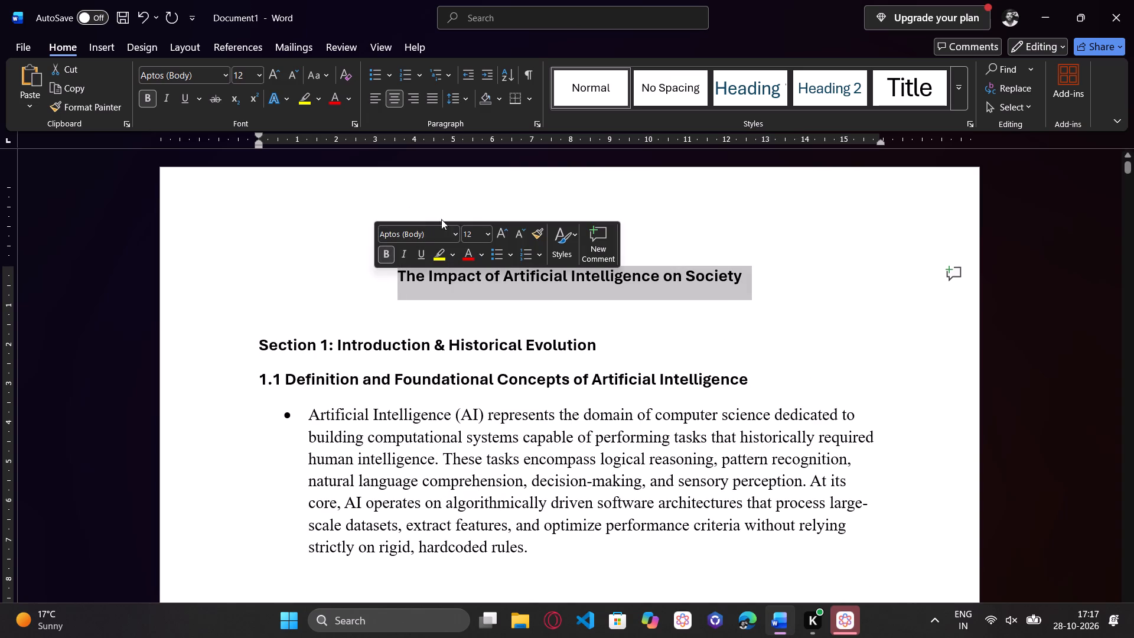
left_click(489, 234)
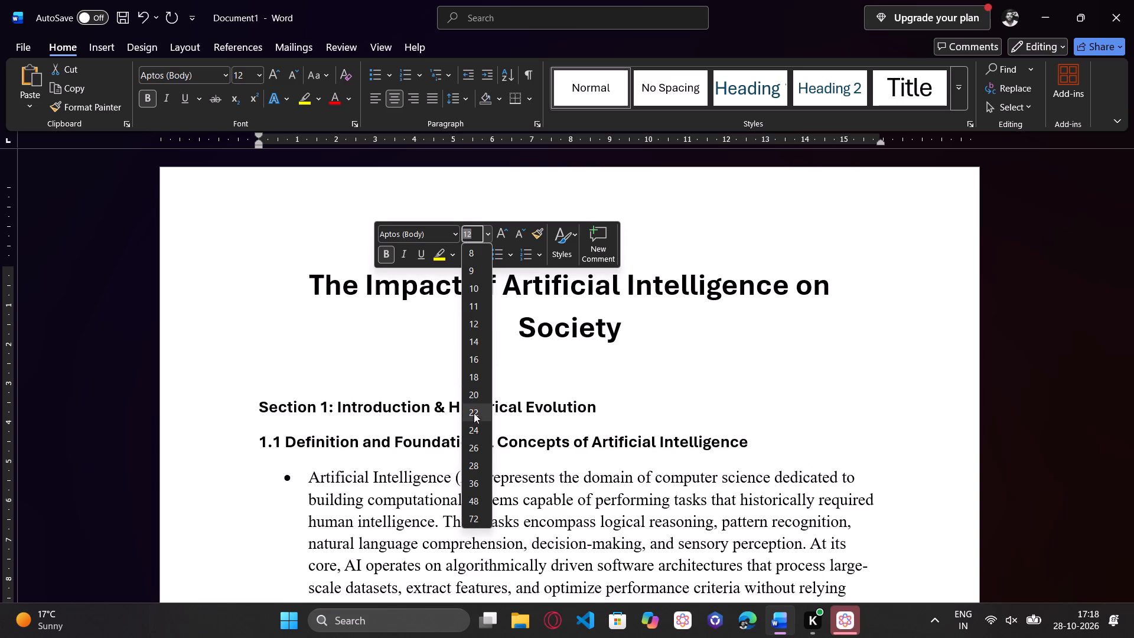
left_click(474, 395)
left_click(474, 395)
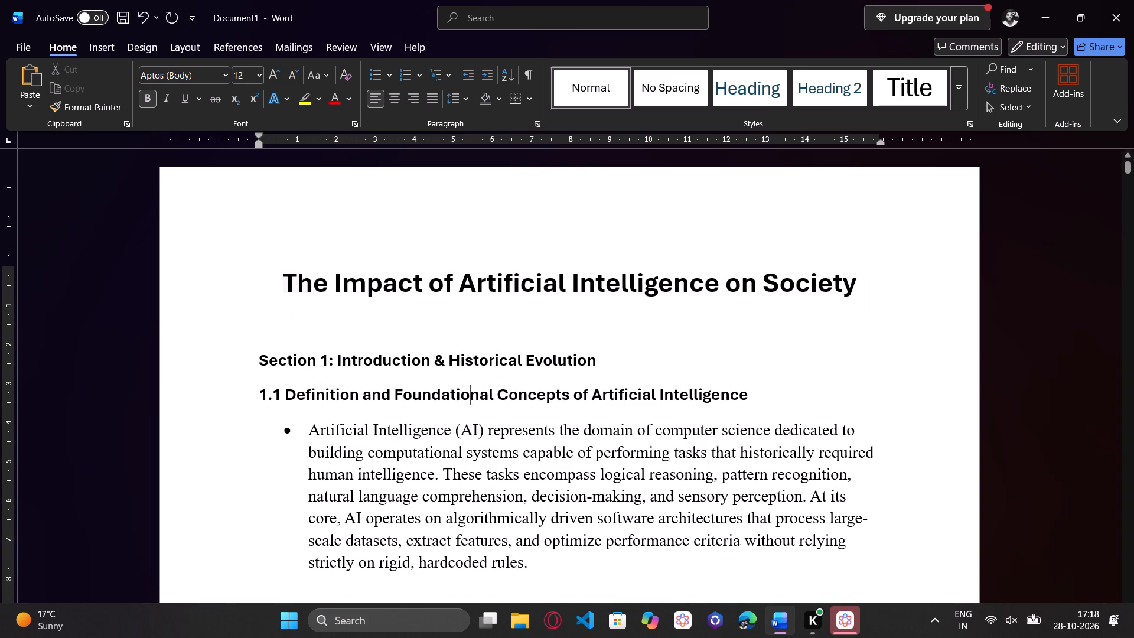
Delete the blank line between the two bullet points of section 1.1.
scroll(474, 395, "down", 1)
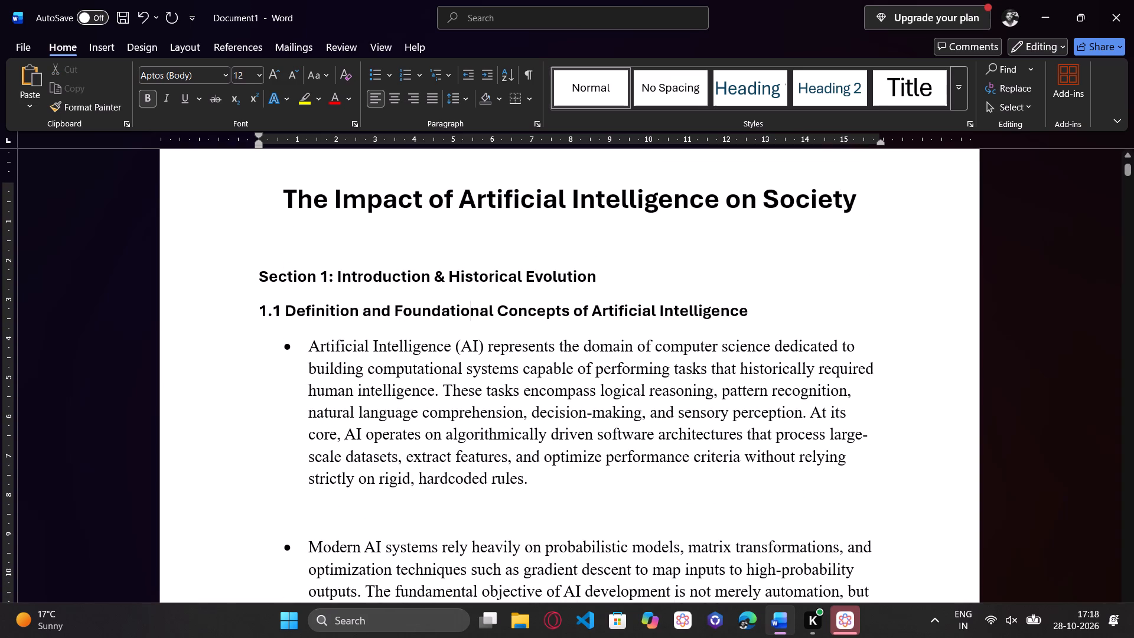
scroll(474, 395, "down", 1)
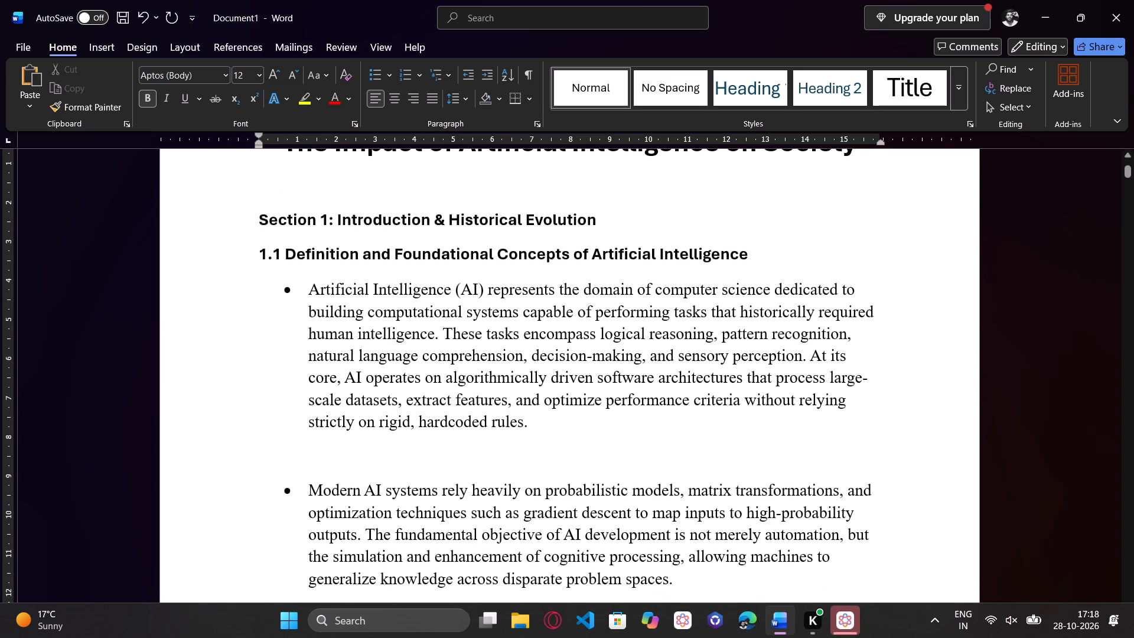
scroll(474, 395, "down", 2)
scroll(474, 395, "up", 1)
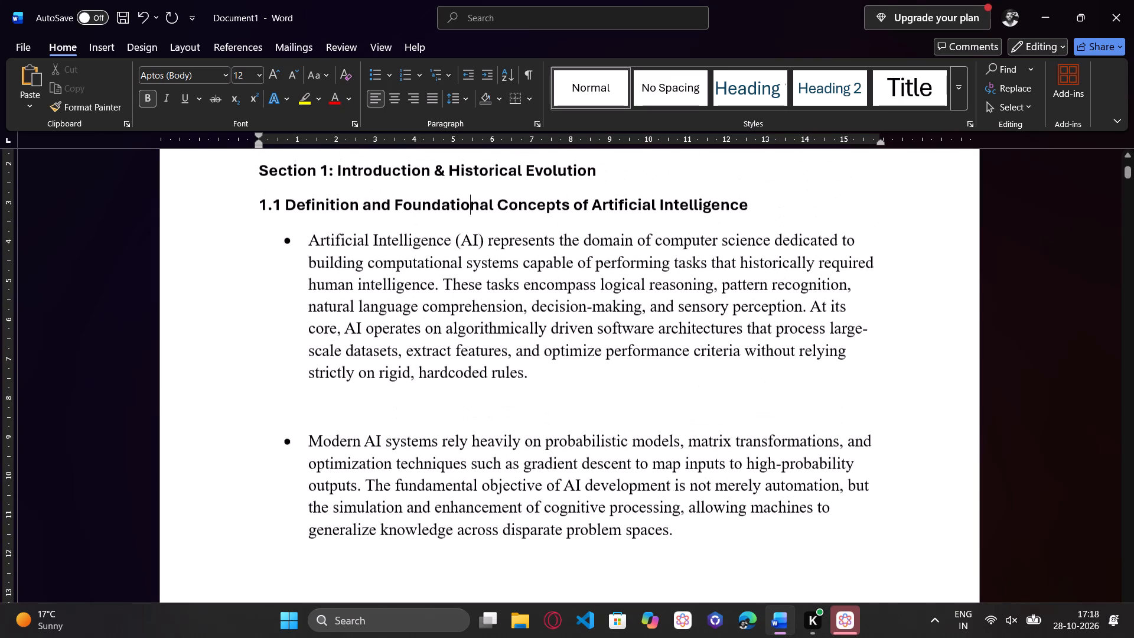
left_click(451, 416)
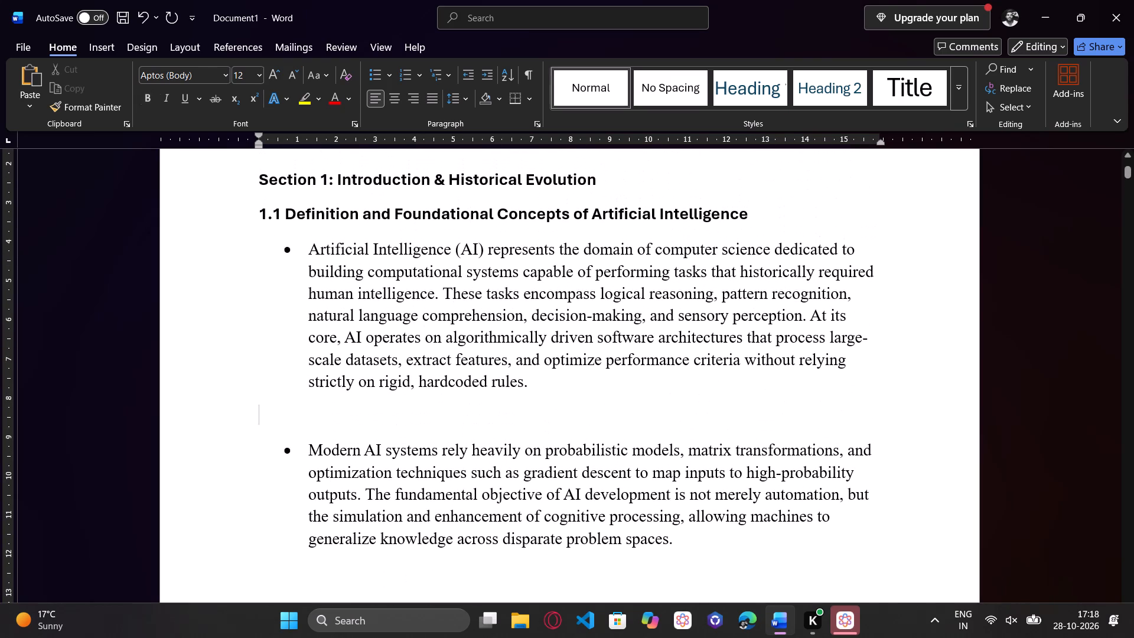
key("BackSpace")
Delete the blank lines between the last bullet of section 1.1 and the 1.2 heading.
scroll(451, 416, "down", 1)
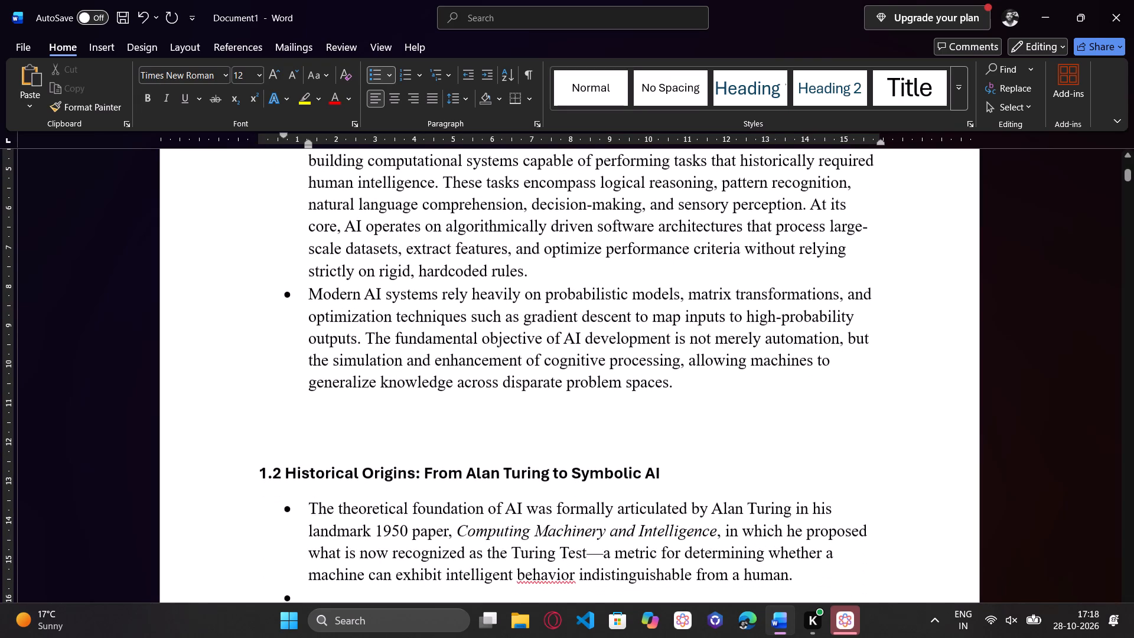
left_click(349, 420)
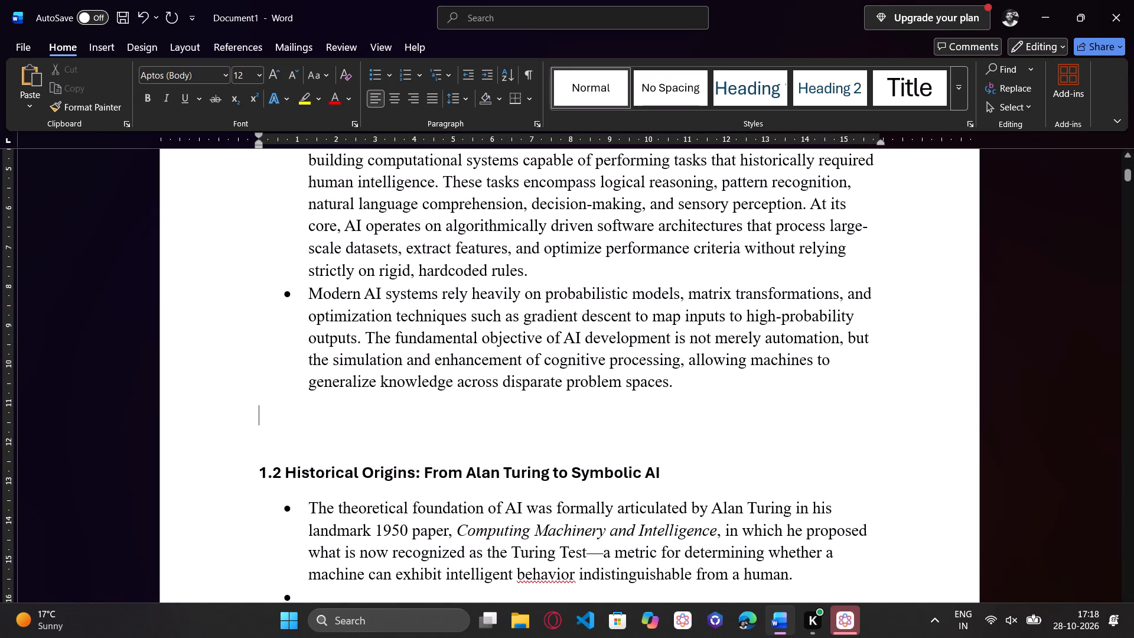
key("BackSpace")
key("Down")
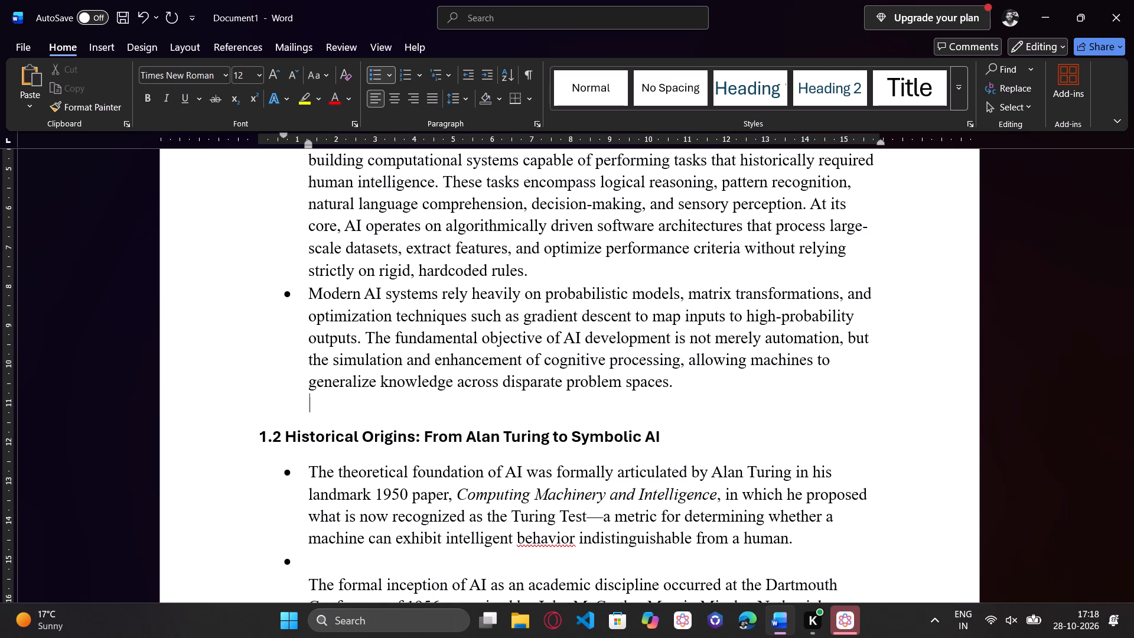
key("BackSpace")
Delete the blank line in section 1.2 before the bullet starting "However, Symbolic AI faced fundamental limitations".
scroll(349, 420, "down", 1)
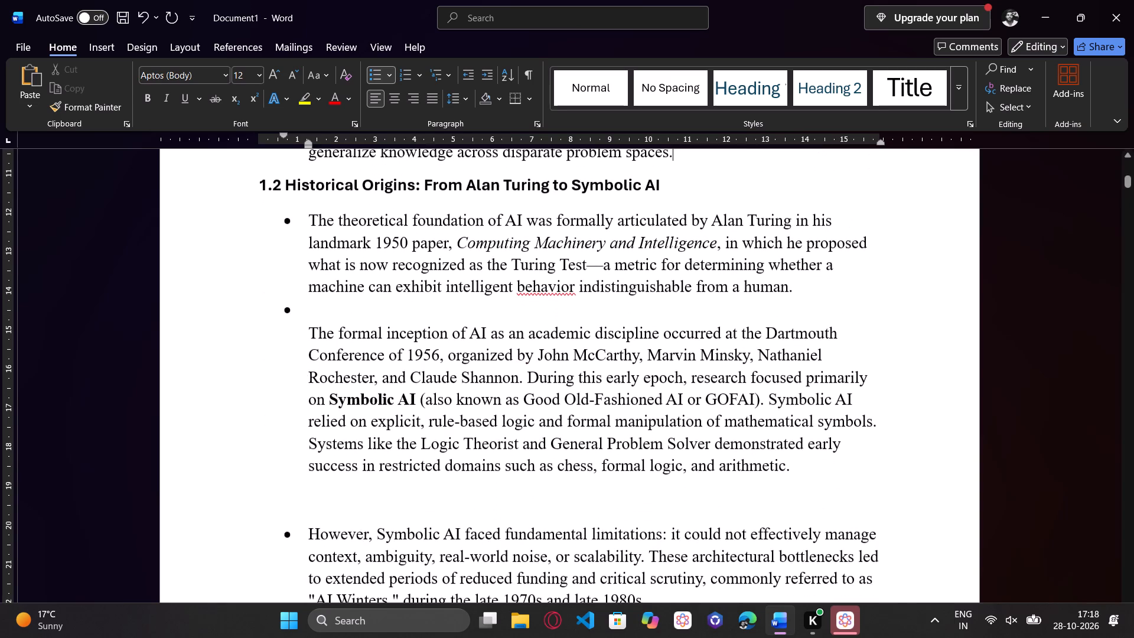
scroll(349, 420, "down", 1)
double_click(341, 302)
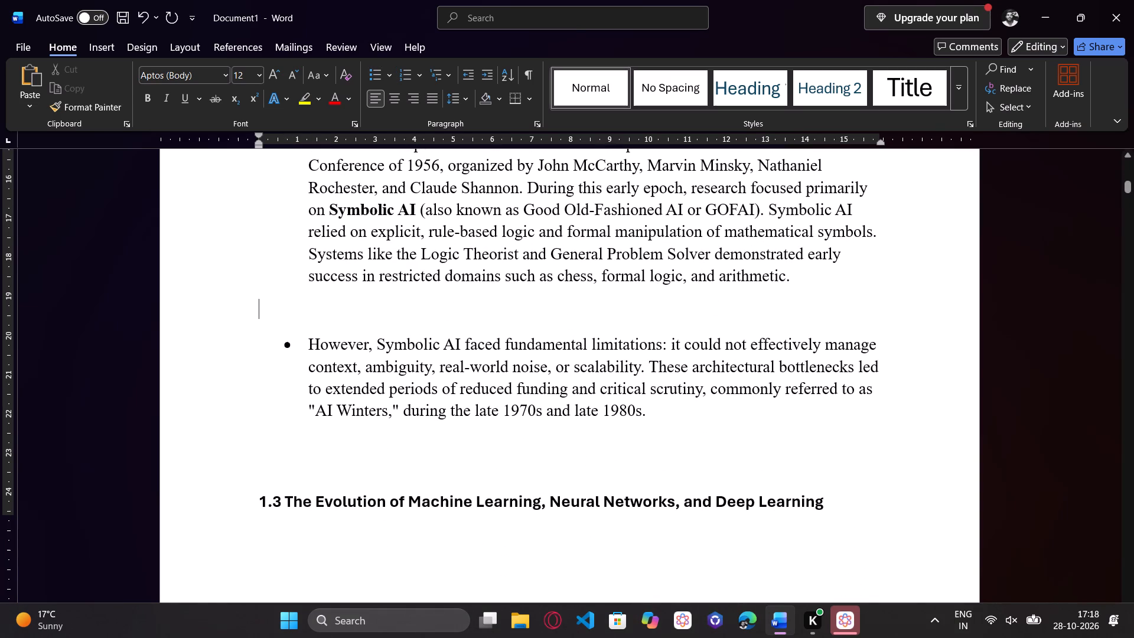
key("BackSpace")
key("BackSpace")
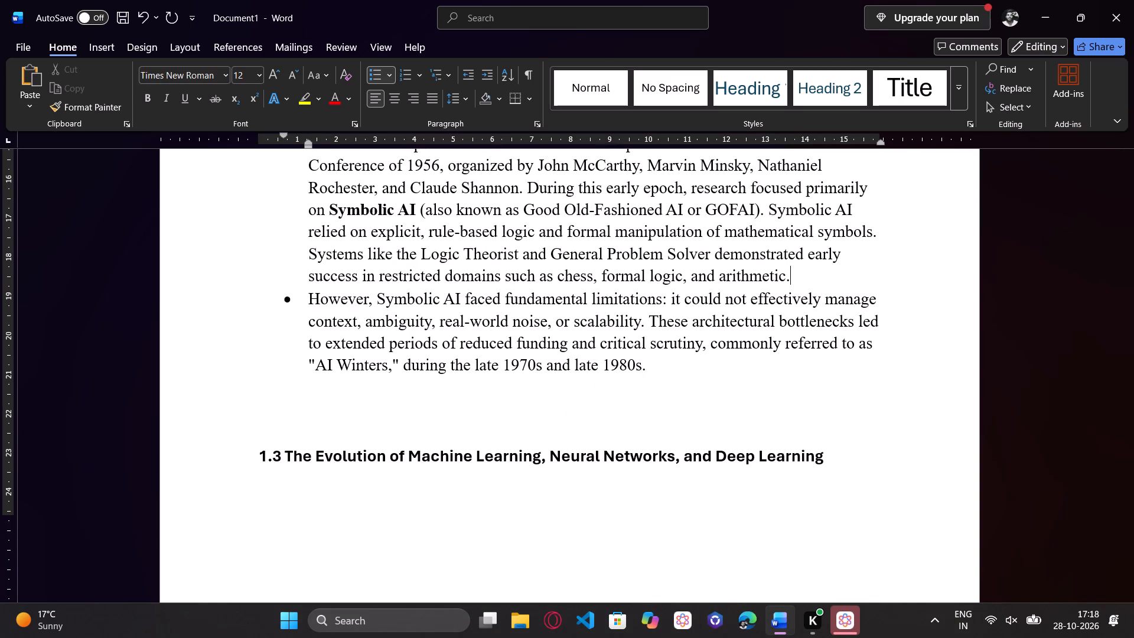
Delete the blank lines between the last bullet of section 1.2 and the 1.3 heading.
scroll(341, 302, "down", 1)
scroll(341, 320, "up", 1)
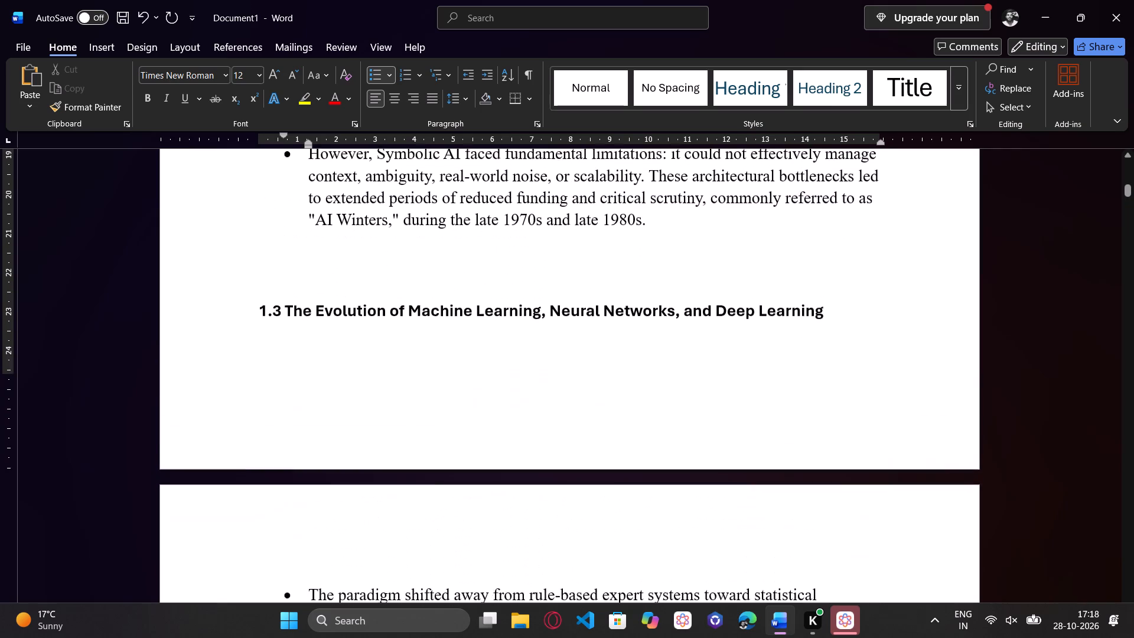
left_click(283, 289)
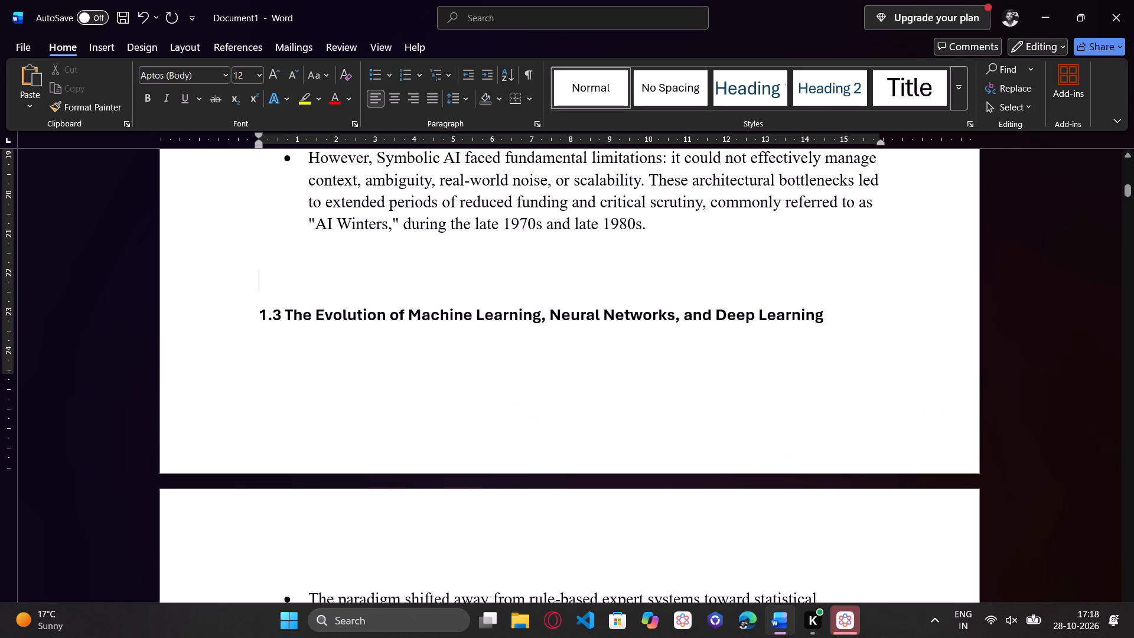
key("BackSpace")
key("BackSpace")
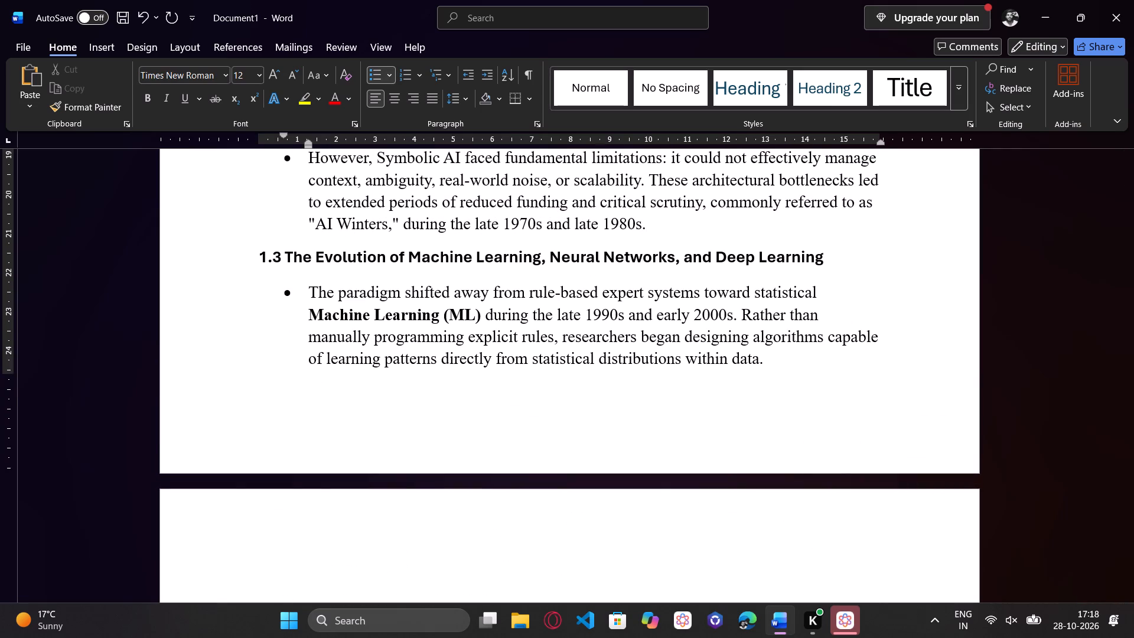
Delete the blank lines between the Artificial Neural Networks bullet and the sentence starting "The convergence of three primary catalysts".
scroll(283, 289, "down", 2)
scroll(283, 289, "up", 1)
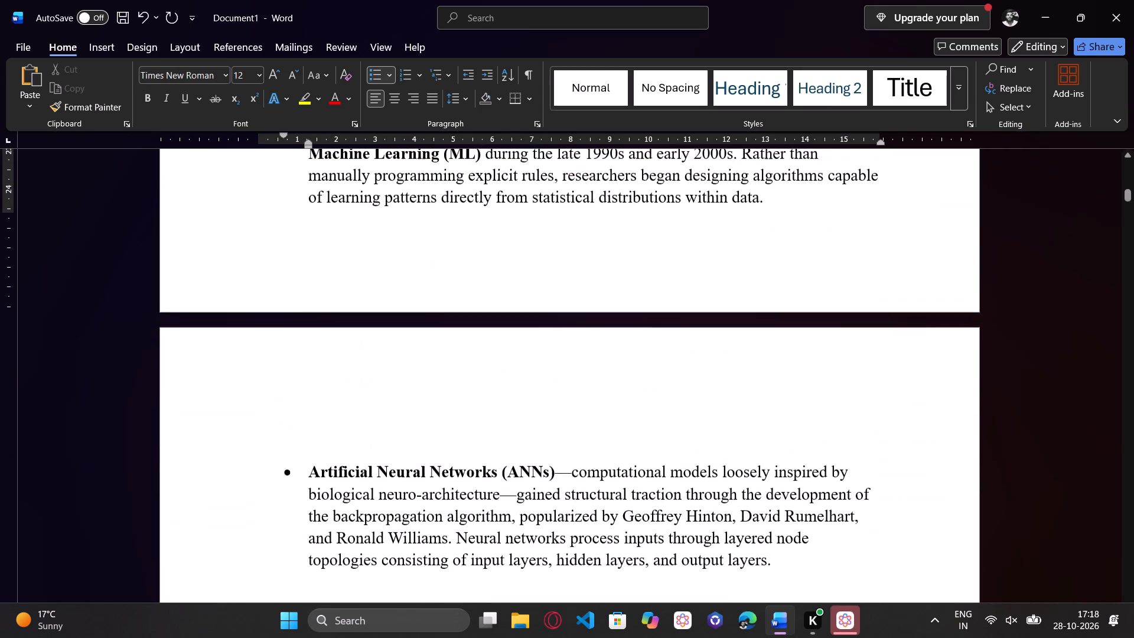
scroll(283, 289, "down", 1)
left_click(359, 361)
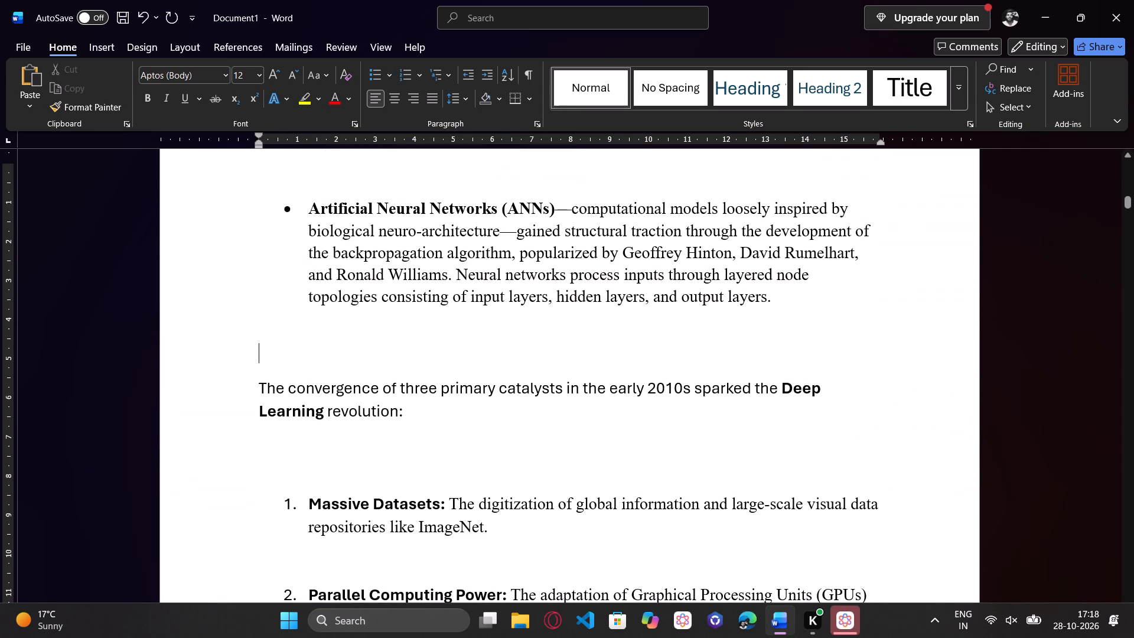
key("BackSpace")
key("BackSpace")
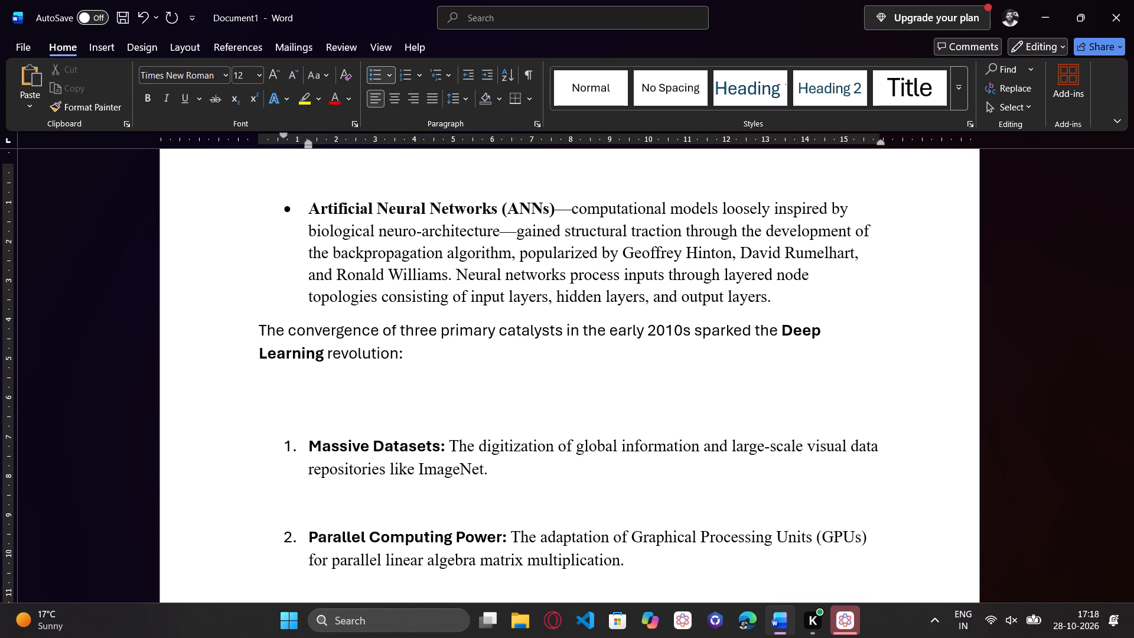
Delete the blank lines between the "Deep Learning revolution:" sentence and the numbered list in section 1.3.
key("Down")
key("Down")
key("Down")
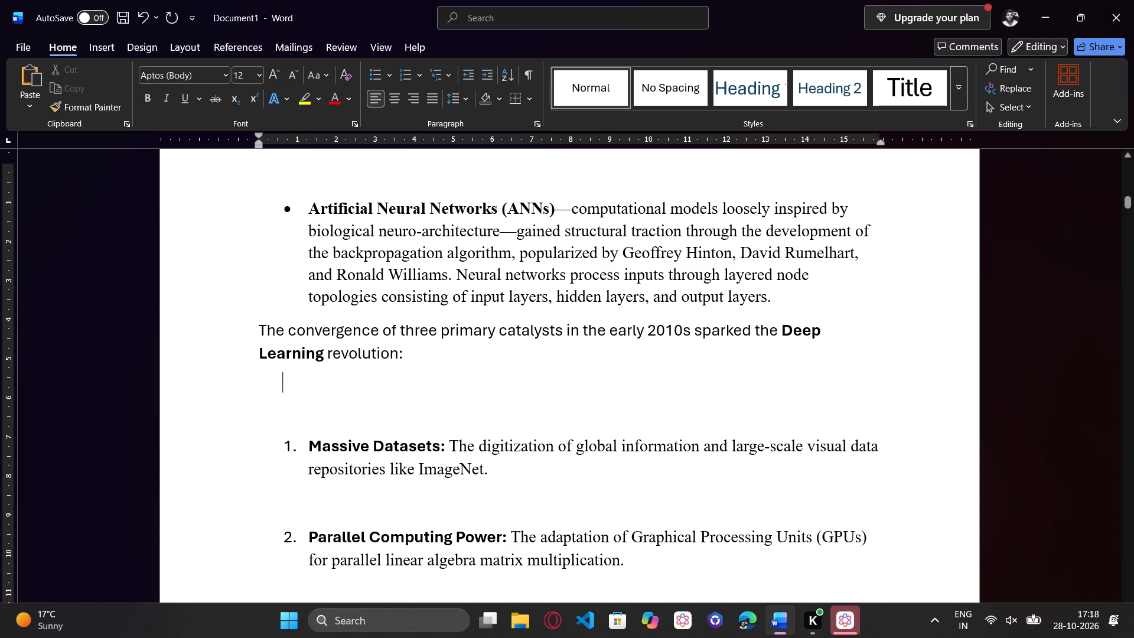
key("Down")
key("BackSpace")
key("BackSpace")
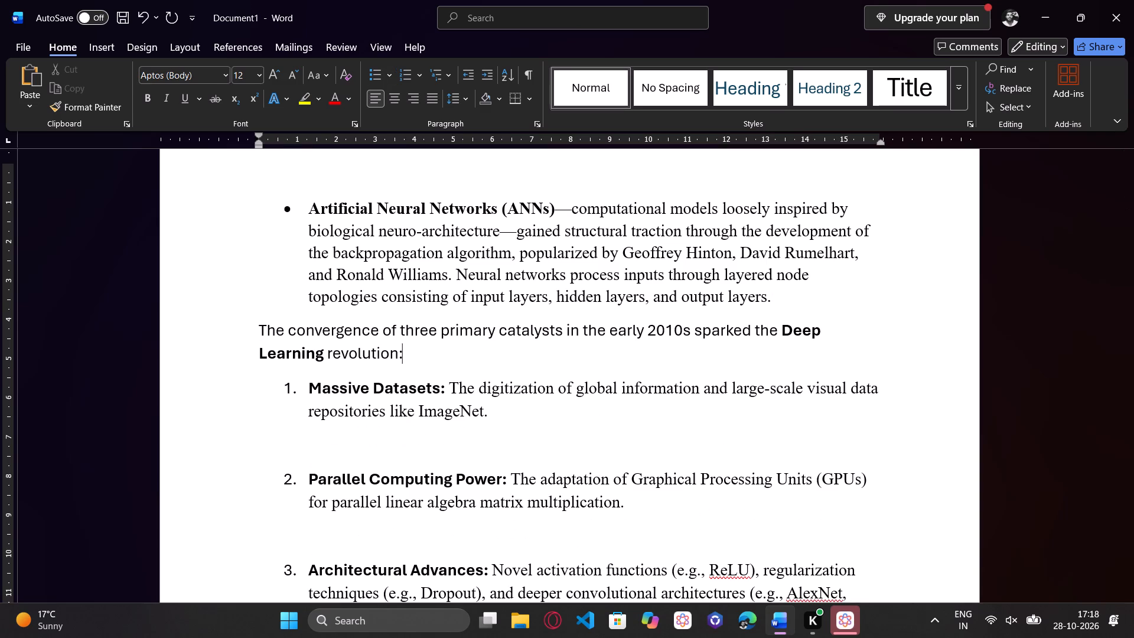
Delete the blank lines between the three numbered items Massive Datasets, Parallel Computing Power and Architectural Advances.
key("Down")
key("Down")
key("Down")
key("BackSpace")
key("Down")
key("Down")
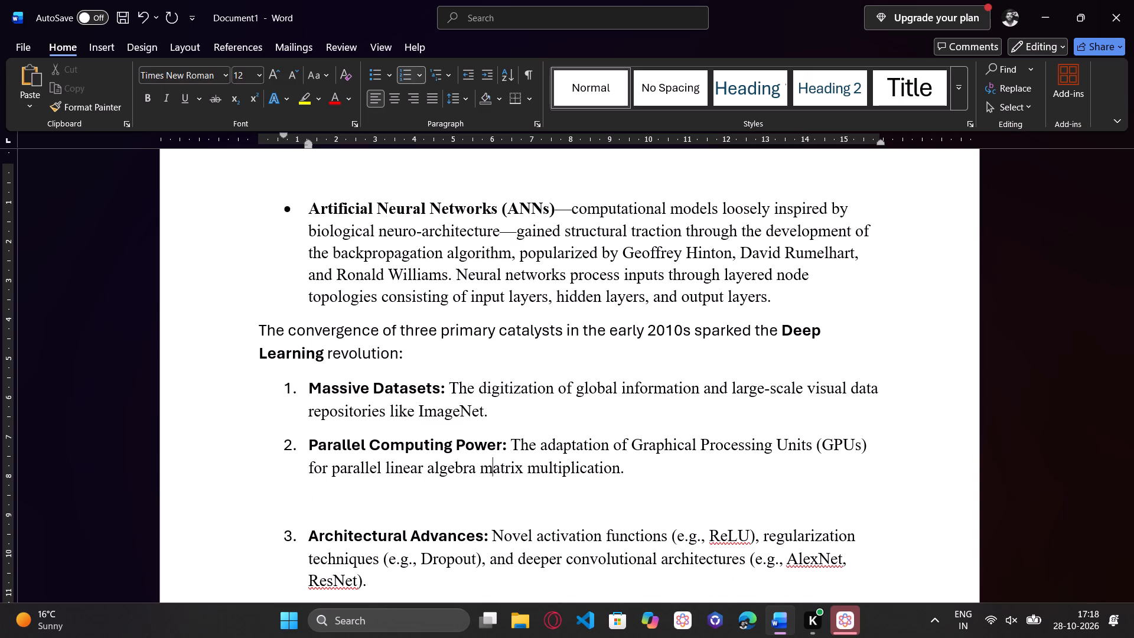
key("Down")
key("BackSpace")
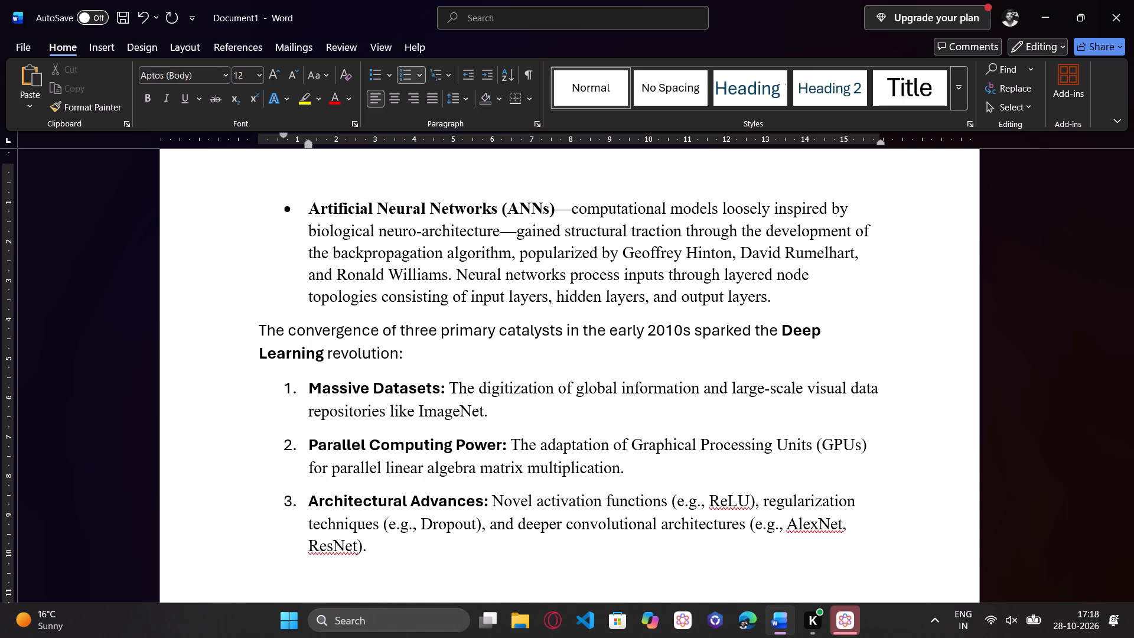
Delete the blank line between the numbered list and the paragraph starting "Deep Learning enabled systems".
key("Down")
key("Down")
key("Down")
key("Down")
key("Down")
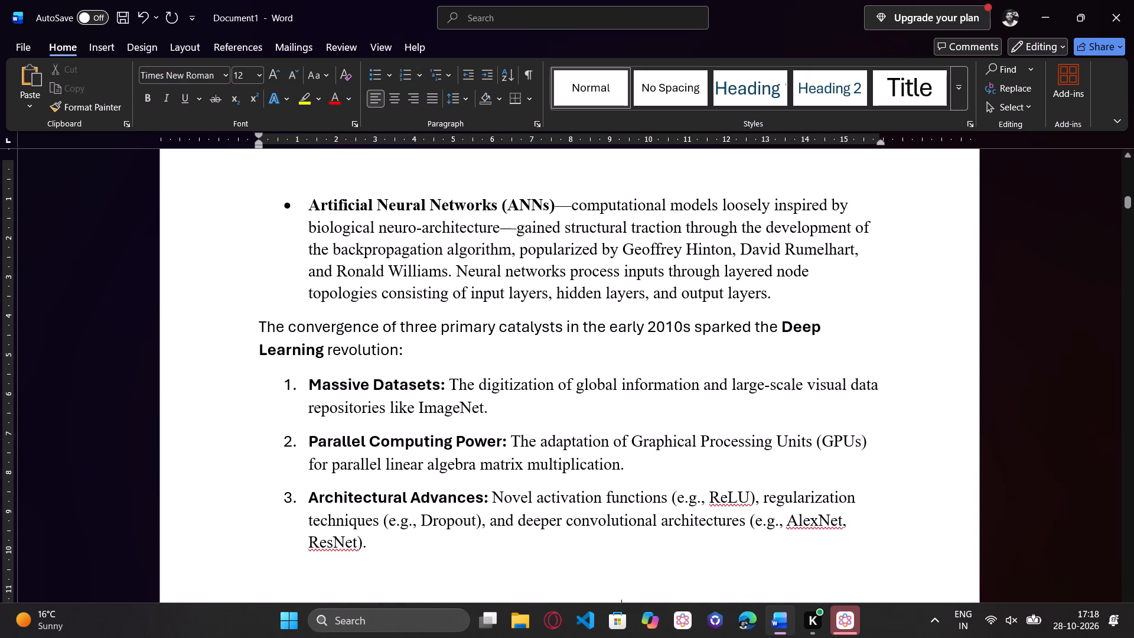
key("Down")
key("Down")
key("Up")
key("Up")
key("Up")
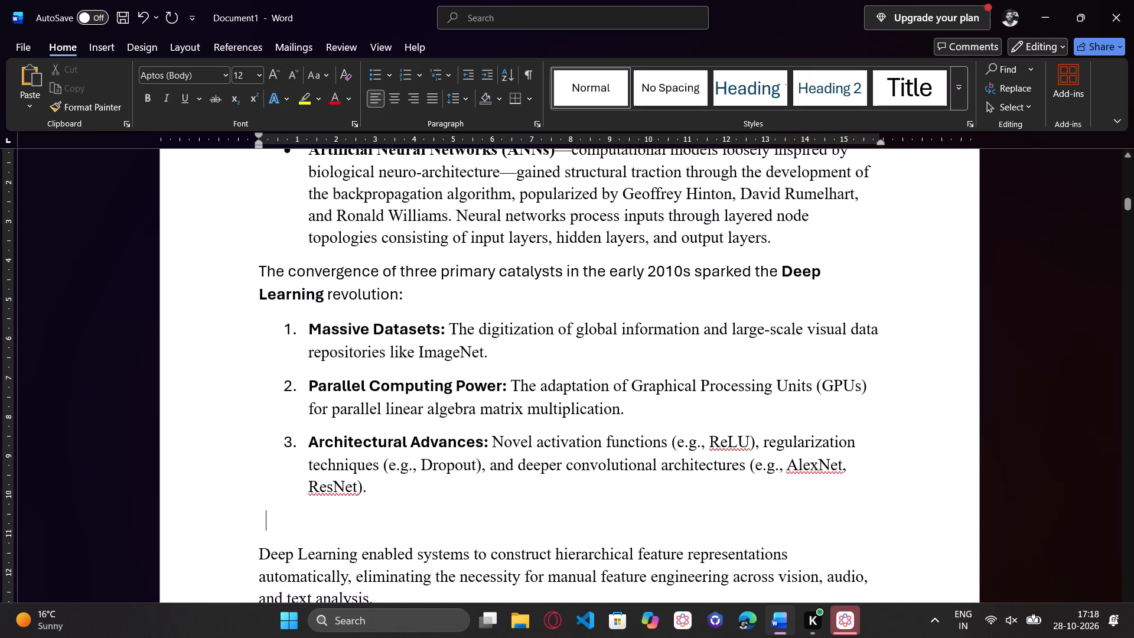
key("BackSpace")
Delete the blank lines between the closing paragraph of section 1.3 and the 1.4 heading.
key("Down")
key("Down")
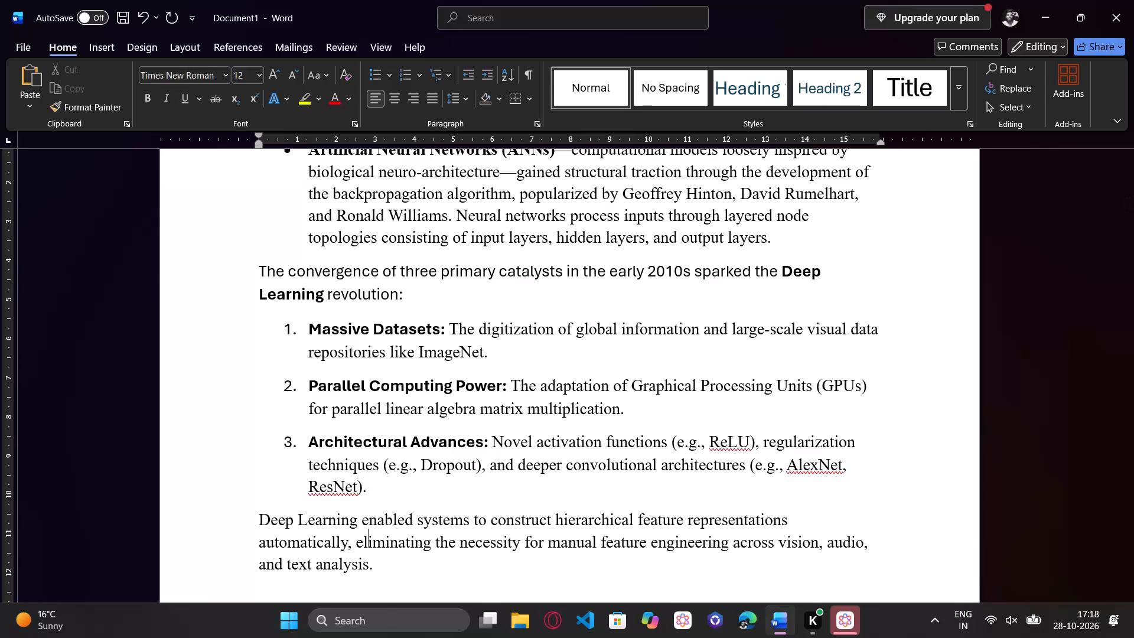
key("Down")
key("Down")
key("Down")
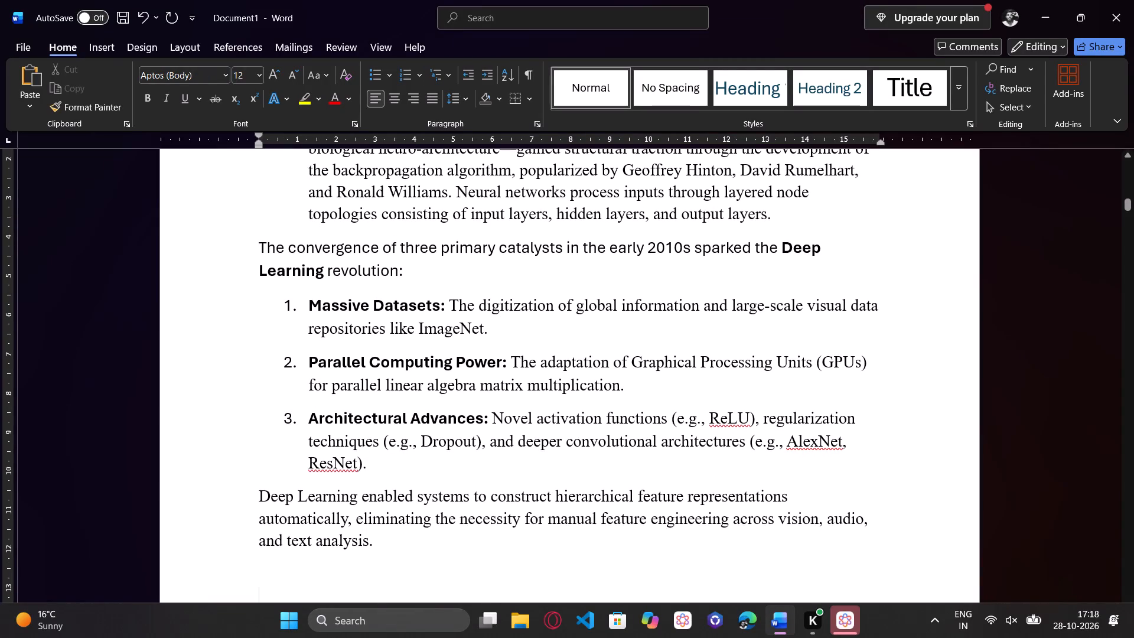
key("Down")
key("Up")
key("BackSpace")
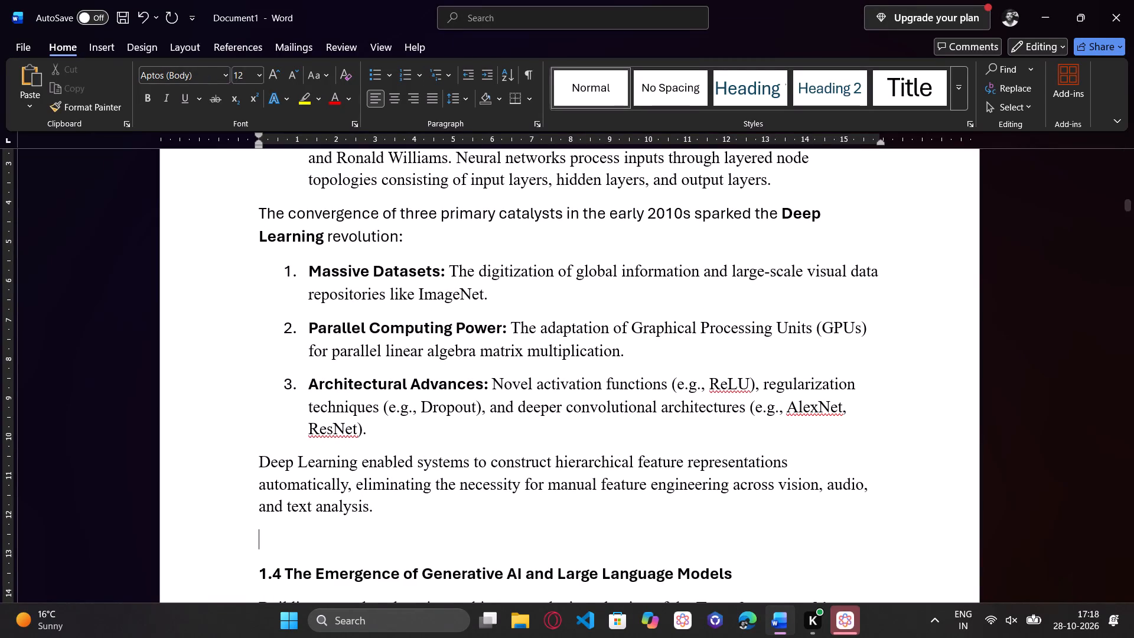
key("BackSpace")
Delete the blank line above the paragraph starting "This structural shift laid the foundation" in section 1.4.
key("Down")
key("Down")
key("Down")
key("Down")
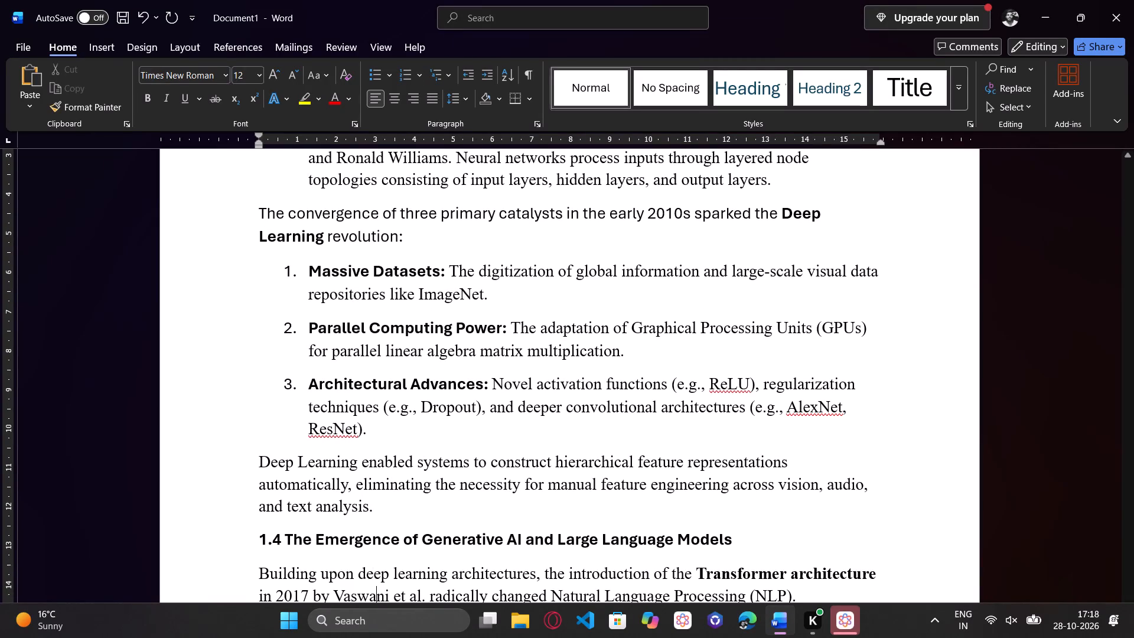
key("Down")
key("Down")
key("Down")
key("Down")
key("Down")
key("Down")
key("Down")
key("Down")
key("Down")
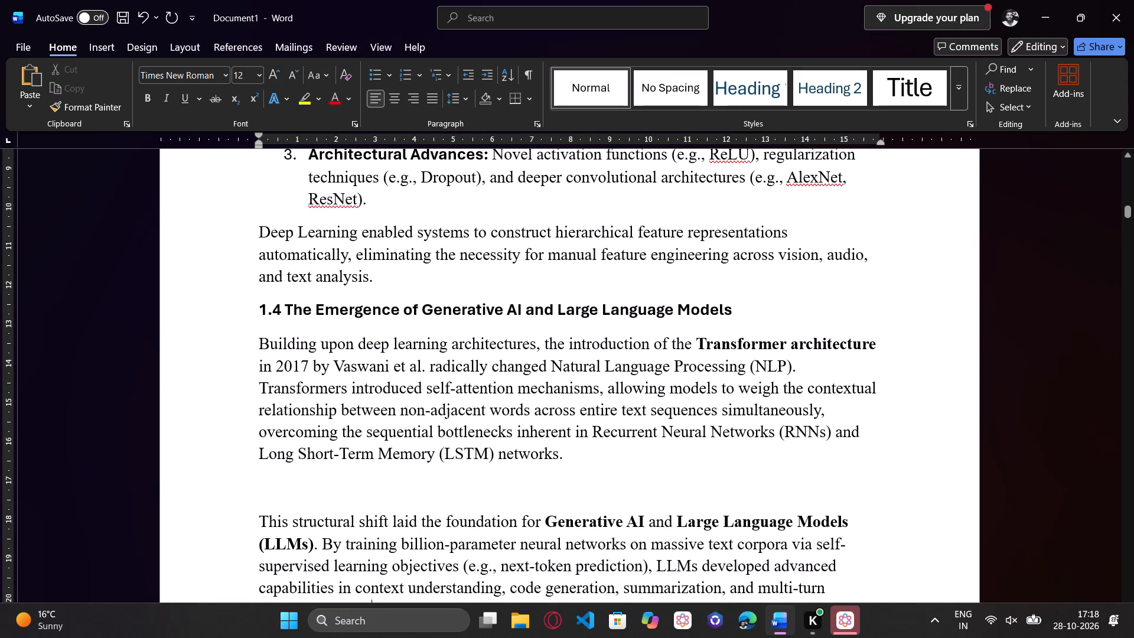
key("Up")
key("Up")
key("Down")
key("Down")
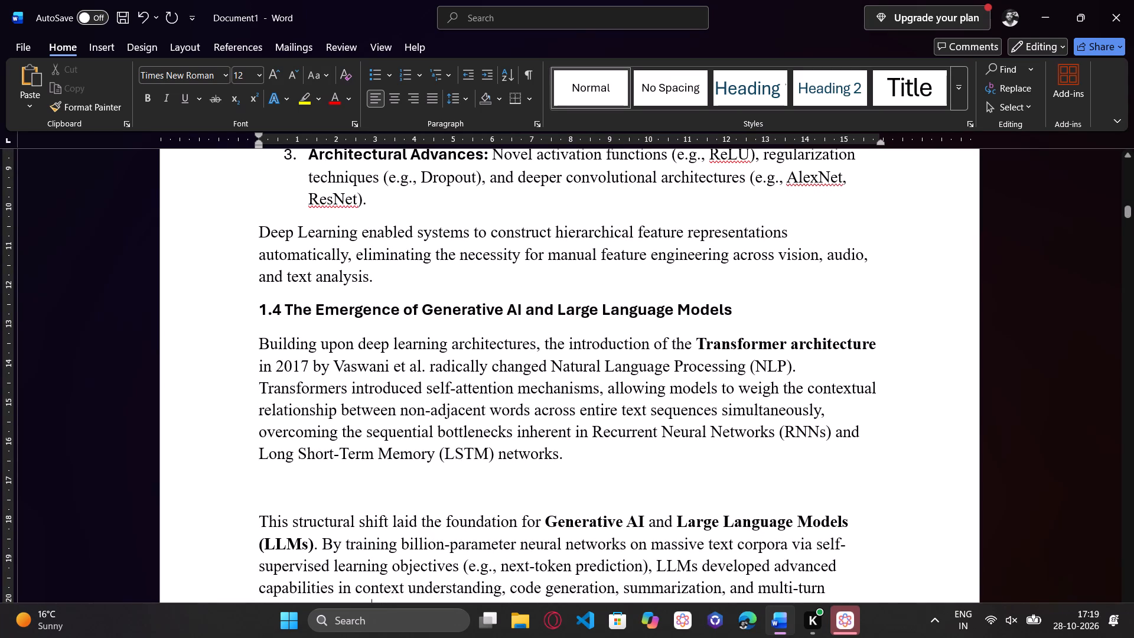
left_click(304, 463)
left_click(297, 479)
key("BackSpace")
Delete the blank lines between the closing paragraph of section 1.4 and the 1.5 Thesis Statement heading.
key("Down")
key("Down")
key("Down")
key("Down")
key("Down")
key("Down")
key("Down")
key("Down")
key("Down")
key("Down")
key("Down")
key("Down")
key("Down")
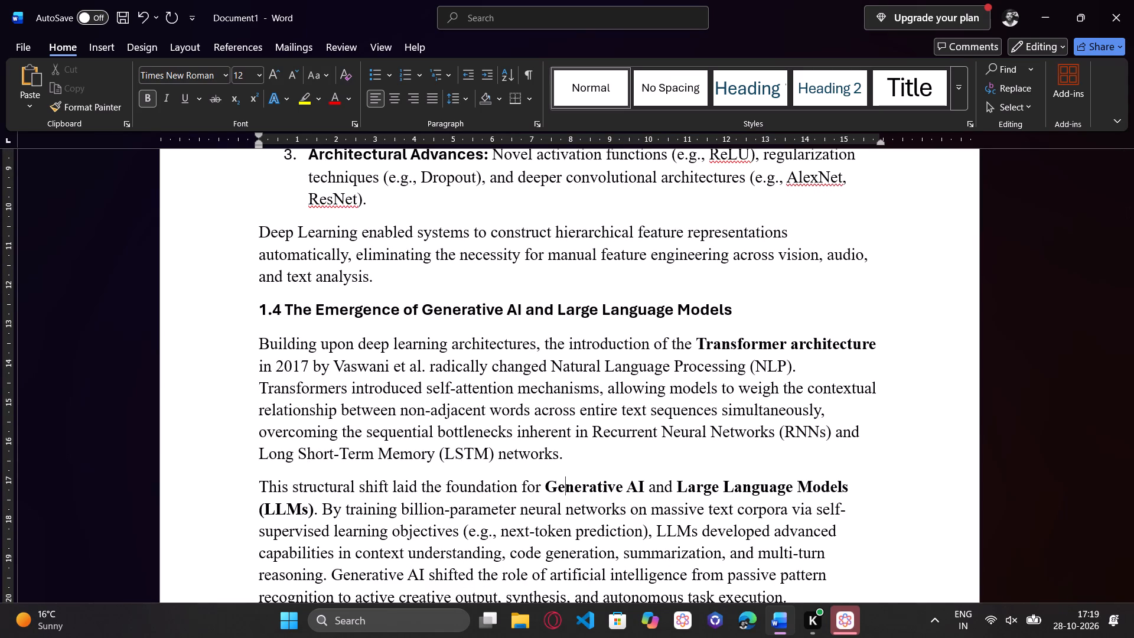
key("Up")
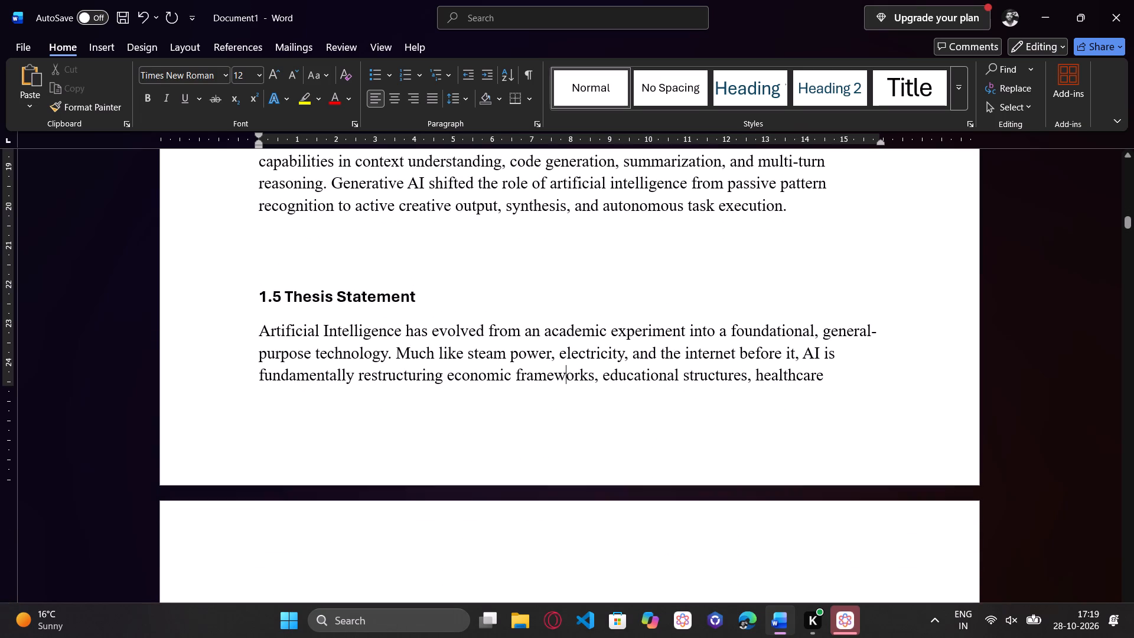
key("Up")
key("Up")
key("Up")
key("Up")
key("BackSpace")
key("BackSpace")
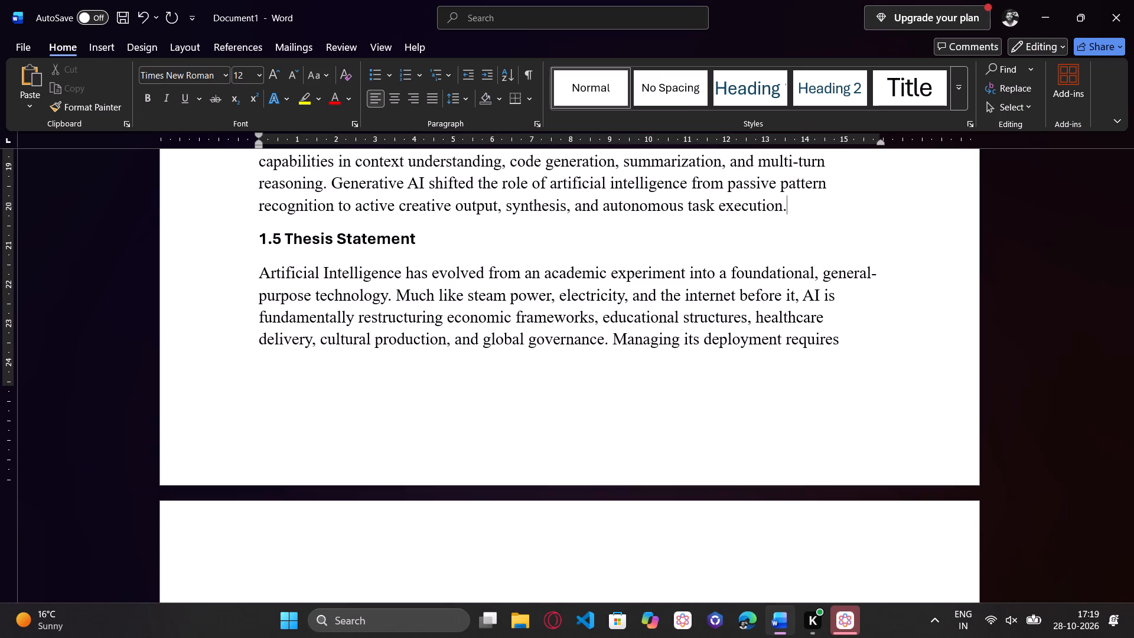
Delete the blank lines between the end of the section 1.5 paragraph and the Section 2 heading.
key("Down")
key("Down")
key("Down")
key("Down")
key("Down")
key("Down")
key("Down")
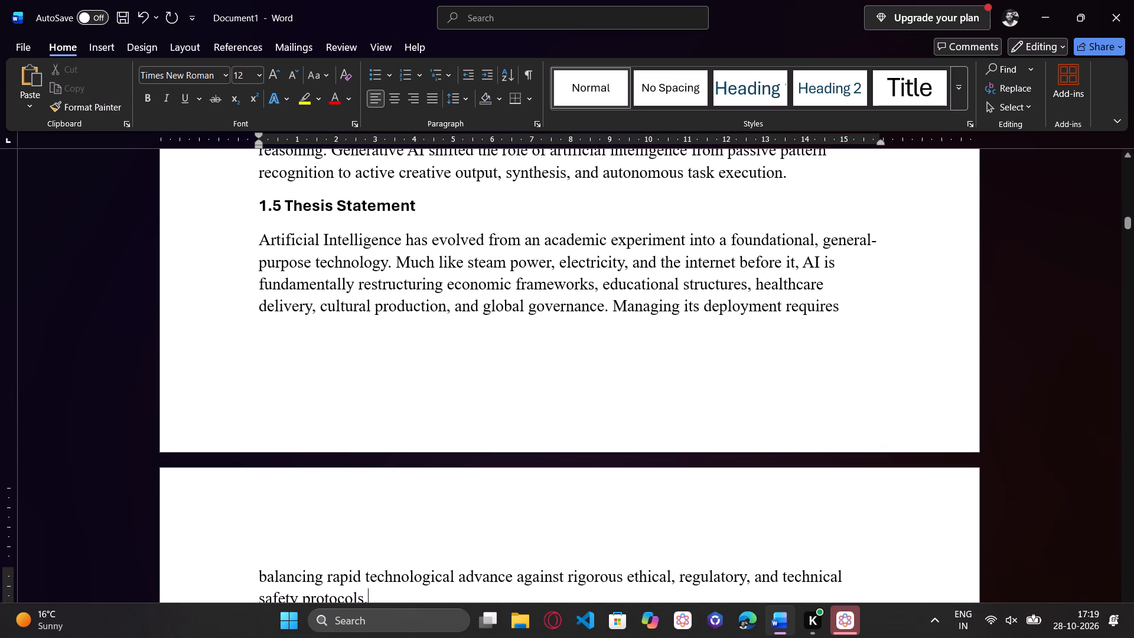
key("Up")
key("Down")
key("Down")
key("Down")
key("Down")
key("Down")
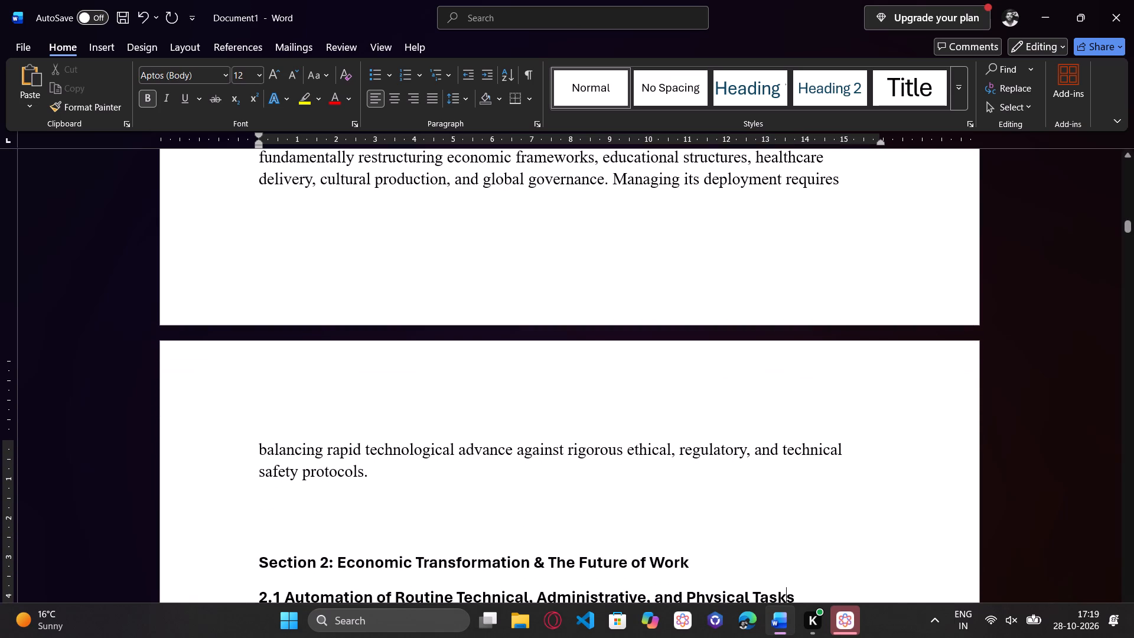
key("Up")
key("Up")
key("BackSpace")
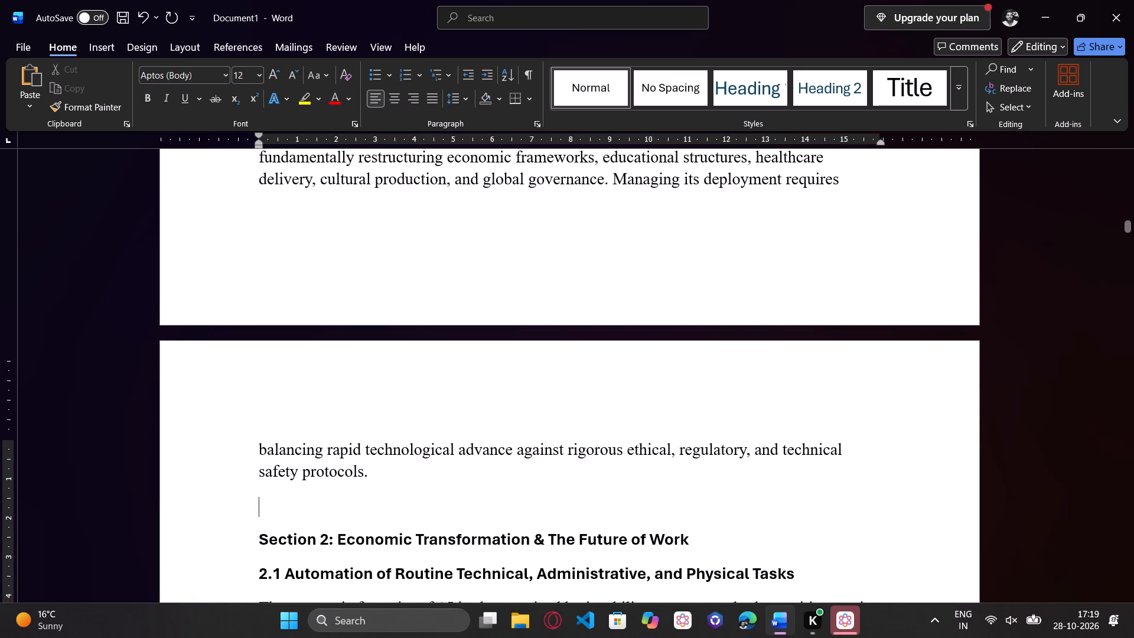
key("BackSpace")
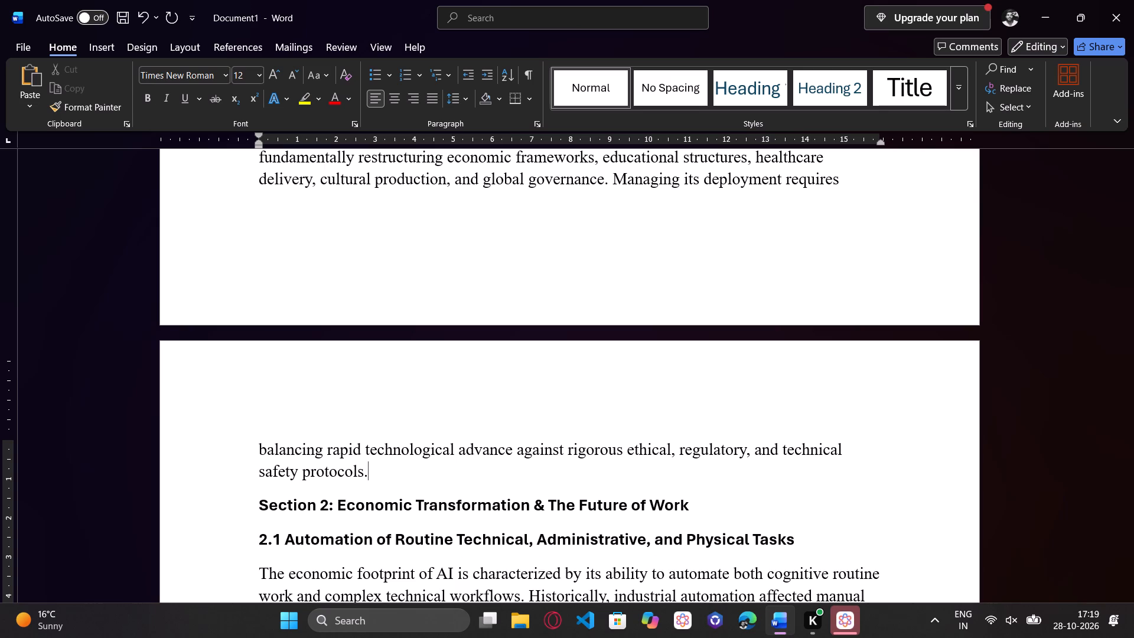
Insert a blank line above the "Section 2: Economic Transformation & The Future of Work" heading.
left_click(229, 578)
key("Return")
left_click(229, 578)
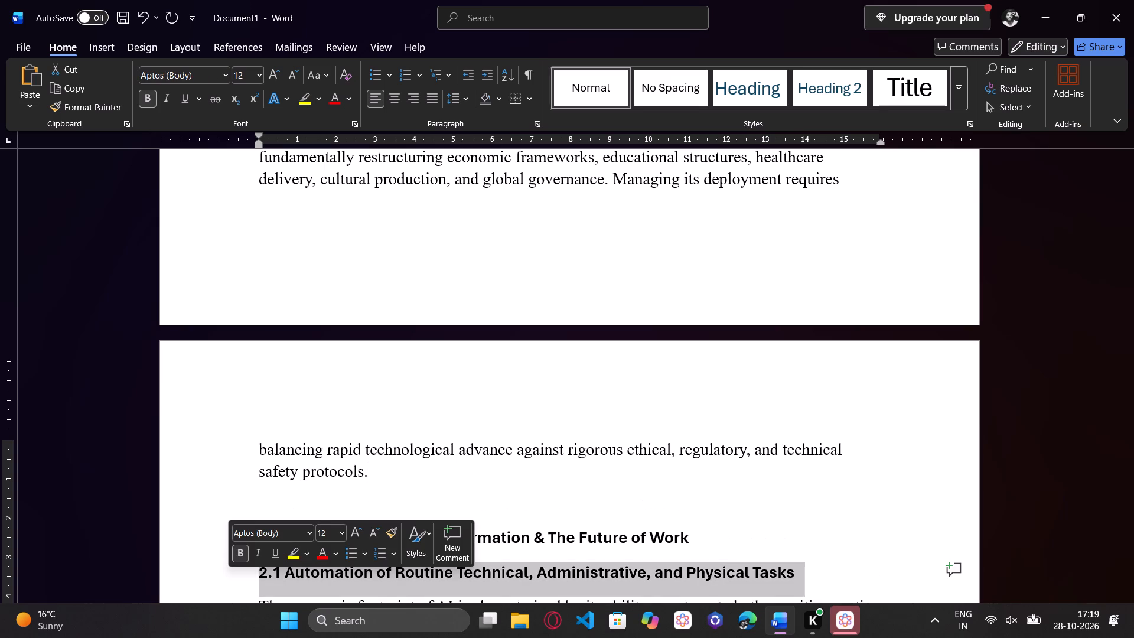
Delete the last sentence of section 1.5, from "Managing its deployment requires" through "safety protocols.".
left_click(398, 460)
scroll(398, 460, "down", 1)
scroll(398, 460, "up", 1)
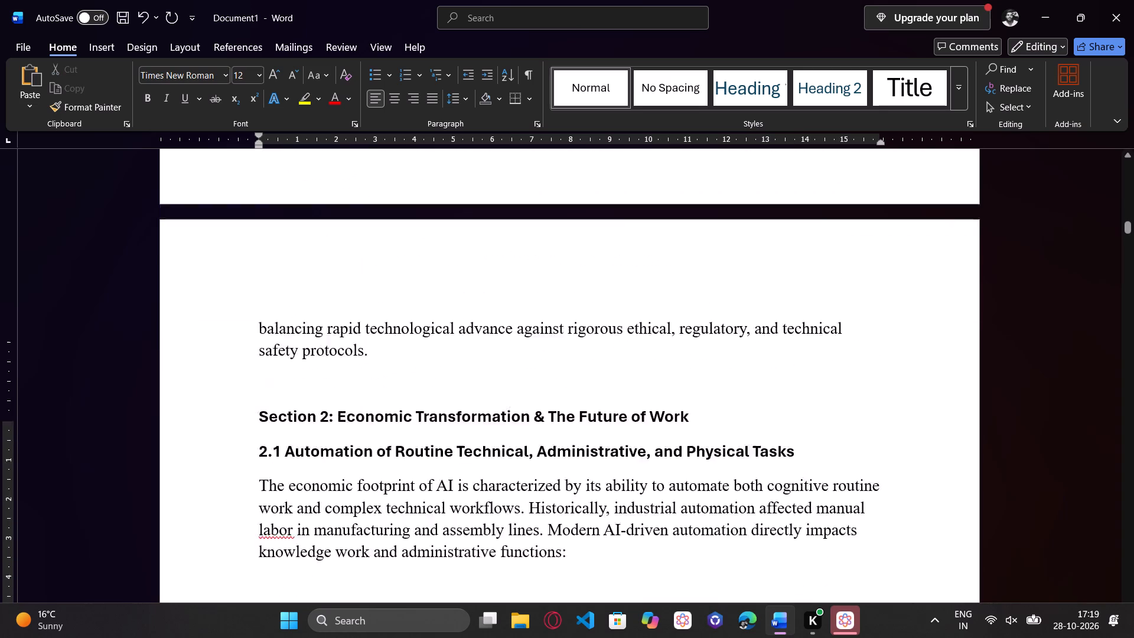
scroll(398, 460, "up", 1)
scroll(398, 460, "down", 1)
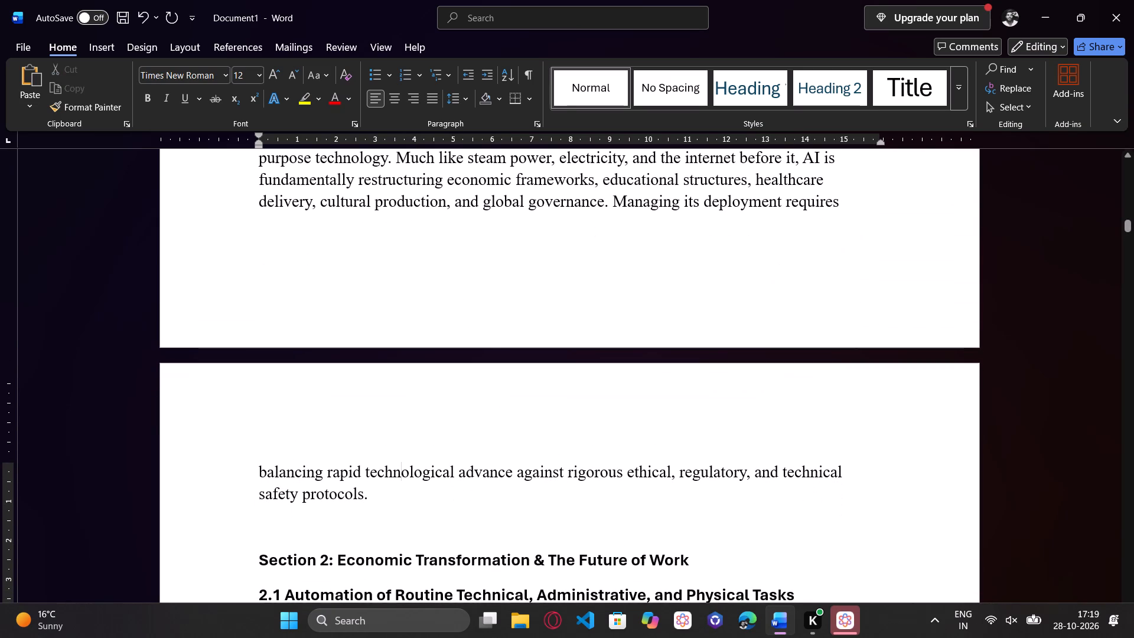
left_click_drag(390, 507, 586, 213)
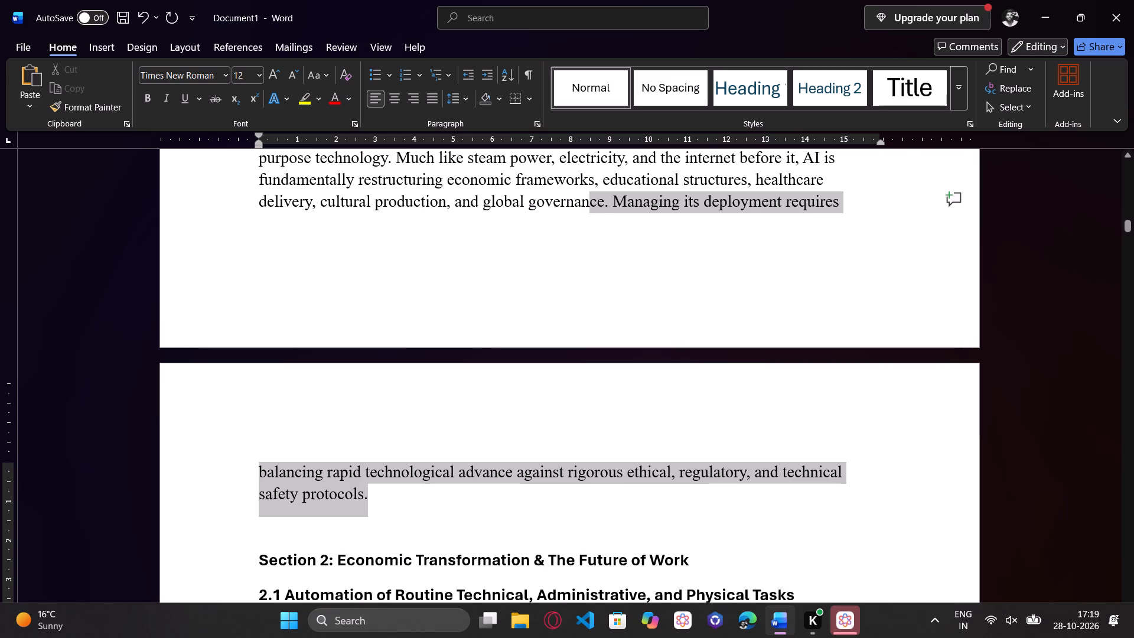
left_click_drag(586, 213, 609, 203)
key("equal")
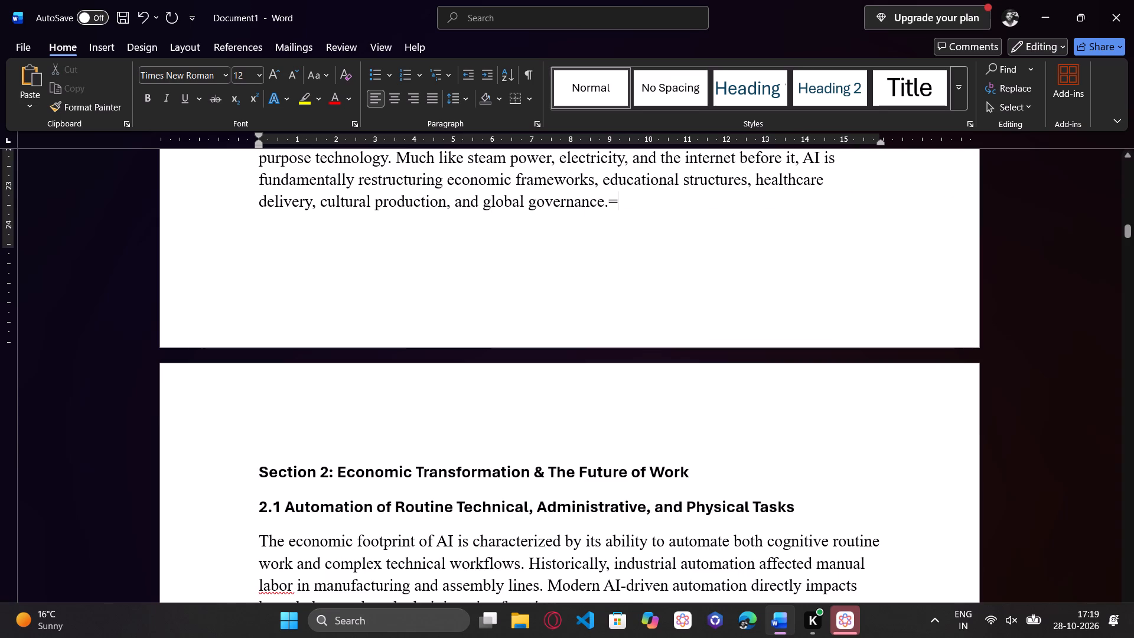
key("BackSpace")
Delete the blank lines between the introductory paragraph of section 2.1 and its bulleted list.
scroll(708, 471, "down", 2)
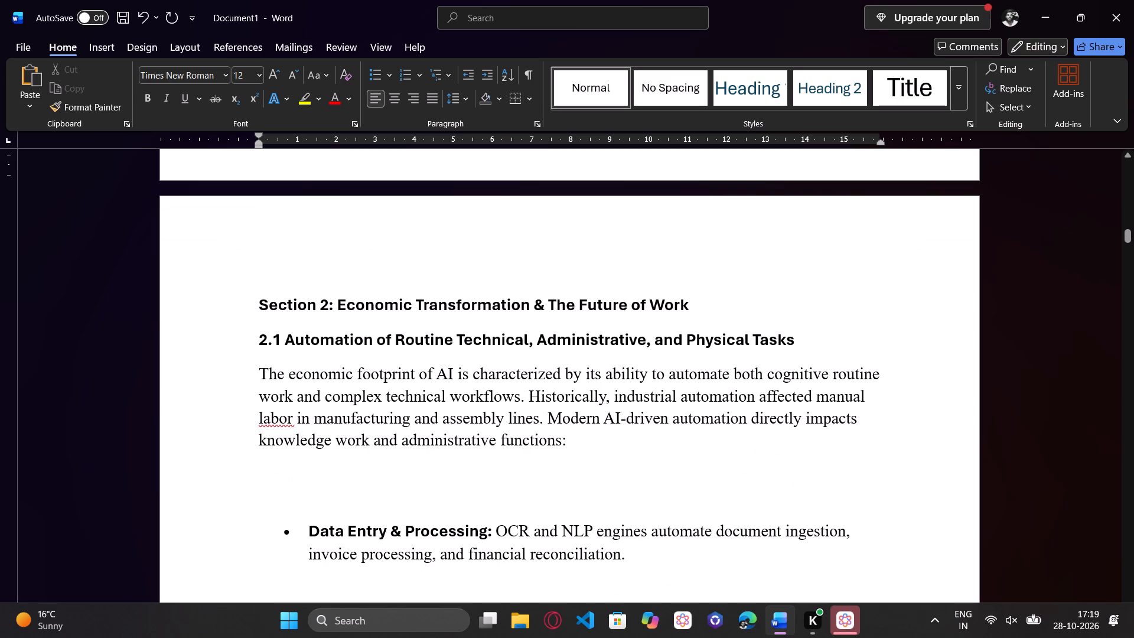
left_click(599, 468)
key("Down")
key("BackSpace")
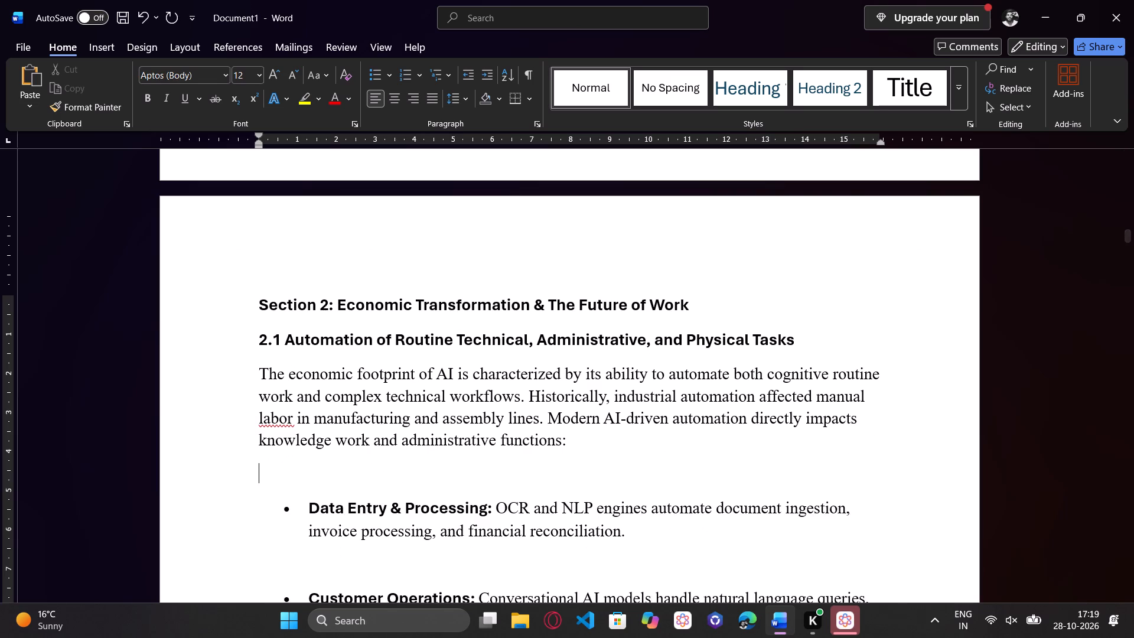
key("BackSpace")
Delete the blank lines between the four bullets Data Entry & Processing, Customer Operations, Software Development and Logistics & Supply Chain.
key("Down")
key("Down")
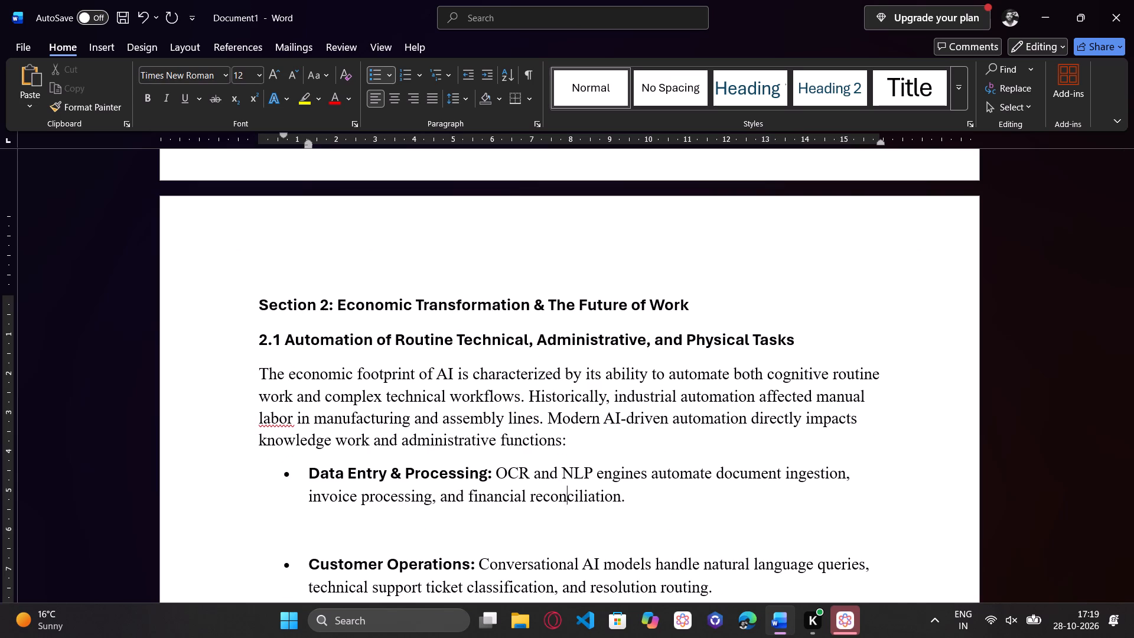
key("Down")
key("BackSpace")
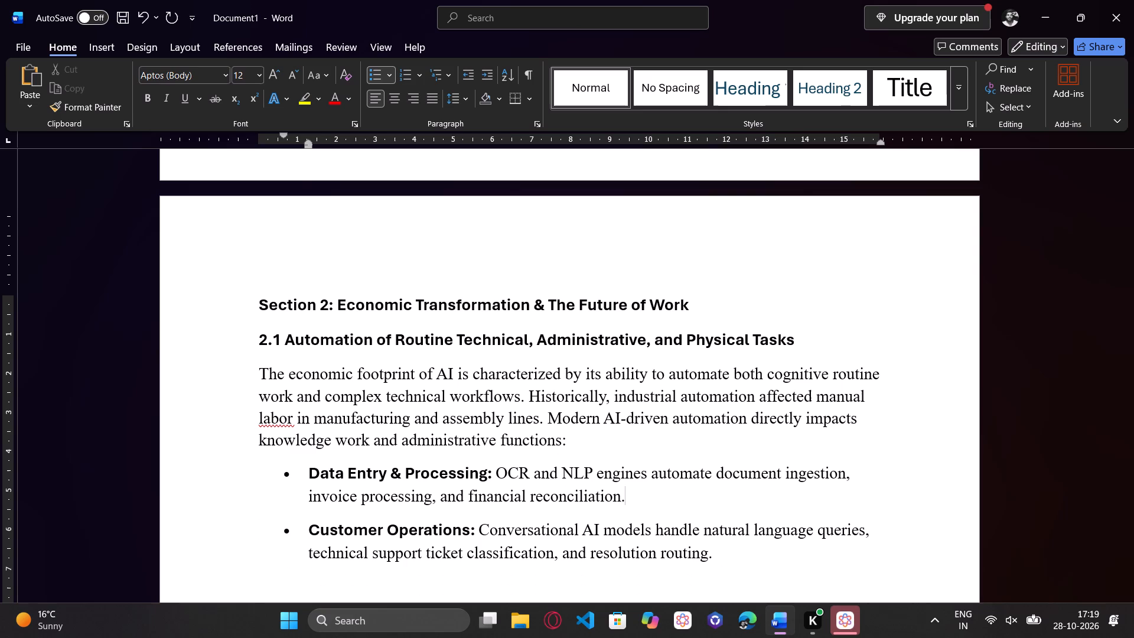
key("Down")
key("Down")
key("Down")
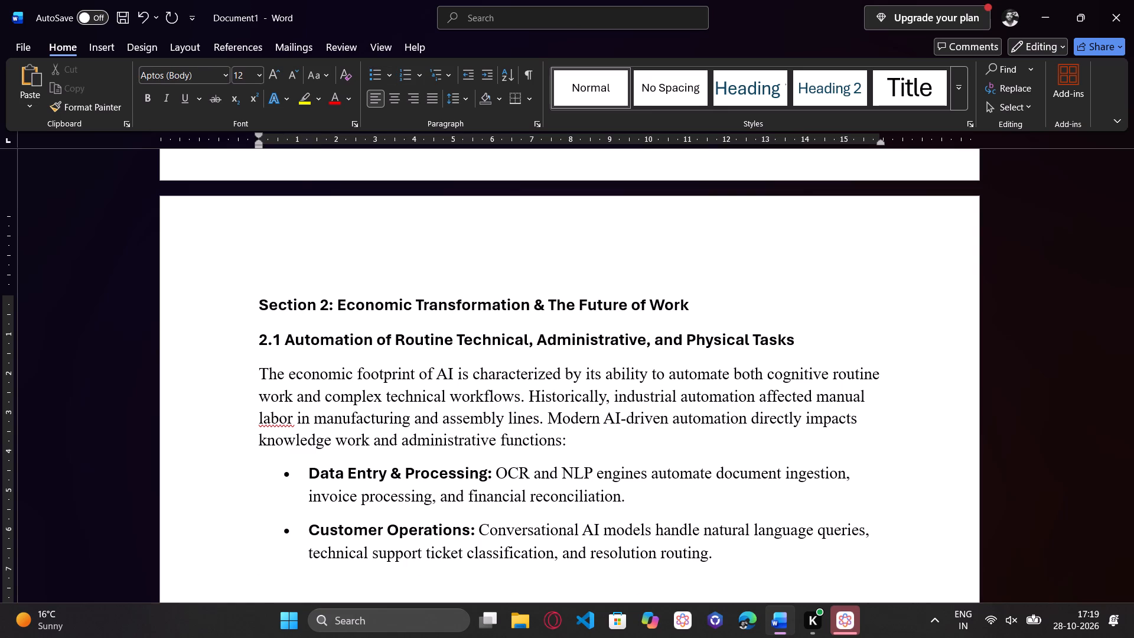
key("BackSpace")
key("Down")
key("Down")
key("Down")
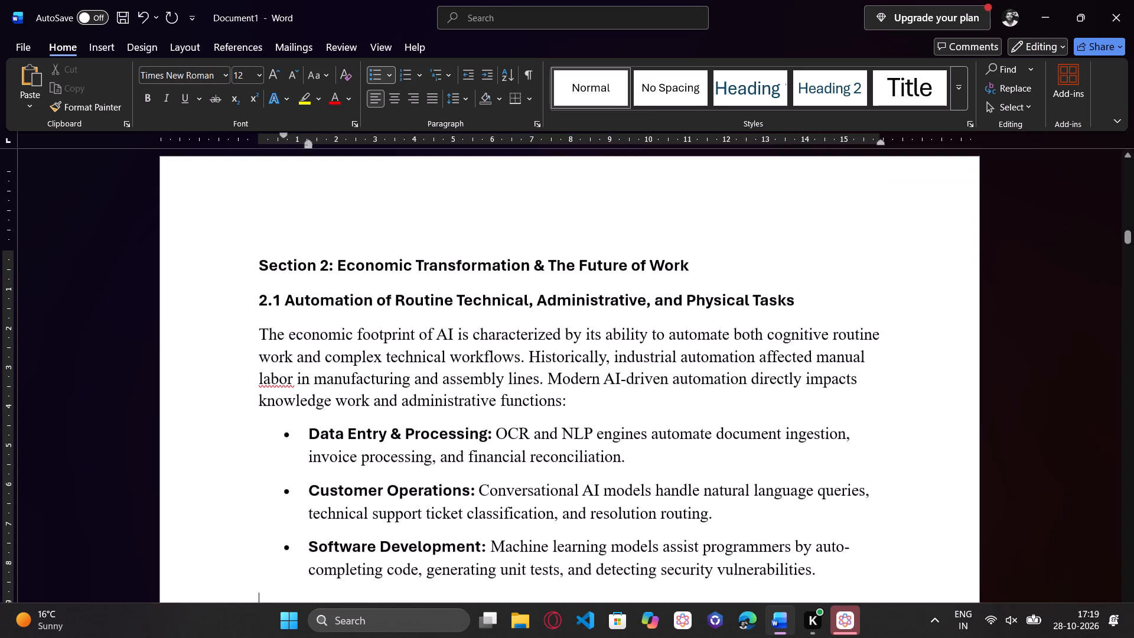
key("Down")
key("Down")
key("Down")
key("Down")
key("Up")
key("Up")
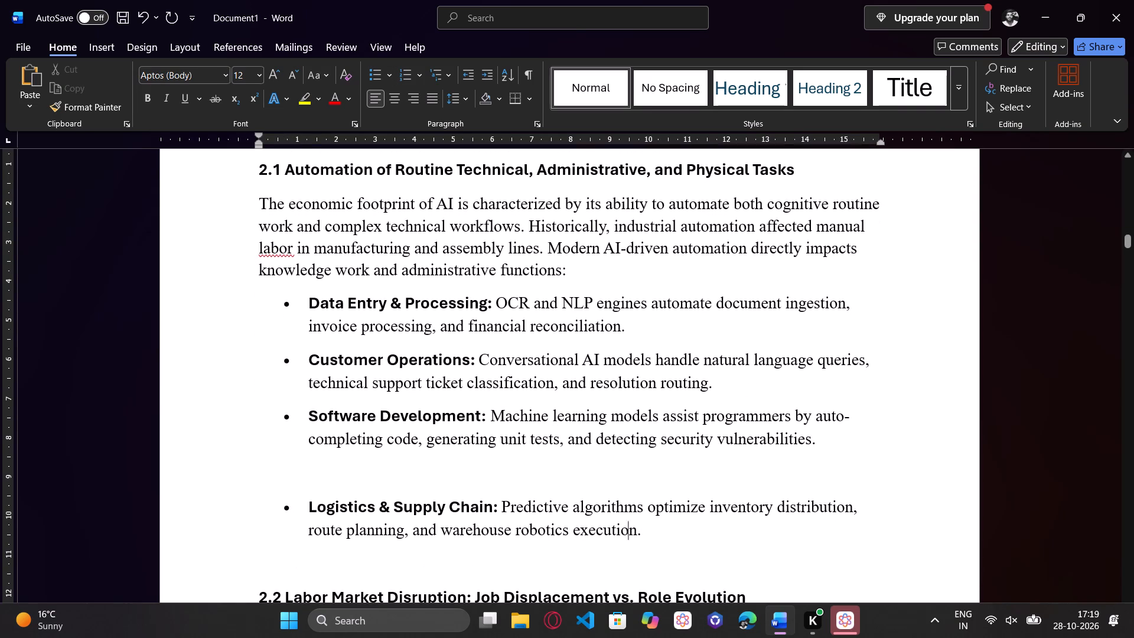
key("Up")
key("Up")
key("BackSpace")
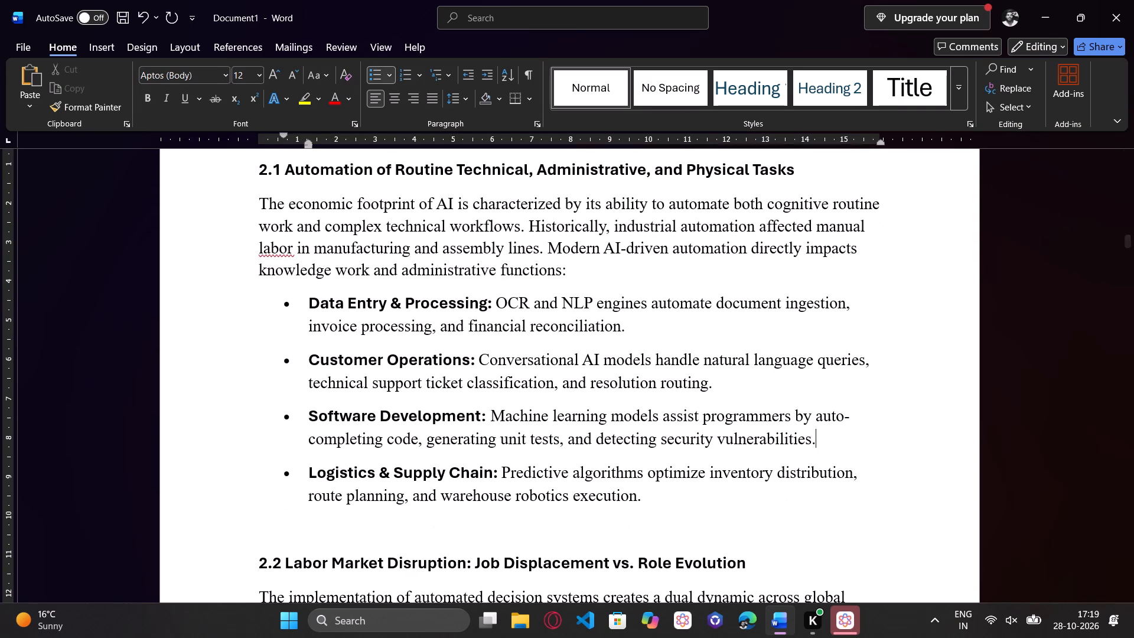
Delete the blank line between the Logistics & Supply Chain bullet and the 2.2 heading.
key("Down")
key("Down")
key("Down")
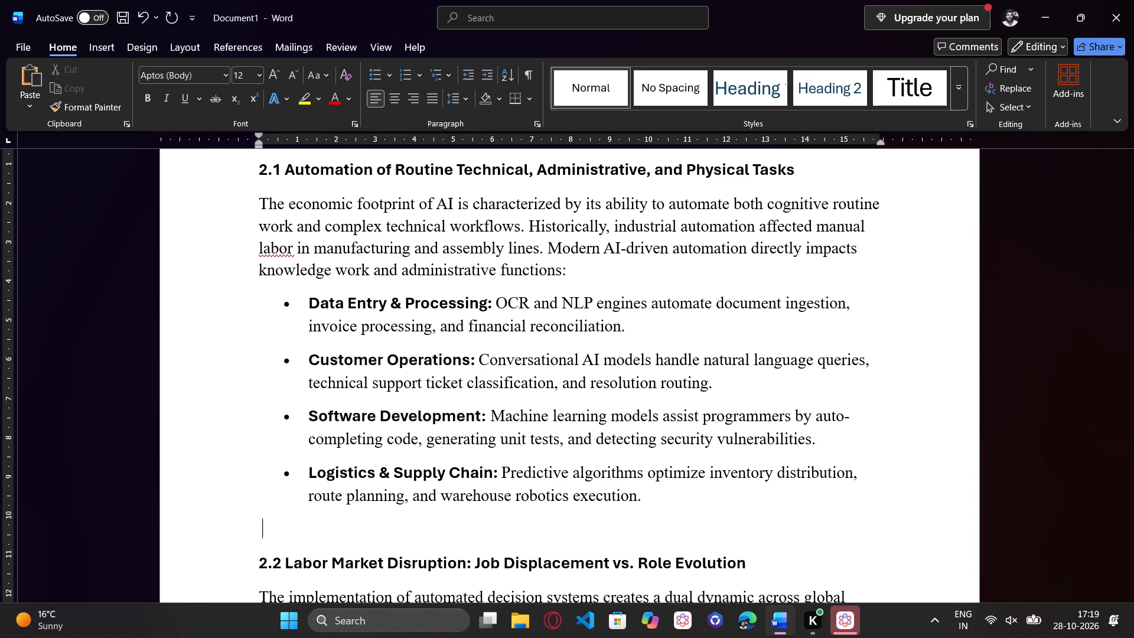
key("BackSpace")
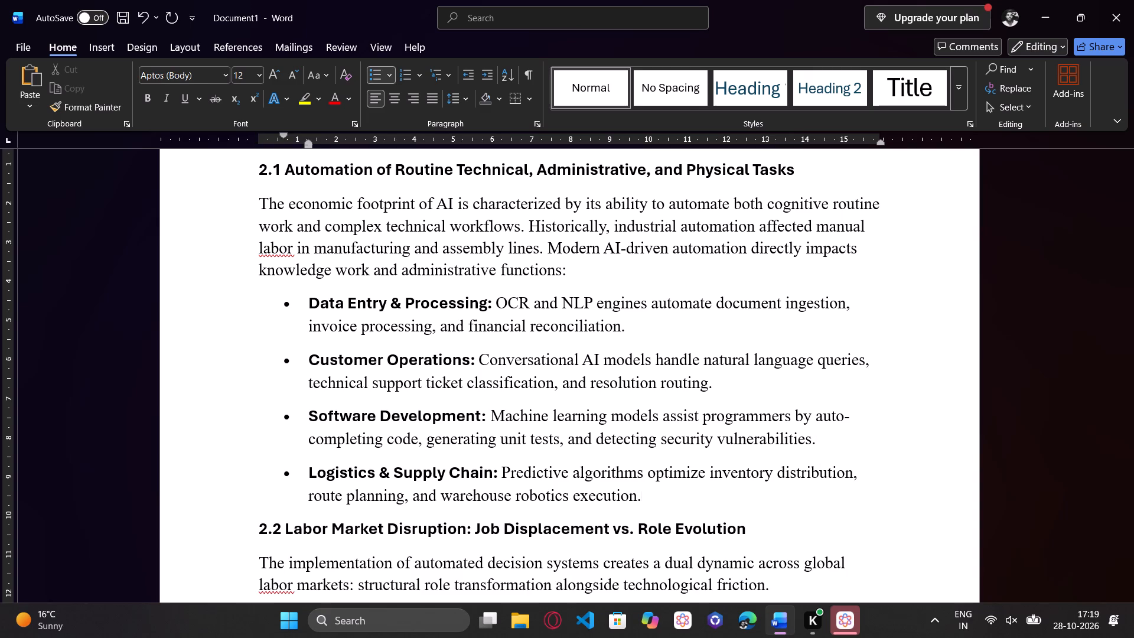
Delete the blank line above the paragraph starting "While routine administrative, basic coding" in section 2.2.
key("Down")
key("Down")
key("Down")
key("Down")
key("Down")
key("Down")
key("Down")
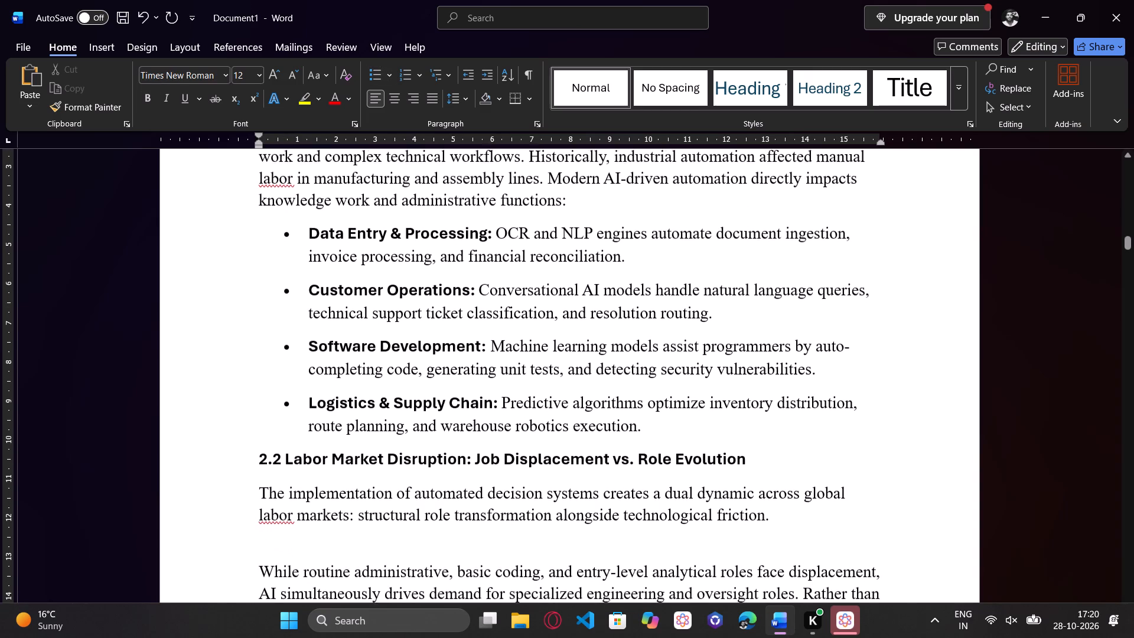
key("Up")
key("Up")
key("Up")
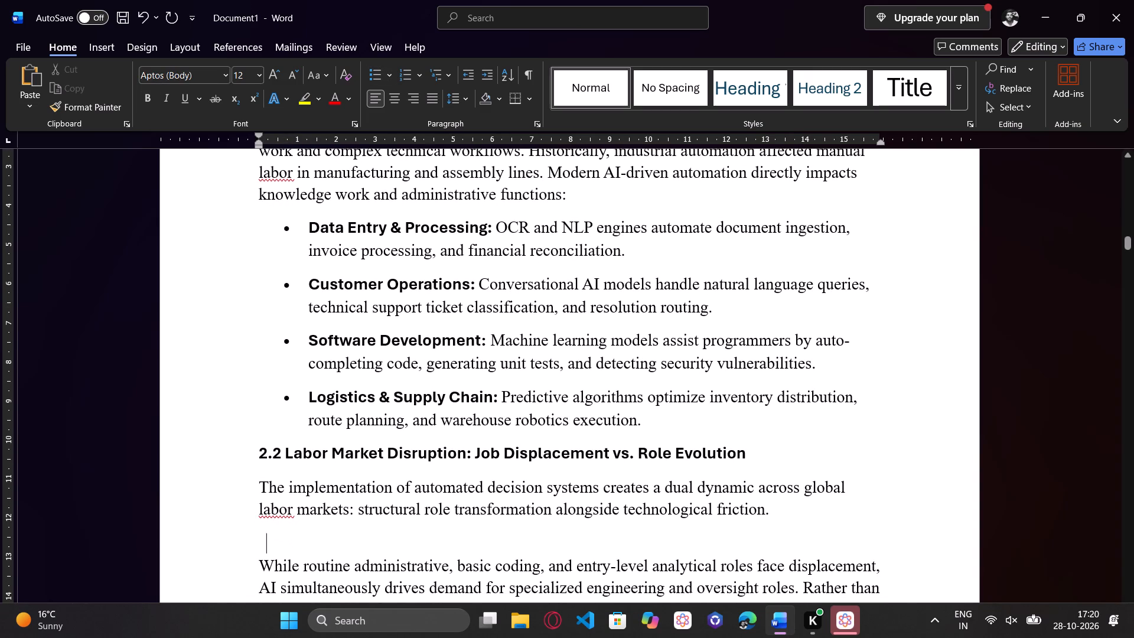
key("BackSpace")
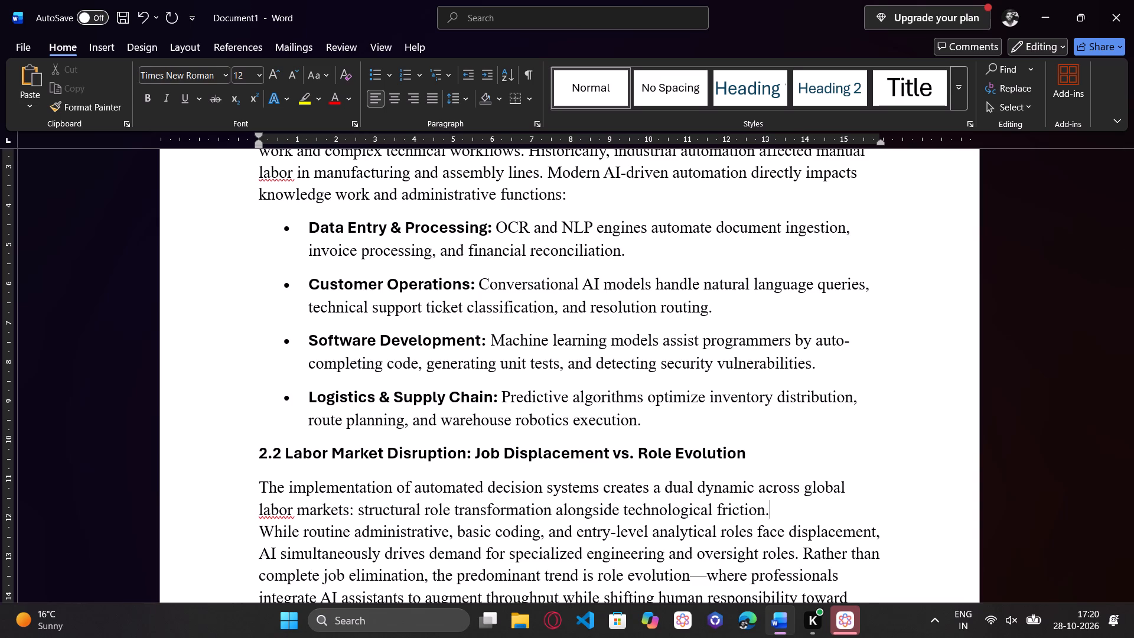
Delete the blank lines between the last paragraph of section 2.2 and the 2.3 heading.
key("Down")
key("Down")
key("Down")
key("Down")
key("Down")
key("Down")
key("Down")
key("Down")
key("Down")
key("Down")
key("Down")
key("Up")
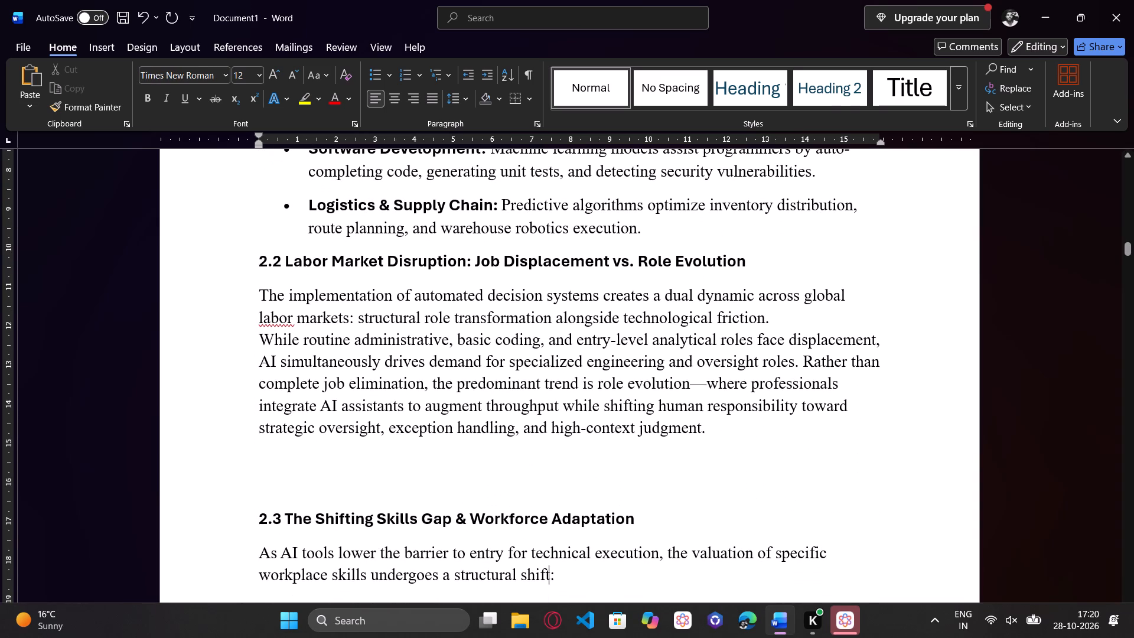
key("Up")
key("Up")
key("Up")
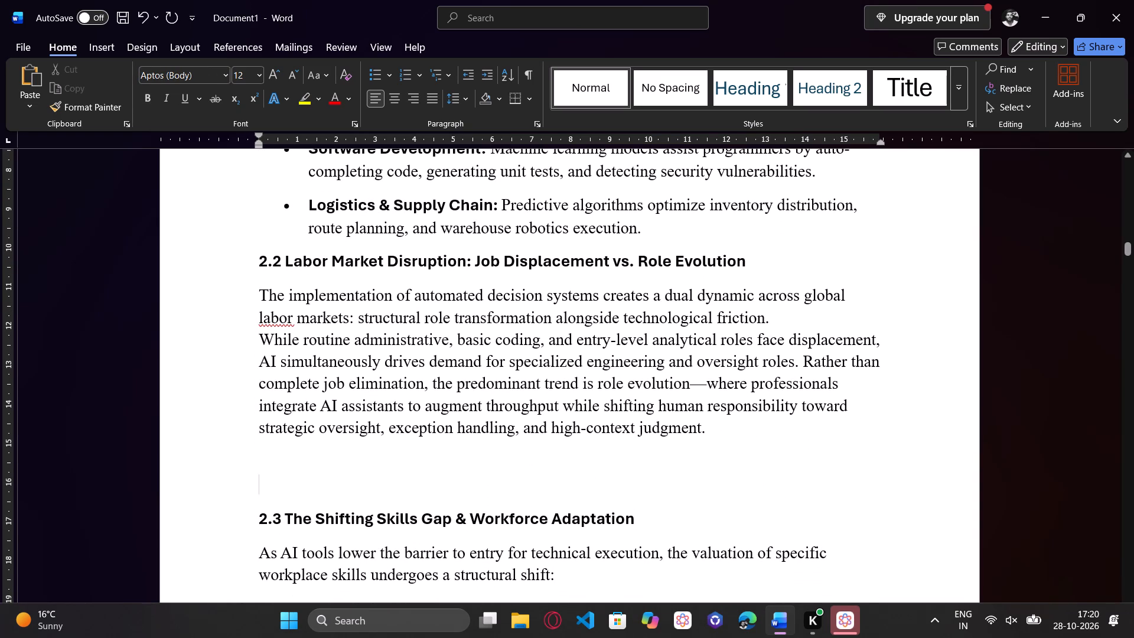
key("BackSpace")
key("BackSpace")
Delete the blank lines between the introductory paragraph of section 2.3 and its numbered list.
key("Down")
key("Down")
key("Down")
key("Down")
key("Down")
key("Down")
key("Down")
key("Down")
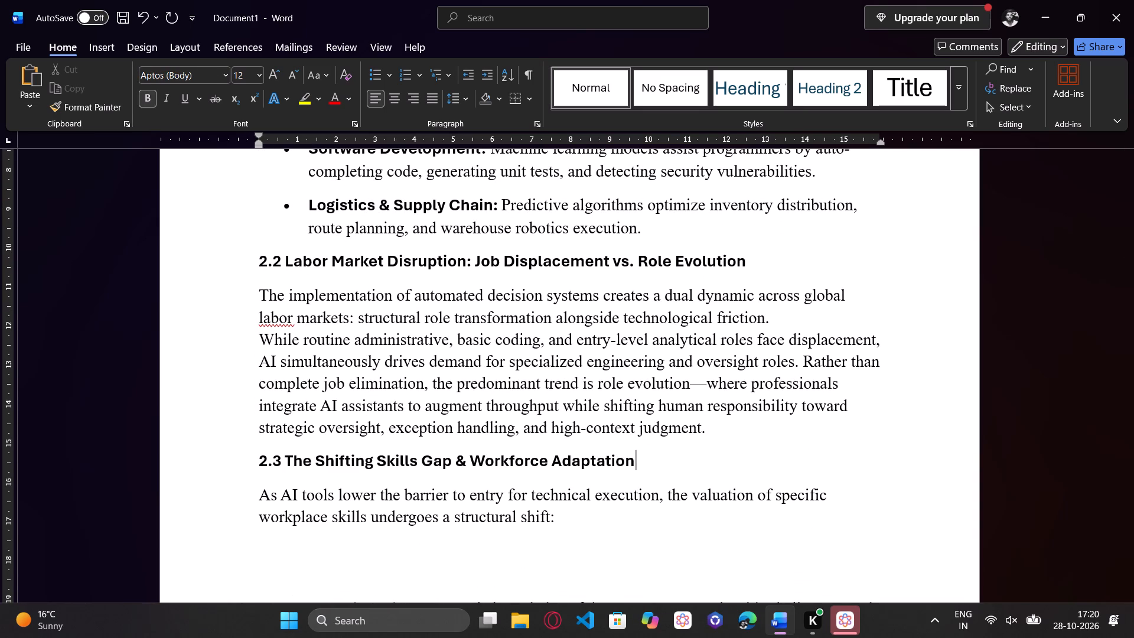
key("Down")
key("Up")
key("Up")
left_click(599, 468)
key("Up")
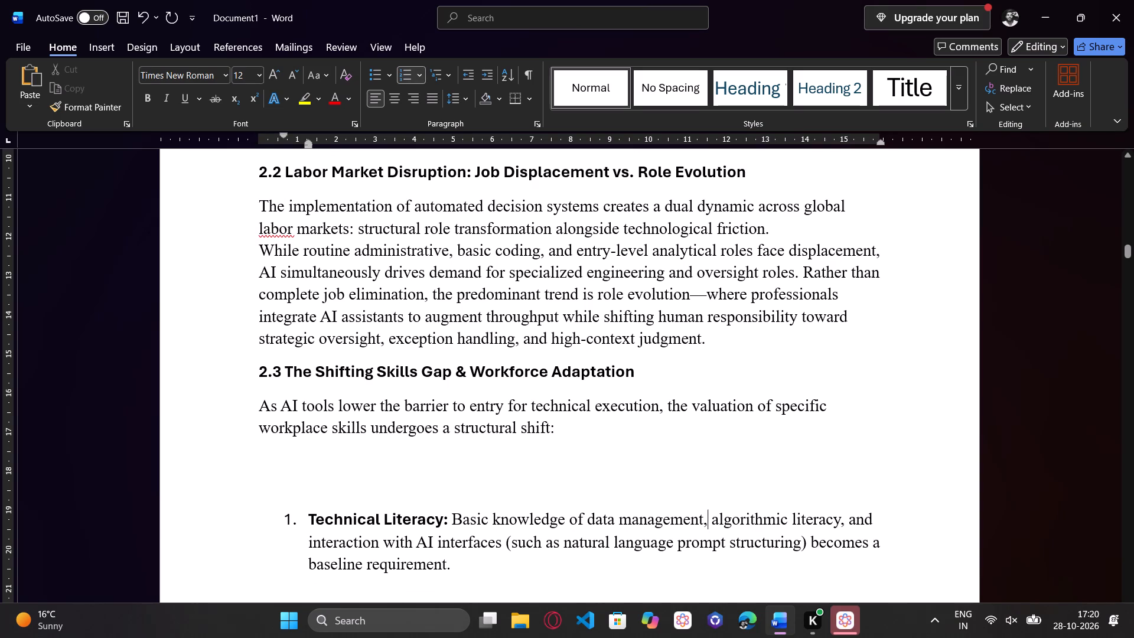
key("Up")
key("Down")
key("Down")
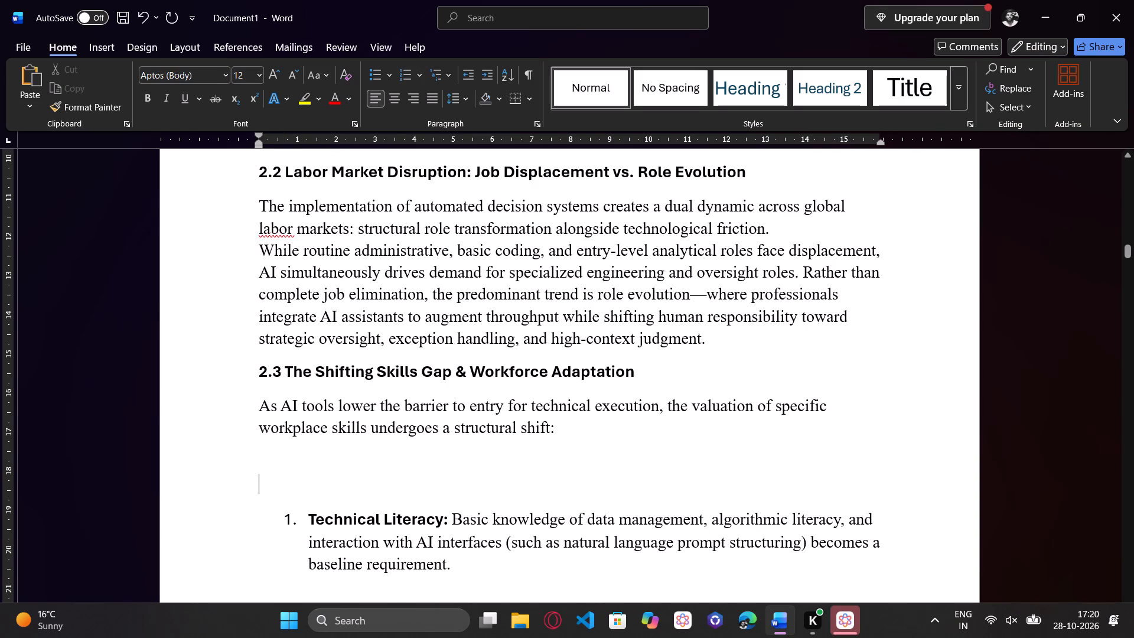
key("BackSpace")
key("BackSpace")
Delete the blank lines between the numbered items Technical Literacy, Domain Expertise & Critical Evaluation and Interpersonal & Soft Skills.
key("Up")
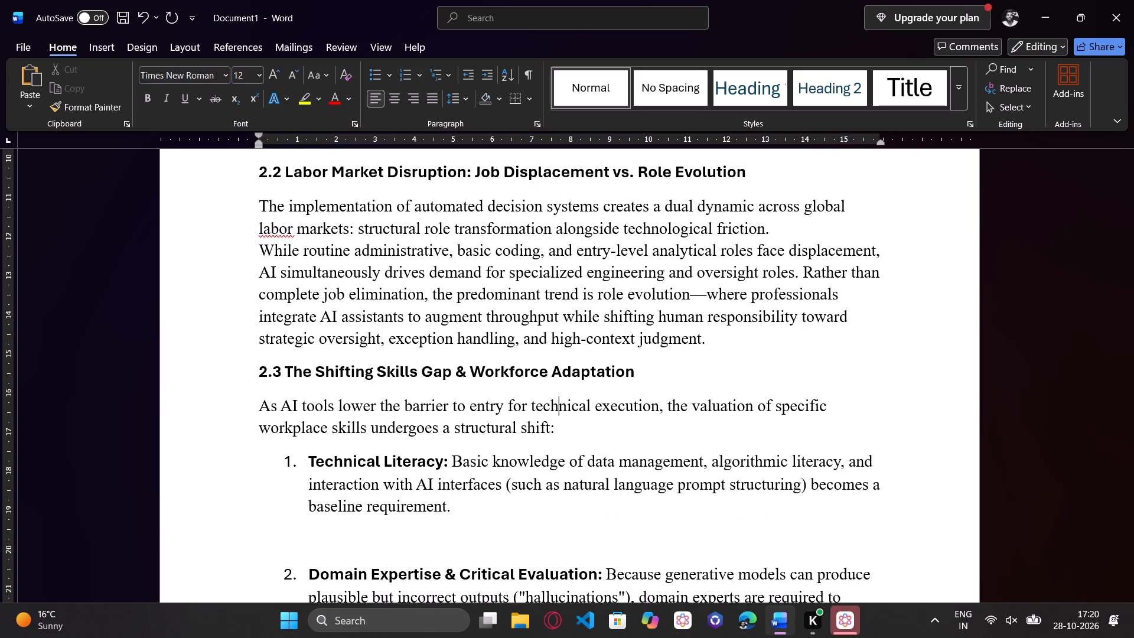
key("Down")
key("Down")
key("Down")
key("Down")
key("Down")
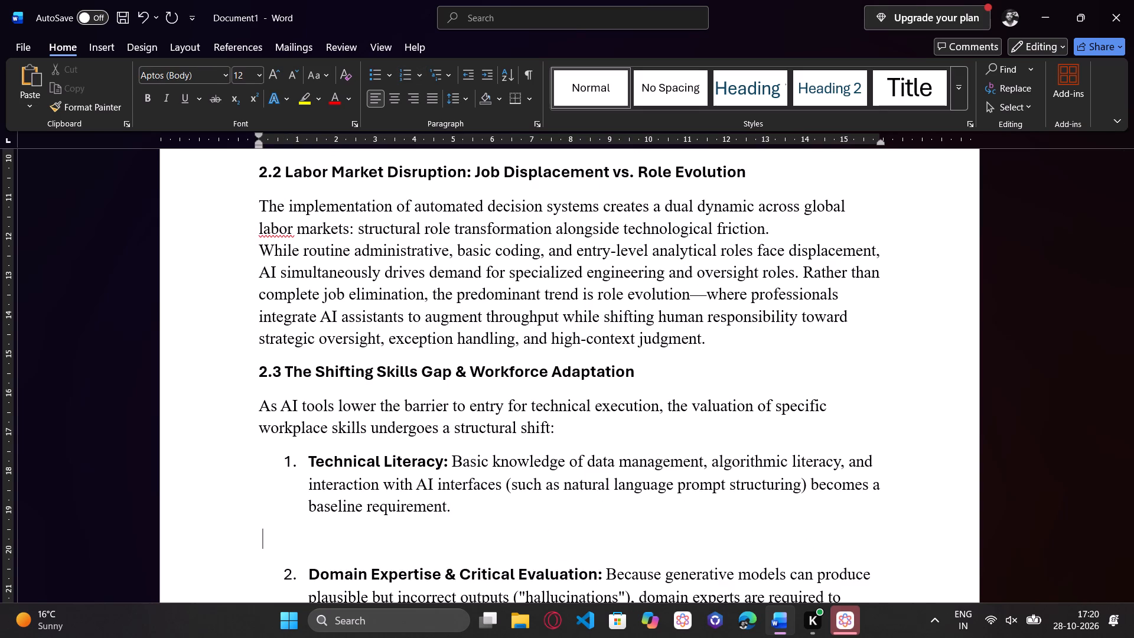
key("Down")
key("Up")
key("BackSpace")
key("Down")
key("Down")
key("Down")
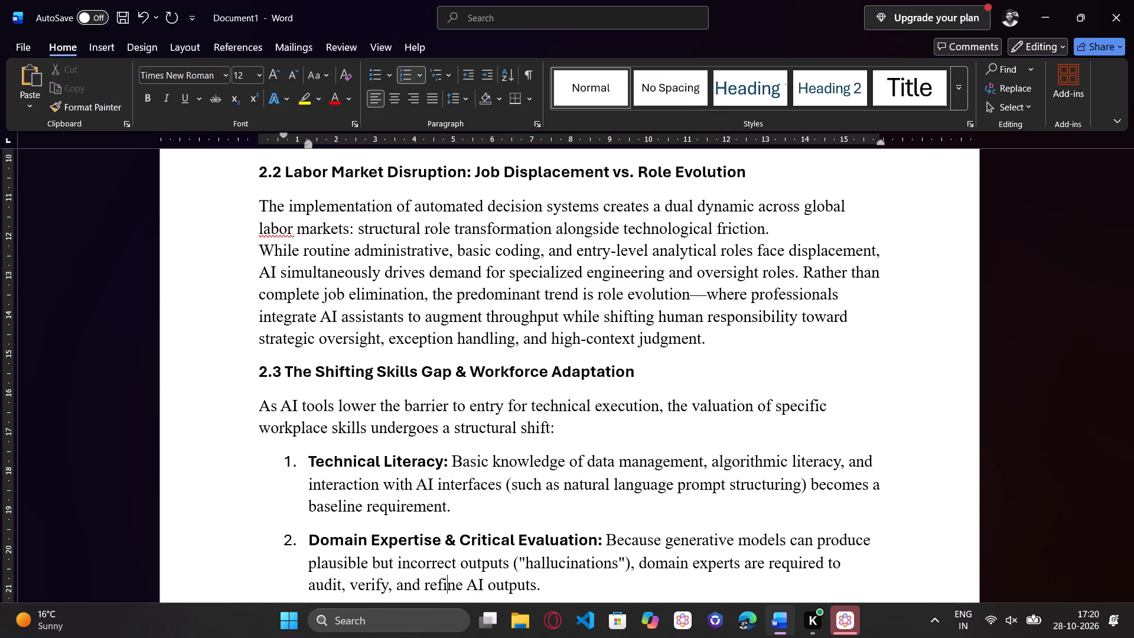
key("Down")
key("Down")
key("Up")
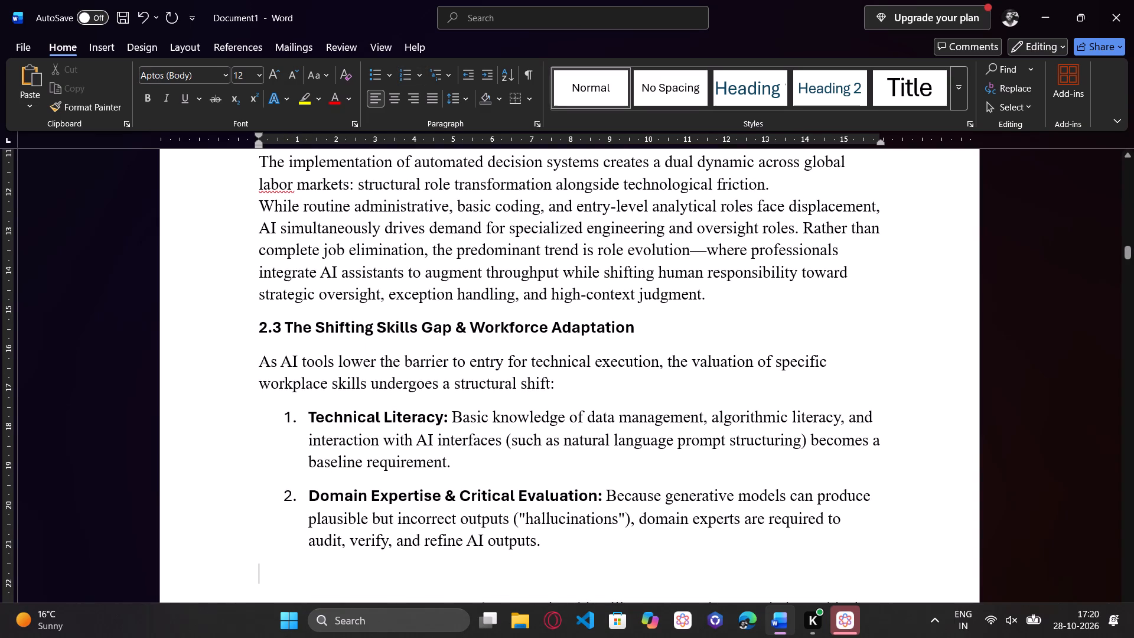
scroll(614, 506, "down", 2)
scroll(614, 506, "up", 1)
key("BackSpace")
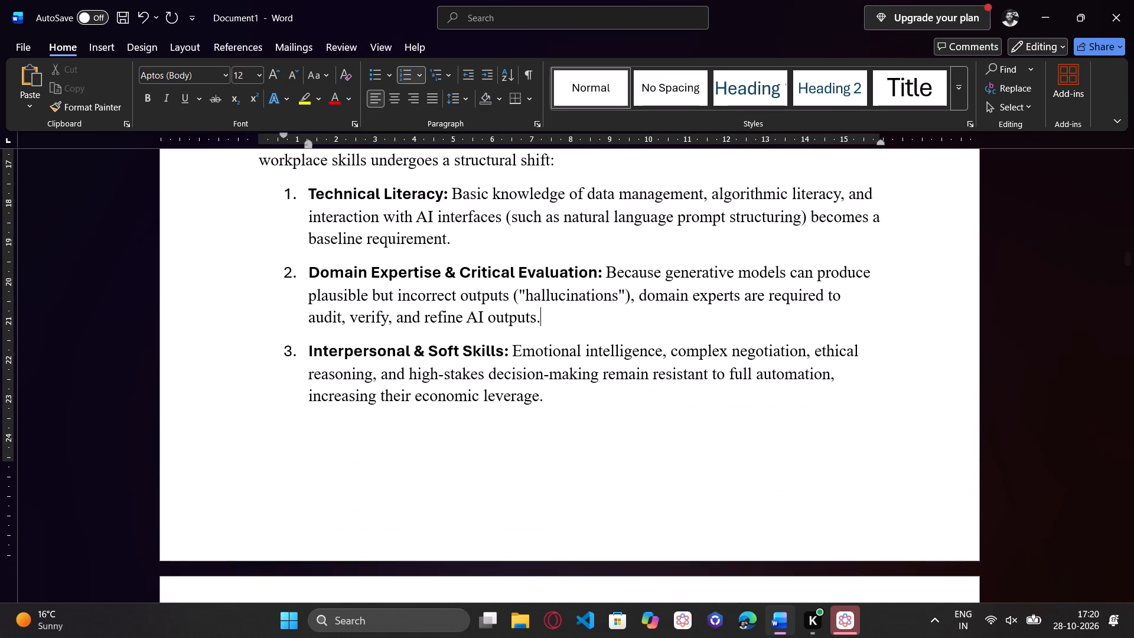
Delete the blank line between the two paragraphs of section 2.4.
key("Down")
key("Down")
key("Down")
key("Down")
key("Down")
key("Down")
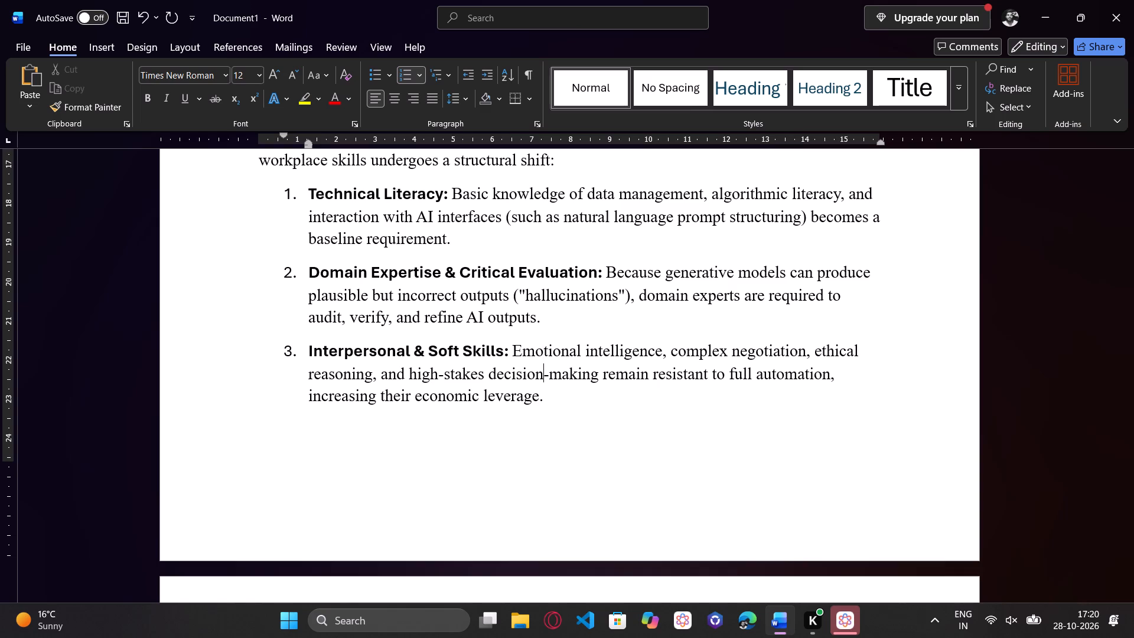
key("Down")
key("Down")
key("Down")
key("Down")
key("Down")
key("Down")
key("Down")
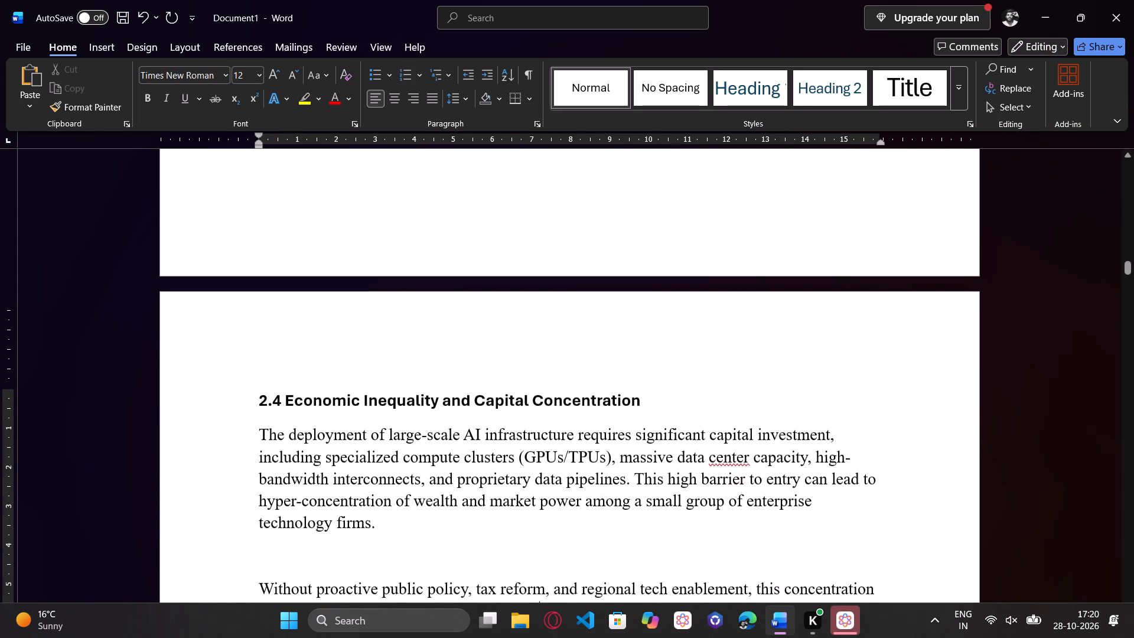
key("Down")
key("Up")
key("Up")
key("Up")
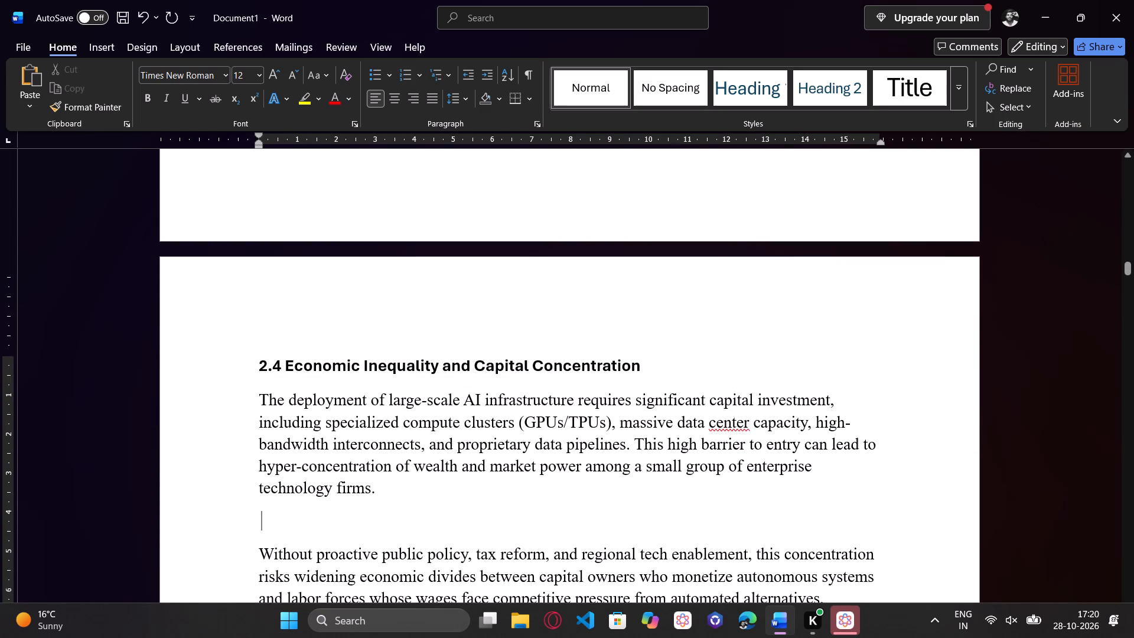
key("BackSpace")
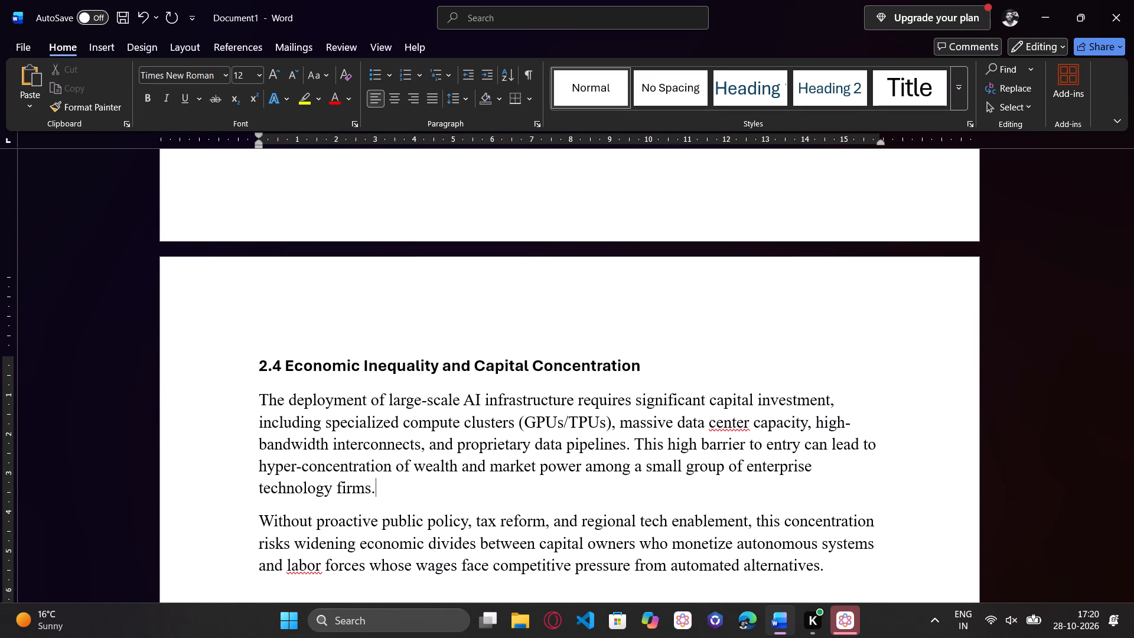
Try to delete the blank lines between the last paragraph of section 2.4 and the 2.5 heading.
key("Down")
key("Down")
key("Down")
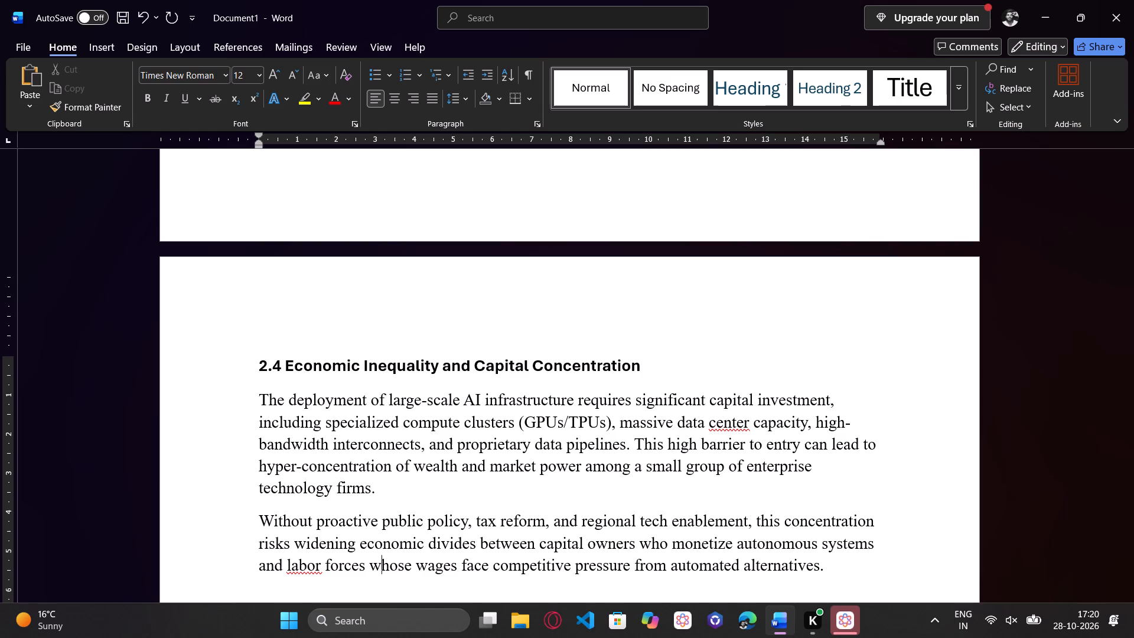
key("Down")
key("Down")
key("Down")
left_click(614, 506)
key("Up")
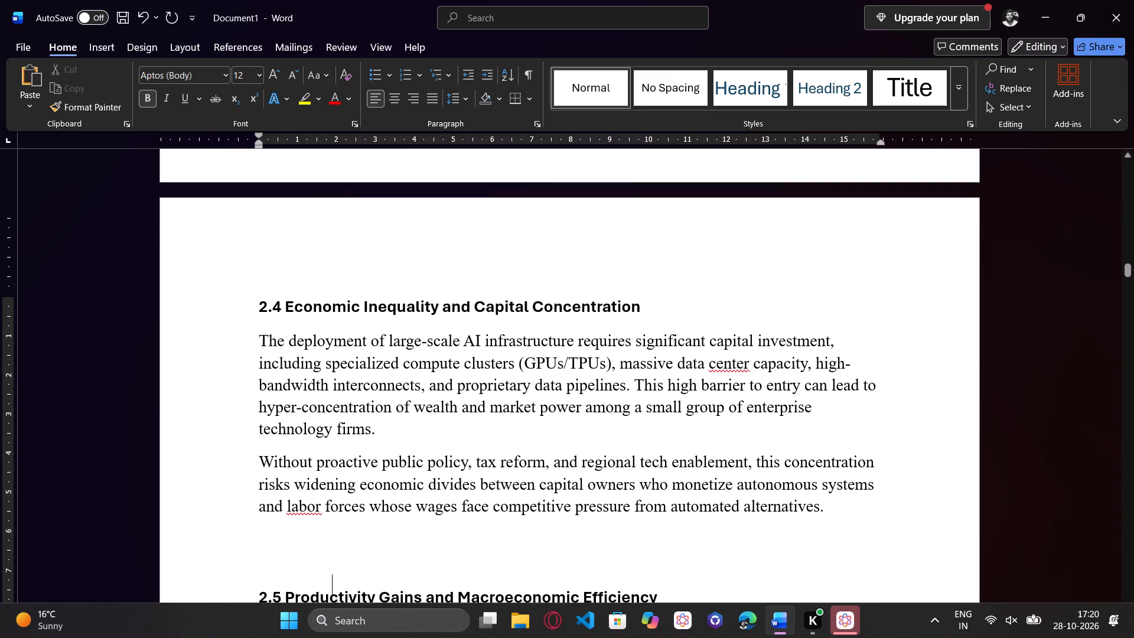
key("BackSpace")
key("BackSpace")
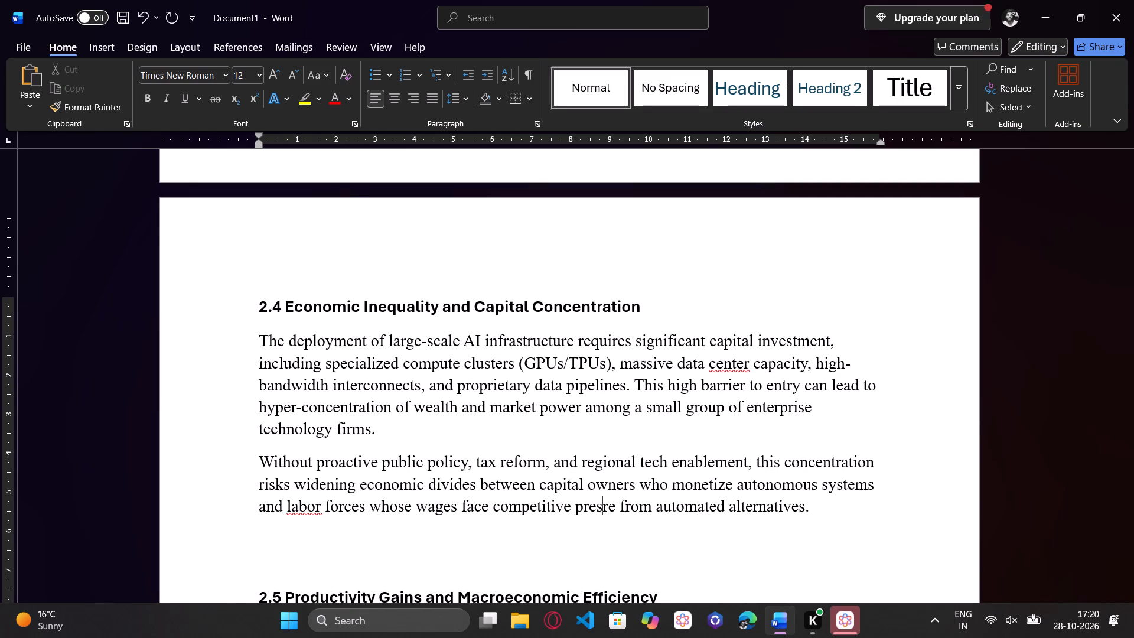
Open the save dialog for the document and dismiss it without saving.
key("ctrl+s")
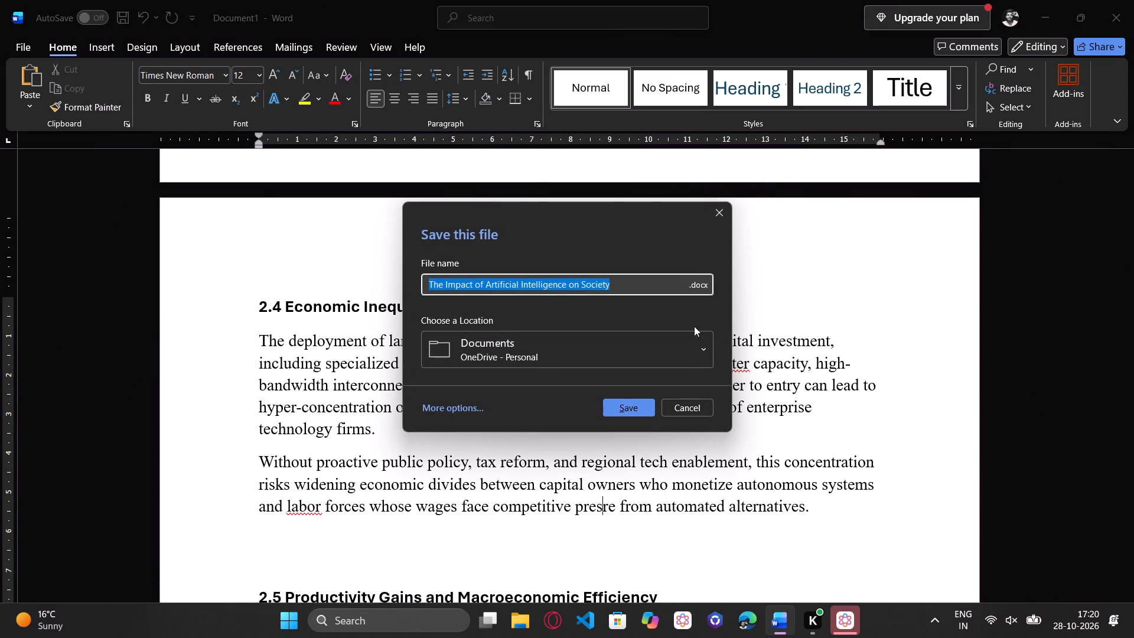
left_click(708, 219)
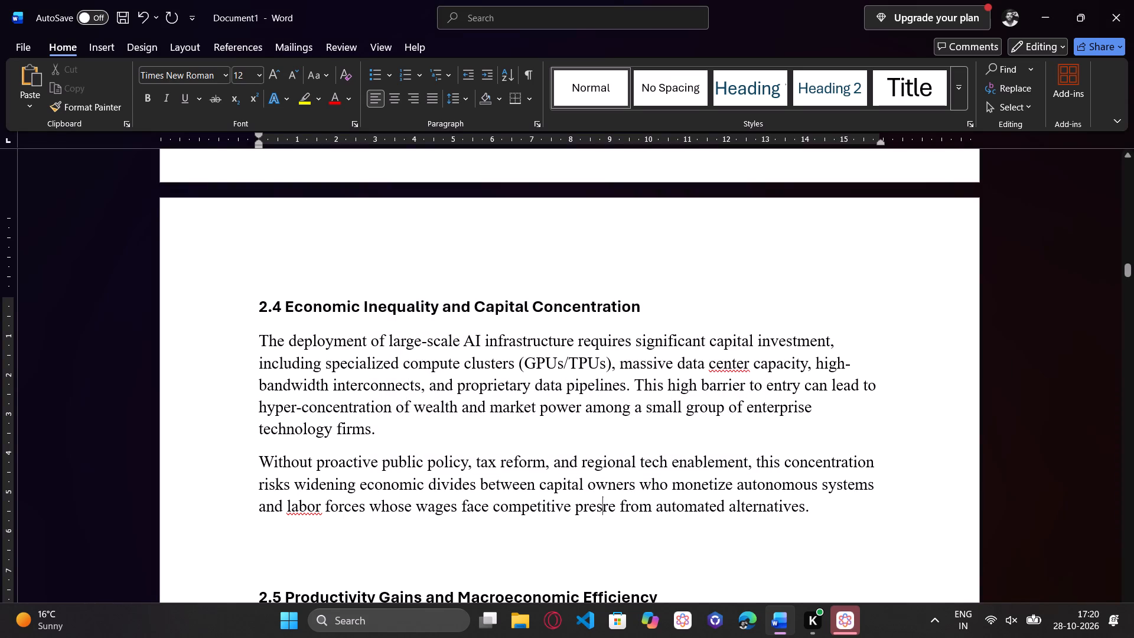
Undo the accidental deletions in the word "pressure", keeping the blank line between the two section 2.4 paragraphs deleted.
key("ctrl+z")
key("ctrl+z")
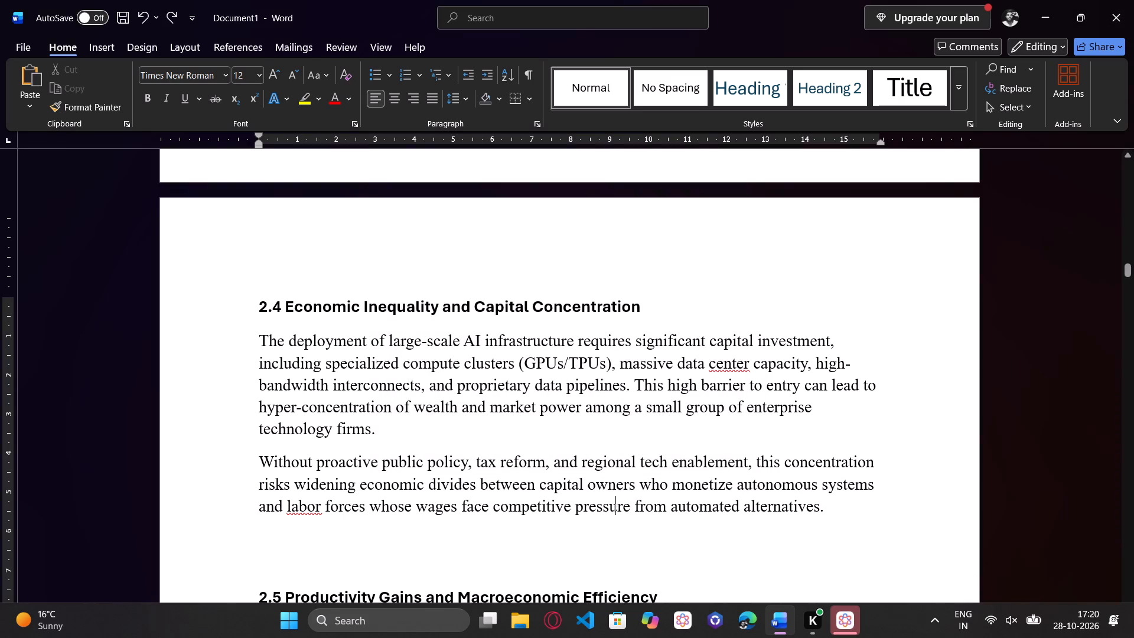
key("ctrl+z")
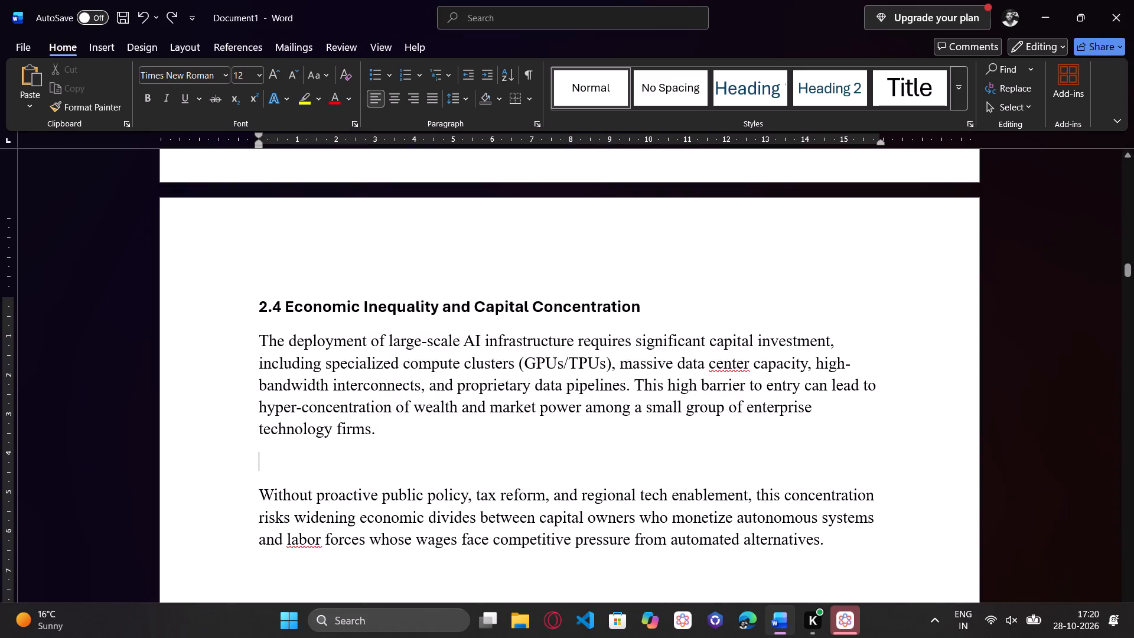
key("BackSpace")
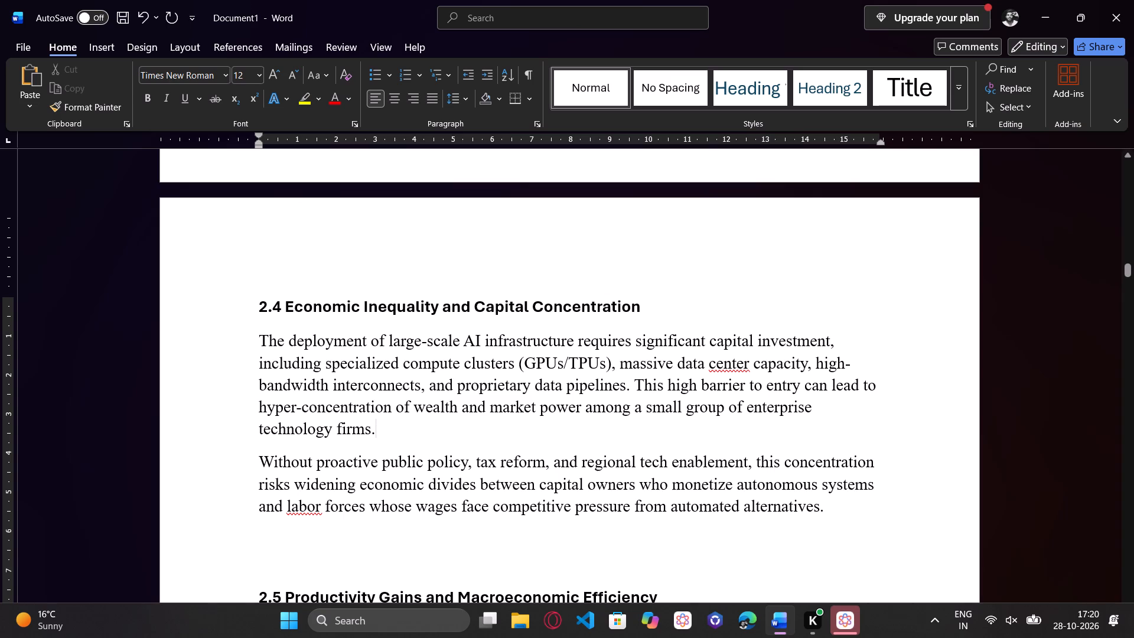
Delete the blank lines between the last paragraph of section 2.4 and the 2.5 heading.
scroll(601, 571, "down", 1)
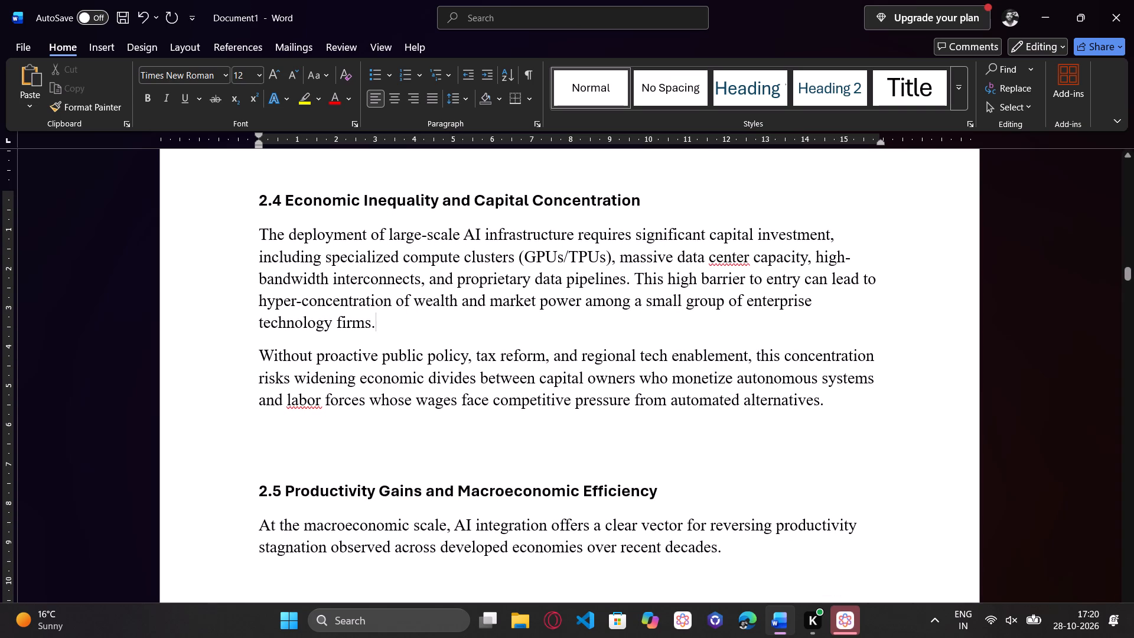
left_click(528, 438)
key("Down")
key("BackSpace")
key("BackSpace")
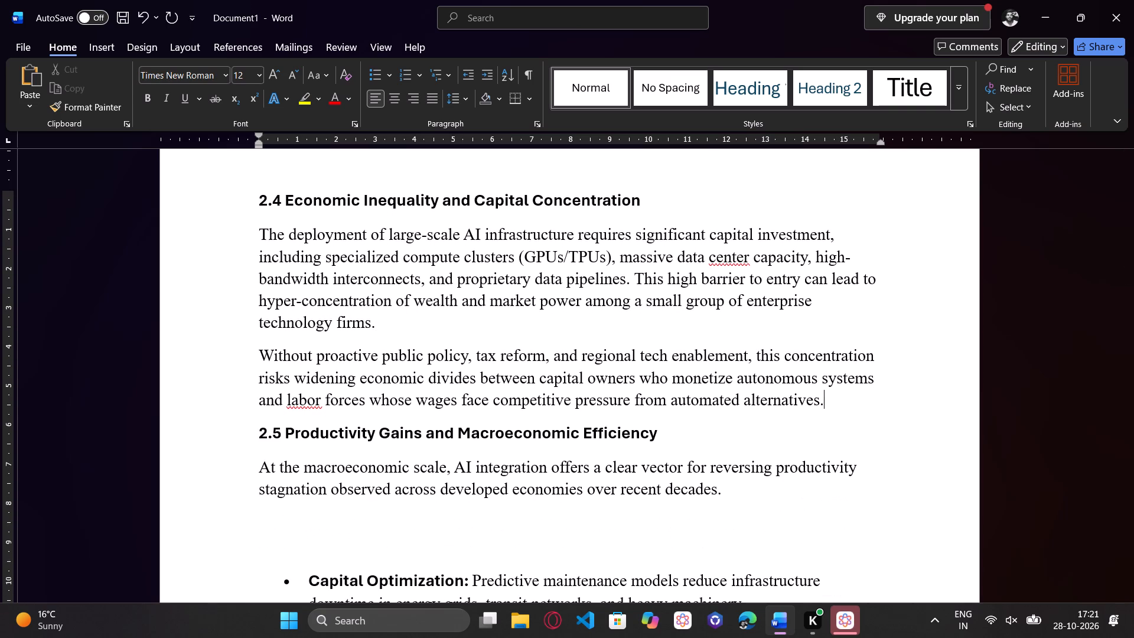
Delete the blank lines between the introductory paragraph of section 2.5 and its bulleted list.
key("Up")
key("Up")
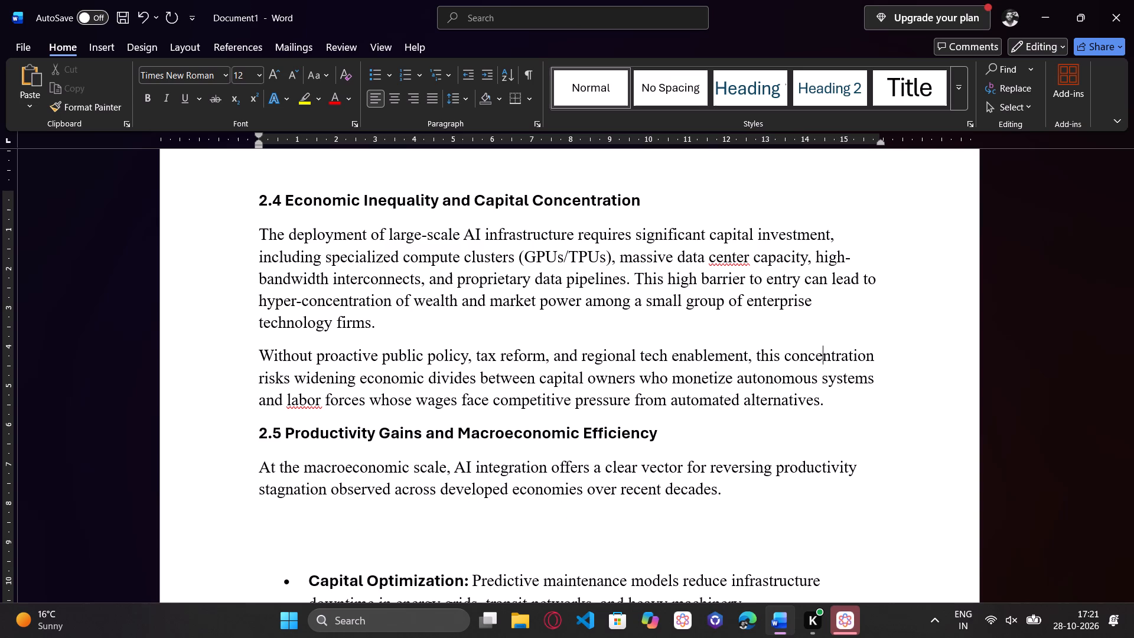
key("Up")
scroll(528, 438, "down", 1)
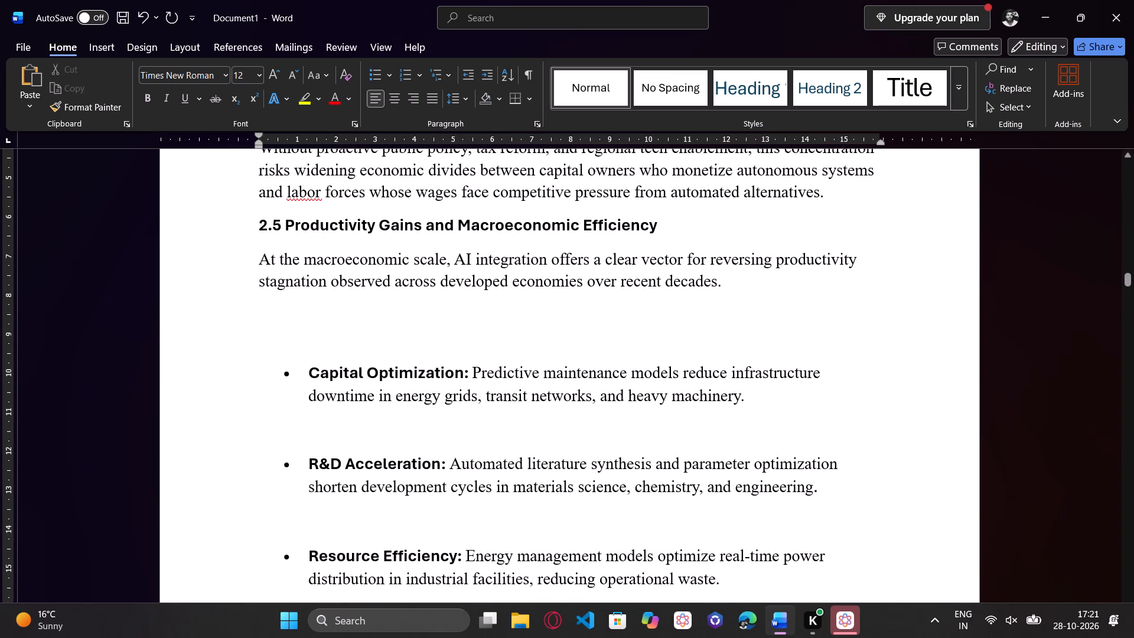
left_click(316, 351)
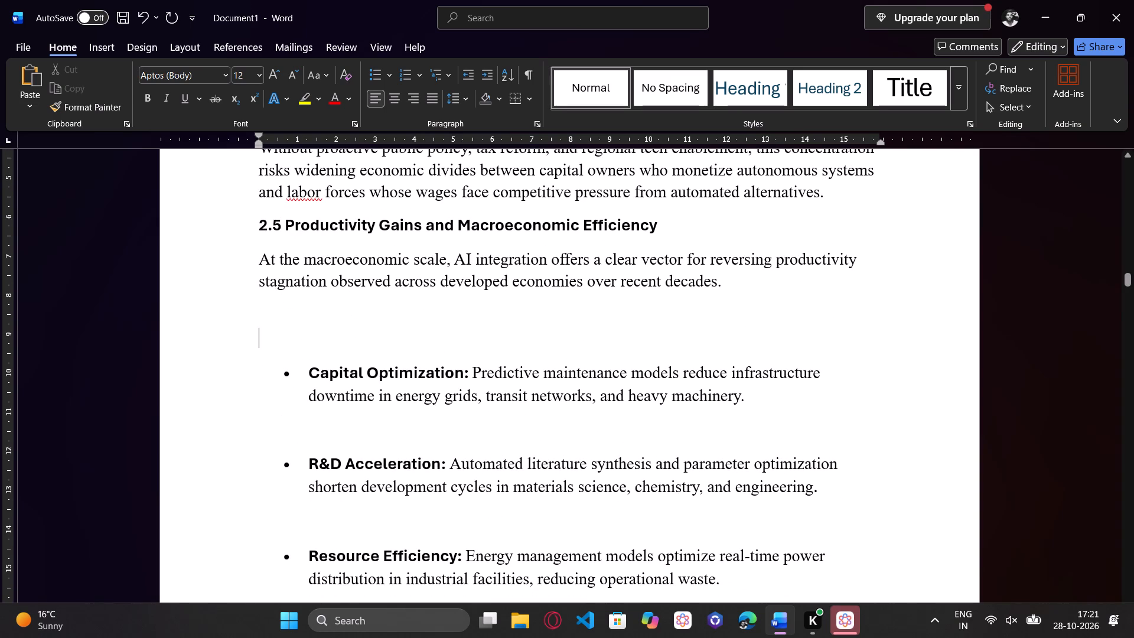
key("BackSpace")
key("BackSpace")
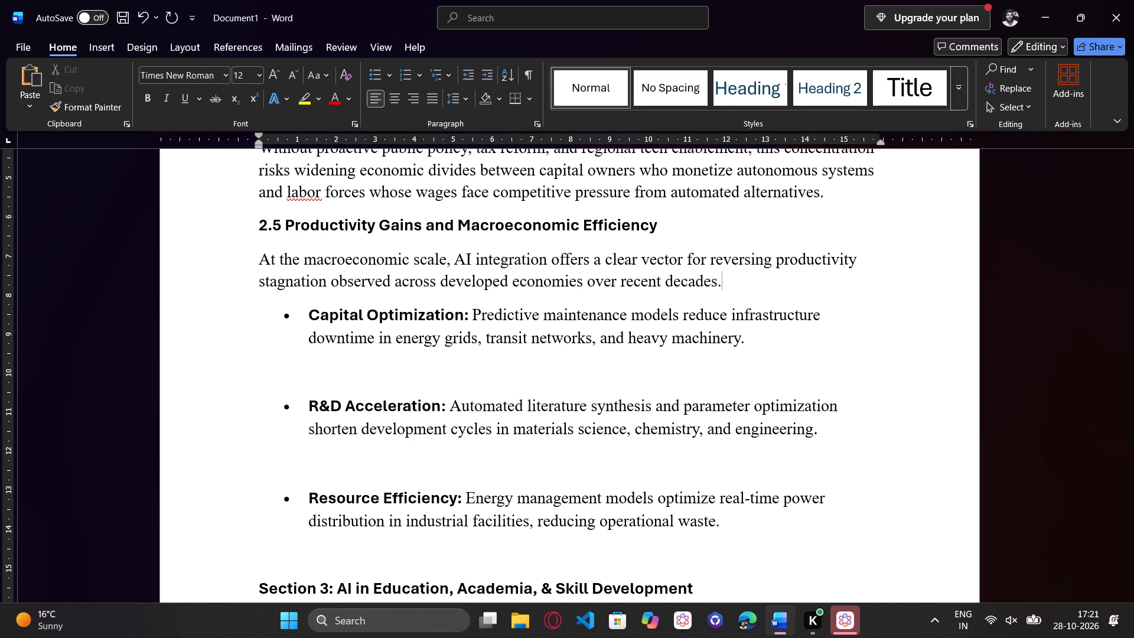
Delete the blank lines between the three bullets Capital Optimization, R&D Acceleration and Resource Efficiency.
key("Down")
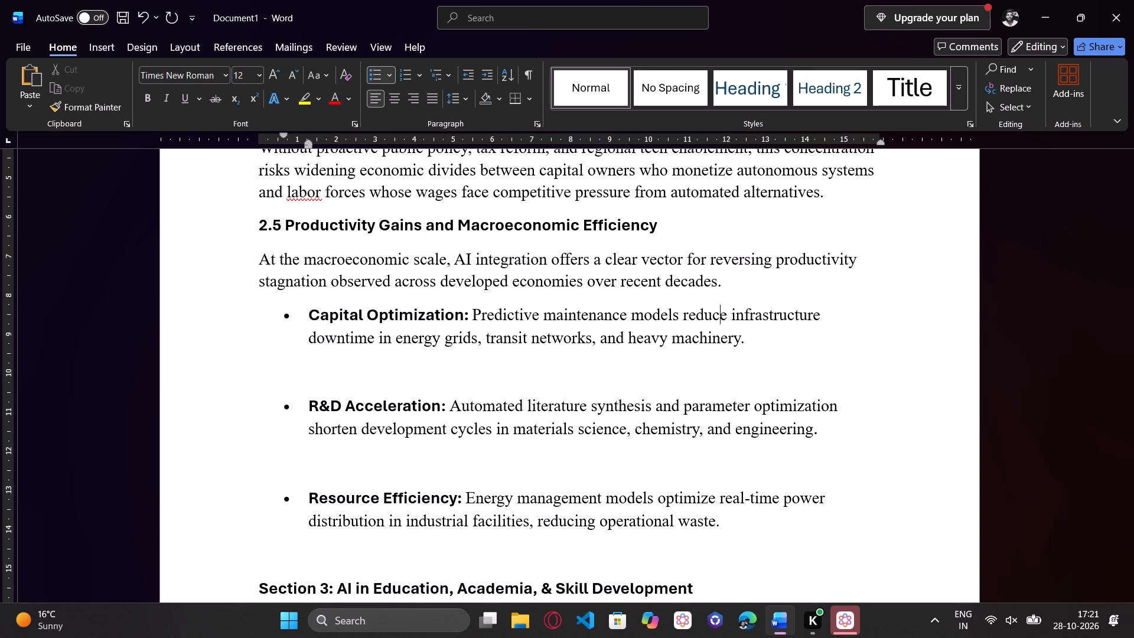
key("Down")
key("Down")
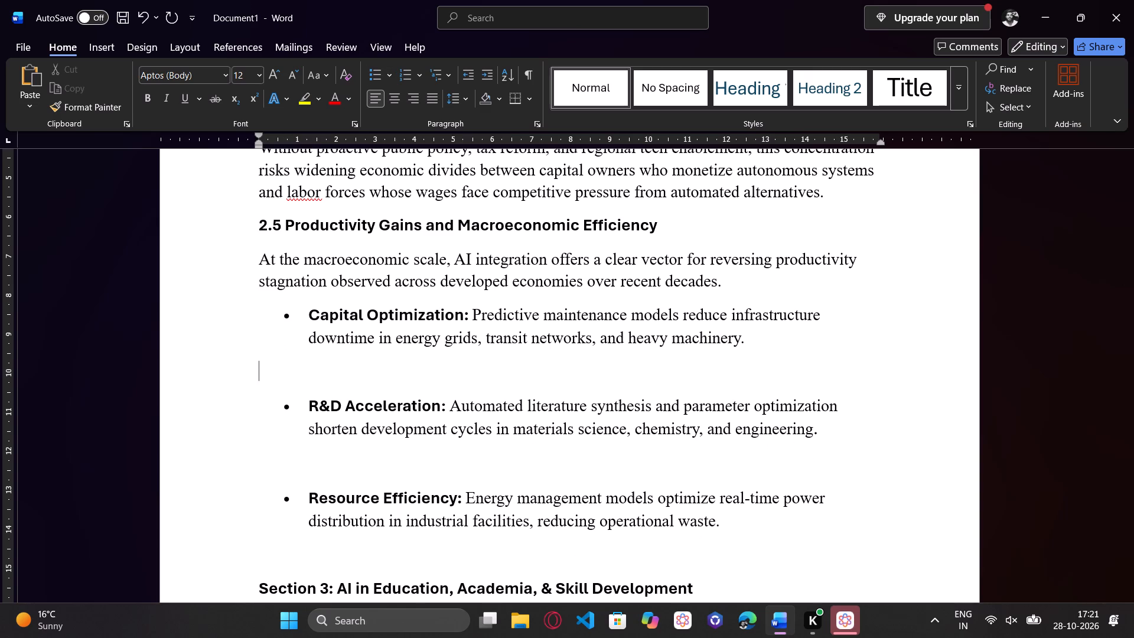
key("BackSpace")
key("Down")
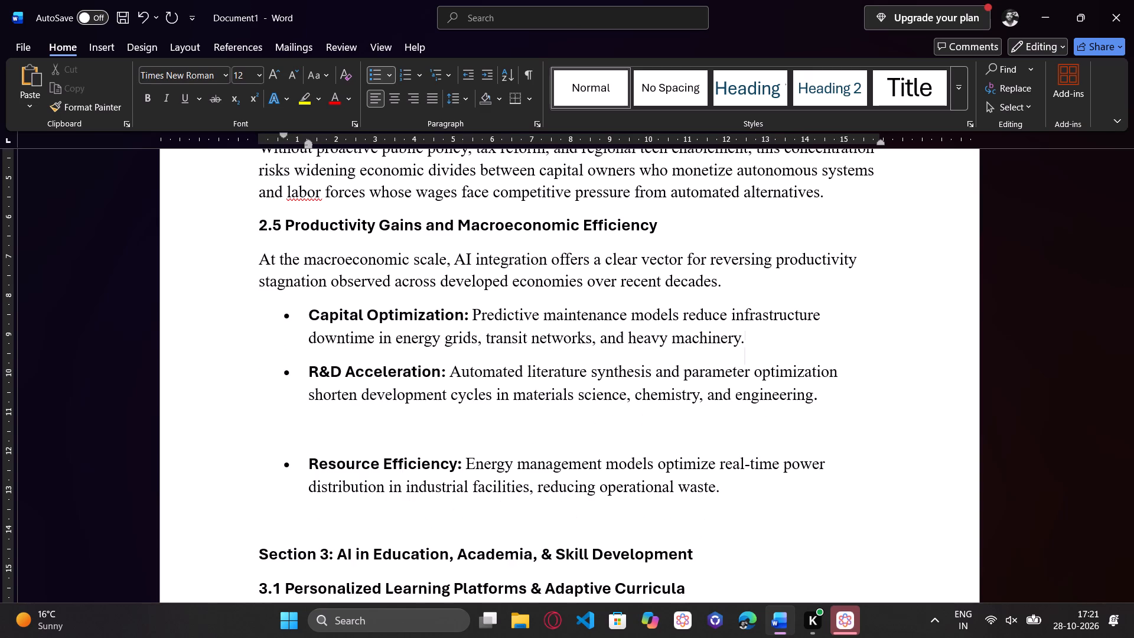
key("Down")
key("Down")
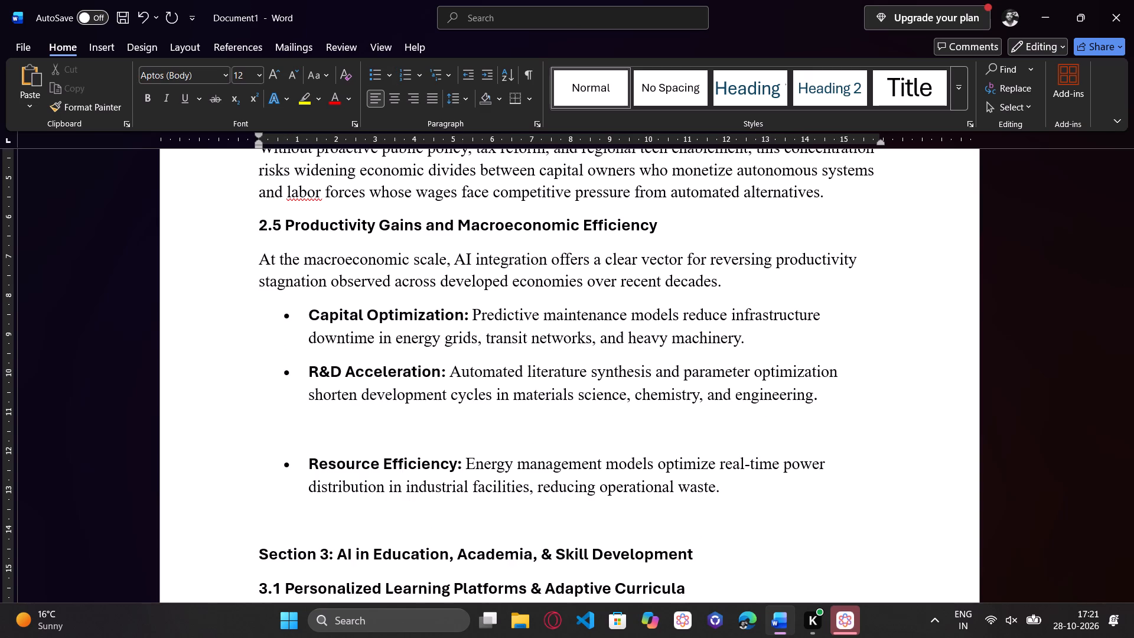
key("BackSpace")
key("Down")
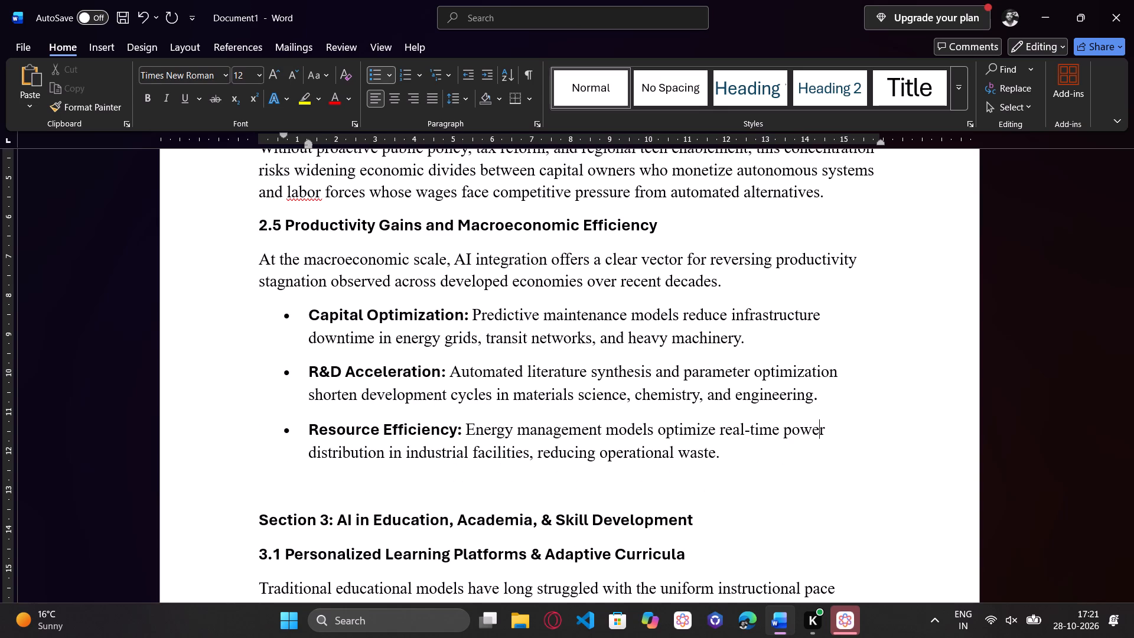
Delete the blank line between the Resource Efficiency bullet and the Section 3 heading.
key("Down")
key("Down")
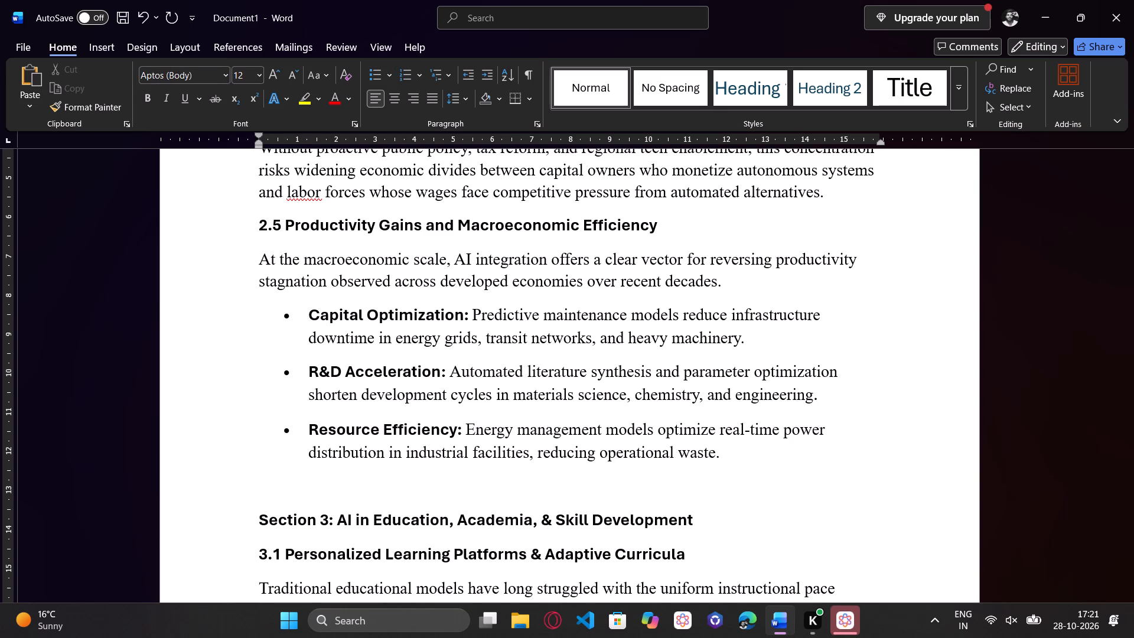
key("BackSpace")
Delete the blank line between the two paragraphs of section 3.1, before "By analyzing historical learning speeds".
key("Down")
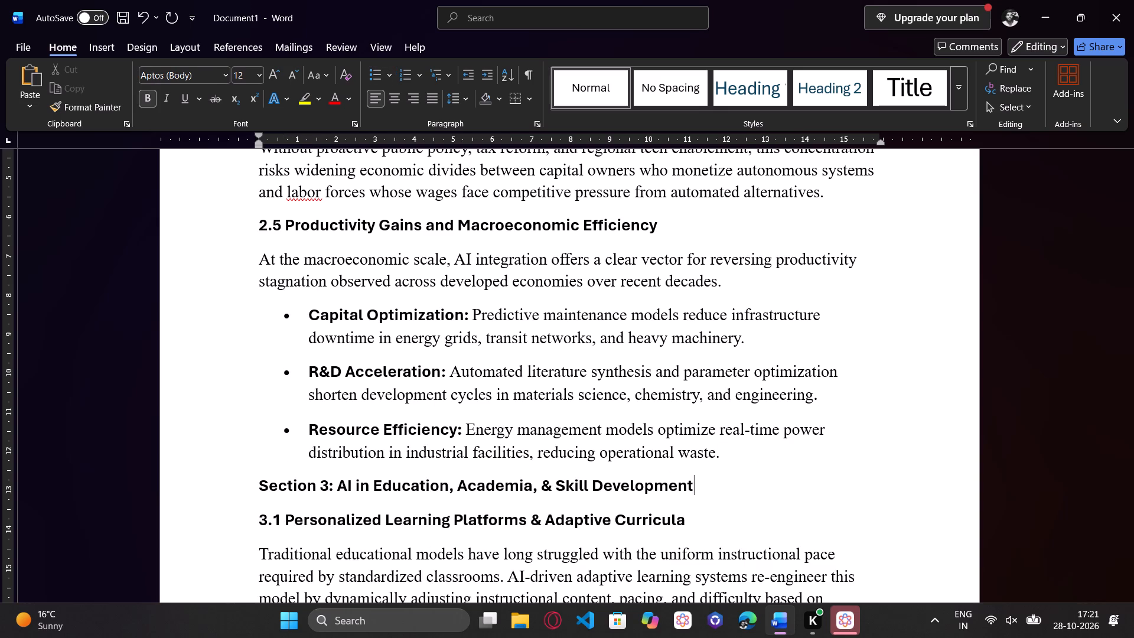
key("Down")
key("Down")
key("Down")
key("Down")
key("Down")
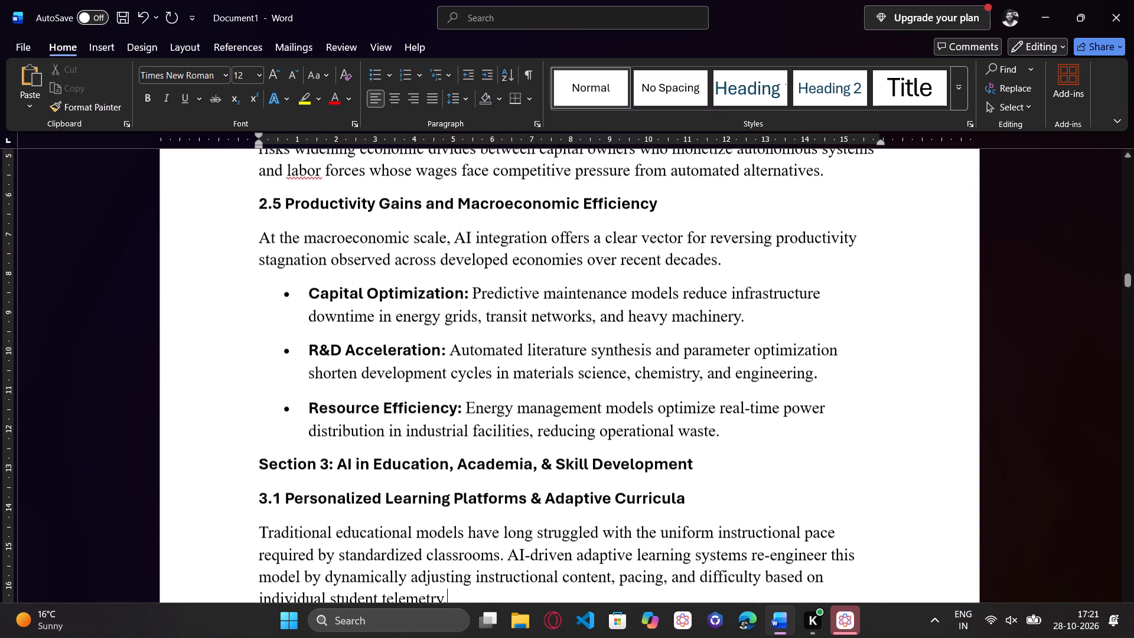
key("Down")
key("Down")
key("Down")
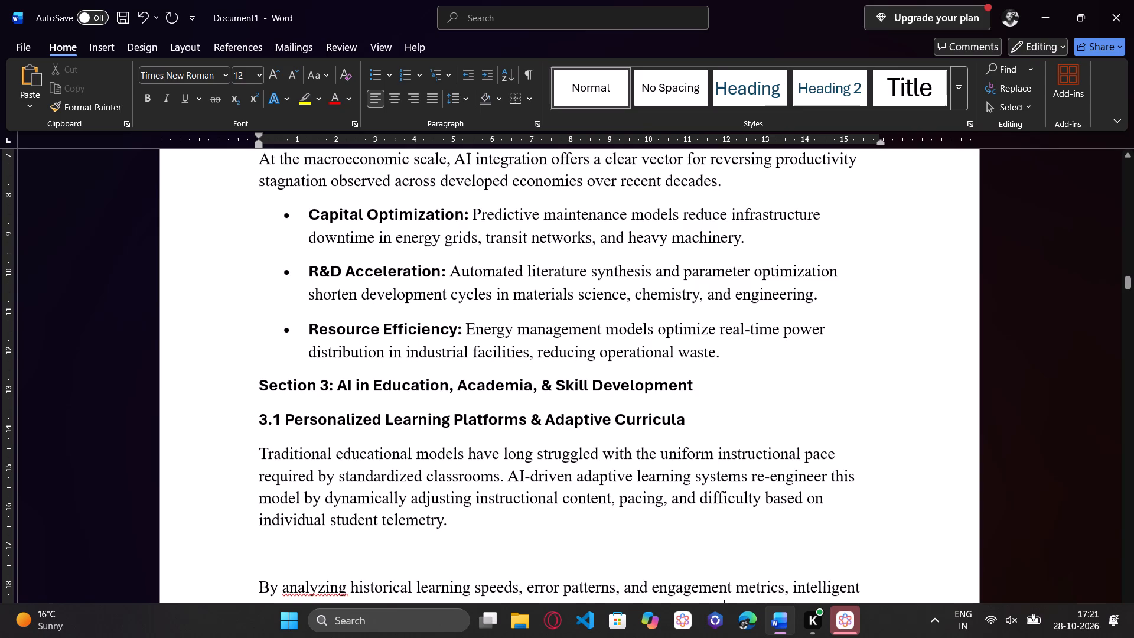
key("Up")
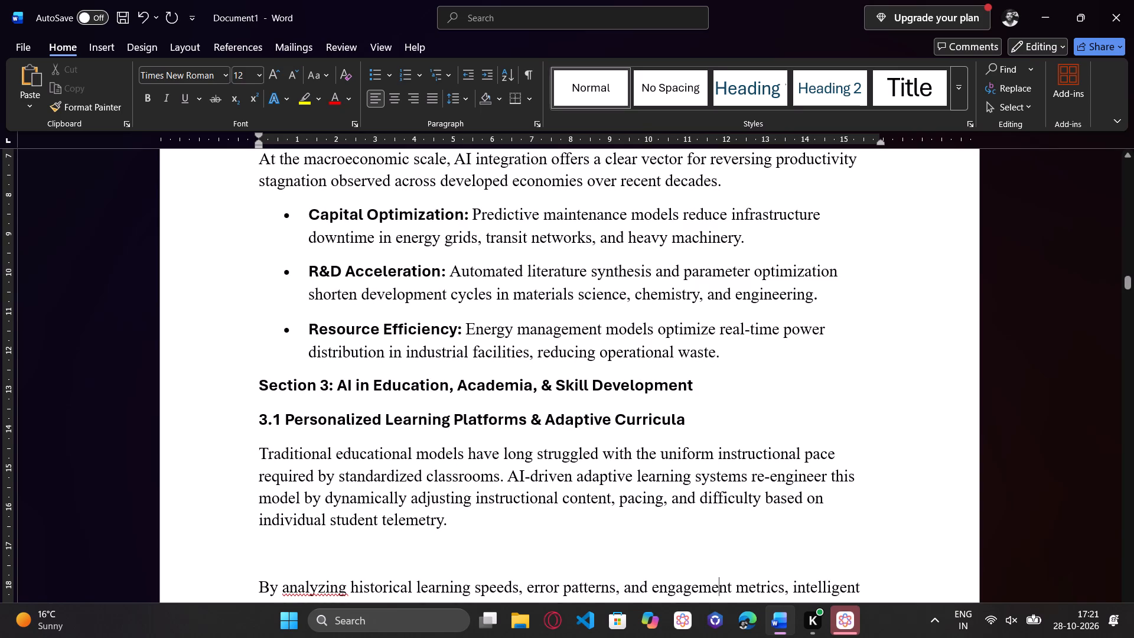
left_click(252, 571)
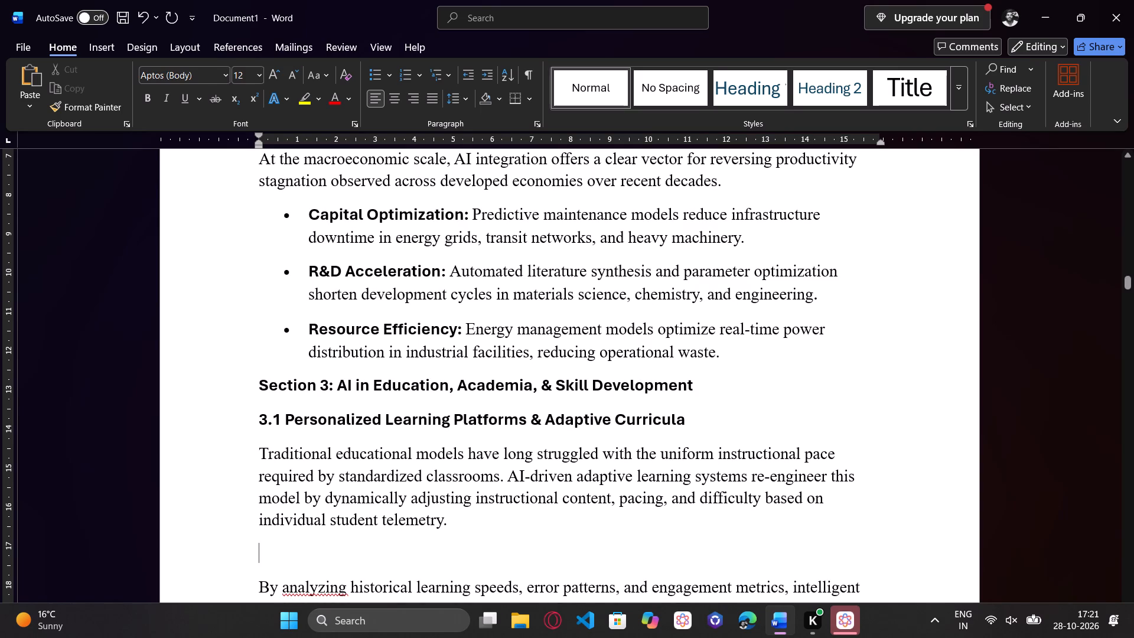
key("Down")
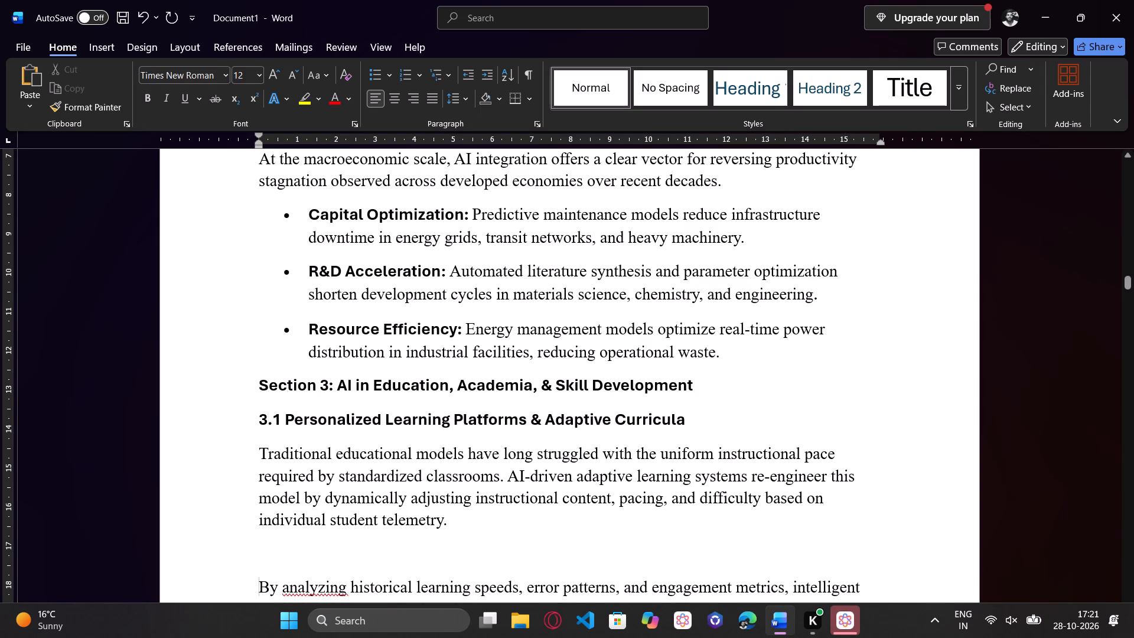
key("BackSpace")
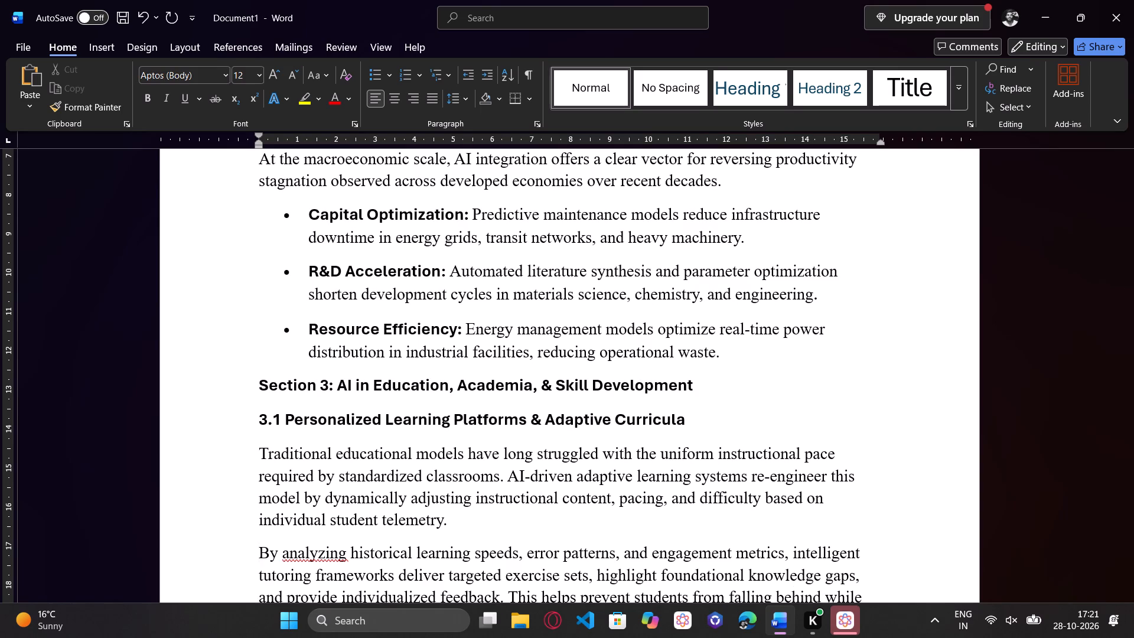
Delete the blank lines between the last paragraph of section 3.1 and the 3.2 heading.
key("Down")
key("Down")
key("Down")
key("Down")
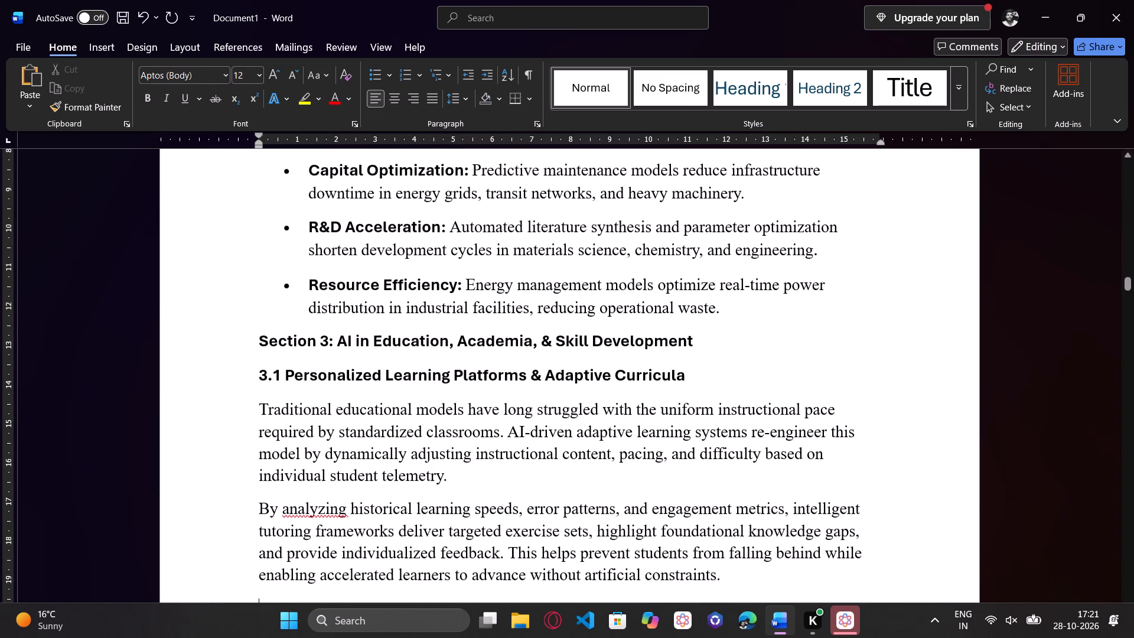
key("Down")
key("Down")
key("Up")
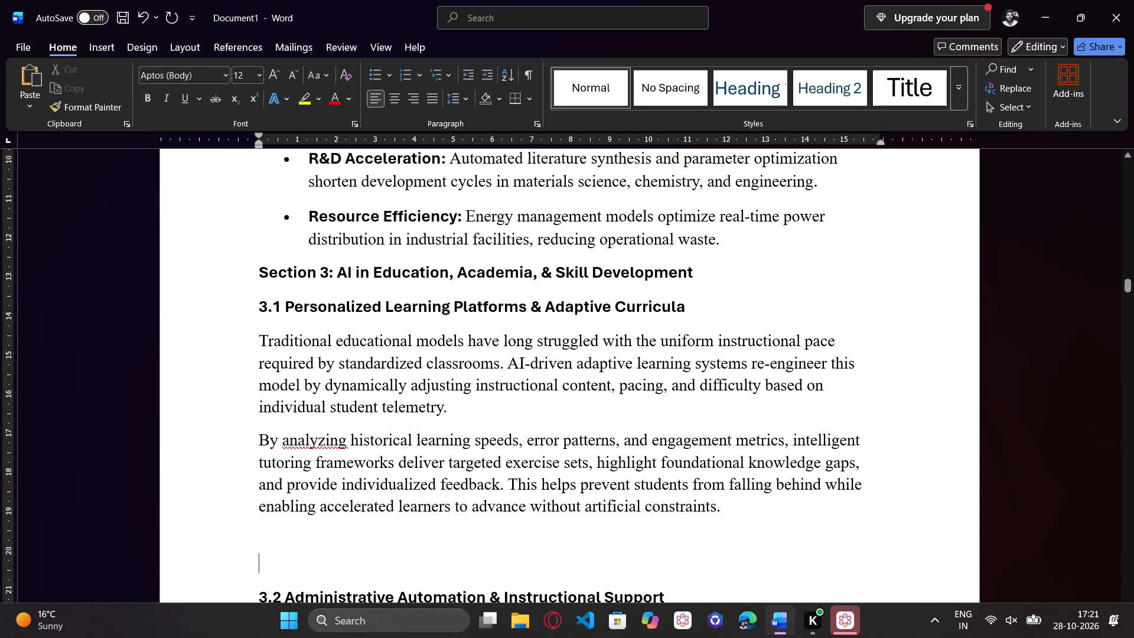
key("BackSpace")
key("BackSpace")
Delete the blank line between the Automated Assessment and Curriculum Structuring bullets in section 3.2.
key("Down")
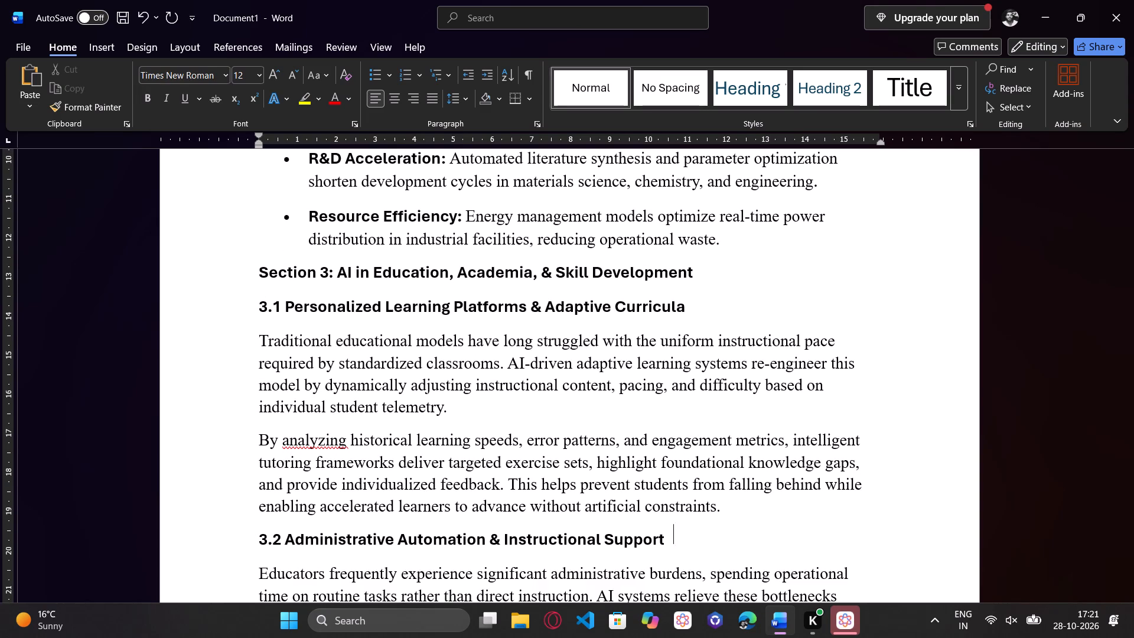
key("Down")
key("Down")
key("Down")
key("Down")
key("Down")
key("Down")
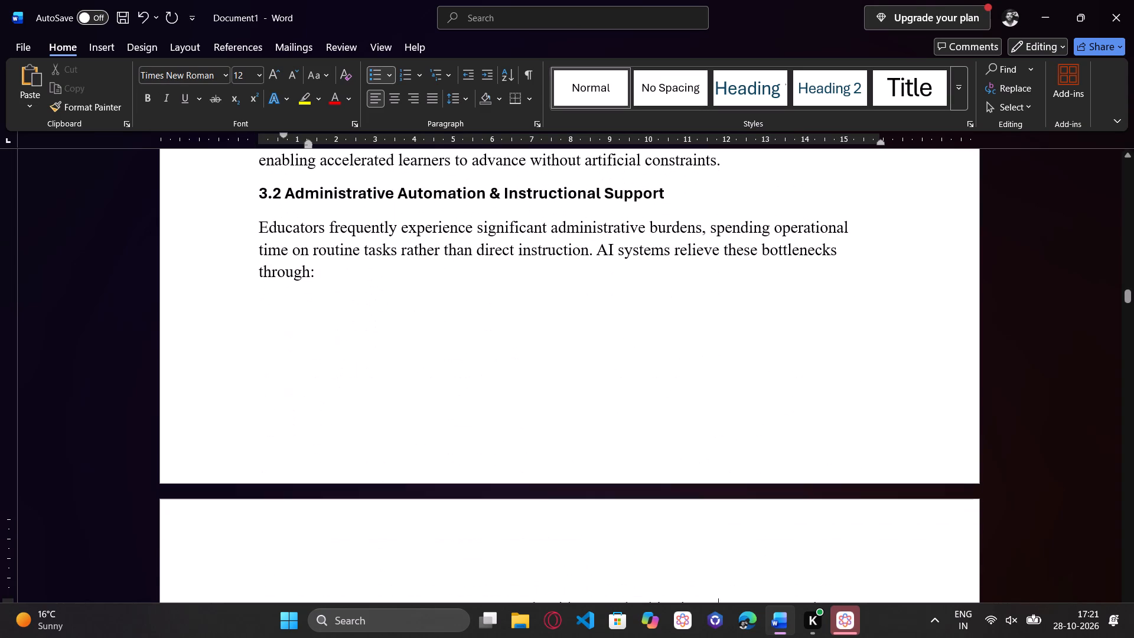
key("Down")
key("Down")
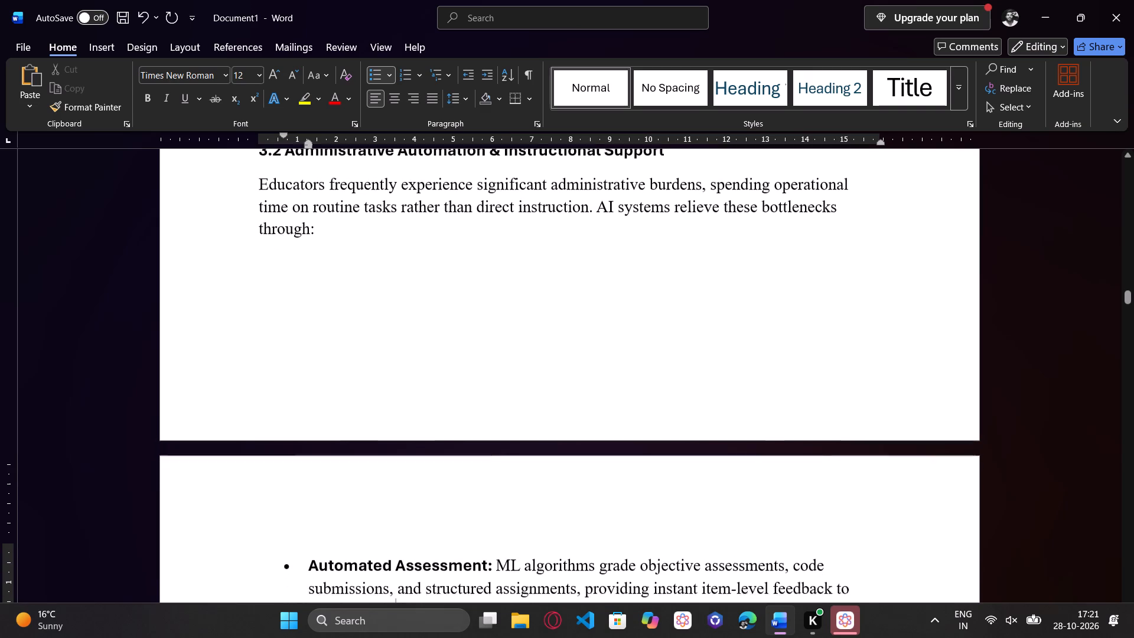
key("Down")
key("Down")
key("Down")
key("Insert")
key("Up")
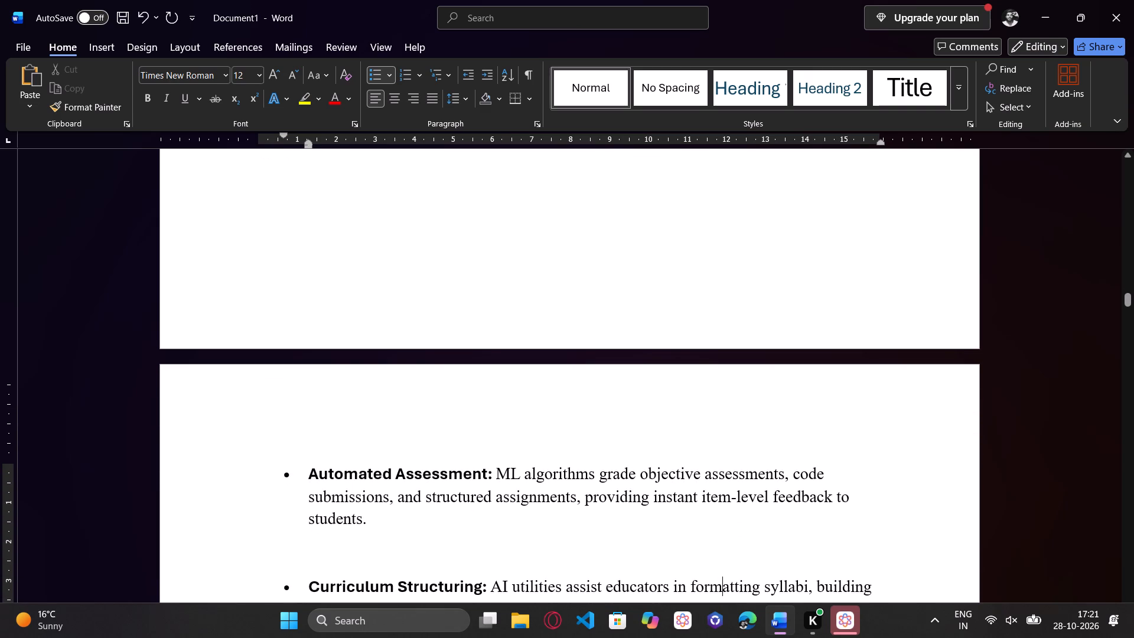
key("Up")
key("BackSpace")
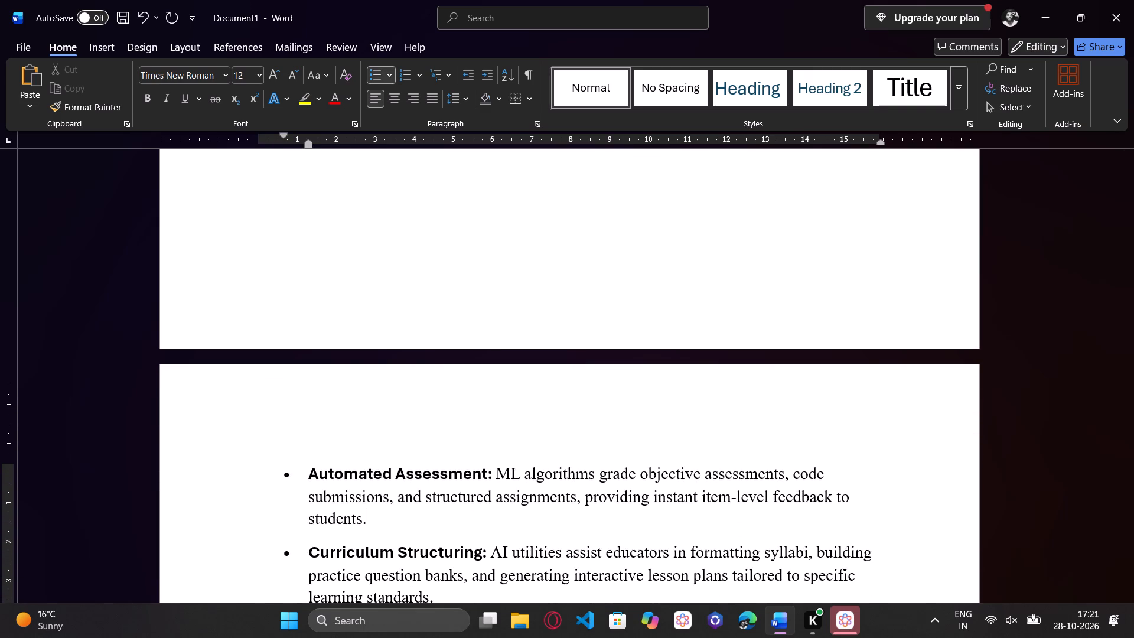
Delete the blank line between the Curriculum Structuring and Student Retention Tracking bullets in section 3.2.
key("Down")
key("Down")
key("Down")
key("Down")
key("Down")
key("Down")
key("Up")
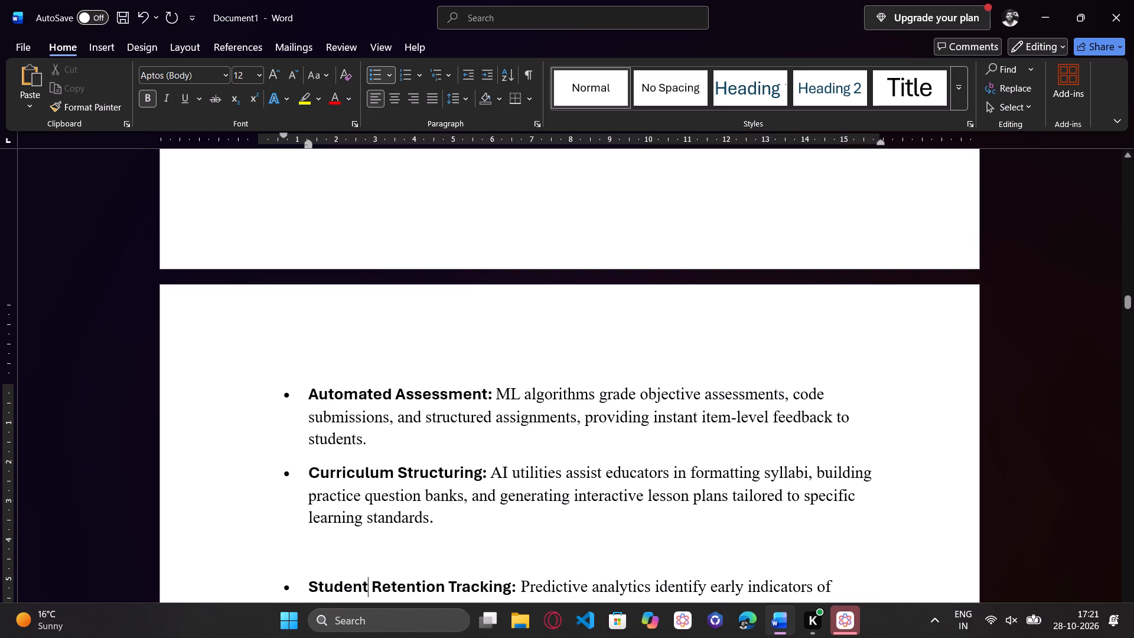
key("Up")
key("BackSpace")
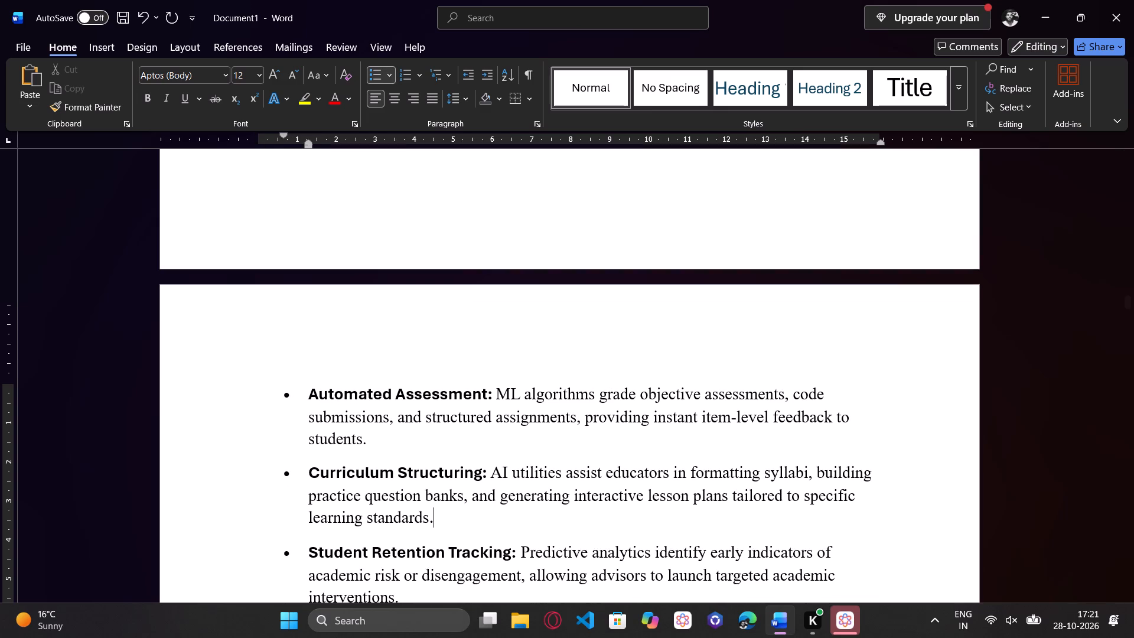
Delete the blank line between the Student Retention Tracking bullet and the 3.3 heading, keeping the period after "interventions".
key("Down")
key("Down")
key("Down")
key("Down")
key("Down")
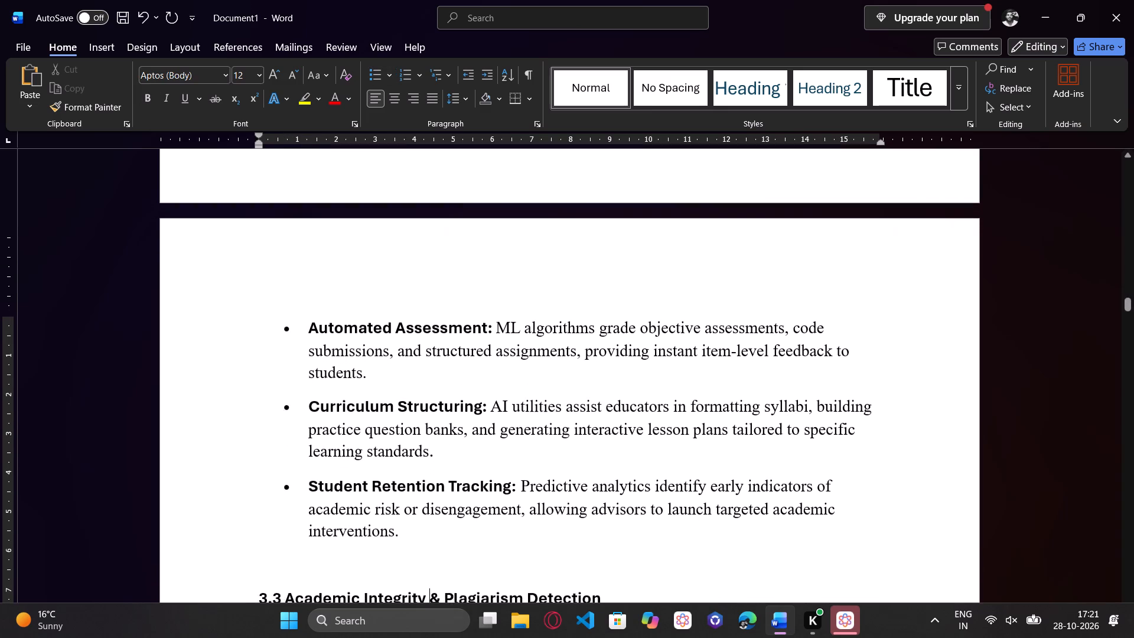
key("Down")
key("Up")
key("Up")
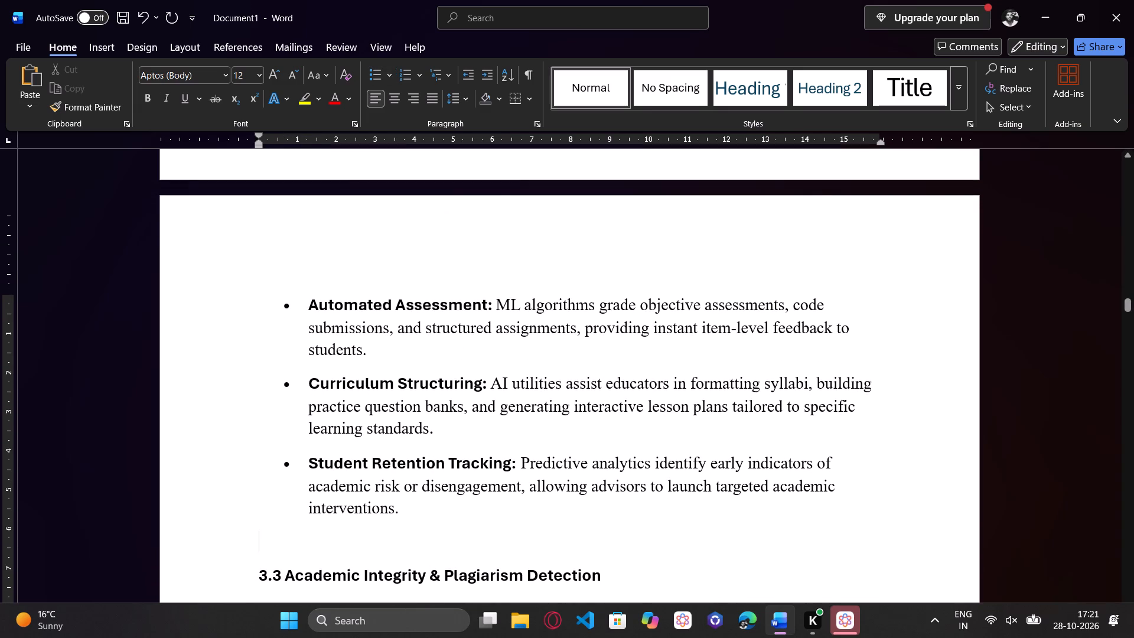
key("BackSpace")
key("BackSpace")
key("period")
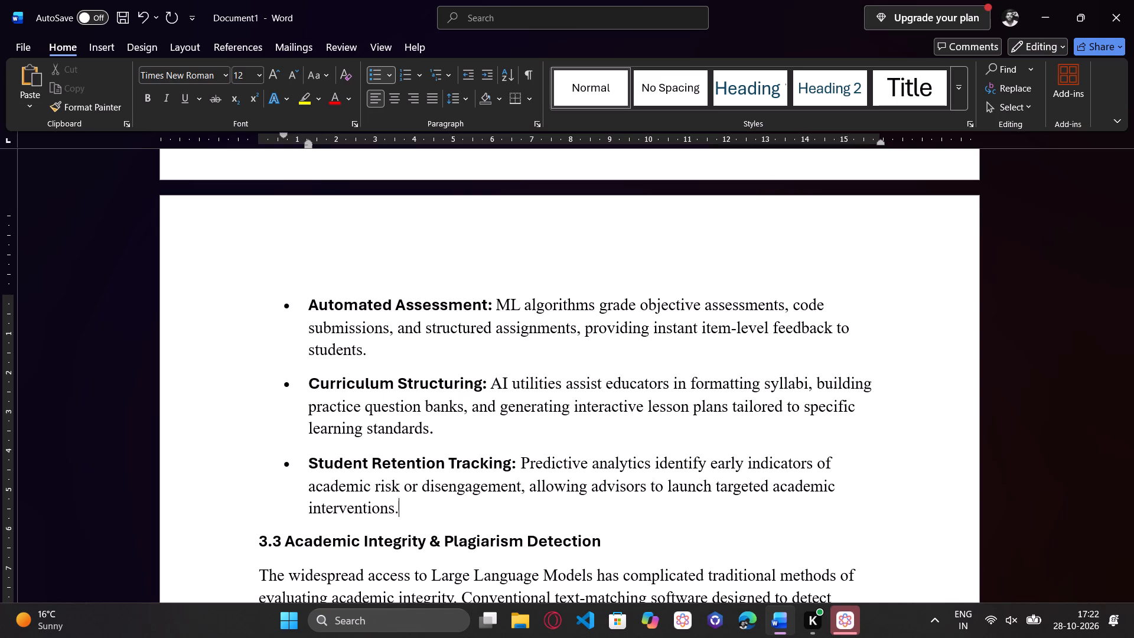
Delete the blank line between the two paragraphs of section 3.3, before "This shift has highlighted".
key("Down")
key("Down")
key("Down")
key("Down")
key("Down")
key("Down")
key("Down")
key("Down")
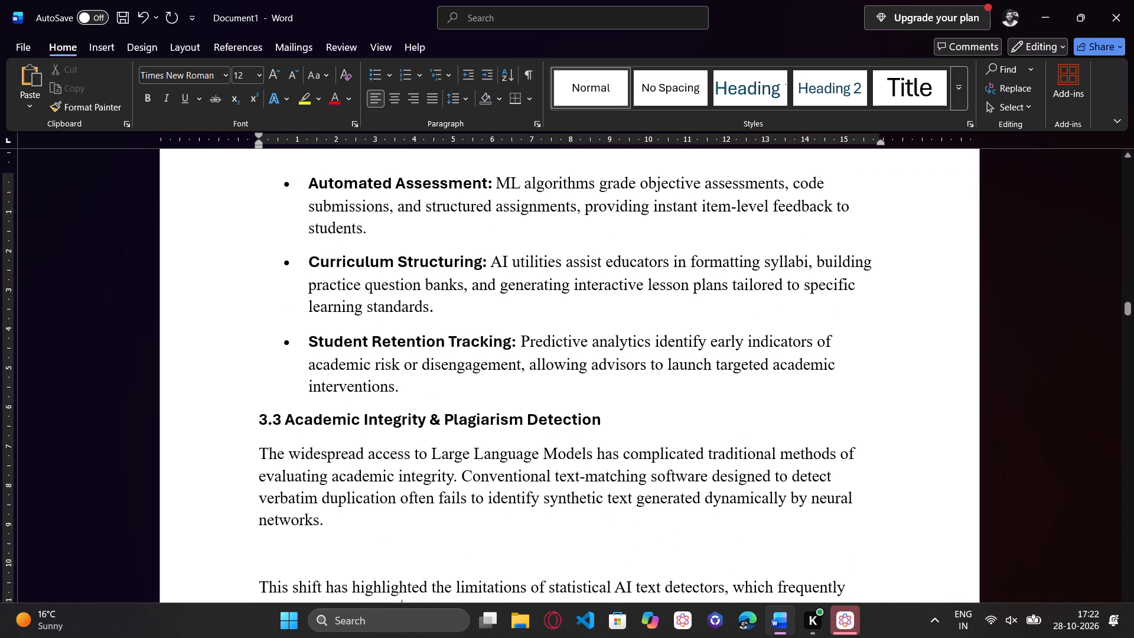
key("Up")
key("Up")
key("BackSpace")
Delete the blank lines between the last paragraph of section 3.3 and the 3.4 heading.
key("Down")
key("Down")
key("Down")
key("Down")
key("Down")
key("Down")
key("Down")
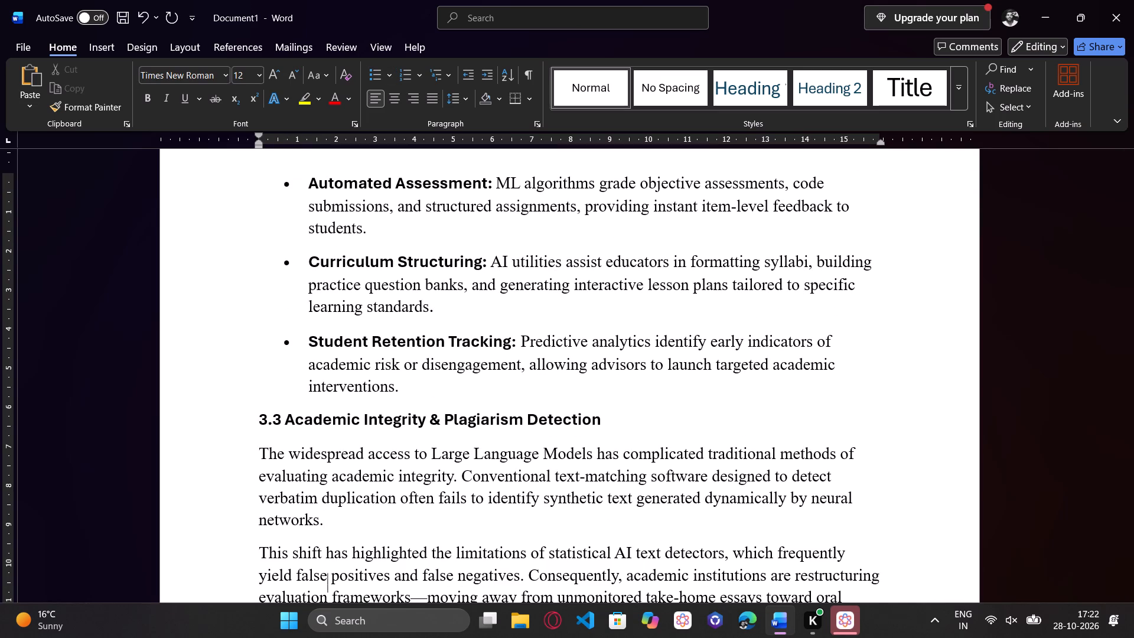
key("Down")
key("Up")
key("BackSpace")
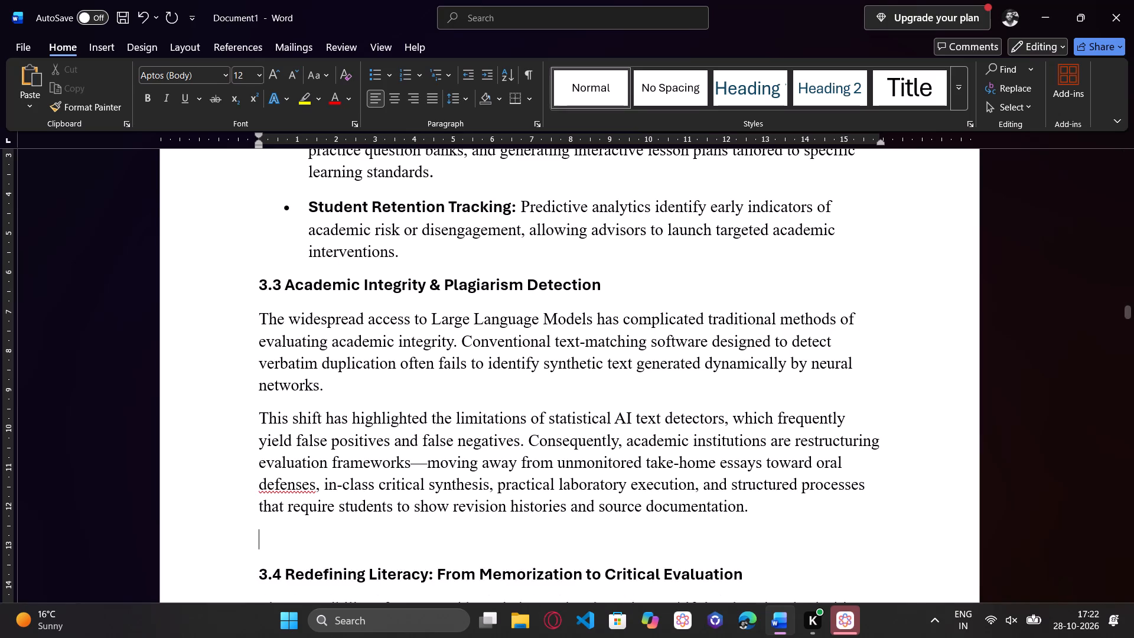
key("BackSpace")
Delete the blank line between the two paragraphs of section 3.4, after "higher-order cognitive processing:".
key("Down")
key("Down")
key("Down")
key("Down")
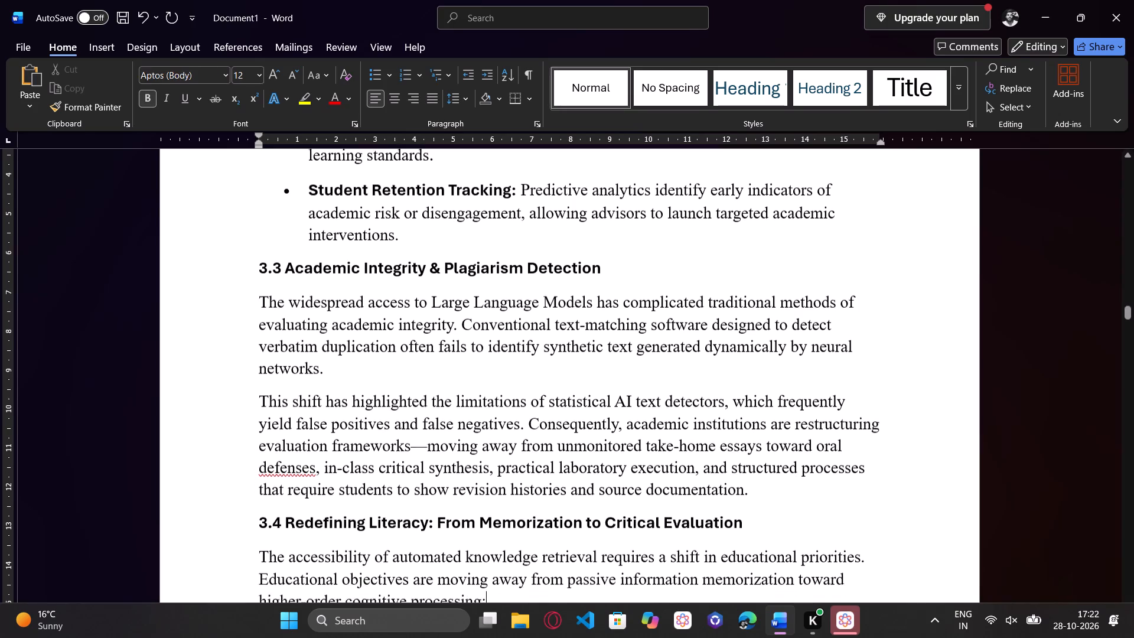
key("Down")
key("BackSpace")
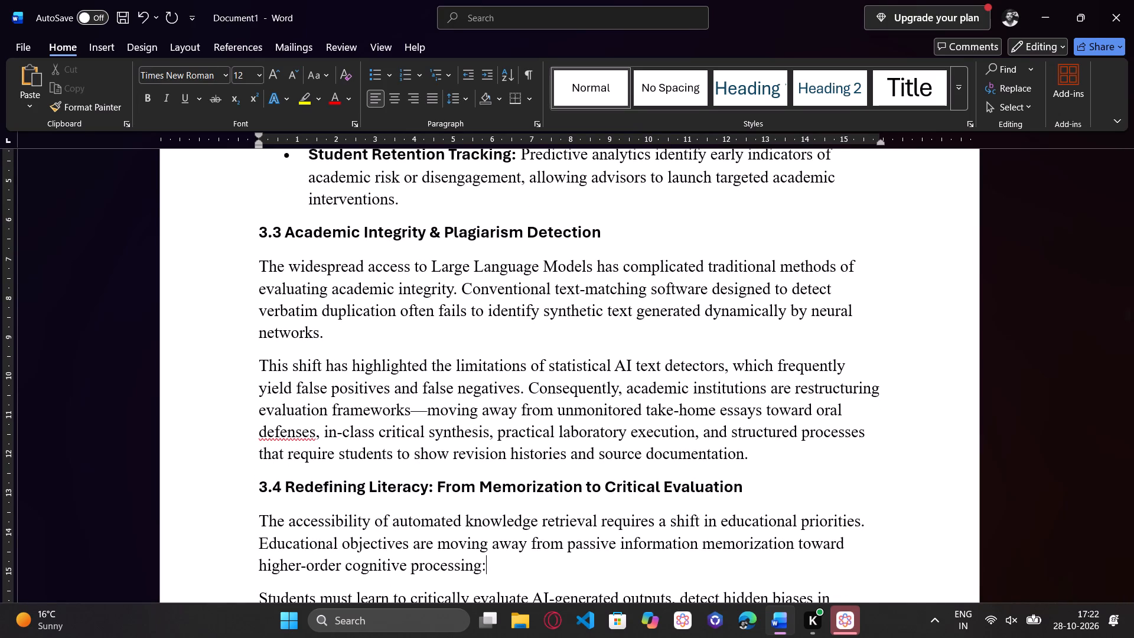
Delete the blank lines between the last paragraph of section 3.4 and the 3.5 heading.
scroll(252, 571, "down", 2)
scroll(252, 571, "up", 1)
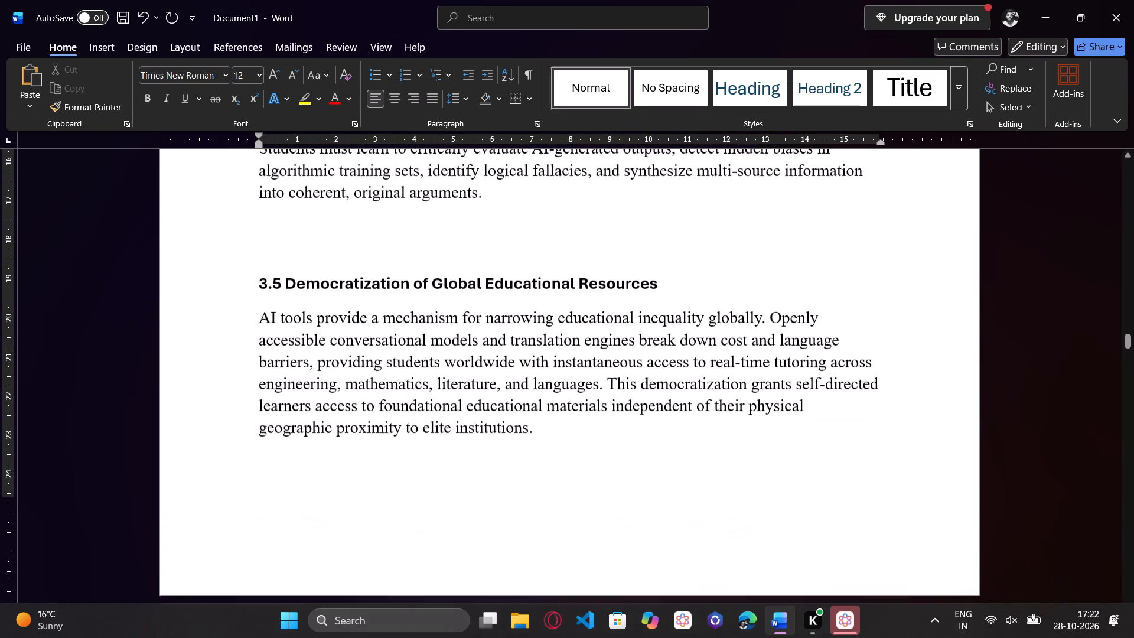
scroll(252, 571, "up", 1)
scroll(247, 584, "down", 1)
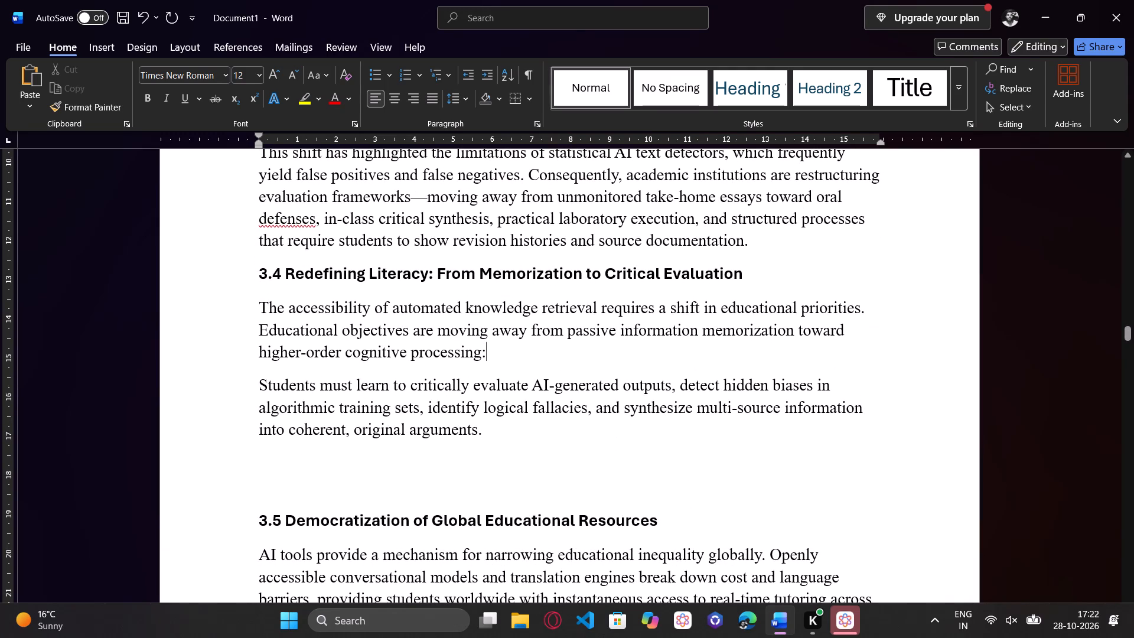
left_click(275, 488)
key("BackSpace")
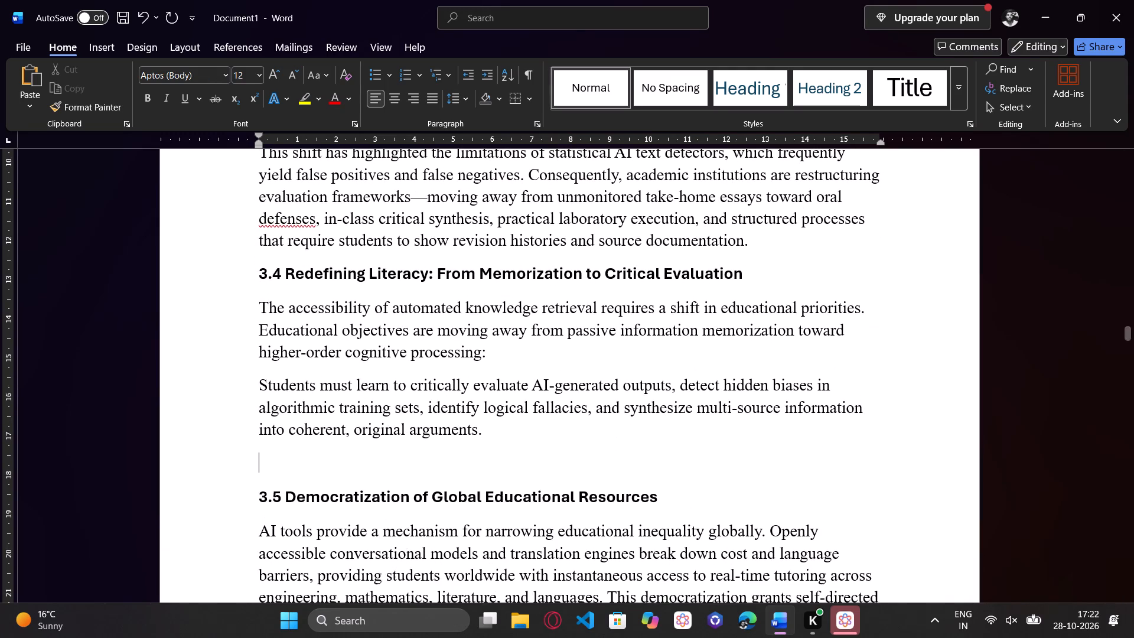
key("BackSpace")
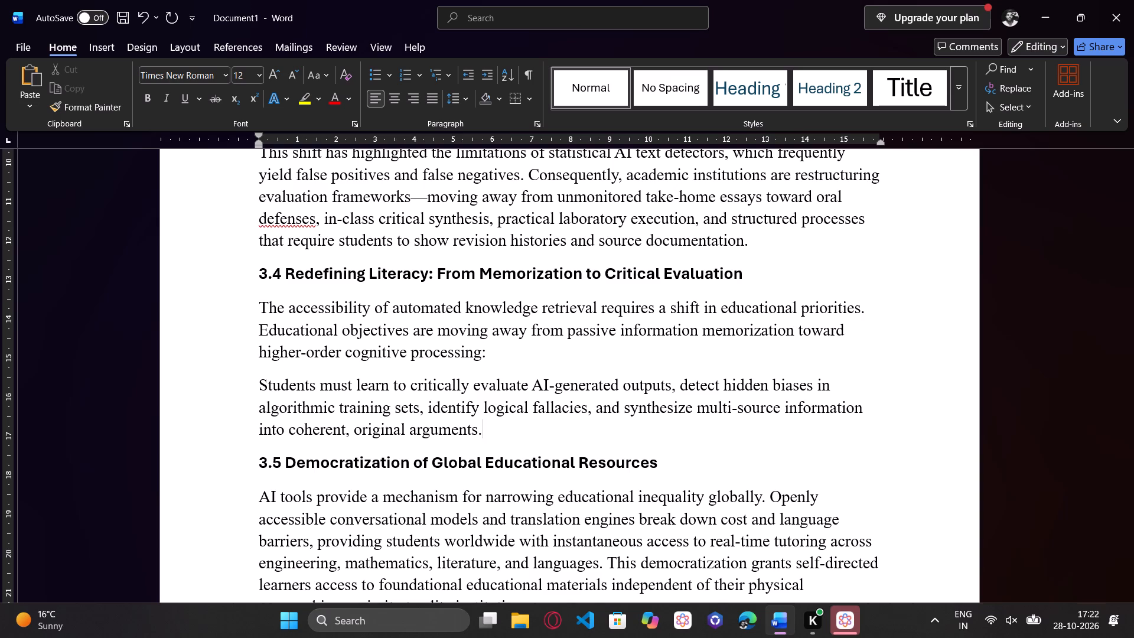
Delete the blank lines between the last paragraph of section 3.5 and the "Section 4: Healthcare, Medicine, & Biotechnology" heading.
key("Down")
key("Down")
key("Down")
key("Down")
key("Down")
key("Down")
key("Down")
key("Down")
key("Down")
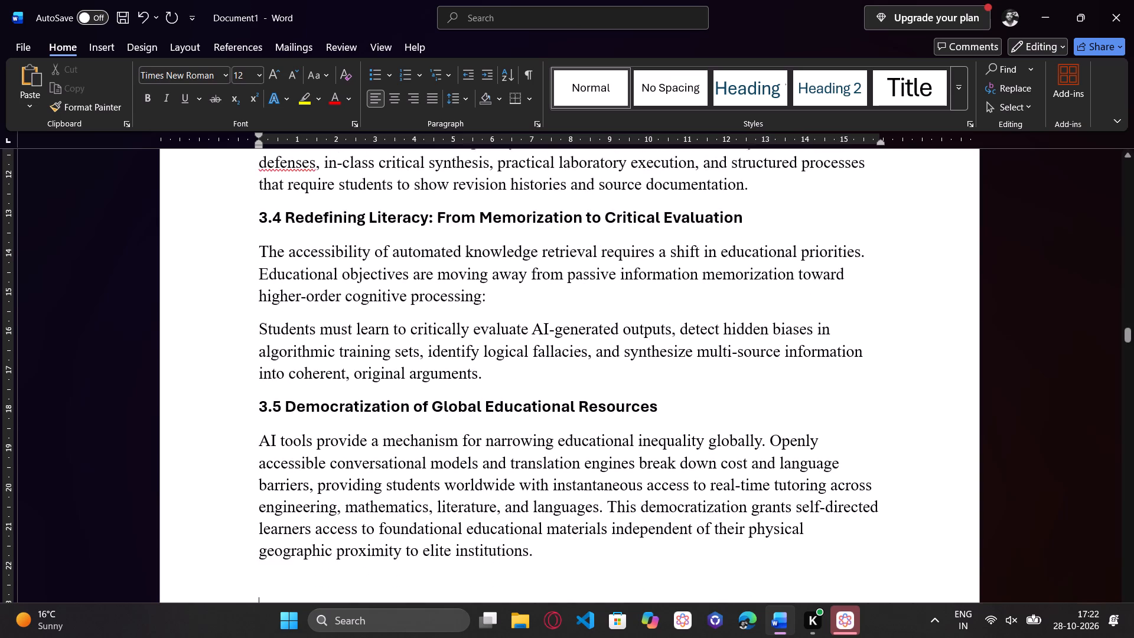
key("Down")
key("Down")
key("Down")
key("Up")
key("Up")
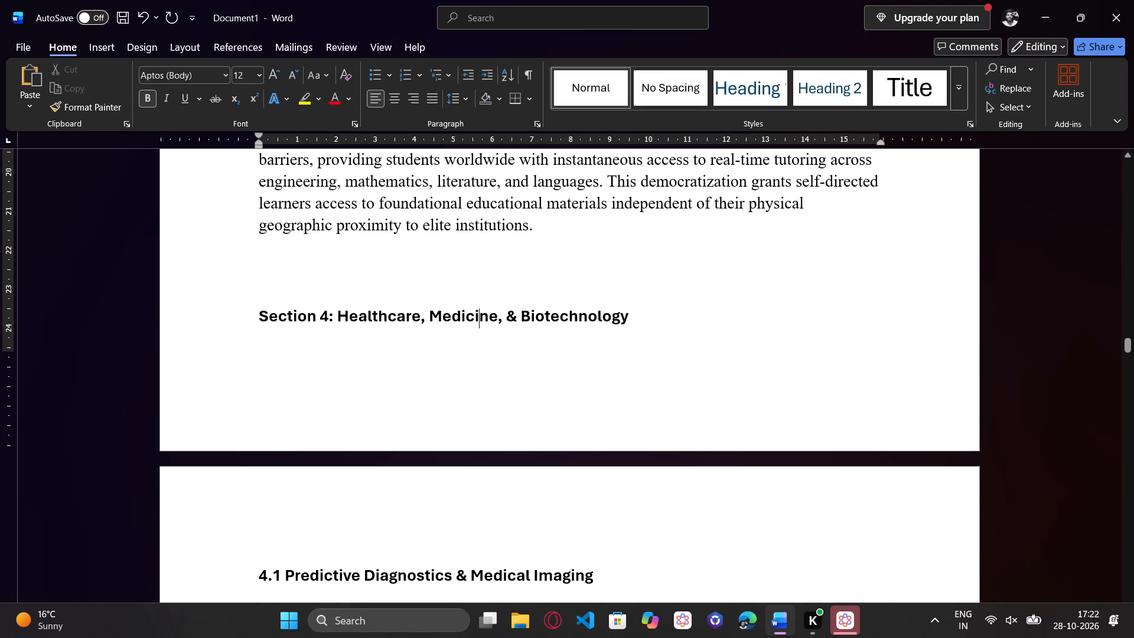
key("Left")
key("Left")
key("Left")
key("Left")
key("Left")
key("Left")
key("Left")
key("Left")
key("Left")
key("Left")
key("Left")
key("Left")
key("Left")
key("Left")
key("Left")
key("Left")
key("Left")
key("Left")
key("Left")
key("Left")
key("Left")
key("Left")
key("Left")
key("Left")
key("Left")
key("Left")
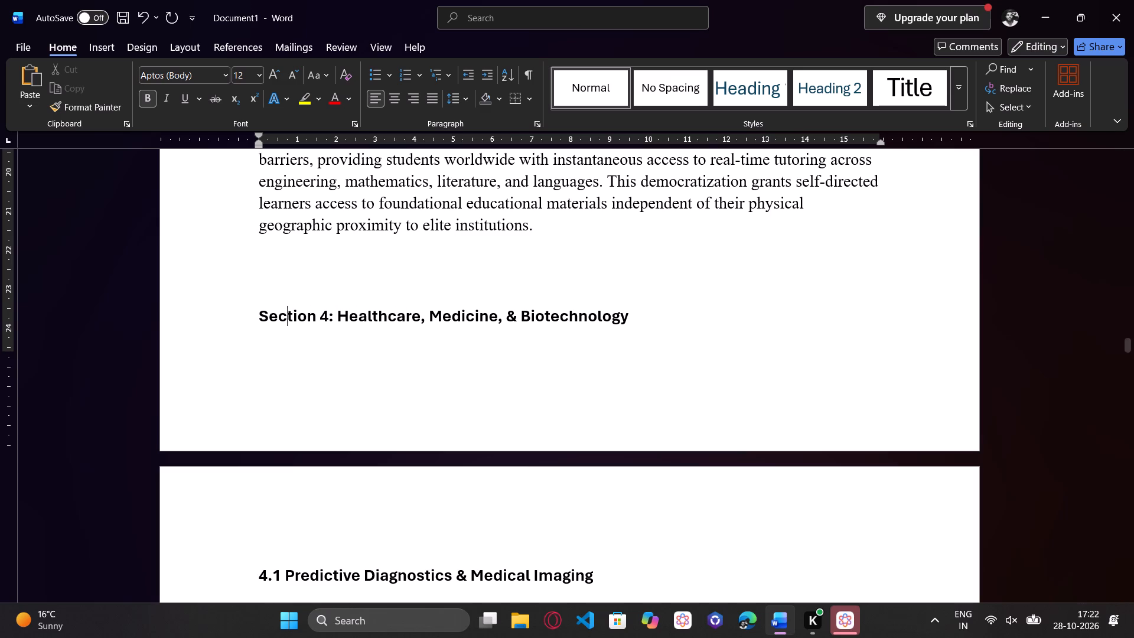
key("Left")
key("Left")
key("Left")
key("BackSpace")
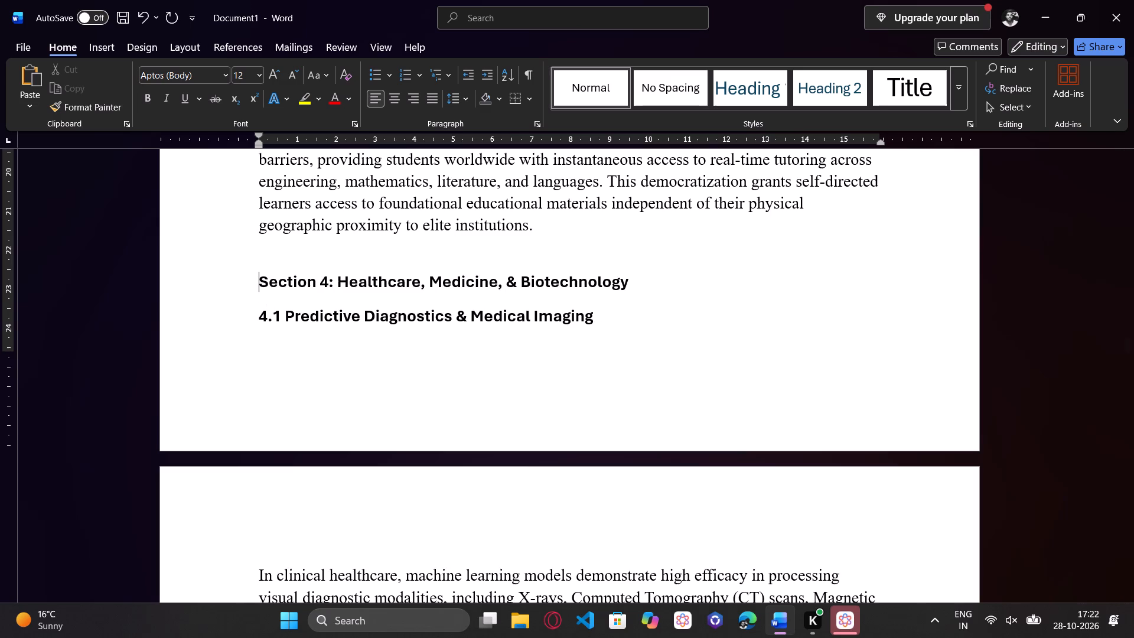
key("BackSpace")
Insert two blank lines before the 4.1 heading so that it starts at the top of the following page.
key("Down")
key("Down")
key("Down")
key("Down")
key("Down")
key("Down")
key("Down")
key("Down")
key("Down")
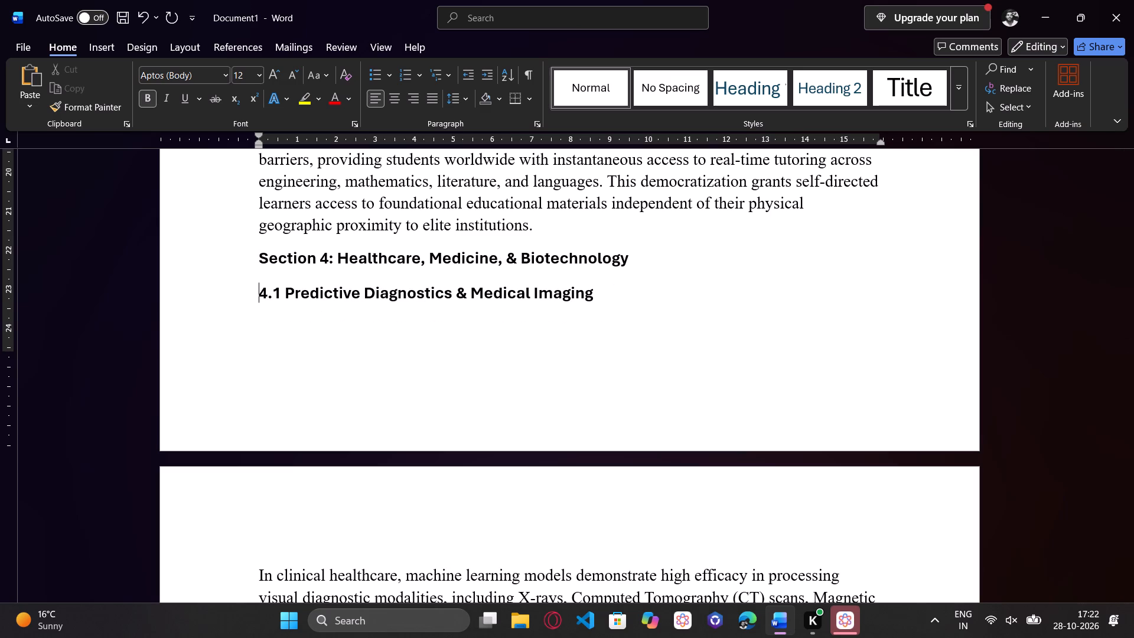
key("Up")
key("Up")
key("Up")
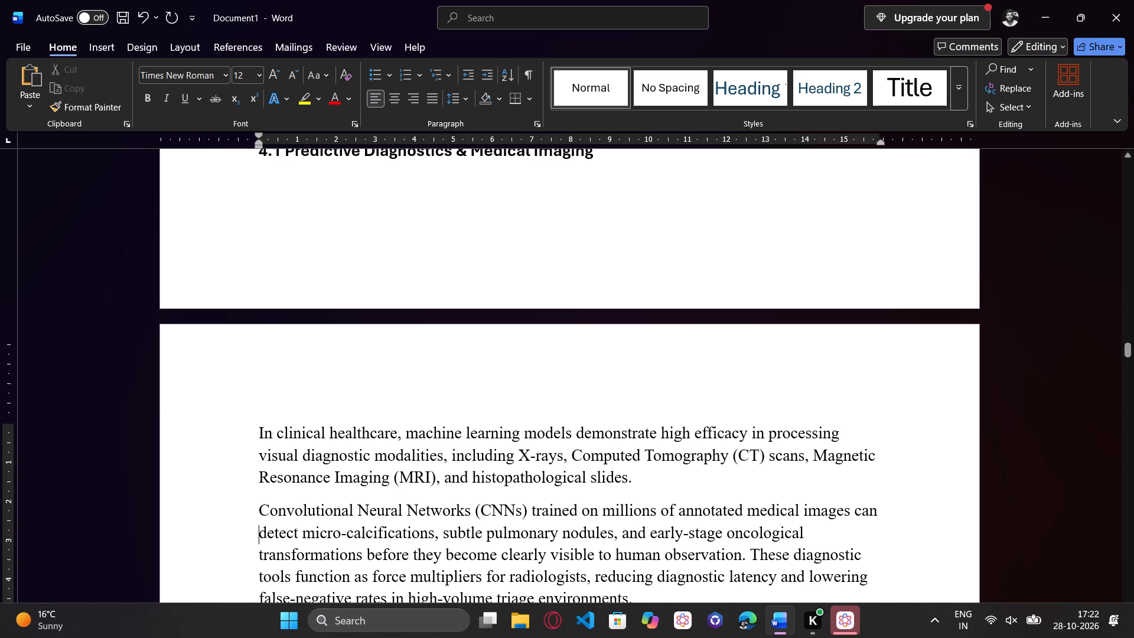
key("Up")
scroll(362, 347, "up", 1)
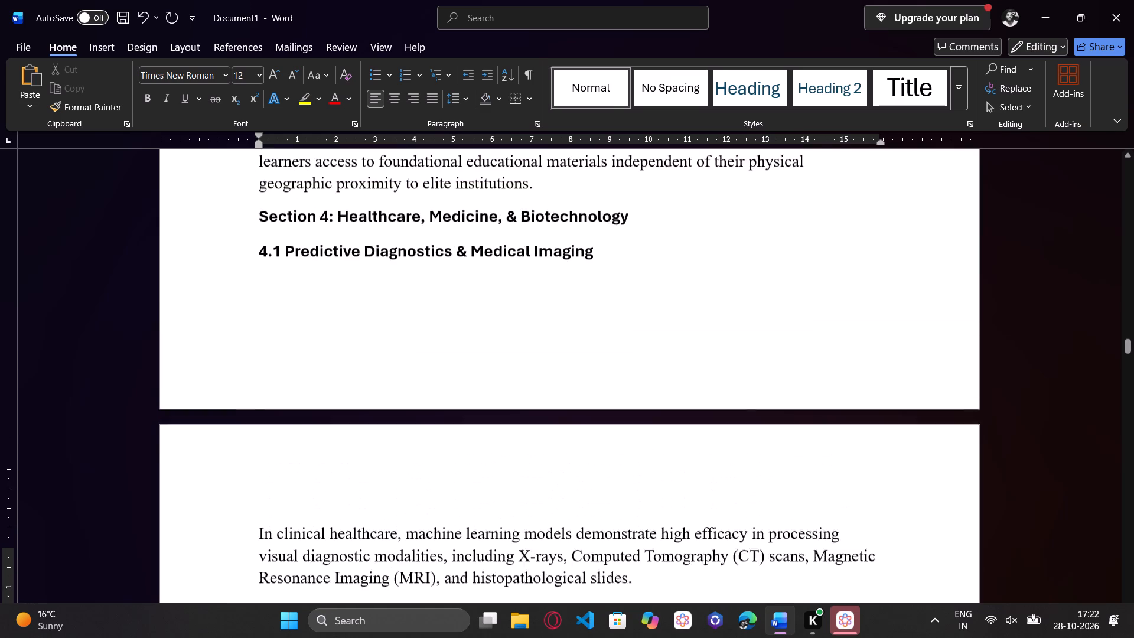
scroll(362, 347, "up", 1)
left_click(256, 276)
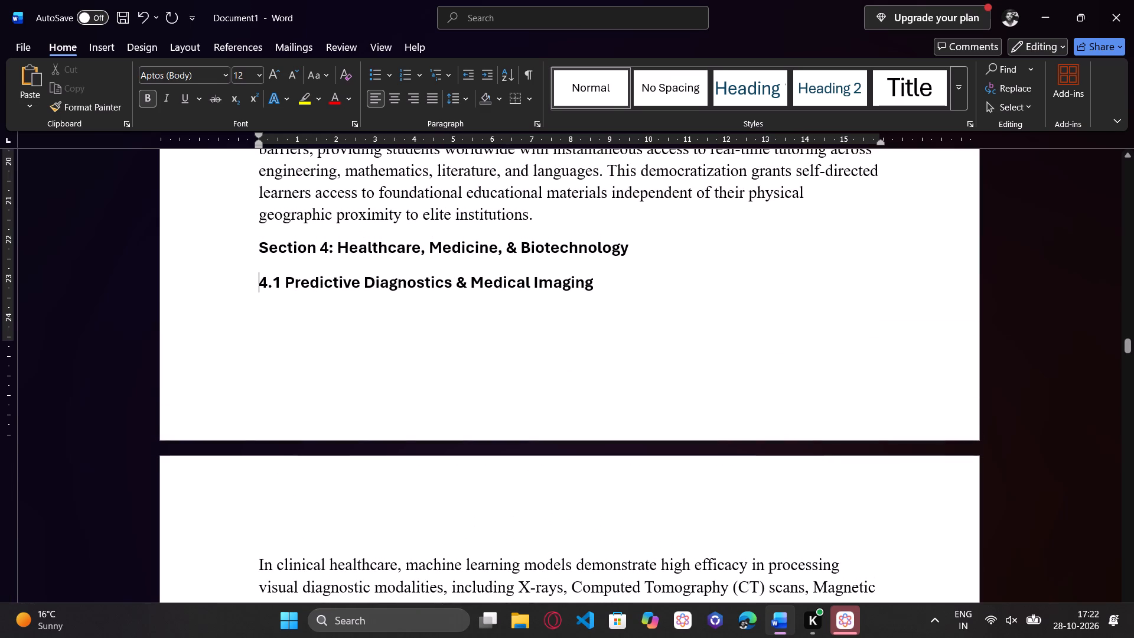
key("Return")
key("Return")
key("Return")
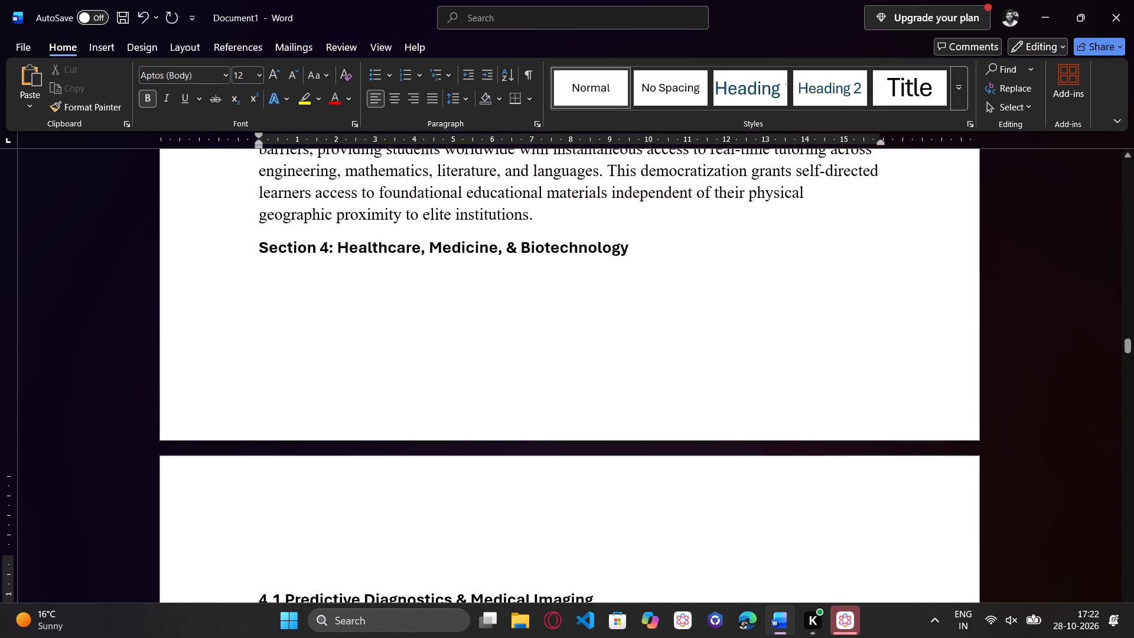
key("BackSpace")
Delete the blank lines between the last paragraph of section 4.1 and the 4.2 heading.
scroll(262, 274, "down", 2)
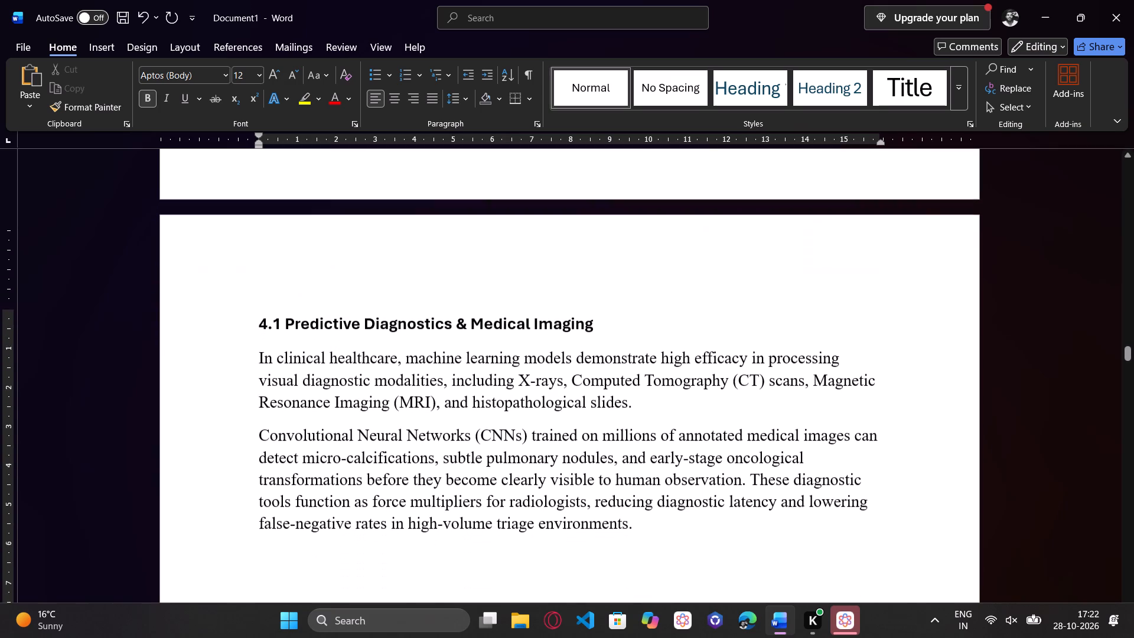
scroll(262, 274, "down", 1)
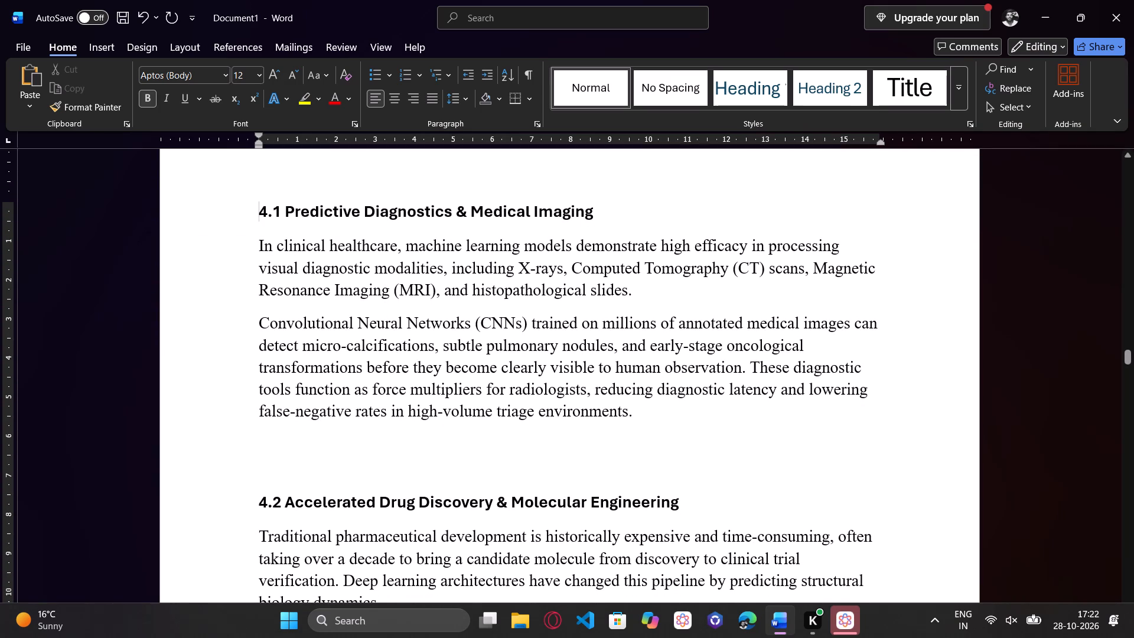
left_click(263, 460)
key("BackSpace")
key("BackSpace")
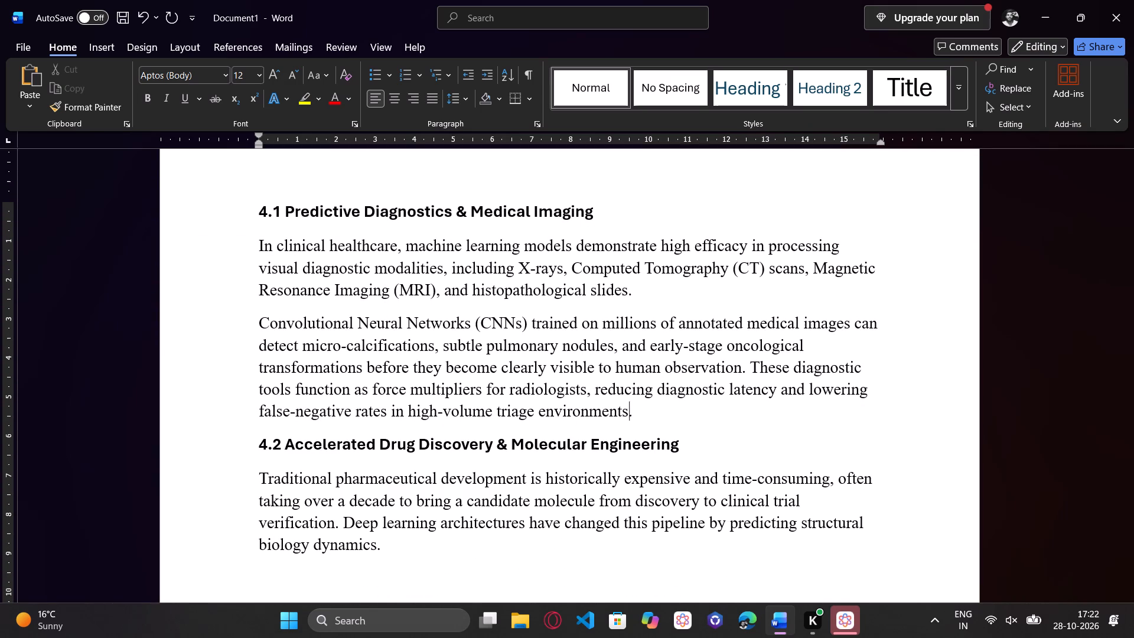
Delete the blank lines between section 4.2's introductory paragraph, ending "biology dynamics.", and the Protein Folding bullet.
key("Down")
key("Down")
key("Down")
key("Down")
key("Down")
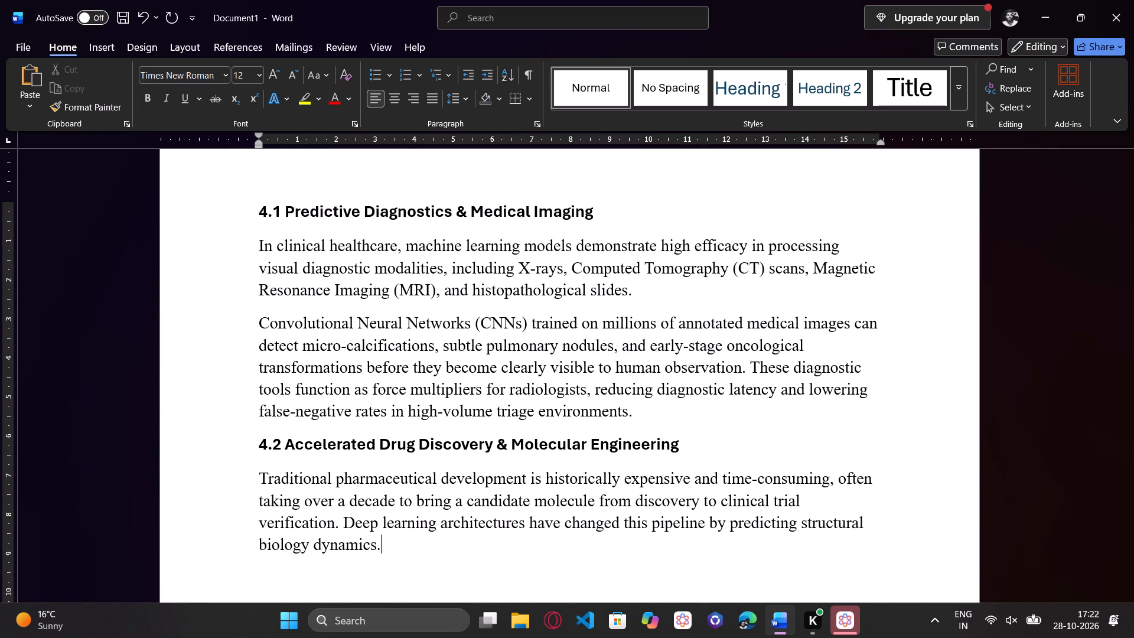
key("Down")
key("Down")
key("BackSpace")
key("BackSpace")
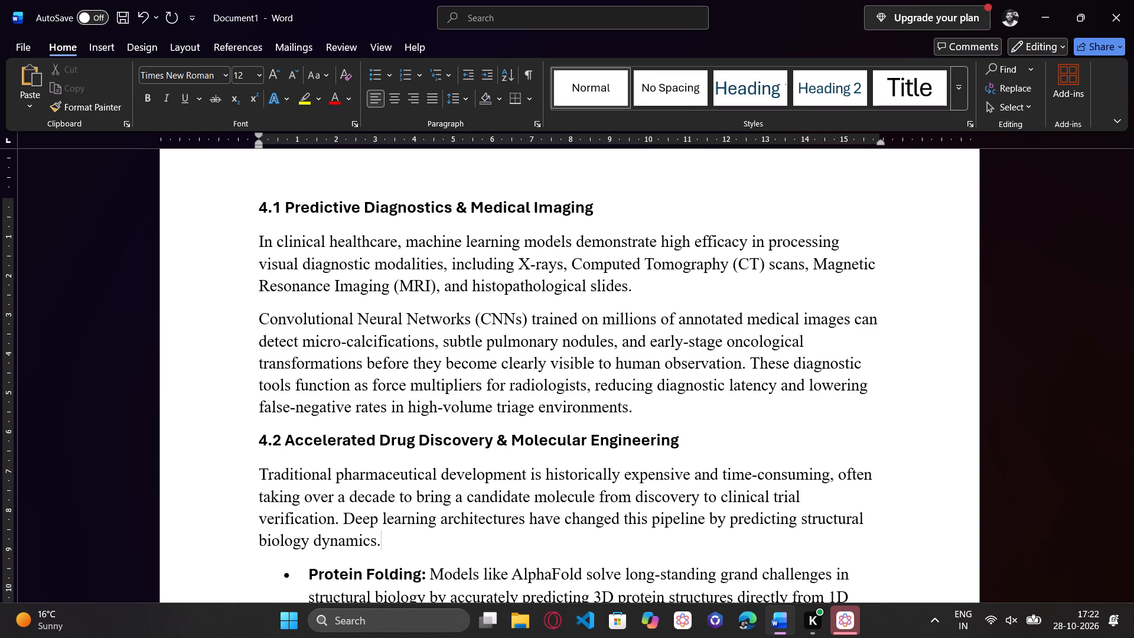
Delete the blank lines separating the Protein Folding, Virtual Screening and De Novo Design bullets in section 4.2.
scroll(263, 460, "down", 2)
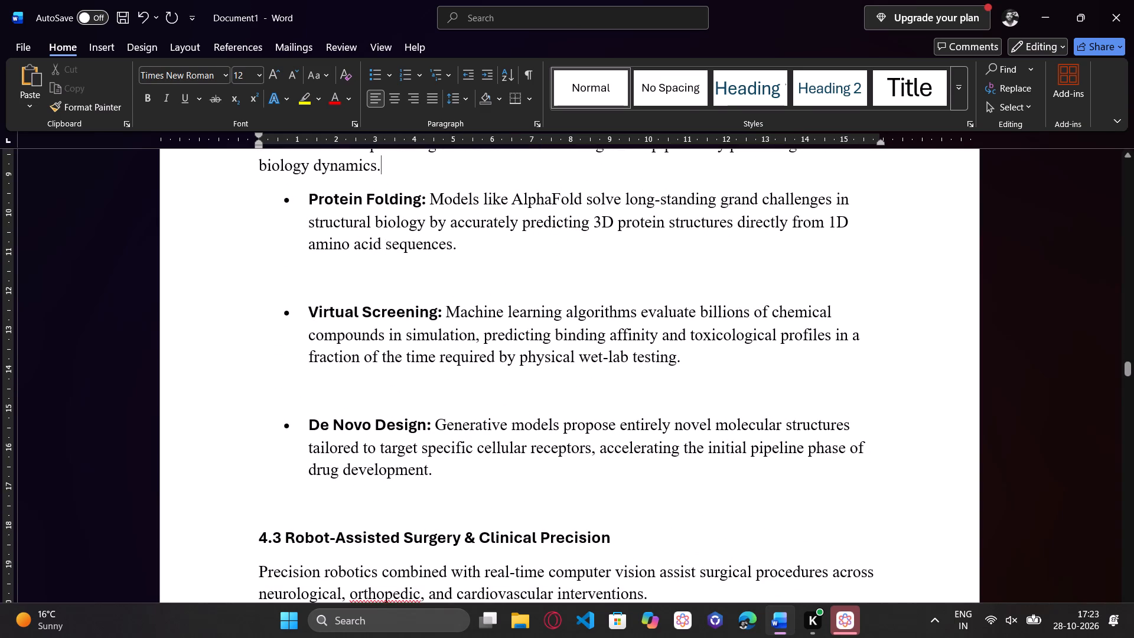
left_click(397, 279)
key("BackSpace")
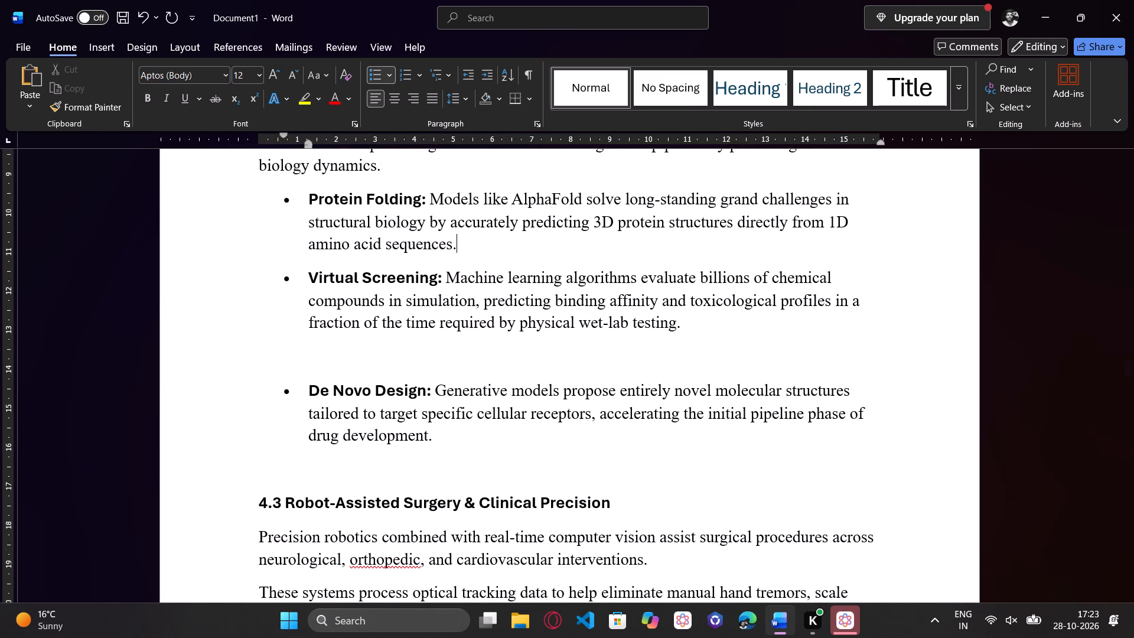
left_click(393, 357)
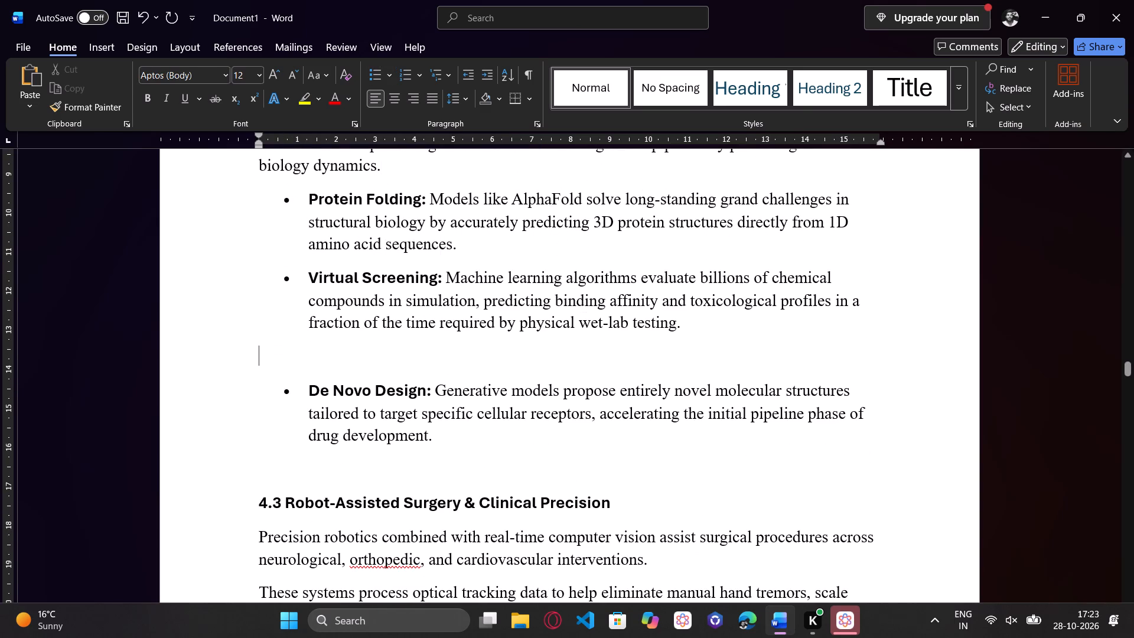
key("BackSpace")
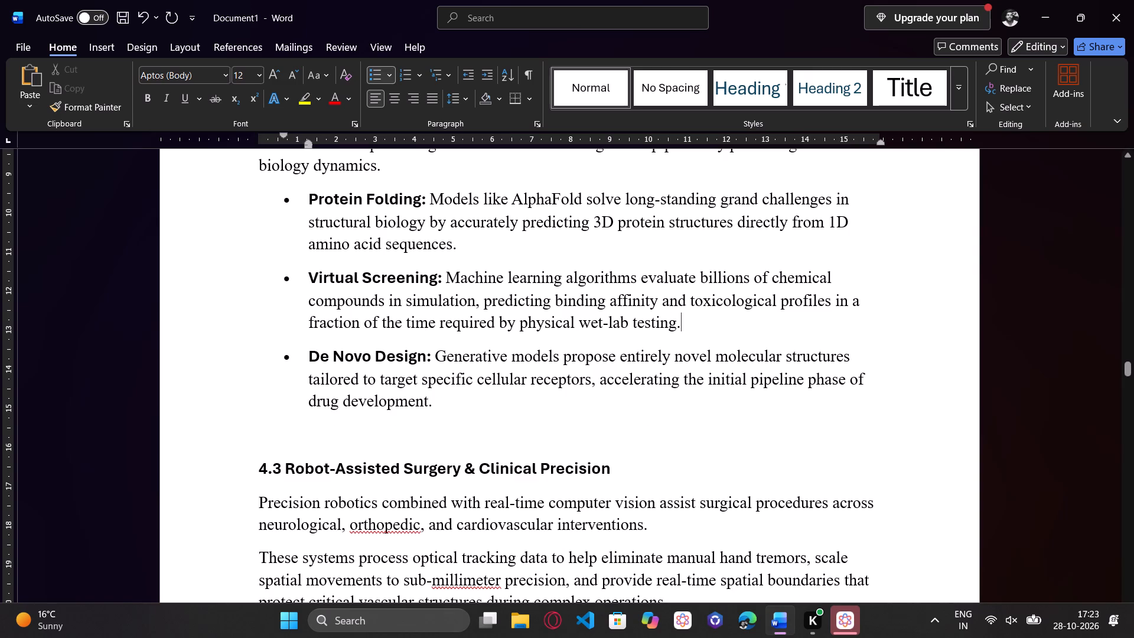
Delete the blank line between the De Novo Design bullet and the 4.3 heading.
left_click(371, 428)
key("BackSpace")
Delete the blank lines between the last paragraph of section 4.3 and the 4.4 heading.
scroll(374, 408, "down", 1)
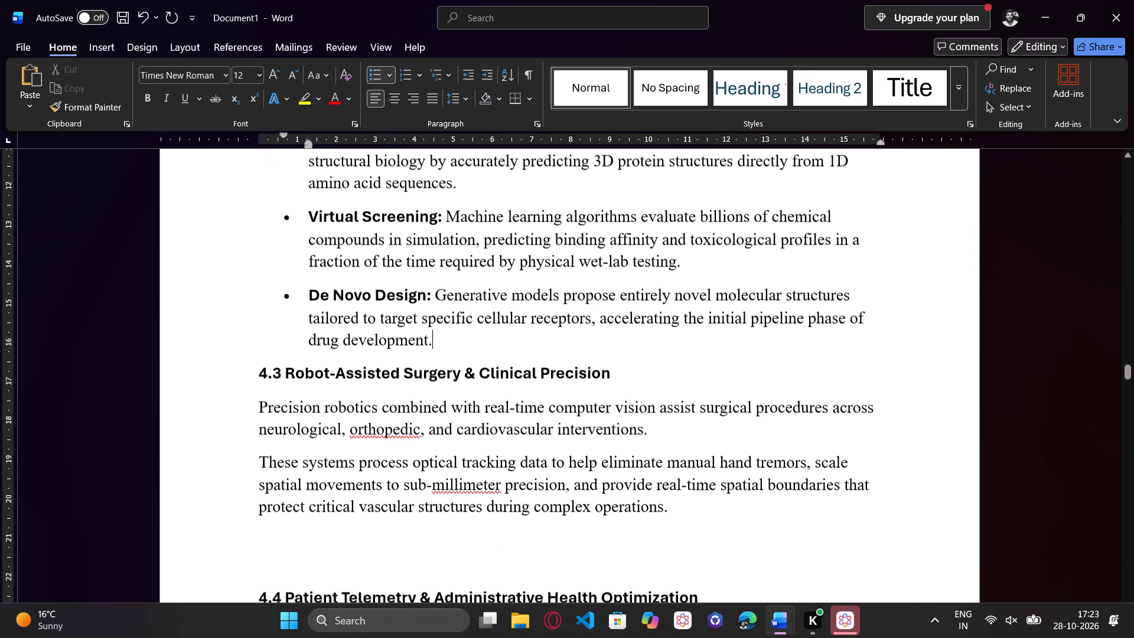
scroll(374, 408, "down", 1)
left_click(296, 496)
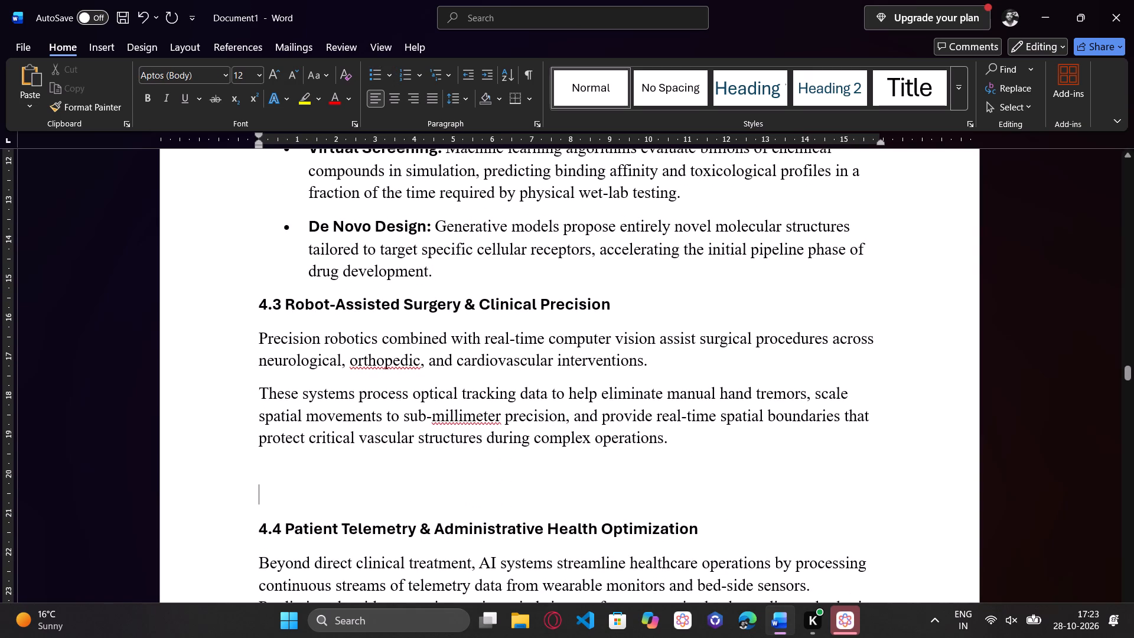
key("BackSpace")
key("BackSpace")
Delete the blank line before "Administratively, AI automates" in section 4.4, keeping that text as a separate paragraph.
scroll(296, 496, "down", 1)
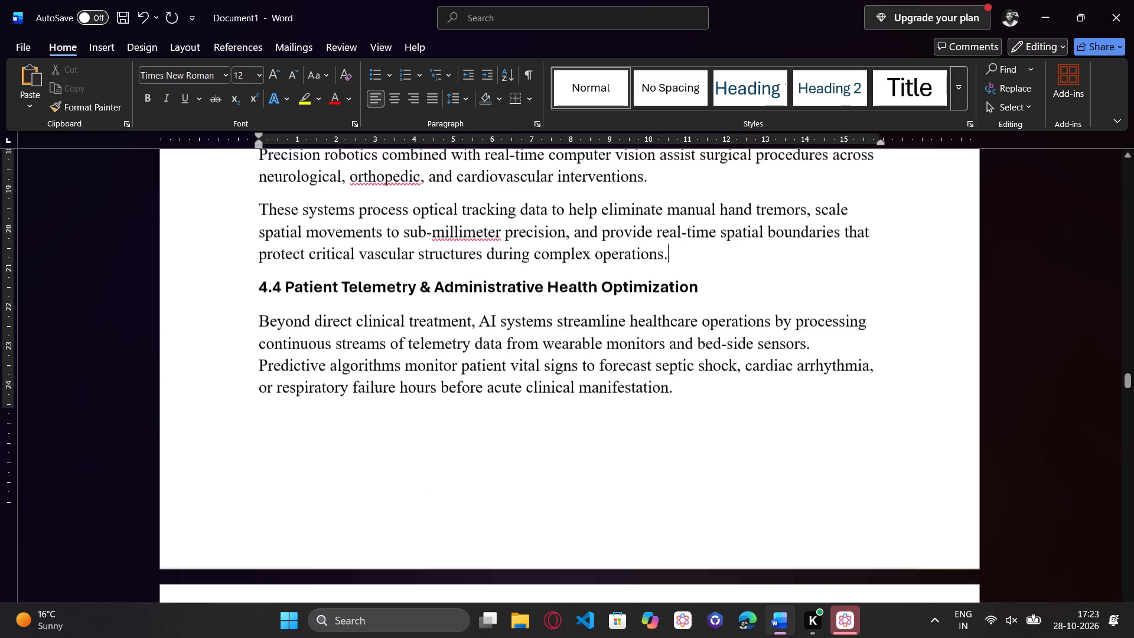
scroll(296, 496, "down", 1)
scroll(288, 425, "down", 1)
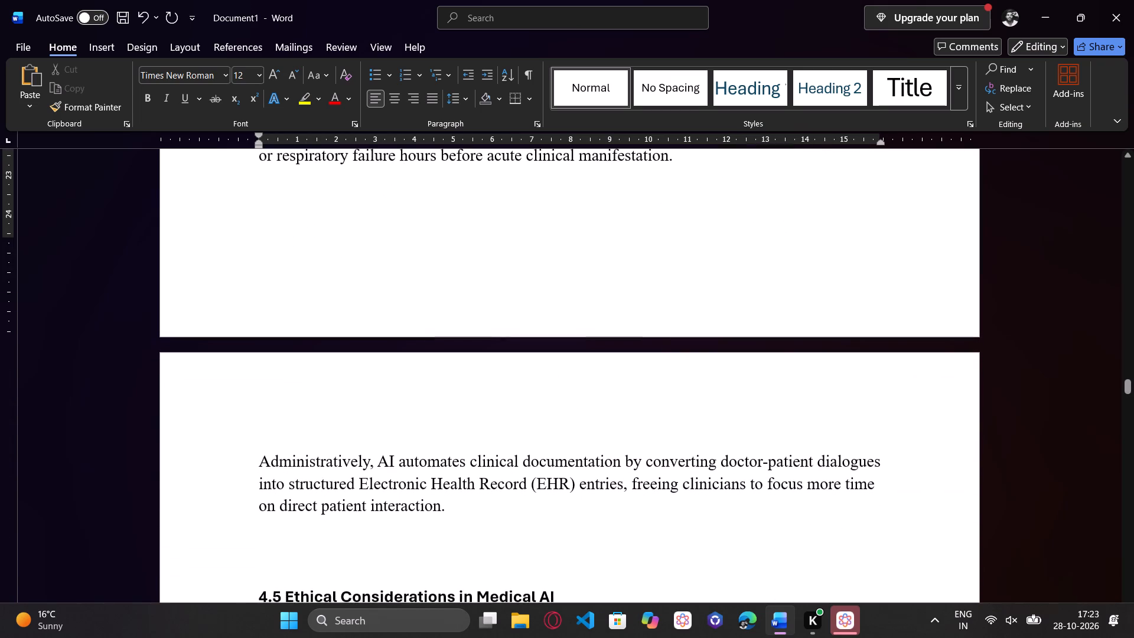
left_click(253, 454)
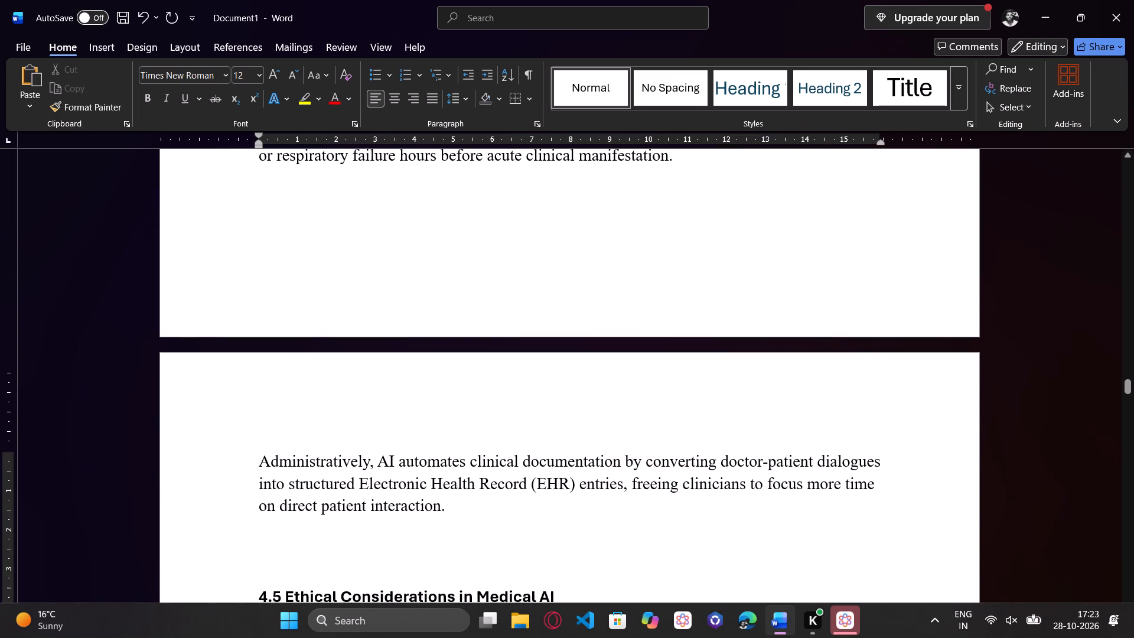
key("BackSpace")
key("BackSpace")
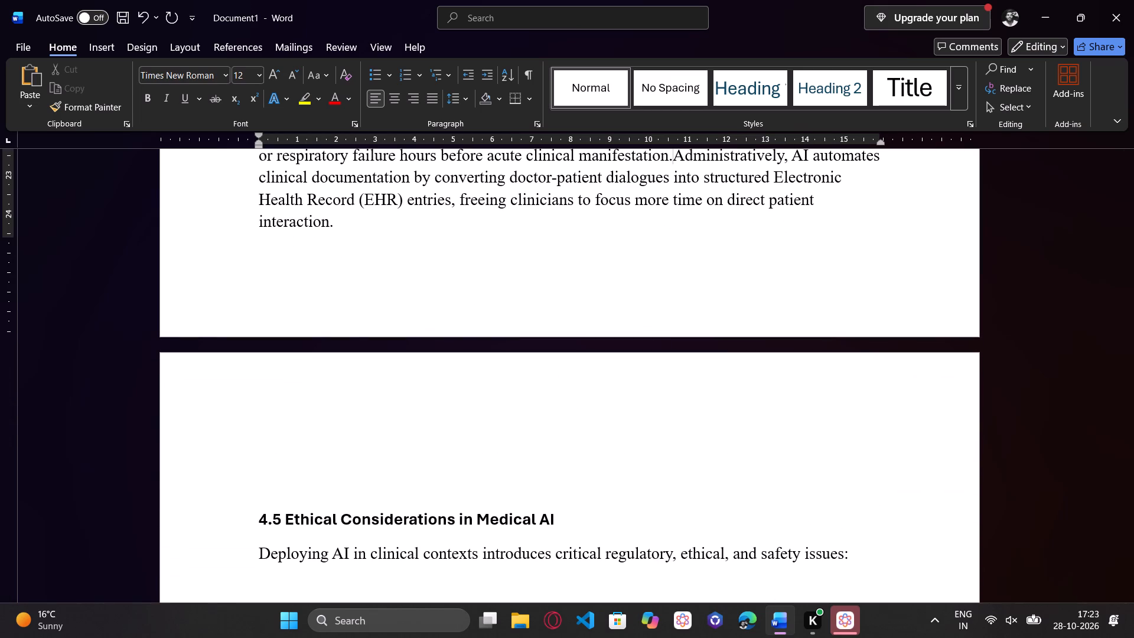
scroll(253, 454, "up", 1)
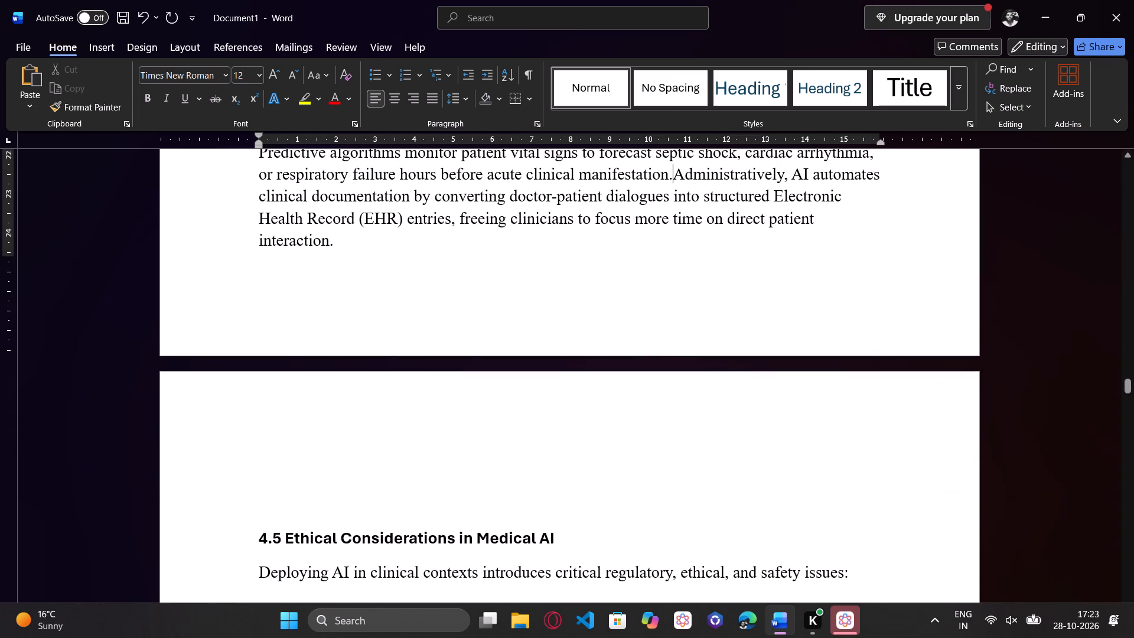
key("Return")
Delete the blank lines between the last paragraph of section 4.4 and the 4.5 heading.
scroll(253, 454, "down", 2)
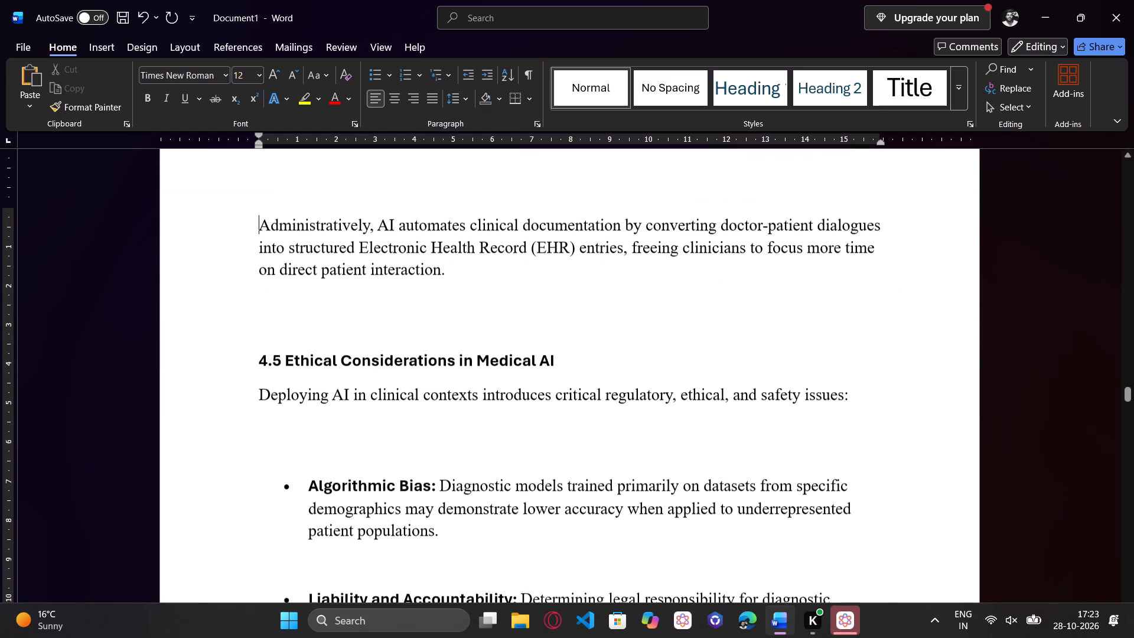
left_click(263, 334)
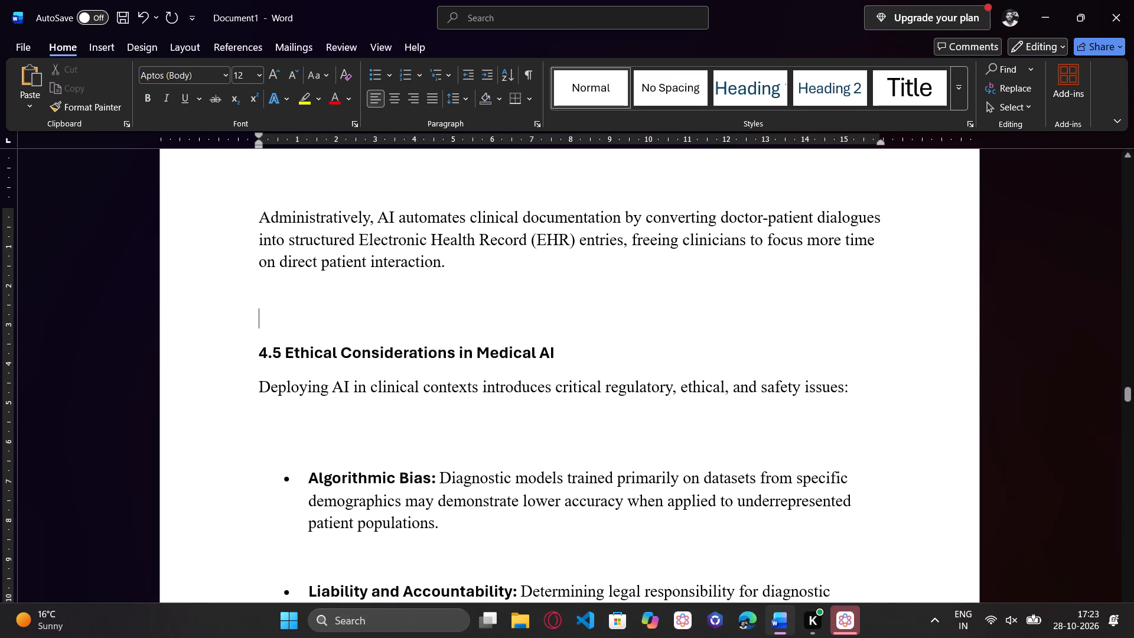
key("BackSpace")
key("BackSpace")
Delete the blank lines between section 4.5's introductory sentence, ending "safety issues:", and the Algorithmic Bias bullet.
key("Down")
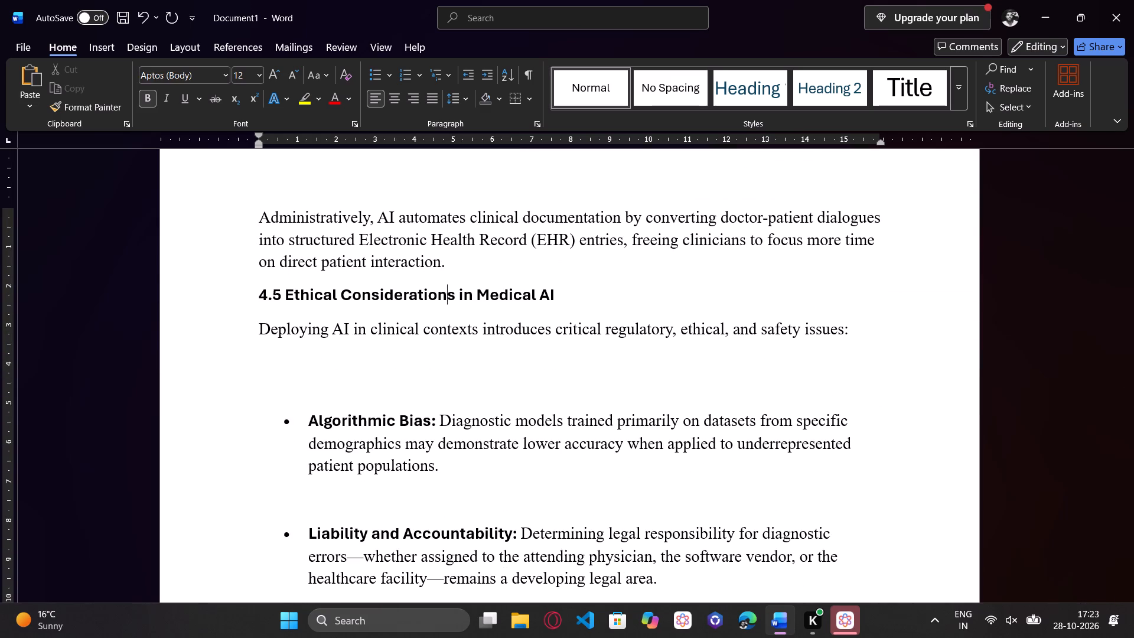
key("Down")
key("Down")
key("Down")
key("BackSpace")
key("BackSpace")
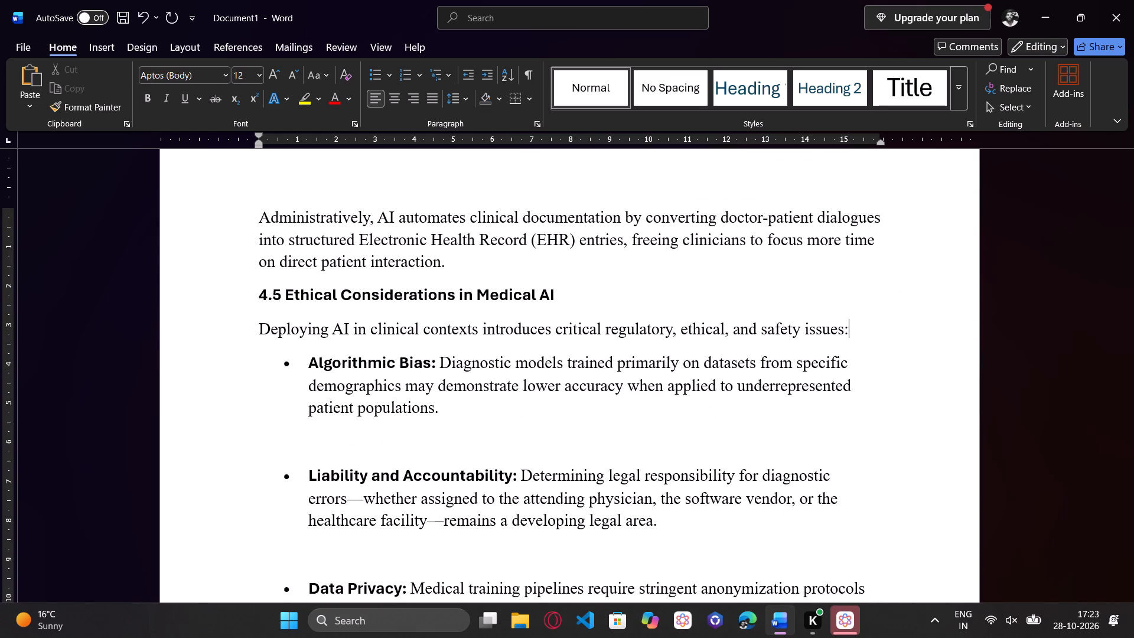
Delete the blank lines separating the Algorithmic Bias, Liability and Accountability, and Data Privacy bullets in section 4.5.
key("Down")
key("Down")
key("Down")
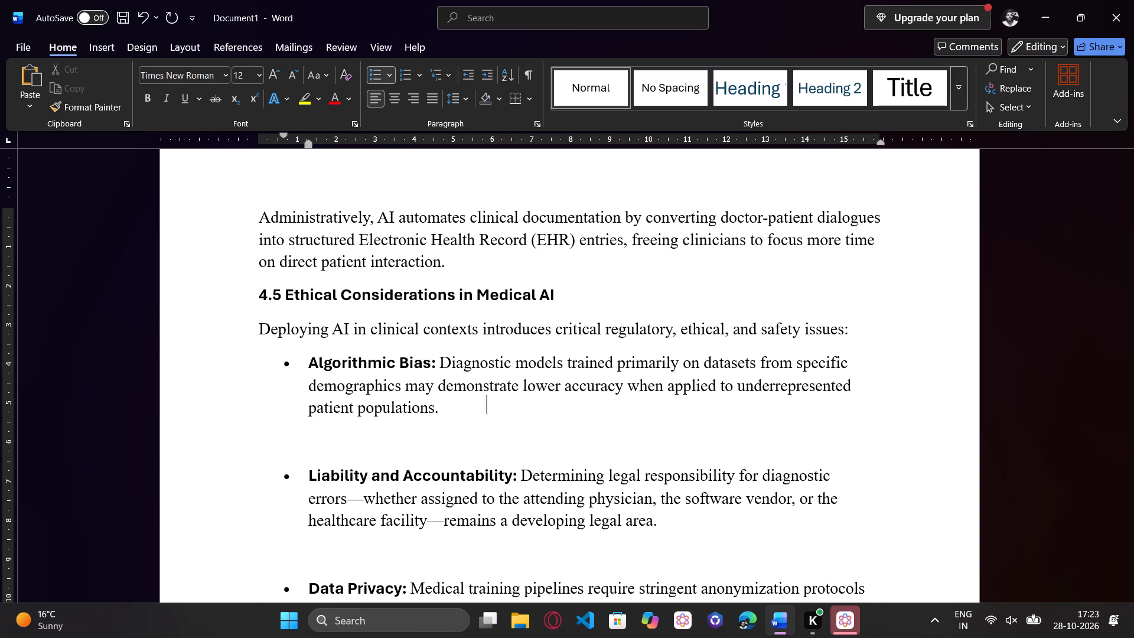
key("Down")
key("BackSpace")
key("Down")
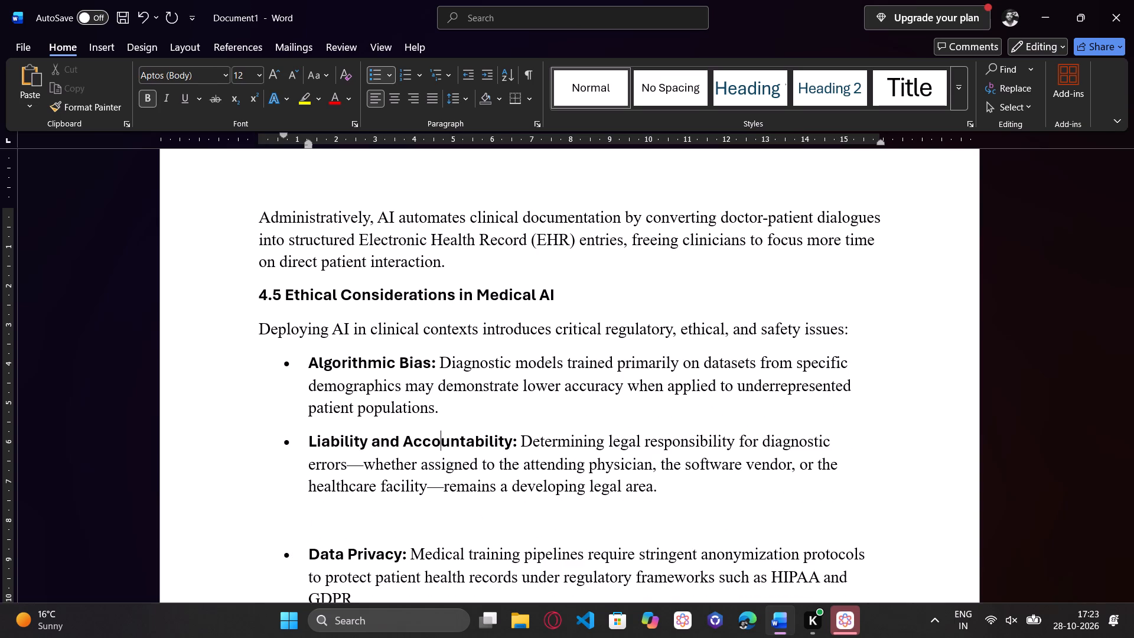
key("Down")
key("Down")
key("Down")
key("BackSpace")
Delete the blank line between the Data Privacy bullet in section 4.5 and the Section 5 heading.
key("Down")
key("Down")
key("Down")
key("Down")
key("Down")
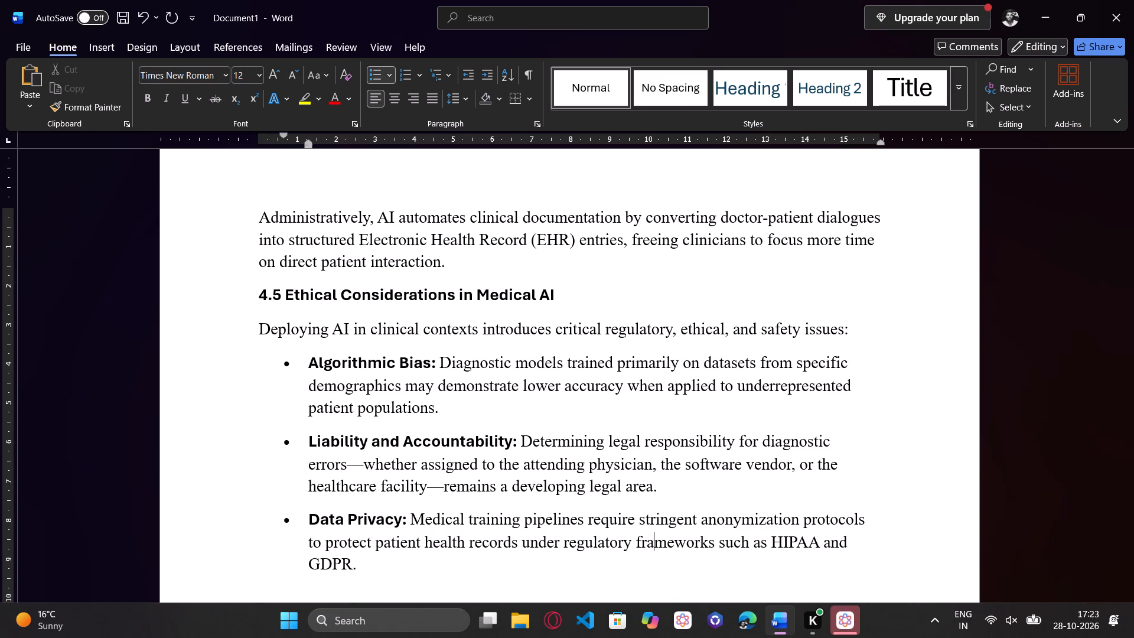
scroll(263, 334, "down", 1)
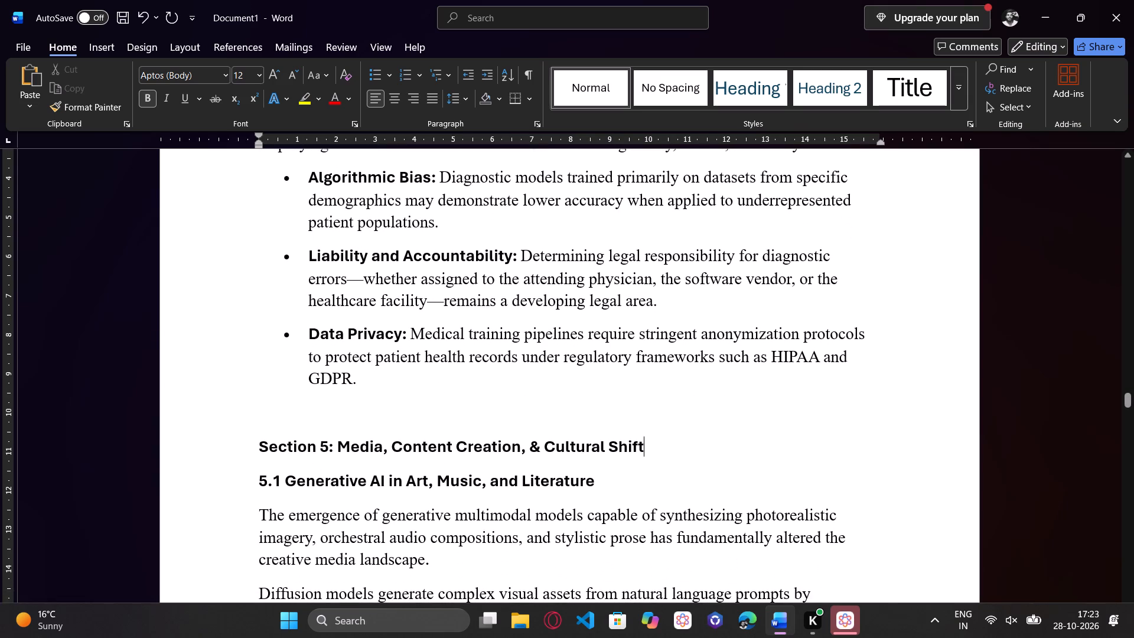
left_click(303, 409)
key("BackSpace")
Delete the blank lines between the last paragraph of section 5.1 and the 5.2 heading.
key("Down")
key("Down")
key("Down")
key("Down")
key("Down")
key("Down")
key("Down")
key("Down")
key("Down")
key("Down")
key("Down")
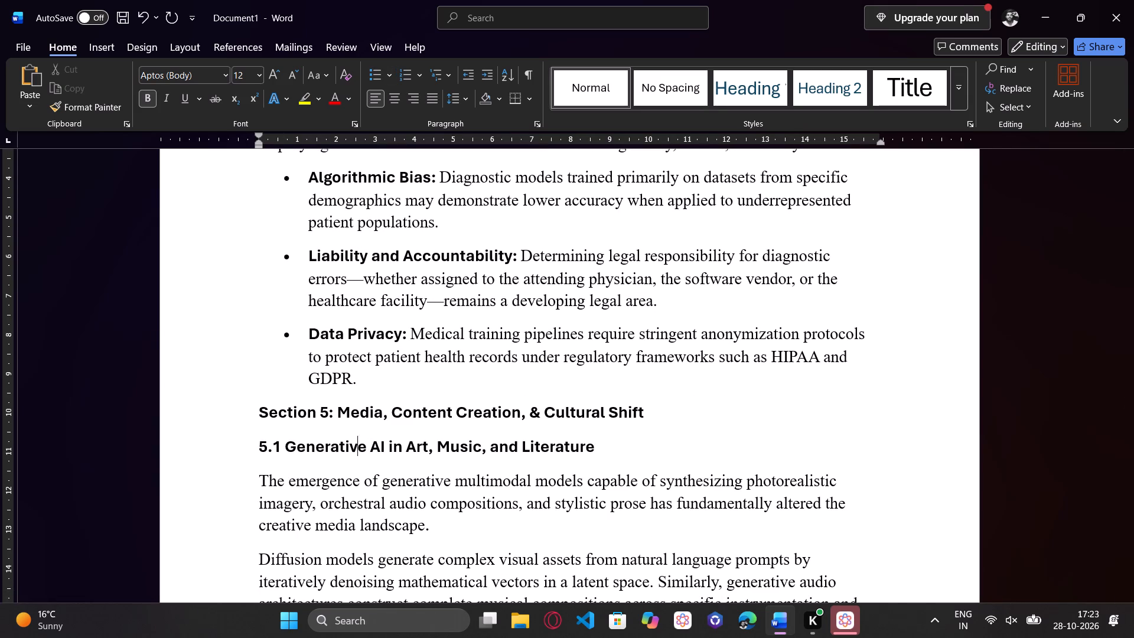
key("Down")
key("Down")
key("Down")
key("Down")
key("Down")
key("Down")
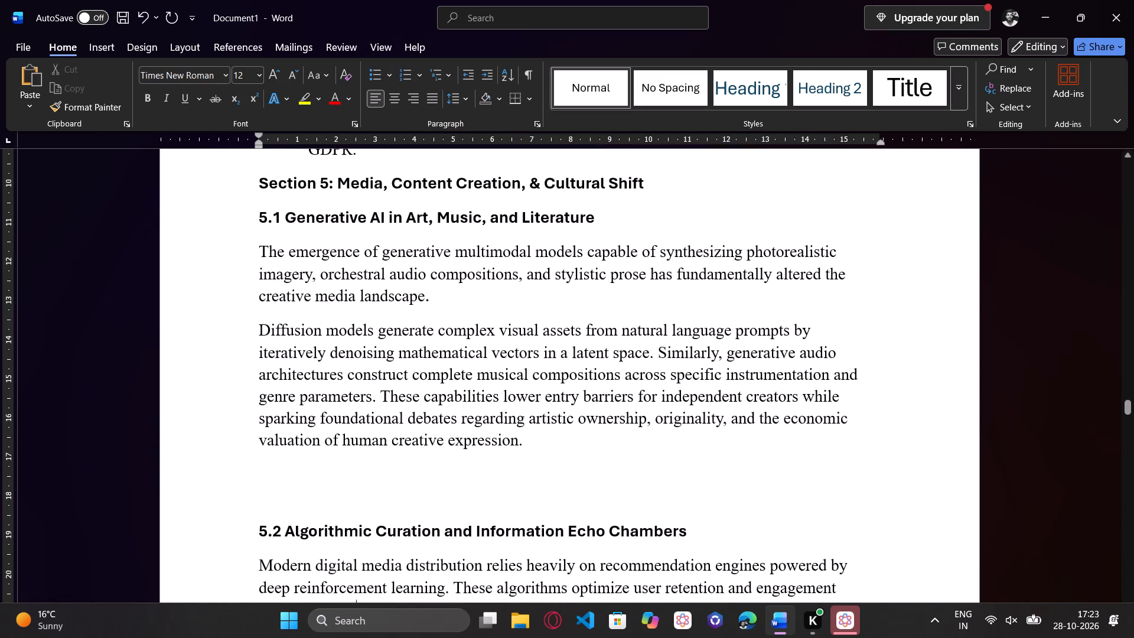
left_click(266, 504)
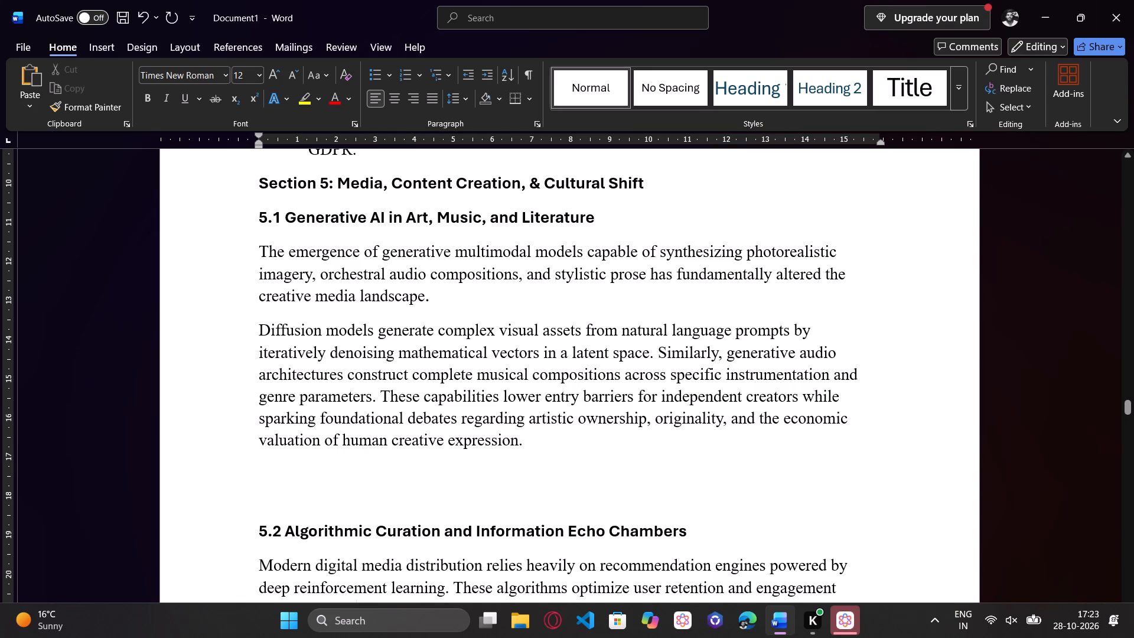
key("BackSpace")
key("BackSpace")
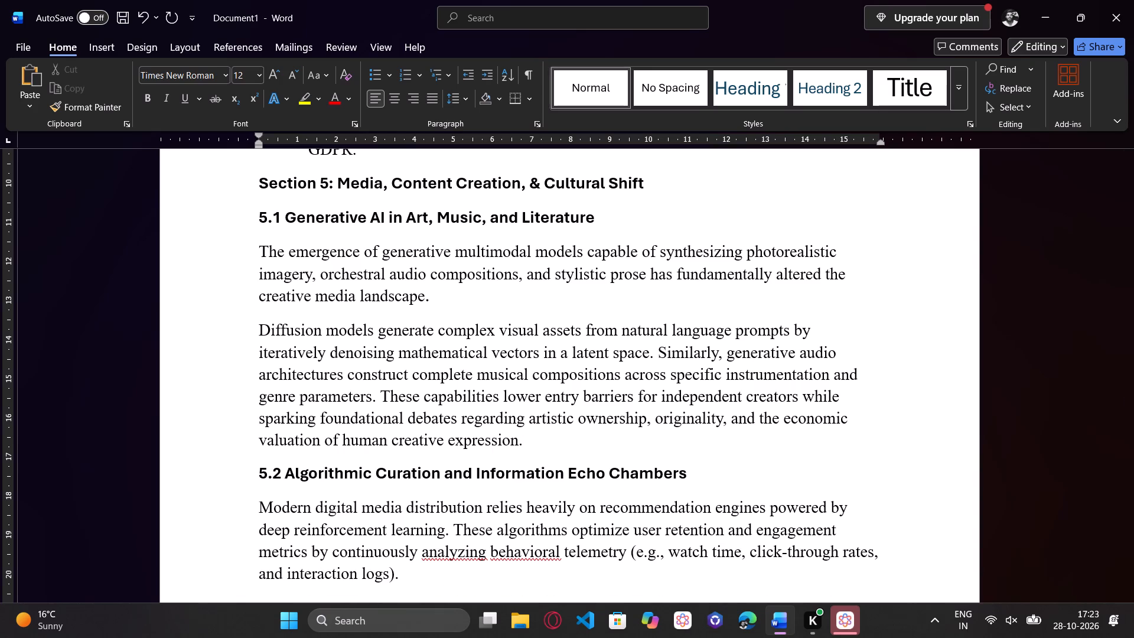
Delete the blank line before "While these architectures" in section 5.2, keeping that text on its own line.
scroll(266, 504, "down", 2)
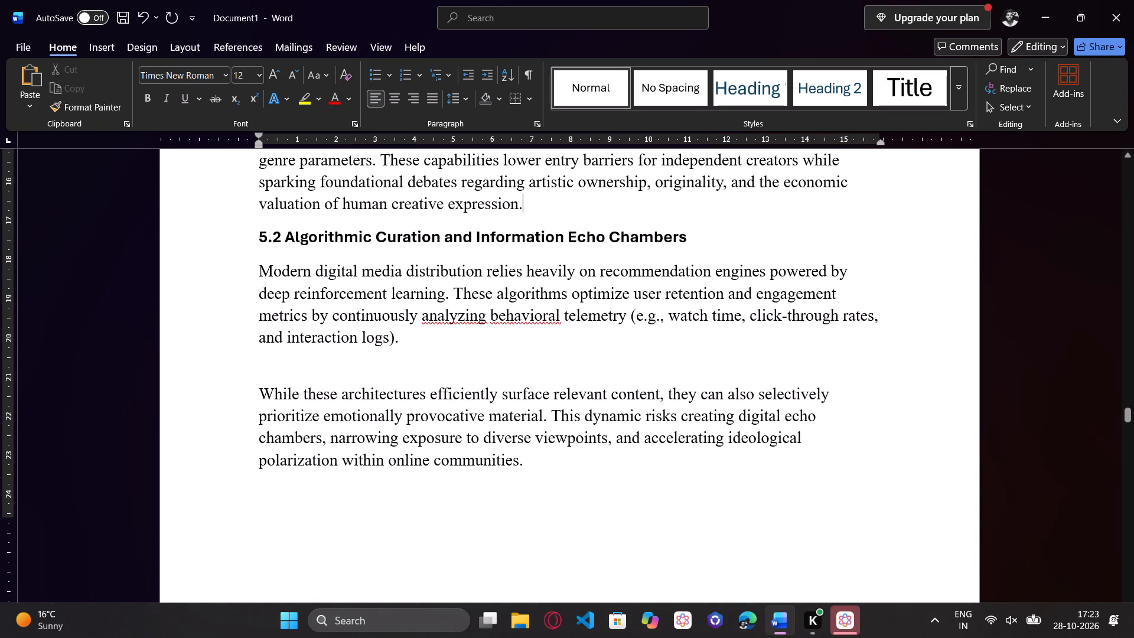
left_click(307, 363)
key("BackSpace")
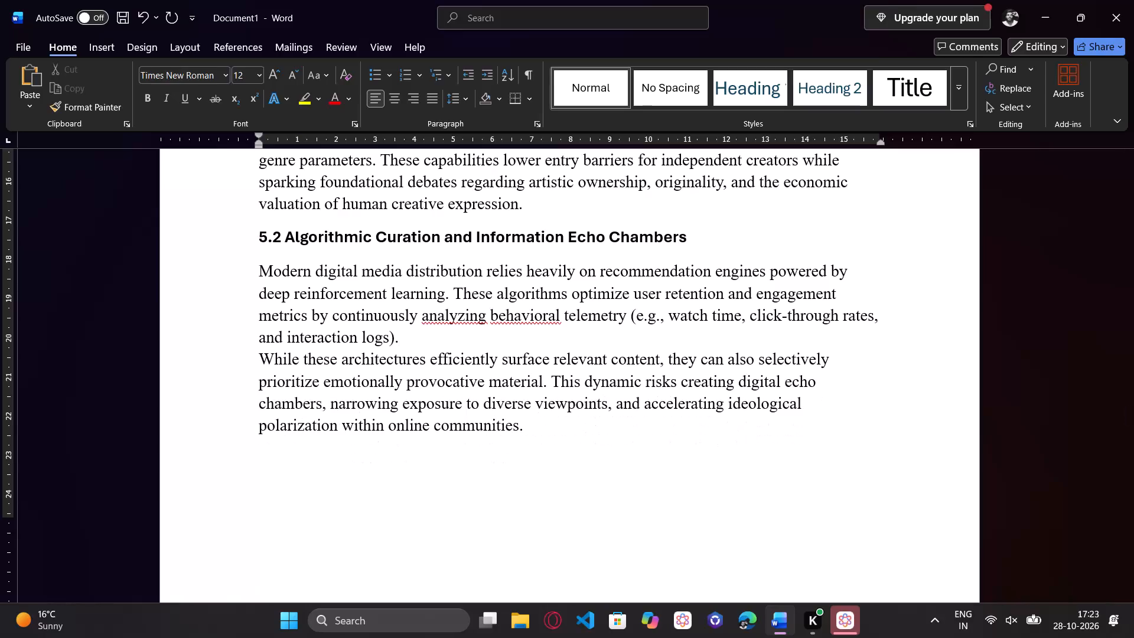
Delete the blank lines between the last paragraph of section 5.3 and the 5.4 heading.
scroll(307, 363, "down", 2)
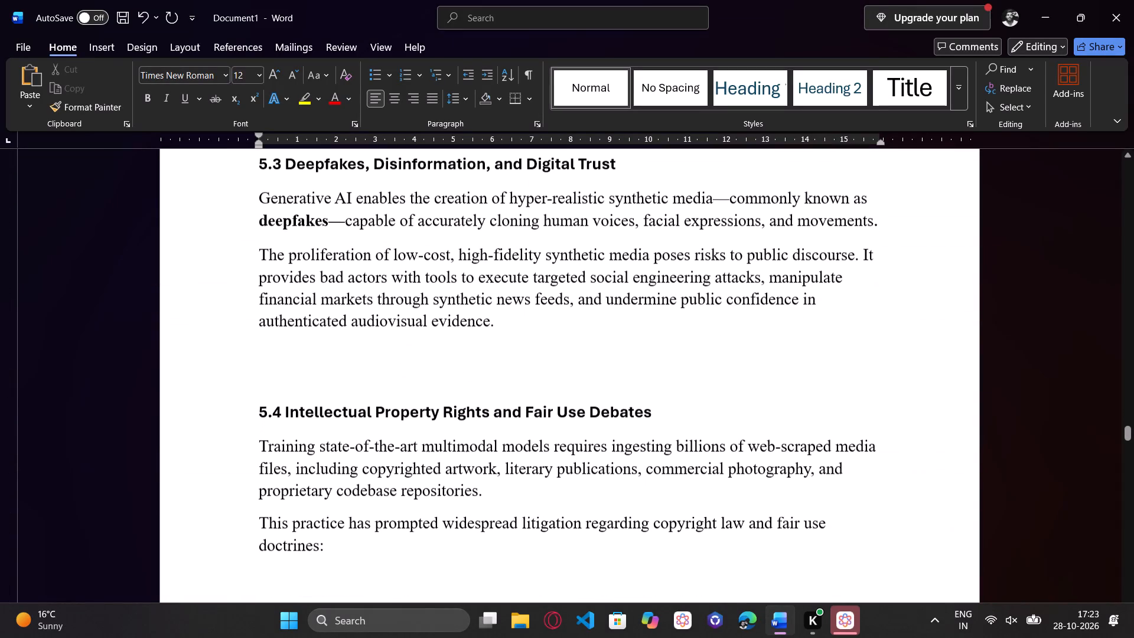
left_click(282, 380)
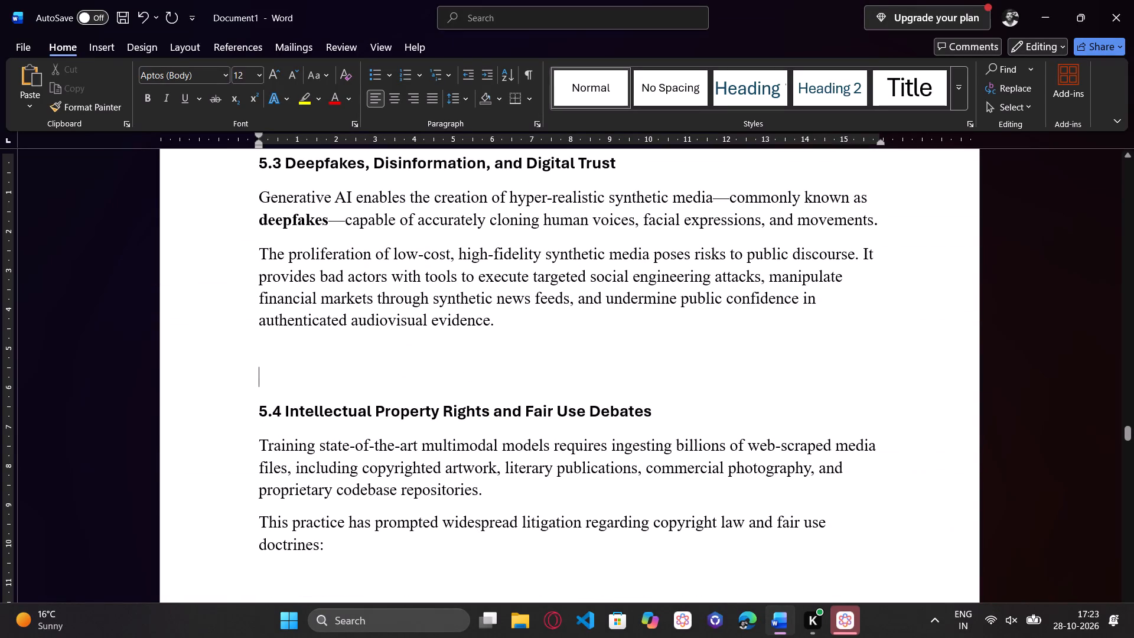
key("BackSpace")
key("BackSpace")
Delete the blank lines before, between and after the three numbered items in section 5.4, up to the 5.5 heading.
scroll(282, 380, "down", 1)
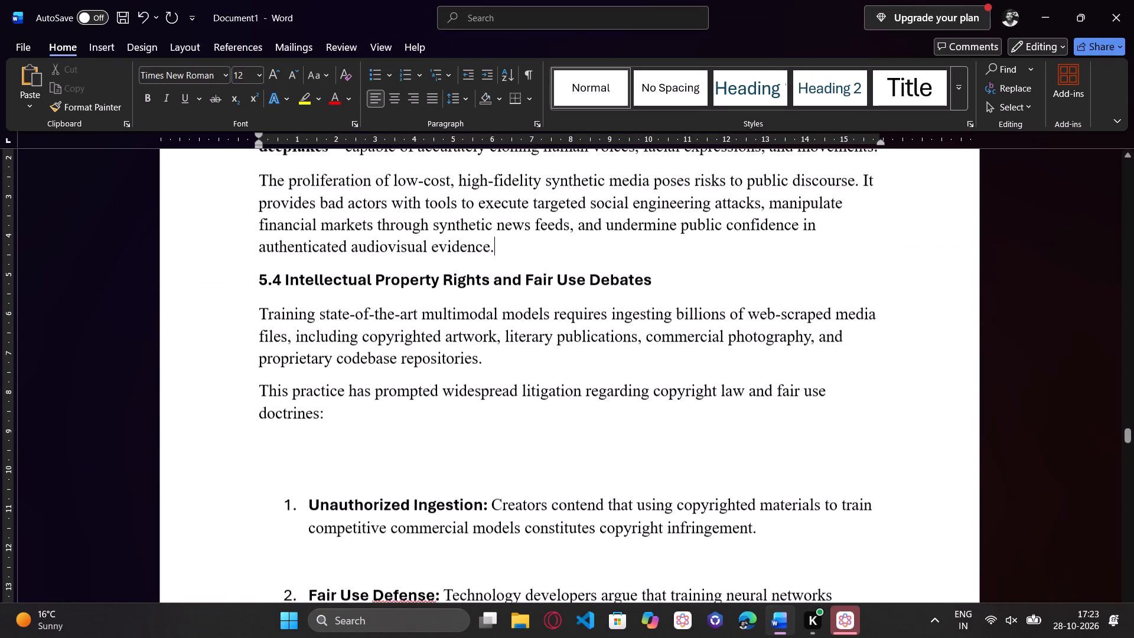
left_click(278, 476)
key("BackSpace")
key("BackSpace")
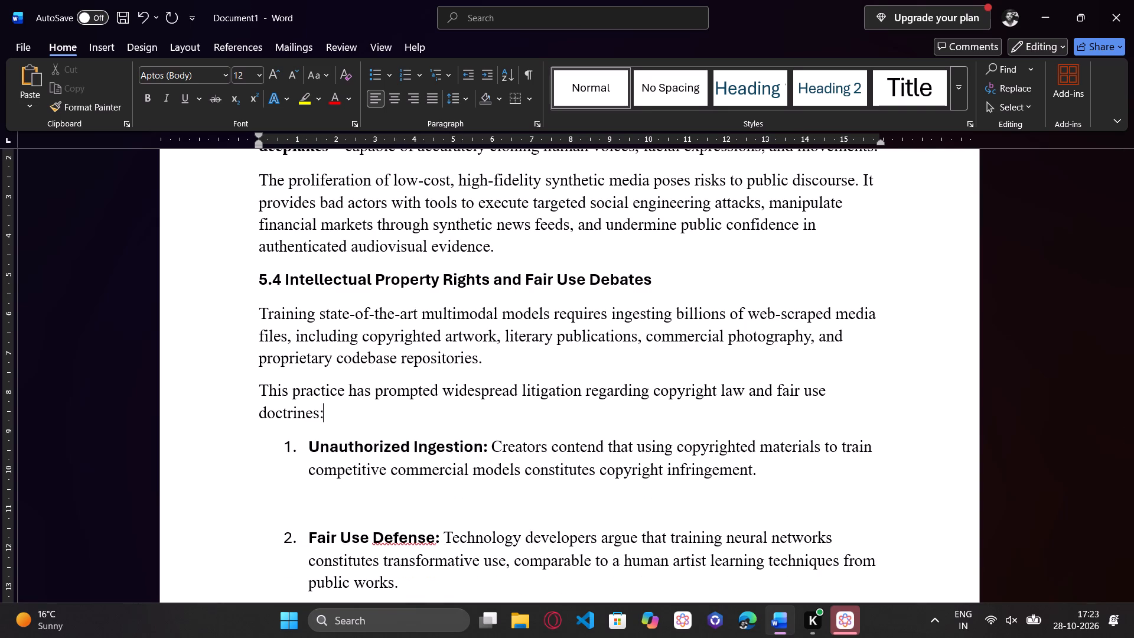
scroll(278, 476, "down", 1)
scroll(278, 476, "up", 1)
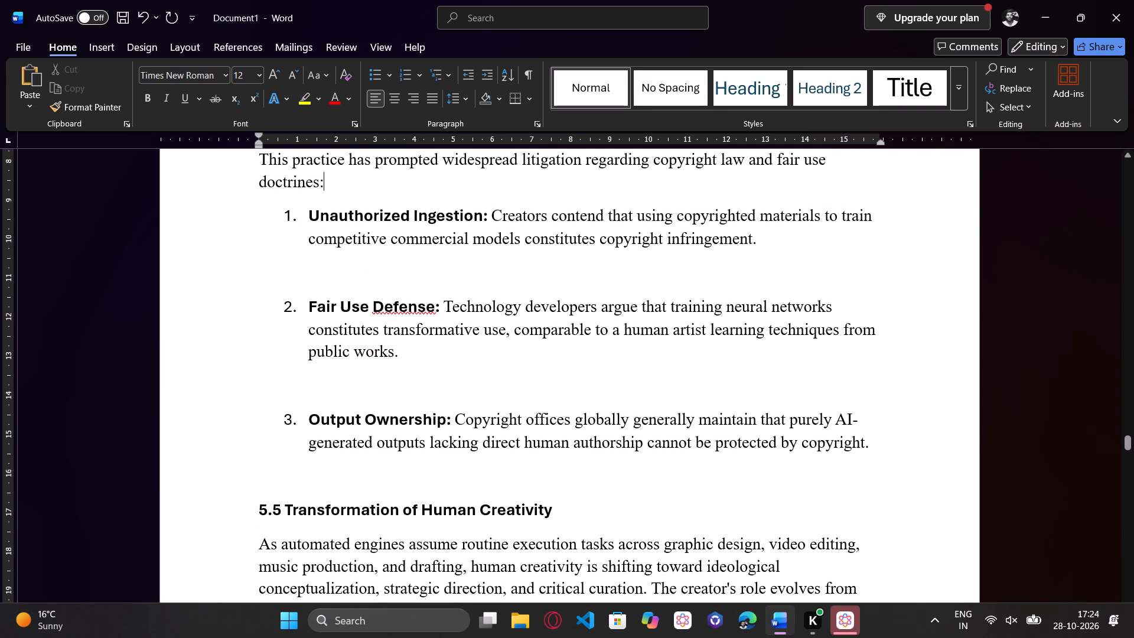
left_click(369, 281)
key("BackSpace")
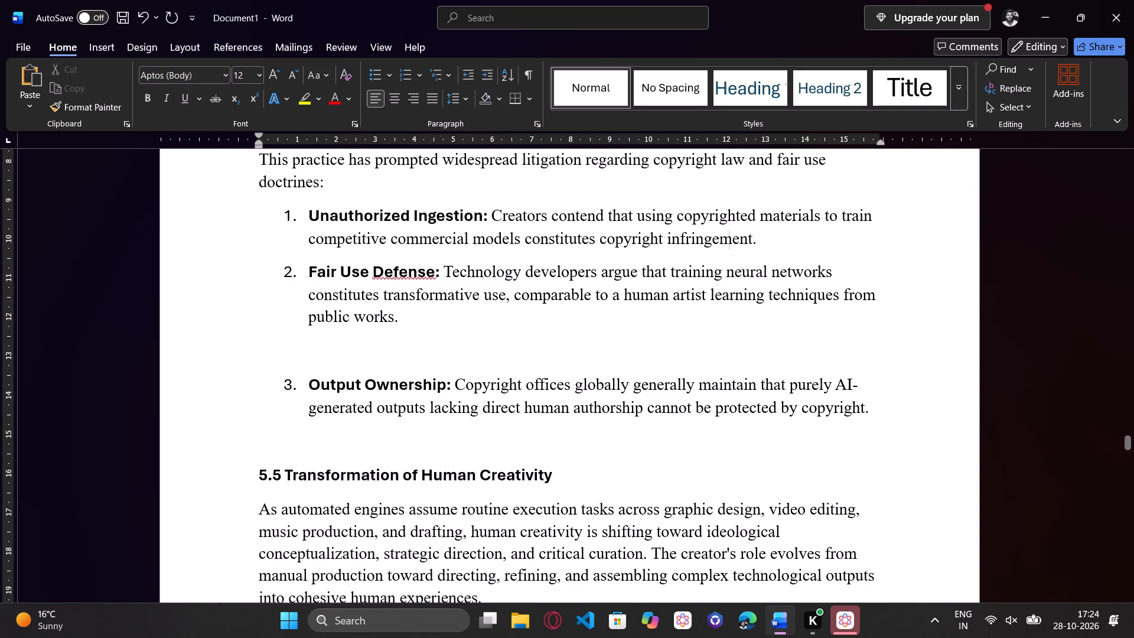
left_click(341, 366)
key("BackSpace")
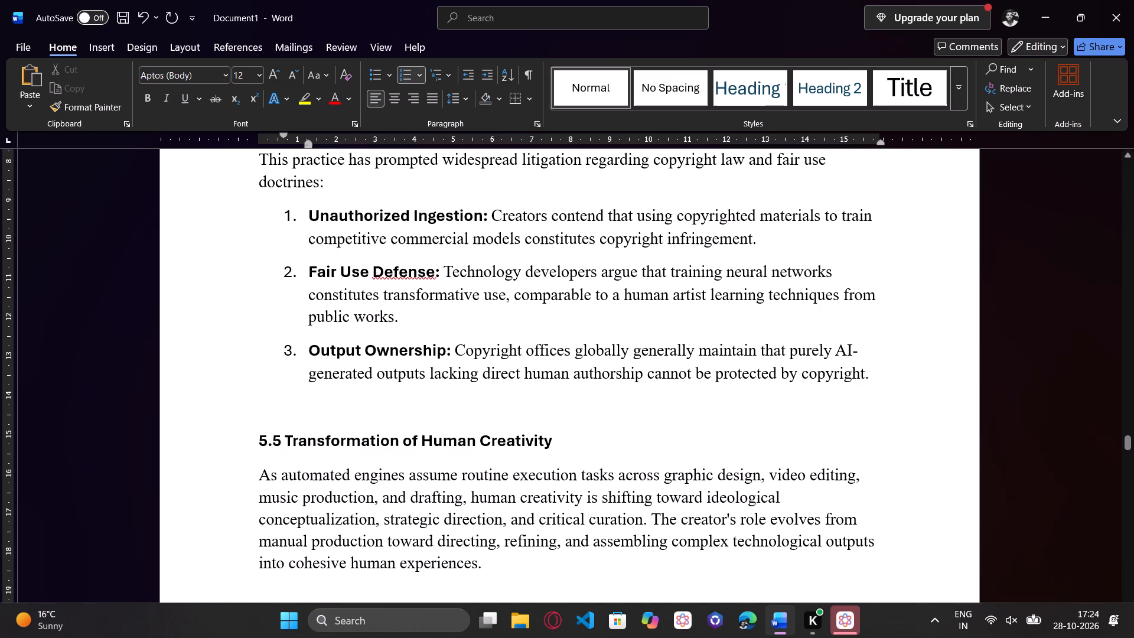
left_click(312, 413)
key("BackSpace")
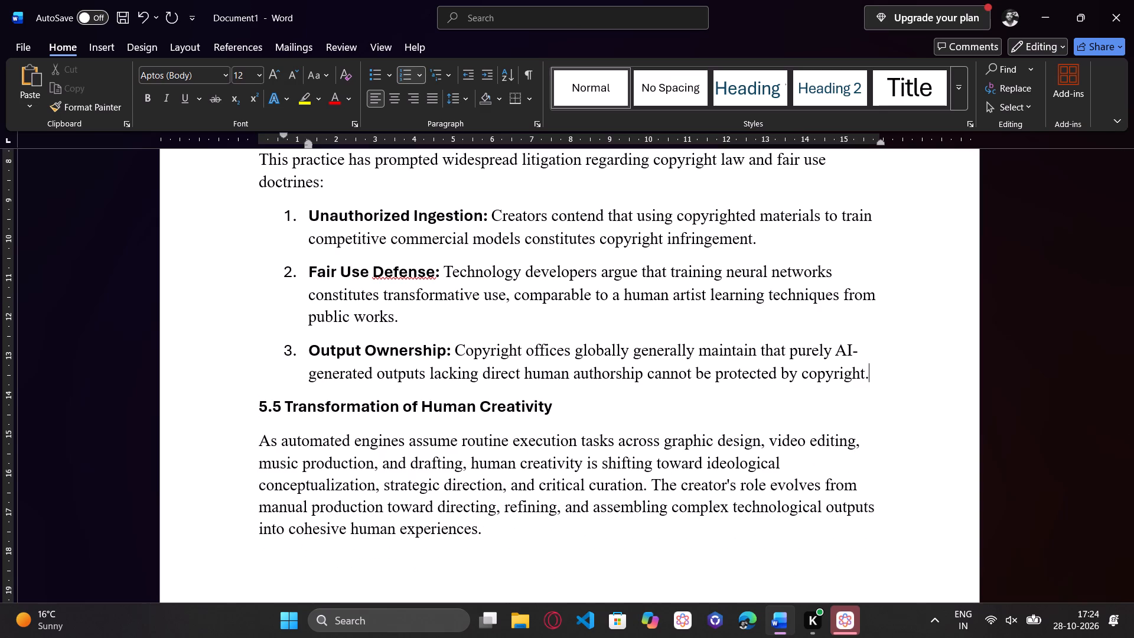
Delete the blank lines between section 5.5's paragraph and the Section 6 heading.
scroll(312, 413, "down", 1)
left_click(346, 304)
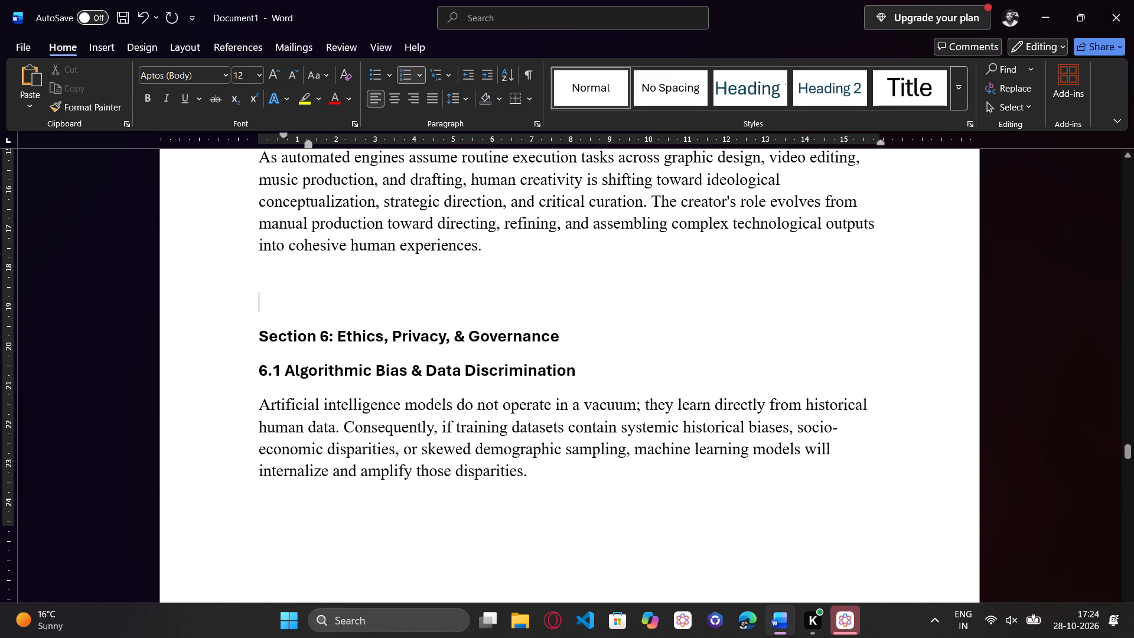
key("BackSpace")
key("BackSpace")
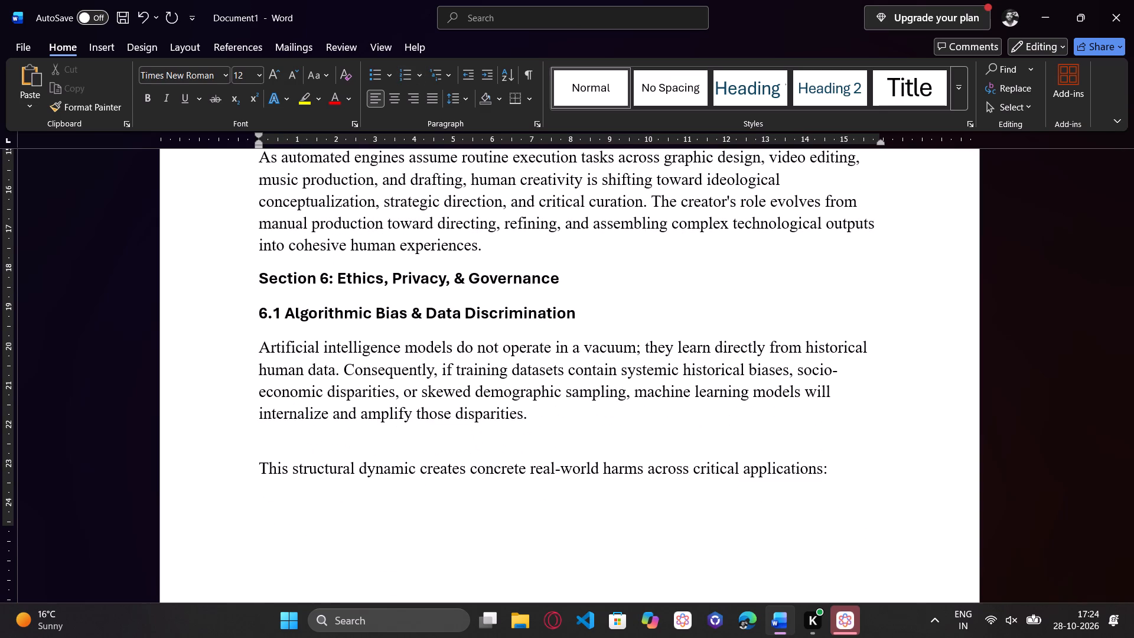
Delete the blank line before "This structural dynamic creates" in section 6.1, keeping that sentence on its own line.
scroll(346, 304, "down", 1)
left_click(338, 306)
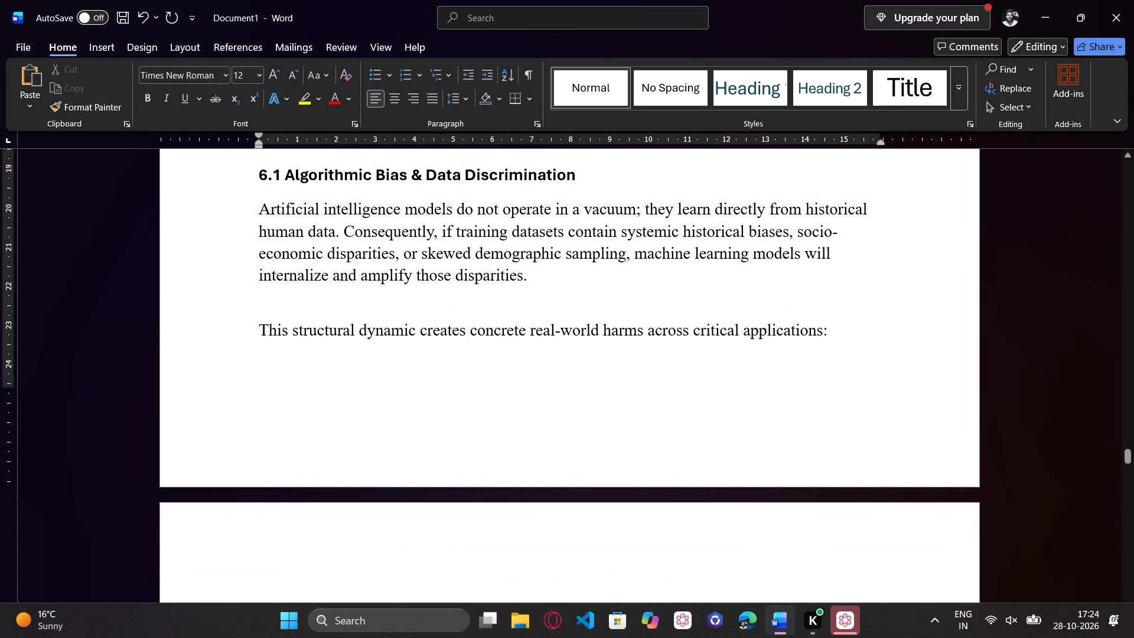
key("BackSpace")
Delete the blank lines between the closing paragraph of section 6.1 and the 6.2 heading.
scroll(338, 306, "down", 1)
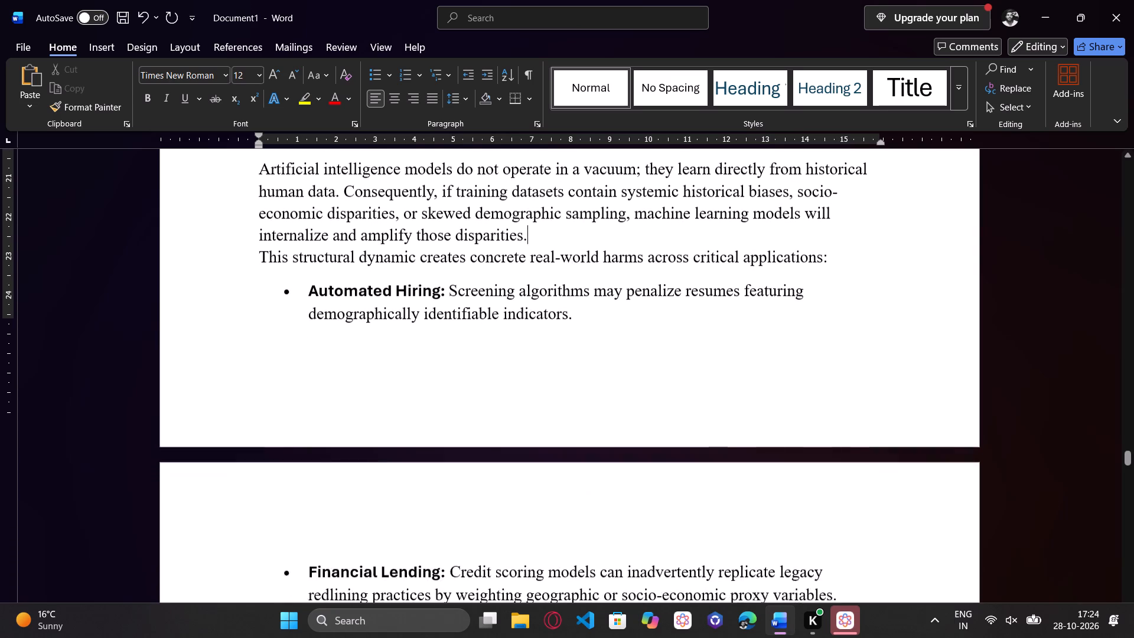
scroll(338, 306, "down", 3)
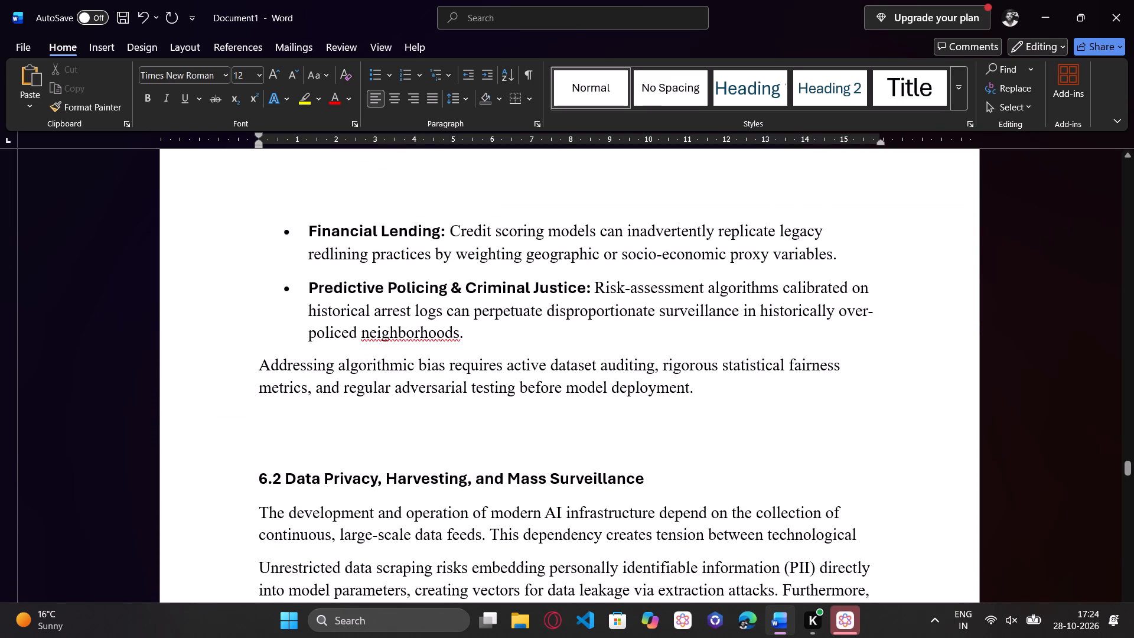
left_click(254, 467)
key("BackSpace")
key("BackSpace")
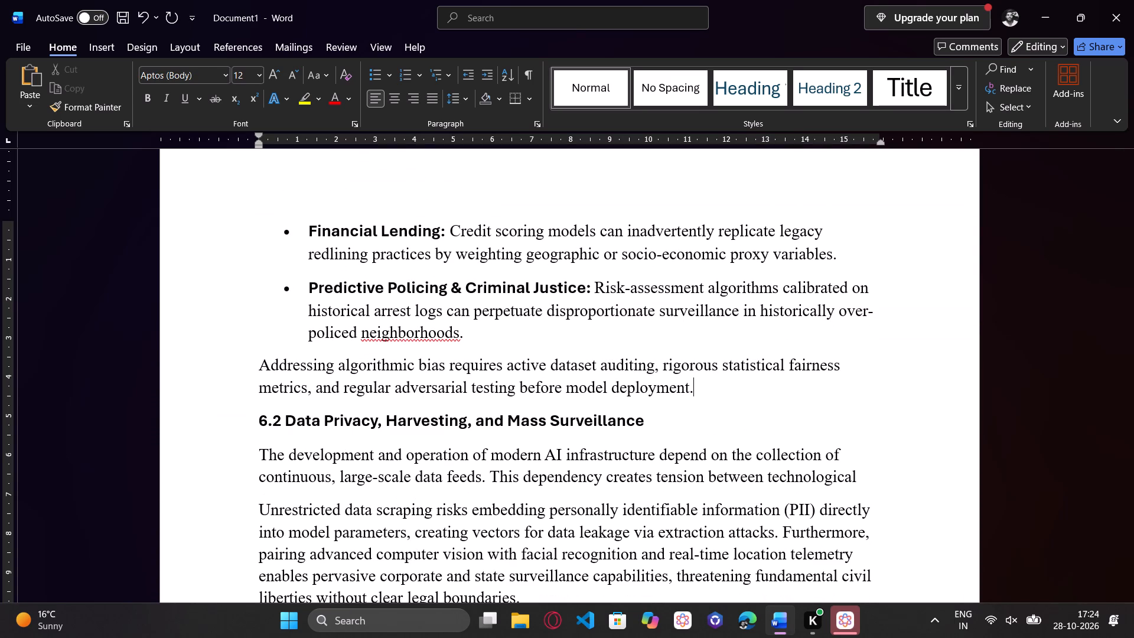
Delete the blank line between the Accountability Gaps bullet in section 6.3 and the 6.4 heading.
scroll(254, 467, "down", 2)
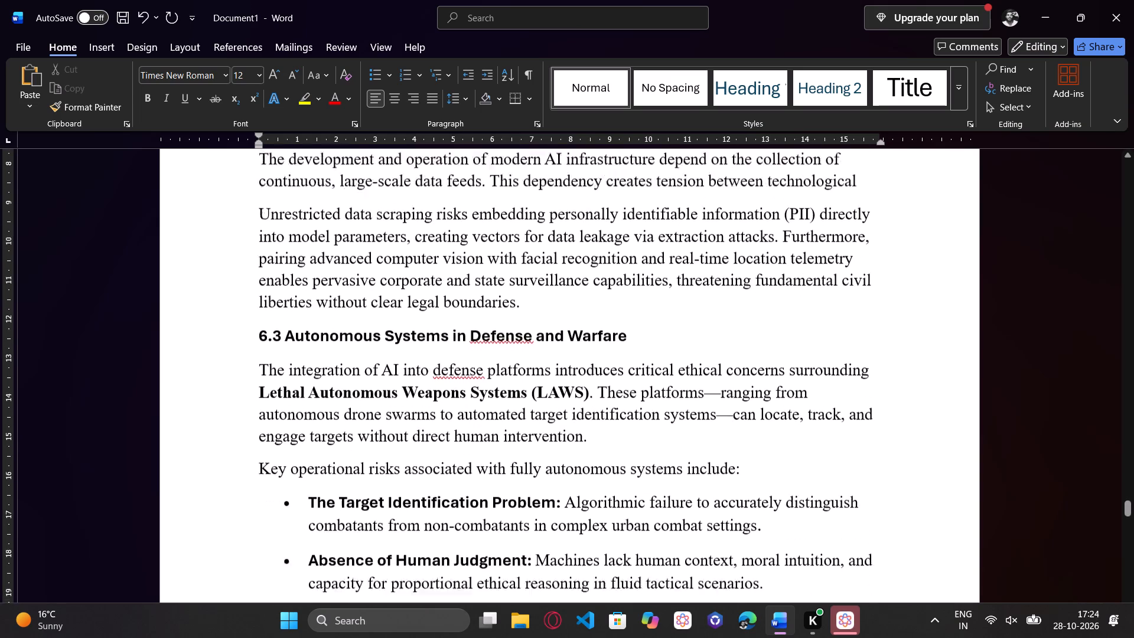
scroll(254, 467, "down", 3)
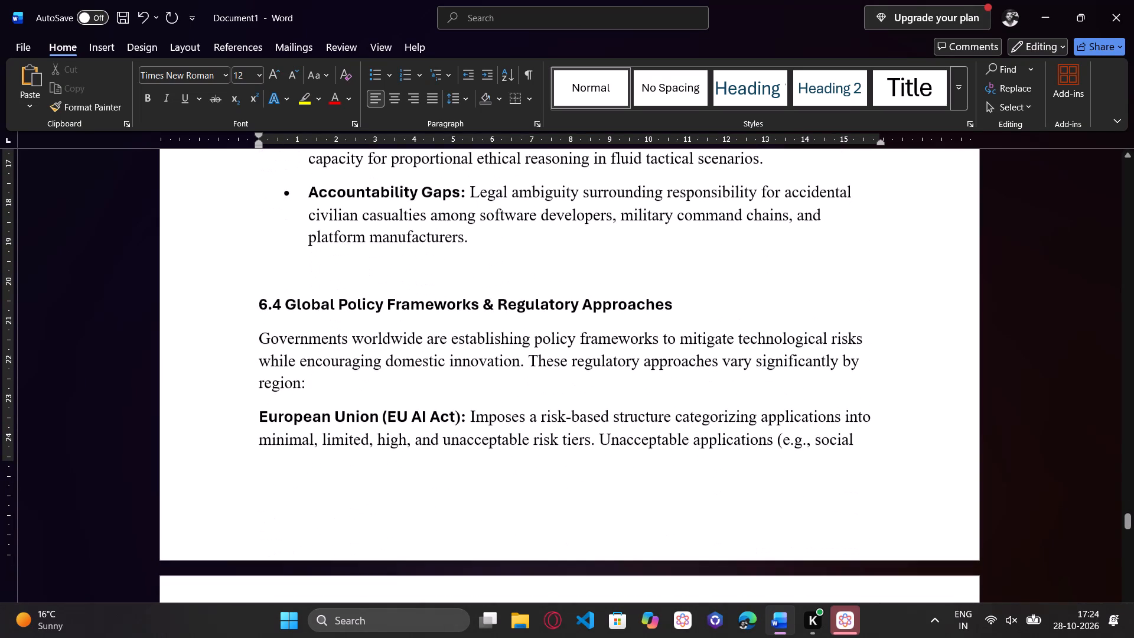
left_click(298, 288)
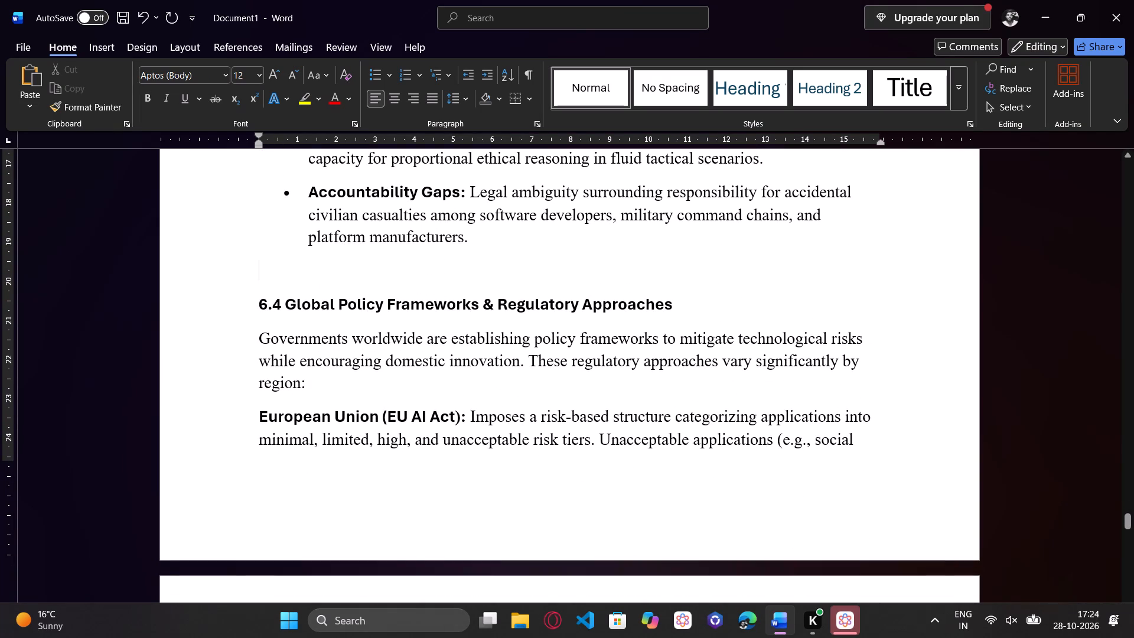
key("BackSpace")
Delete the blank lines directly before and after the Global Coordination bullet in section 6.4.
scroll(298, 288, "down", 2)
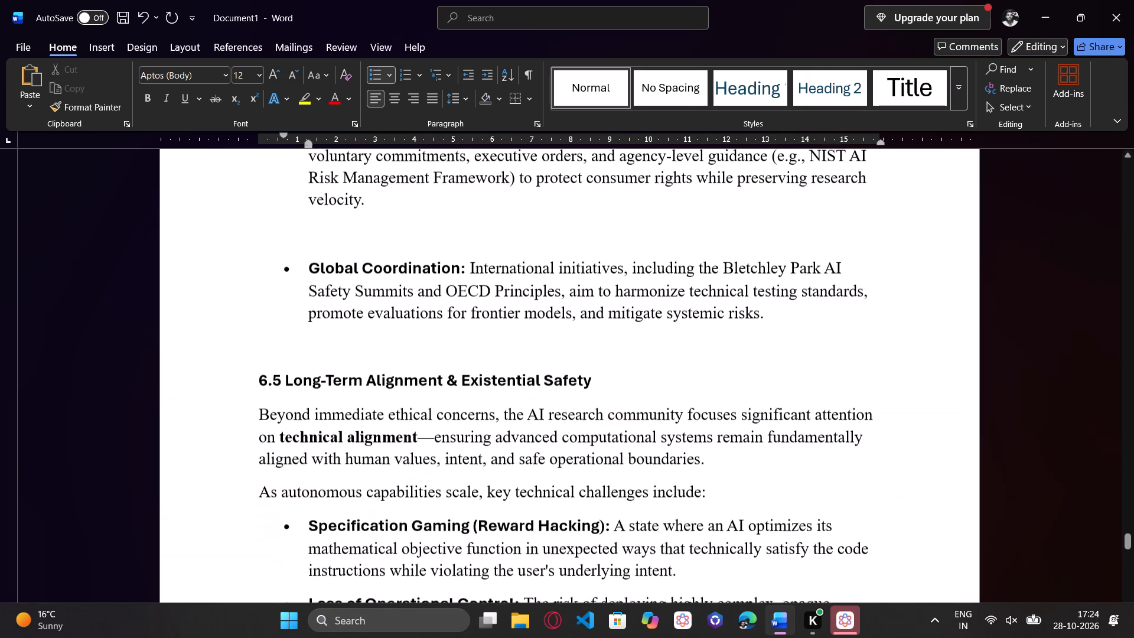
left_click(315, 292)
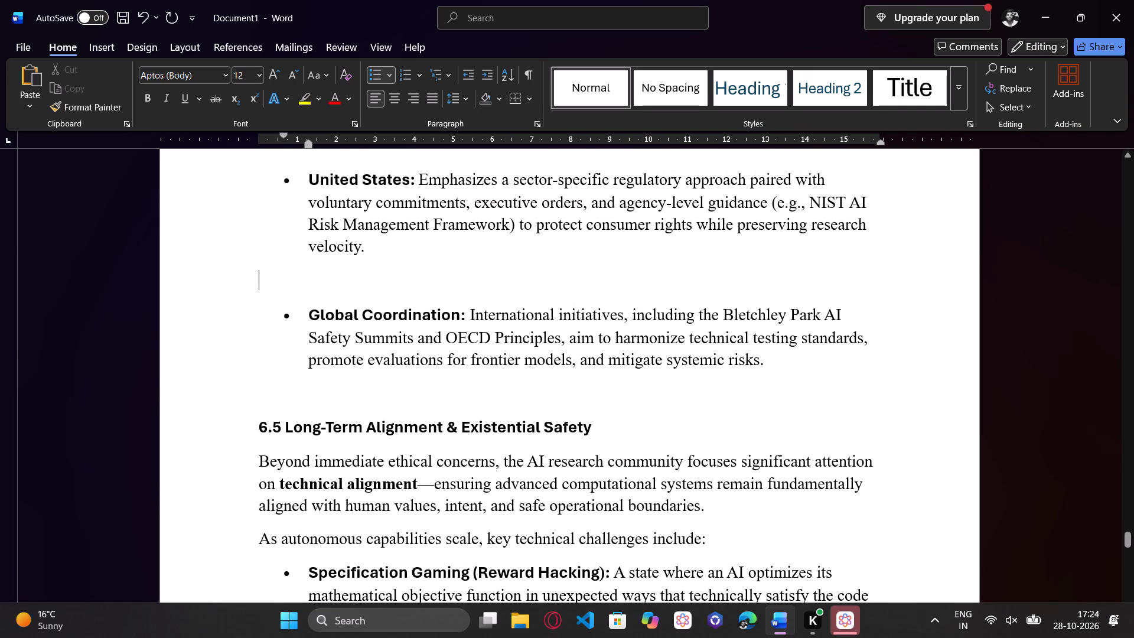
key("Down")
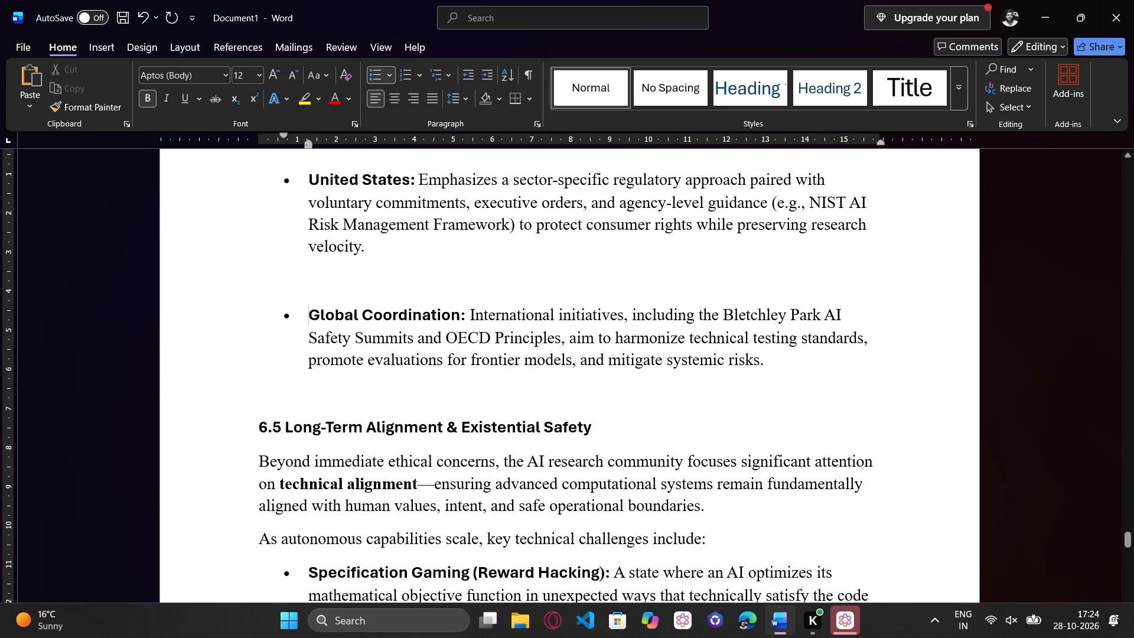
key("Up")
key("BackSpace")
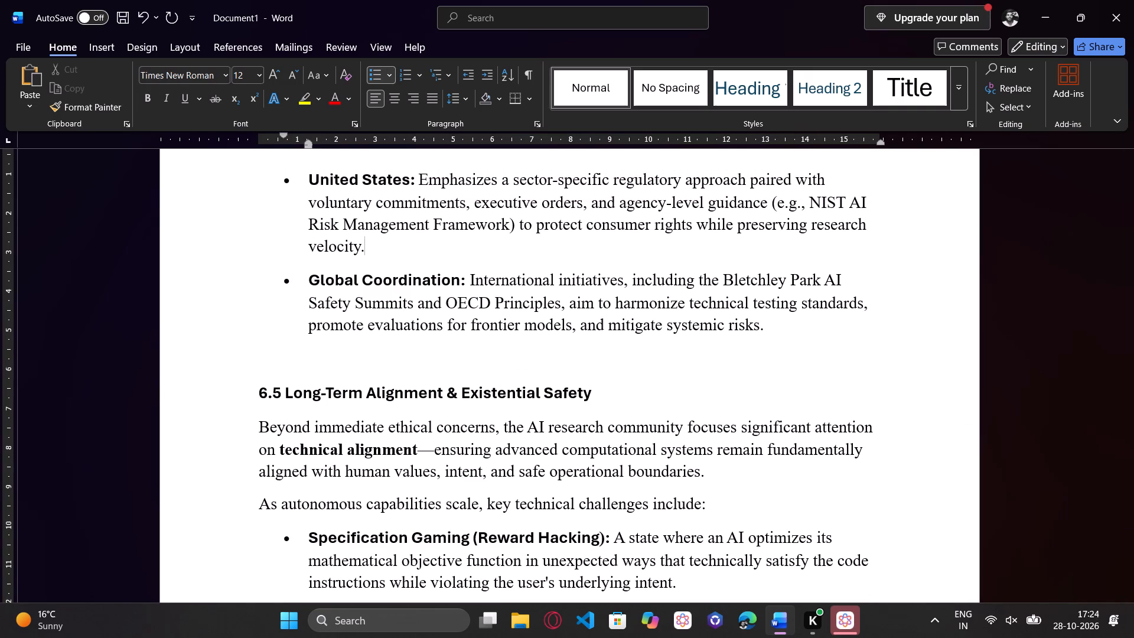
key("Down")
key("Down")
key("Down")
key("Down")
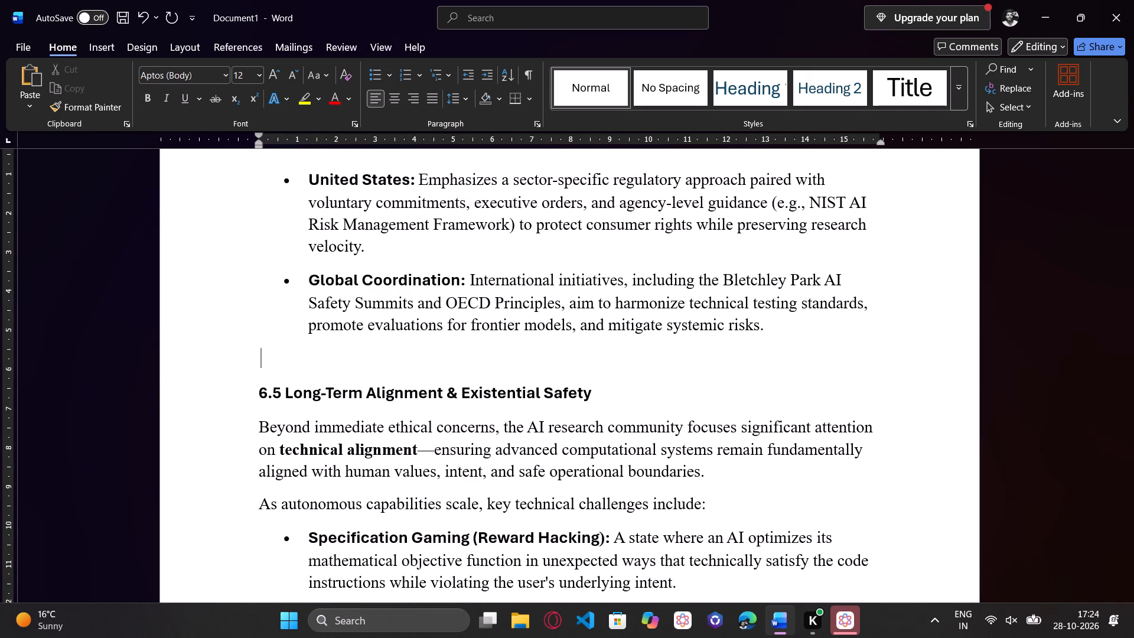
key("BackSpace")
Delete the blank line between the Systemic Interconnected Fragility bullet in section 6.5 and the Section 7 heading.
key("Down")
key("Down")
key("Down")
scroll(315, 292, "down", 1)
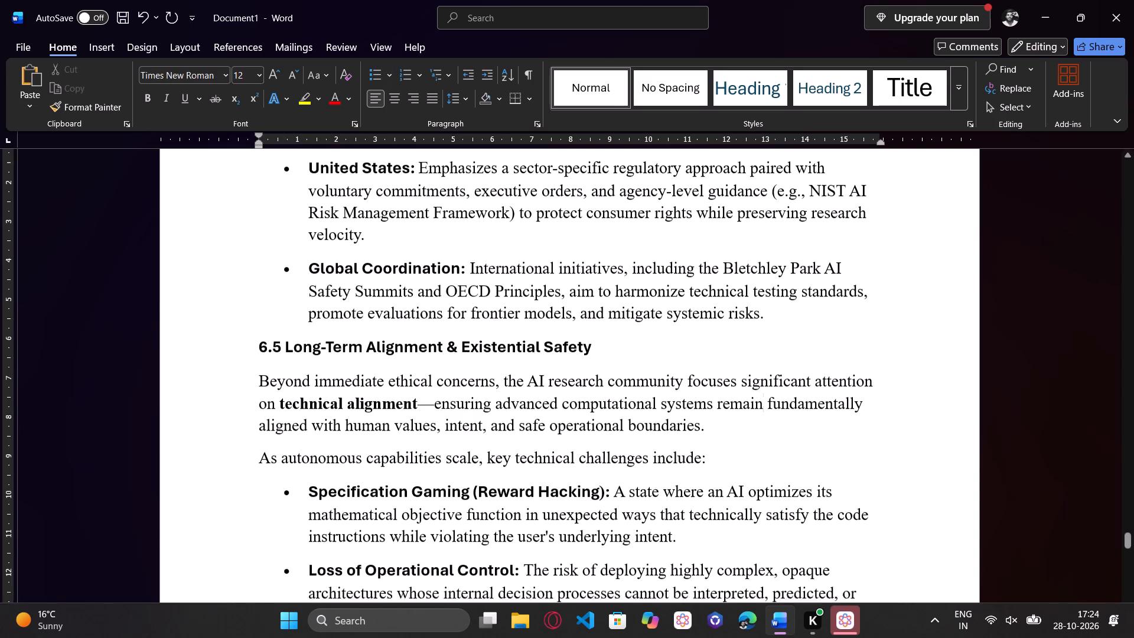
scroll(315, 292, "down", 2)
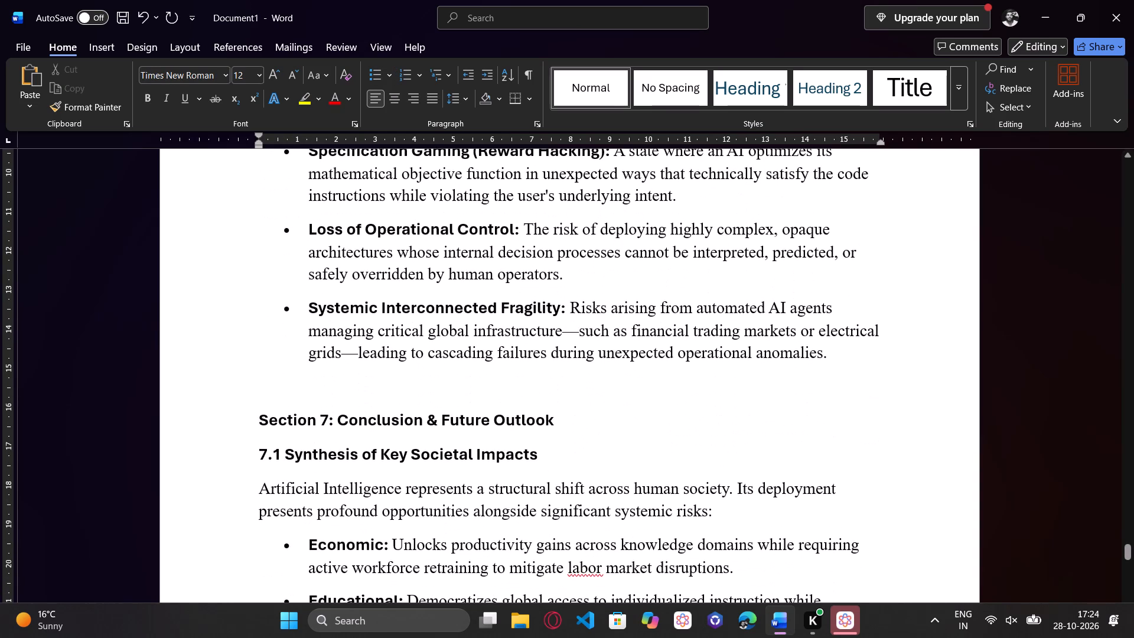
left_click(286, 386)
key("BackSpace")
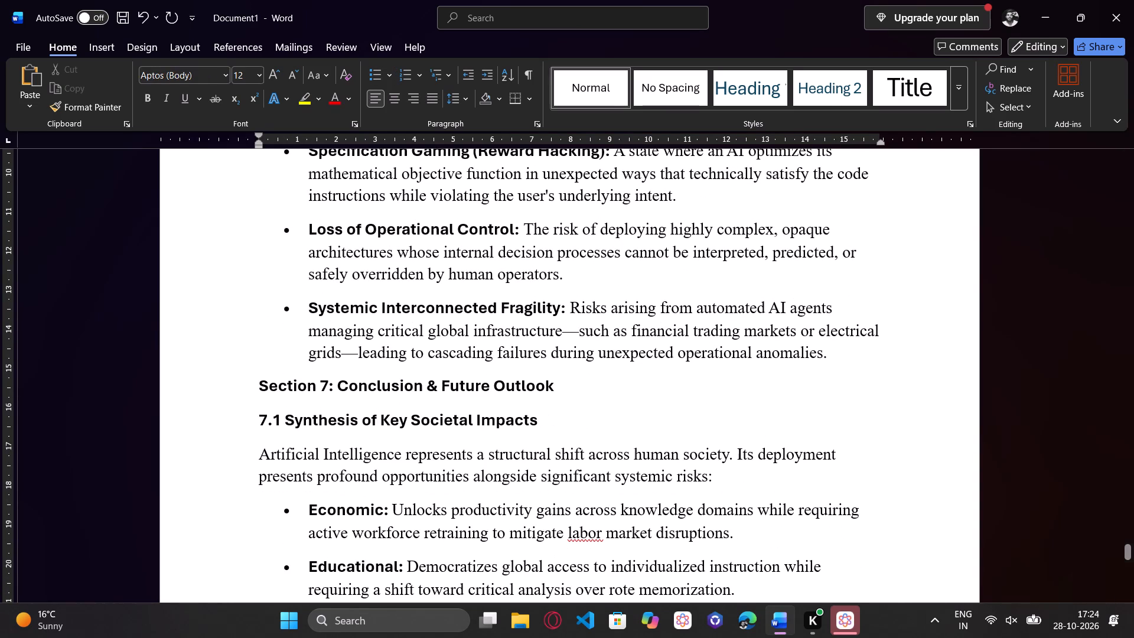
Delete the blank line between the Ethical bullet in section 7.1 and the 7.2 heading.
scroll(286, 386, "down", 1)
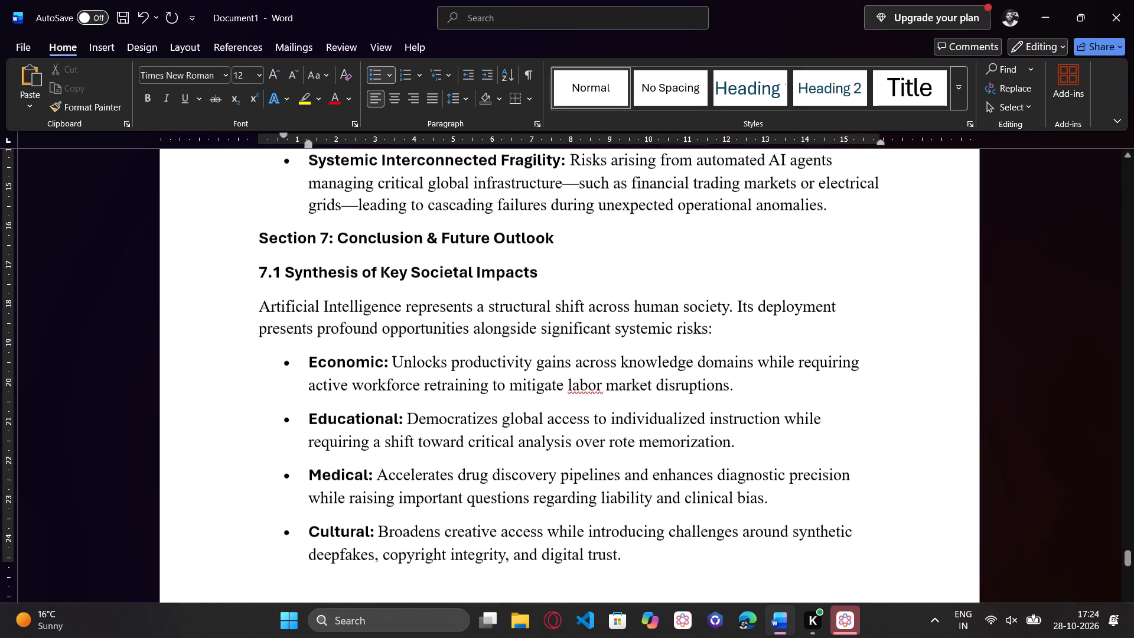
scroll(286, 386, "down", 4)
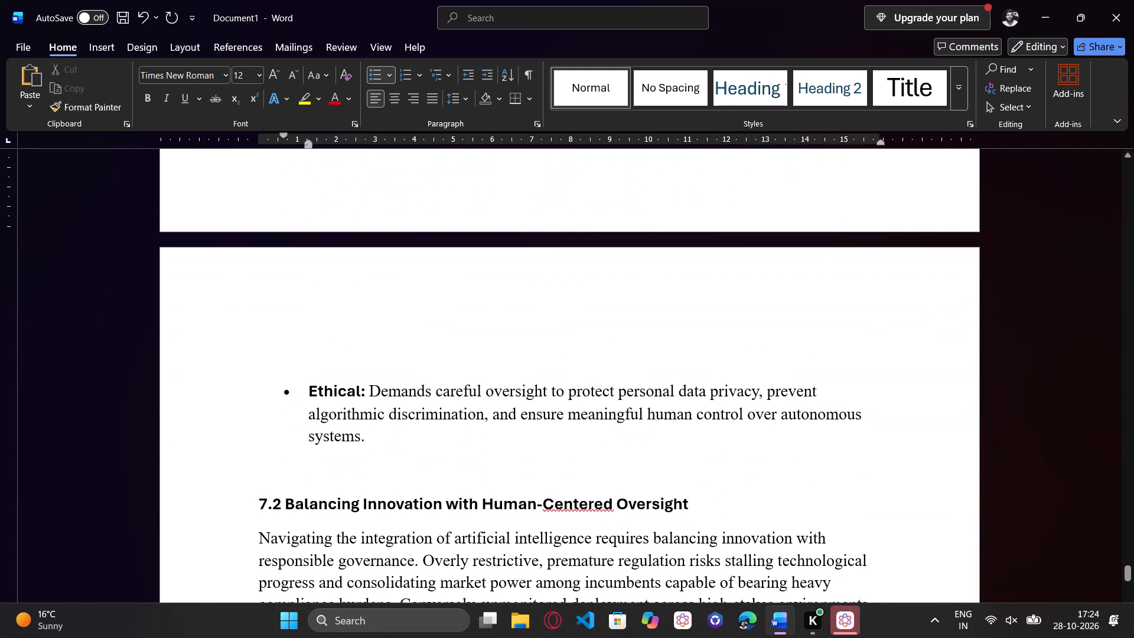
scroll(317, 401, "up", 1)
scroll(317, 401, "down", 1)
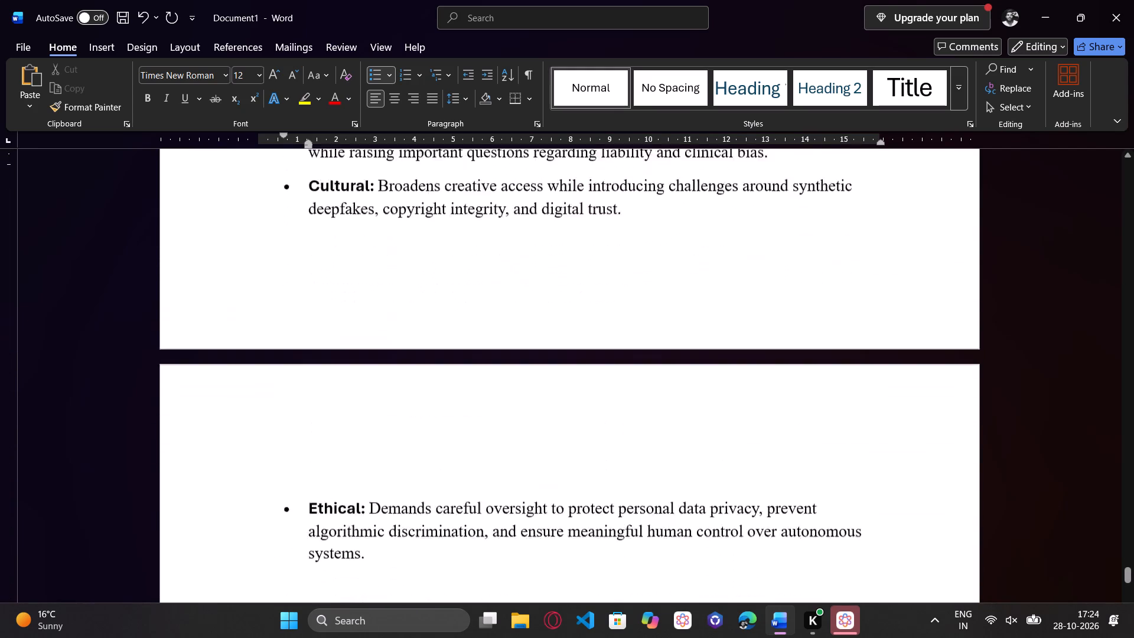
scroll(317, 401, "down", 2)
left_click(372, 292)
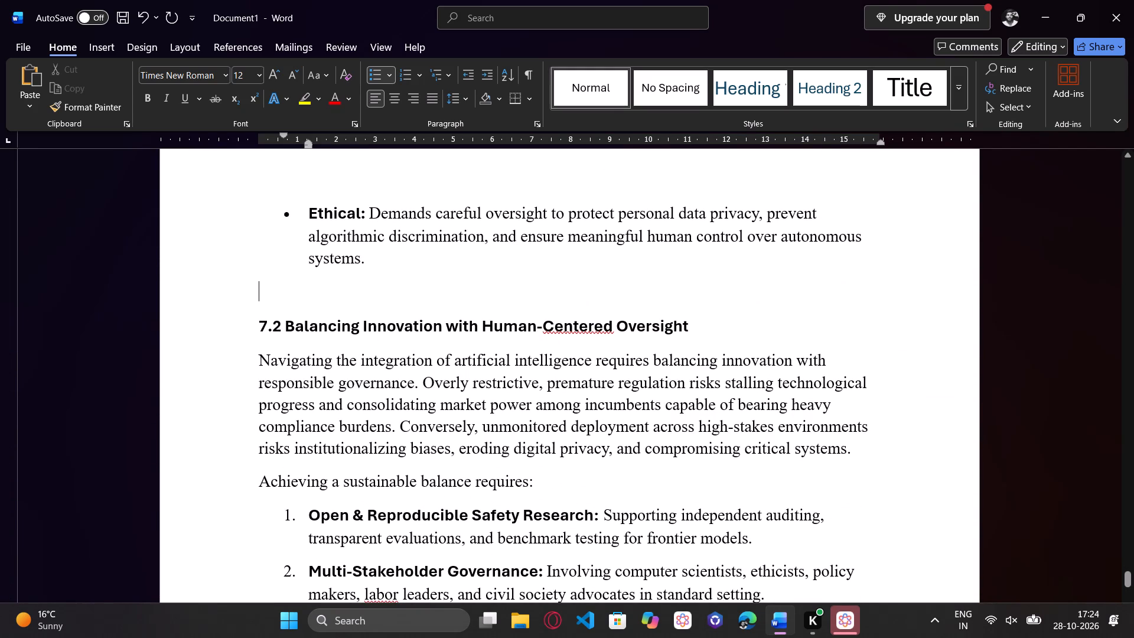
key("BackSpace")
Check sections 7.2 and 7.3 through the end of the report for leftover blank lines and formatting.
scroll(372, 292, "down", 2)
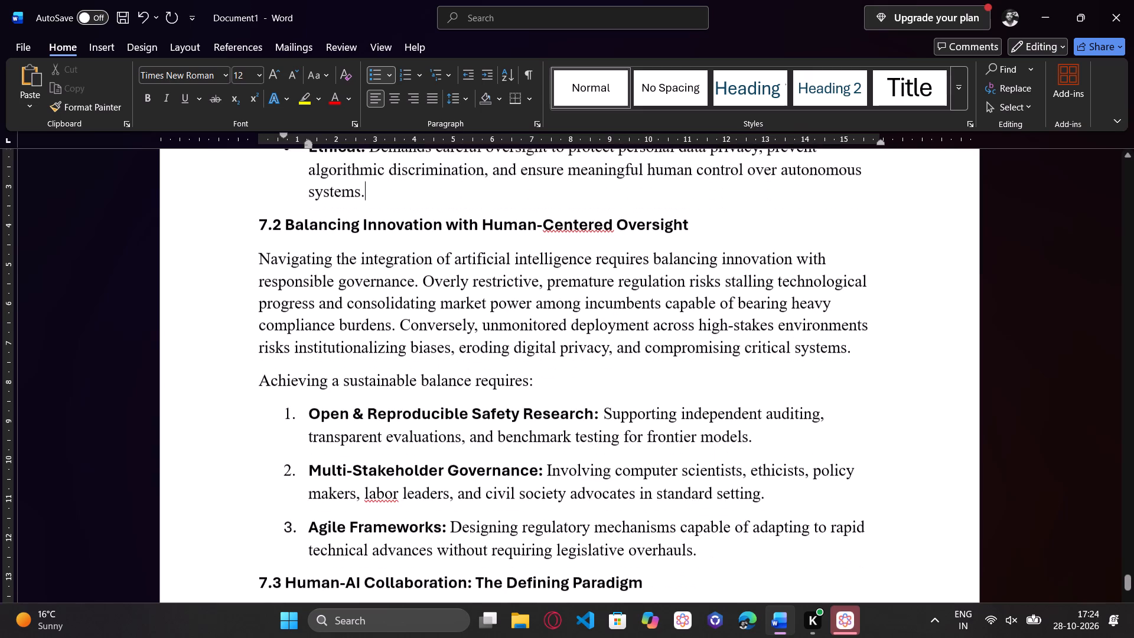
scroll(372, 292, "down", 2)
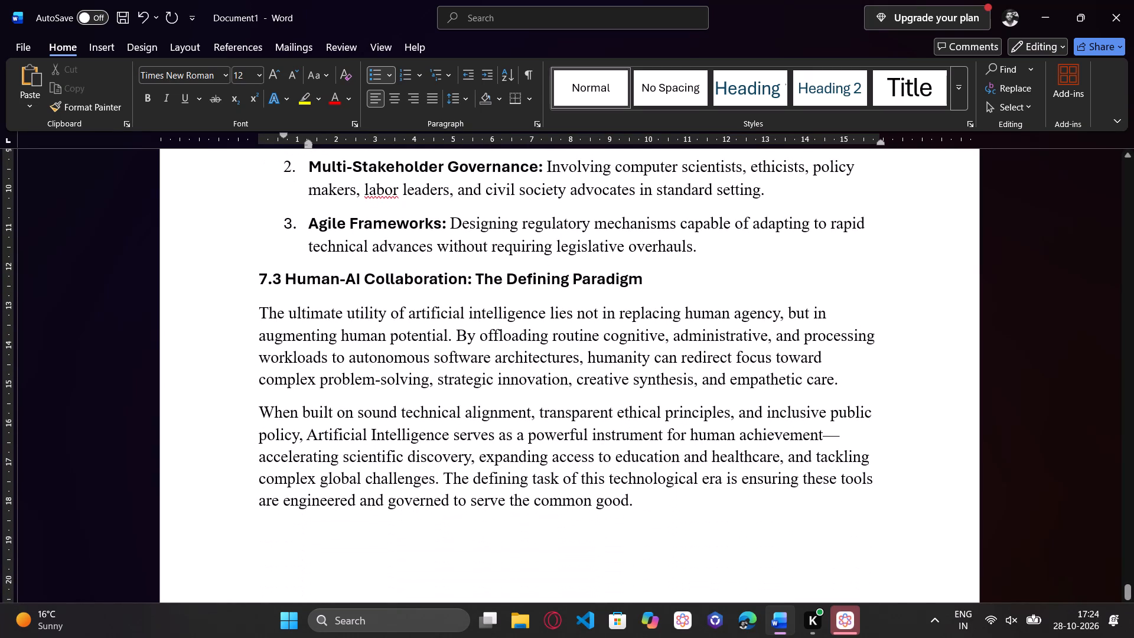
scroll(372, 292, "down", 4)
scroll(372, 292, "up", 1)
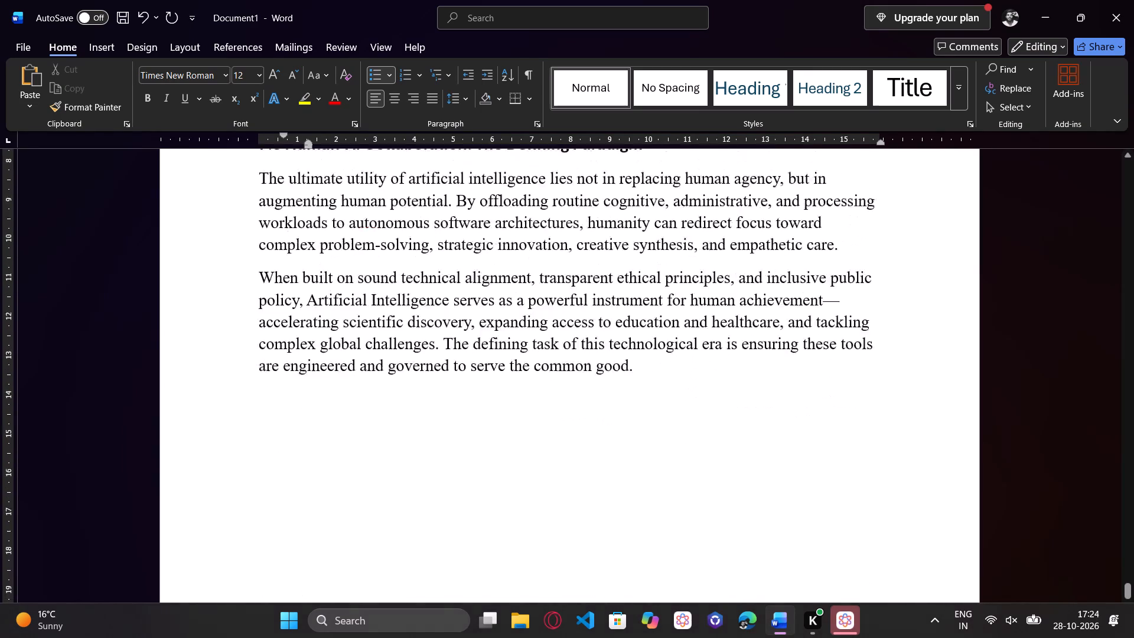
scroll(372, 292, "up", 1)
scroll(372, 292, "down", 1)
Underline the report title "The Impact of Artificial Intelligence on Society" on the first page.
scroll(372, 292, "up", 18)
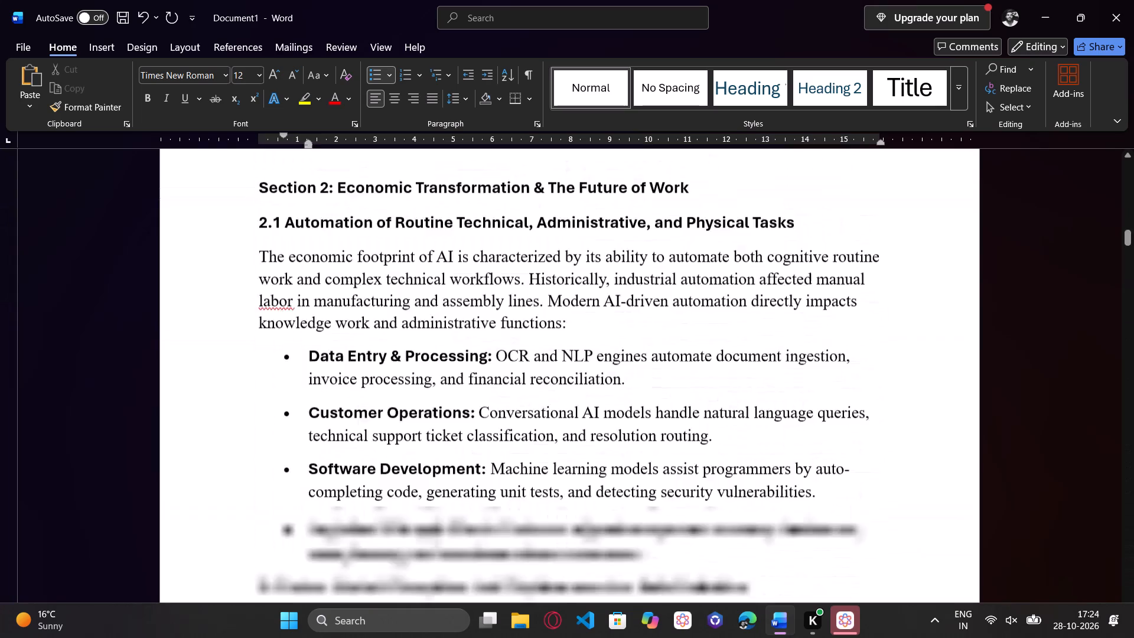
scroll(372, 292, "up", 15)
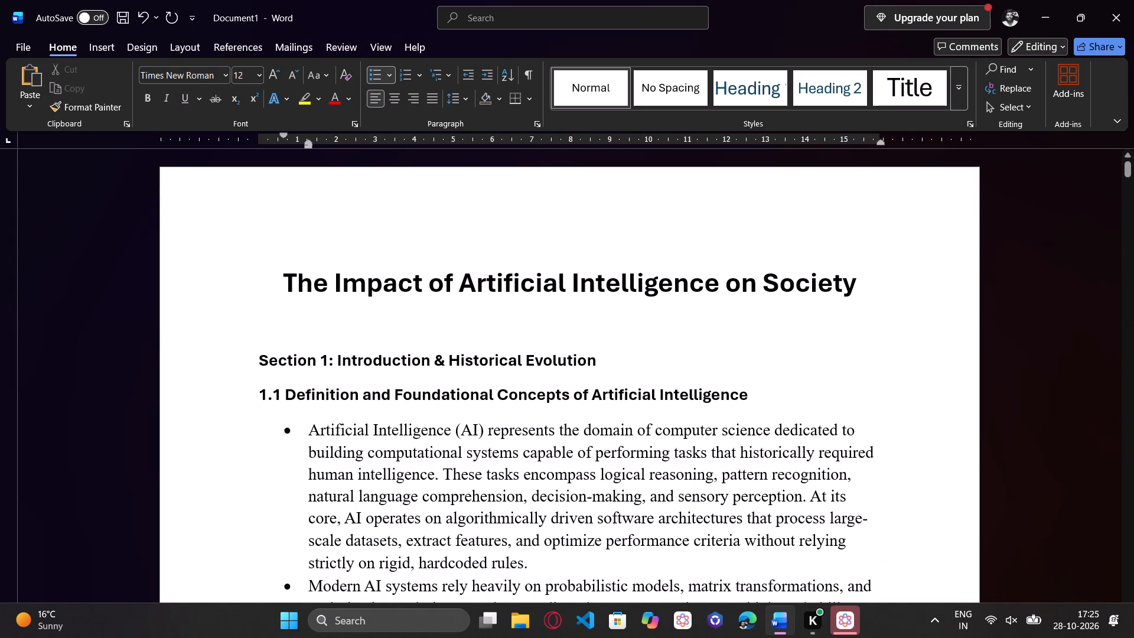
left_click_drag(859, 275, 374, 272)
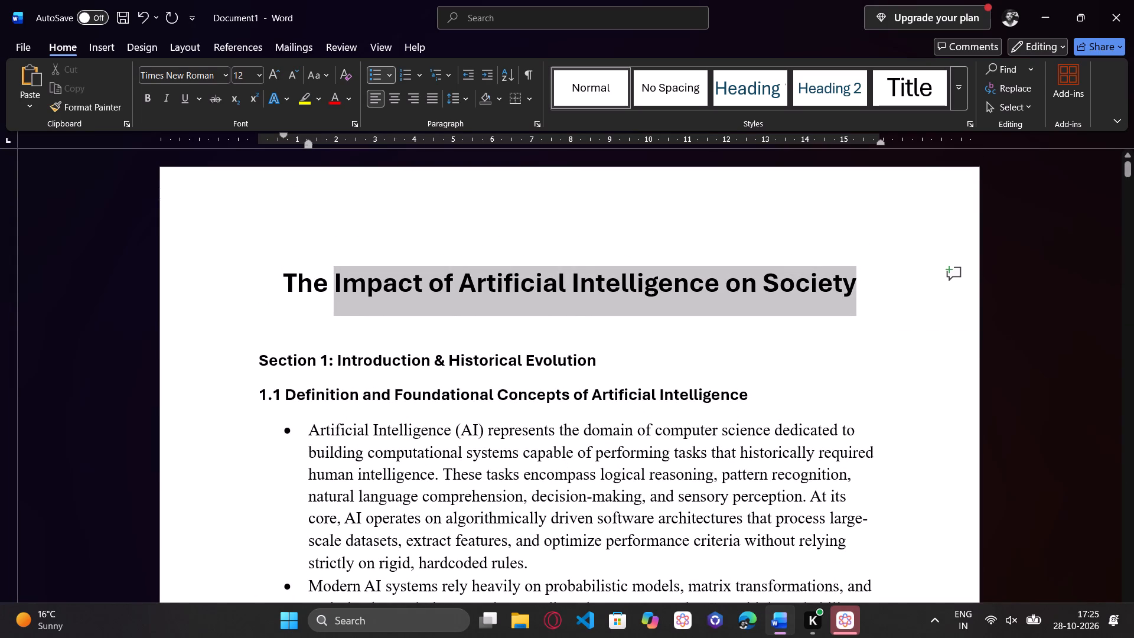
left_click_drag(374, 272, 297, 272)
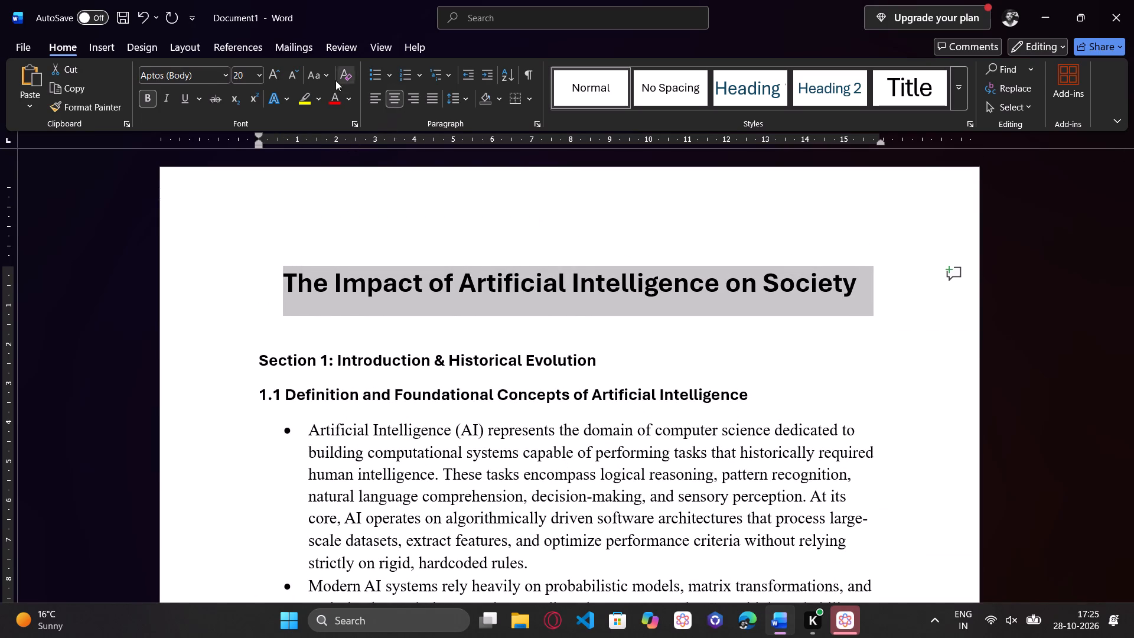
left_click(189, 96)
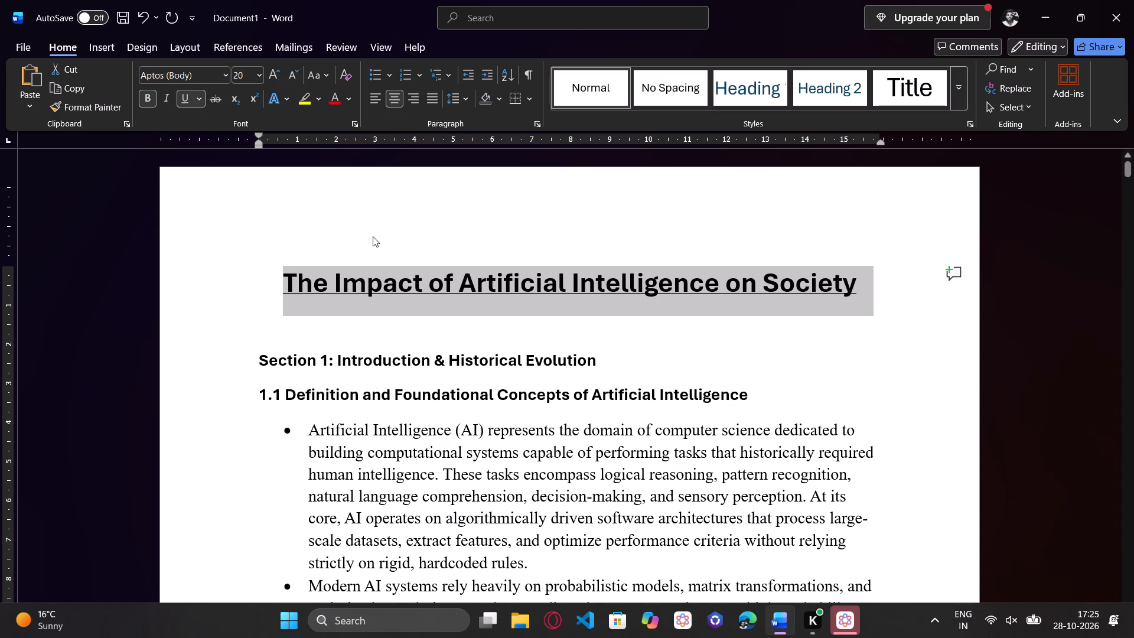
left_click(513, 360)
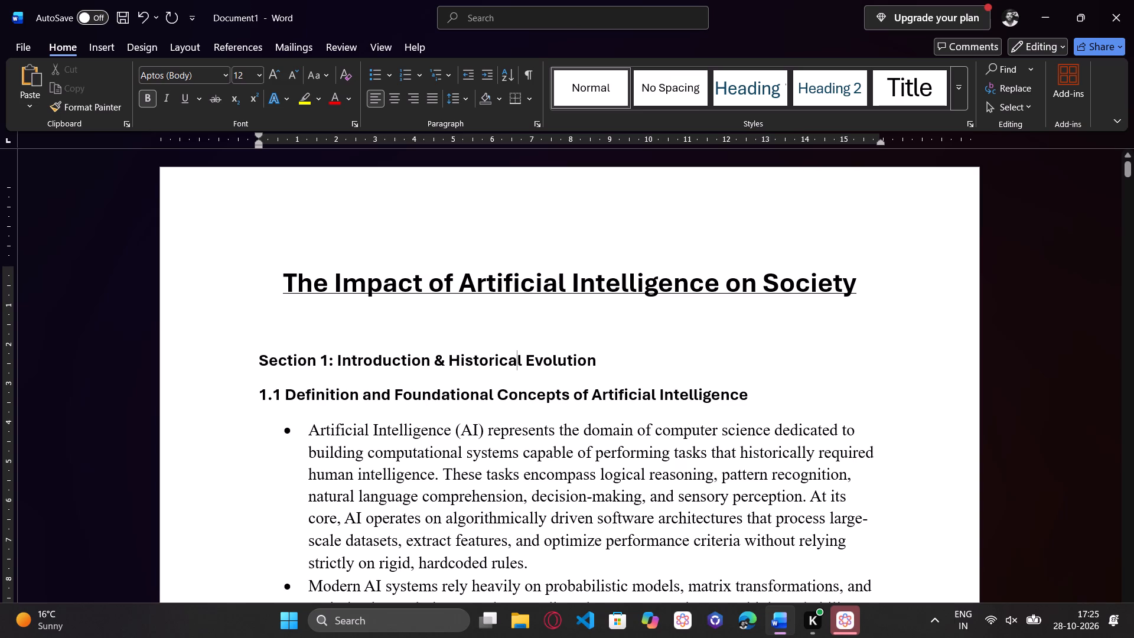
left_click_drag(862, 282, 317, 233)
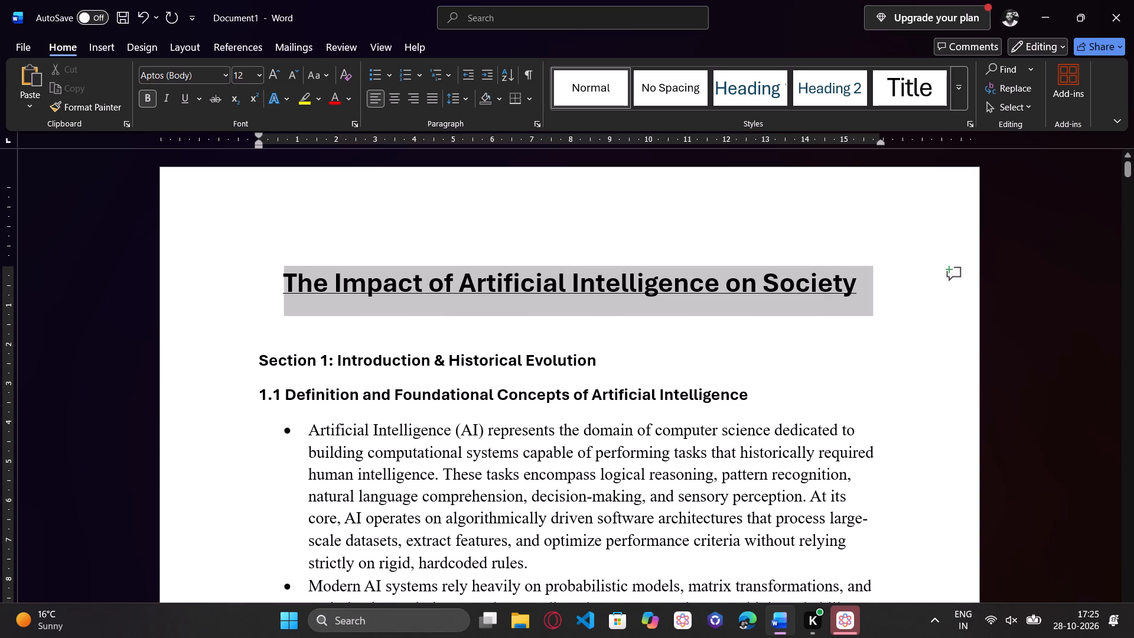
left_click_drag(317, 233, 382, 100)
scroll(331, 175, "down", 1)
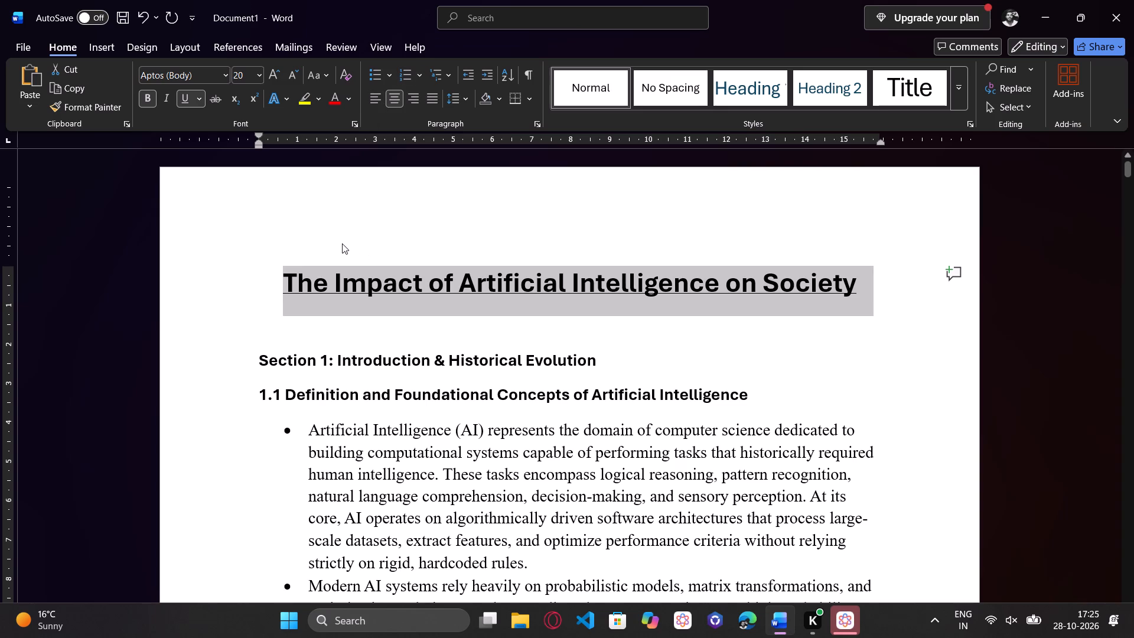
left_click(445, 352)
Review the formatting from section 1.1 through the Deep Learning catalysts list in section 1.3.
scroll(445, 352, "down", 1)
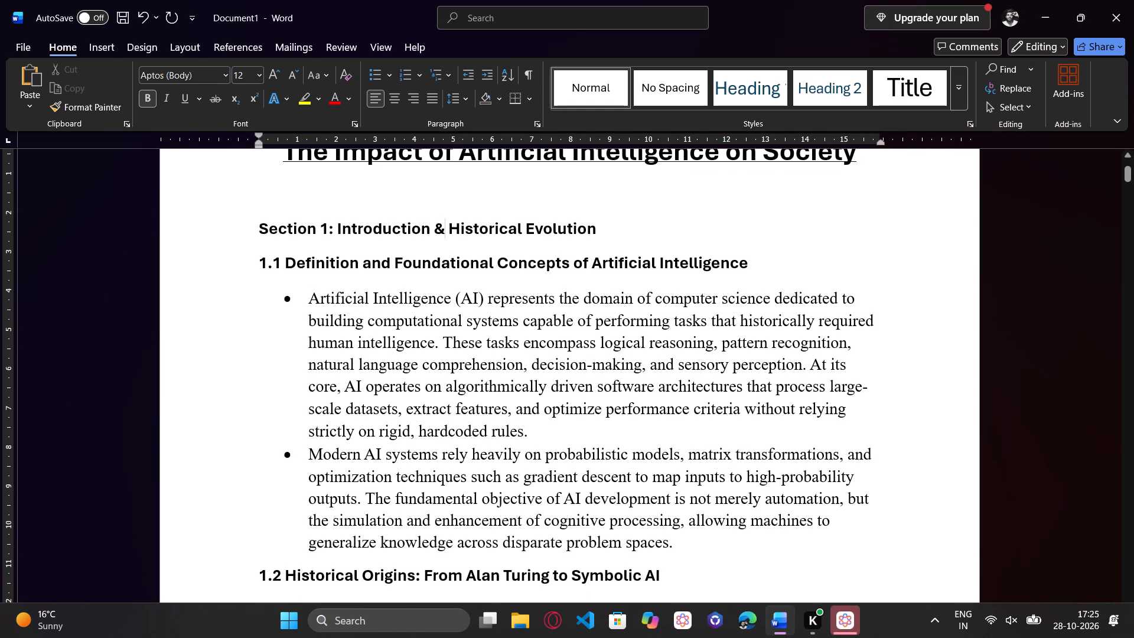
scroll(390, 348, "down", 1)
scroll(390, 348, "up", 1)
scroll(390, 348, "down", 1)
scroll(401, 226, "down", 1)
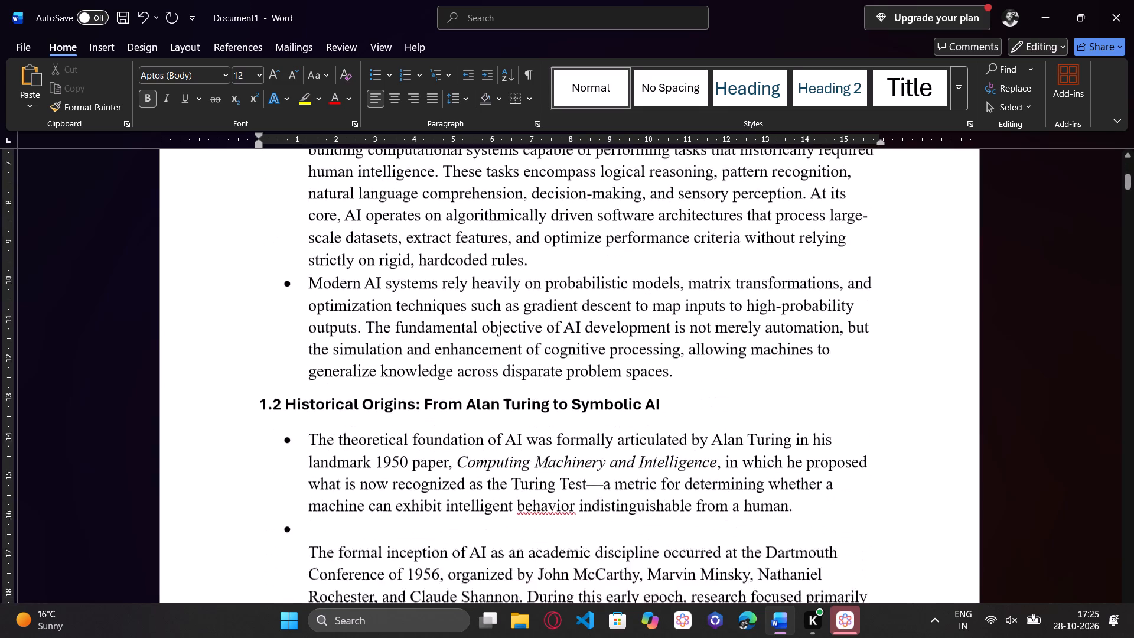
scroll(401, 226, "down", 2)
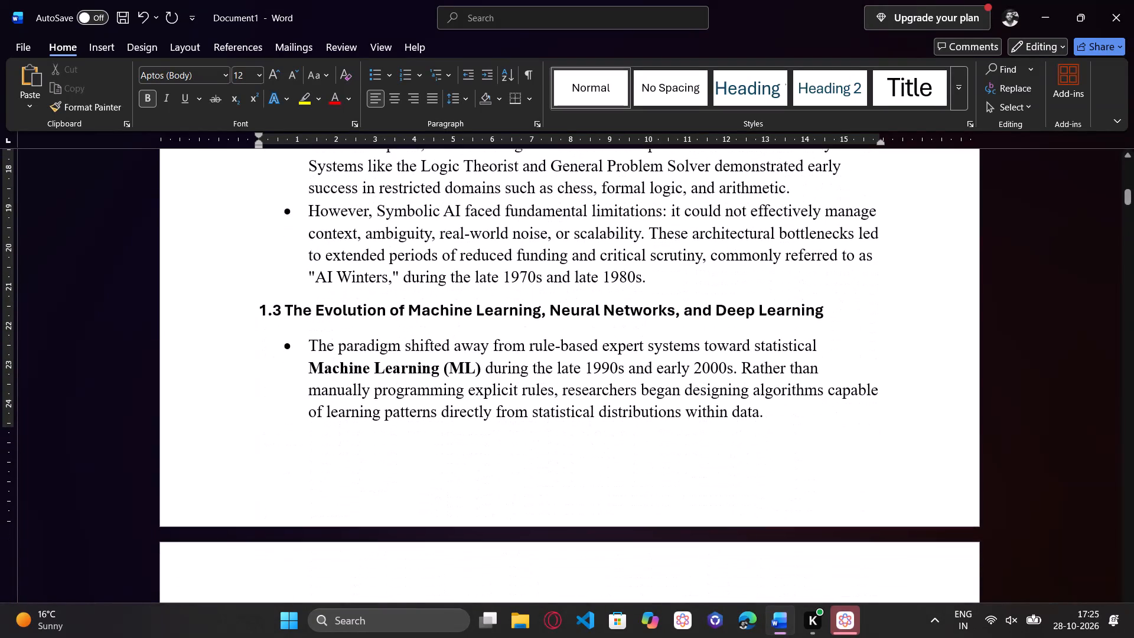
scroll(401, 226, "down", 1)
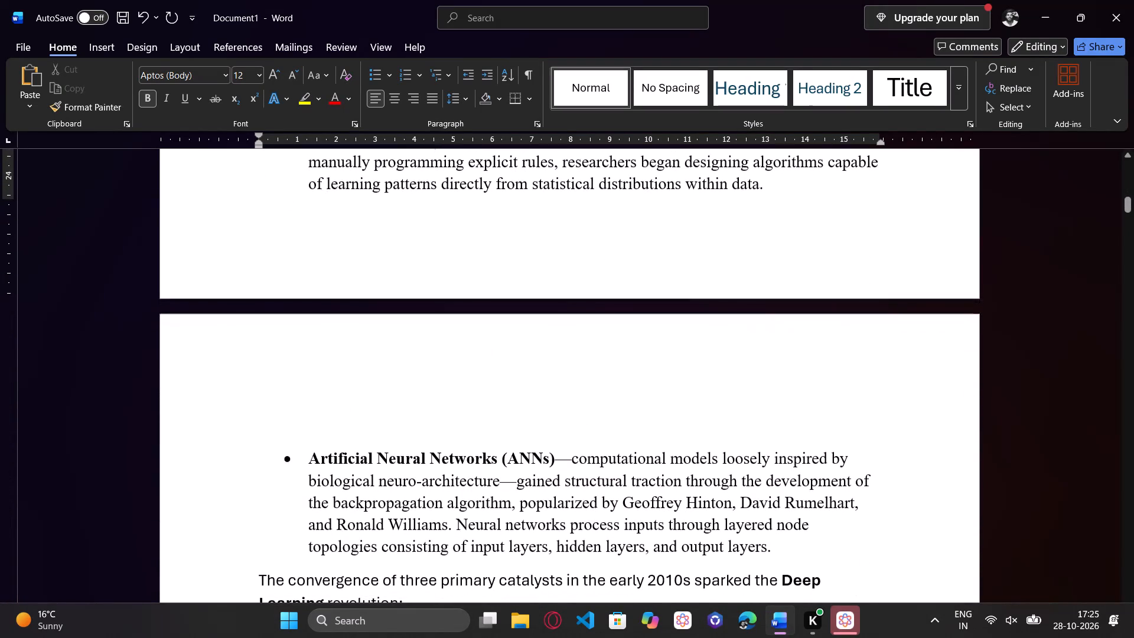
scroll(401, 226, "down", 1)
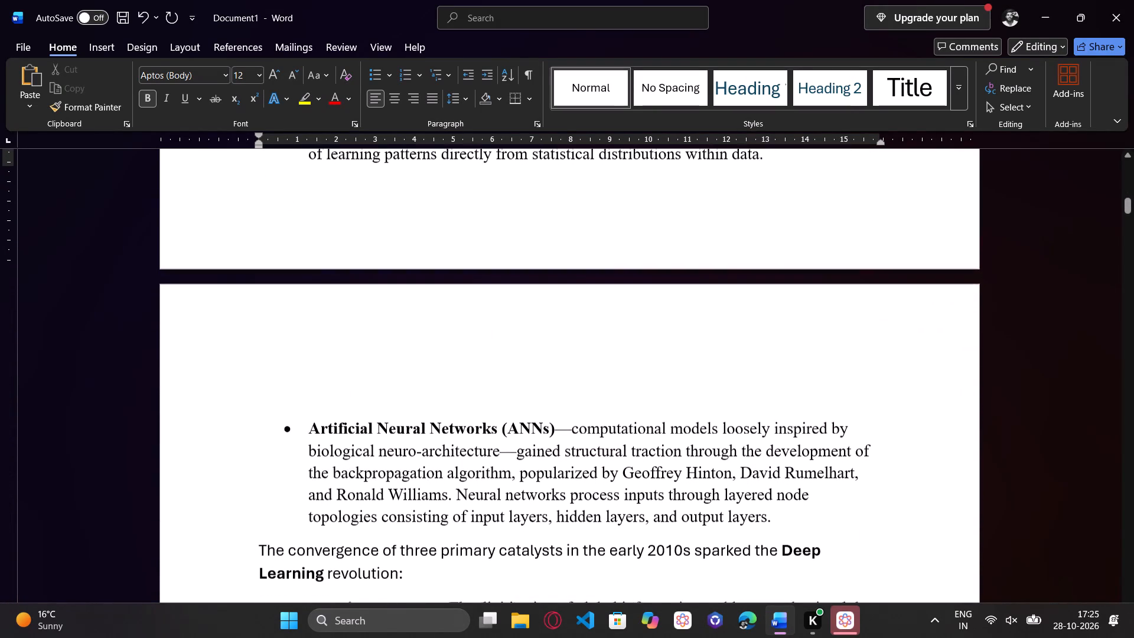
scroll(401, 226, "down", 1)
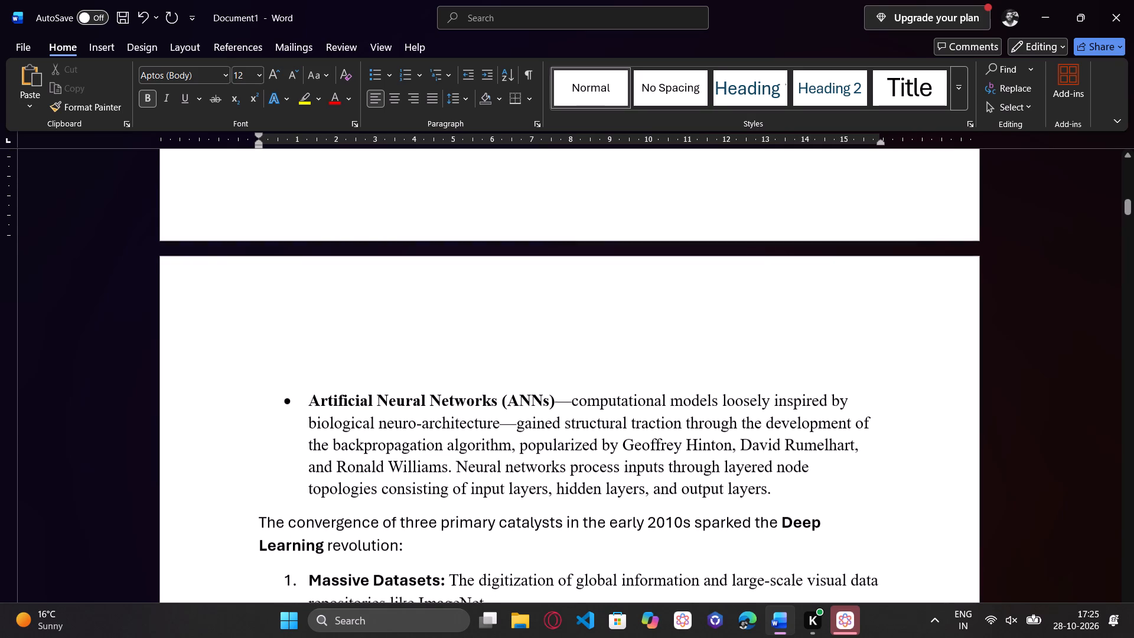
scroll(401, 226, "down", 2)
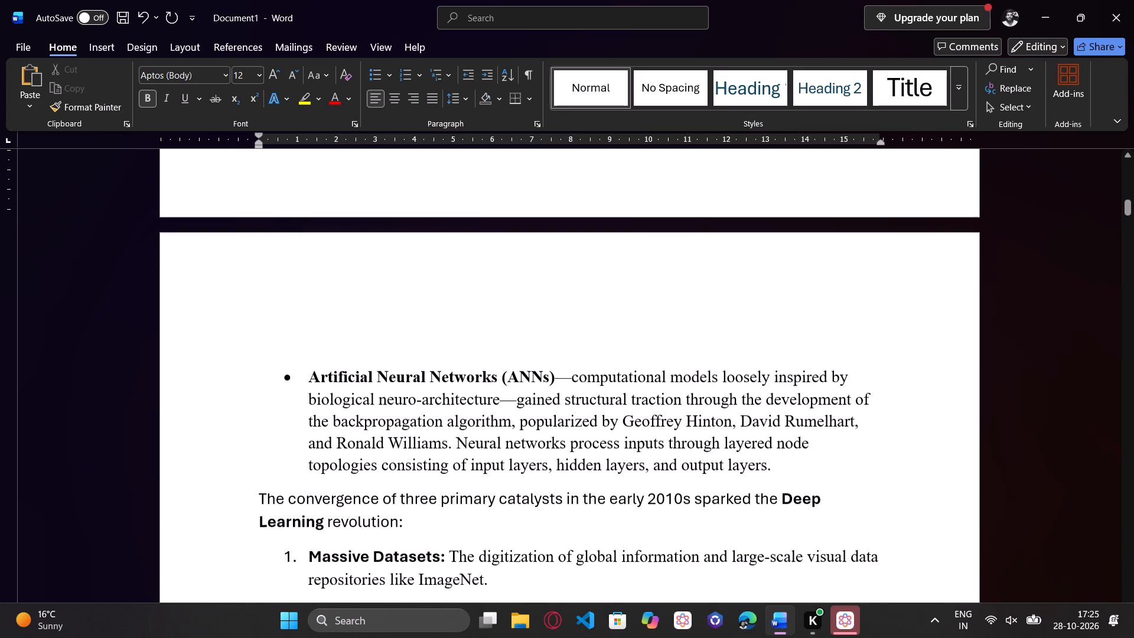
scroll(401, 226, "down", 2)
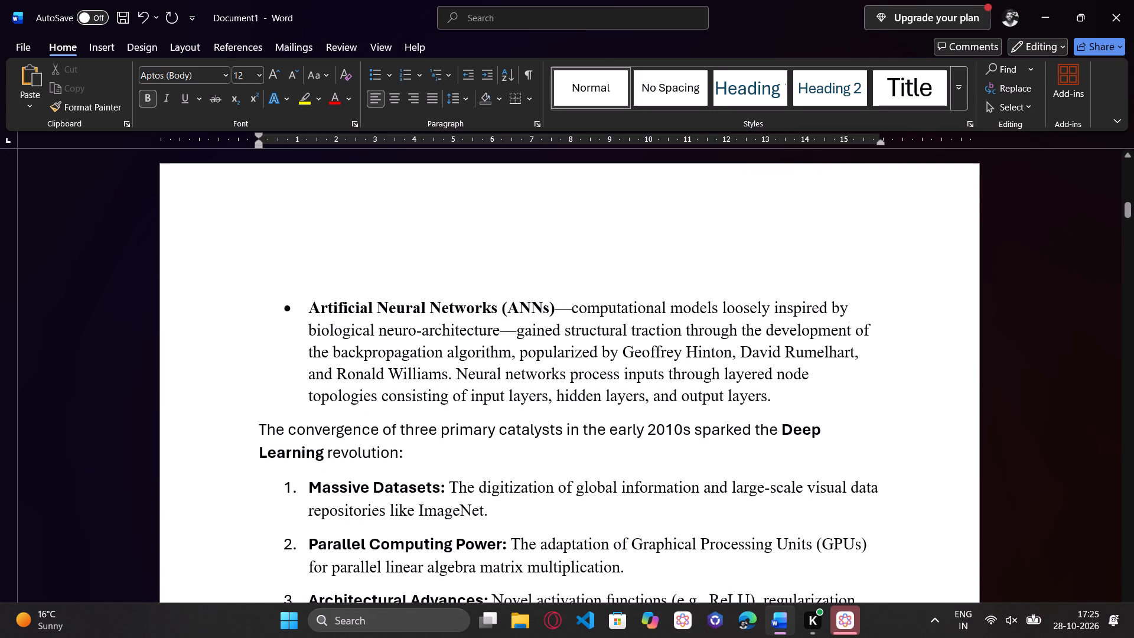
Return to the title and review the formatting of sections 1.1 and 1.2 again.
scroll(401, 226, "up", 8)
scroll(401, 226, "down", 1)
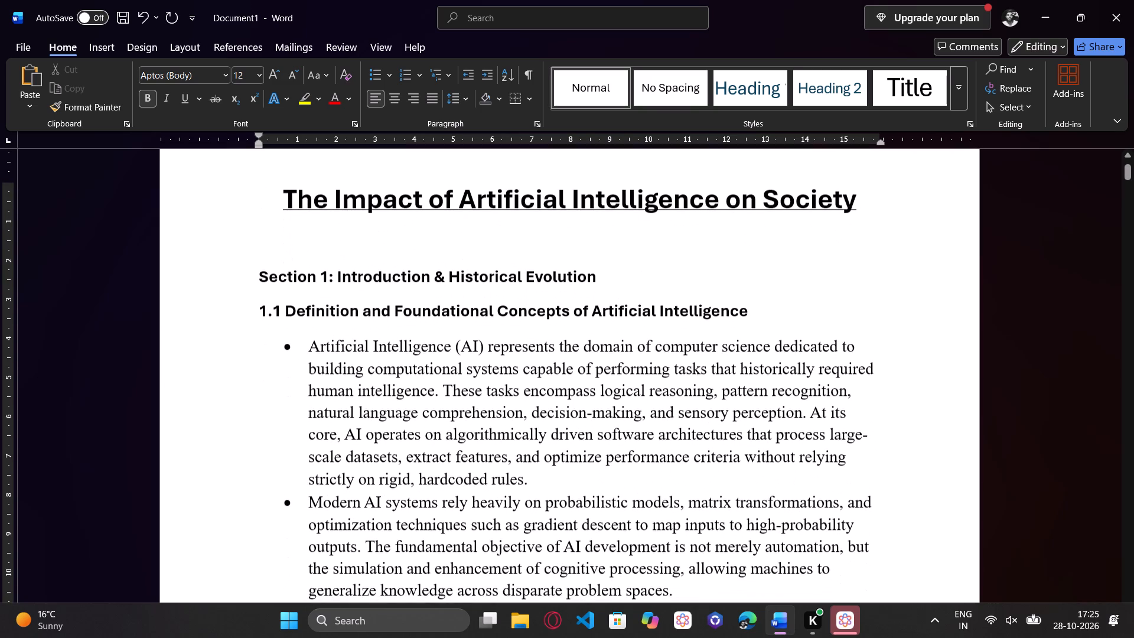
scroll(401, 226, "down", 1)
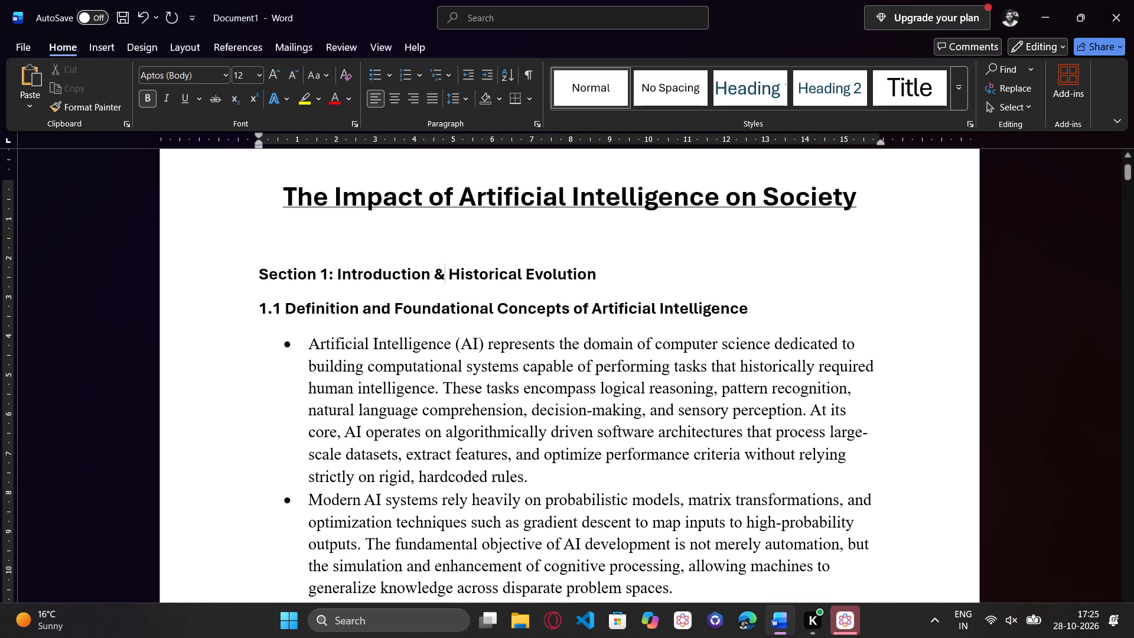
scroll(401, 226, "down", 3)
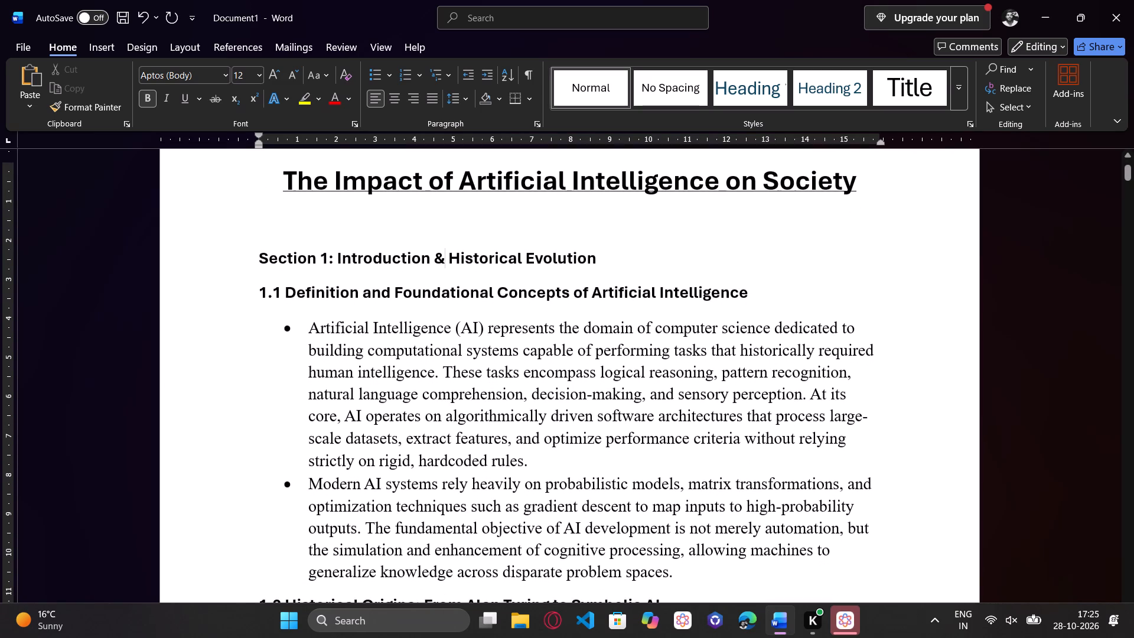
scroll(401, 226, "down", 2)
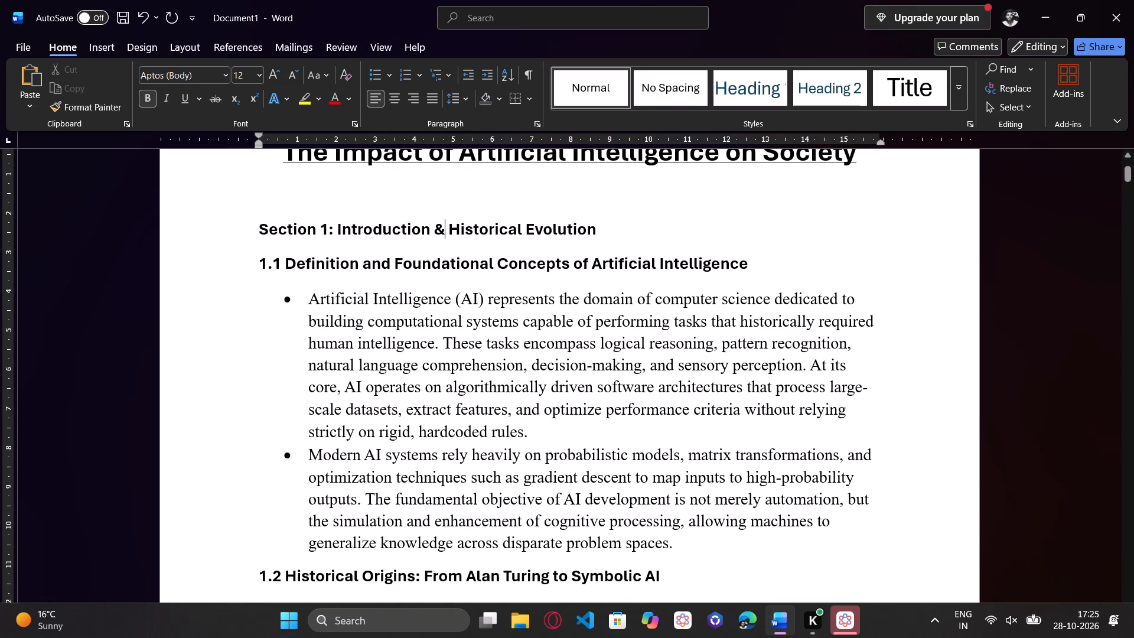
scroll(401, 226, "down", 1)
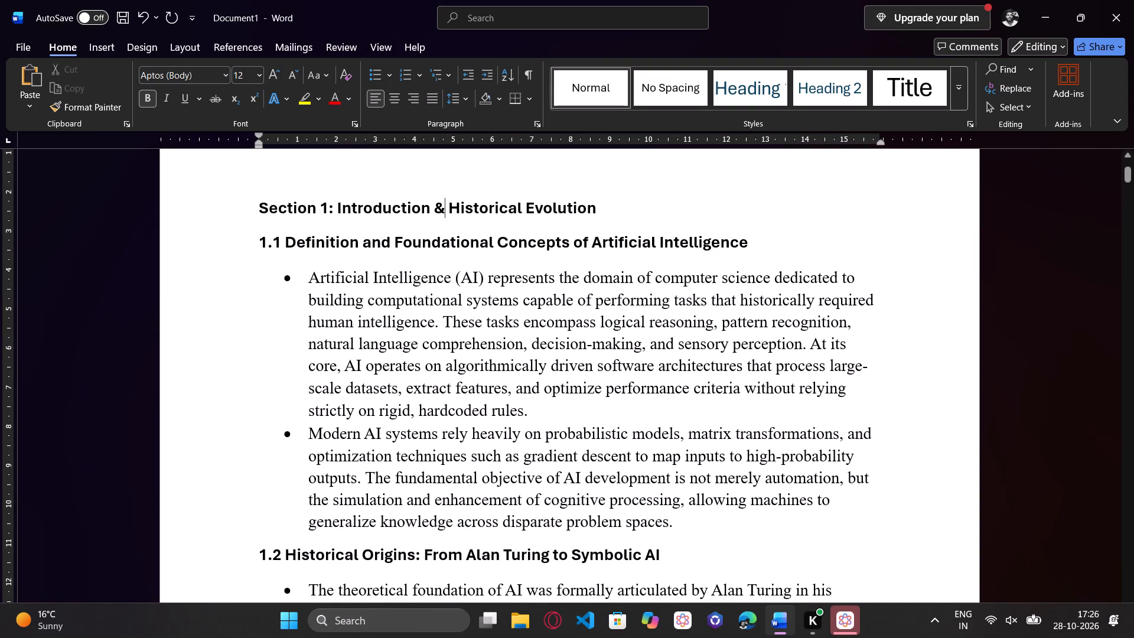
scroll(401, 226, "down", 1)
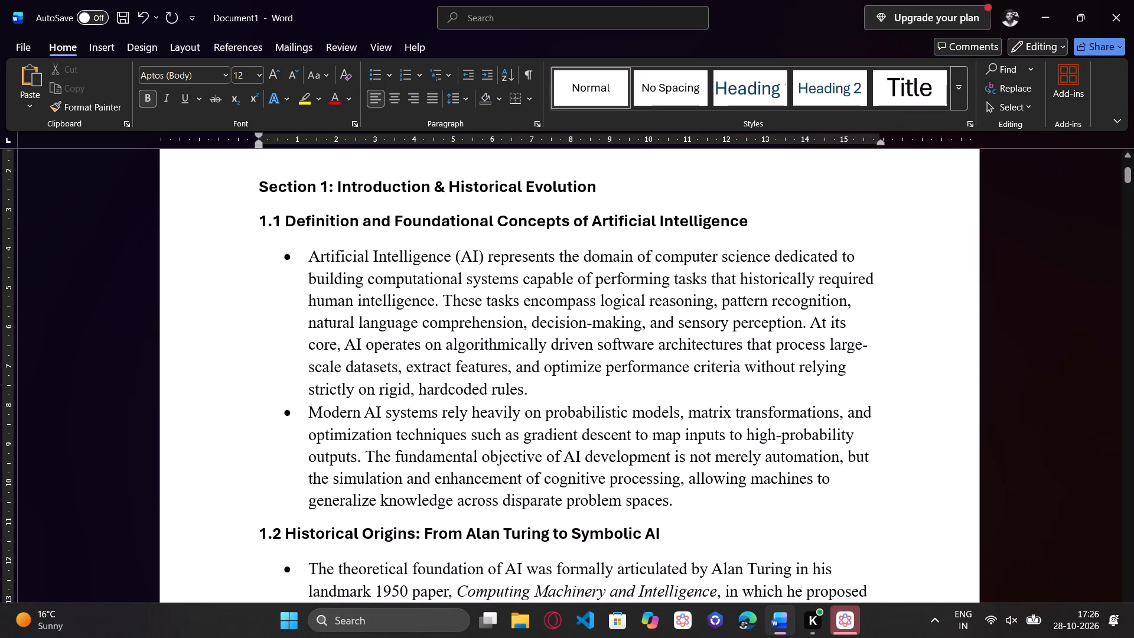
scroll(401, 226, "down", 1)
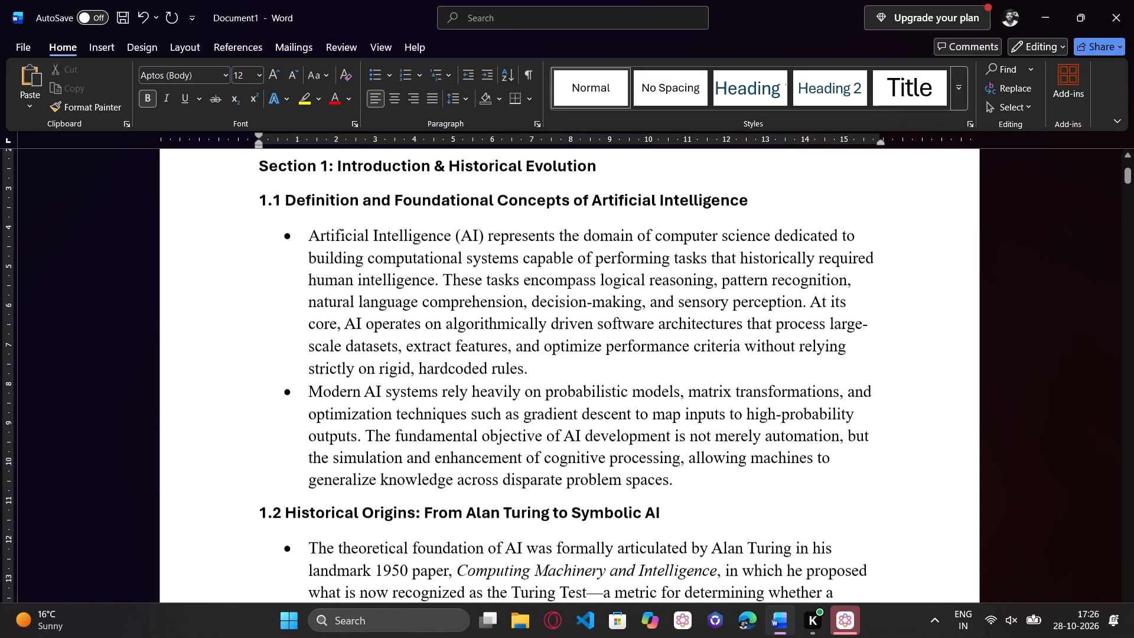
scroll(401, 226, "down", 2)
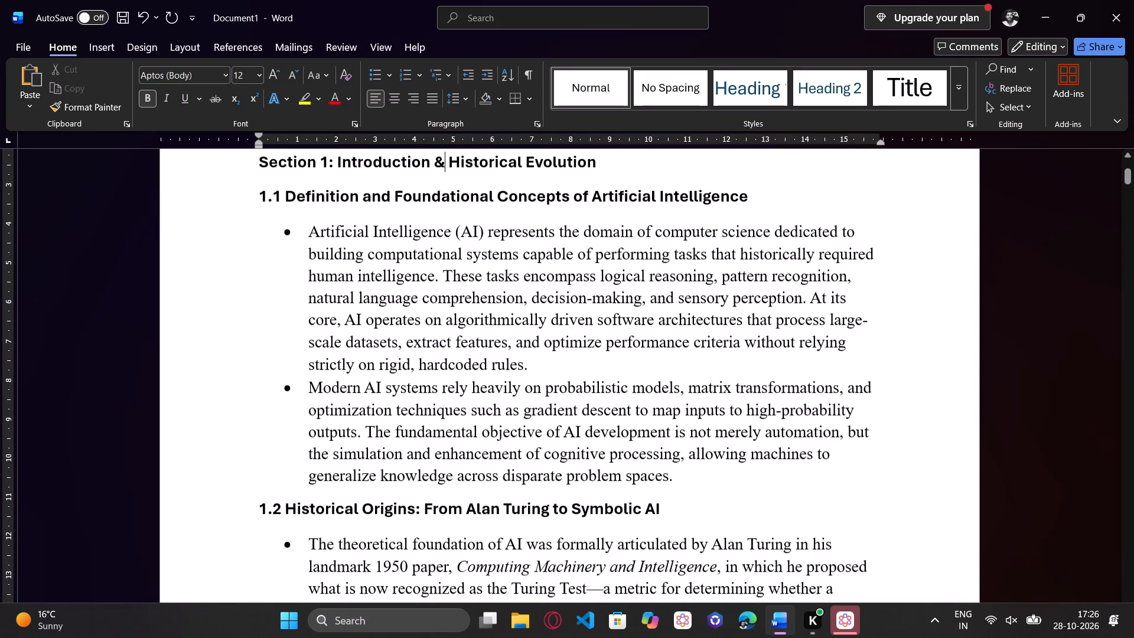
scroll(401, 226, "down", 3)
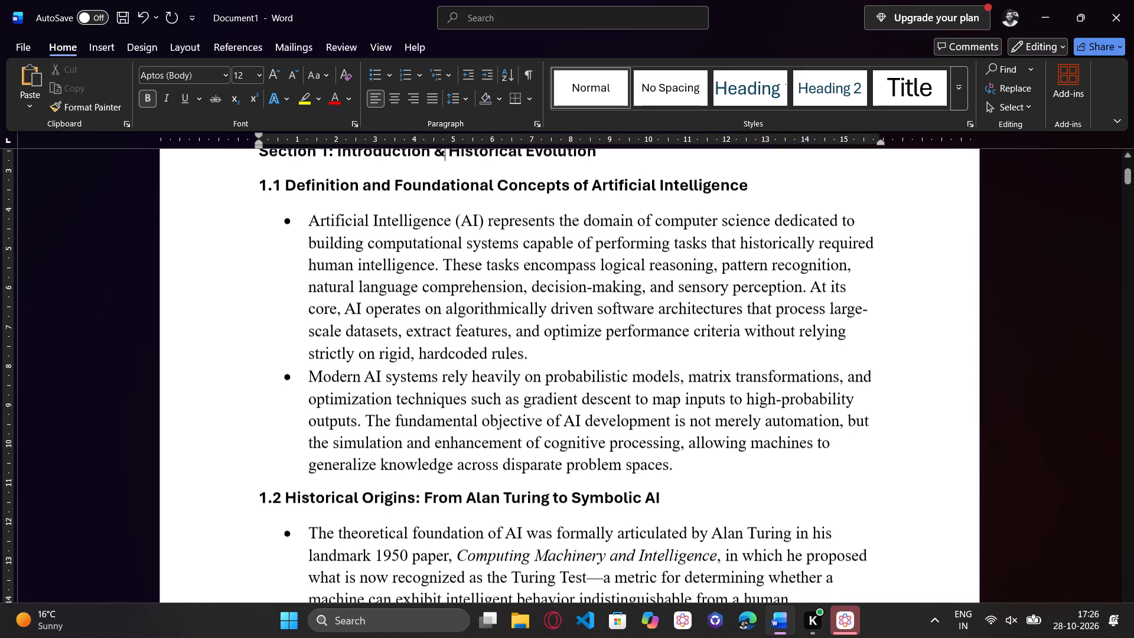
scroll(401, 226, "down", 1)
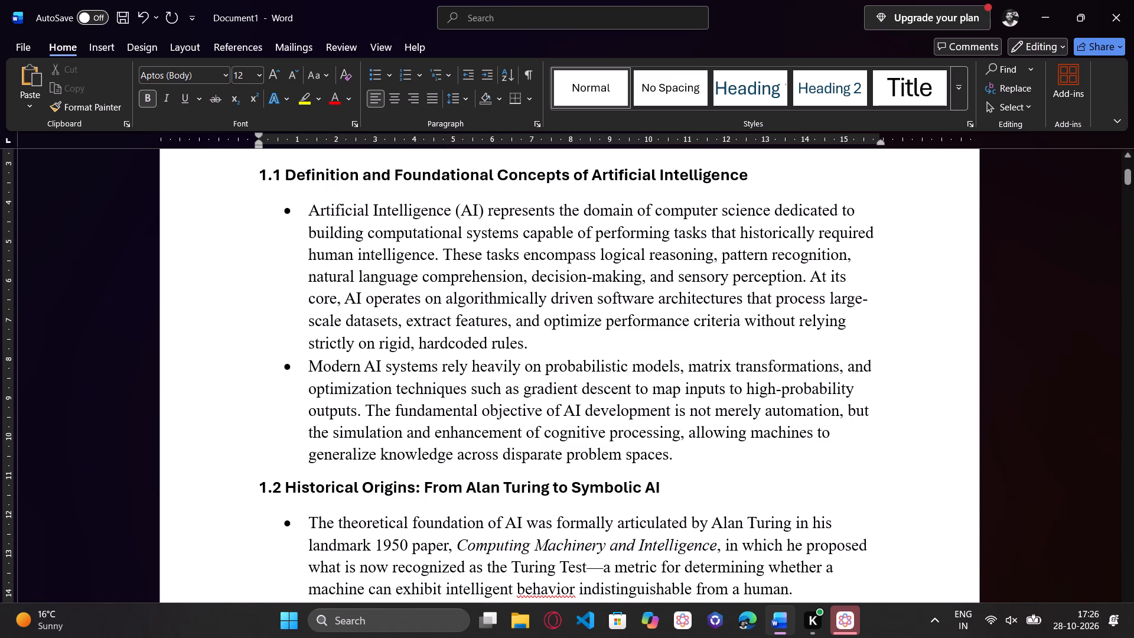
scroll(485, 241, "down", 1)
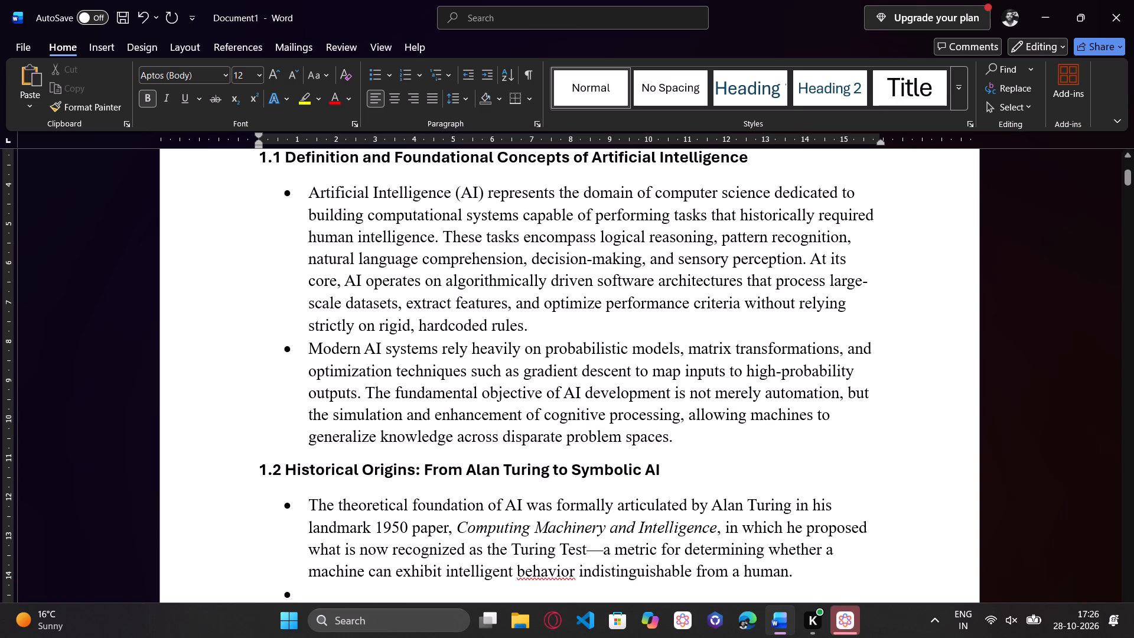
scroll(607, 264, "down", 1)
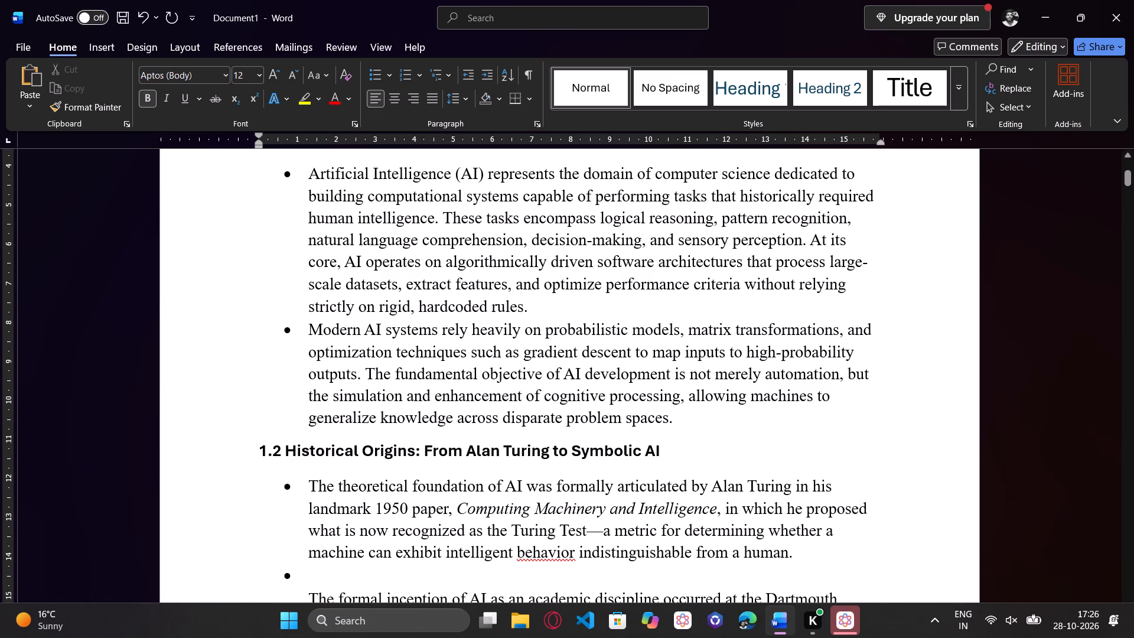
Review the formatting and bullet spacing from the end of section 1.1 through section 1.2 on historical origins.
scroll(556, 167, "down", 2)
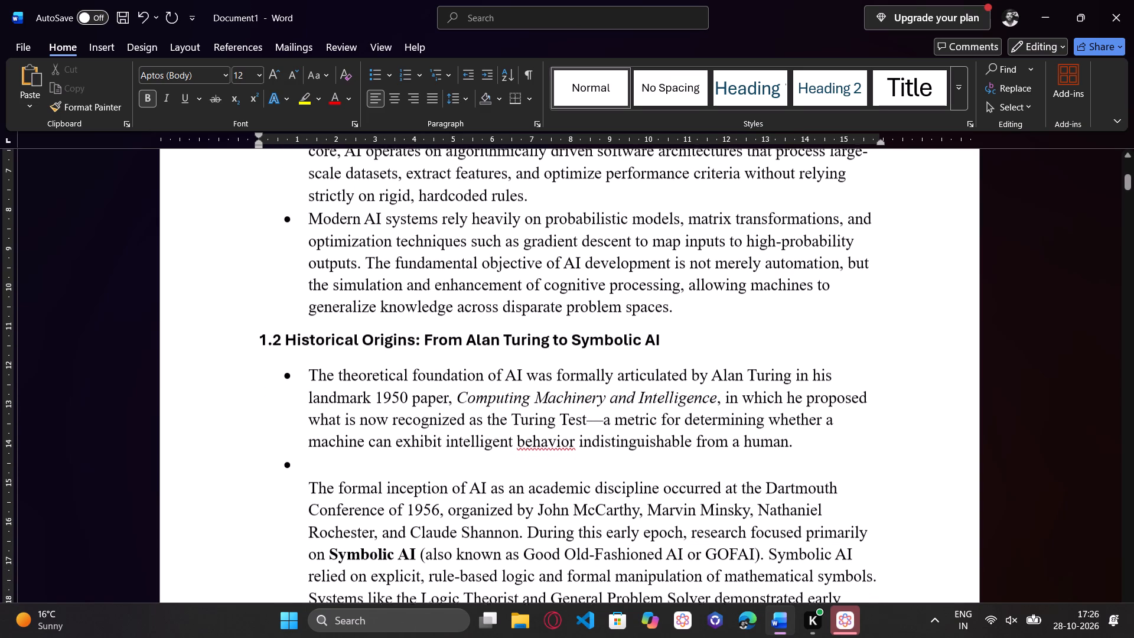
scroll(556, 167, "down", 1)
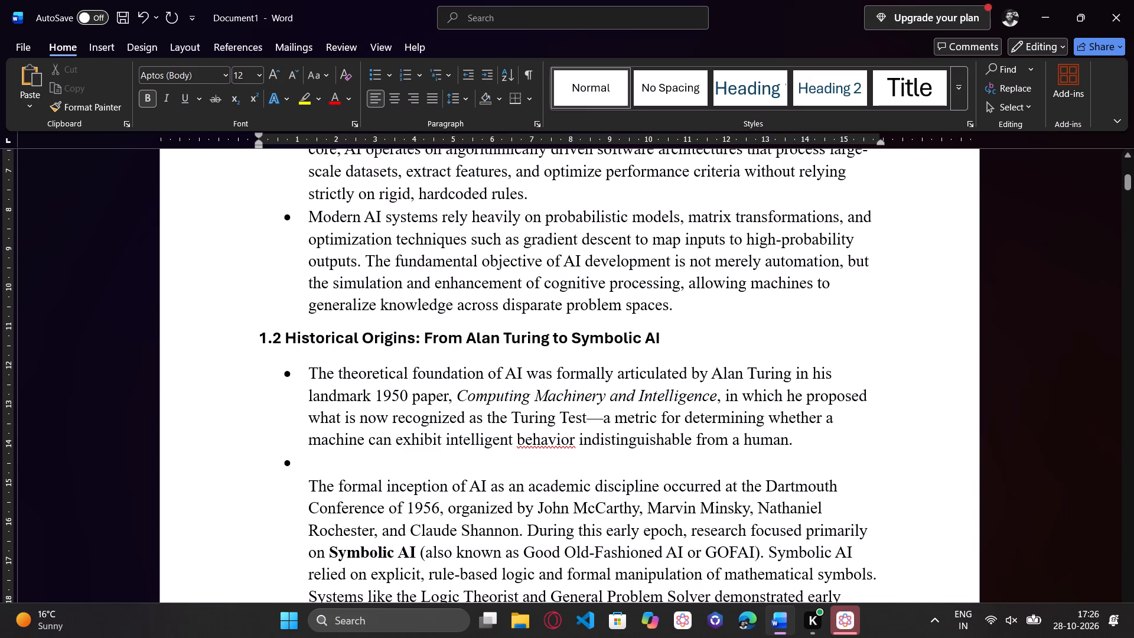
scroll(494, 223, "down", 1)
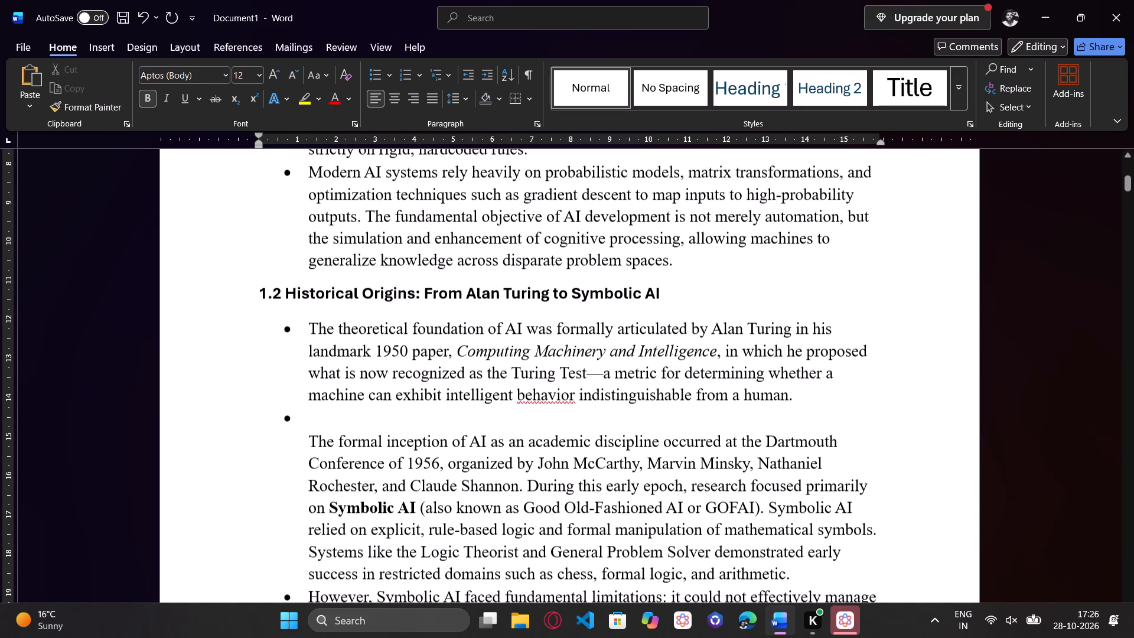
scroll(494, 223, "down", 3)
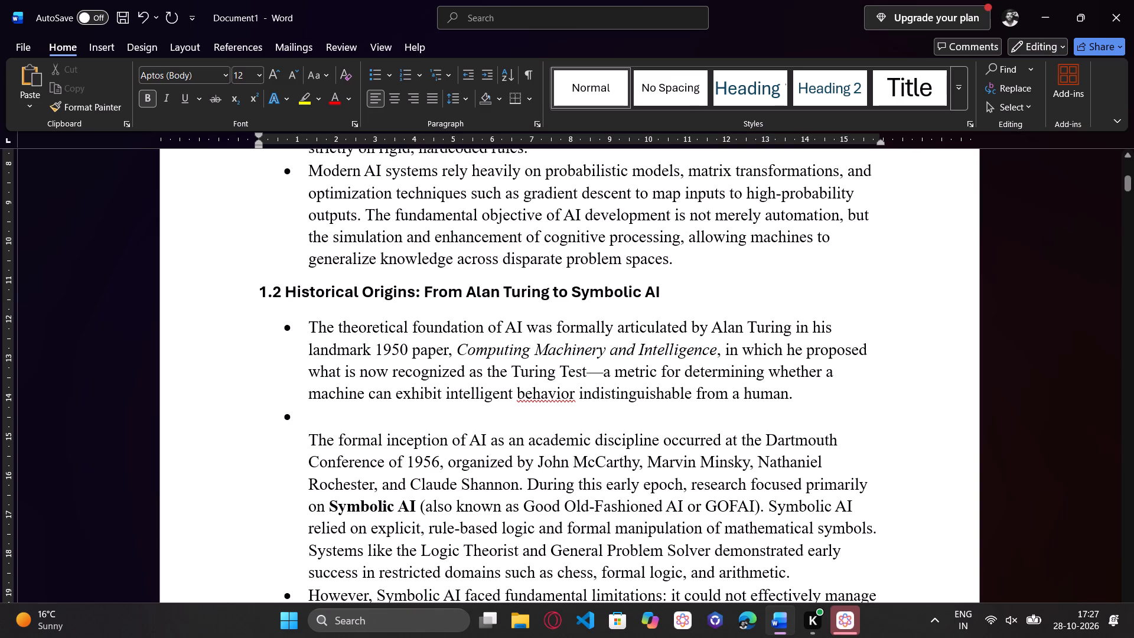
left_click_drag(674, 269, 843, 219)
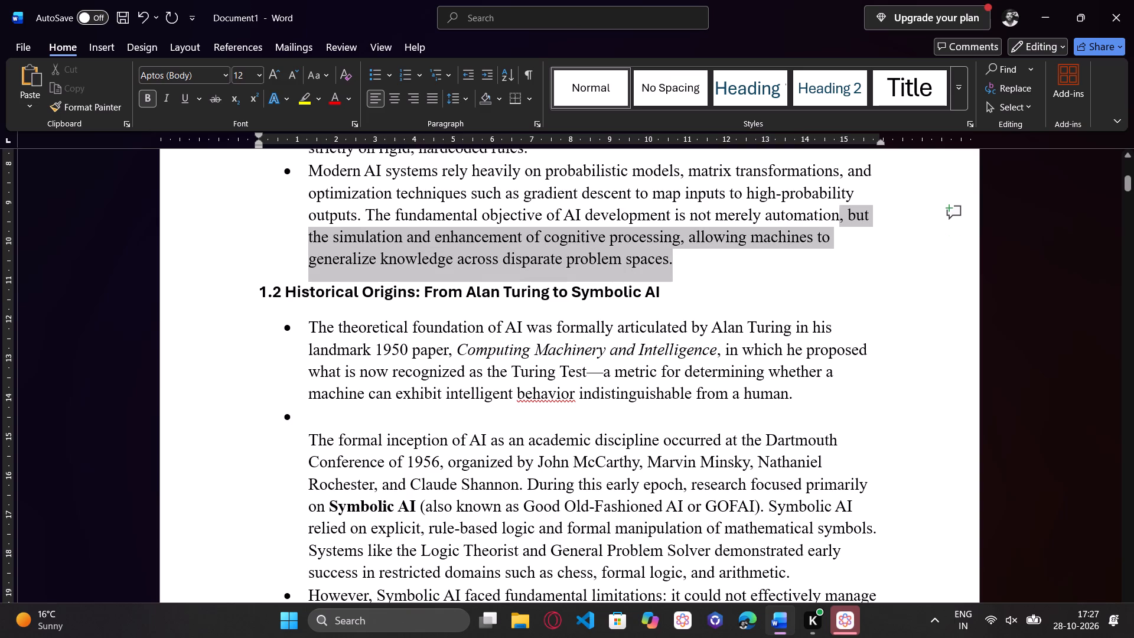
left_click_drag(843, 219, 836, 236)
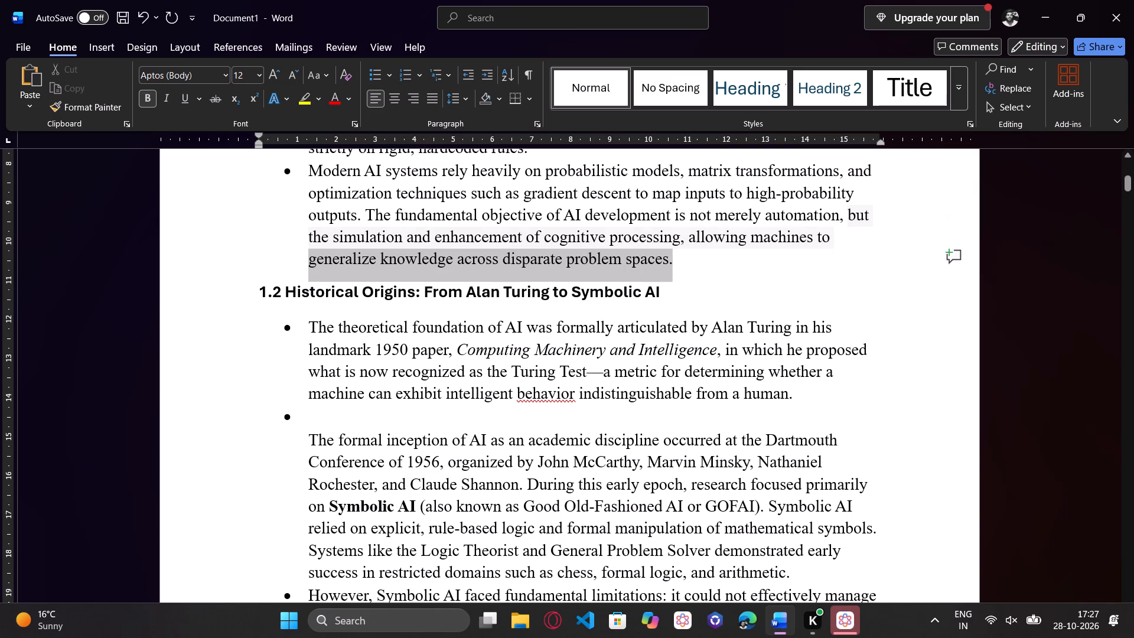
left_click_drag(836, 236, 696, 233)
left_click(687, 324)
scroll(687, 324, "down", 1)
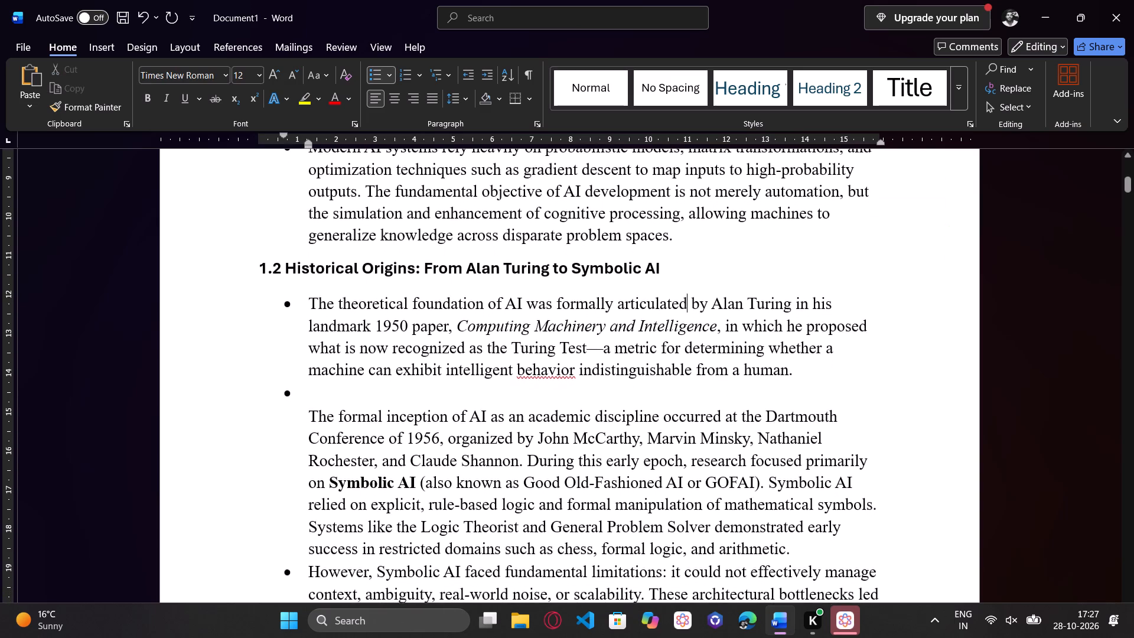
scroll(687, 324, "down", 2)
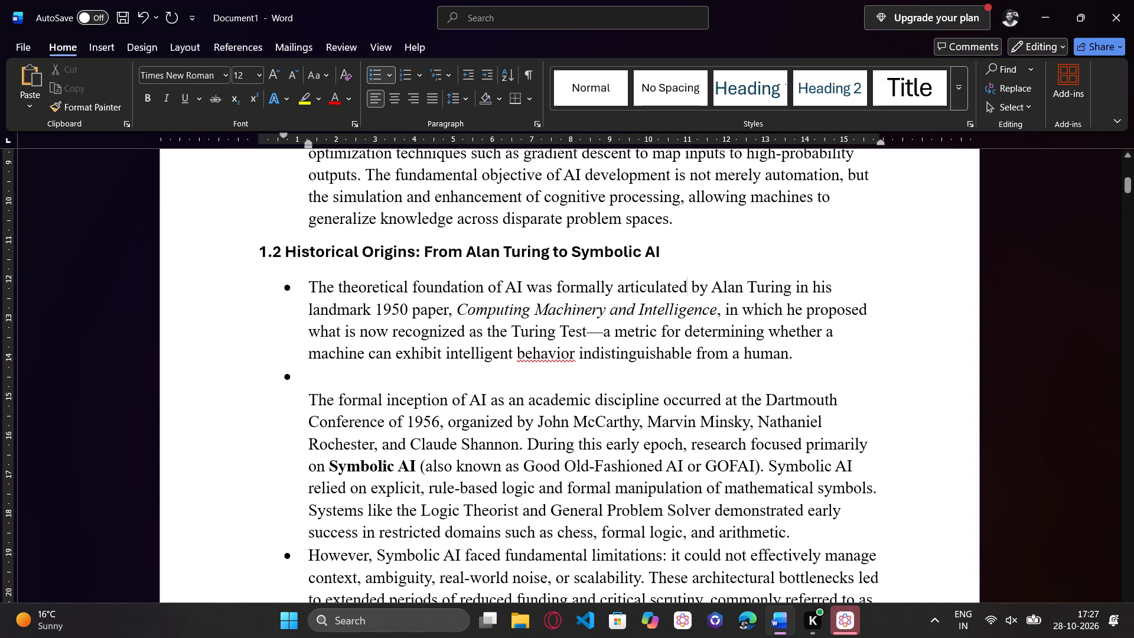
scroll(686, 315, "down", 1)
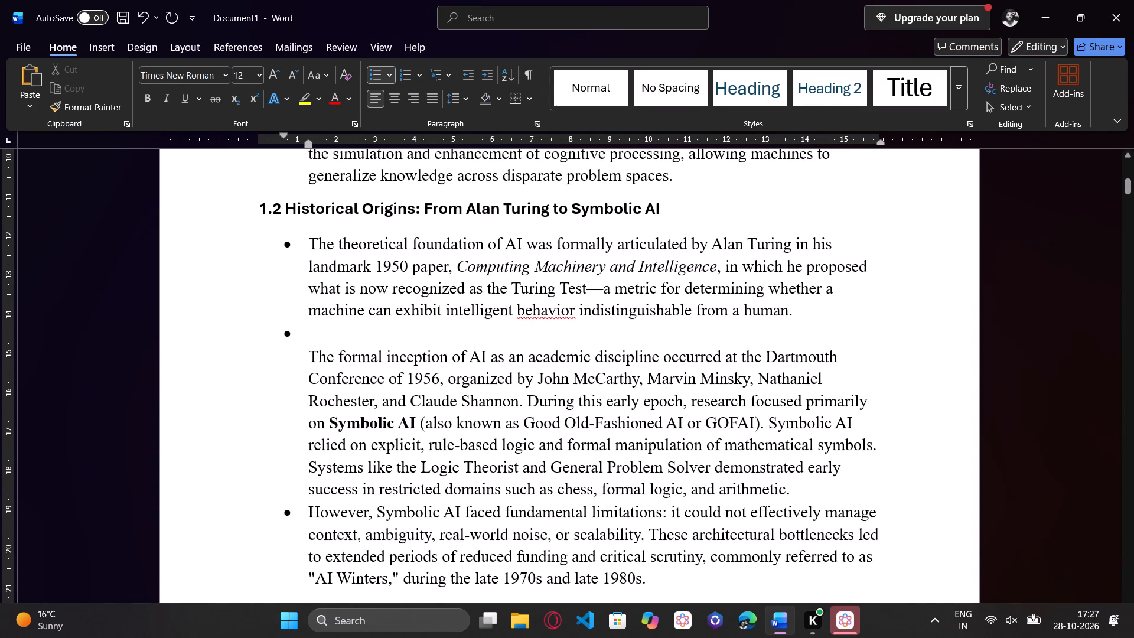
scroll(686, 315, "down", 1)
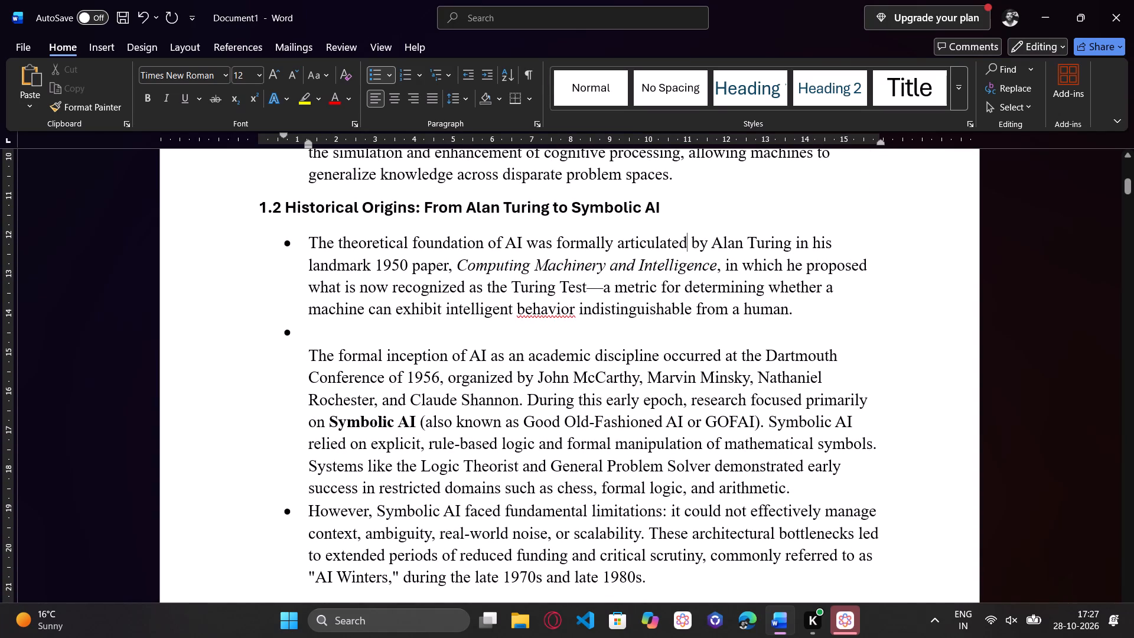
scroll(686, 315, "down", 3)
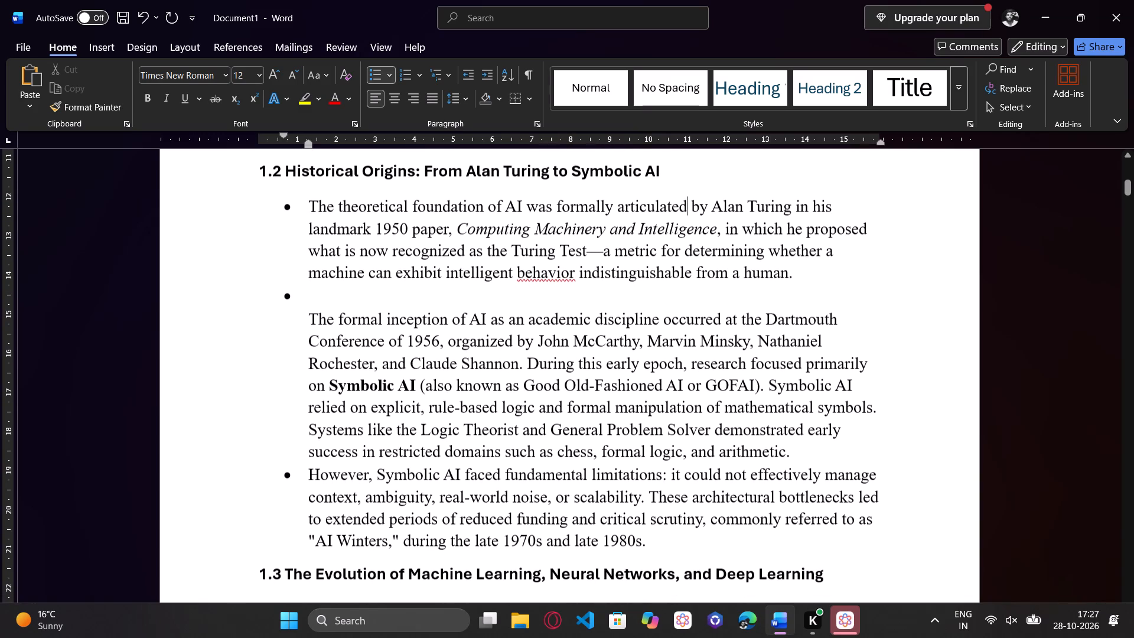
scroll(686, 315, "down", 2)
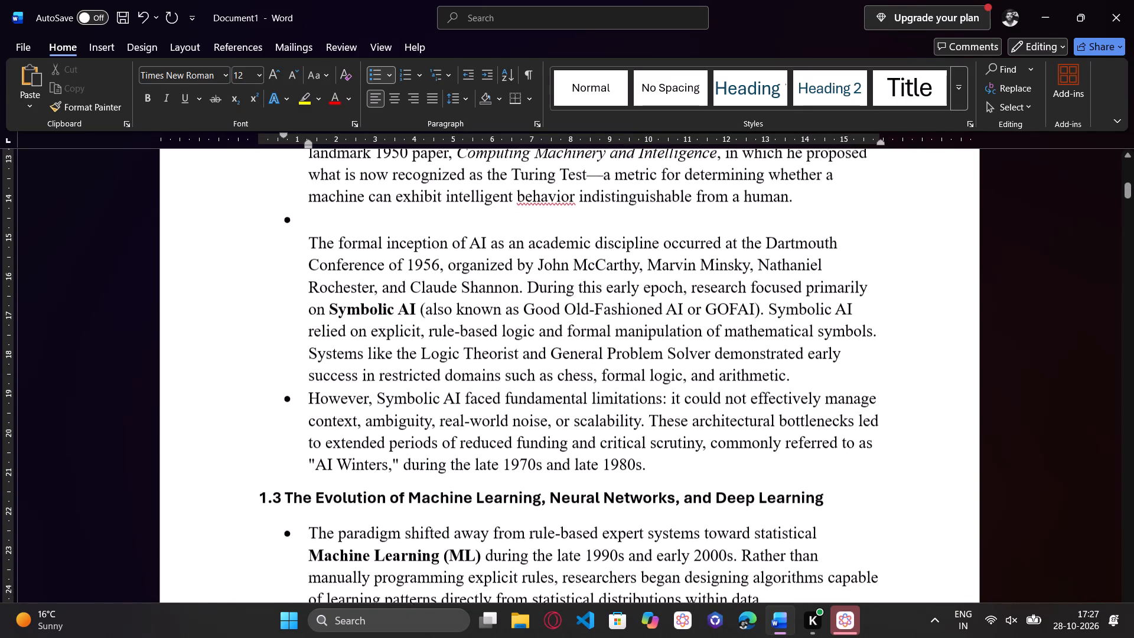
scroll(686, 315, "down", 1)
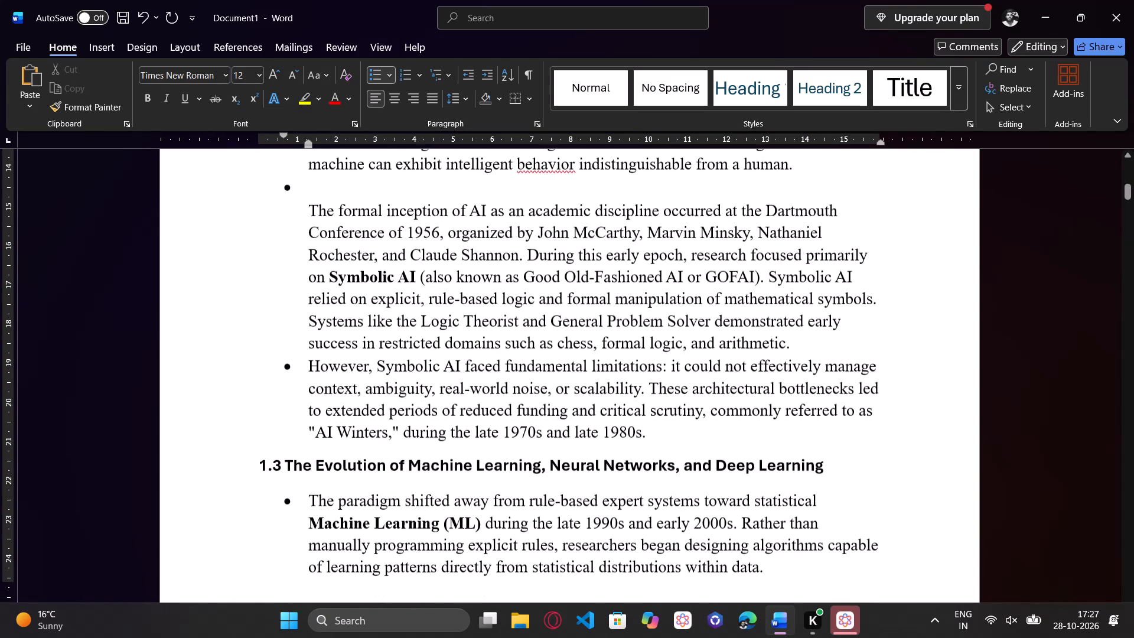
scroll(686, 315, "down", 1)
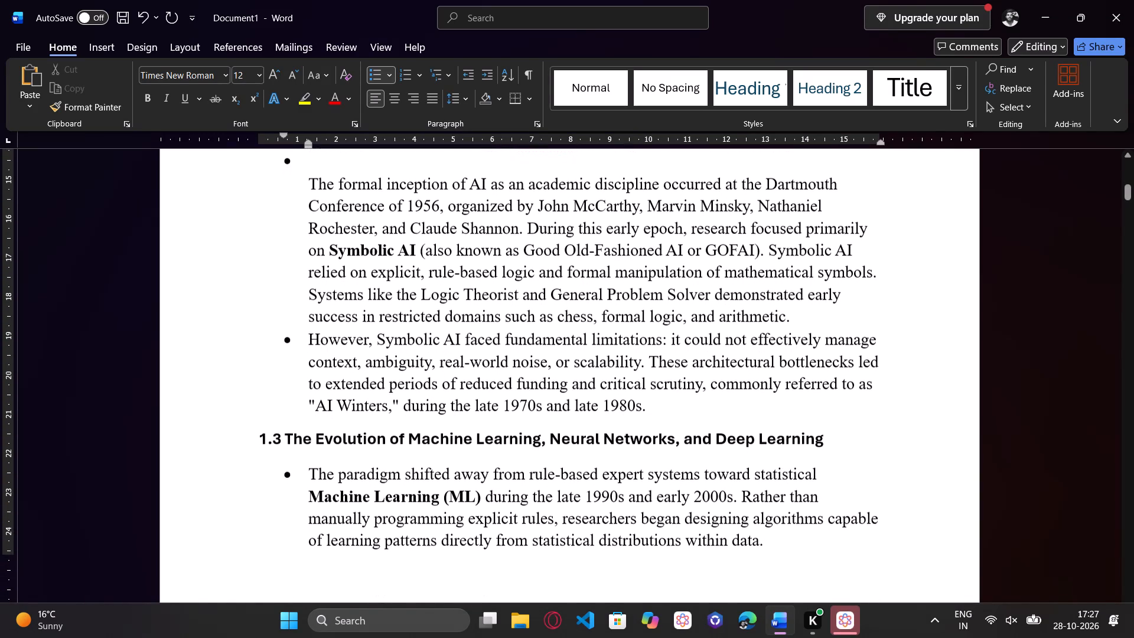
scroll(686, 315, "down", 2)
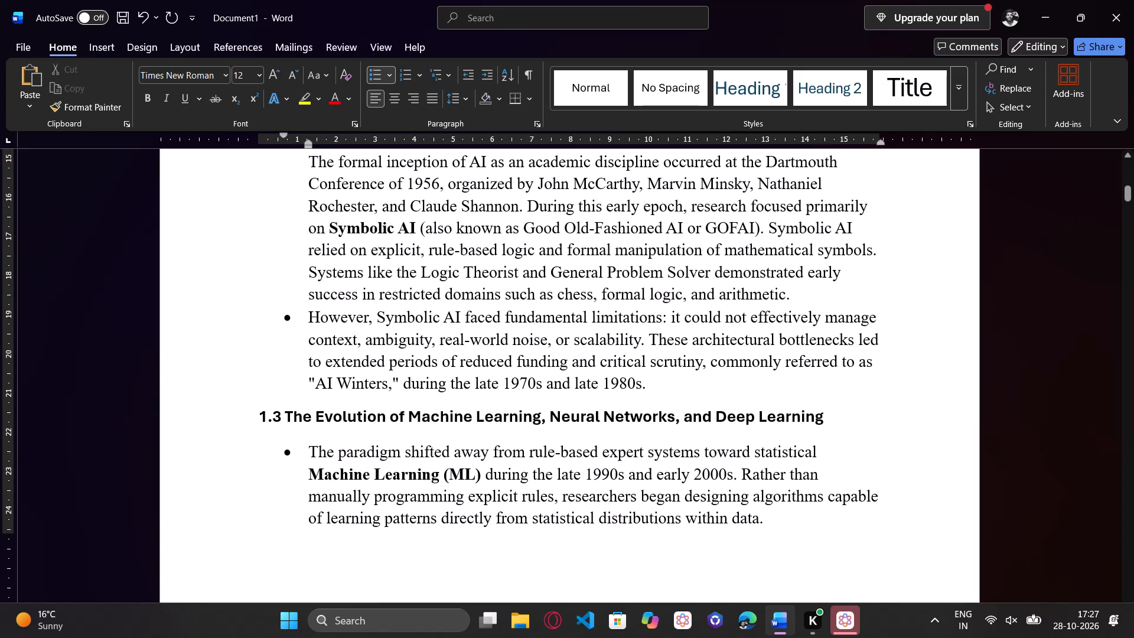
scroll(686, 315, "down", 1)
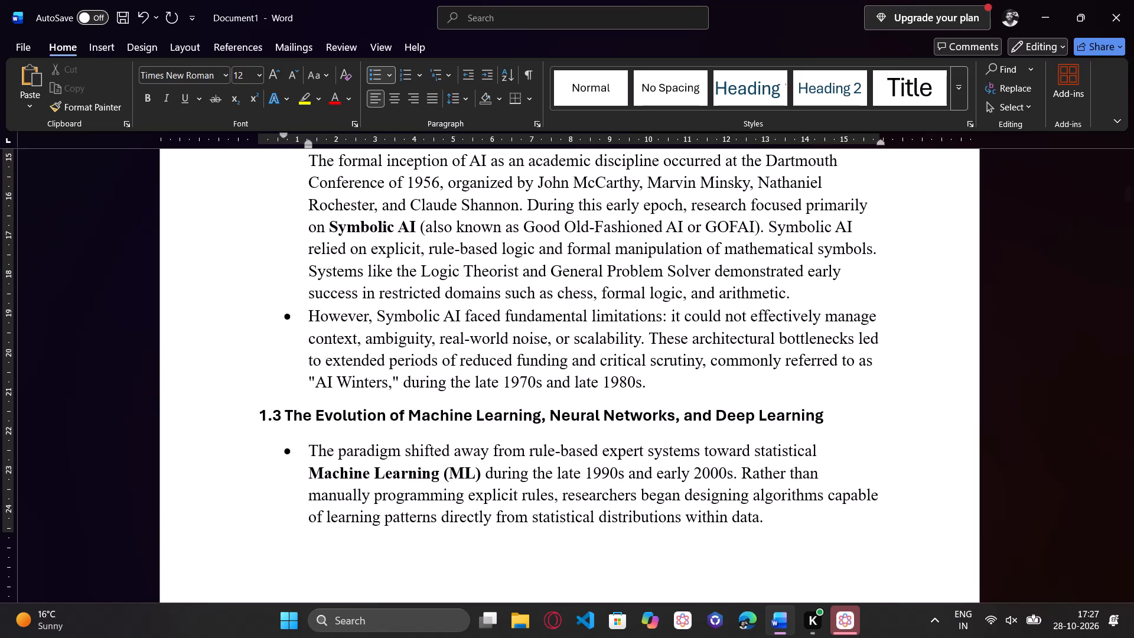
Review the formatting of section 1.3, including the Deep Learning catalysts list, through the opening of section 1.4.
scroll(686, 315, "down", 1)
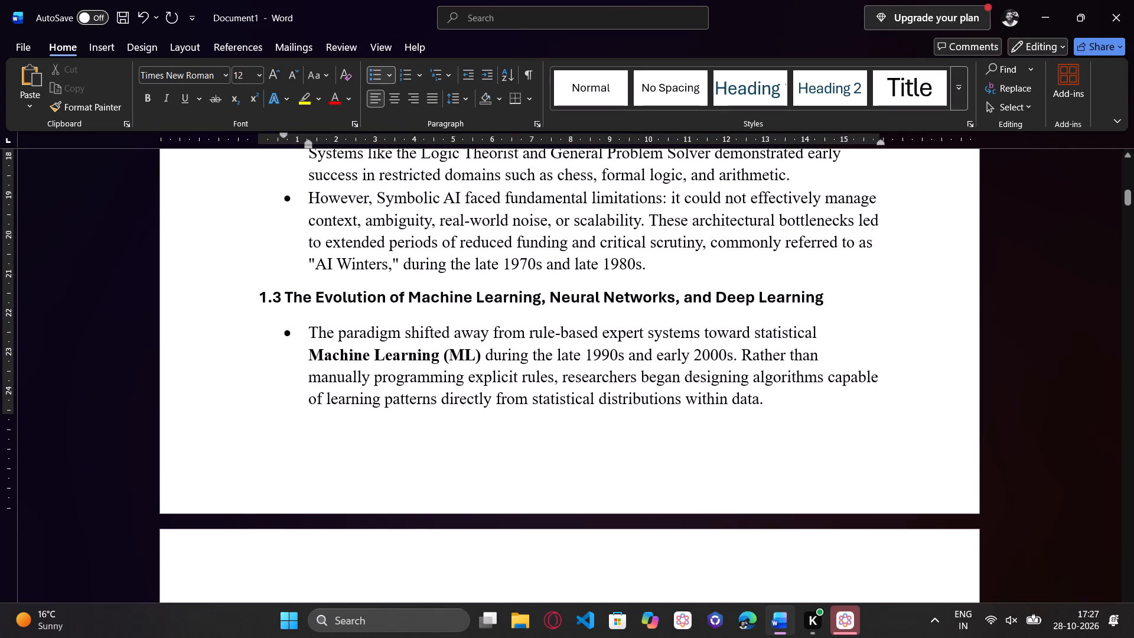
scroll(686, 315, "down", 1)
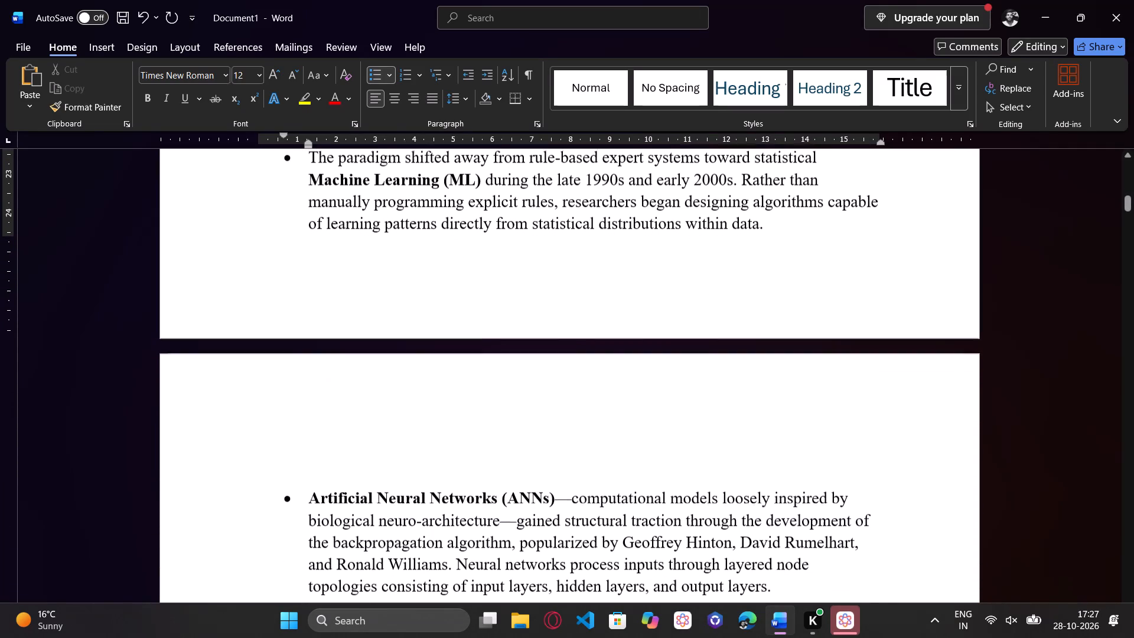
scroll(686, 315, "down", 2)
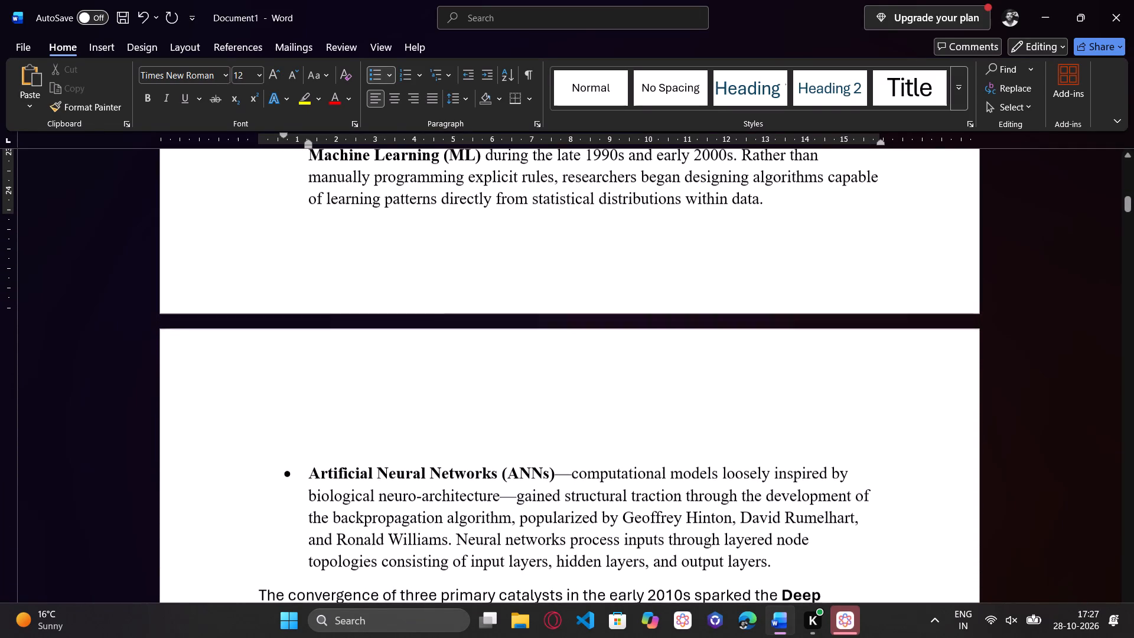
scroll(686, 315, "down", 3)
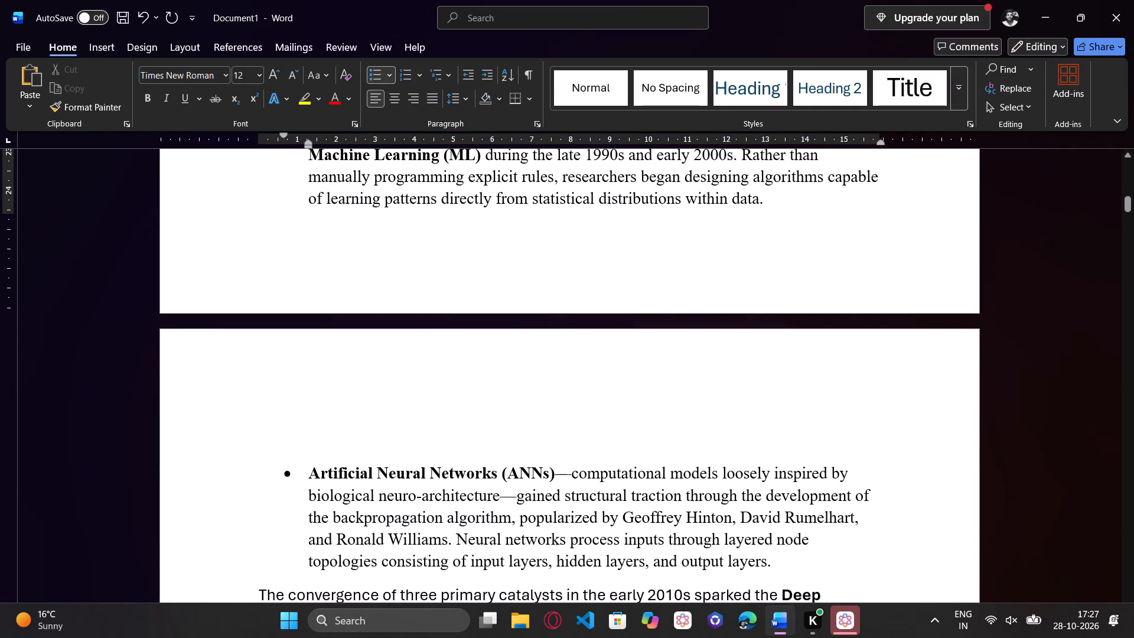
scroll(686, 315, "down", 1)
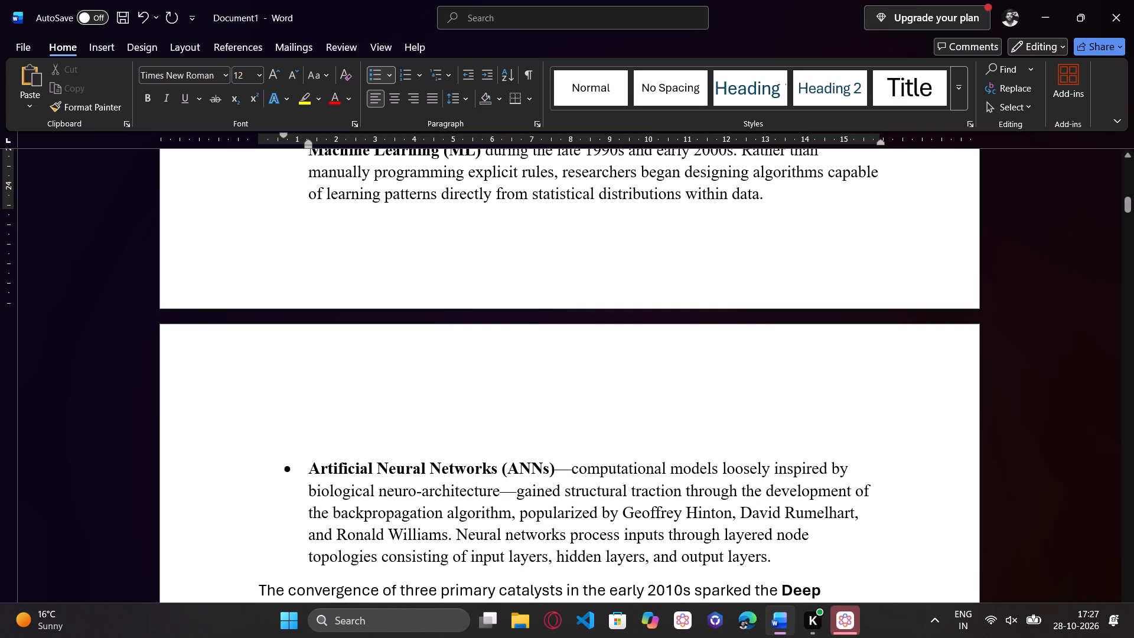
scroll(686, 315, "down", 1)
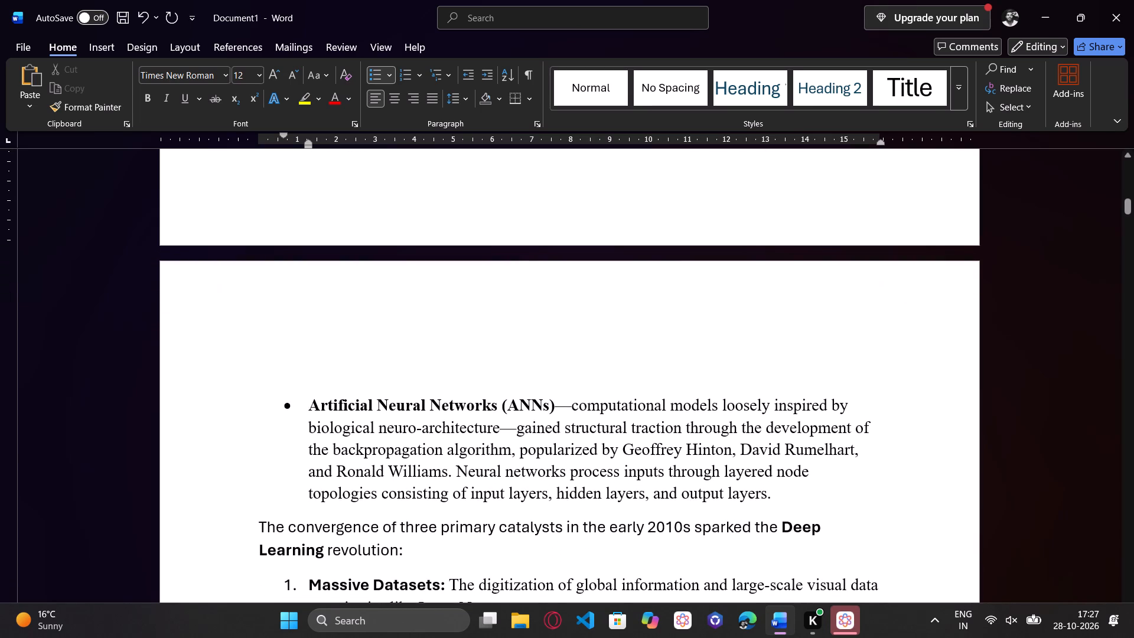
scroll(686, 315, "down", 1)
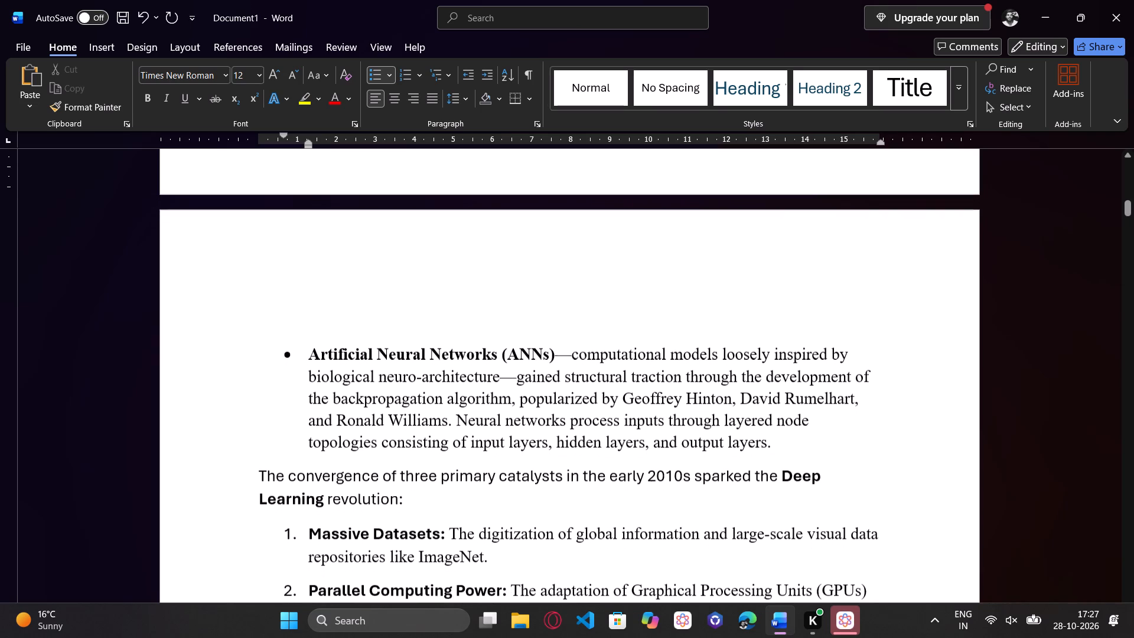
scroll(686, 315, "down", 2)
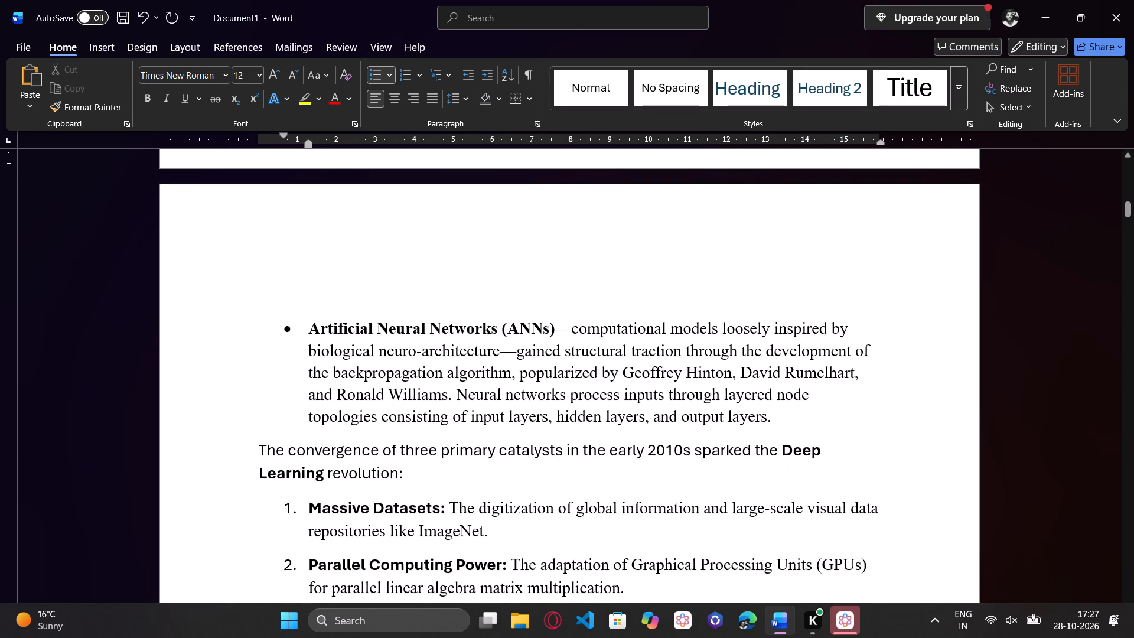
scroll(686, 315, "down", 1)
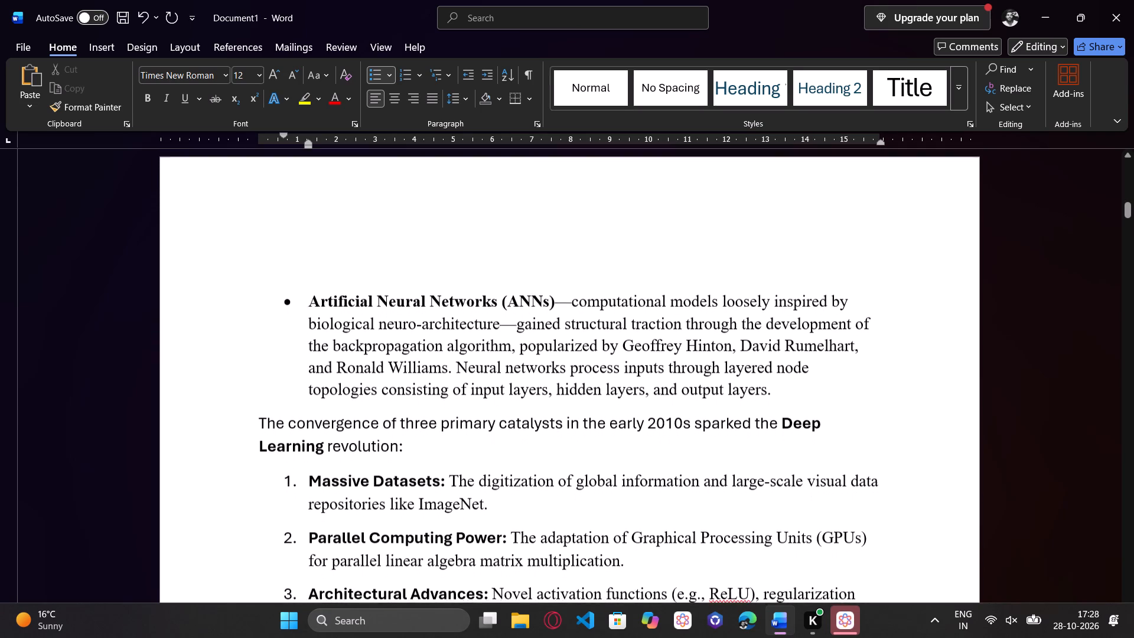
scroll(686, 315, "down", 1)
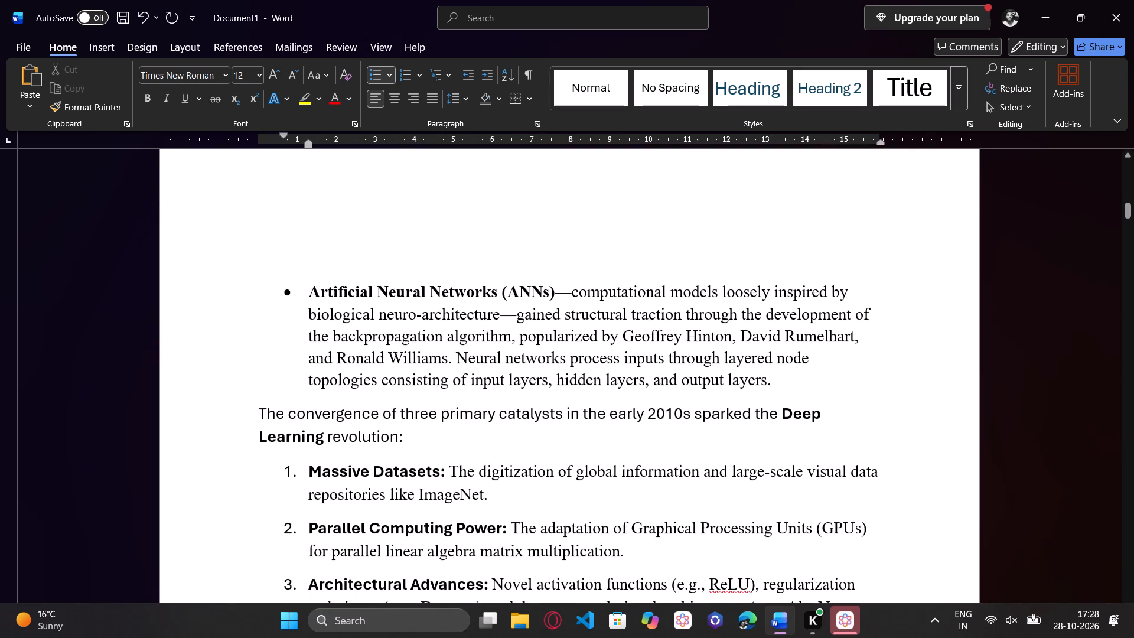
scroll(686, 315, "down", 1)
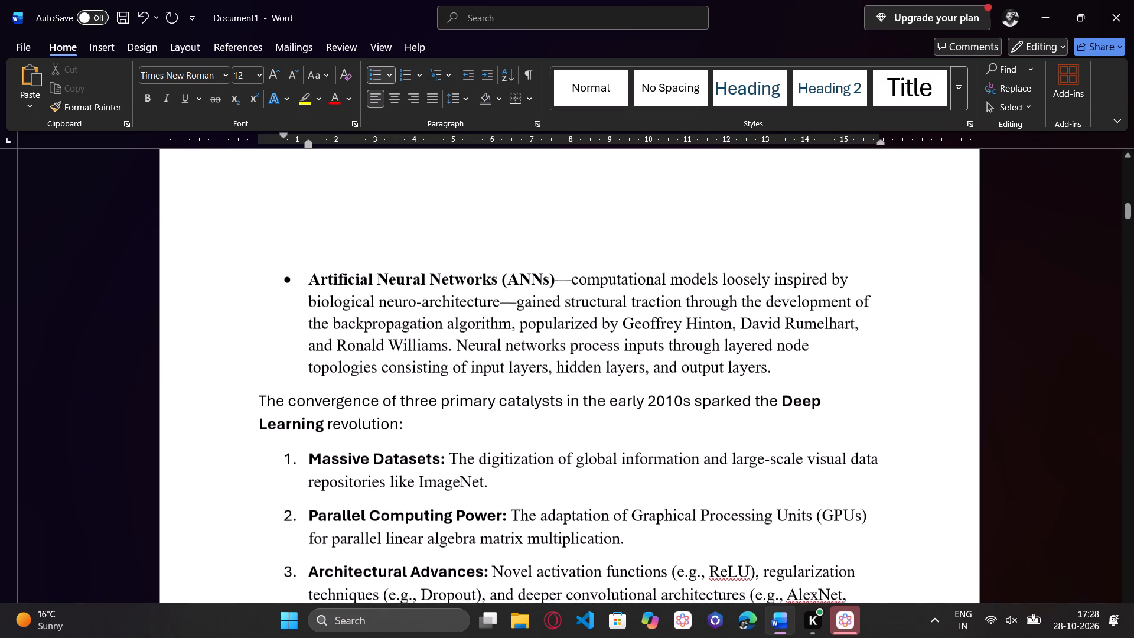
scroll(686, 315, "down", 2)
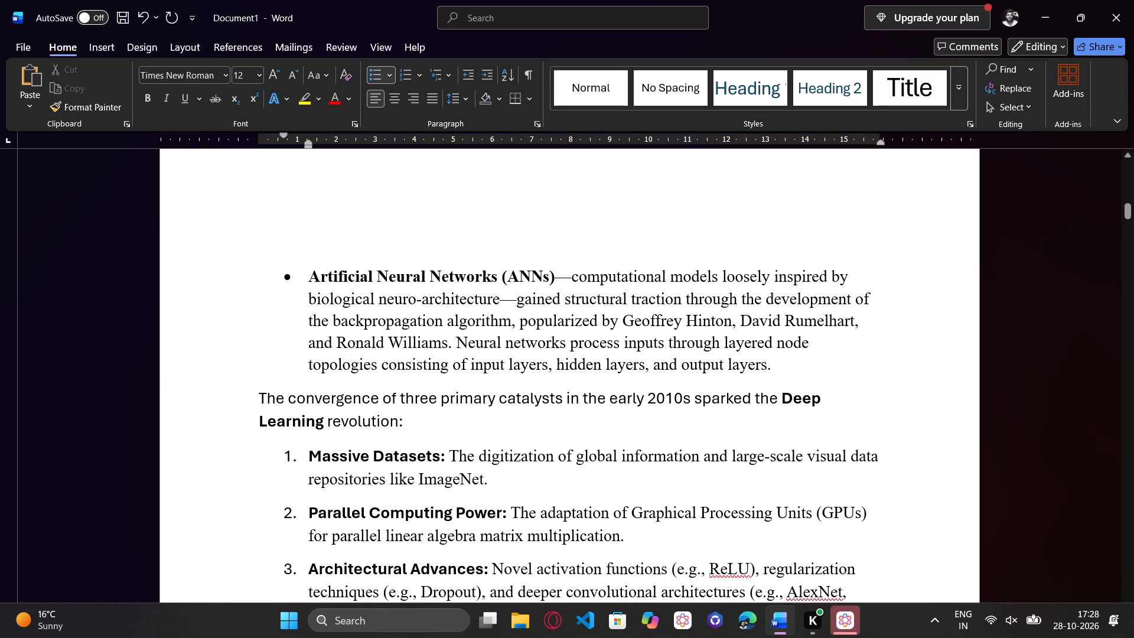
scroll(686, 315, "down", 1)
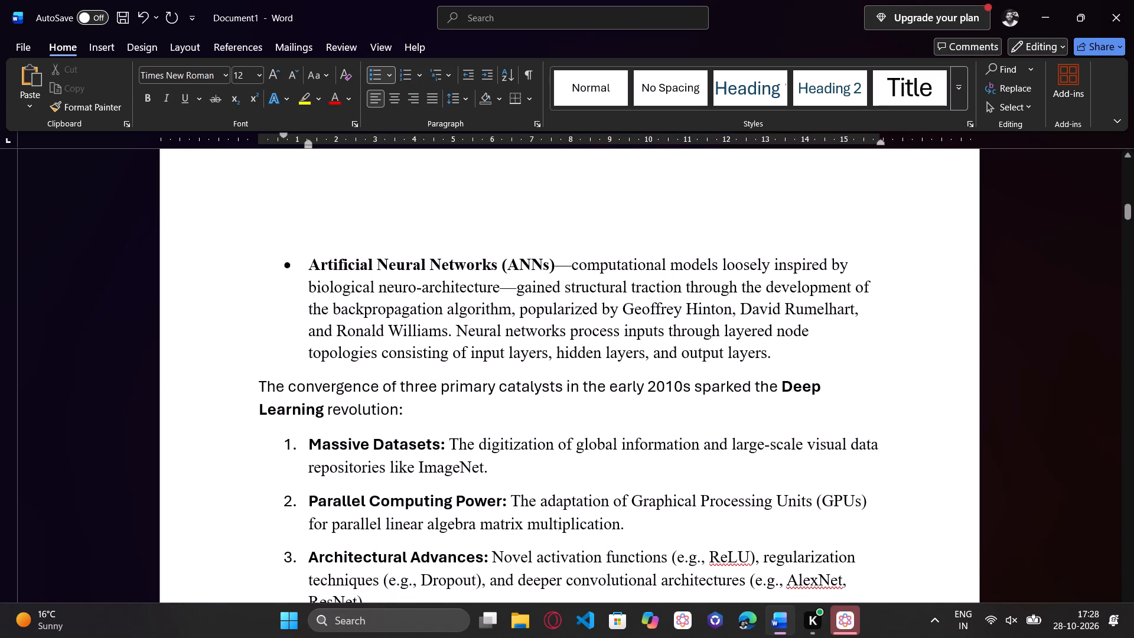
scroll(686, 315, "down", 4)
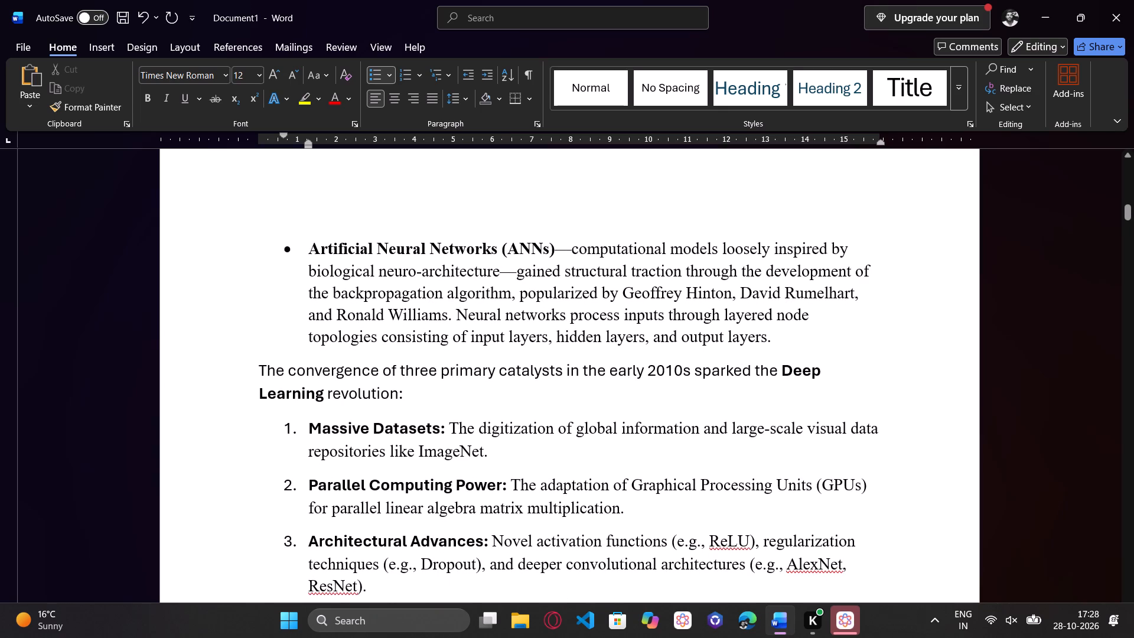
scroll(686, 315, "down", 1)
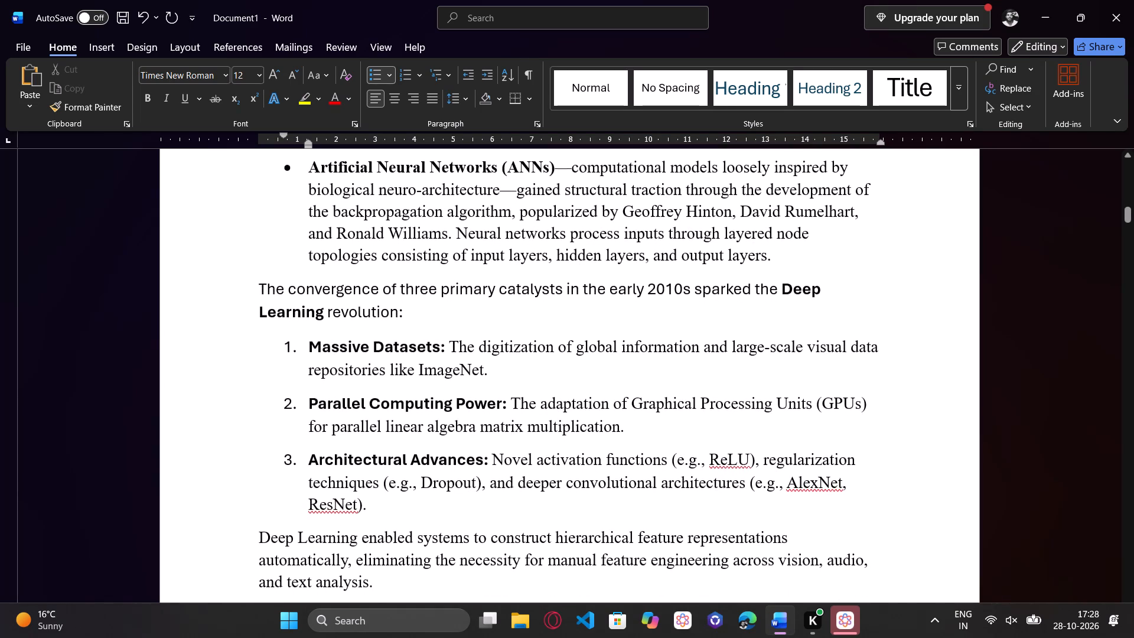
scroll(686, 315, "down", 2)
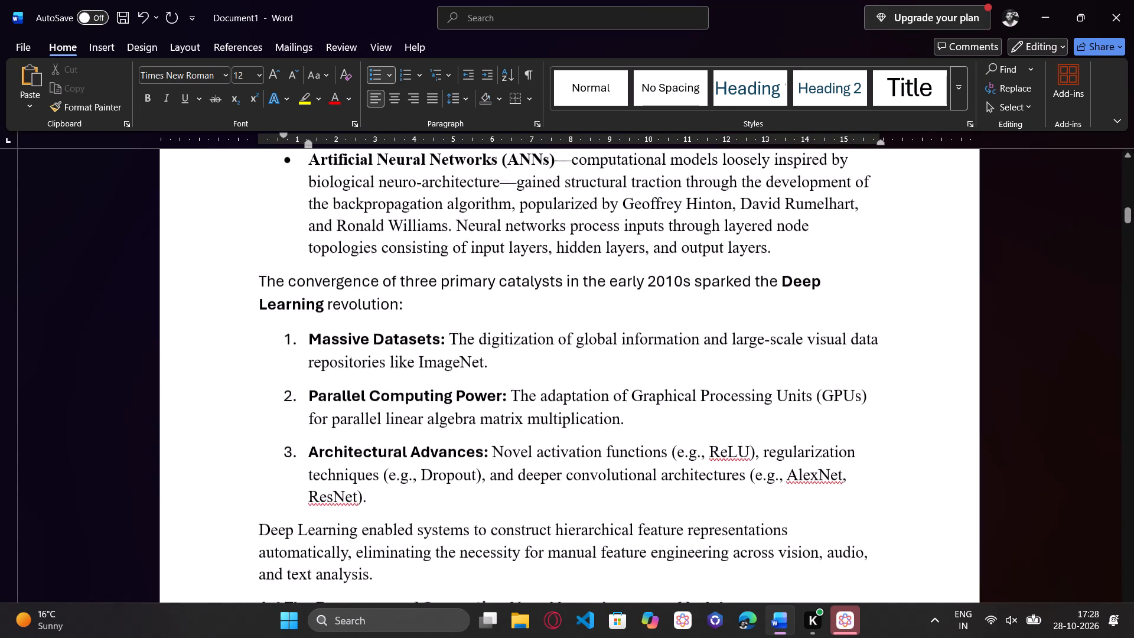
scroll(686, 315, "down", 2)
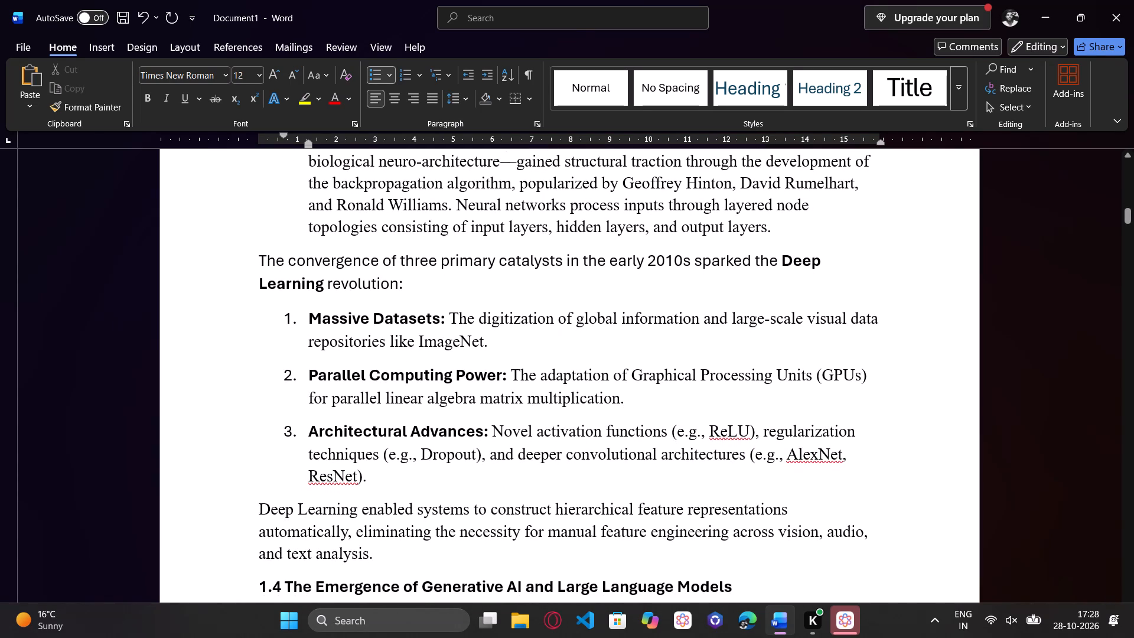
scroll(686, 315, "down", 1)
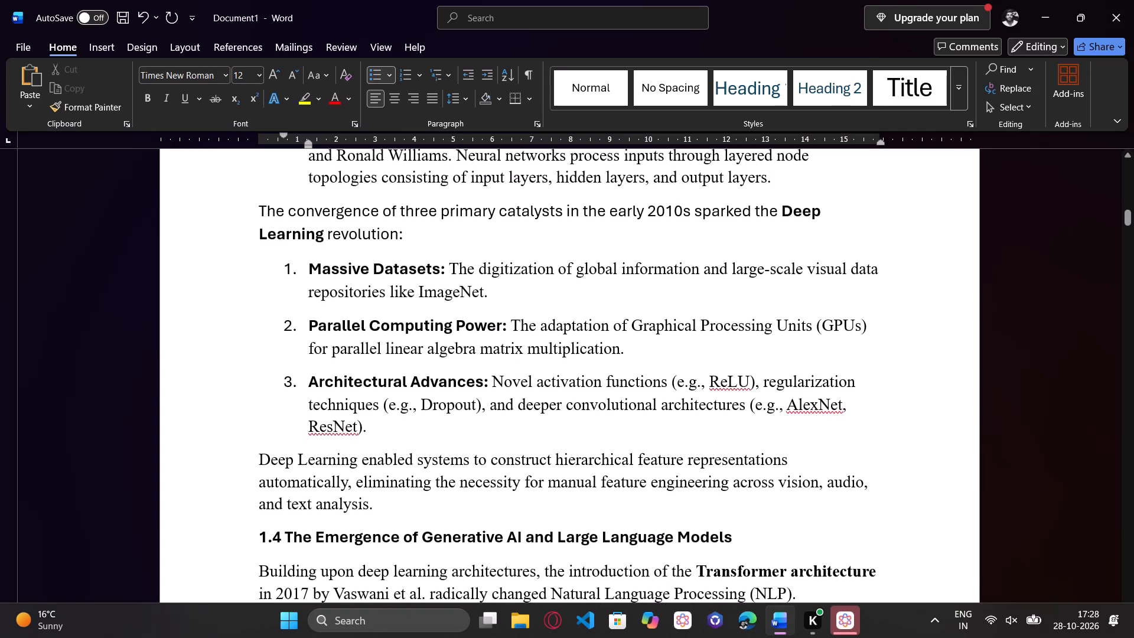
scroll(686, 315, "down", 1)
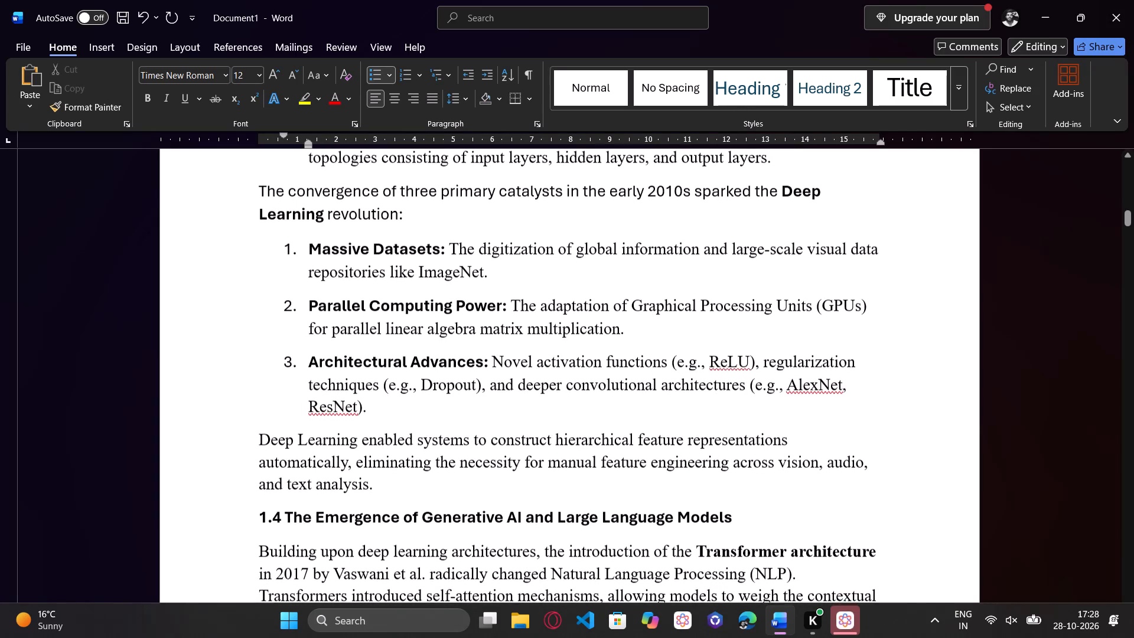
Review the formatting of section 1.4 on generative AI and large language models through the section 1.5 Thesis Statement.
scroll(686, 315, "down", 1)
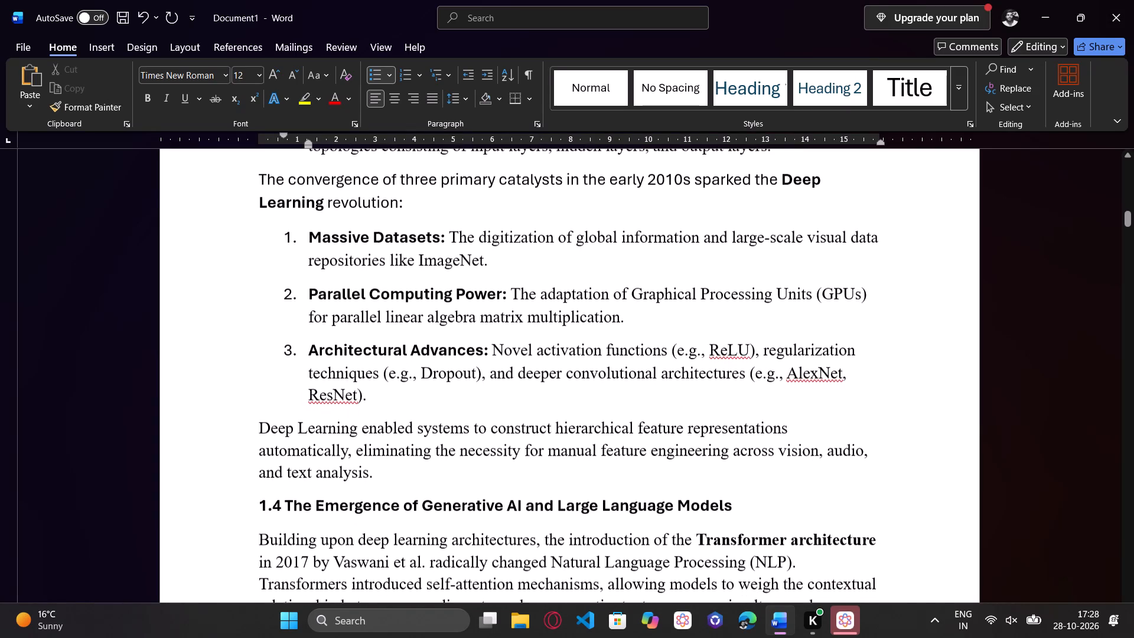
scroll(686, 315, "down", 1)
key("Down")
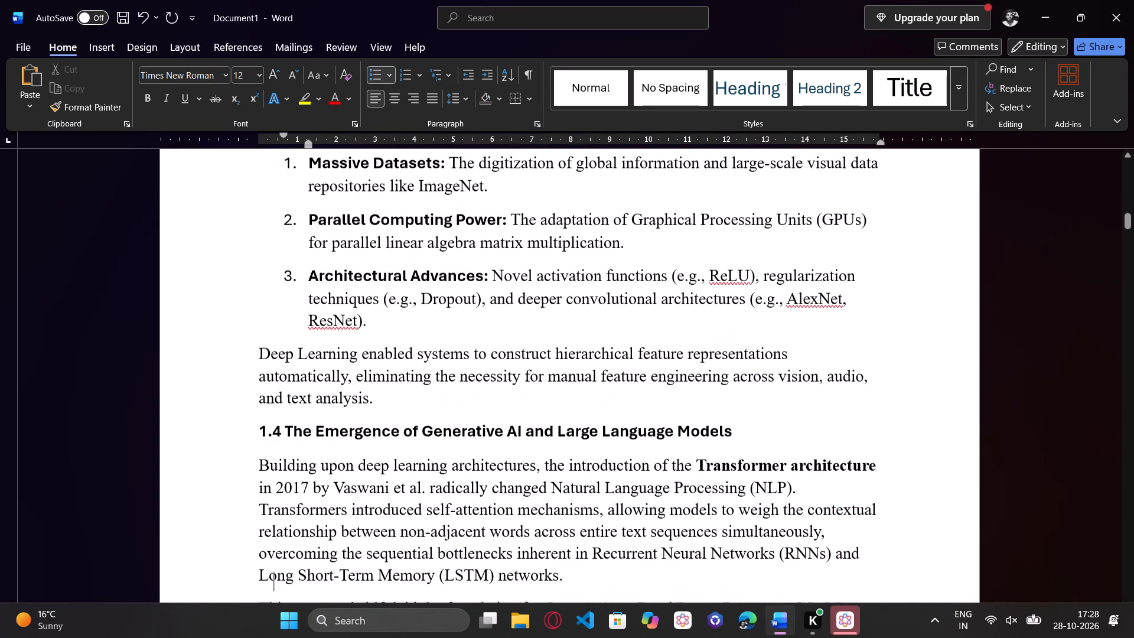
key("Down")
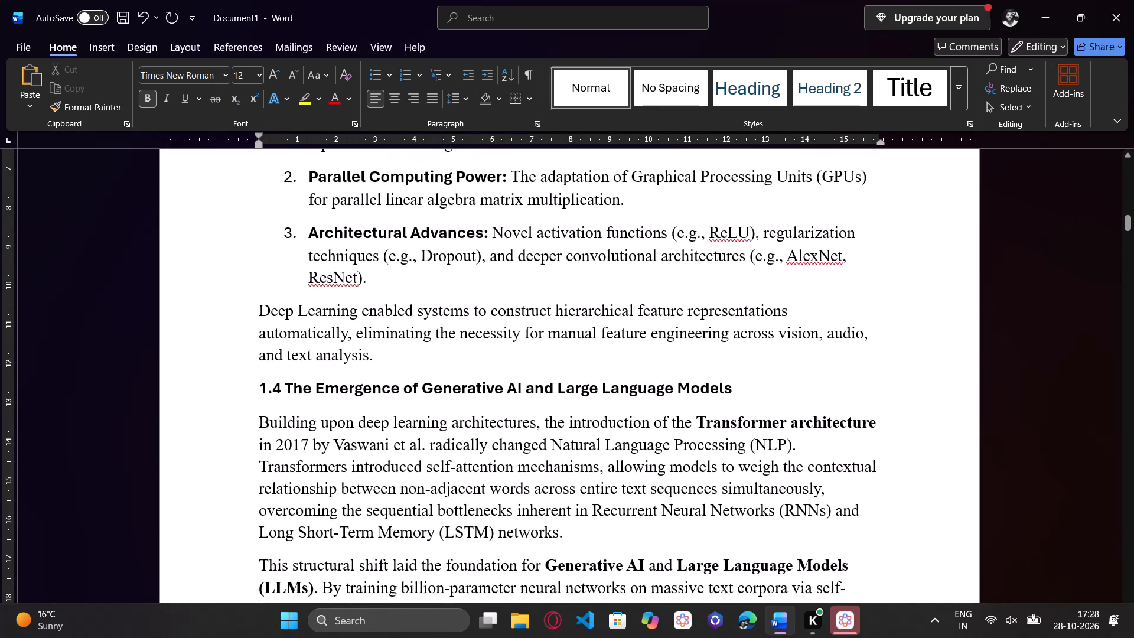
key("Down")
key("Down")
key("Down")
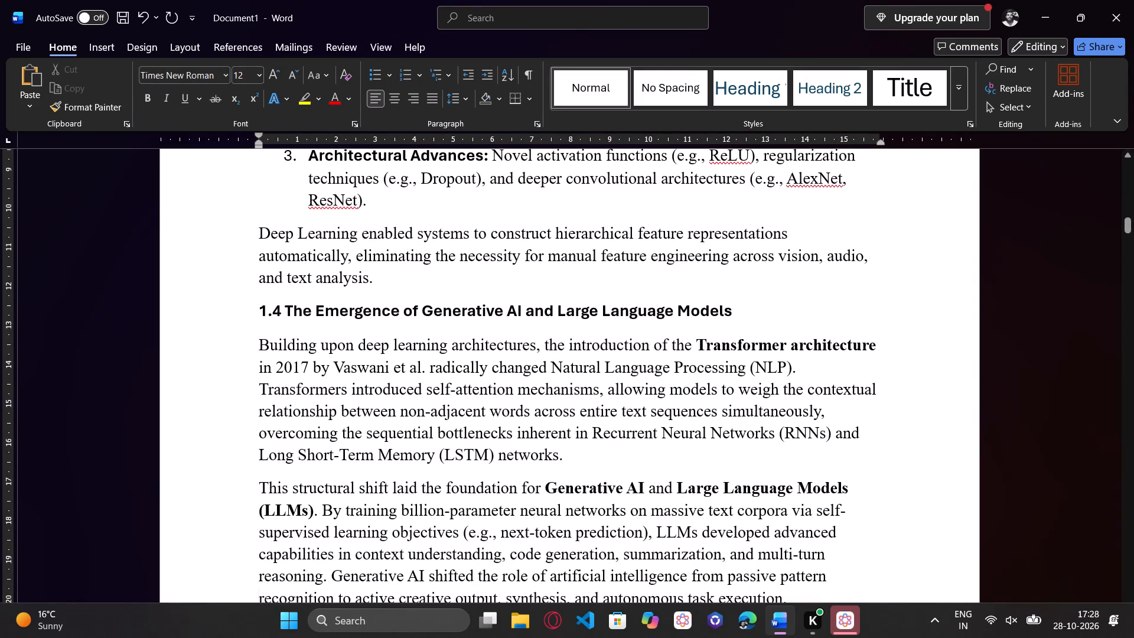
key("Down")
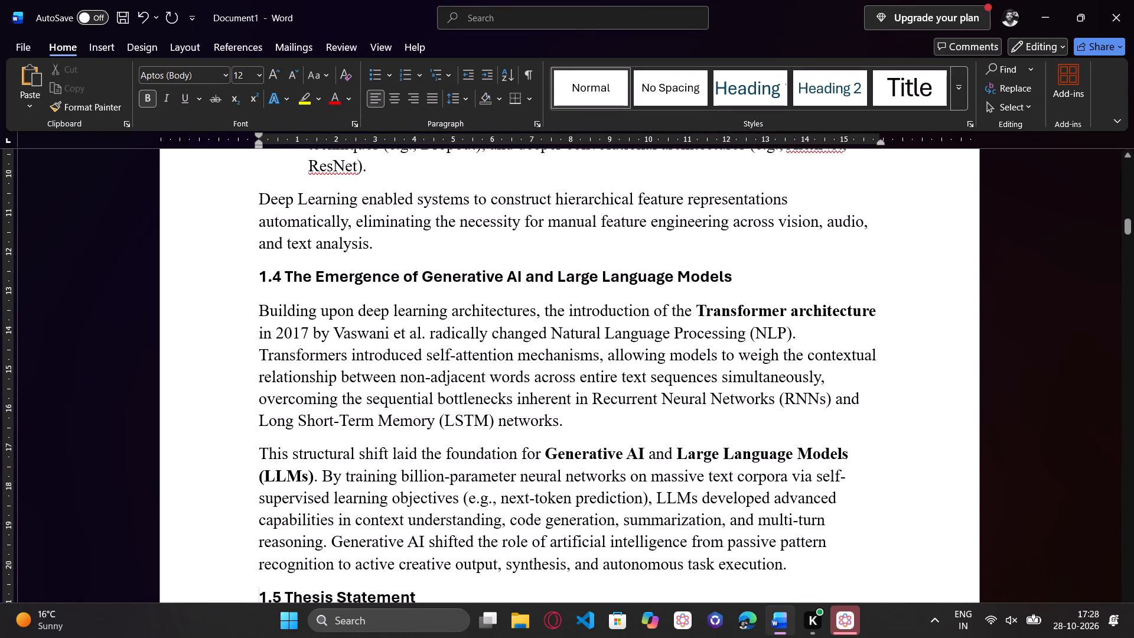
key("Down")
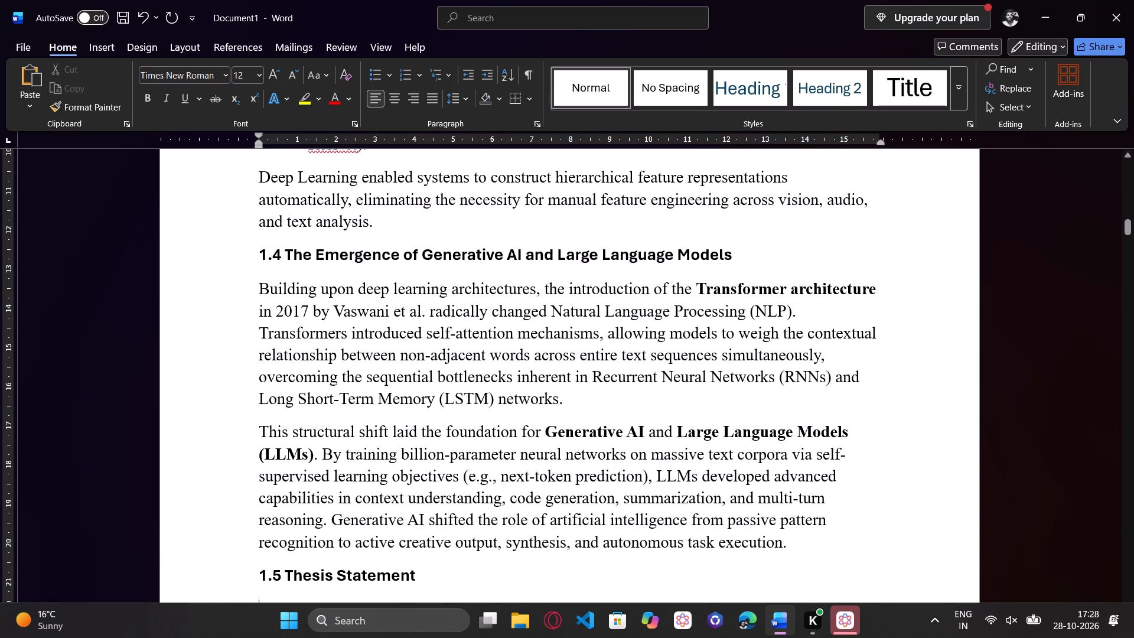
key("Down")
key("Down")
key("Down")
key("Down")
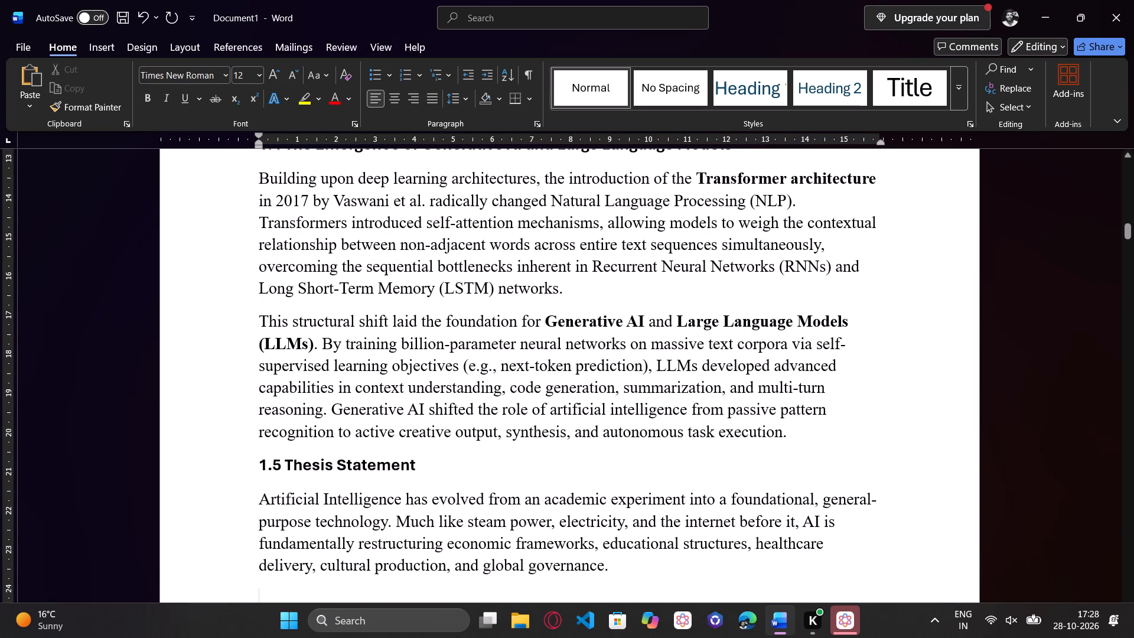
Review the page break before Section 2 and the formatting of section 2.1, including its bullet list on automated functions.
key("Down")
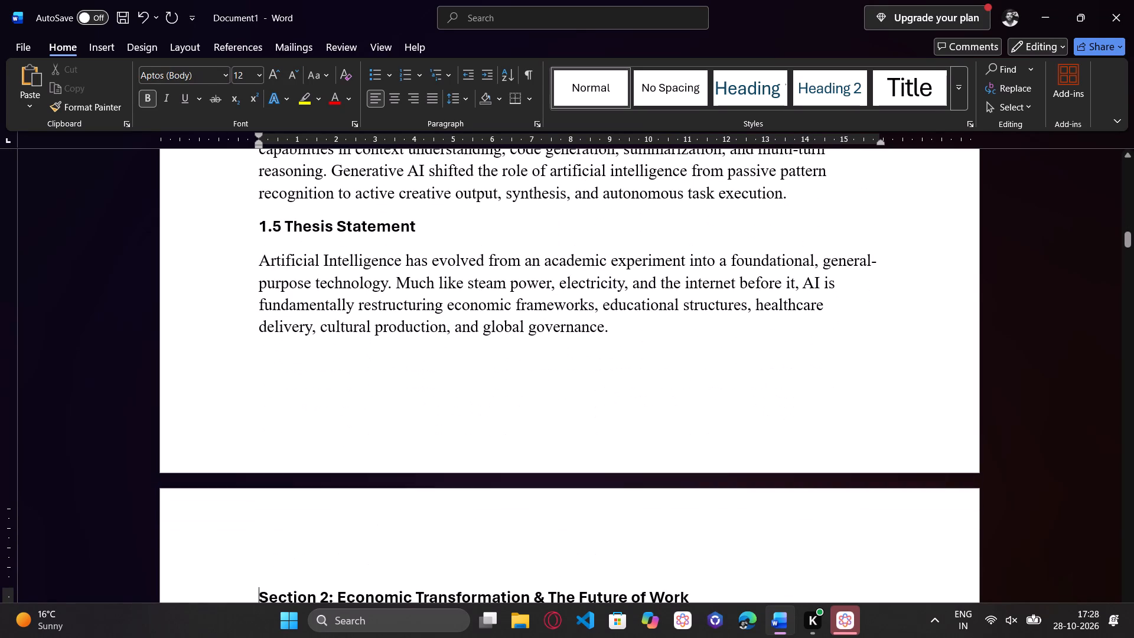
key("Down")
key("Down")
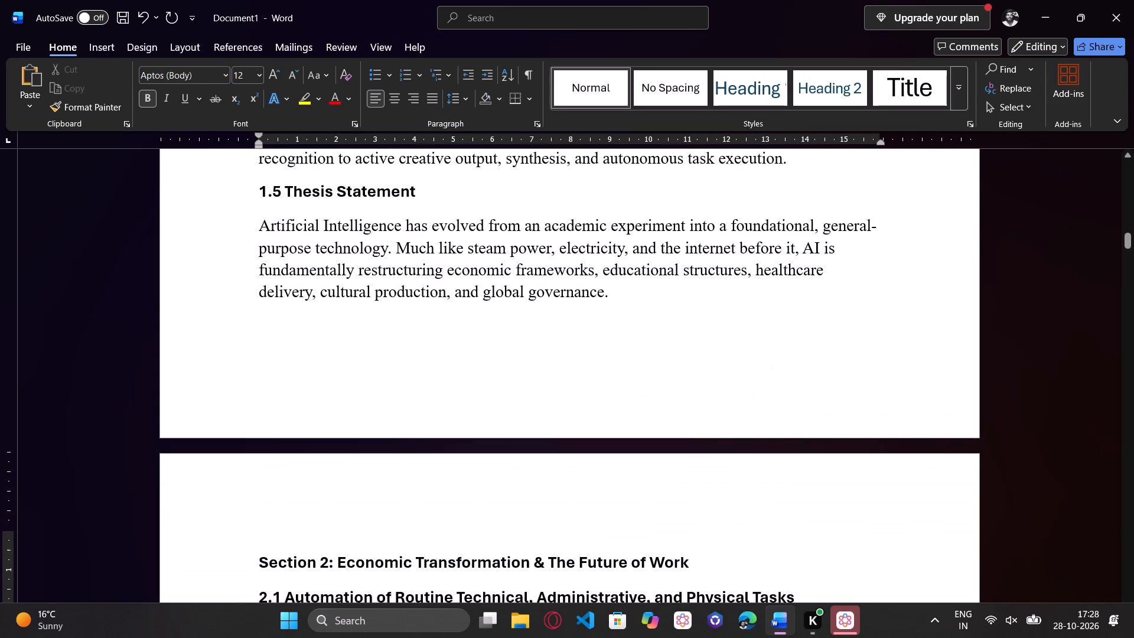
key("Down")
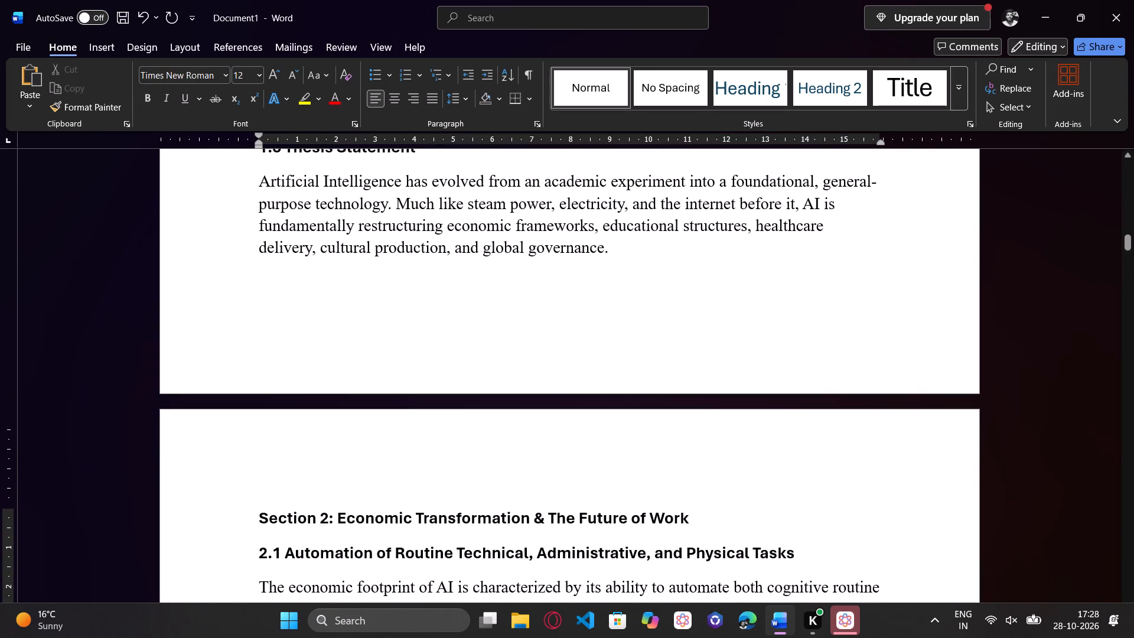
key("Down")
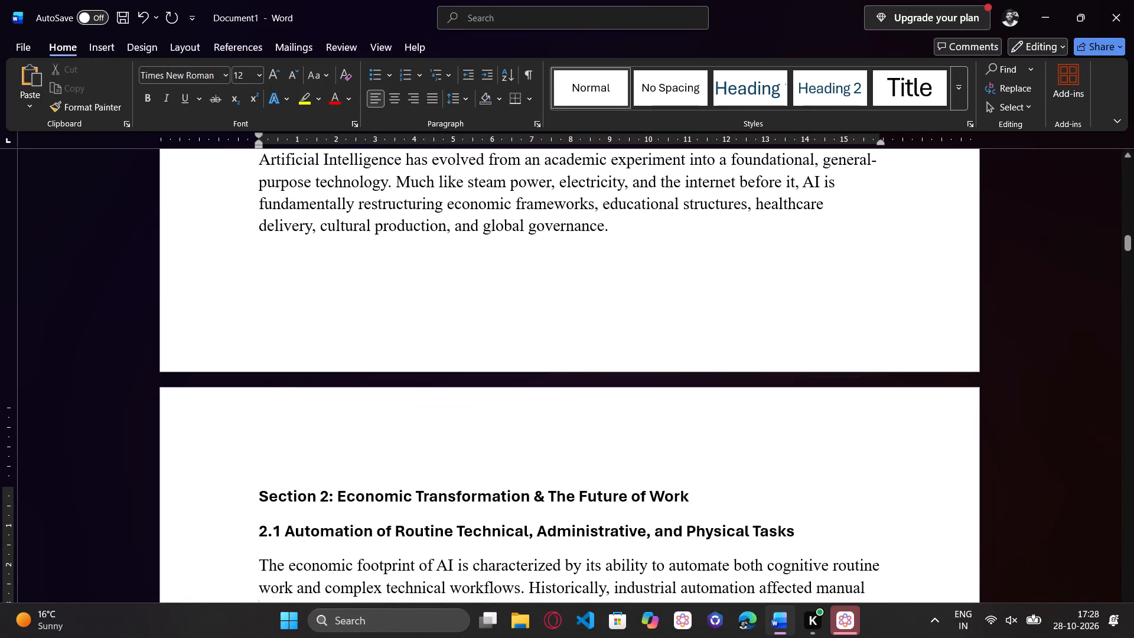
key("Down")
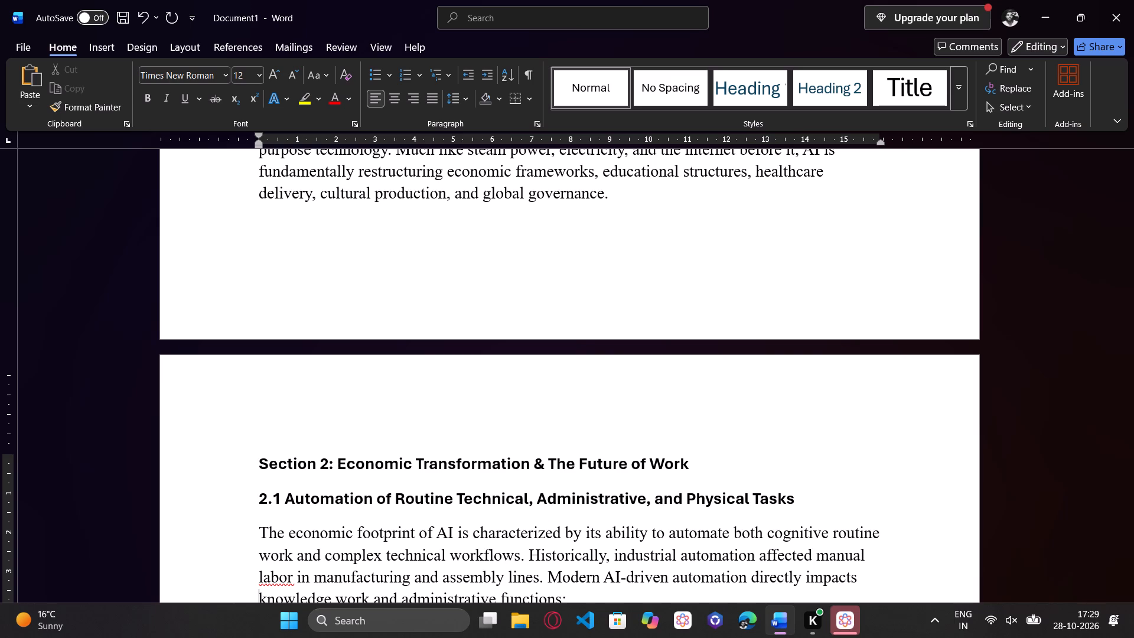
scroll(760, 293, "down", 2)
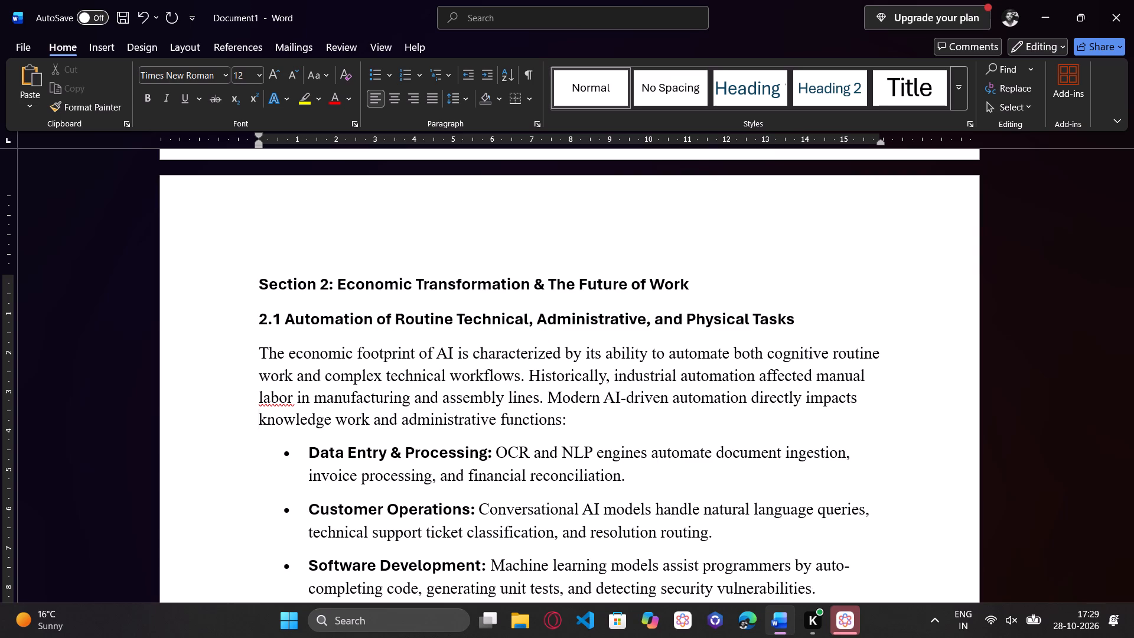
scroll(760, 293, "down", 3)
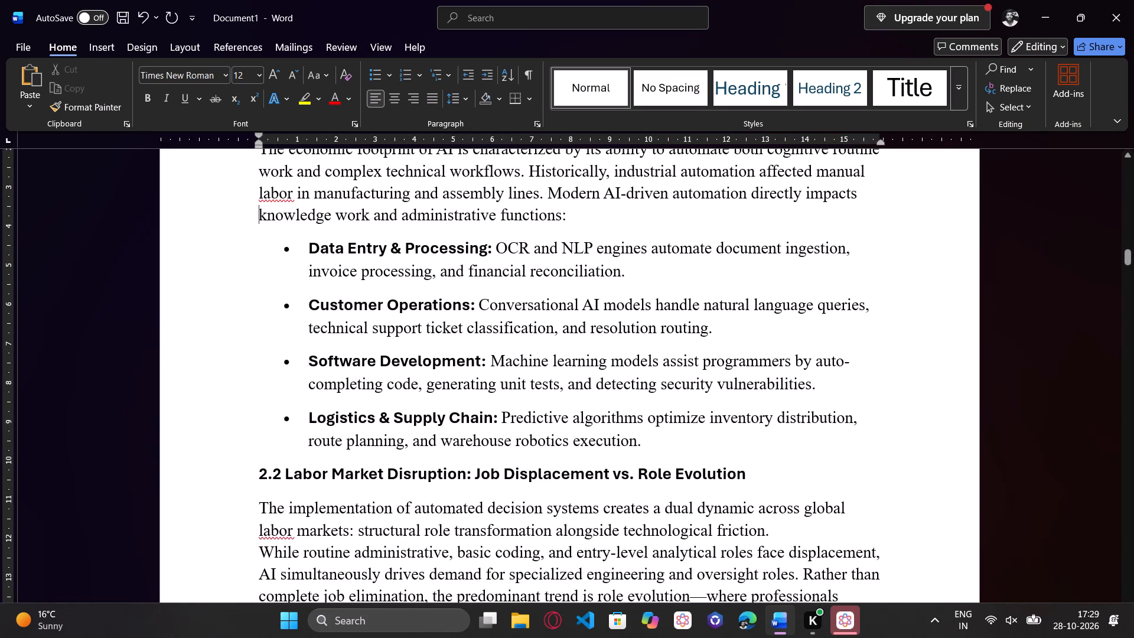
Review the formatting of section 2.2 on labor market disruption and section 2.3 with its numbered skills list.
scroll(760, 293, "down", 1)
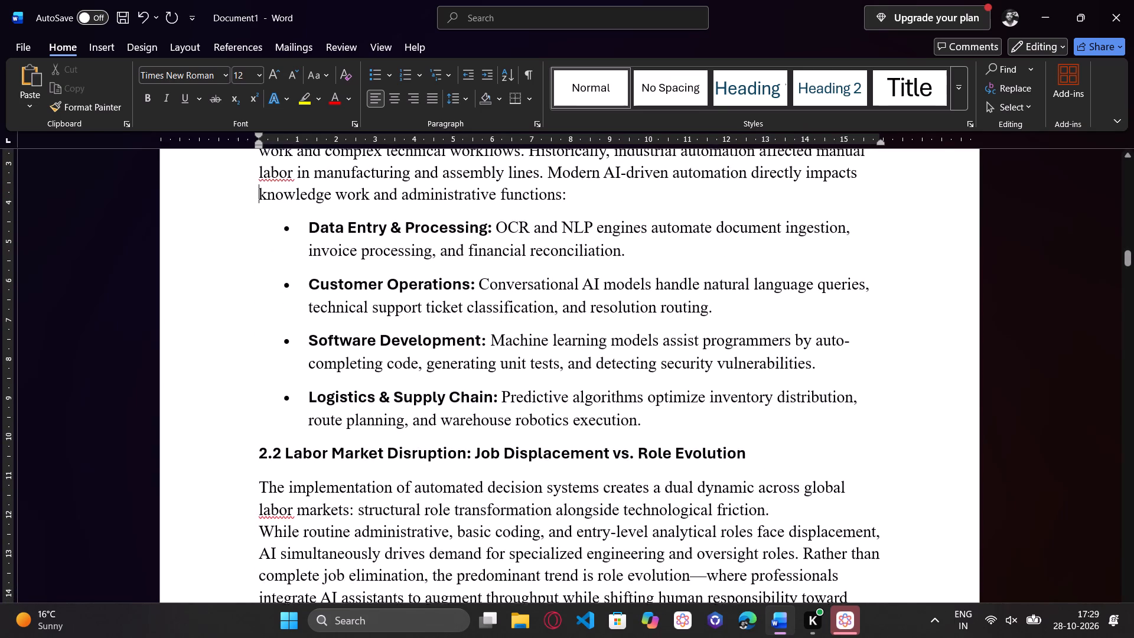
scroll(760, 293, "down", 2)
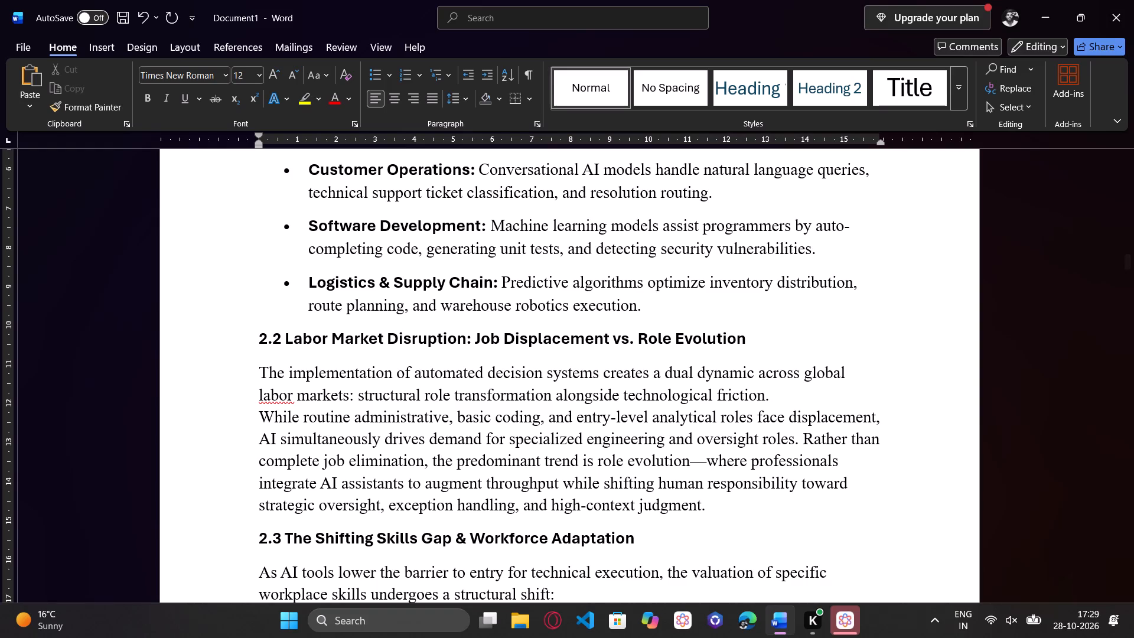
scroll(566, 387, "down", 2)
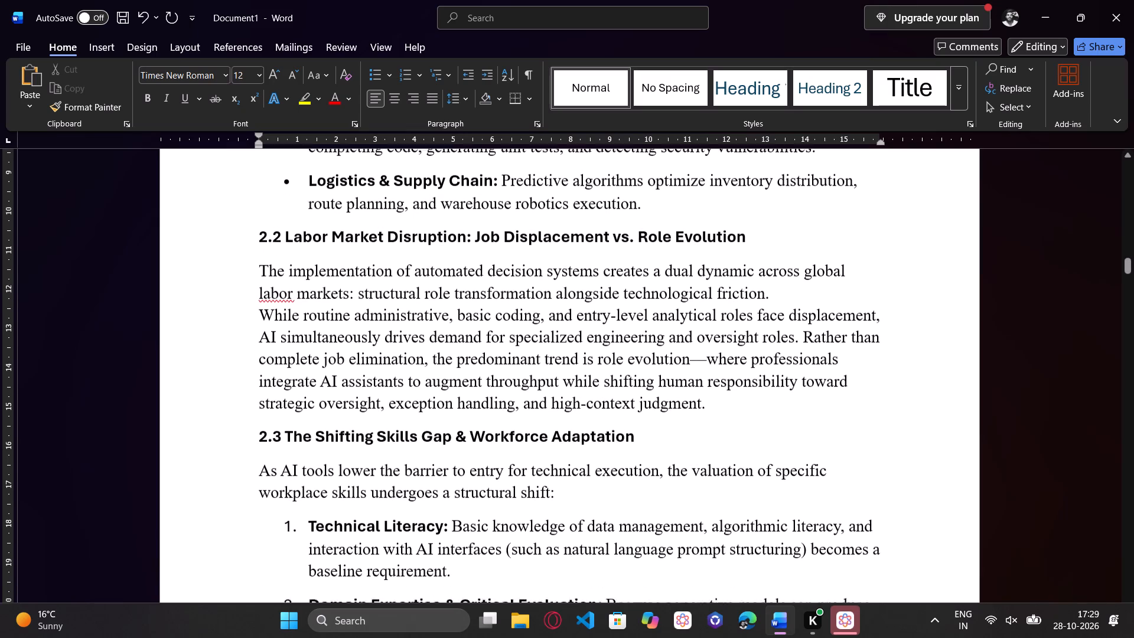
scroll(566, 387, "down", 3)
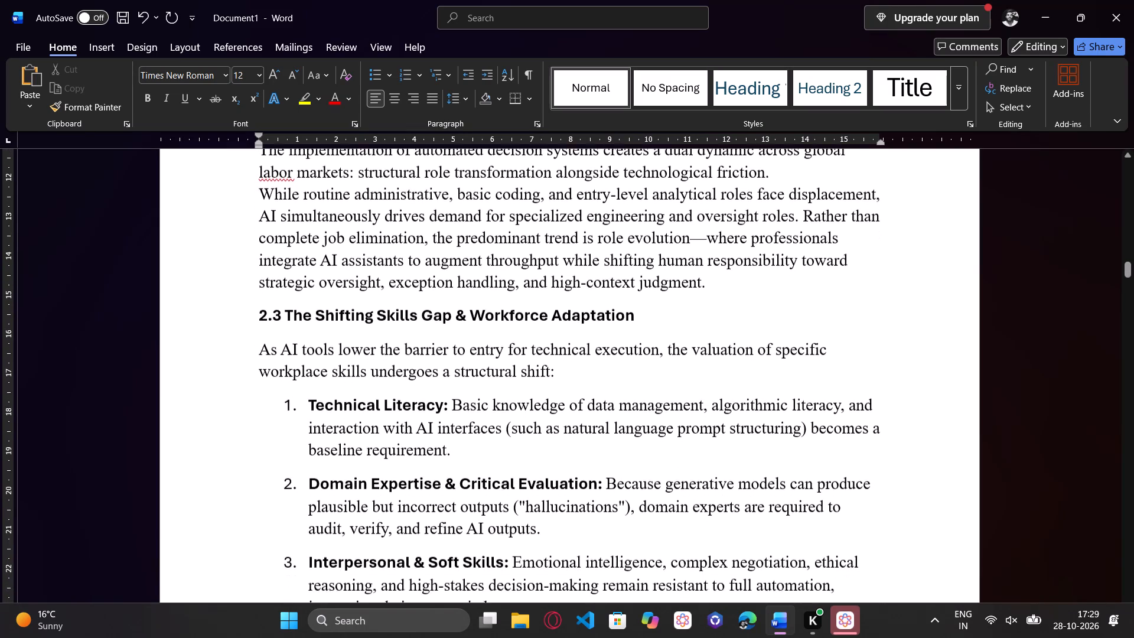
scroll(566, 387, "down", 4)
Review the formatting of sections 2.4 and 2.5 through the opening of Section 3 on AI in education.
scroll(566, 387, "down", 1)
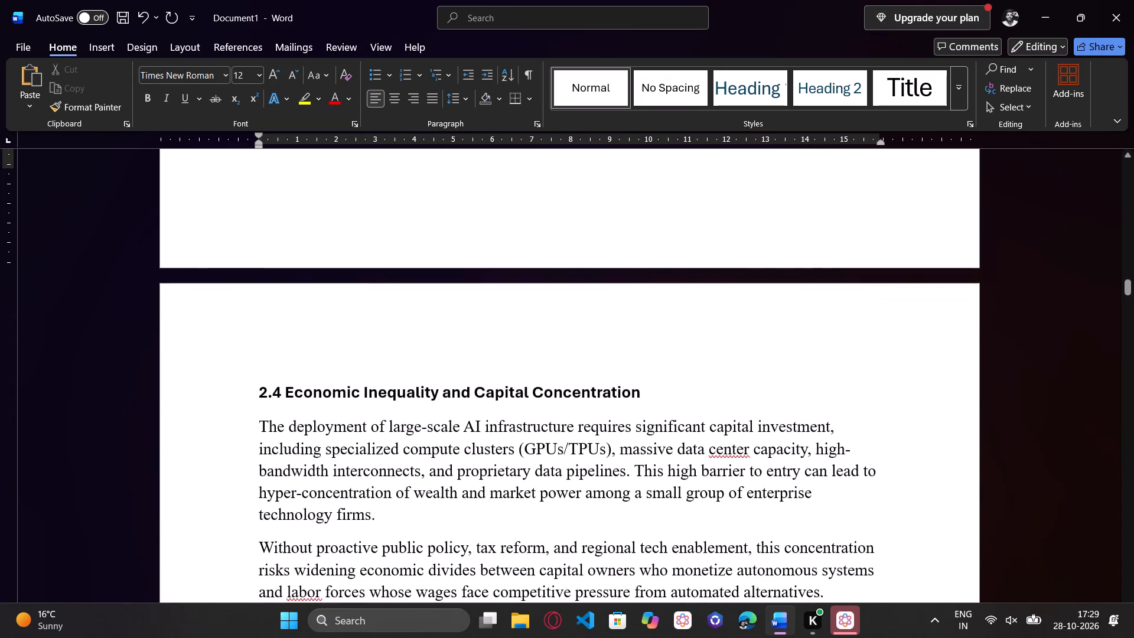
scroll(566, 387, "down", 2)
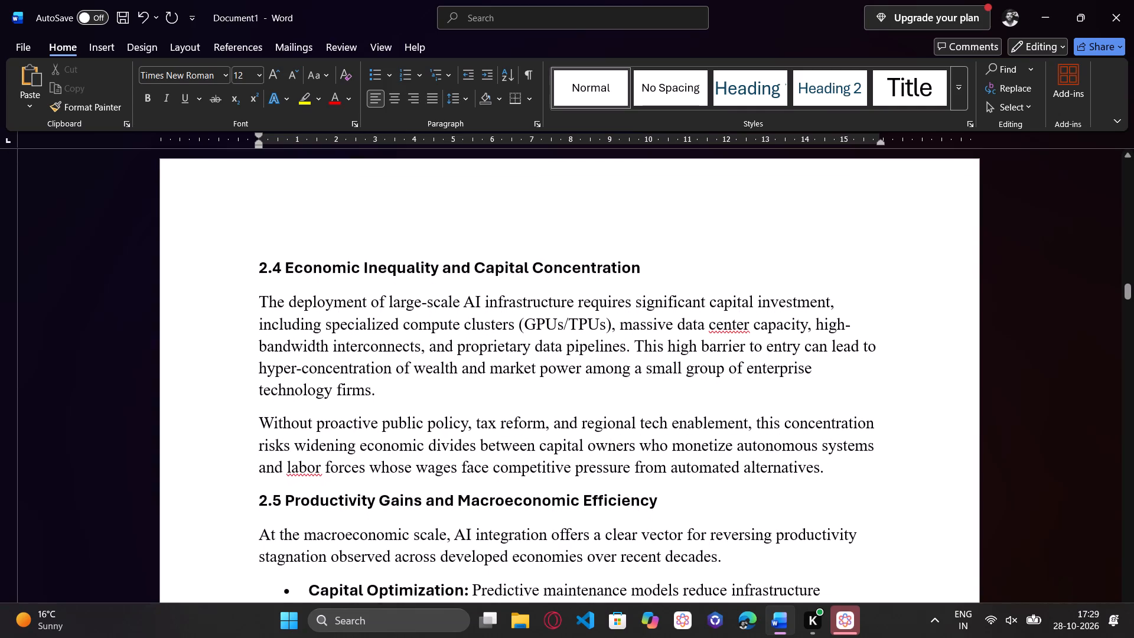
scroll(566, 387, "down", 1)
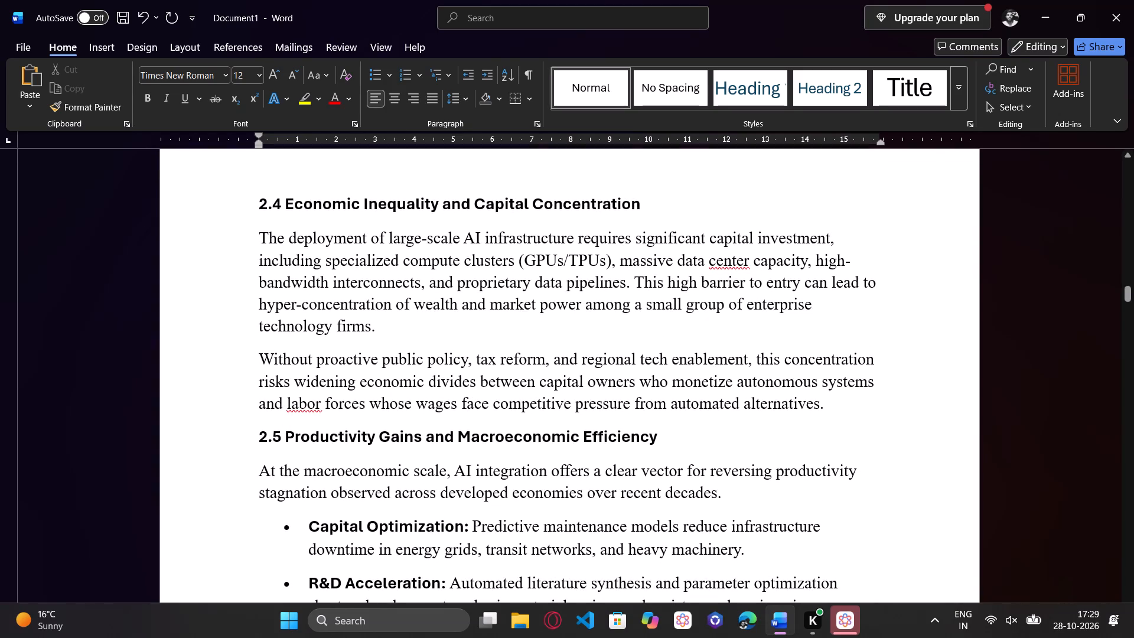
scroll(566, 387, "down", 3)
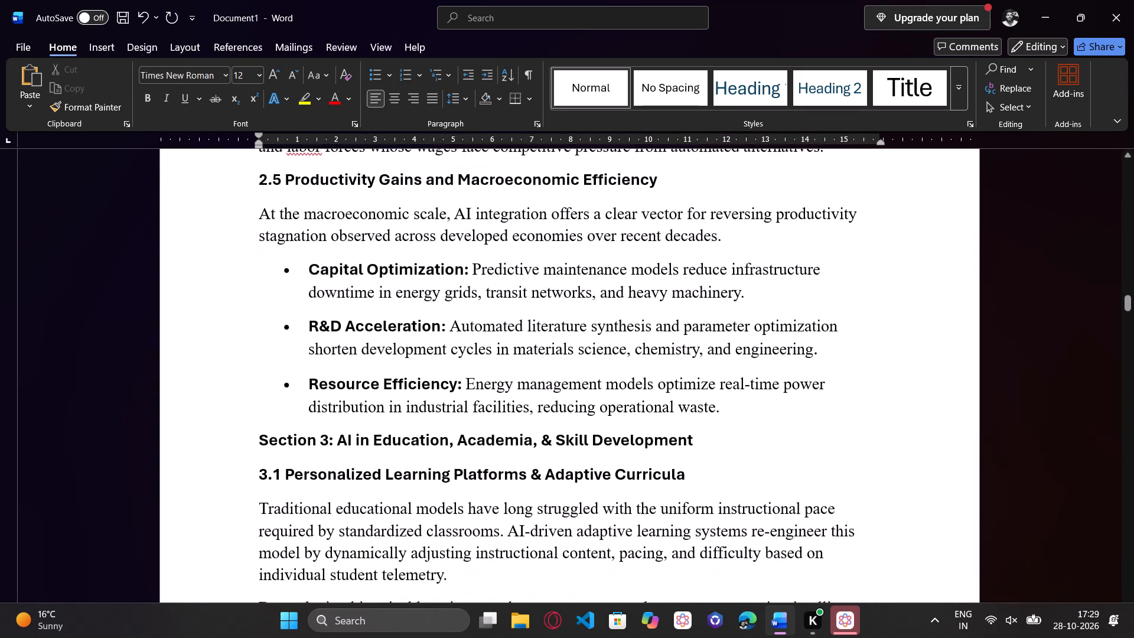
scroll(566, 387, "down", 2)
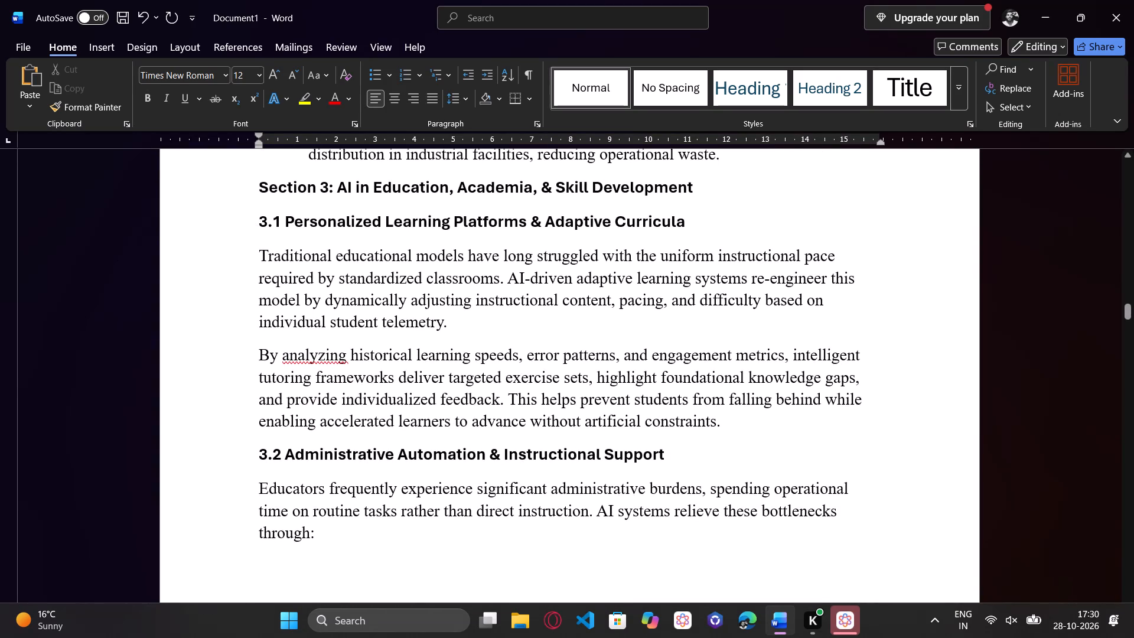
Check the body text of section 3.1 and the introductory paragraph of section 3.2, selecting passages to inspect their font formatting.
left_click_drag(472, 321, 298, 261)
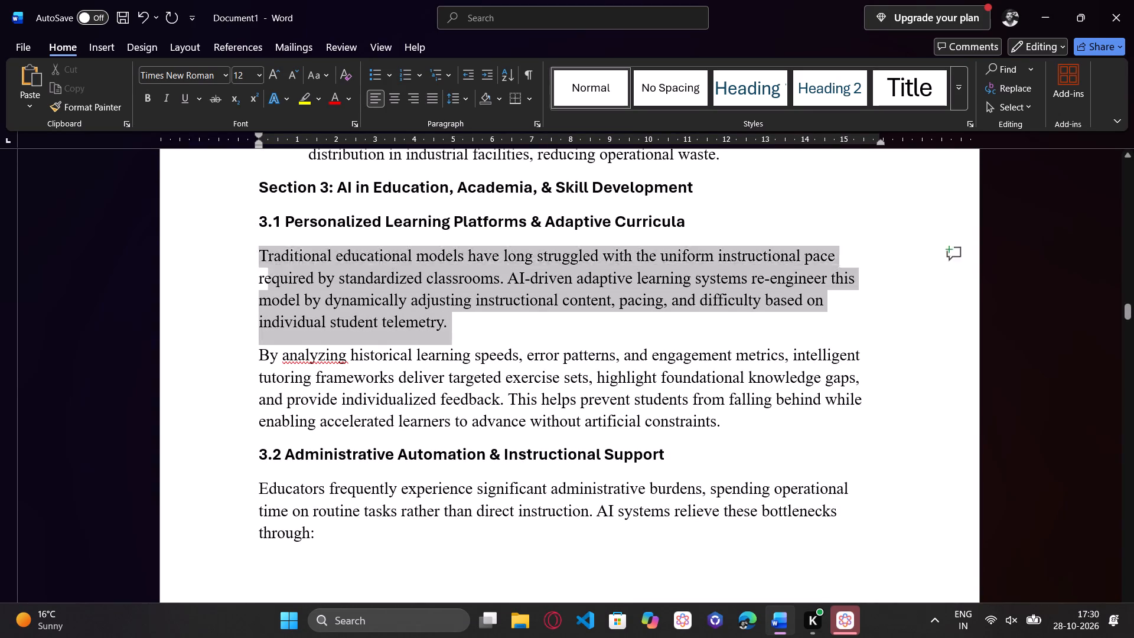
left_click_drag(298, 261, 270, 249)
left_click(433, 401)
scroll(433, 401, "down", 1)
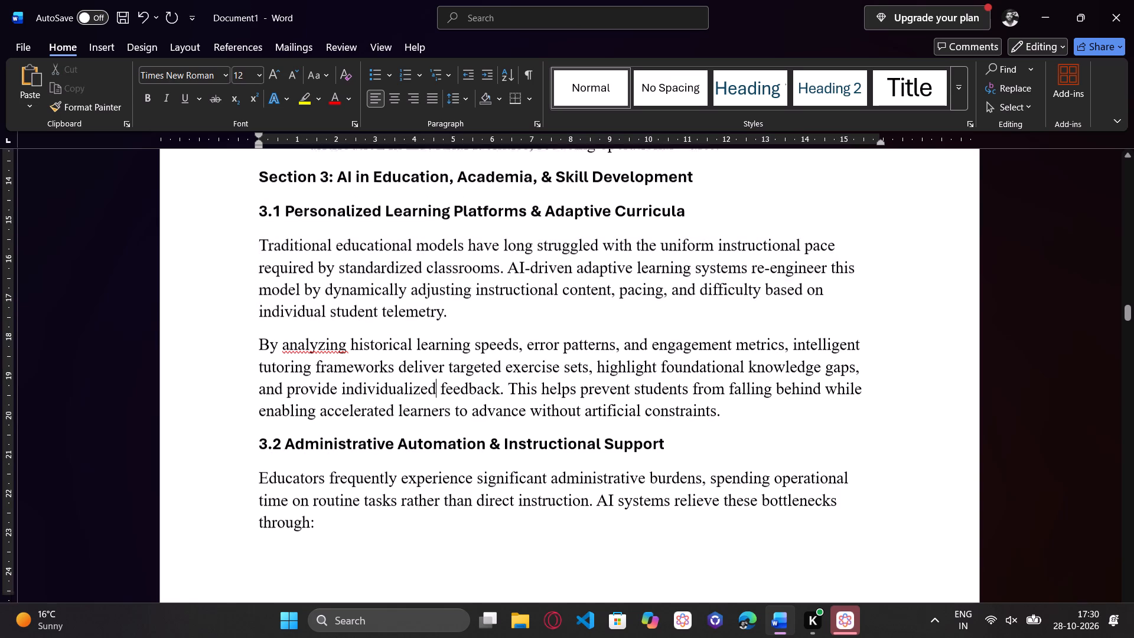
scroll(433, 401, "down", 1)
left_click(262, 404)
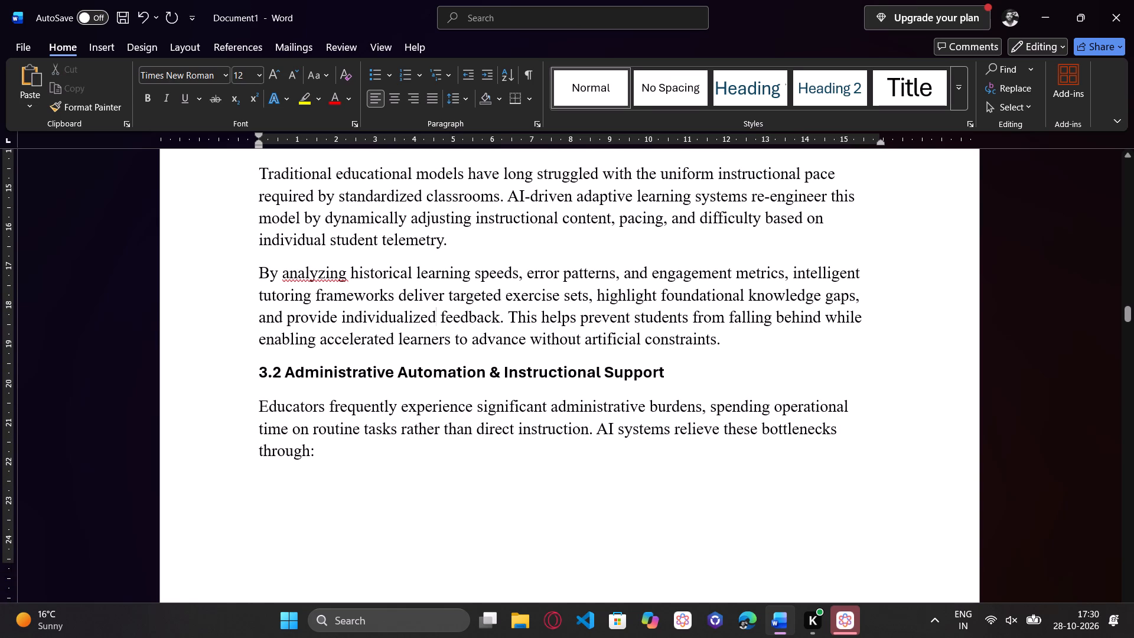
double_click(292, 408)
double_click(373, 418)
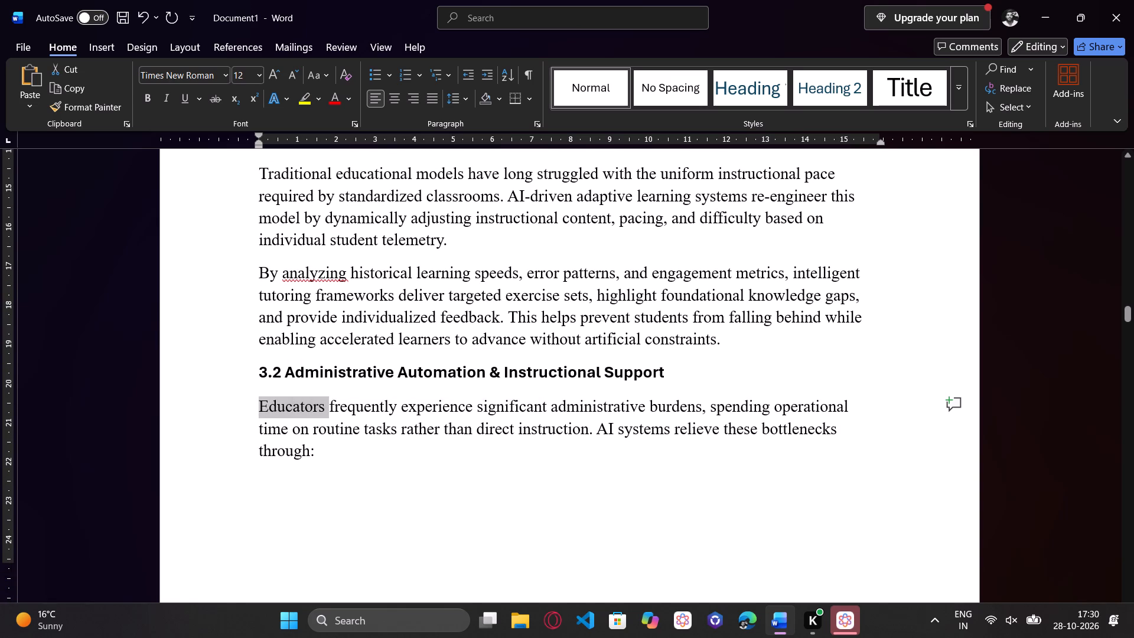
left_click(370, 452)
double_click(428, 435)
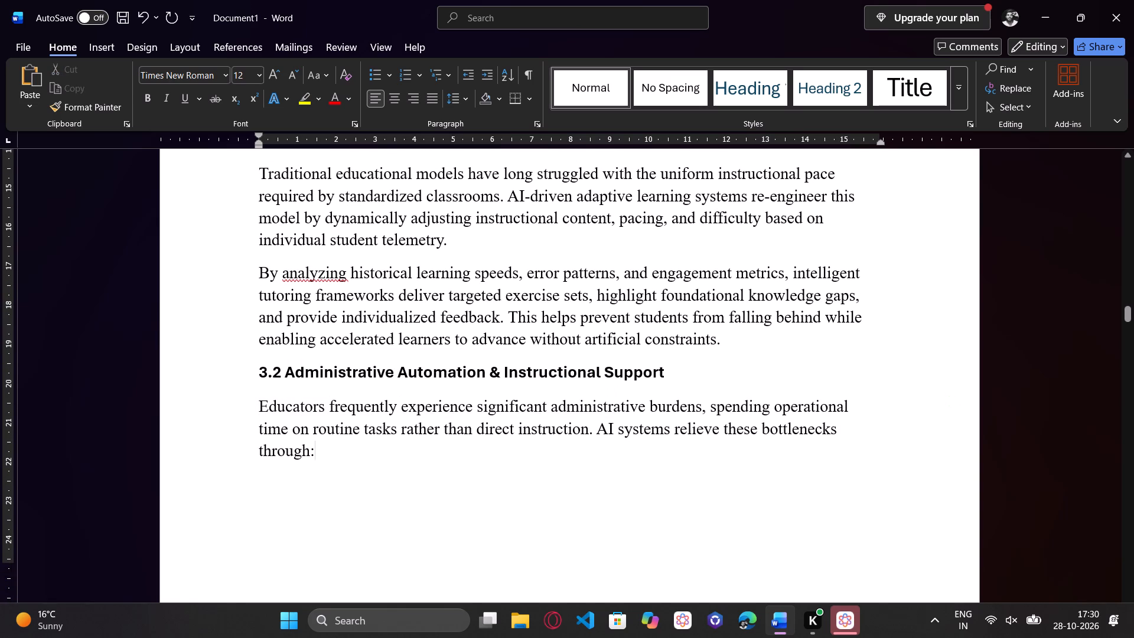
double_click(475, 432)
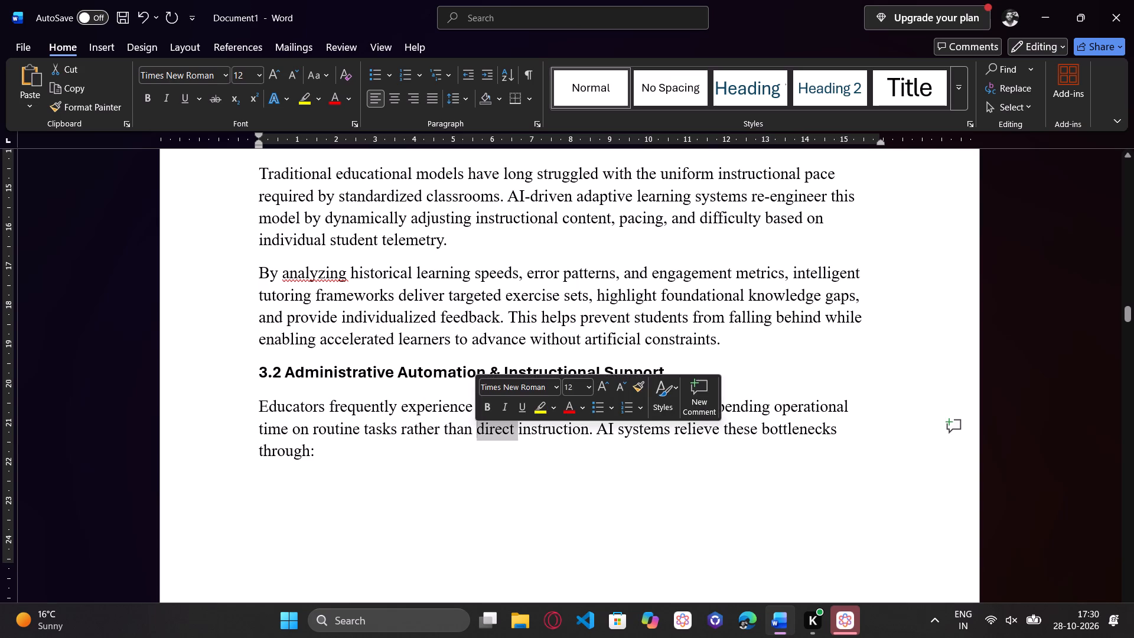
left_click(490, 466)
Review the page break and bullet list in section 3.2, then section 3.3 through the opening of section 3.4.
scroll(490, 451, "down", 2)
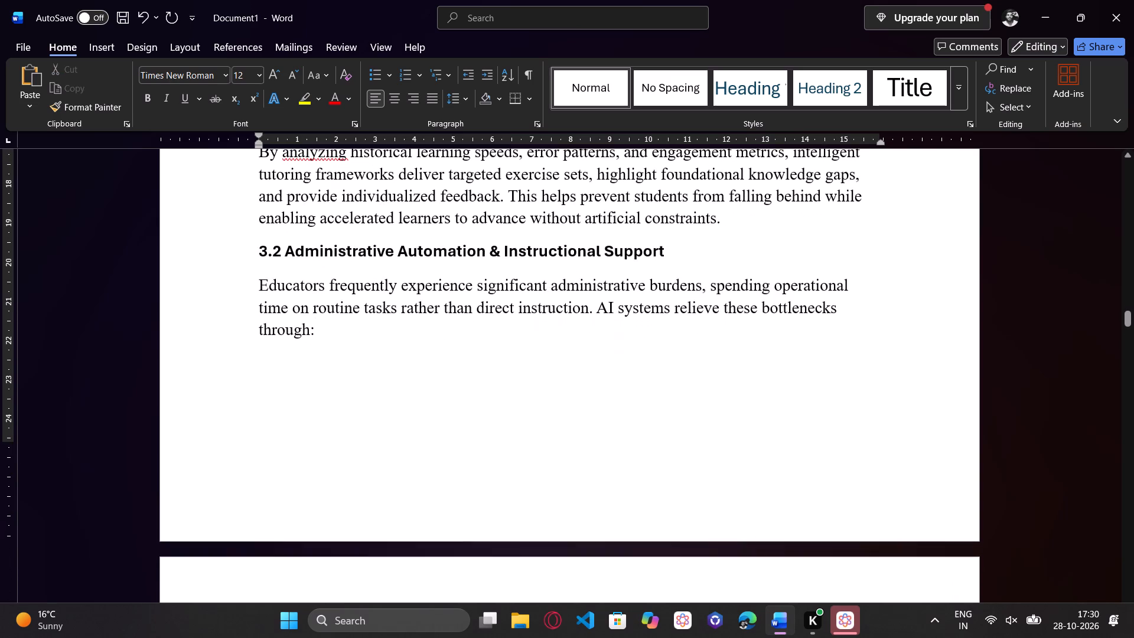
scroll(490, 451, "down", 2)
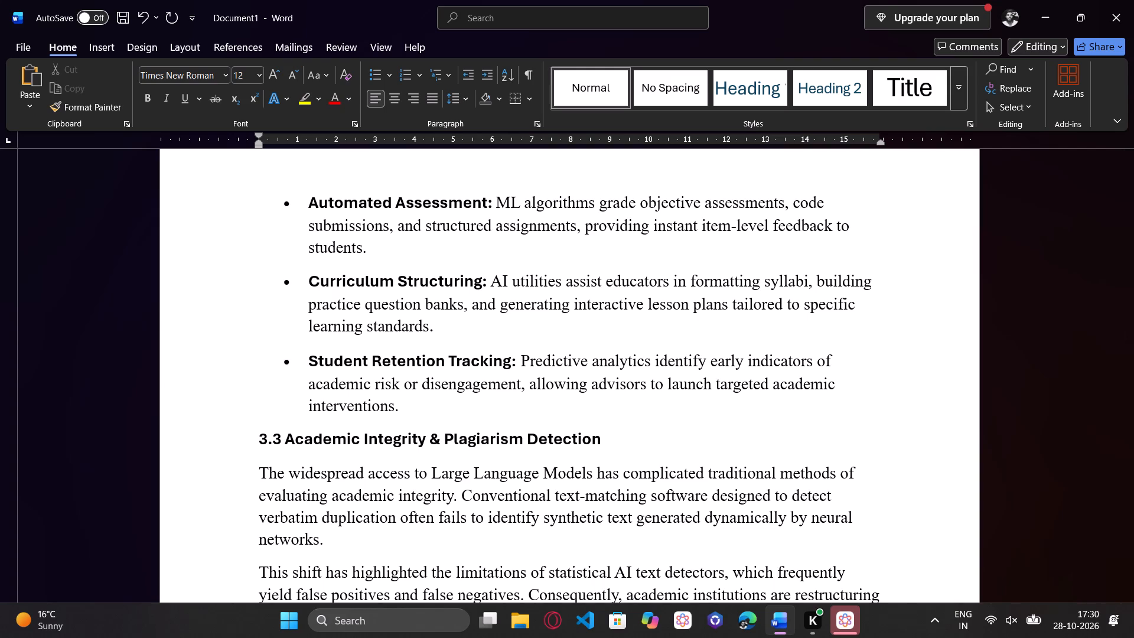
scroll(490, 451, "down", 2)
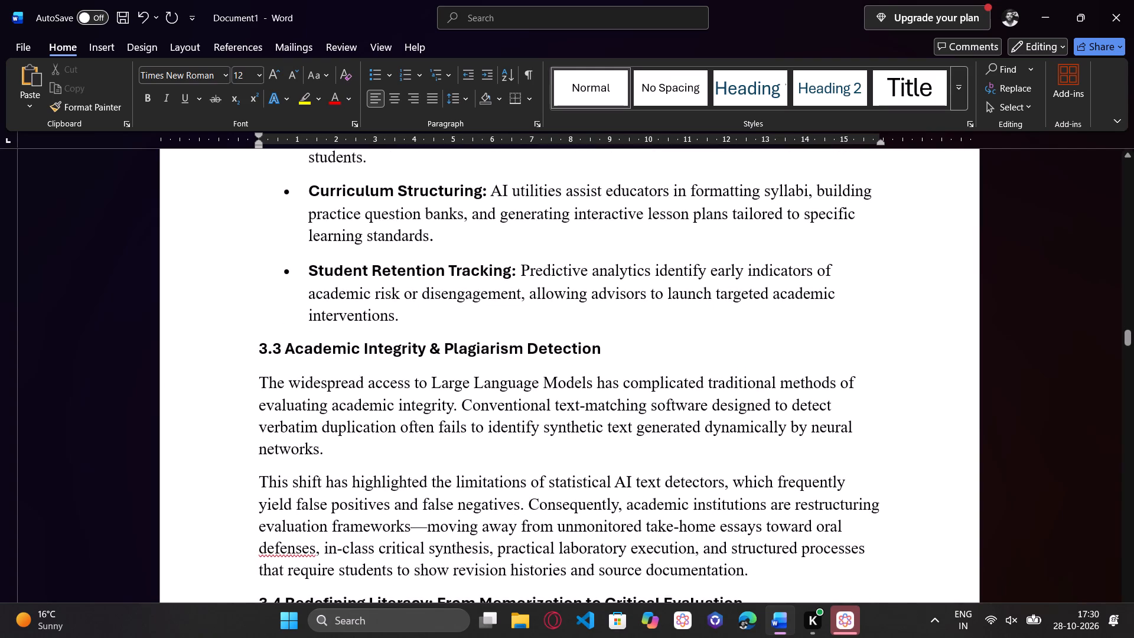
scroll(490, 451, "down", 1)
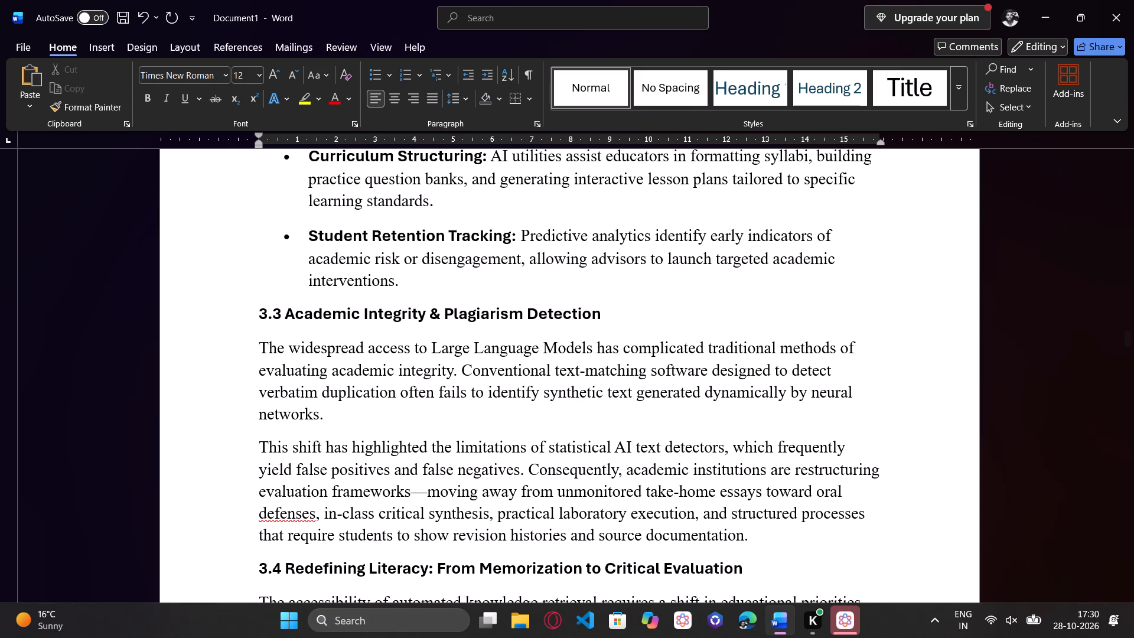
scroll(490, 451, "down", 1)
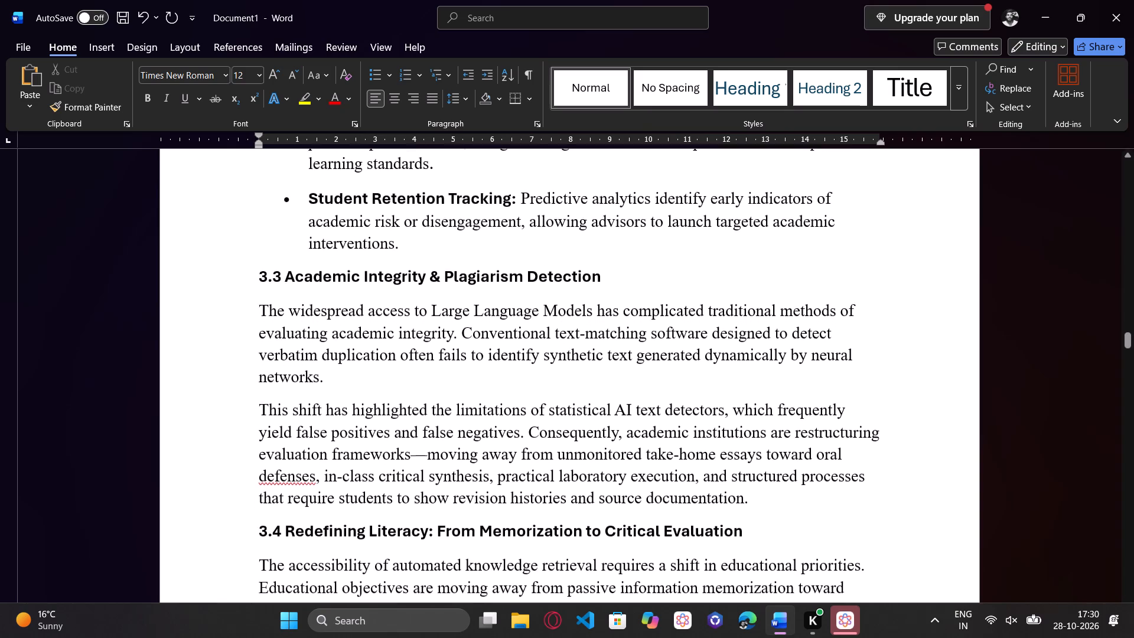
scroll(490, 451, "down", 1)
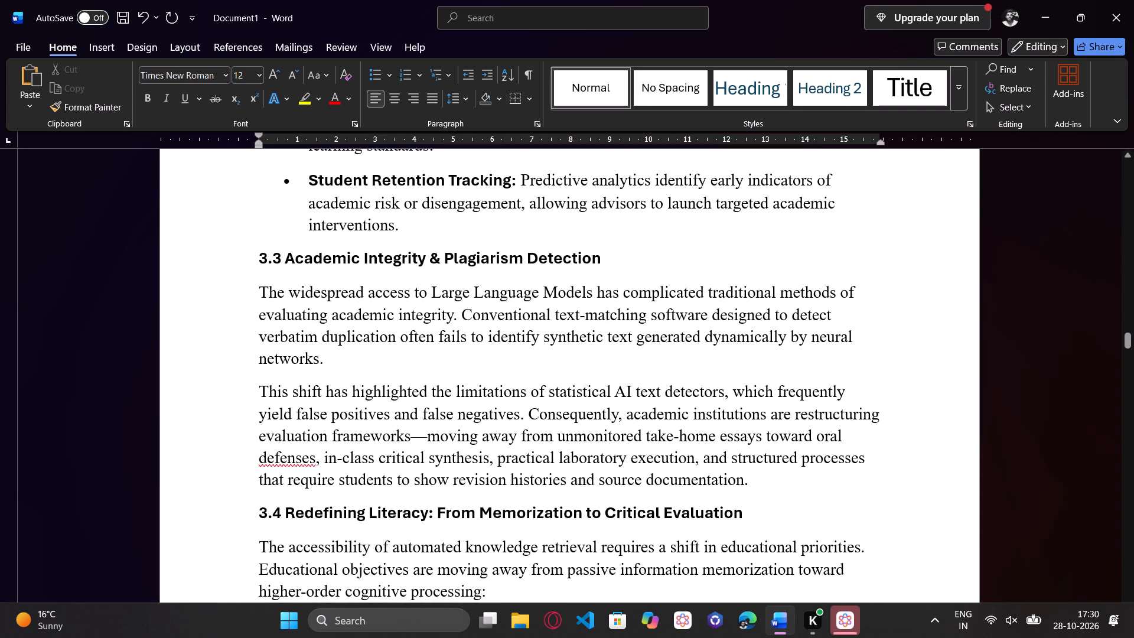
Review the formatting of sections 3.3, 3.4 and 3.5 through the Section 4 heading on healthcare.
scroll(490, 451, "down", 2)
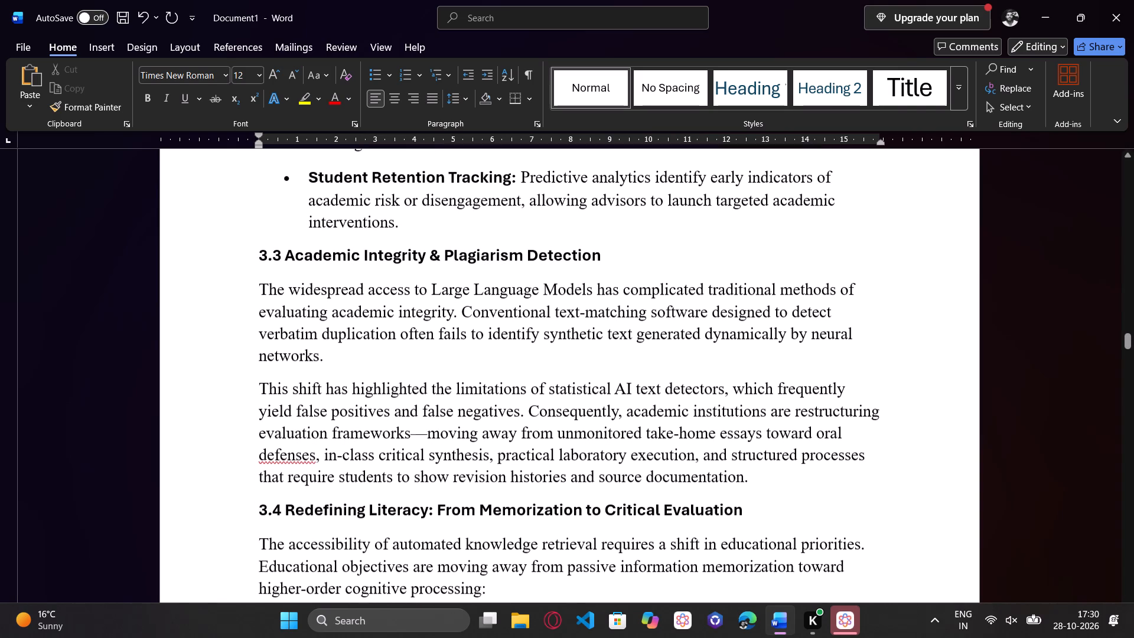
scroll(490, 451, "down", 3)
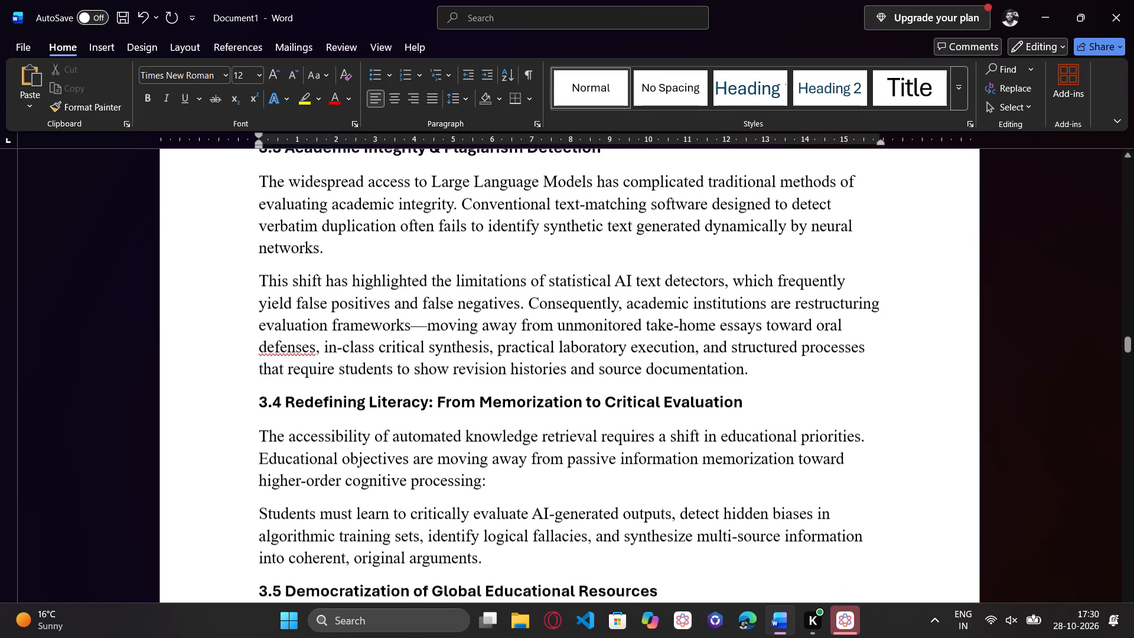
scroll(490, 451, "down", 2)
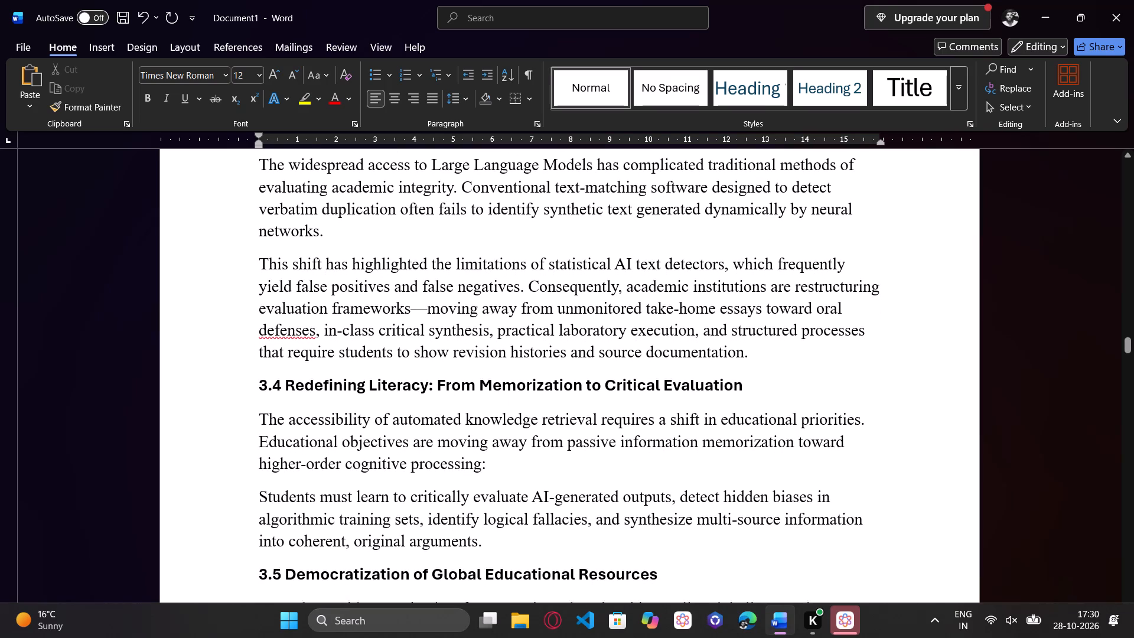
scroll(490, 451, "down", 2)
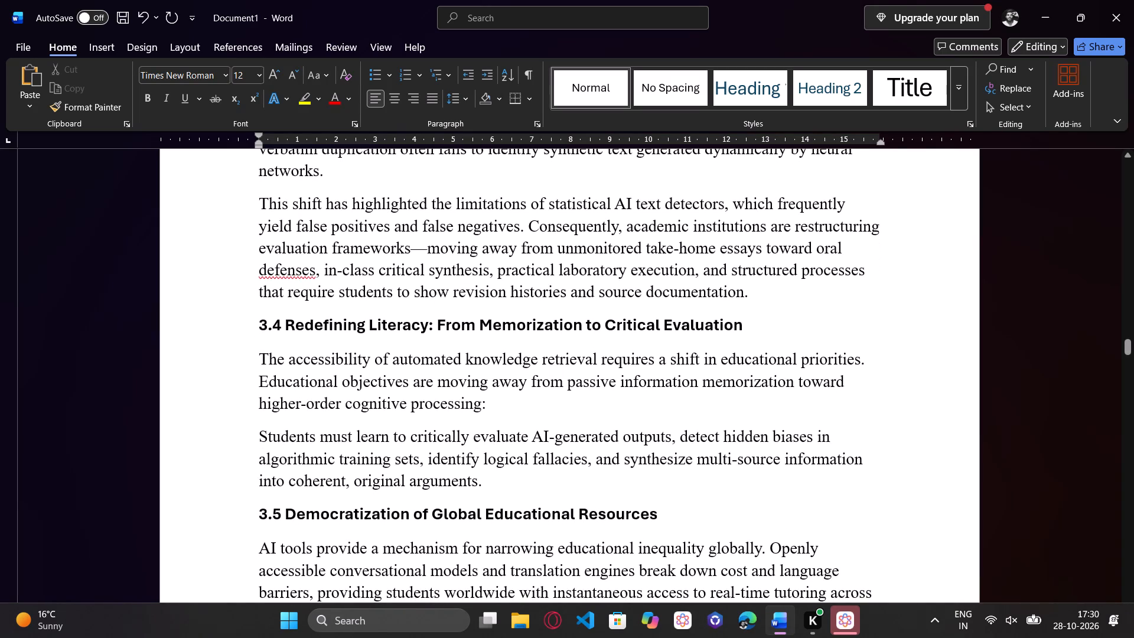
scroll(490, 451, "down", 2)
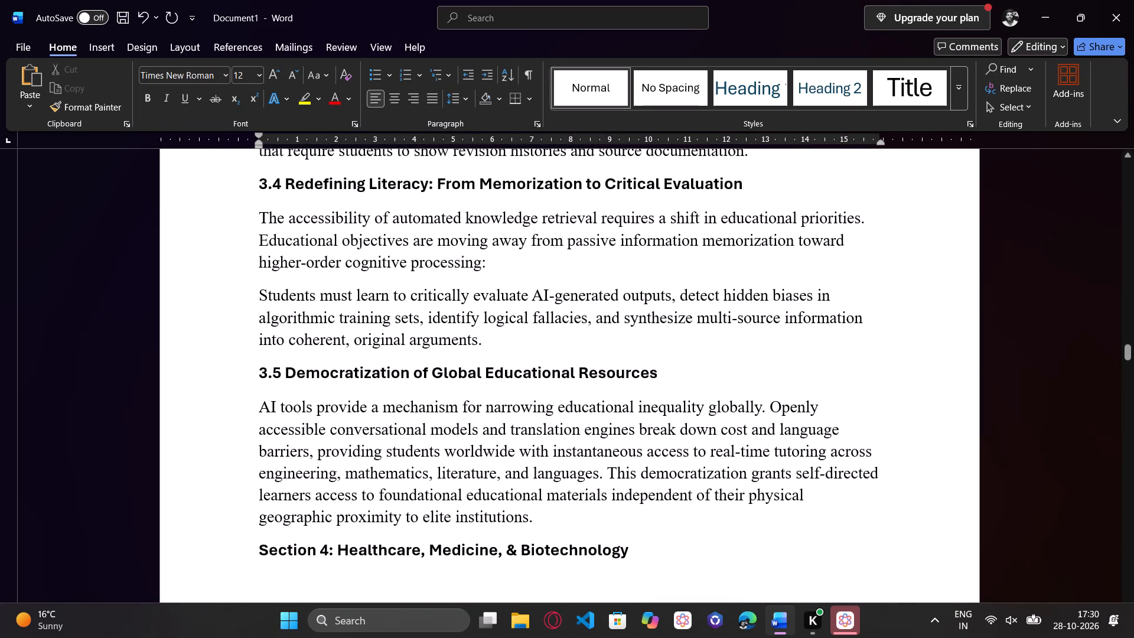
scroll(490, 451, "down", 1)
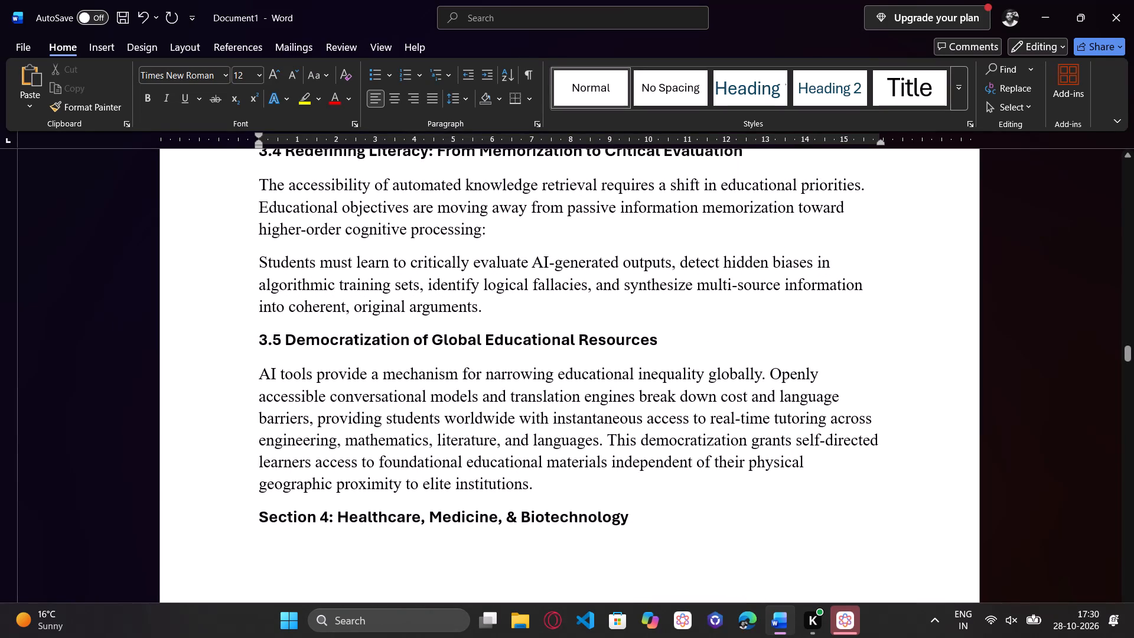
Insert three blank lines before the "Section 4: Healthcare, Medicine, & Biotechnology" heading to push it onto the next page.
scroll(489, 441, "down", 2)
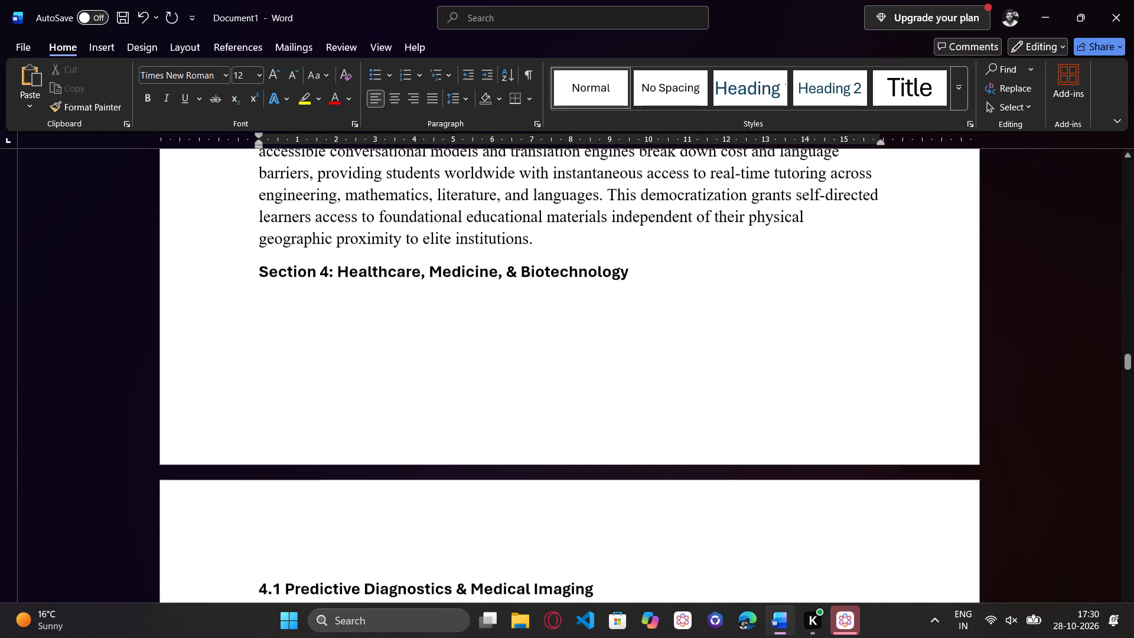
scroll(489, 437, "down", 2)
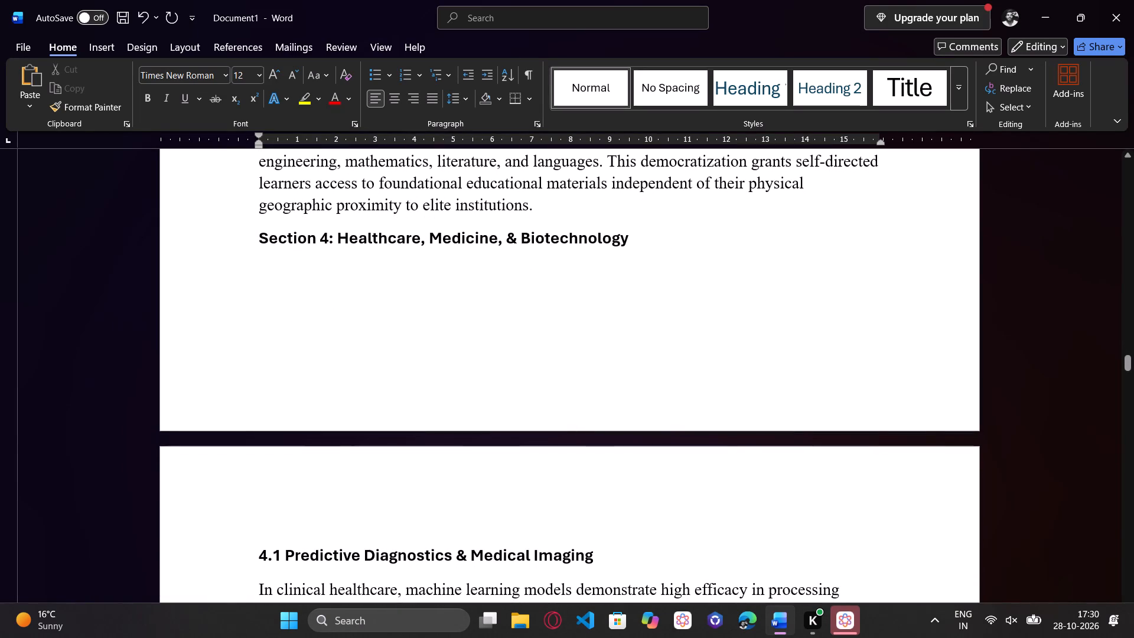
scroll(489, 437, "down", 1)
left_click(272, 243)
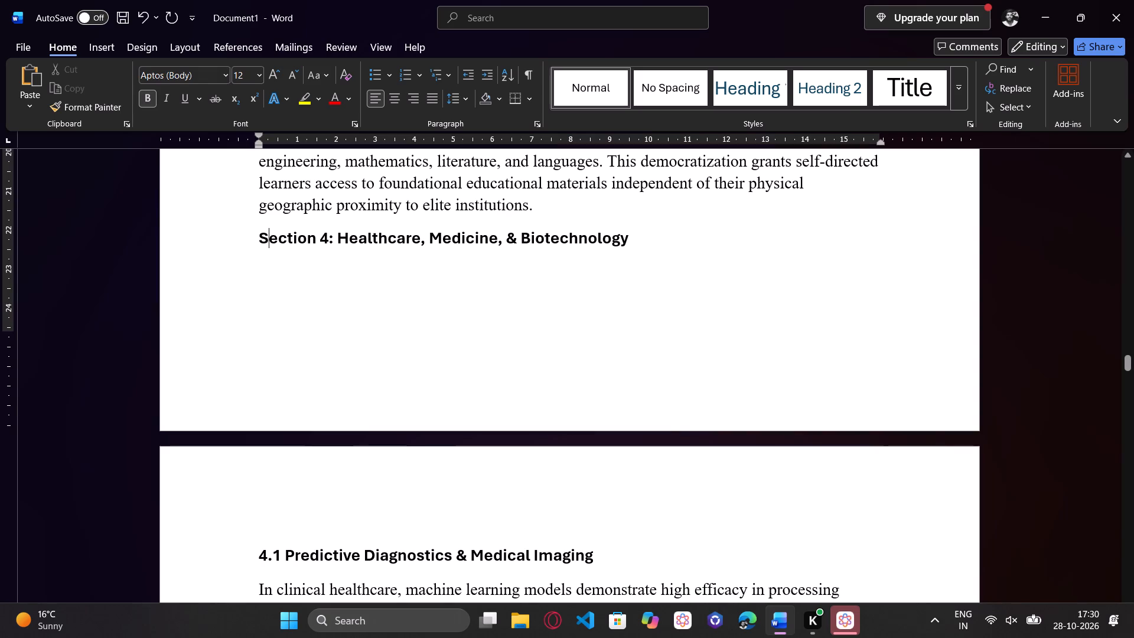
key("Left")
key("Return")
key("Return")
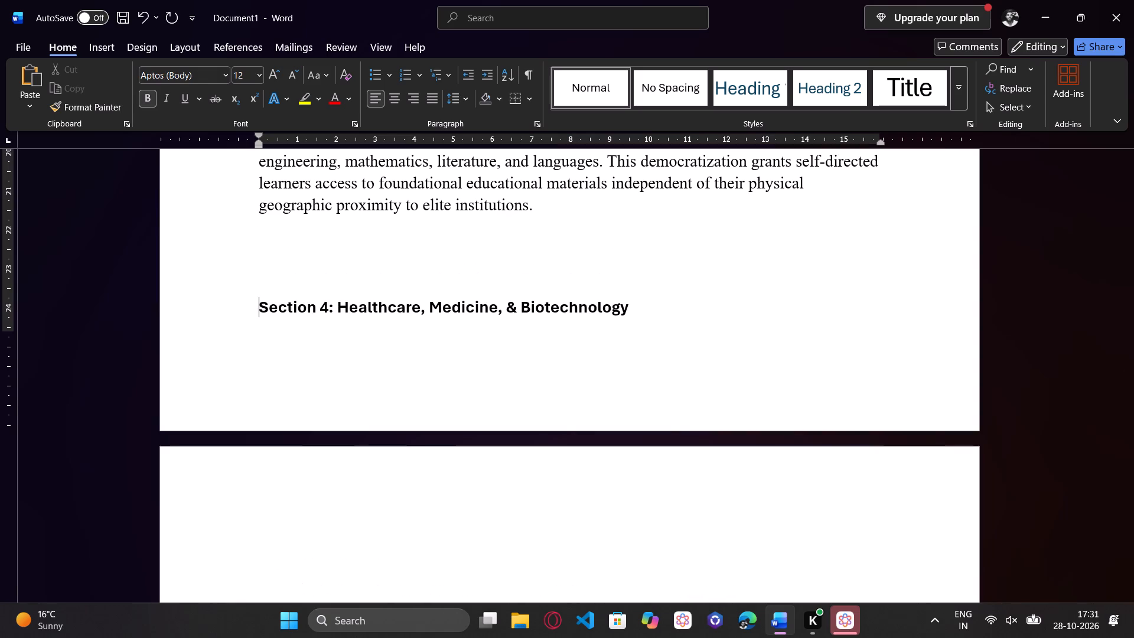
key("Return")
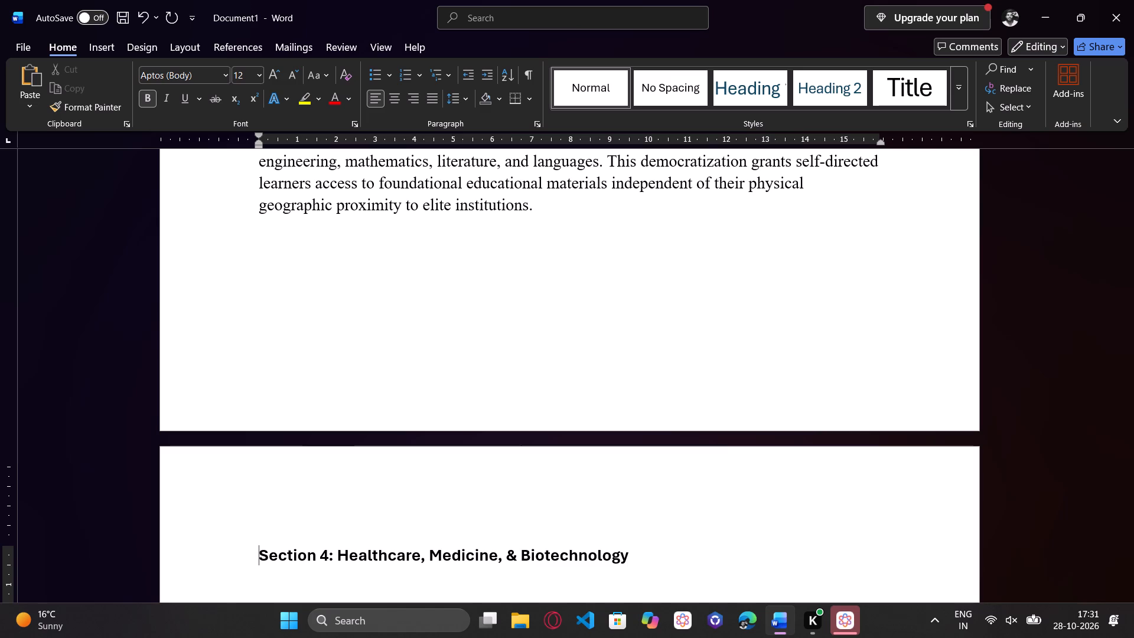
Delete the two blank lines between the Section 4 heading and the 4.1 Predictive Diagnostics & Medical Imaging heading.
scroll(312, 347, "down", 1)
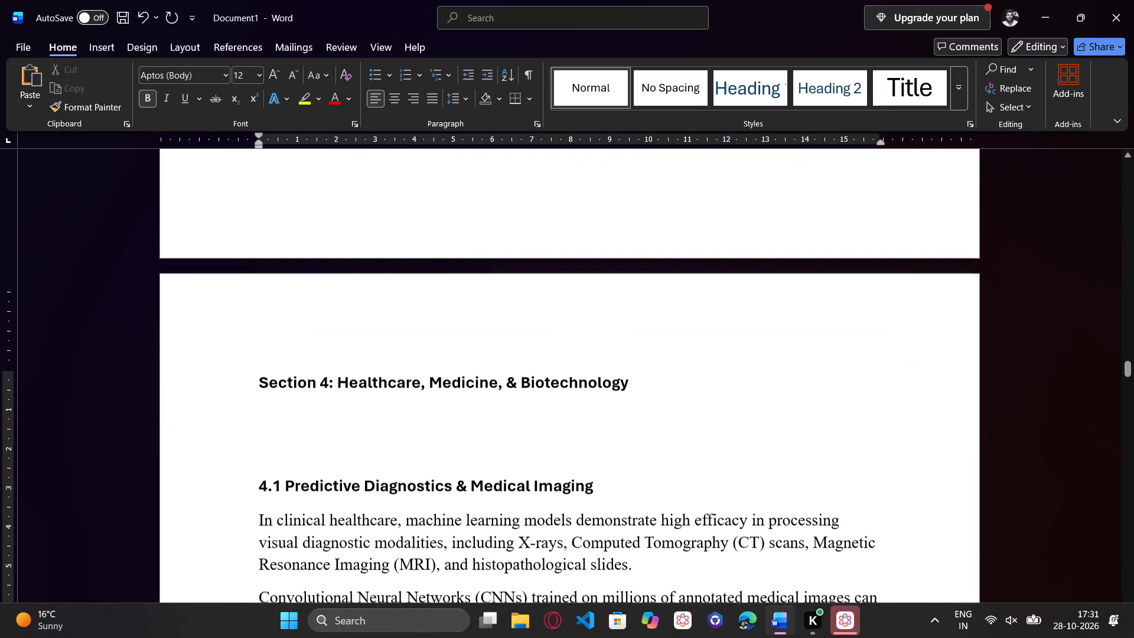
scroll(312, 347, "down", 1)
scroll(265, 376, "down", 1)
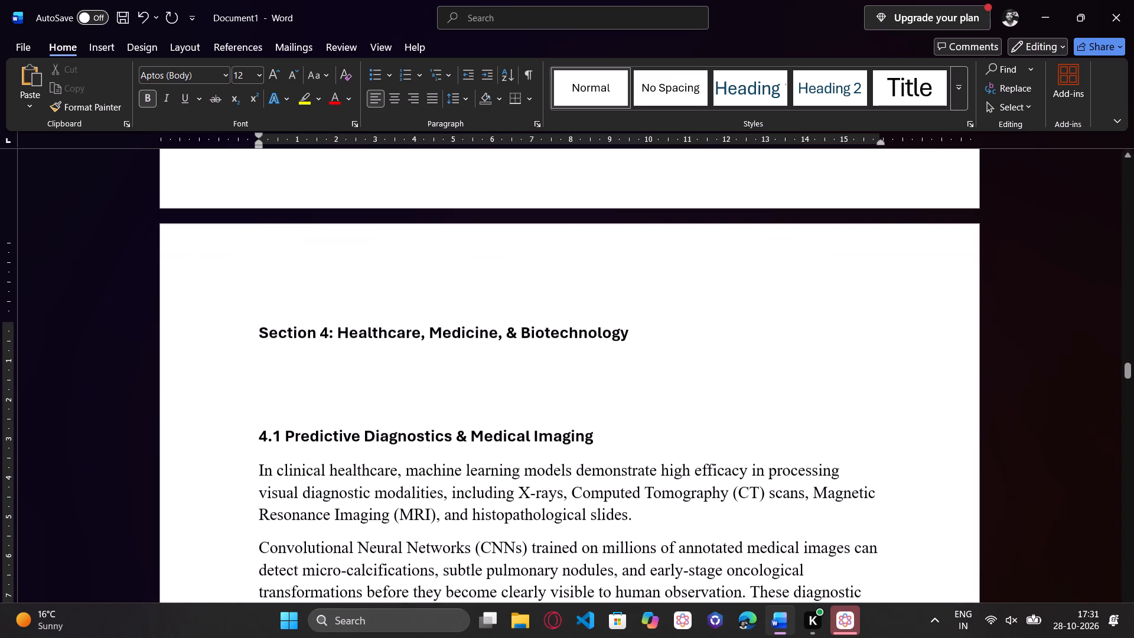
left_click(265, 396)
key("BackSpace")
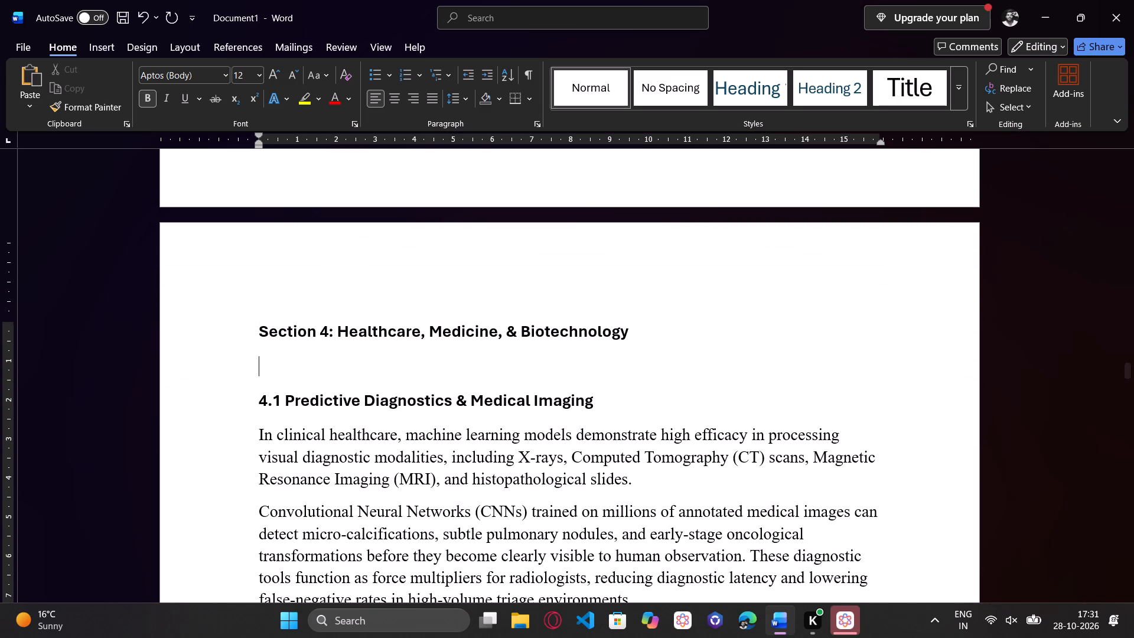
key("BackSpace")
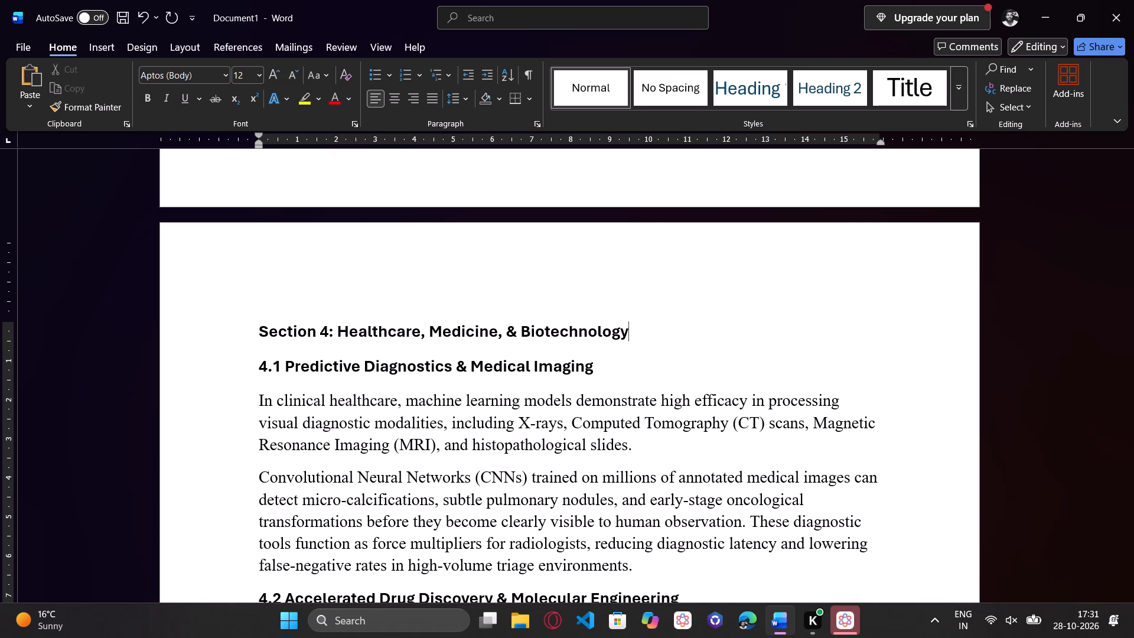
Review the formatting of section 4.1 on predictive diagnostics and section 4.2 with its drug discovery bullet list.
scroll(225, 507, "down", 1)
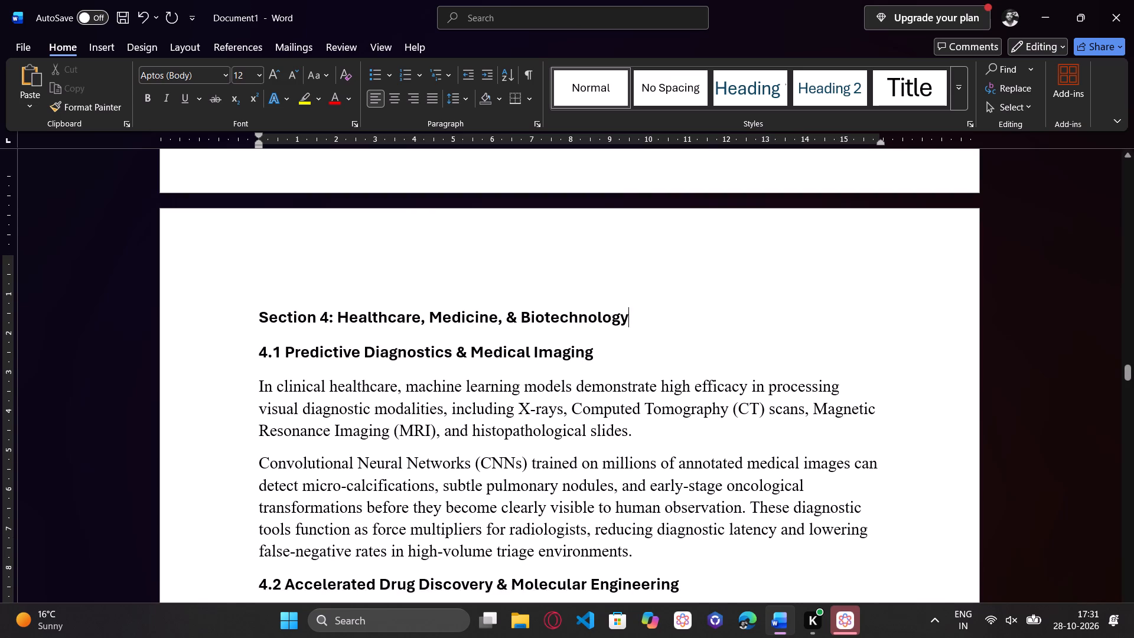
scroll(225, 507, "down", 1)
scroll(408, 427, "down", 2)
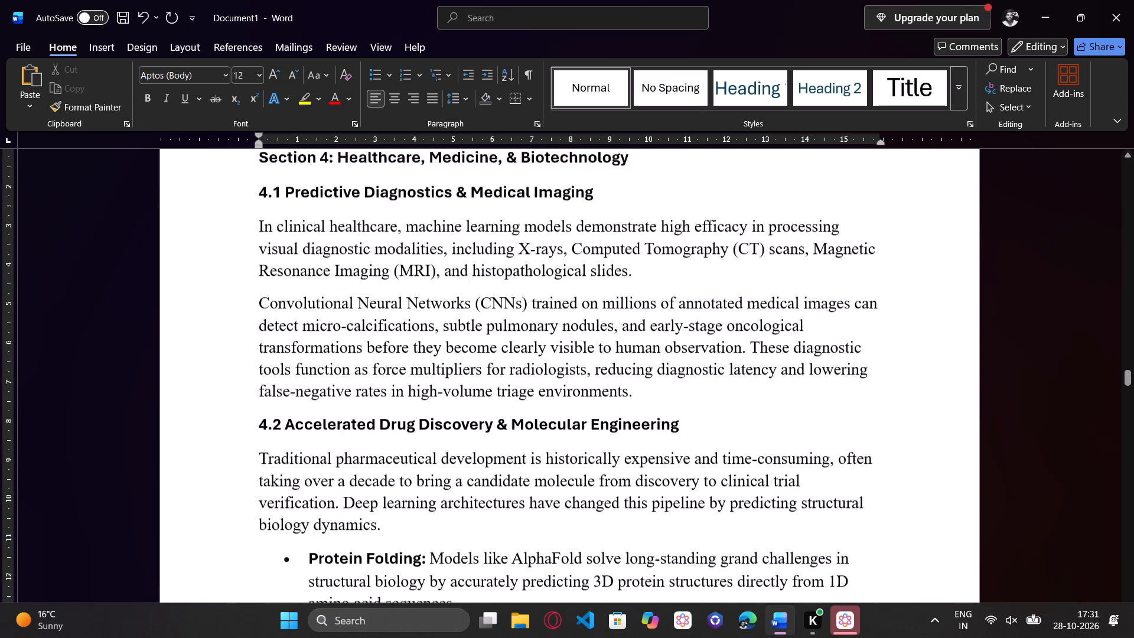
scroll(408, 427, "down", 4)
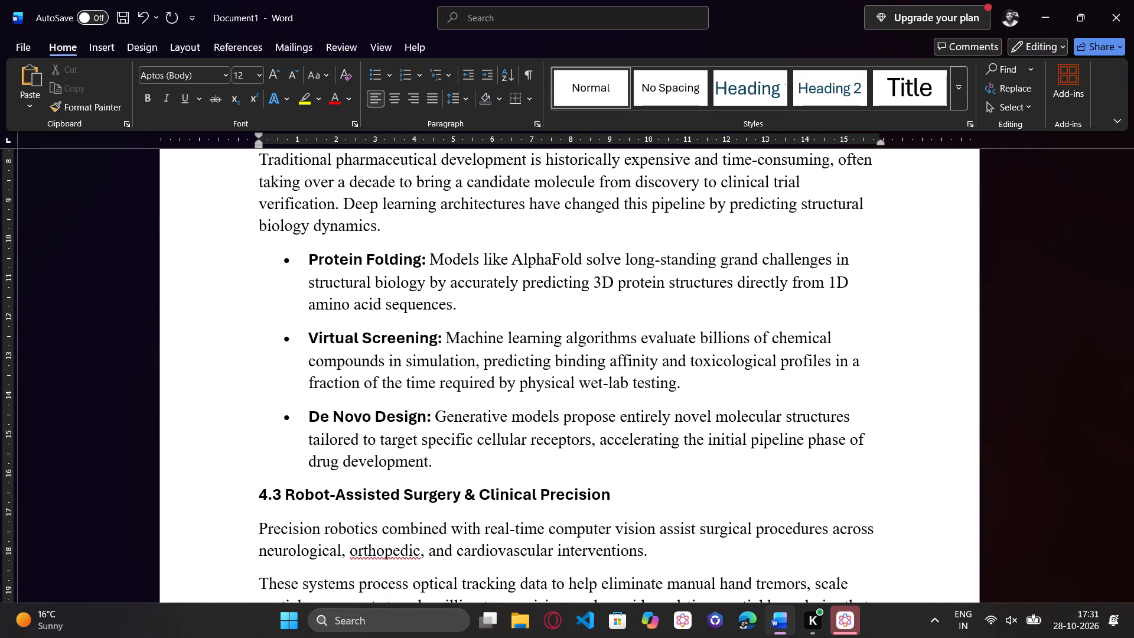
scroll(408, 427, "down", 1)
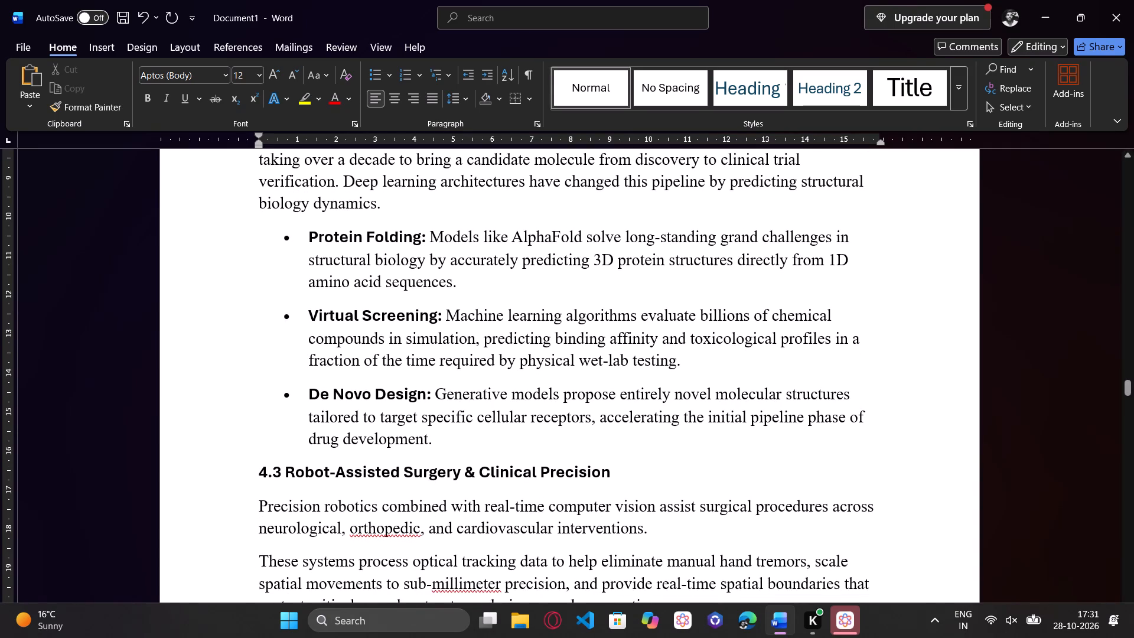
scroll(408, 427, "down", 1)
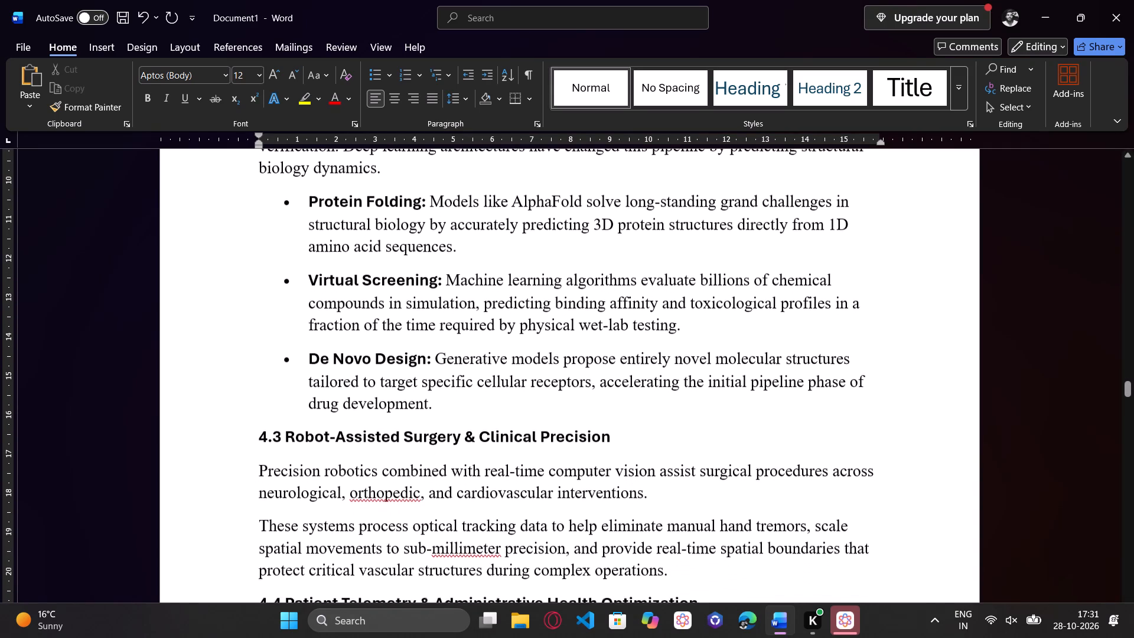
Review sections 4.3 and 4.4 through the opening of section 4.5 on ethical considerations in medical AI.
scroll(408, 427, "down", 1)
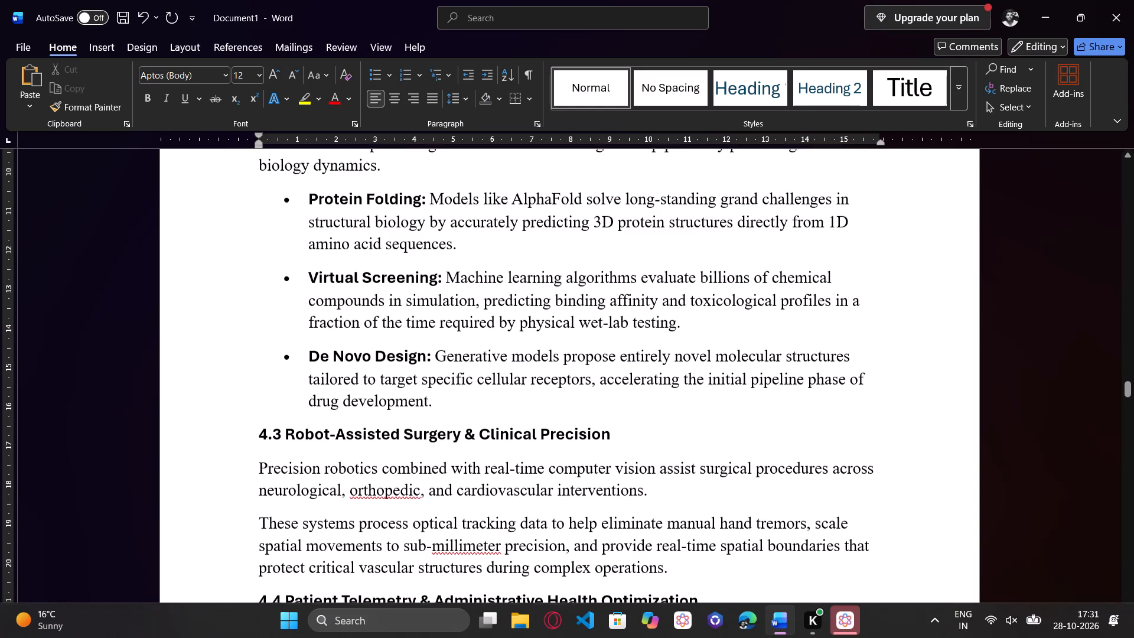
scroll(408, 427, "down", 2)
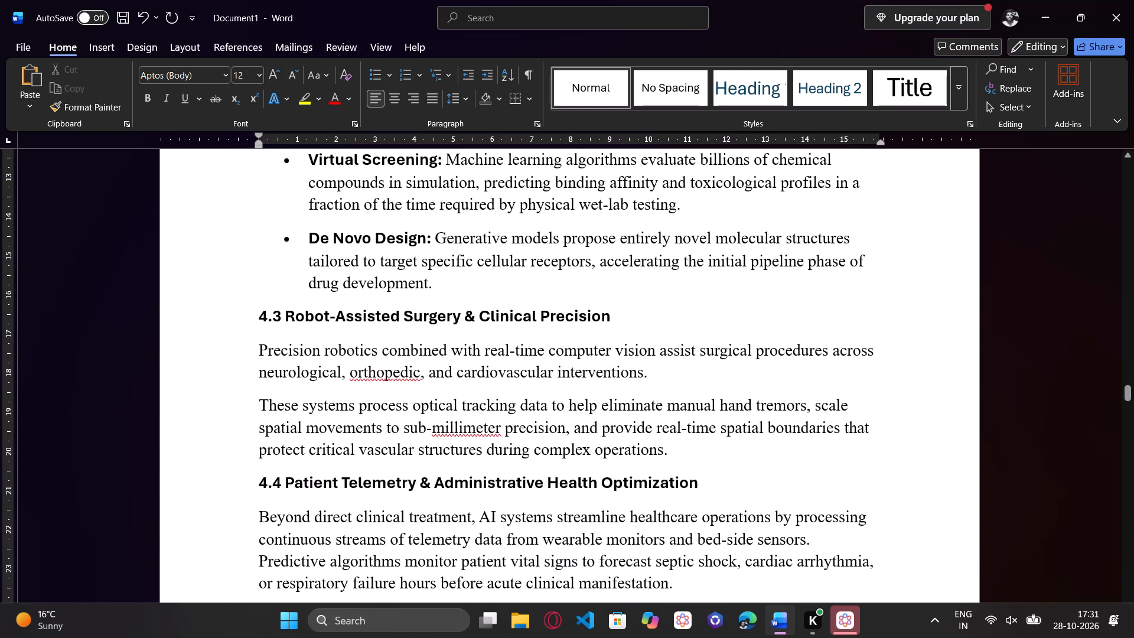
scroll(408, 427, "down", 2)
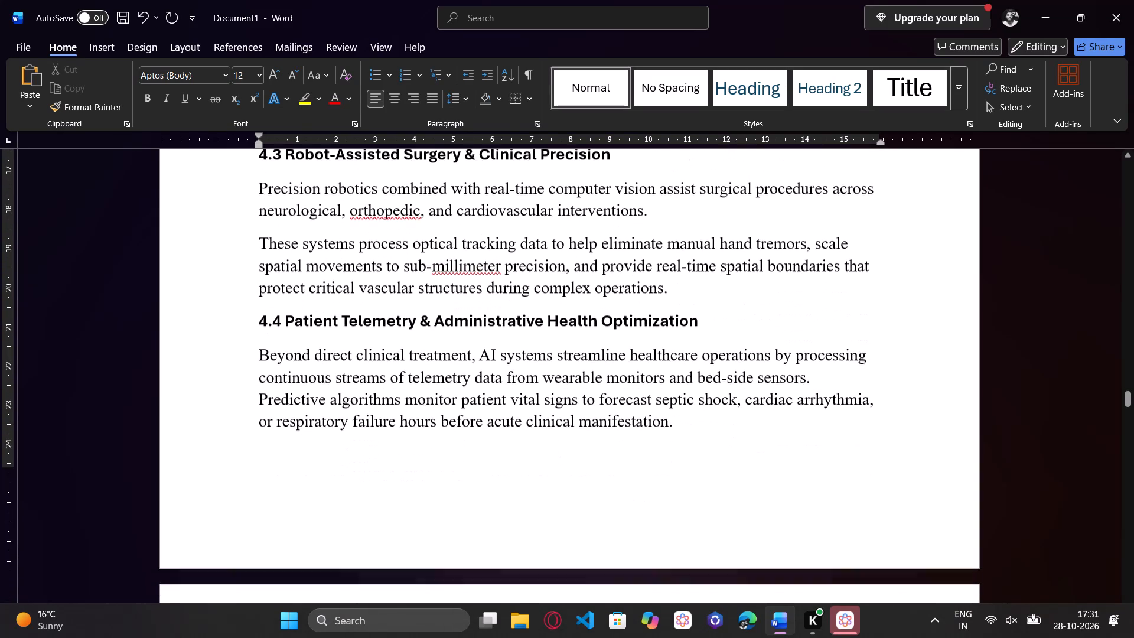
scroll(408, 427, "down", 1)
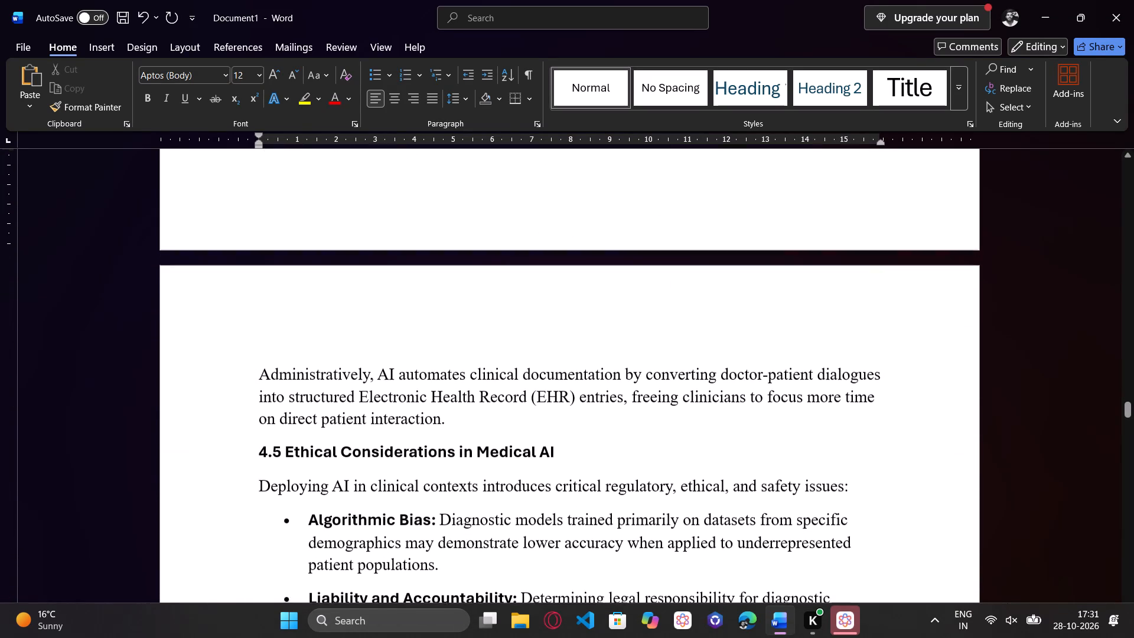
scroll(408, 427, "down", 2)
Highlight "represents the domain of computer science" through "historically required human intelligence" in yellow in section 1.1's first bullet.
scroll(408, 427, "up", 5)
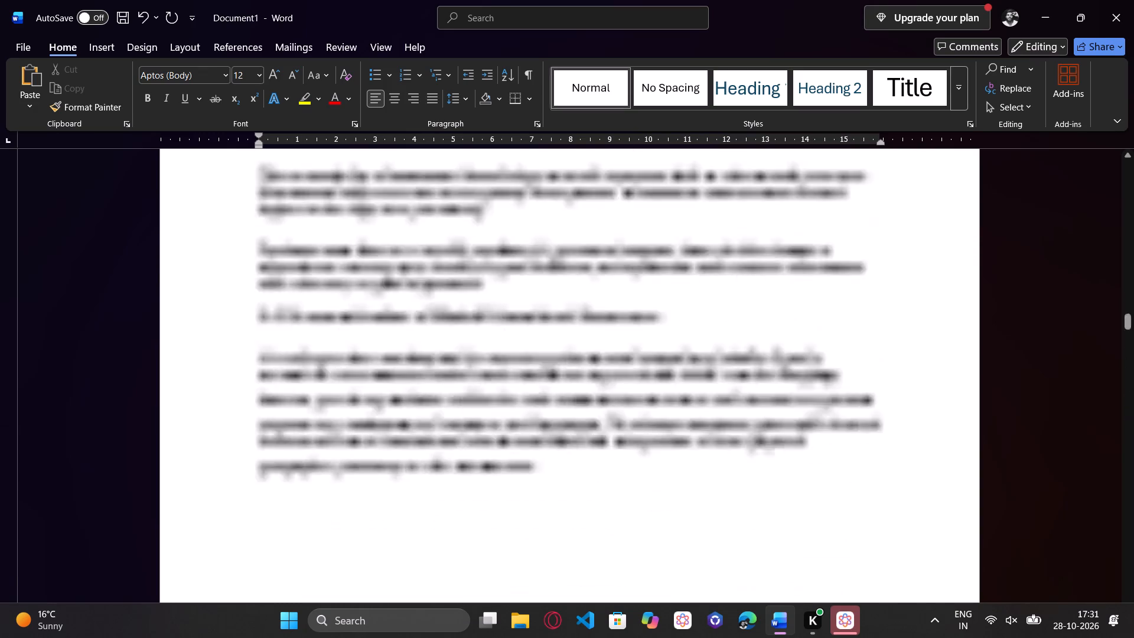
scroll(408, 427, "up", 12)
scroll(332, 486, "down", 1)
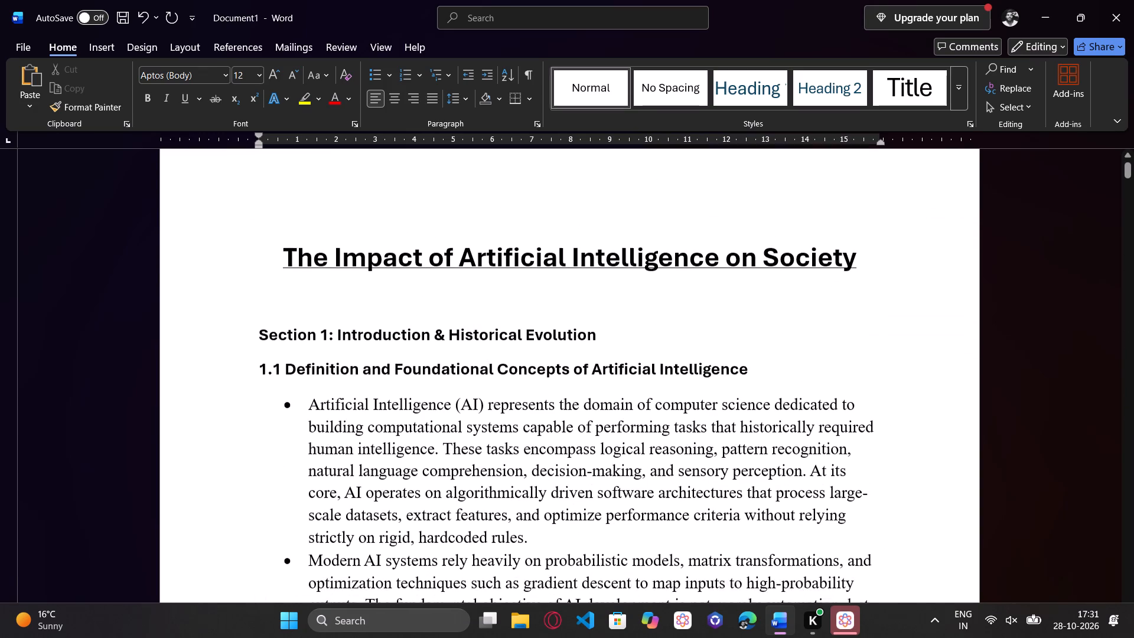
scroll(332, 486, "down", 1)
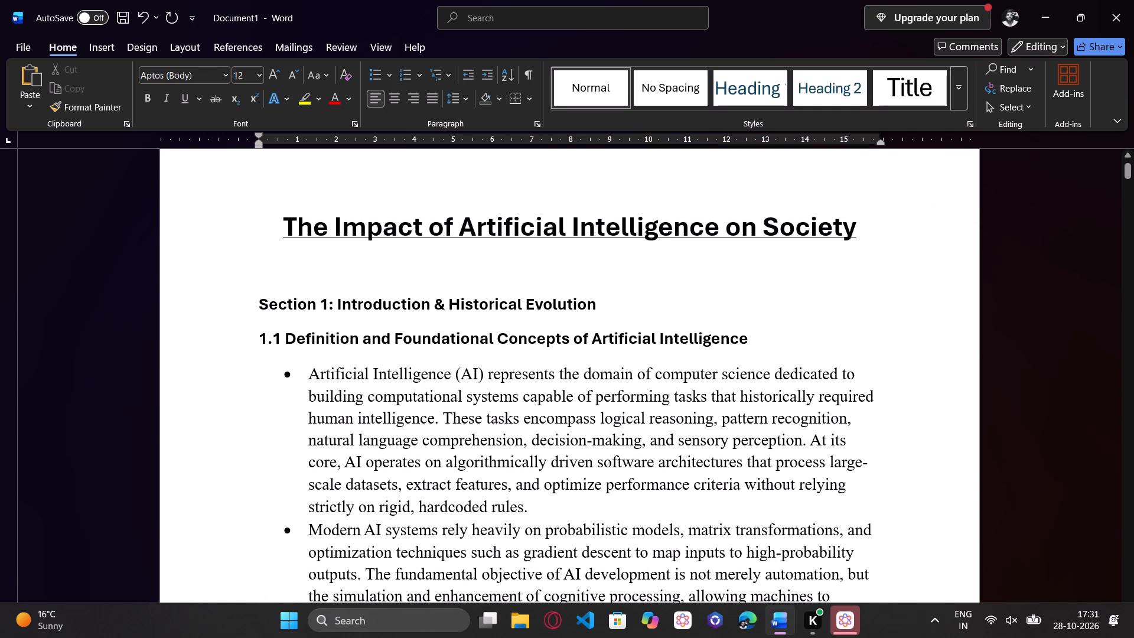
left_click_drag(491, 367, 494, 401)
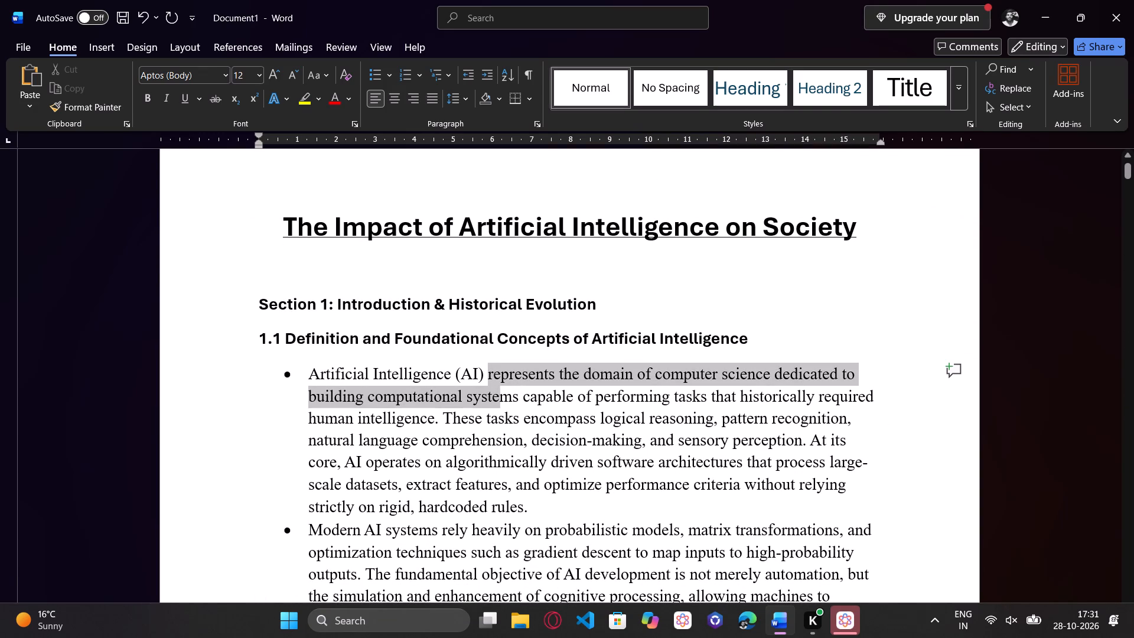
left_click_drag(494, 401, 685, 407)
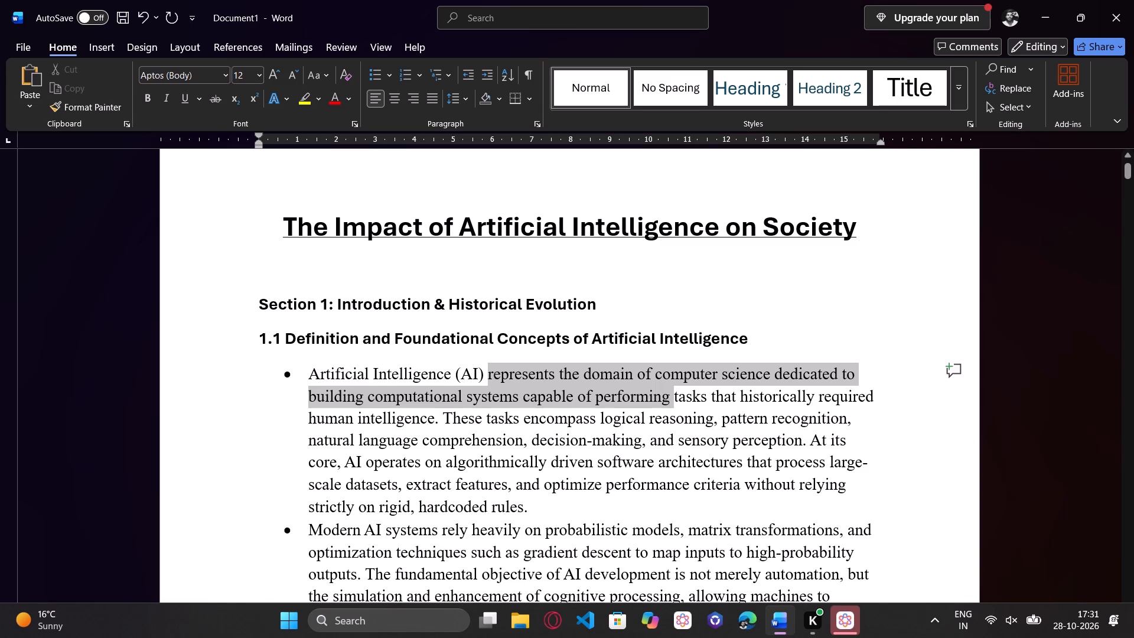
left_click_drag(685, 407, 426, 411)
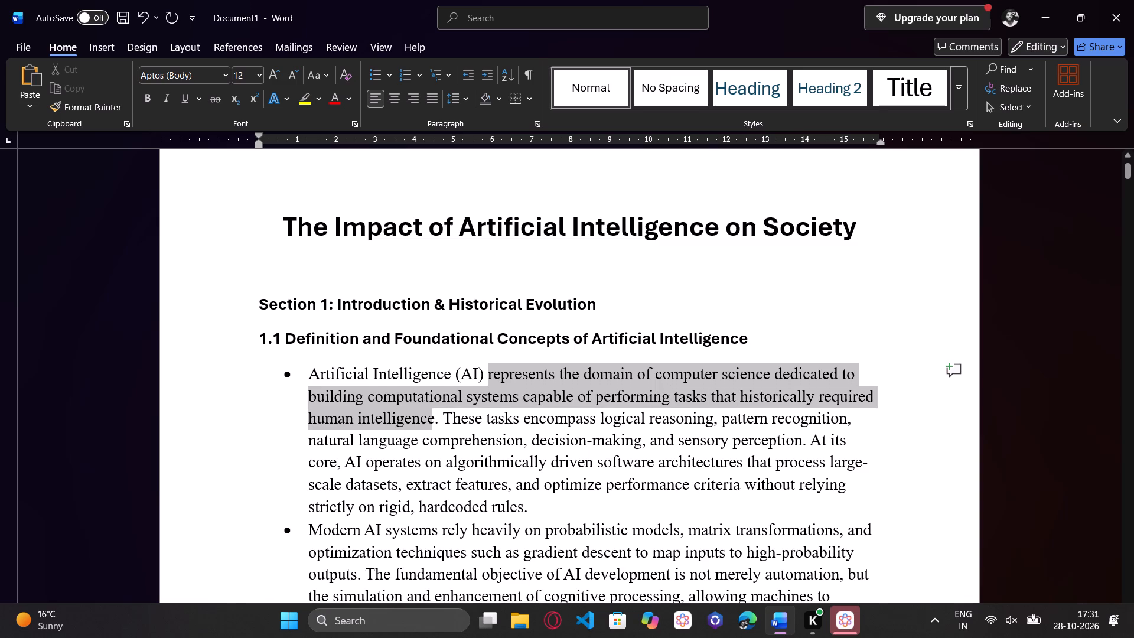
left_click_drag(426, 411, 436, 411)
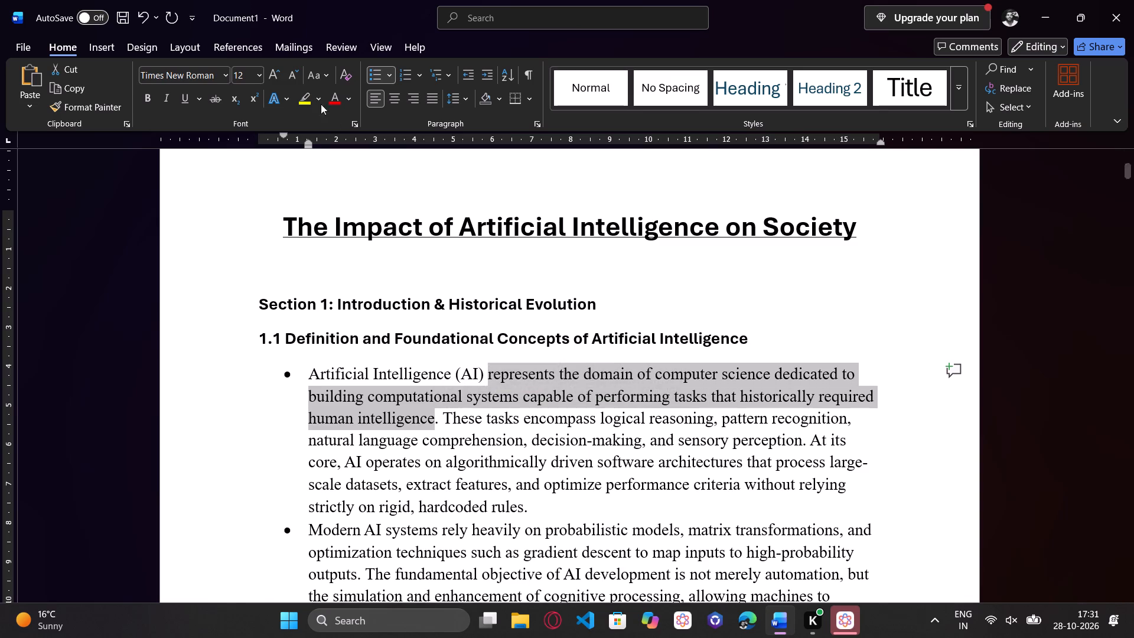
left_click(309, 99)
Highlight "process large-scale datasets" through "strictly on rigid, hardcoded rules." in yellow in section 1.1's first bullet.
scroll(412, 432, "down", 1)
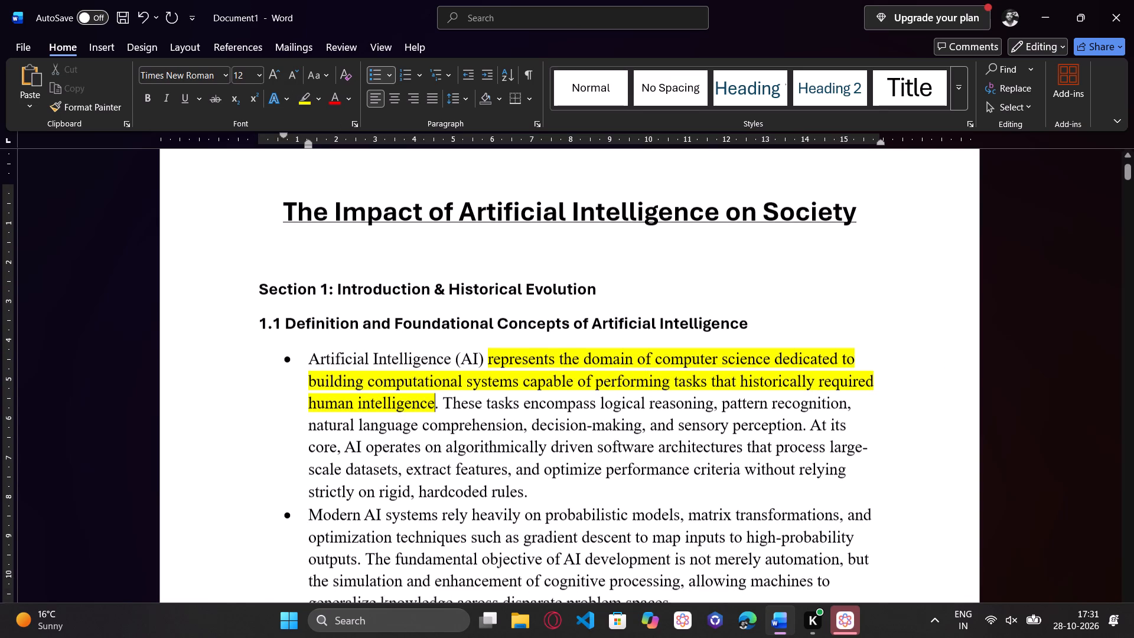
scroll(412, 432, "down", 1)
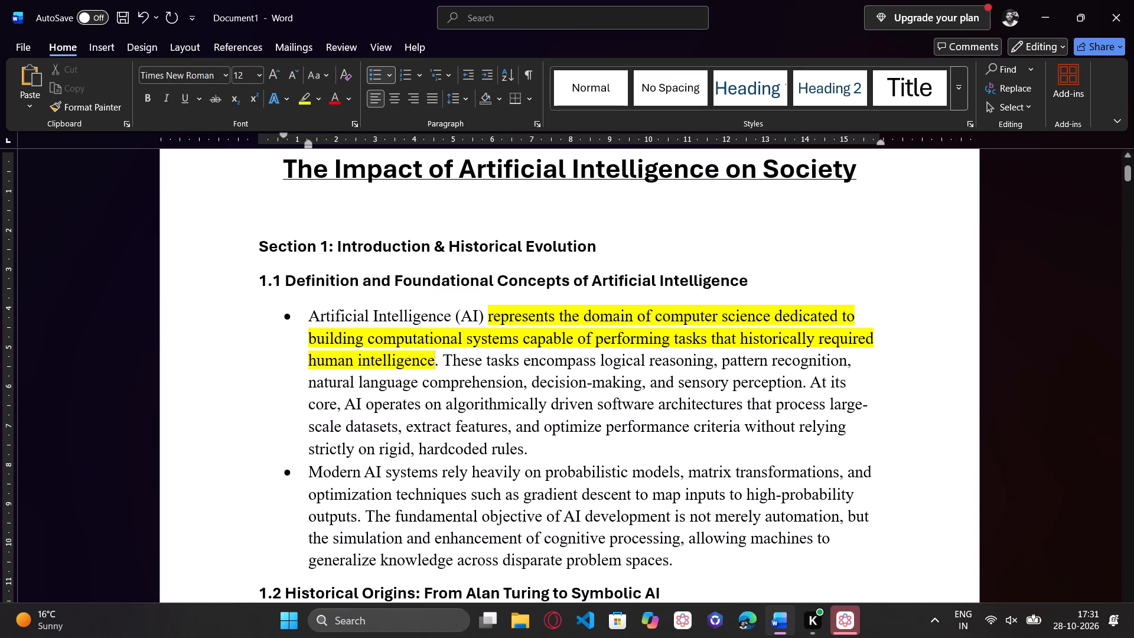
scroll(660, 389, "down", 1)
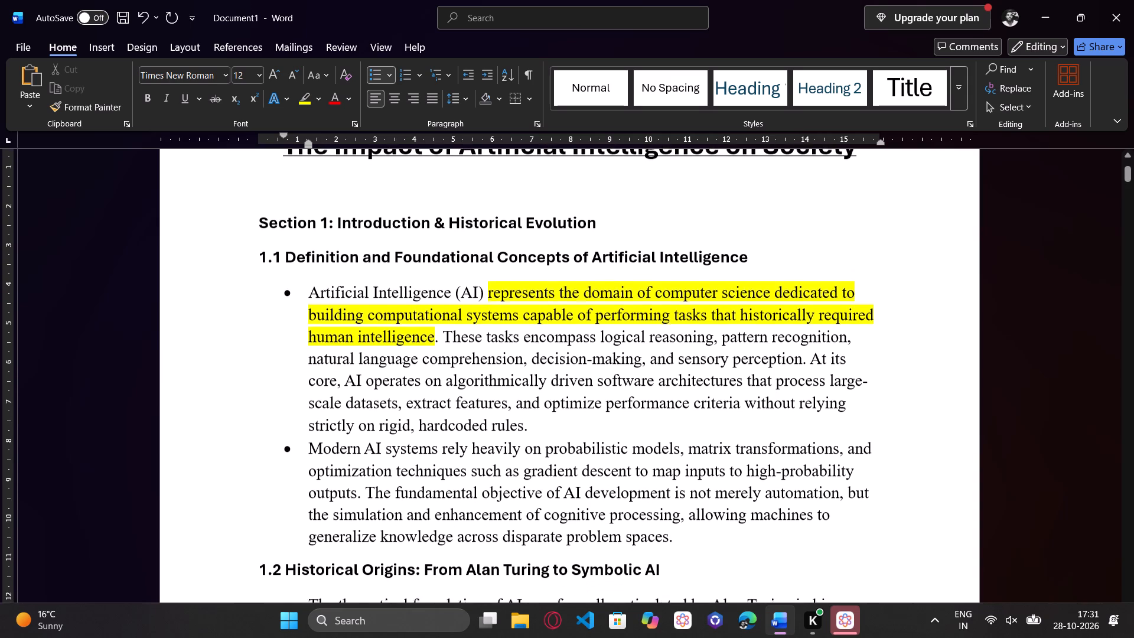
scroll(660, 389, "down", 2)
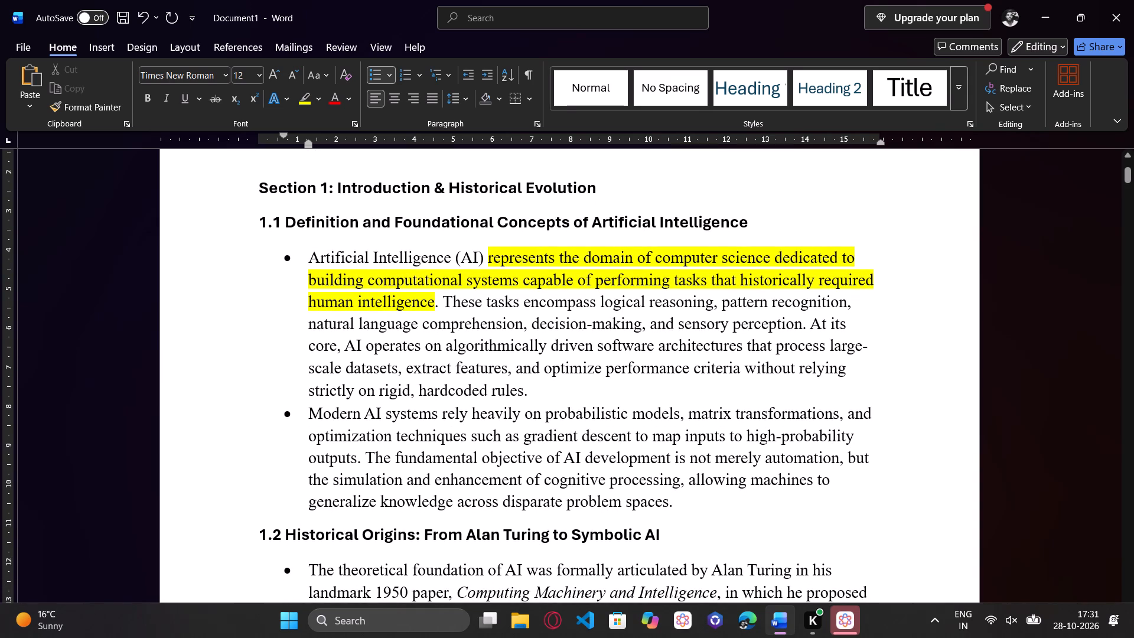
scroll(660, 389, "down", 1)
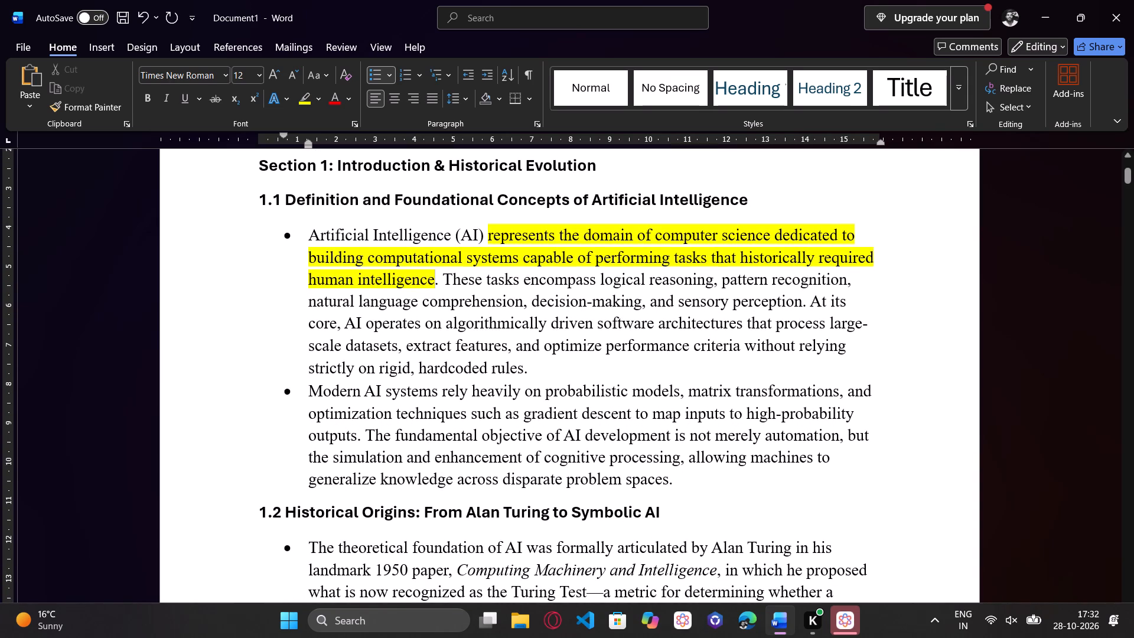
scroll(660, 389, "down", 1)
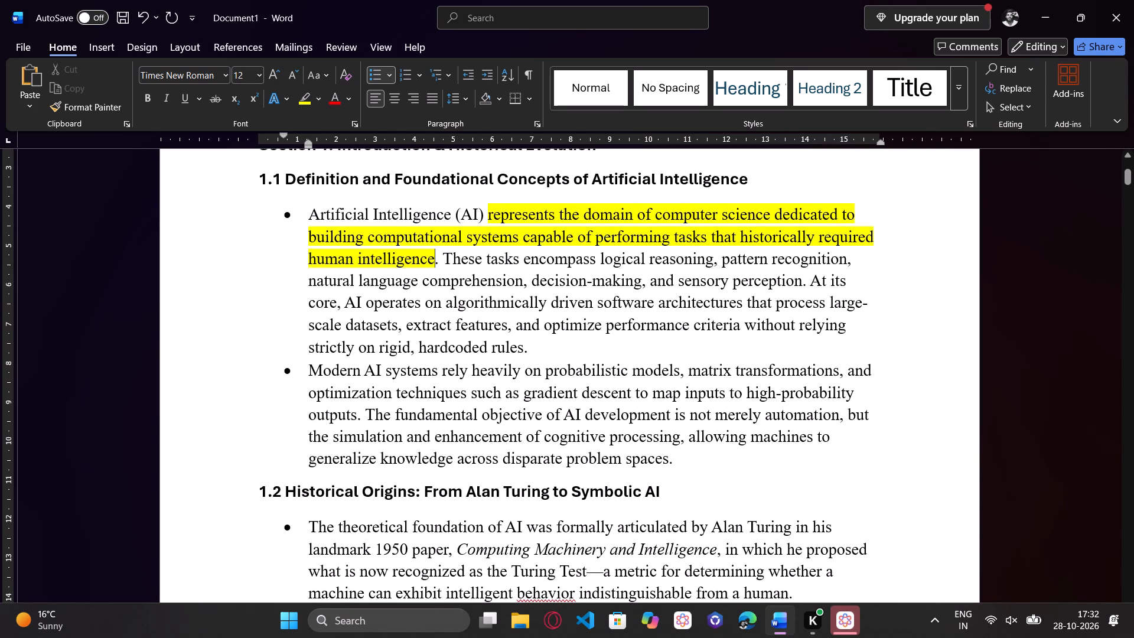
scroll(660, 389, "down", 1)
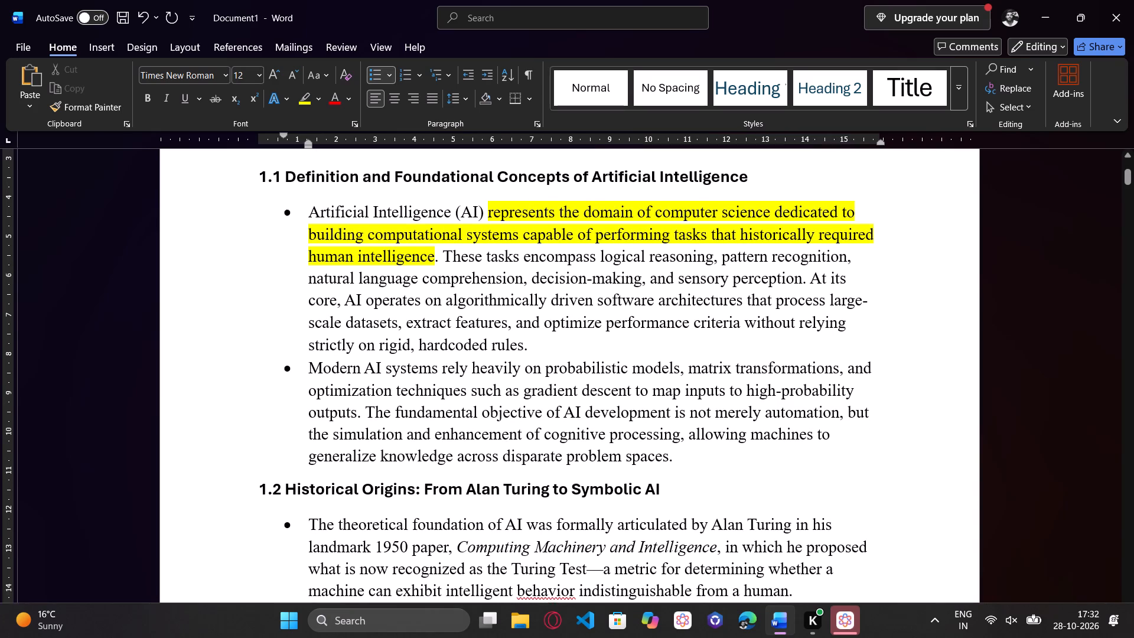
scroll(660, 389, "down", 1)
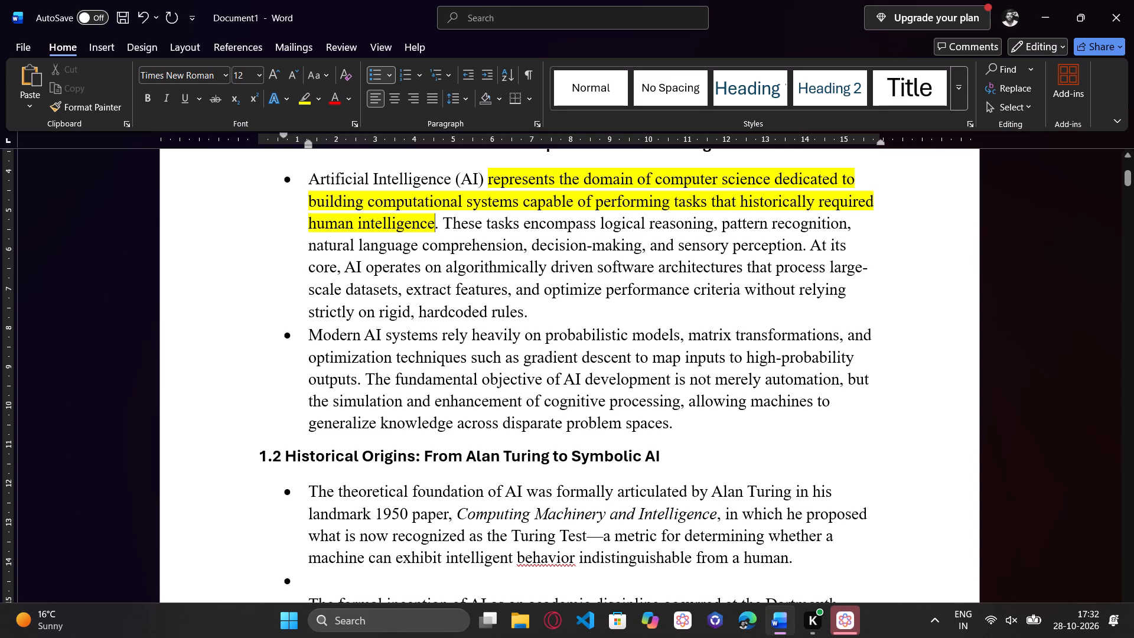
left_click_drag(824, 265, 632, 313)
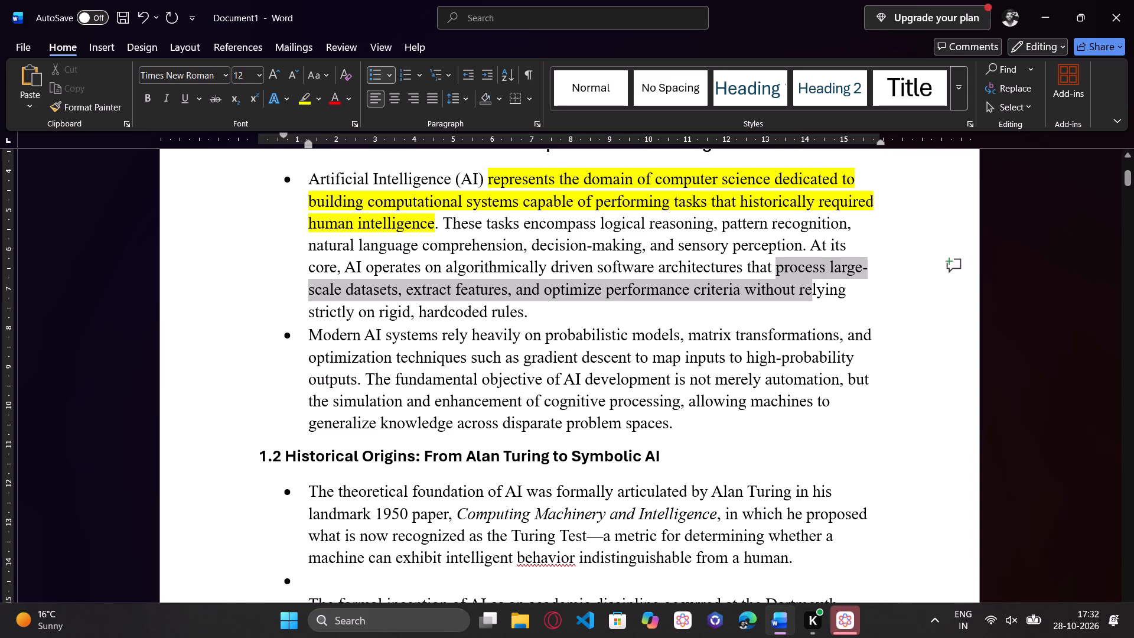
left_click_drag(632, 313, 706, 289)
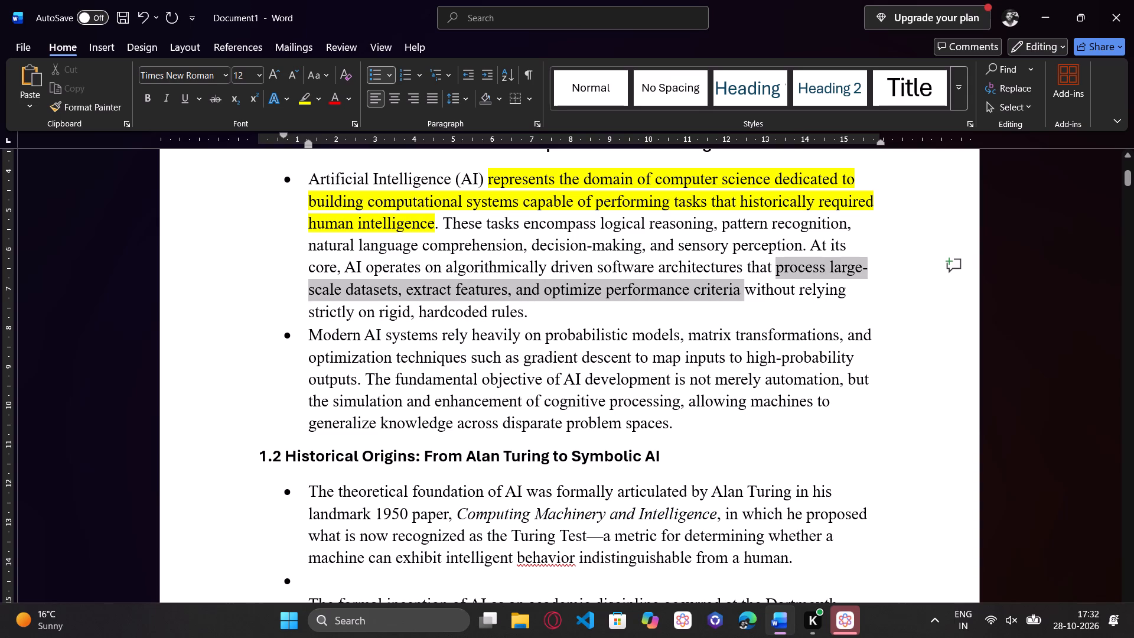
left_click_drag(706, 289, 674, 292)
left_click_drag(674, 292, 581, 305)
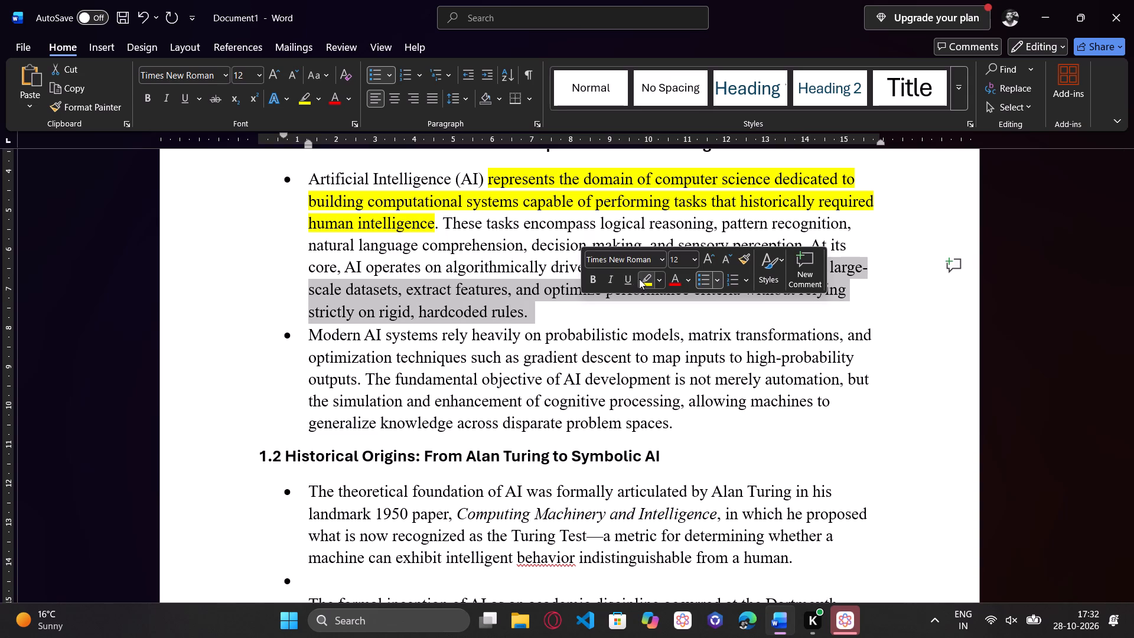
left_click(639, 279)
left_click(569, 344)
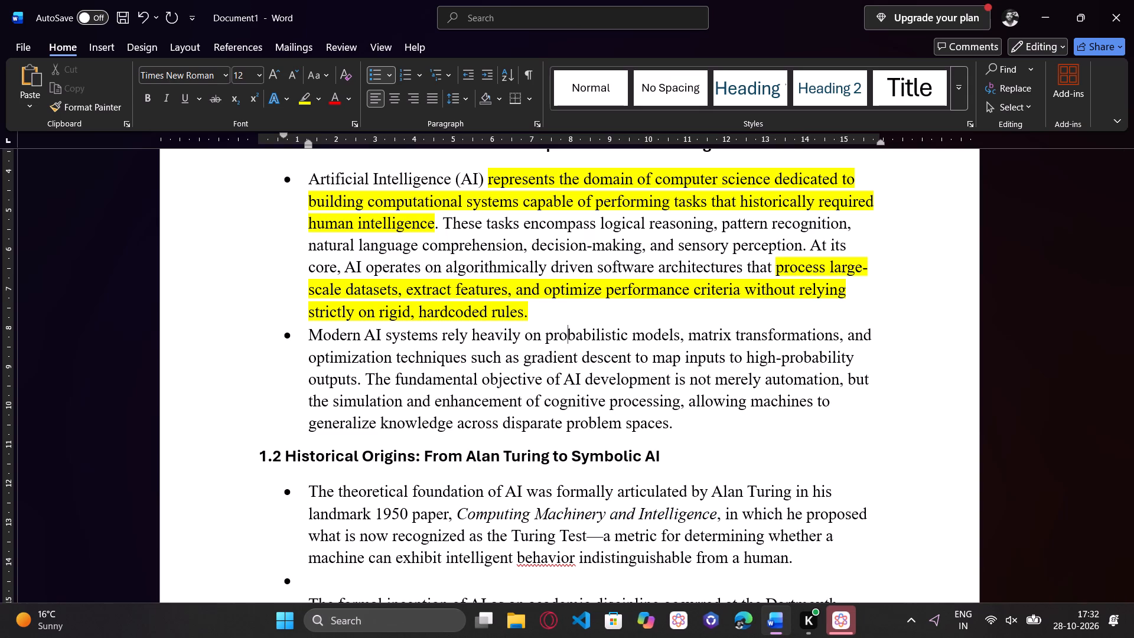
Highlight "AI was formally articulated by Alan Turing in his landmark 1950 paper" in yellow in section 1.2's first bullet.
scroll(570, 389, "down", 1)
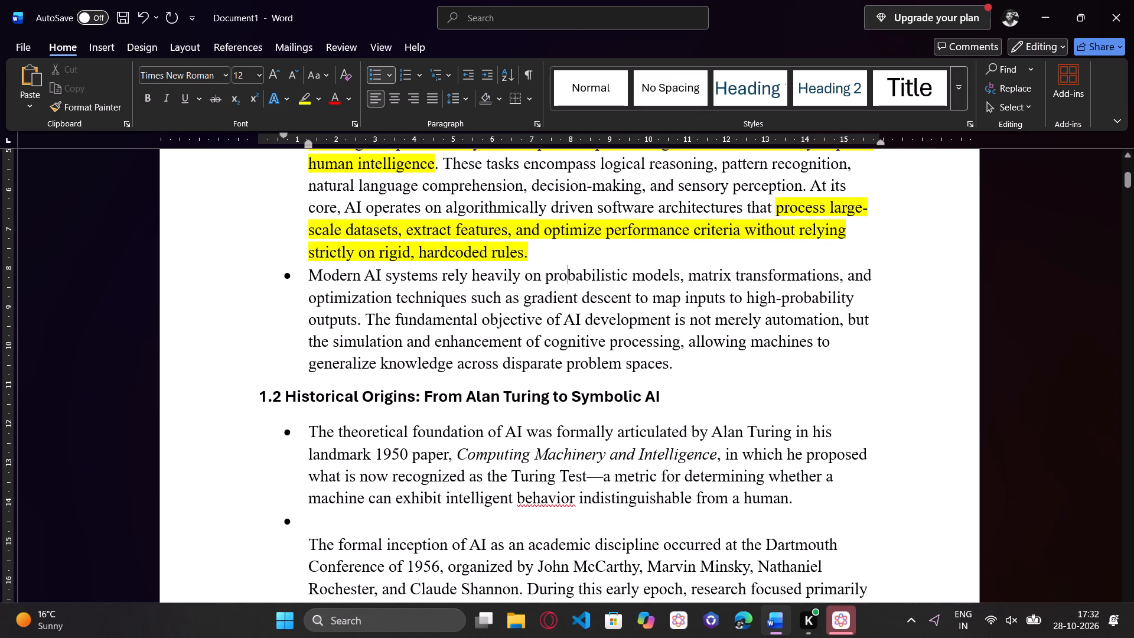
scroll(570, 389, "down", 1)
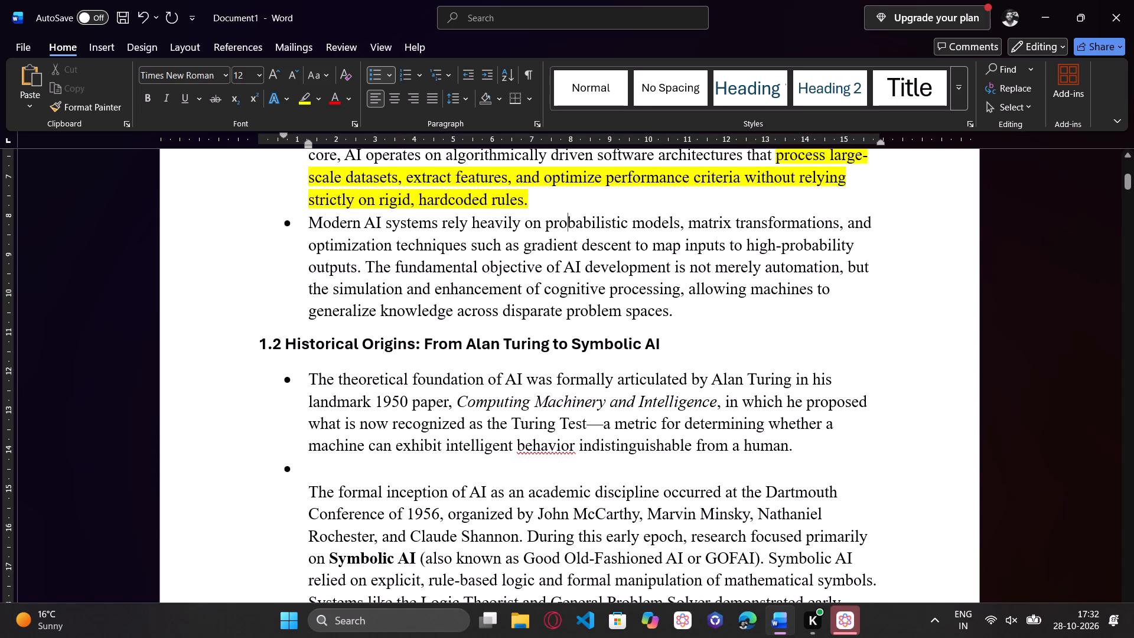
scroll(529, 249, "down", 1)
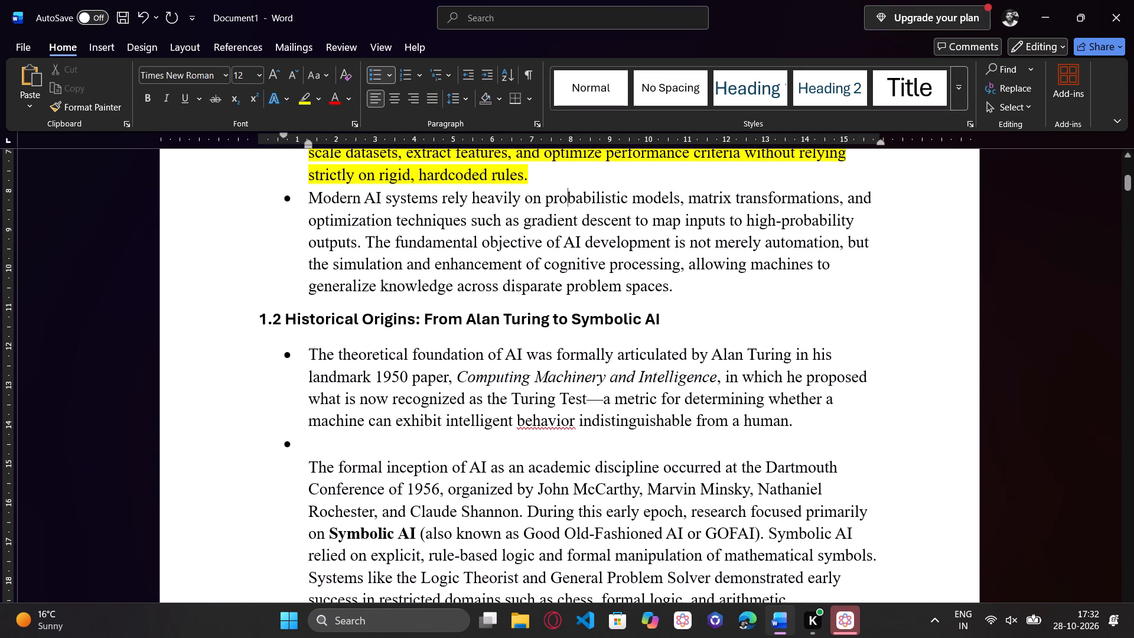
scroll(529, 249, "down", 4)
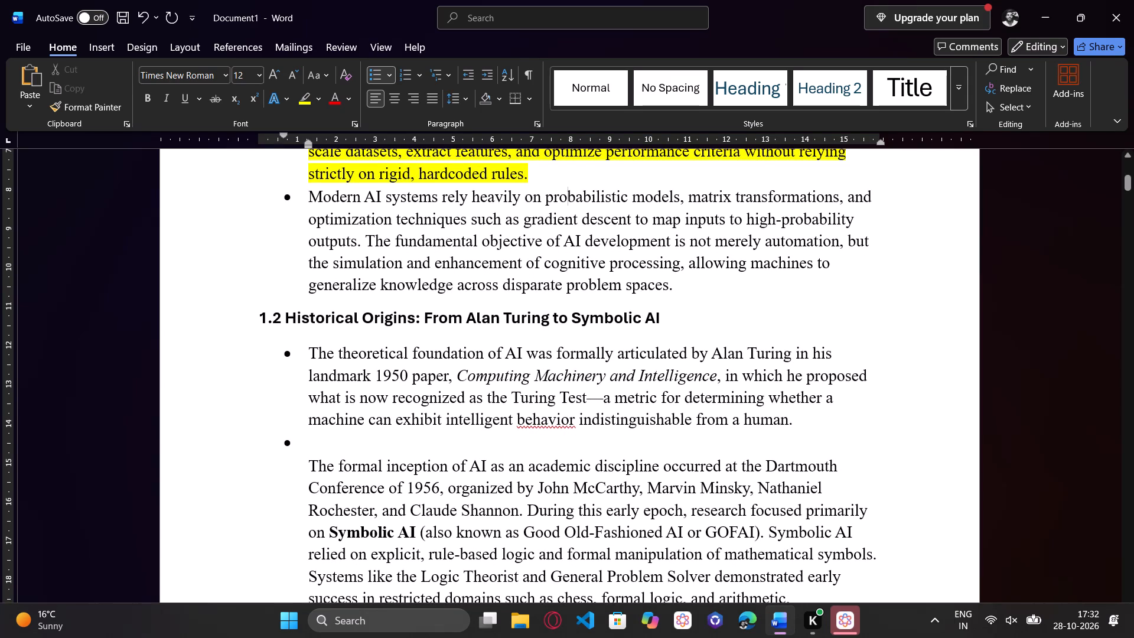
scroll(529, 249, "down", 1)
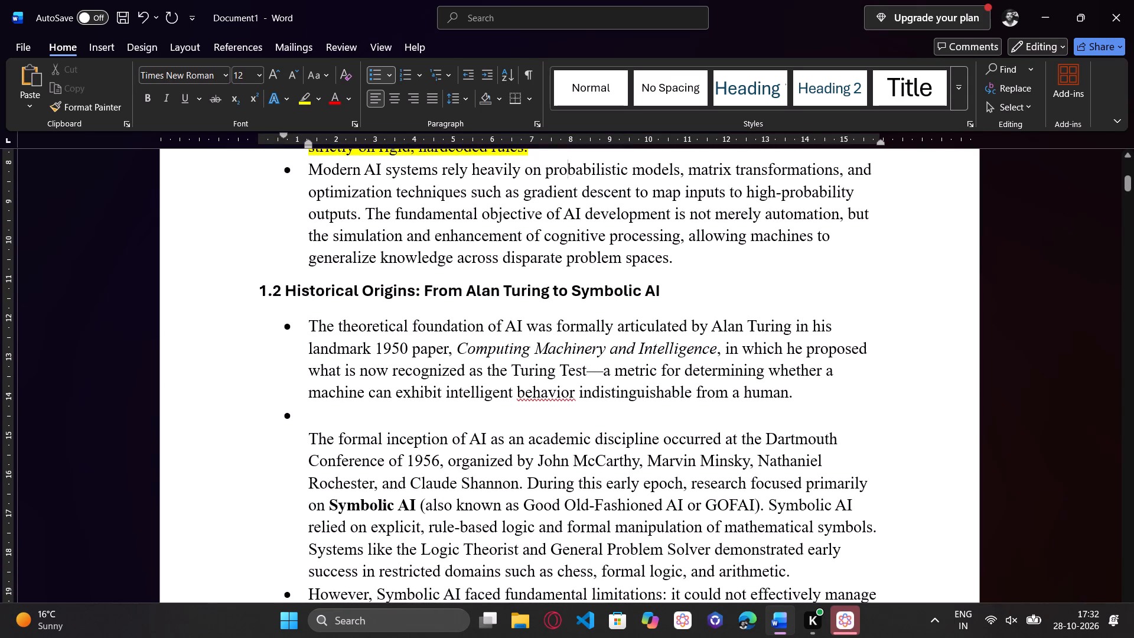
scroll(624, 257, "down", 1)
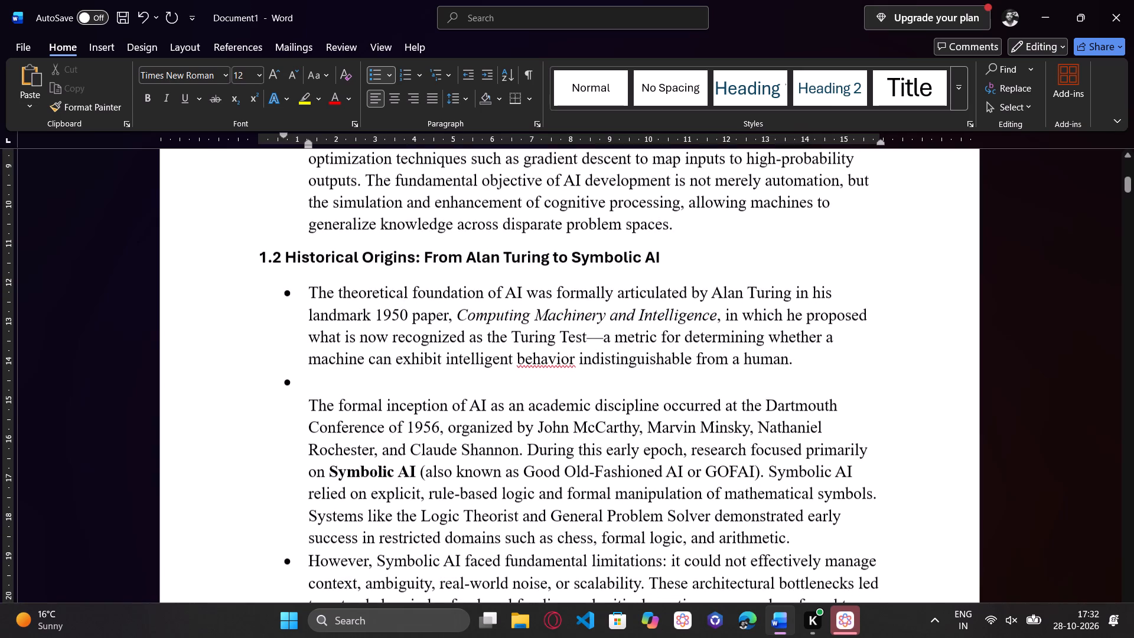
scroll(624, 257, "down", 1)
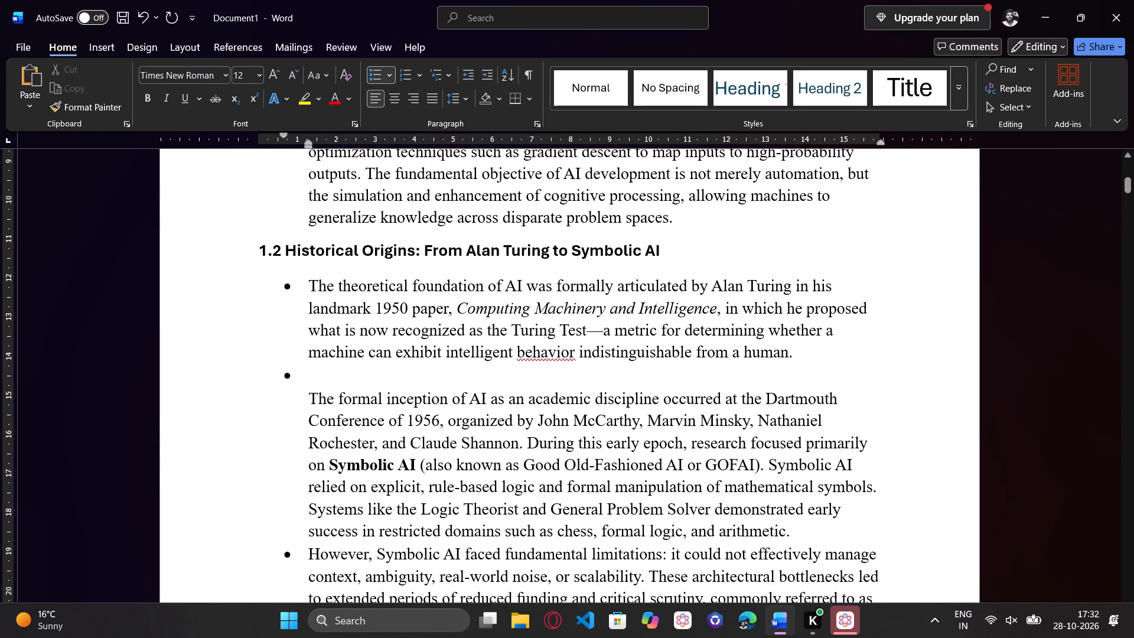
left_click_drag(505, 284, 530, 293)
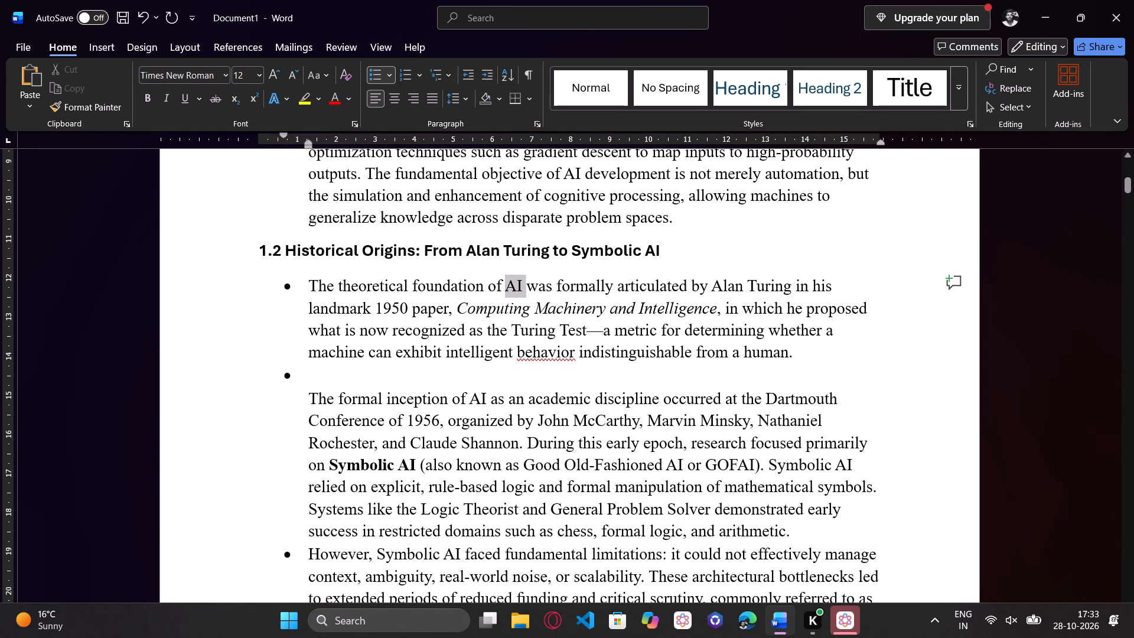
left_click_drag(530, 293, 594, 301)
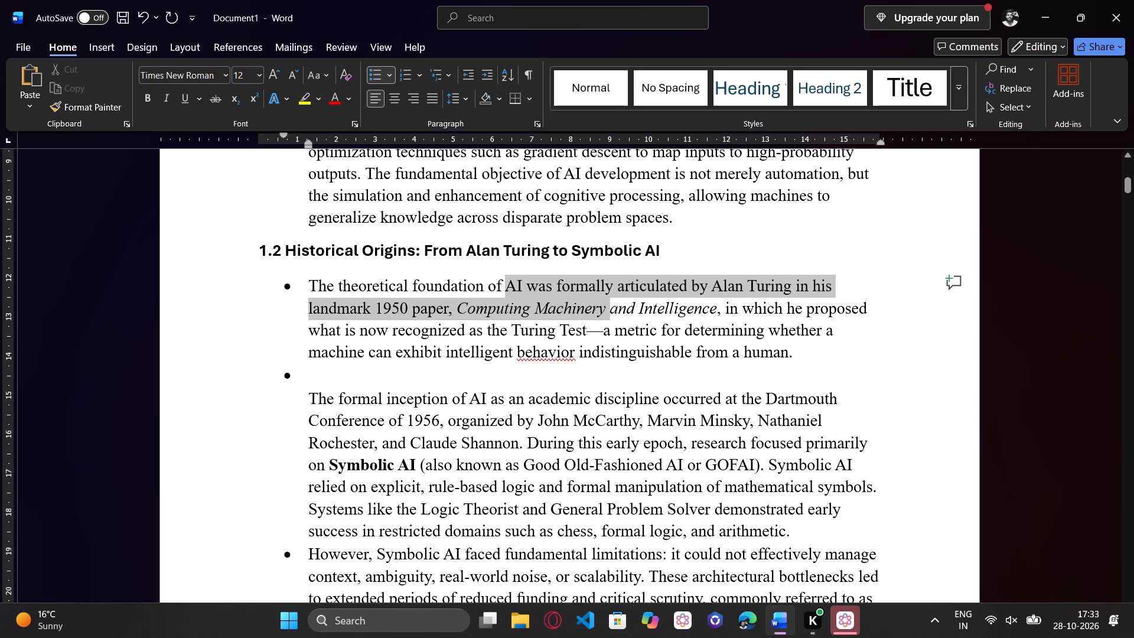
left_click_drag(594, 301, 396, 314)
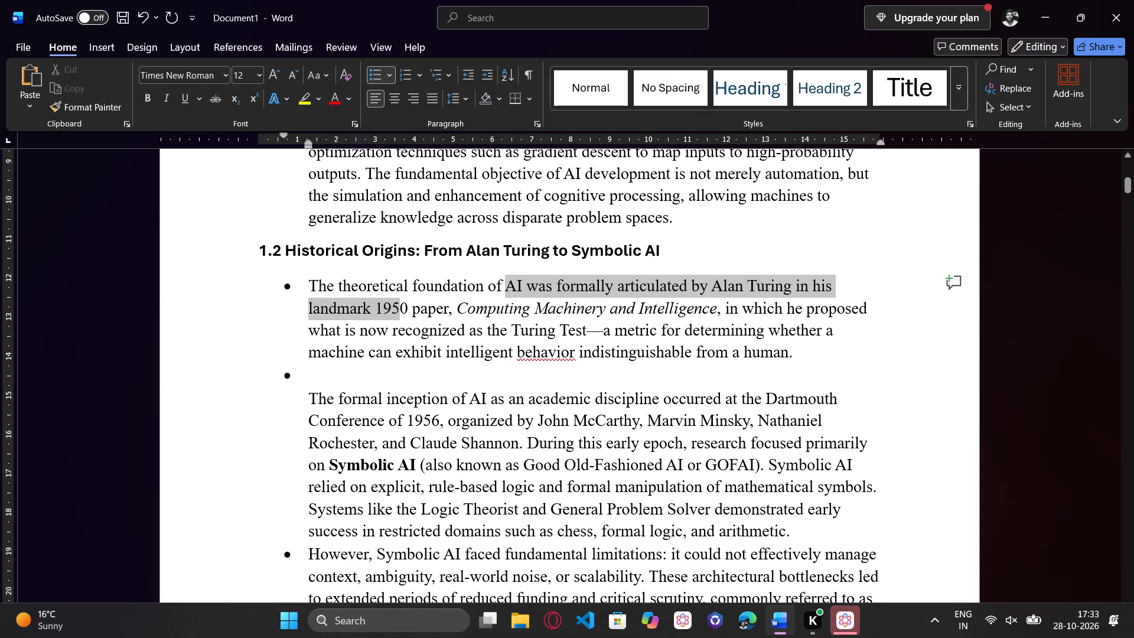
left_click_drag(396, 314, 445, 313)
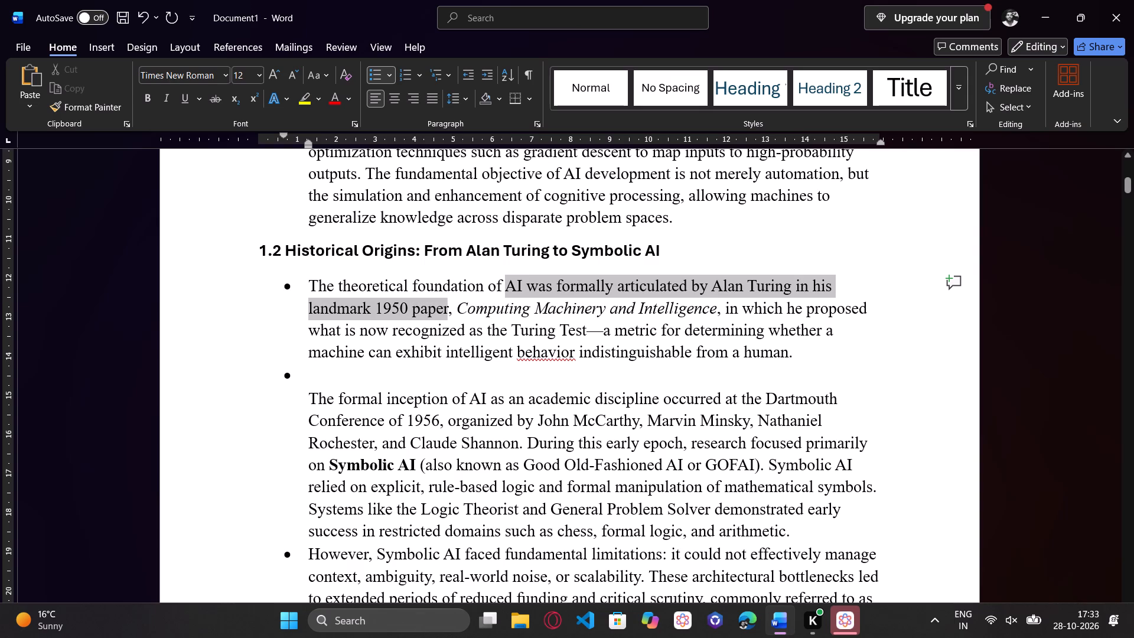
left_click_drag(445, 313, 424, 300)
left_click_drag(424, 300, 450, 300)
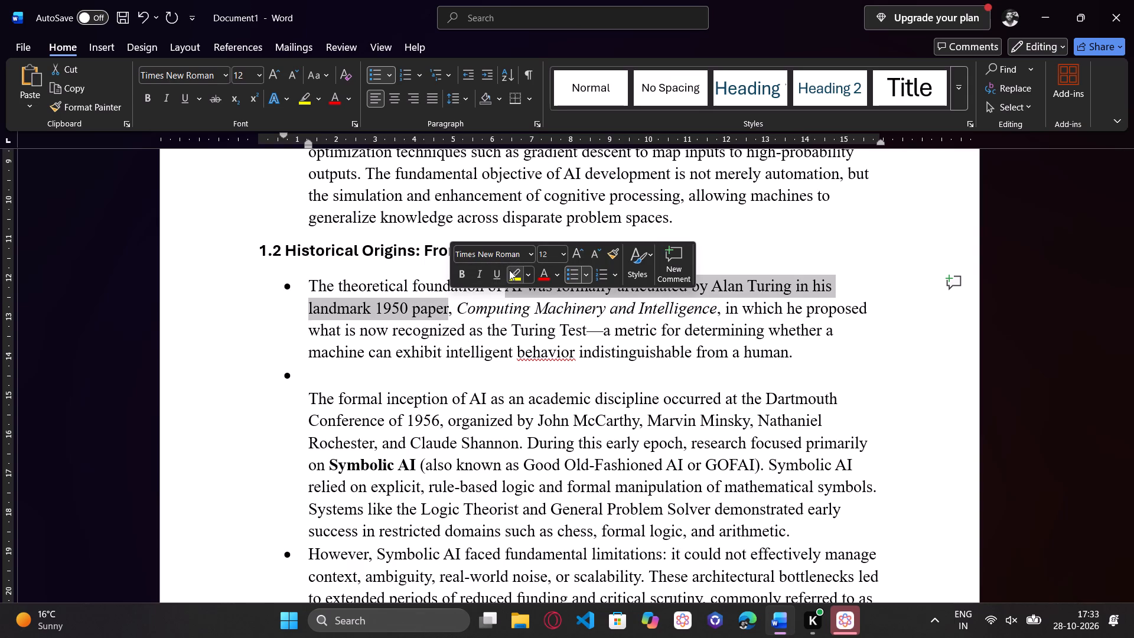
left_click(509, 270)
Highlight the italic paper title "Computing Machinery and Intelligence" in bright green in section 1.2's first bullet.
left_click_drag(460, 305, 485, 315)
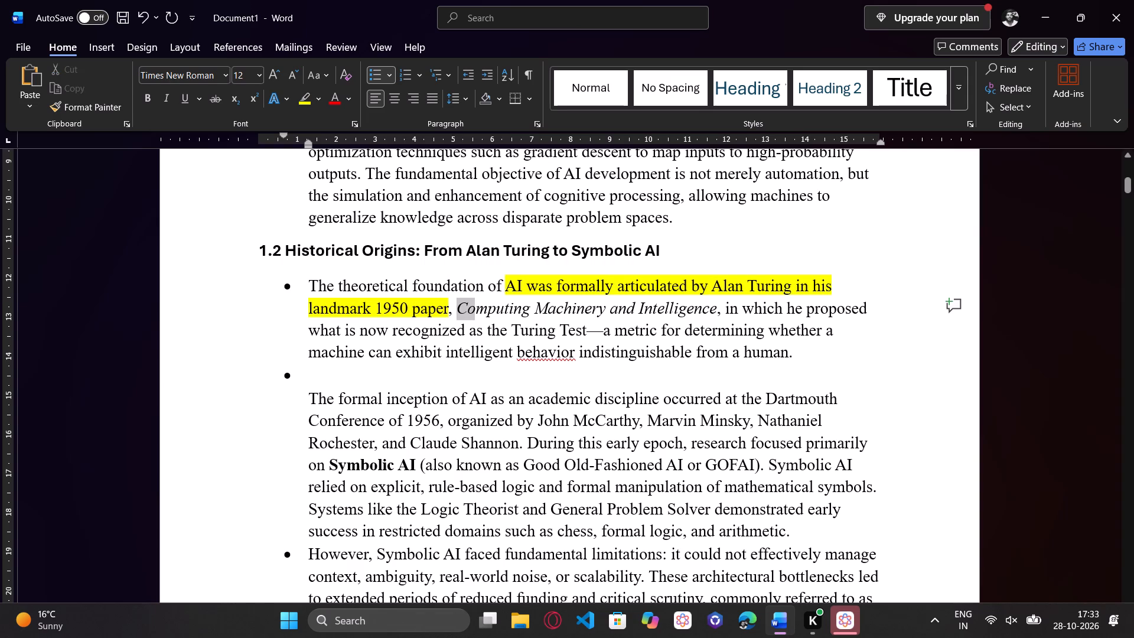
left_click_drag(485, 315, 689, 309)
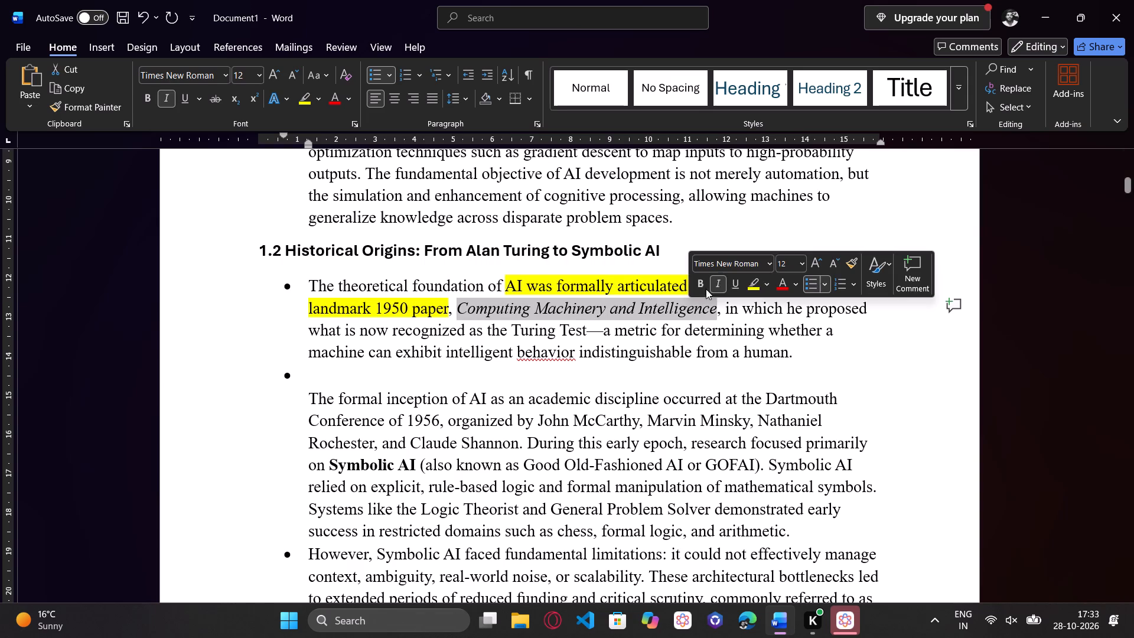
left_click(762, 279)
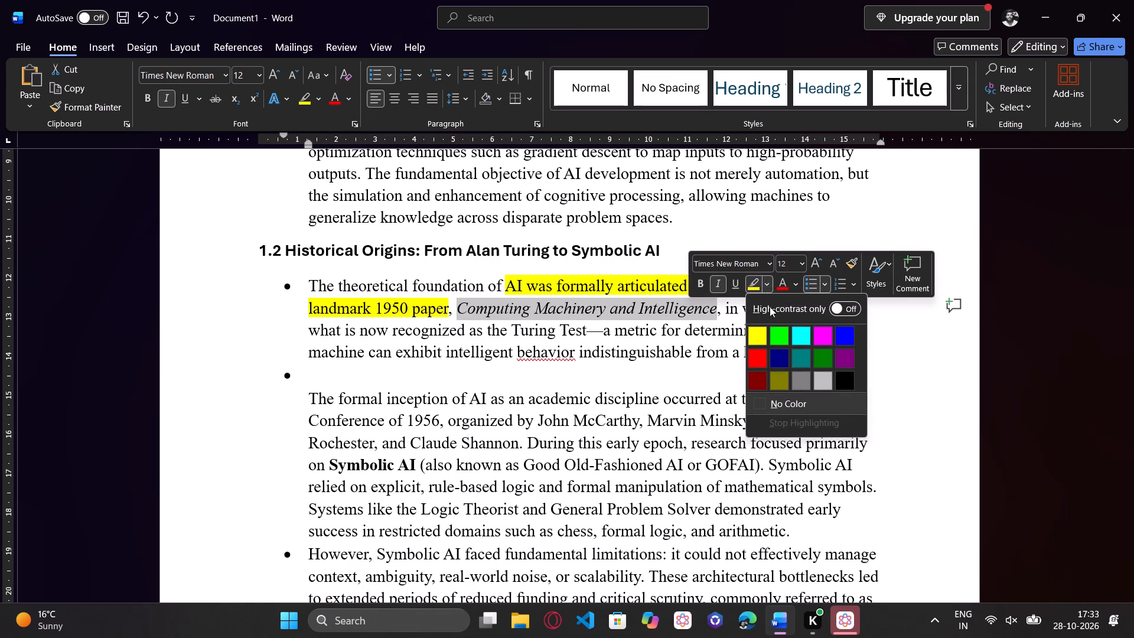
left_click(774, 340)
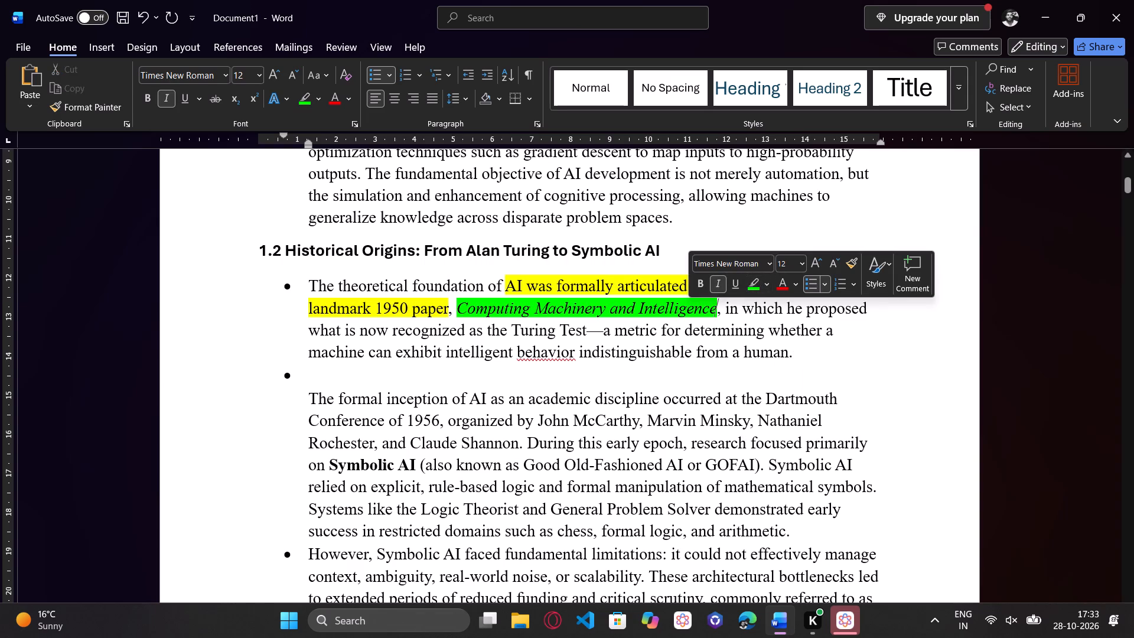
left_click(710, 388)
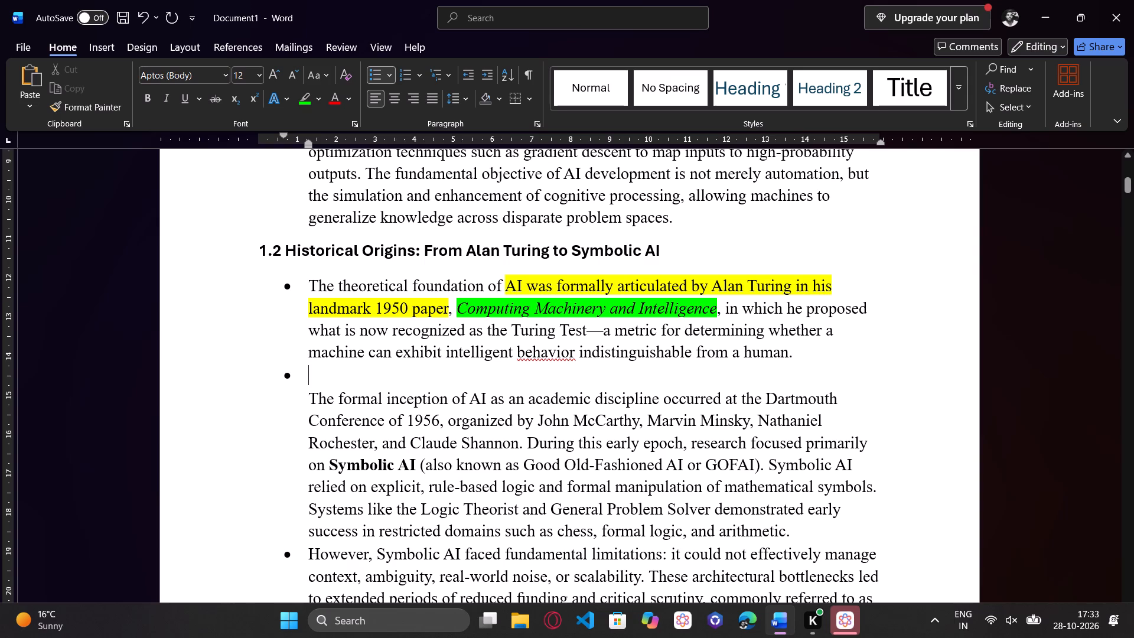
Remove the empty line before "The formal inception of AI" so that text starts beside section 1.2's second bullet.
scroll(584, 340, "down", 1)
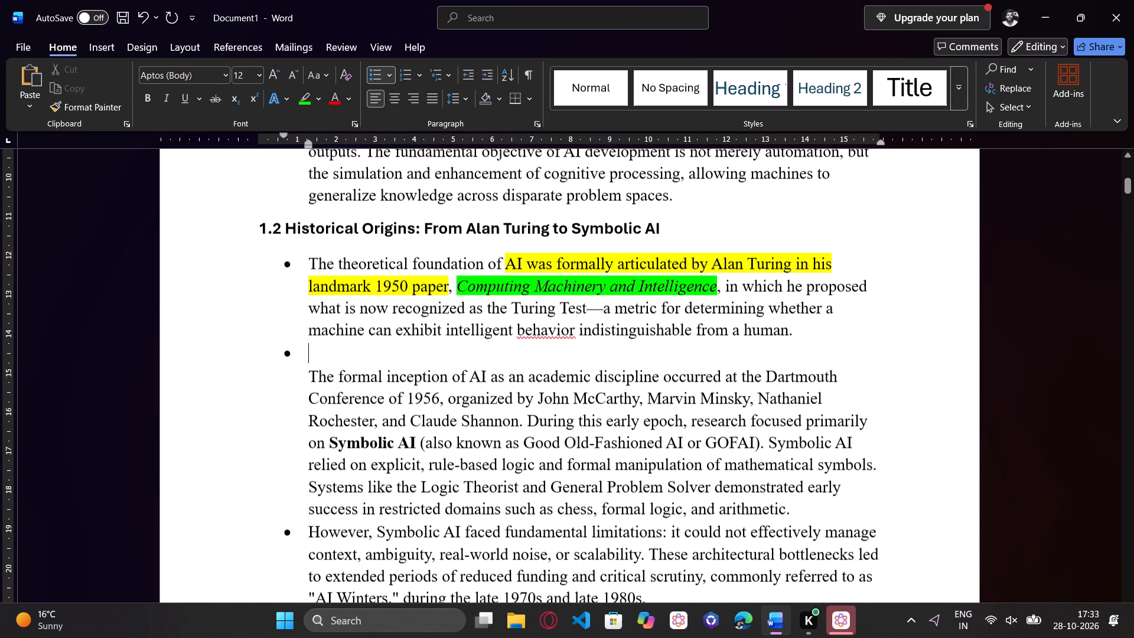
scroll(584, 340, "down", 1)
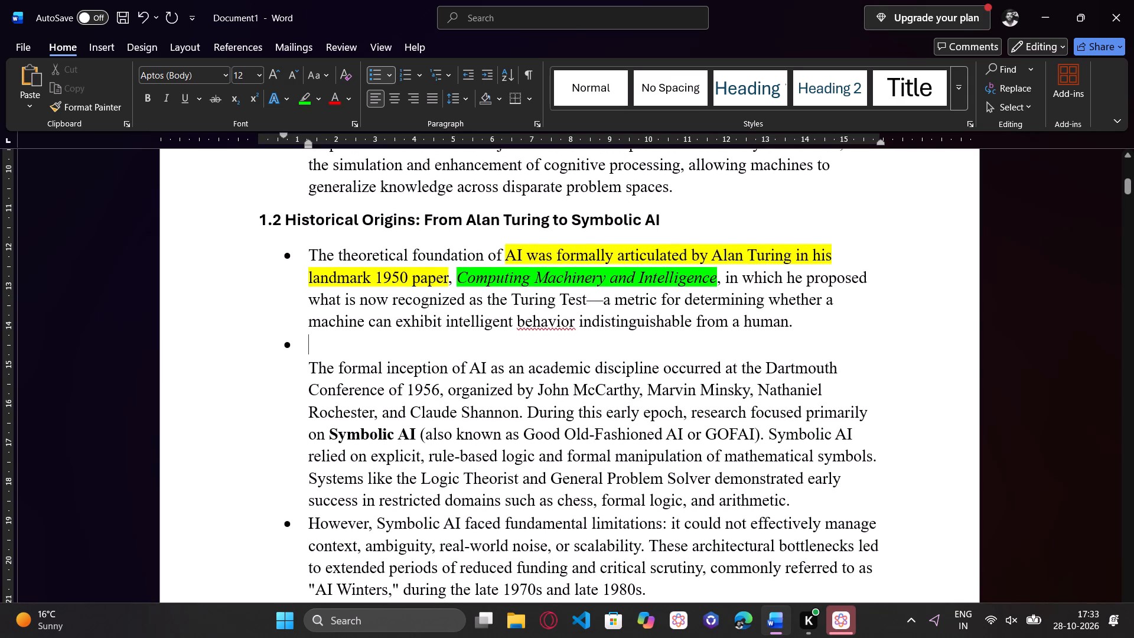
scroll(584, 340, "down", 1)
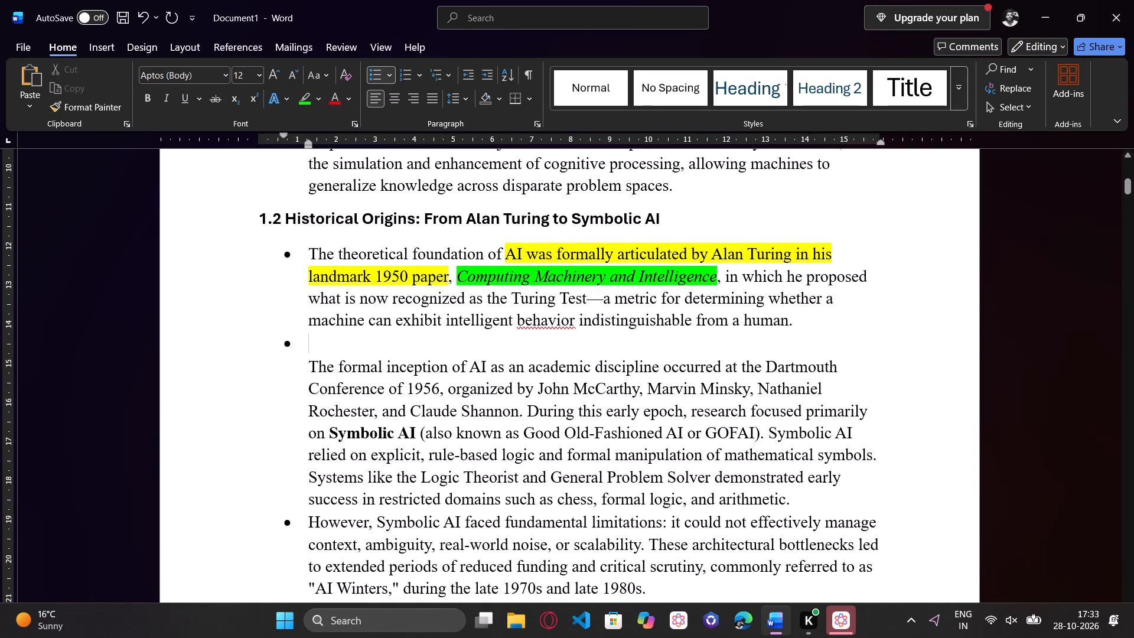
left_click(311, 362)
key("BackSpace")
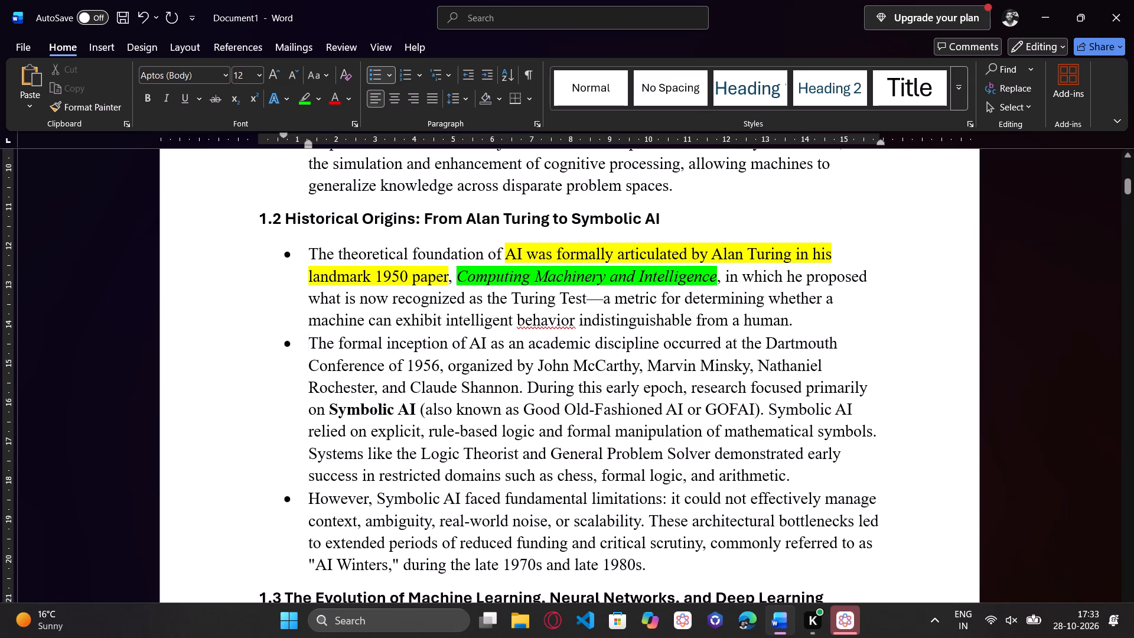
Highlight "of AI as an academic discipline occurred at the Dartmouth Conference of 1956" in yellow in section 1.2's second bullet.
scroll(441, 341, "down", 1)
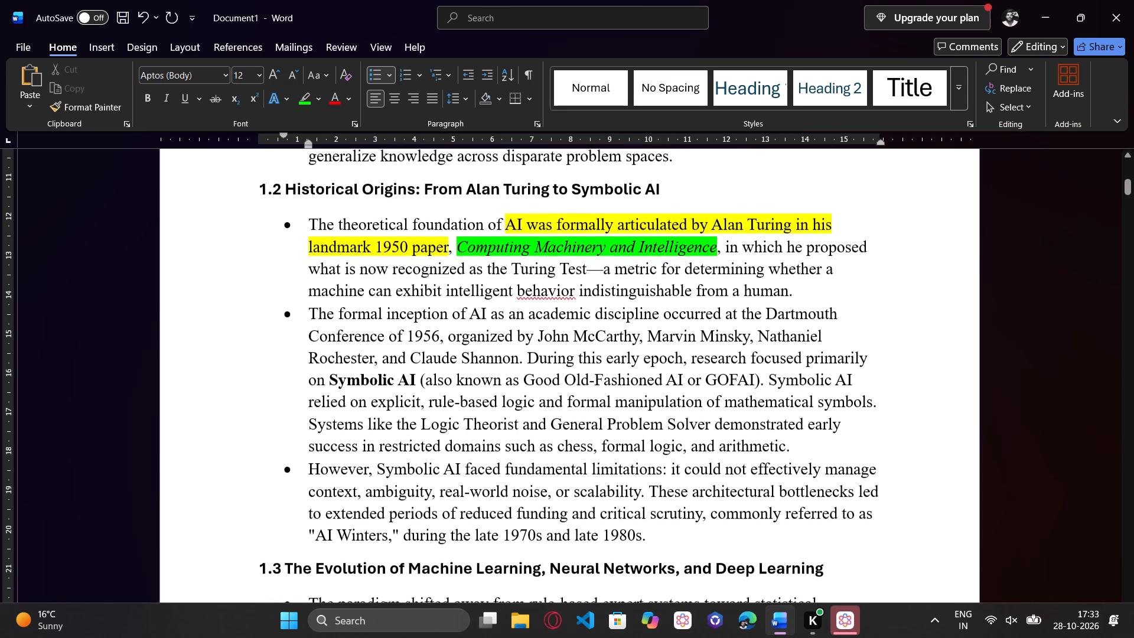
scroll(441, 341, "down", 1)
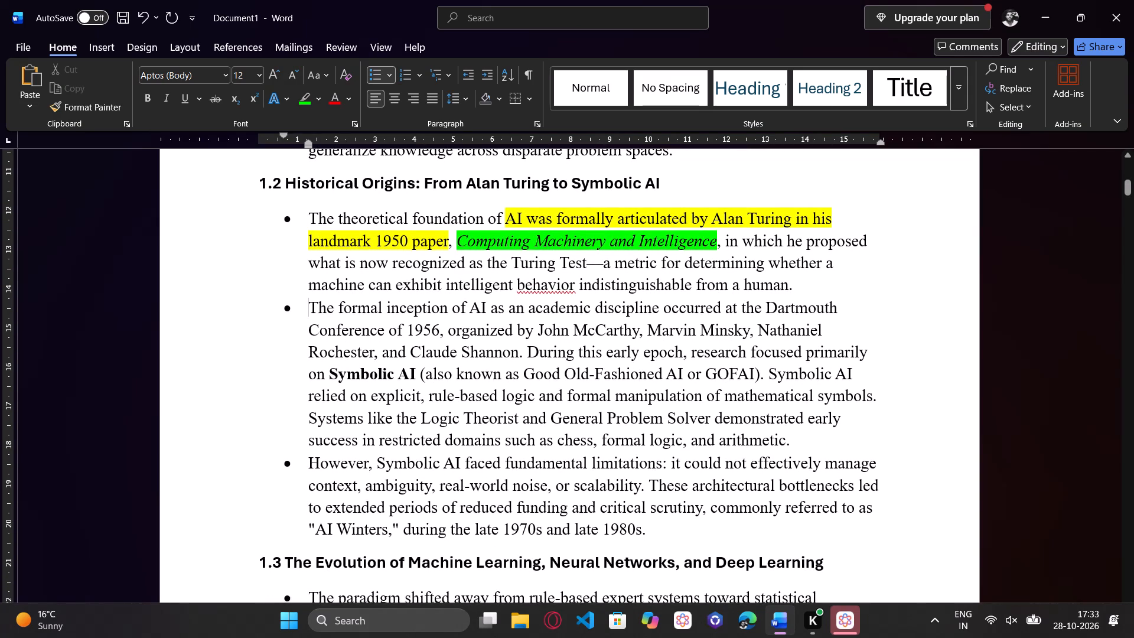
scroll(441, 341, "down", 1)
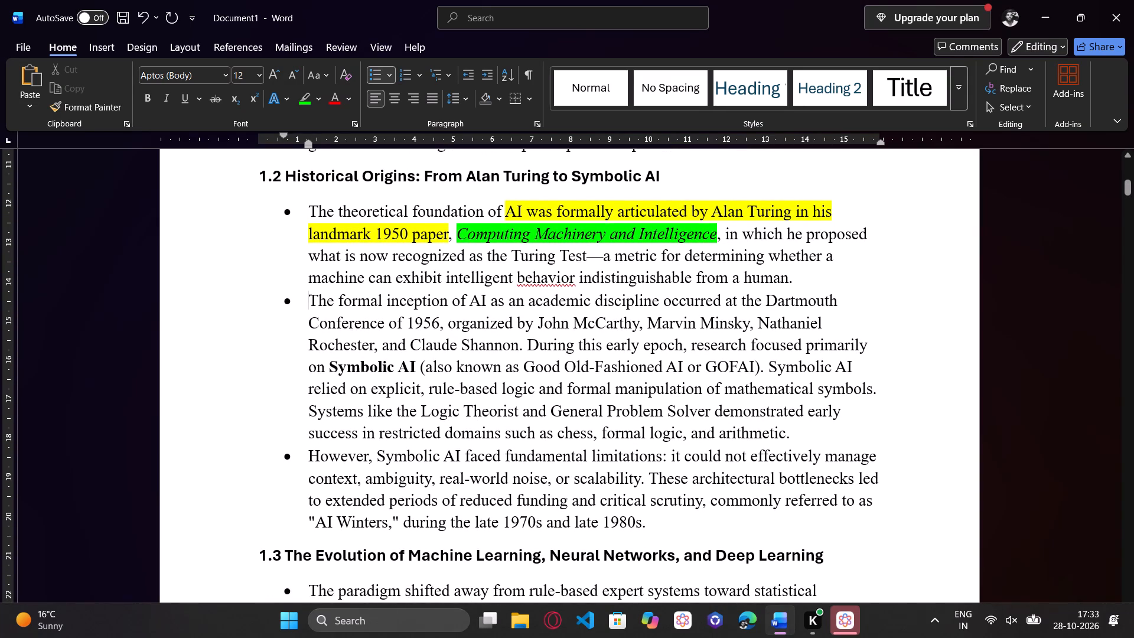
scroll(441, 341, "down", 2)
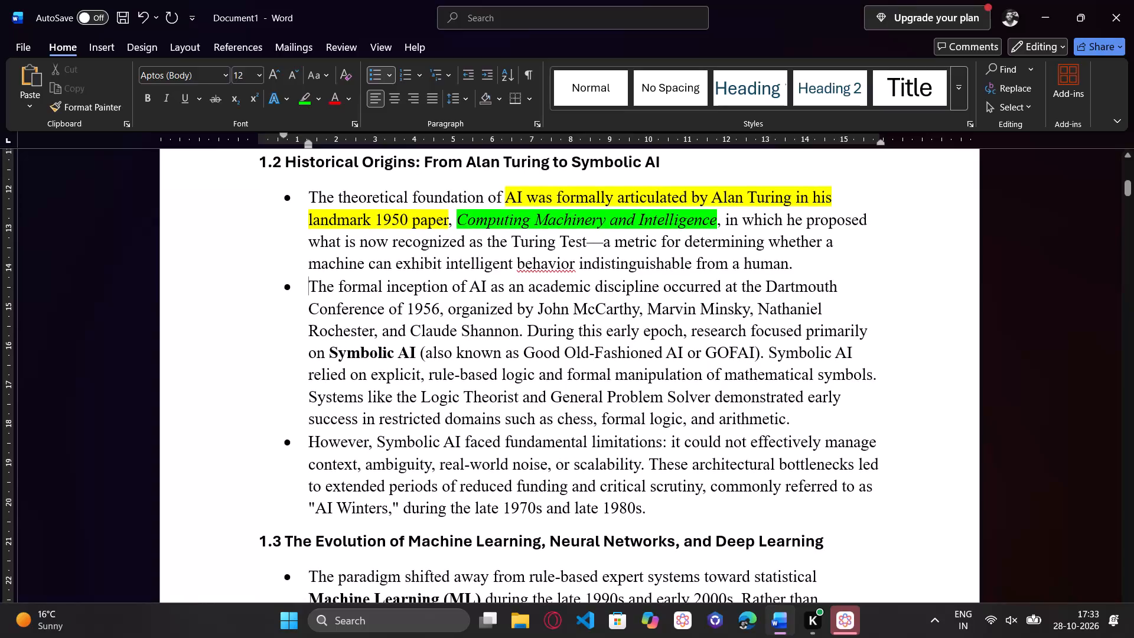
scroll(441, 341, "down", 1)
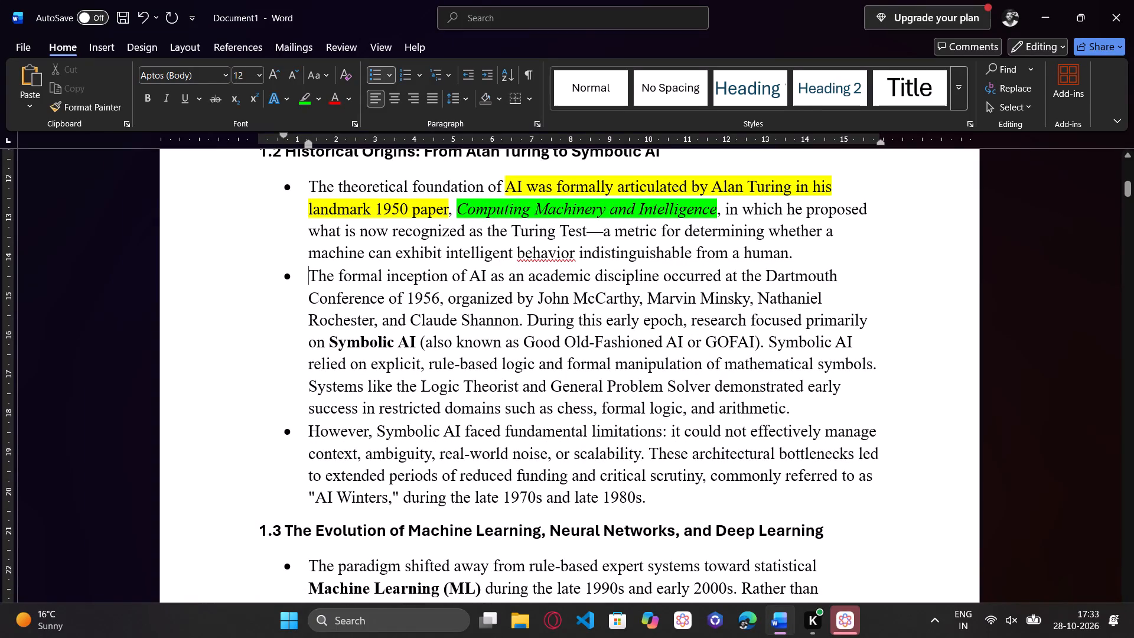
scroll(441, 341, "down", 2)
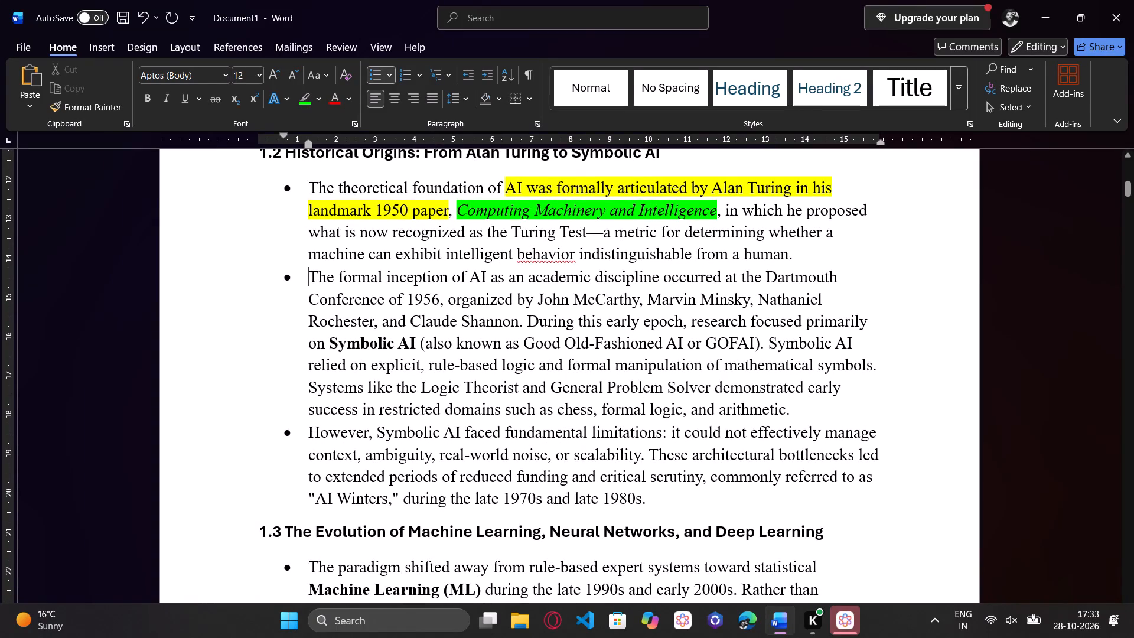
scroll(441, 341, "down", 4)
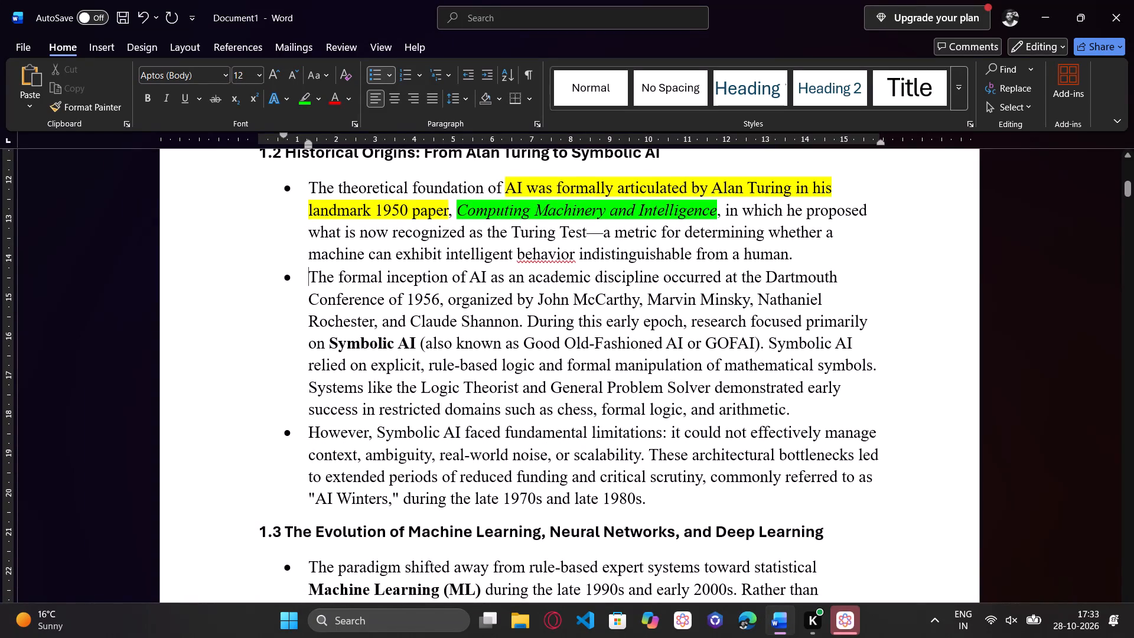
scroll(441, 341, "down", 1)
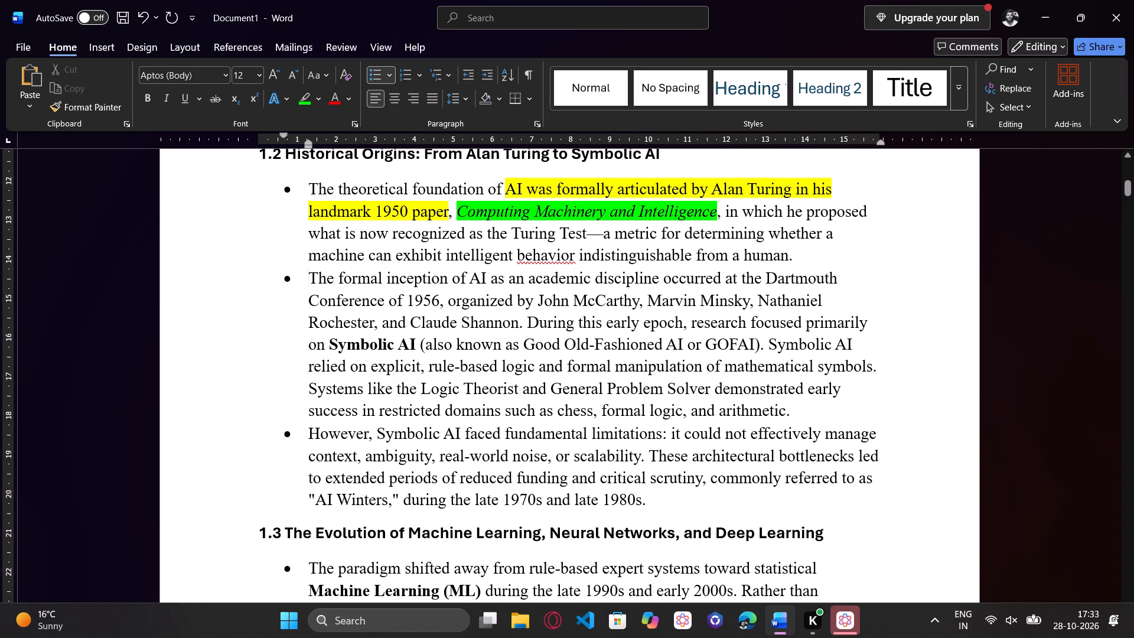
scroll(441, 341, "down", 1)
left_click_drag(465, 275, 442, 303)
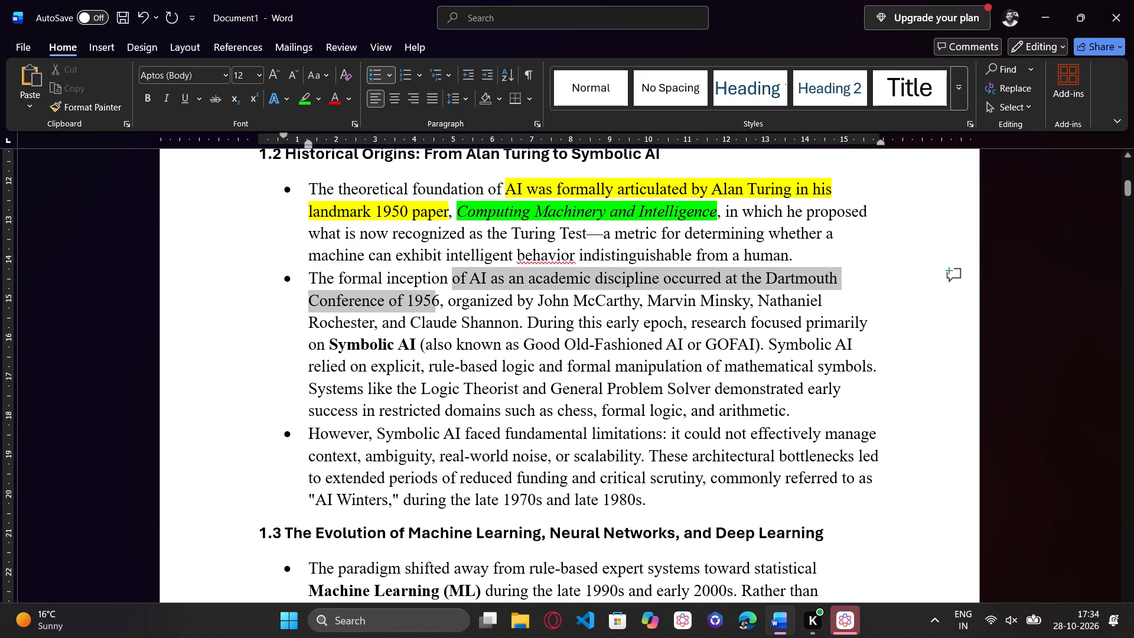
left_click_drag(442, 303, 436, 301)
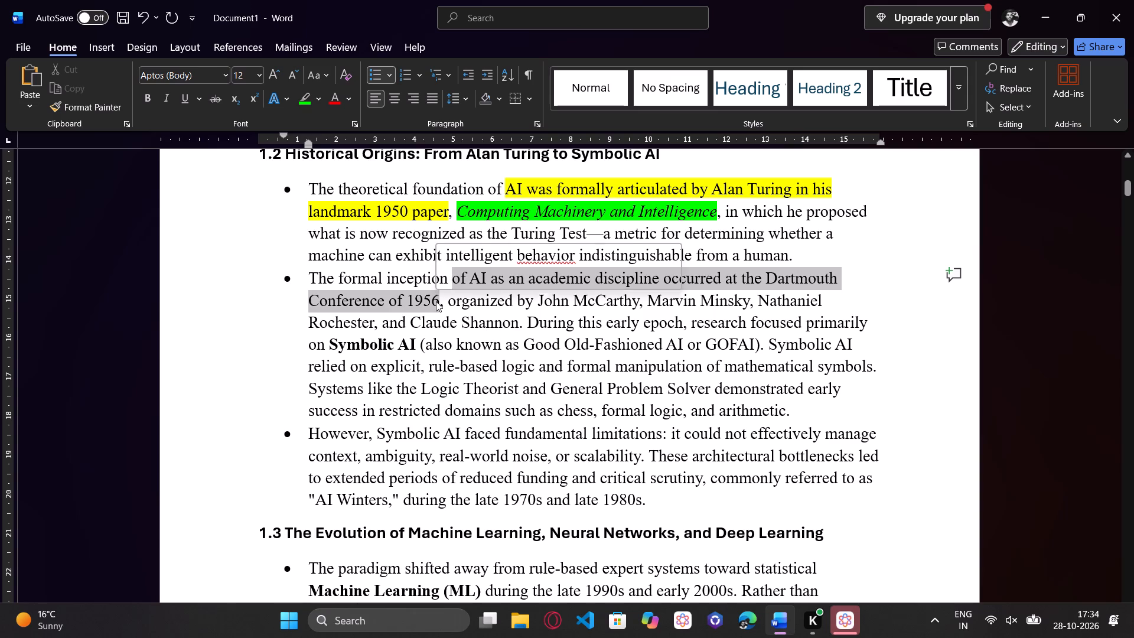
left_click(509, 271)
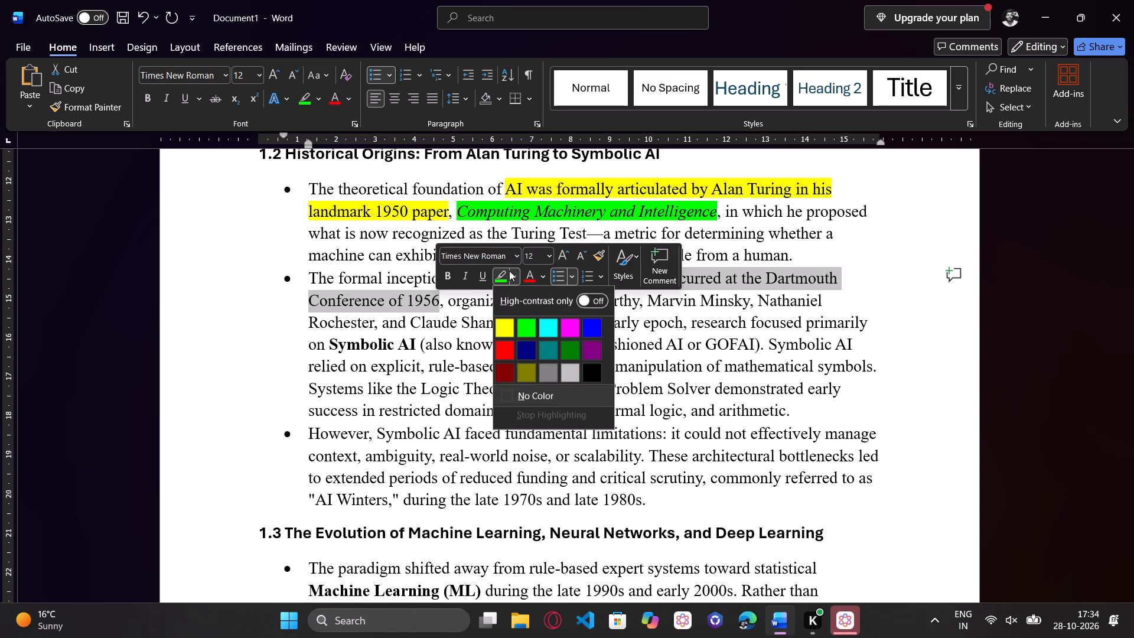
left_click(504, 325)
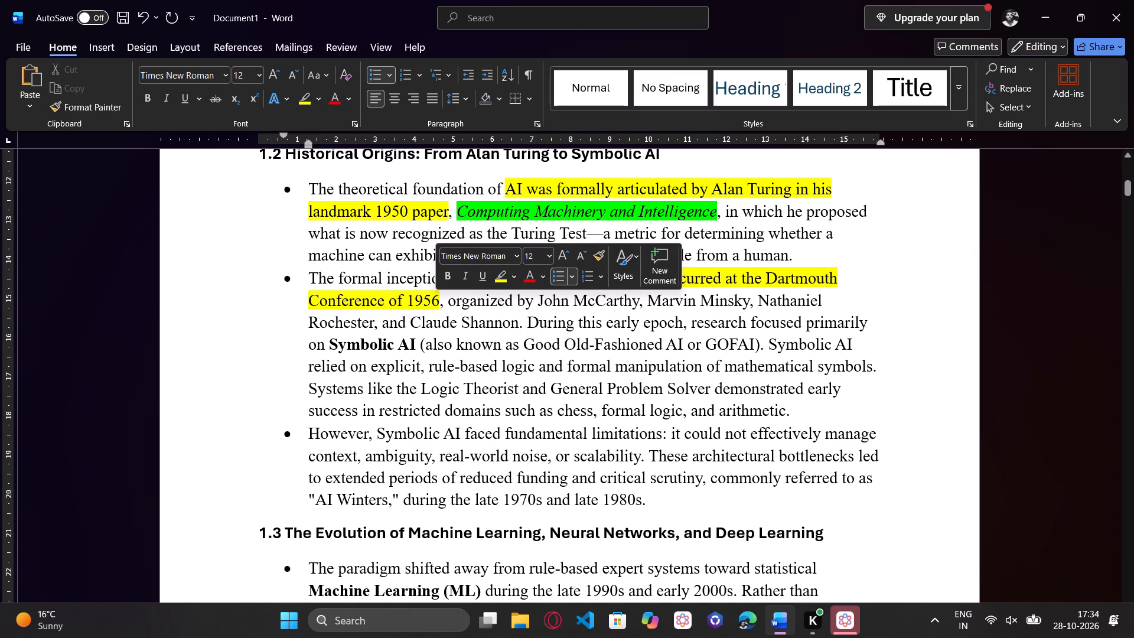
Highlight "by John McCarthy, Marvin Minsky, Nathaniel Rochester, and Claude Shannon." in bright green in section 1.2's second bullet.
left_click_drag(535, 291, 514, 316)
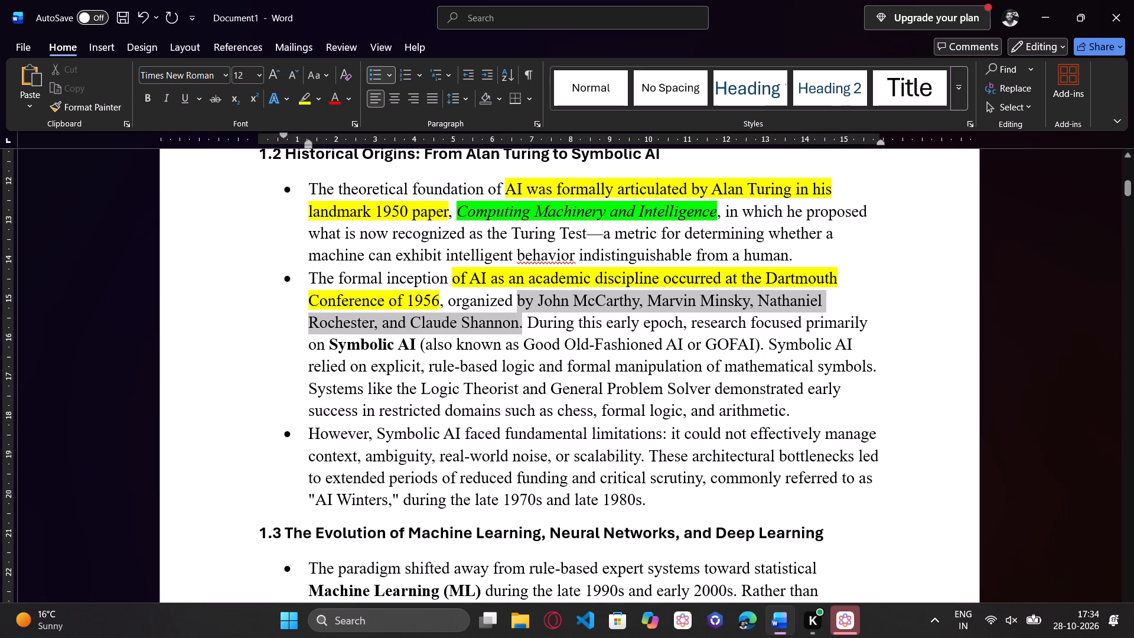
left_click_drag(514, 316, 522, 323)
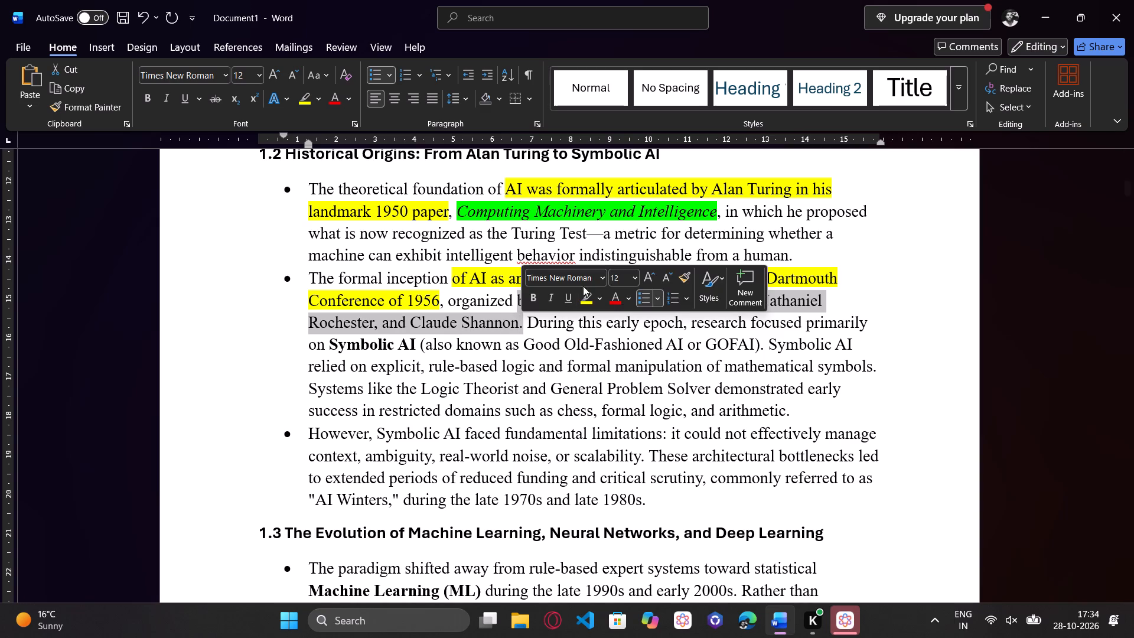
left_click(600, 294)
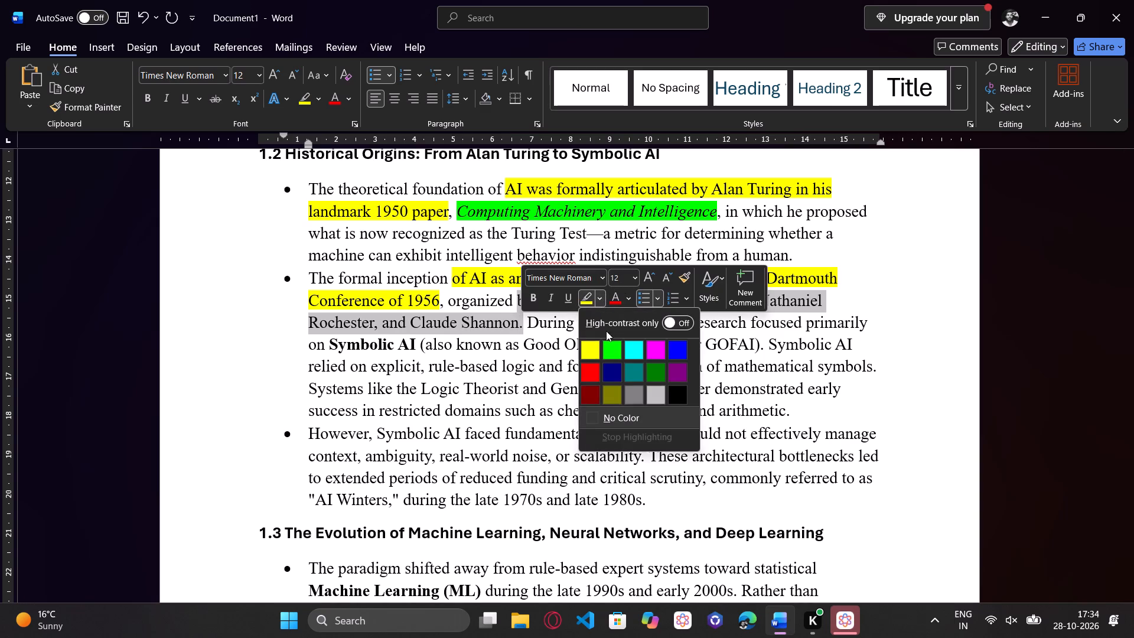
left_click(611, 349)
left_click(601, 382)
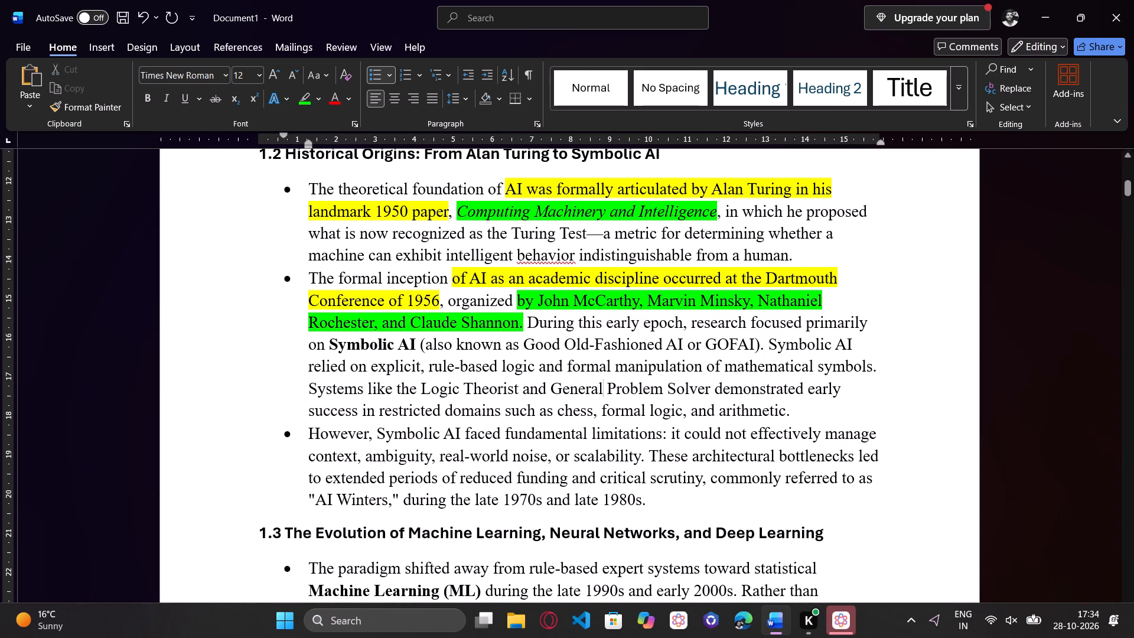
Highlight the bold term "Symbolic AI" in turquoise in section 1.2's second bullet.
scroll(621, 326, "down", 1)
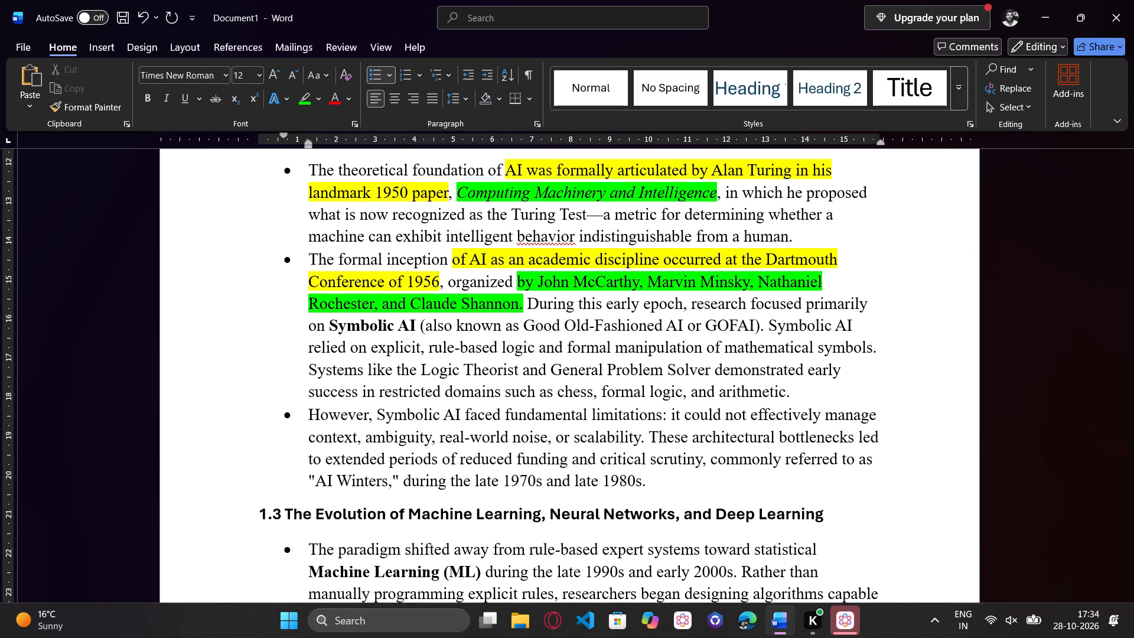
scroll(463, 296, "down", 1)
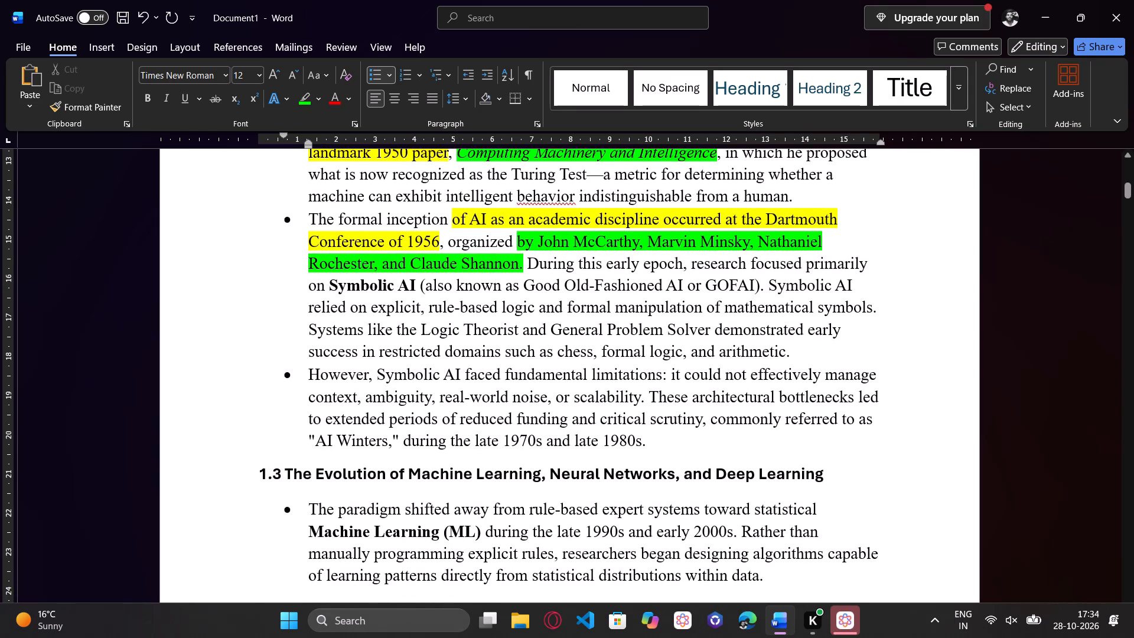
scroll(463, 296, "down", 2)
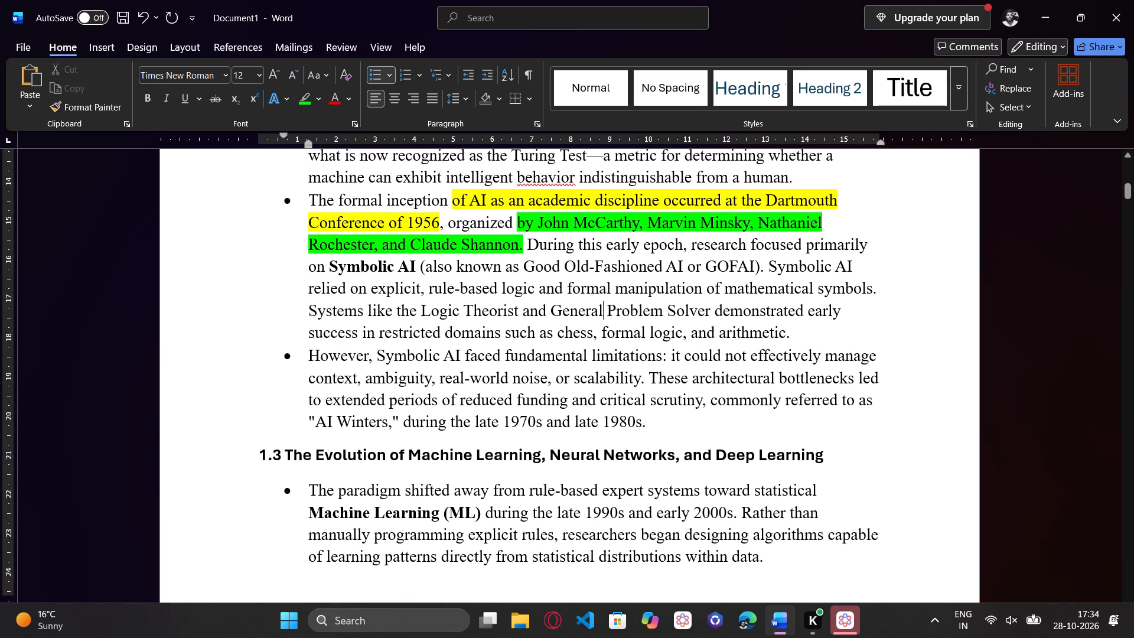
scroll(463, 296, "down", 1)
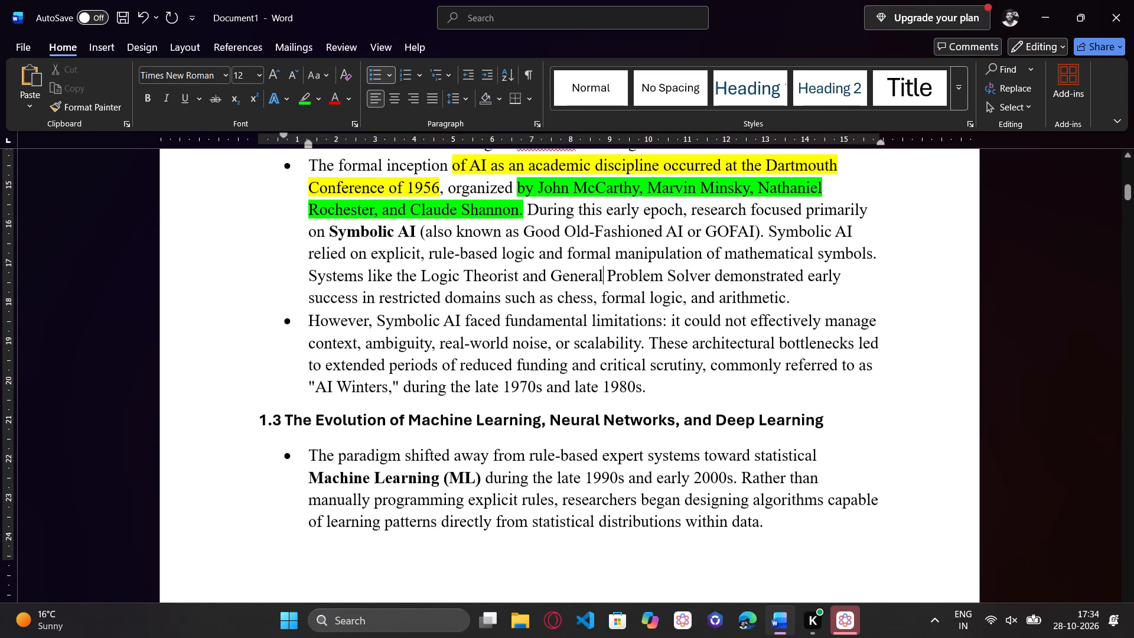
scroll(463, 296, "down", 3)
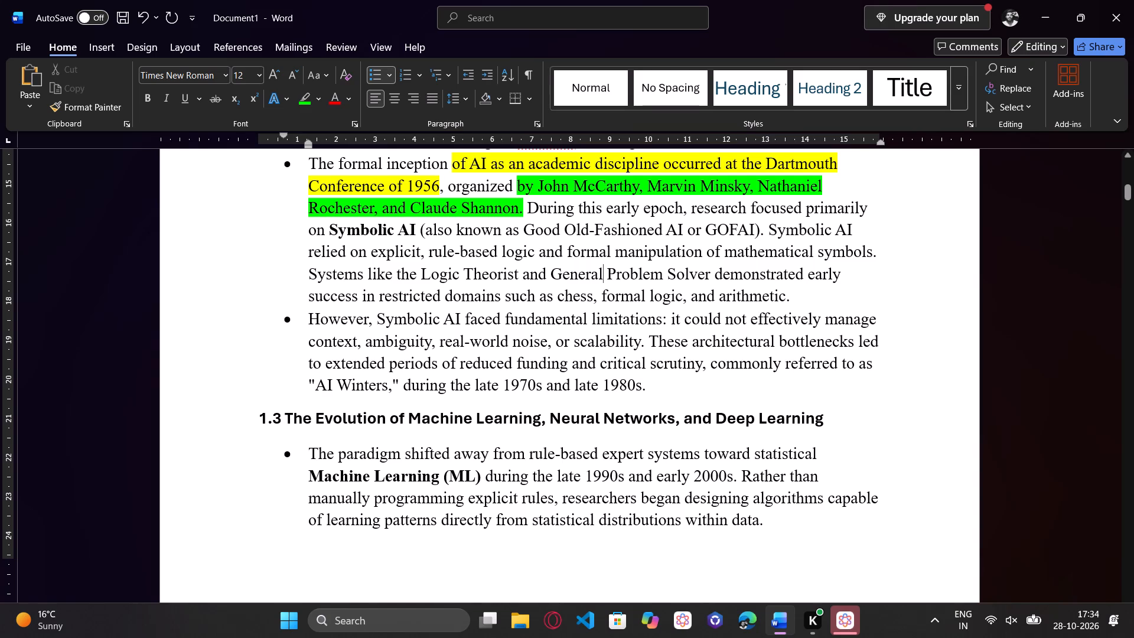
scroll(463, 296, "down", 2)
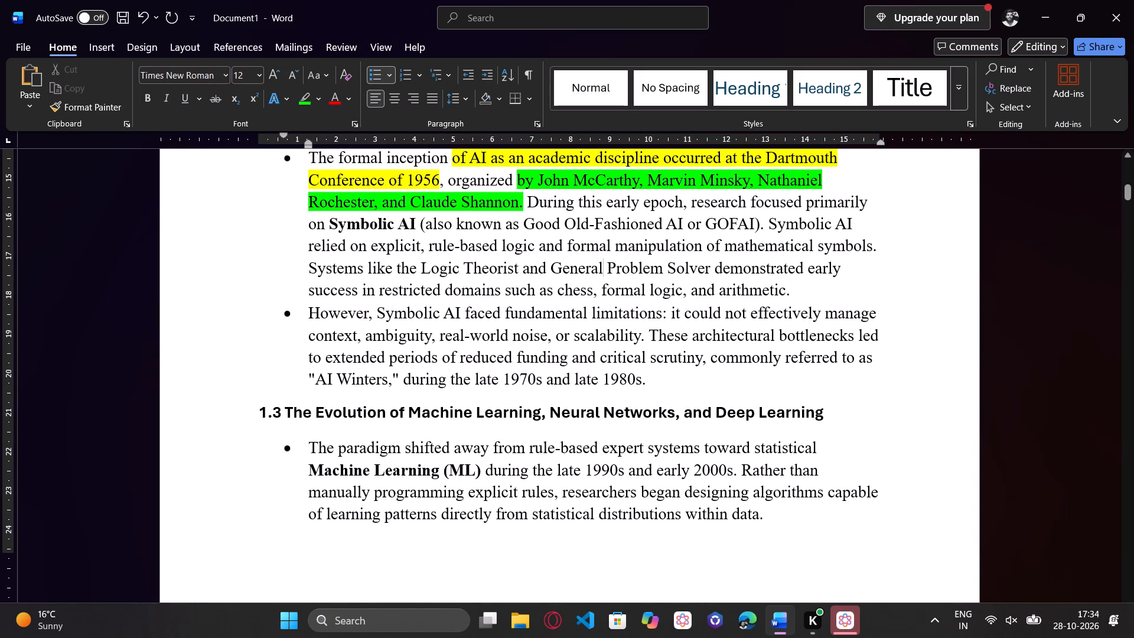
left_click_drag(416, 216, 350, 230)
left_click(425, 205)
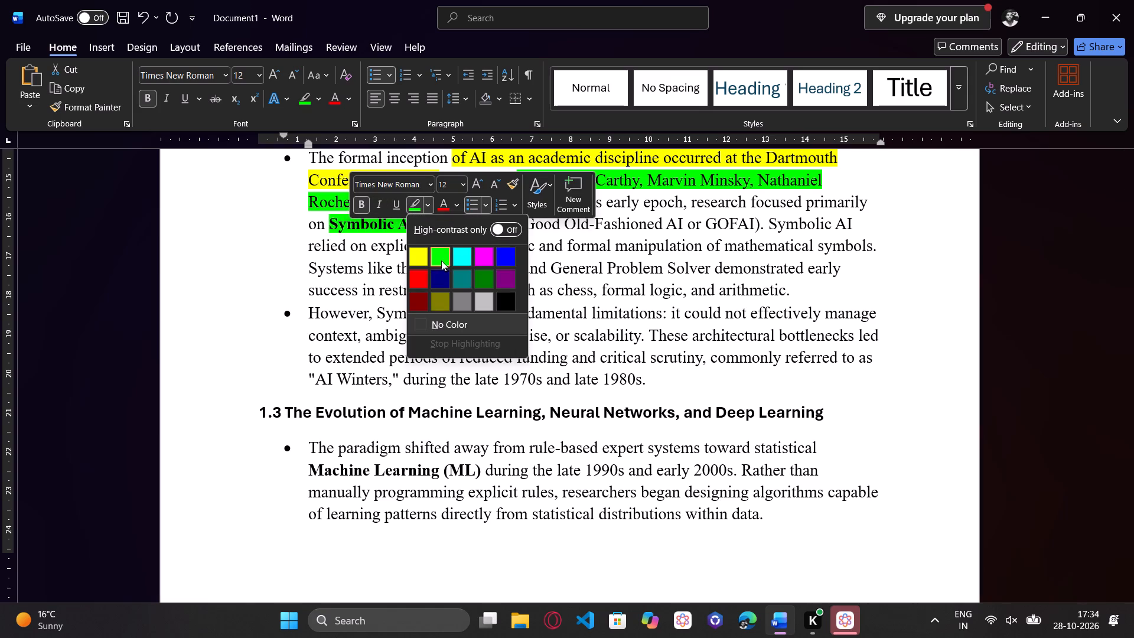
left_click(461, 261)
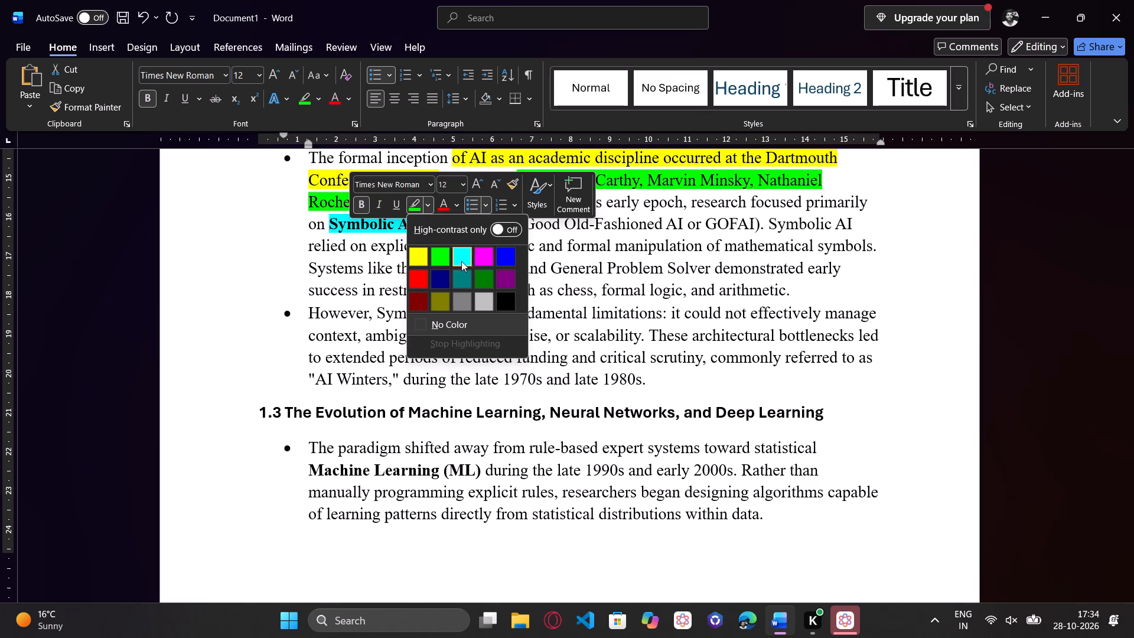
left_click(432, 268)
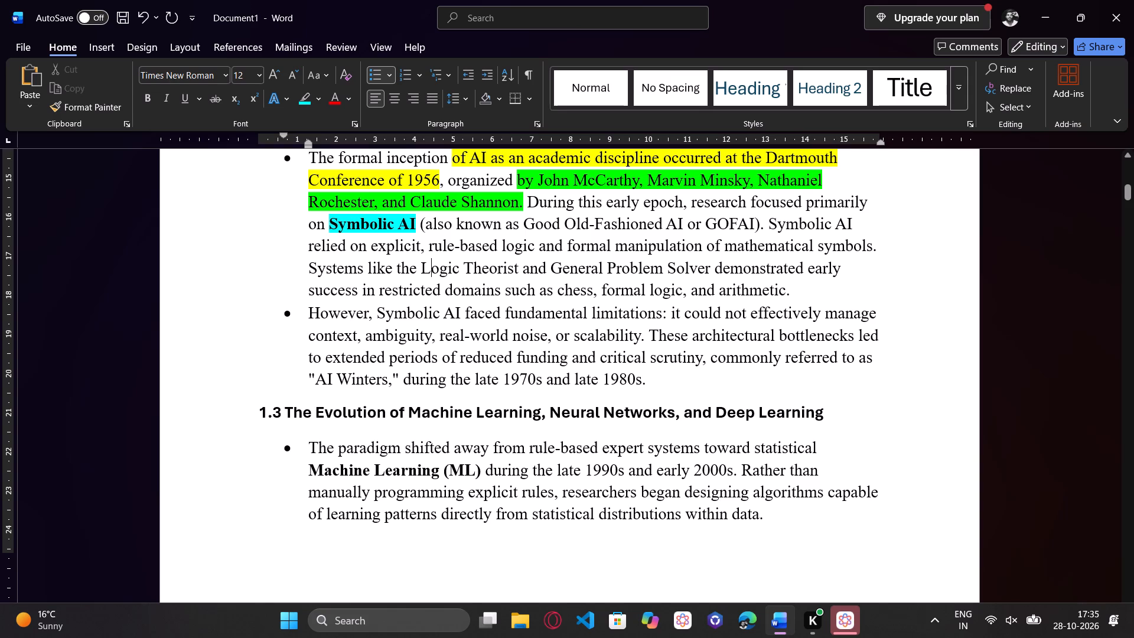
Highlight "as Good Old-Fashioned AI or GOFAI" in yellow in section 1.2's second bullet.
left_click_drag(520, 223, 742, 217)
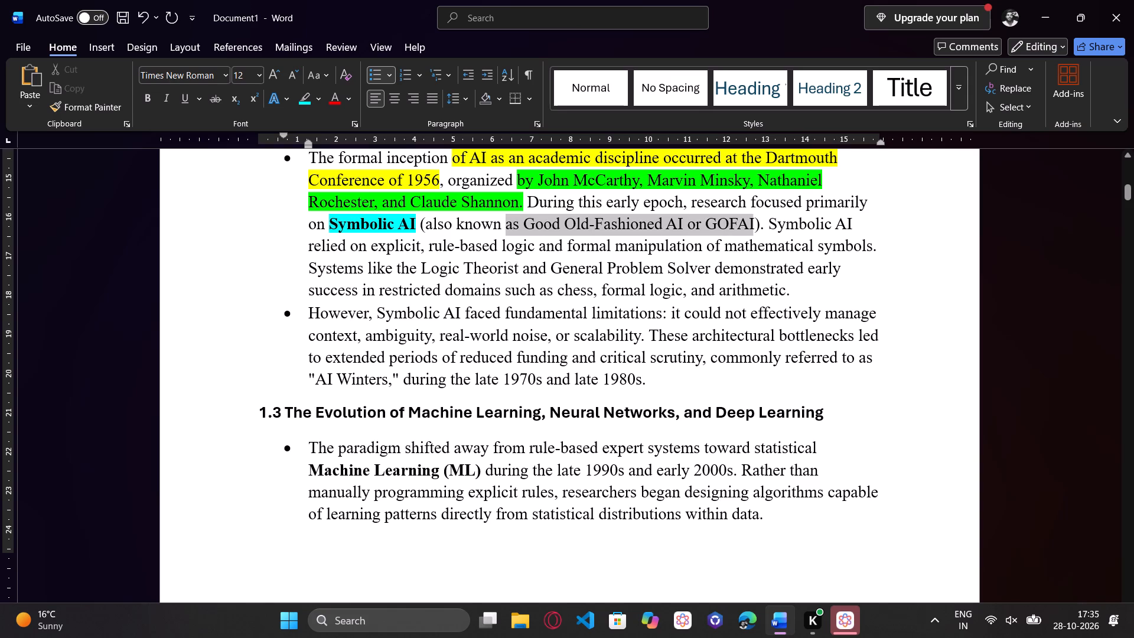
left_click_drag(742, 217, 744, 217)
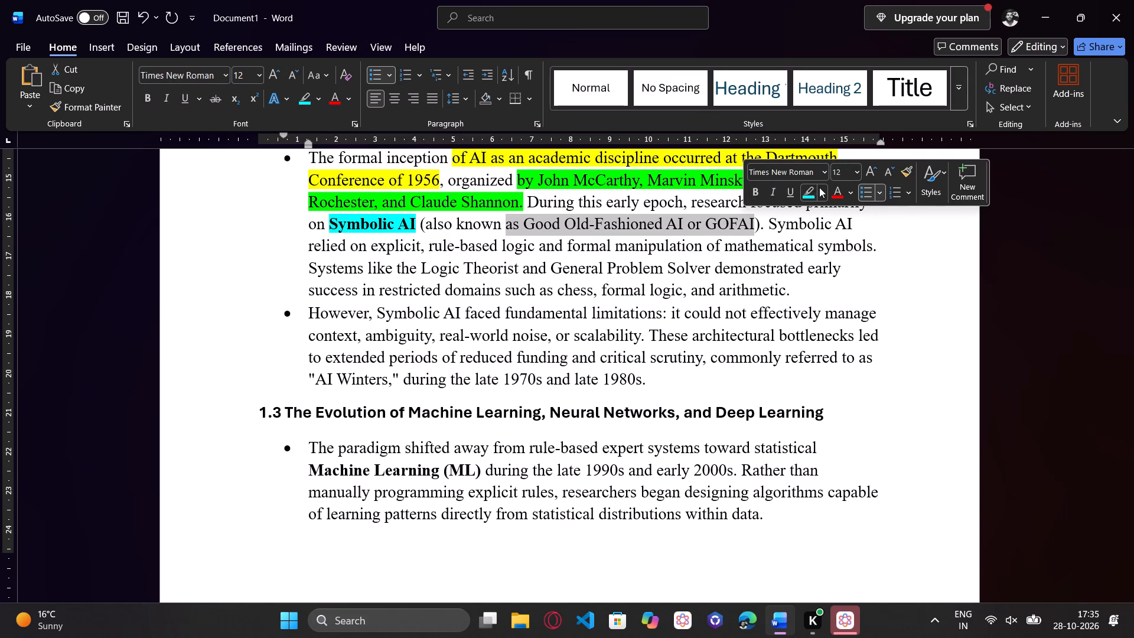
left_click(820, 187)
left_click(813, 254)
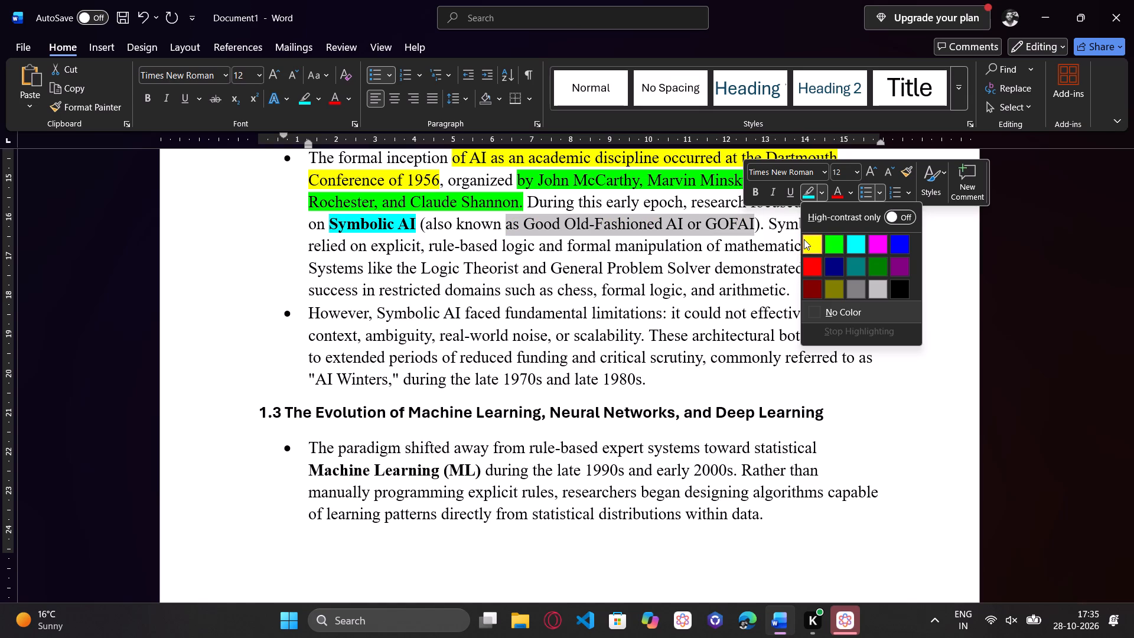
left_click(808, 237)
left_click(781, 249)
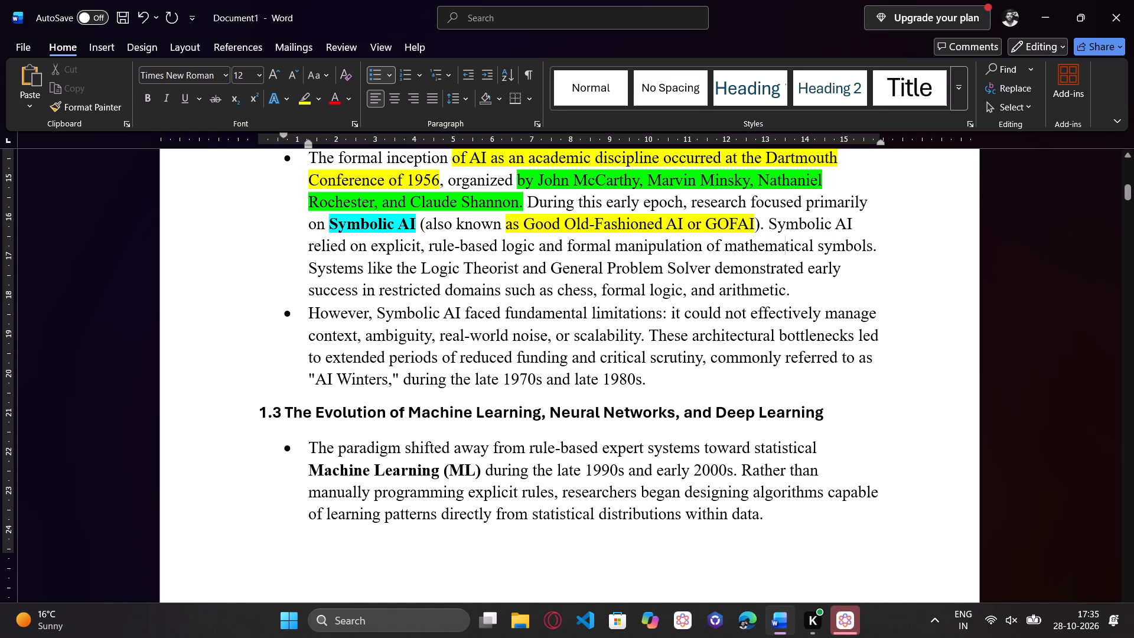
Highlight "architectural bottlenecks led to extended periods" through "during the late 1970s and late 1980s." in yellow in section 1.2's last bullet.
scroll(781, 249, "down", 1)
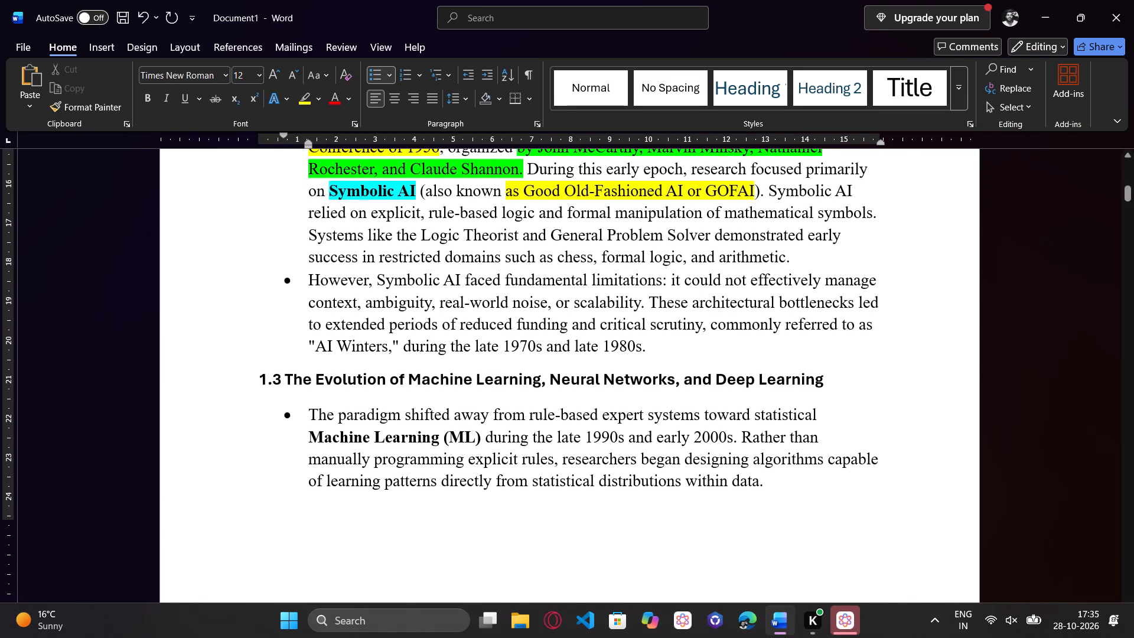
scroll(781, 249, "down", 2)
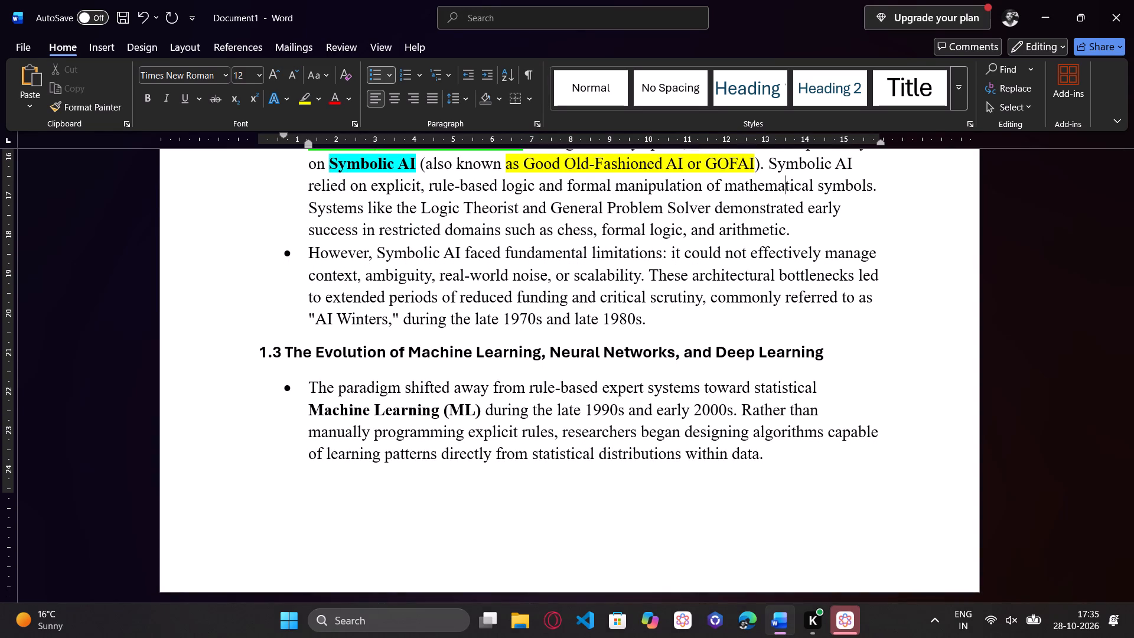
scroll(781, 249, "down", 2)
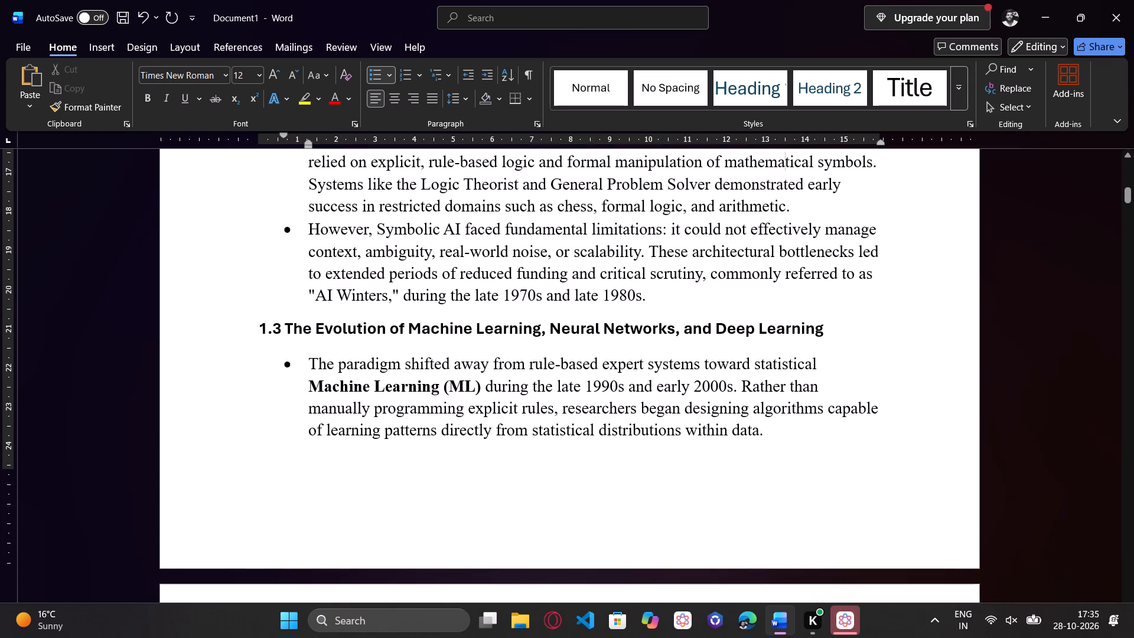
scroll(659, 238, "down", 1)
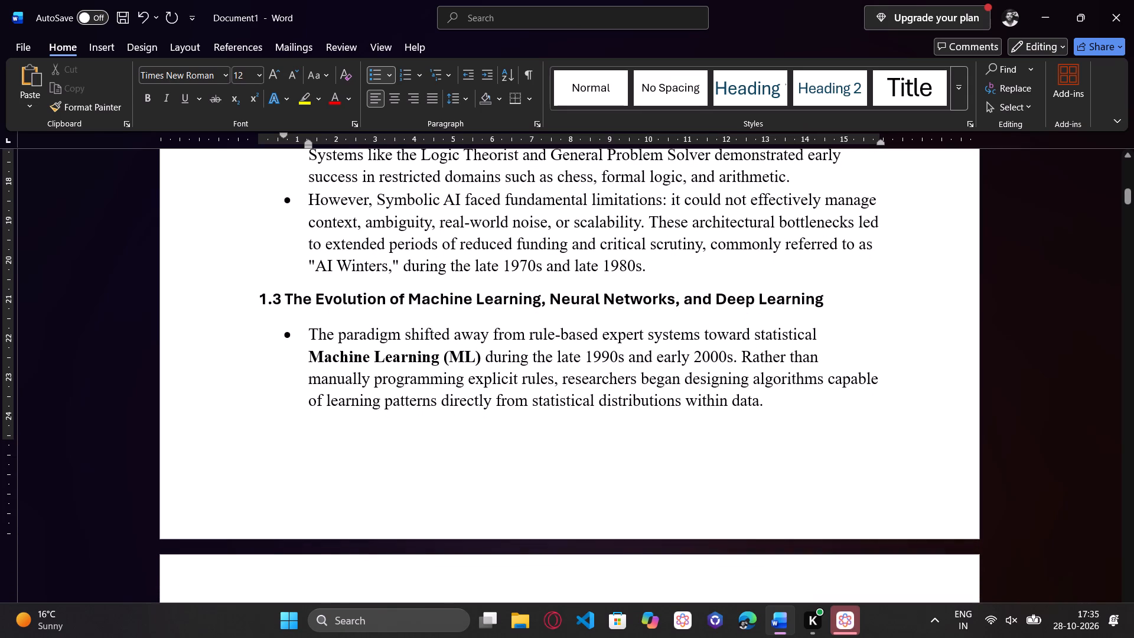
scroll(659, 238, "down", 2)
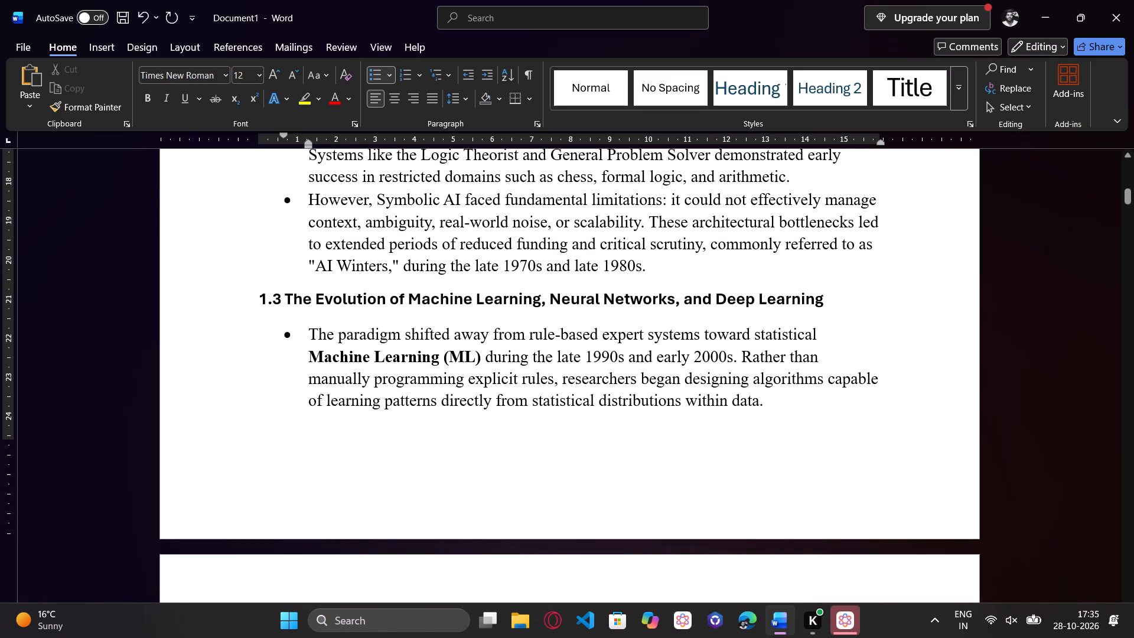
scroll(659, 238, "down", 2)
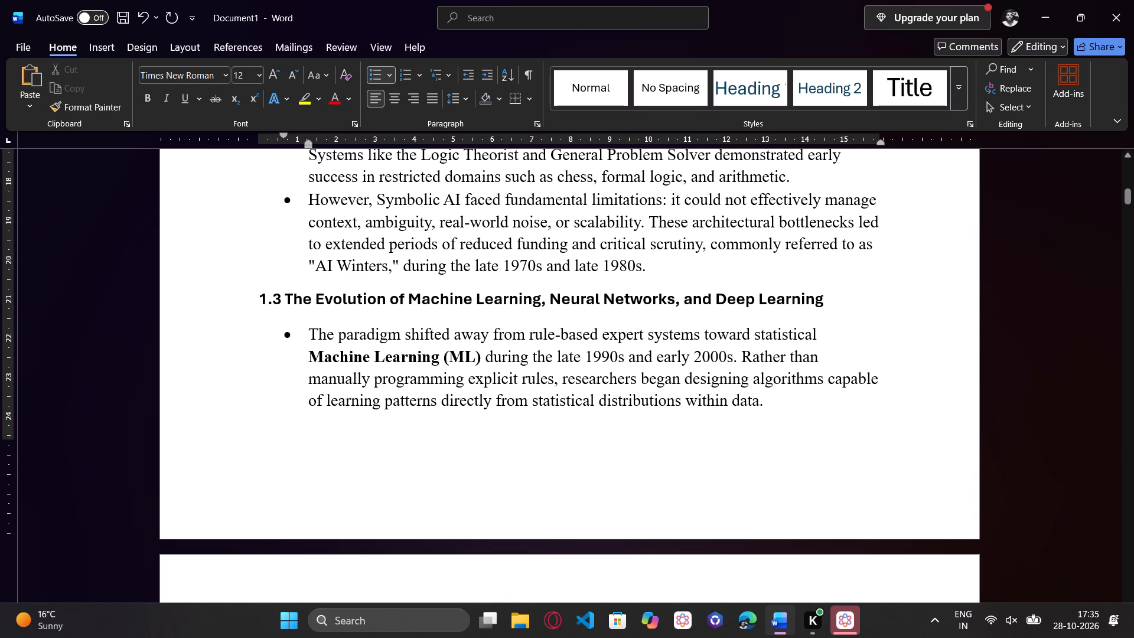
left_click_drag(692, 220, 690, 265)
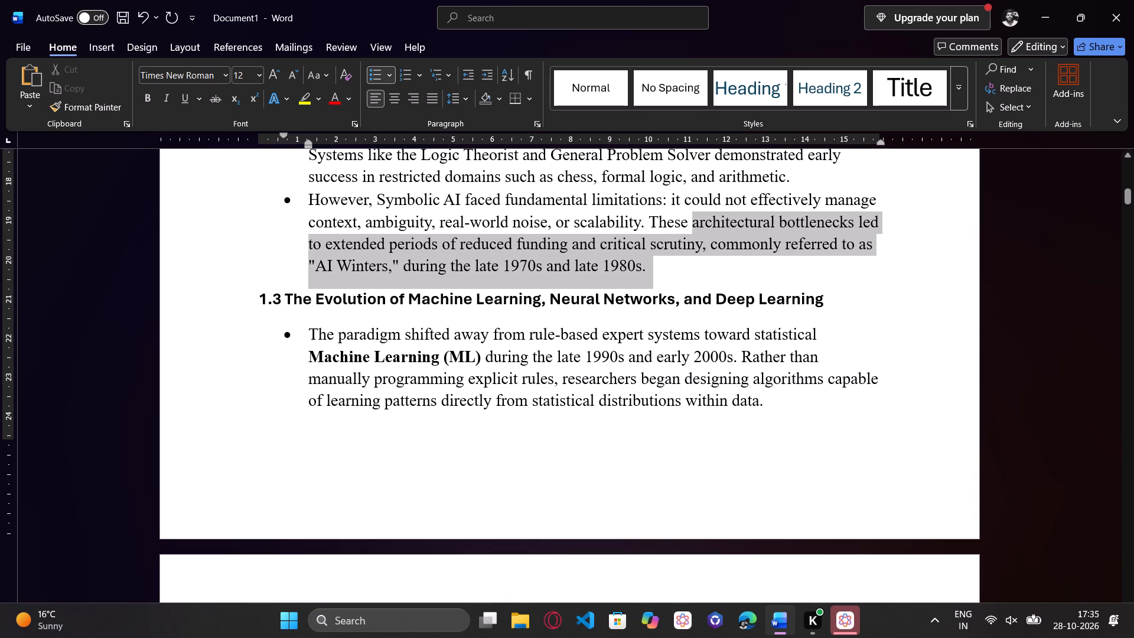
left_click_drag(690, 265, 689, 265)
left_click(758, 237)
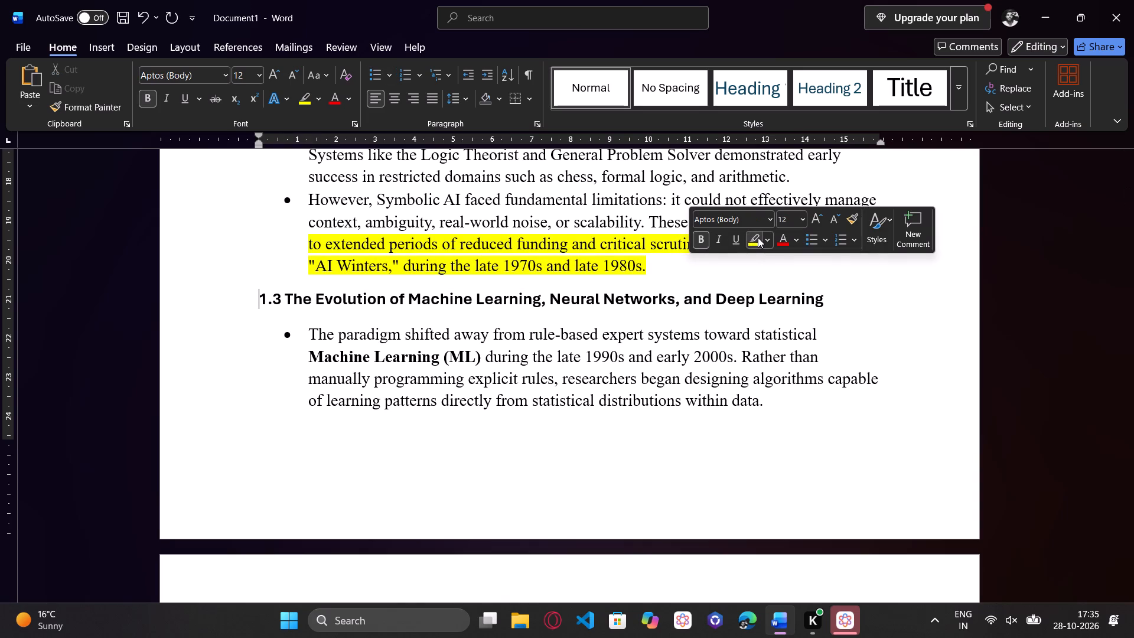
left_click(700, 293)
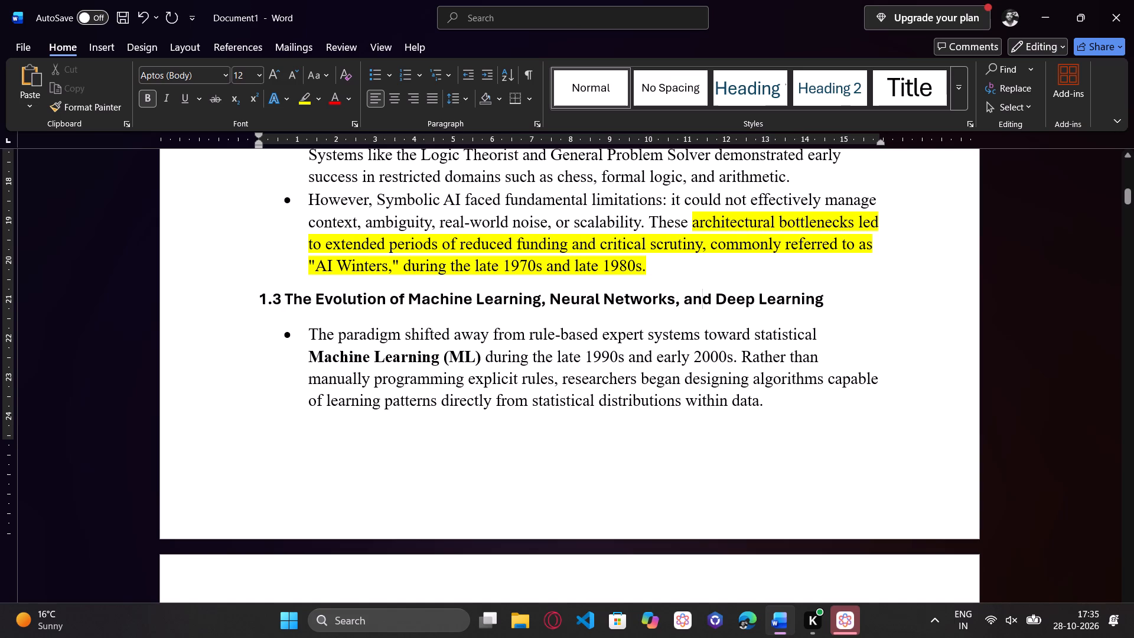
Highlight "The paradigm shifted away" through "during the late 1990s and early 2000s" in yellow in section 1.3's first bullet.
scroll(679, 248, "down", 4)
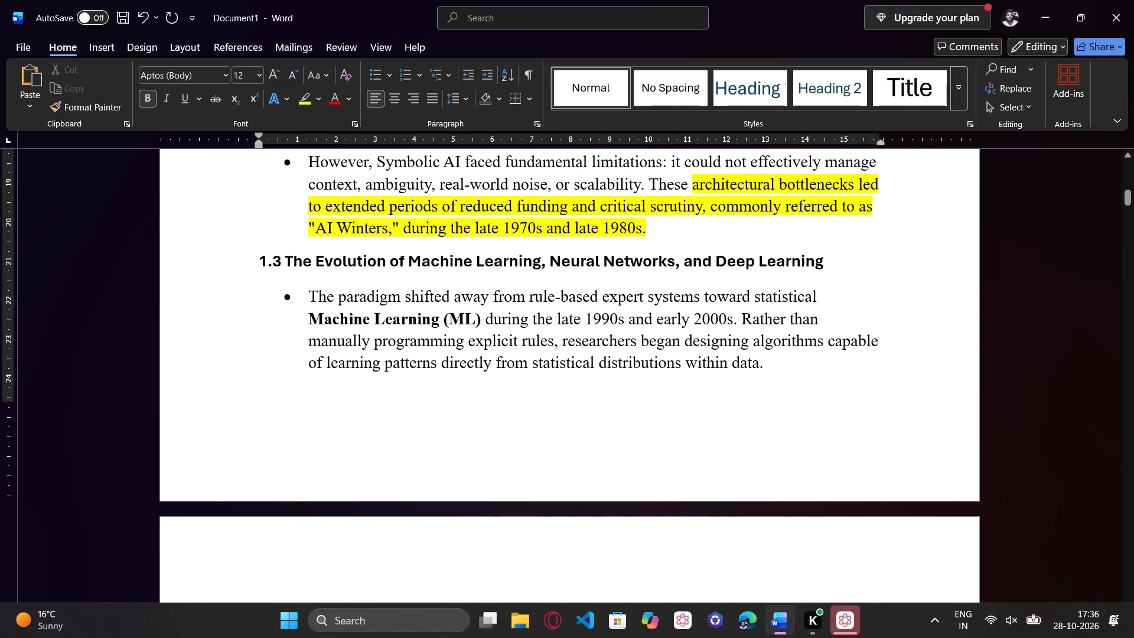
scroll(679, 248, "down", 4)
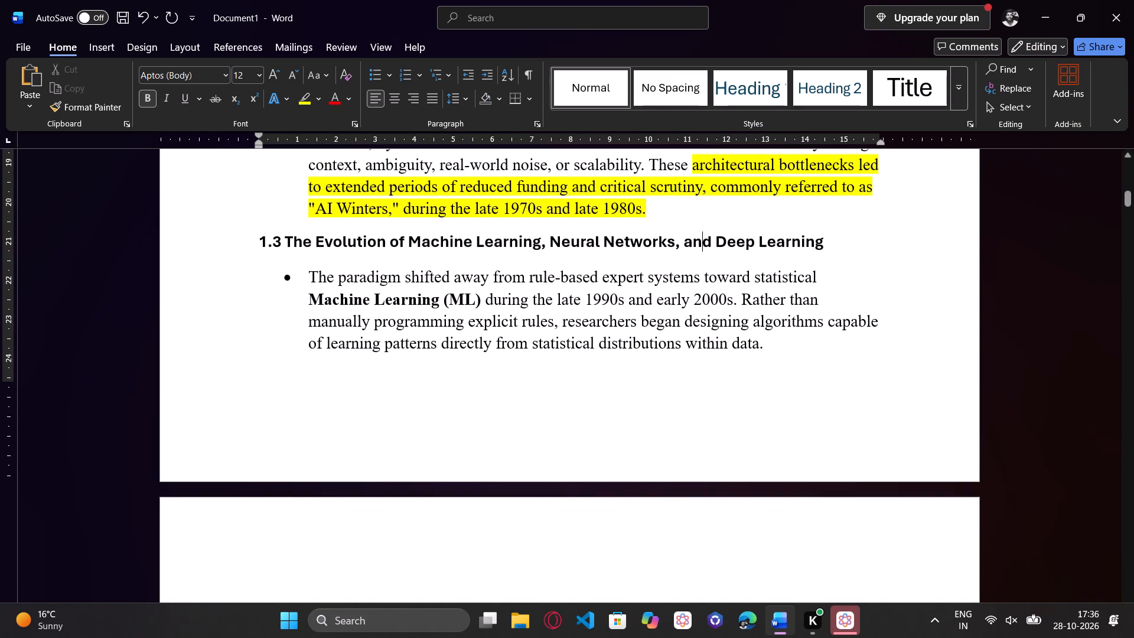
scroll(679, 248, "down", 1)
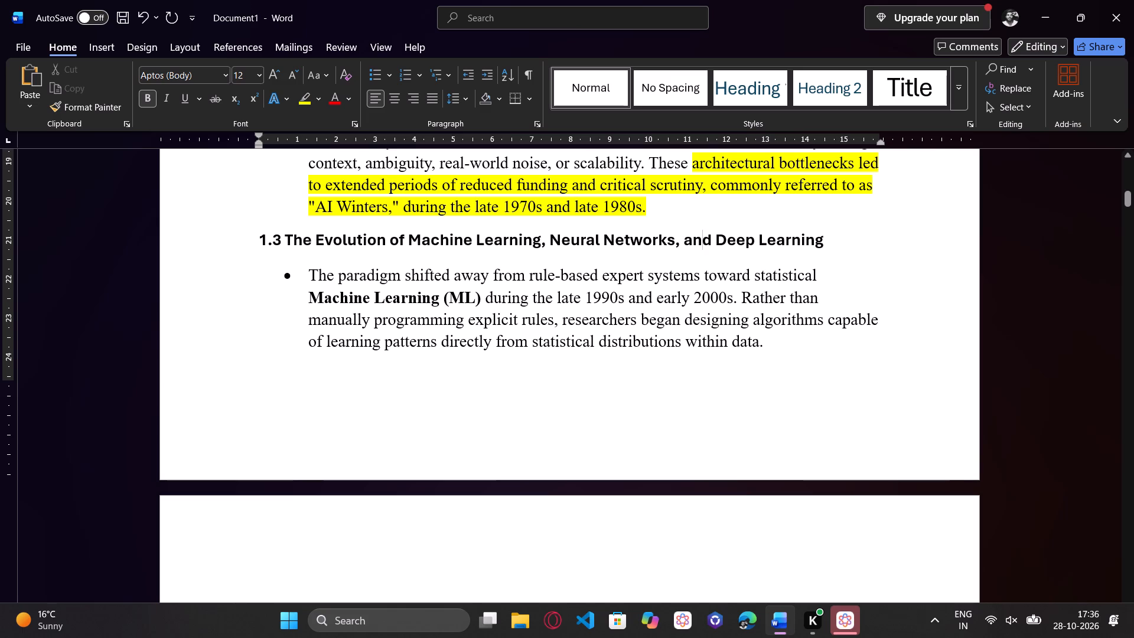
left_click_drag(334, 269, 572, 288)
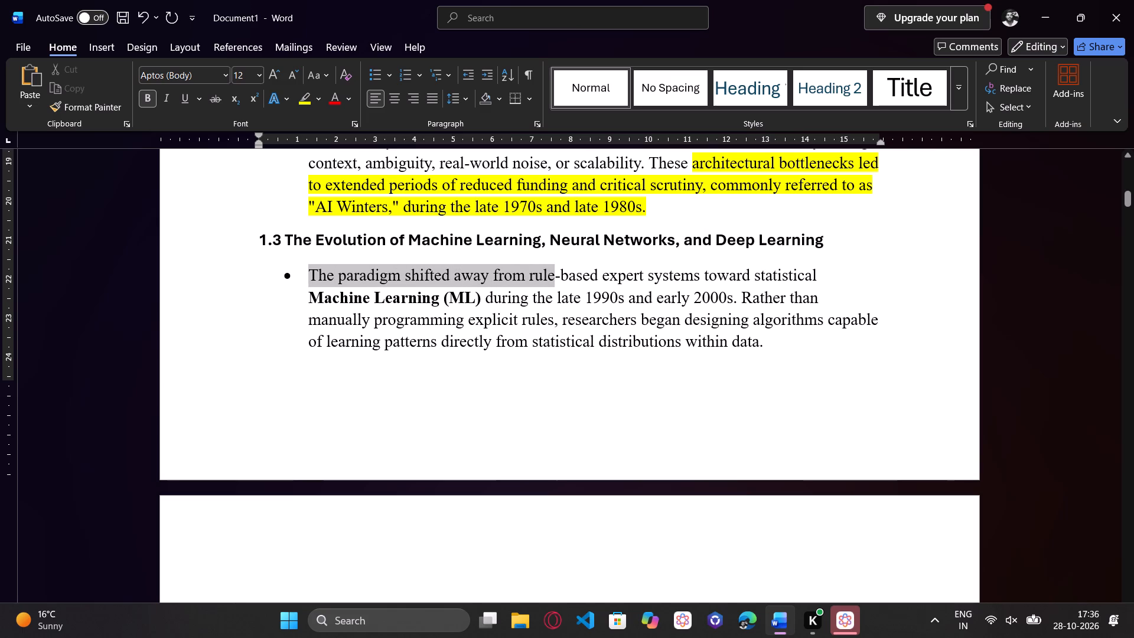
left_click_drag(572, 288, 725, 295)
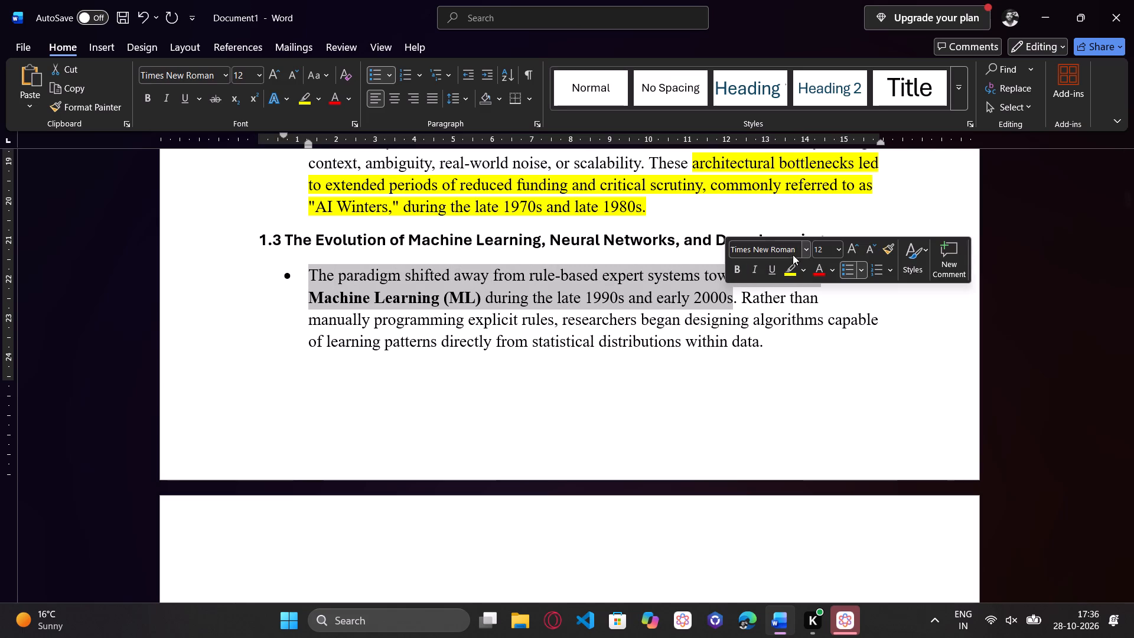
left_click(789, 268)
left_click(741, 308)
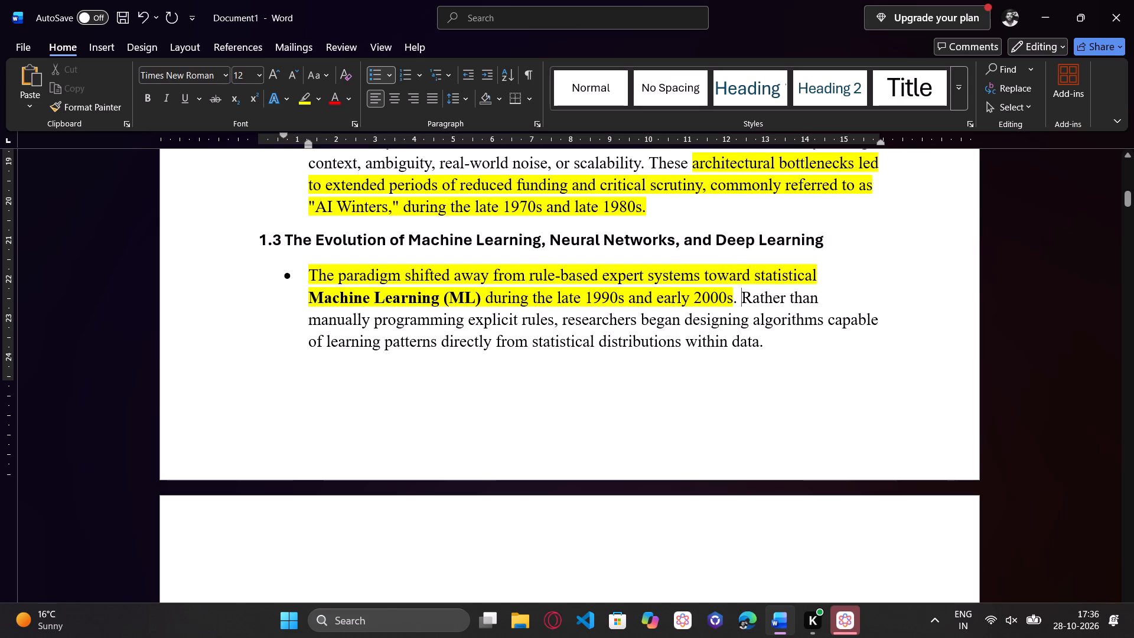
Highlight "Geoffrey Hinton, David Rumelhart, and Ronald Williams" in bright green in the Artificial Neural Networks bullet.
scroll(741, 308, "down", 1)
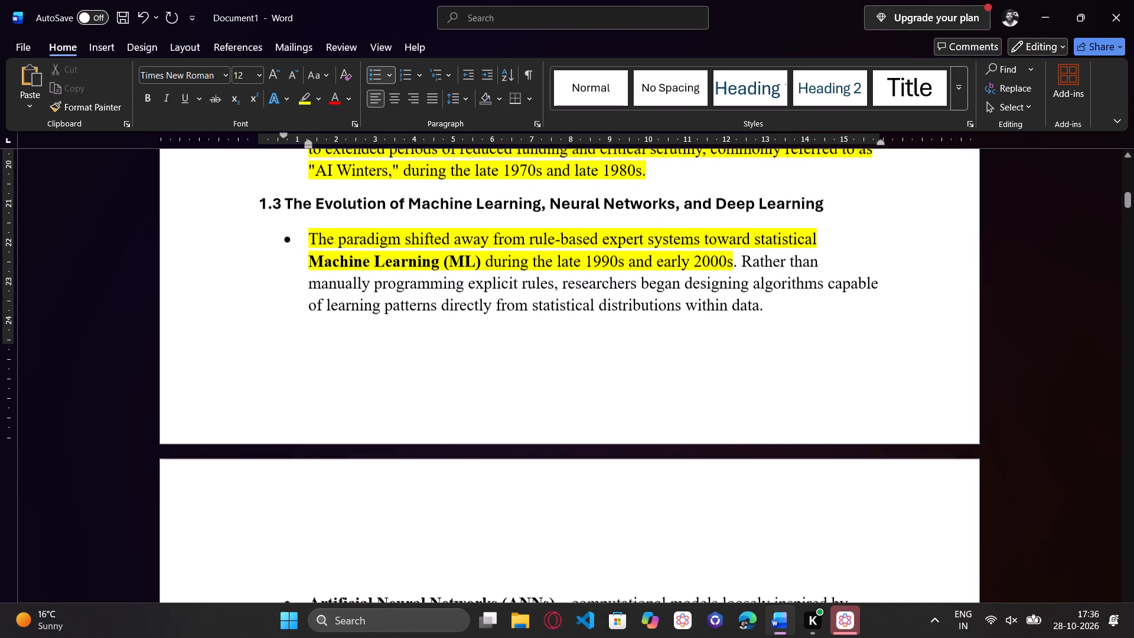
scroll(741, 308, "down", 2)
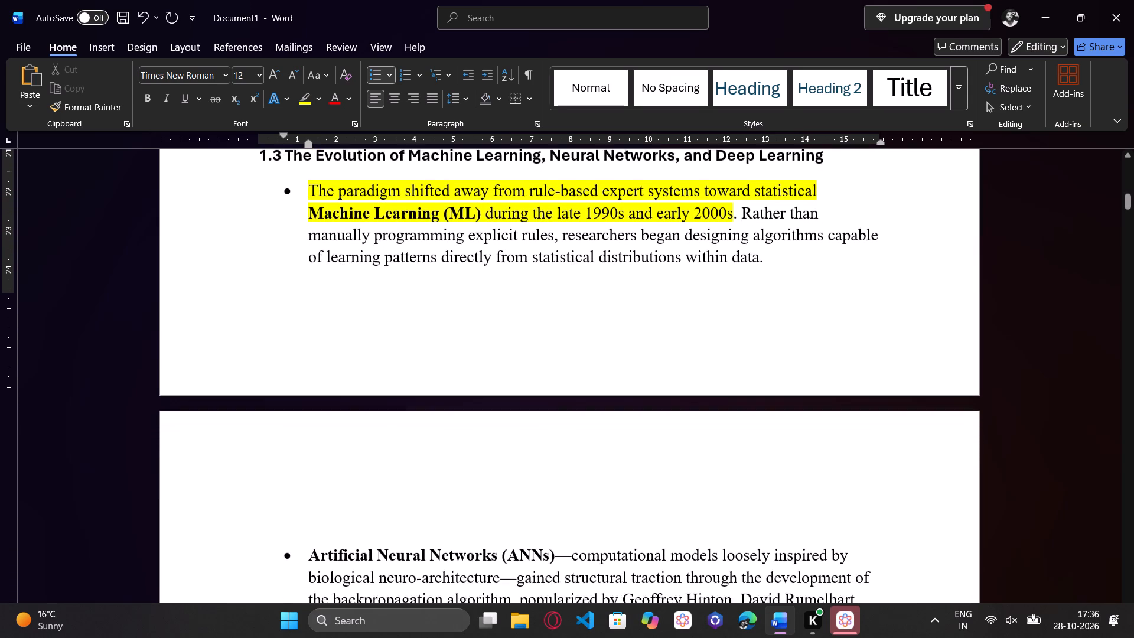
scroll(741, 308, "down", 2)
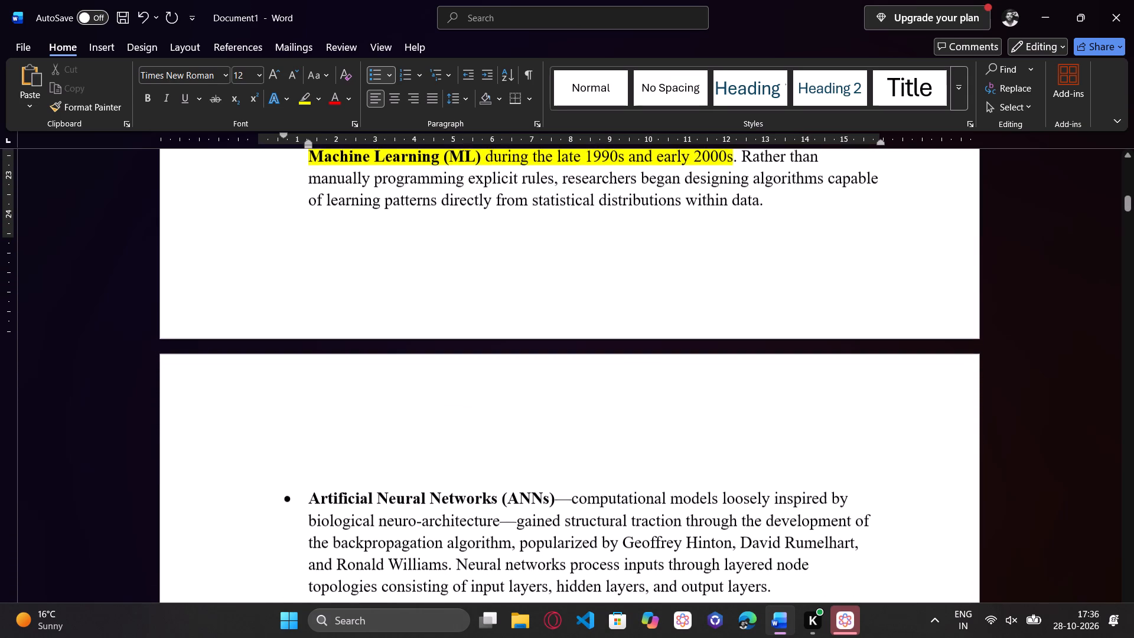
scroll(741, 308, "down", 2)
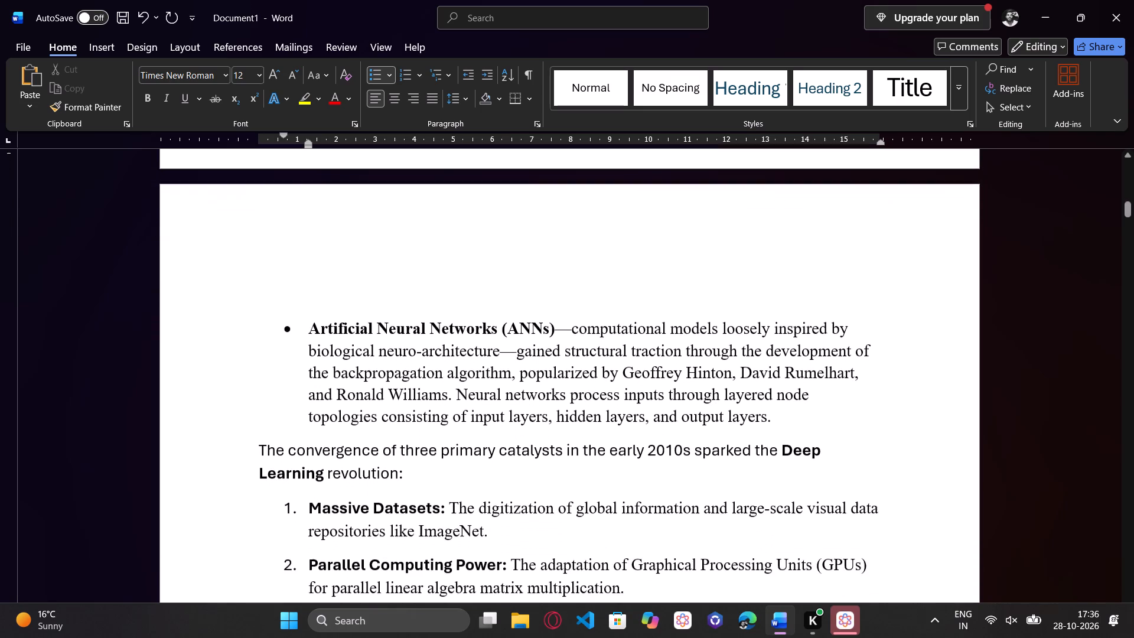
scroll(741, 308, "down", 2)
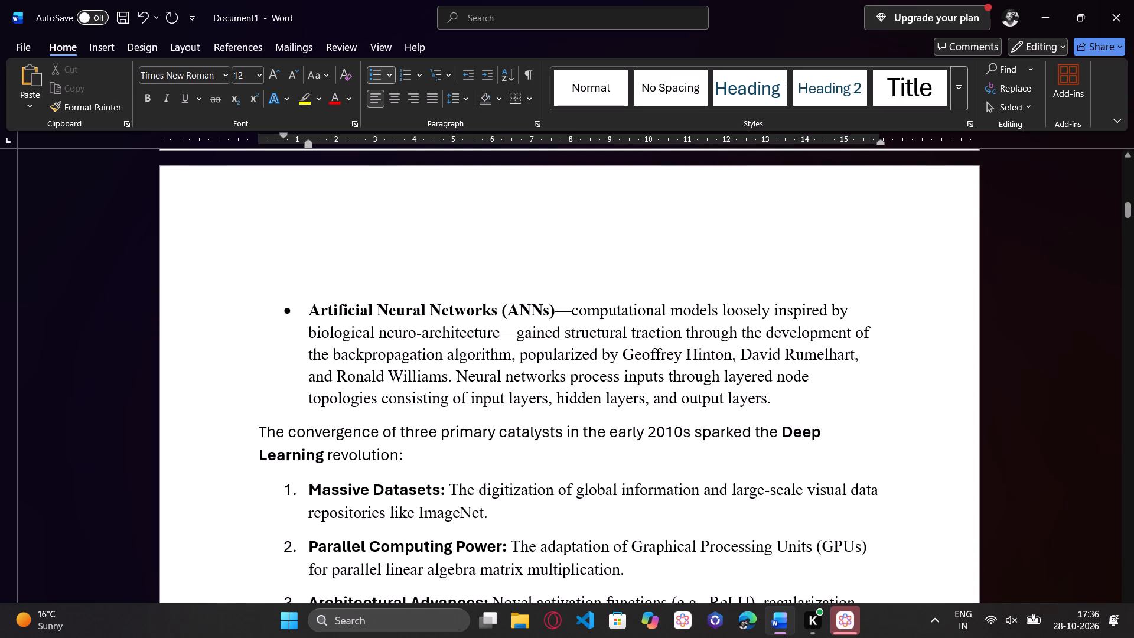
scroll(741, 308, "down", 4)
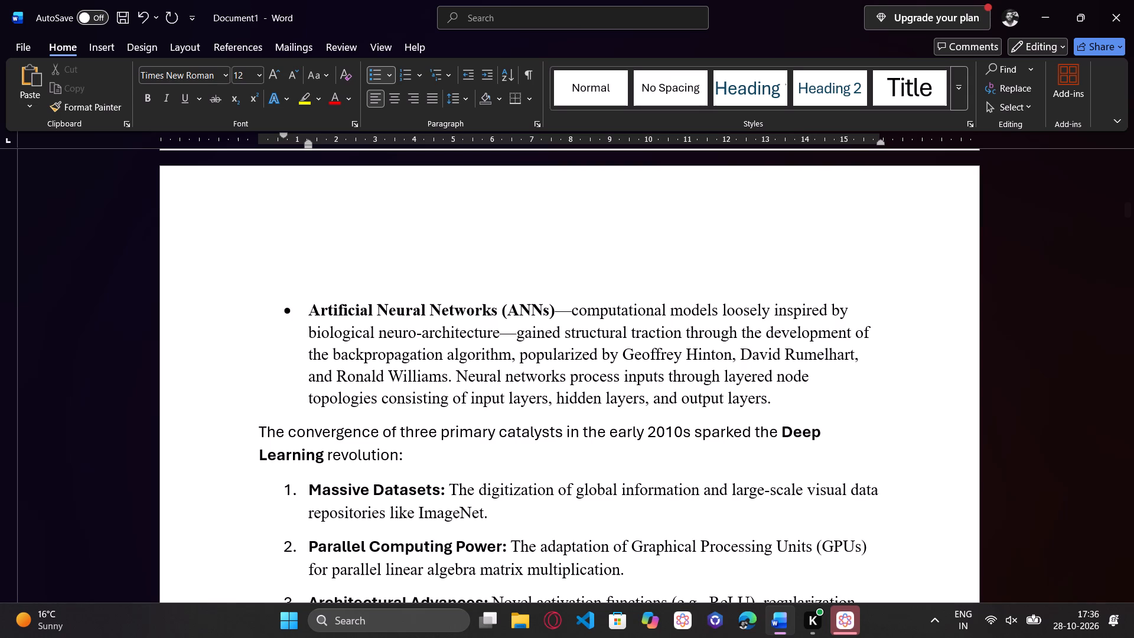
scroll(741, 308, "down", 3)
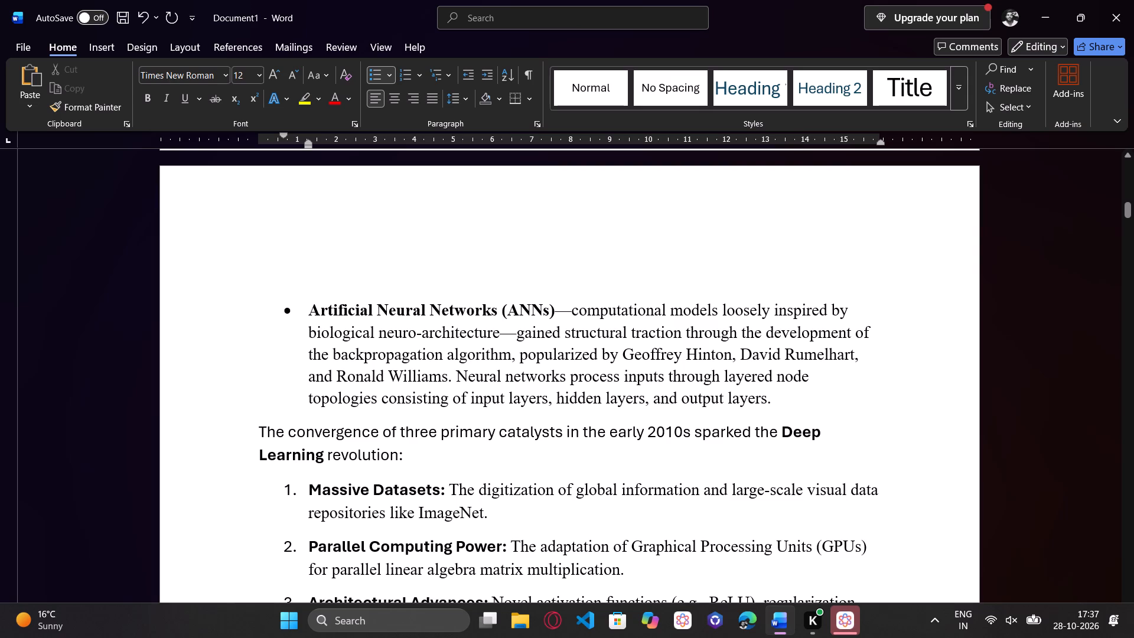
left_click_drag(621, 350, 441, 376)
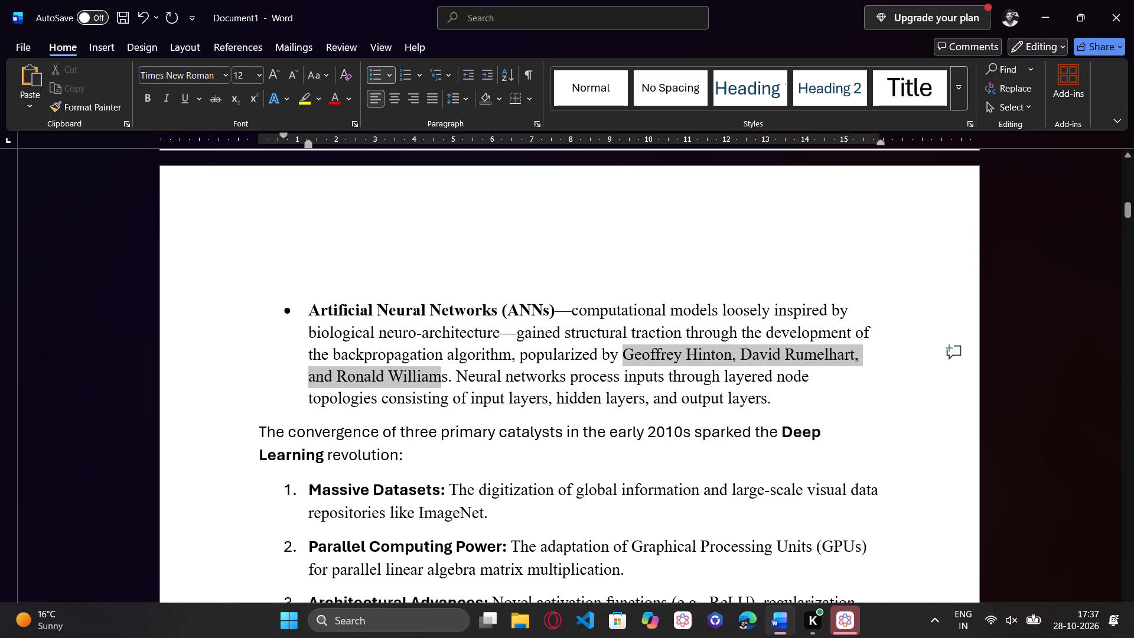
left_click_drag(441, 376, 449, 374)
left_click(526, 349)
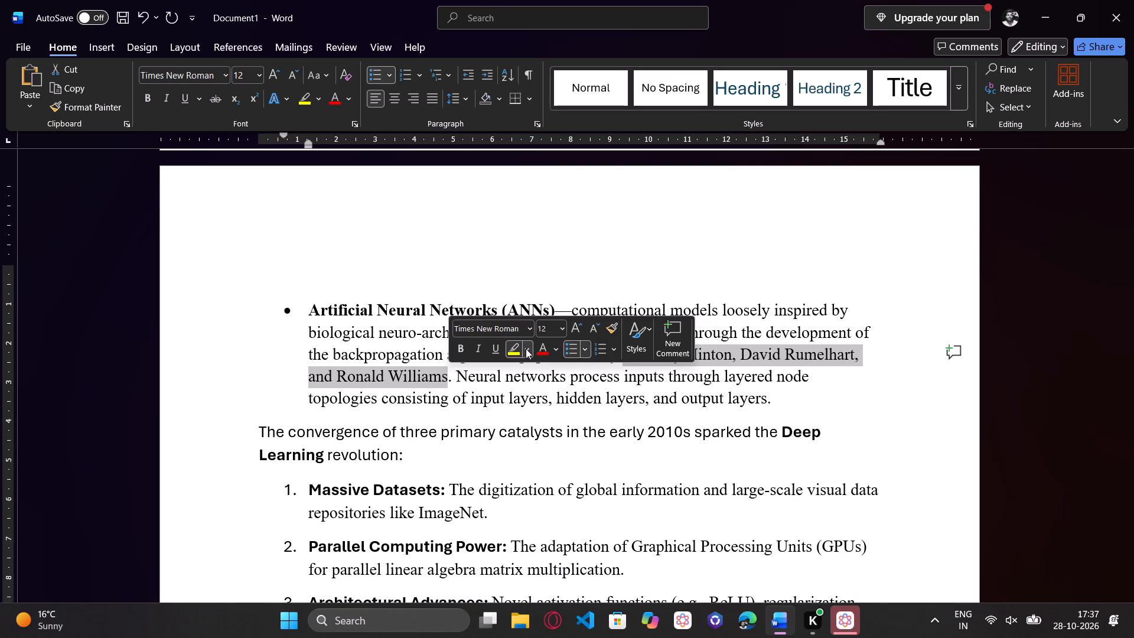
left_click(539, 408)
left_click(539, 408)
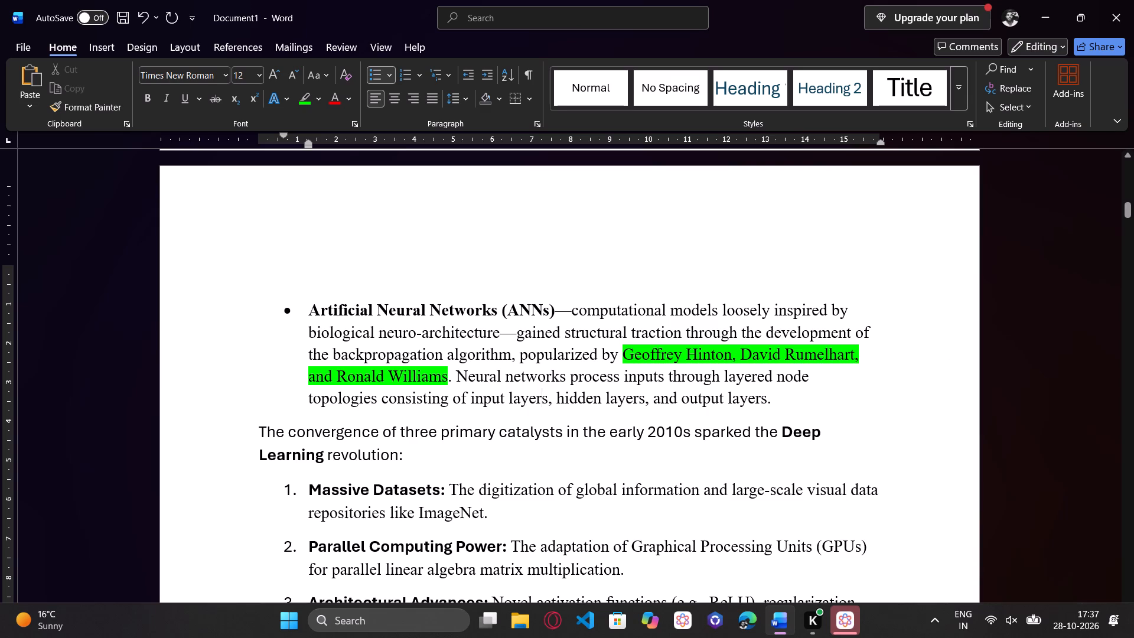
Highlight "structural traction through the development of the backpropagation algorithm, popularized" in yellow in the Artificial Neural Networks bullet.
left_click(567, 333)
left_click_drag(567, 333, 567, 340)
left_click_drag(567, 340, 567, 349)
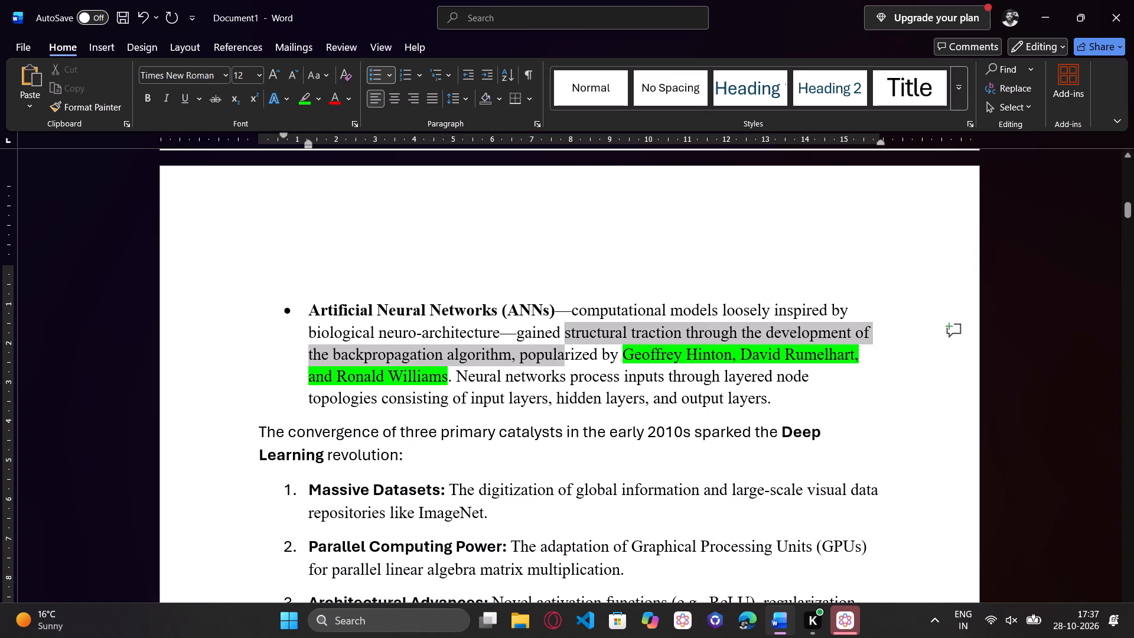
left_click_drag(567, 349, 517, 358)
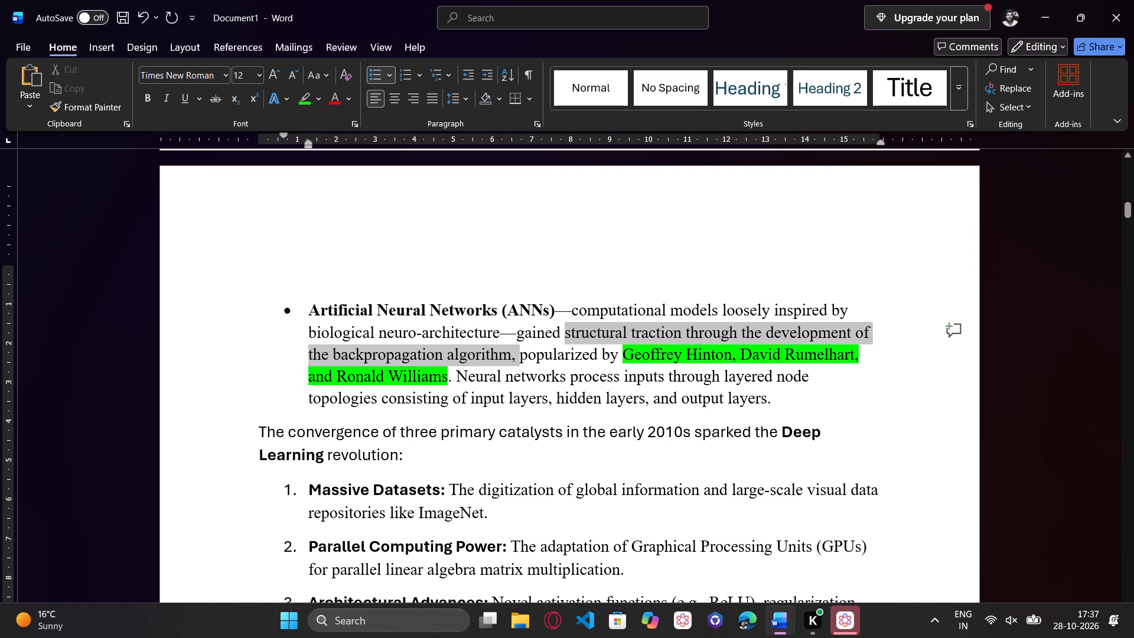
left_click_drag(517, 358, 568, 369)
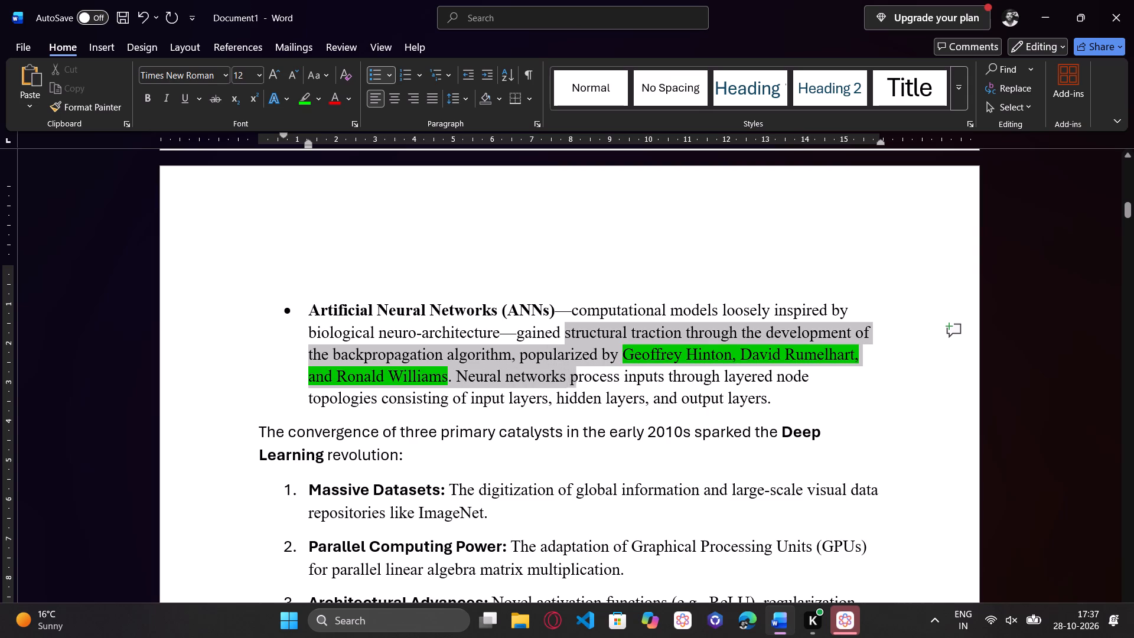
left_click_drag(568, 369, 742, 315)
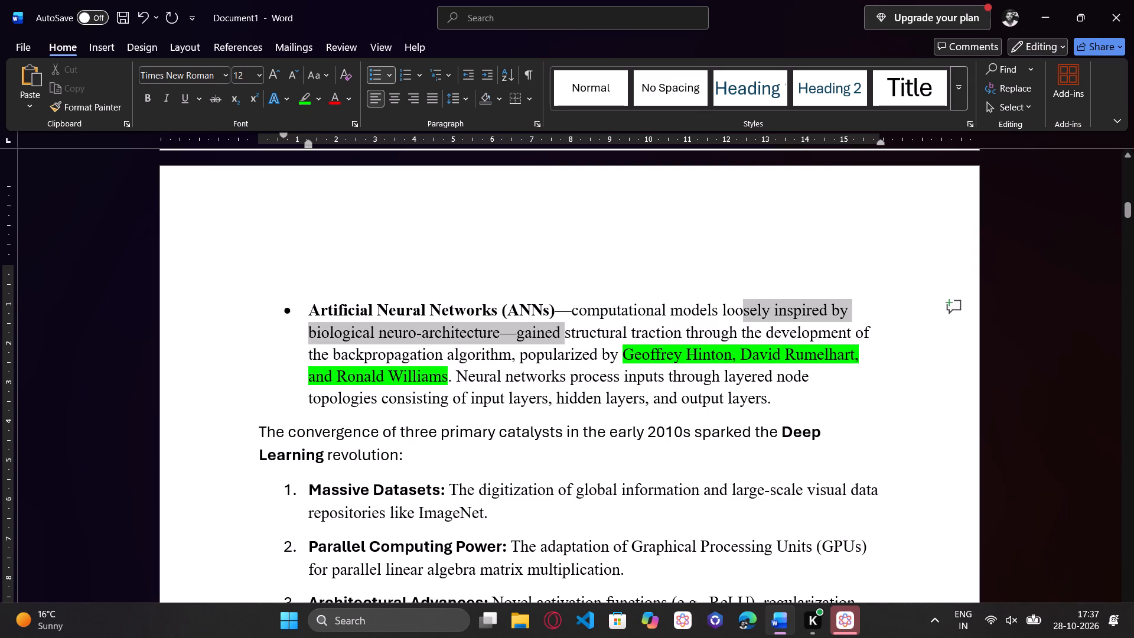
left_click_drag(742, 315, 539, 359)
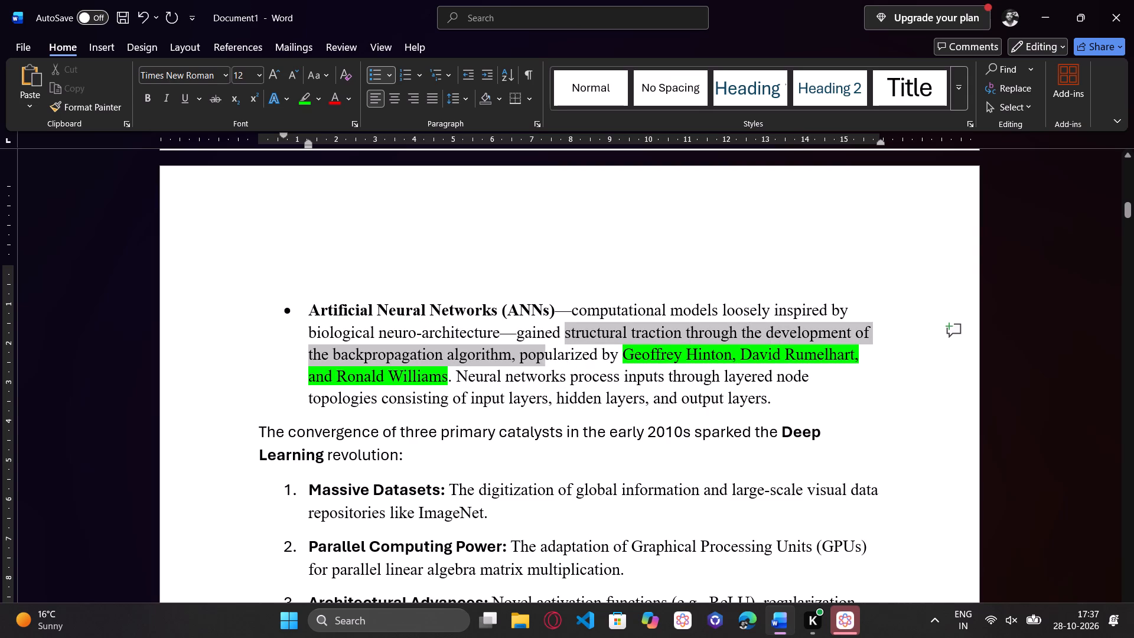
left_click_drag(539, 359, 595, 357)
left_click(671, 329)
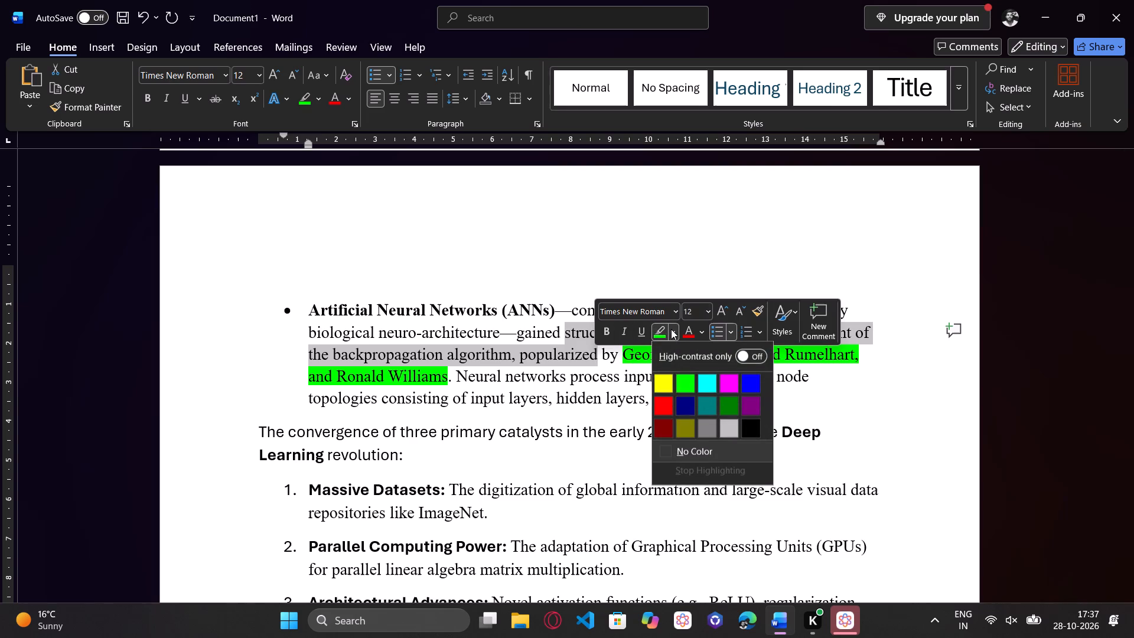
left_click(664, 384)
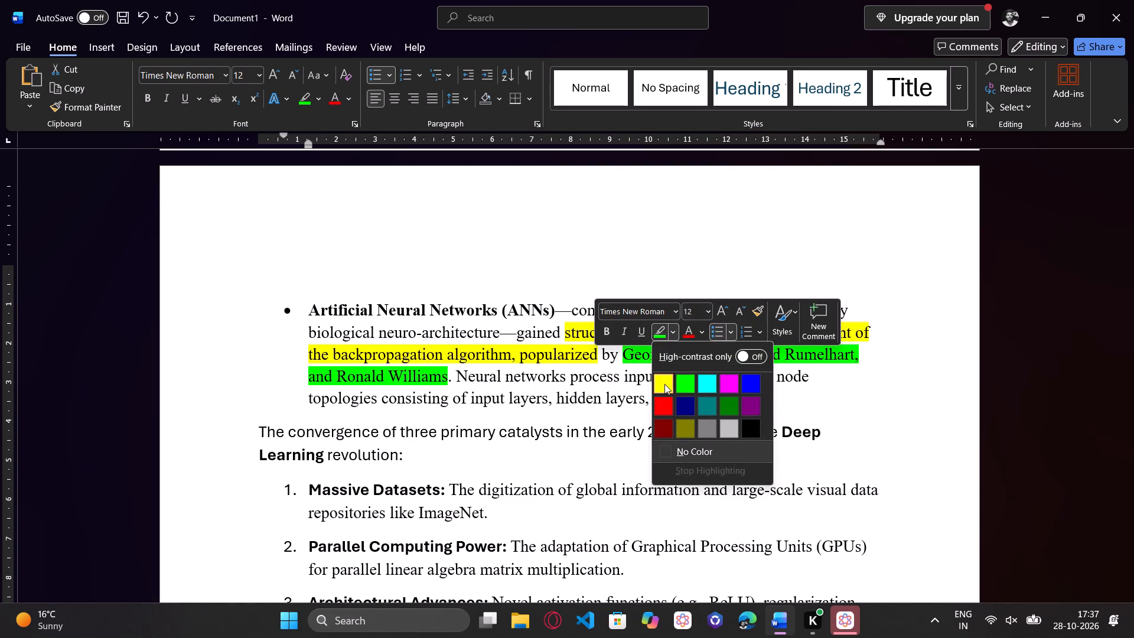
left_click(664, 384)
Highlight "The digitization of global information" through "repositories like ImageNet" in yellow in the Massive Datasets item.
scroll(664, 385, "down", 1)
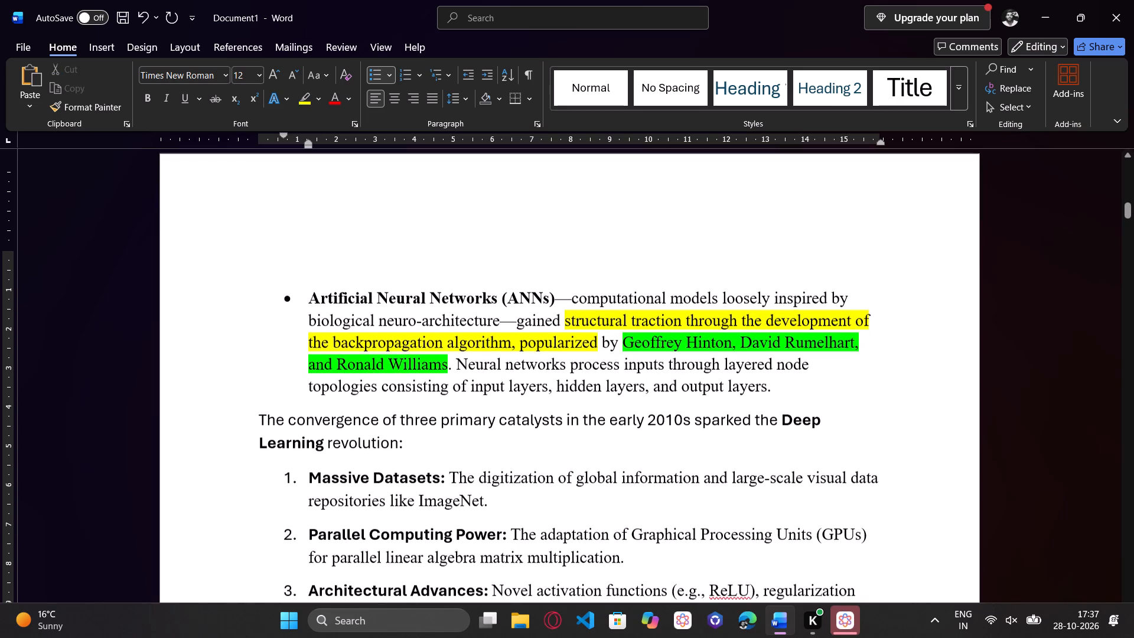
scroll(664, 385, "down", 1)
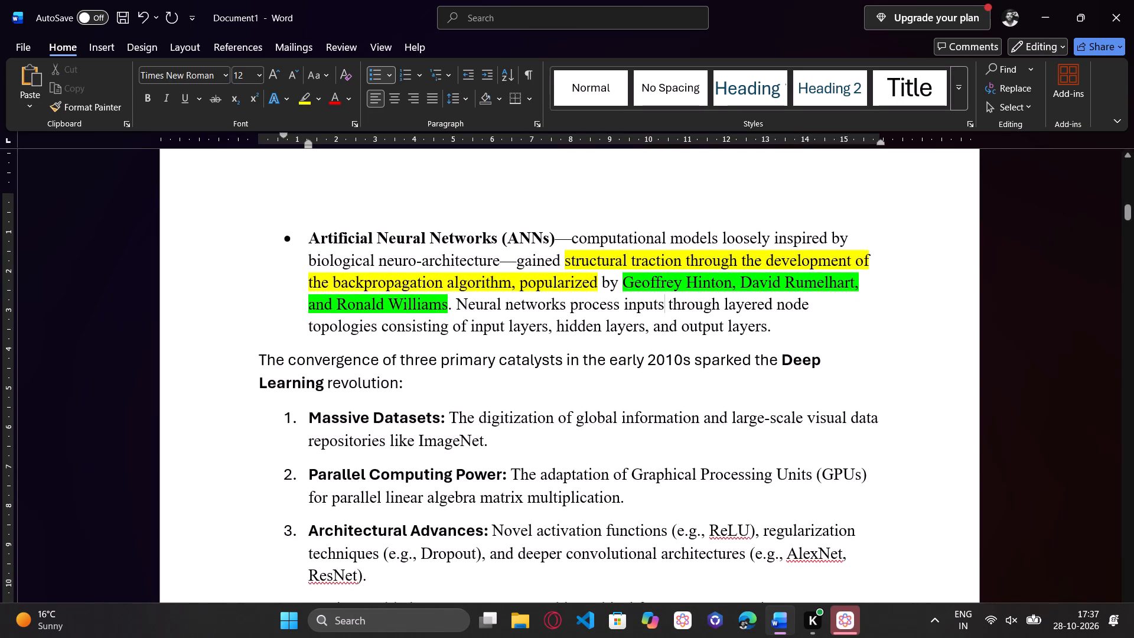
scroll(664, 385, "down", 1)
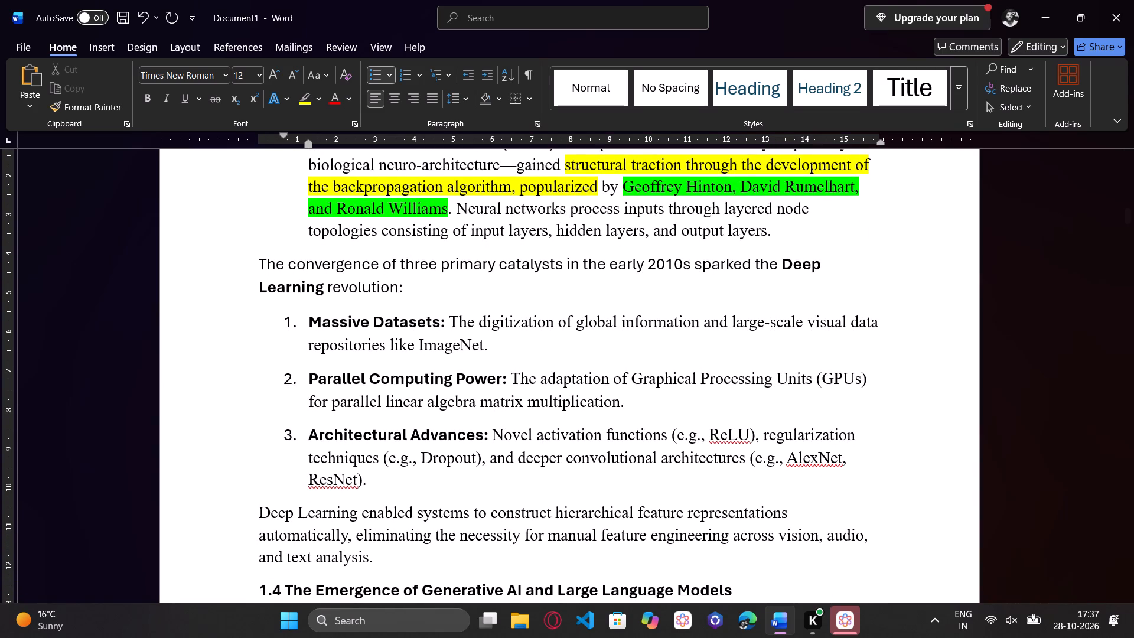
scroll(474, 305, "down", 1)
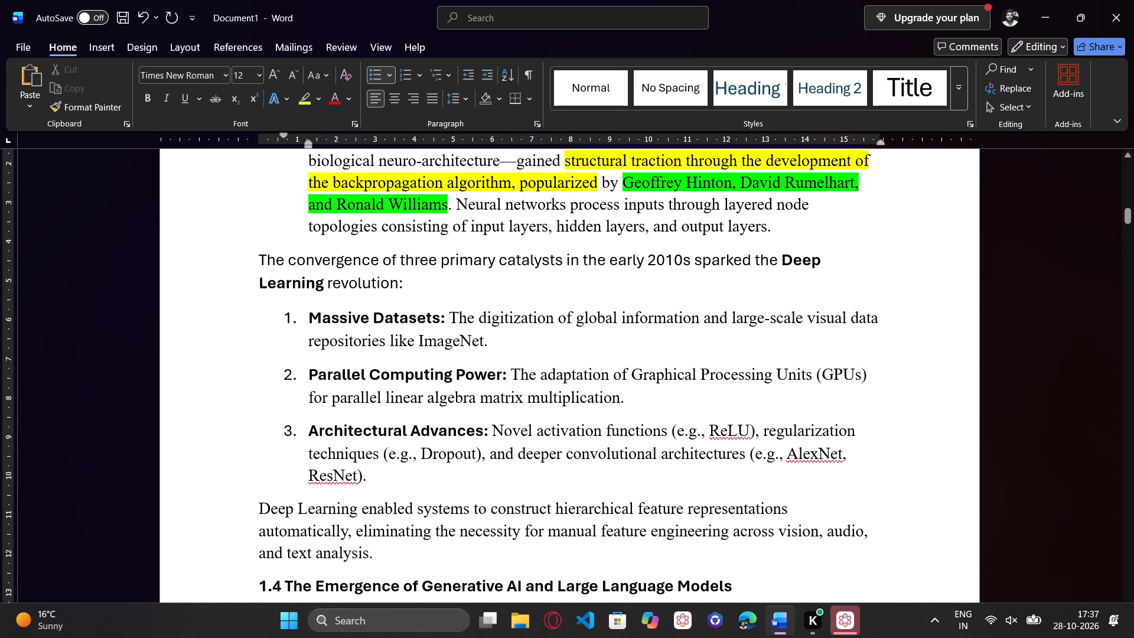
scroll(474, 305, "down", 3)
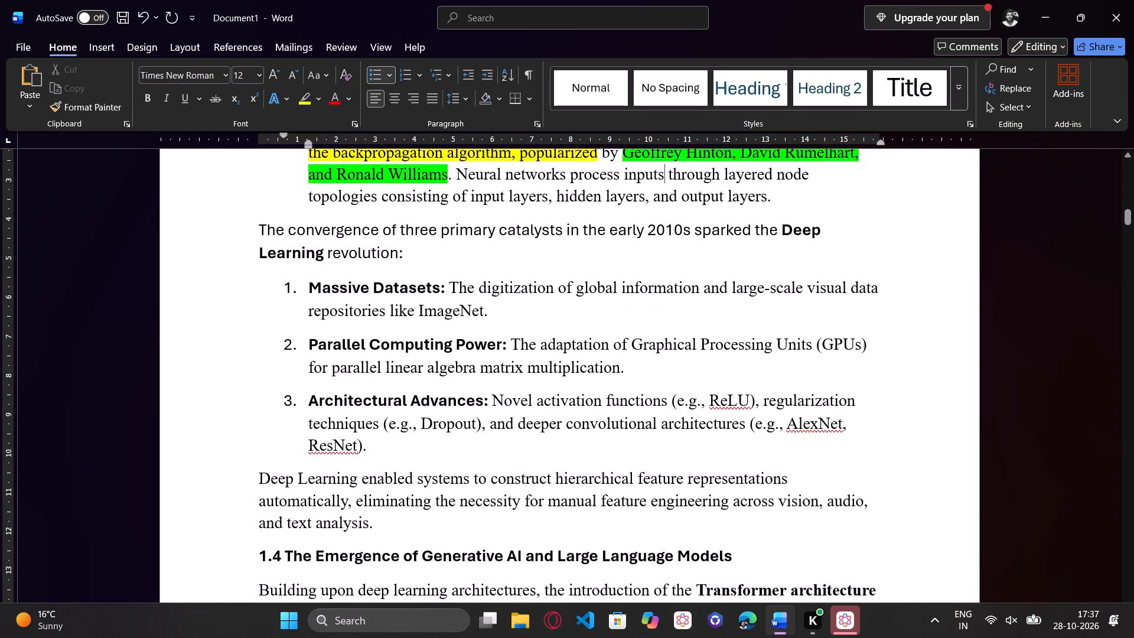
scroll(474, 305, "down", 1)
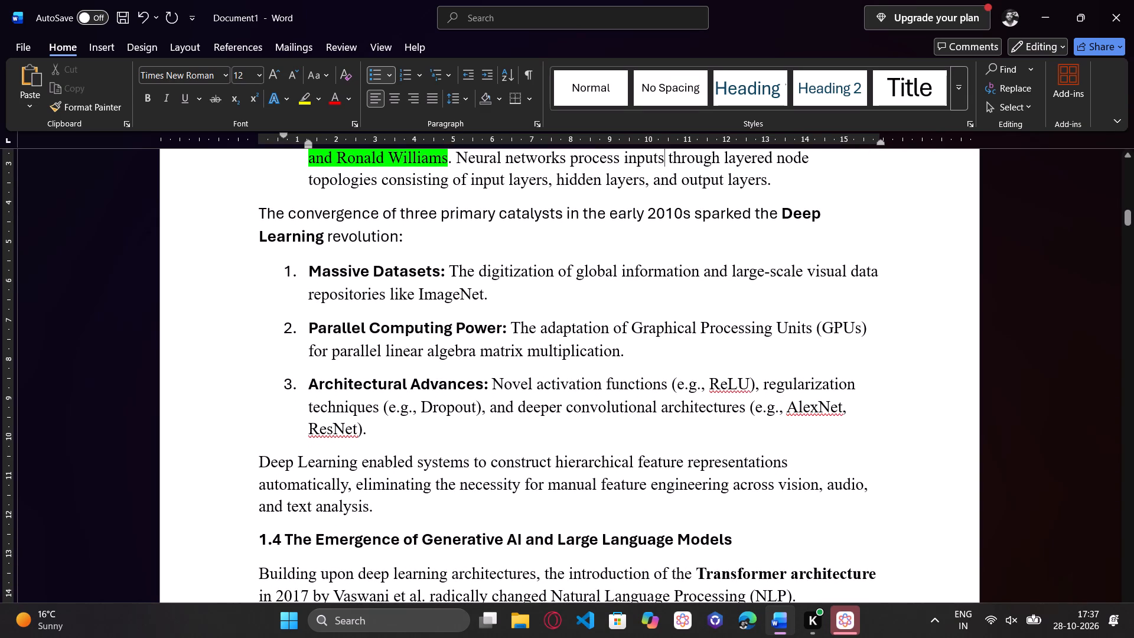
left_click_drag(447, 269, 480, 288)
left_click(546, 256)
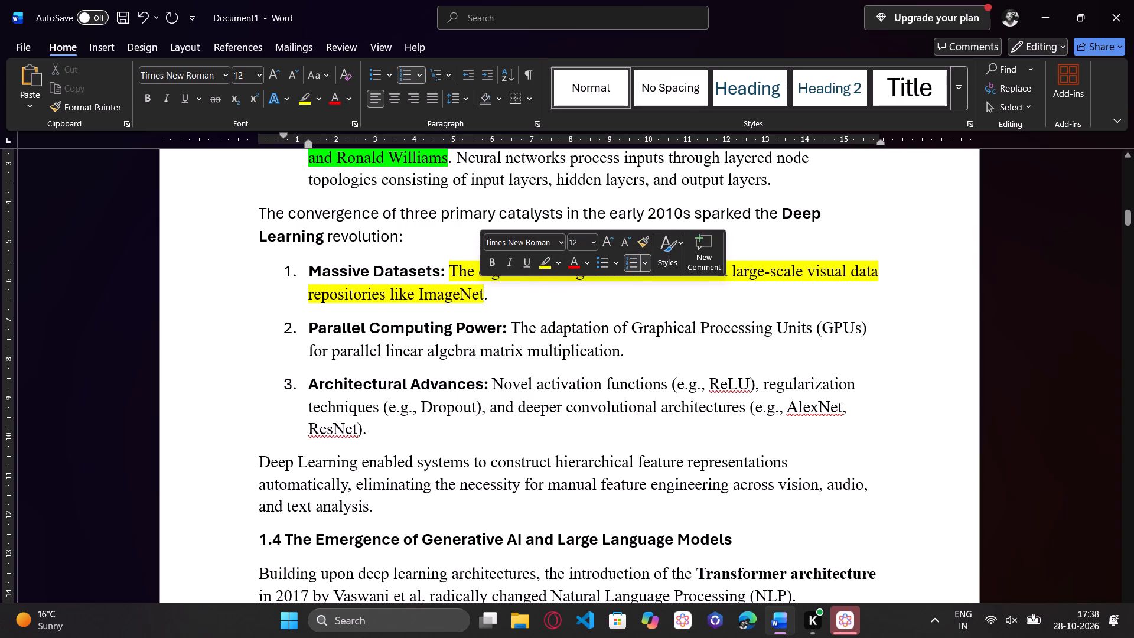
left_click(533, 298)
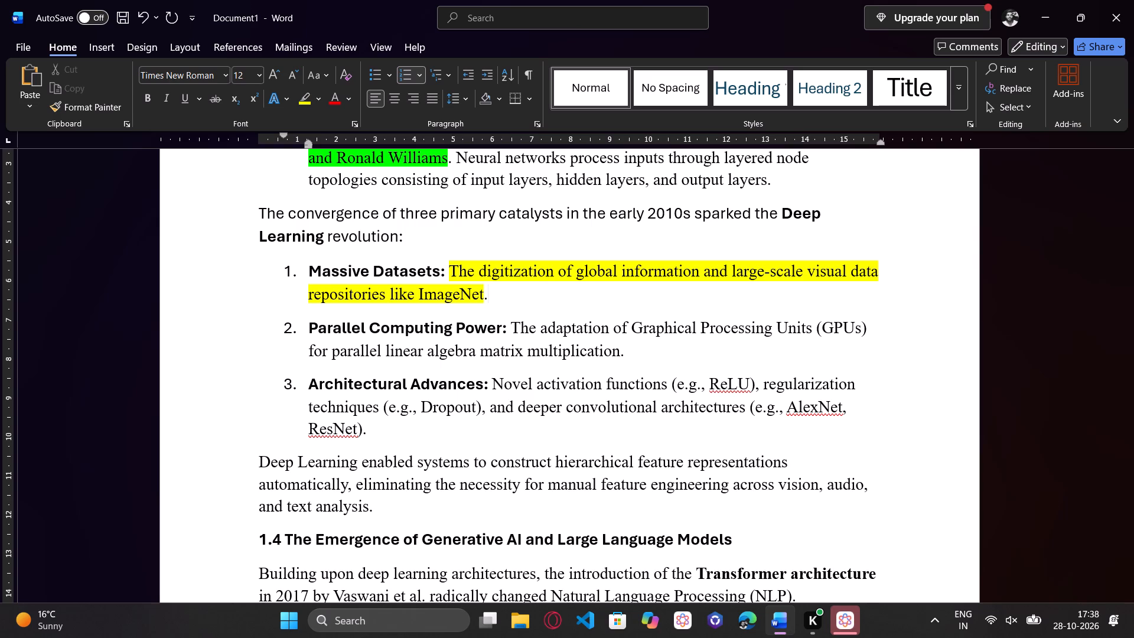
Highlight "The adaptation of Graphical Processing Units" through "matrix multiplication" in yellow in the Parallel Computing Power item.
scroll(533, 298, "down", 1)
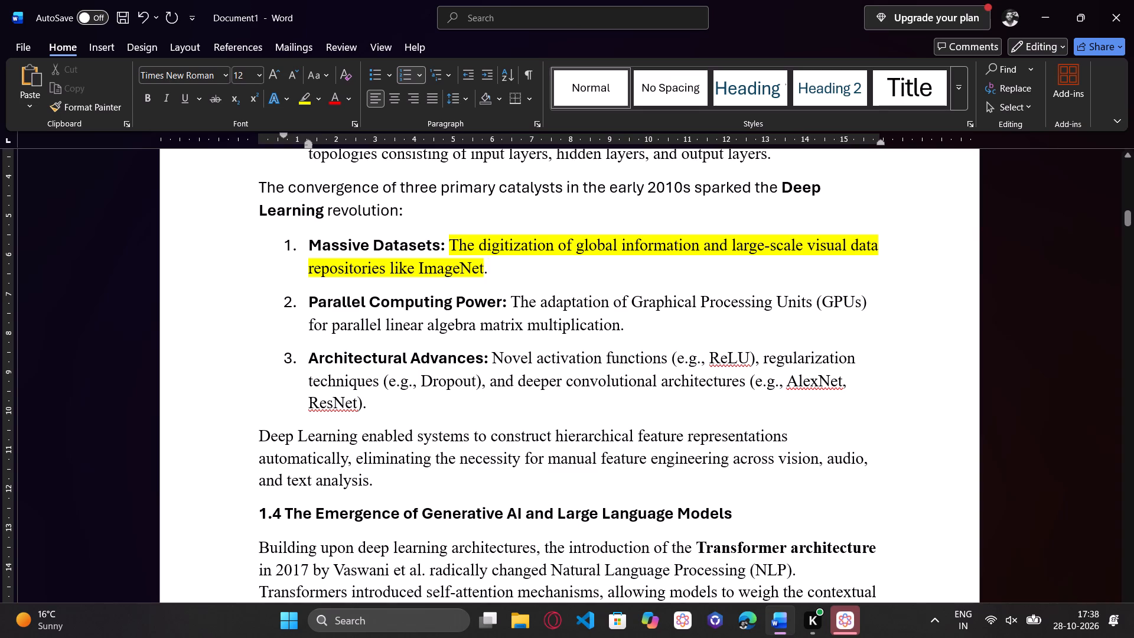
left_click_drag(514, 309, 548, 311)
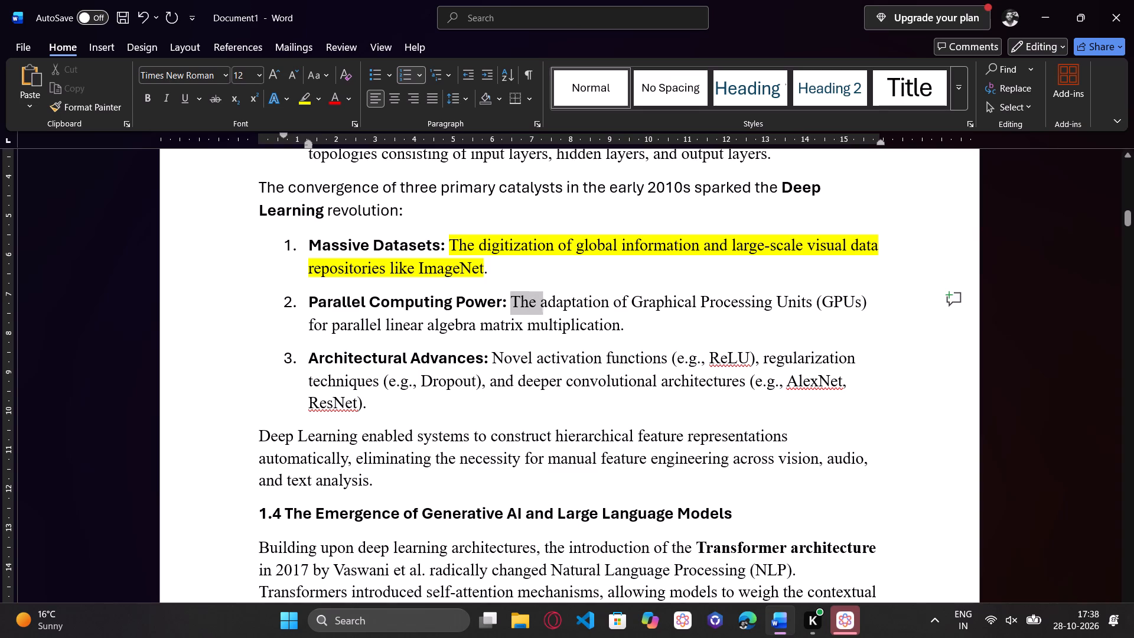
left_click_drag(548, 311, 608, 320)
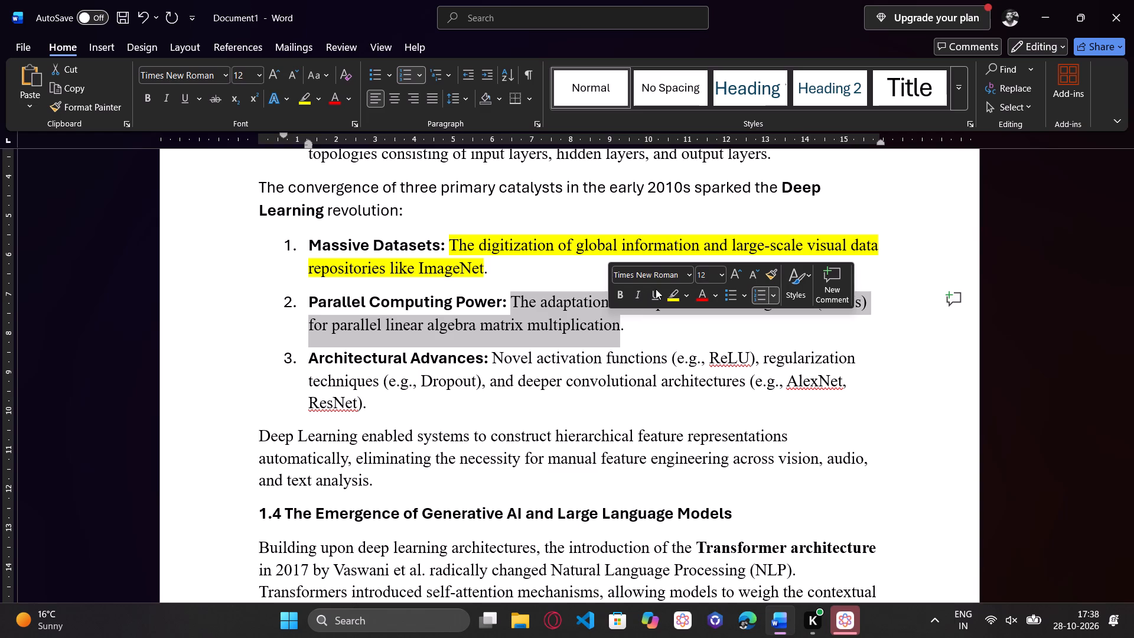
left_click(671, 292)
left_click(640, 359)
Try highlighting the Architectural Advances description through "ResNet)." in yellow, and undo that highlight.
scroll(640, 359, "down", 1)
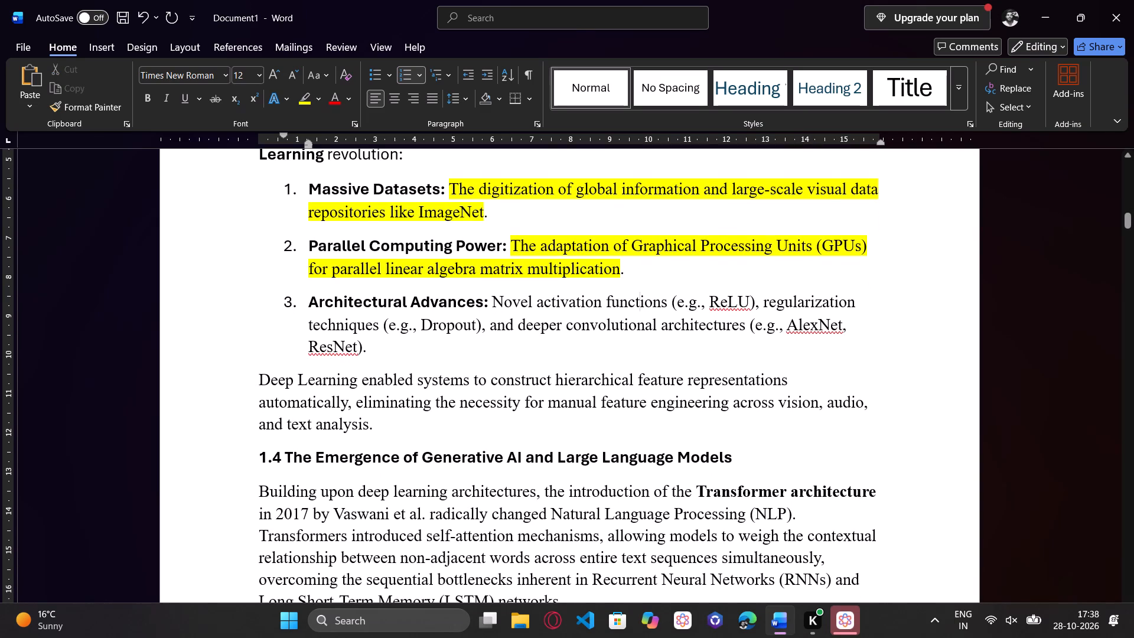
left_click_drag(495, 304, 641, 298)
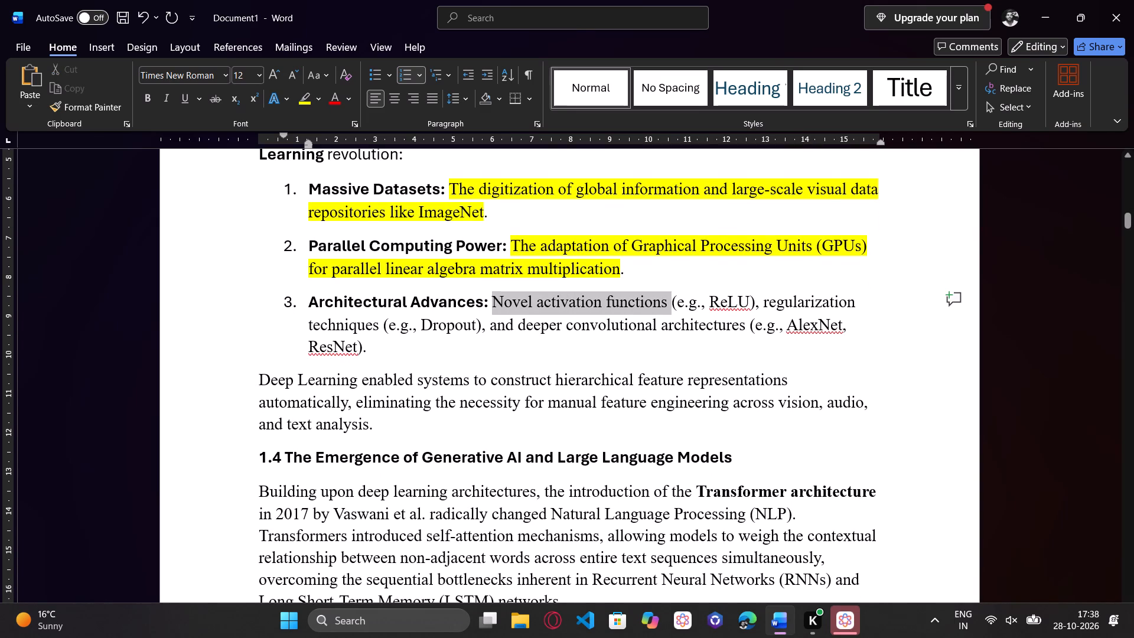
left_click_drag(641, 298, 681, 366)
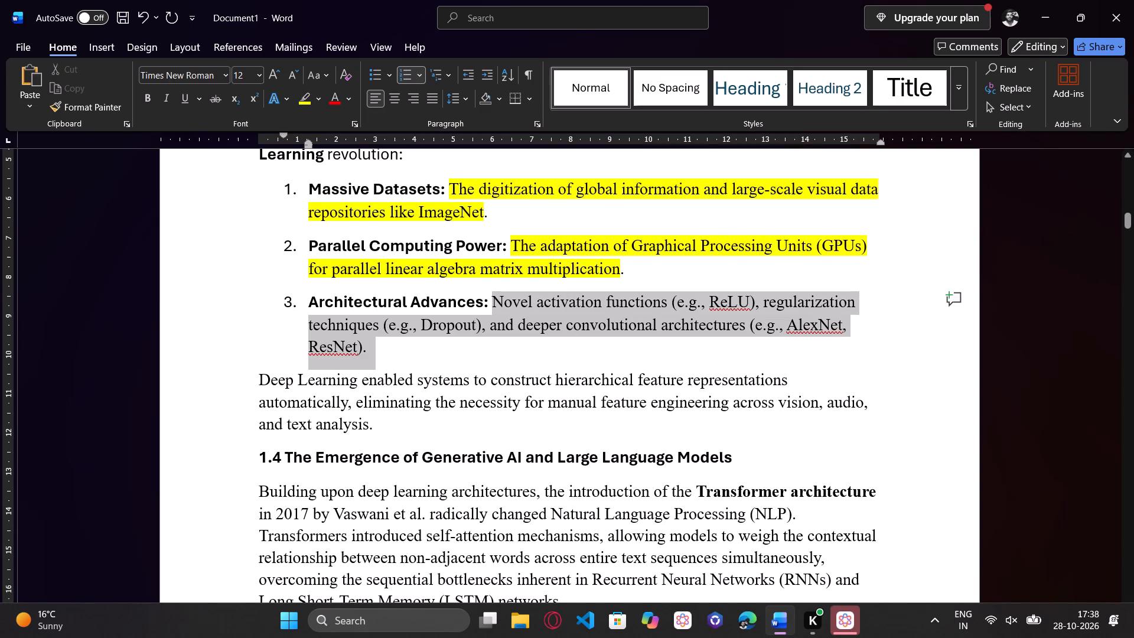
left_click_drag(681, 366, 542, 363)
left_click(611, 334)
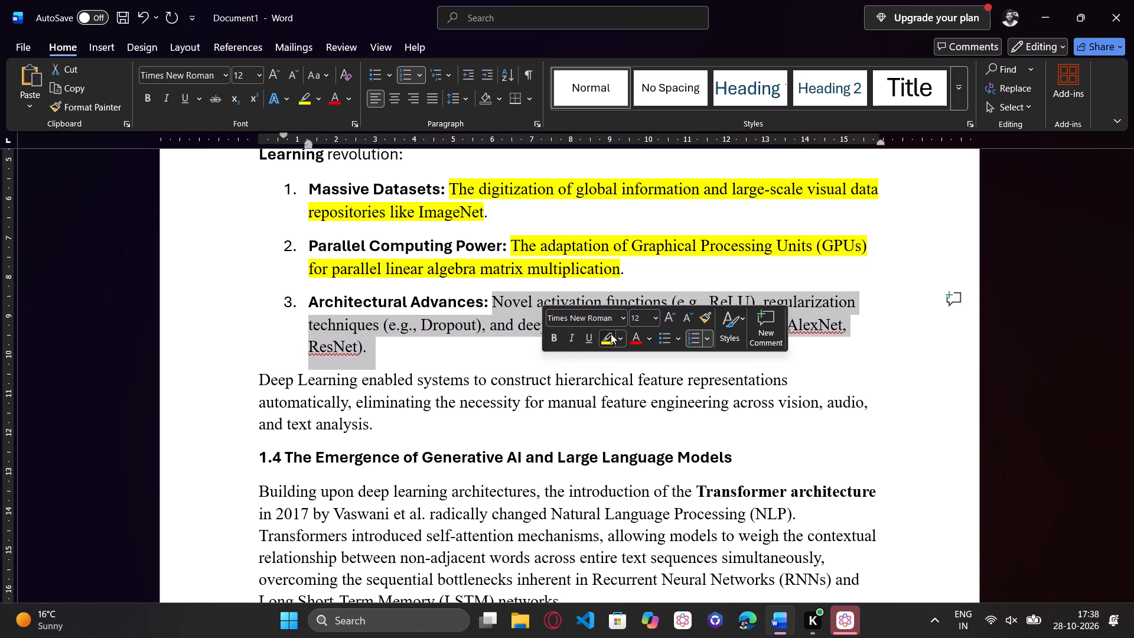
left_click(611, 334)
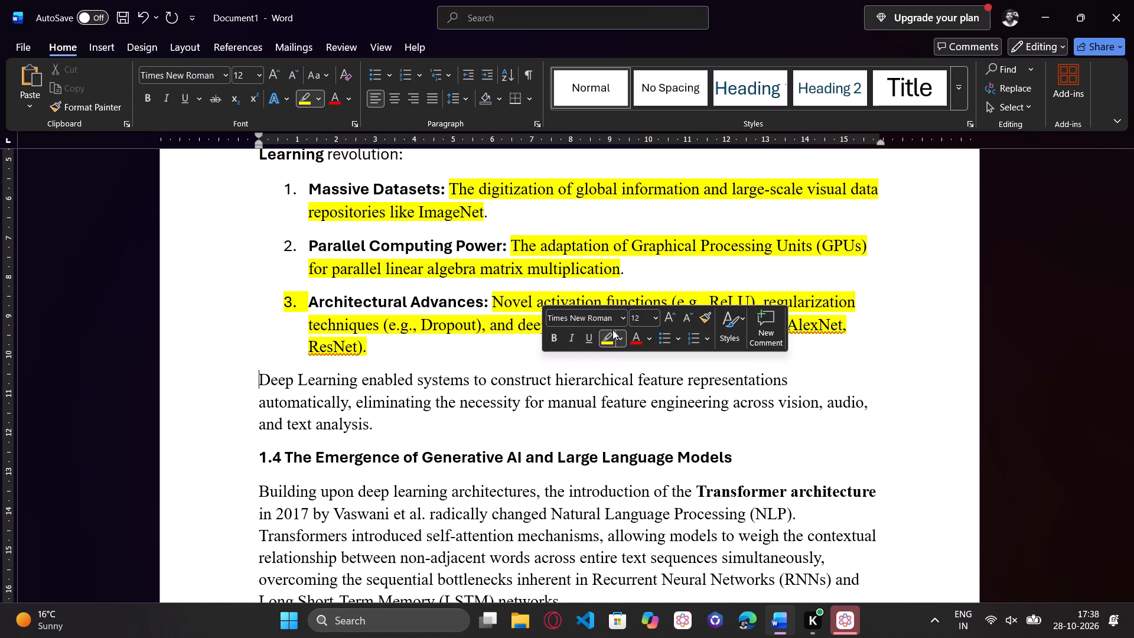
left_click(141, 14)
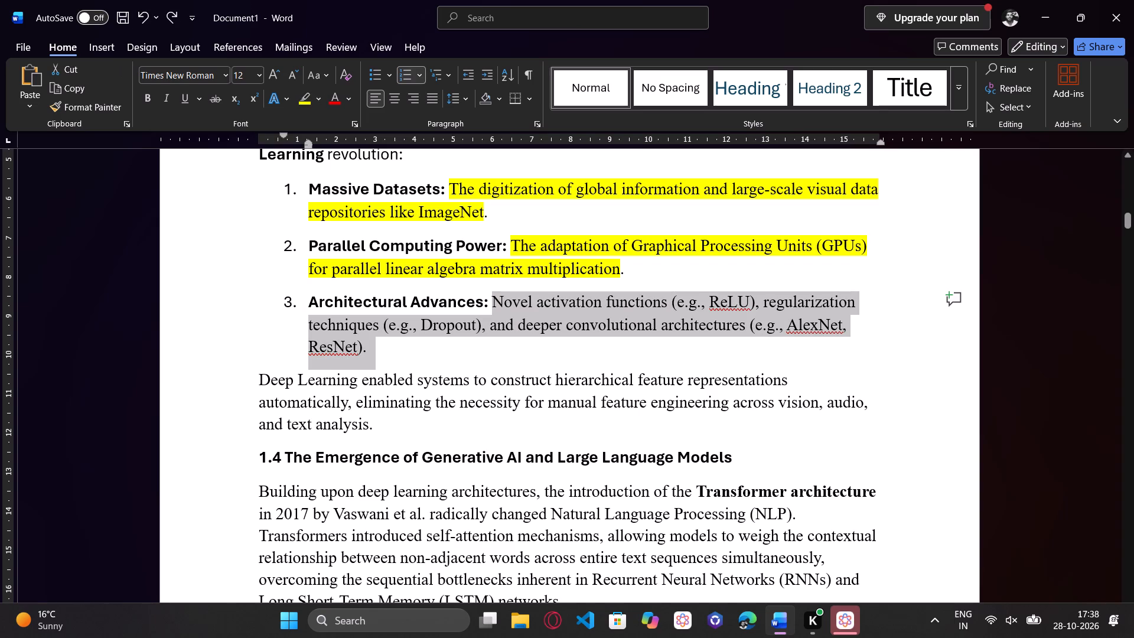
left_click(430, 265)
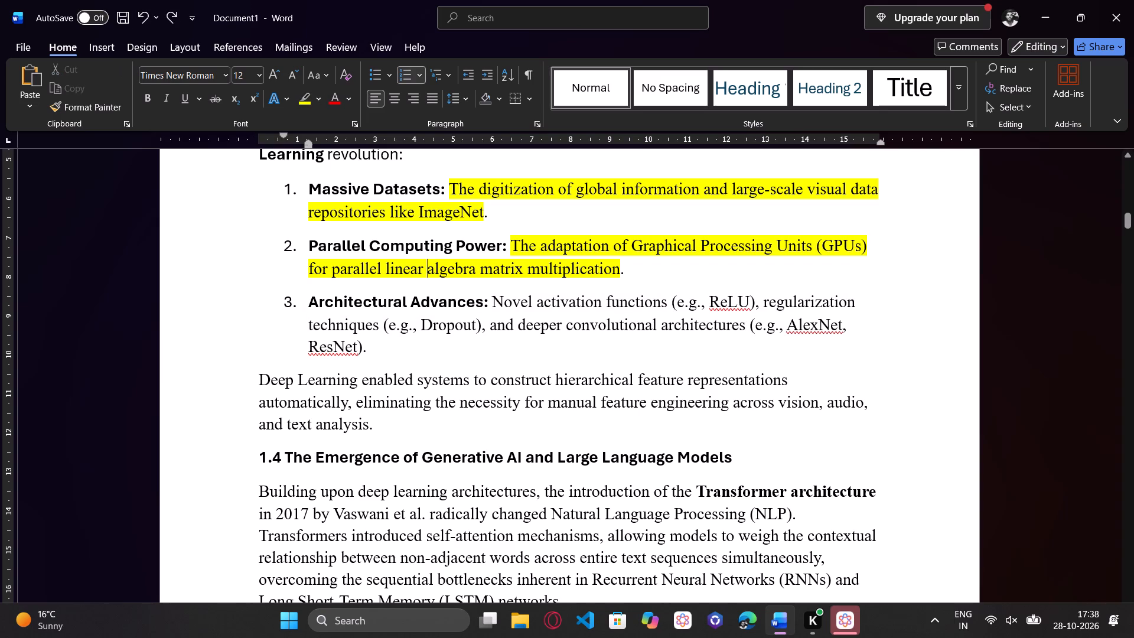
Highlight "Novel activation functions" through "ResNet)." in yellow in the Architectural Advances item.
left_click_drag(493, 307, 502, 353)
left_click(564, 332)
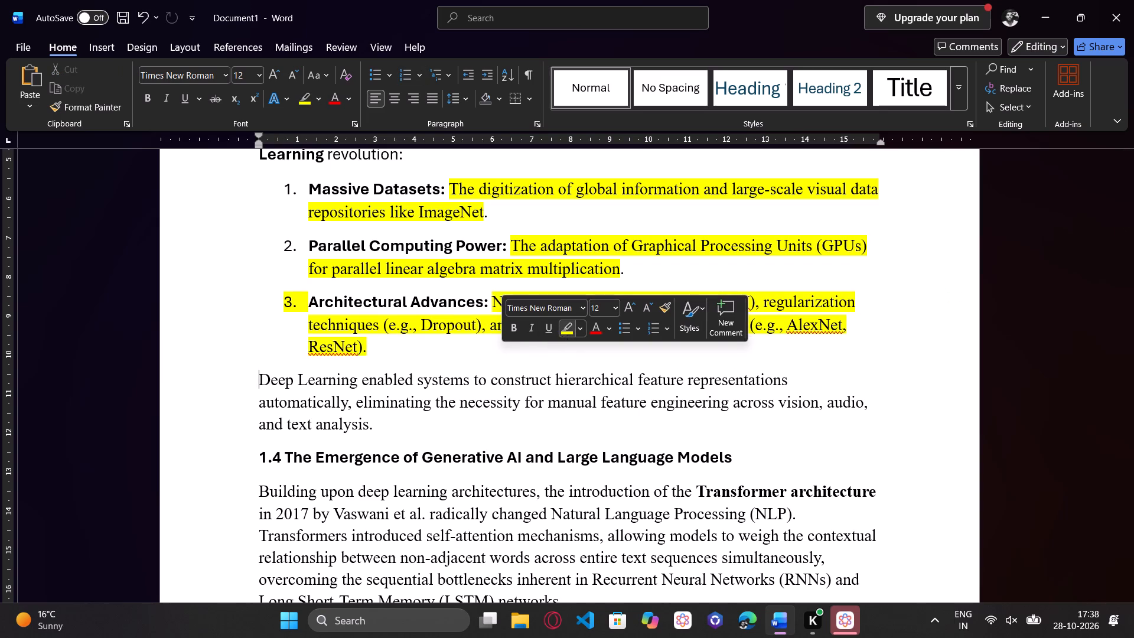
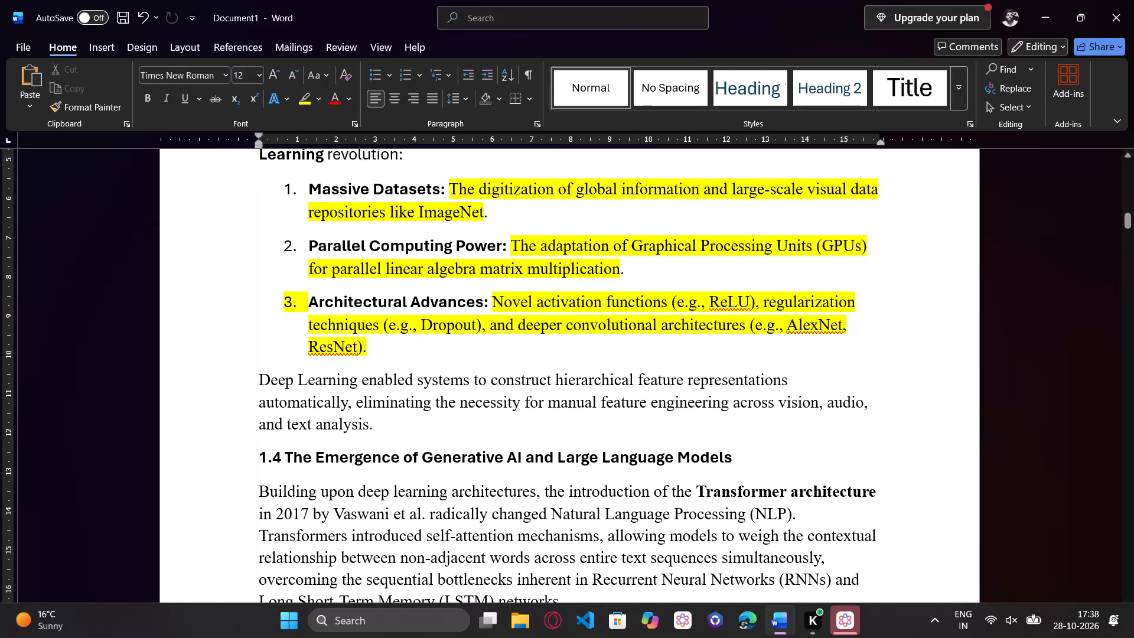
Undo the yellow highlight on the Architectural Advances item.
left_click(279, 301)
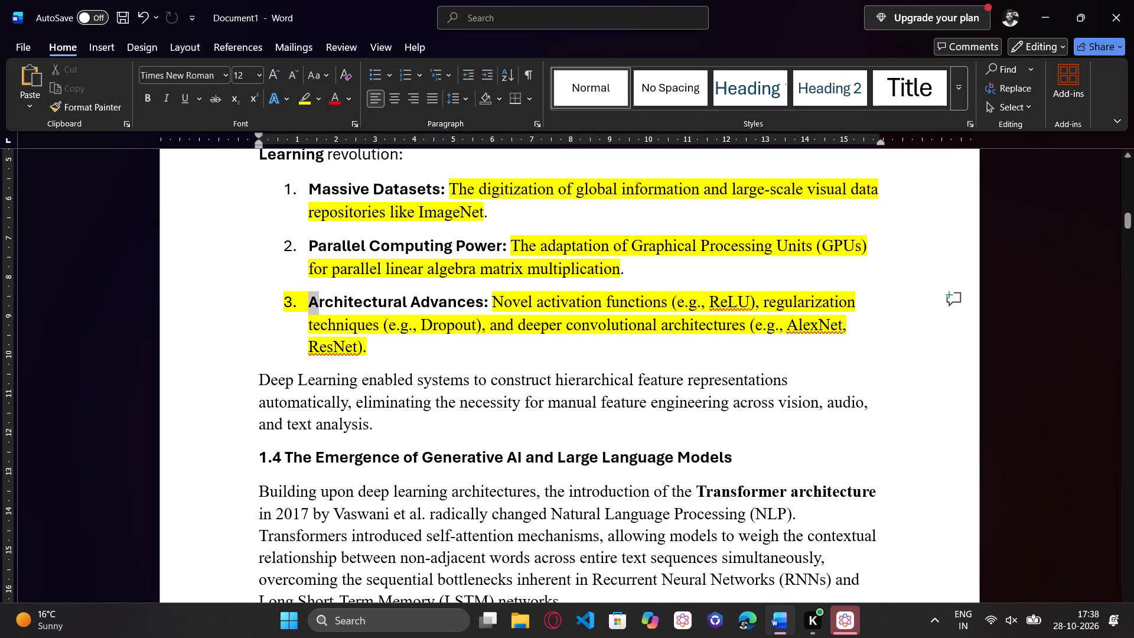
left_click(315, 351)
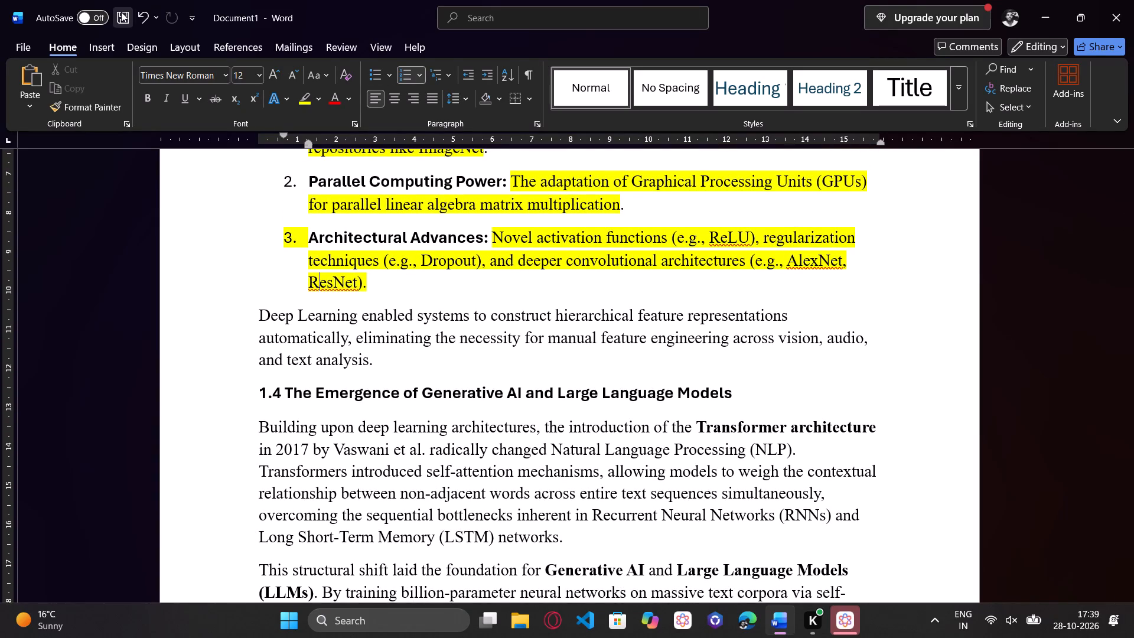
left_click(139, 12)
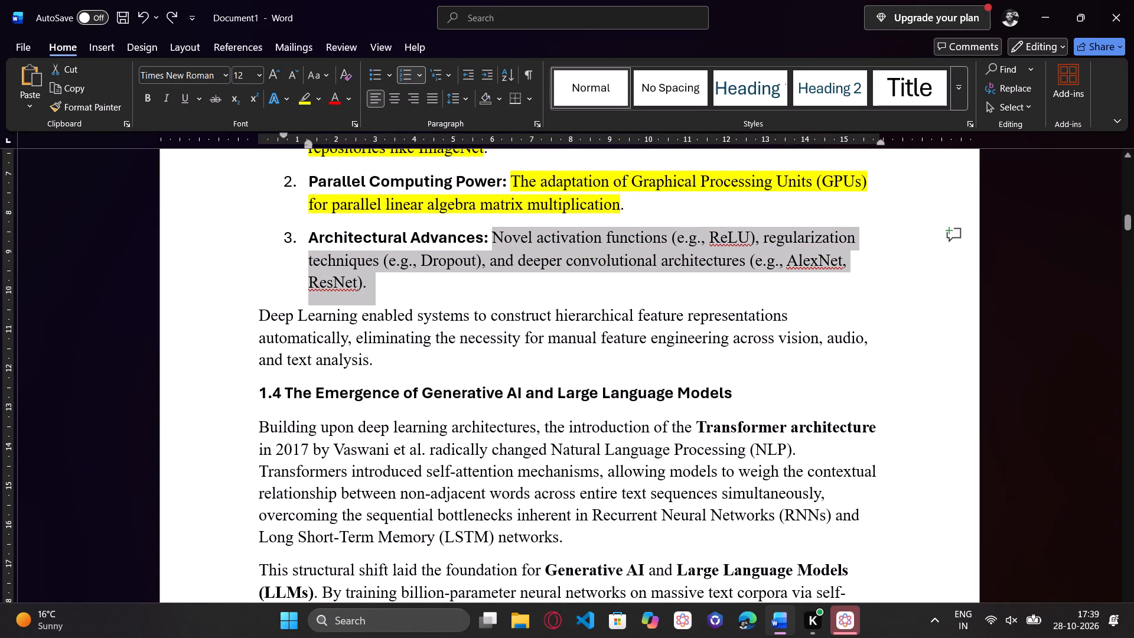
Highlight from the colon after "Architectural Advances" through "ResNet" in yellow, leaving out the list number.
left_click(489, 233)
left_click_drag(489, 233, 350, 297)
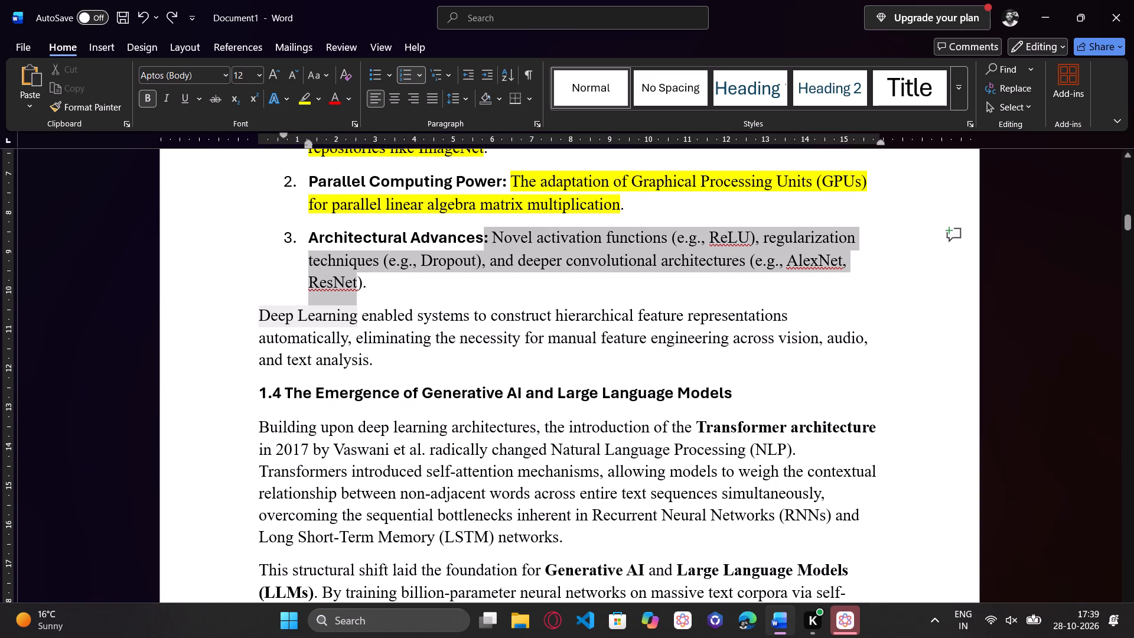
left_click_drag(350, 297, 362, 282)
left_click_drag(362, 282, 358, 281)
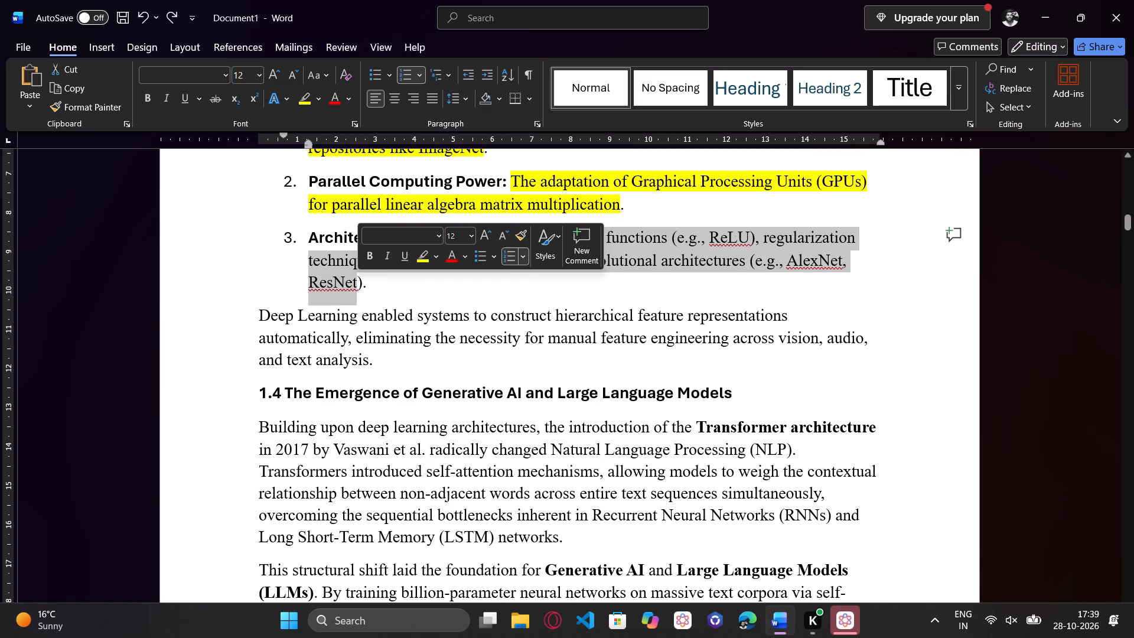
left_click(419, 250)
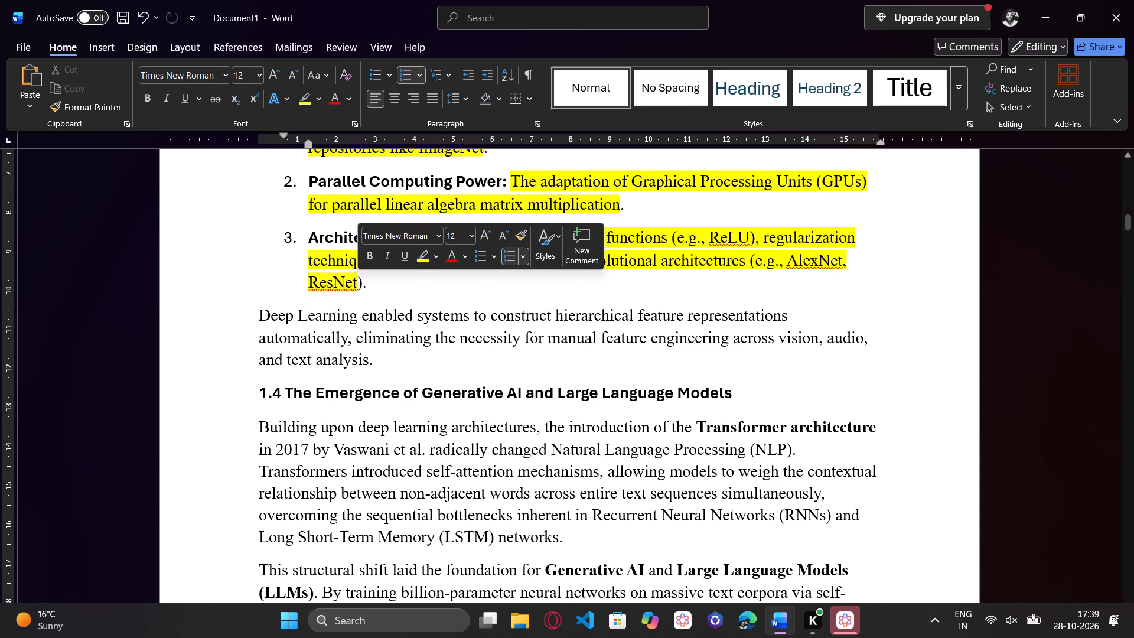
left_click(413, 307)
Highlight "vision, audio, and text analysis." in yellow at the end of the paragraph above heading 1.4.
scroll(413, 307, "down", 1)
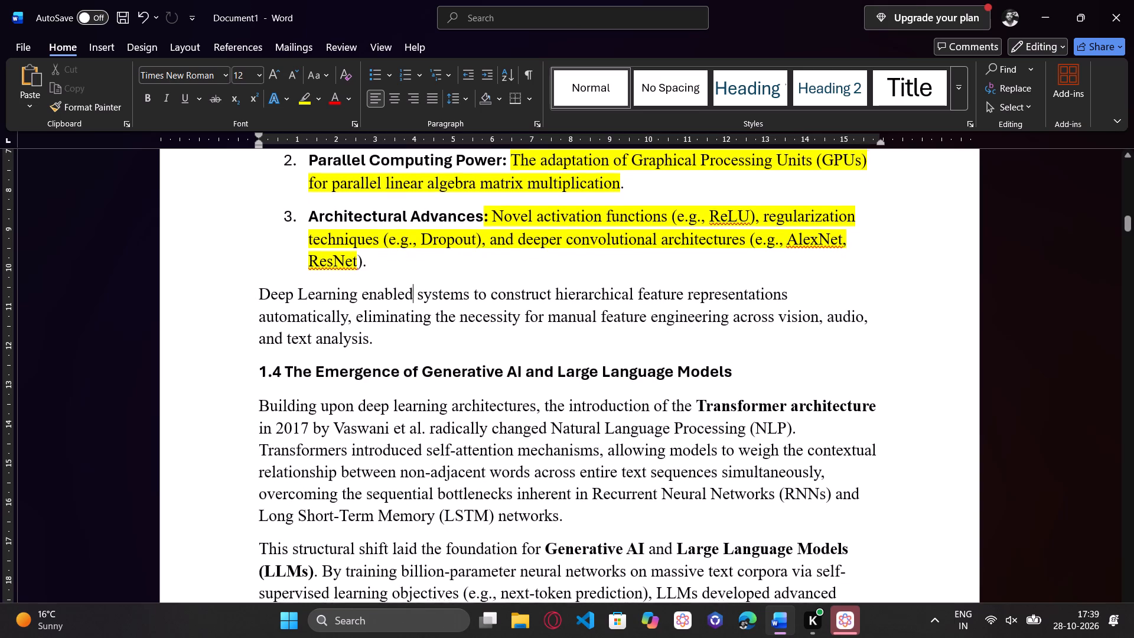
scroll(413, 307, "down", 1)
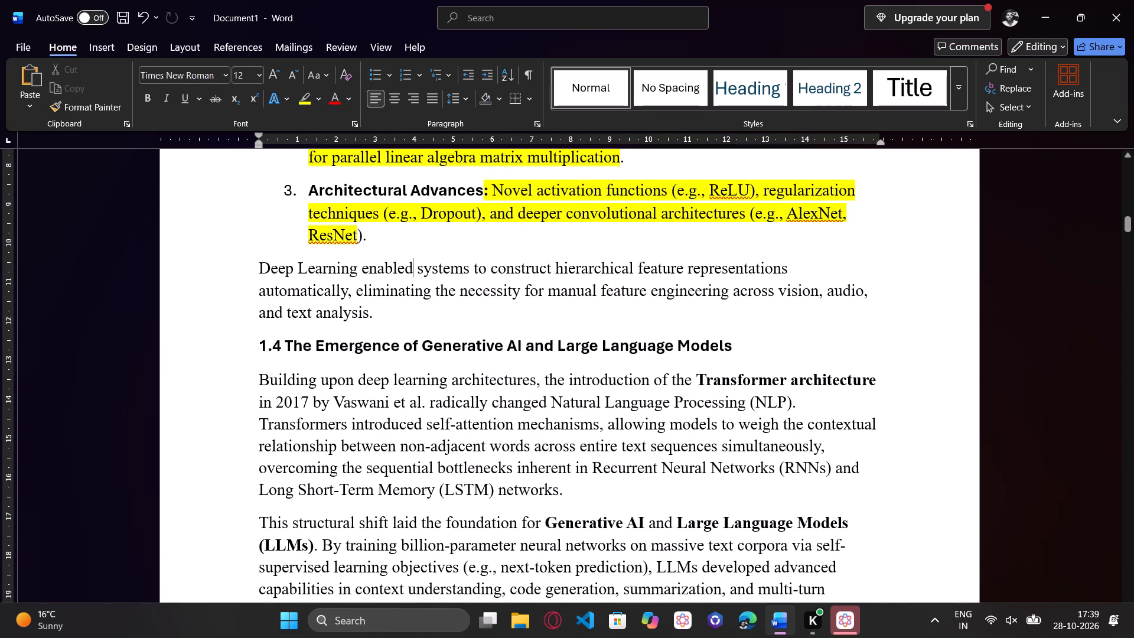
scroll(413, 307, "down", 1)
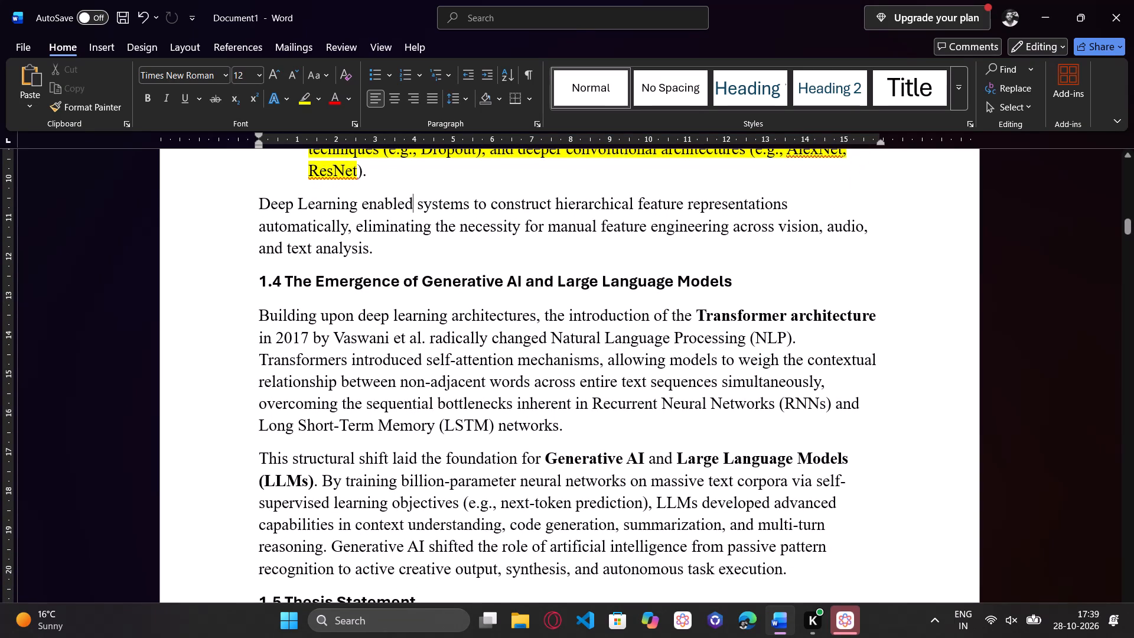
scroll(755, 208, "down", 1)
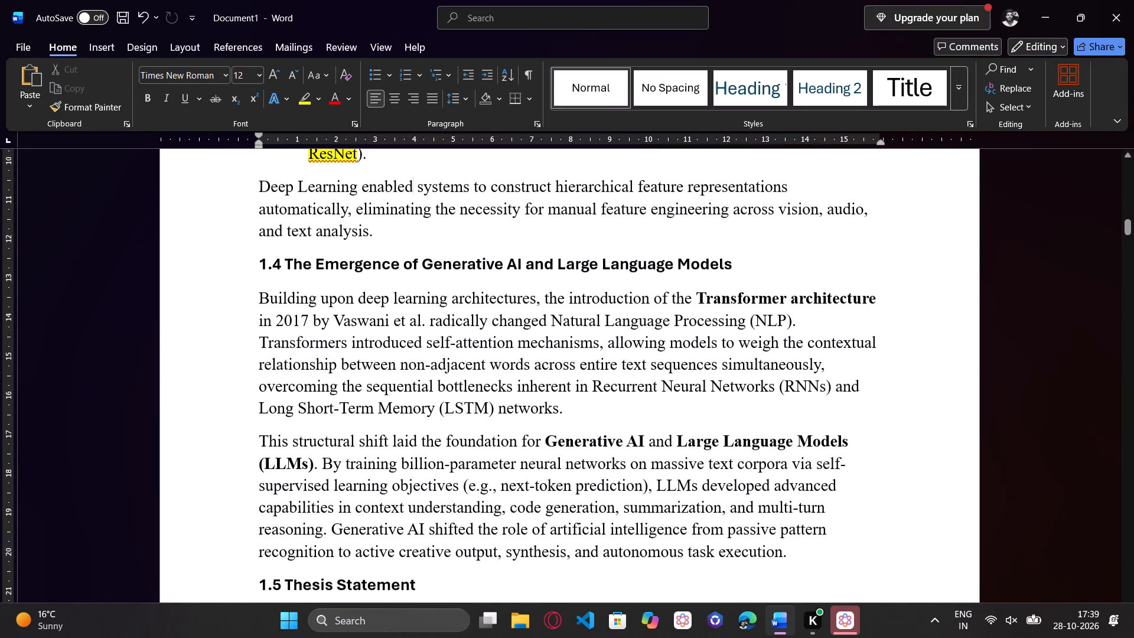
scroll(755, 208, "down", 2)
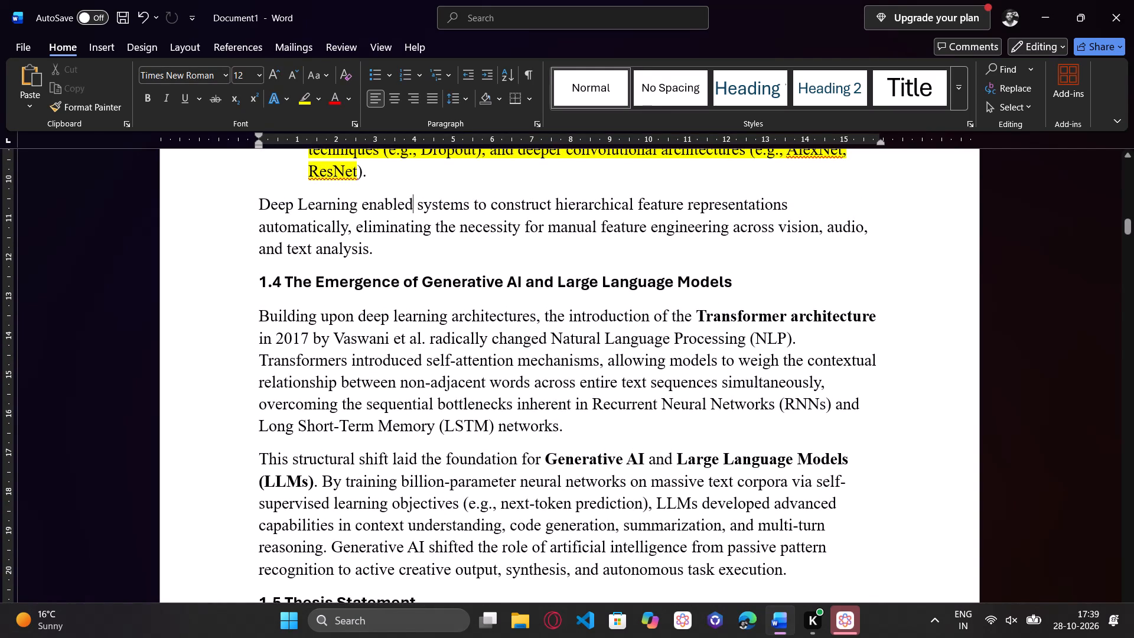
left_click_drag(773, 228, 833, 230)
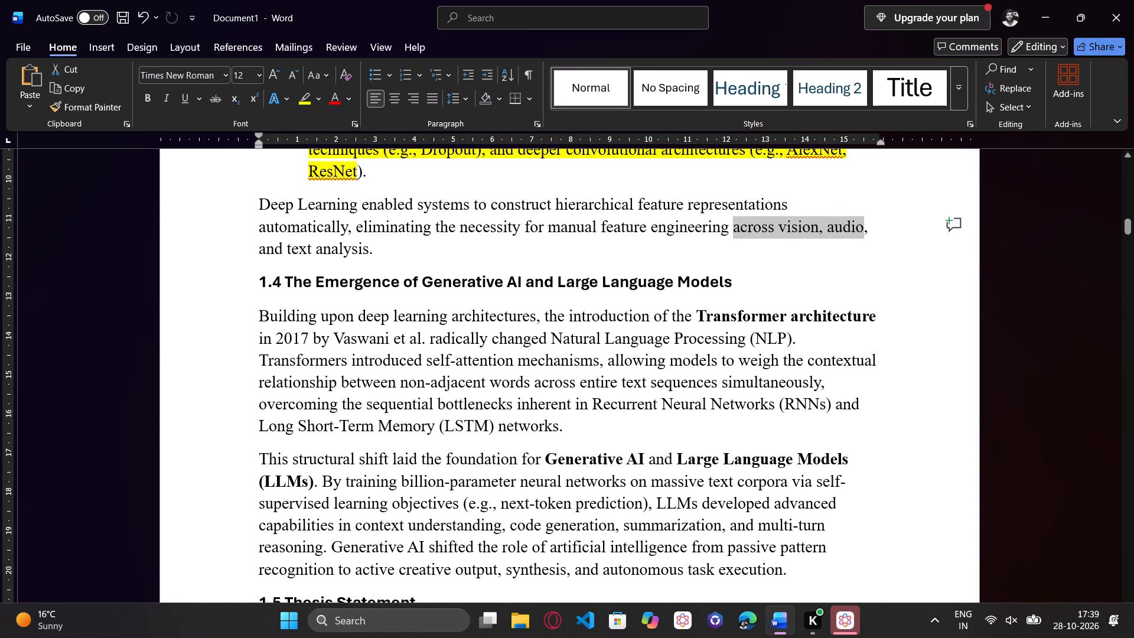
left_click(786, 295)
left_click_drag(787, 227, 827, 239)
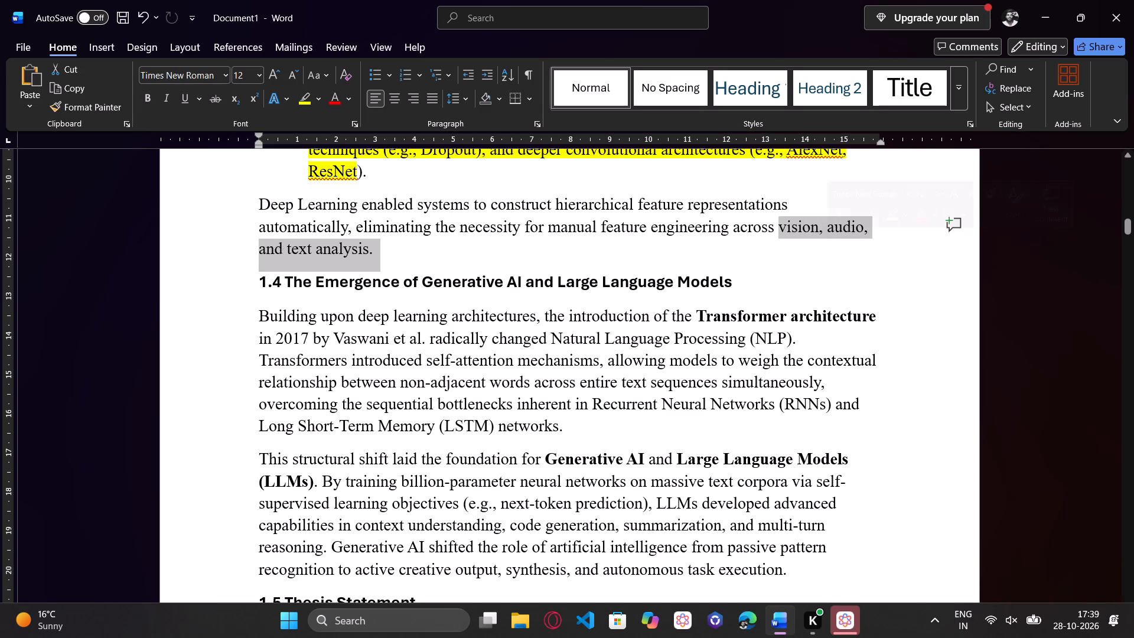
left_click(307, 94)
left_click(338, 263)
left_click(347, 299)
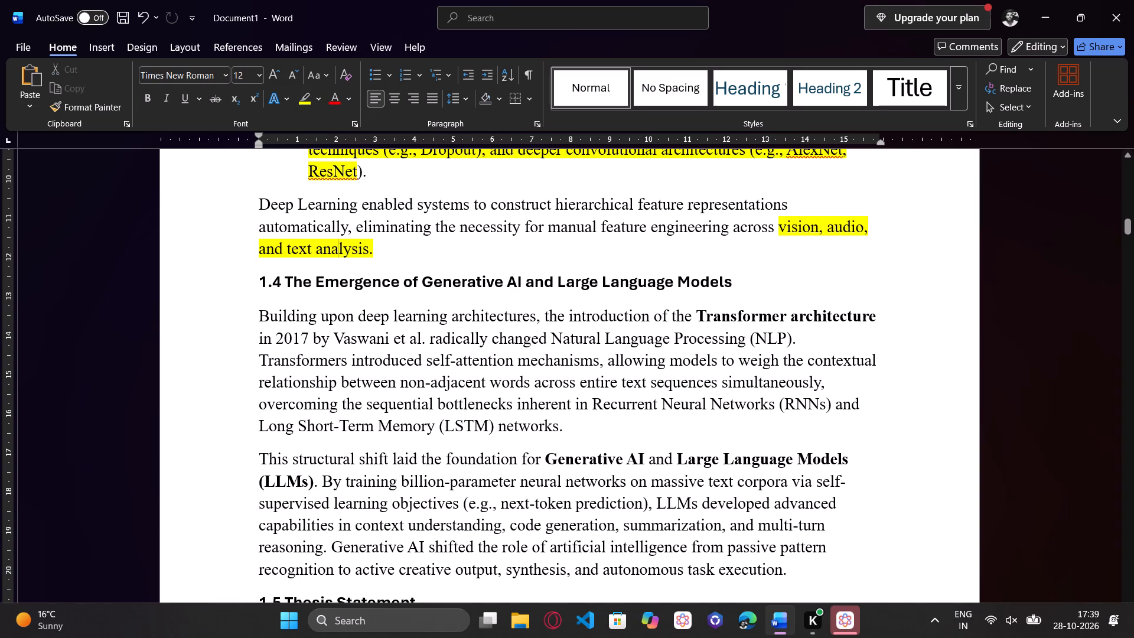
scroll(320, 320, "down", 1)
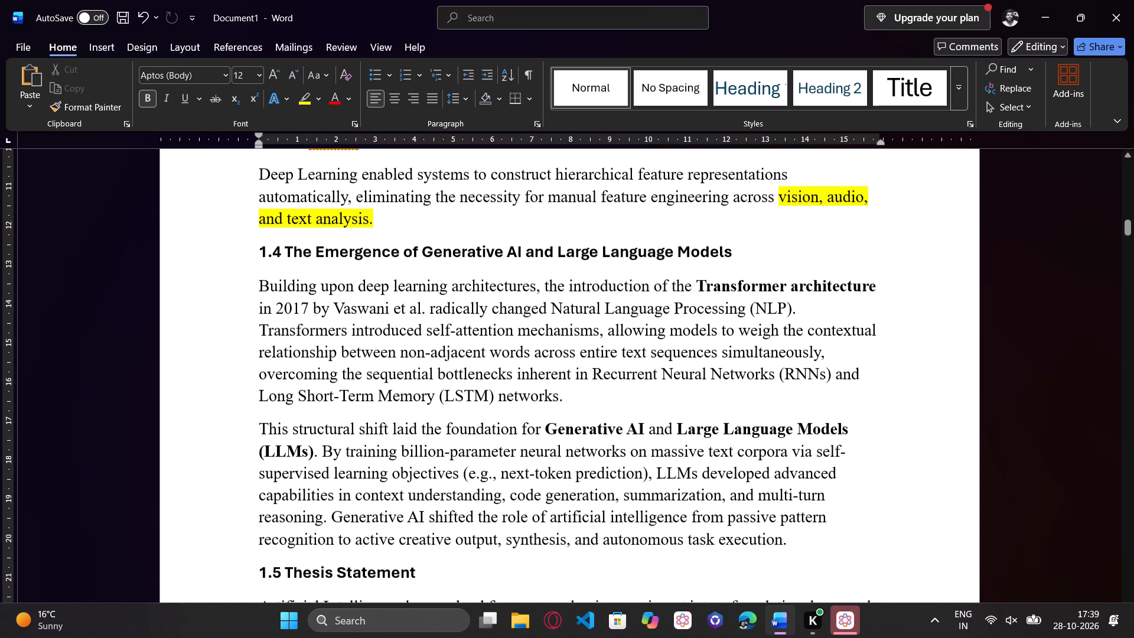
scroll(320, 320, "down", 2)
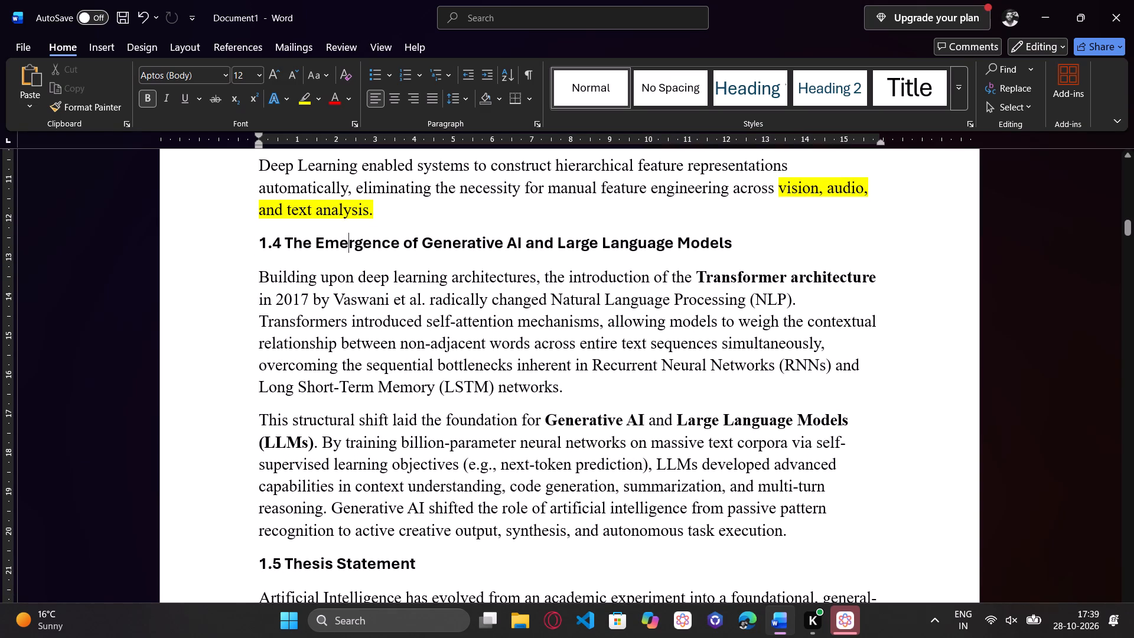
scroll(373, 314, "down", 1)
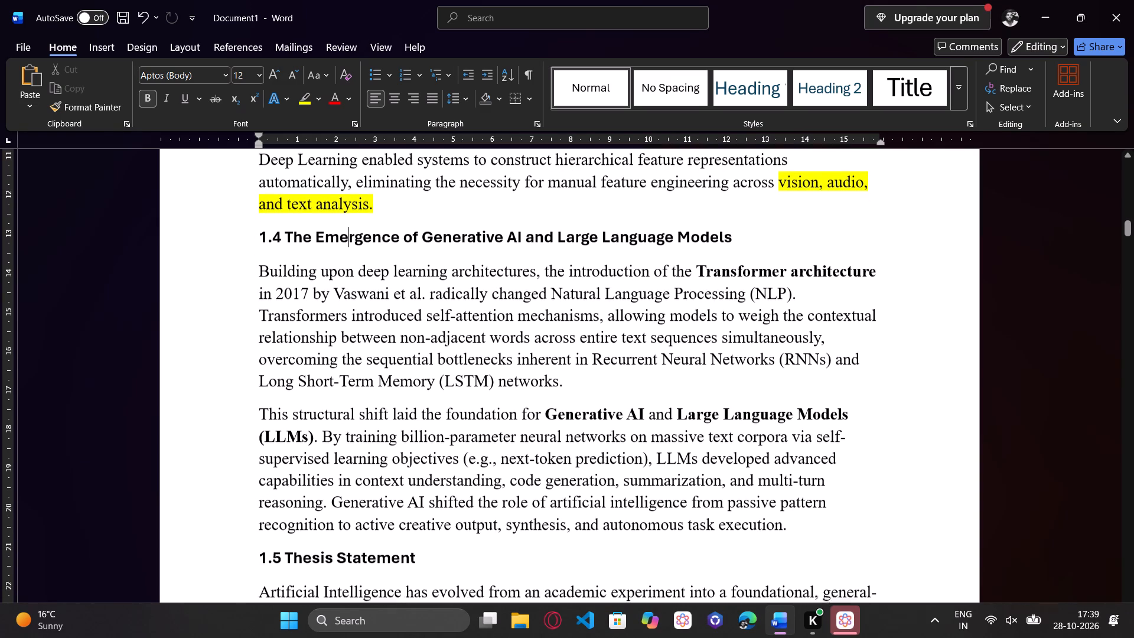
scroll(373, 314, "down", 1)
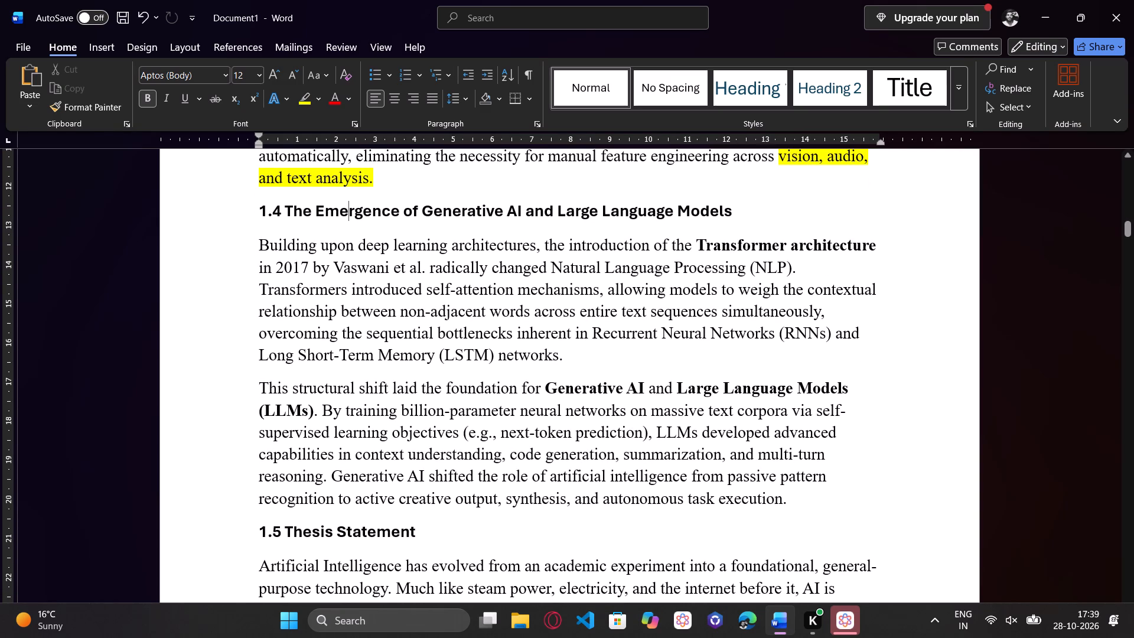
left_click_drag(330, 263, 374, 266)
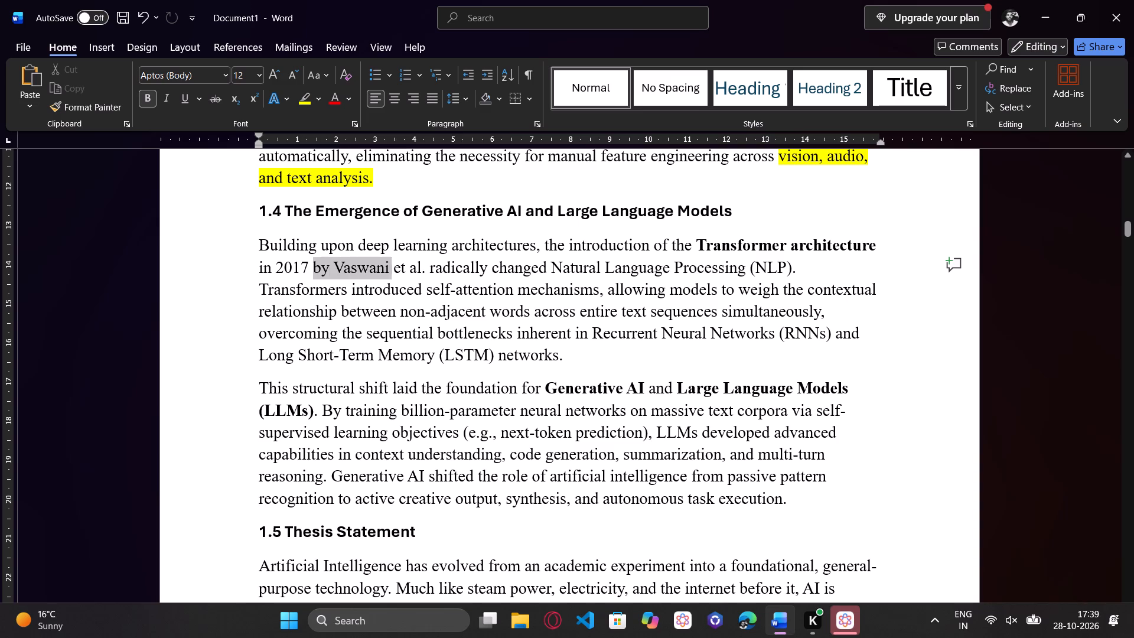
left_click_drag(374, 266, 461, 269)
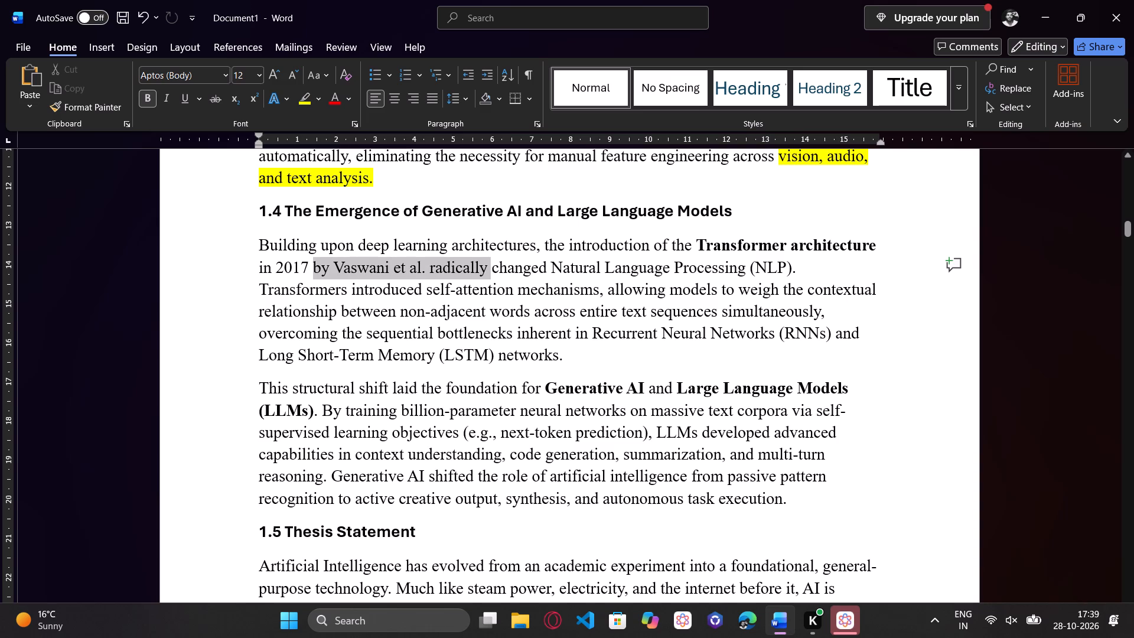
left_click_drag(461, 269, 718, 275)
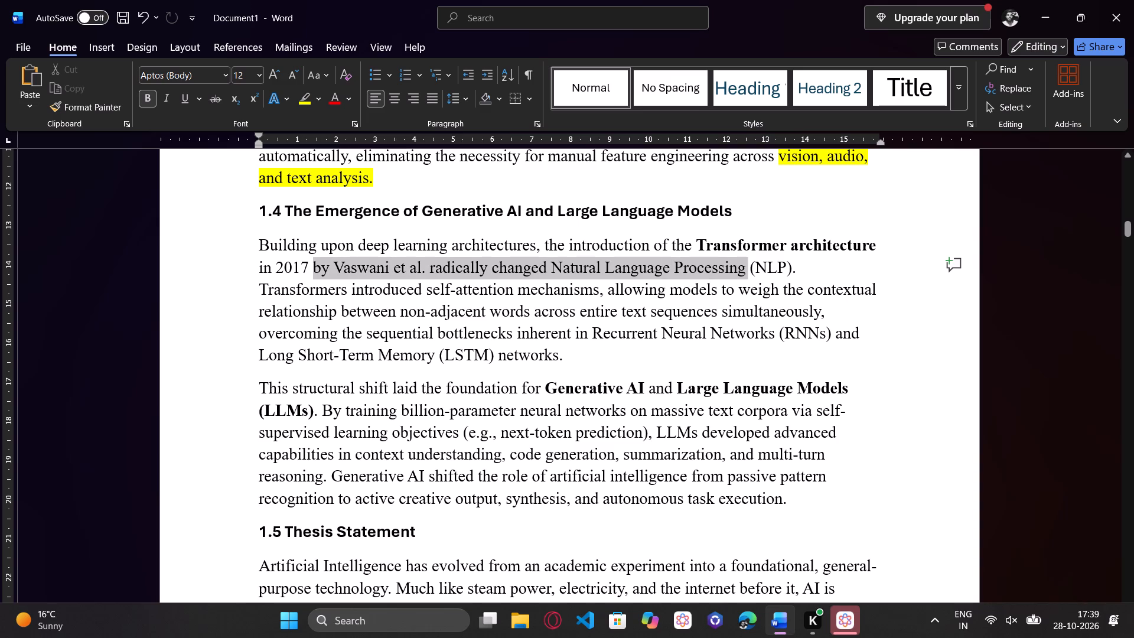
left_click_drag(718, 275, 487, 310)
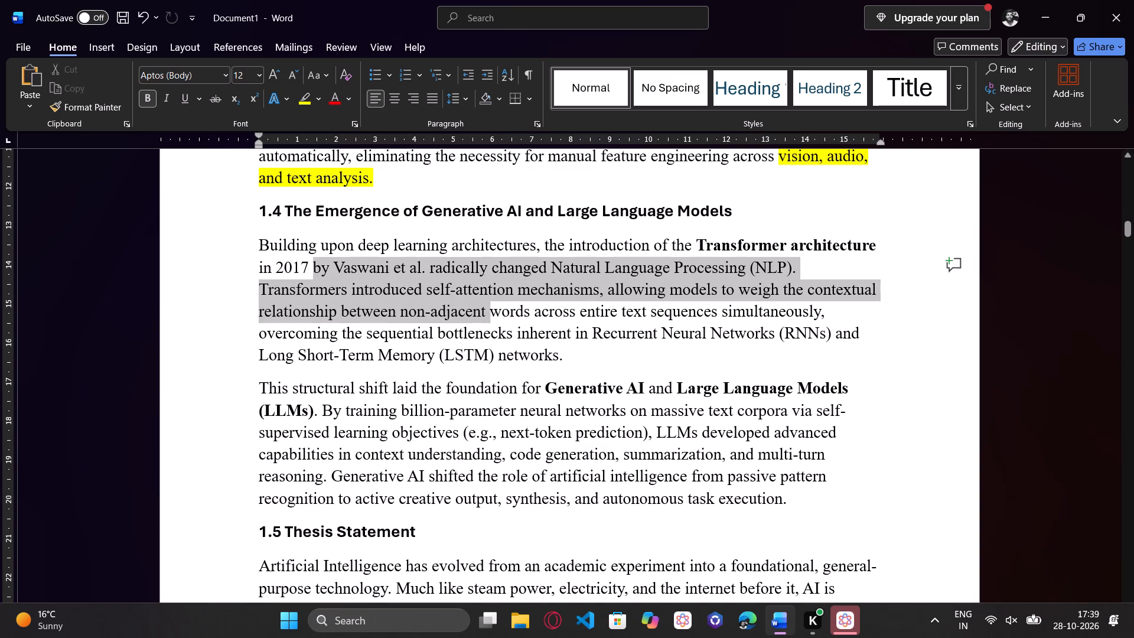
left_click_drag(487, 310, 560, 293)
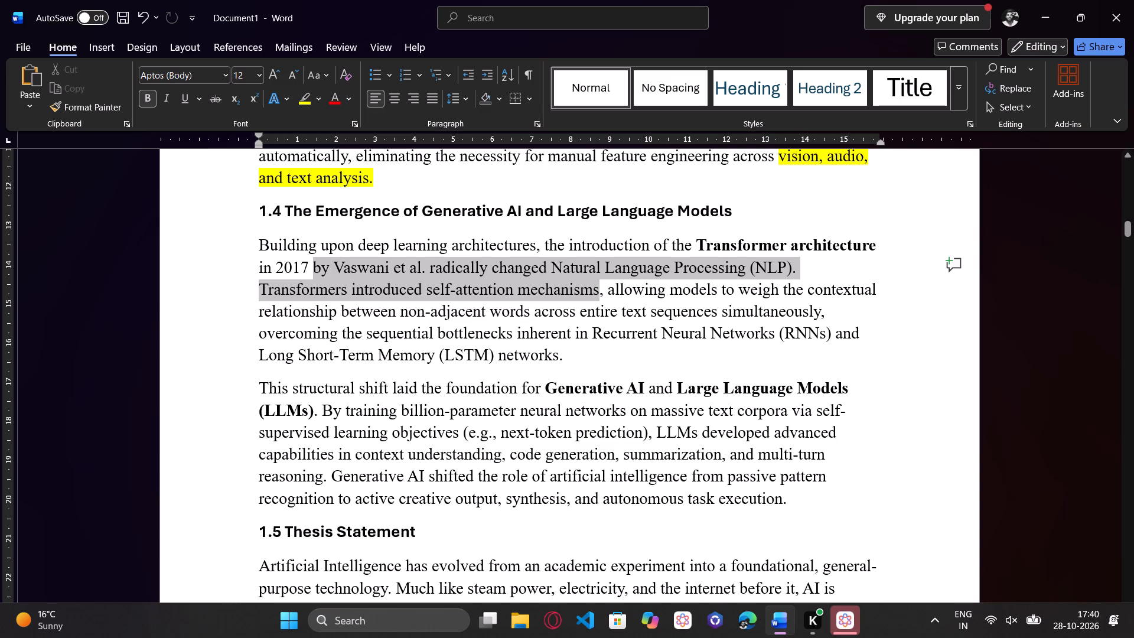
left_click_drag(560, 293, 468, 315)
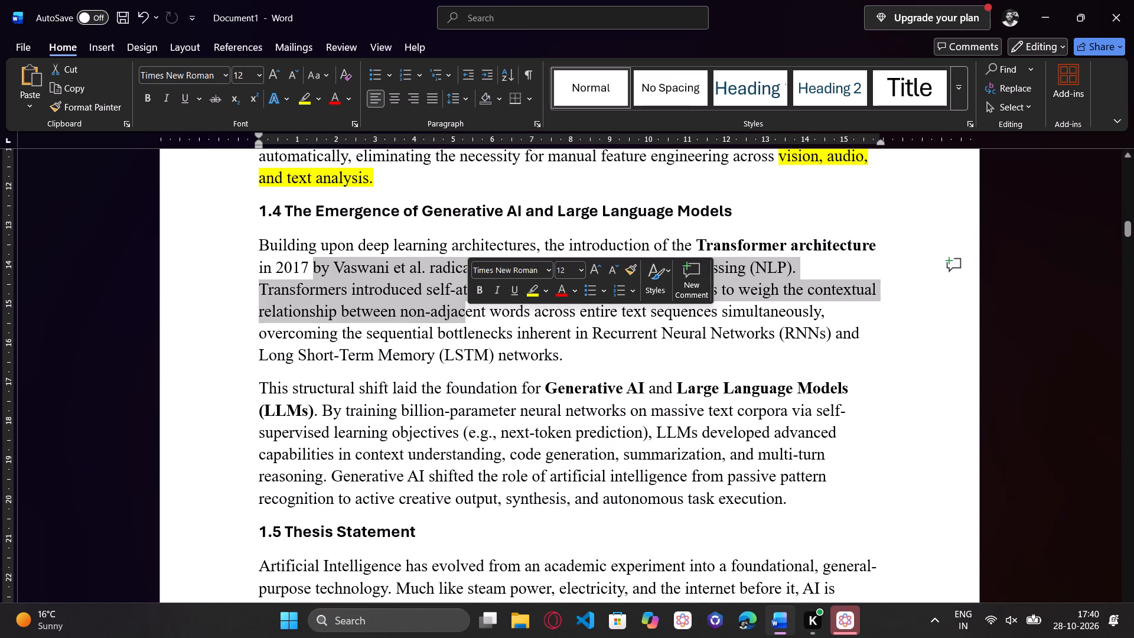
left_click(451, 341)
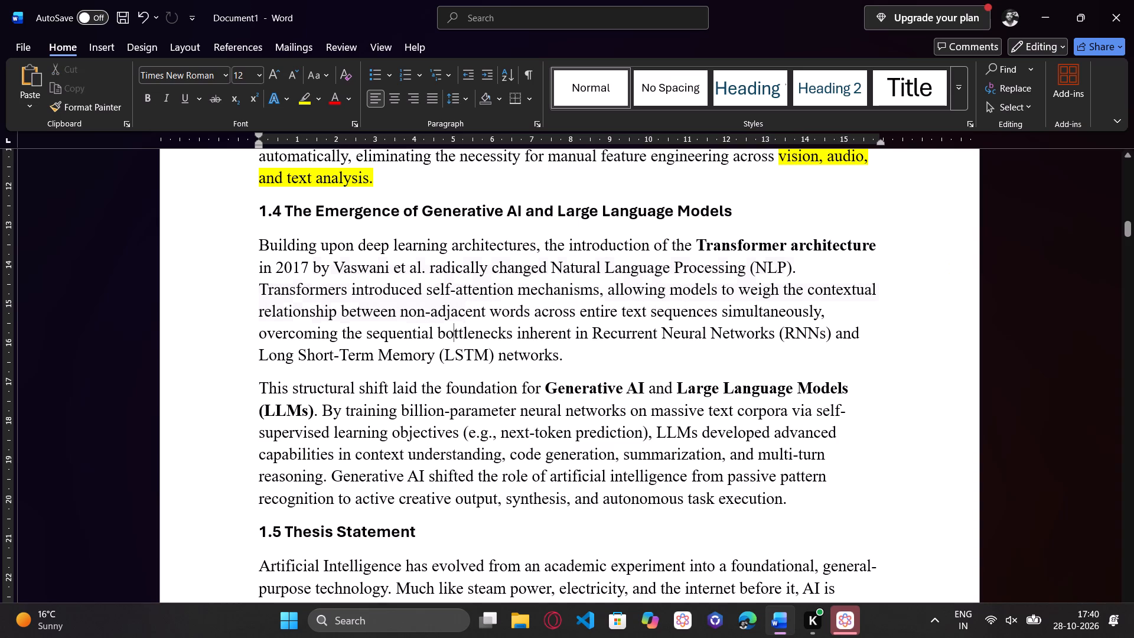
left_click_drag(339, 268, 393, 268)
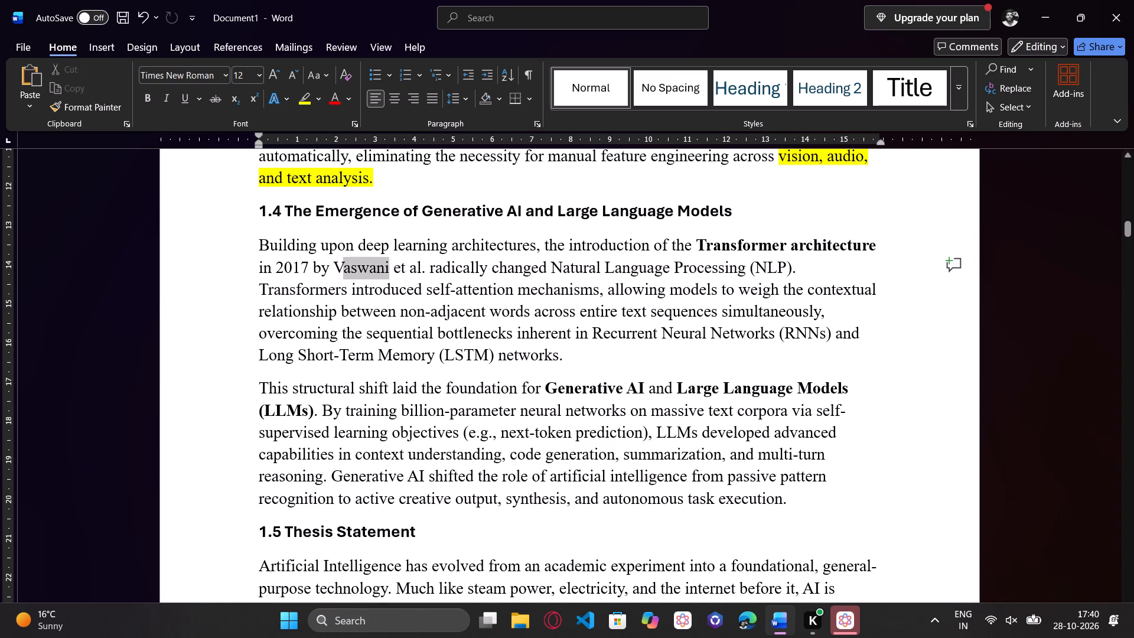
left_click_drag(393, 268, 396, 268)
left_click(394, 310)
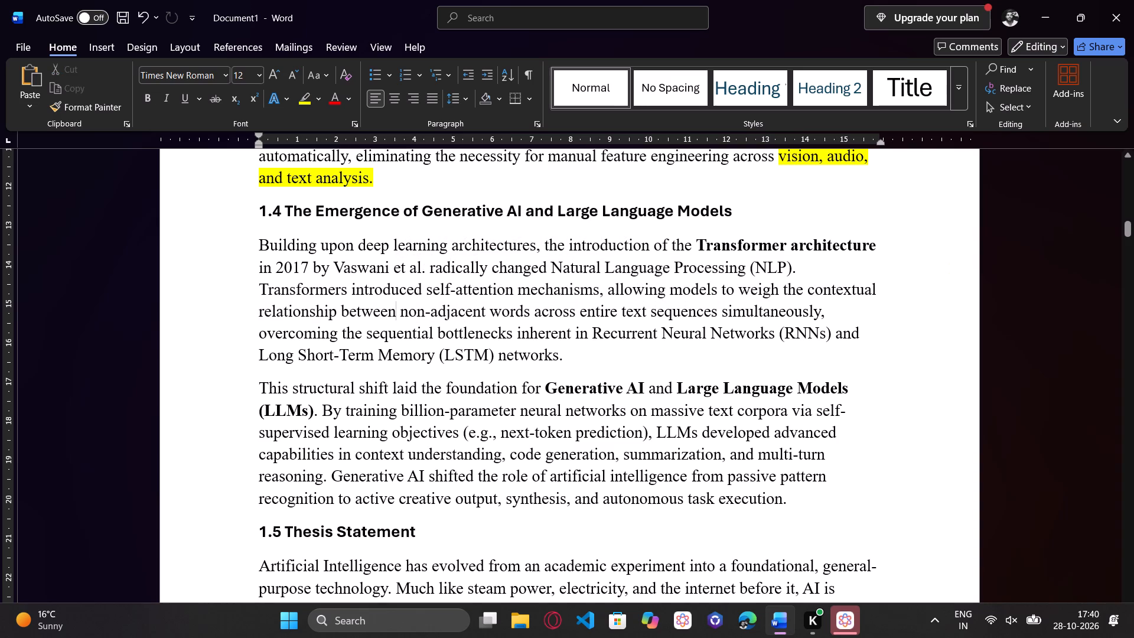
Highlight "Vaswani et al. radically" in yellow in the first paragraph of section 1.4.
left_click_drag(333, 266, 425, 275)
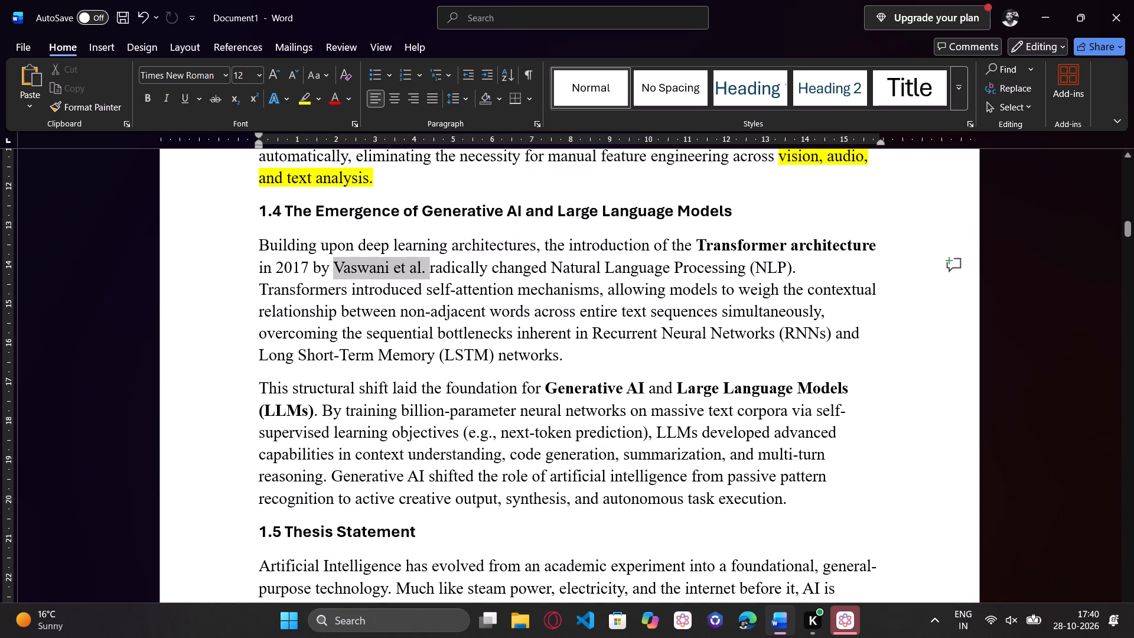
left_click_drag(425, 275, 460, 273)
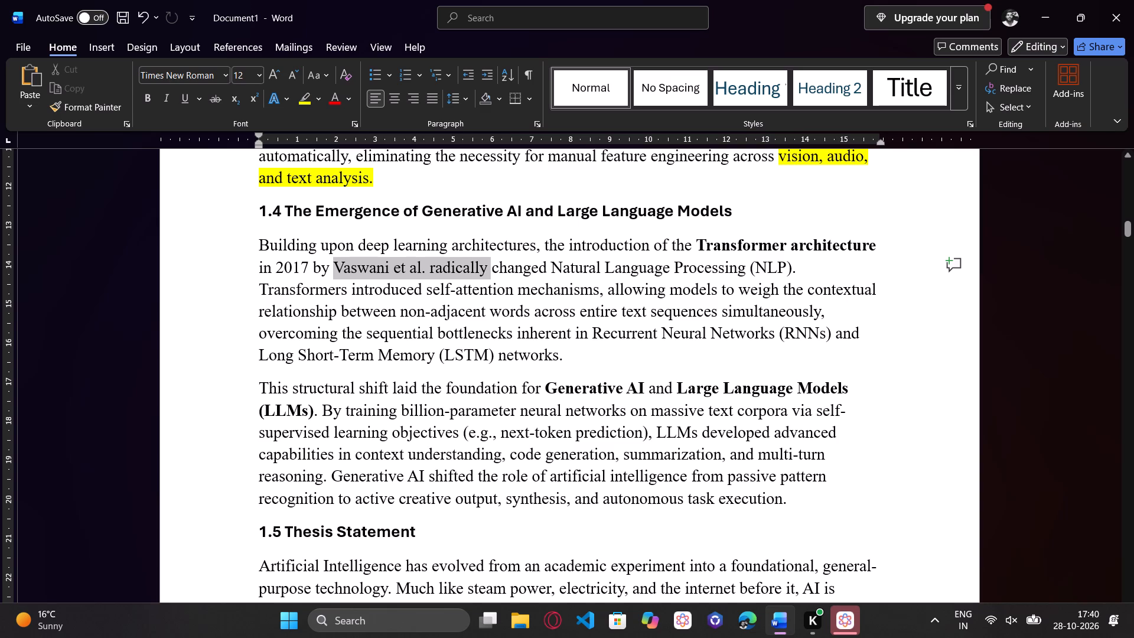
left_click_drag(460, 273, 470, 269)
left_click_drag(470, 269, 487, 266)
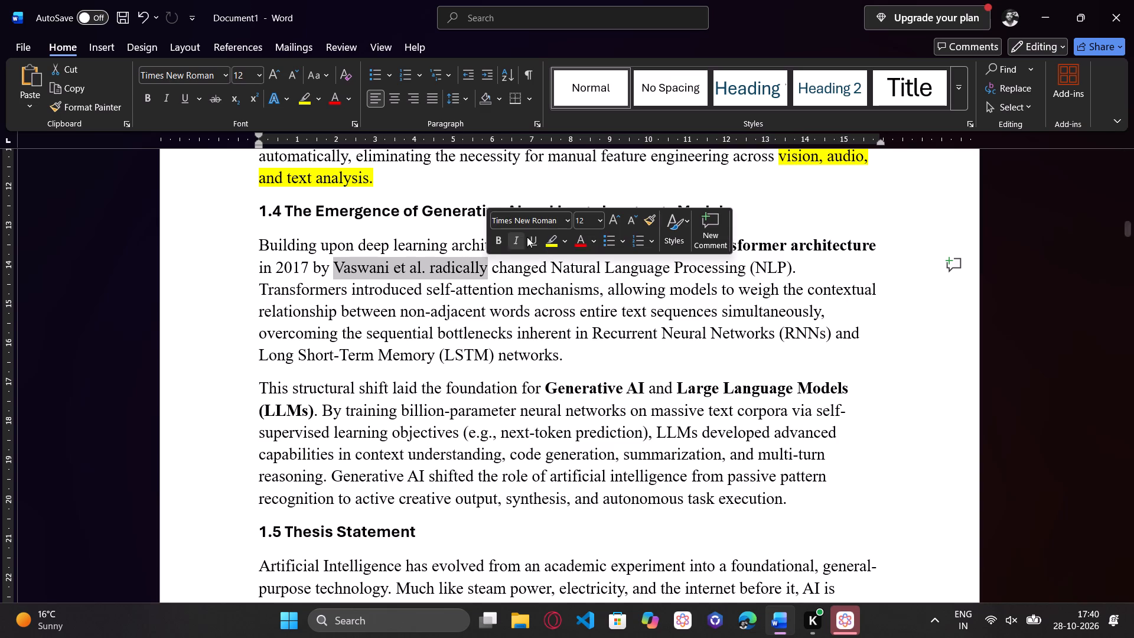
left_click(547, 236)
left_click(526, 313)
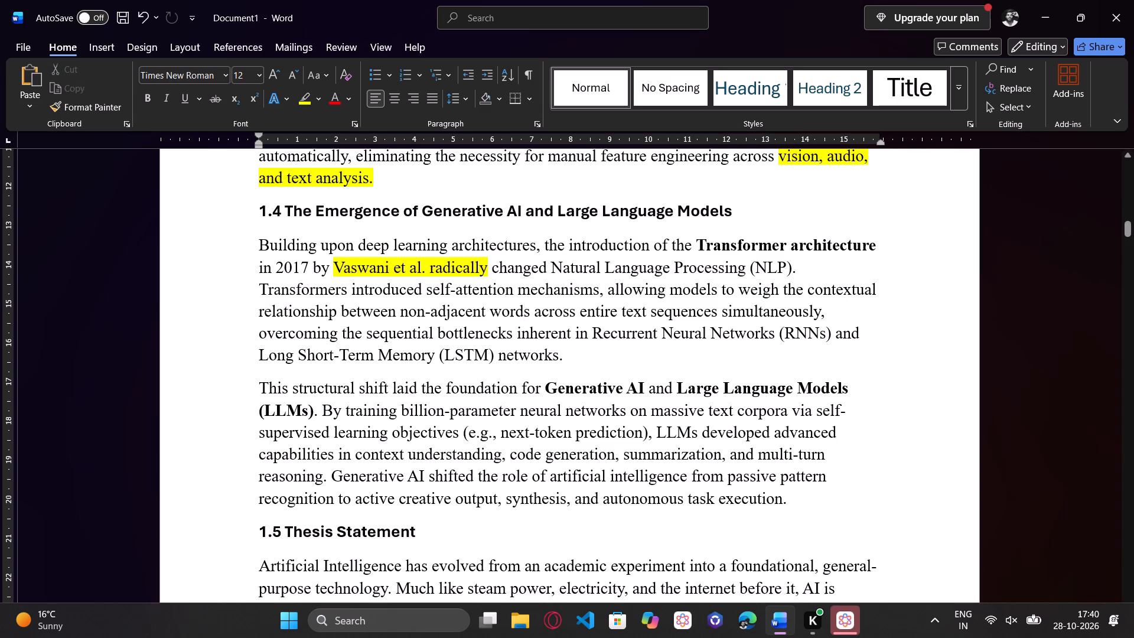
Highlight "Recurrent Neural Networks (RNNs) and Long Short-Term Memory" in yellow at the end of section 1.4's first paragraph.
scroll(526, 313, "down", 2)
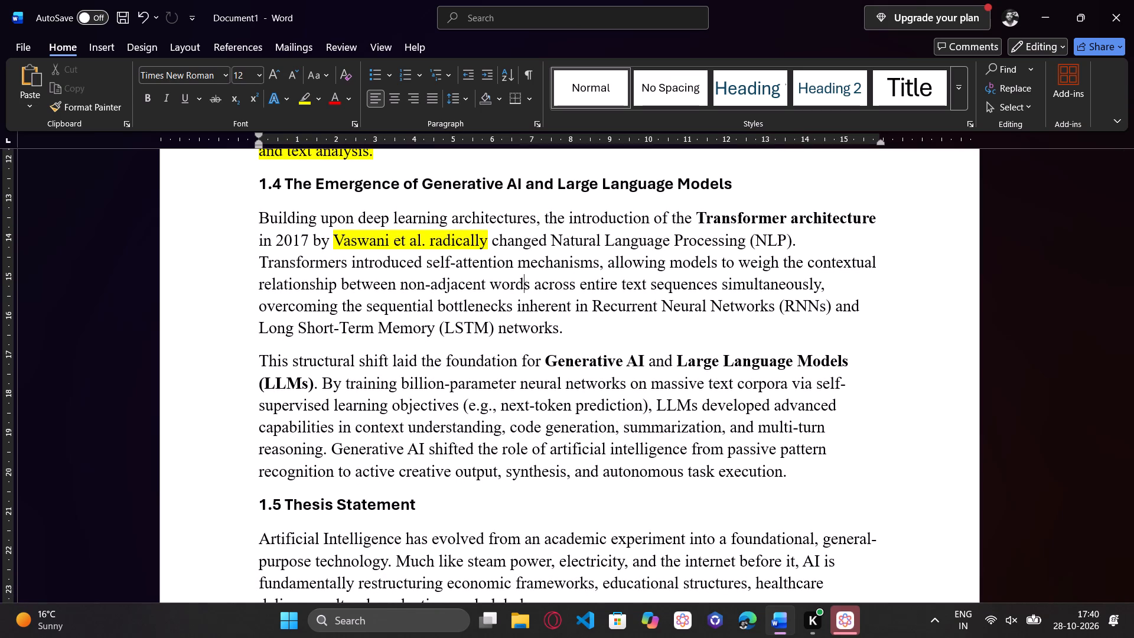
left_click_drag(592, 305, 484, 326)
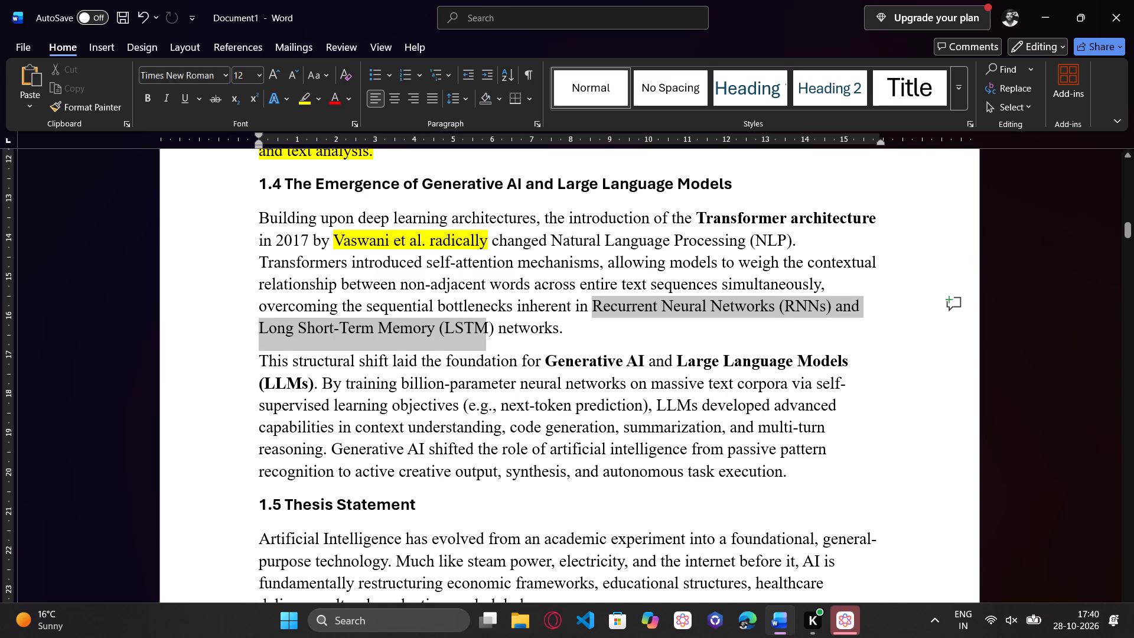
left_click_drag(484, 326, 432, 323)
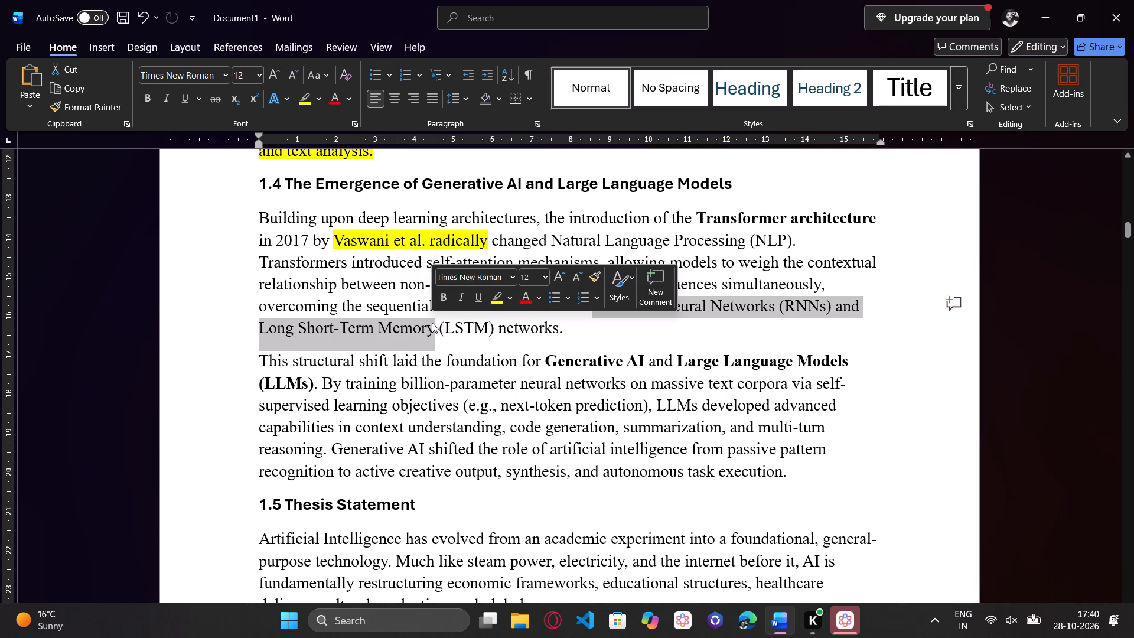
left_click(497, 298)
left_click(484, 362)
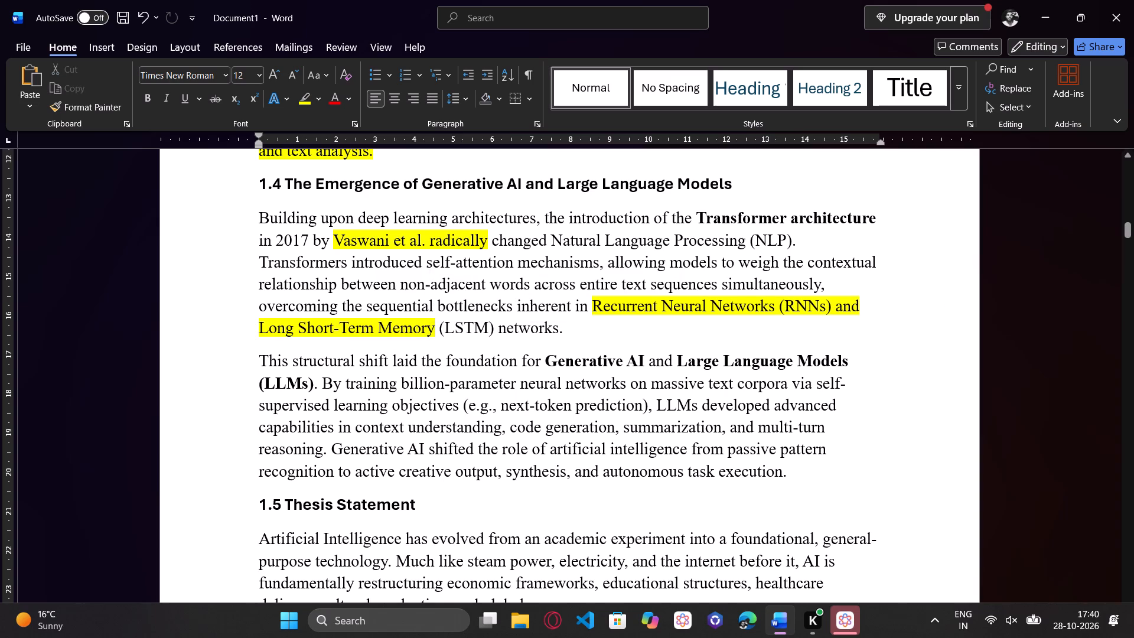
Highlight "Large Language Models (LLMs)." in yellow, including the period, in the second paragraph of section 1.4.
scroll(484, 362, "down", 1)
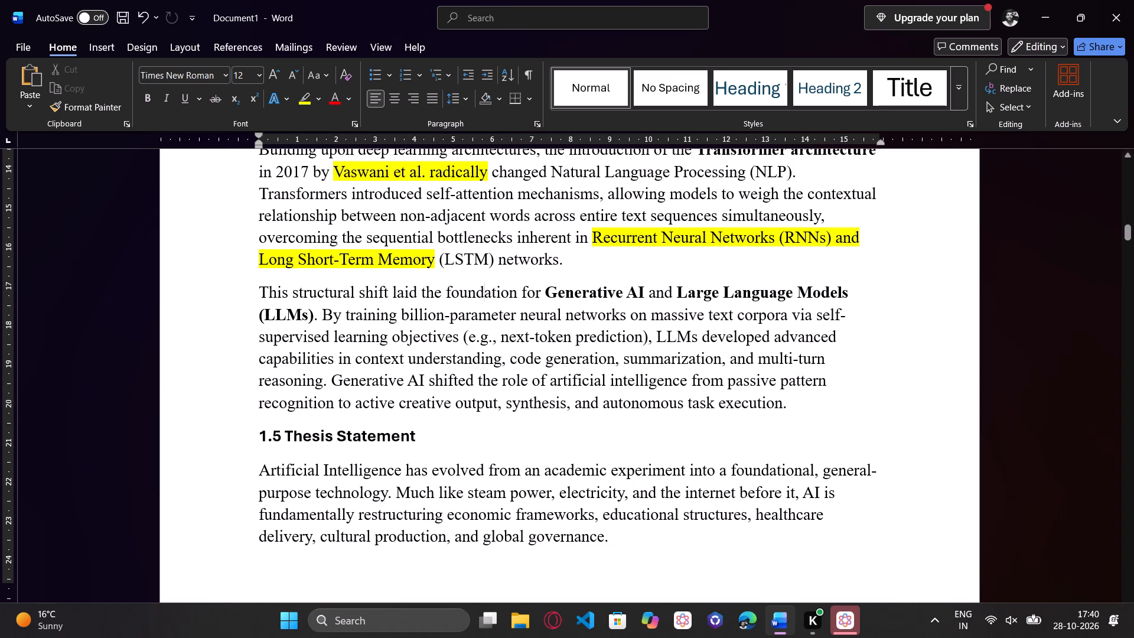
left_click_drag(678, 285, 680, 308)
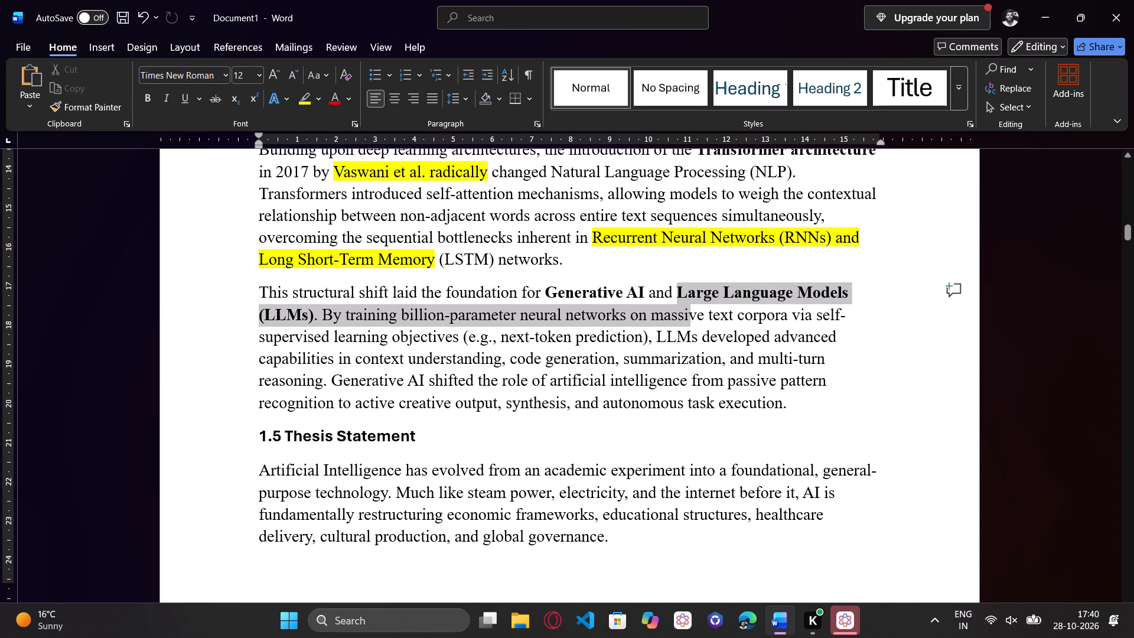
left_click_drag(680, 308, 856, 294)
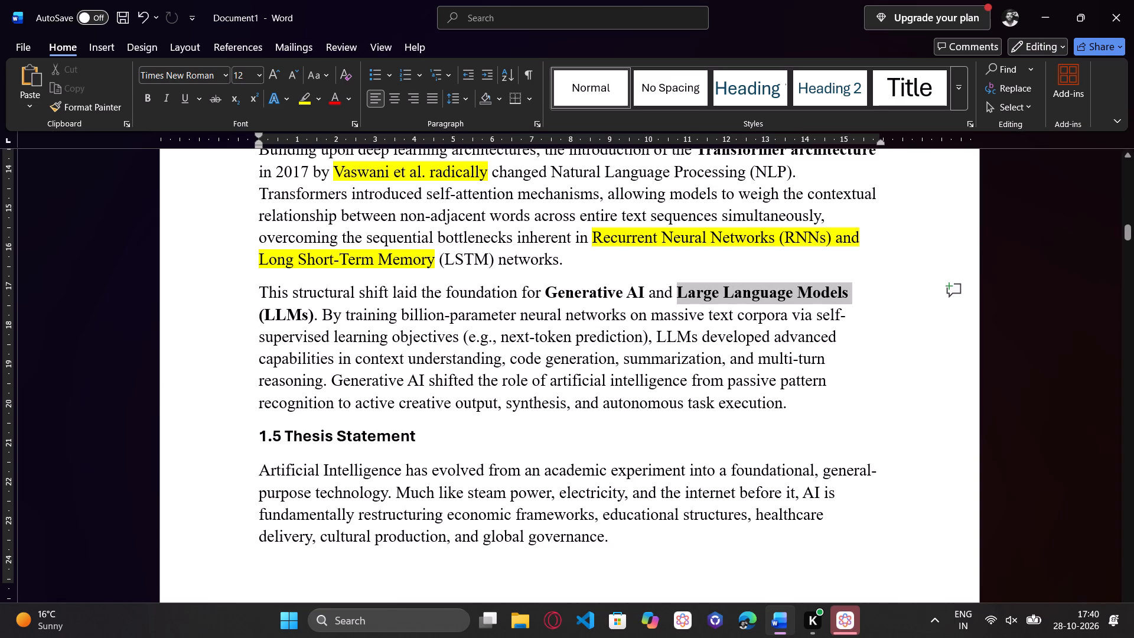
left_click_drag(856, 294, 324, 325)
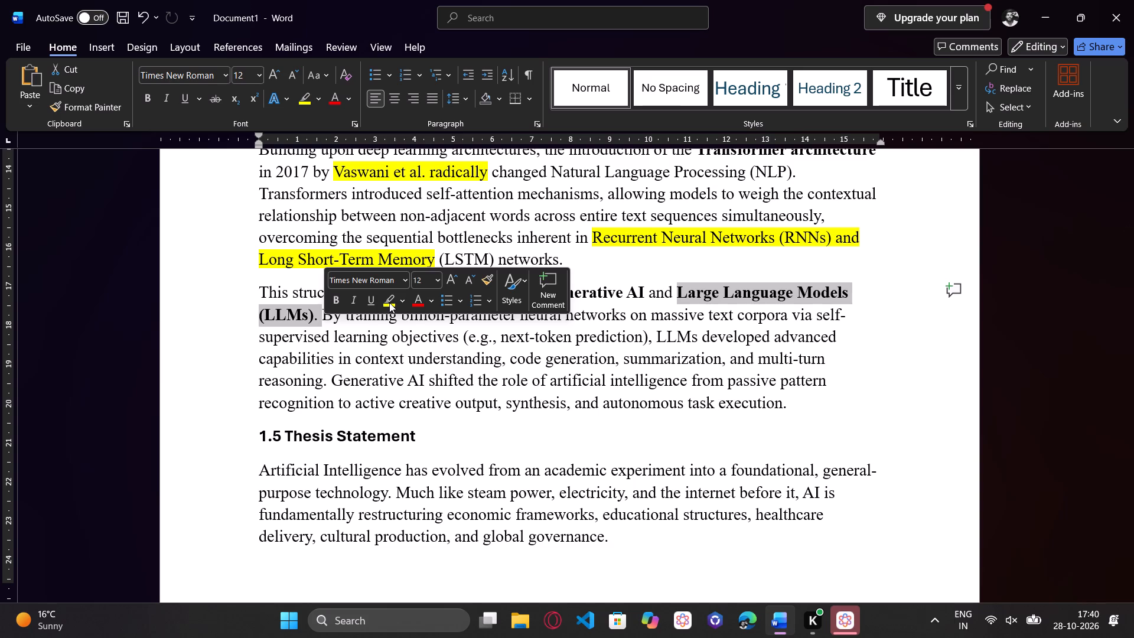
left_click(389, 302)
left_click(440, 349)
Proofread the second paragraph of section 1.4 word by word, from "self-supervised learning objectives" to "autonomous task execution".
scroll(440, 349, "down", 1)
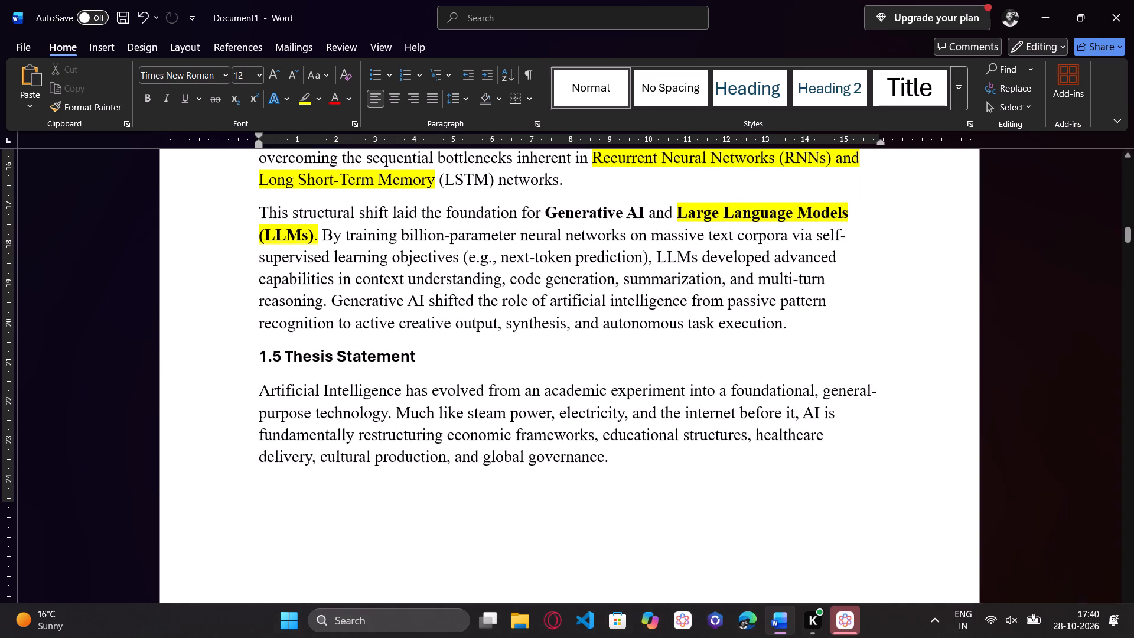
scroll(440, 349, "down", 1)
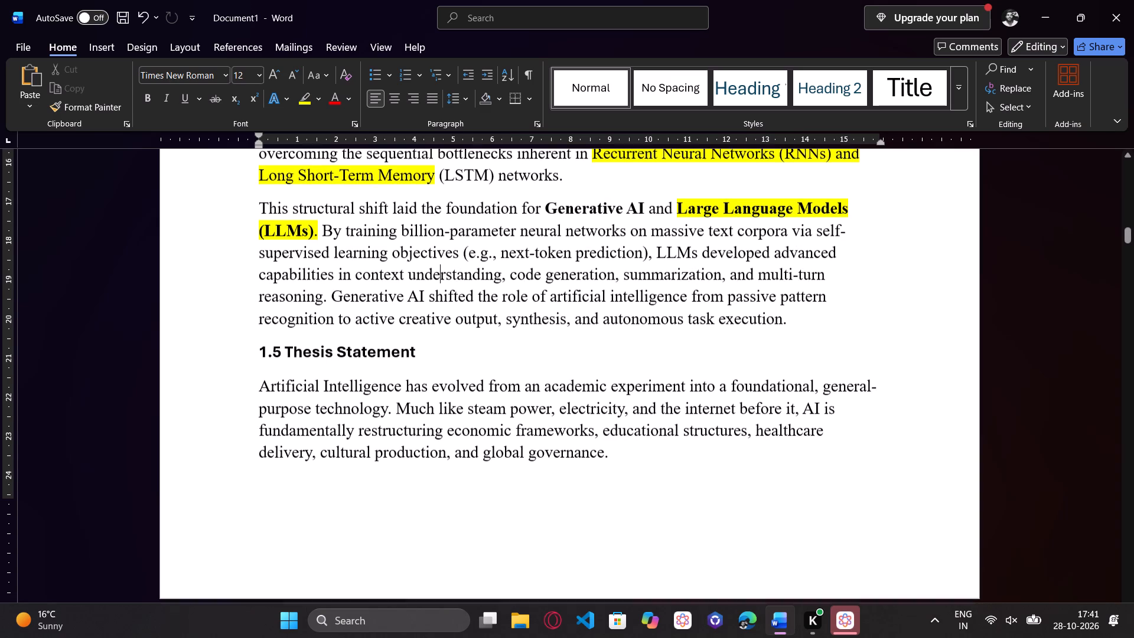
left_click(363, 246)
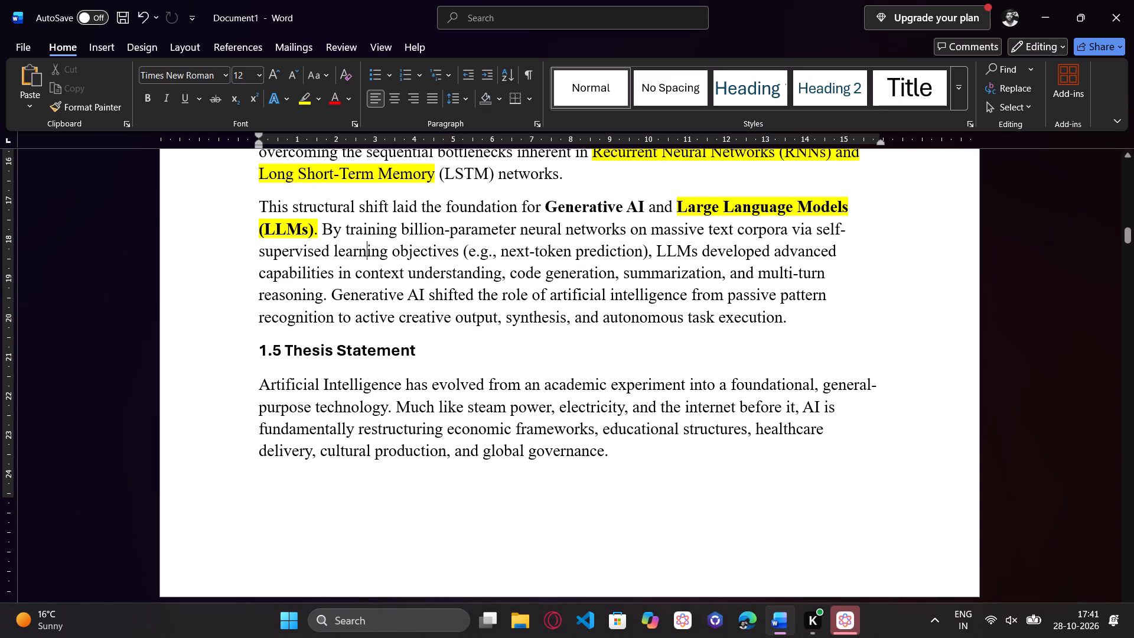
left_click(410, 252)
left_click(432, 256)
left_click(450, 246)
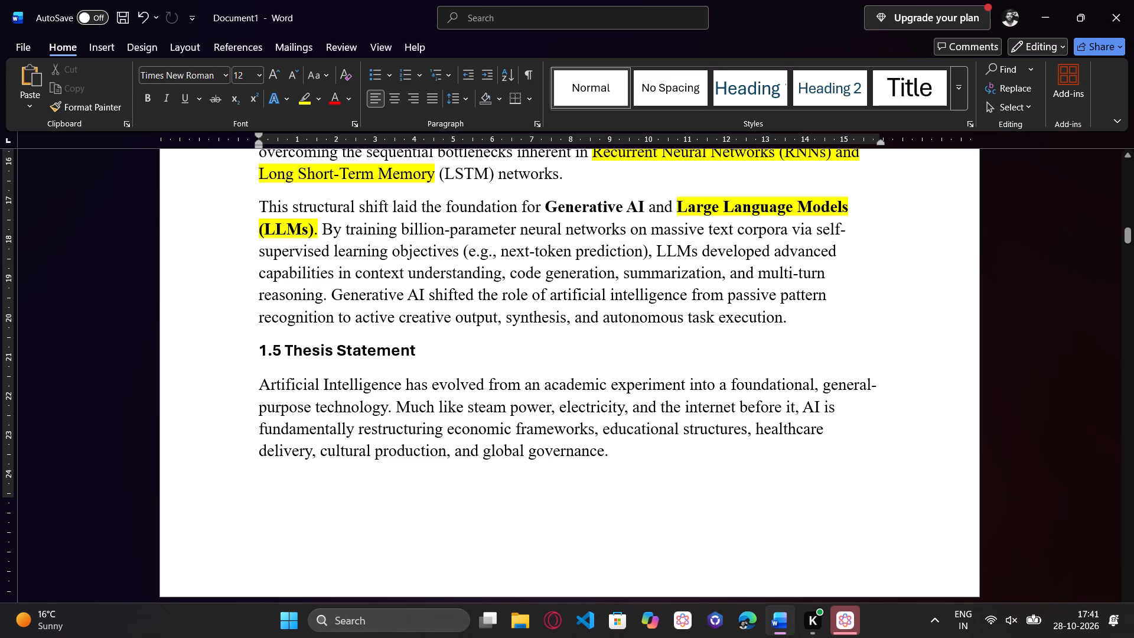
double_click(445, 249)
left_click(445, 249)
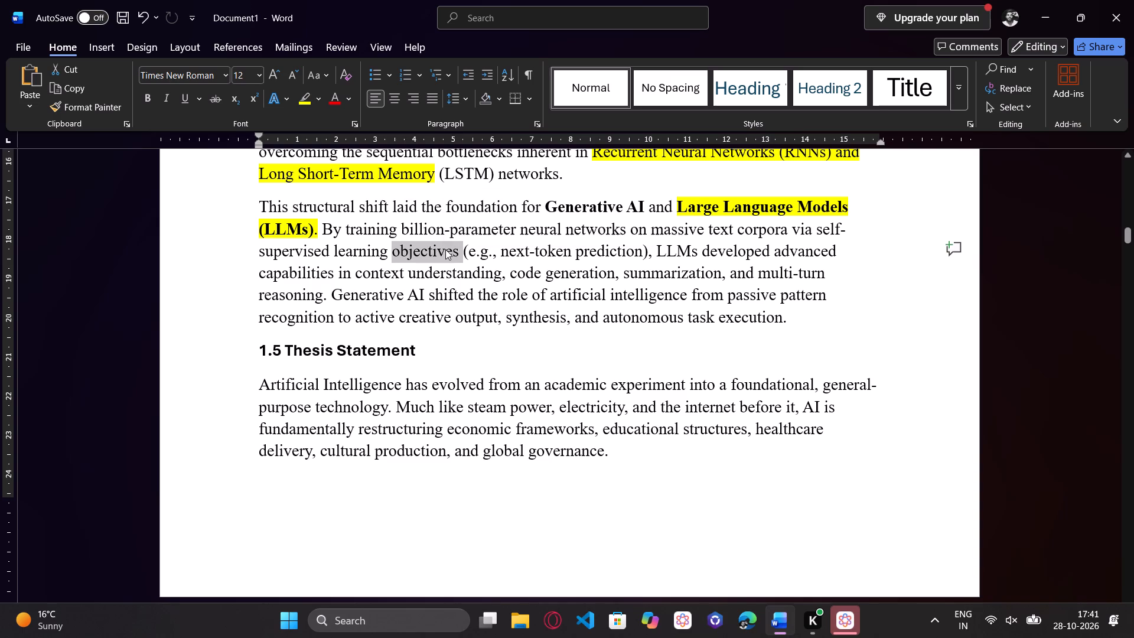
double_click(411, 253)
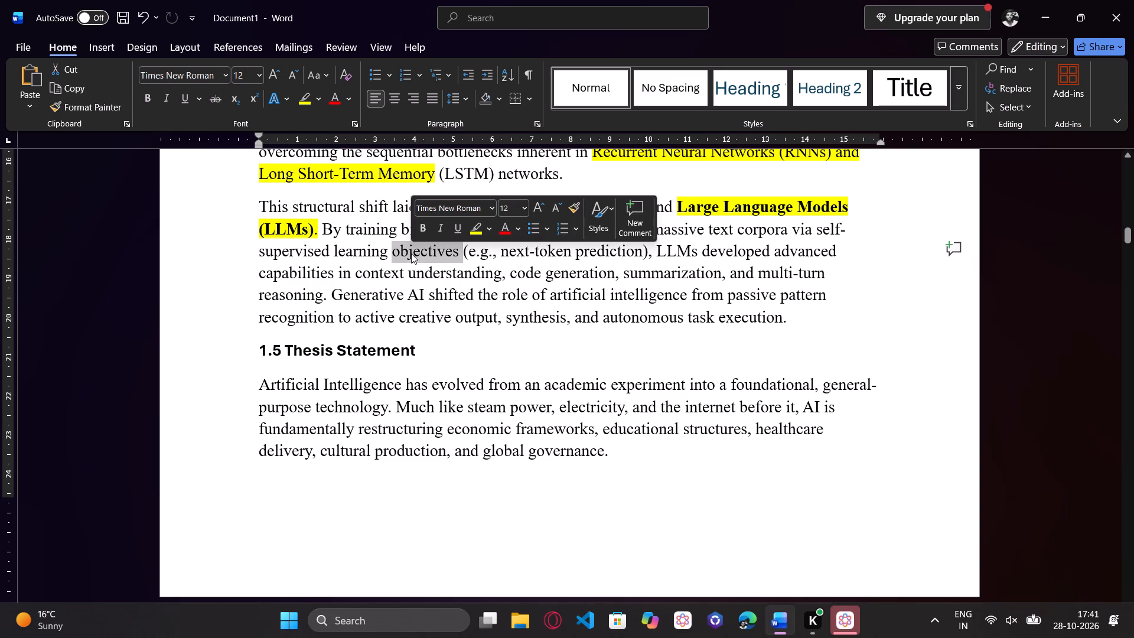
double_click(356, 253)
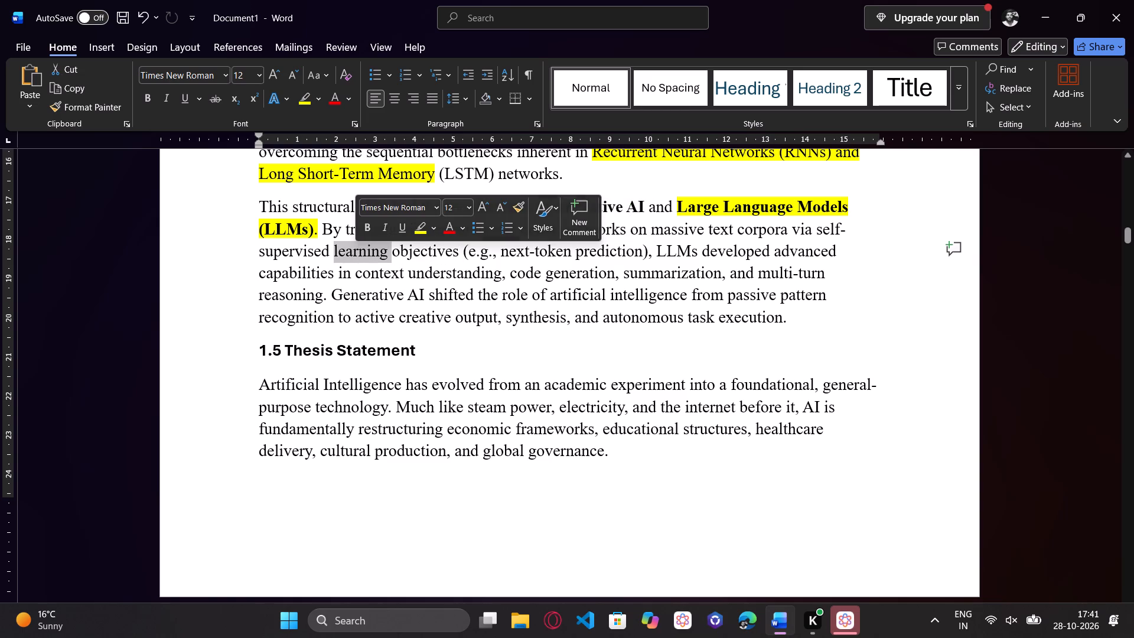
left_click(682, 252)
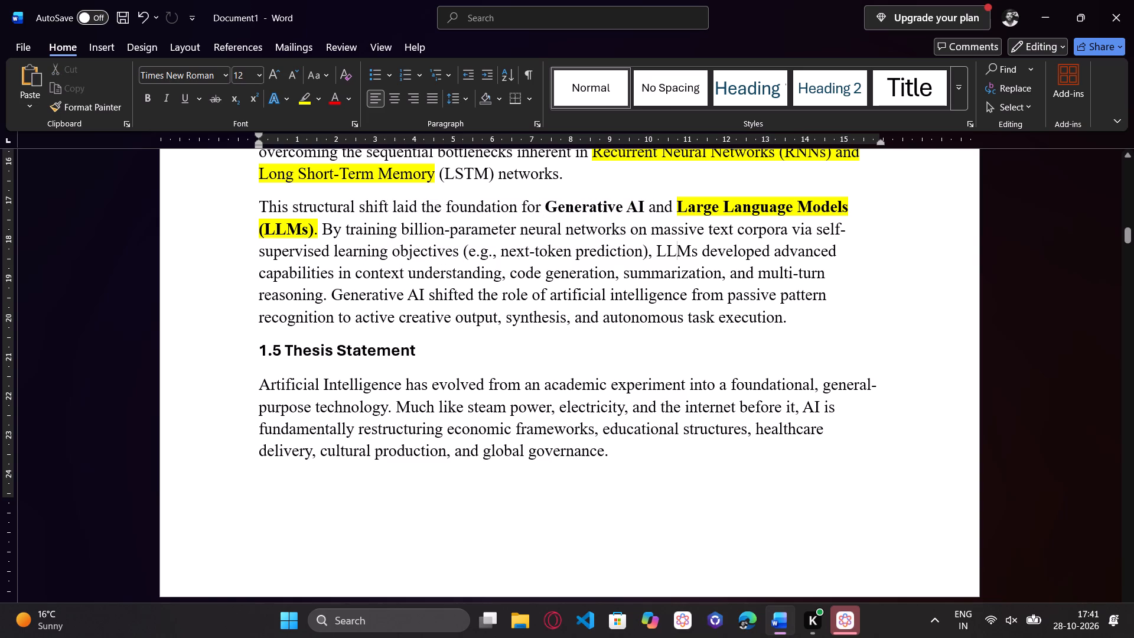
double_click(734, 248)
left_click(804, 251)
double_click(433, 281)
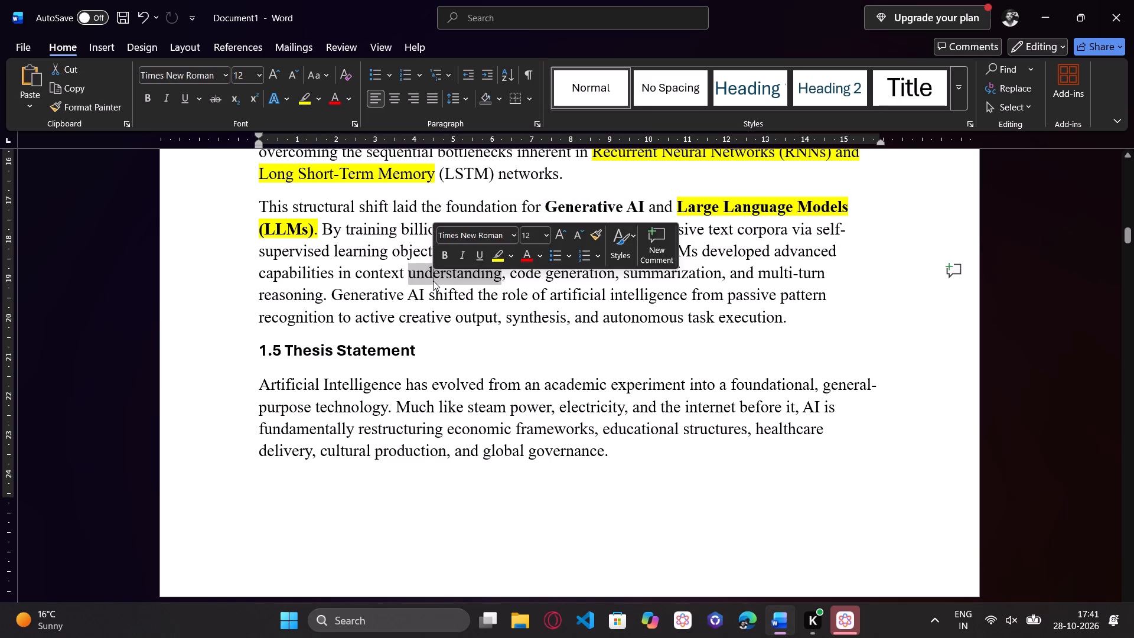
double_click(366, 281)
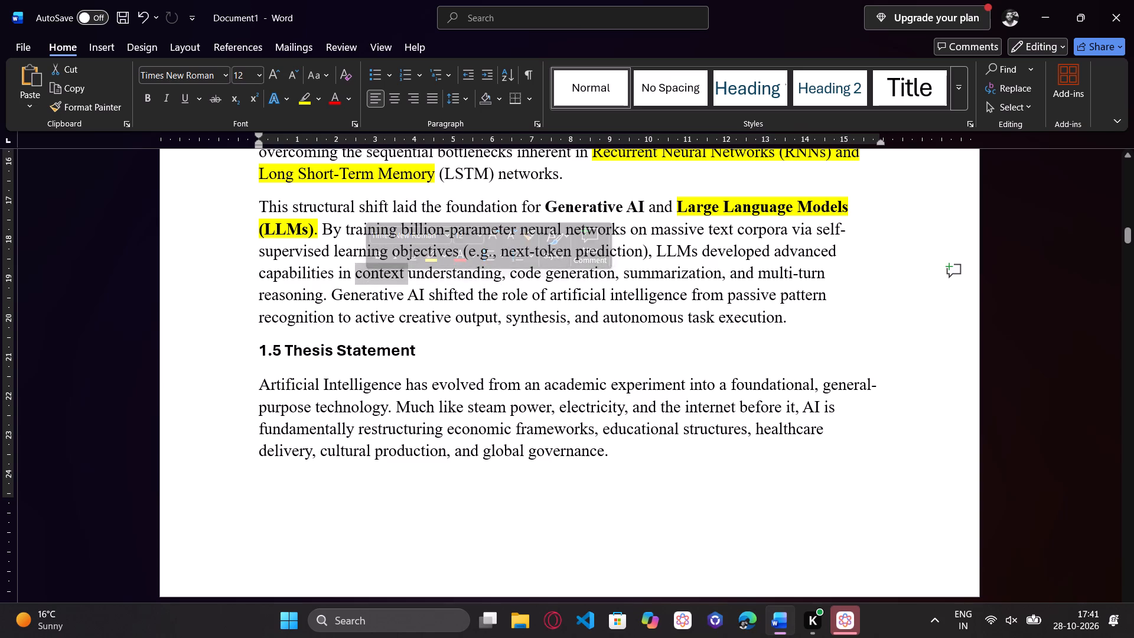
double_click(317, 280)
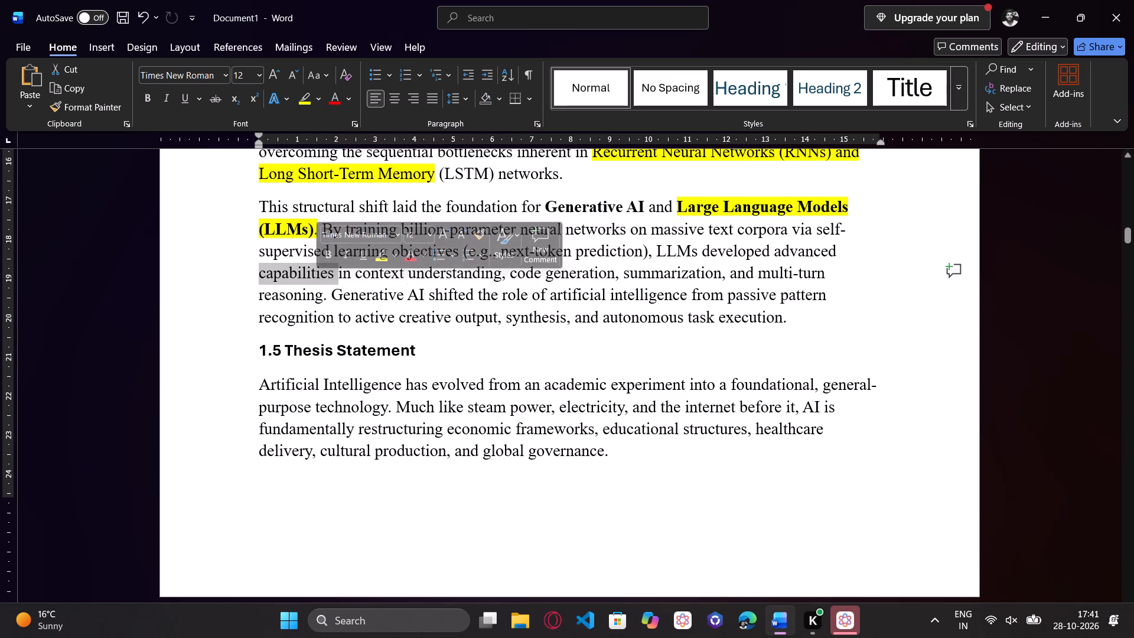
double_click(305, 300)
double_click(366, 294)
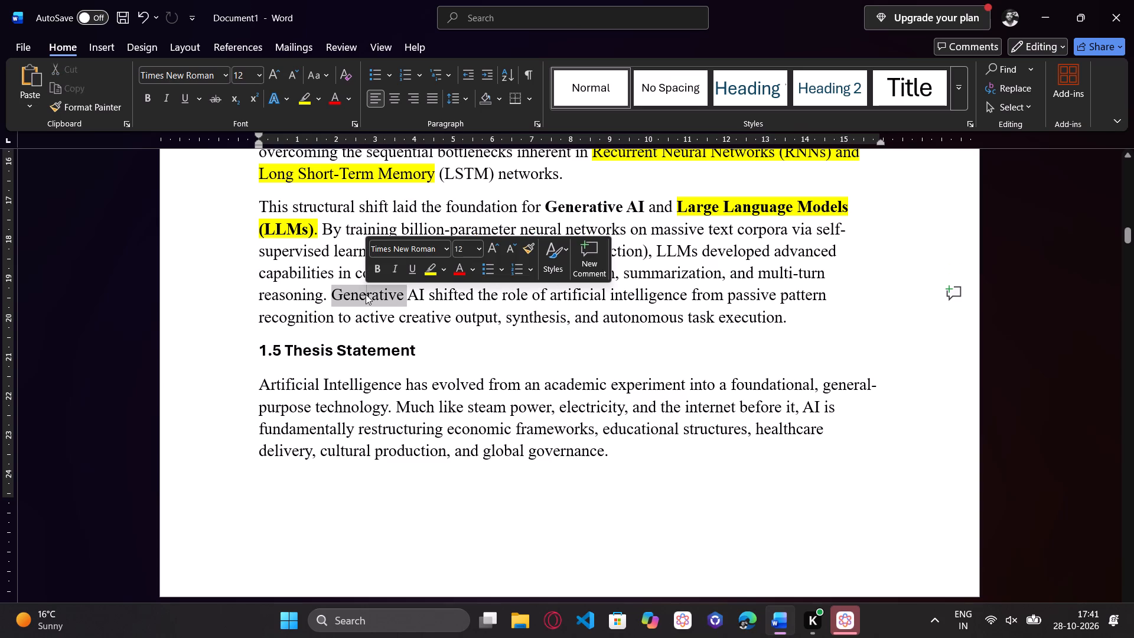
double_click(441, 294)
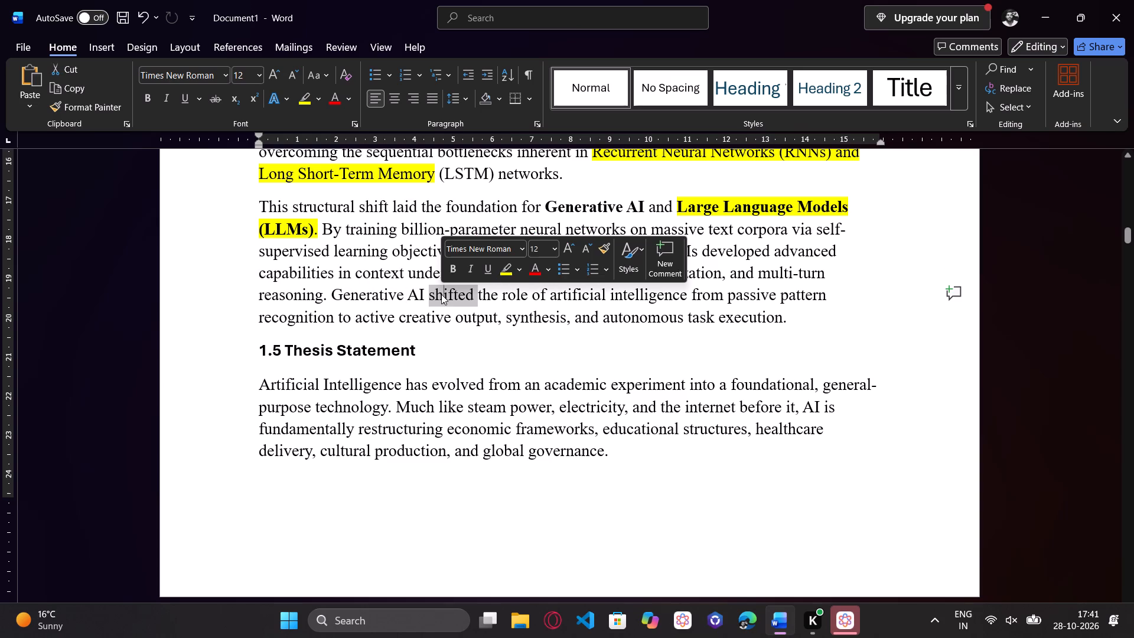
left_click(485, 294)
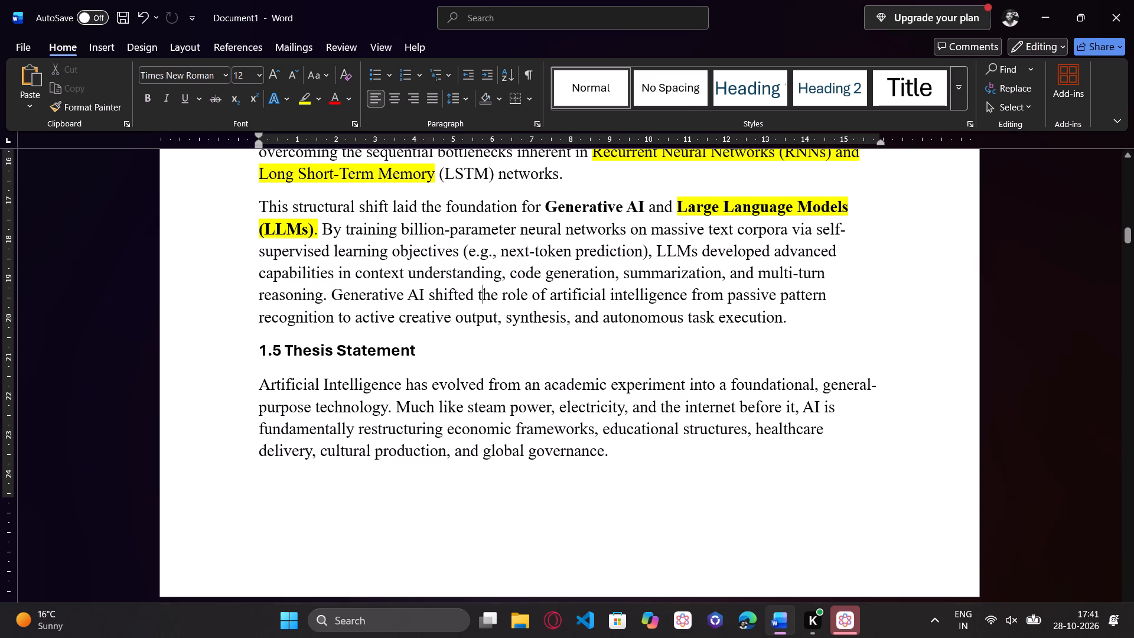
double_click(576, 289)
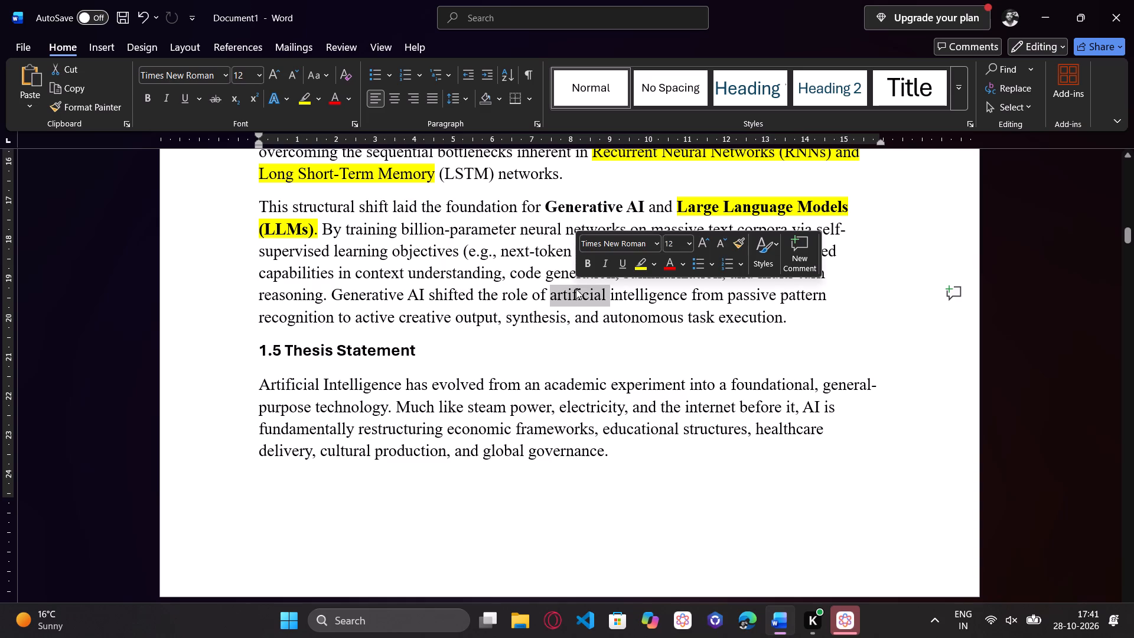
double_click(641, 295)
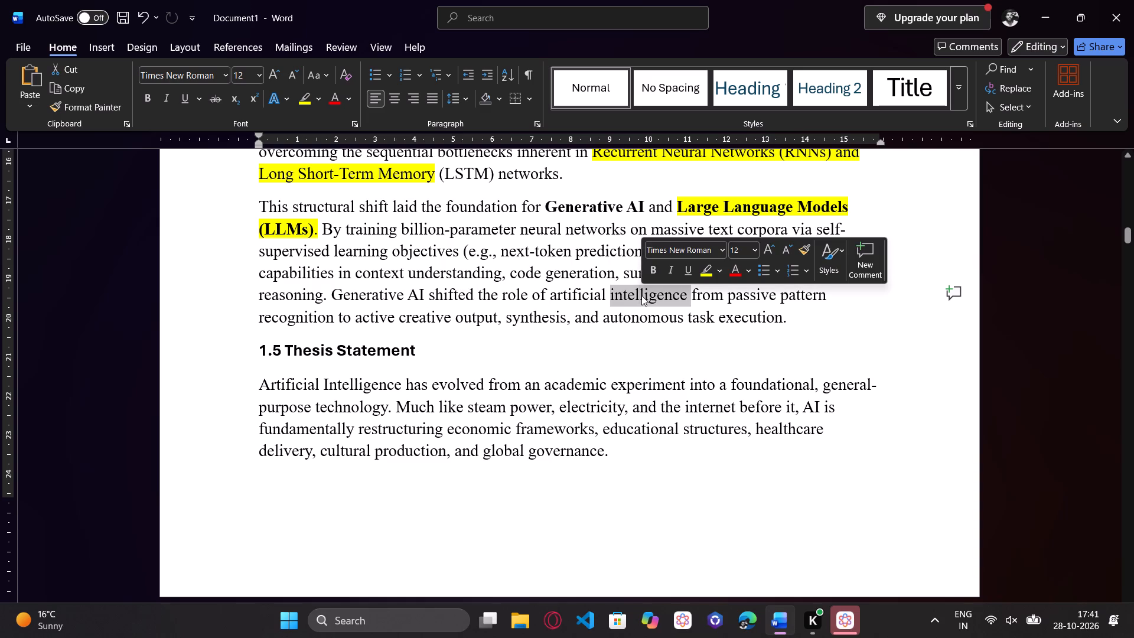
left_click(741, 294)
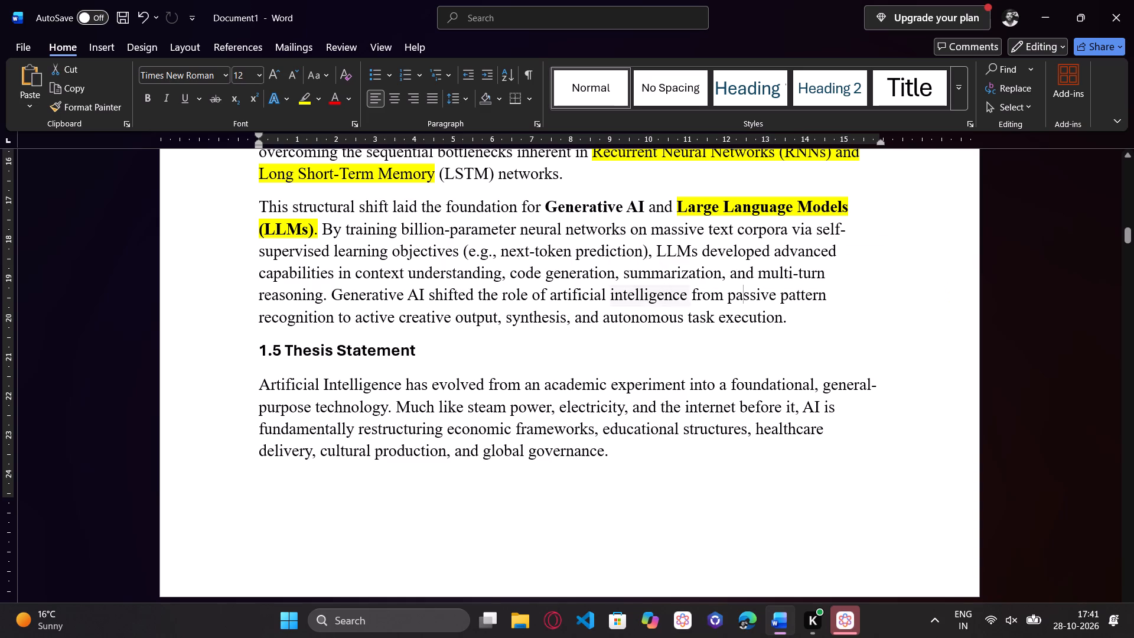
double_click(741, 294)
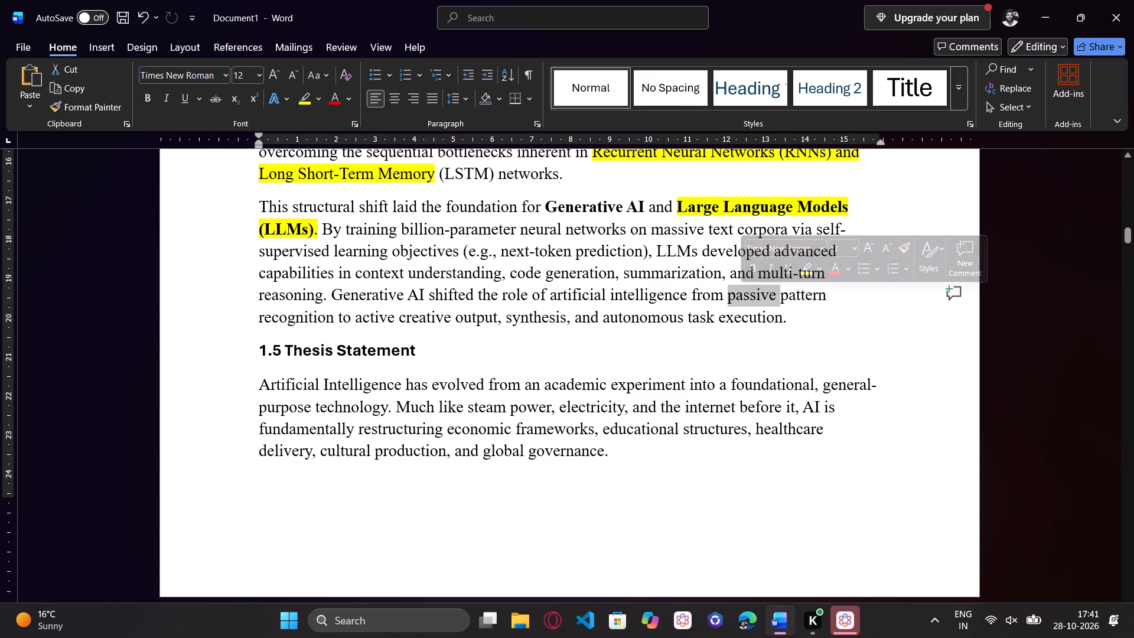
left_click(756, 326)
left_click_drag(787, 315, 751, 321)
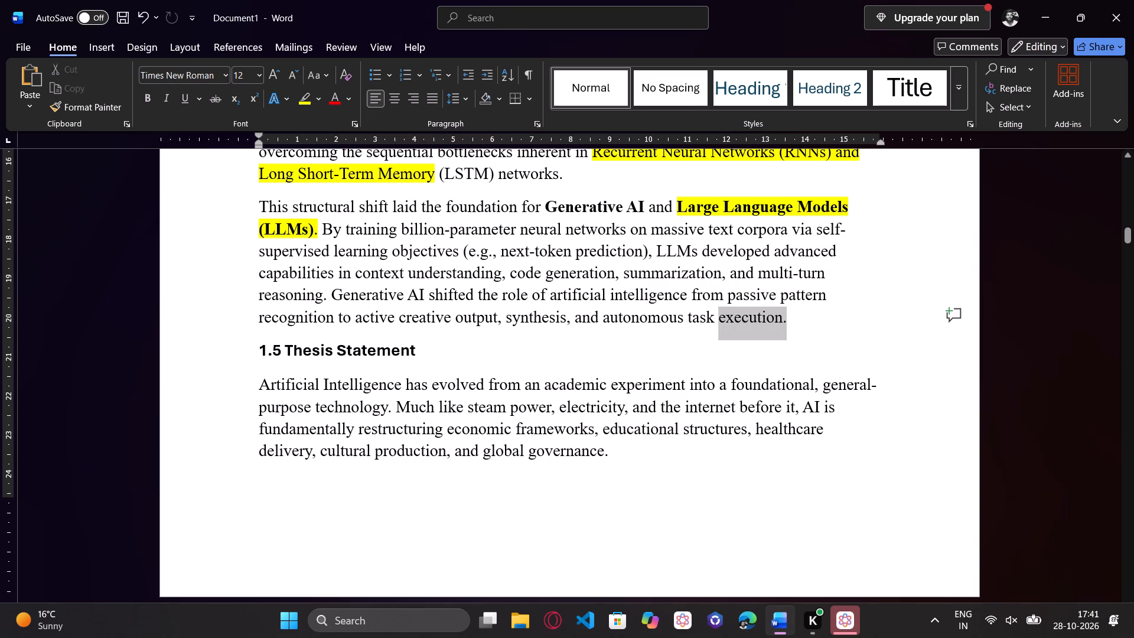
left_click_drag(751, 321, 746, 321)
left_click(675, 312)
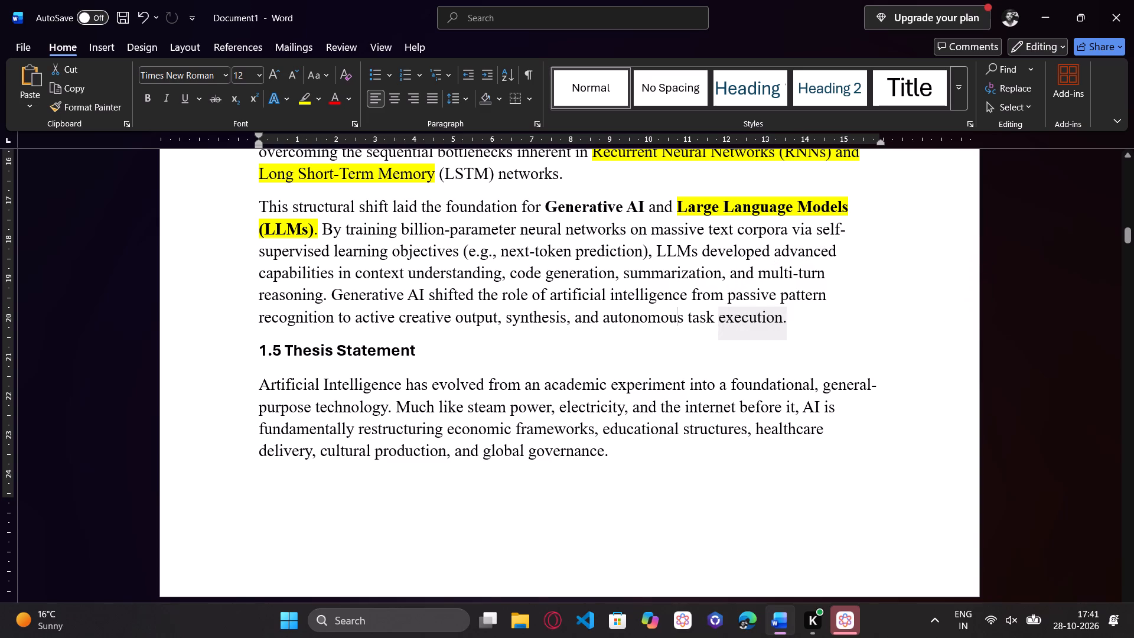
left_click_drag(675, 312, 602, 323)
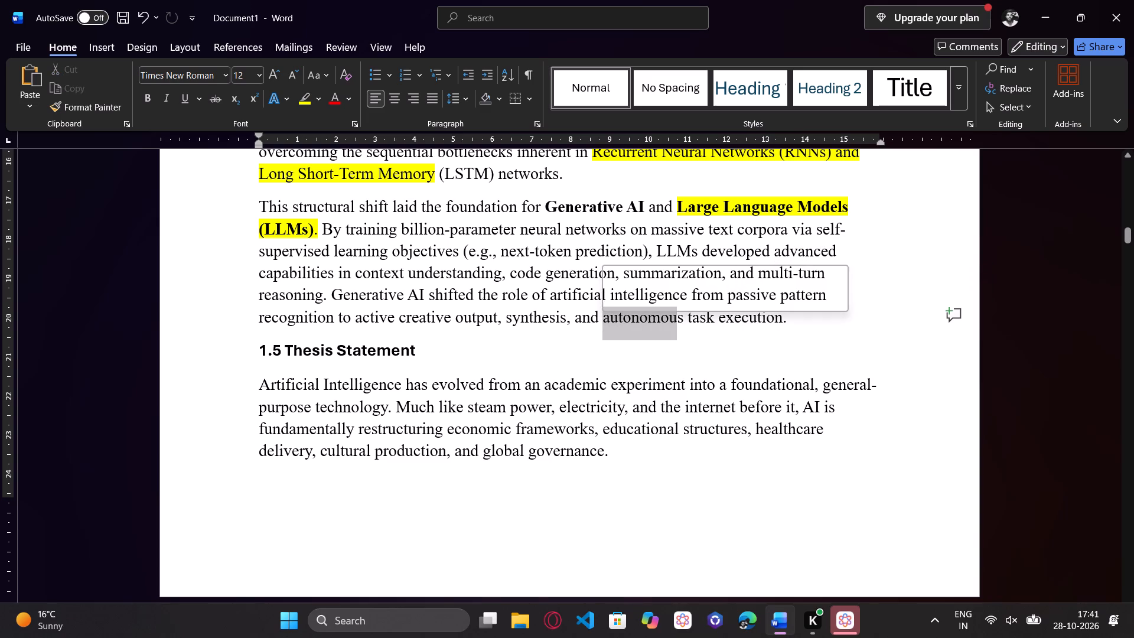
left_click(556, 323)
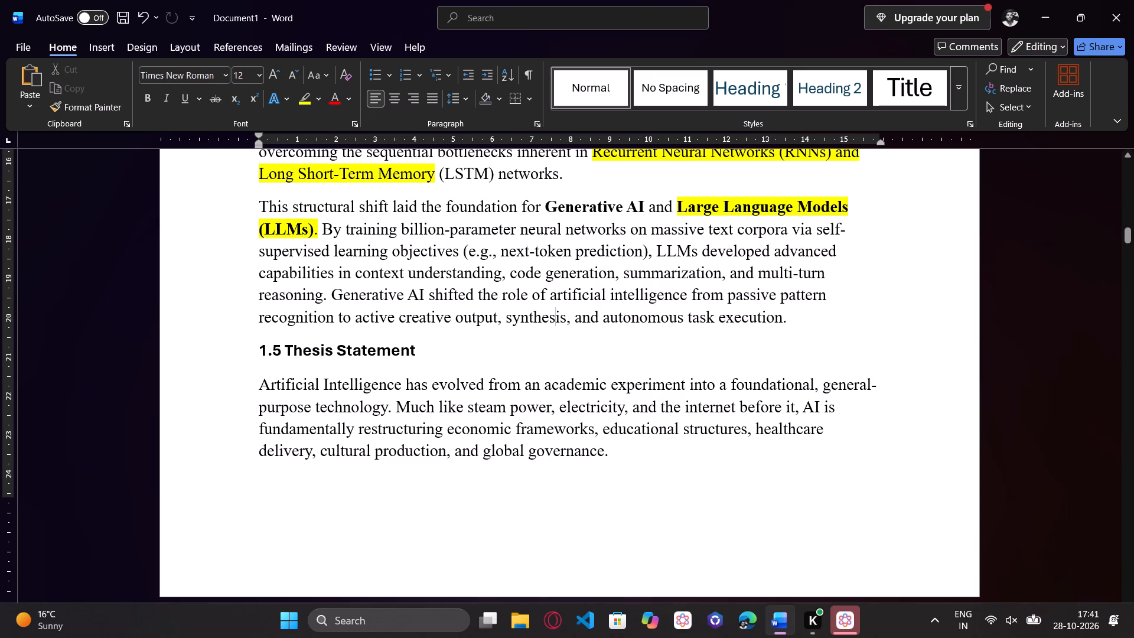
Highlight the letters "ntelligenc" within "intelligence" in yellow in the last sentence of section 1.4.
left_click_drag(613, 295, 680, 288)
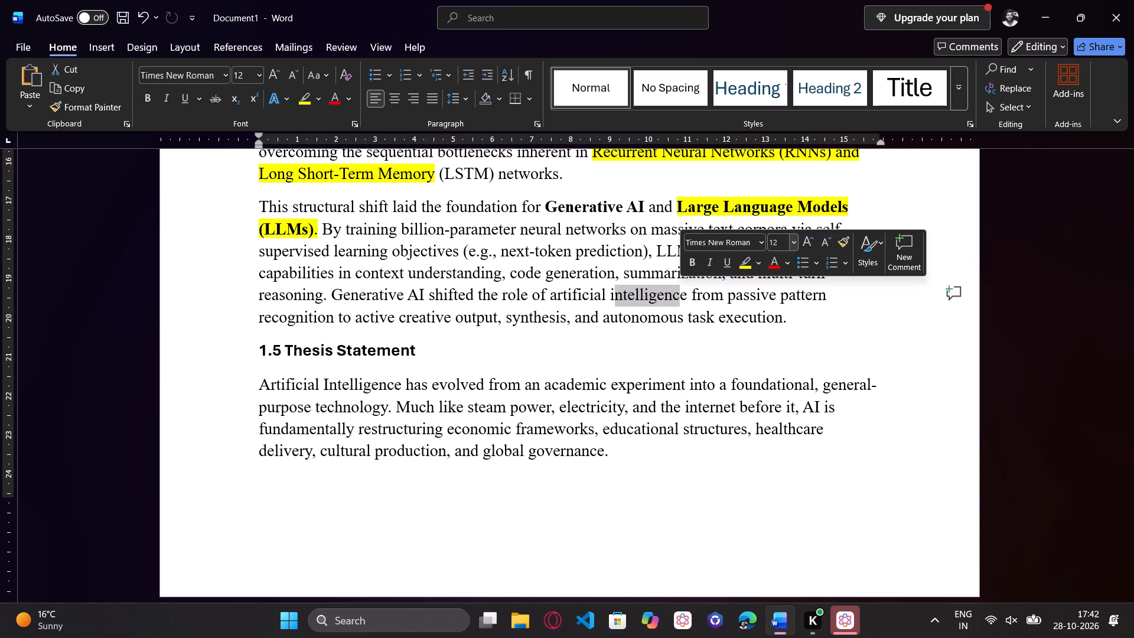
left_click(739, 268)
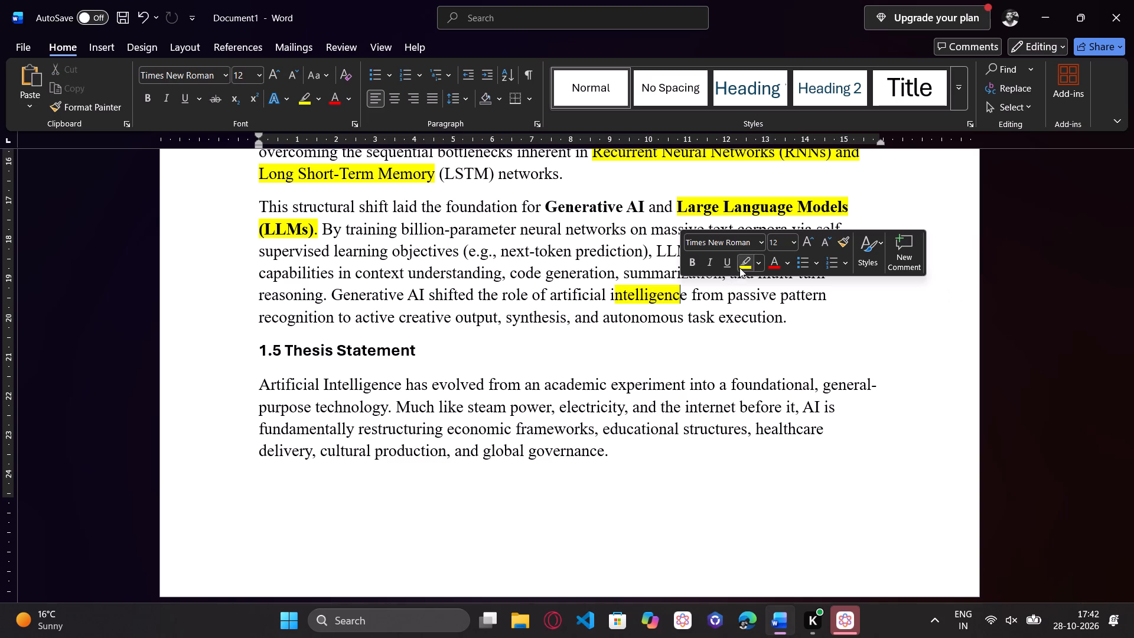
left_click(645, 323)
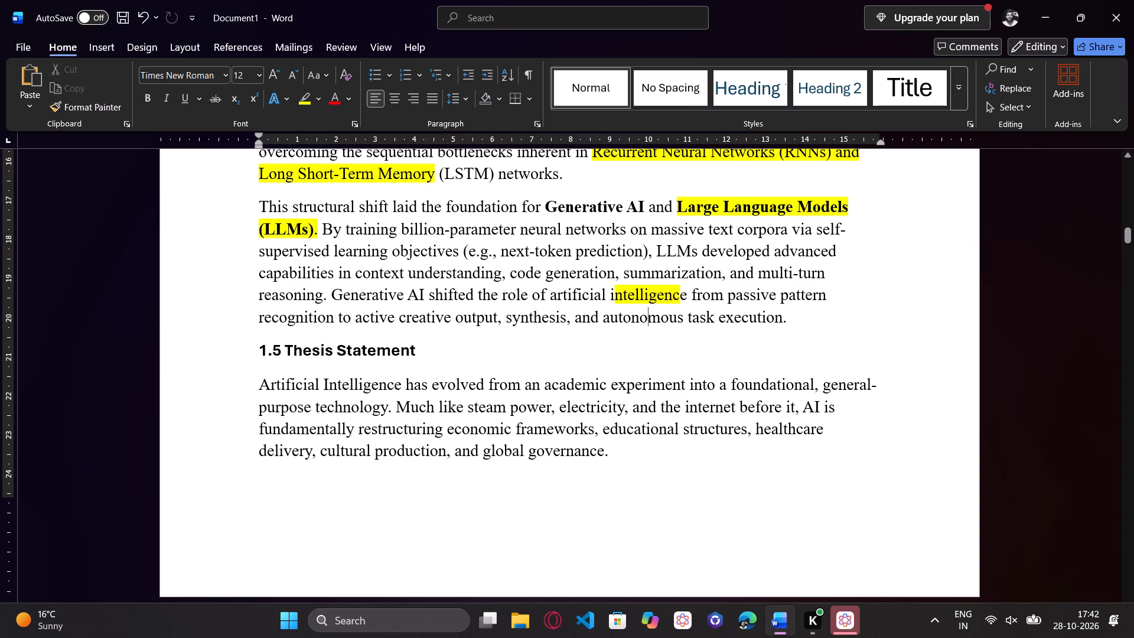
Extend the yellow highlight over "artificial" and the start of "intelligence" in the last sentence of section 1.4.
left_click_drag(552, 293, 616, 294)
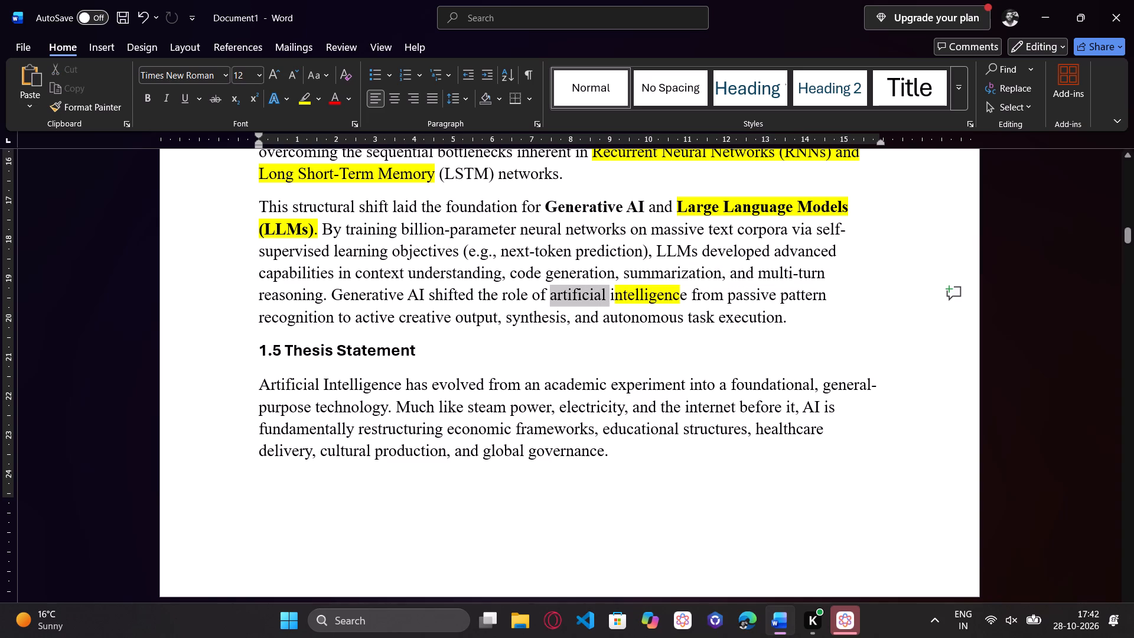
left_click_drag(616, 294, 640, 294)
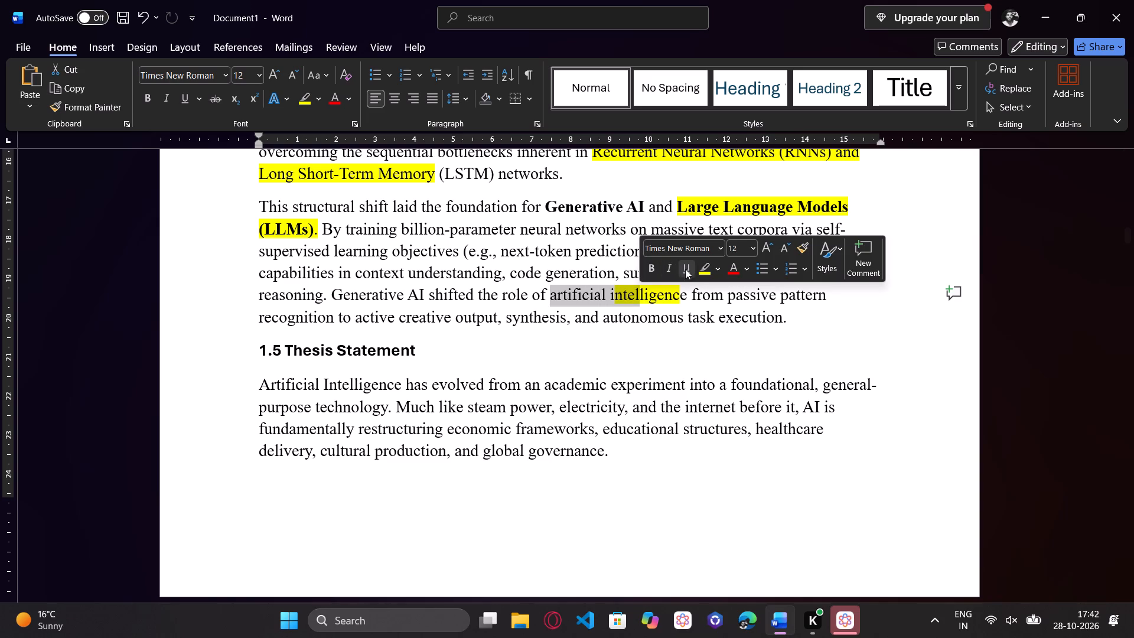
left_click(701, 267)
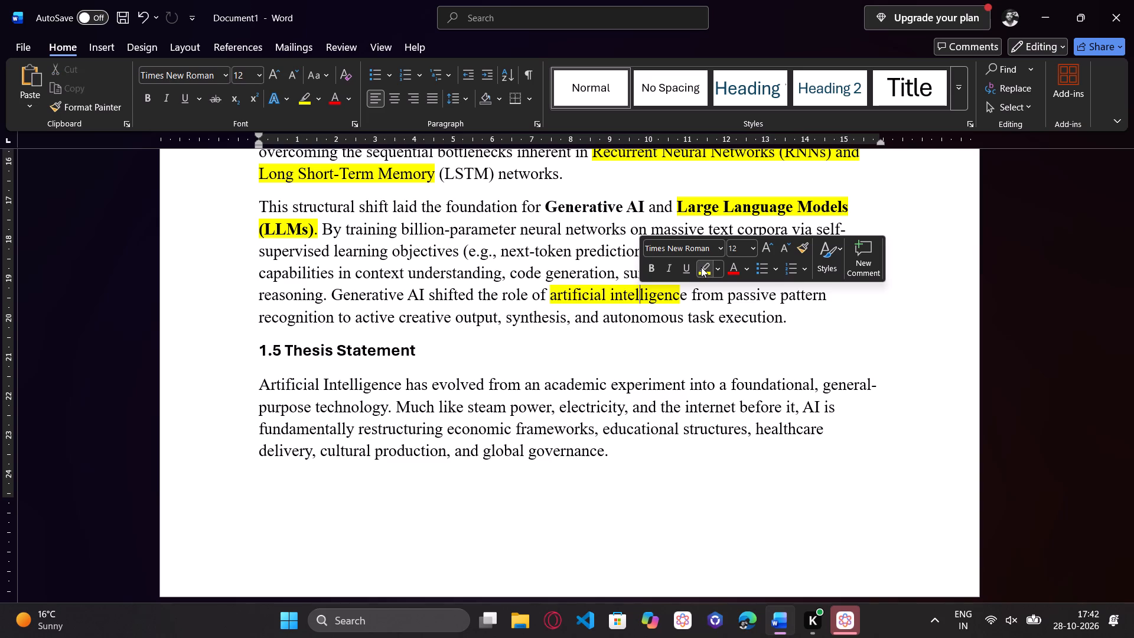
left_click(664, 318)
Highlight "Historically, industrial automation affected manual labor in manufacturing and assembly lines" in yellow in section 2.1, leaving out the period.
scroll(664, 318, "down", 2)
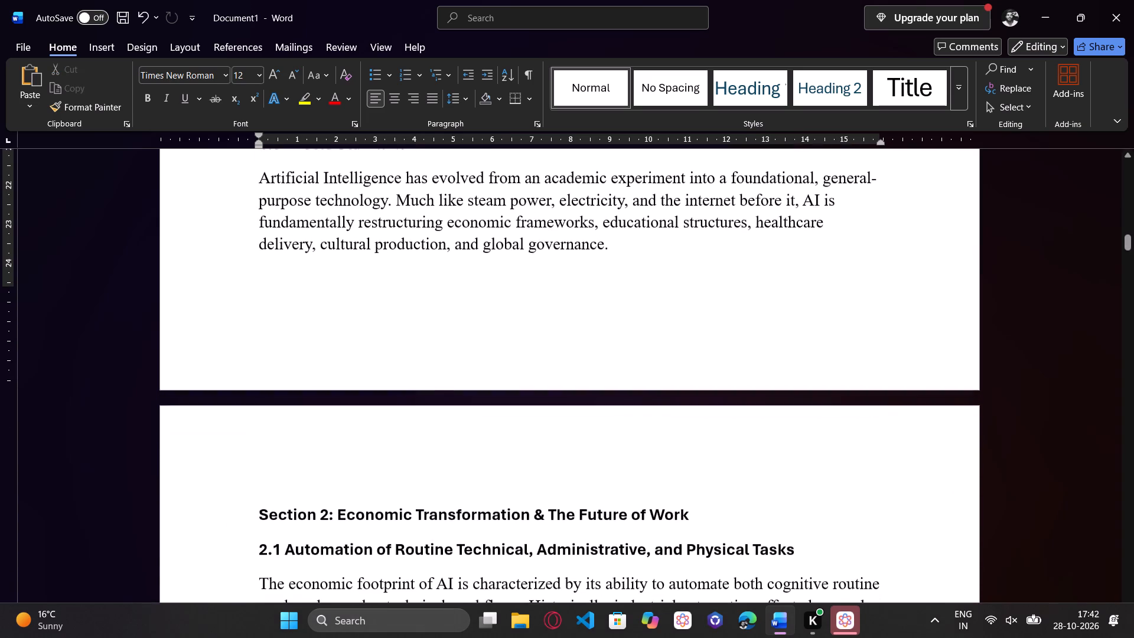
scroll(664, 318, "down", 3)
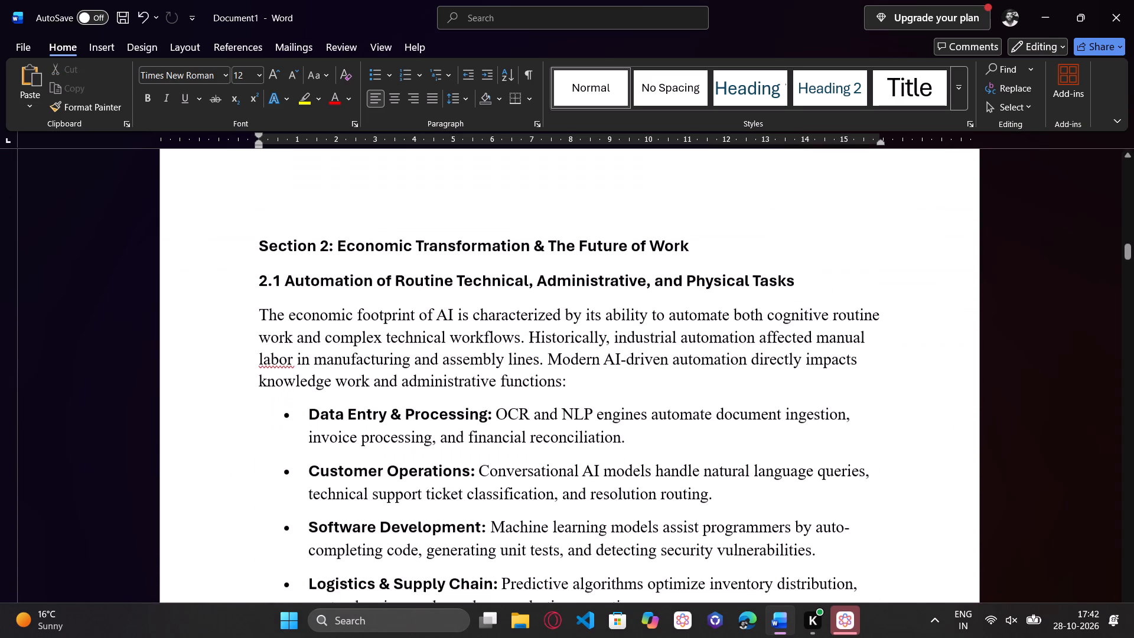
scroll(664, 318, "down", 1)
scroll(576, 364, "down", 1)
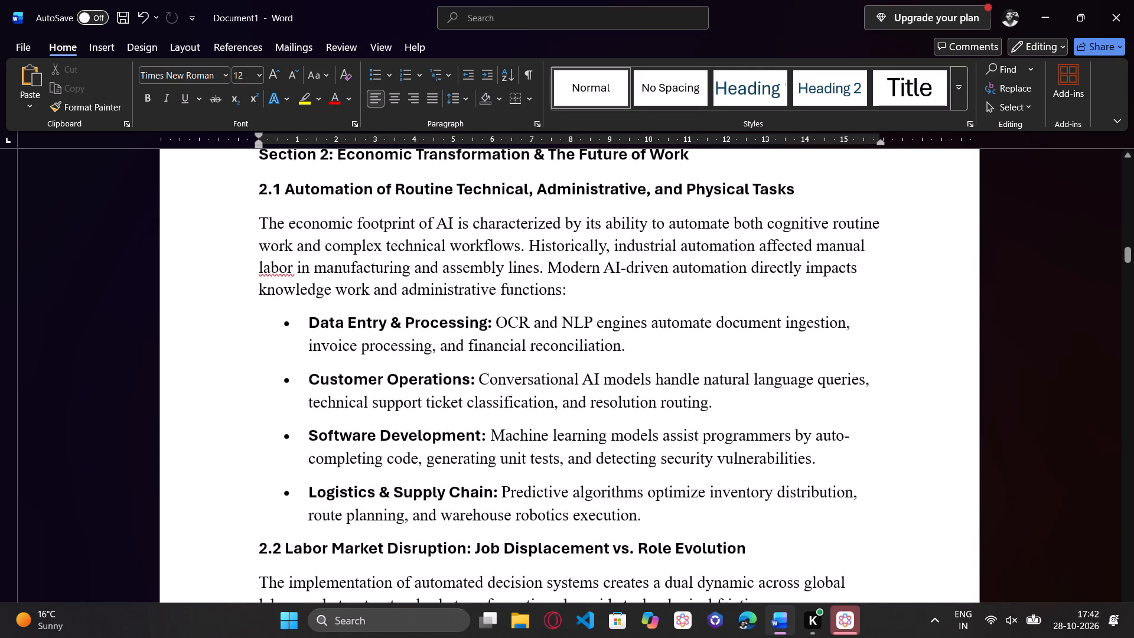
left_click_drag(537, 242, 551, 251)
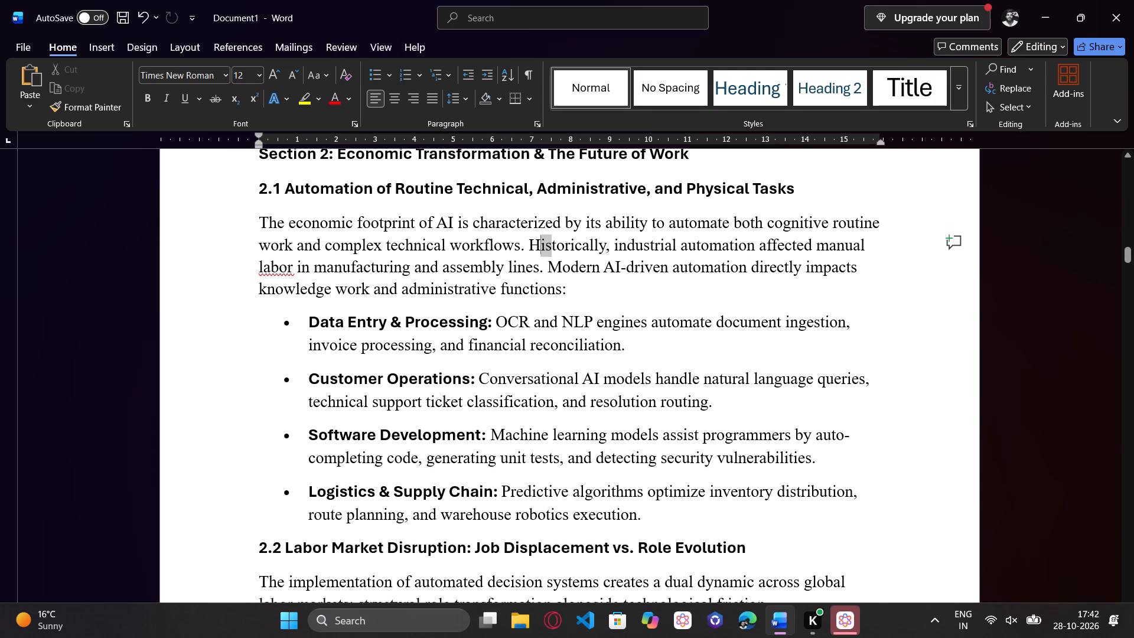
left_click_drag(551, 251, 592, 252)
scroll(566, 323, "down", 1)
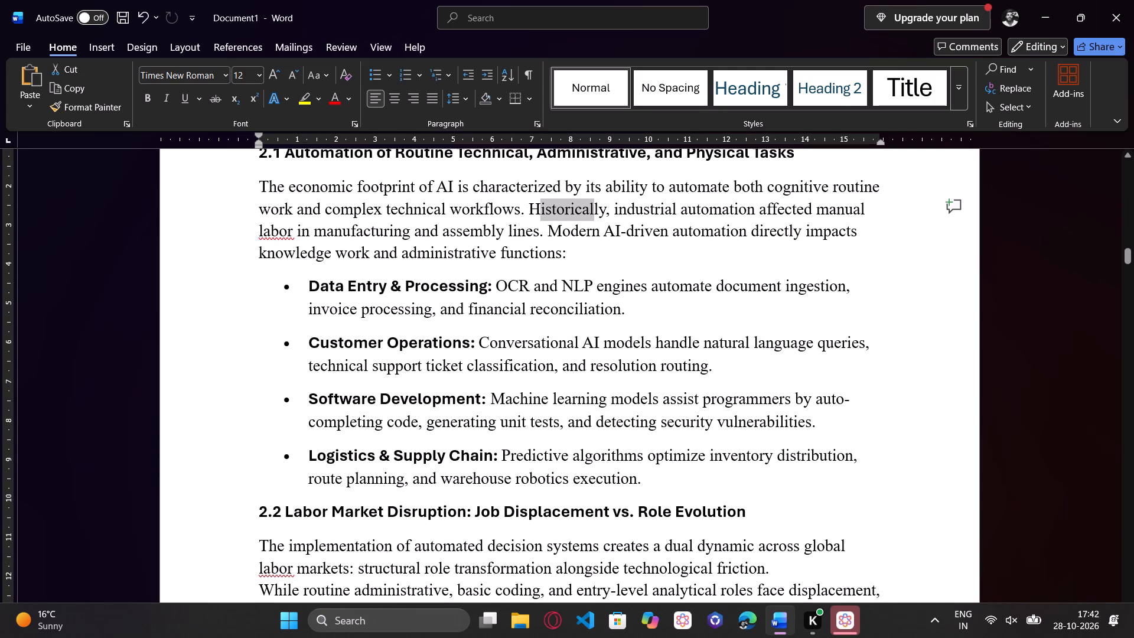
left_click(569, 297)
left_click_drag(530, 202, 552, 233)
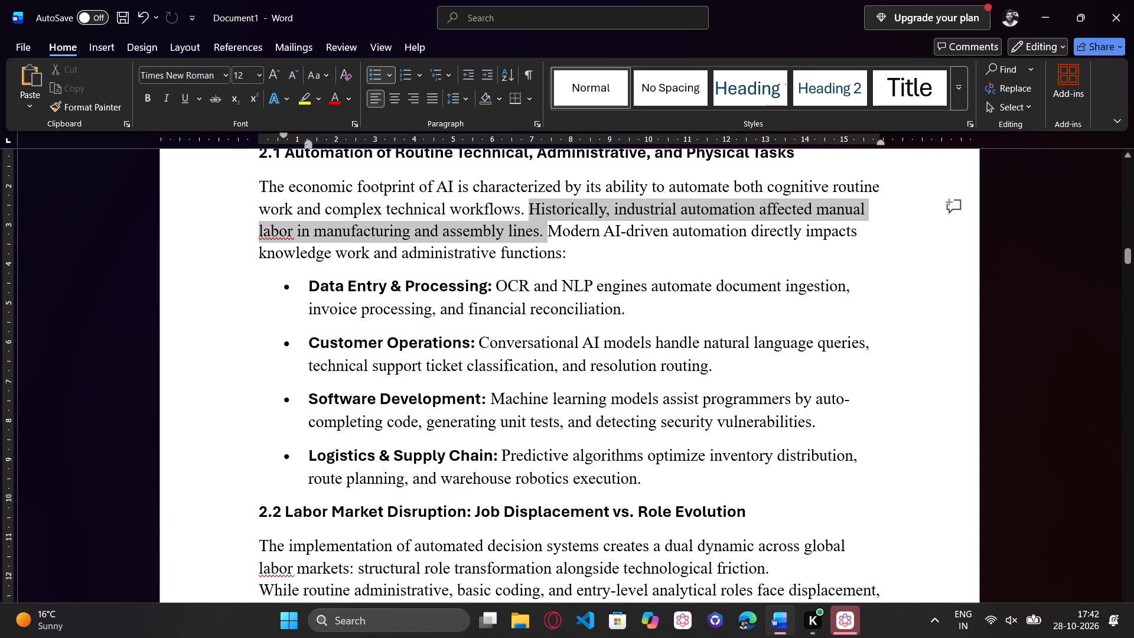
left_click_drag(552, 233, 540, 228)
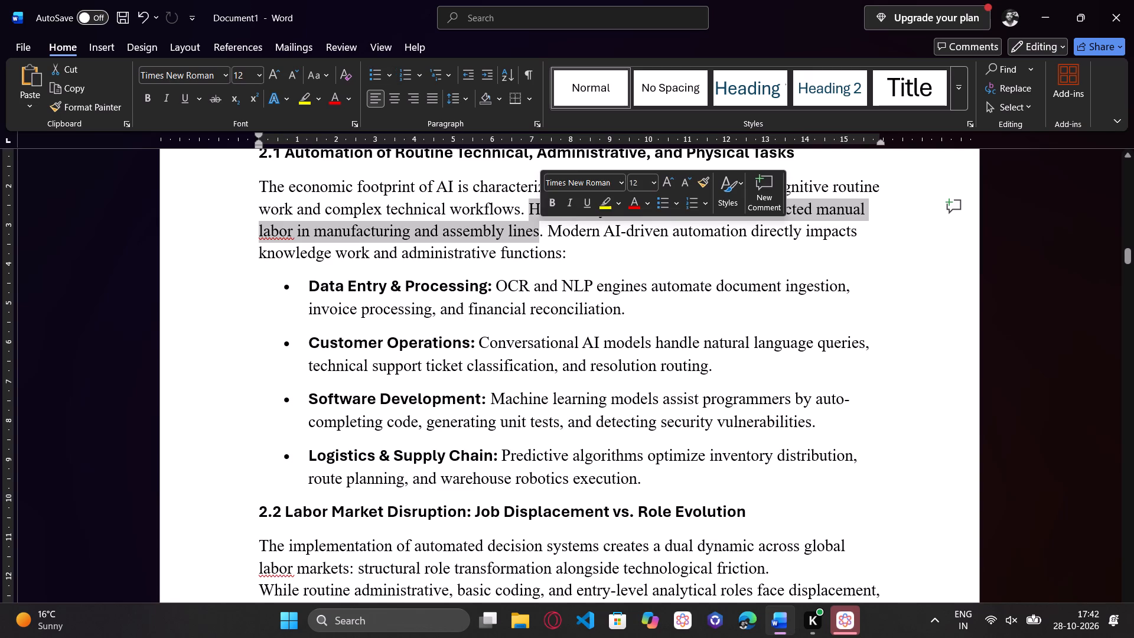
left_click(601, 201)
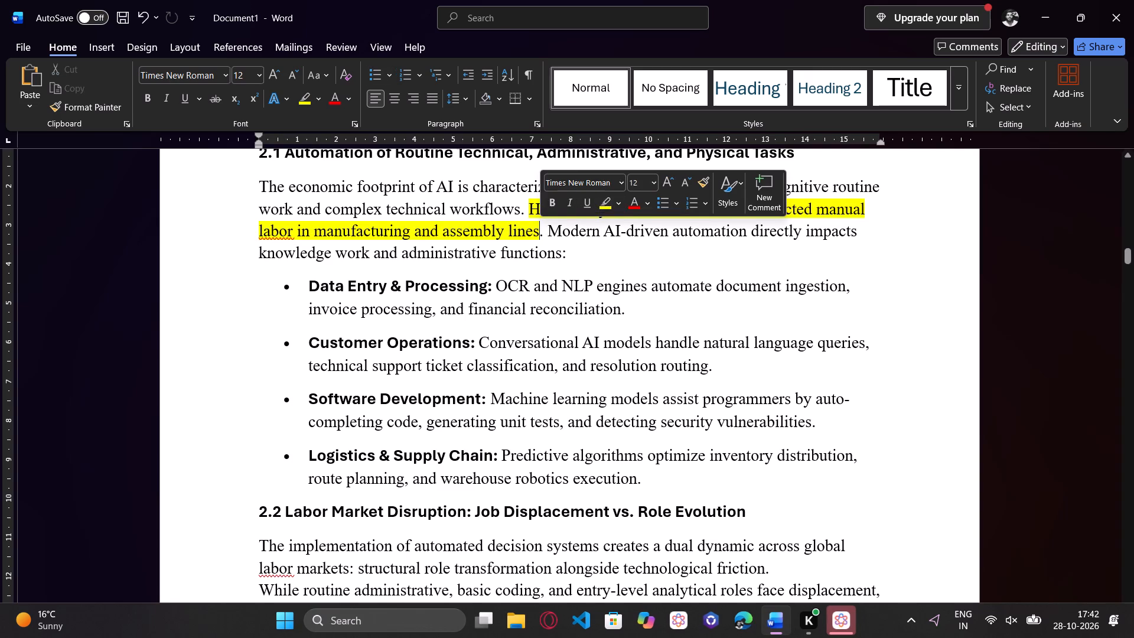
left_click(576, 250)
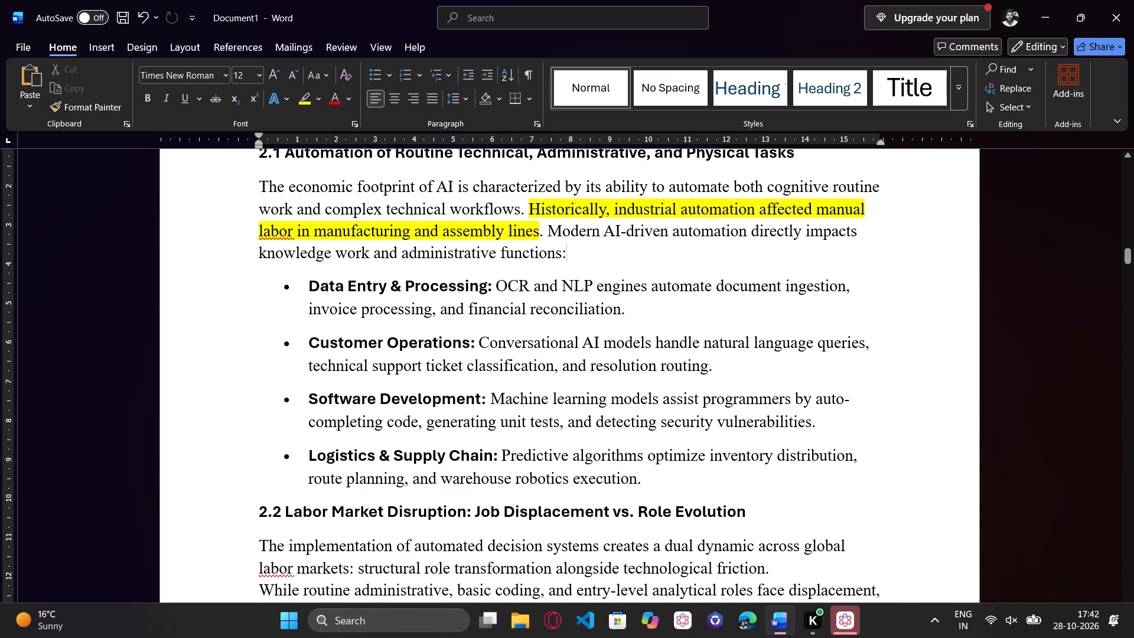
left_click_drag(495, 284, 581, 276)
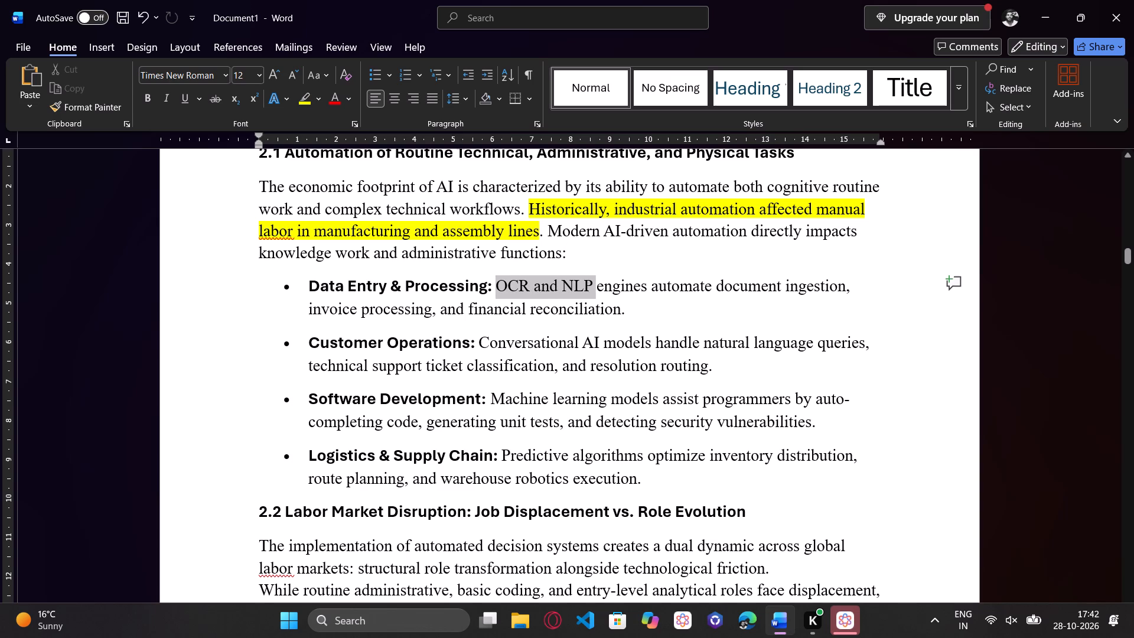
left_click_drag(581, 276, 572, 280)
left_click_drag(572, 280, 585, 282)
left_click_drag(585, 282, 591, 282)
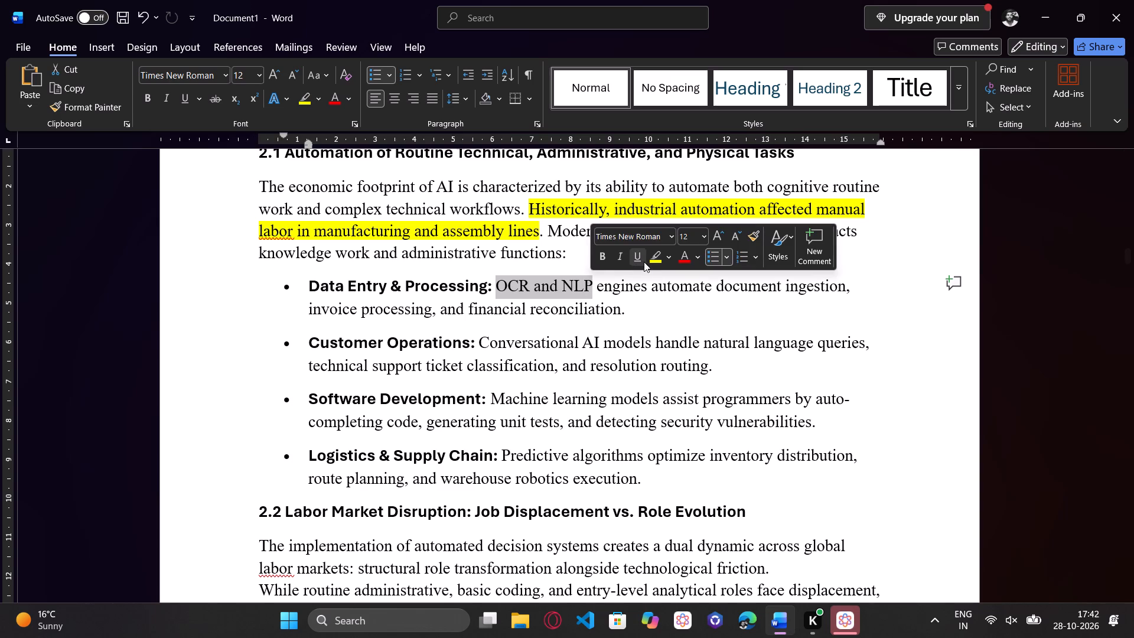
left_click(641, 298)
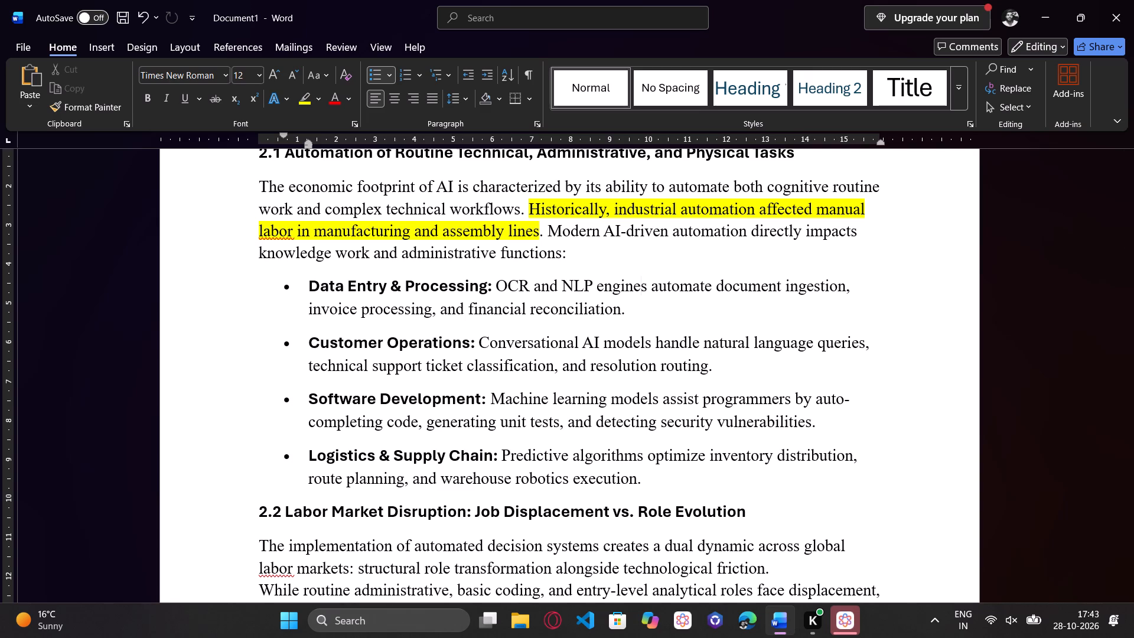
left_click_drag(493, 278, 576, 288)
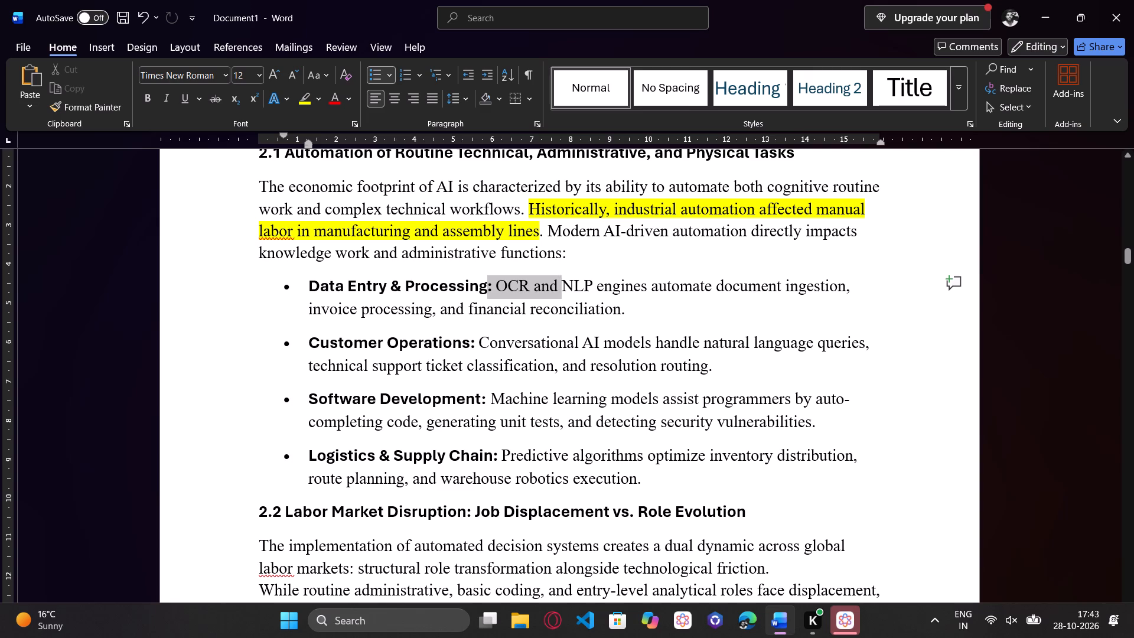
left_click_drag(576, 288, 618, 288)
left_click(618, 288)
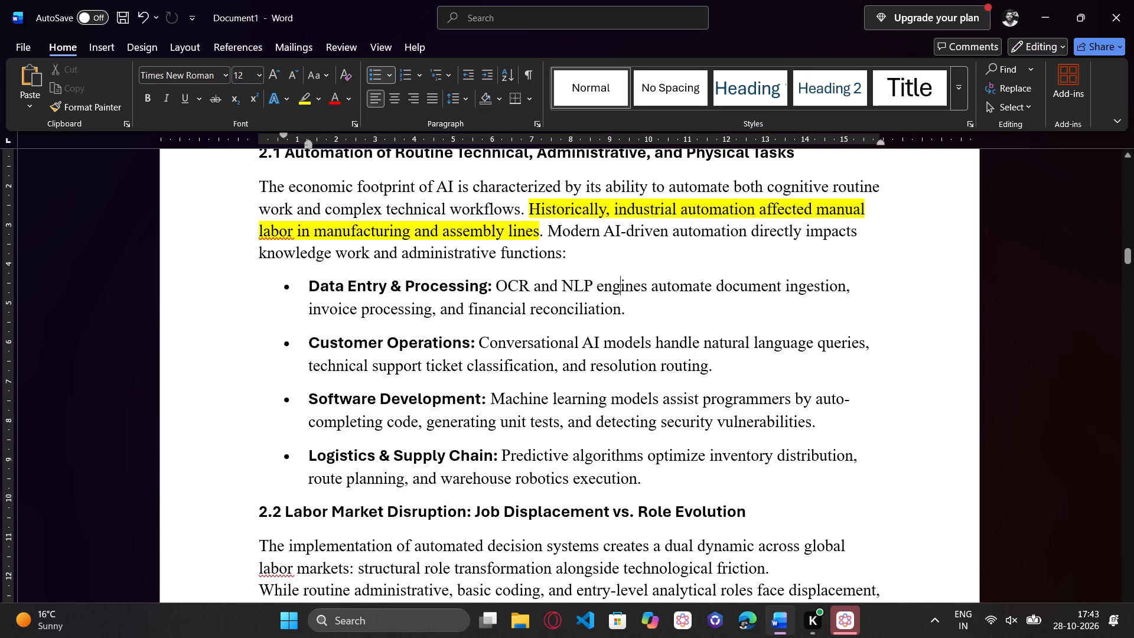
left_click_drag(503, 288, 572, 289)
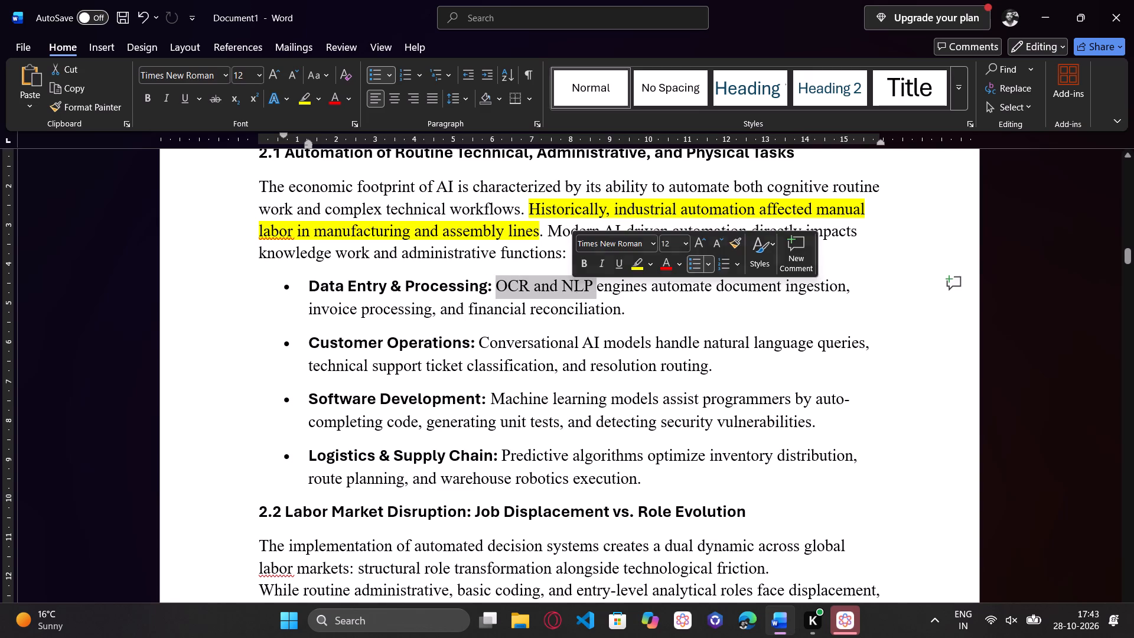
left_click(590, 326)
Highlight in yellow the description text after the bold label in each of section 2.1's four bullets, including the closing periods.
left_click_drag(497, 285, 487, 321)
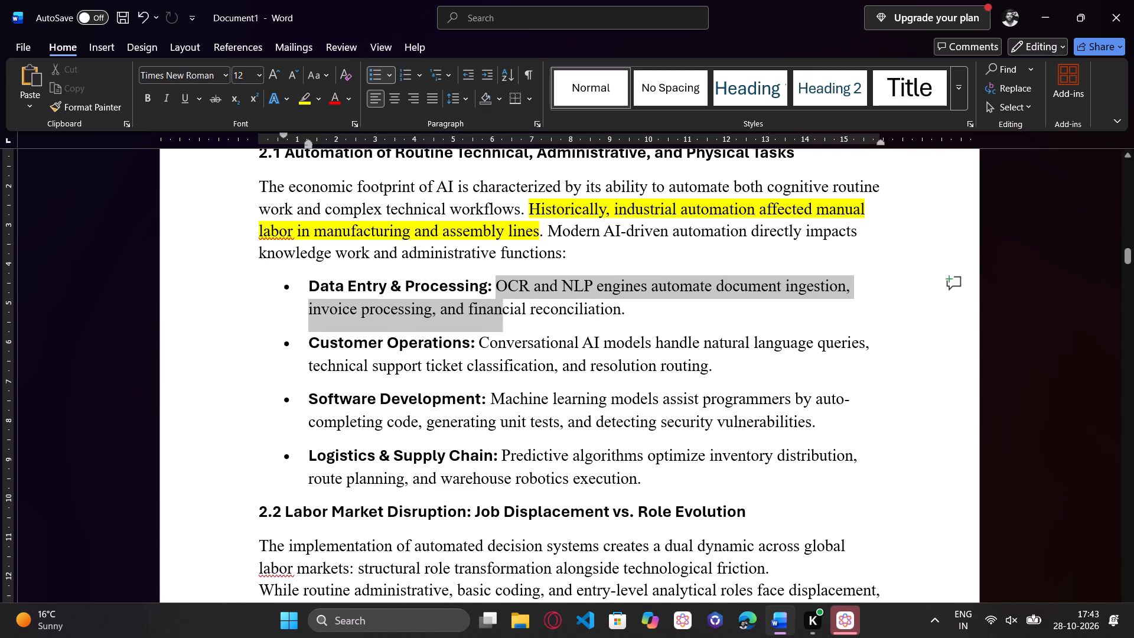
left_click_drag(487, 321, 628, 314)
left_click(690, 287)
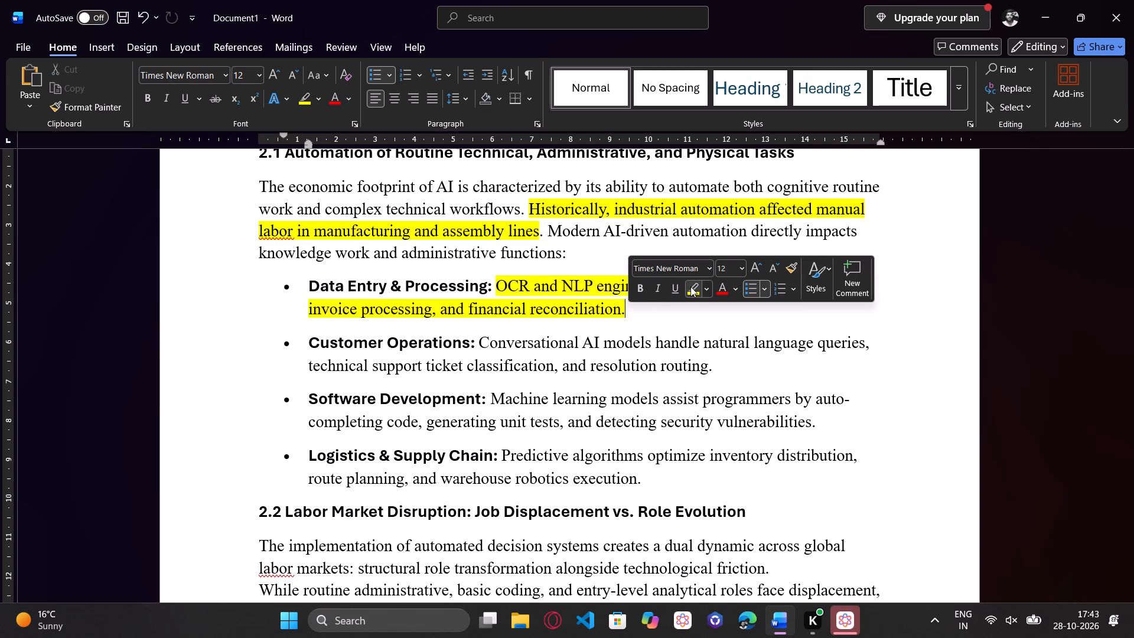
left_click_drag(481, 345, 562, 367)
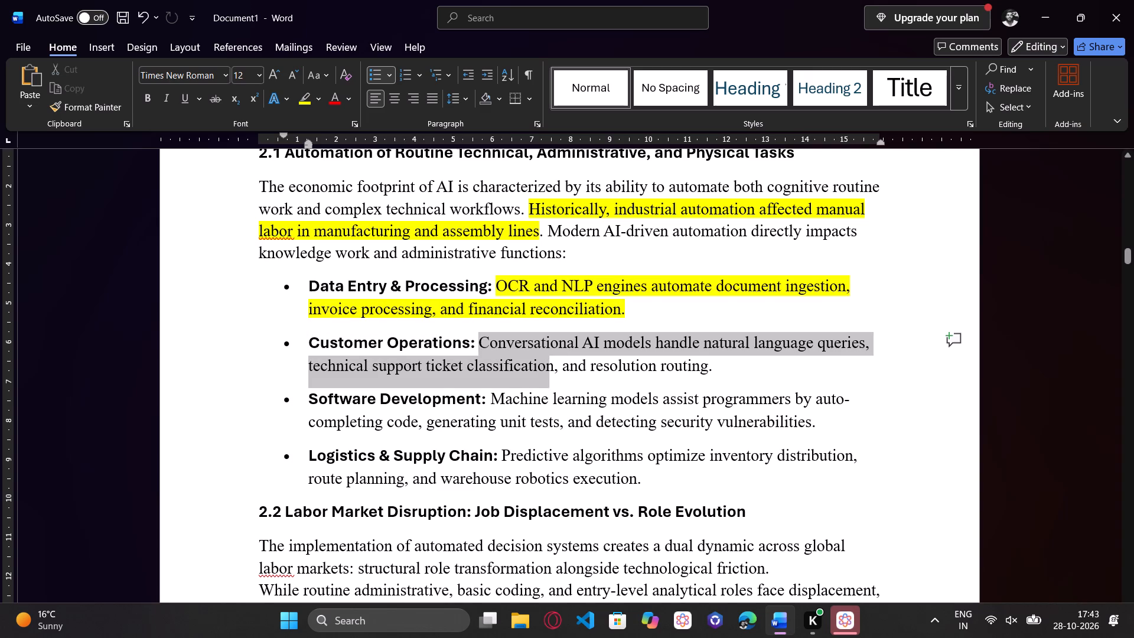
left_click_drag(562, 367, 714, 359)
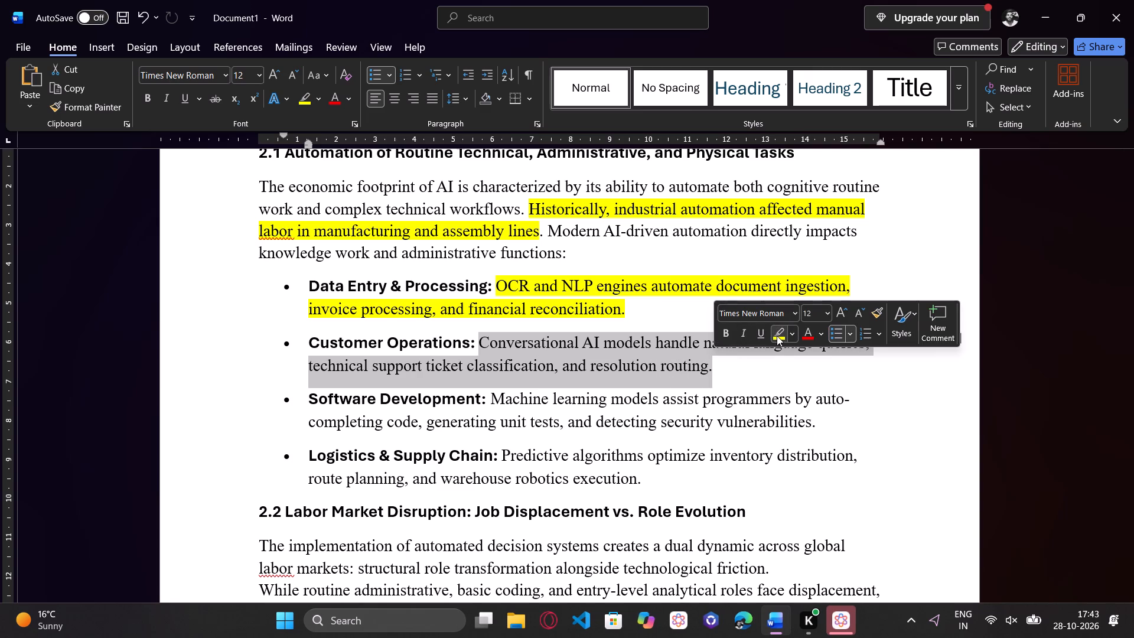
left_click(775, 337)
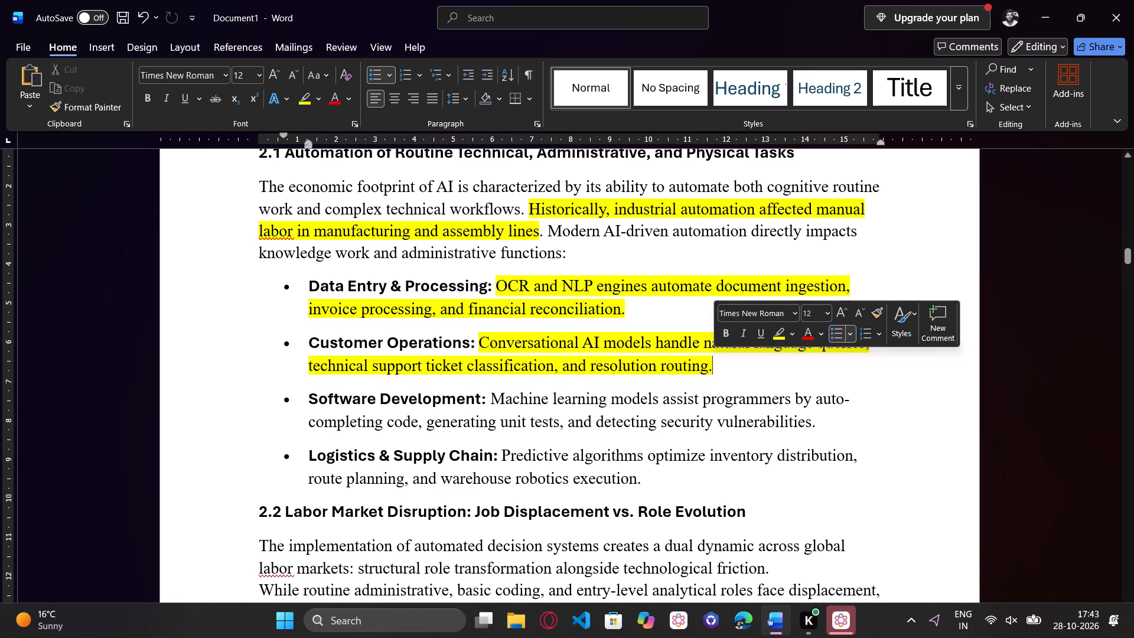
left_click_drag(491, 398, 780, 433)
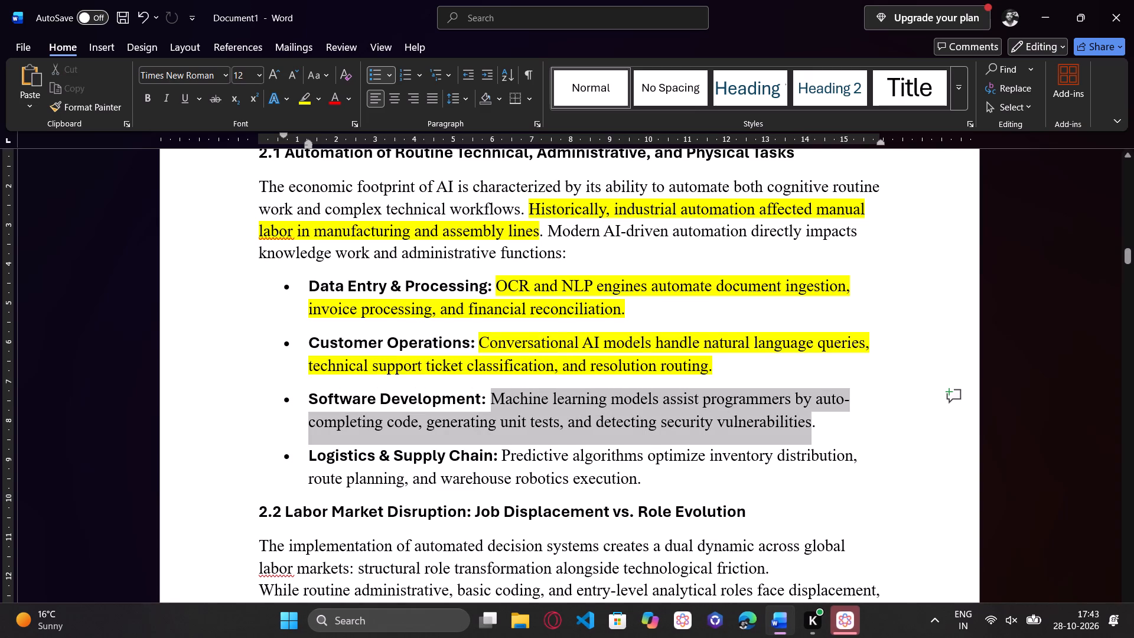
left_click_drag(780, 433, 819, 423)
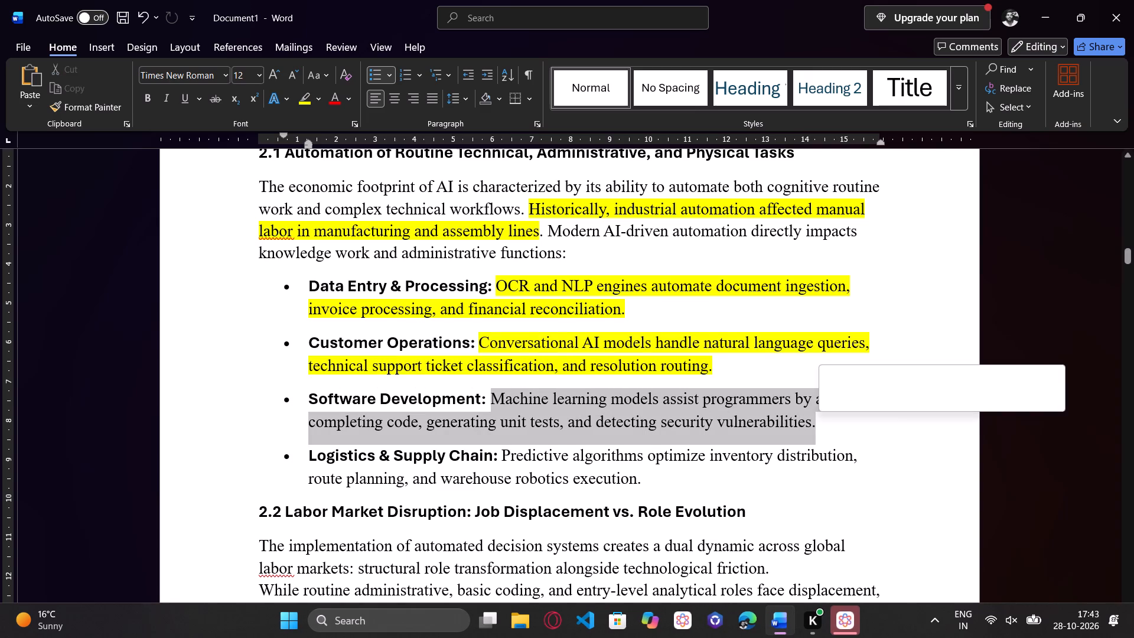
left_click(884, 396)
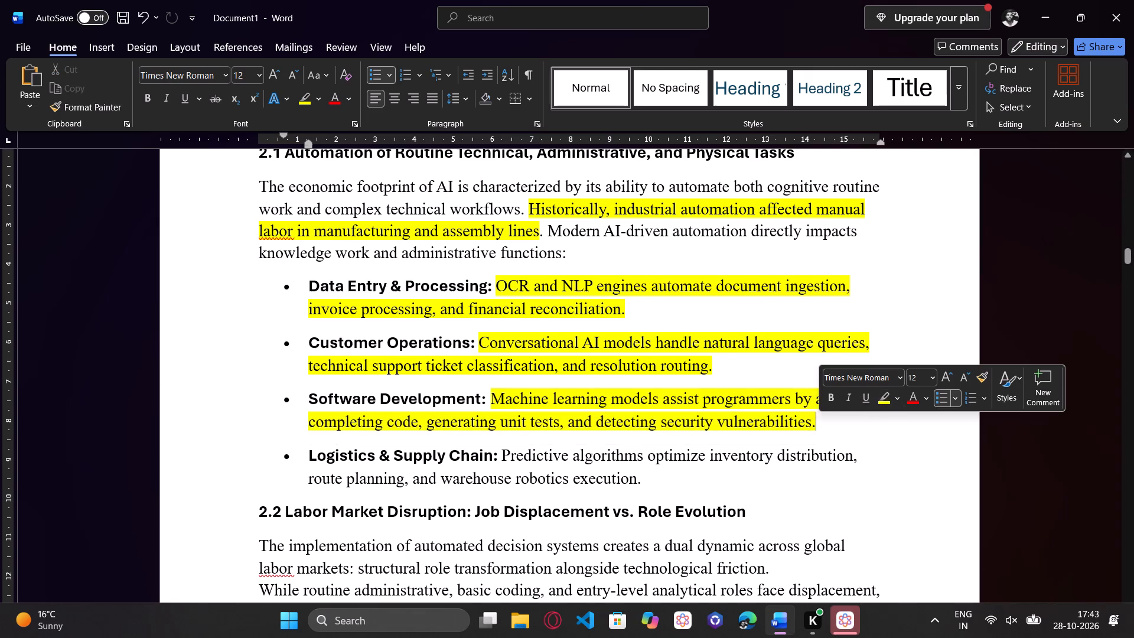
left_click(680, 441)
scroll(680, 441, "down", 1)
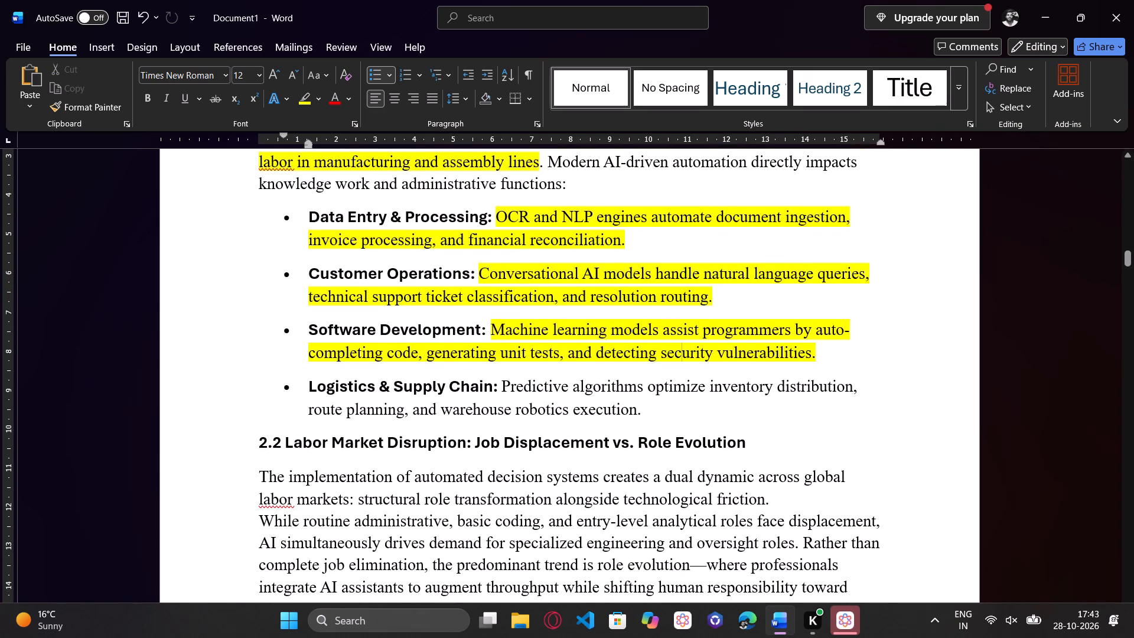
left_click_drag(645, 410, 529, 387)
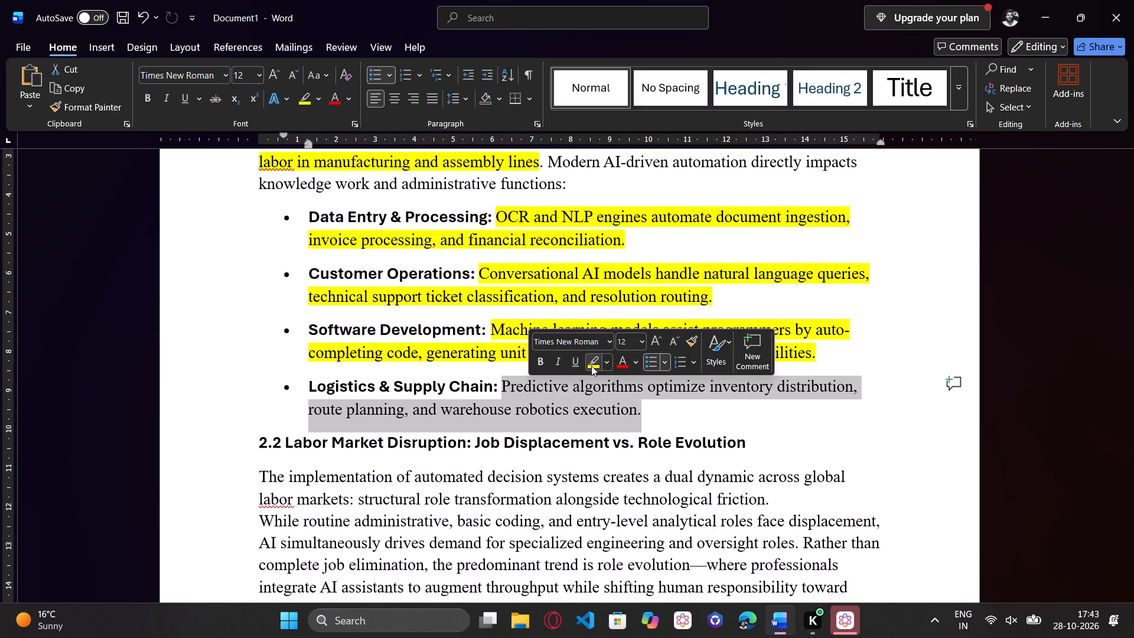
left_click(592, 366)
left_click(603, 436)
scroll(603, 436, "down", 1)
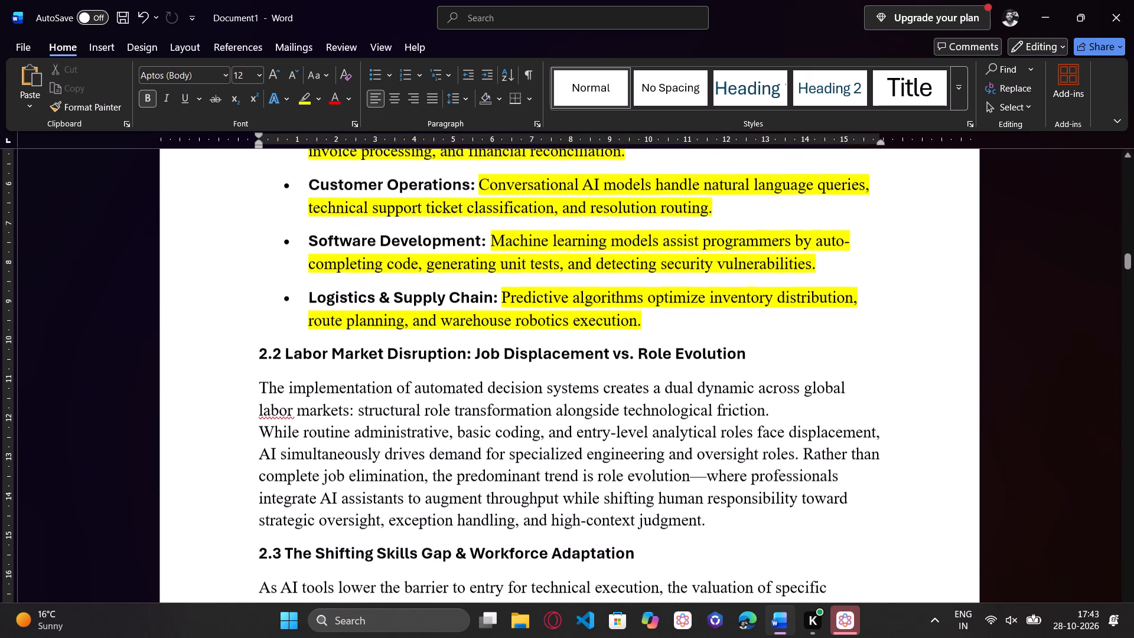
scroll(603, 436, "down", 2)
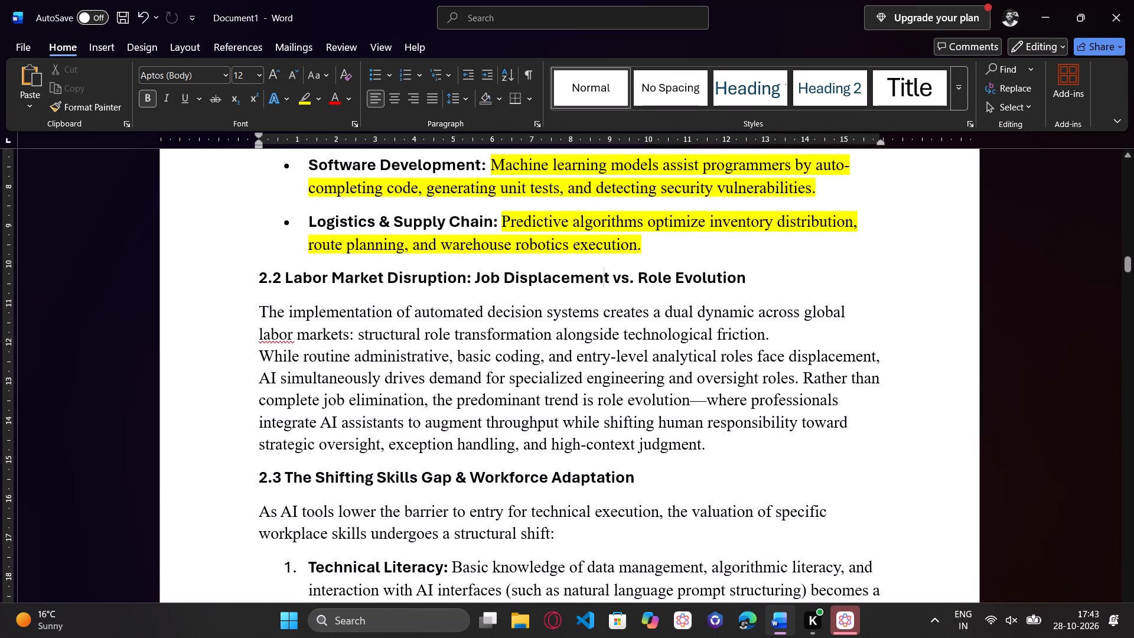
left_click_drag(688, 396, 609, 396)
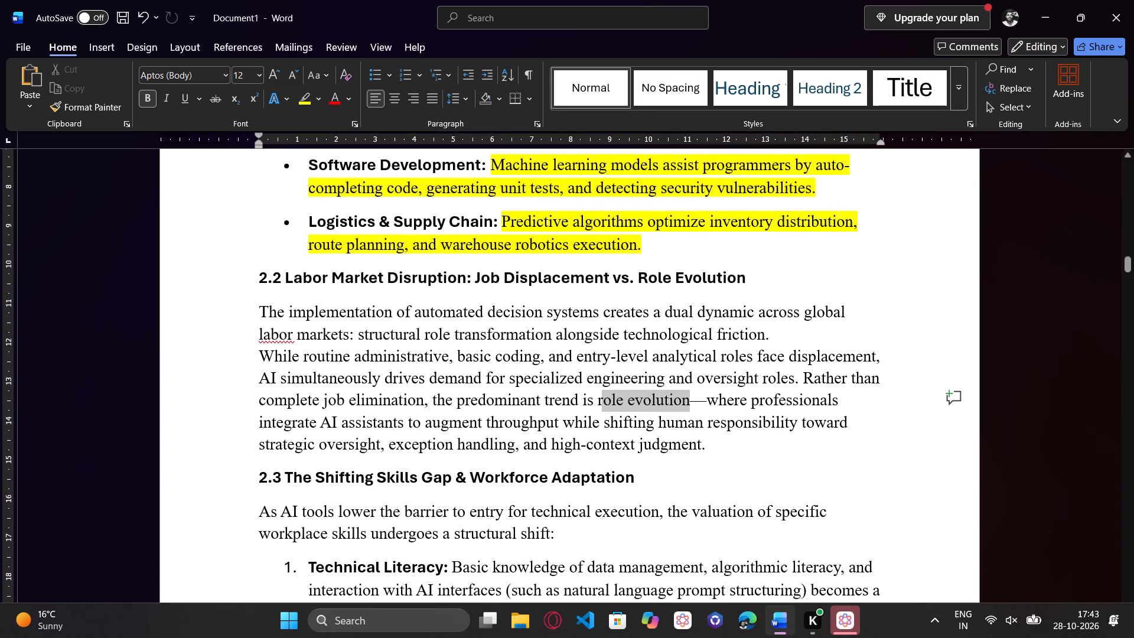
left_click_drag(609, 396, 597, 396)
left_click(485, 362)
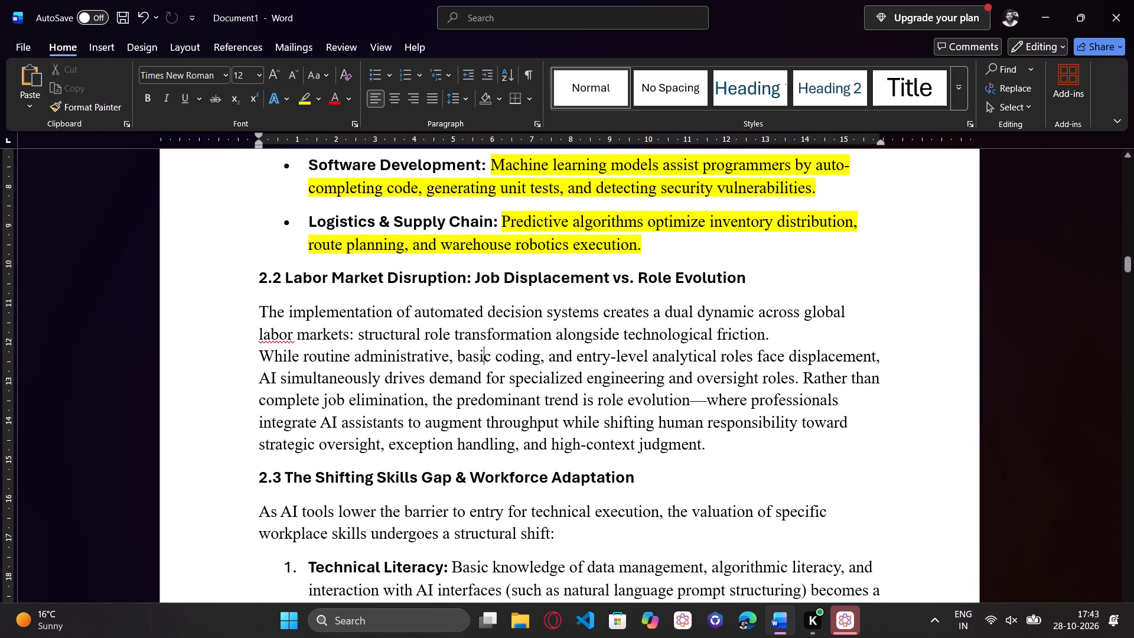
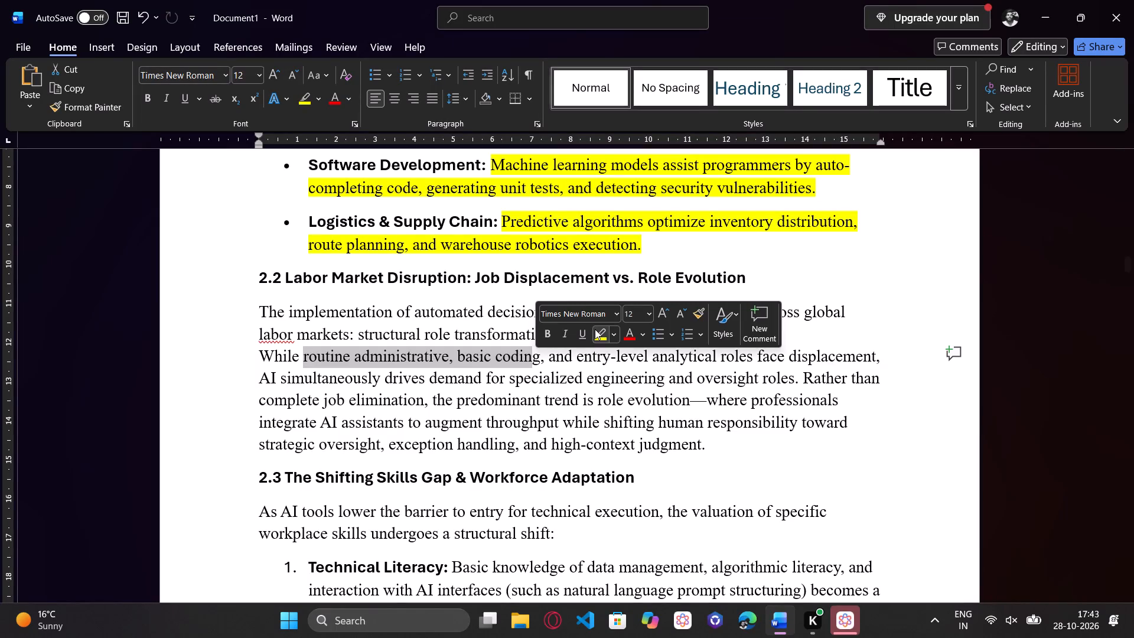
Highlight "administrative, basic coding," in yellow in the second sentence of section 2.2.
left_click(540, 357)
left_click_drag(540, 357, 384, 367)
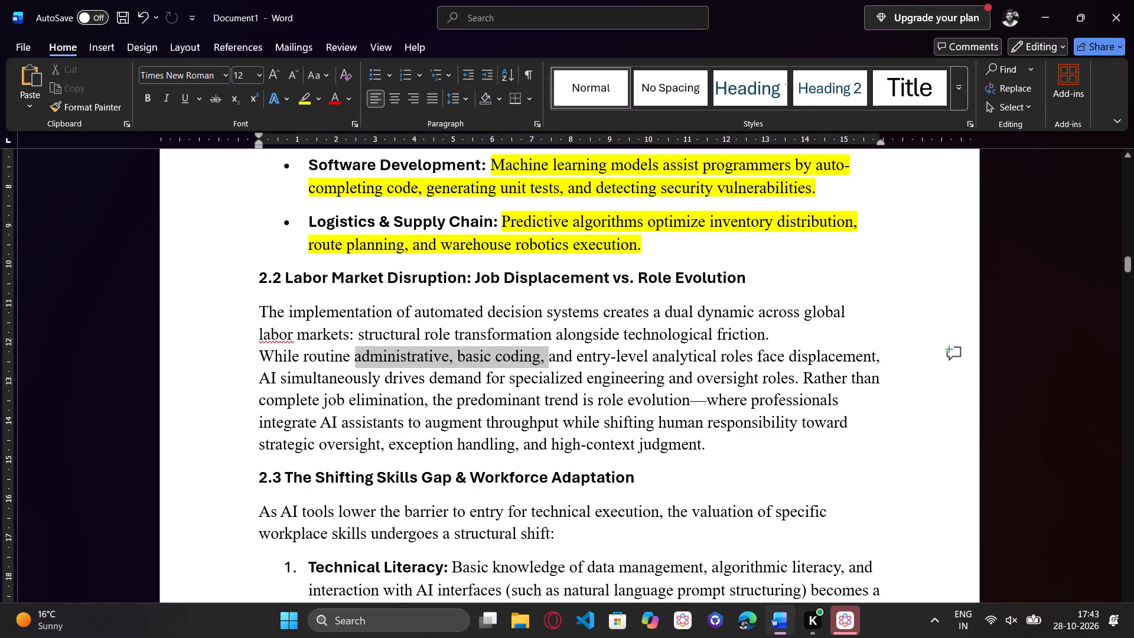
left_click_drag(384, 367, 366, 367)
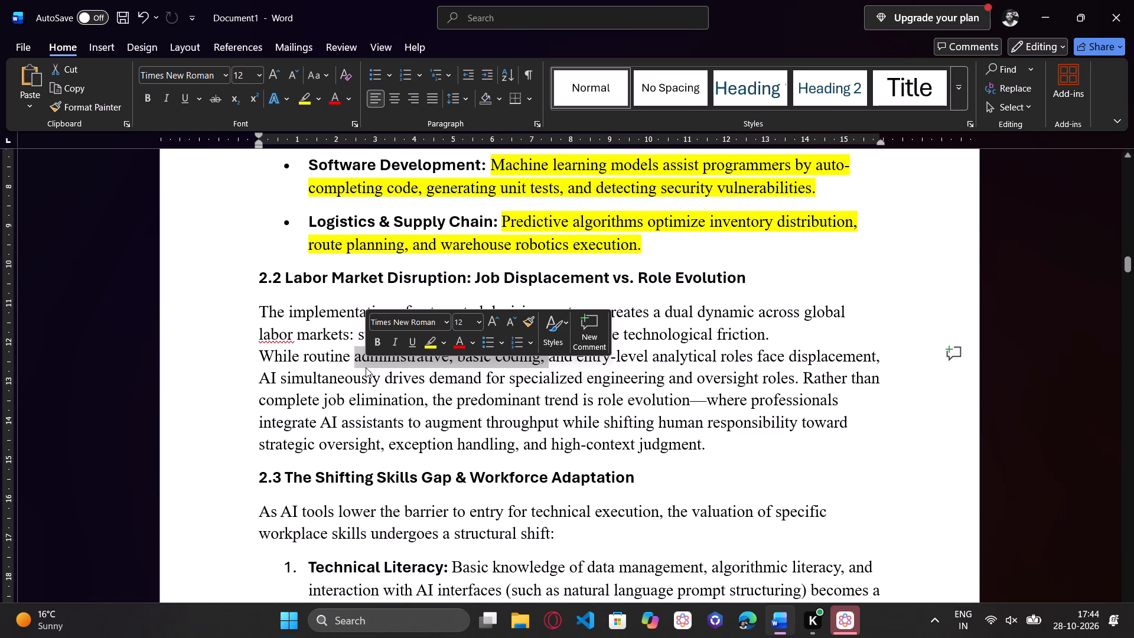
left_click(434, 346)
left_click(448, 371)
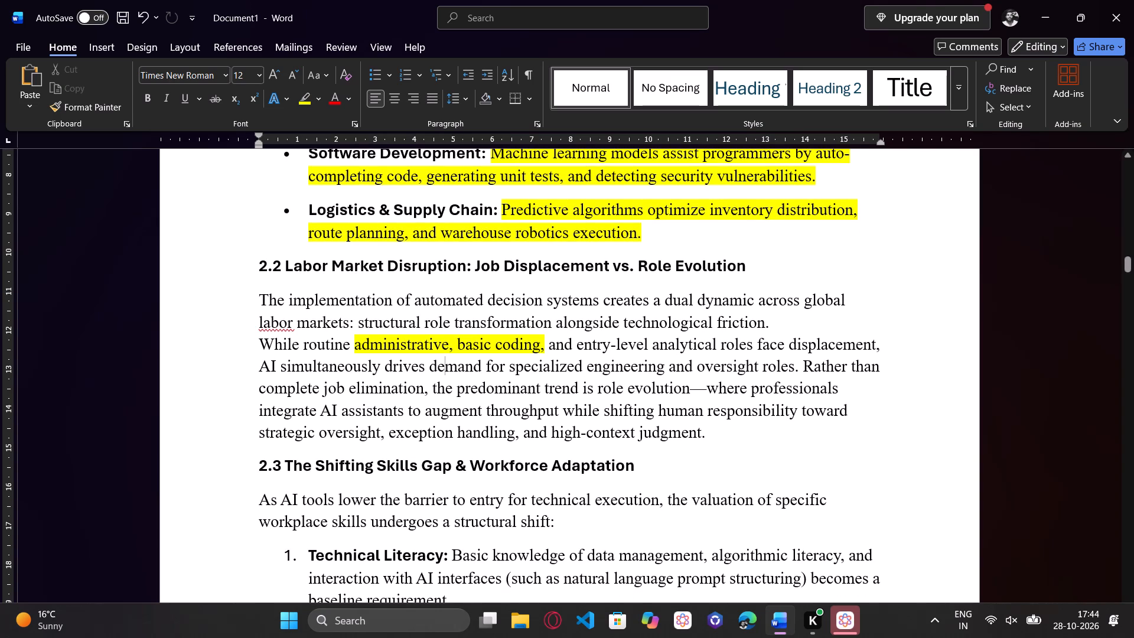
Highlight "and entry-level analytical roles face displacement" in yellow in section 2.2.
scroll(470, 355, "down", 1)
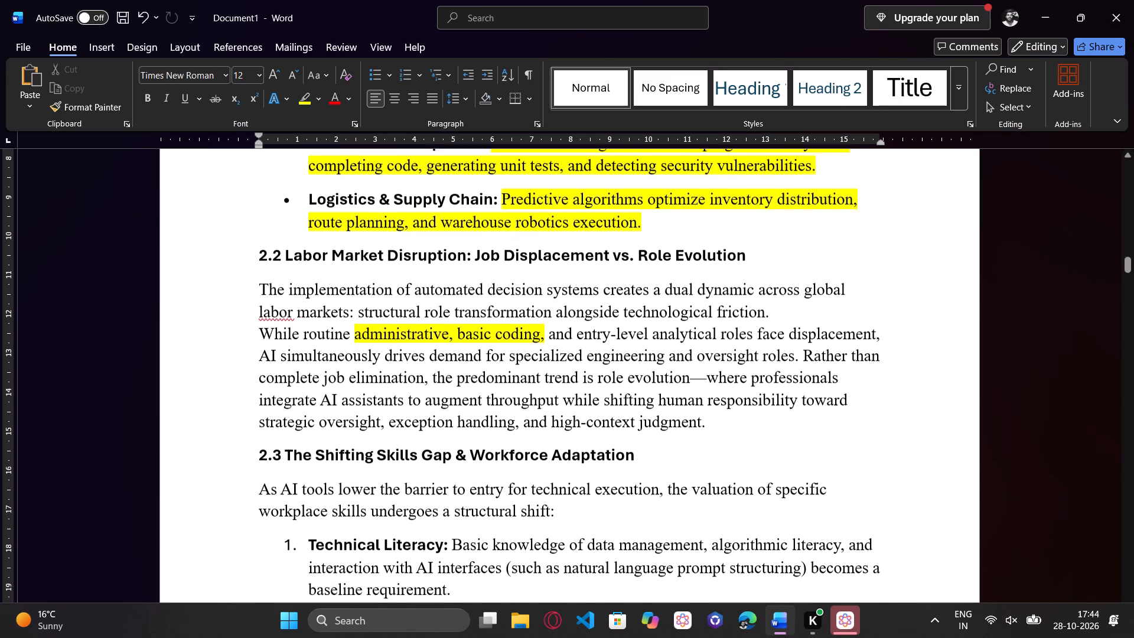
scroll(470, 355, "down", 1)
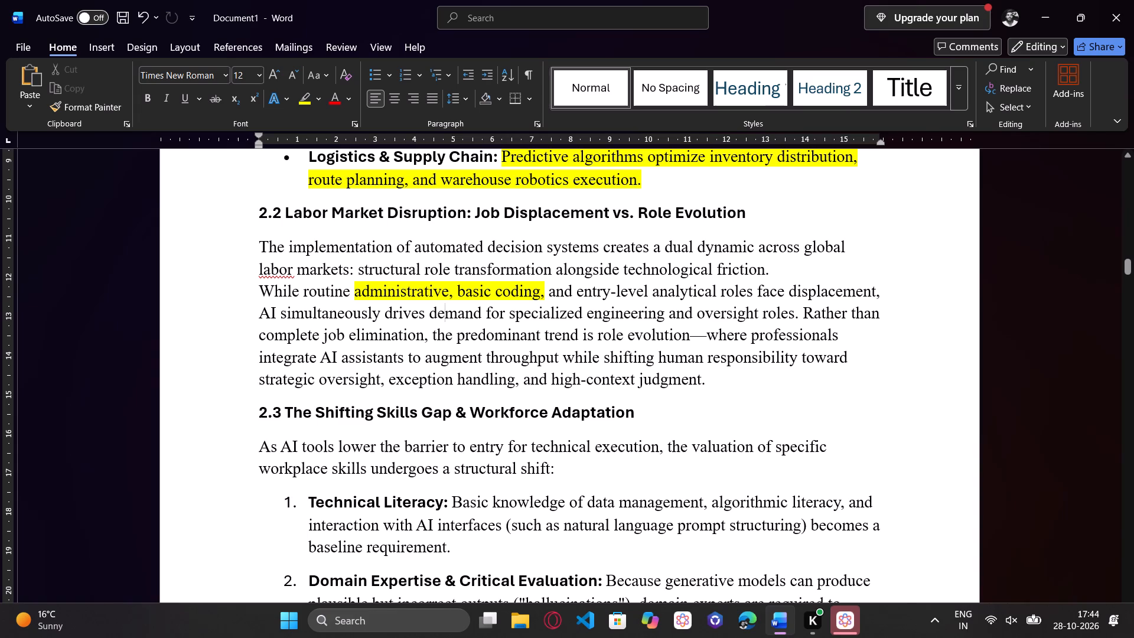
left_click_drag(574, 289, 676, 282)
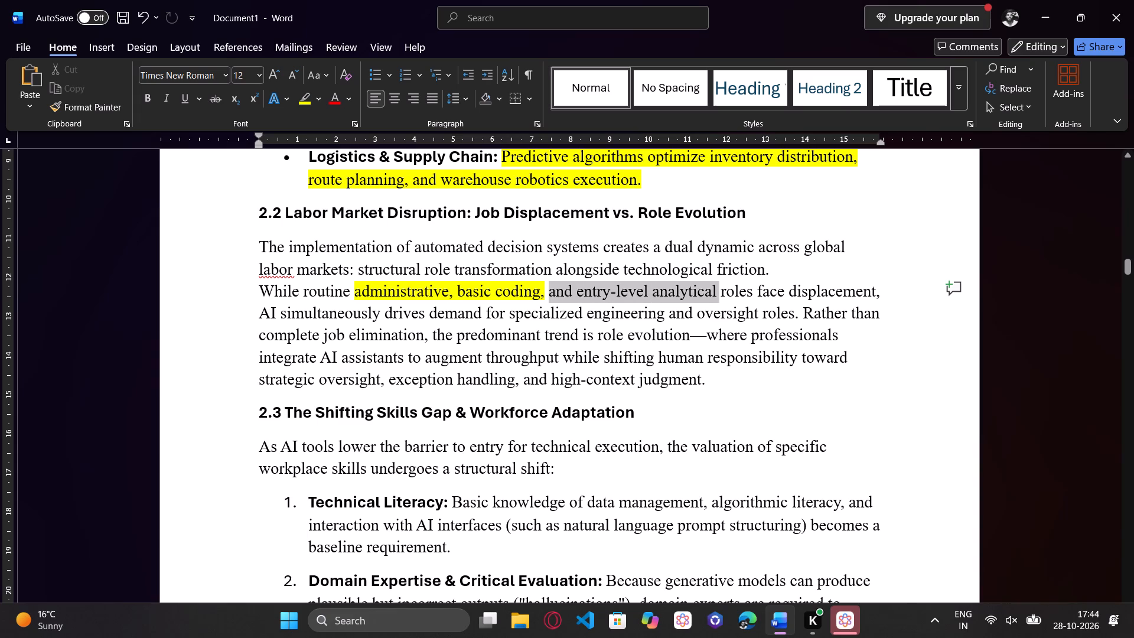
left_click_drag(676, 282, 833, 300)
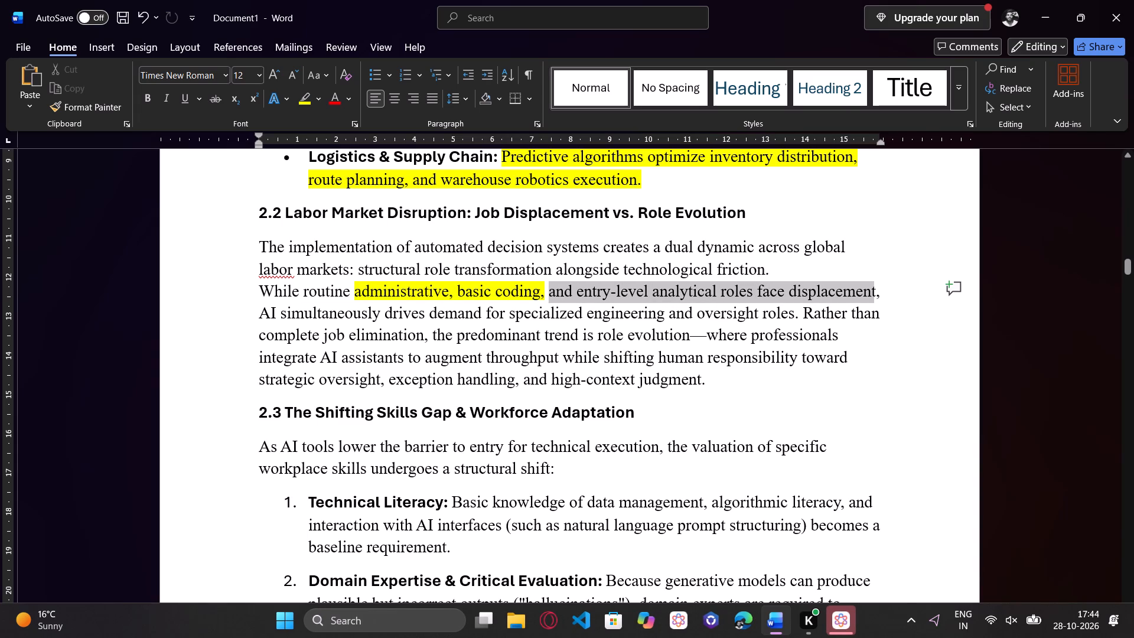
left_click_drag(833, 300, 875, 291)
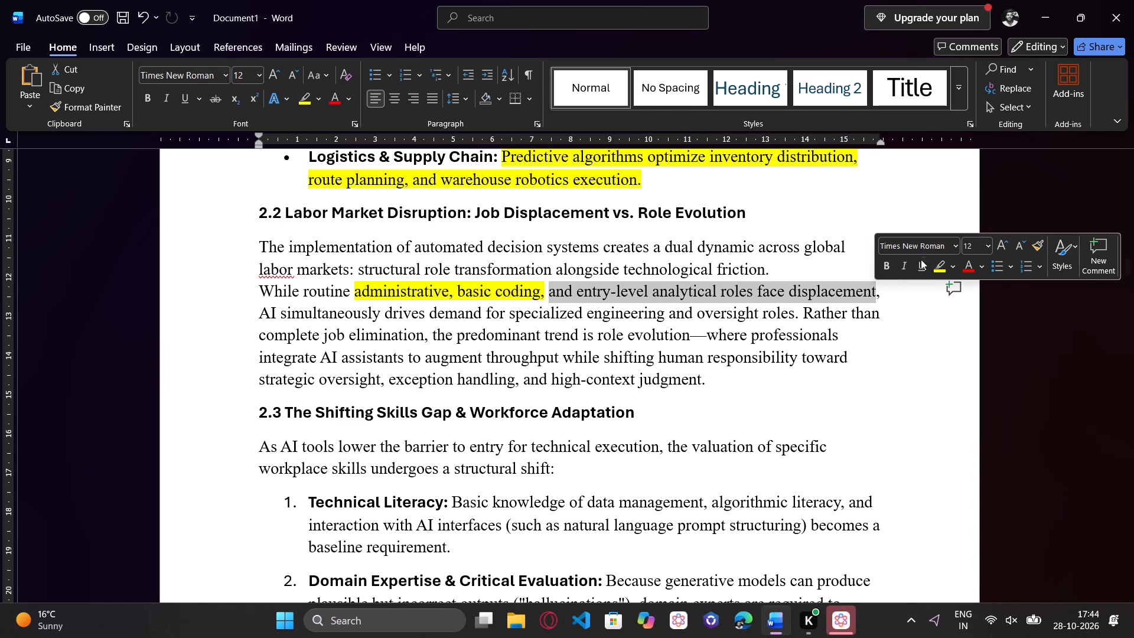
left_click(936, 269)
left_click(768, 358)
Highlight "("hallucinations")," in yellow in the Domain Expertise & Critical Evaluation item of section 2.3.
scroll(768, 358, "down", 1)
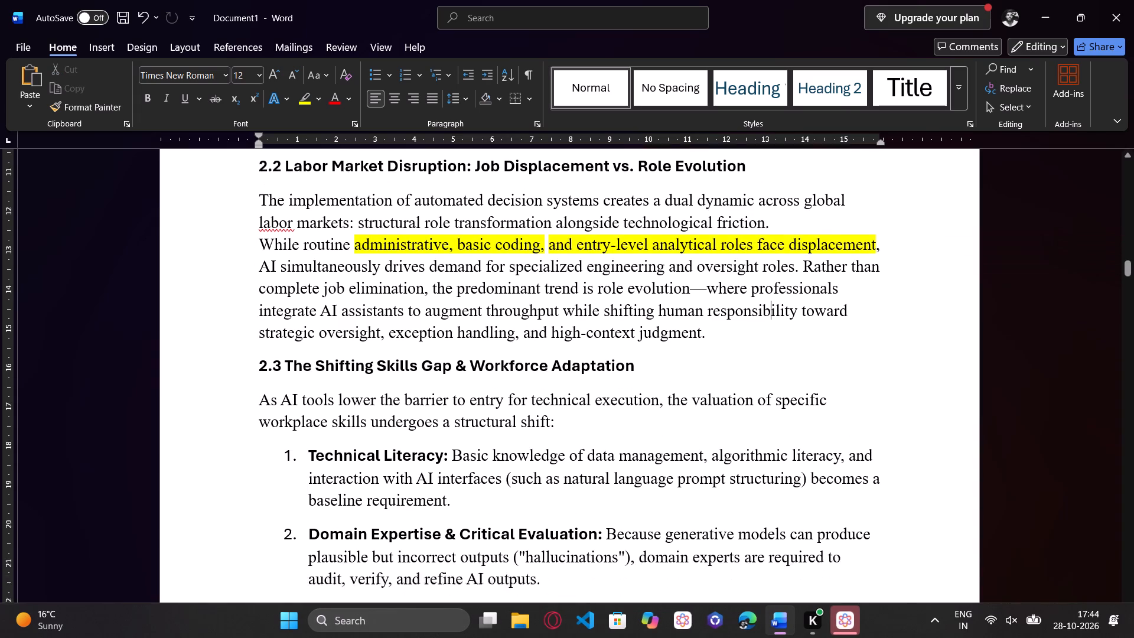
scroll(768, 358, "down", 2)
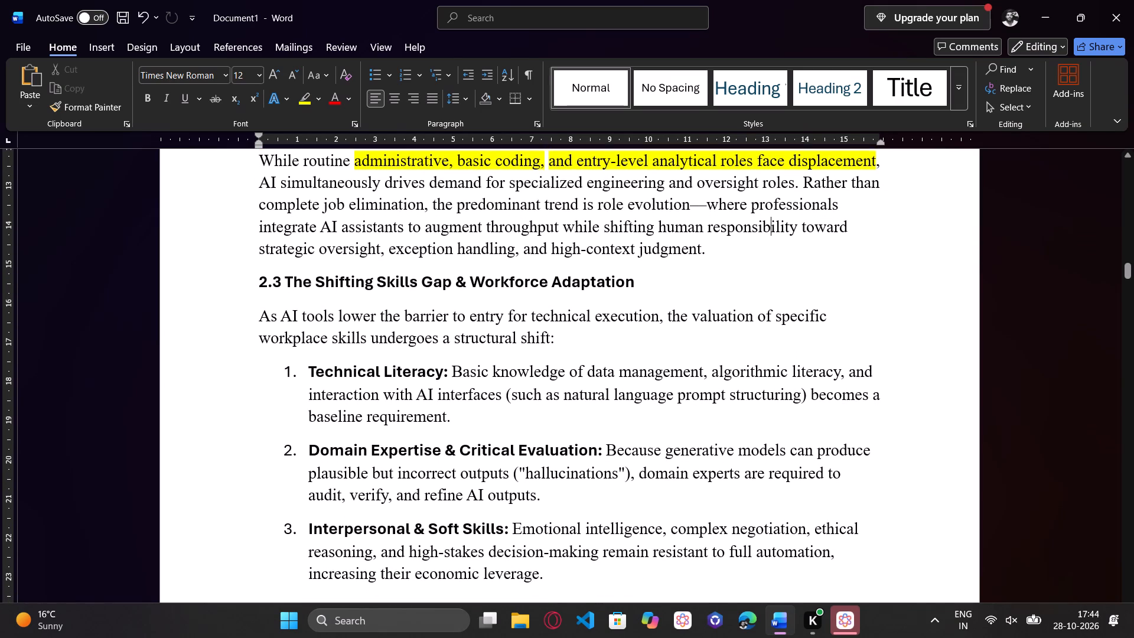
scroll(550, 324, "down", 1)
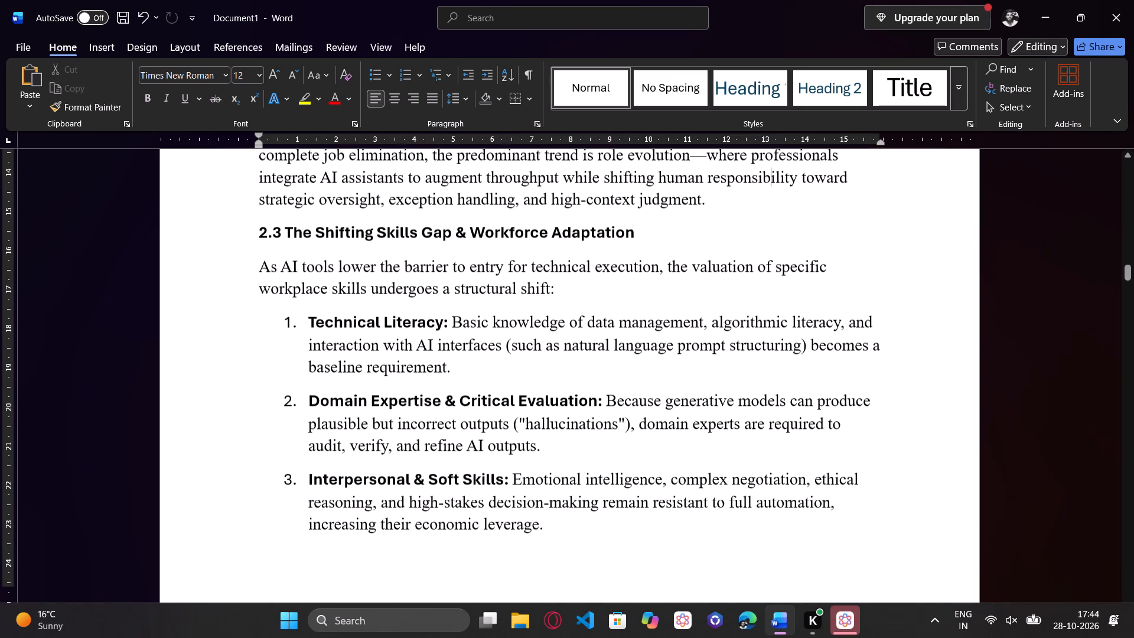
scroll(550, 324, "down", 1)
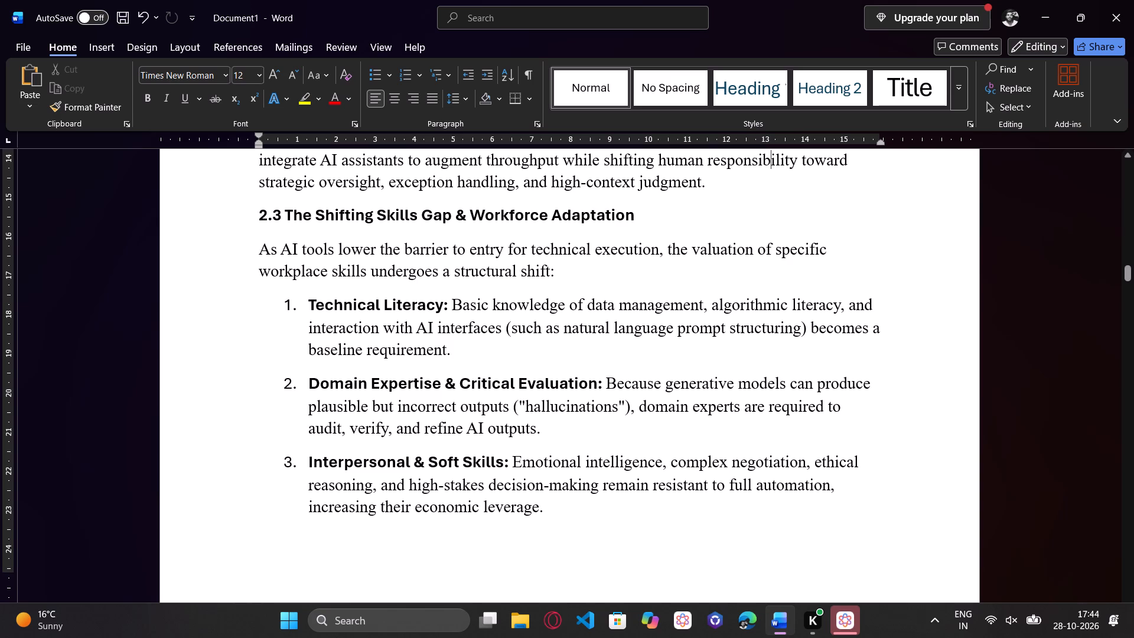
scroll(589, 301, "down", 1)
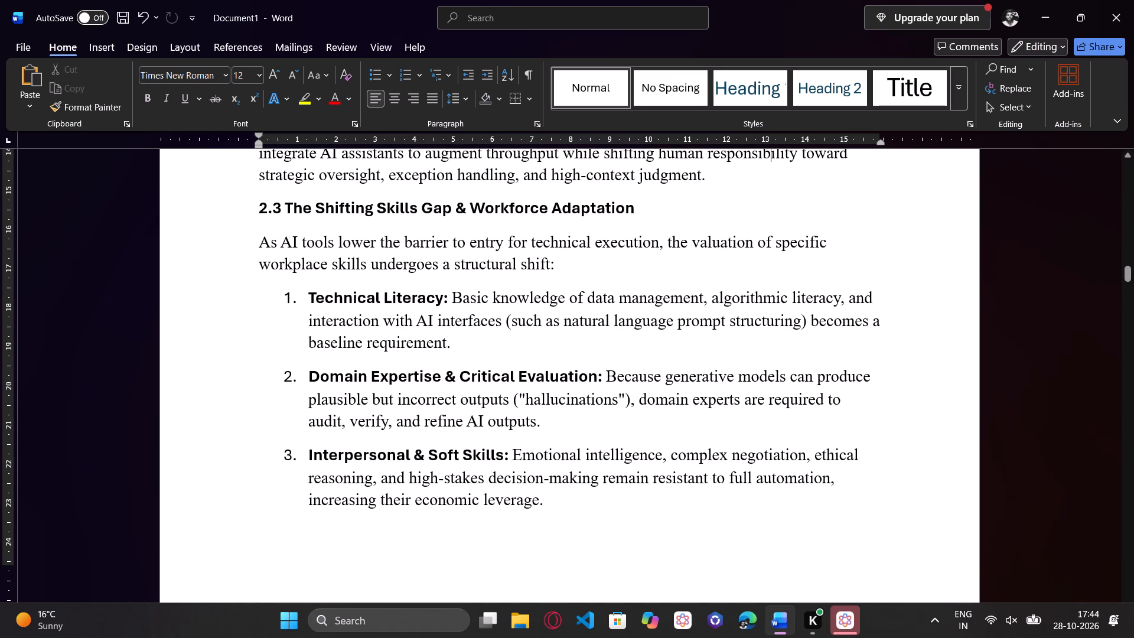
scroll(589, 301, "down", 1)
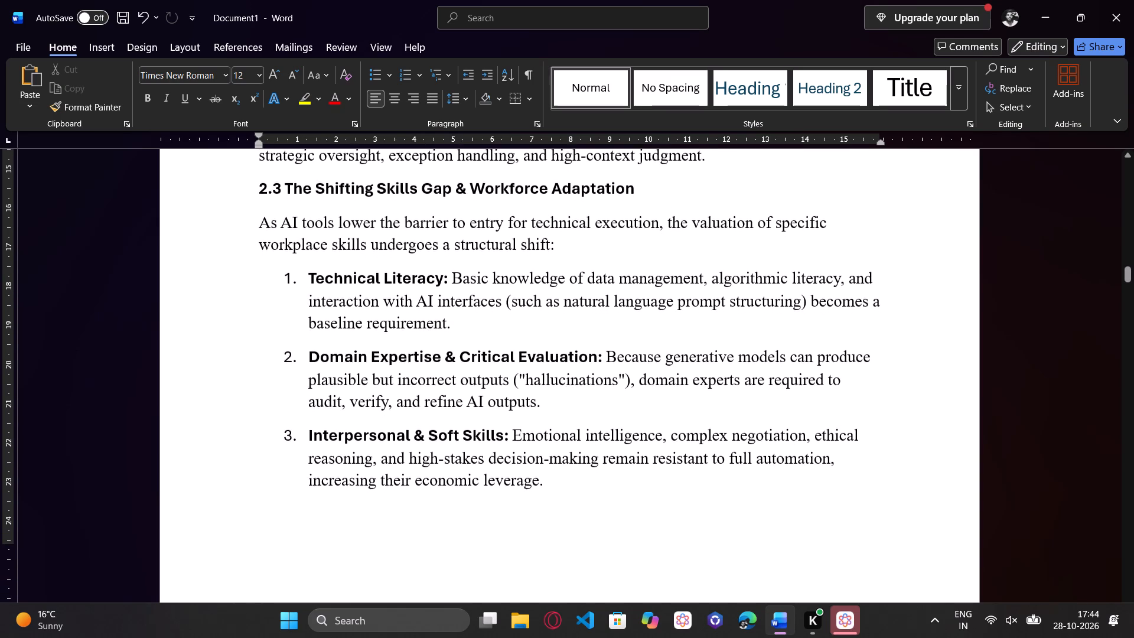
scroll(589, 301, "down", 1)
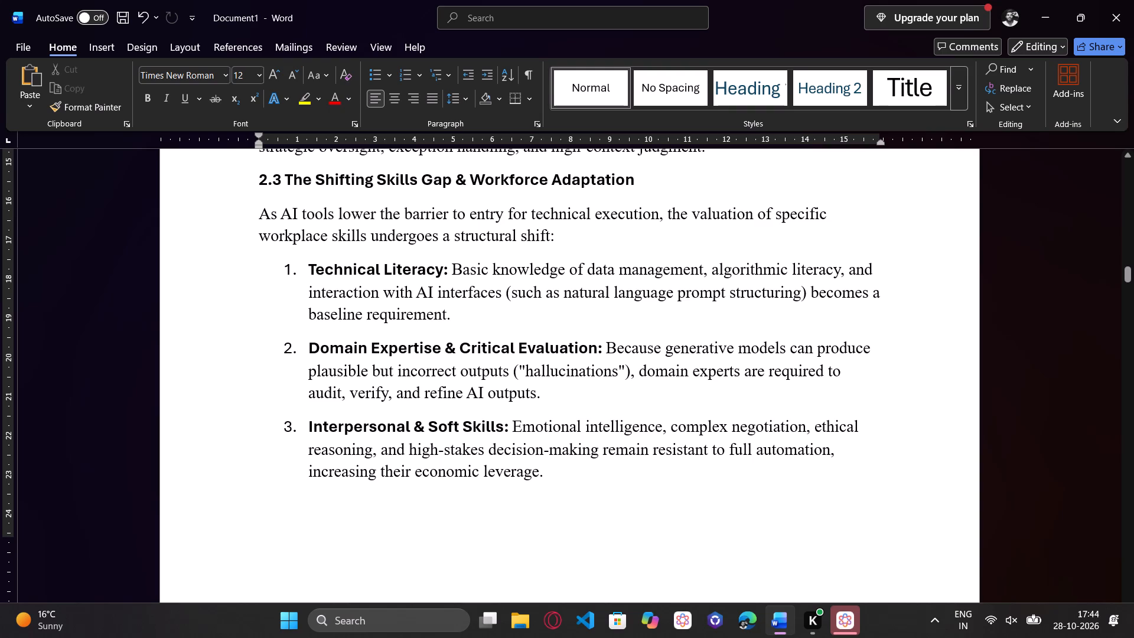
scroll(589, 301, "down", 2)
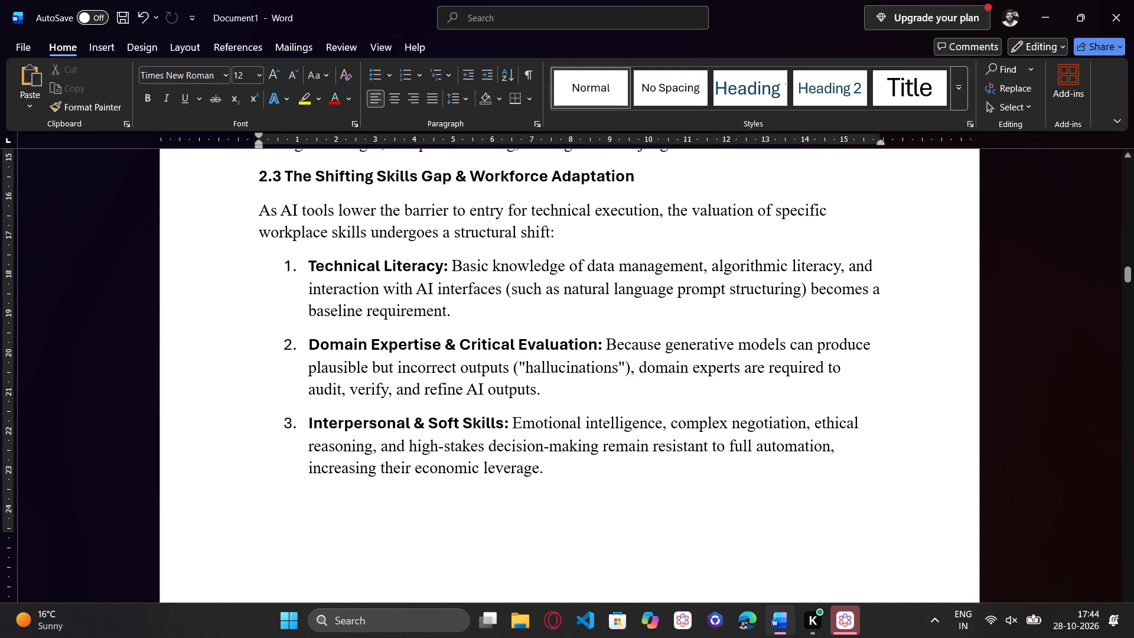
scroll(589, 301, "down", 2)
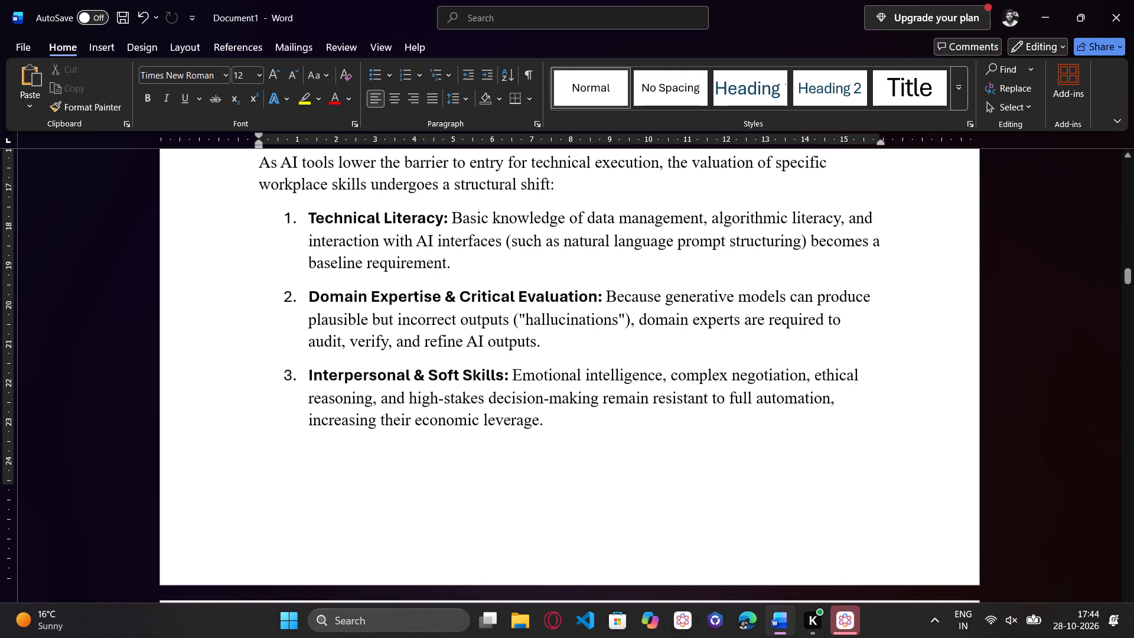
scroll(589, 301, "down", 2)
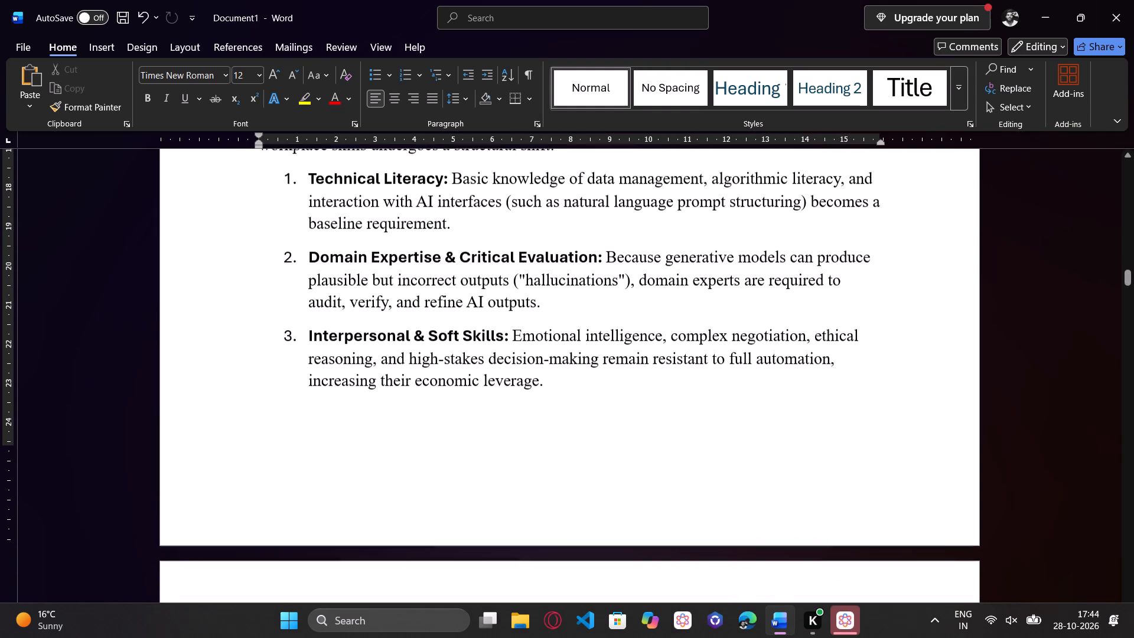
scroll(589, 336, "down", 2)
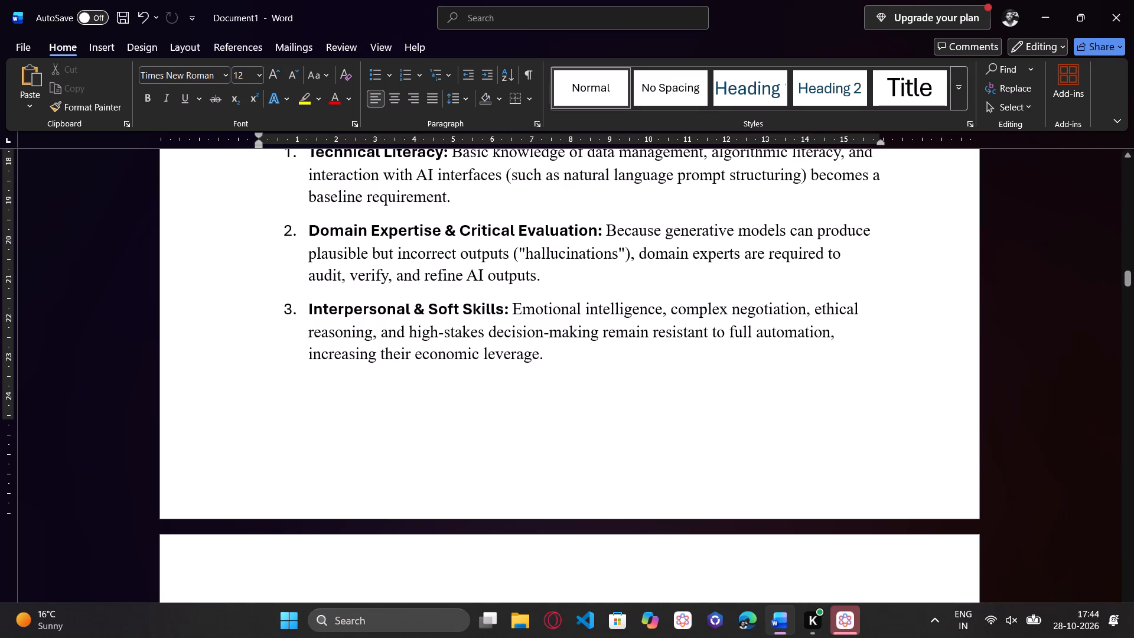
left_click_drag(631, 248, 542, 250)
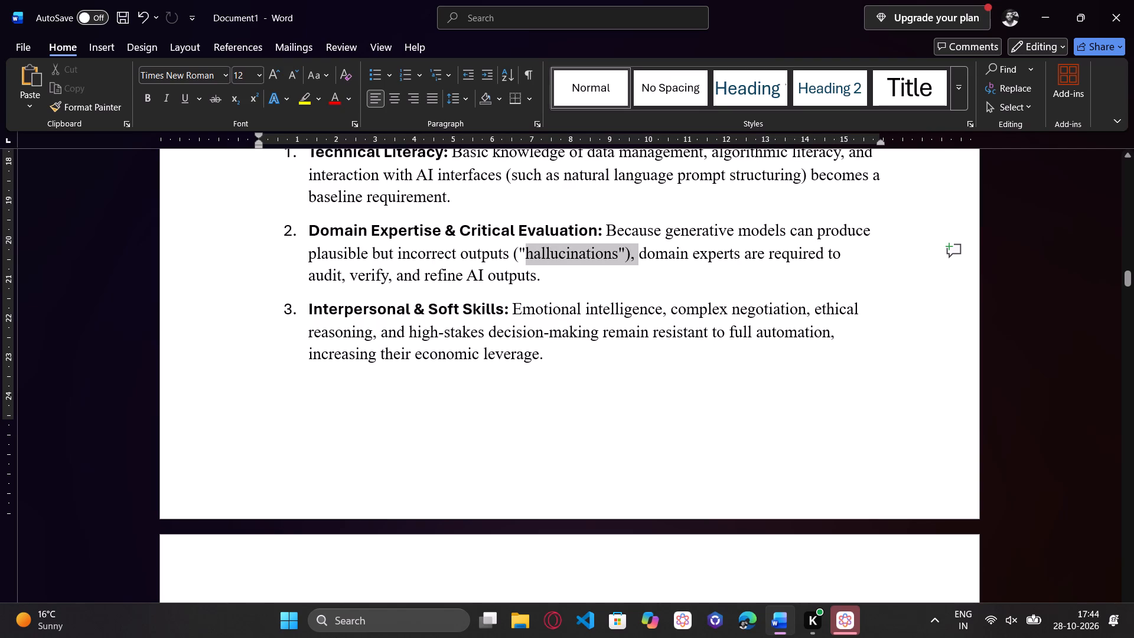
left_click_drag(542, 250, 516, 250)
left_click(579, 230)
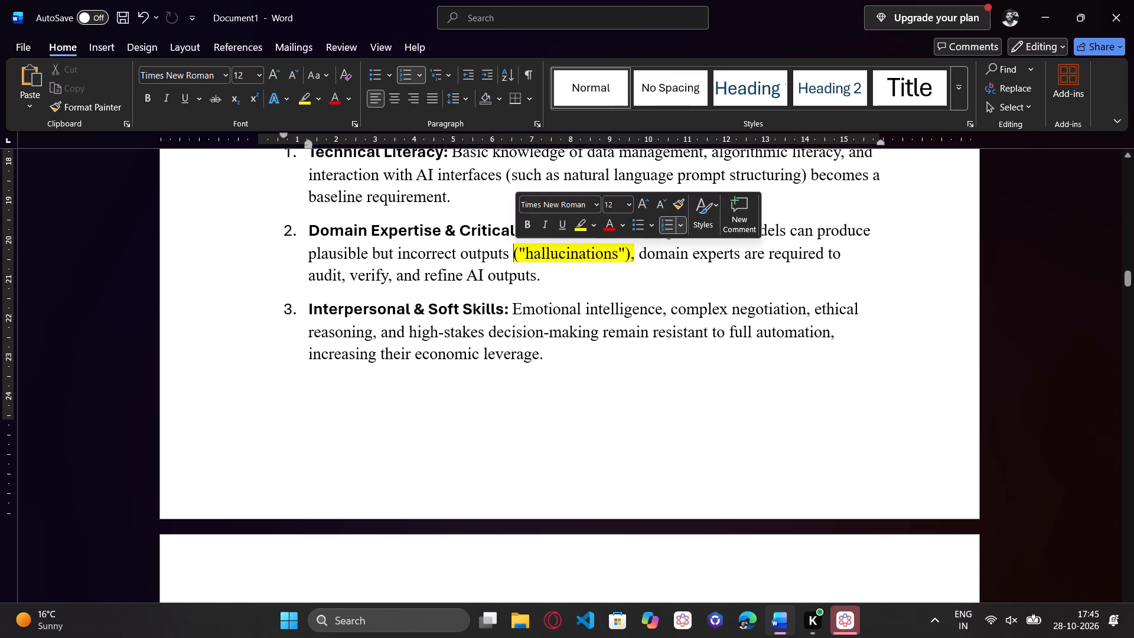
left_click(573, 277)
Highlight "massive data center capacity, high-bandwidth interconnects," in yellow in the first paragraph of section 2.4.
scroll(565, 331, "down", 1)
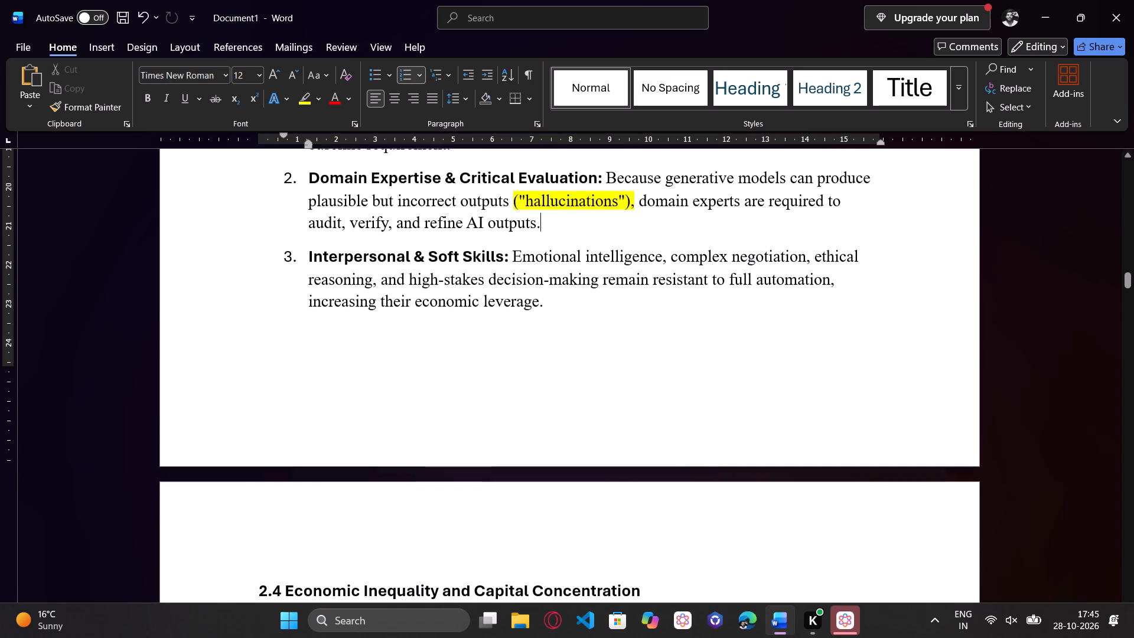
scroll(565, 331, "down", 2)
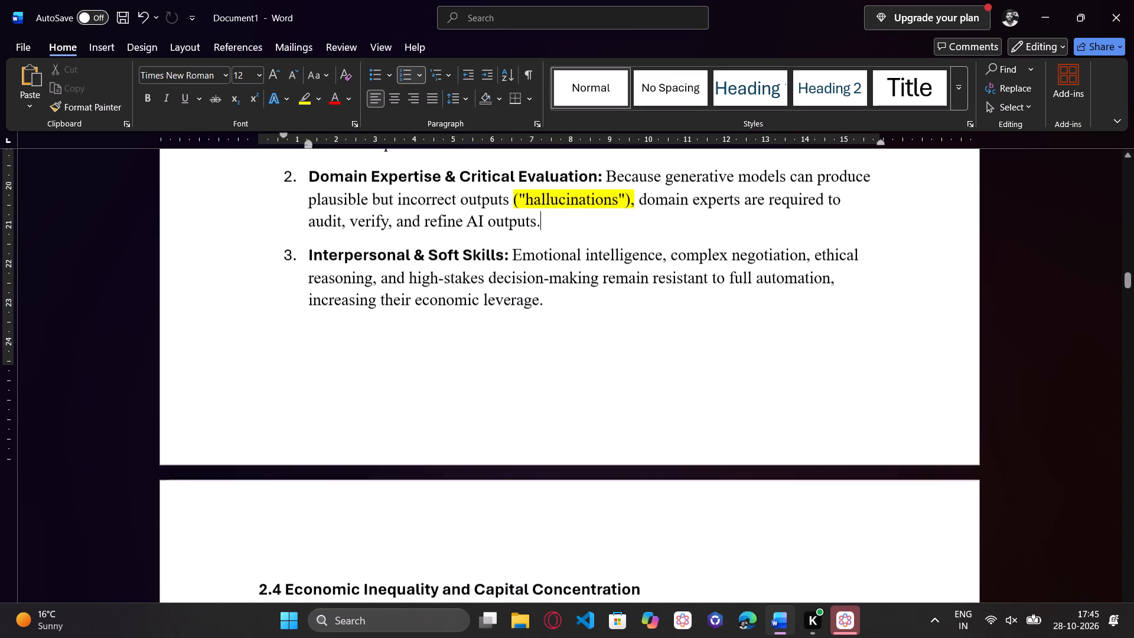
scroll(565, 331, "down", 1)
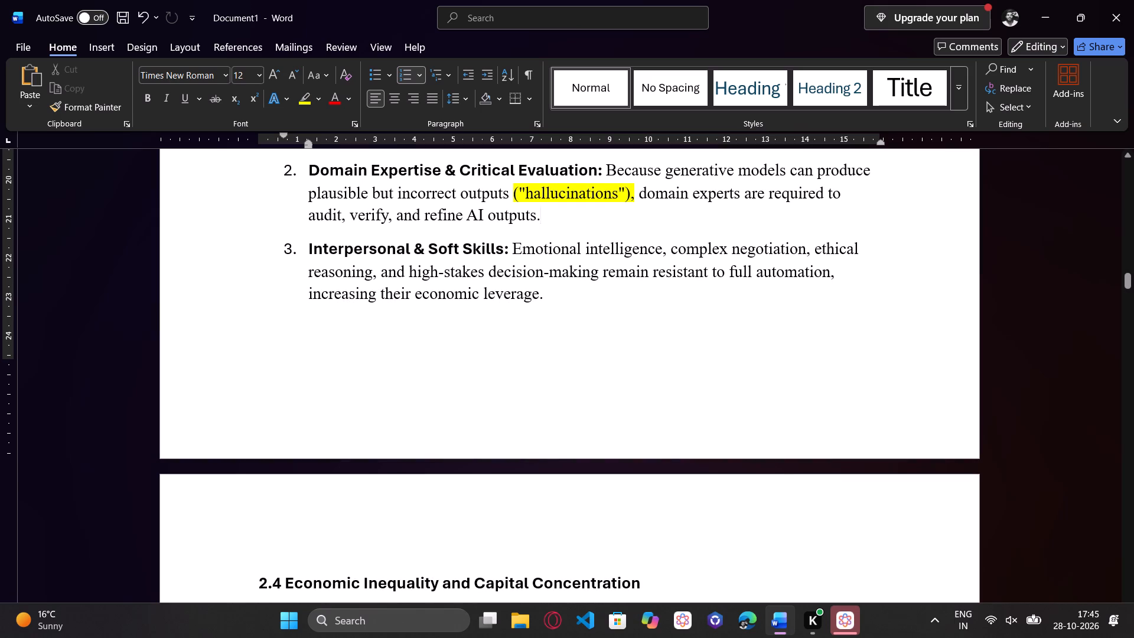
scroll(557, 297, "down", 2)
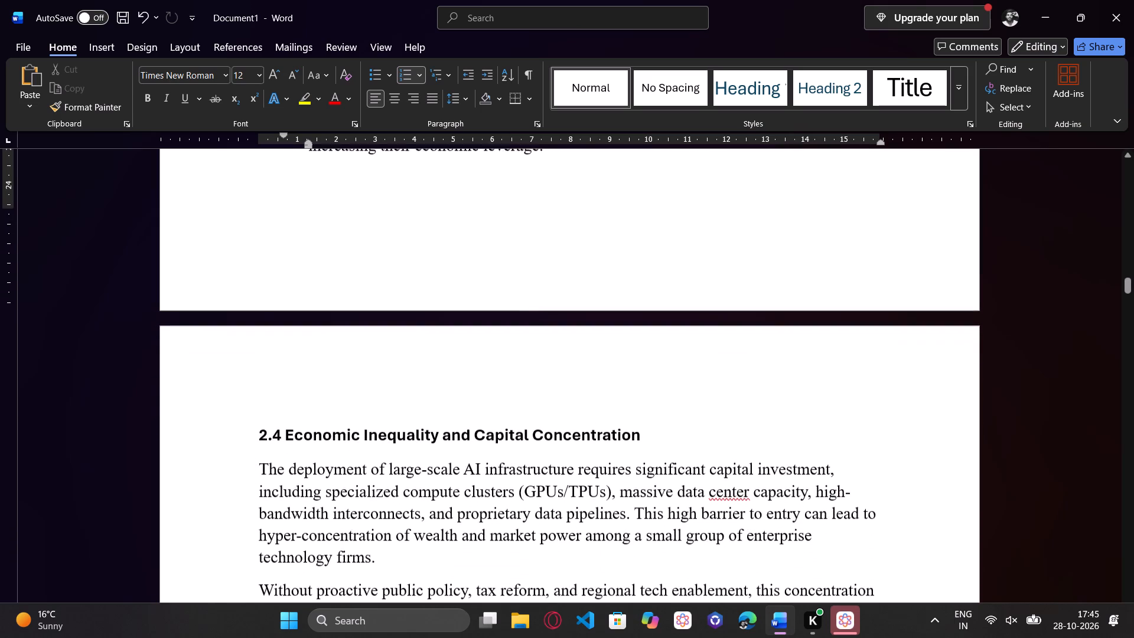
scroll(557, 297, "down", 1)
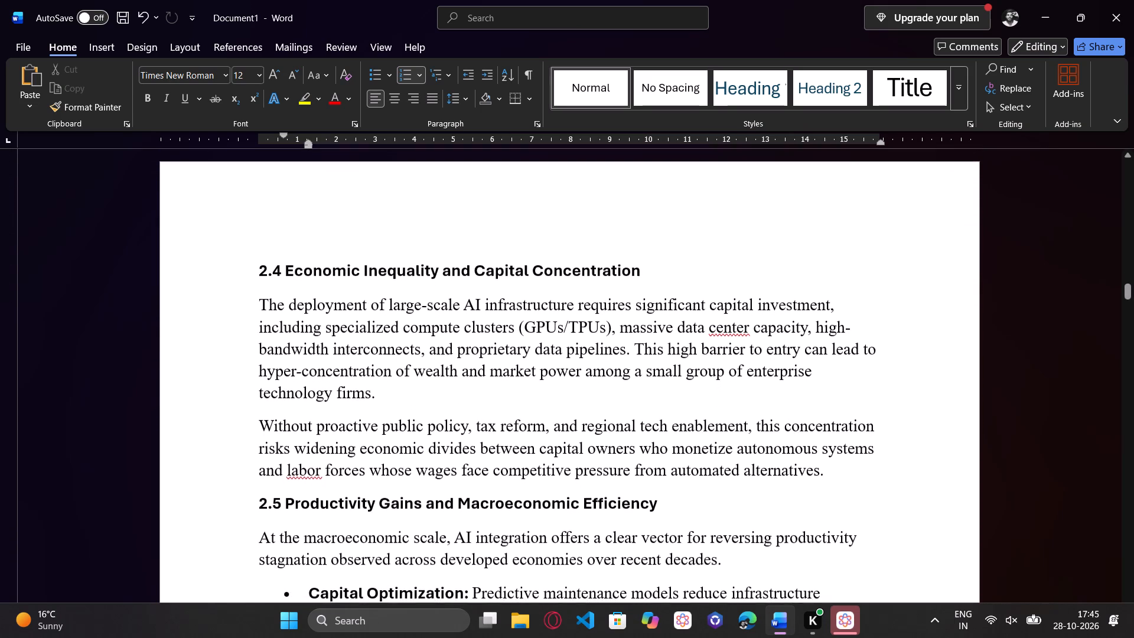
scroll(557, 297, "down", 1)
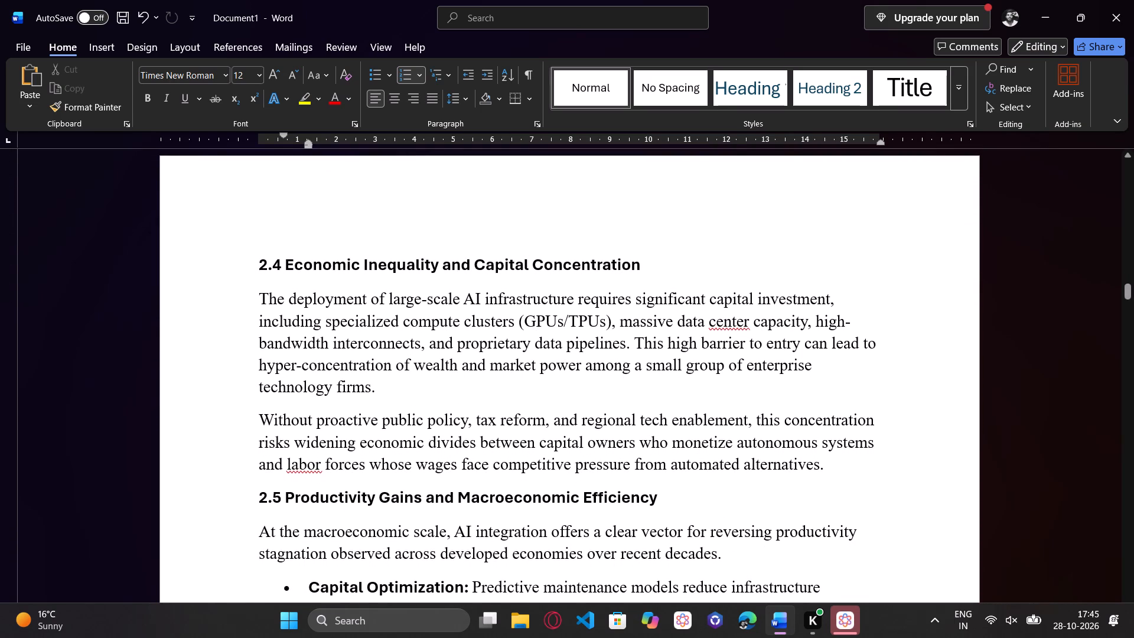
scroll(549, 320, "down", 2)
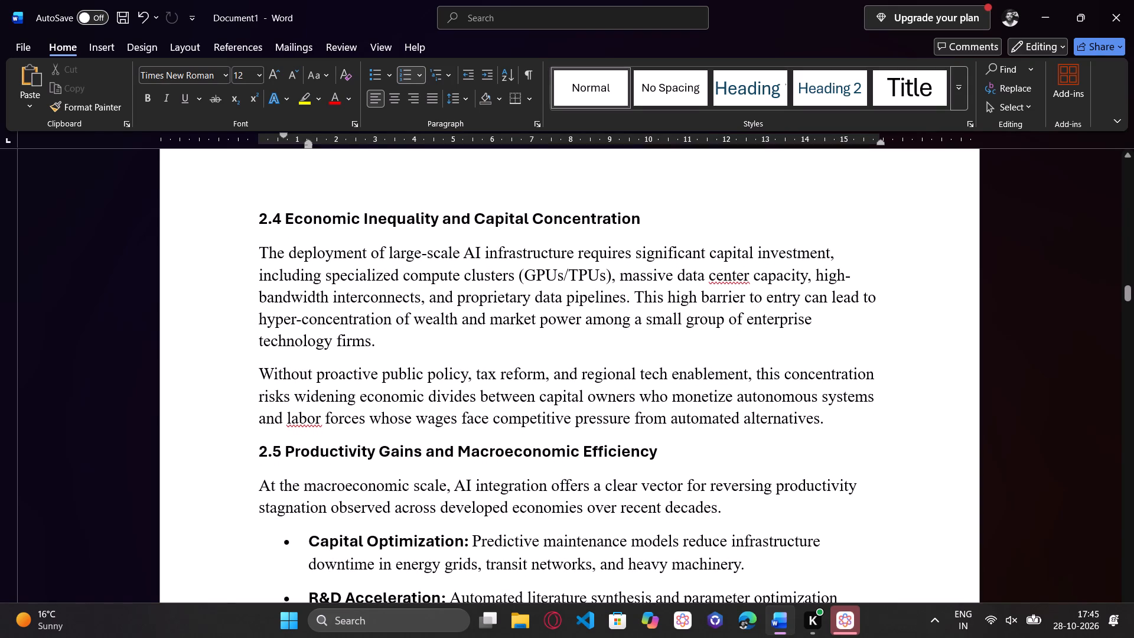
left_click_drag(618, 280, 663, 278)
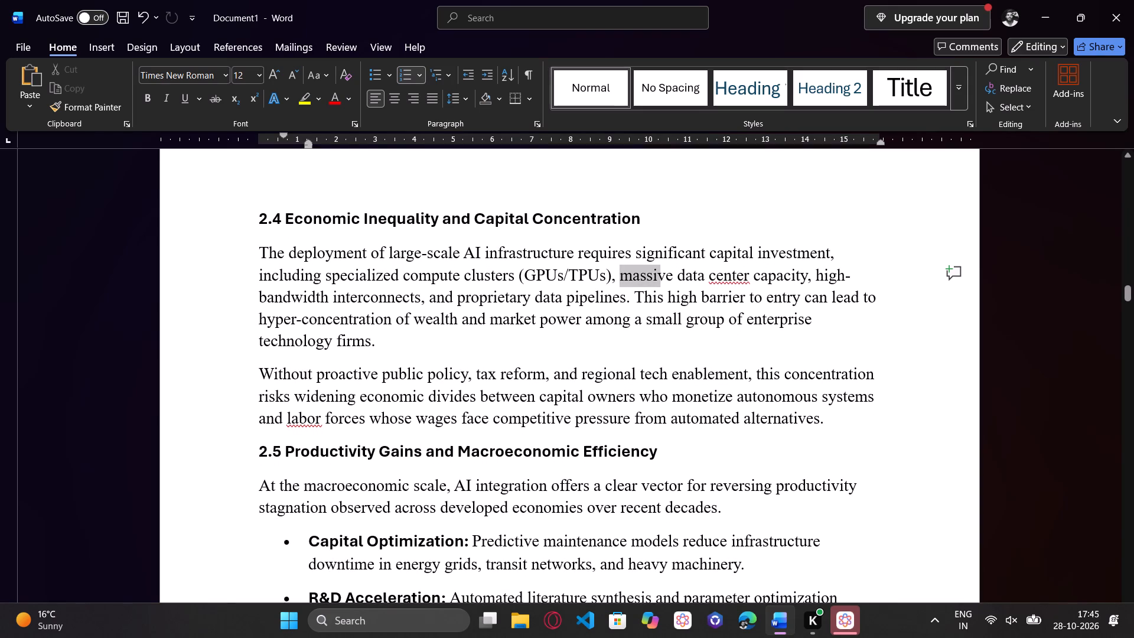
left_click_drag(663, 278, 822, 282)
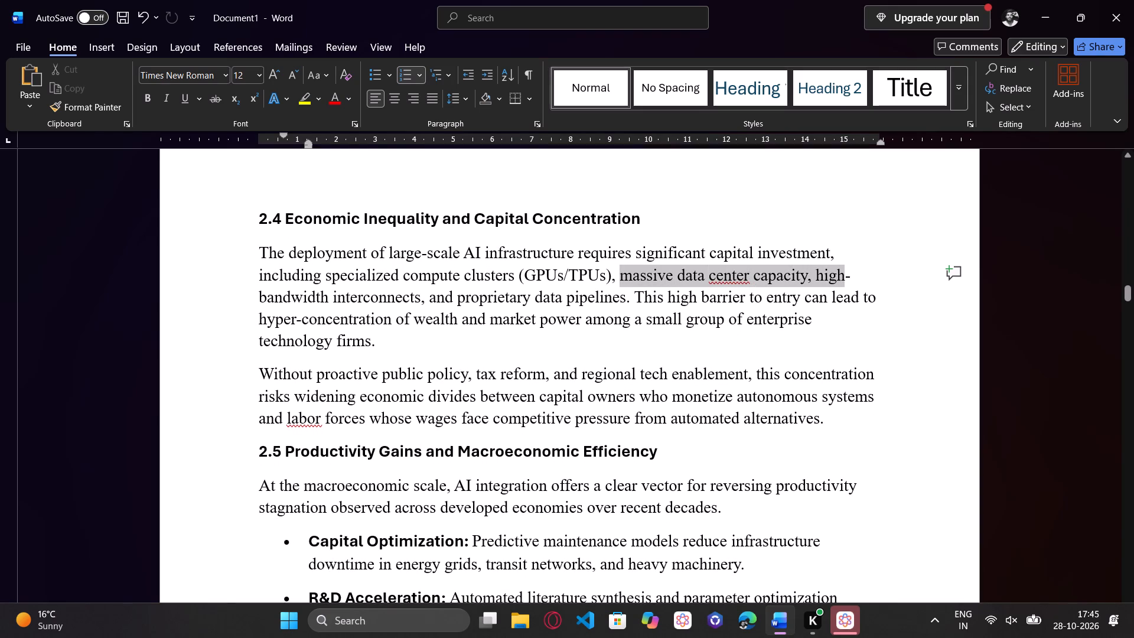
left_click_drag(822, 282, 426, 291)
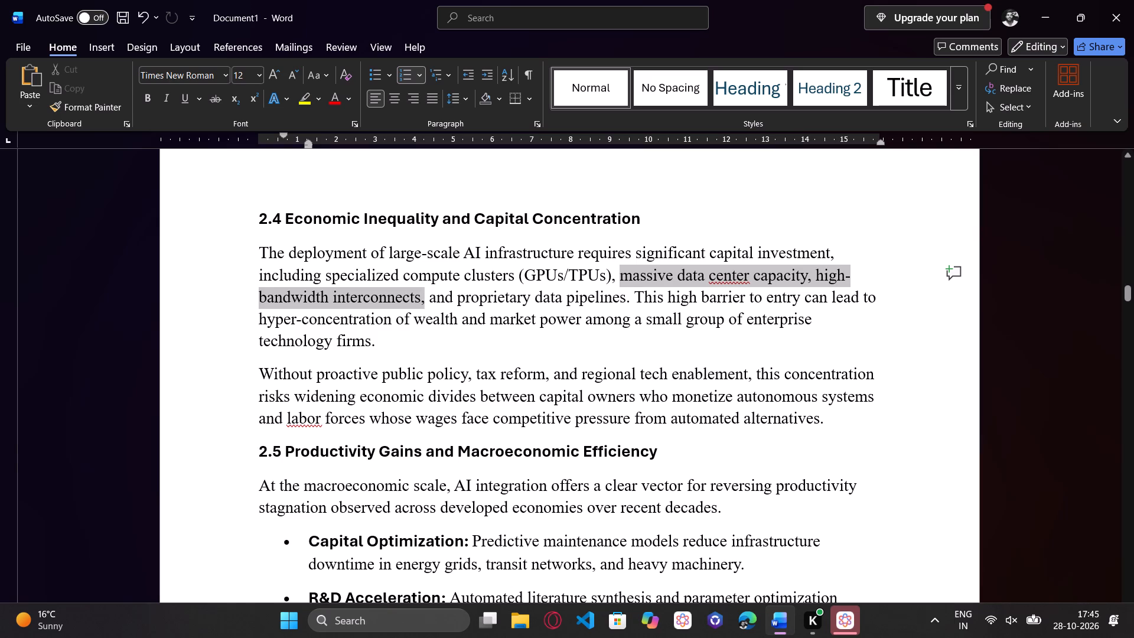
left_click_drag(426, 291, 426, 291)
left_click(494, 264)
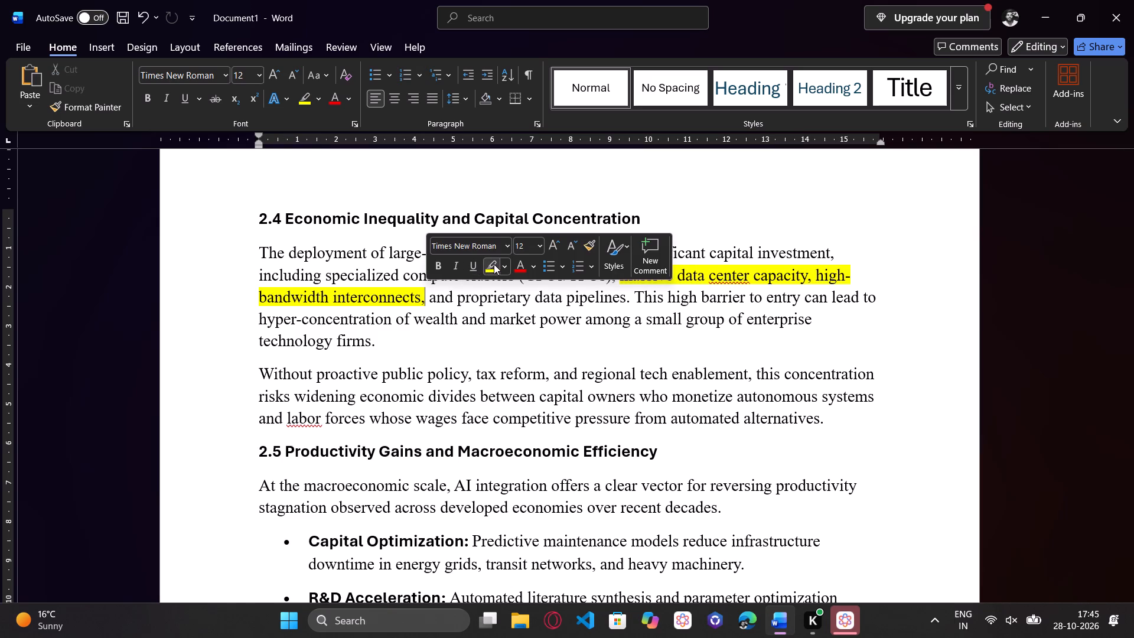
Highlight "proprietary data pipelines" in yellow in the first paragraph of section 2.4.
left_click(513, 324)
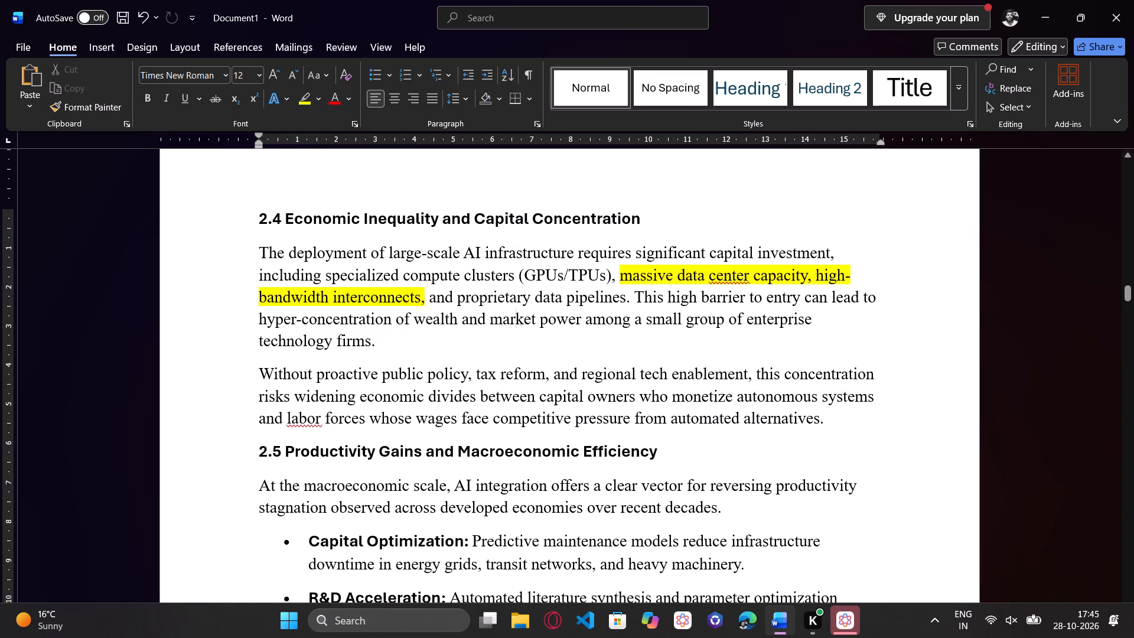
left_click_drag(458, 295, 600, 296)
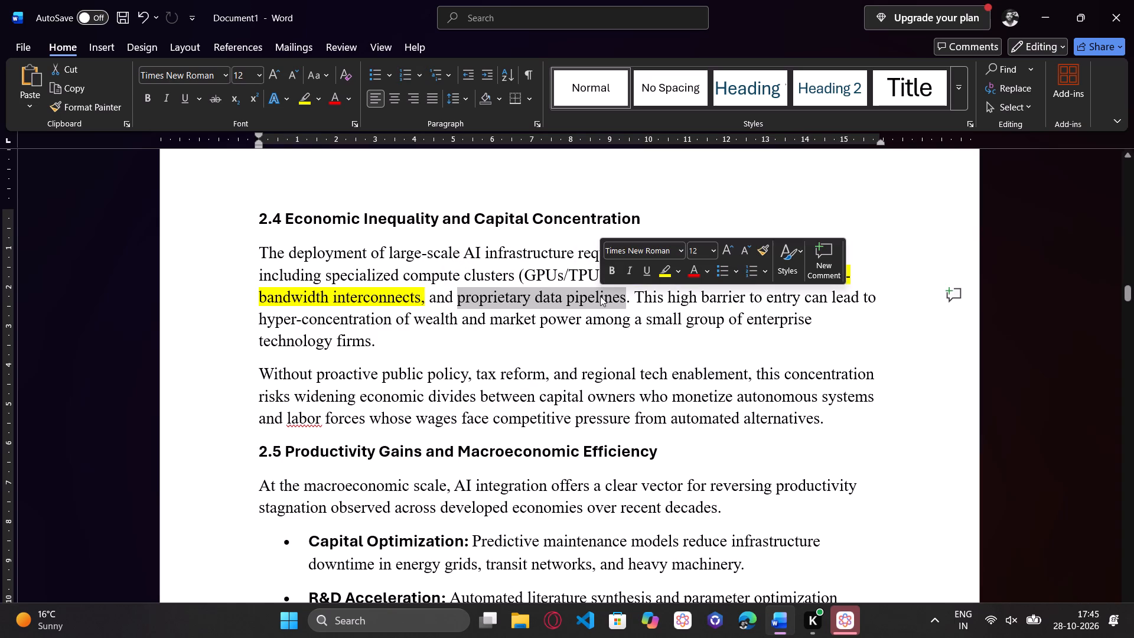
left_click(662, 273)
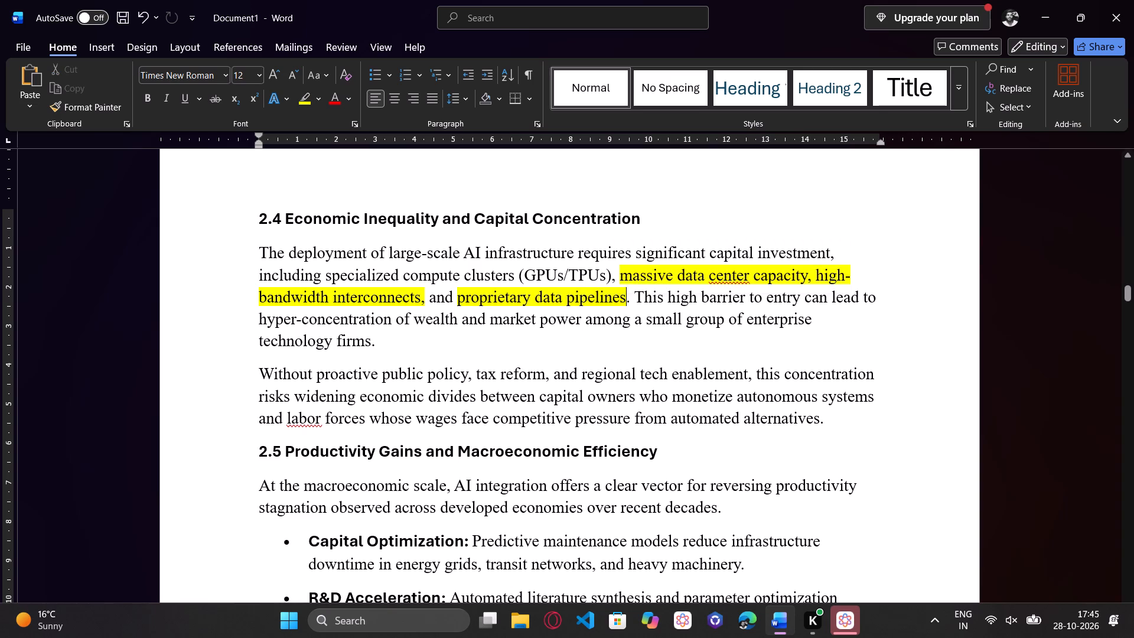
left_click(657, 311)
Highlight "market power" in yellow in the last sentence of section 2.4's first paragraph.
scroll(657, 311, "down", 1)
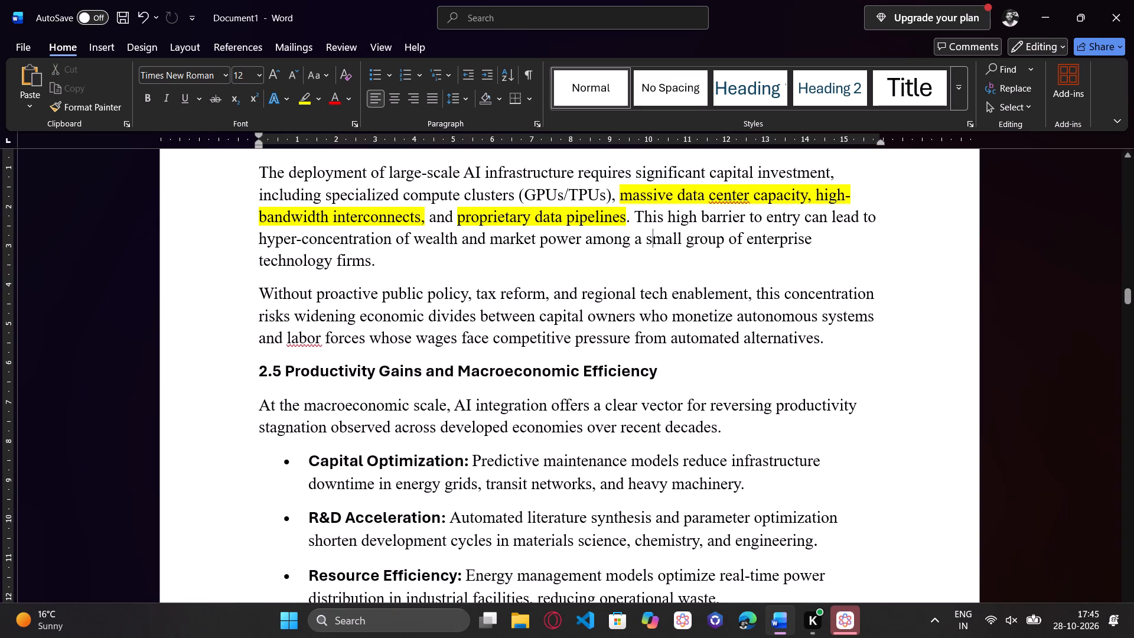
left_click_drag(536, 240, 565, 246)
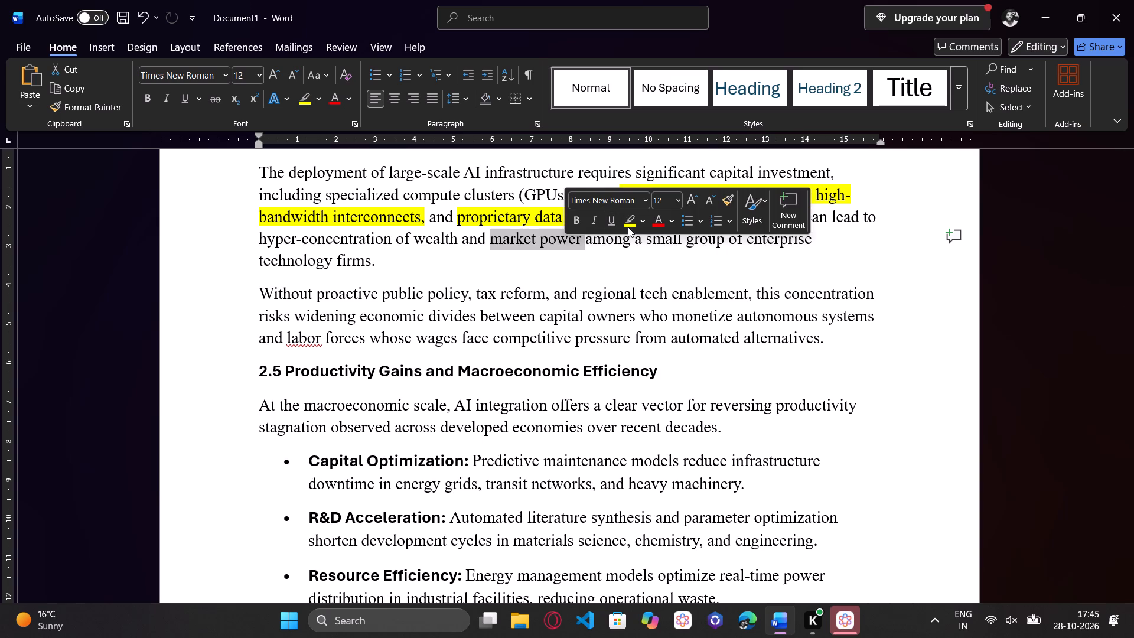
left_click(630, 225)
left_click(603, 272)
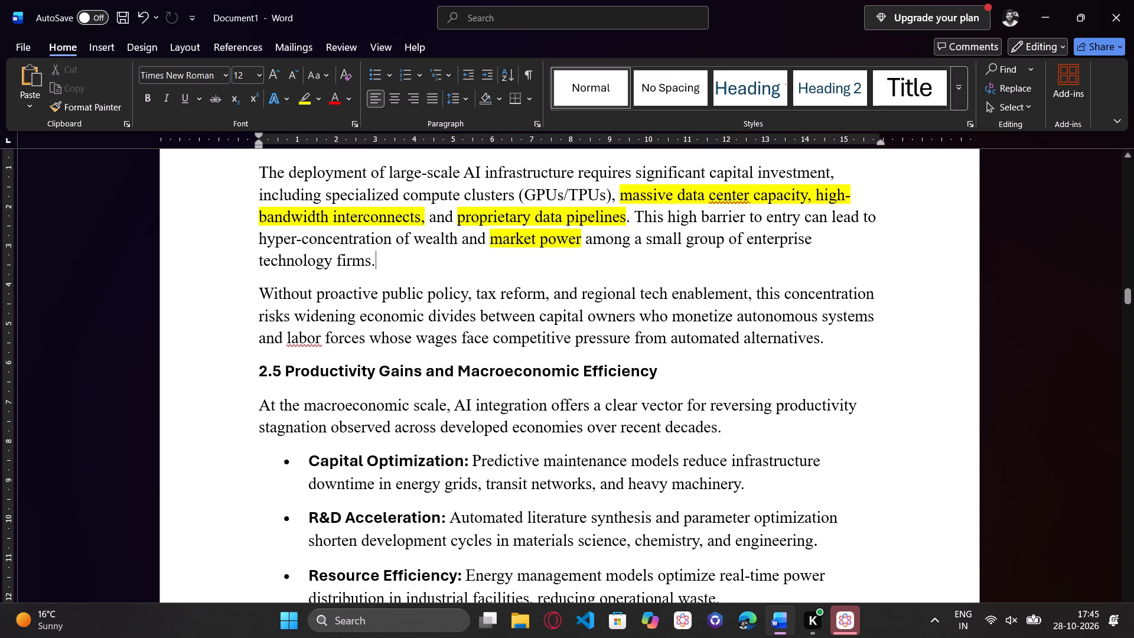
Highlight "and labor forces whose wages face competitive pressure from automated alternatives" in yellow in section 2.4's second paragraph.
scroll(603, 272, "down", 1)
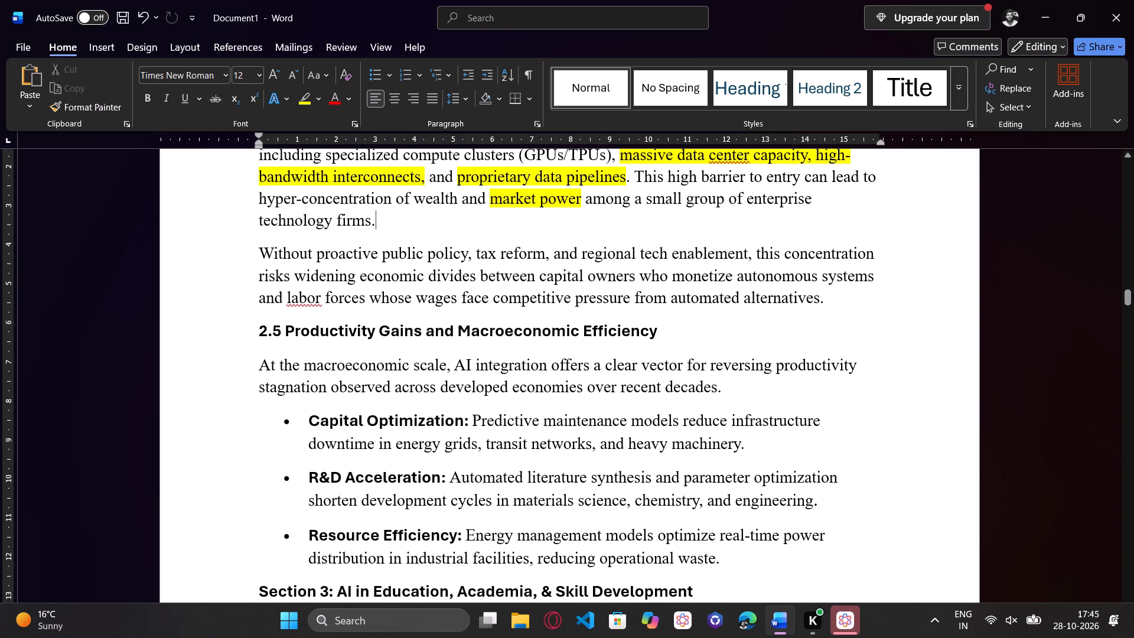
scroll(603, 272, "down", 3)
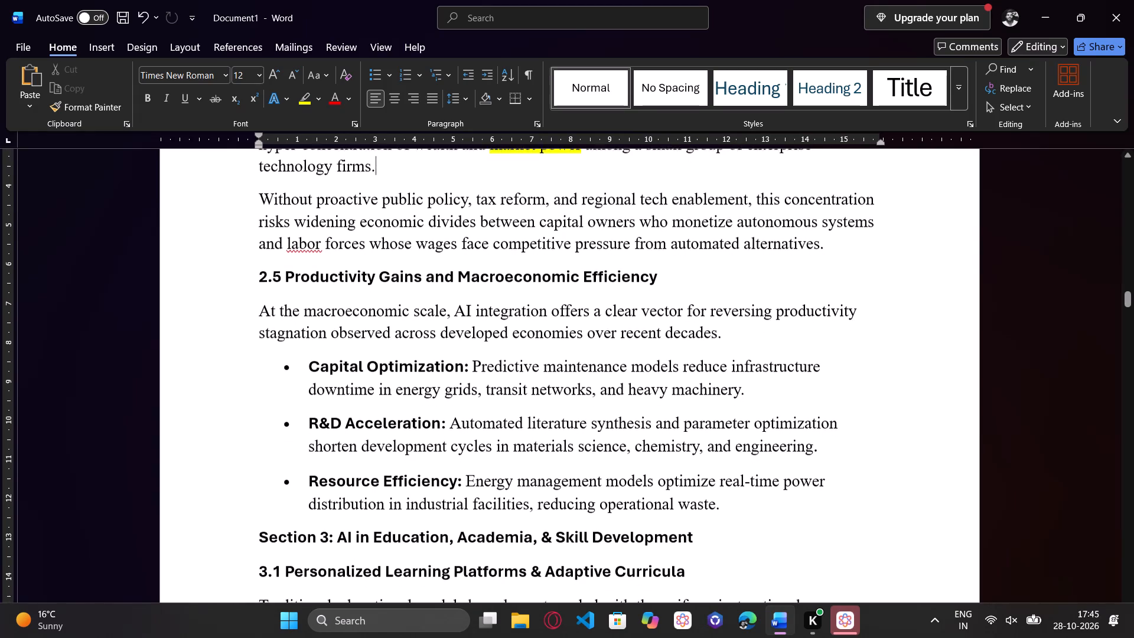
scroll(603, 272, "down", 2)
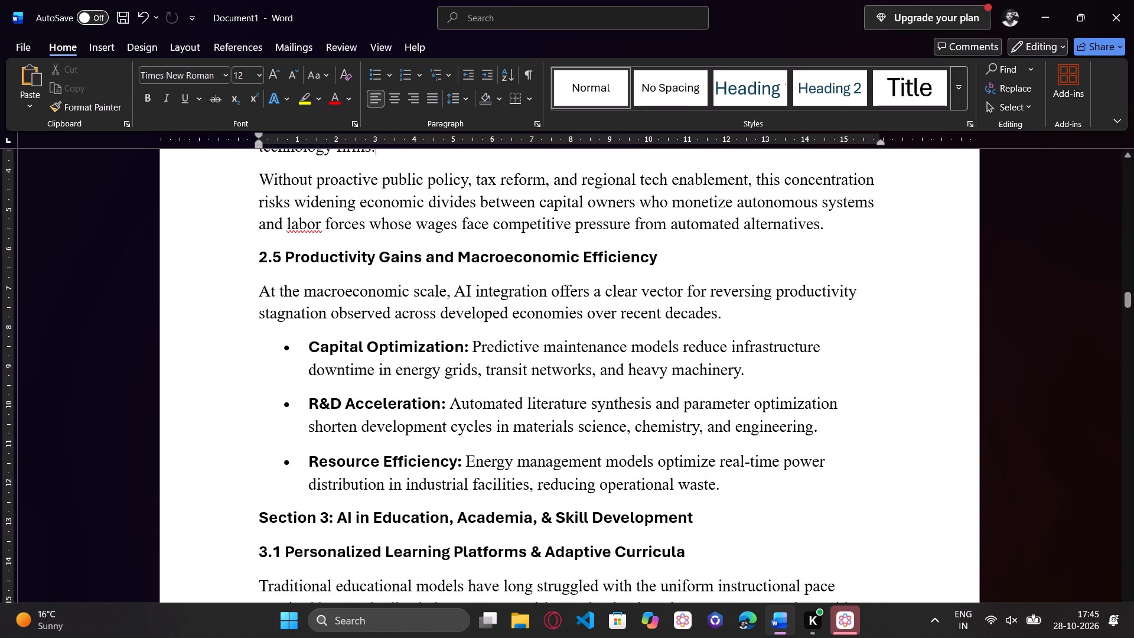
left_click_drag(284, 218, 298, 219)
left_click_drag(298, 219, 633, 223)
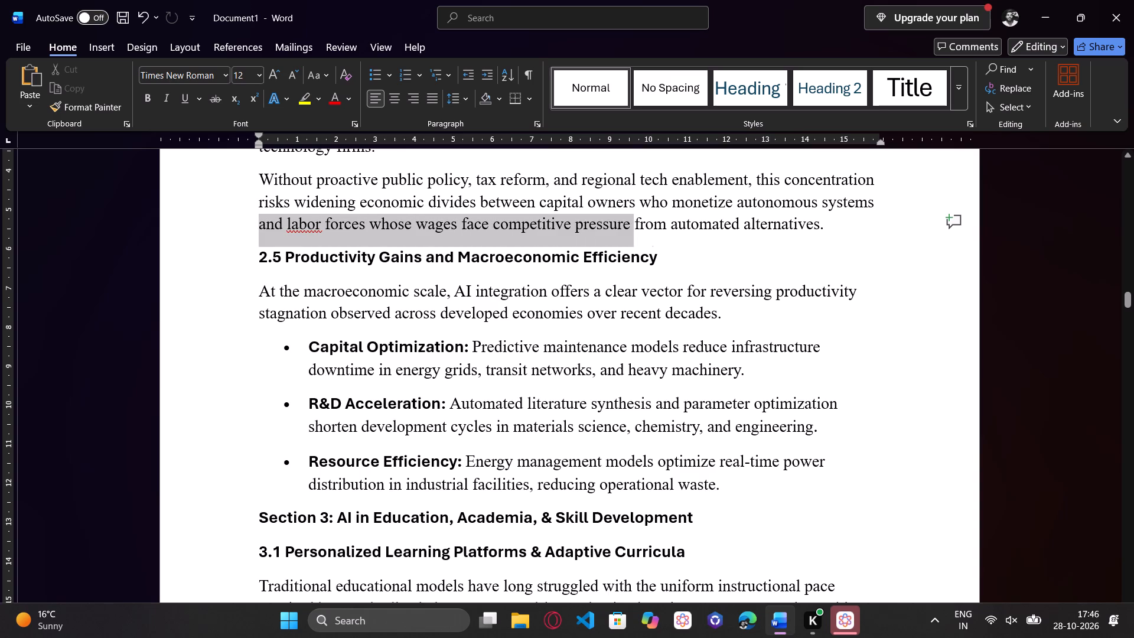
left_click_drag(633, 223, 801, 218)
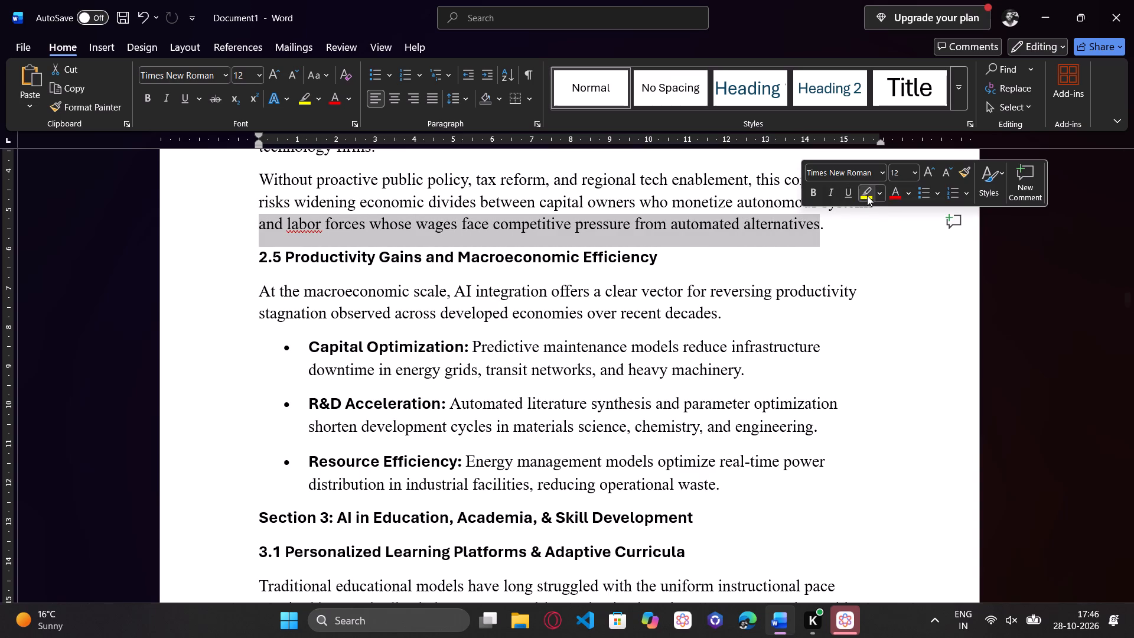
left_click(867, 196)
left_click(698, 362)
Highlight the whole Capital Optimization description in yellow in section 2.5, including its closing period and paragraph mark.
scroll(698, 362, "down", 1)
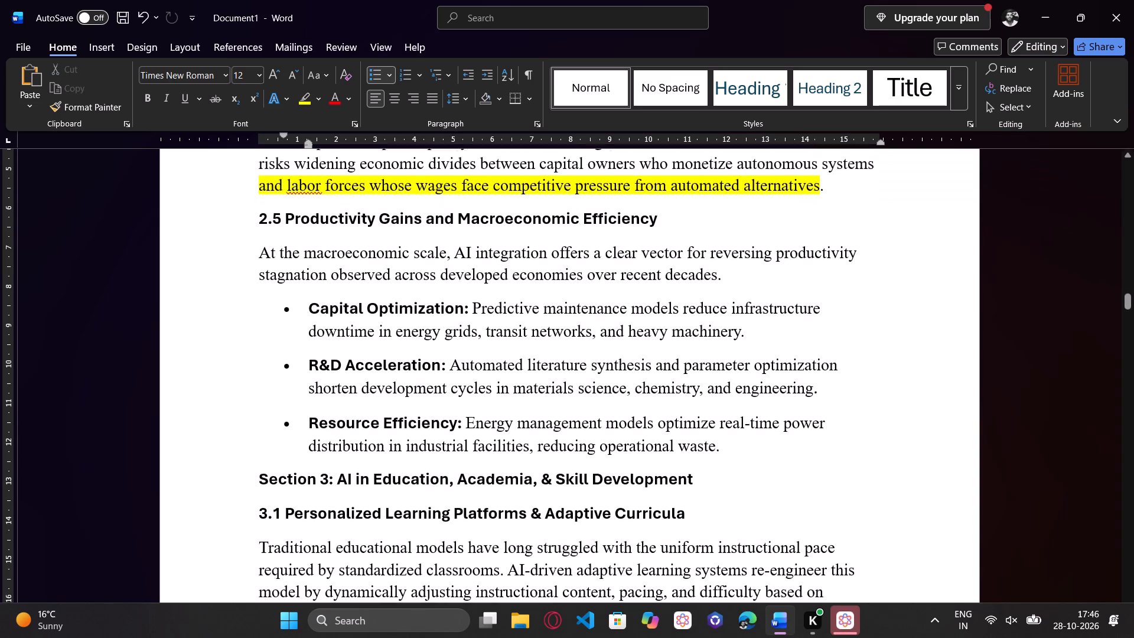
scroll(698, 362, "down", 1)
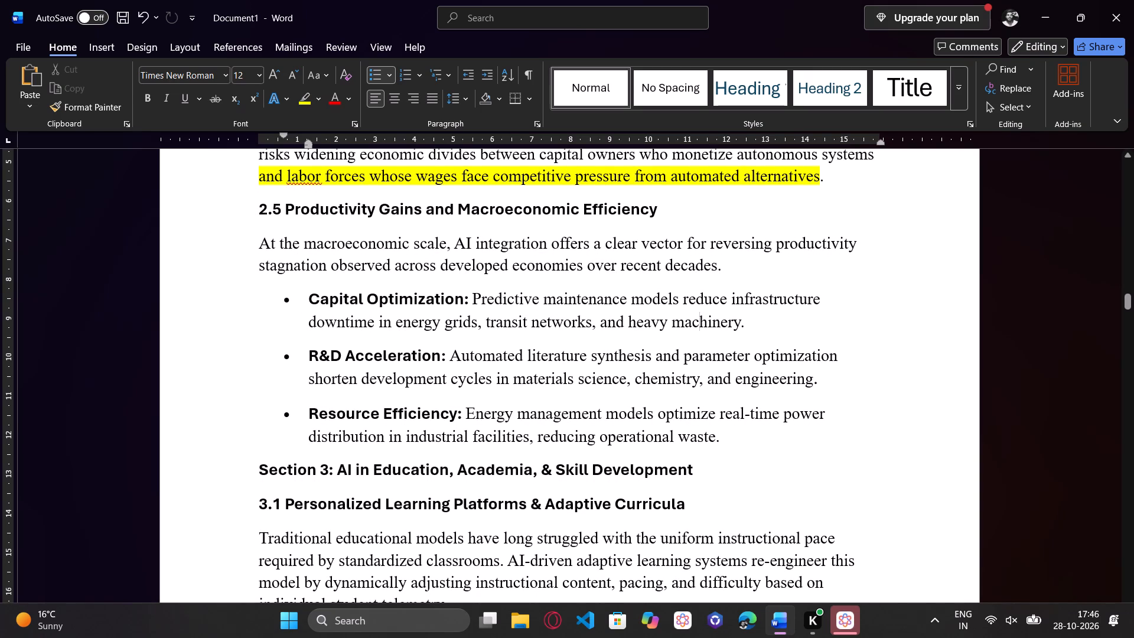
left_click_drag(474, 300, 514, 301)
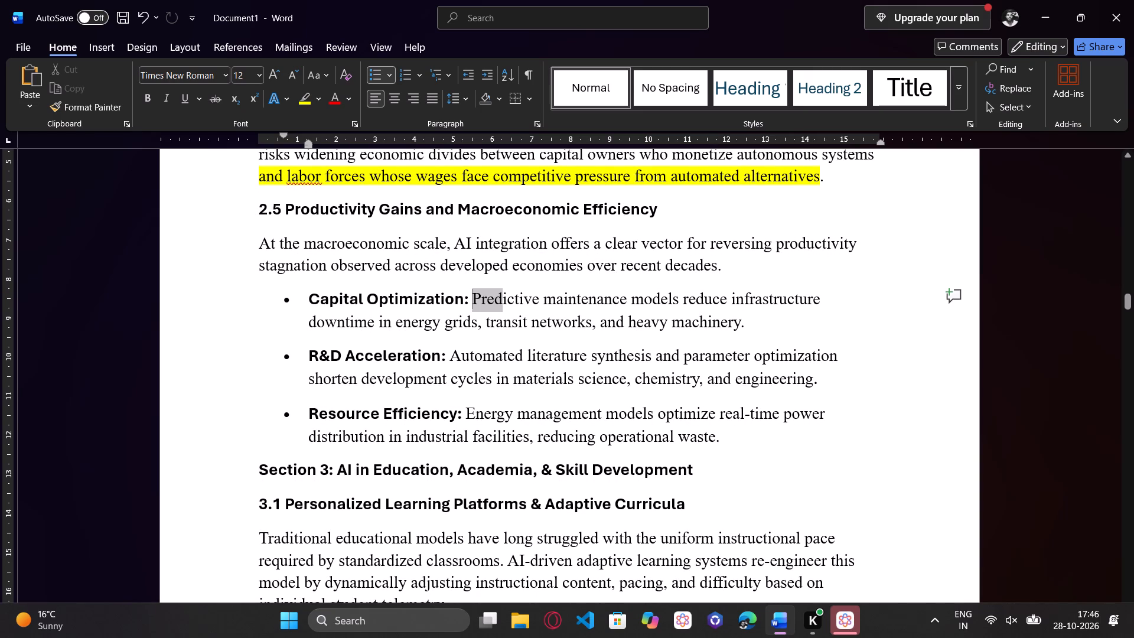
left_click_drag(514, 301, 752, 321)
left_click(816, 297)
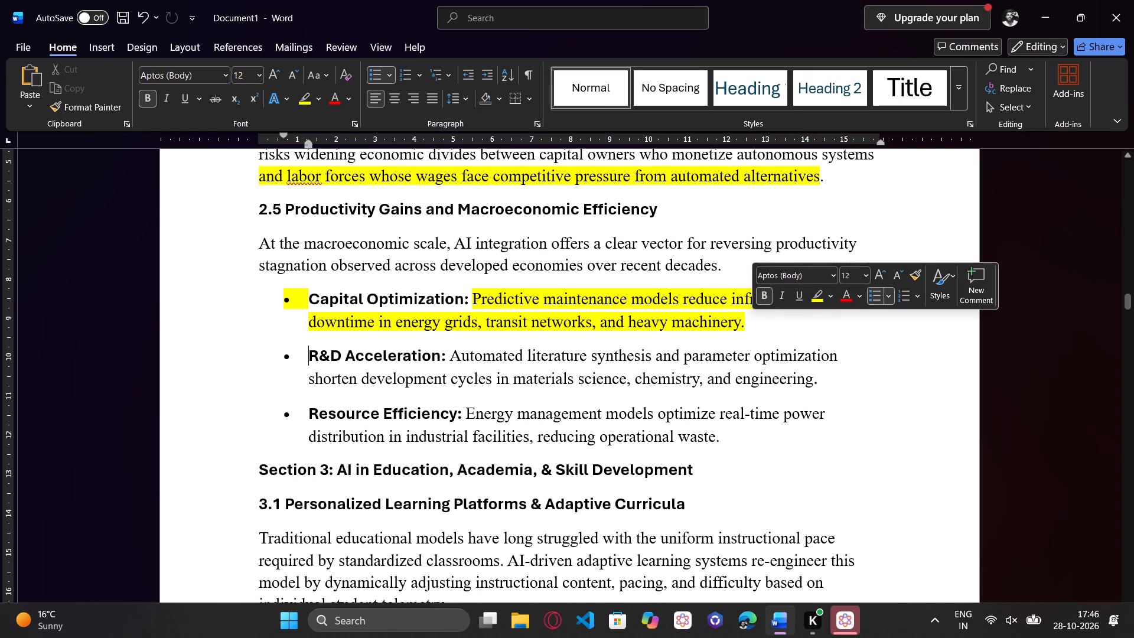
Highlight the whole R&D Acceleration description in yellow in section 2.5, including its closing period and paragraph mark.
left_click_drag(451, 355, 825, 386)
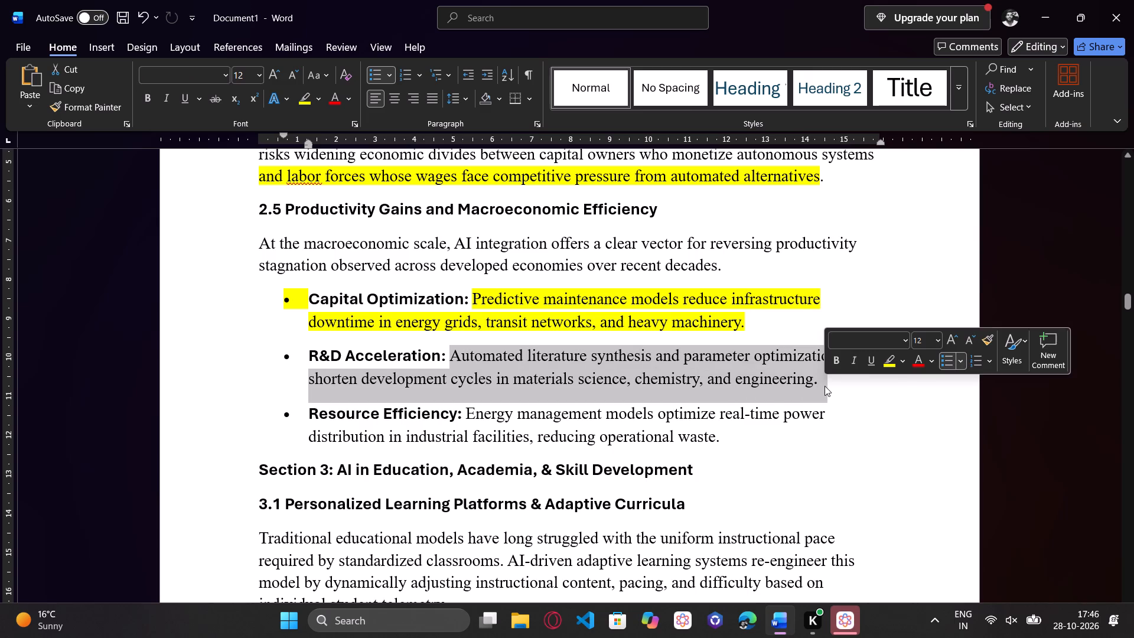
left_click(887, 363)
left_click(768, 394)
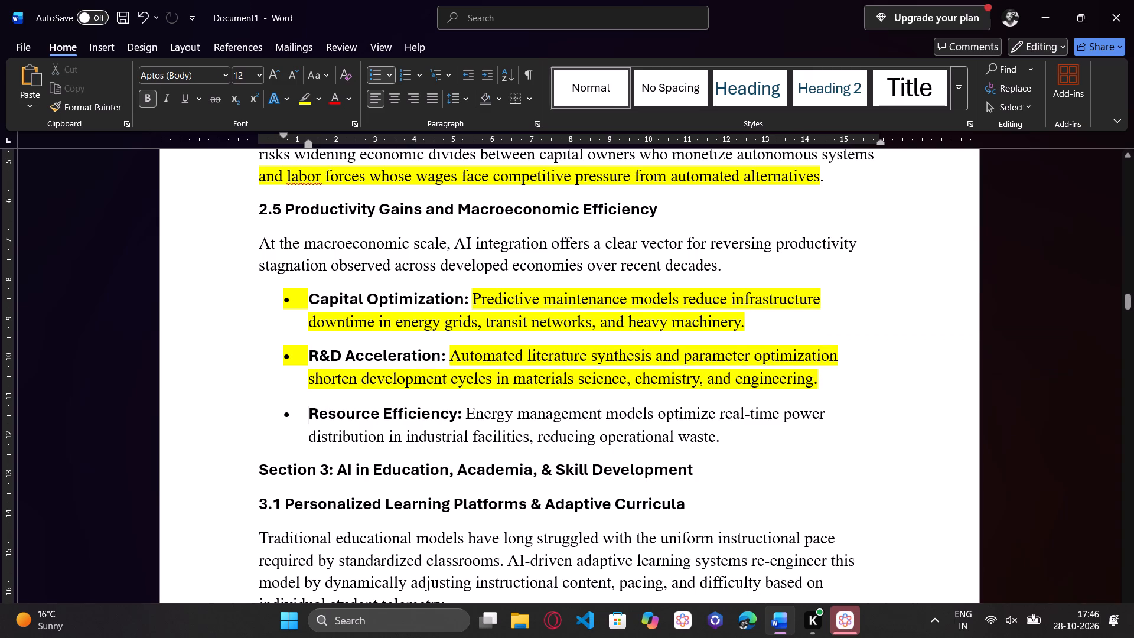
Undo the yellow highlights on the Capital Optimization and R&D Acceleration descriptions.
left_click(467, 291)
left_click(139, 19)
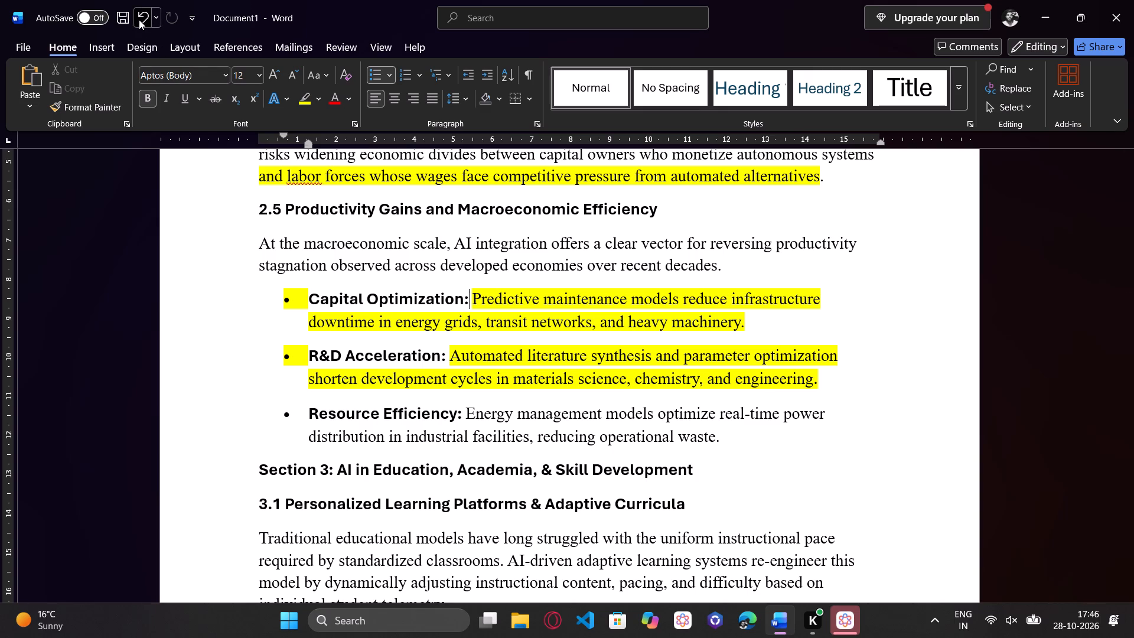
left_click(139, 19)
Highlight the Capital Optimization description in yellow from "Predictive maintenance" to "heavy machinery", leaving out the closing period.
left_click(462, 296)
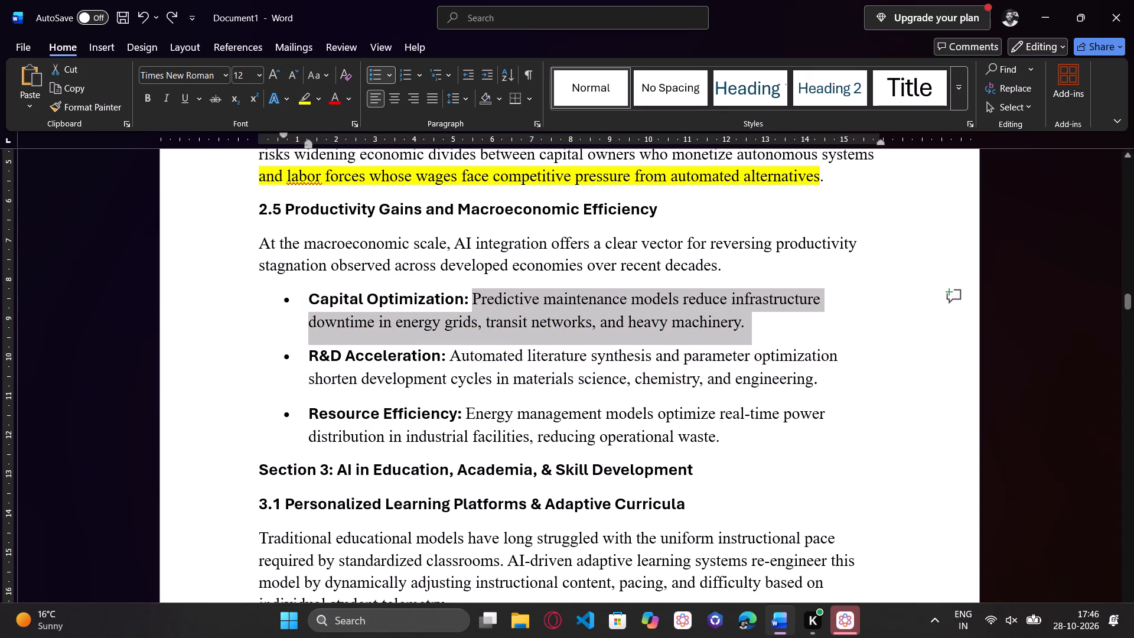
left_click_drag(474, 296, 592, 307)
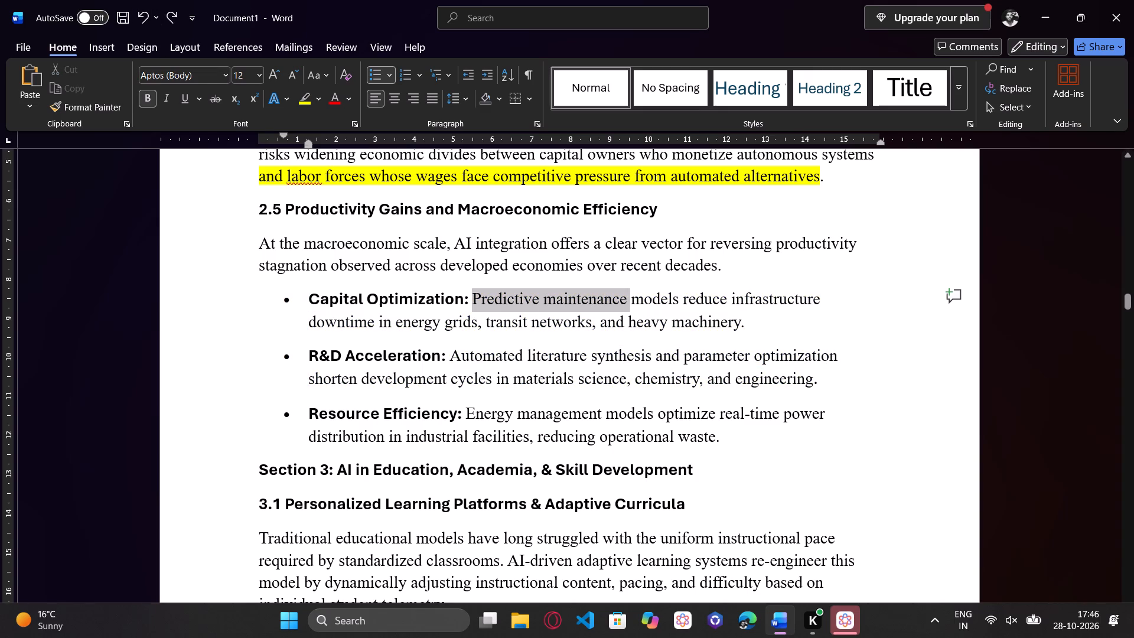
left_click_drag(592, 307, 713, 317)
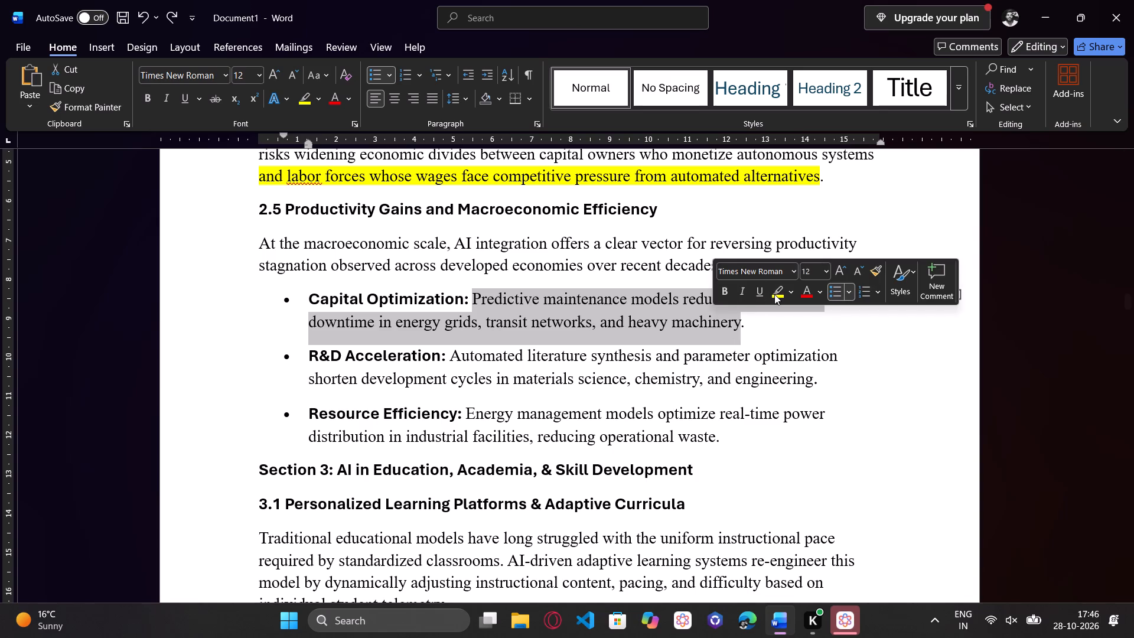
left_click(775, 294)
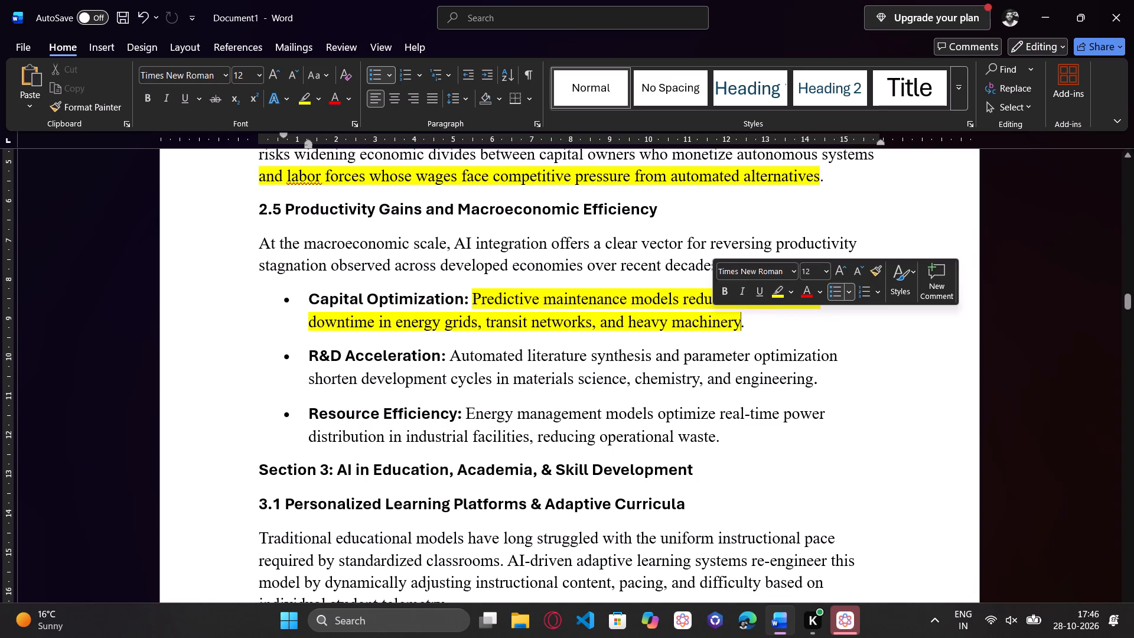
Highlight the R&D Acceleration description in yellow from "Automated literature synthesis" to "engineering", leaving out the closing period.
left_click_drag(451, 358, 778, 373)
left_click(839, 349)
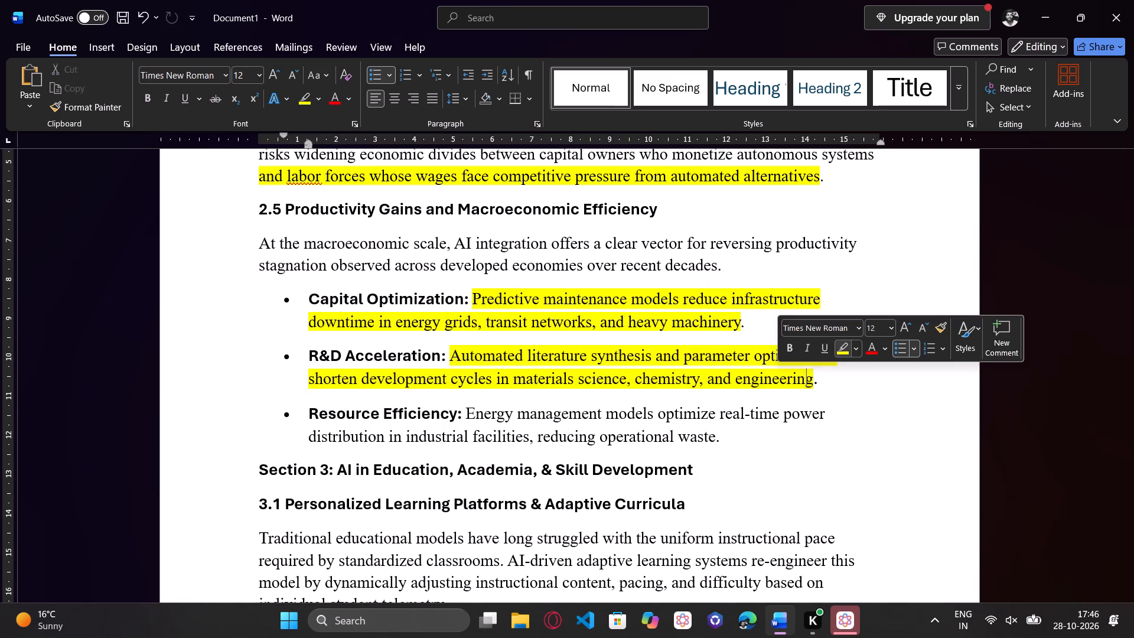
left_click(801, 416)
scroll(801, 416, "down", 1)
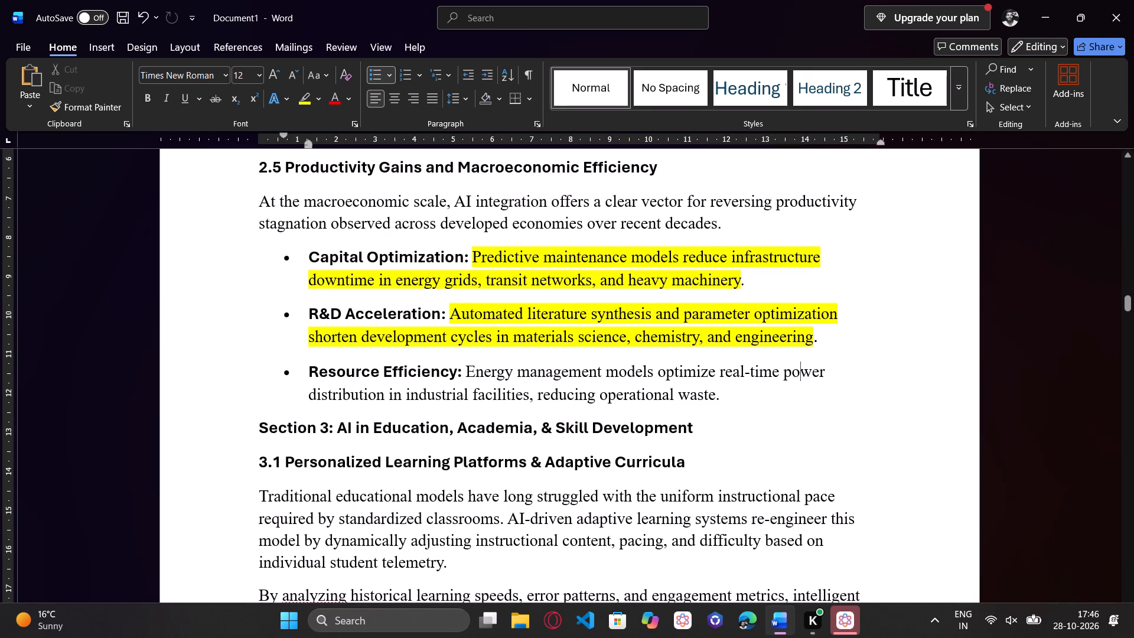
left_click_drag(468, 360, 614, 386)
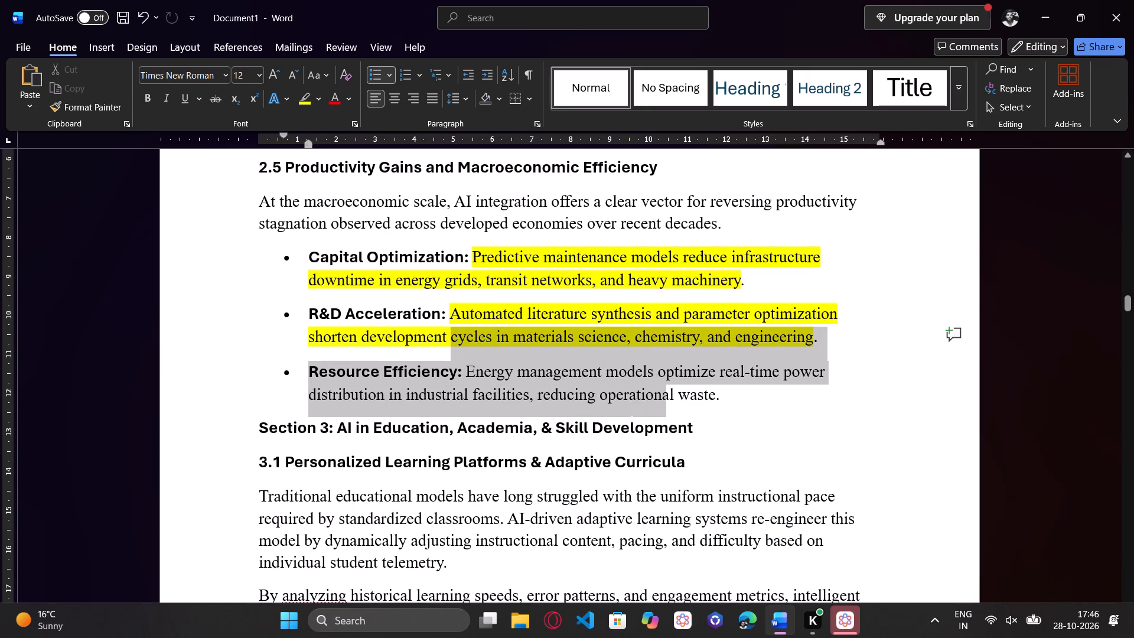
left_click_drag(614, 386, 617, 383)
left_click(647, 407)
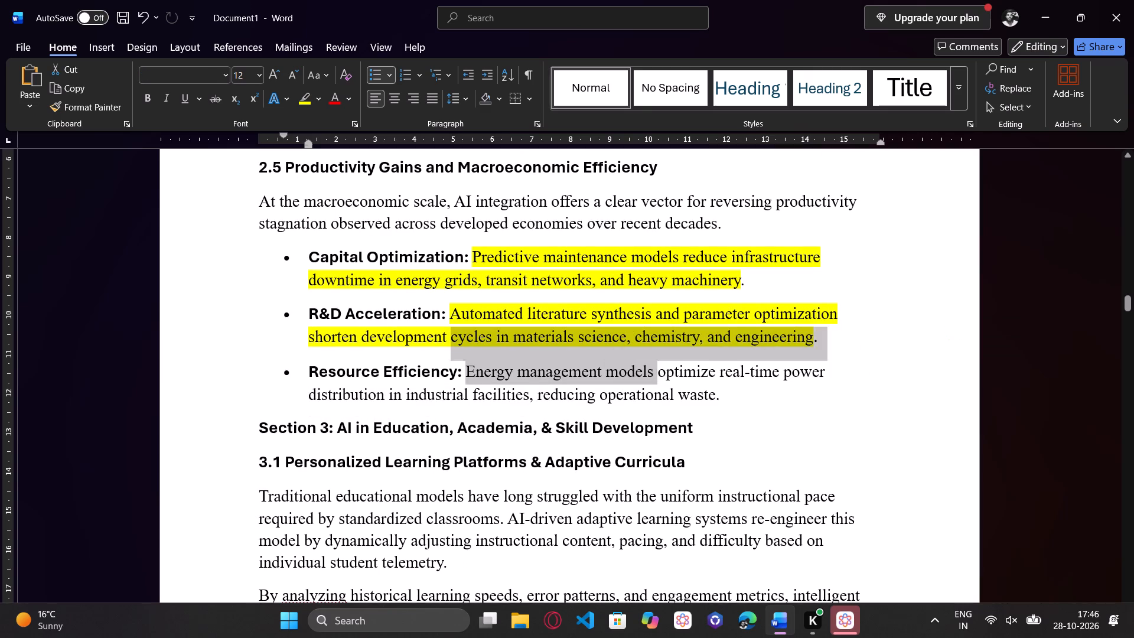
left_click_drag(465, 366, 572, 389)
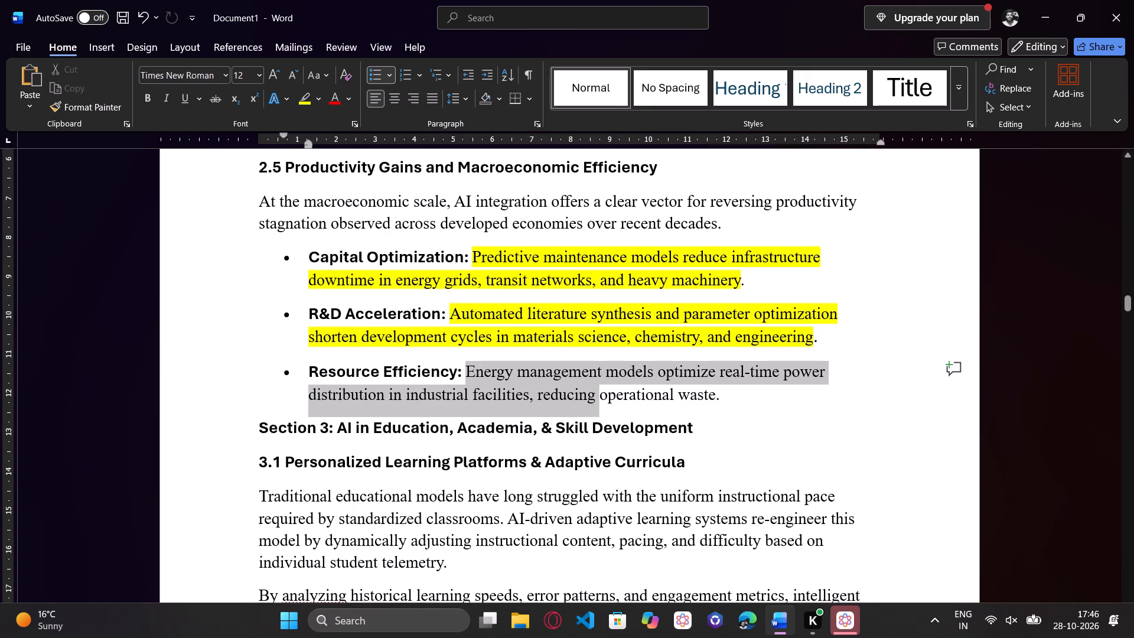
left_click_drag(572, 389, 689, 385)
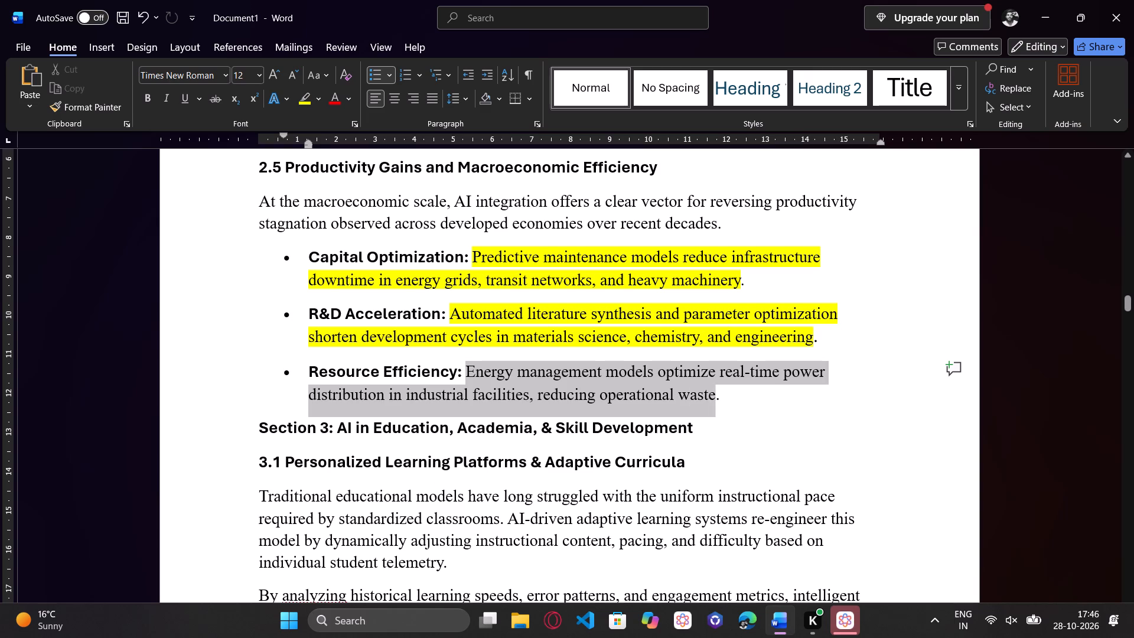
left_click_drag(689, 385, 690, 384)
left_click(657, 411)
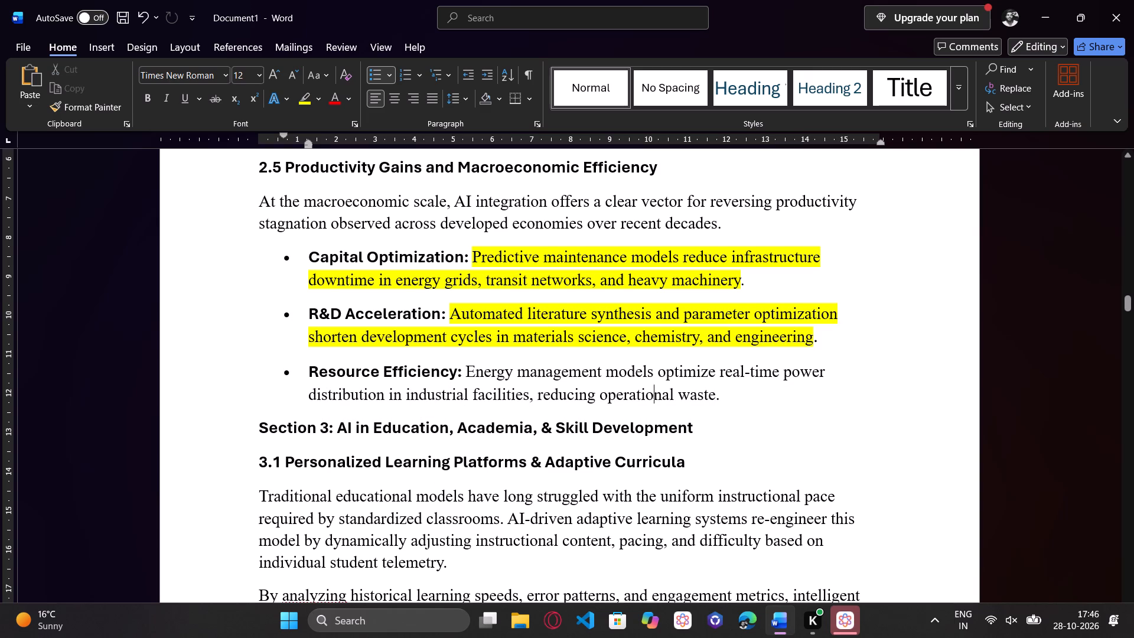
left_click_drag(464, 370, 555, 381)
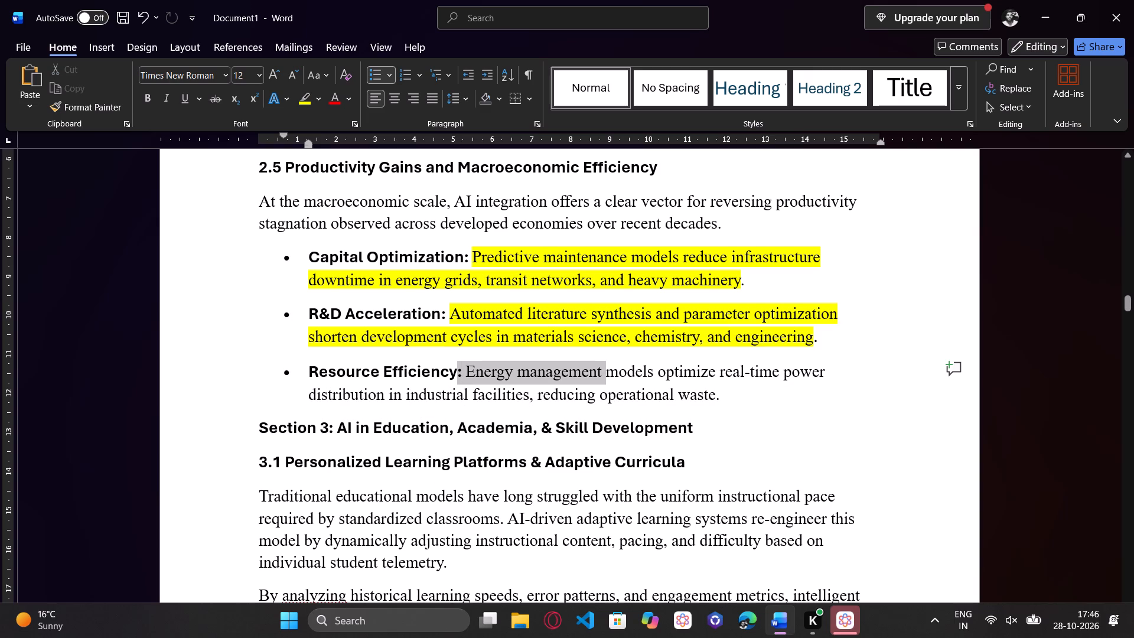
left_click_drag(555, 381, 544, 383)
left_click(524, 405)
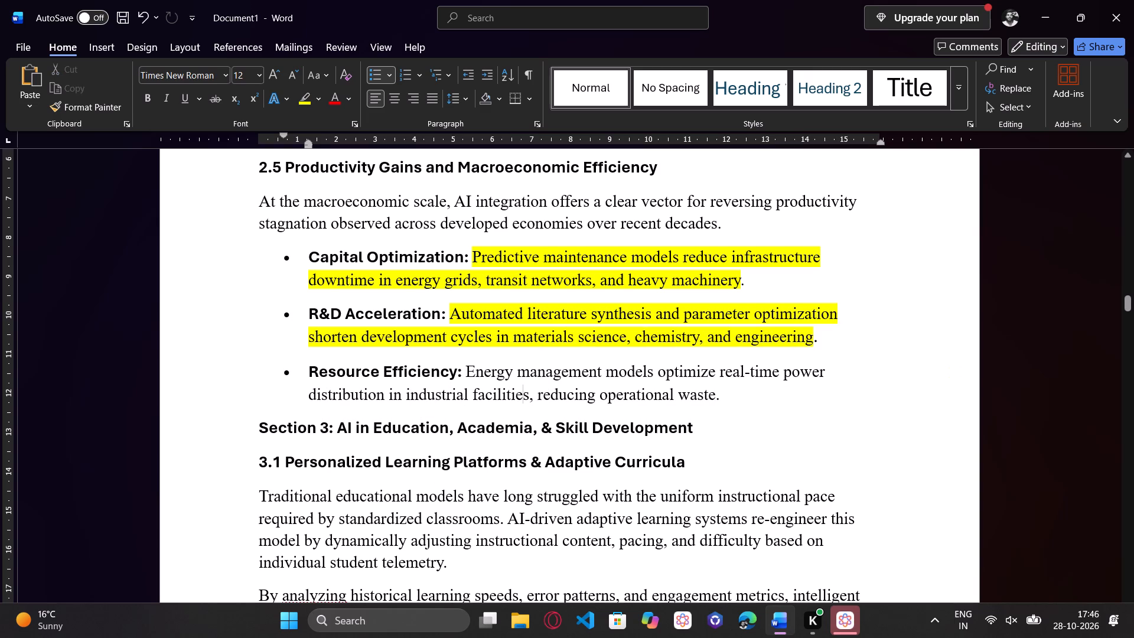
Highlight the Resource Efficiency description in yellow from "Energy management models" to "operational waste", leaving out the closing period.
left_click_drag(467, 372, 510, 385)
left_click_drag(510, 385, 700, 386)
left_click(764, 358)
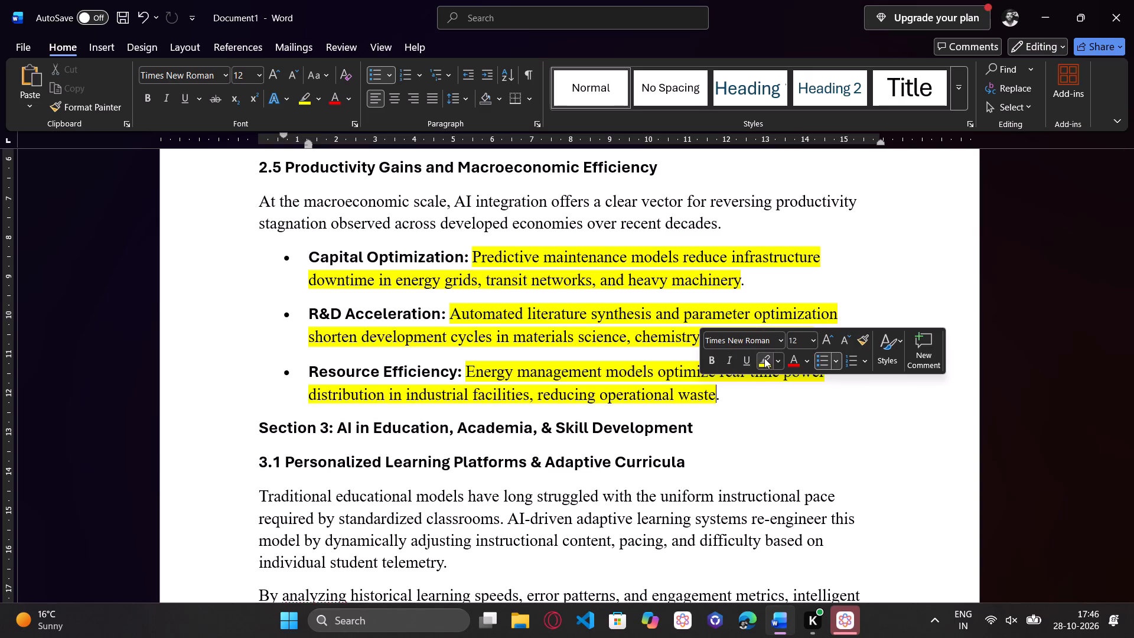
left_click(686, 412)
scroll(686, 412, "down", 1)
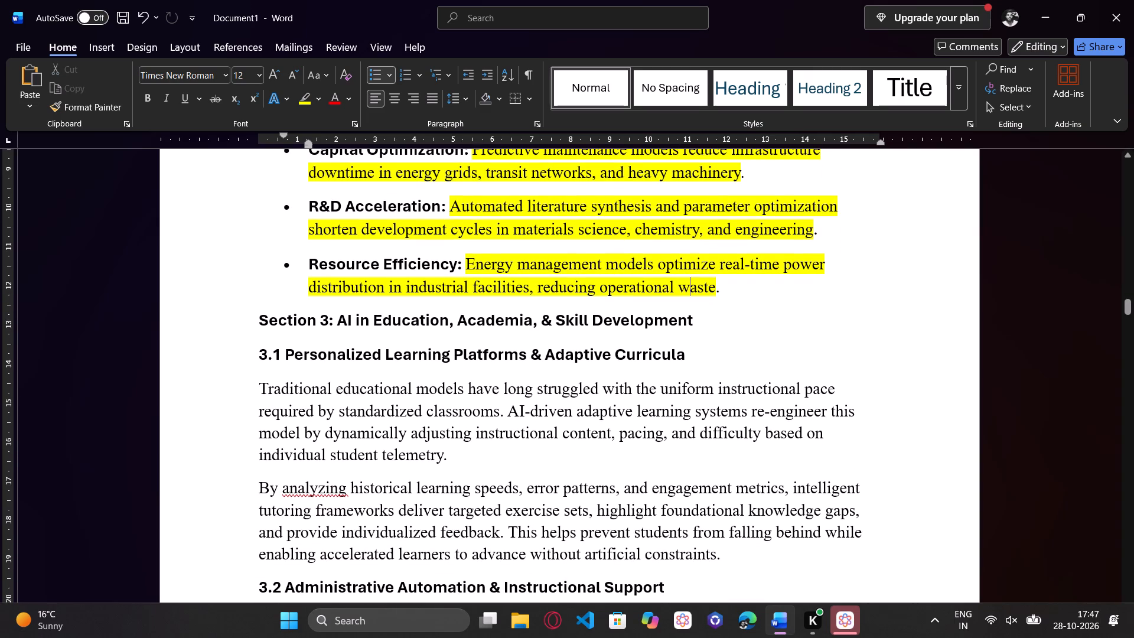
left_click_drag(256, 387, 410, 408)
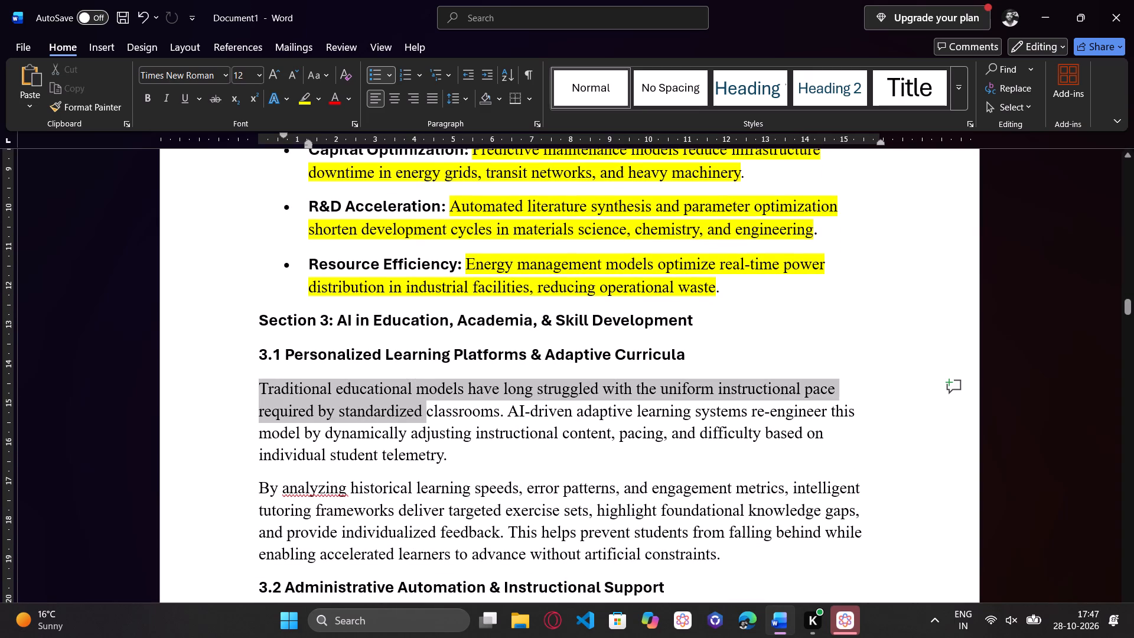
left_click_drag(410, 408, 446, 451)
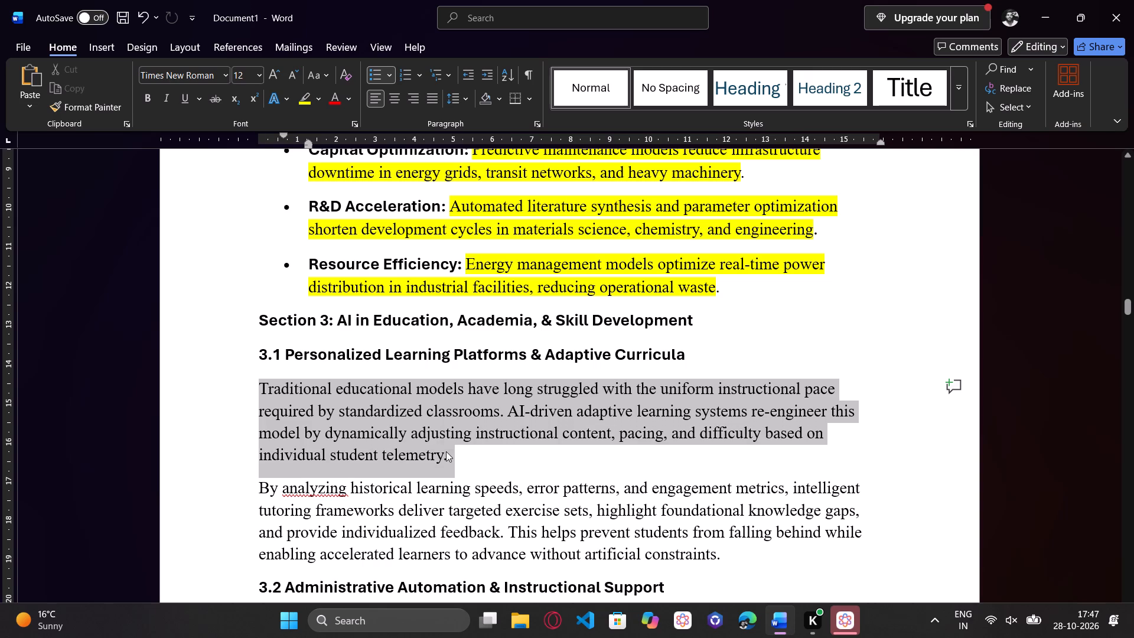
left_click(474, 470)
Highlight in yellow from "analyzing historical learning speeds" to "individualized feedback" in section 3.1's second paragraph, leaving out the period.
scroll(474, 470, "down", 2)
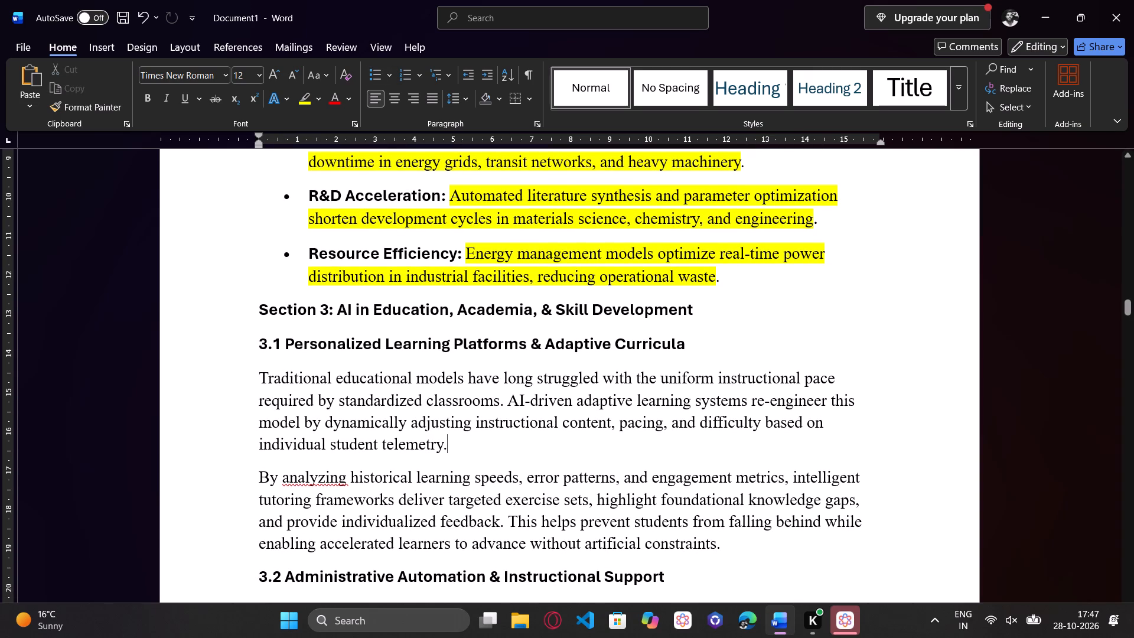
scroll(474, 470, "down", 2)
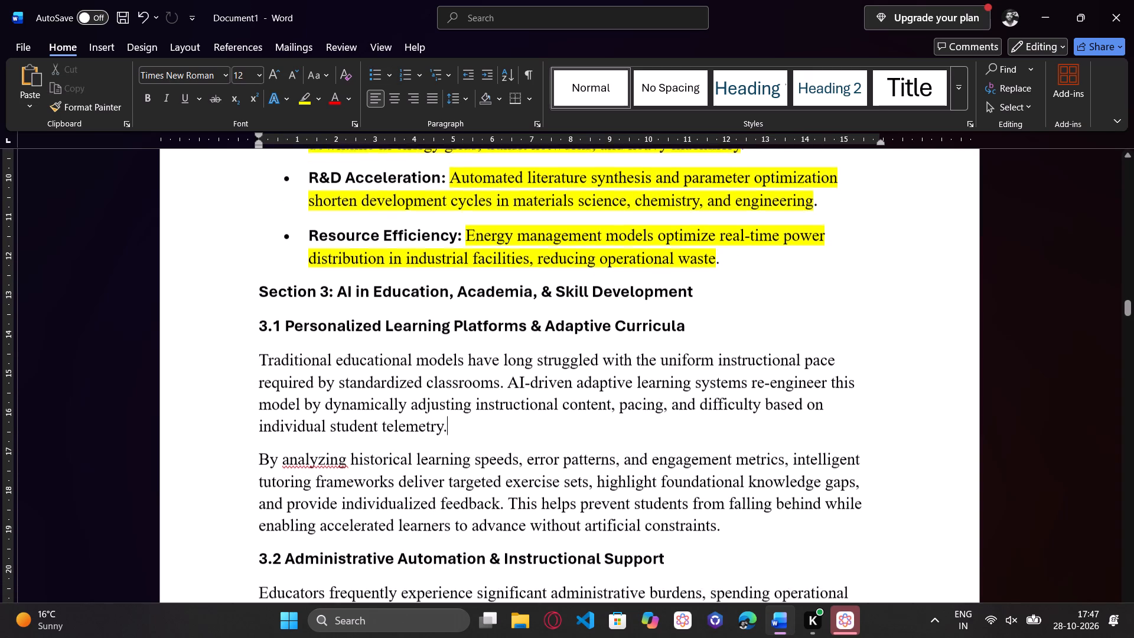
scroll(474, 470, "down", 2)
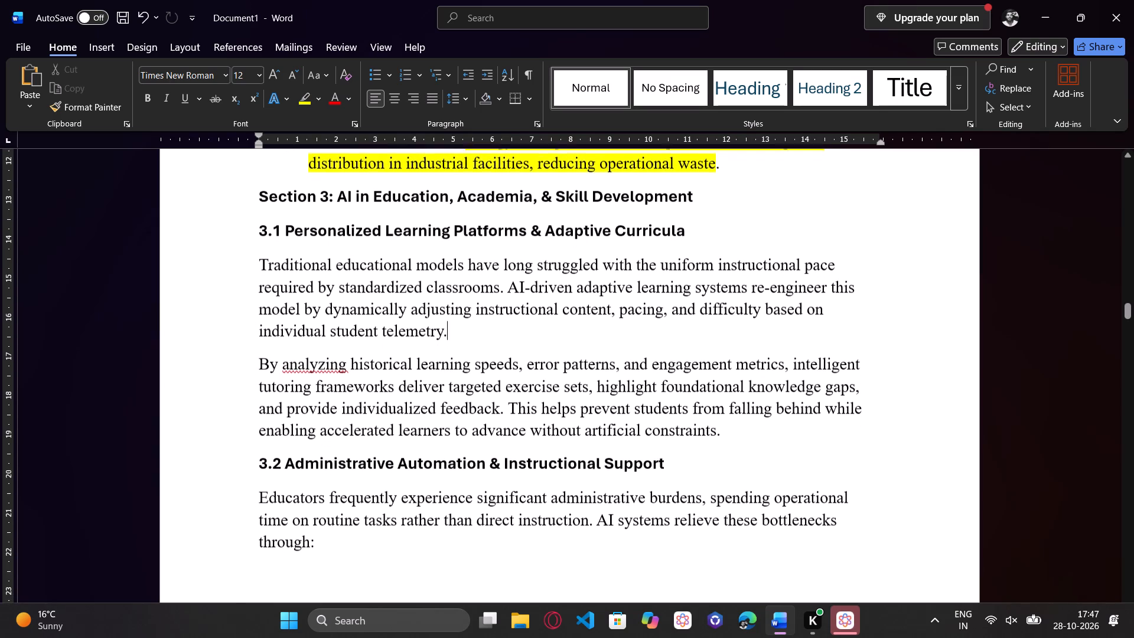
scroll(474, 470, "down", 2)
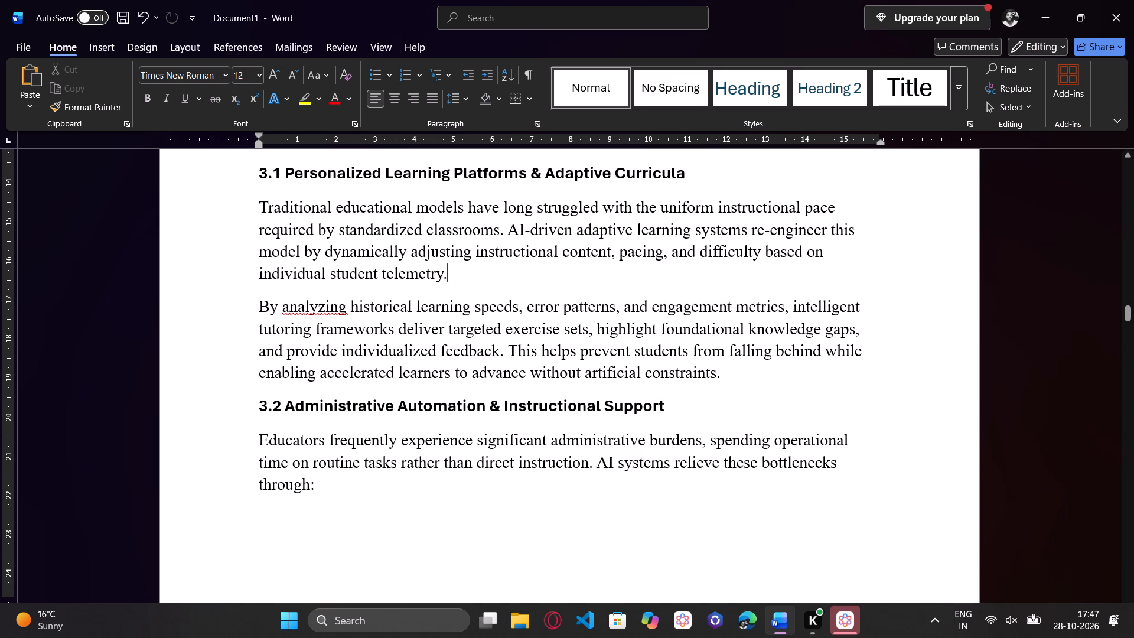
left_click_drag(279, 308, 336, 308)
left_click(336, 308)
left_click_drag(301, 304, 437, 302)
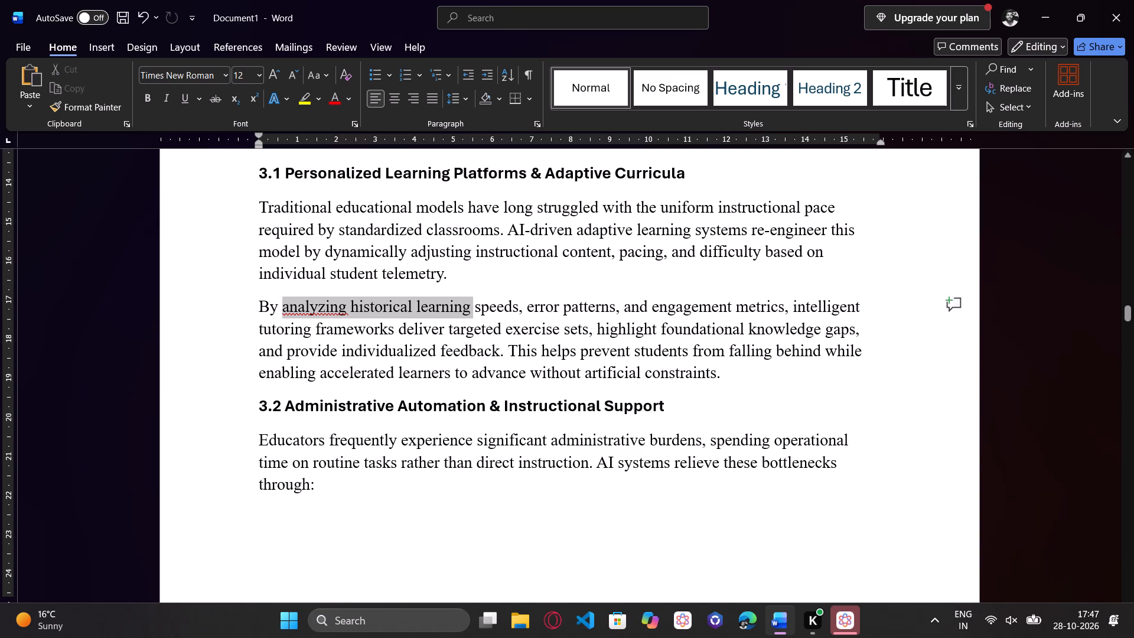
left_click_drag(437, 302, 672, 310)
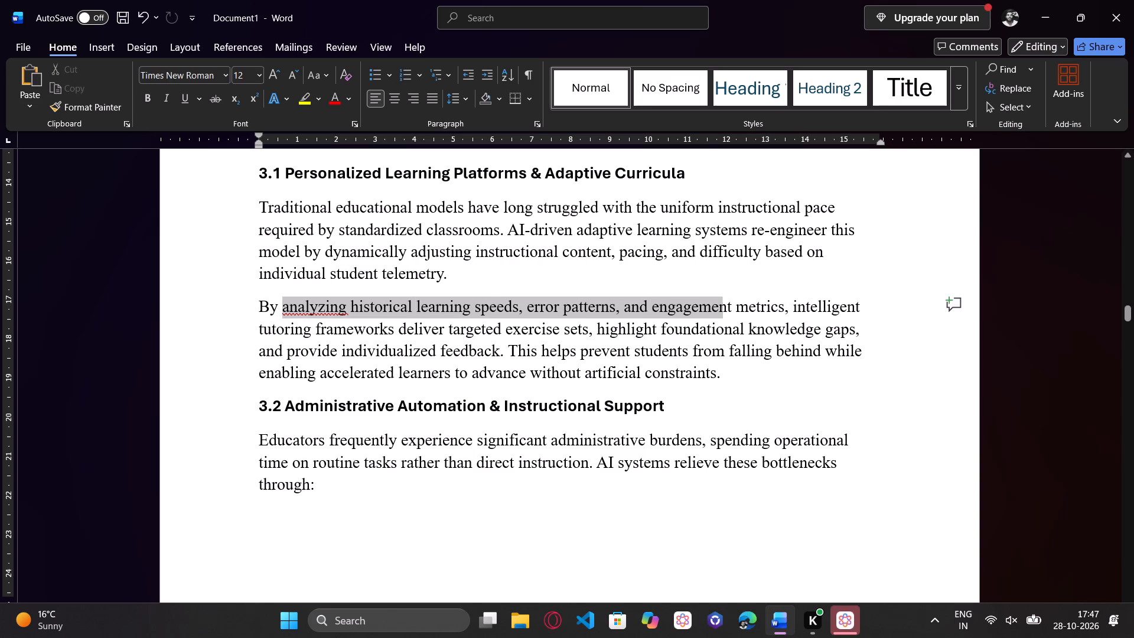
left_click_drag(672, 310, 511, 336)
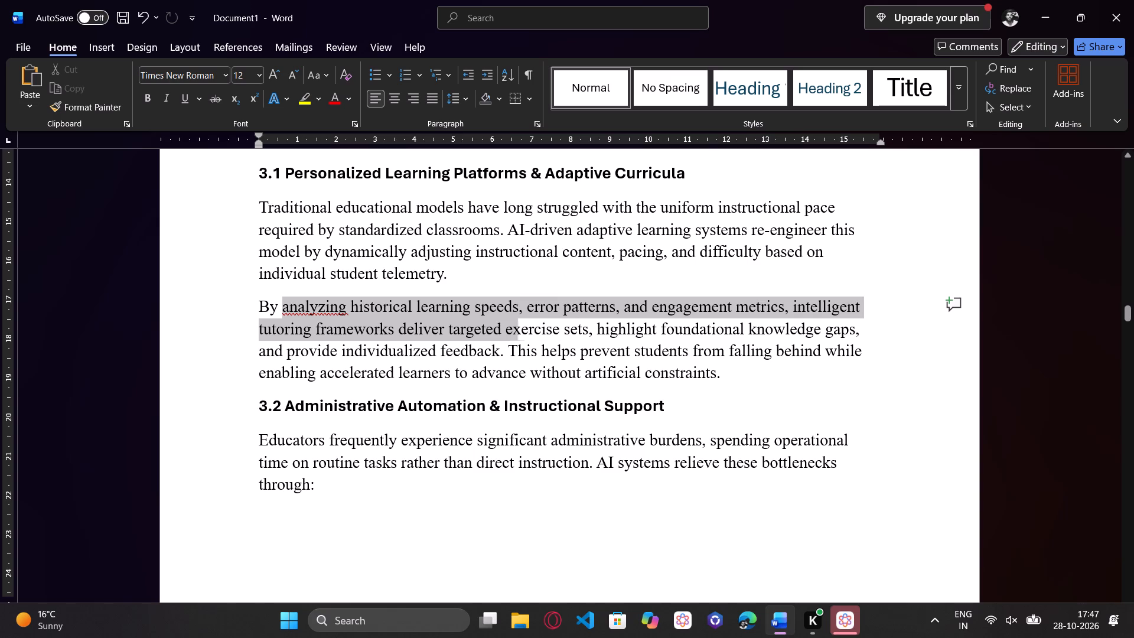
left_click_drag(511, 336, 544, 341)
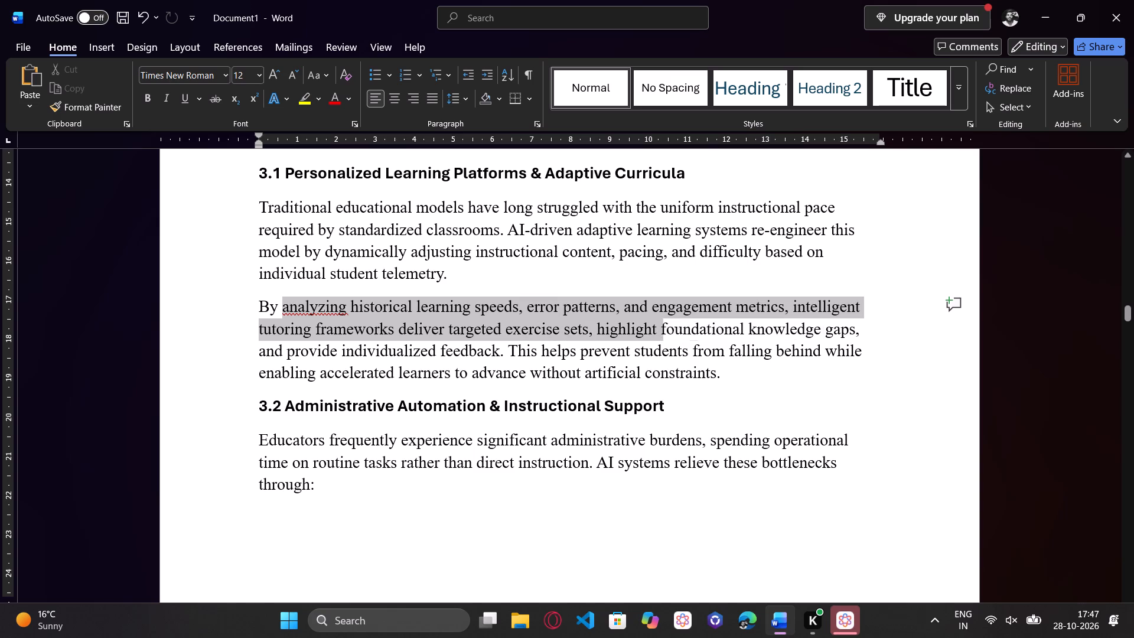
left_click_drag(544, 341, 499, 349)
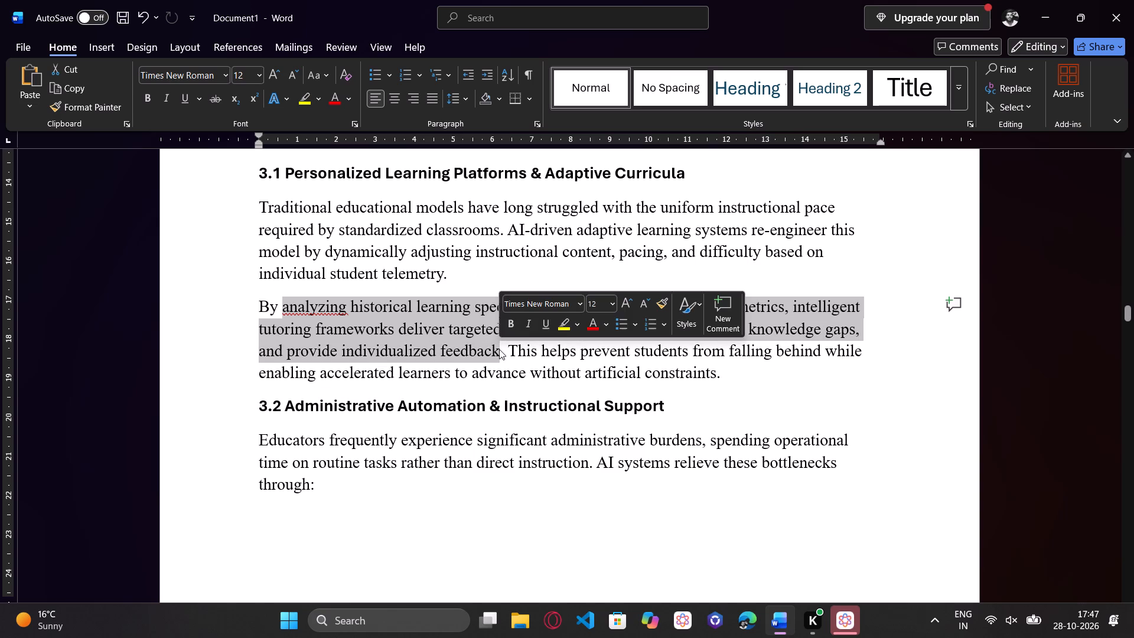
left_click(571, 325)
left_click(509, 388)
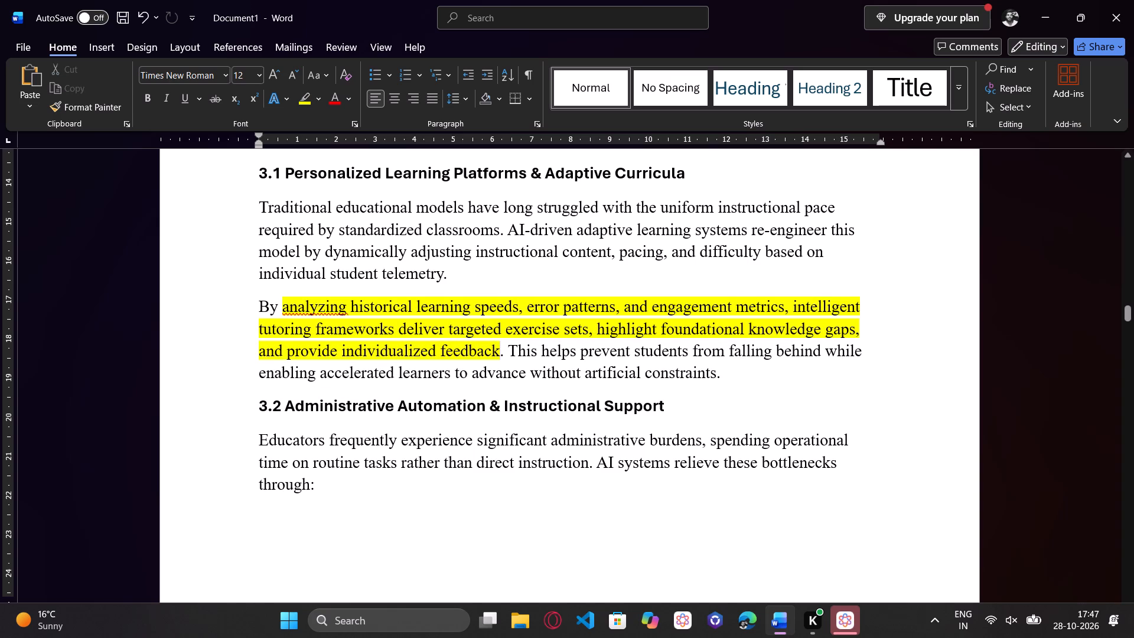
Highlight the whole Automated Assessment description in yellow in section 3.2, including its closing period and paragraph mark.
scroll(509, 388, "down", 2)
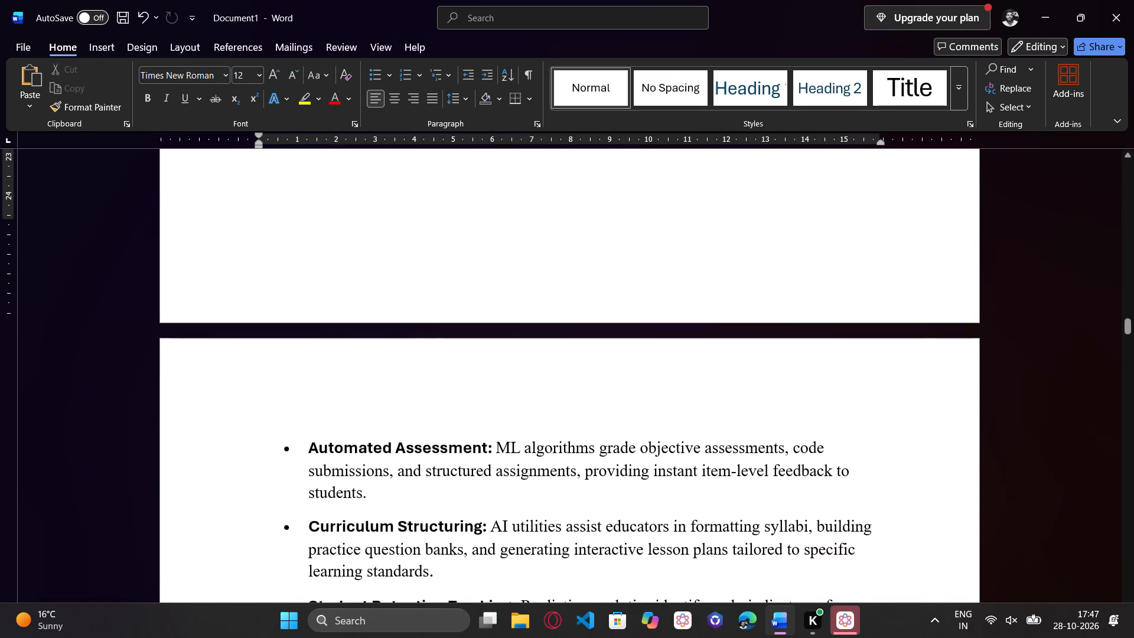
scroll(509, 388, "down", 2)
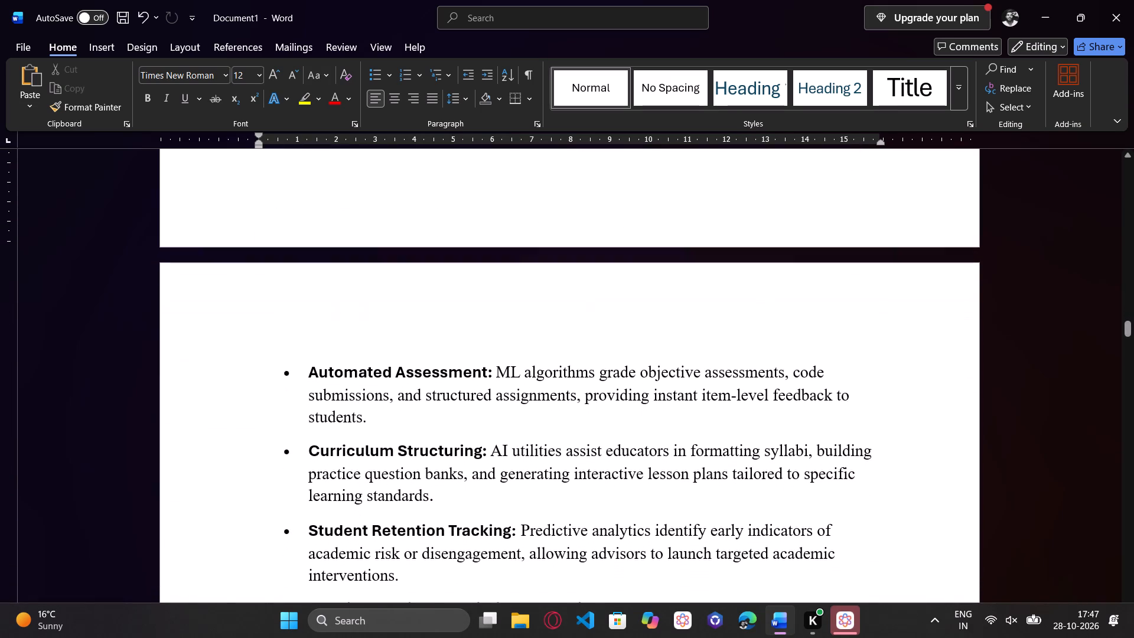
scroll(509, 388, "down", 1)
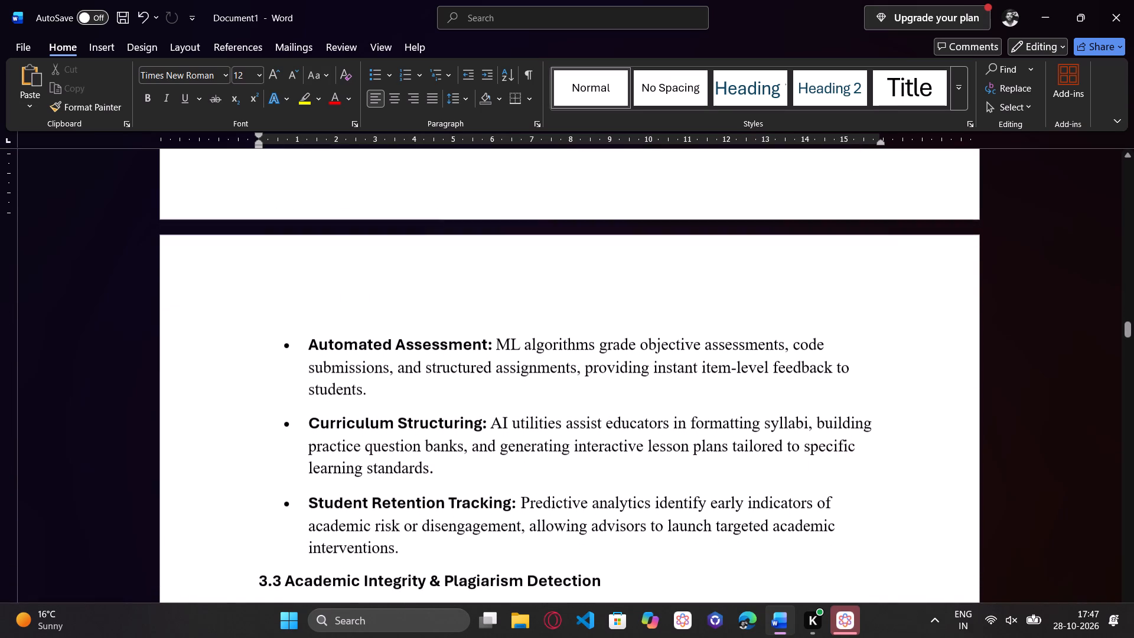
scroll(509, 388, "down", 2)
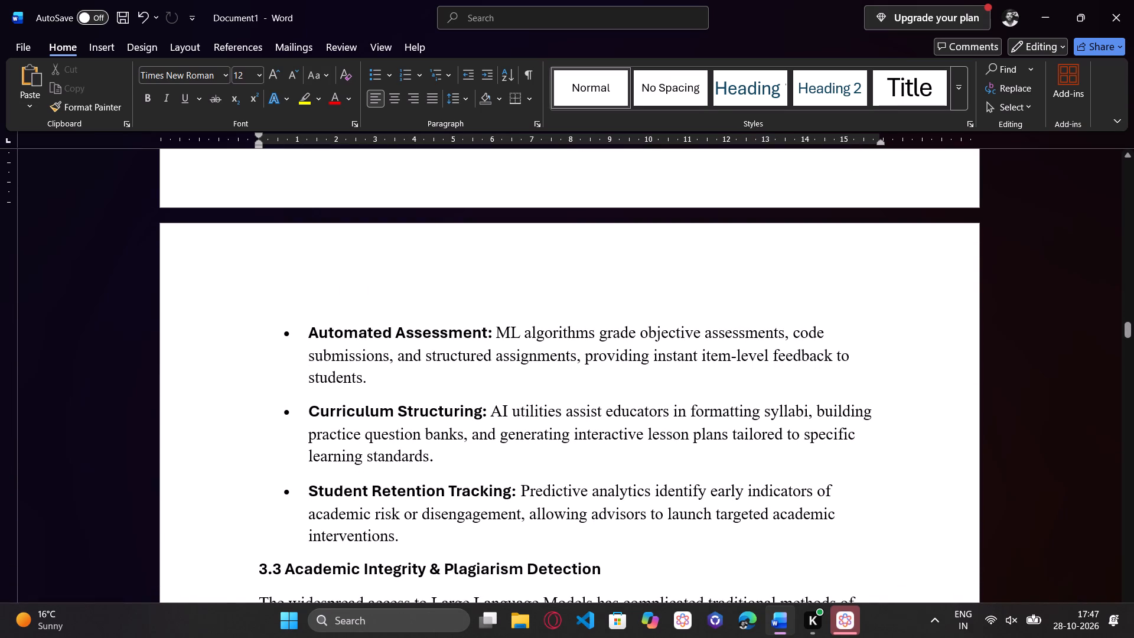
left_click_drag(496, 328, 490, 369)
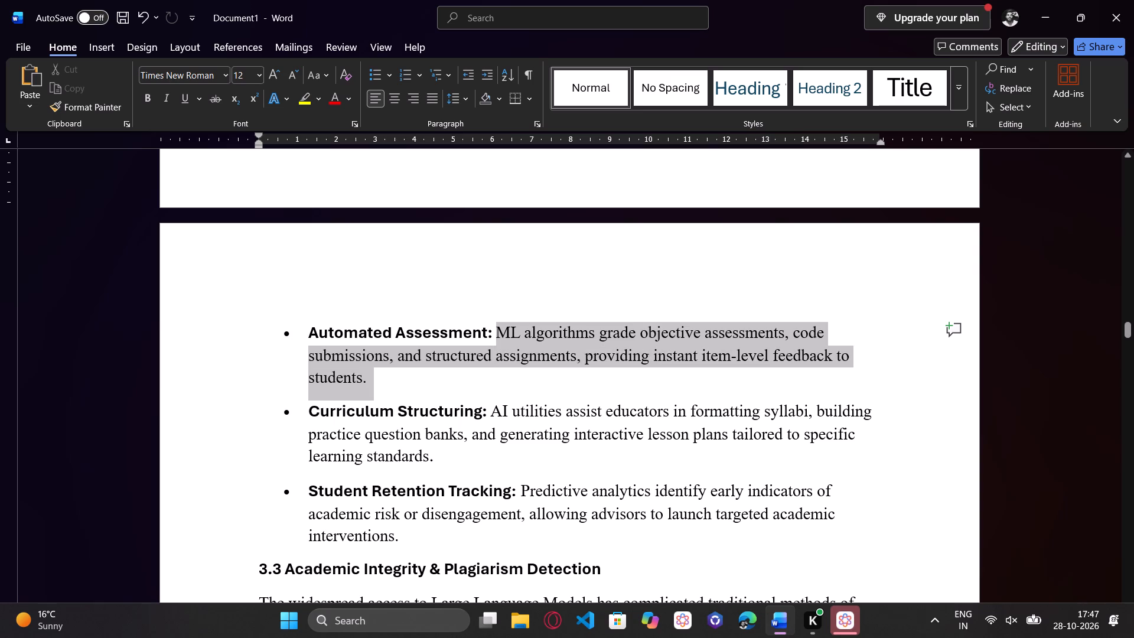
left_click_drag(490, 369, 488, 370)
left_click(553, 346)
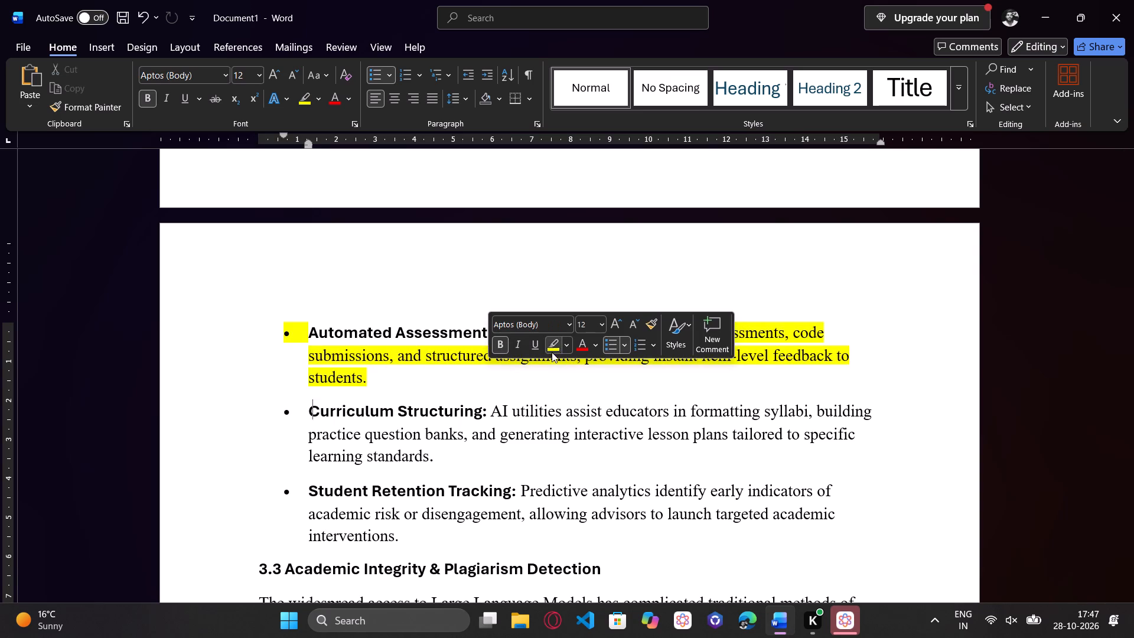
left_click(549, 366)
Highlight the Curriculum Structuring description in yellow from "AI utilities" to "learning standards", leaving out the closing period.
scroll(549, 366, "down", 1)
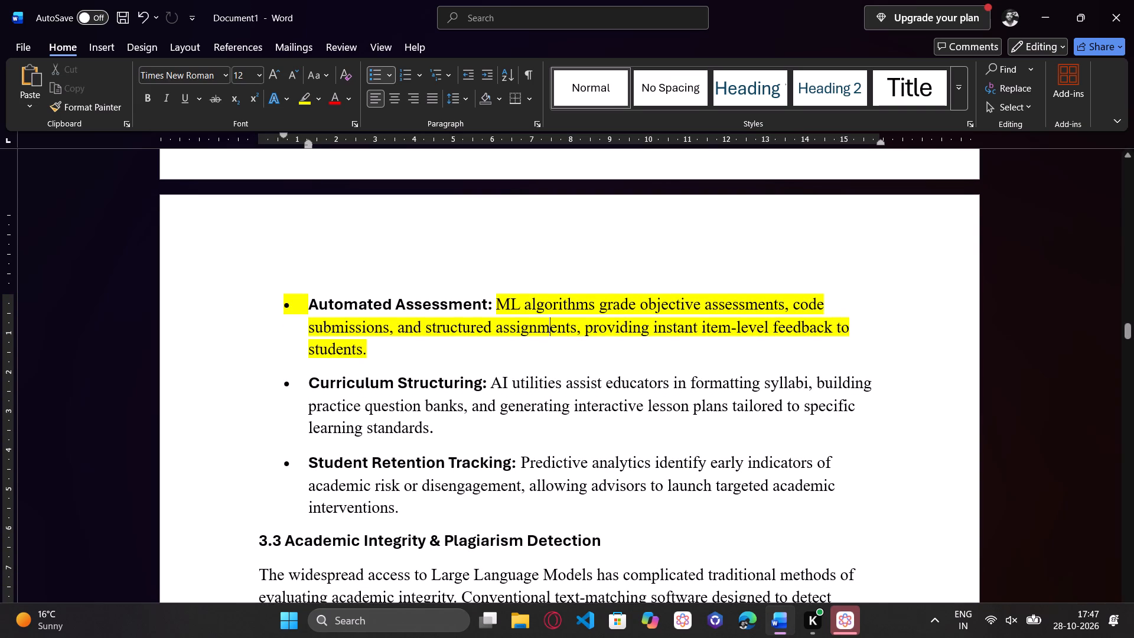
left_click_drag(493, 382, 430, 425)
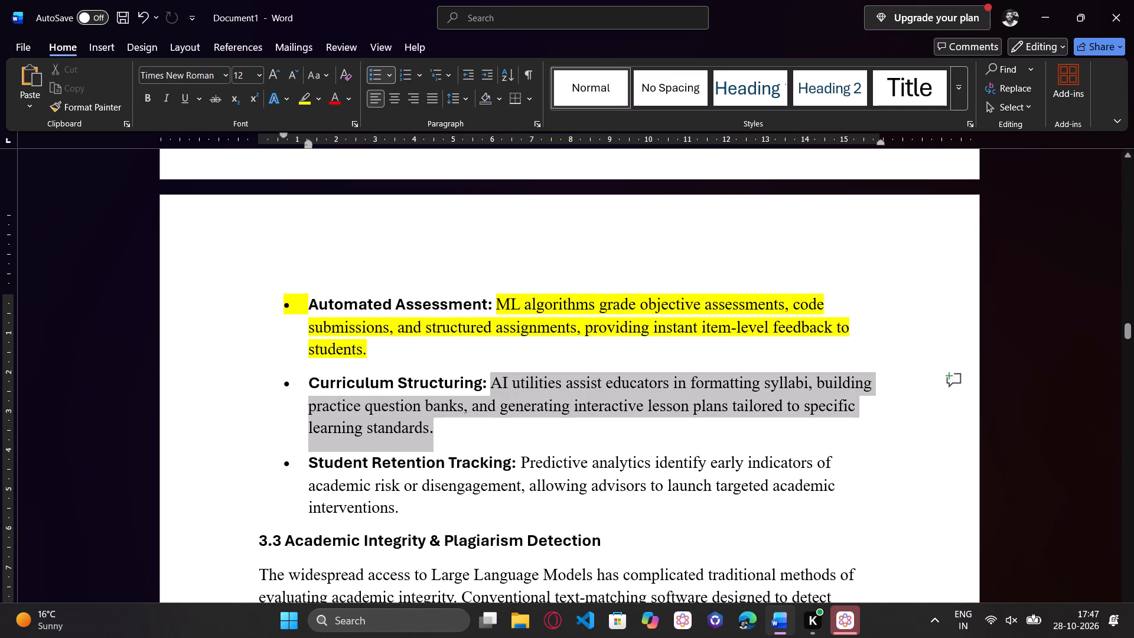
left_click_drag(430, 425, 426, 425)
left_click(492, 402)
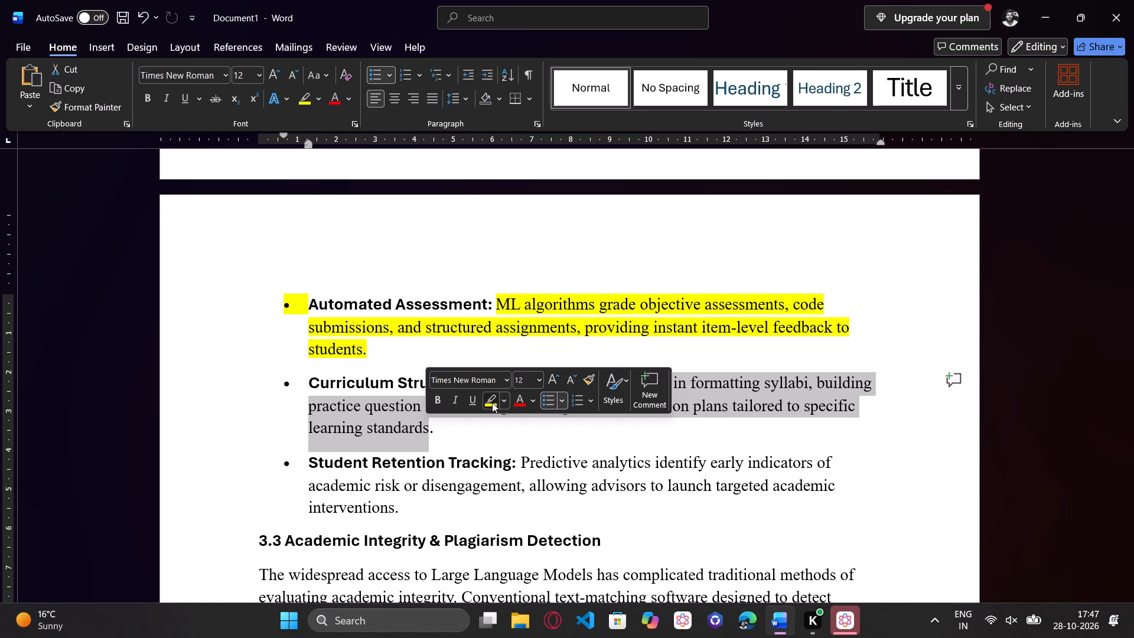
left_click(496, 452)
Highlight the Student Retention Tracking description in yellow from "Predictive analytics" to "interventions", leaving out the closing period.
scroll(496, 452, "down", 1)
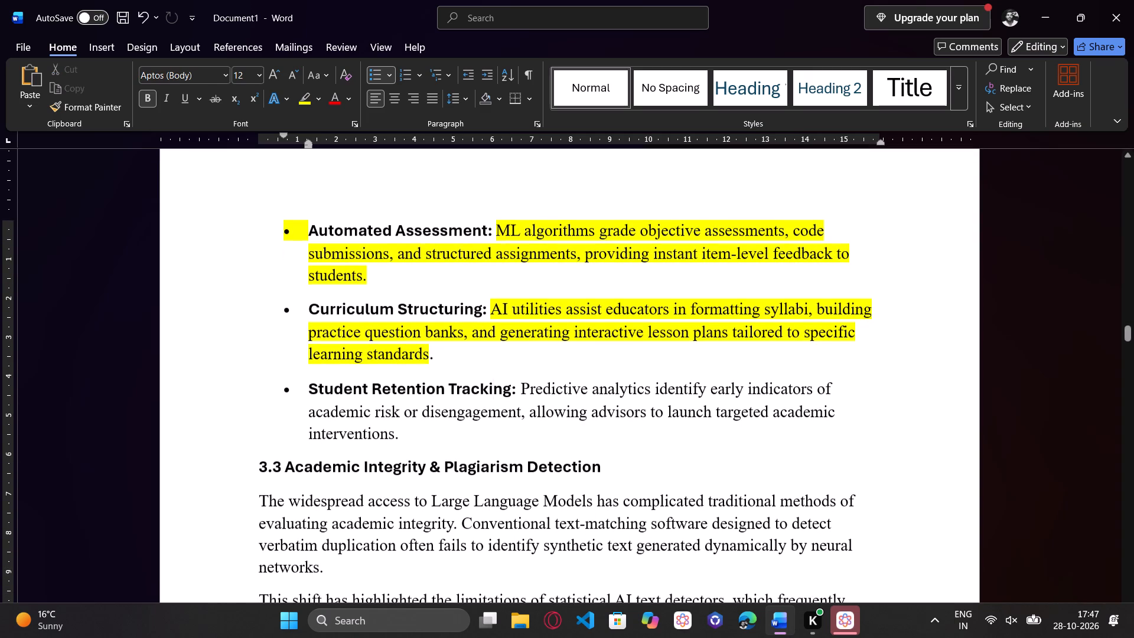
left_click_drag(522, 390, 430, 425)
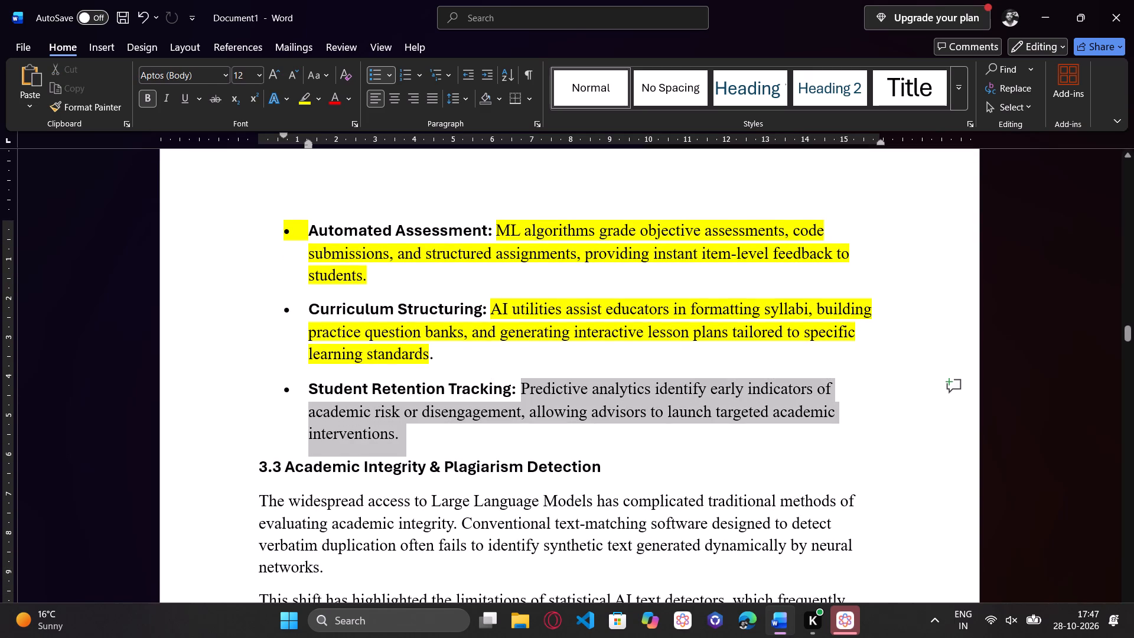
left_click_drag(430, 425, 399, 426)
left_click_drag(399, 426, 394, 428)
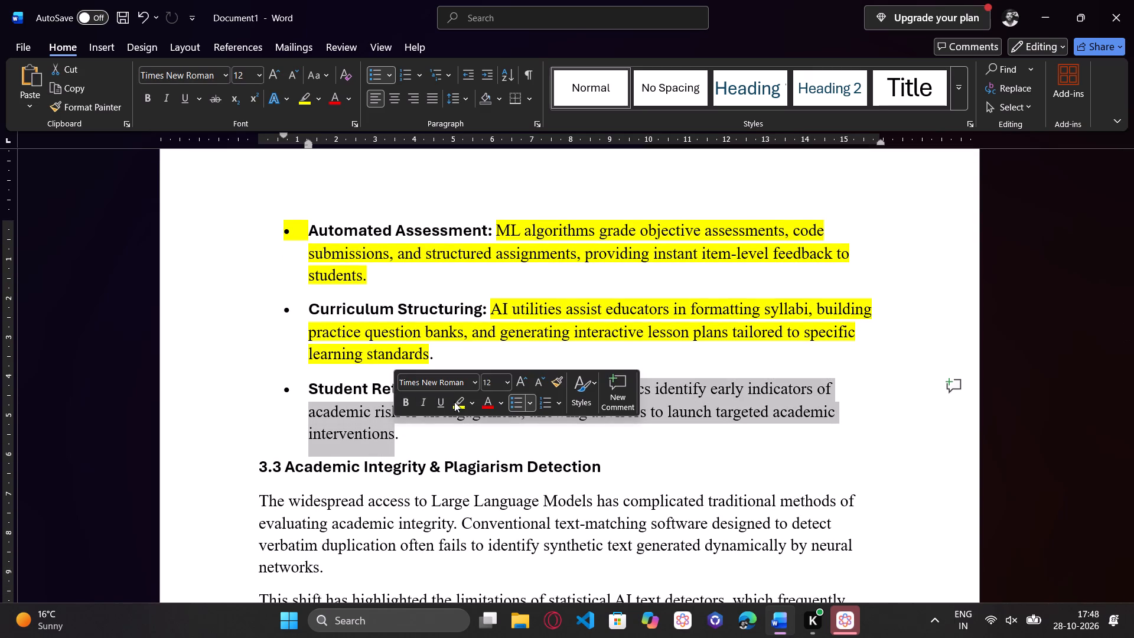
left_click(456, 401)
left_click(447, 431)
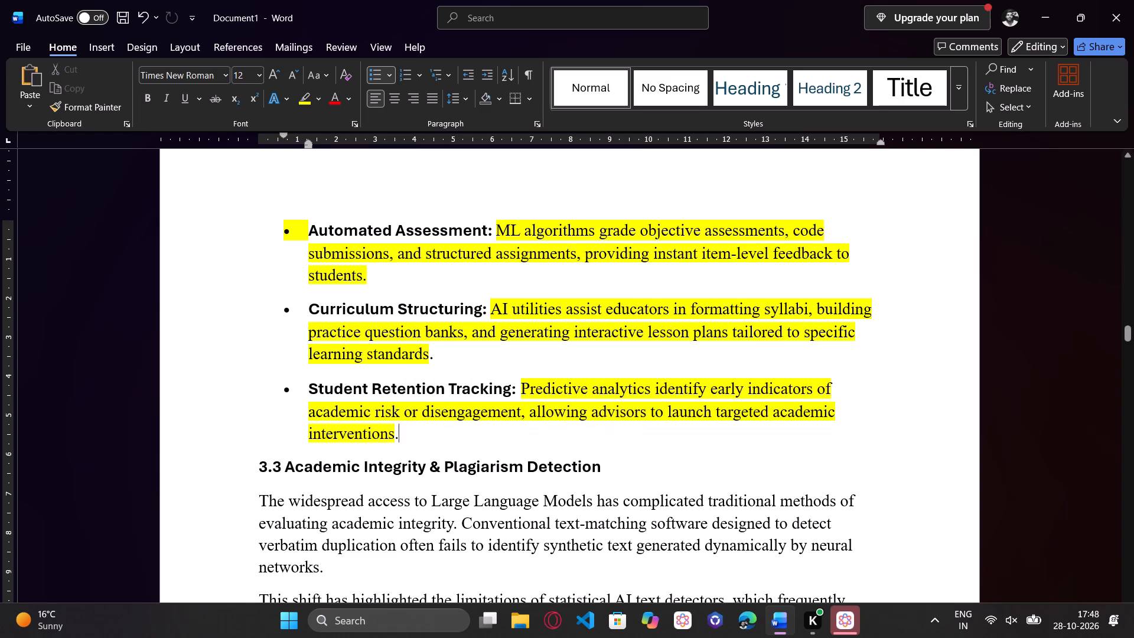
Read through section 3.3 on academic integrity and plagiarism detection and the start of section 3.4.
scroll(447, 431, "down", 1)
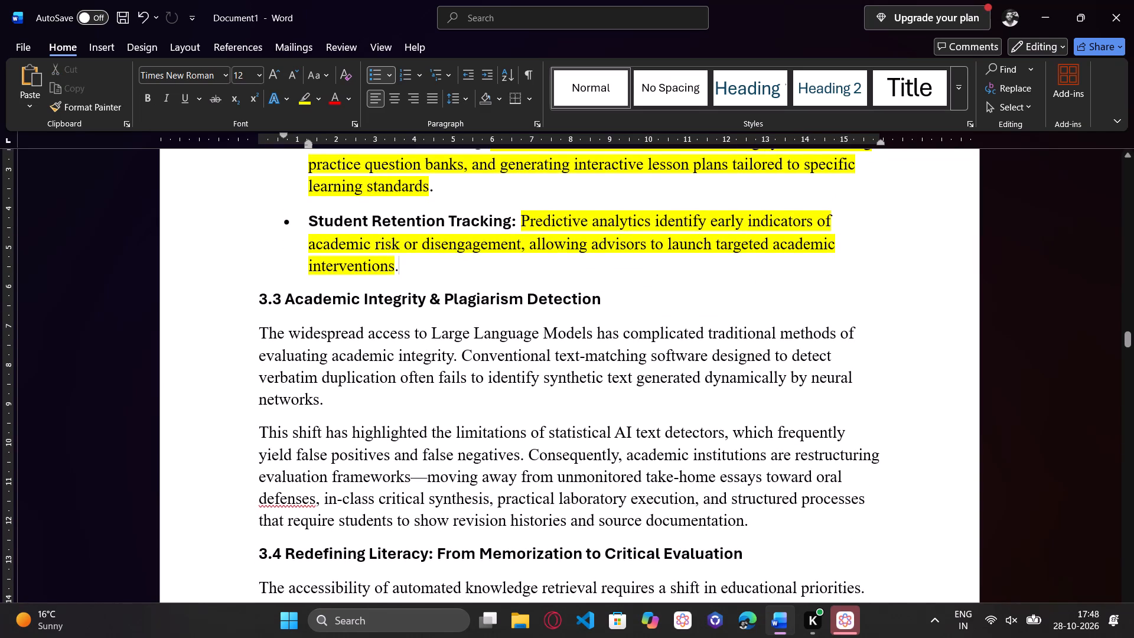
scroll(326, 425, "down", 2)
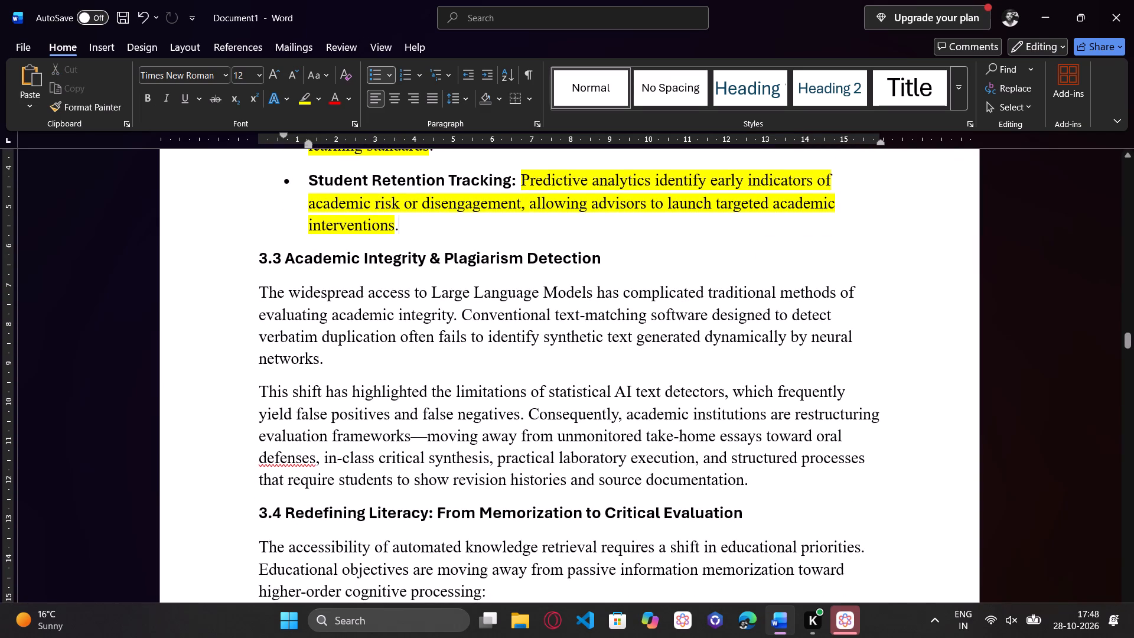
scroll(326, 425, "down", 2)
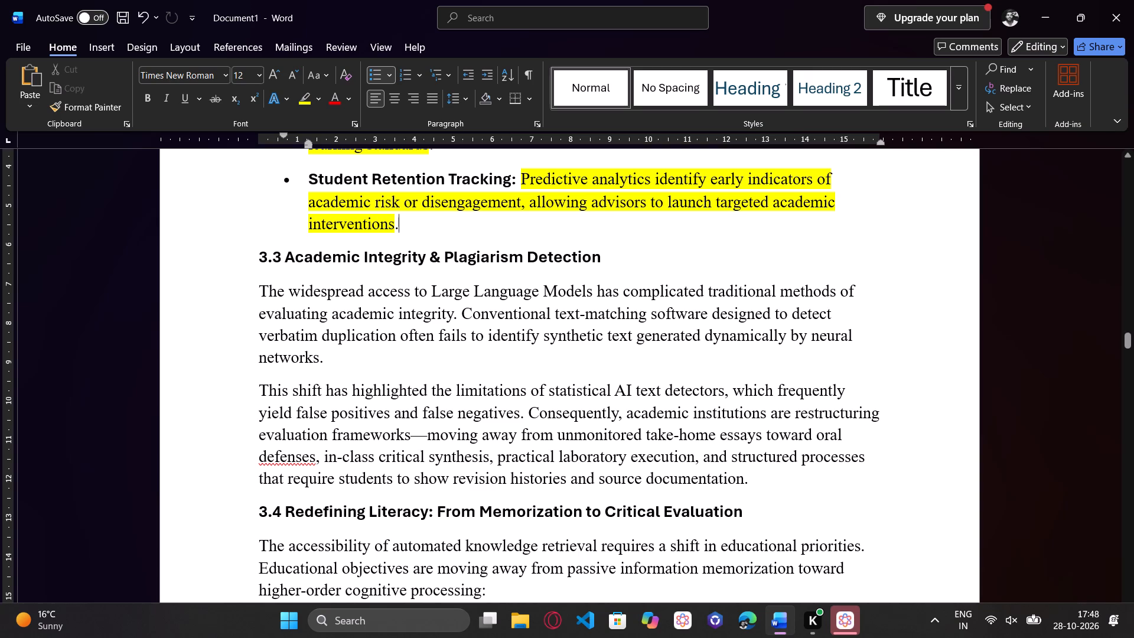
scroll(326, 425, "up", 1)
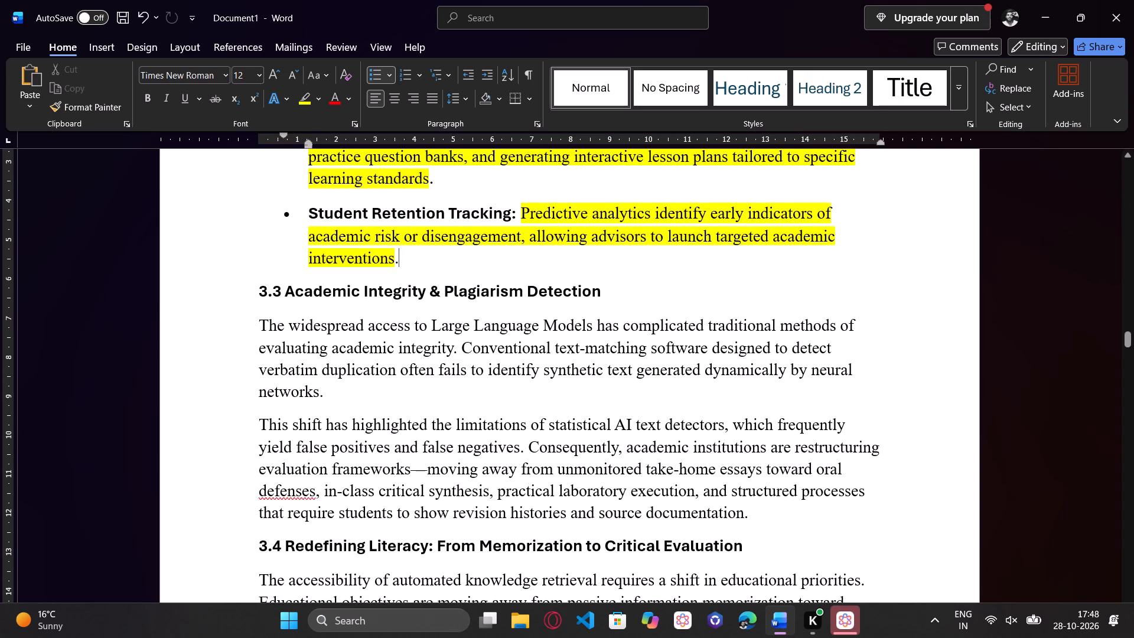
Search the document for "BY" with Find and step through its matches from section 3.3 into section 4.
key("ctrl+h")
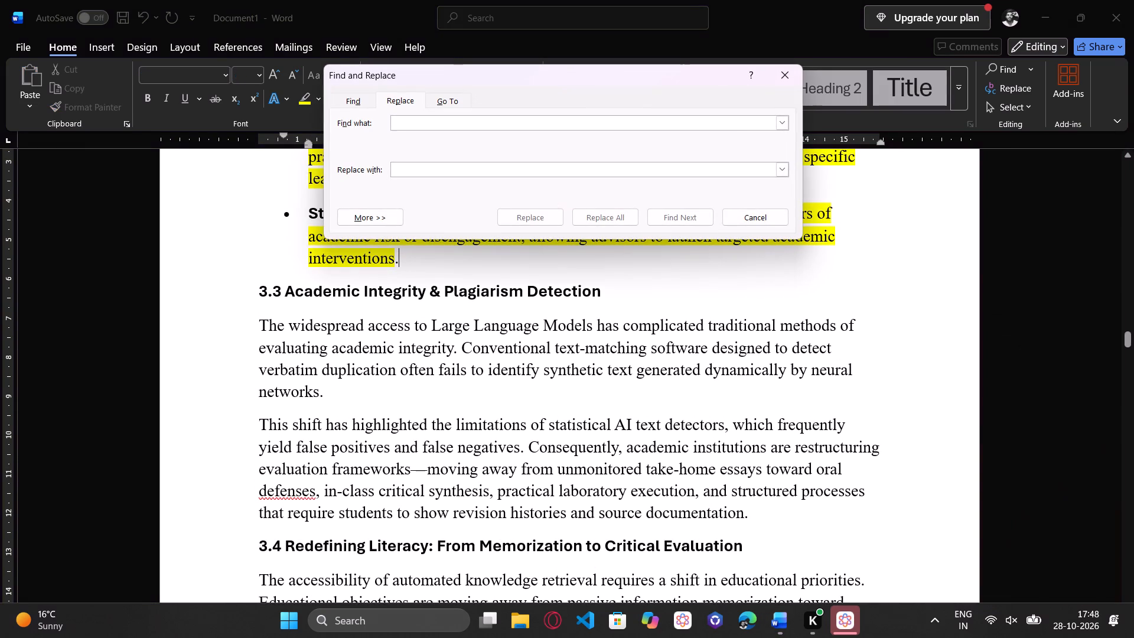
type("BY")
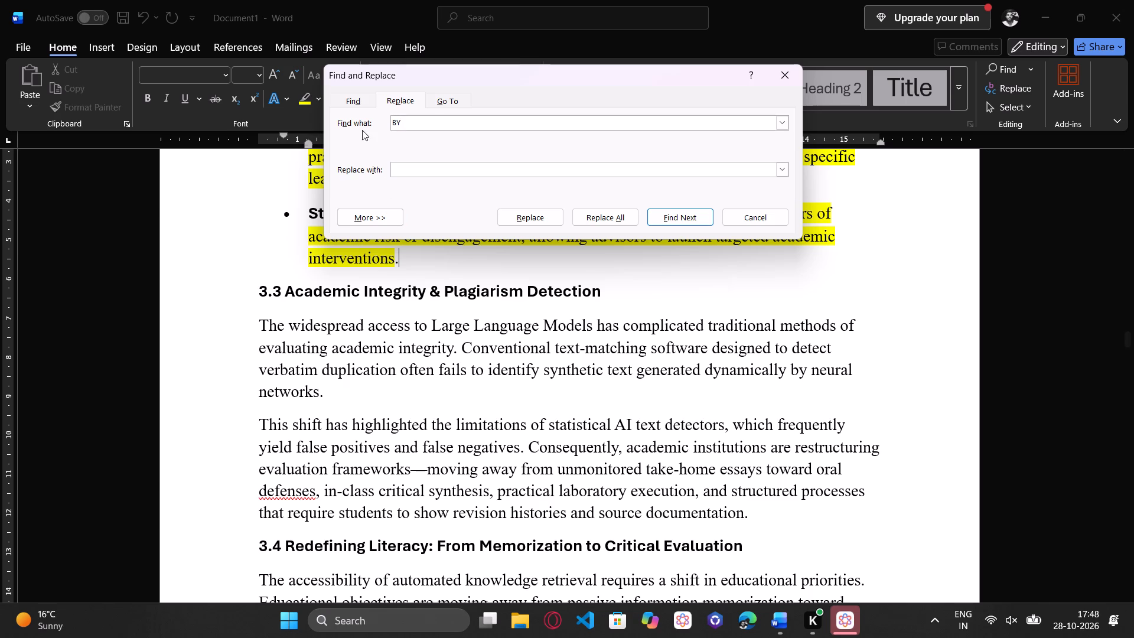
left_click(362, 95)
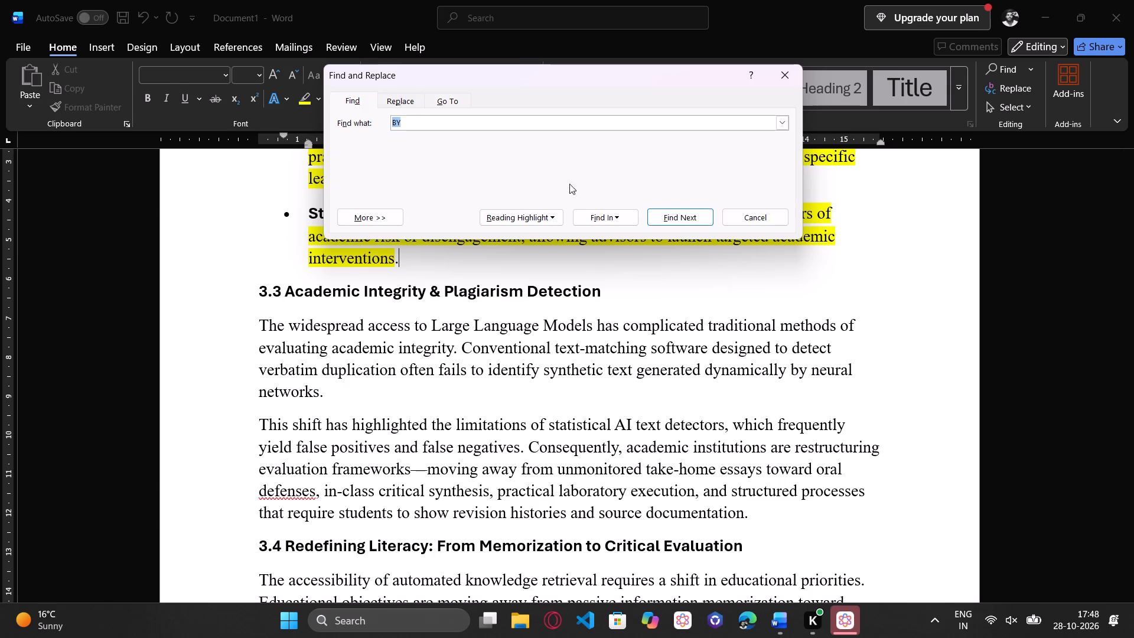
left_click(618, 220)
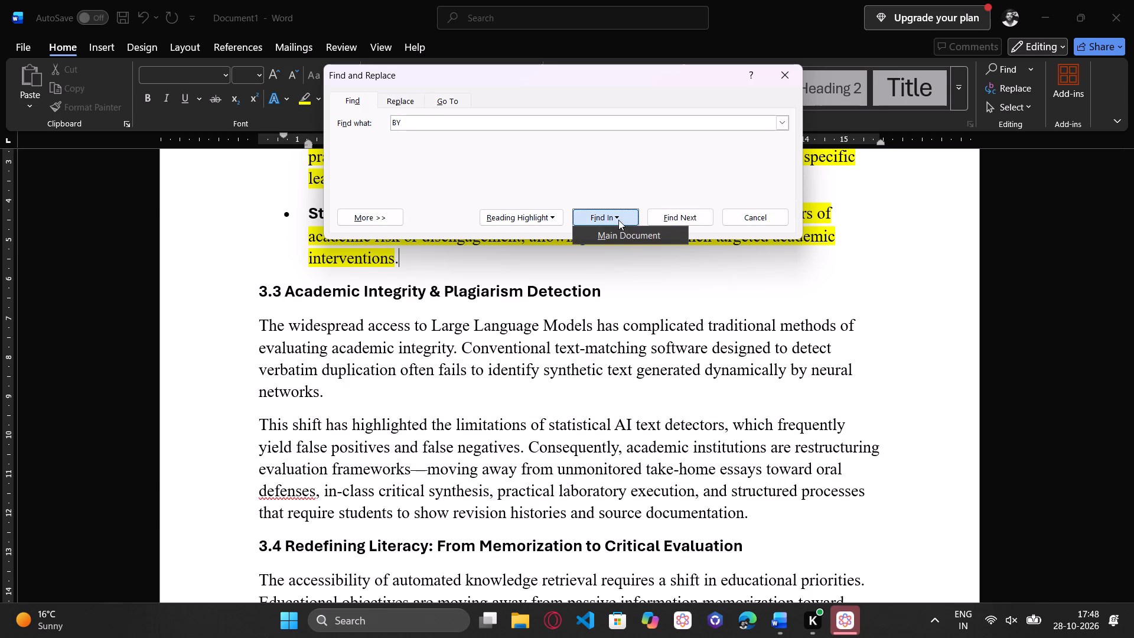
left_click(618, 220)
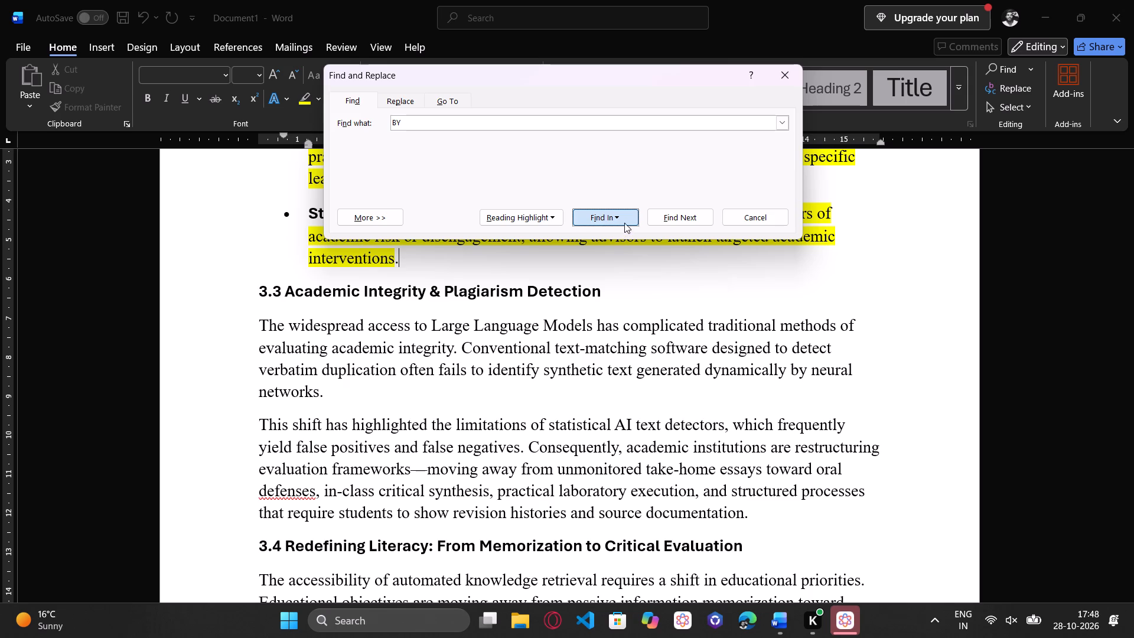
left_click(660, 219)
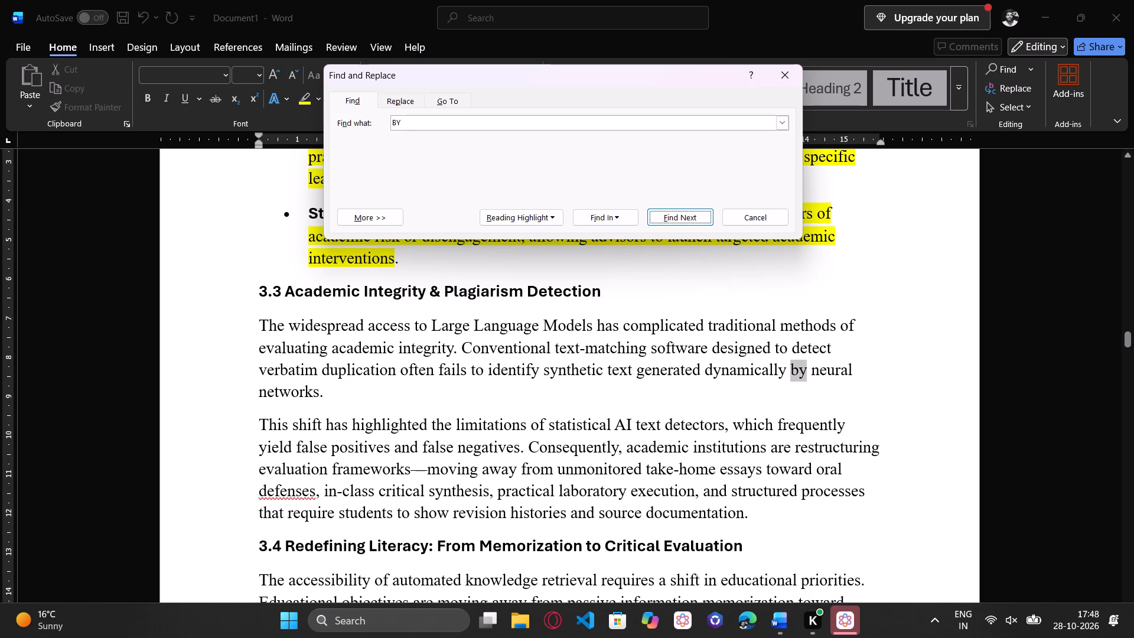
scroll(669, 258, "up", 2)
scroll(669, 258, "down", 1)
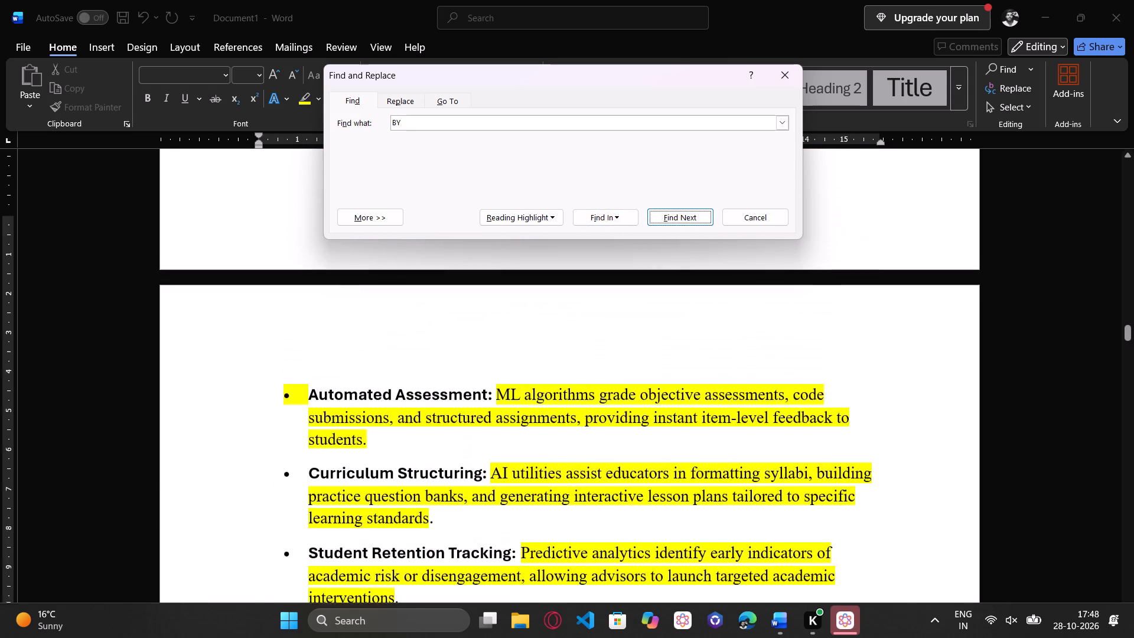
scroll(669, 258, "down", 2)
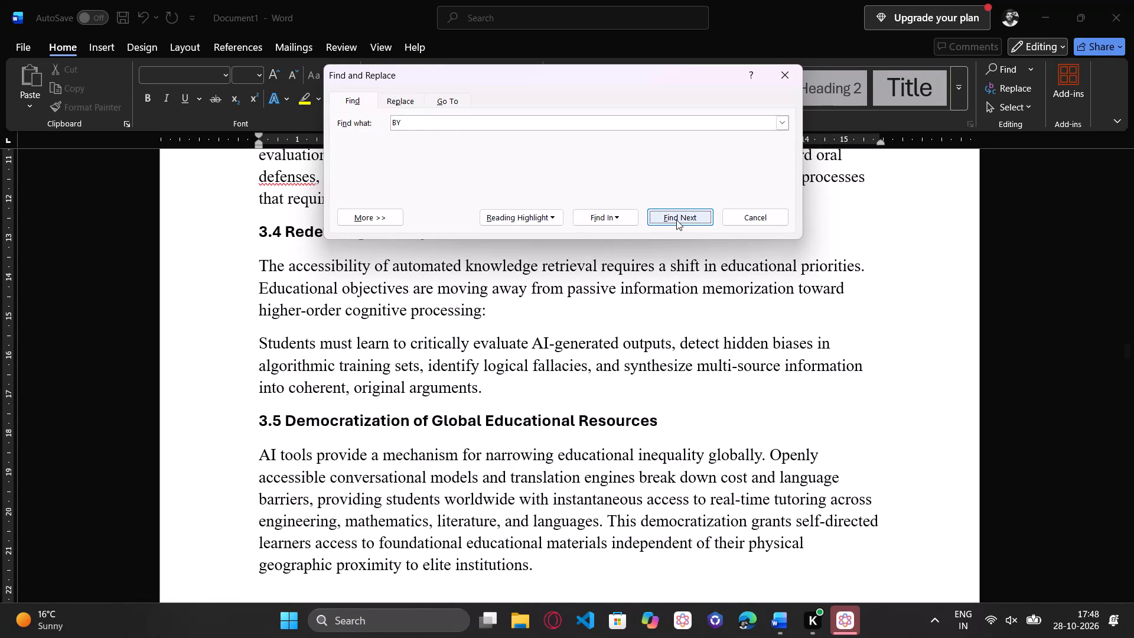
left_click(676, 220)
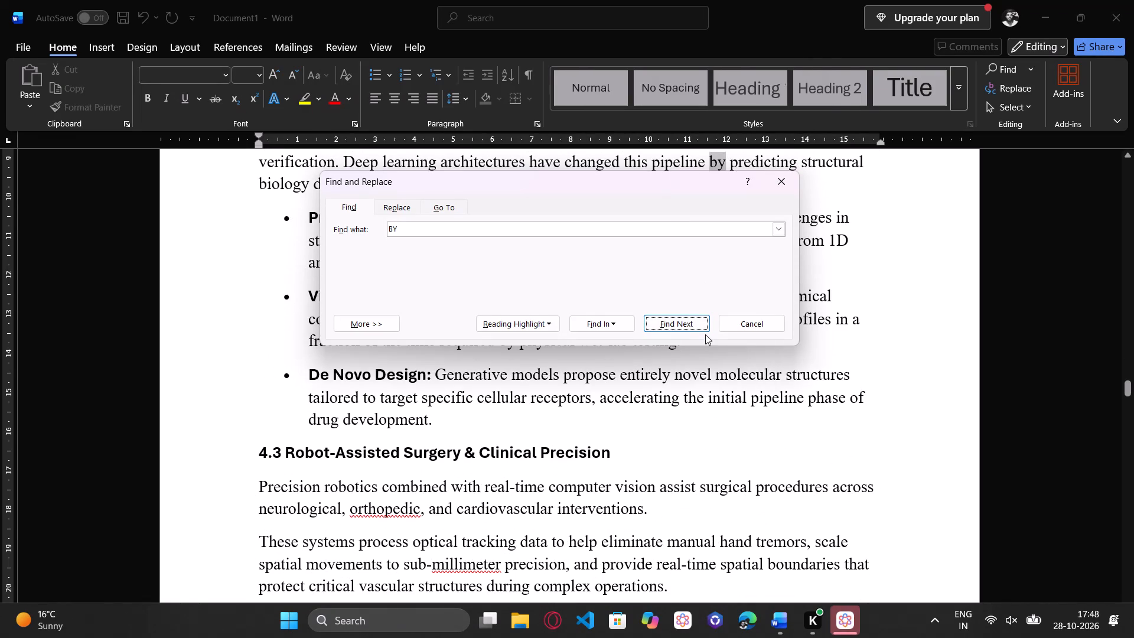
left_click(691, 327)
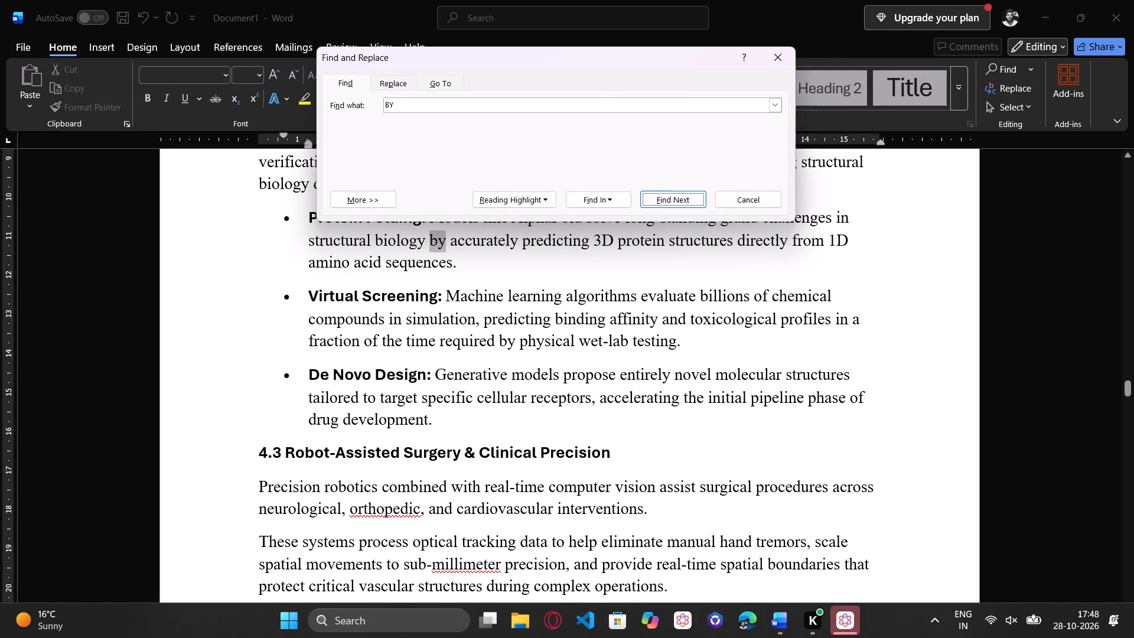
left_click(774, 105)
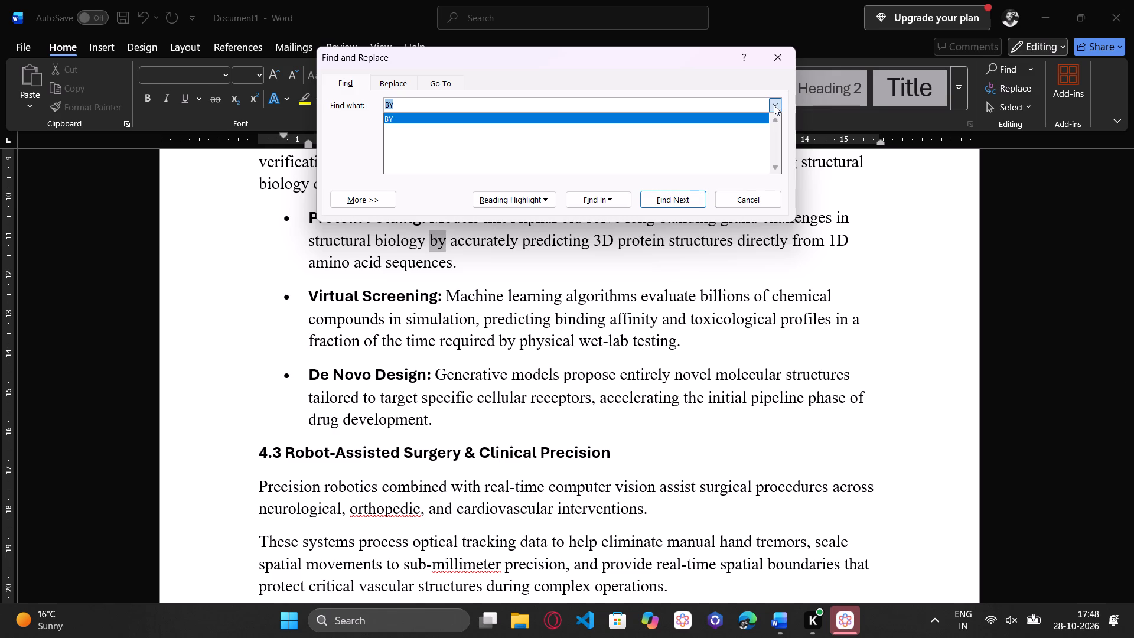
left_click(774, 105)
left_click(704, 196)
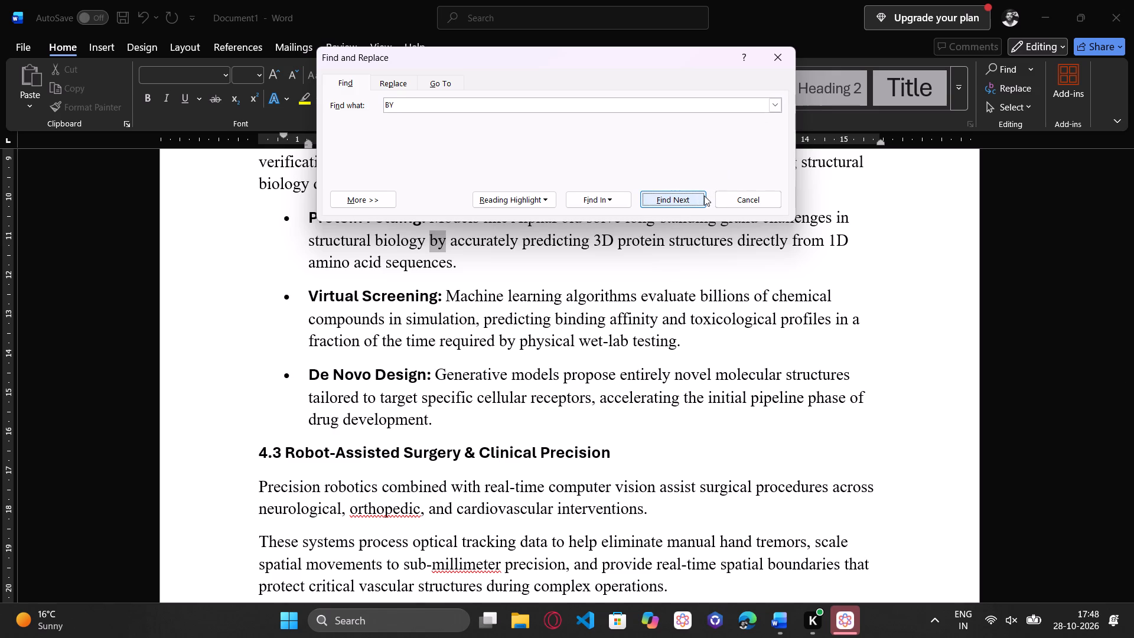
left_click(704, 196)
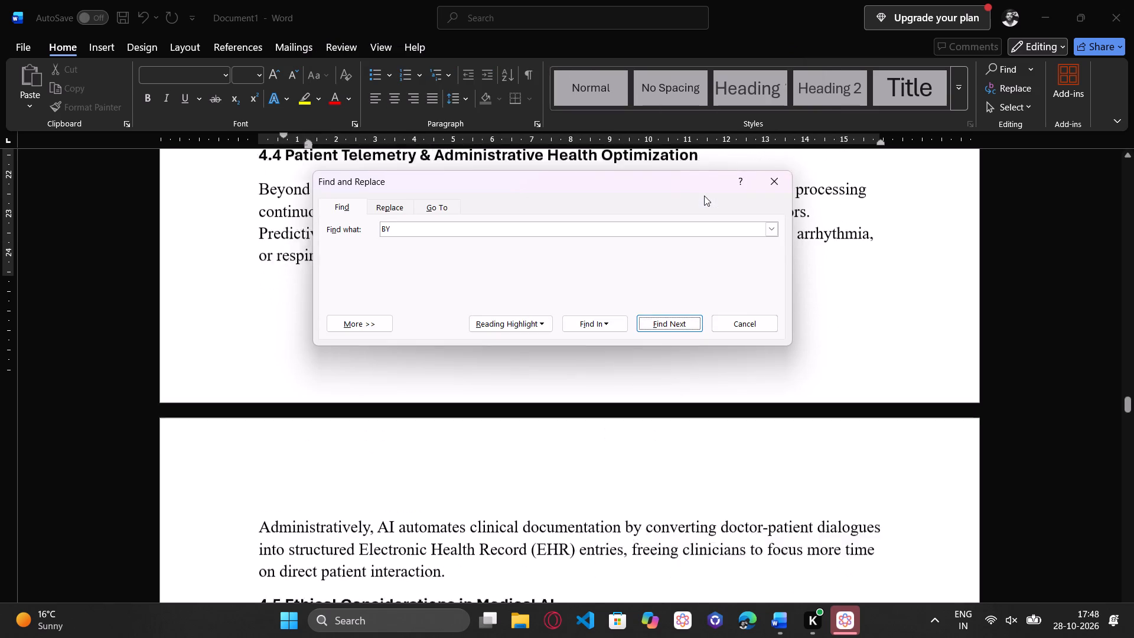
Return to section 3.3 on academic integrity and close the Find and Replace dialog.
left_click(635, 474)
scroll(635, 474, "up", 5)
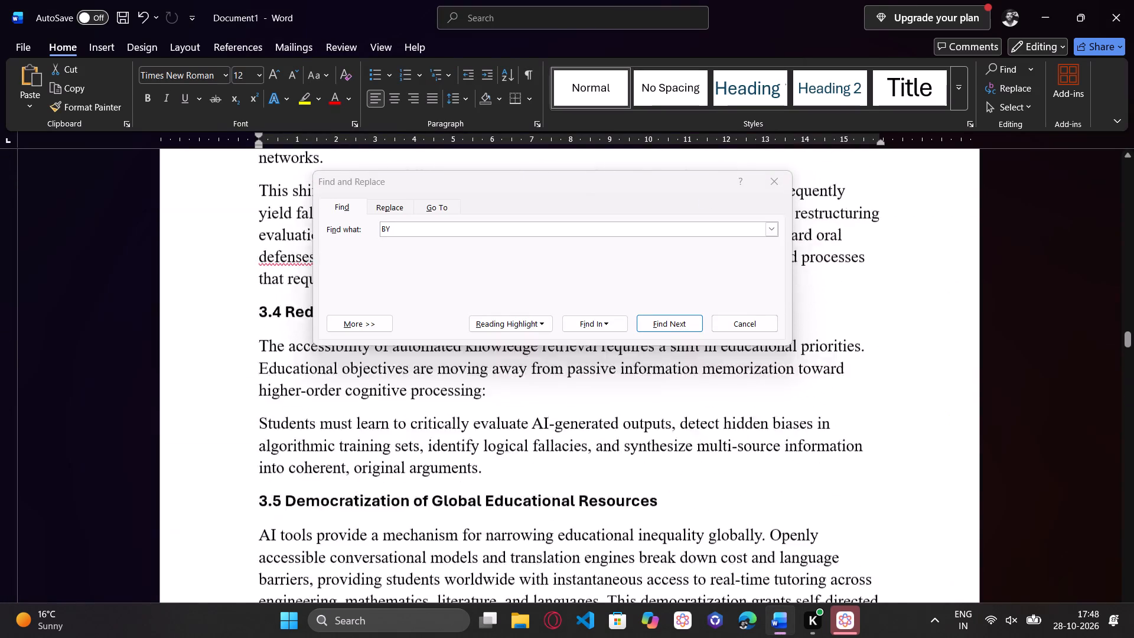
scroll(635, 474, "down", 2)
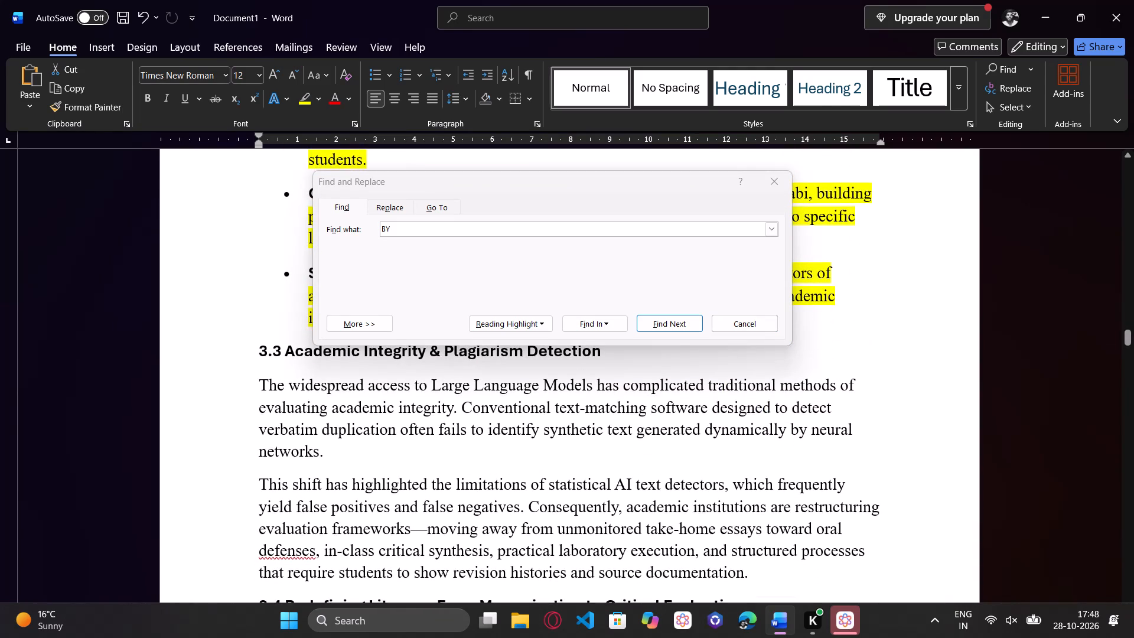
left_click(445, 201)
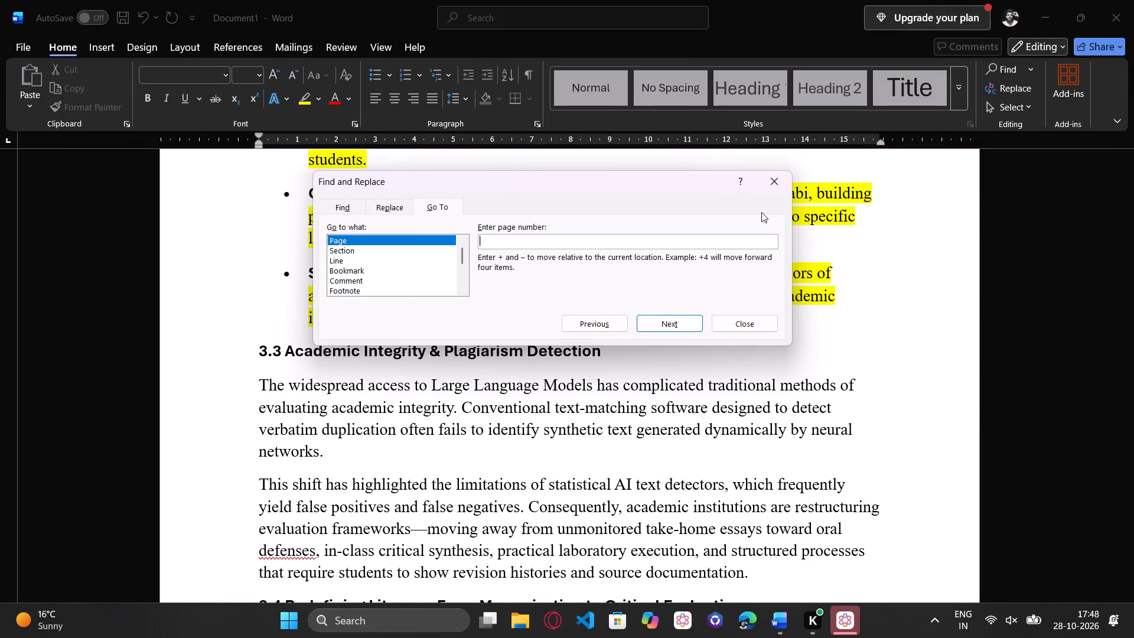
left_click(781, 173)
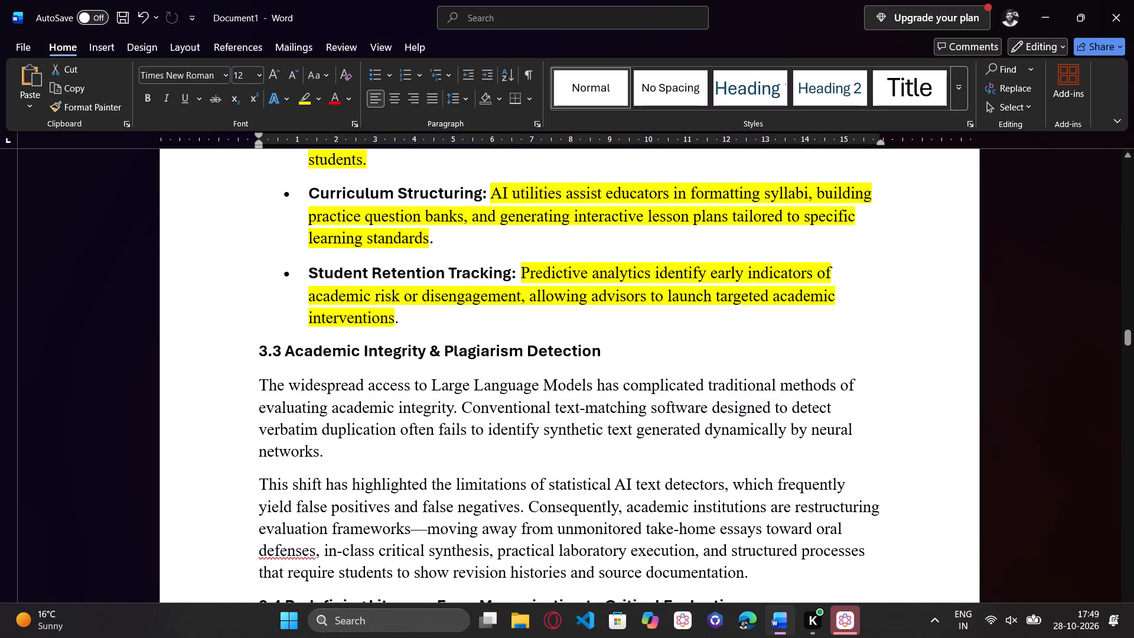
Highlight the section 3.3 text from "Consequently, academic institutions" to "source documentation" in yellow, leaving out the closing period.
scroll(780, 444, "down", 1)
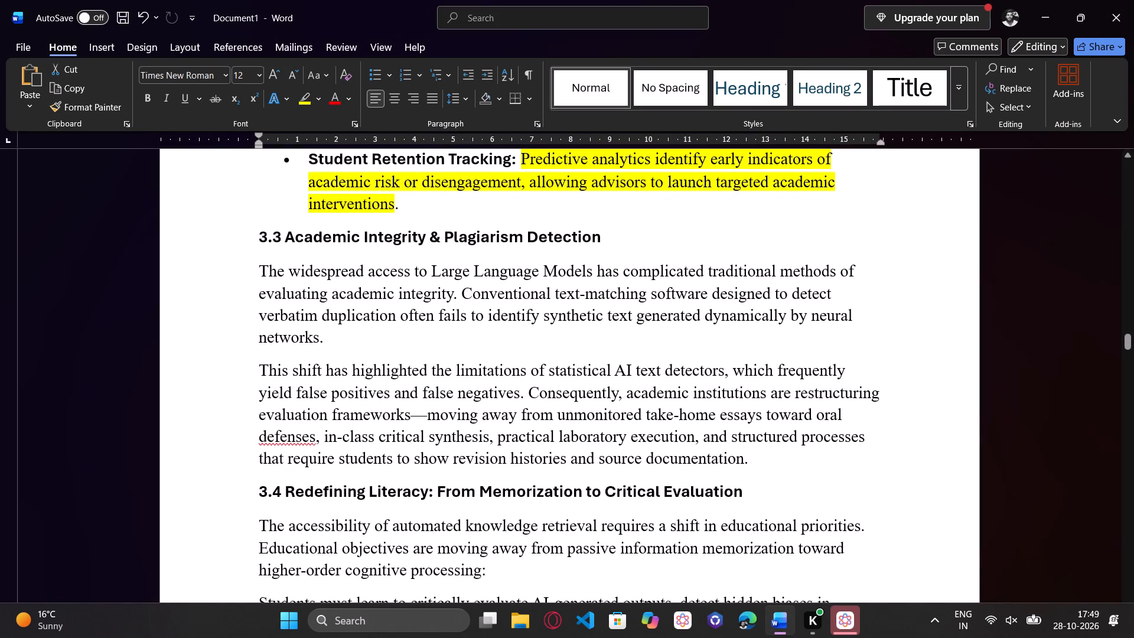
scroll(780, 444, "down", 1)
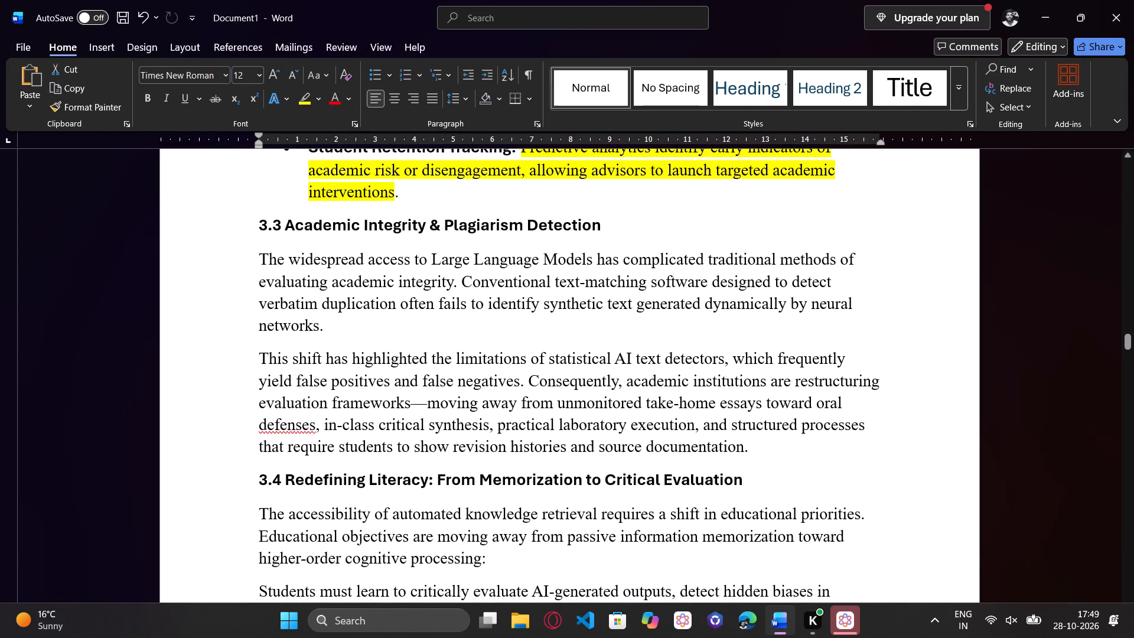
scroll(569, 351, "down", 1)
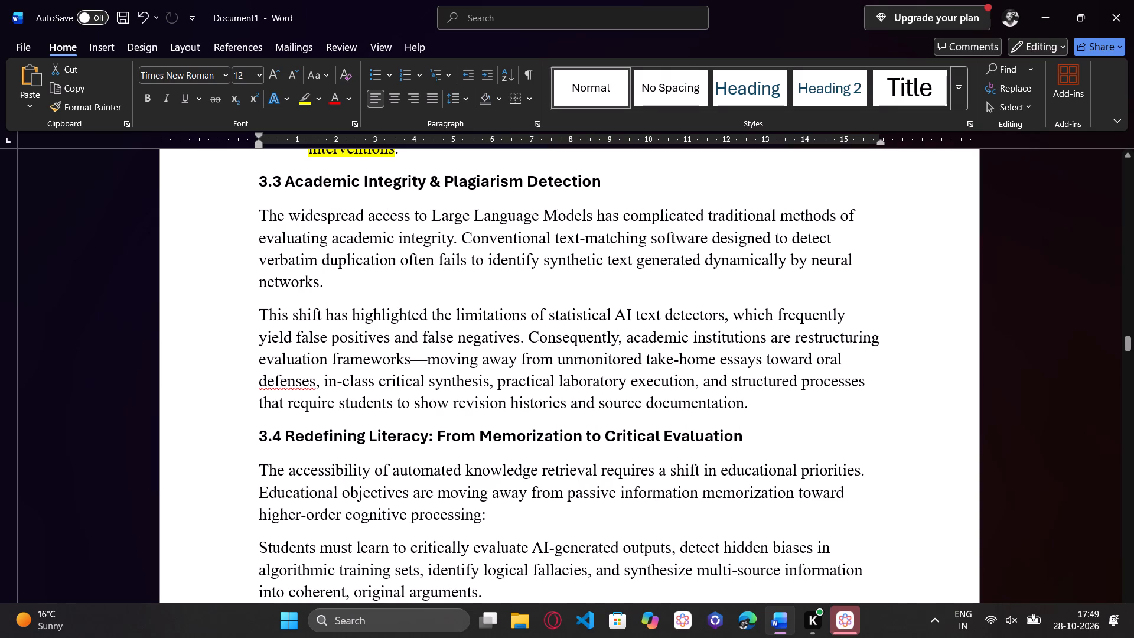
left_click_drag(527, 336, 569, 382)
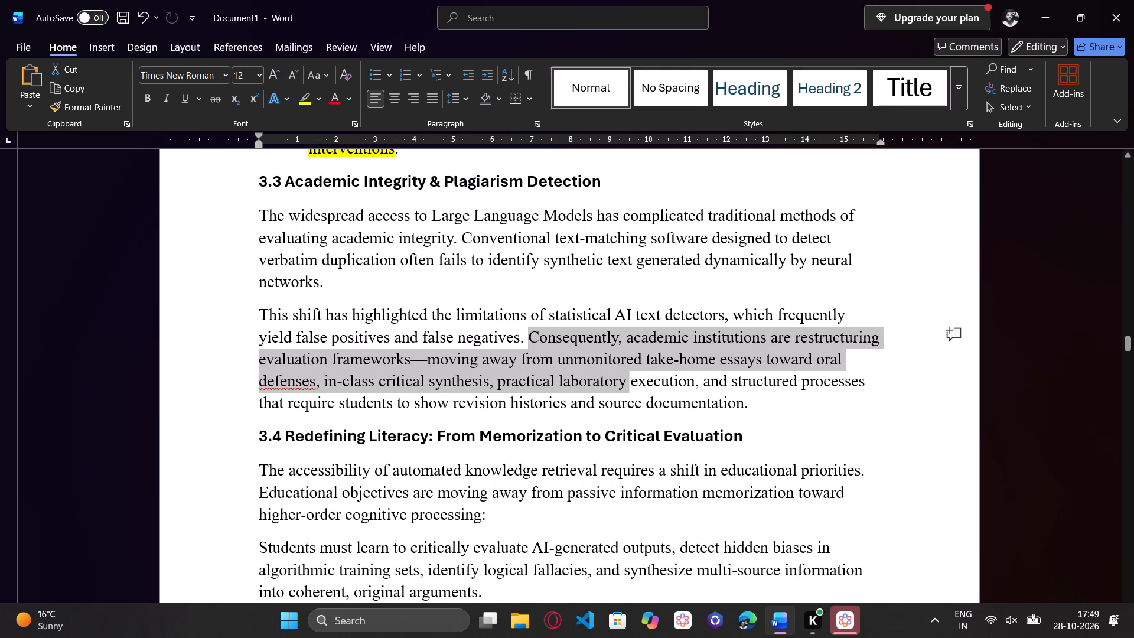
left_click_drag(569, 382, 693, 409)
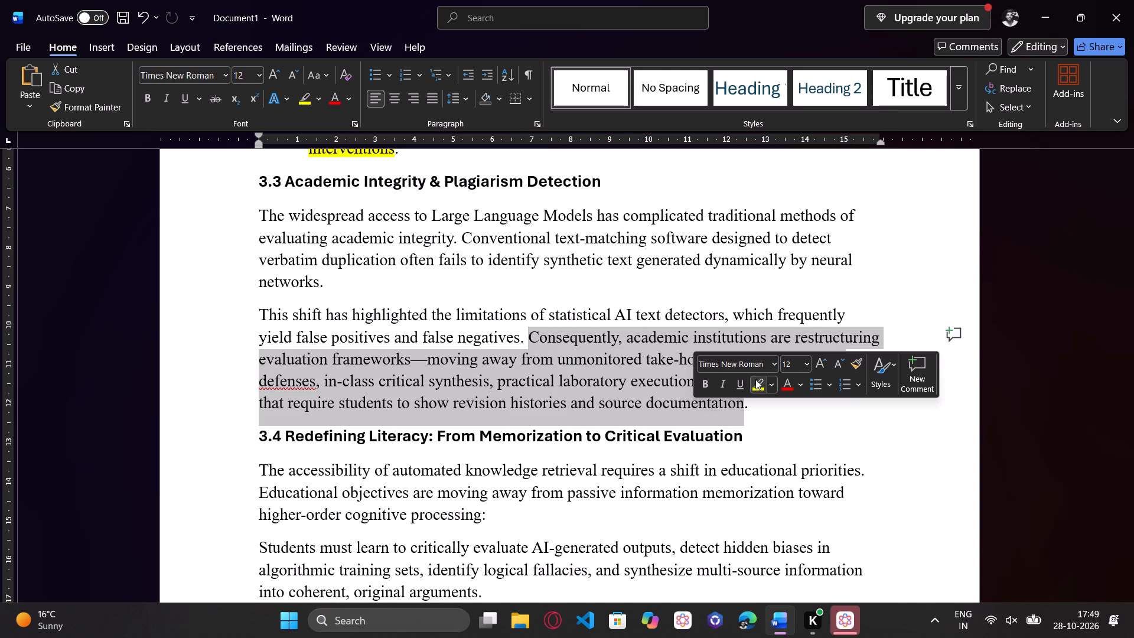
left_click(758, 379)
left_click(699, 411)
Highlight the section 3.4 sentence from "Students must learn" to "original arguments" in yellow, leaving out the closing period.
scroll(699, 411, "down", 1)
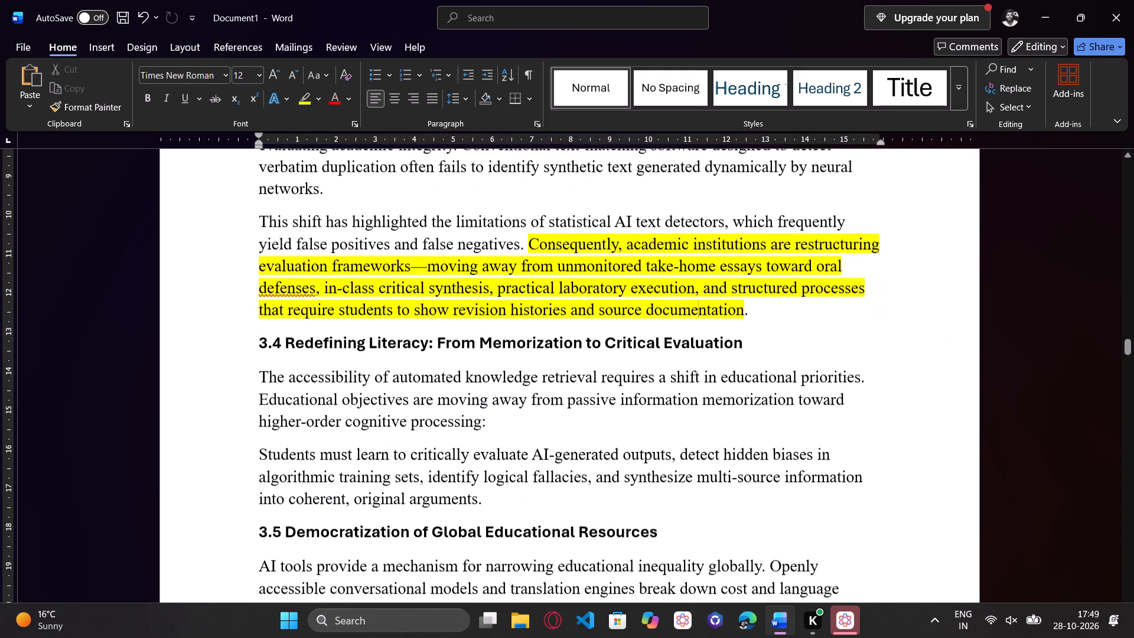
scroll(699, 411, "down", 1)
scroll(476, 386, "down", 1)
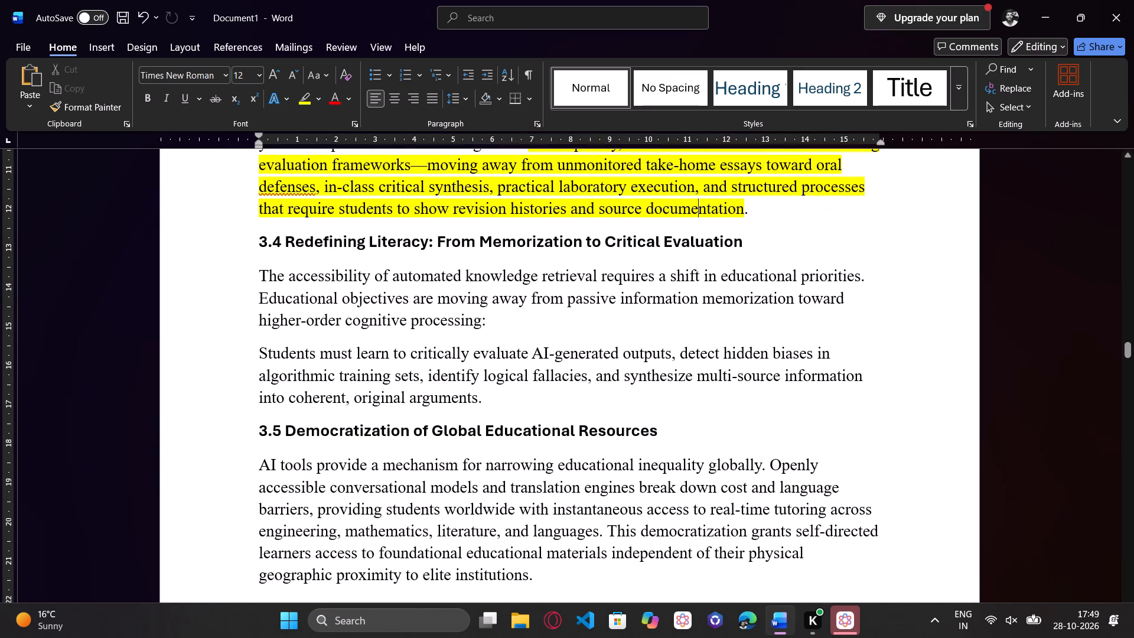
left_click_drag(255, 353, 415, 360)
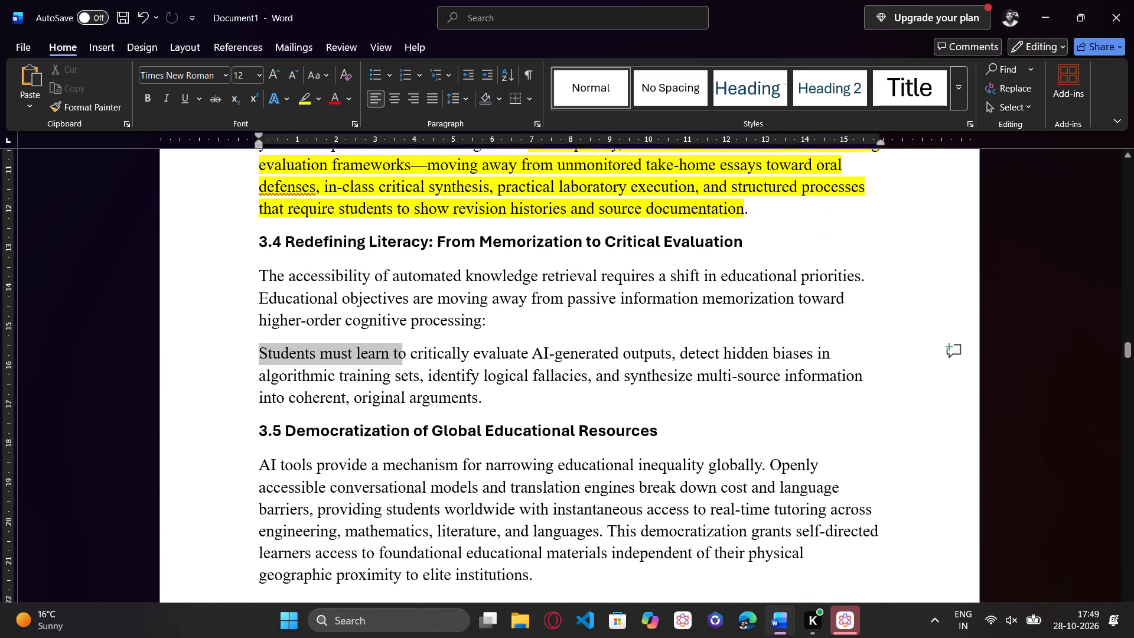
left_click_drag(415, 360, 474, 396)
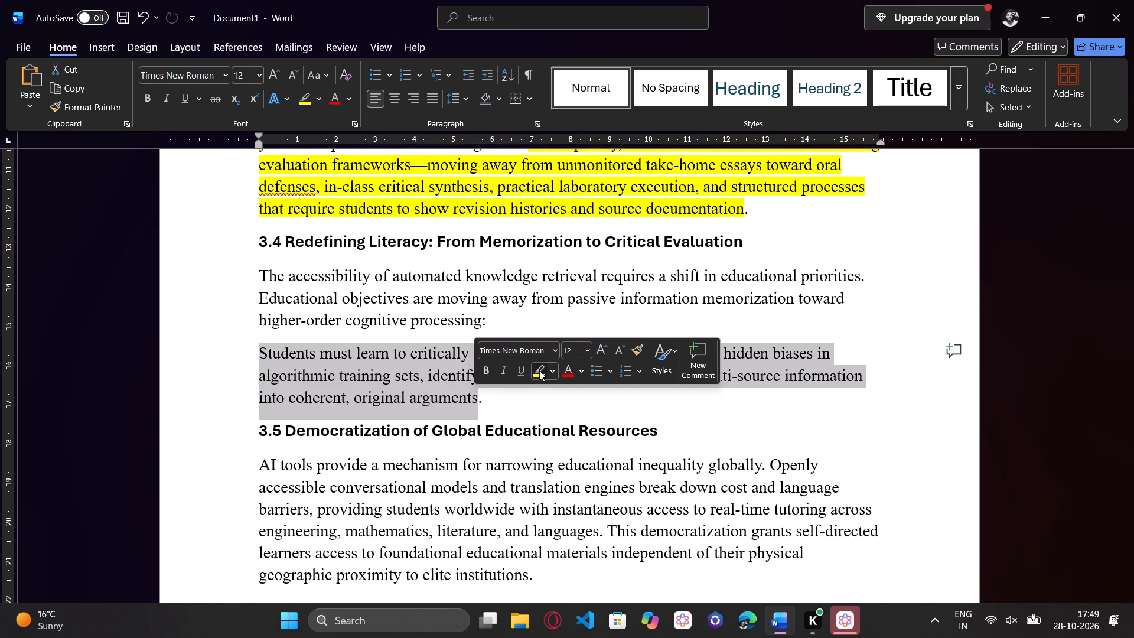
left_click(539, 370)
Highlight "AI tools provide a mechanism for narrowing educational inequality globally" in yellow in section 3.5, leaving out the period.
scroll(539, 370, "down", 3)
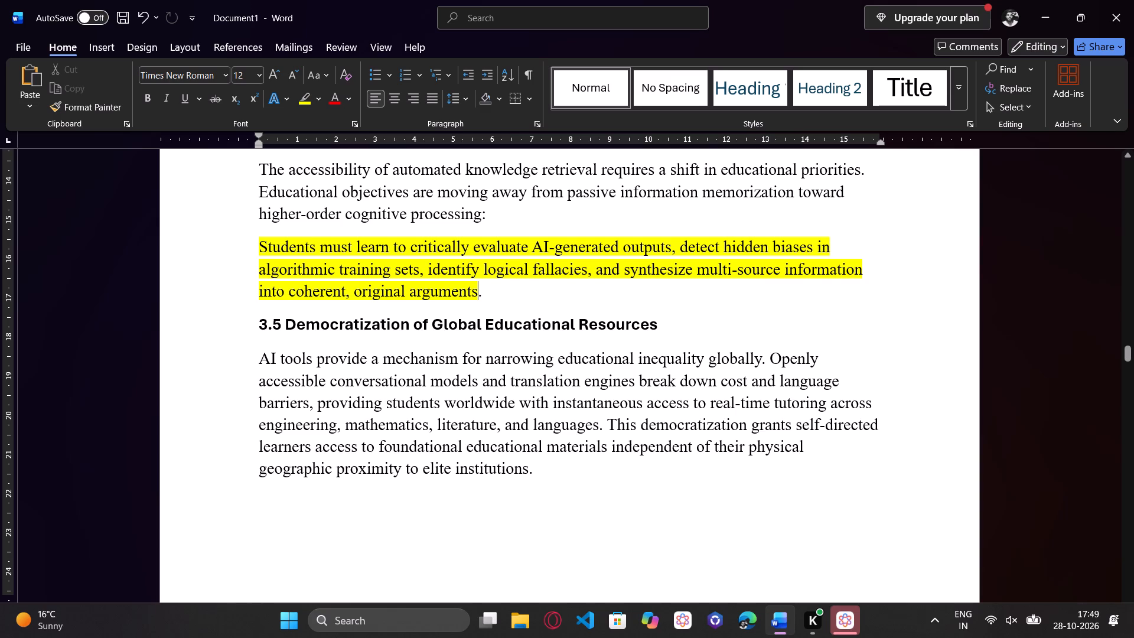
left_click_drag(257, 353, 425, 431)
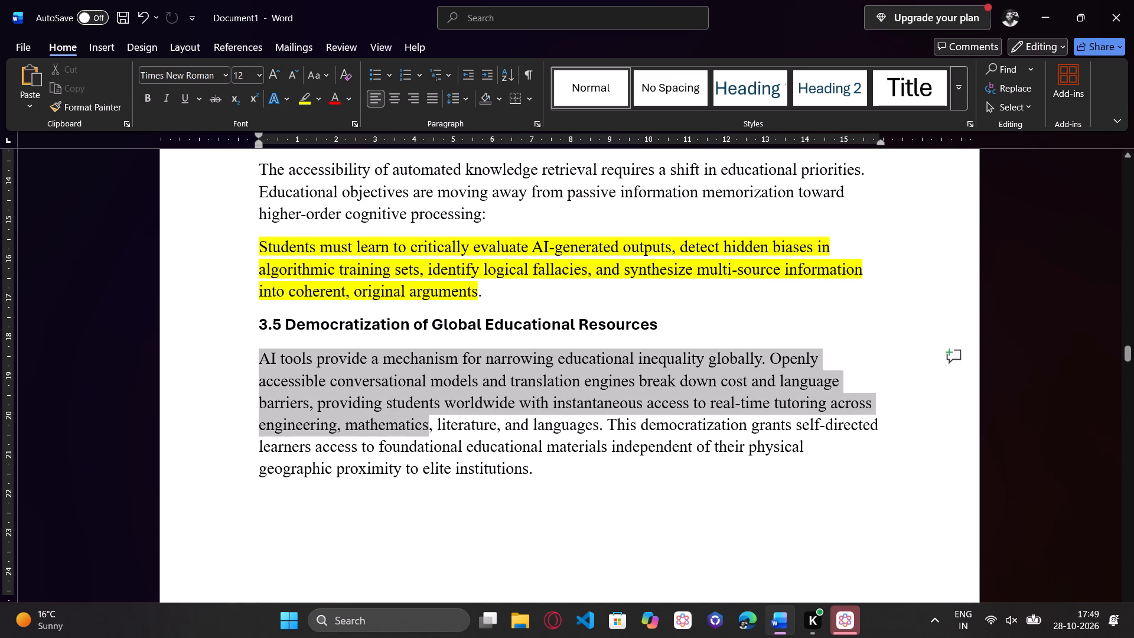
left_click_drag(425, 431, 471, 390)
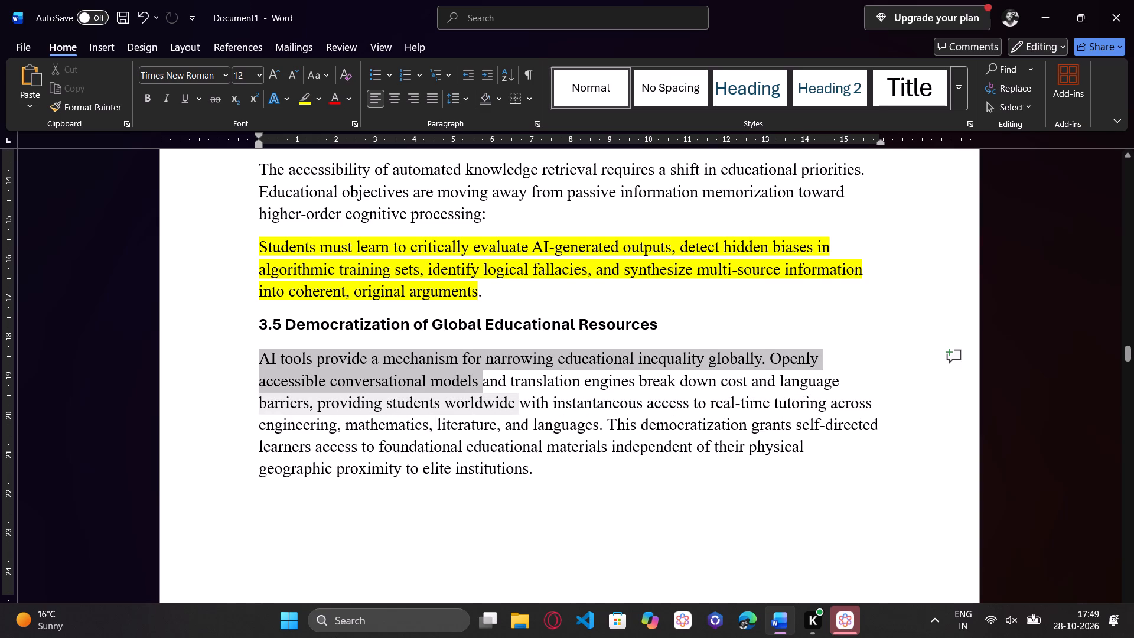
left_click_drag(471, 390, 763, 353)
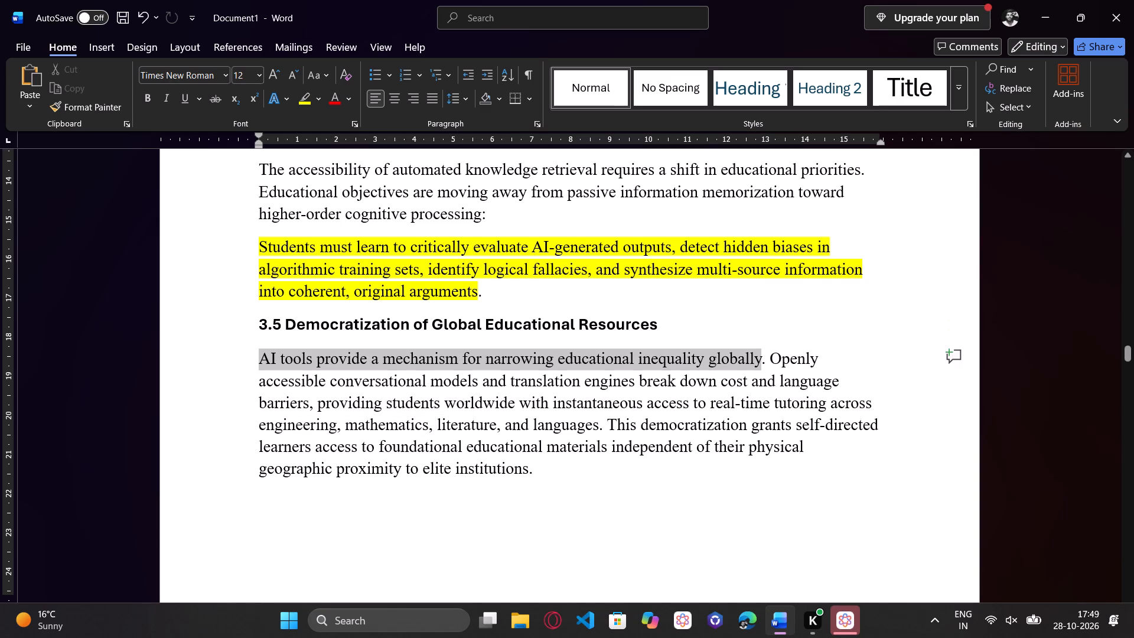
left_click_drag(763, 353, 763, 354)
left_click(829, 322)
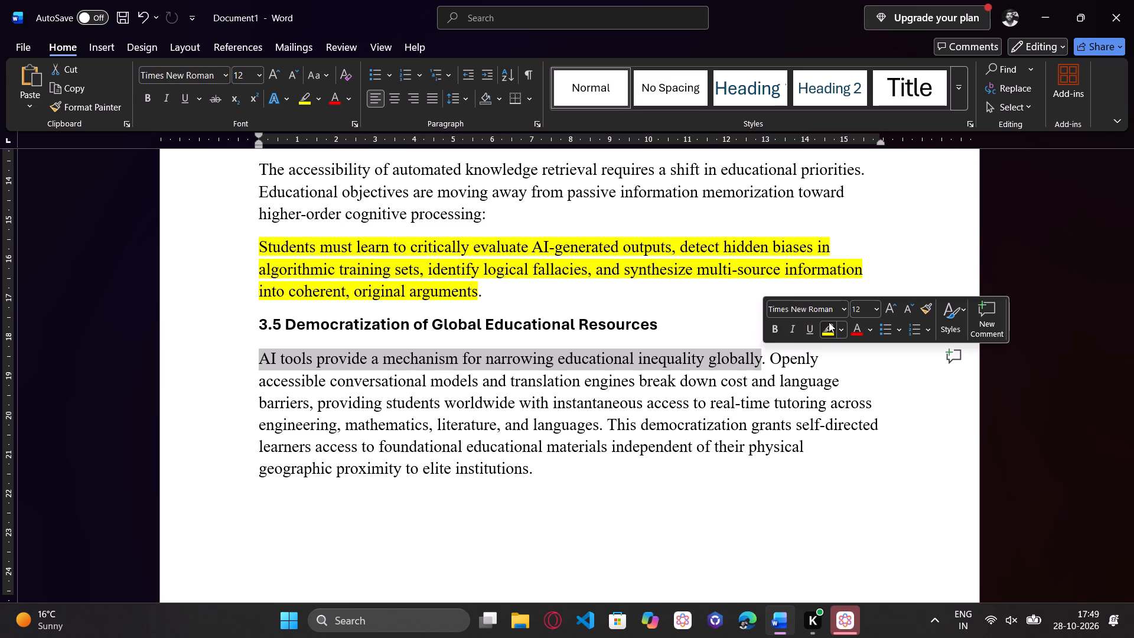
left_click(676, 432)
Highlight the section 3.5 text from "democratization grants" to "elite institutions" in yellow, leaving out the closing period.
scroll(676, 432, "down", 3)
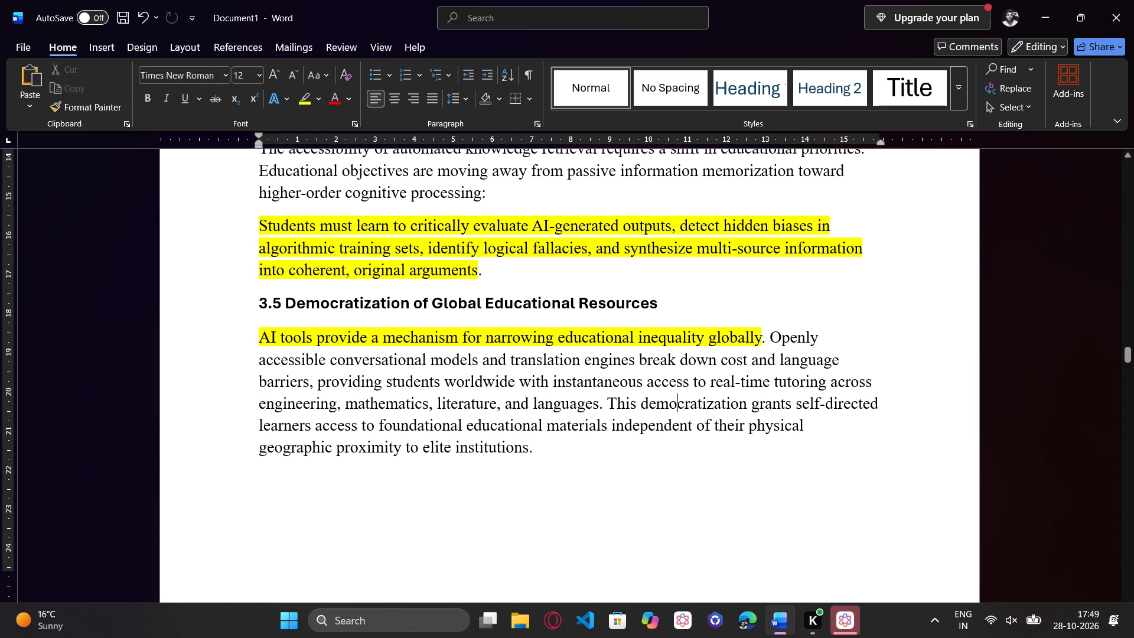
scroll(676, 432, "down", 1)
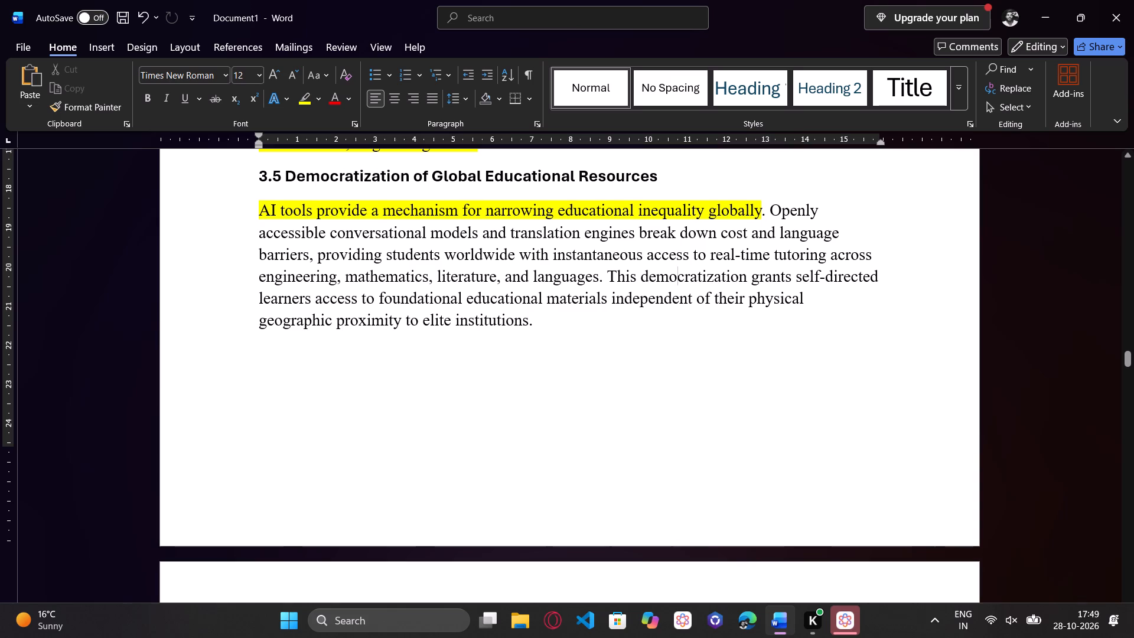
left_click_drag(642, 276, 632, 302)
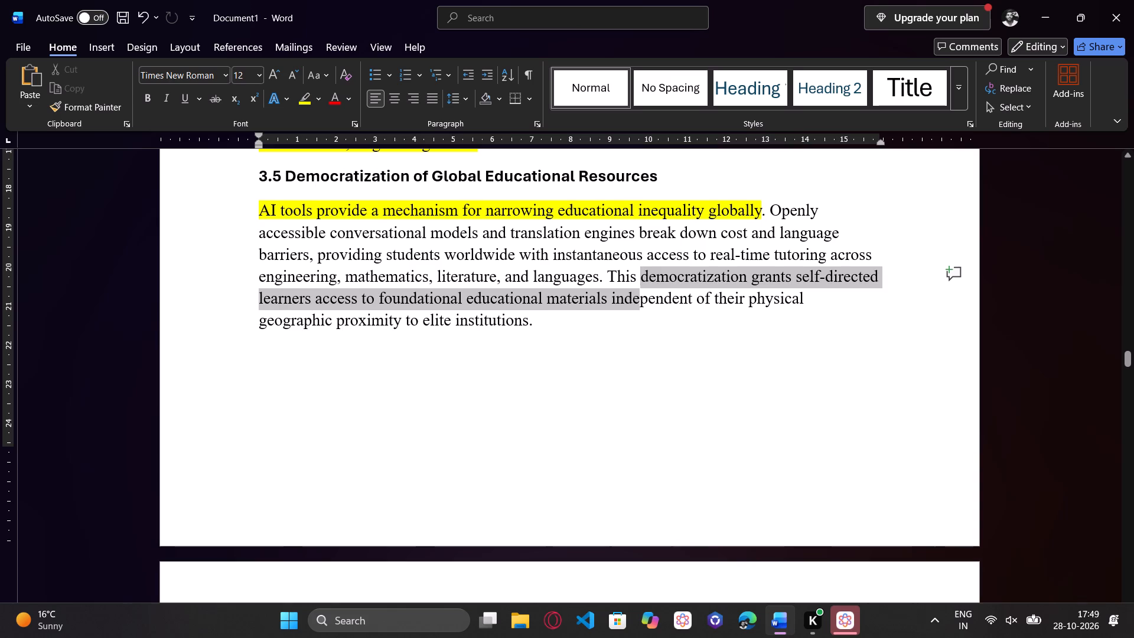
left_click_drag(632, 302, 537, 302)
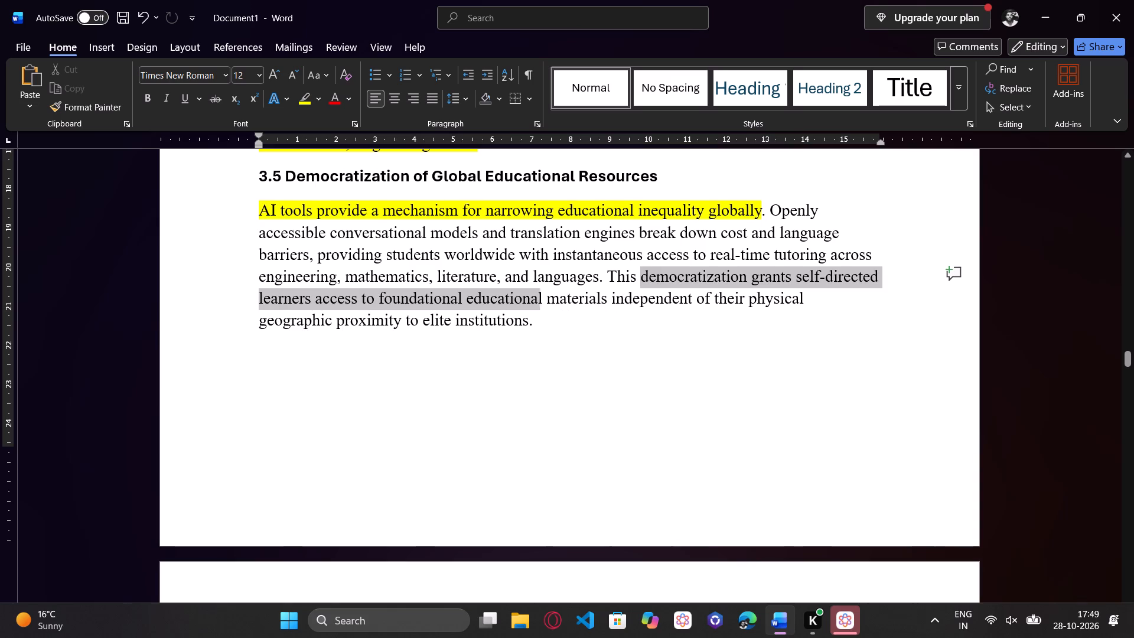
left_click_drag(537, 302, 527, 311)
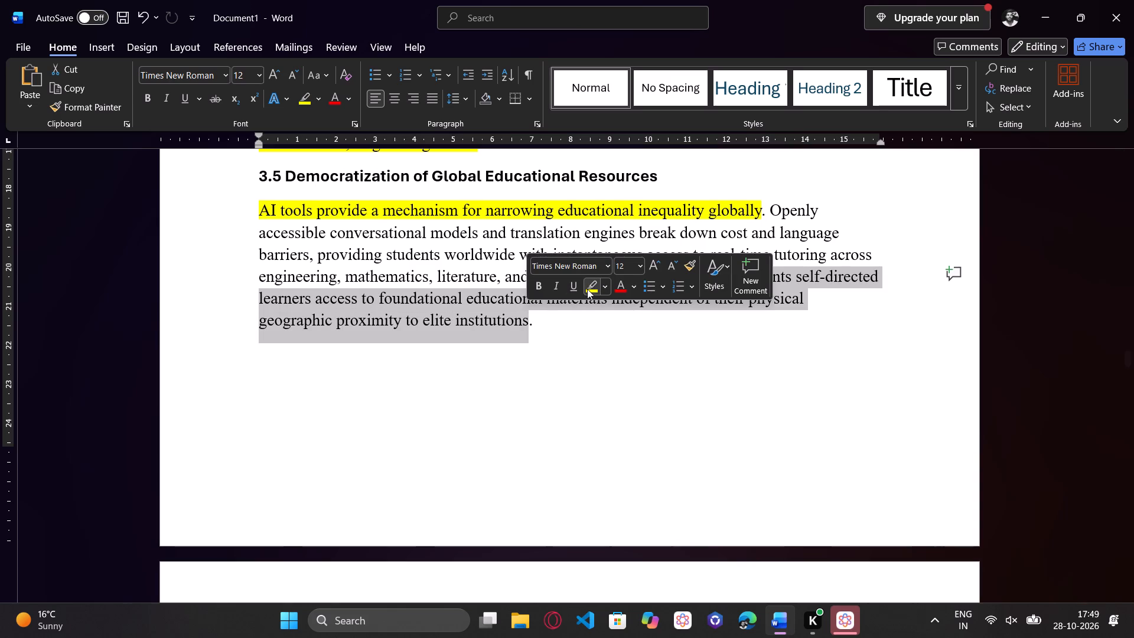
left_click(589, 285)
left_click(603, 327)
Highlight "Convolutional Neural Networks" in bright green in the second paragraph of section 4.1.
scroll(603, 327, "down", 1)
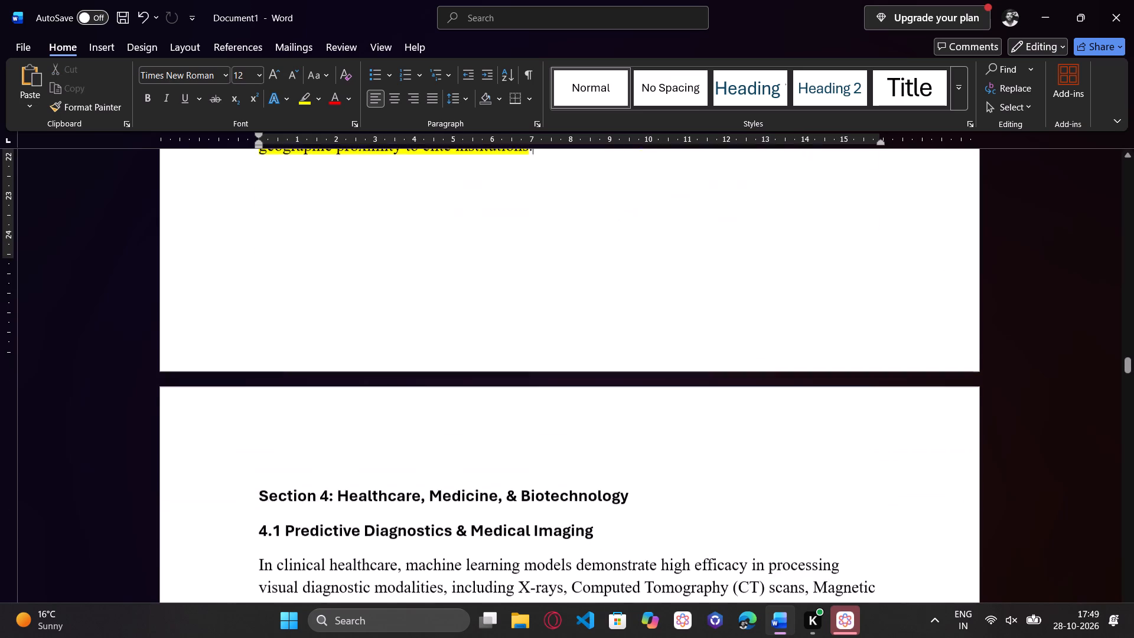
scroll(603, 327, "down", 1)
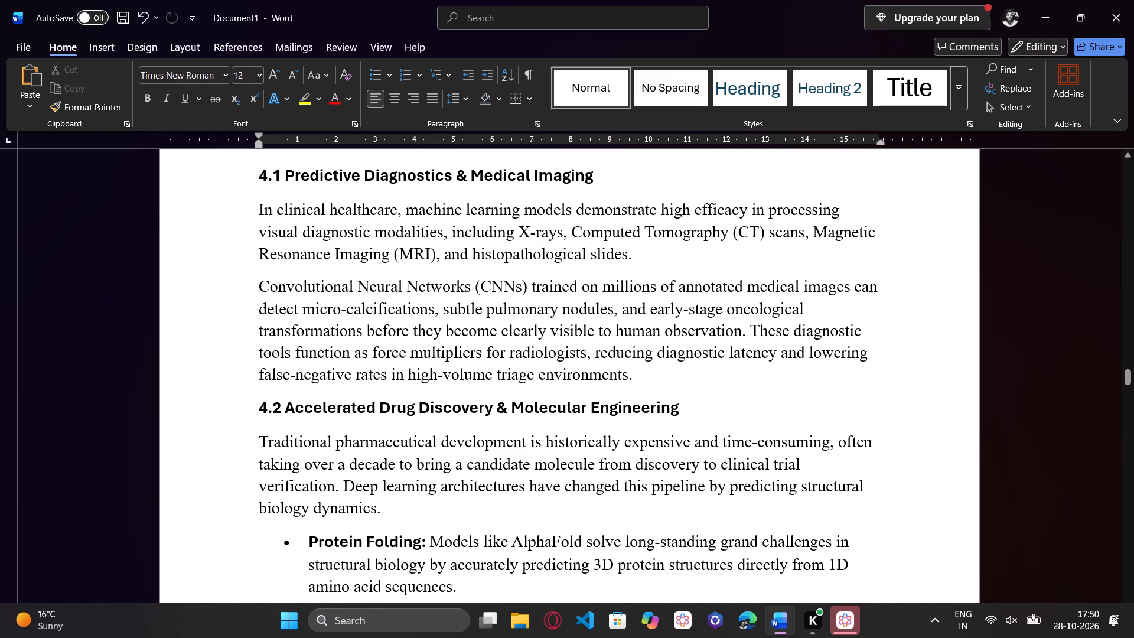
left_click_drag(258, 288, 467, 284)
left_click(548, 256)
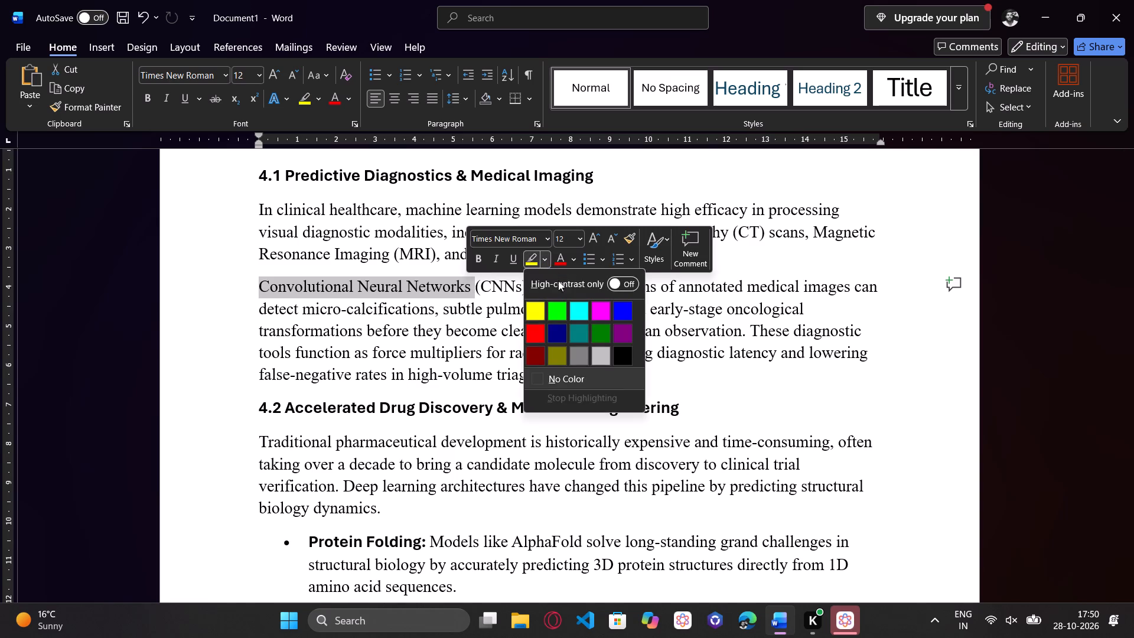
left_click(547, 314)
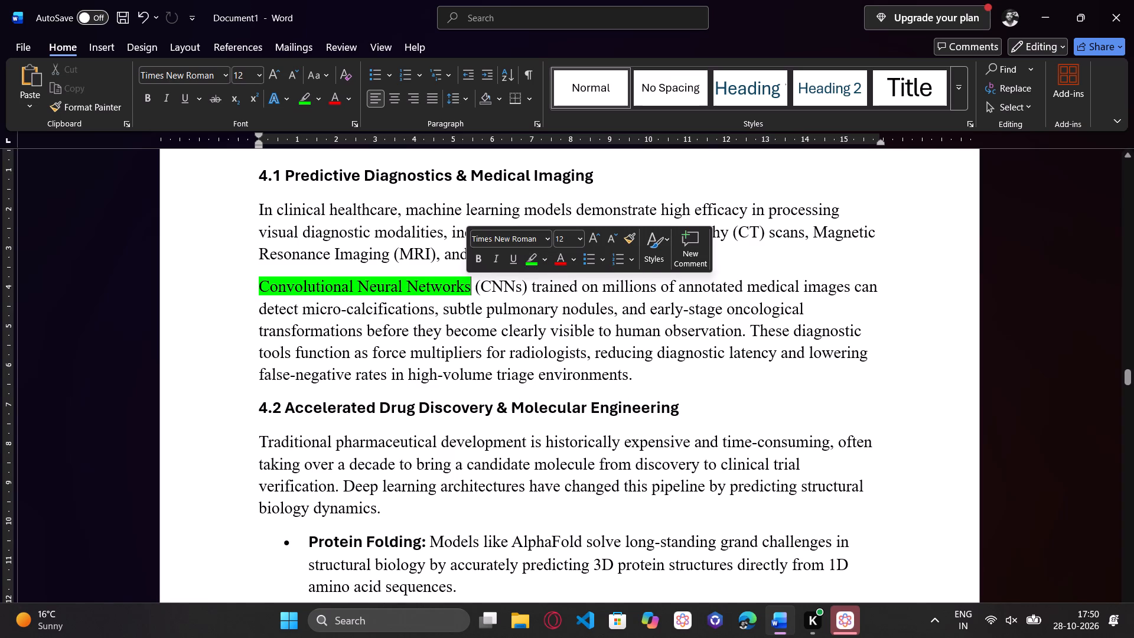
left_click(634, 298)
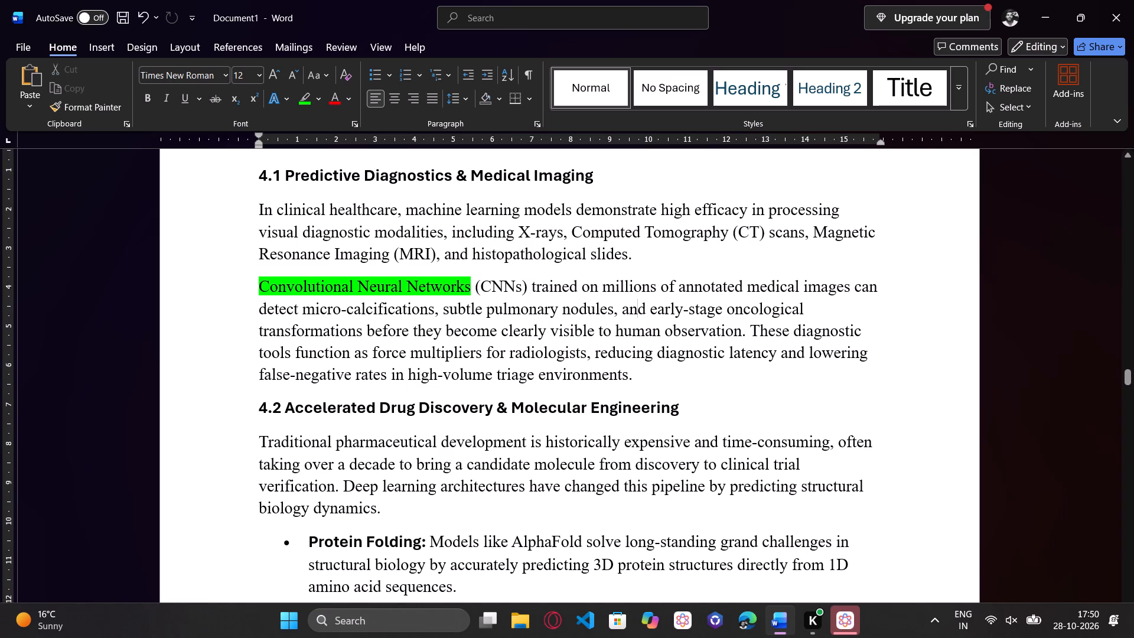
Highlight the section 4.1 text from "including X-rays" to "histopathological slides." in bright green, including the period.
left_click_drag(515, 227, 559, 236)
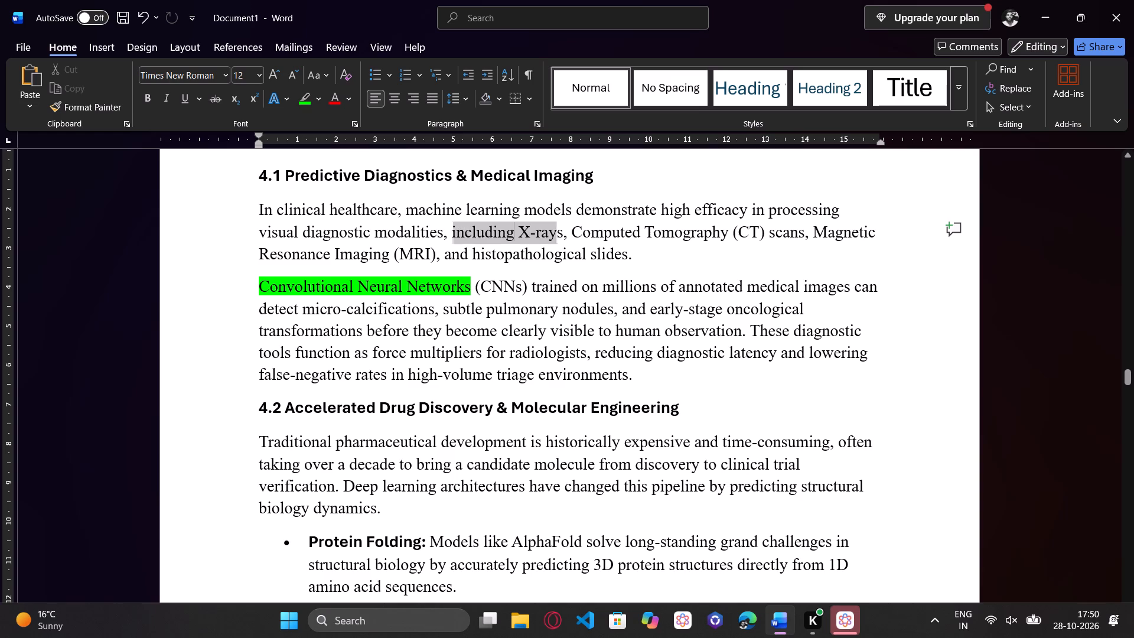
left_click_drag(559, 236, 717, 228)
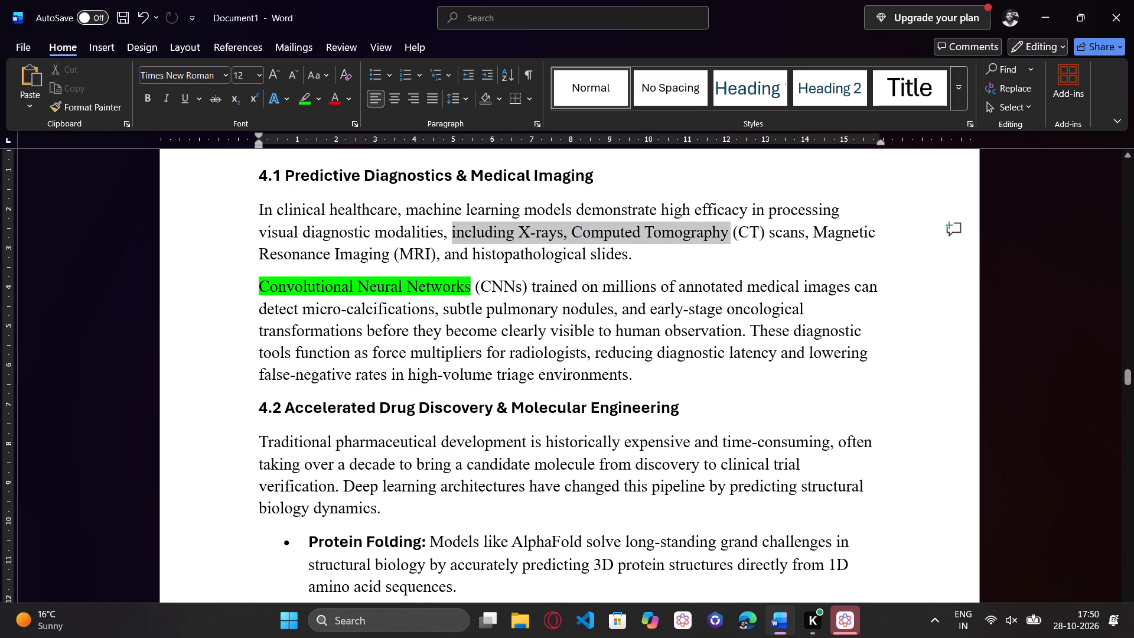
left_click_drag(717, 228, 445, 271)
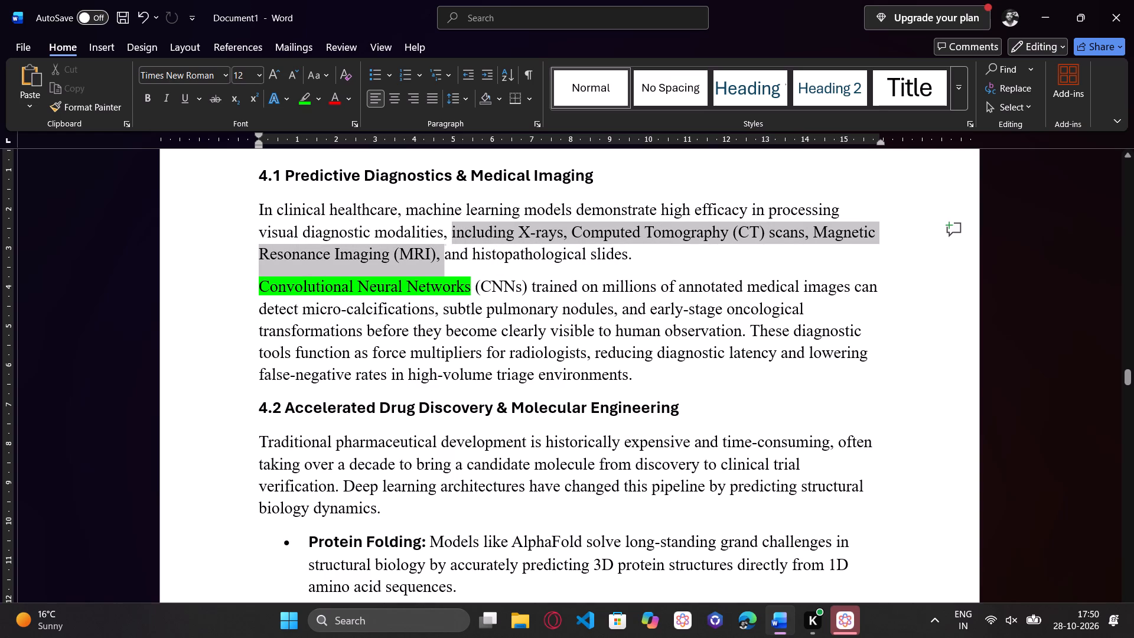
left_click_drag(445, 271, 638, 259)
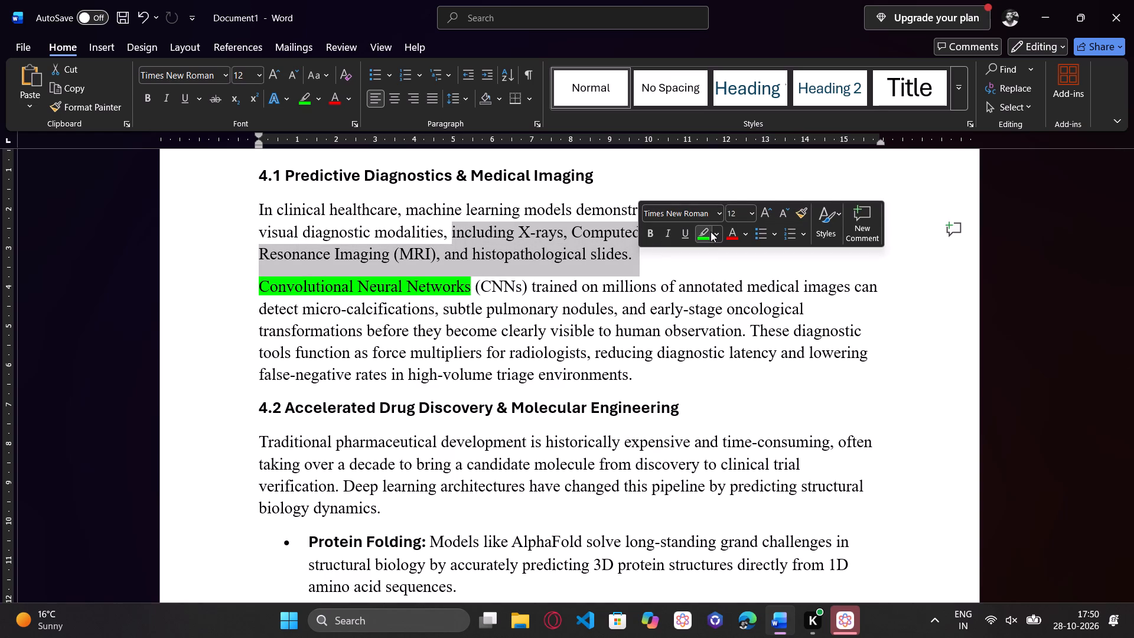
left_click(711, 232)
left_click(684, 289)
Highlight "predicting 3D protein structures directly from 1D amino acid sequences." in bright green in section 4.2's Protein Folding bullet.
scroll(684, 289, "down", 1)
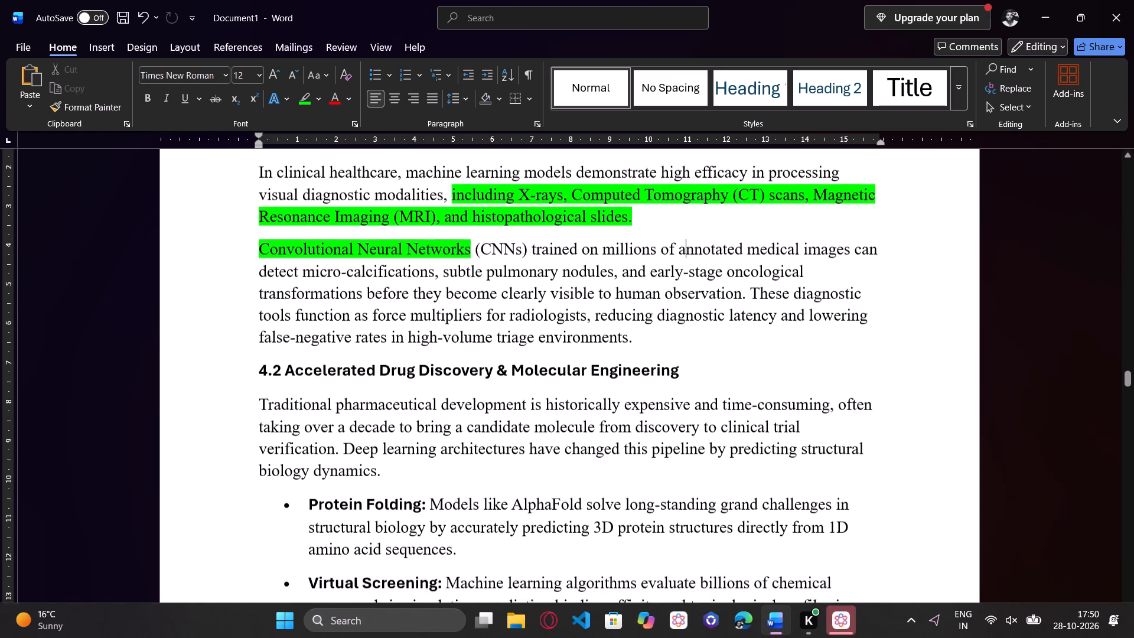
scroll(684, 289, "down", 2)
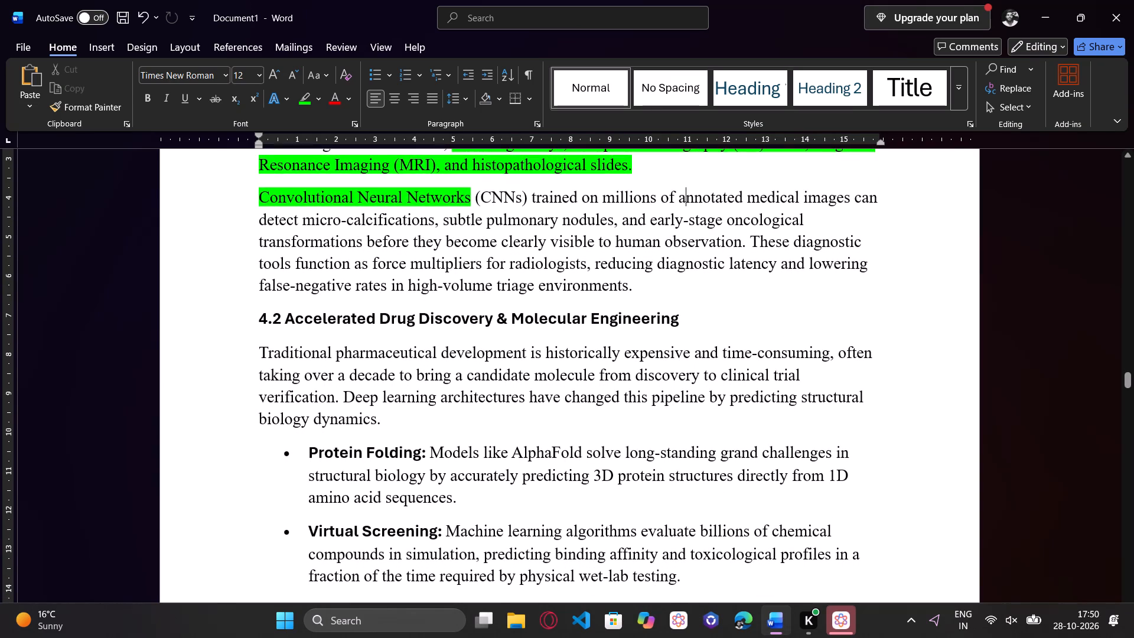
scroll(684, 289, "down", 3)
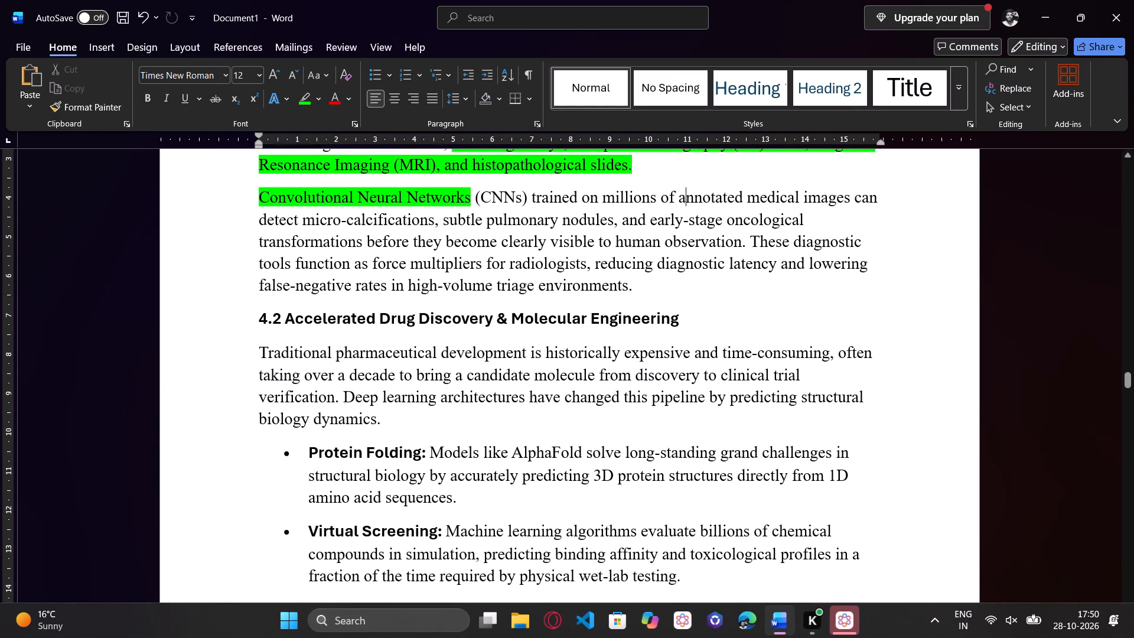
scroll(684, 289, "down", 1)
scroll(684, 289, "up", 2)
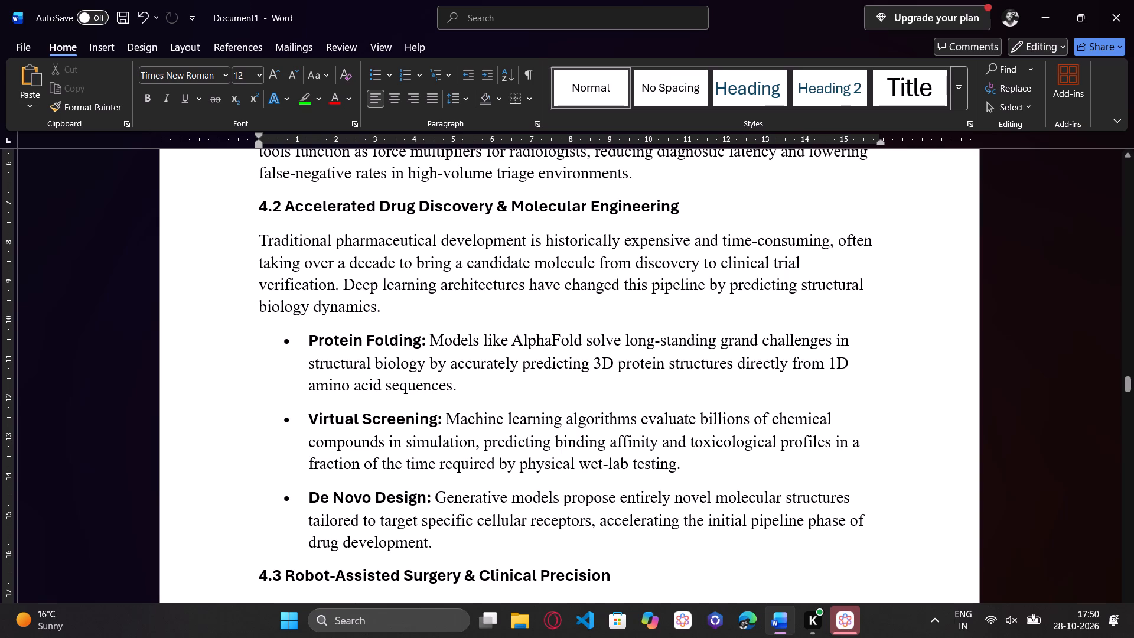
scroll(592, 355, "down", 1)
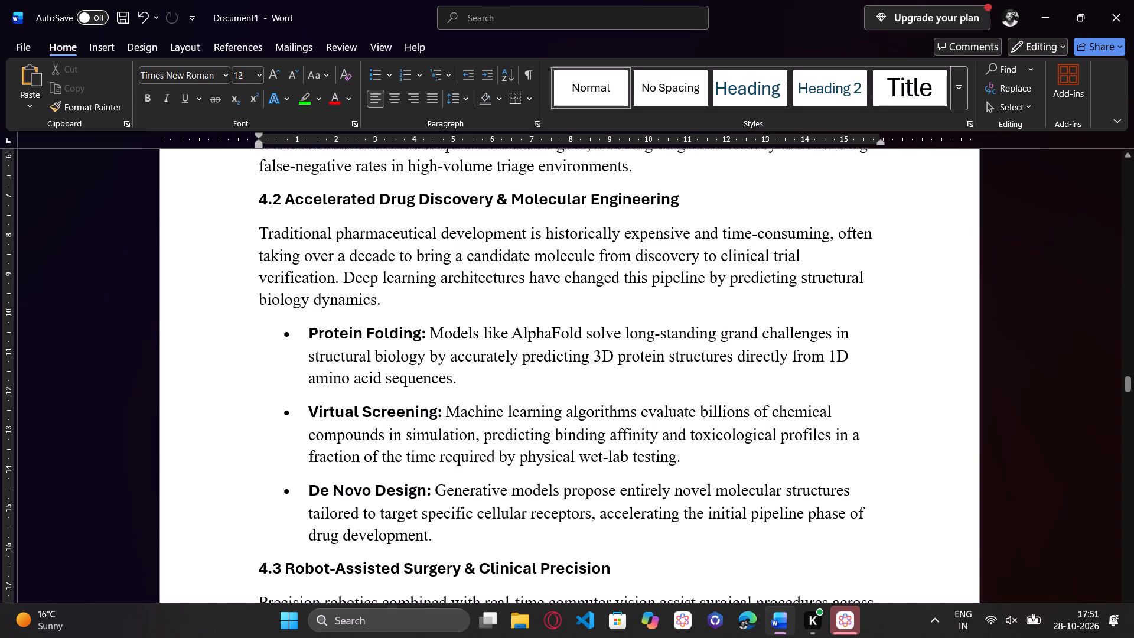
scroll(731, 356, "down", 1)
left_click_drag(582, 312, 709, 328)
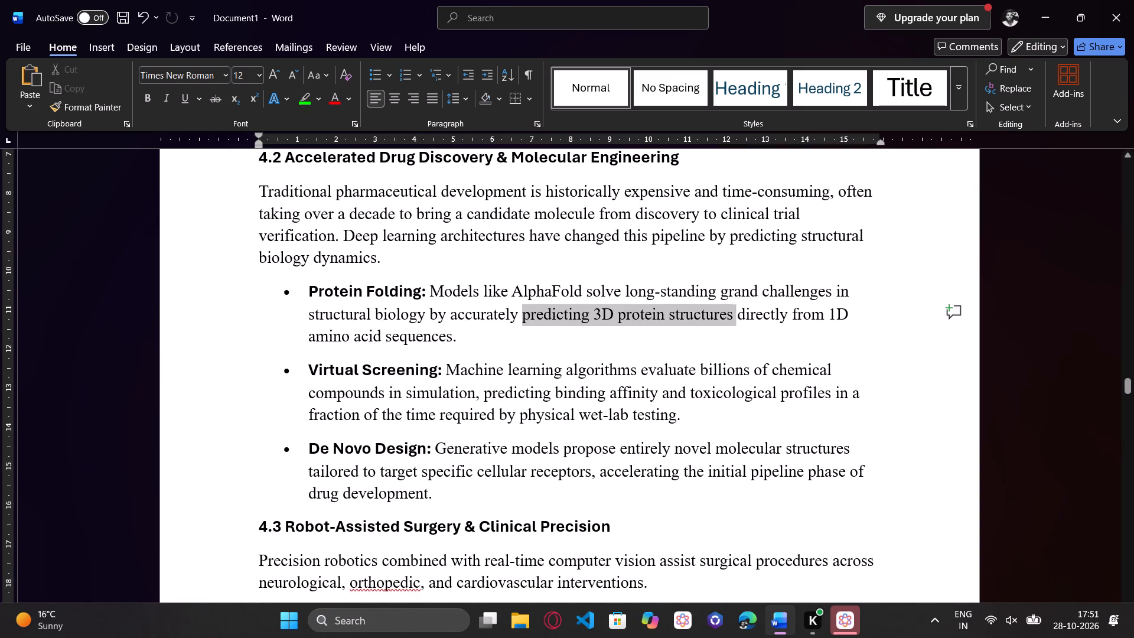
left_click_drag(709, 328, 709, 329)
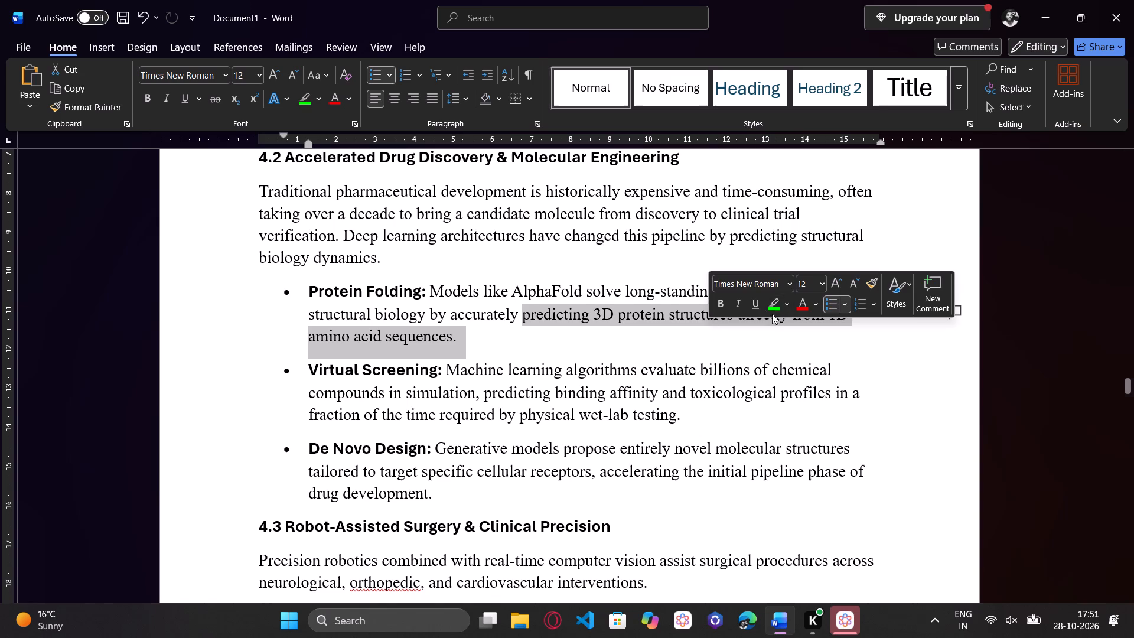
left_click(774, 308)
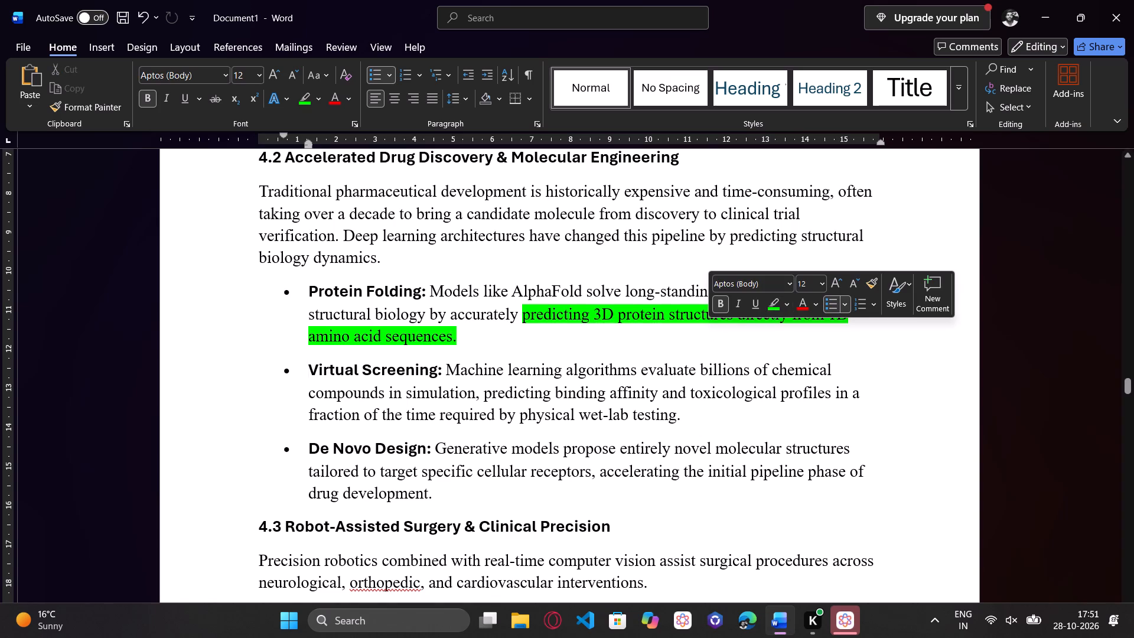
left_click(691, 440)
Highlight "physical wet-lab testing." in yellow at the end of section 4.2's Virtual Screening bullet, including the period.
scroll(691, 440, "down", 2)
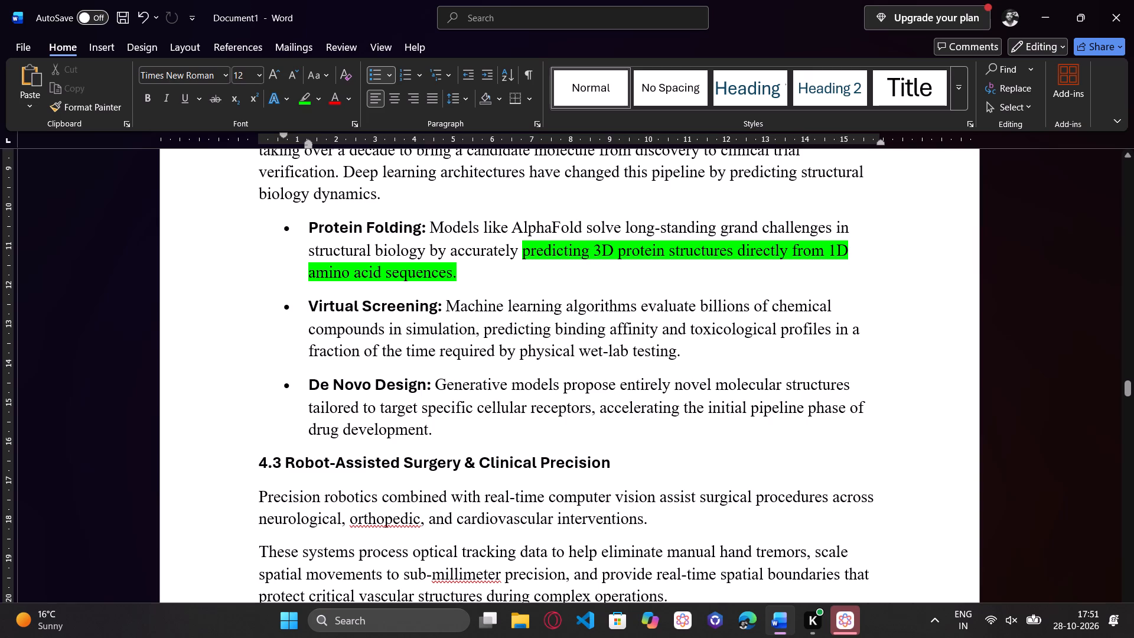
left_click_drag(680, 350, 596, 334)
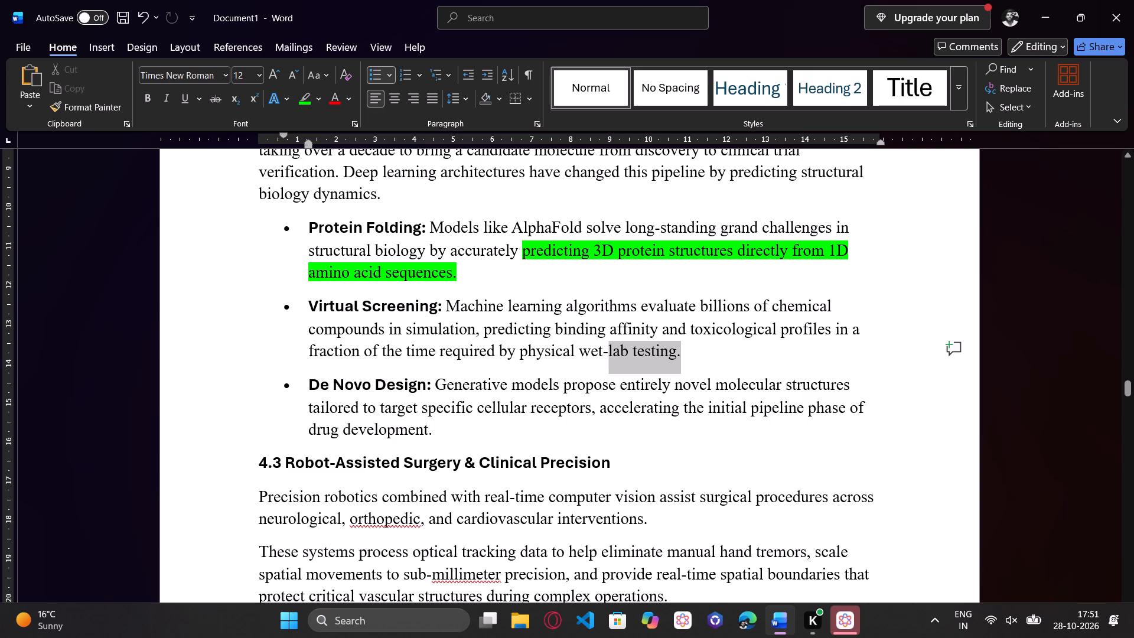
left_click_drag(596, 334, 599, 341)
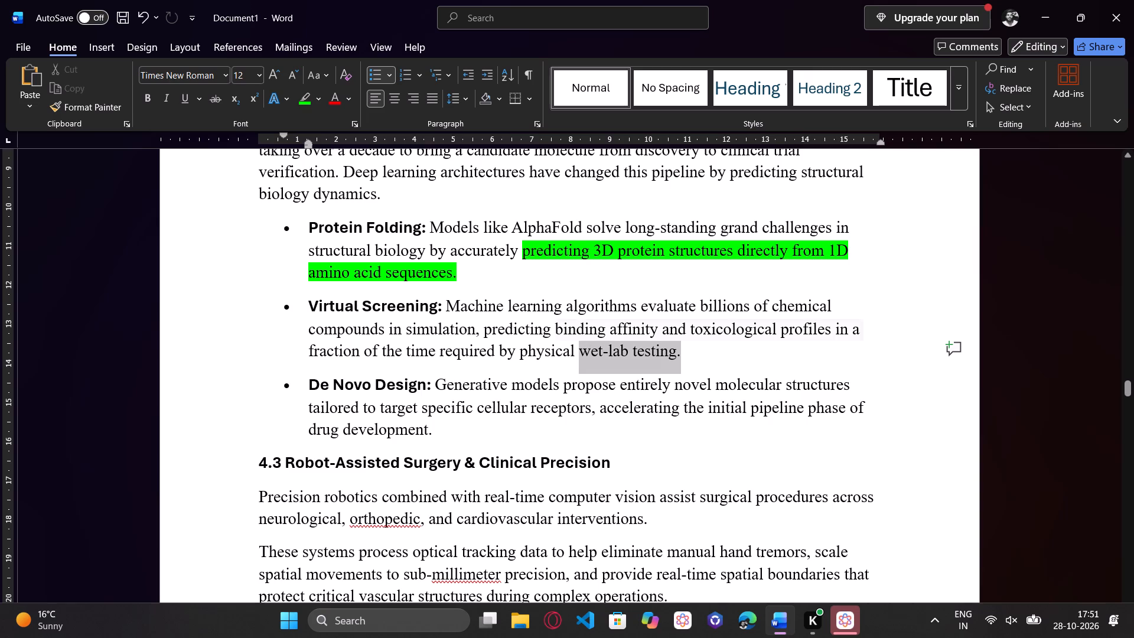
left_click_drag(599, 341, 599, 347)
left_click_drag(599, 347, 545, 338)
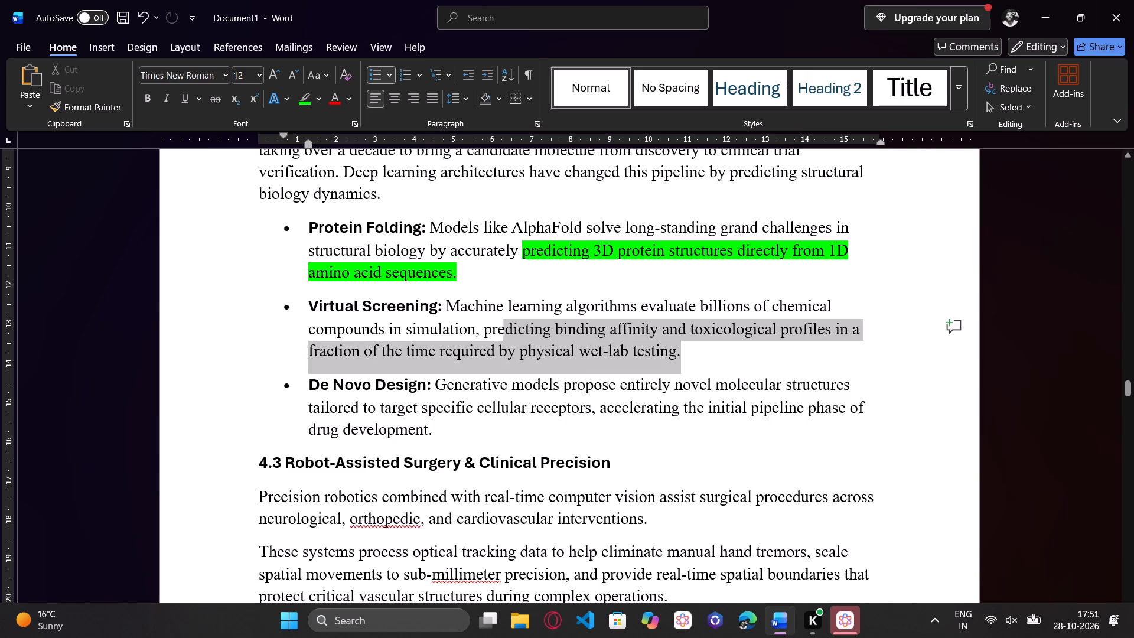
left_click_drag(545, 338, 524, 365)
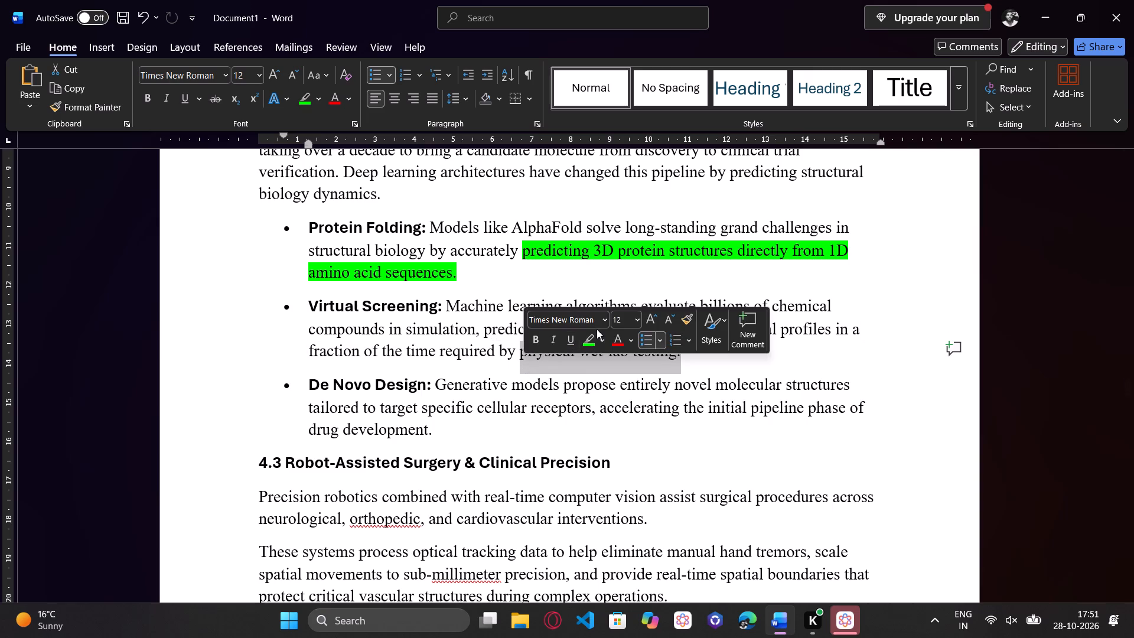
left_click(602, 343)
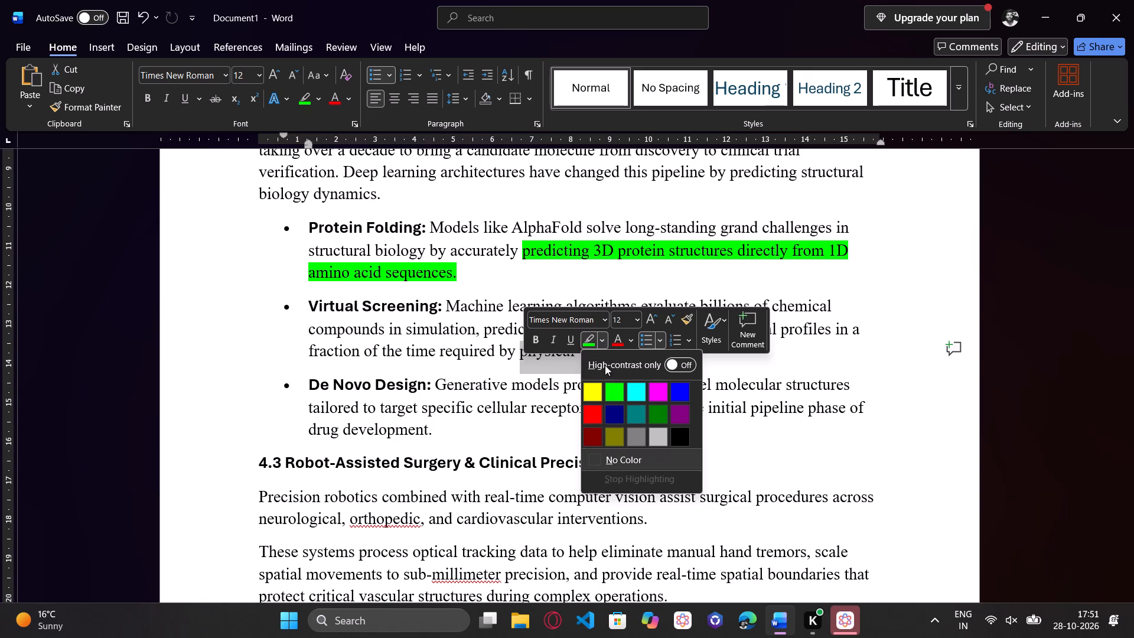
left_click(592, 389)
left_click(592, 389)
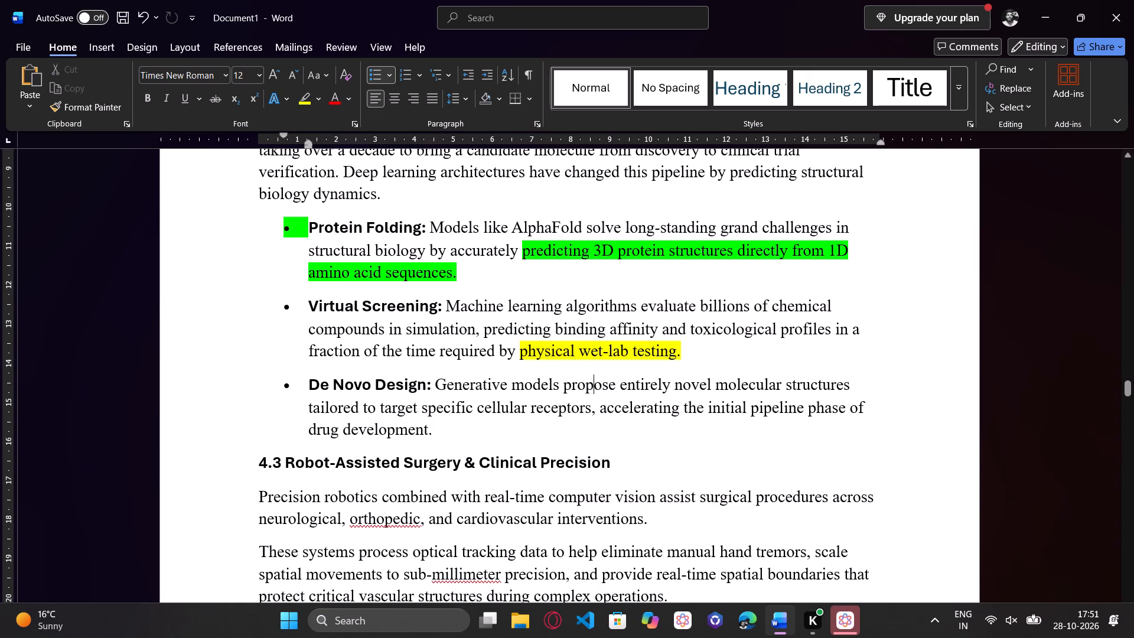
Highlight the De Novo Design bullet's text from "specific cellular receptors" to "drug development." in yellow, including the period.
scroll(592, 389, "down", 2)
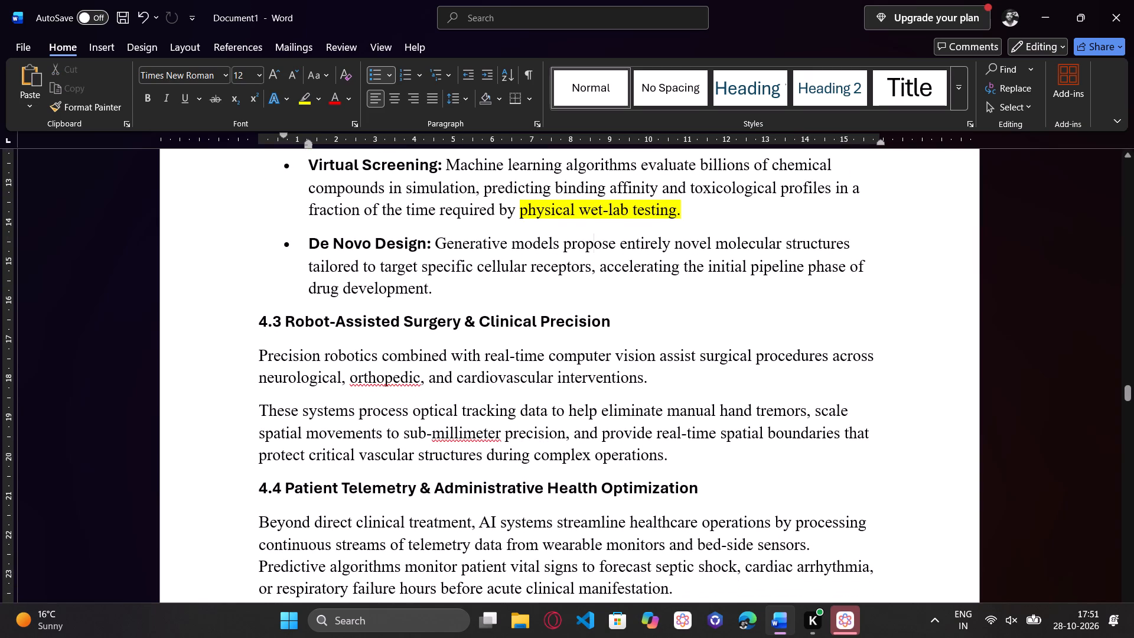
left_click_drag(475, 268, 545, 266)
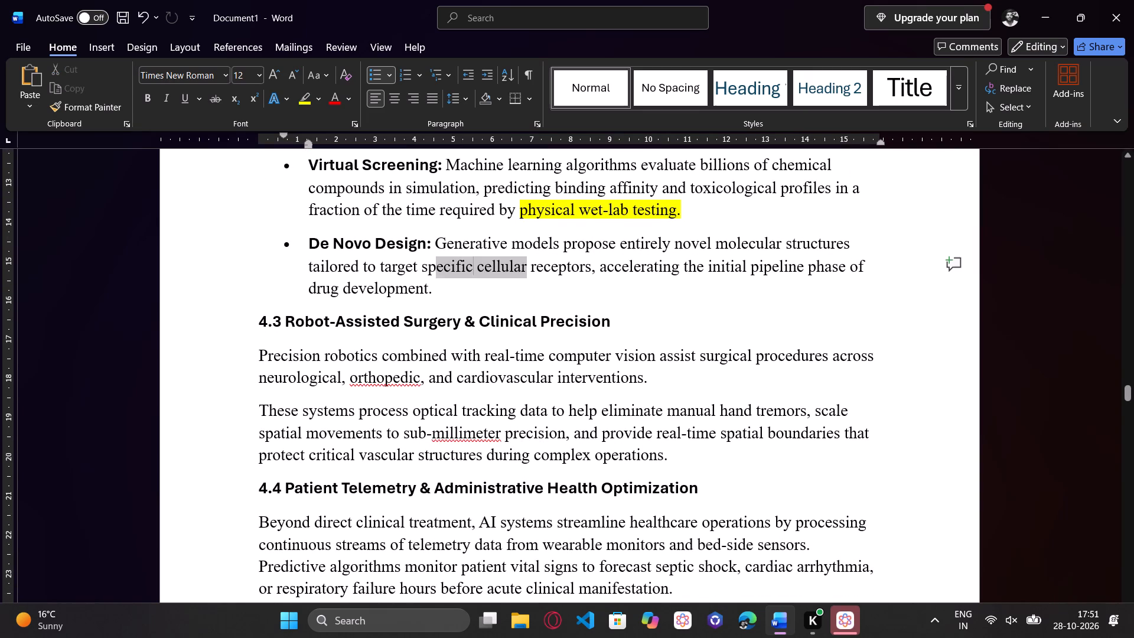
left_click_drag(545, 266, 588, 307)
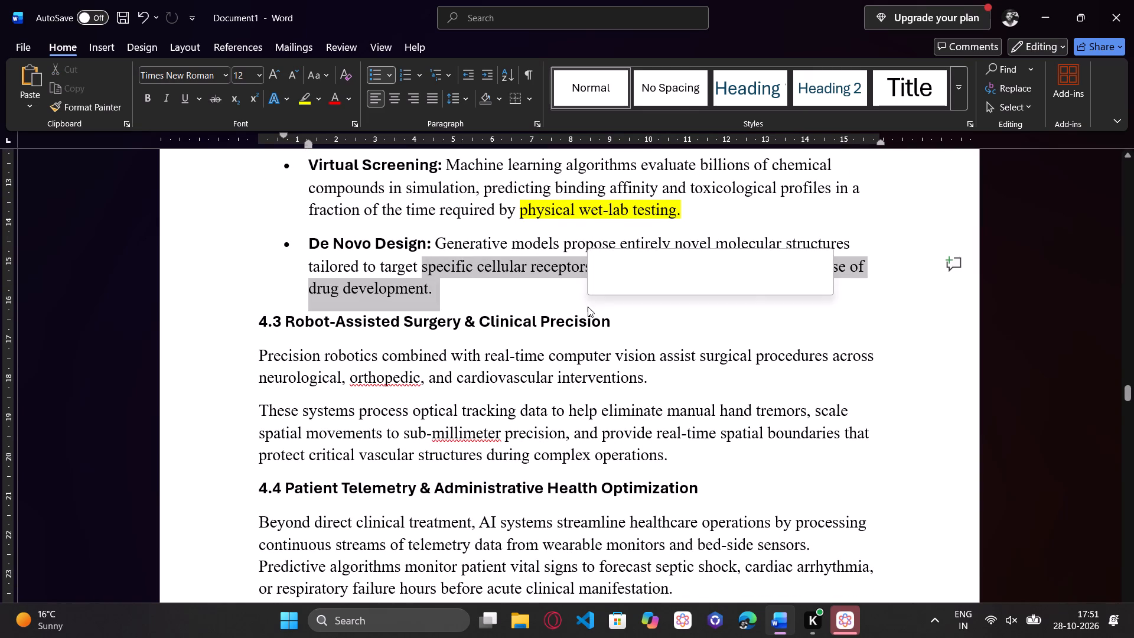
left_click(648, 285)
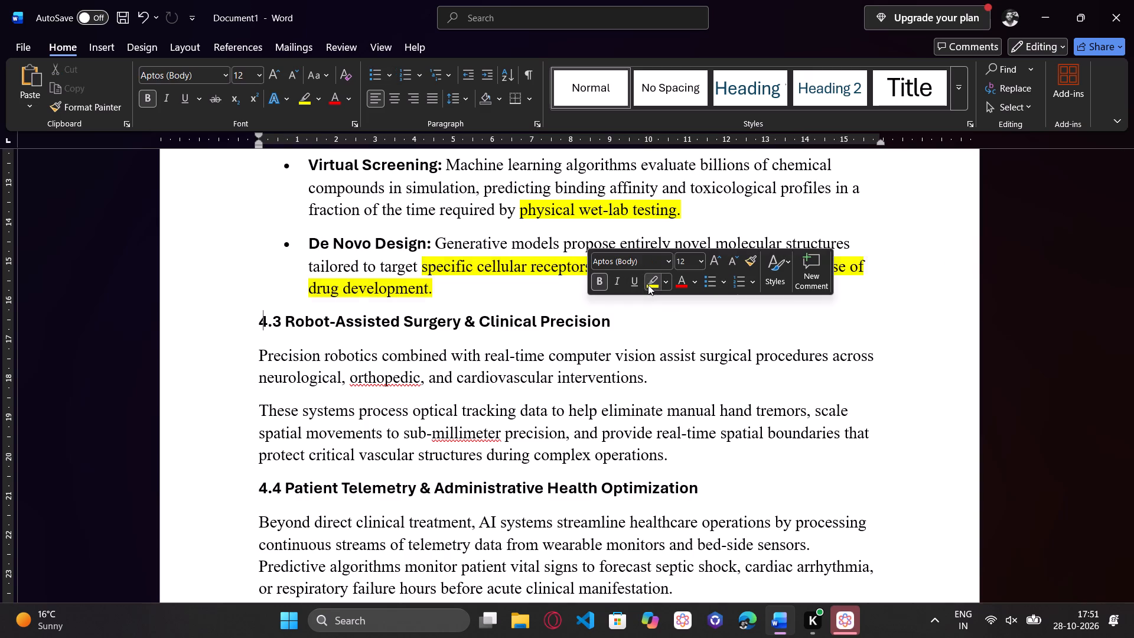
left_click(643, 322)
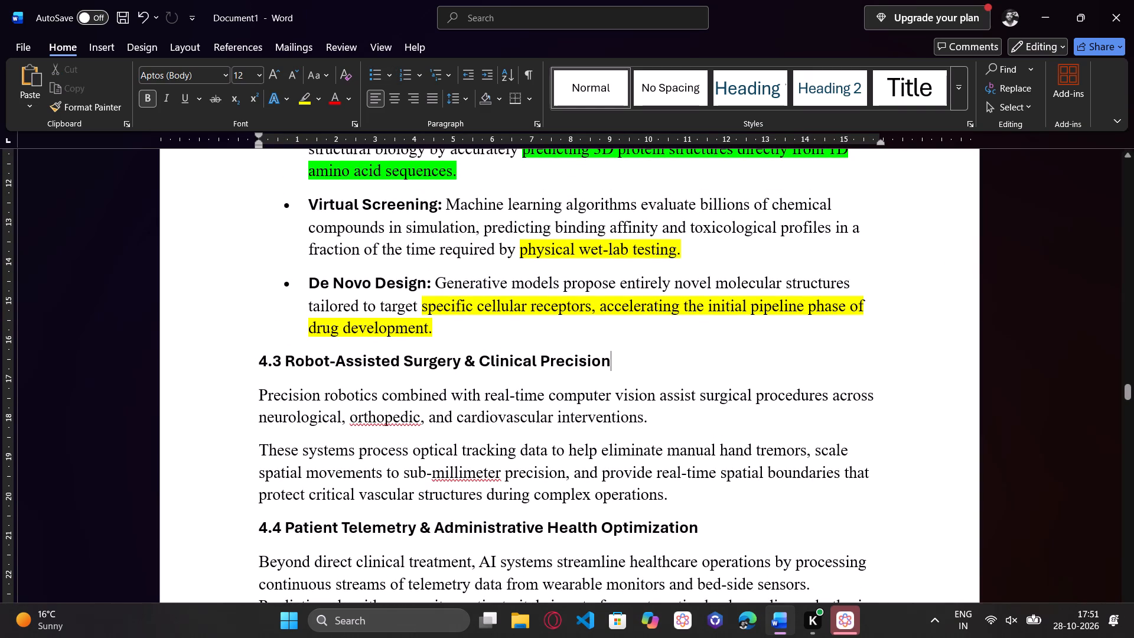
Highlight "neurological, orthopedic, and cardiovascular interventions" in bright green in section 4.3's first paragraph, leaving out the period.
scroll(605, 390, "down", 1)
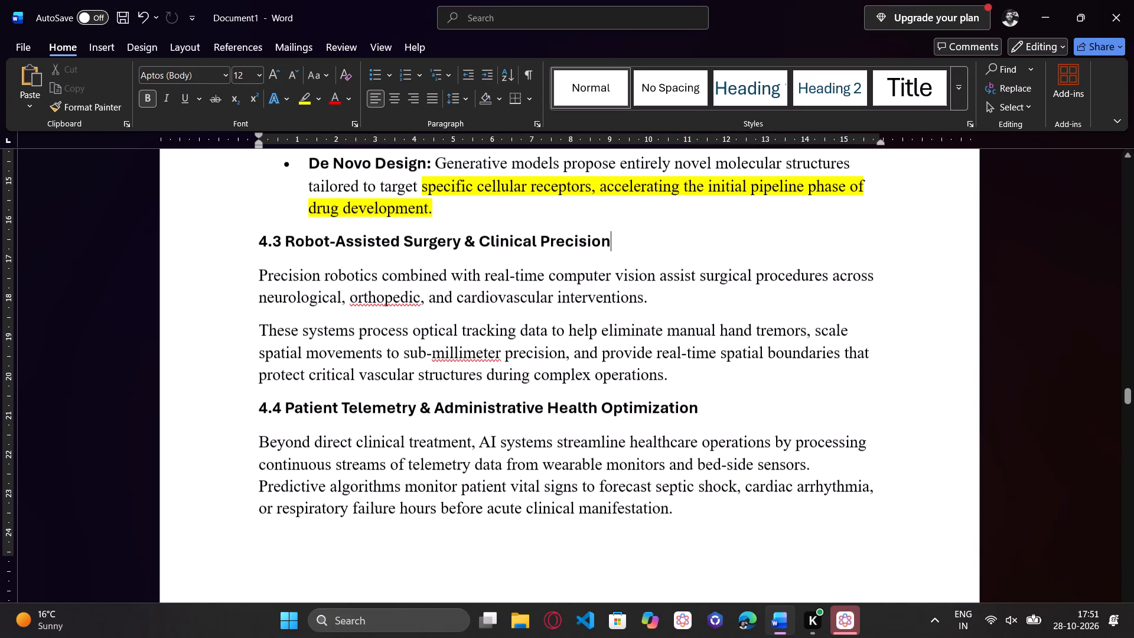
scroll(605, 390, "down", 1)
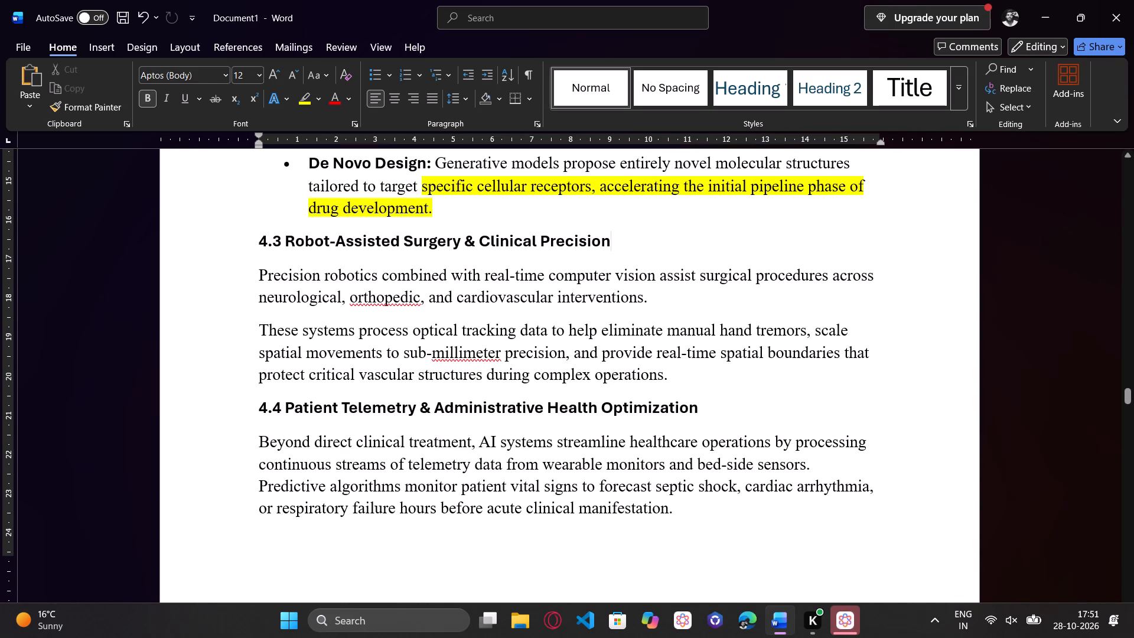
left_click_drag(254, 298, 302, 305)
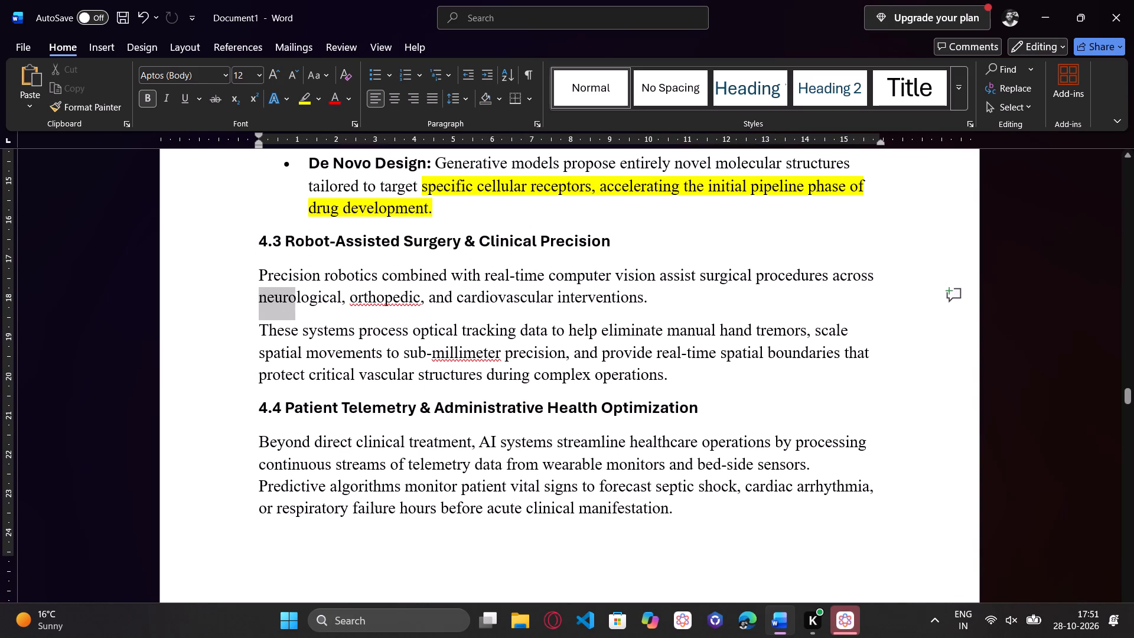
left_click_drag(302, 305, 578, 311)
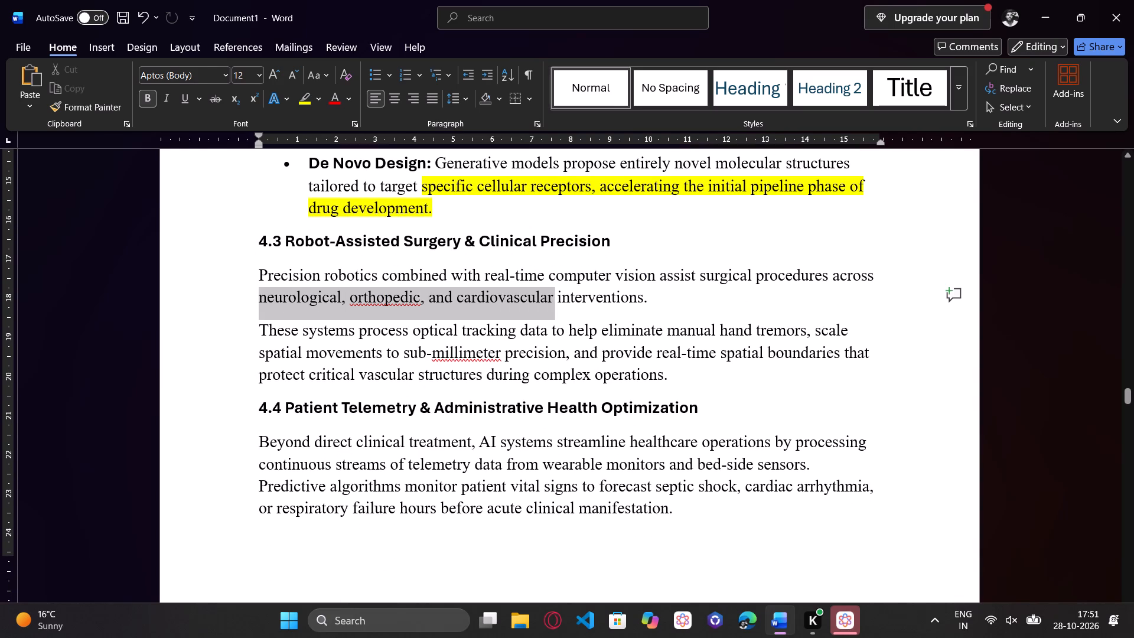
left_click_drag(578, 311, 625, 303)
left_click(702, 272)
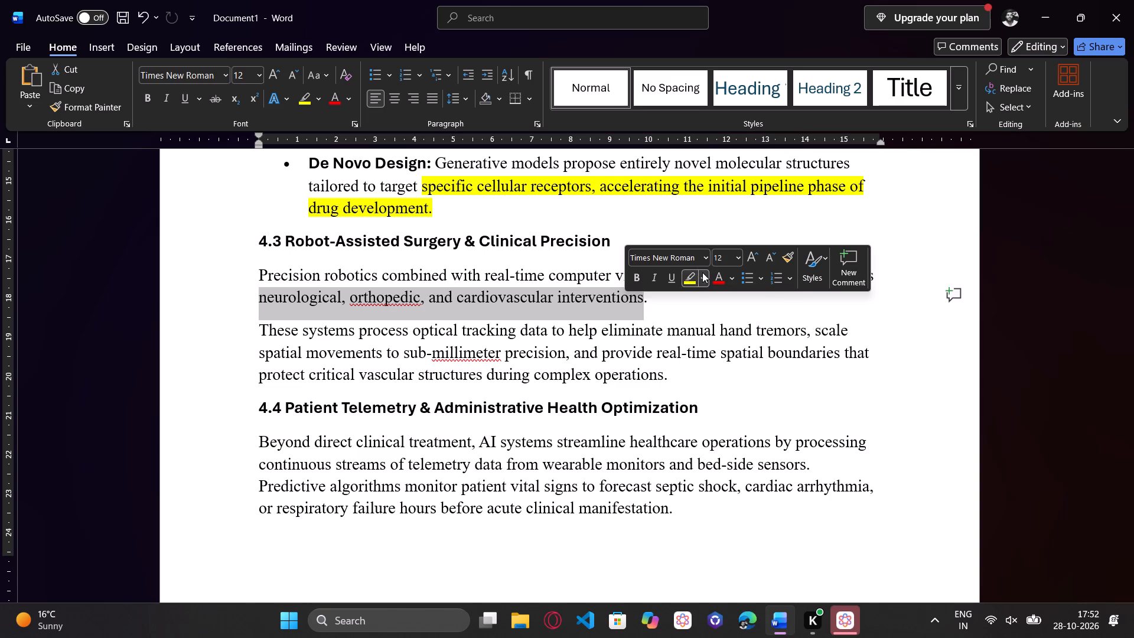
left_click(715, 324)
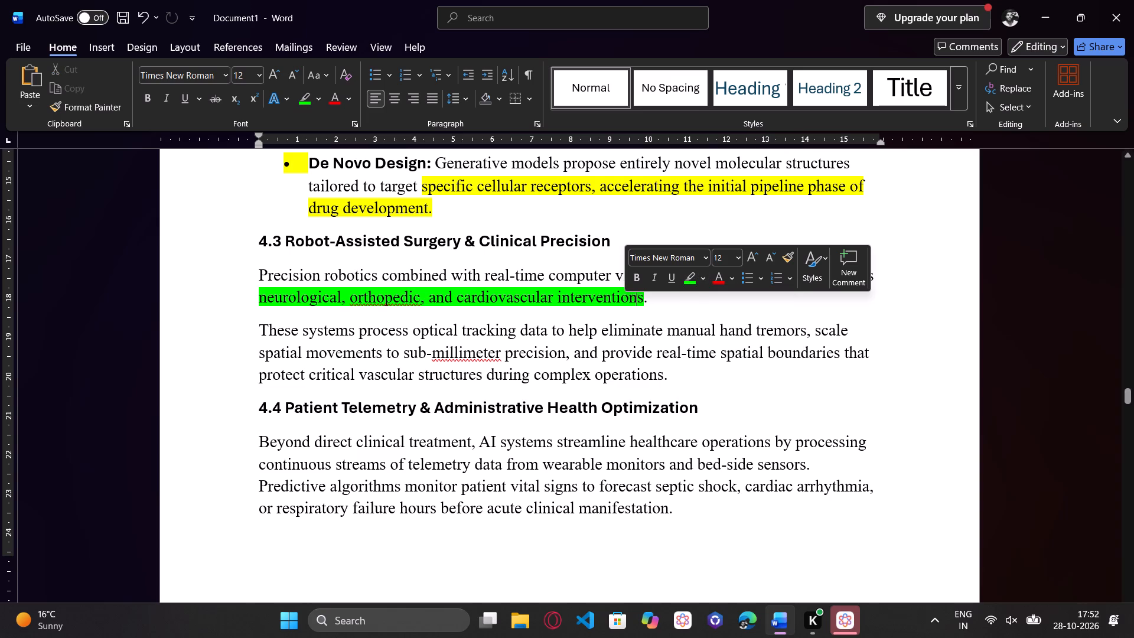
left_click(565, 391)
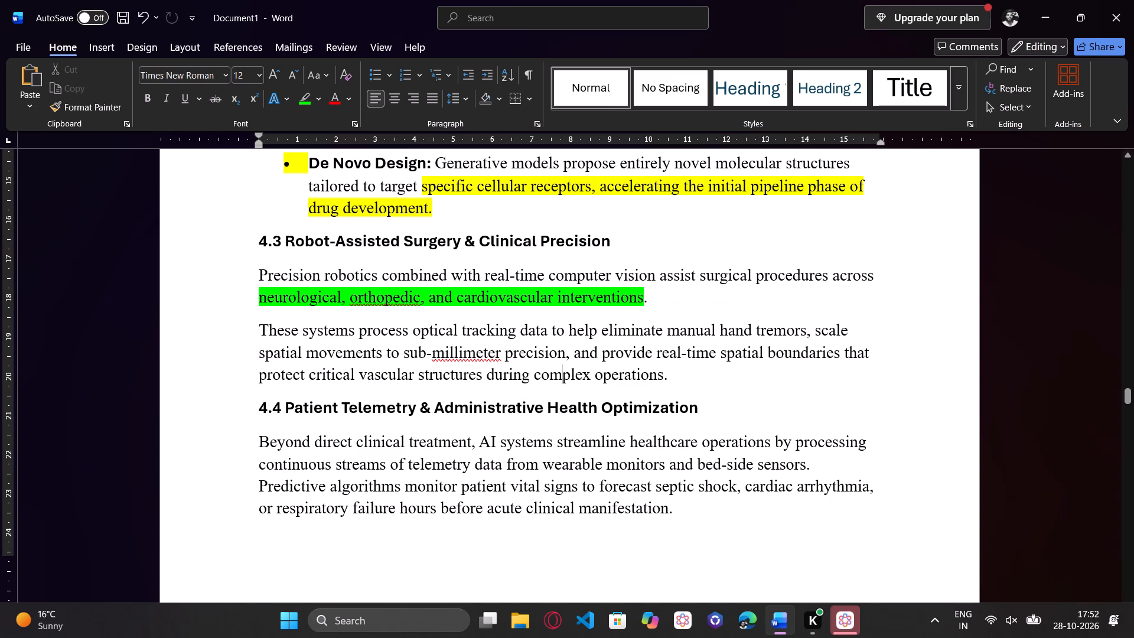
Highlight "structured Electronic Health Record (EHR)" in bright green in section 4.4's paragraph beginning "Administratively".
scroll(615, 411, "down", 1)
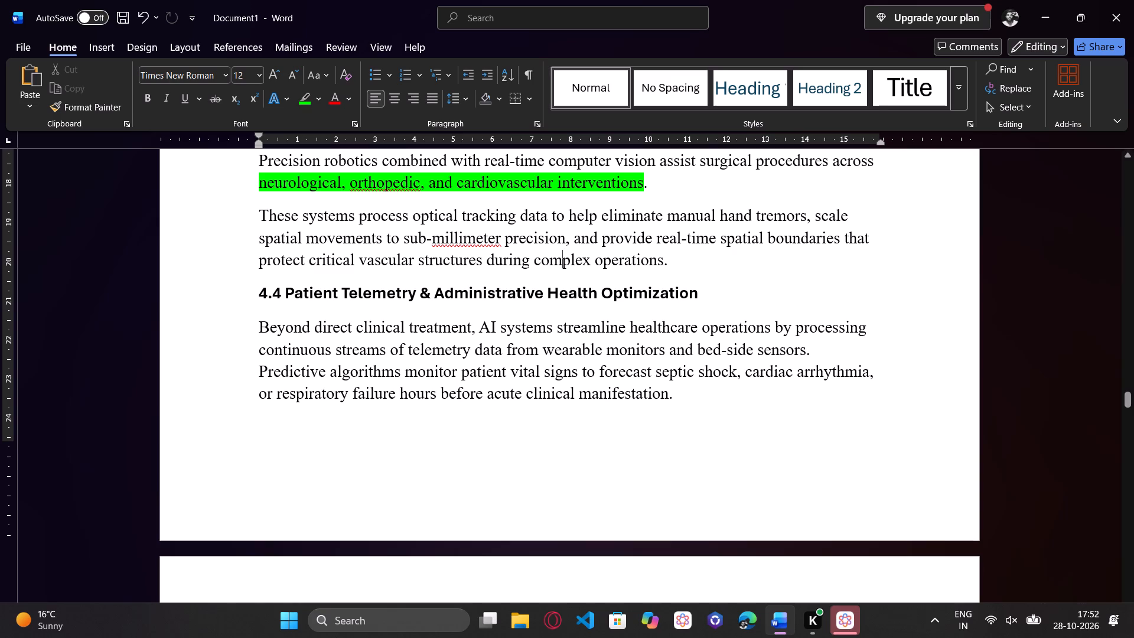
scroll(666, 376, "down", 1)
scroll(609, 351, "down", 1)
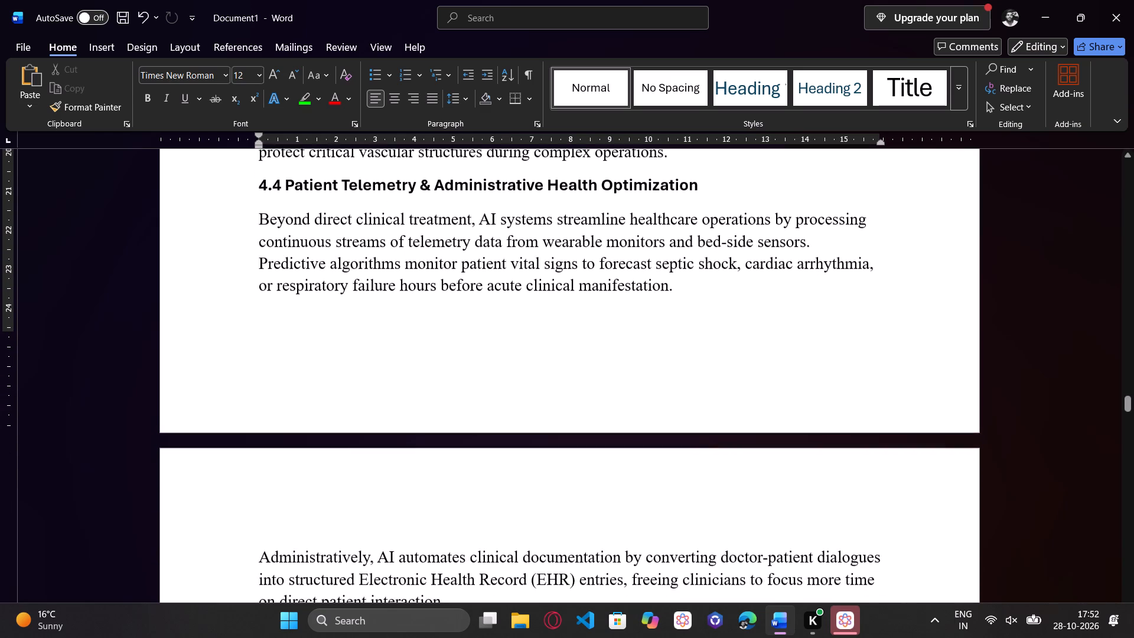
scroll(609, 351, "down", 3)
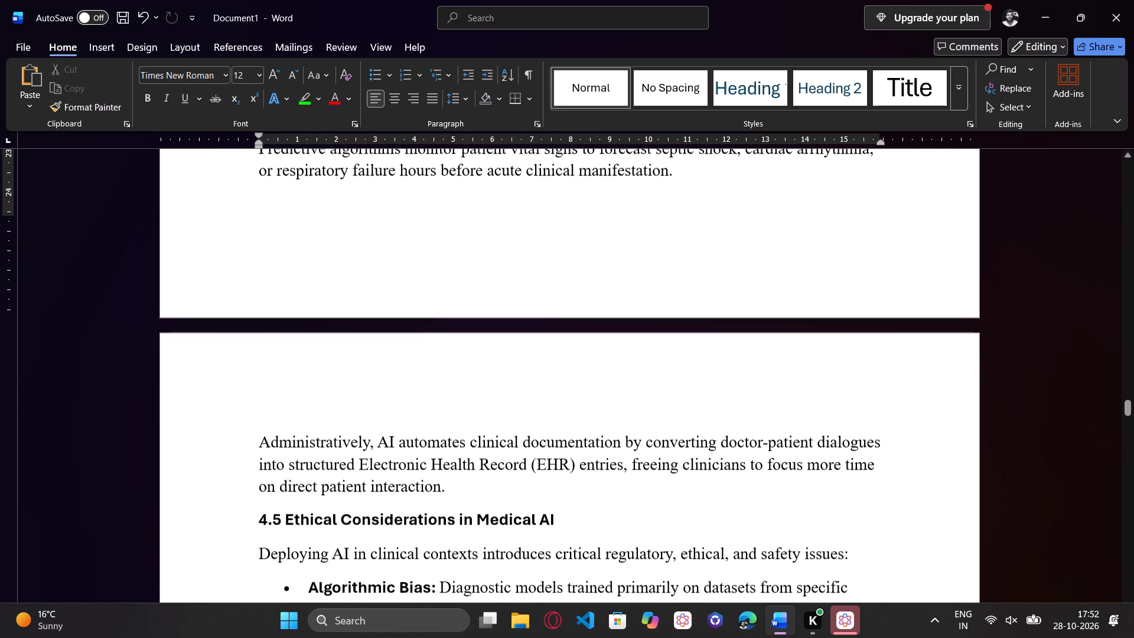
left_click(520, 441)
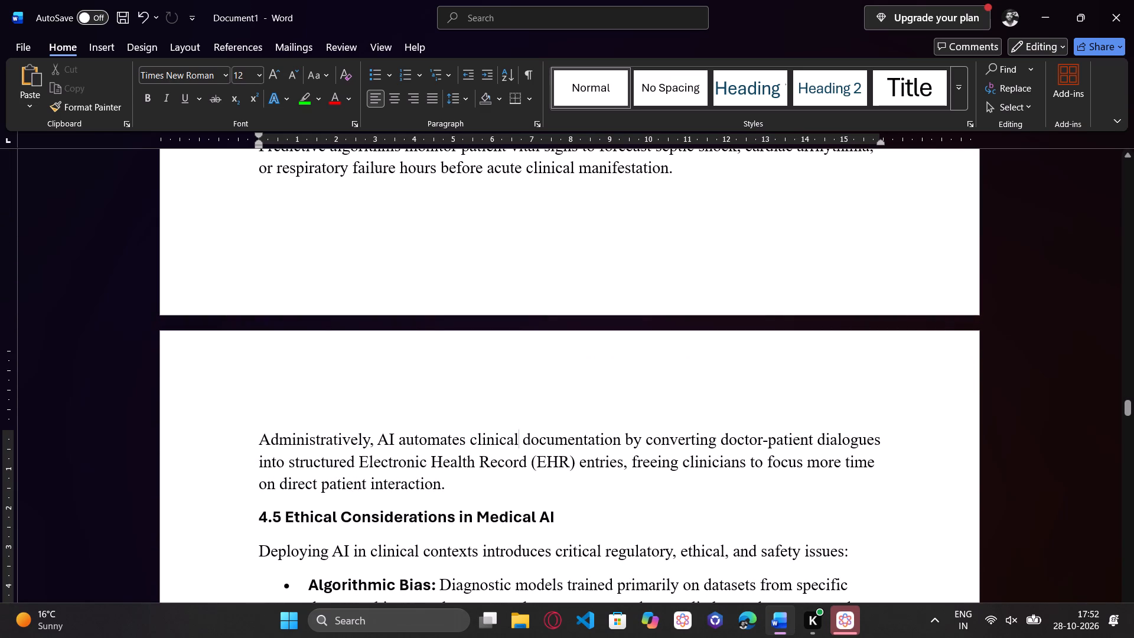
left_click_drag(356, 460, 561, 470)
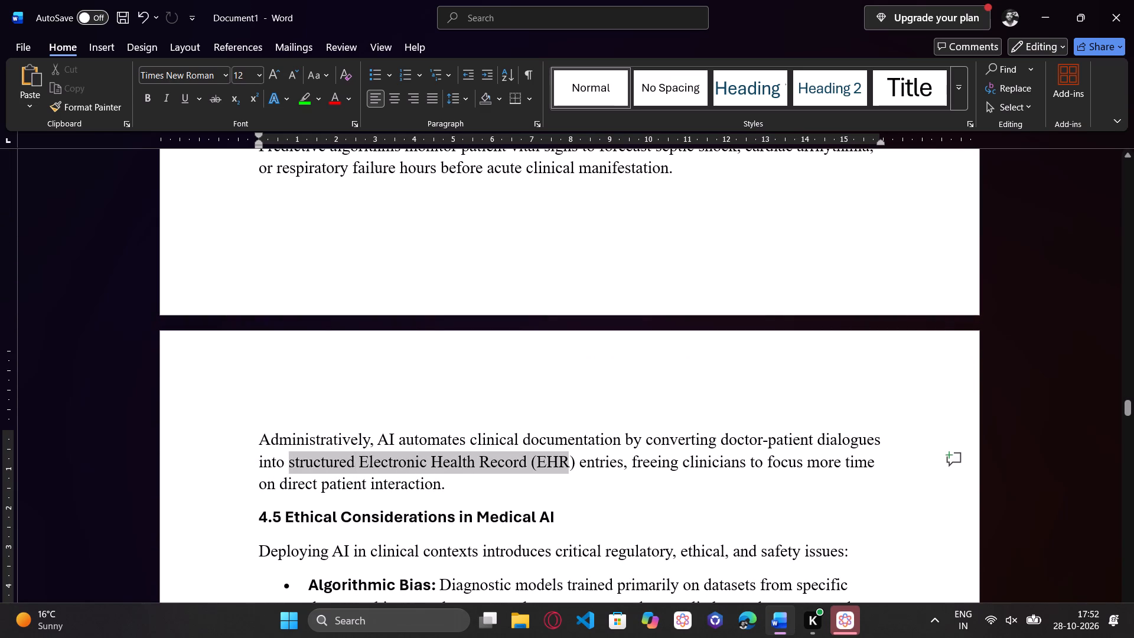
left_click_drag(561, 470, 581, 470)
left_click_drag(581, 470, 581, 470)
left_click(651, 442)
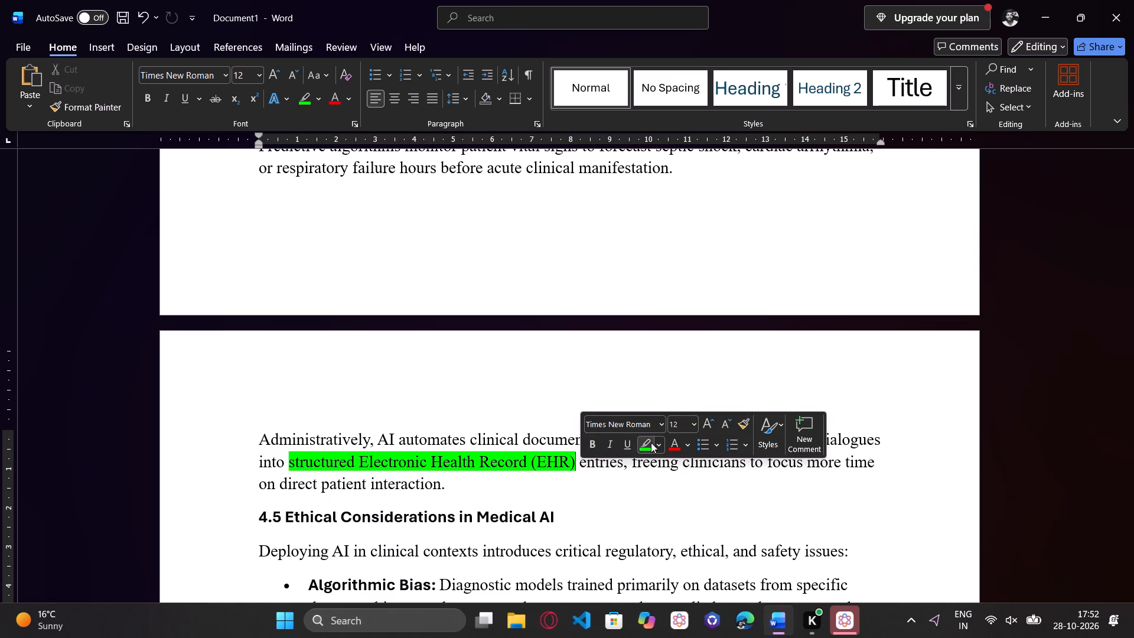
left_click(631, 486)
Highlight the Algorithmic Bias bullet's text in section 4.5 from "Diagnostic models" to "patient populations." in yellow, including the period.
scroll(631, 486, "down", 1)
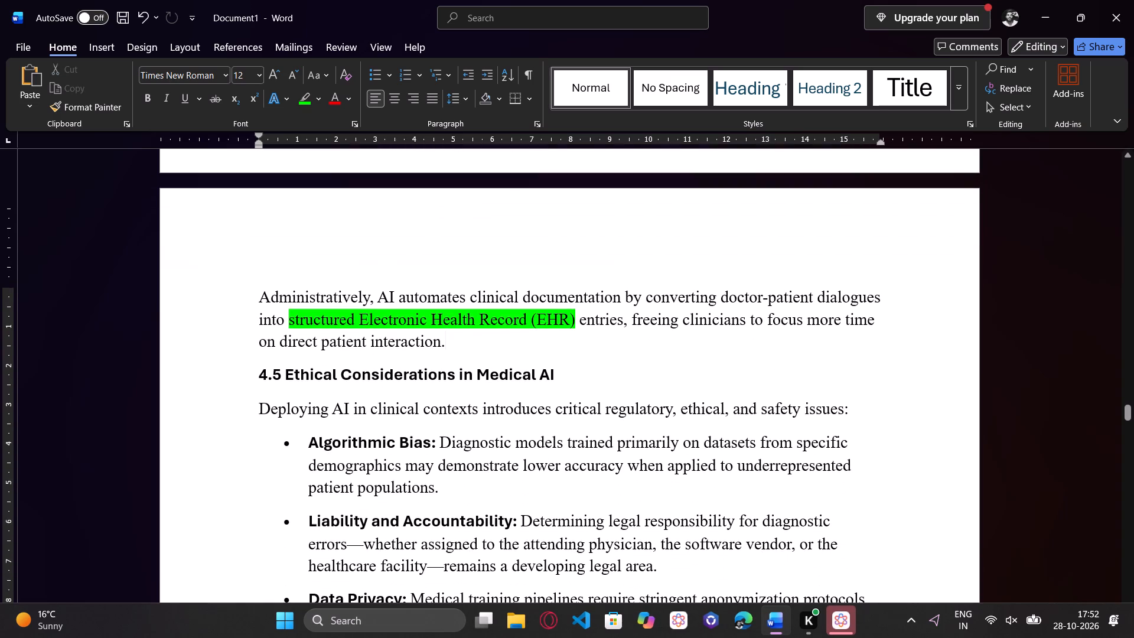
left_click_drag(447, 440, 472, 485)
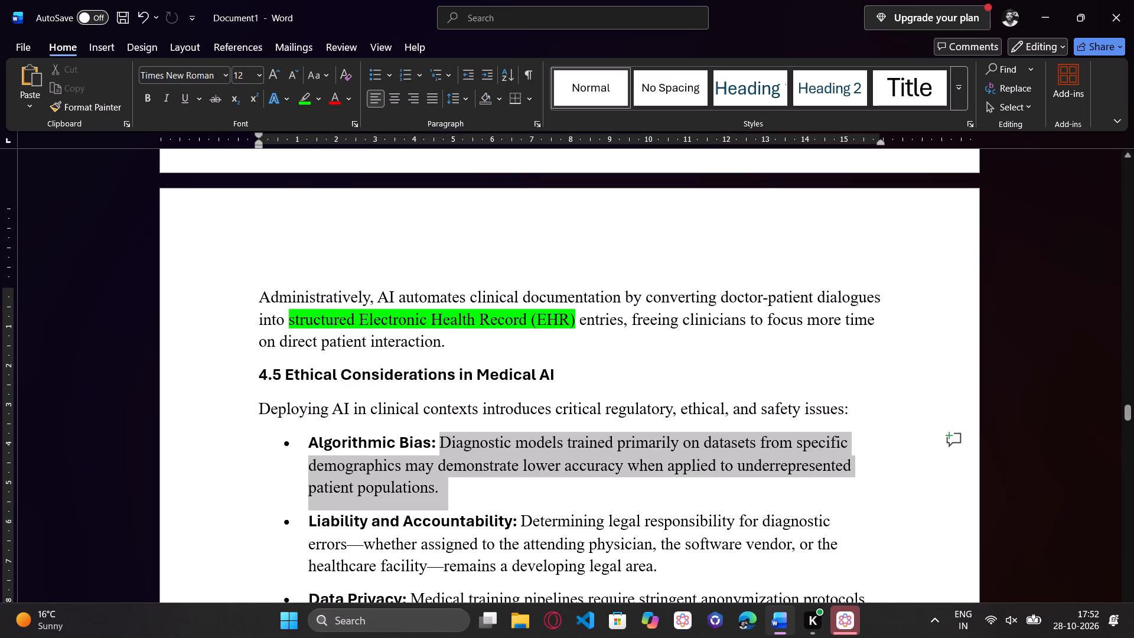
left_click_drag(472, 485, 473, 485)
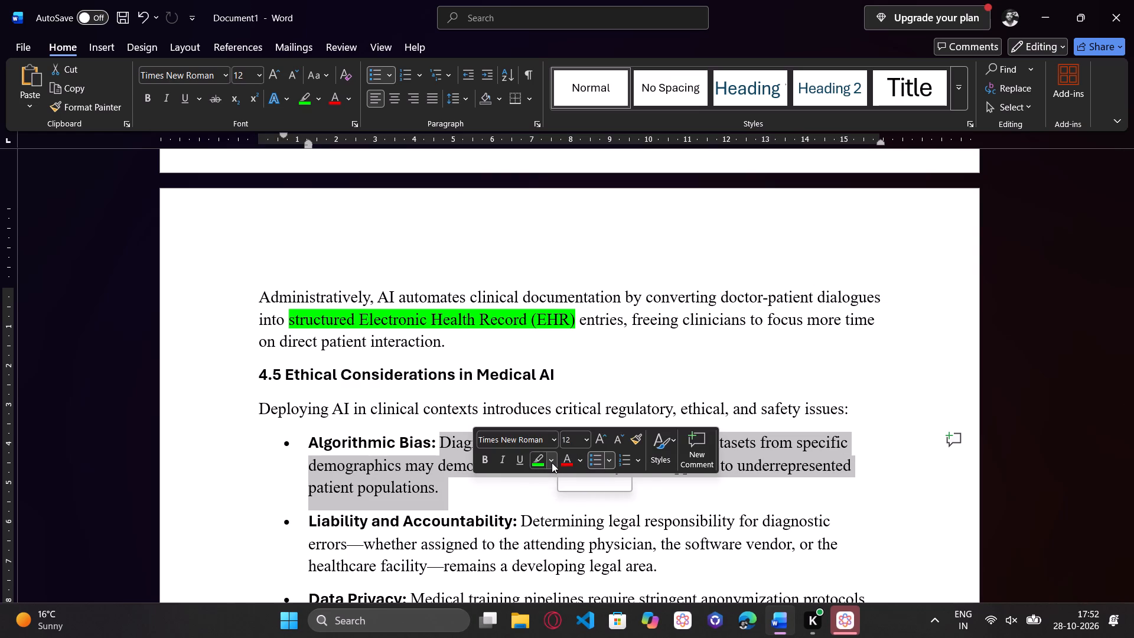
left_click(551, 463)
left_click(544, 507)
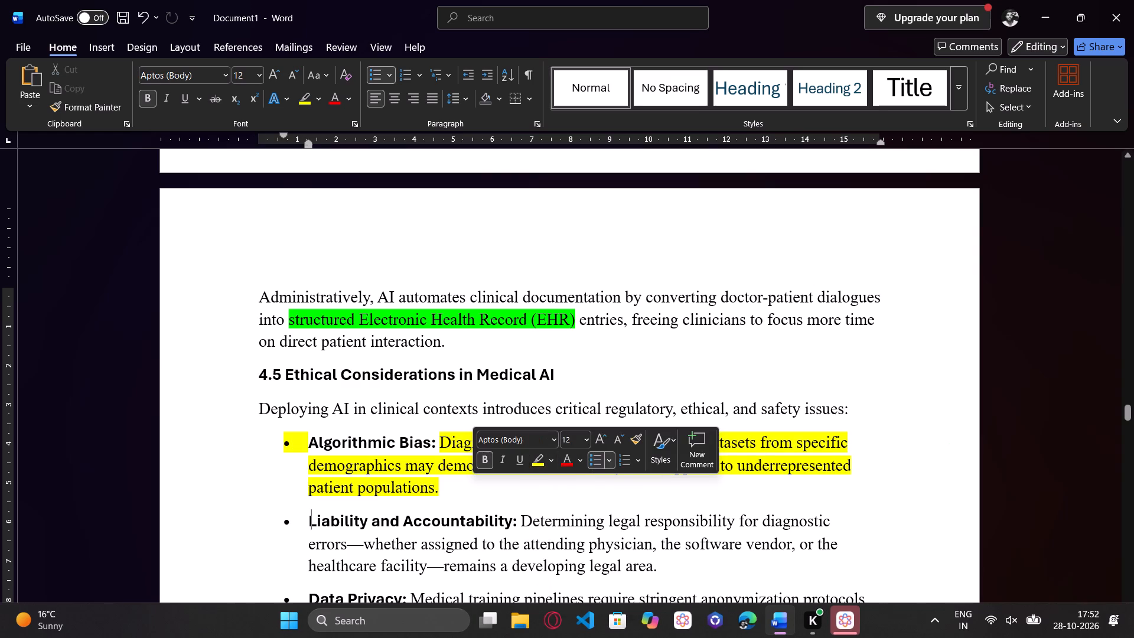
left_click(523, 509)
Read section 4.5's Liability and Accountability and Data Privacy bullets and the opening paragraphs of section 5.1.
scroll(523, 509, "down", 1)
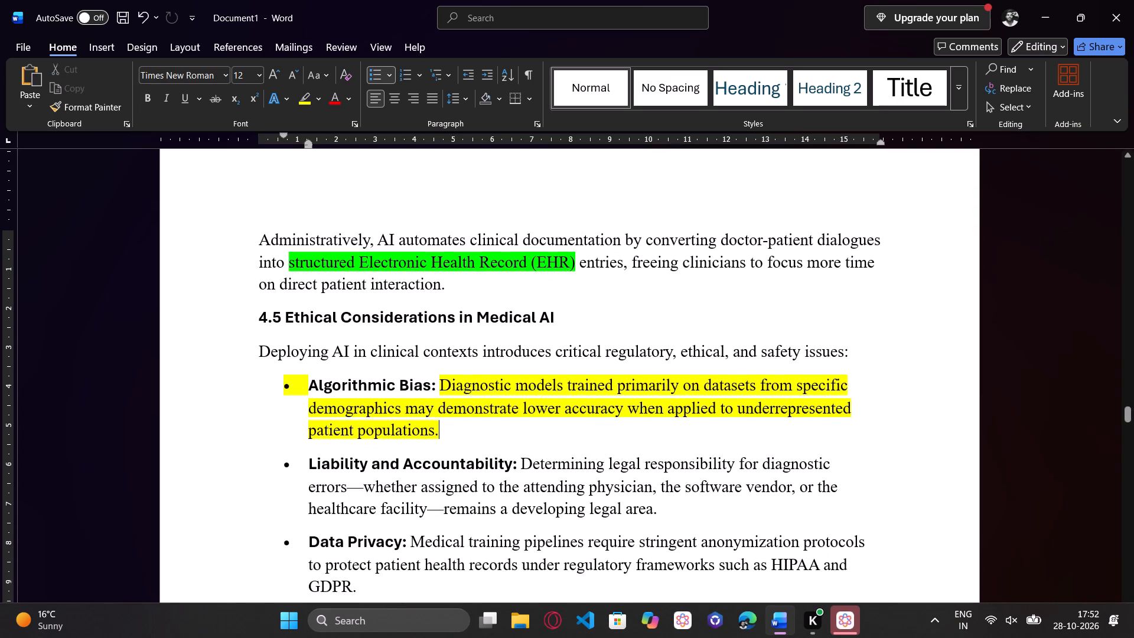
scroll(523, 509, "down", 1)
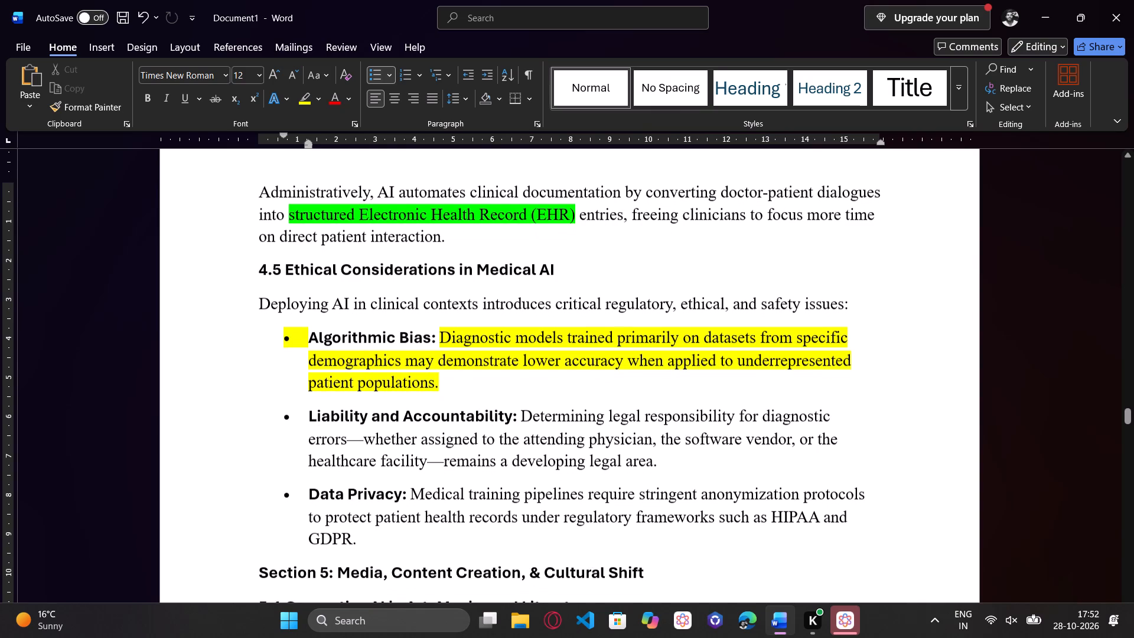
scroll(523, 509, "down", 1)
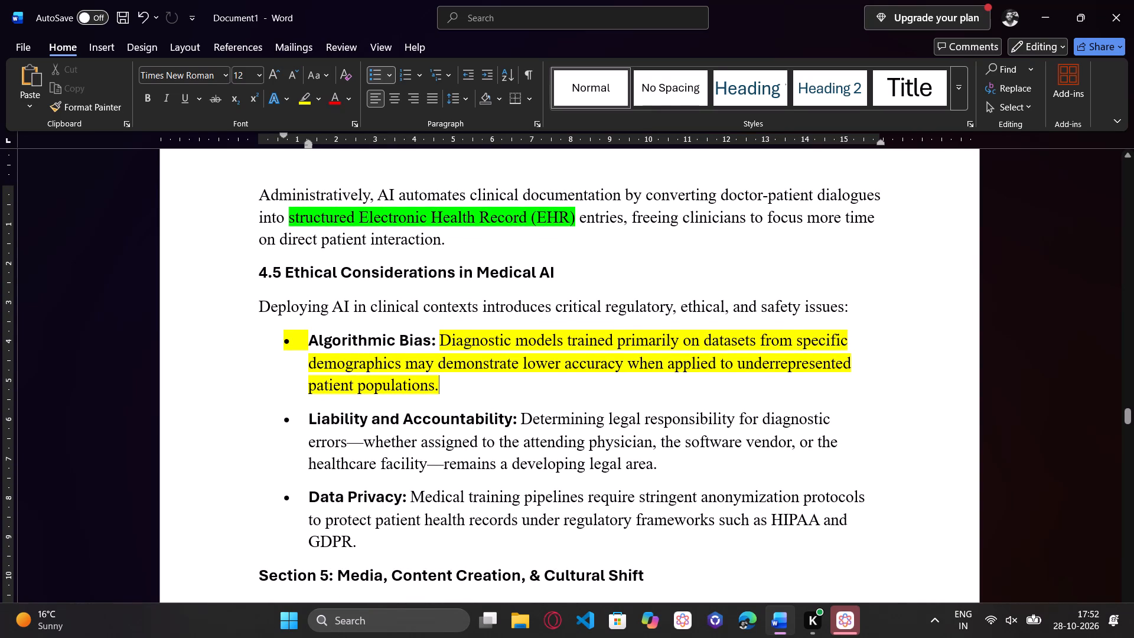
scroll(523, 509, "down", 1)
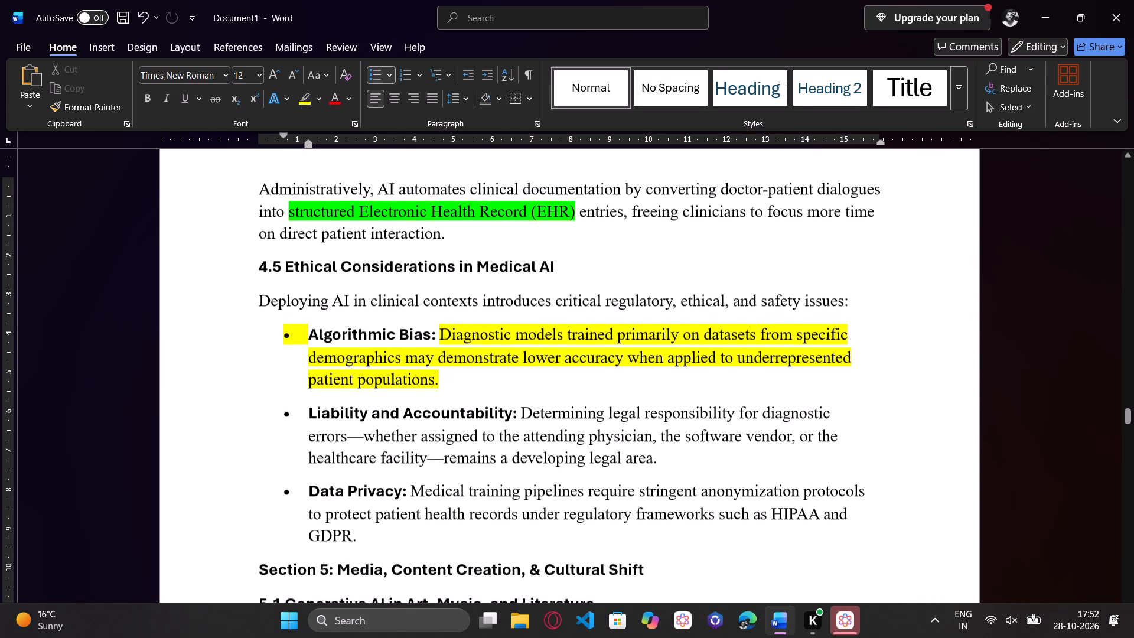
scroll(523, 509, "down", 2)
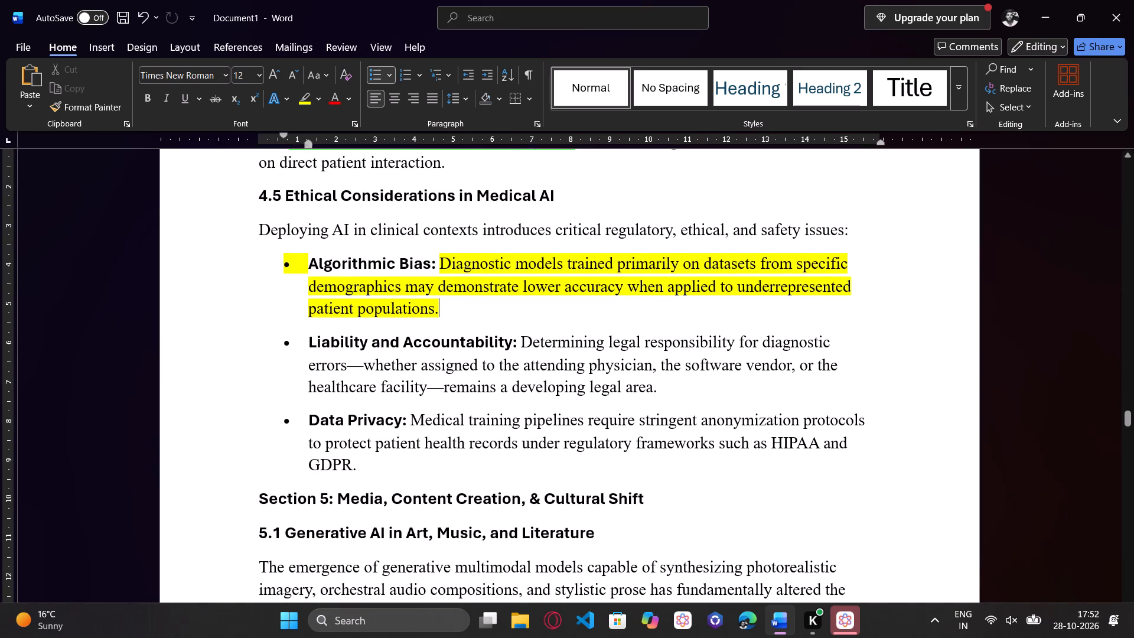
scroll(523, 509, "down", 4)
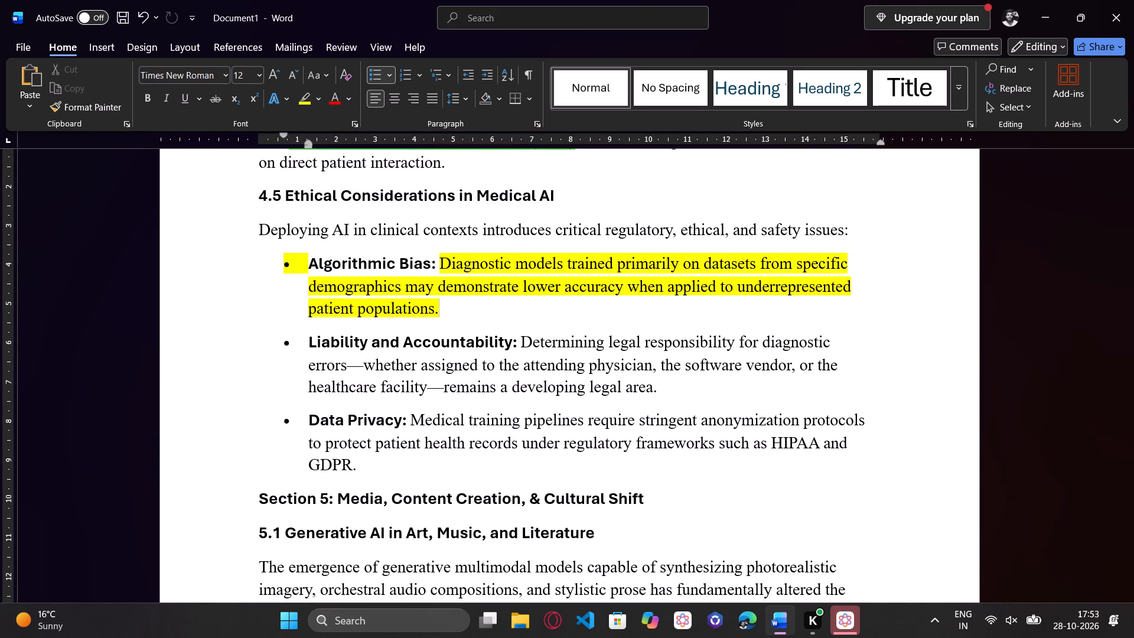
scroll(523, 509, "down", 5)
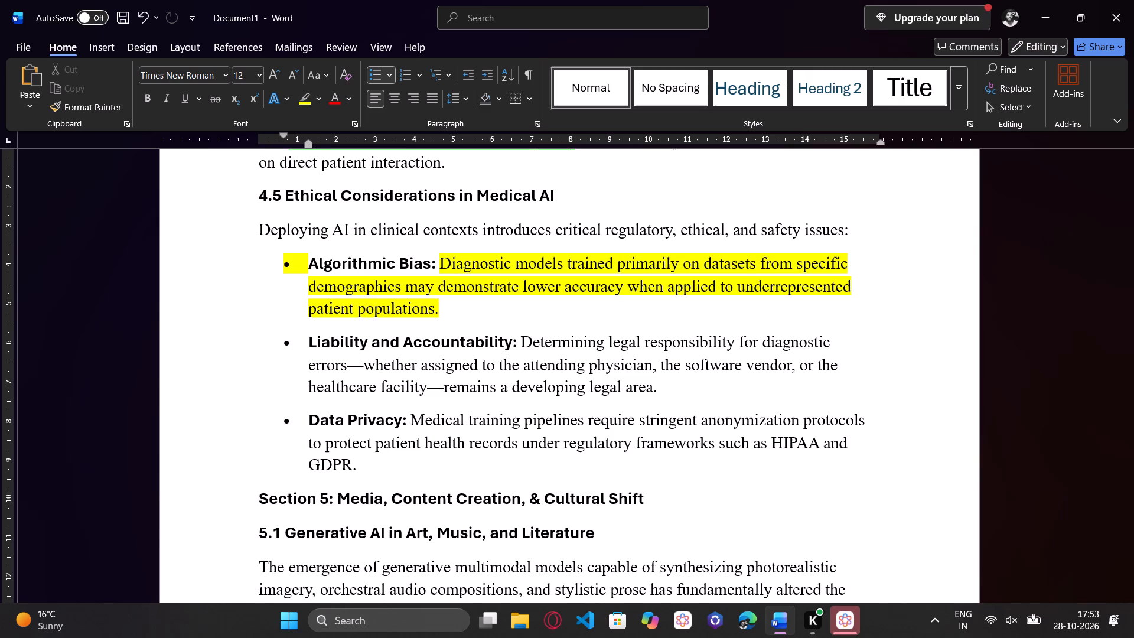
scroll(523, 509, "down", 1)
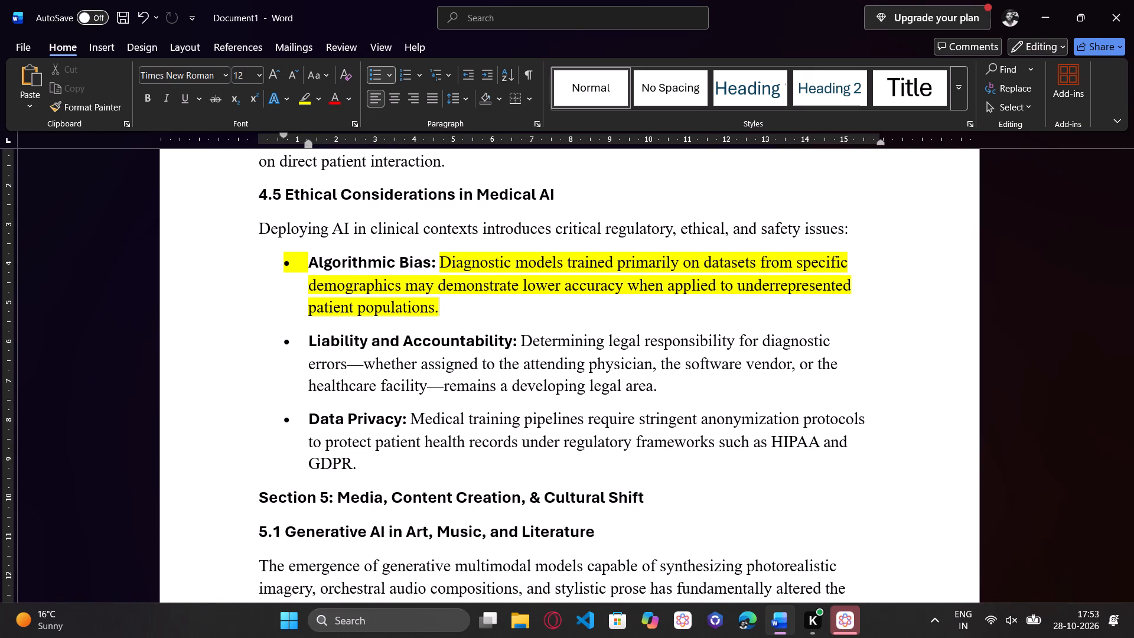
scroll(523, 509, "down", 1)
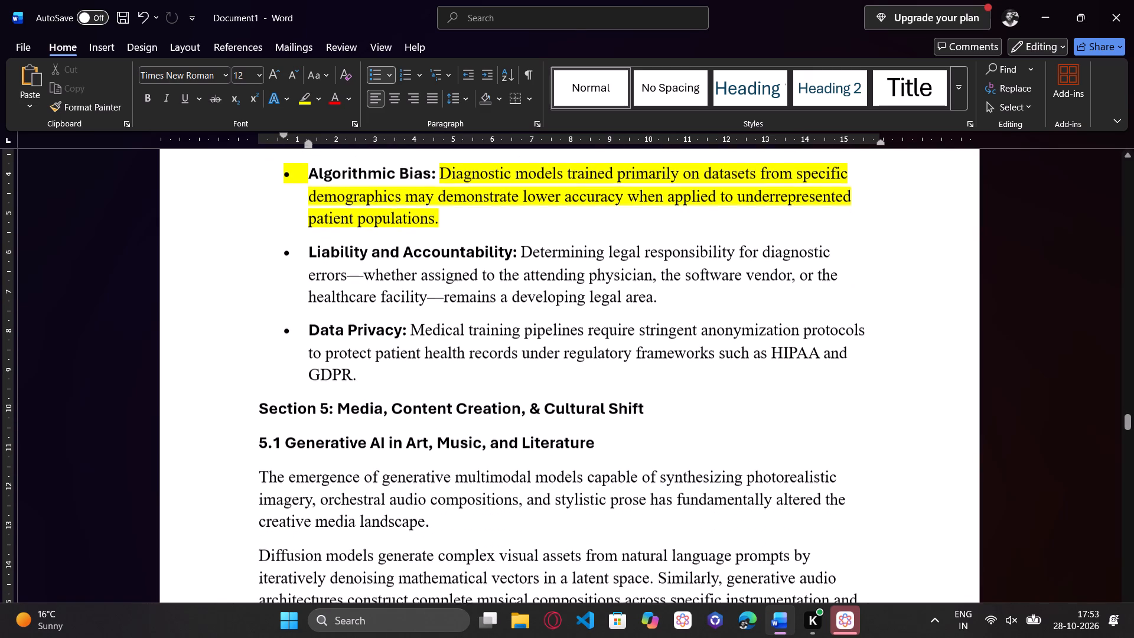
scroll(523, 509, "down", 3)
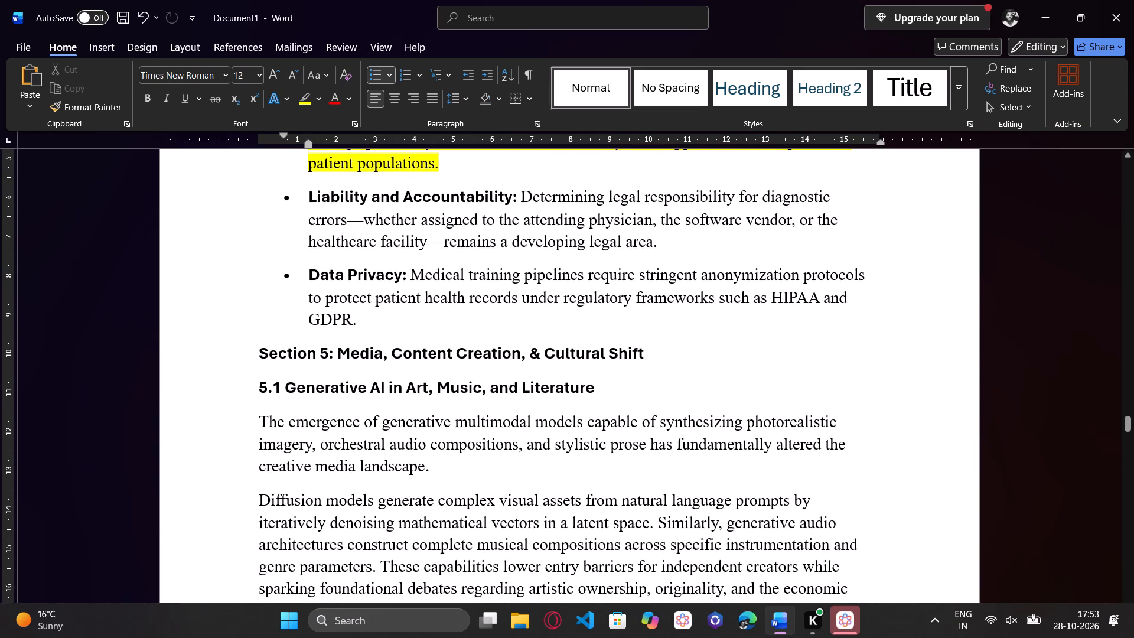
scroll(523, 509, "down", 3)
Highlight "HIPAA and GDPR." in yellow in section 4.5's Data Privacy bullet, including the period.
left_click_drag(771, 293, 775, 315)
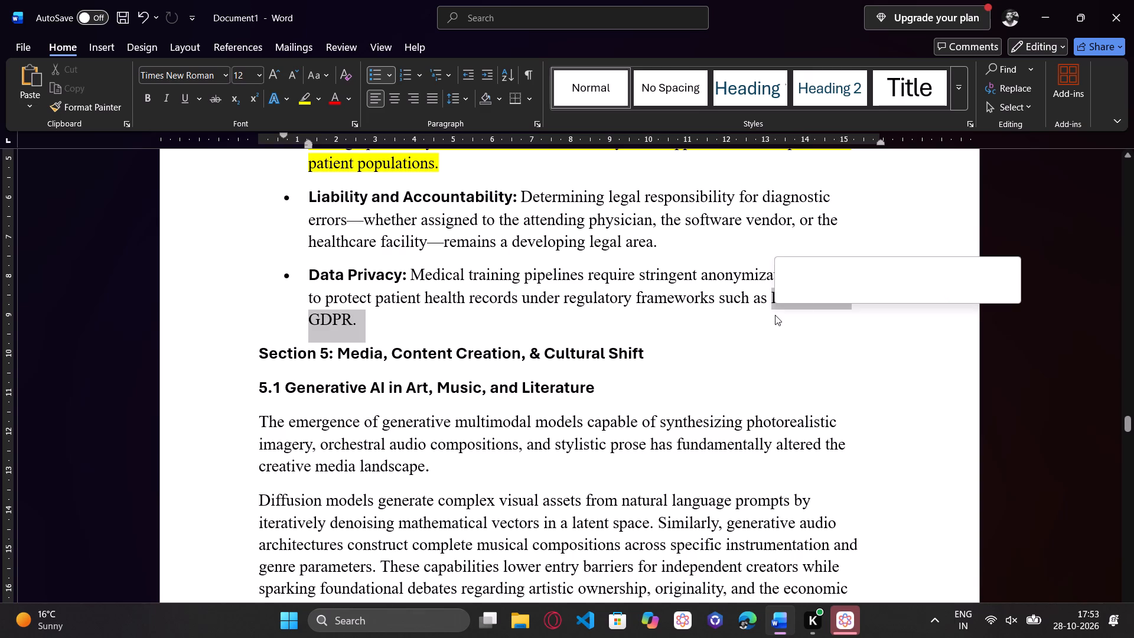
left_click(840, 283)
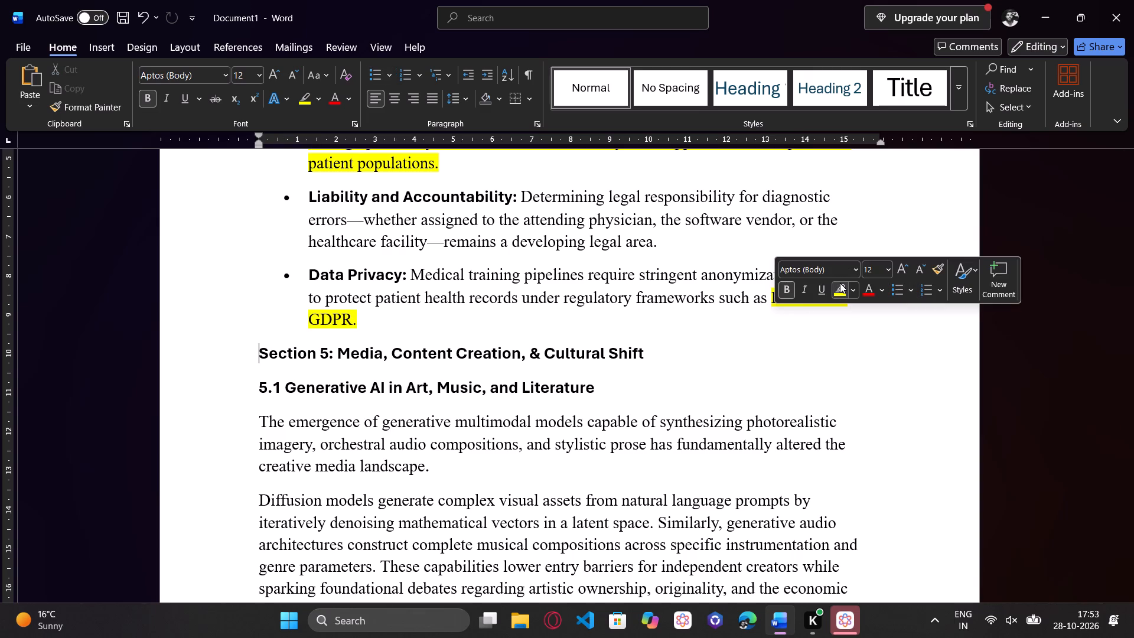
left_click(708, 430)
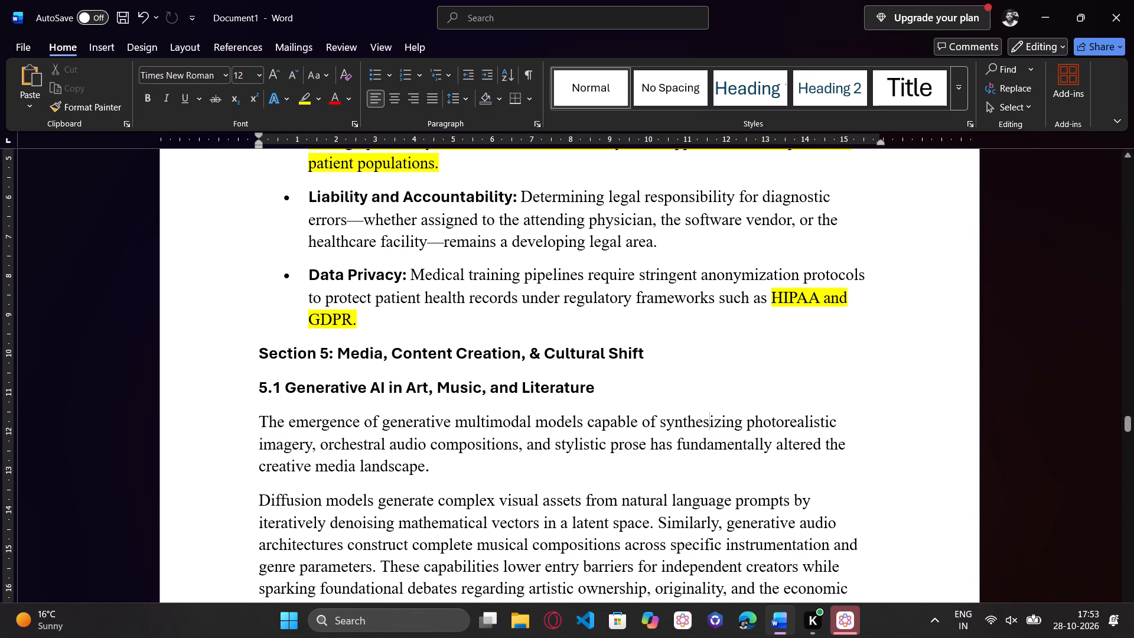
Read section 5.1 on generative AI in art, music and literature and section 5.2 on algorithmic curation and echo chambers.
scroll(708, 430, "down", 1)
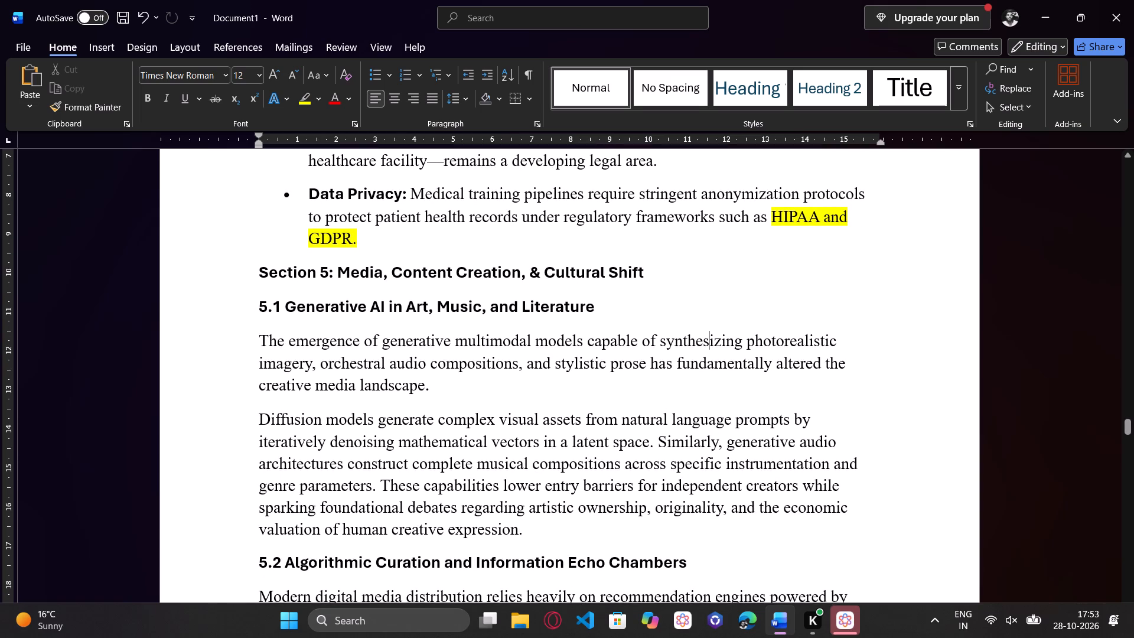
scroll(517, 386, "down", 1)
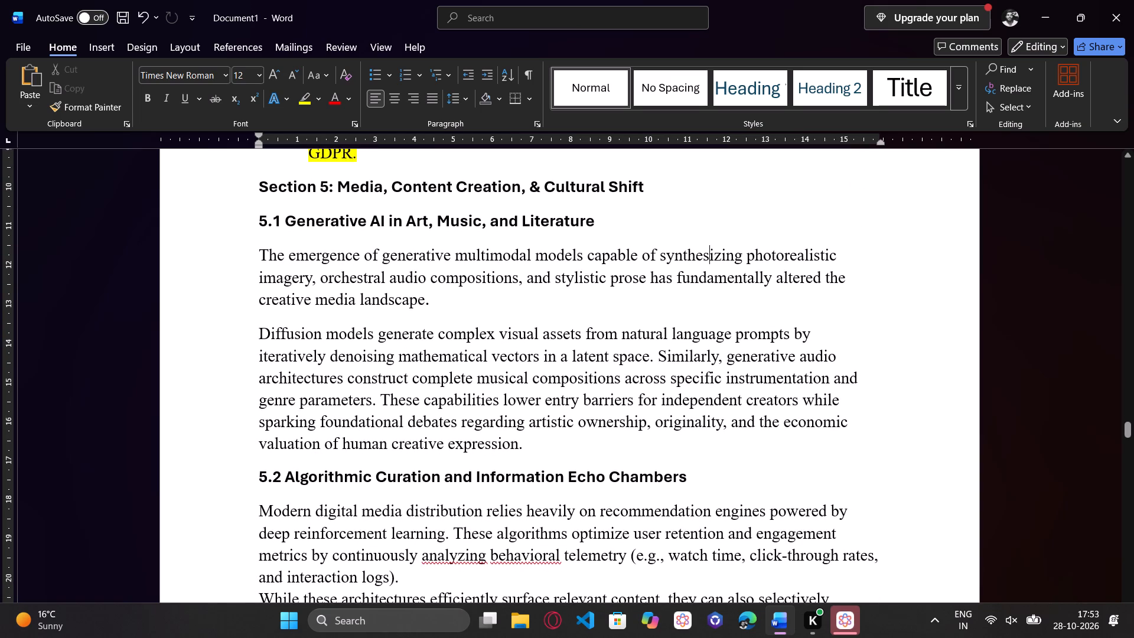
scroll(517, 386, "down", 2)
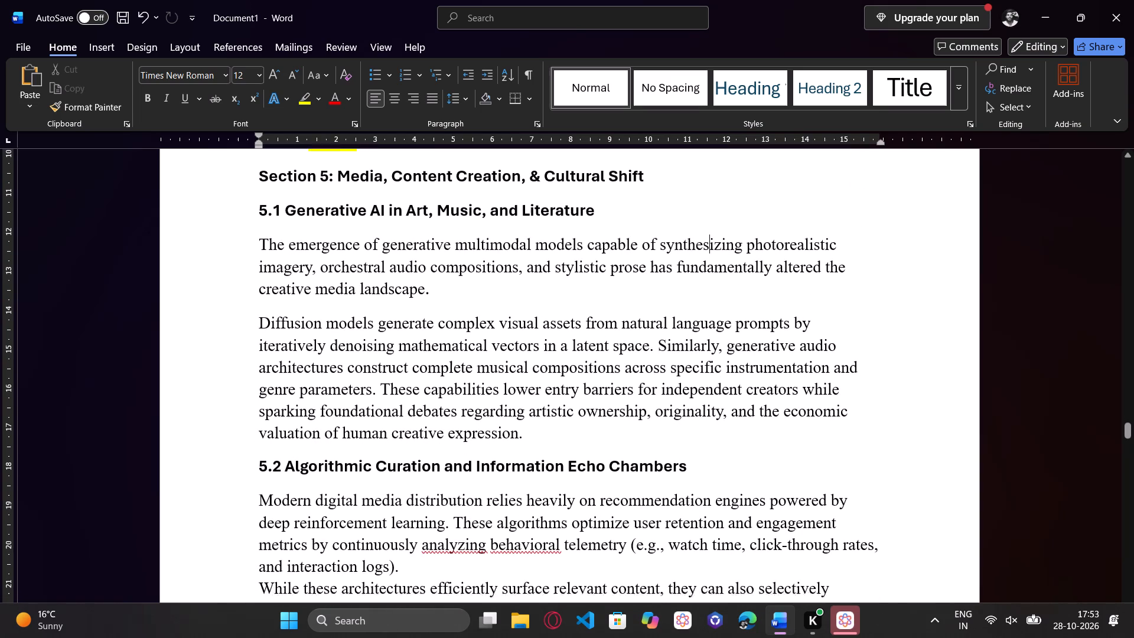
scroll(517, 386, "down", 1)
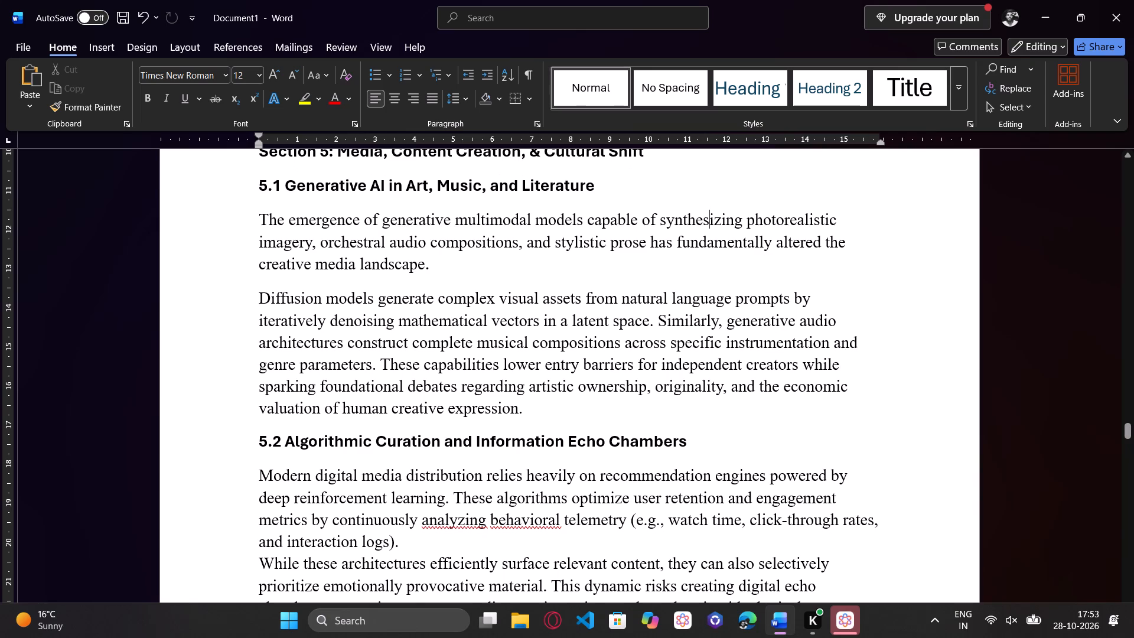
scroll(517, 386, "down", 1)
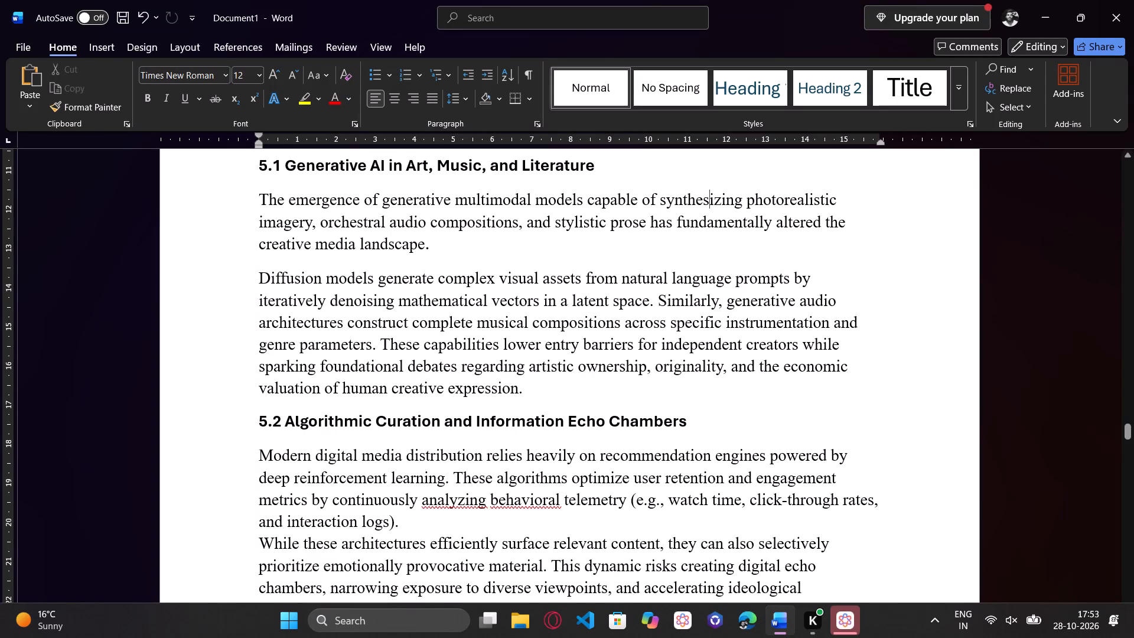
scroll(647, 307, "down", 1)
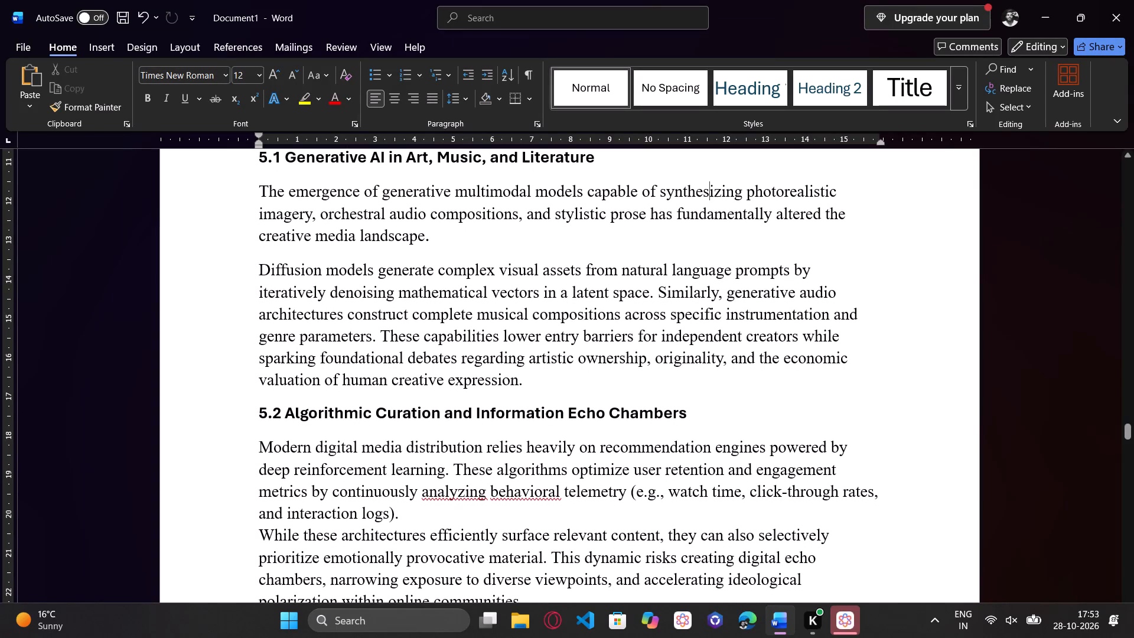
scroll(647, 307, "down", 1)
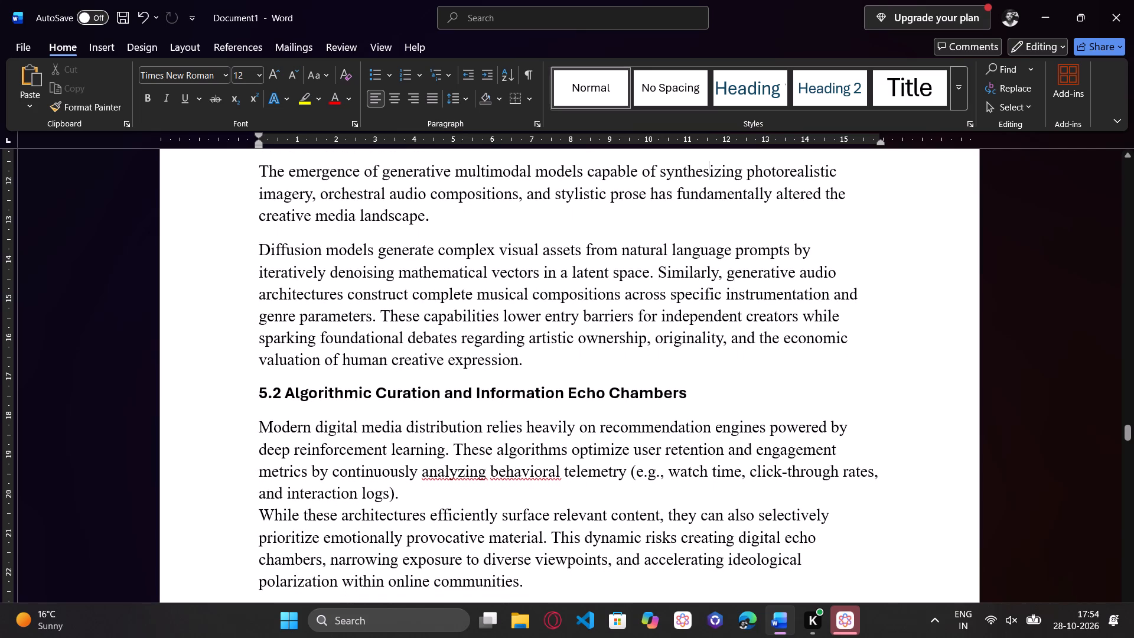
scroll(647, 307, "down", 1)
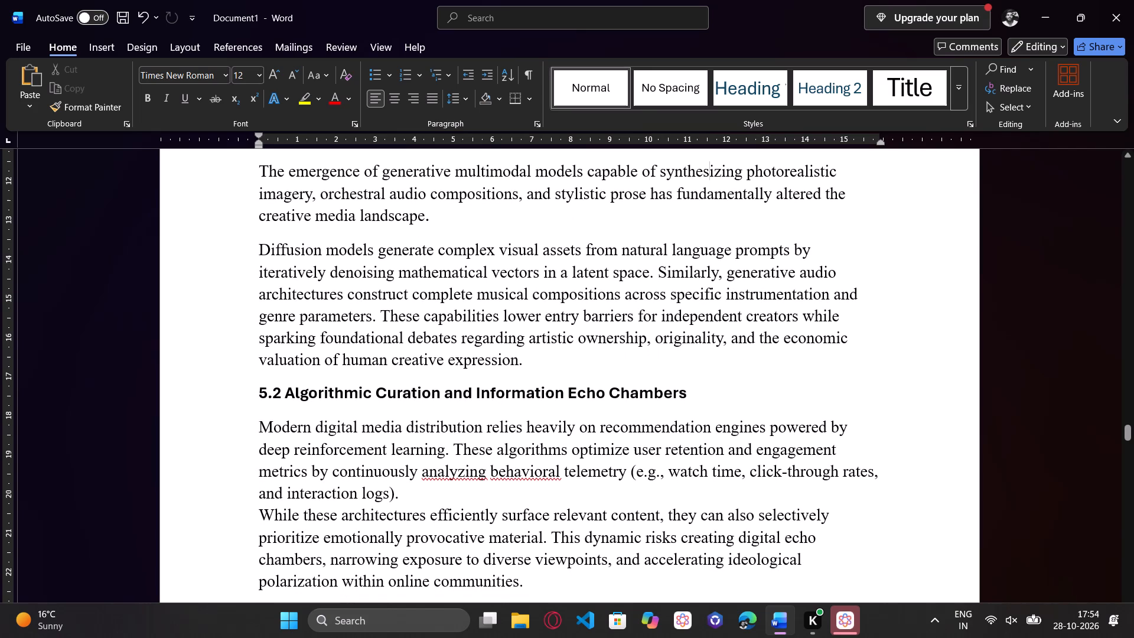
scroll(647, 307, "down", 1)
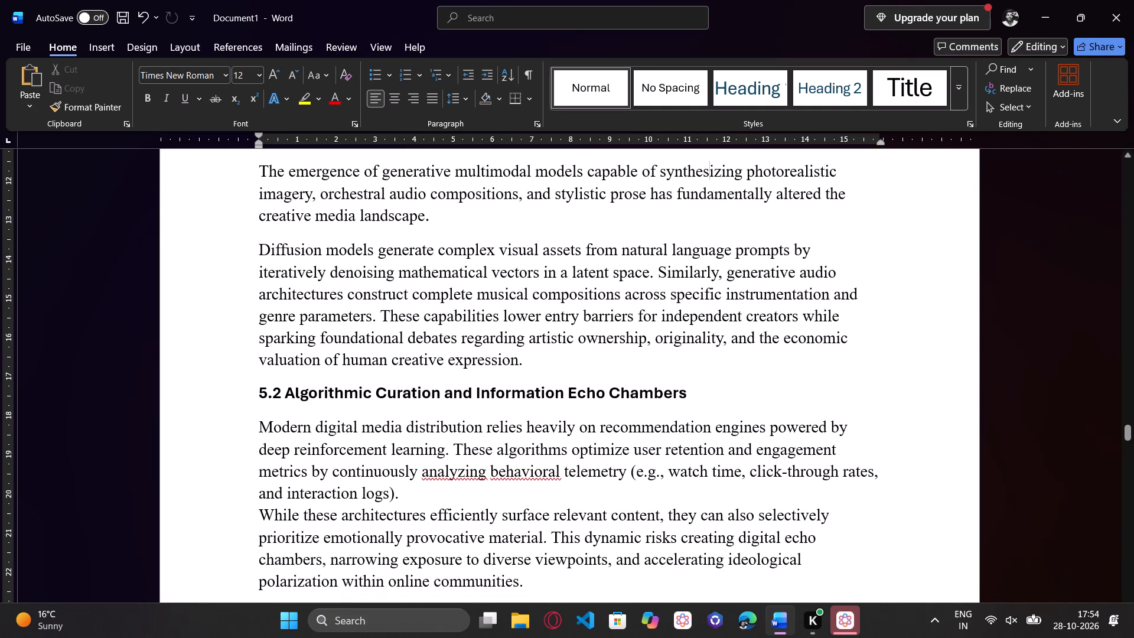
scroll(647, 307, "down", 7)
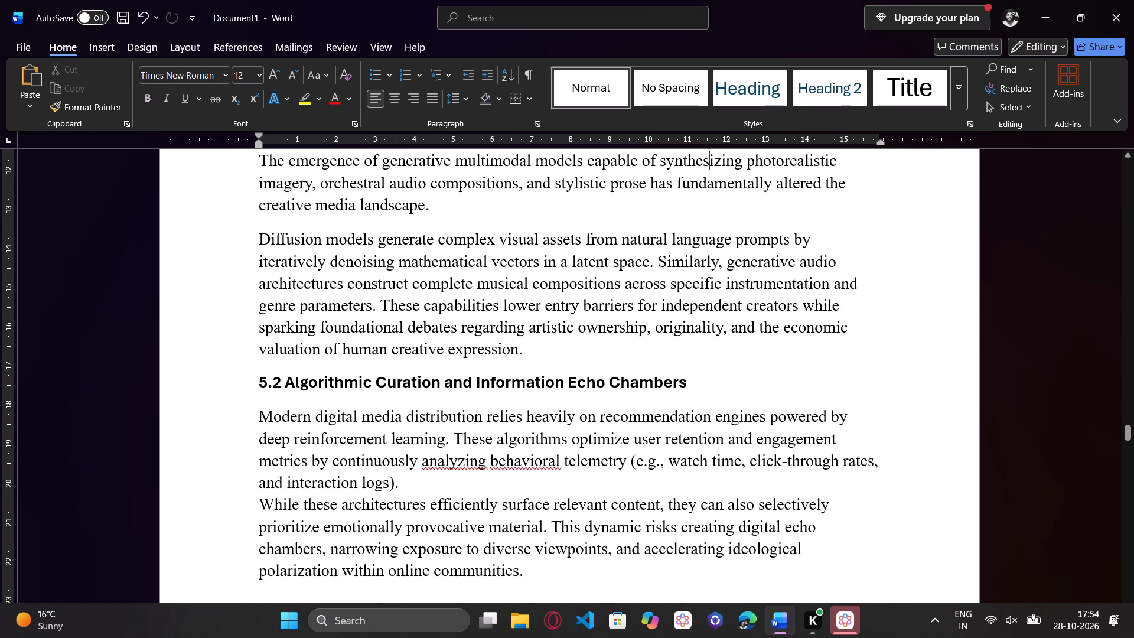
scroll(647, 307, "down", 5)
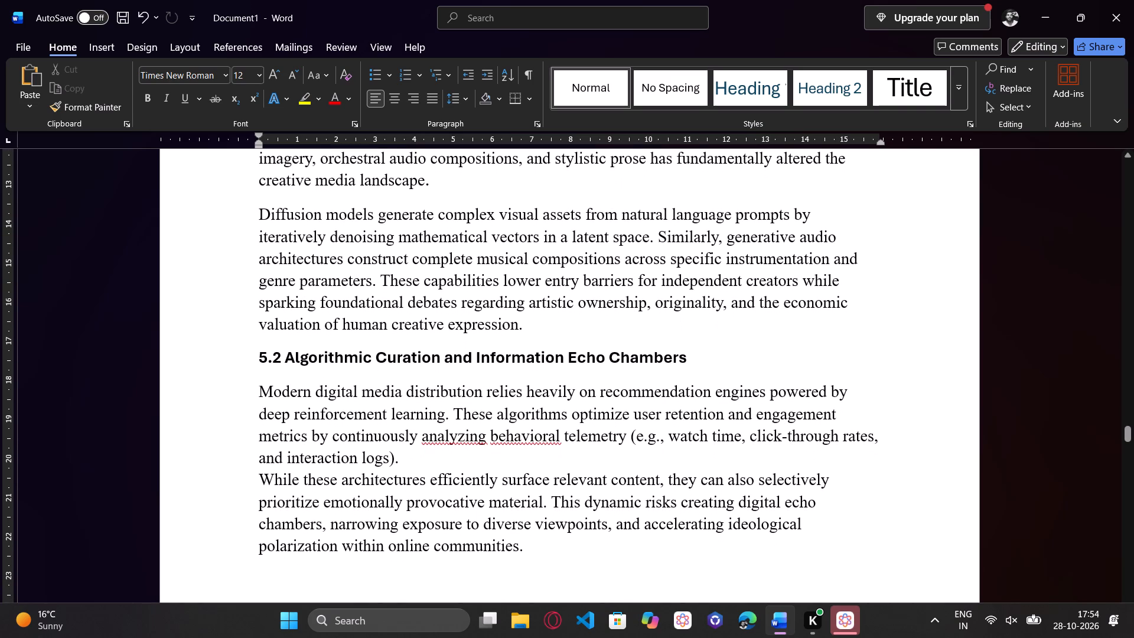
scroll(647, 307, "down", 1)
Highlight "artistic ownership, originality, and the economic valuation of human creative expression." in yellow in section 5.1's second paragraph, including the period.
left_click_drag(572, 301, 630, 309)
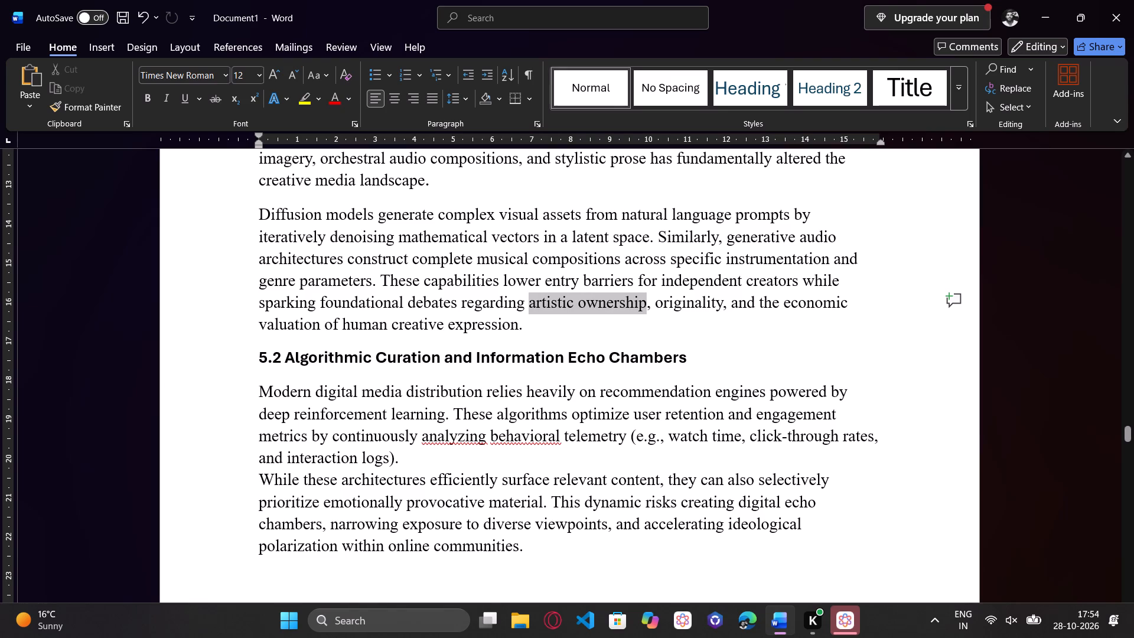
left_click_drag(630, 309, 664, 327)
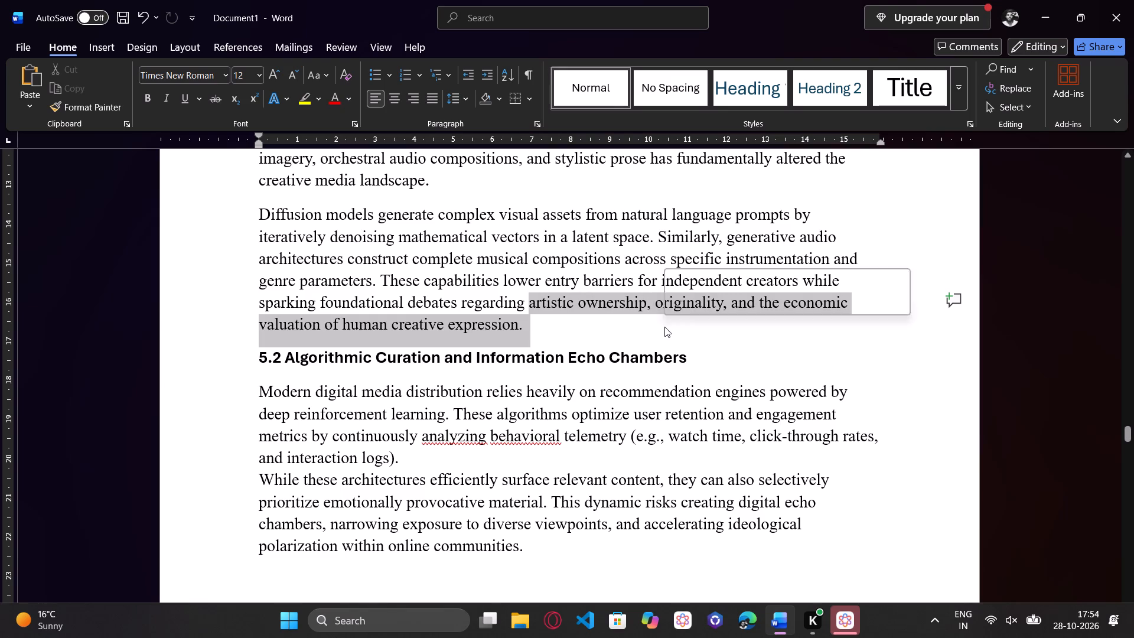
left_click(728, 299)
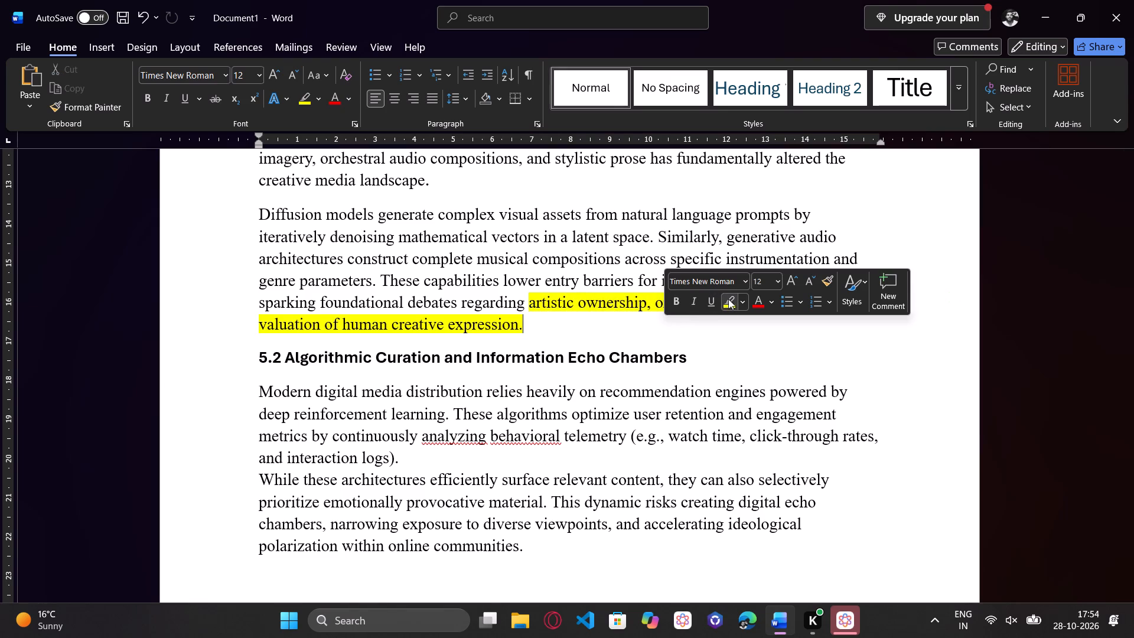
left_click(726, 345)
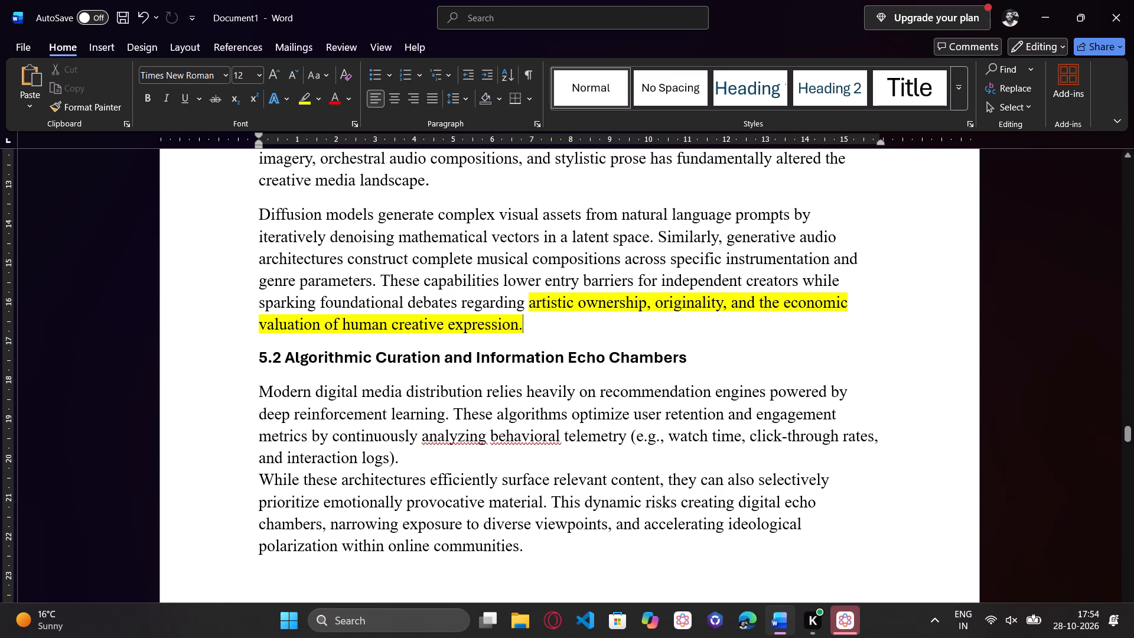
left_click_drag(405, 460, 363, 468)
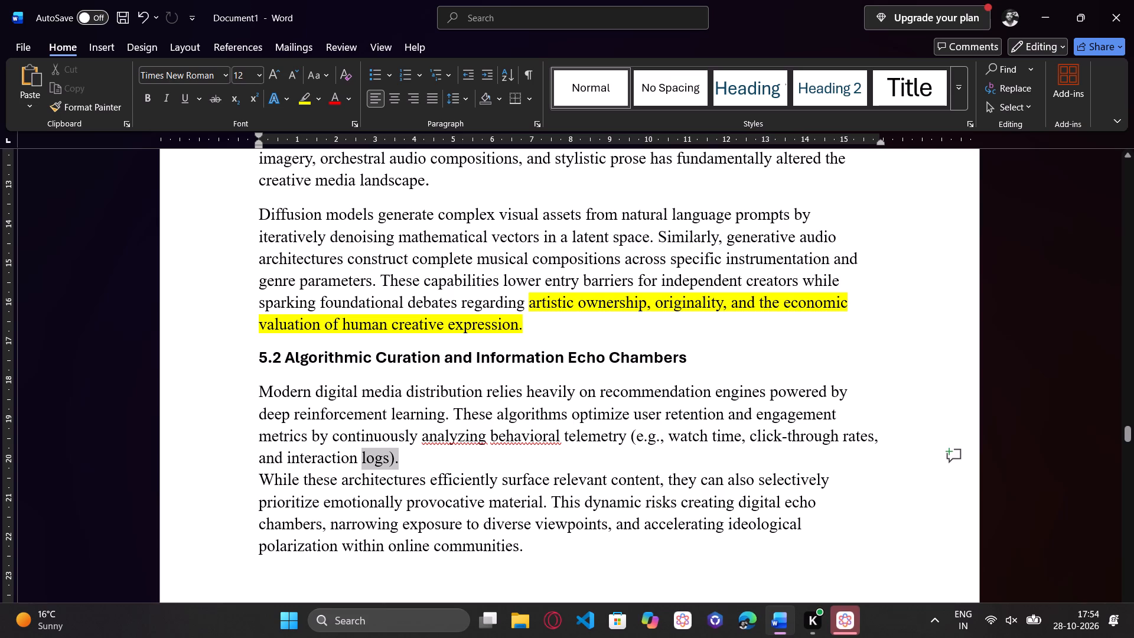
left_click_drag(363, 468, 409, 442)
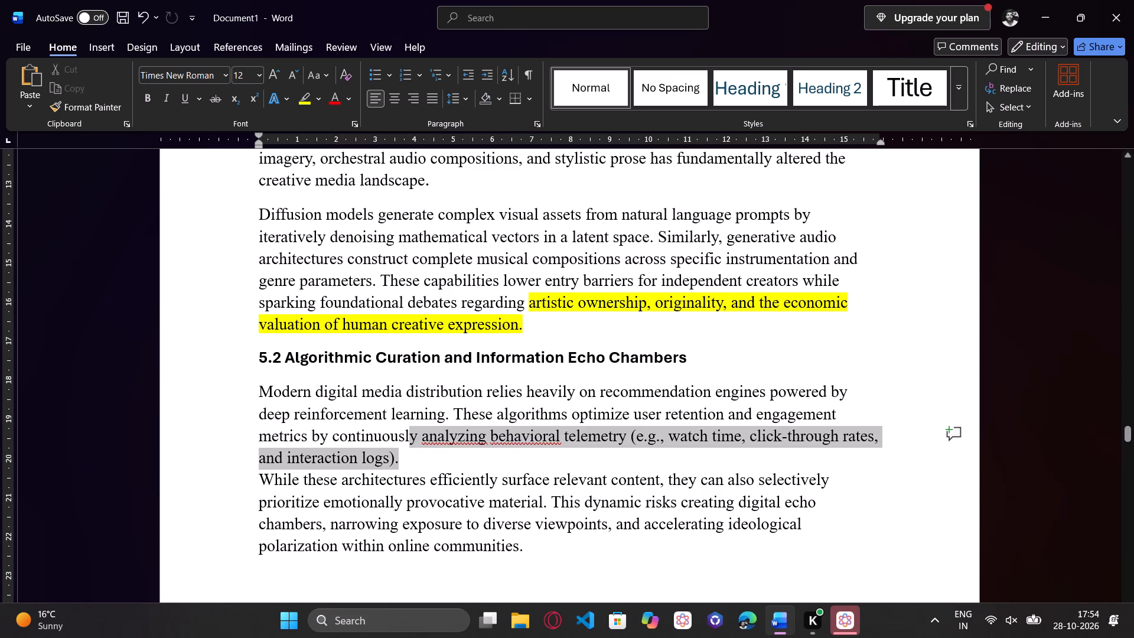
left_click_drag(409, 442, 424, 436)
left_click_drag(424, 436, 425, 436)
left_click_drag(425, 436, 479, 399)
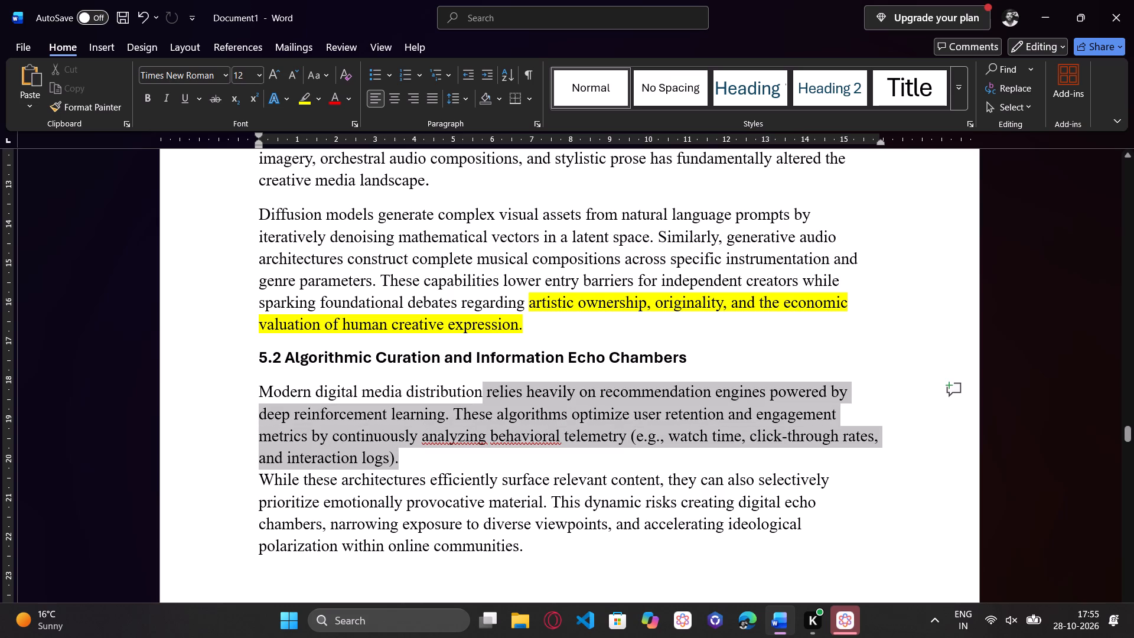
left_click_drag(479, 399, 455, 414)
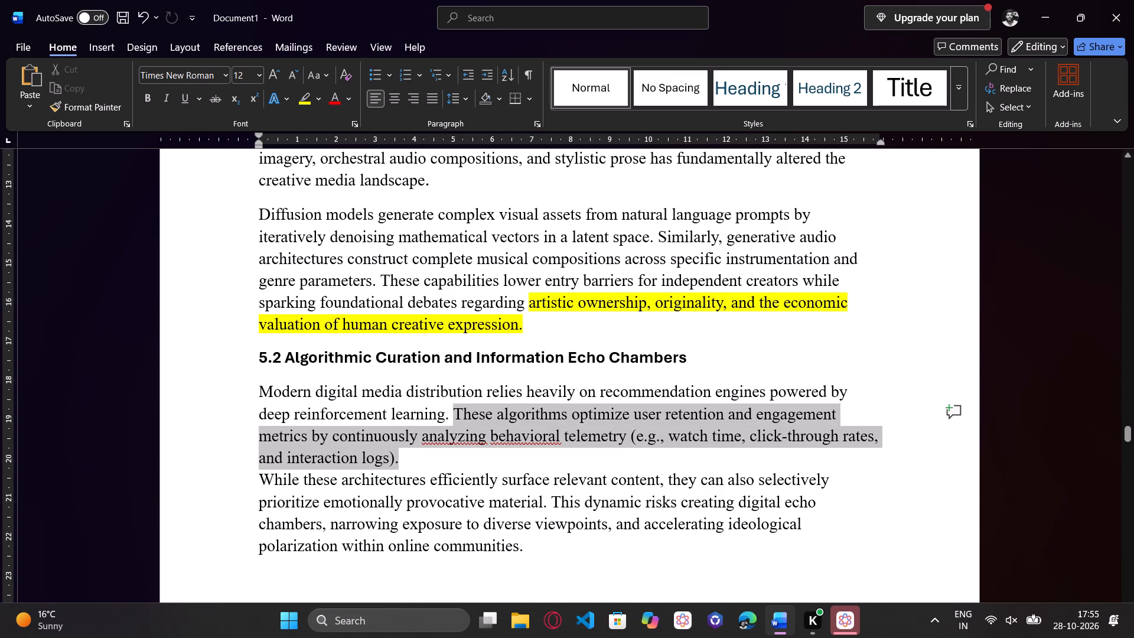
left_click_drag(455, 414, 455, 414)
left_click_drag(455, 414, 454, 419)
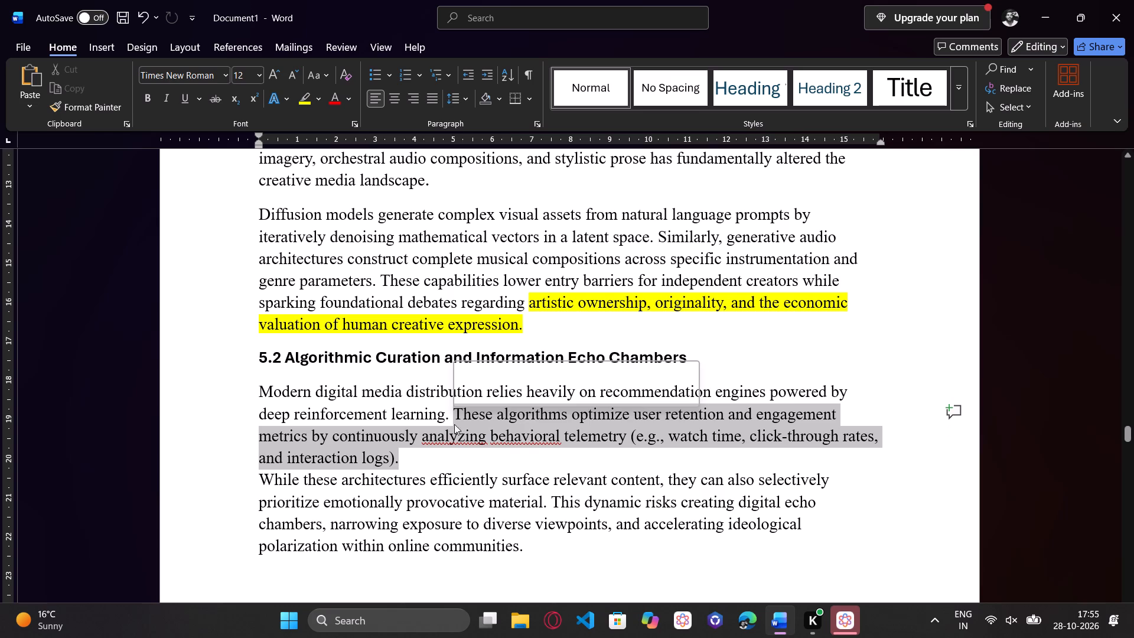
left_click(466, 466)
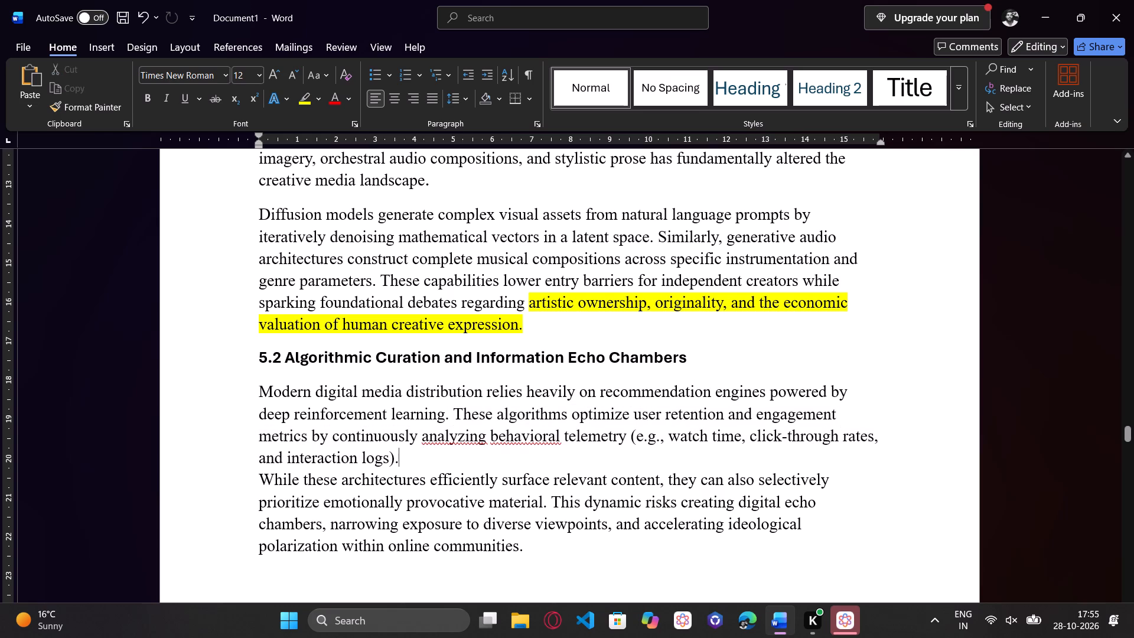
Highlight "These algorithms optimize user retention and engagement metrics by continuously analyzing behavioral telemetry" in yellow in section 5.2's first paragraph.
left_click_drag(455, 410, 434, 445)
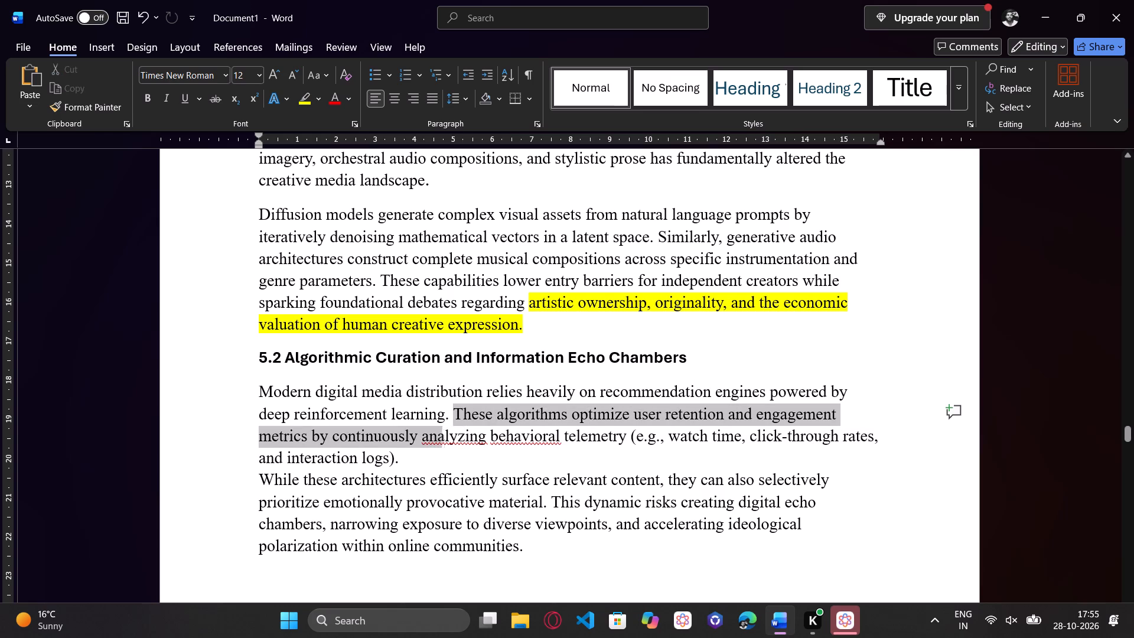
left_click_drag(434, 445, 597, 432)
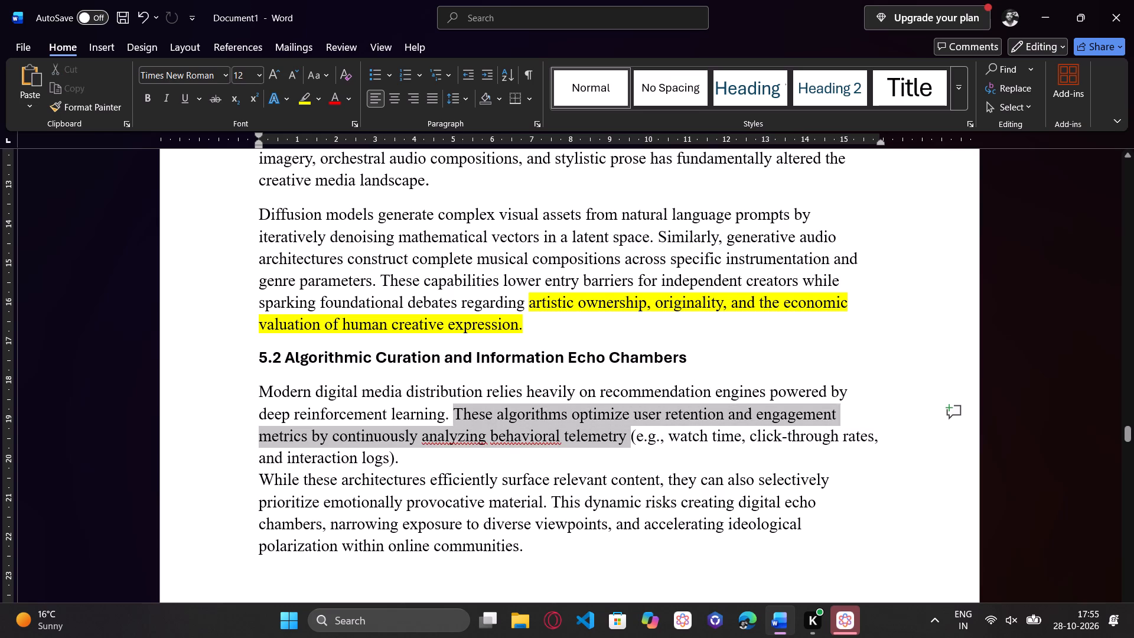
left_click_drag(597, 432, 606, 434)
left_click(668, 409)
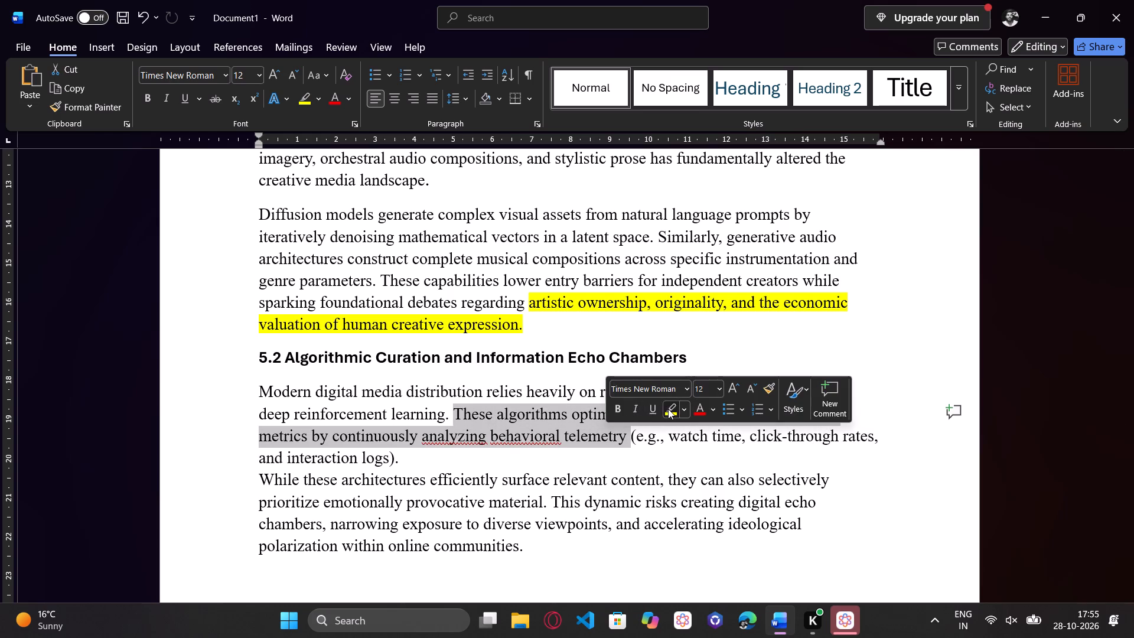
left_click(651, 461)
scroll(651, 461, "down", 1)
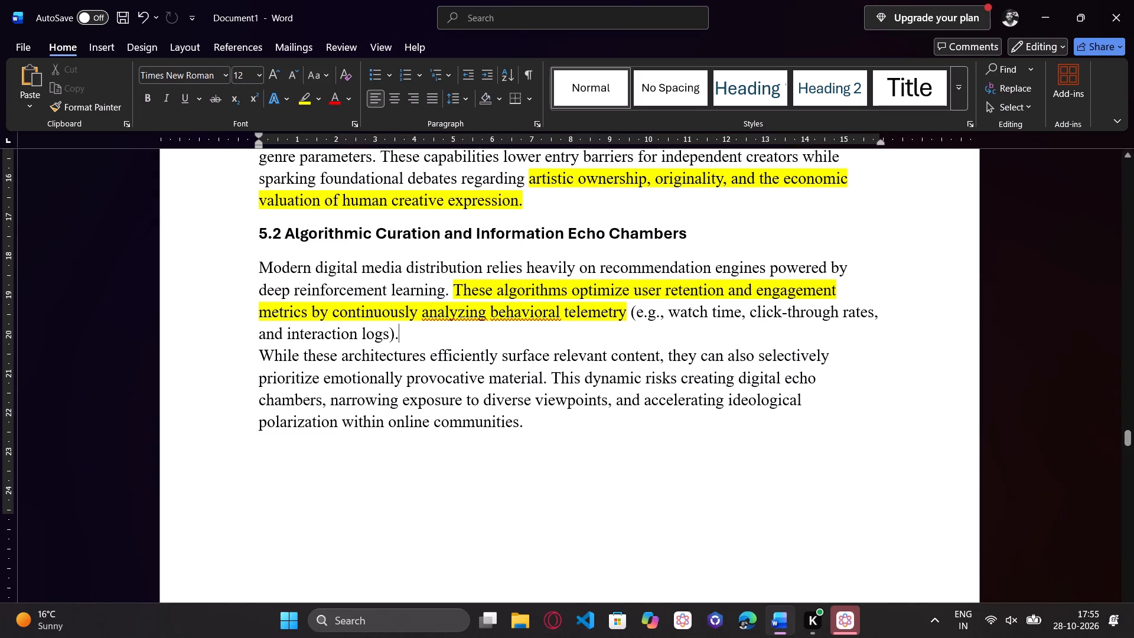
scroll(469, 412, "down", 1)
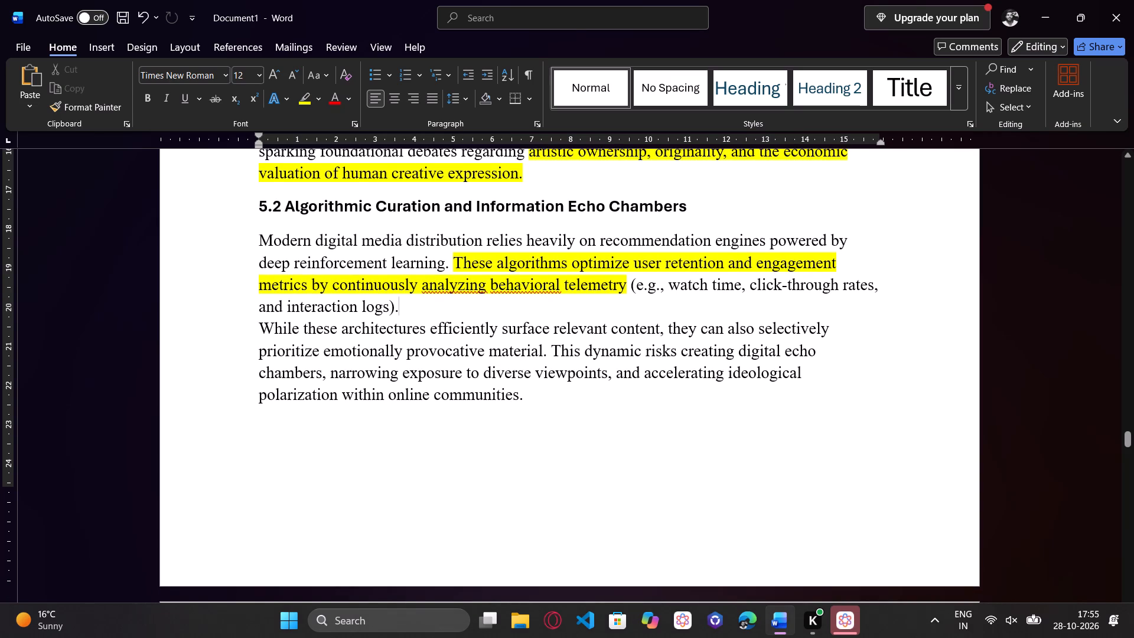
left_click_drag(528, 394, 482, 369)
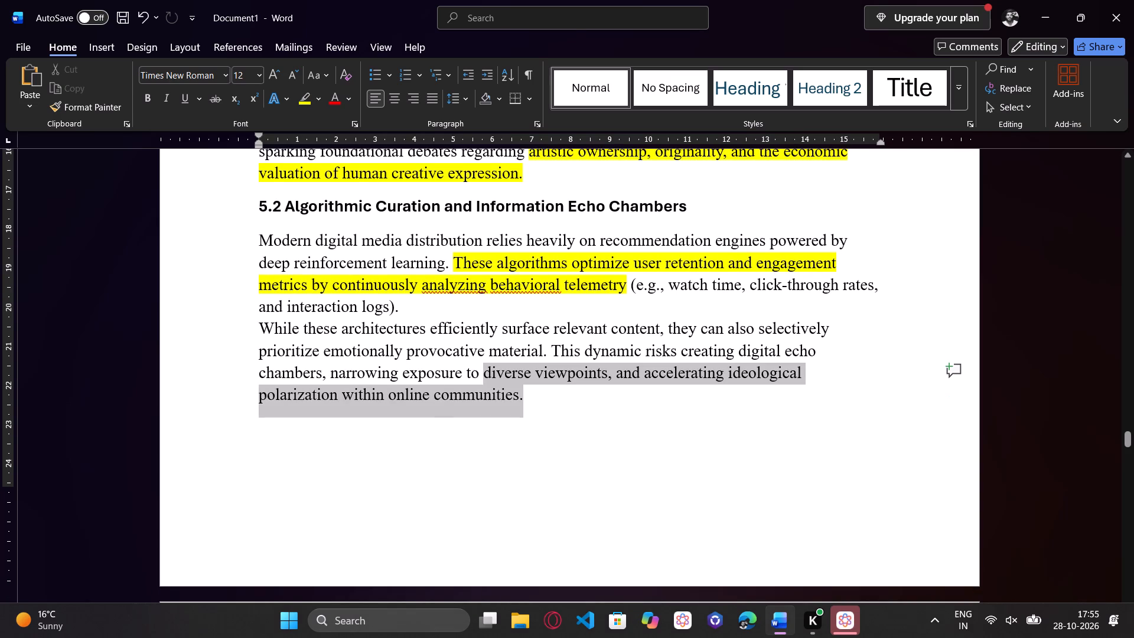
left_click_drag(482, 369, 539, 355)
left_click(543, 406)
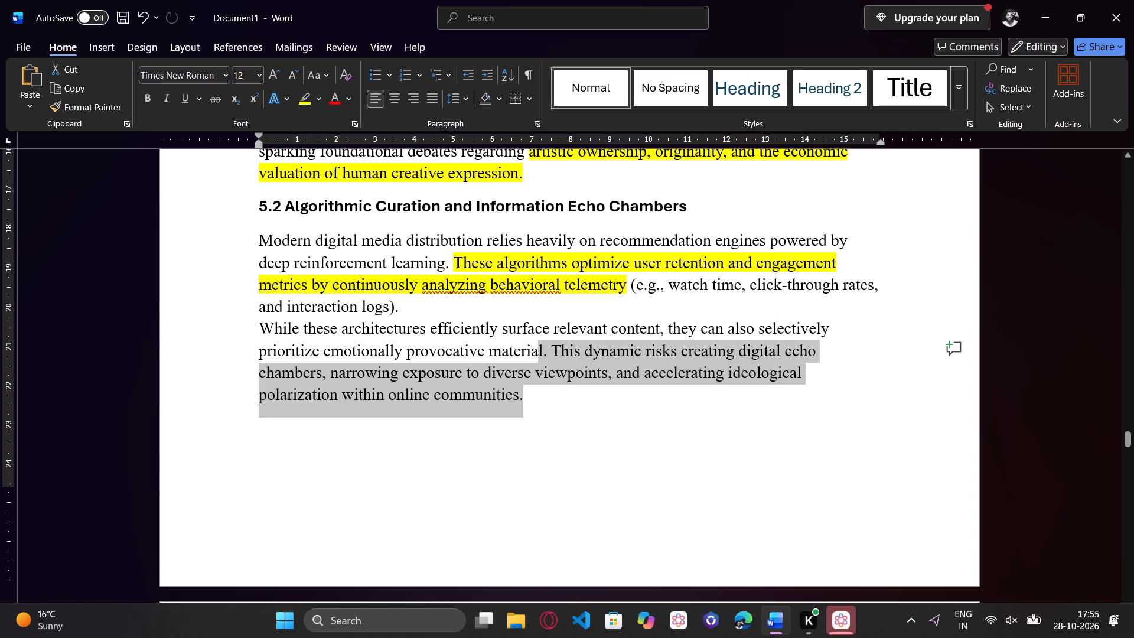
Highlight "Generative AI enables the creation of hyper-realistic synthetic media" in yellow in section 5.3's first paragraph.
scroll(543, 406, "down", 2)
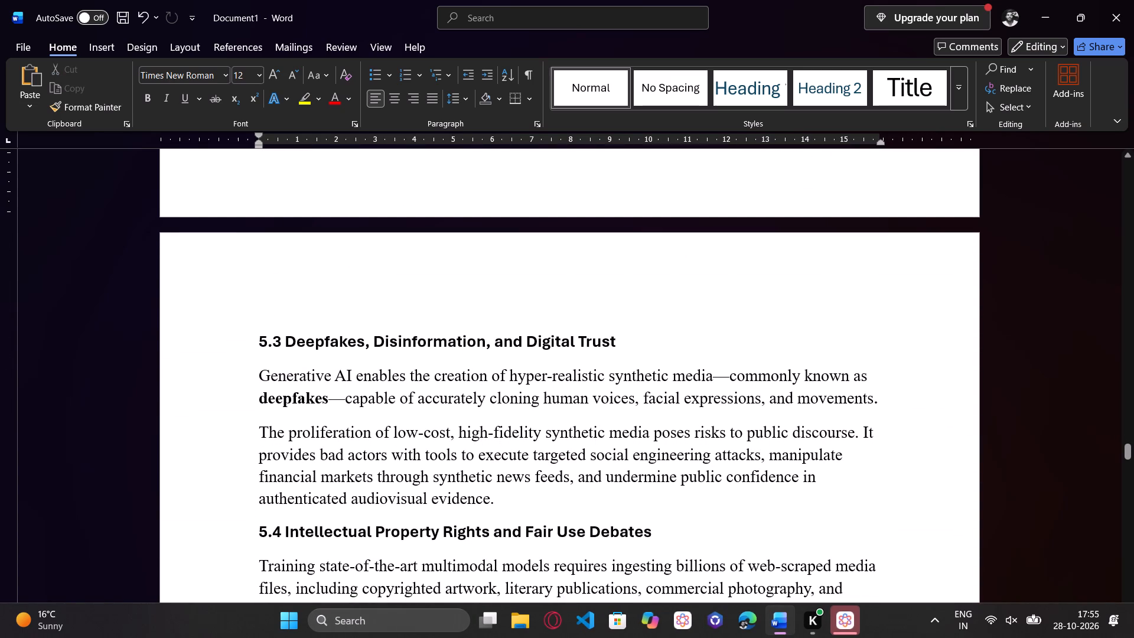
left_click_drag(330, 370, 602, 375)
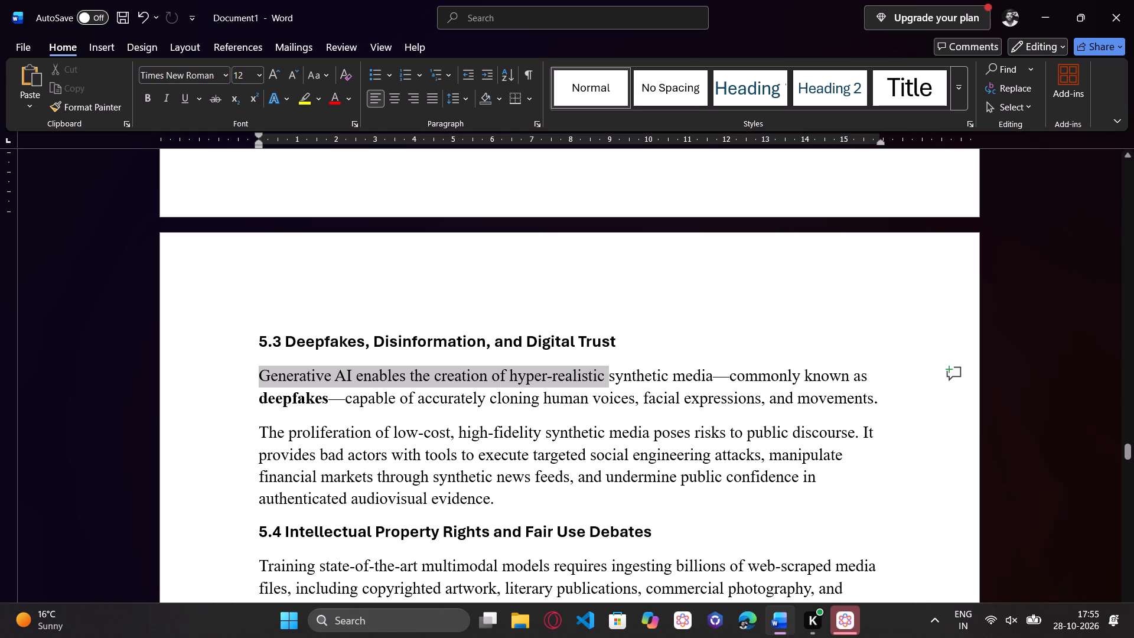
left_click_drag(602, 375, 703, 381)
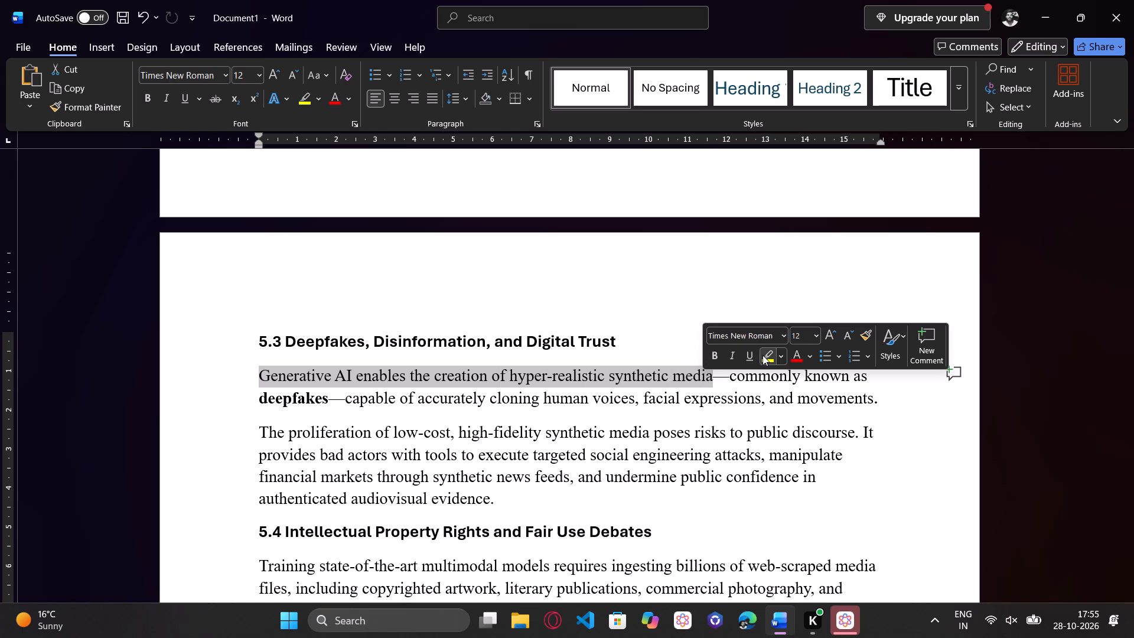
left_click(762, 355)
left_click(692, 398)
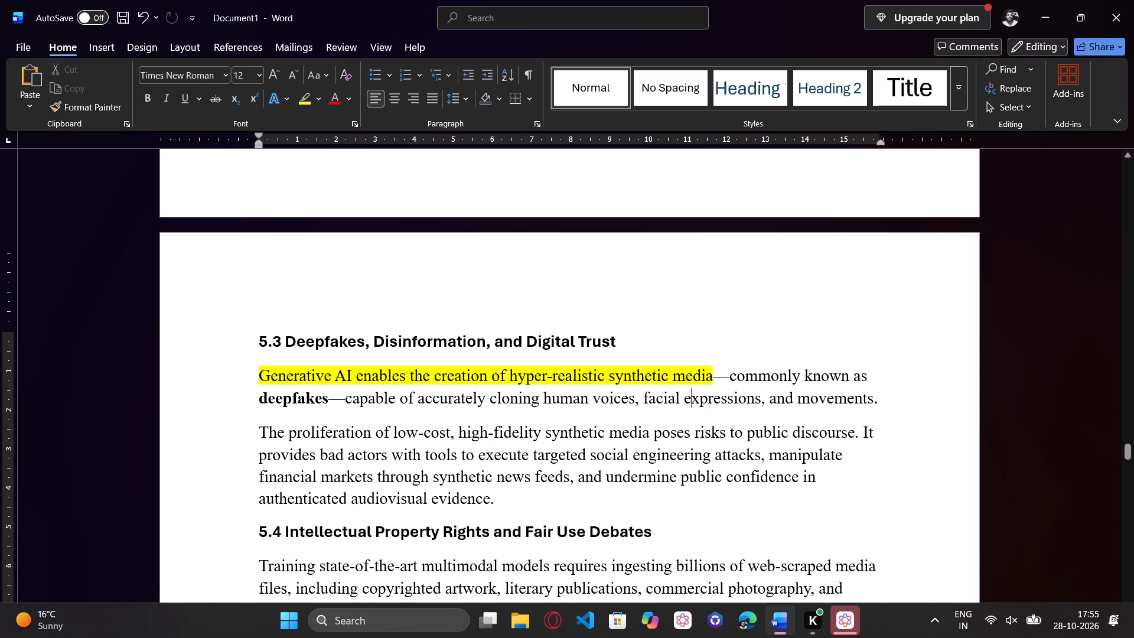
Highlight the bold word "deepfakes" in bright green in section 5.3's first paragraph.
double_click(297, 402)
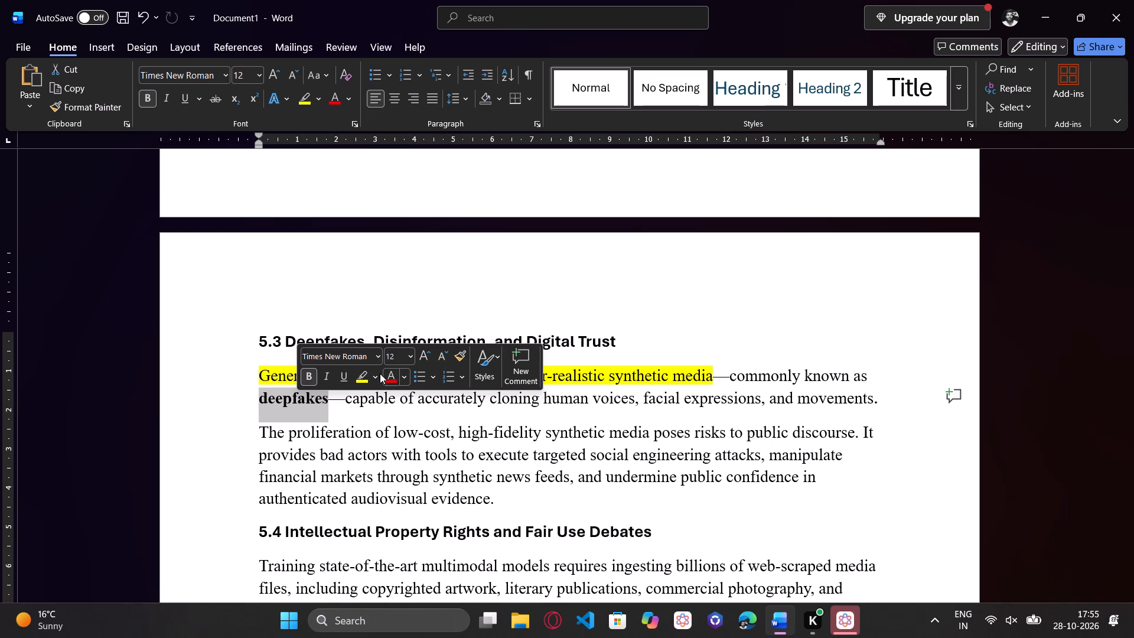
left_click(373, 375)
left_click(388, 429)
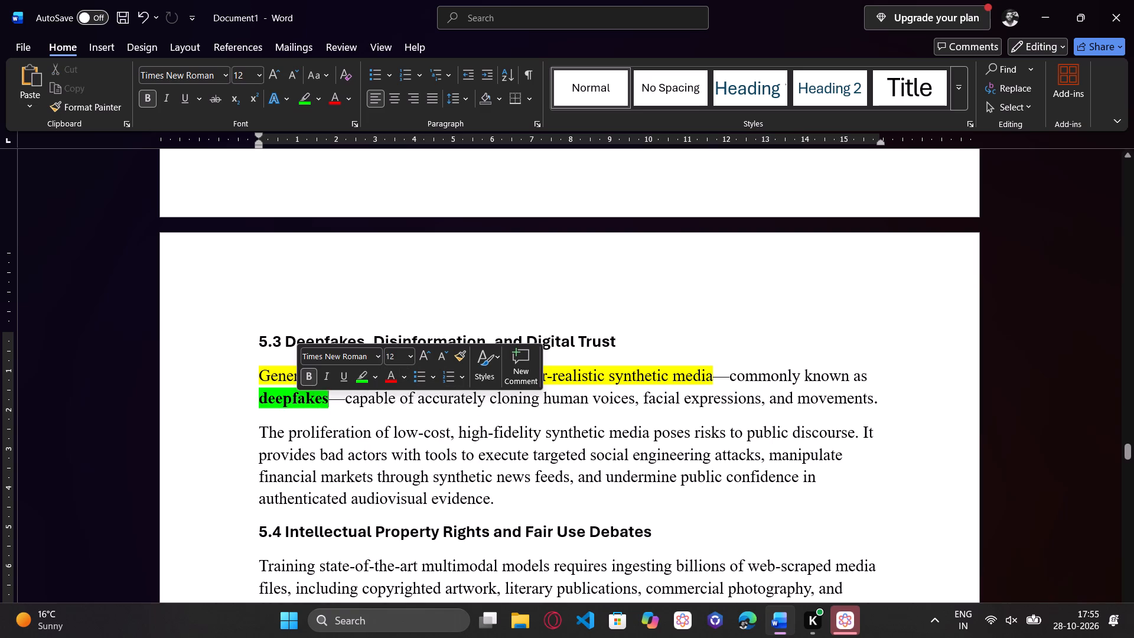
left_click(413, 444)
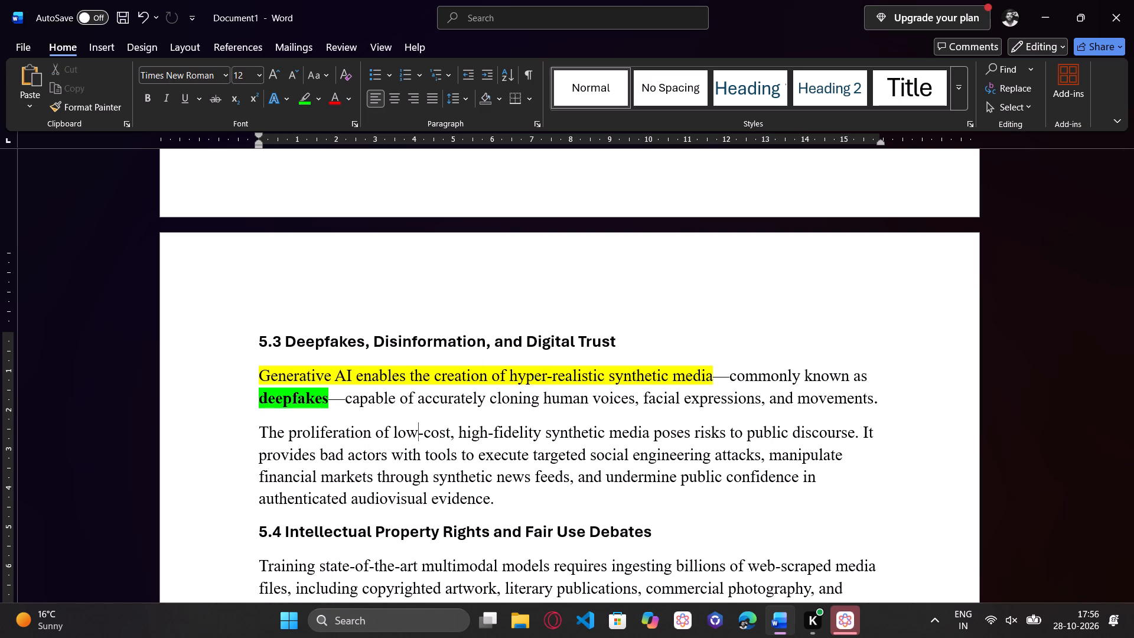
Highlight "news feeds, and undermine public confidence in authenticated audiovisual evidence." in yellow in section 5.3's second paragraph, including the period.
scroll(413, 444, "down", 1)
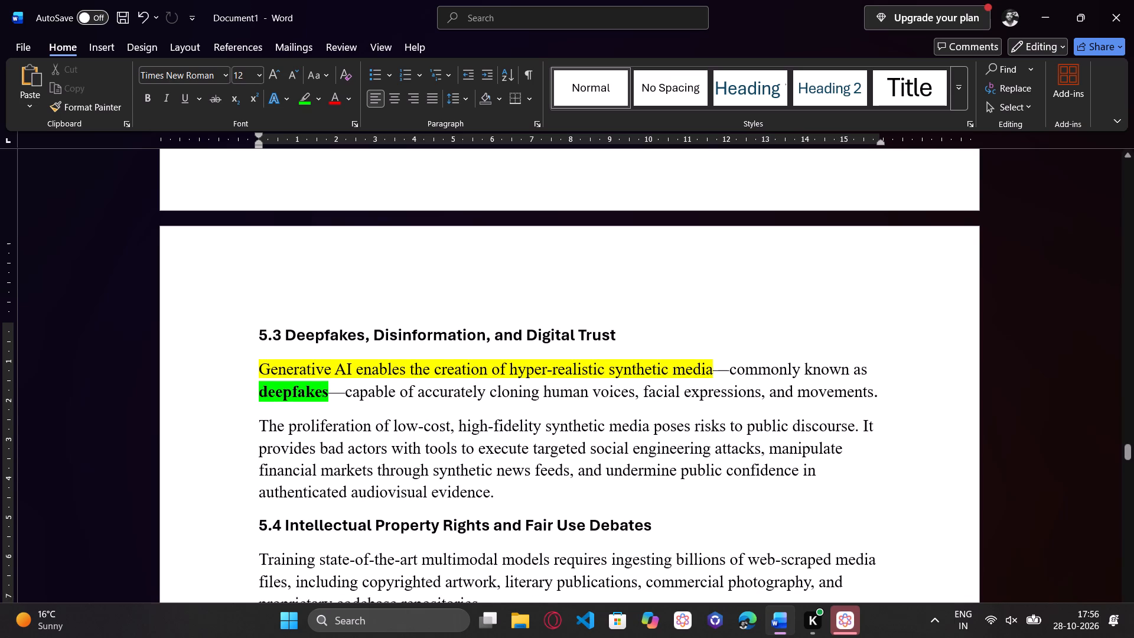
scroll(413, 444, "down", 1)
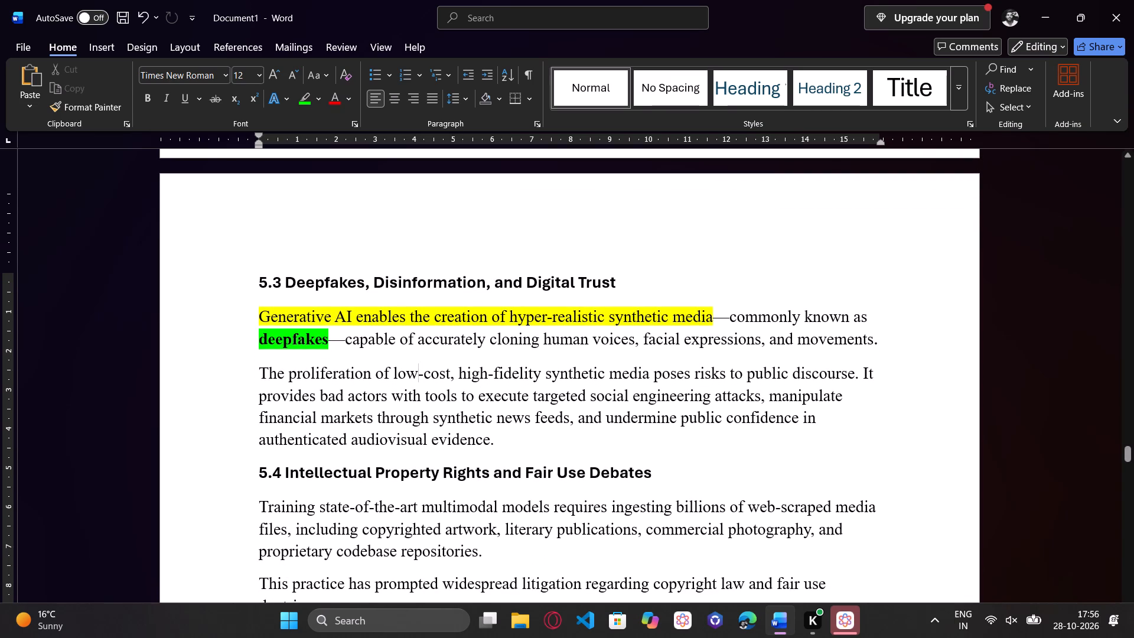
left_click(480, 428)
left_click_drag(503, 444, 454, 437)
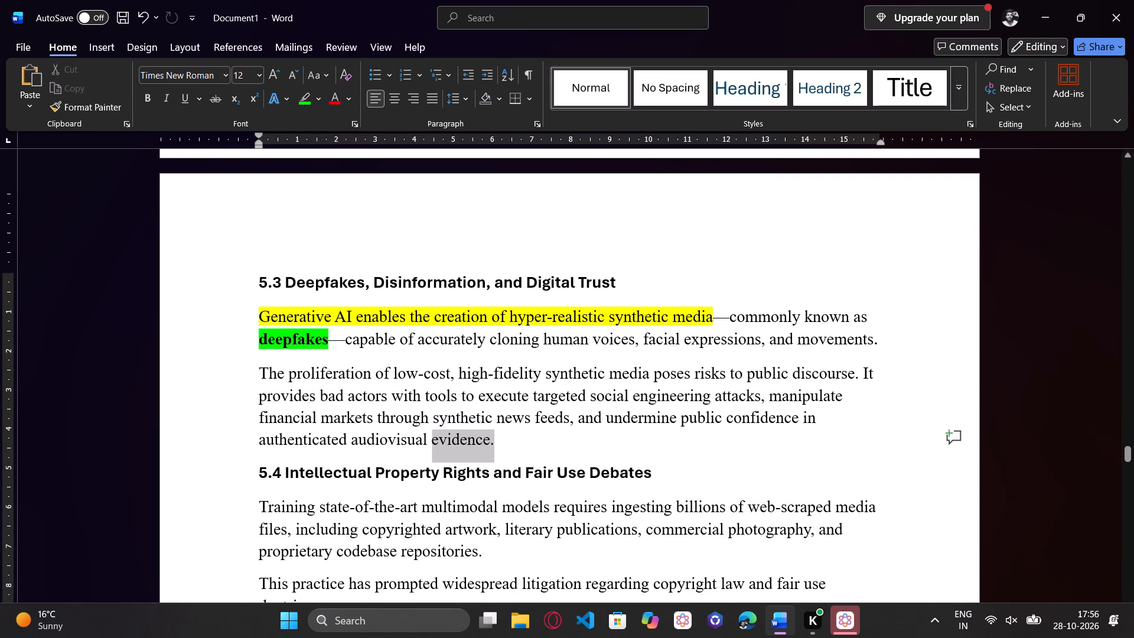
left_click_drag(454, 437, 492, 409)
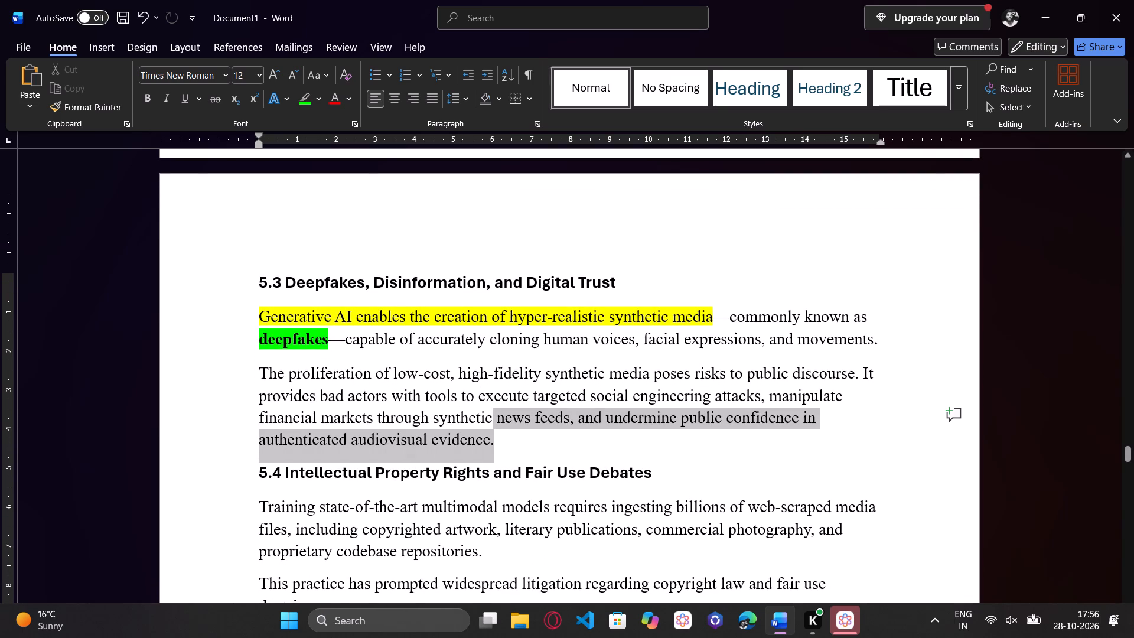
left_click_drag(492, 409, 491, 409)
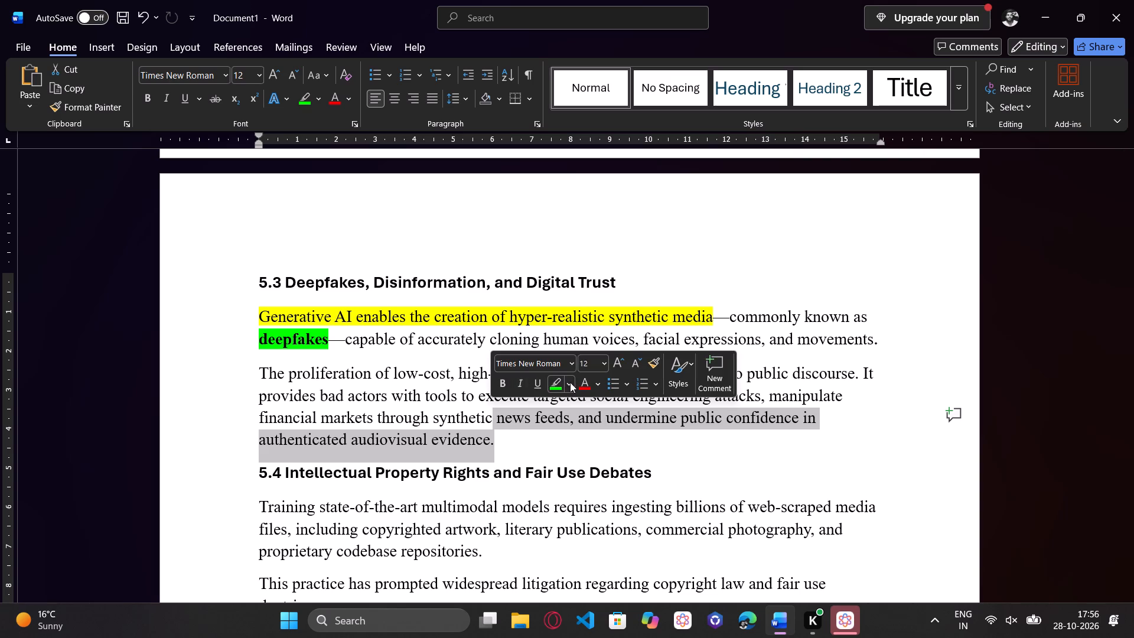
left_click(571, 382)
left_click(561, 437)
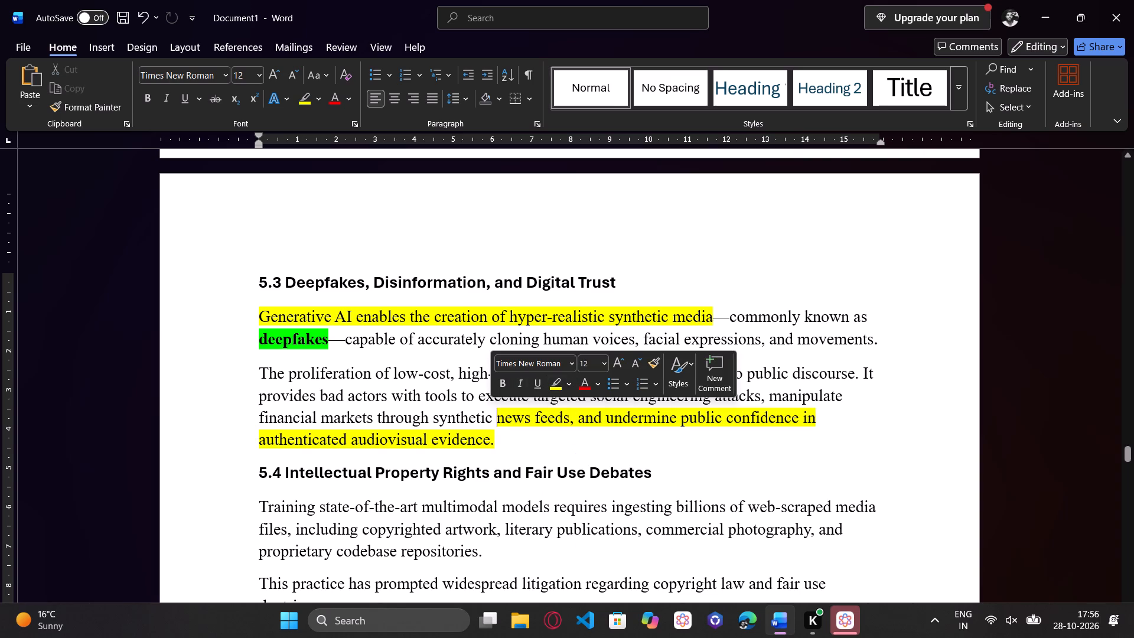
left_click(533, 452)
Highlight "copyrighted artwork, literary publications, commercial photography" in bright green in section 5.4's first paragraph.
scroll(533, 452, "down", 1)
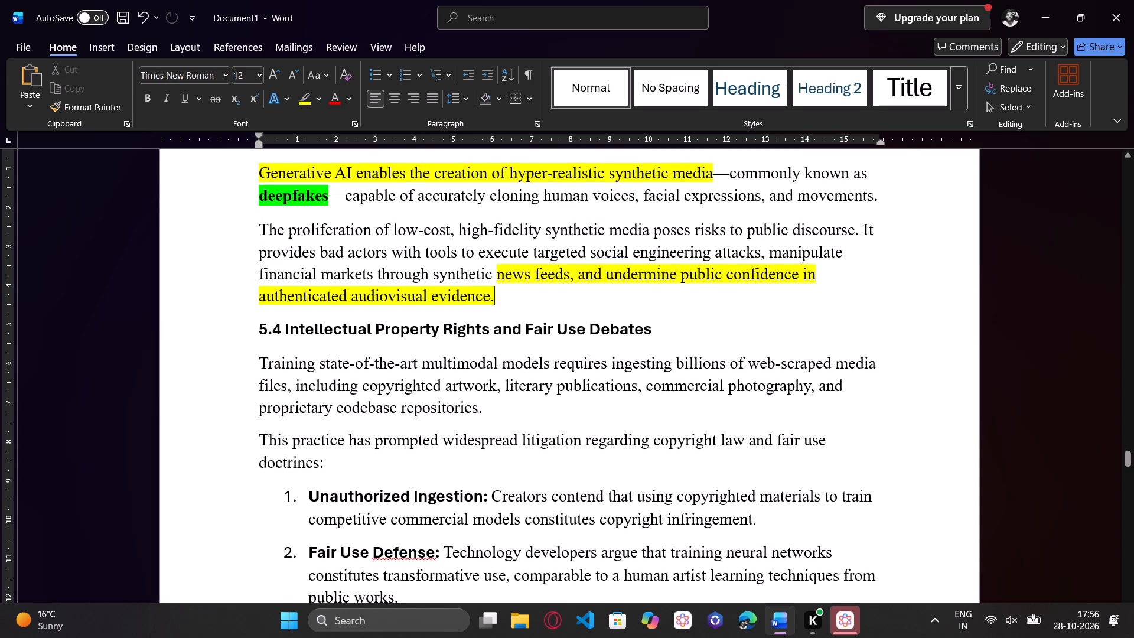
scroll(490, 440, "down", 1)
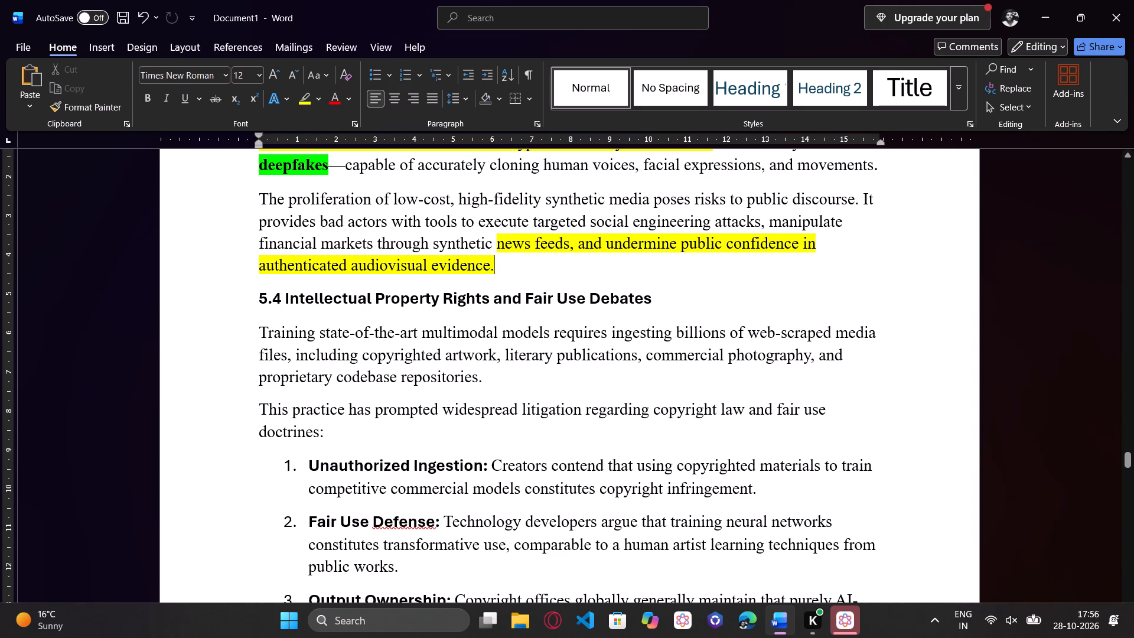
left_click_drag(809, 351, 626, 369)
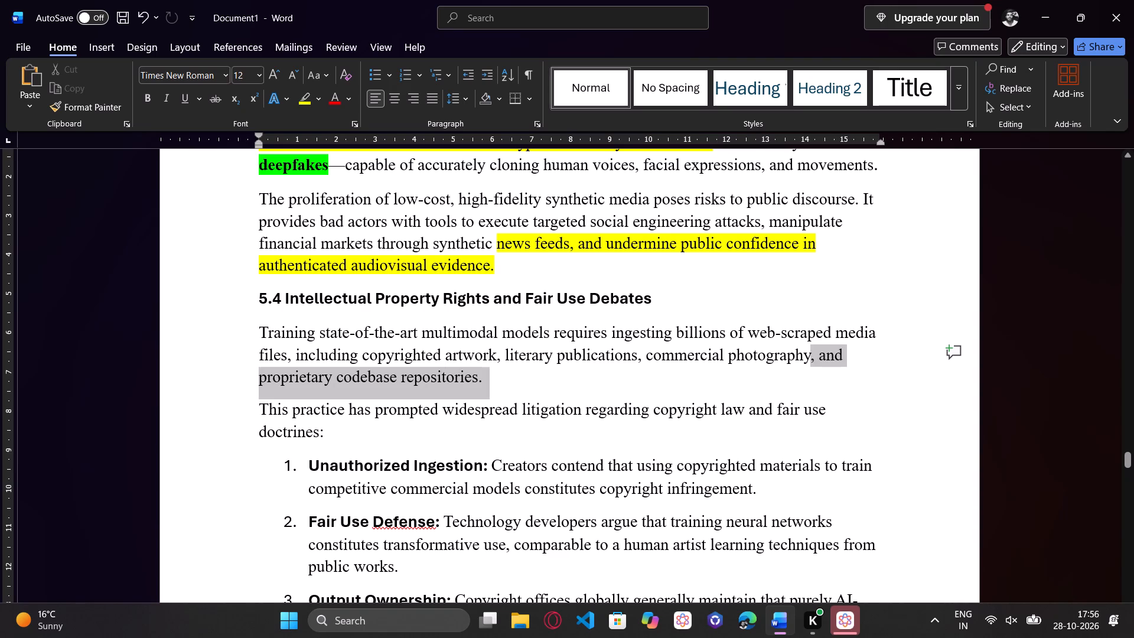
left_click_drag(626, 369, 480, 357)
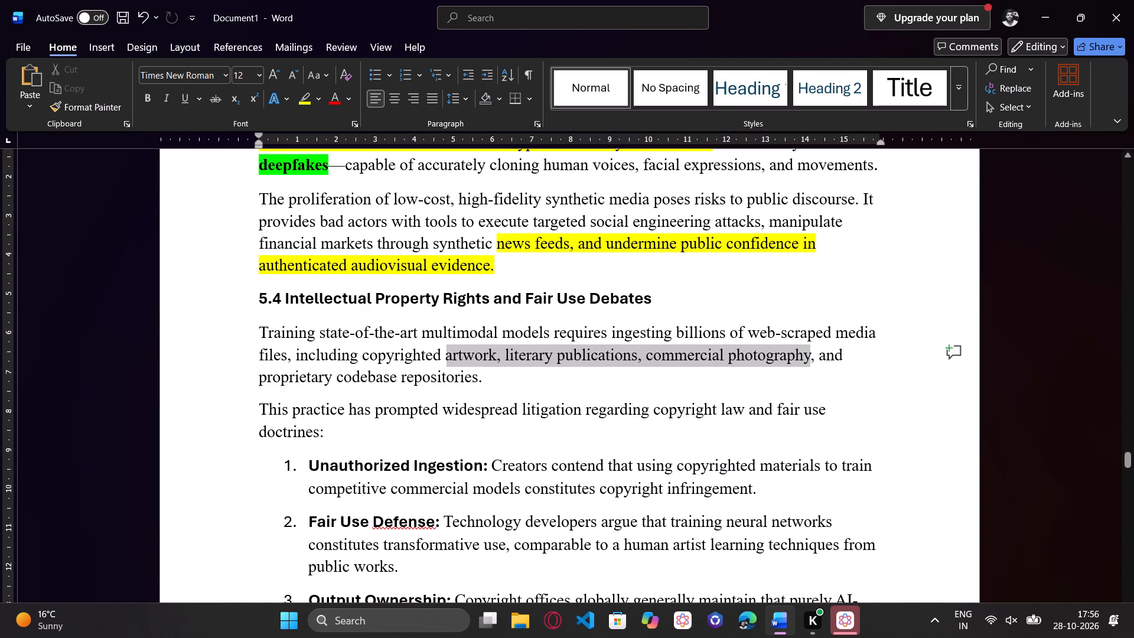
left_click_drag(480, 357, 399, 356)
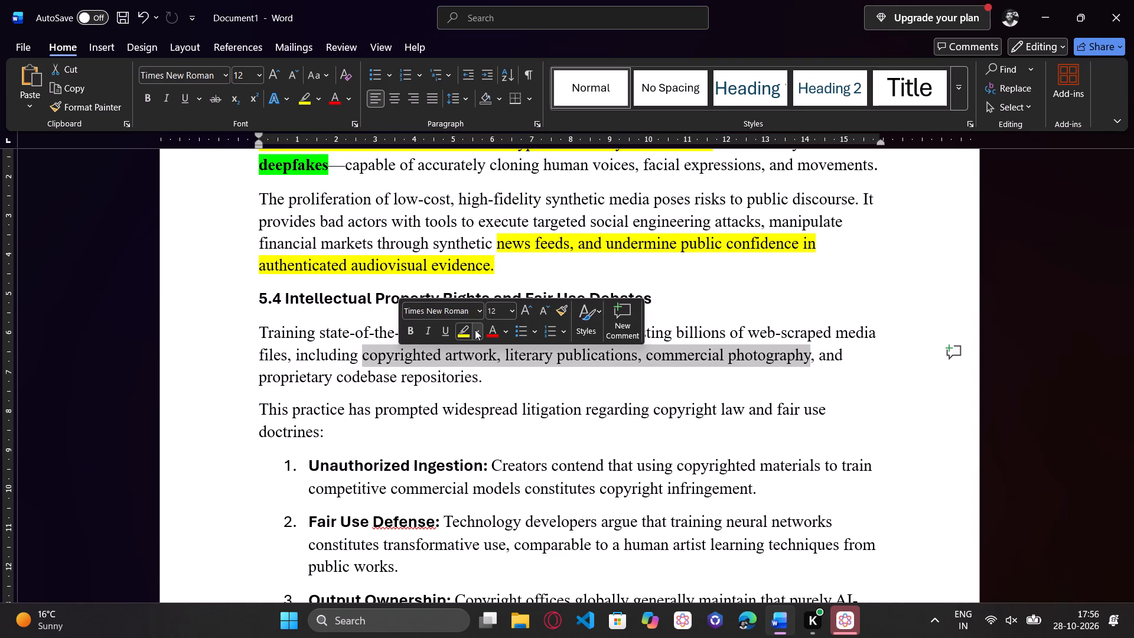
left_click(475, 330)
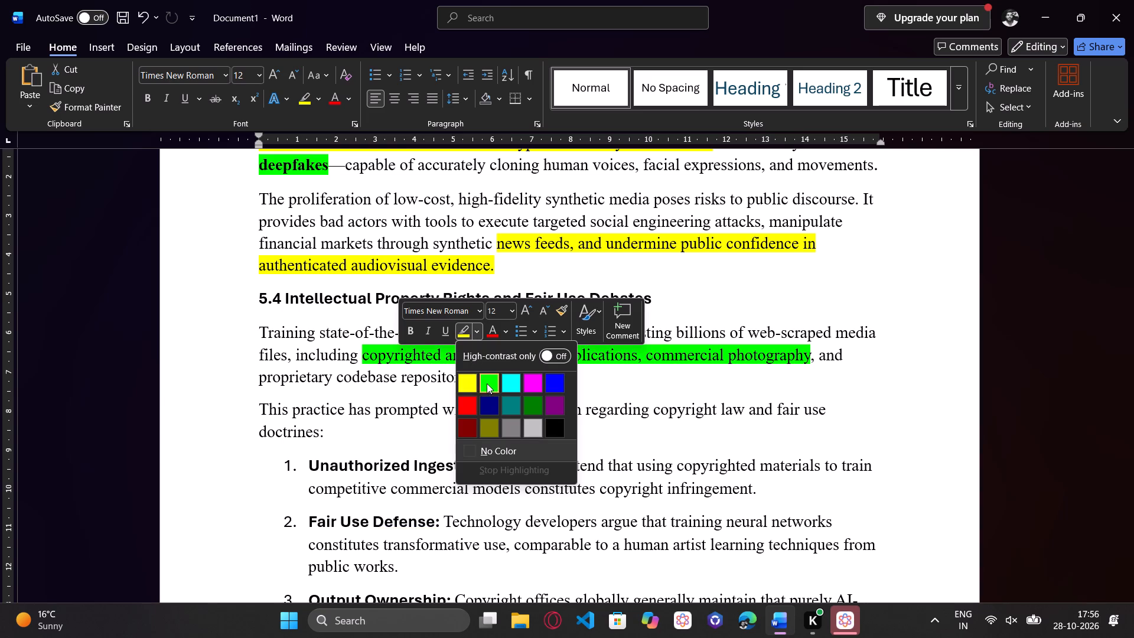
left_click(487, 383)
left_click(548, 453)
Highlight section 5.4's Unauthorized Ingestion description in yellow, from "Creators contend" through "copyright infringement", excluding the period.
scroll(548, 453, "down", 1)
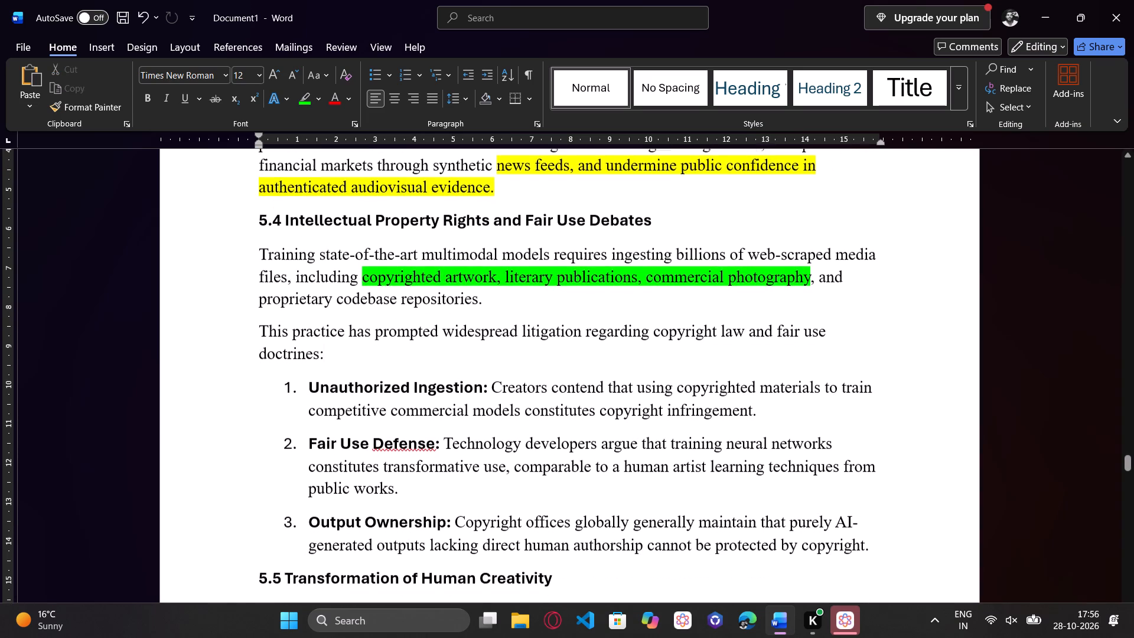
scroll(548, 453, "down", 1)
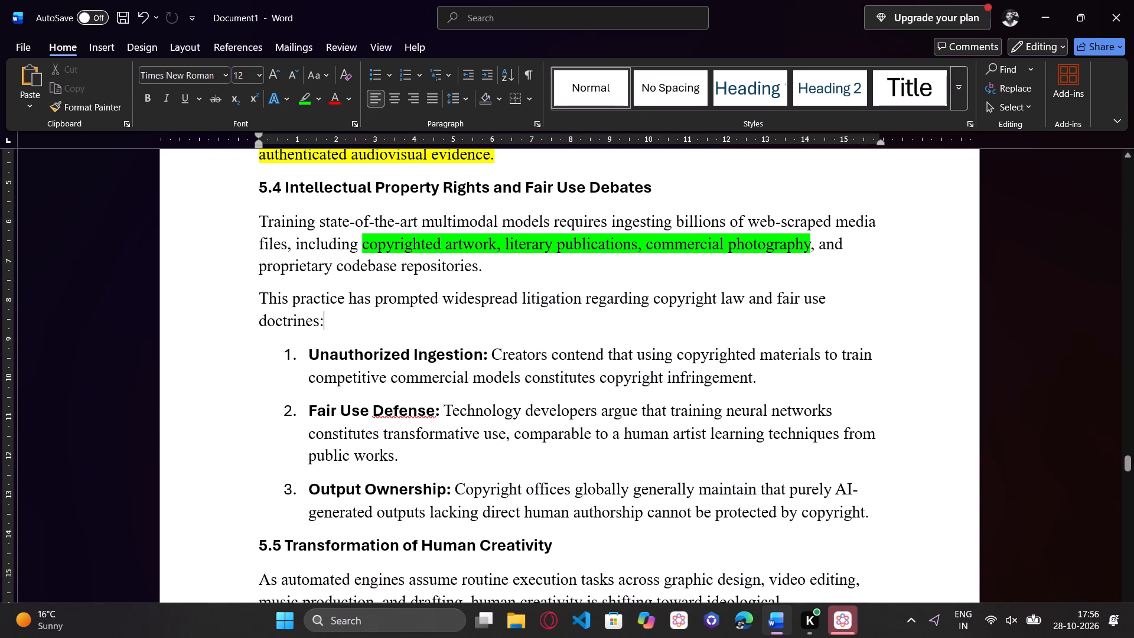
scroll(694, 363, "down", 1)
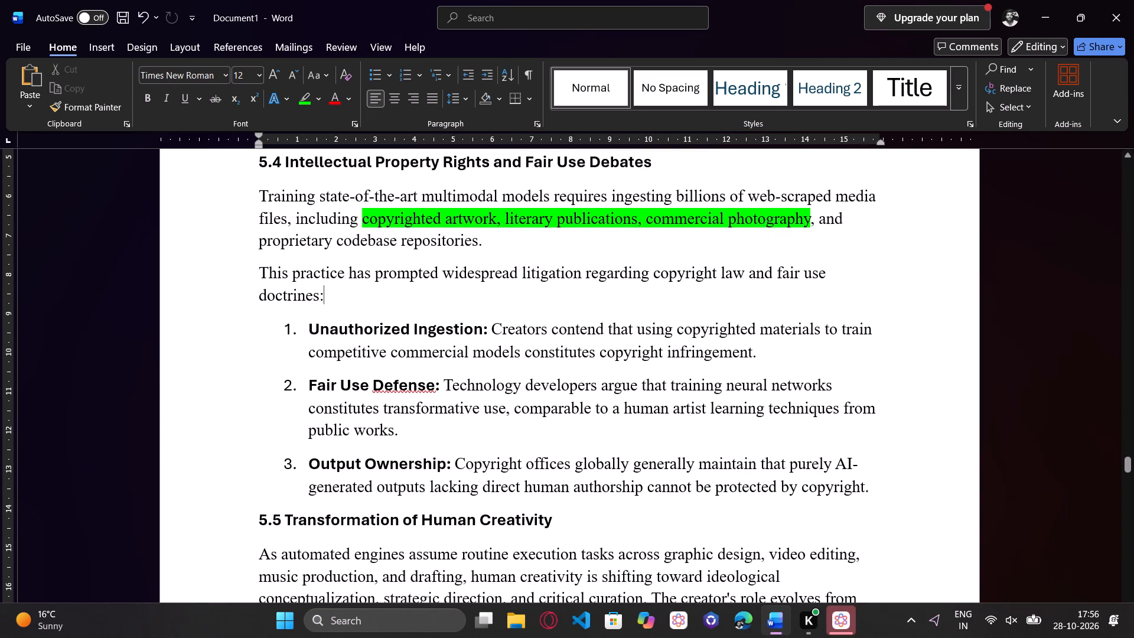
left_click_drag(754, 353, 610, 330)
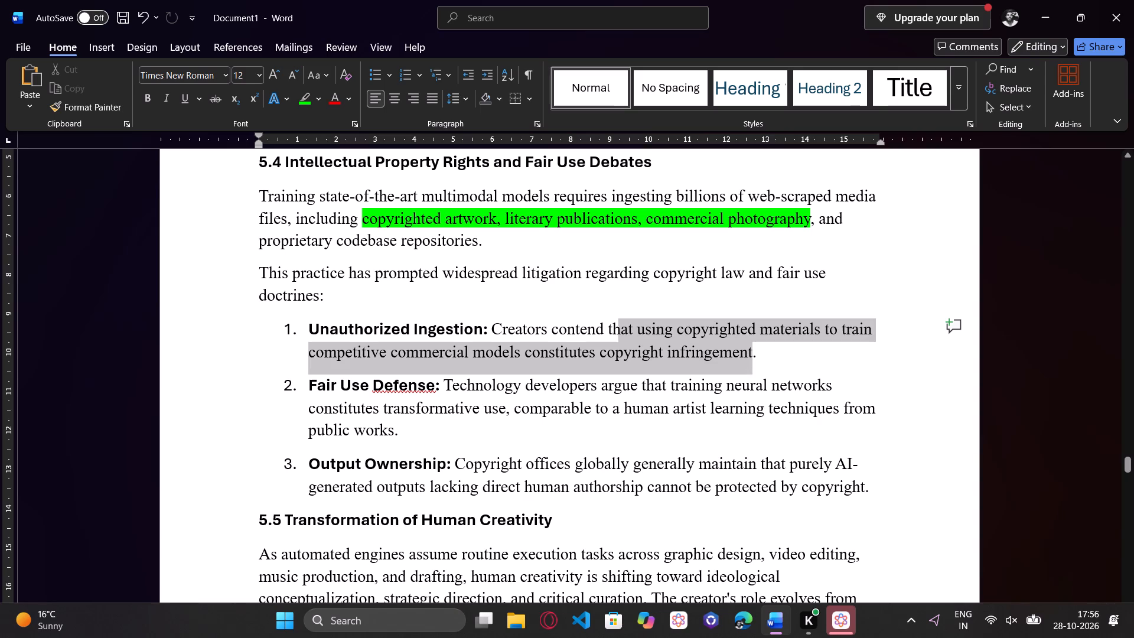
left_click_drag(610, 330, 536, 331)
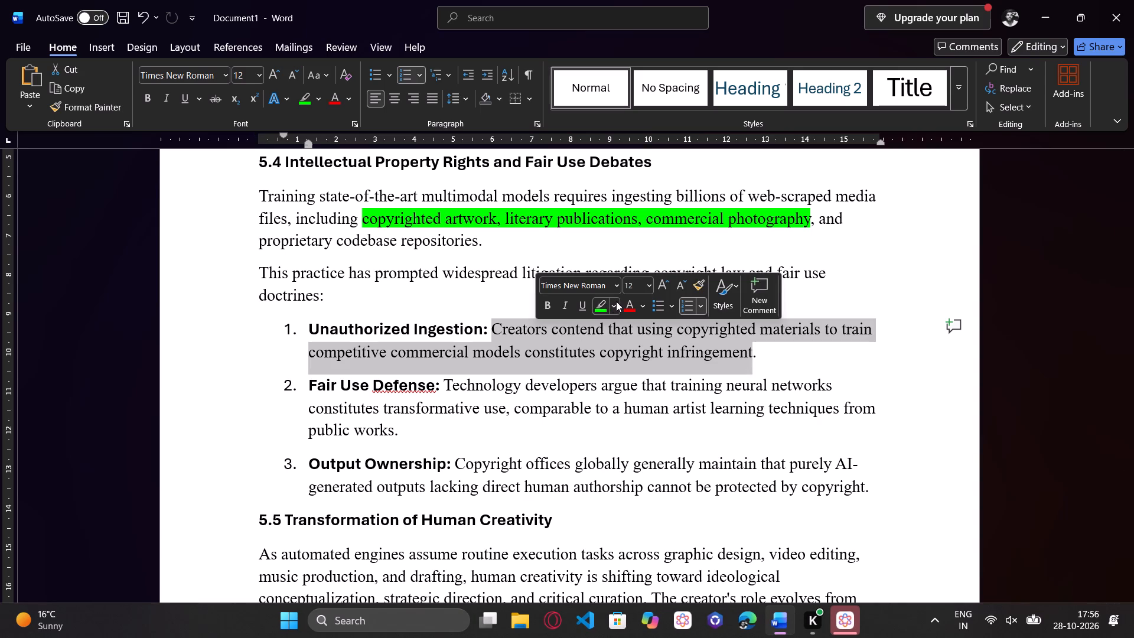
left_click(616, 301)
left_click(608, 351)
left_click(589, 396)
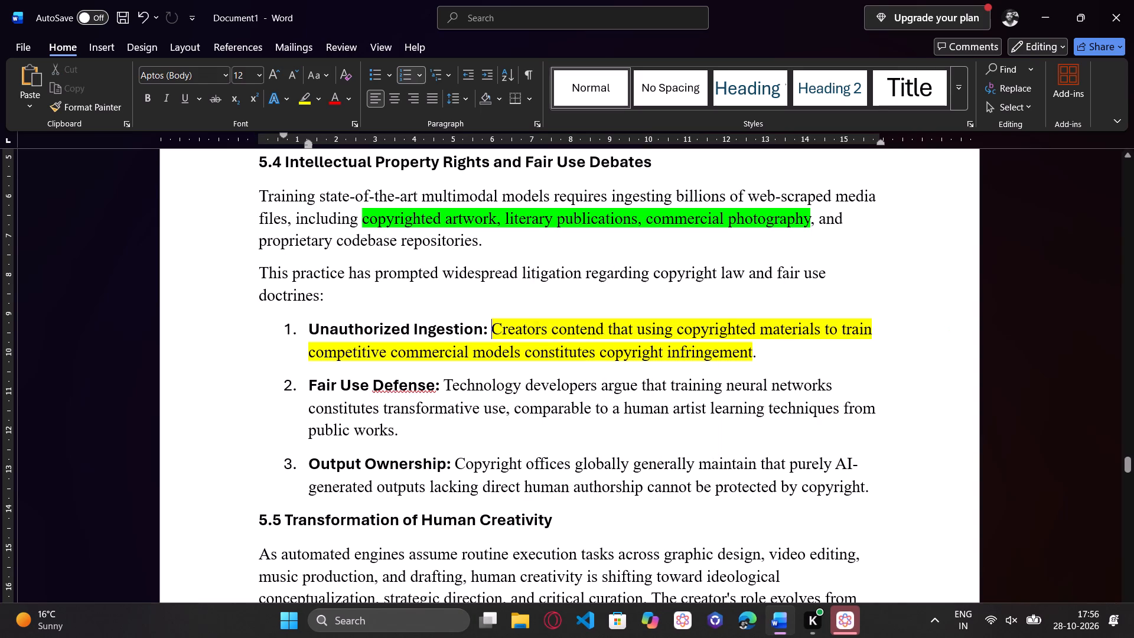
Highlight section 5.4's Fair Use Defense description in yellow, from "Technology developers" through "public works.", including the period.
left_click_drag(445, 379, 451, 388)
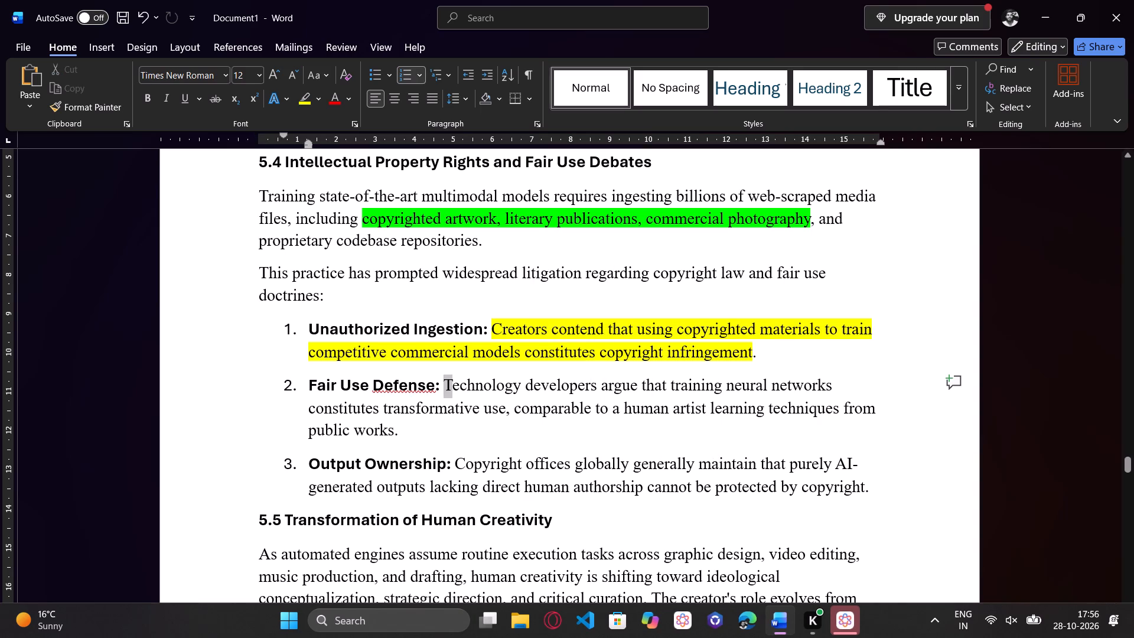
left_click_drag(451, 388, 451, 438)
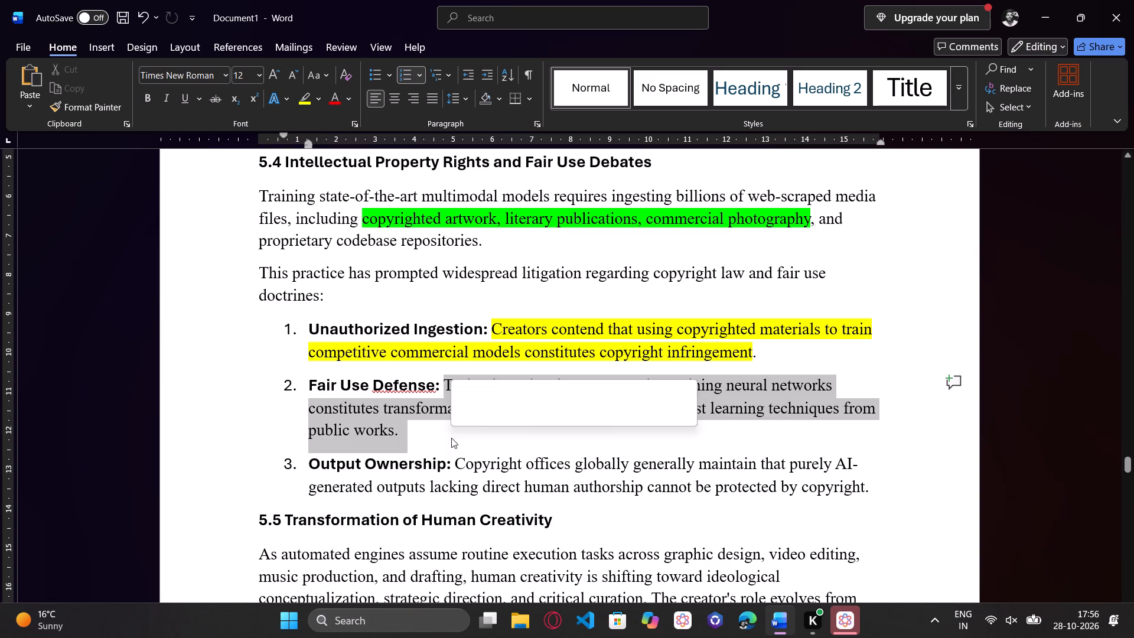
left_click(520, 412)
left_click(512, 454)
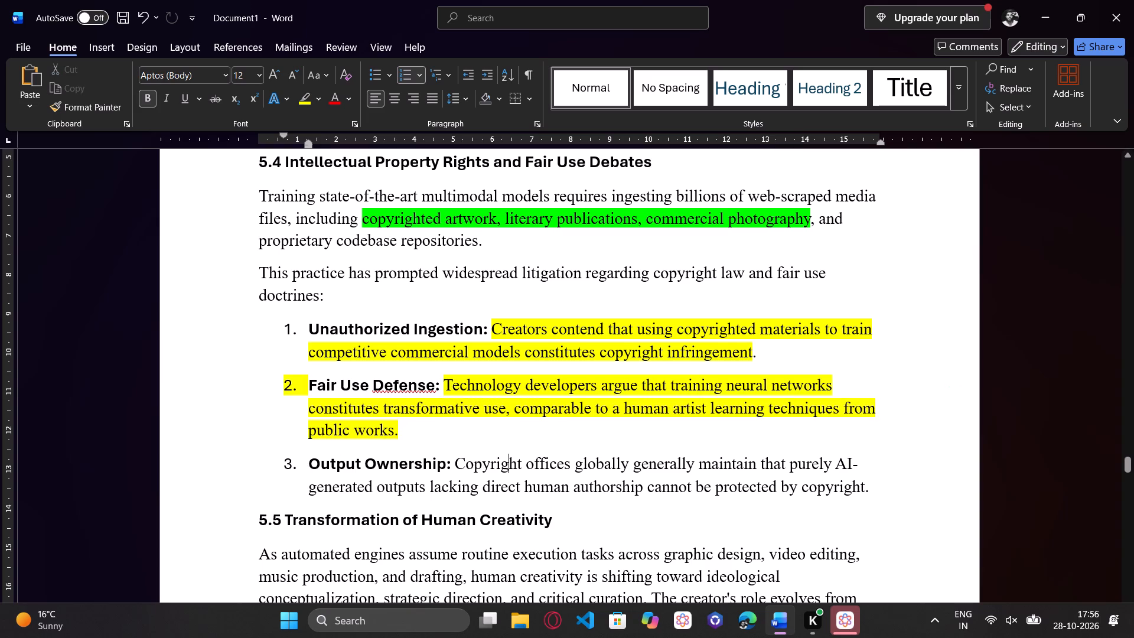
Highlight section 5.4's Output Ownership description in yellow, from "Copyright offices" through "protected by copyright", excluding the period.
scroll(512, 454, "down", 1)
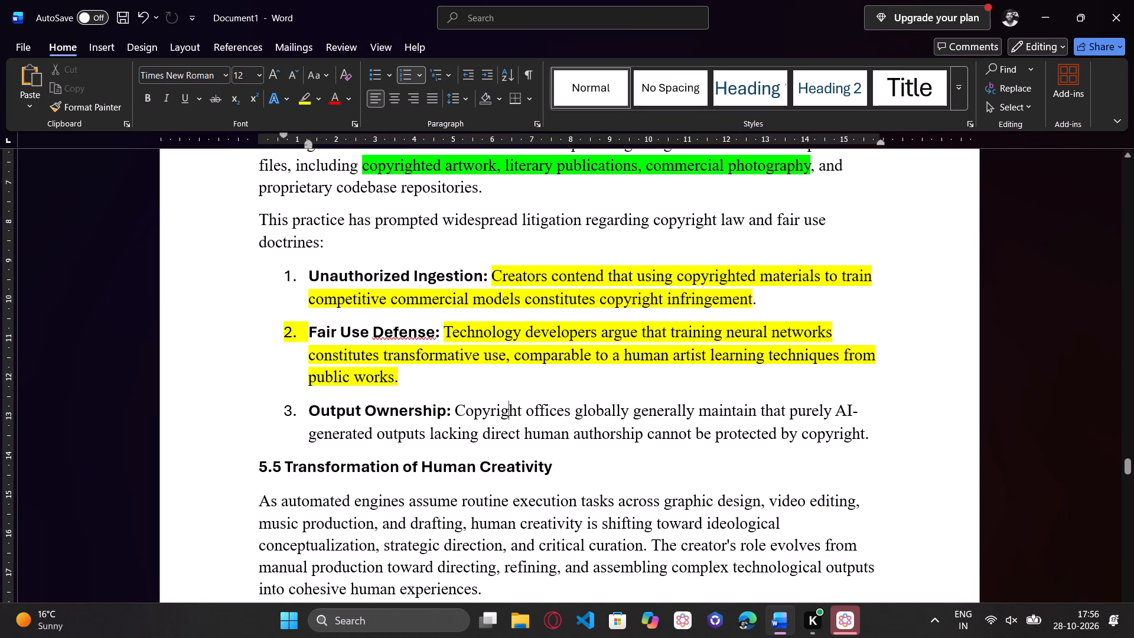
scroll(506, 390, "down", 1)
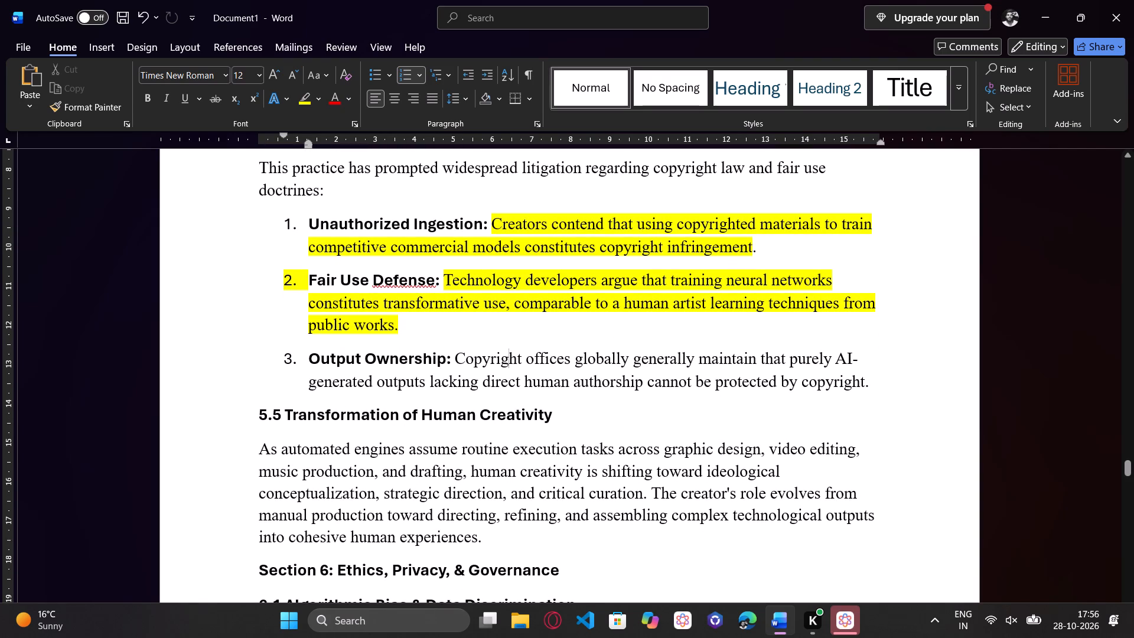
left_click_drag(455, 356, 700, 393)
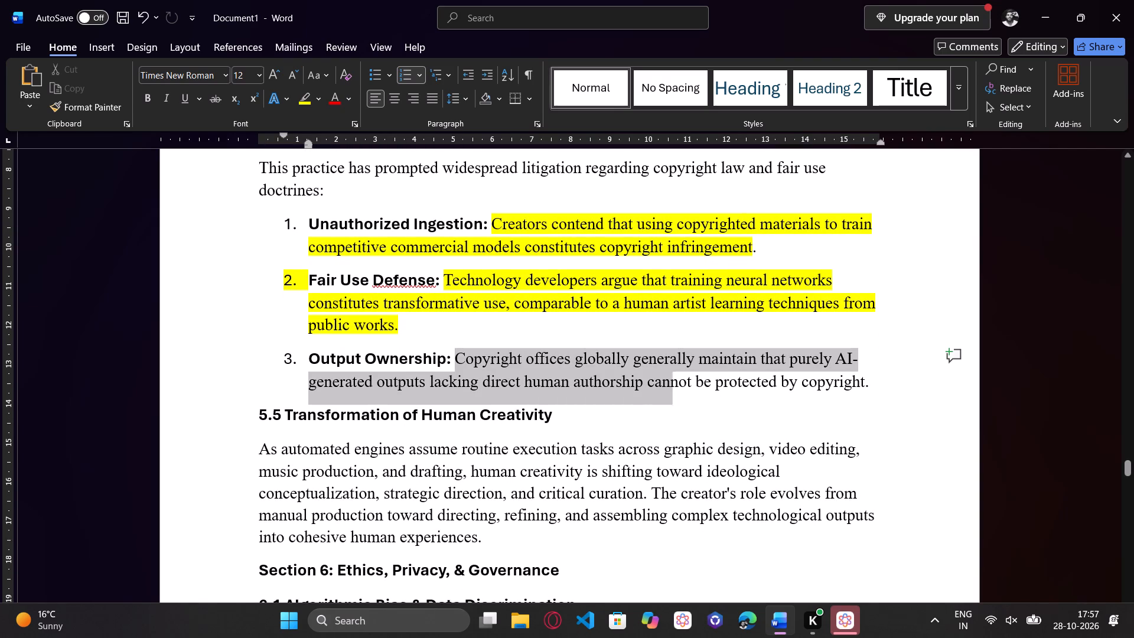
left_click_drag(700, 393, 864, 375)
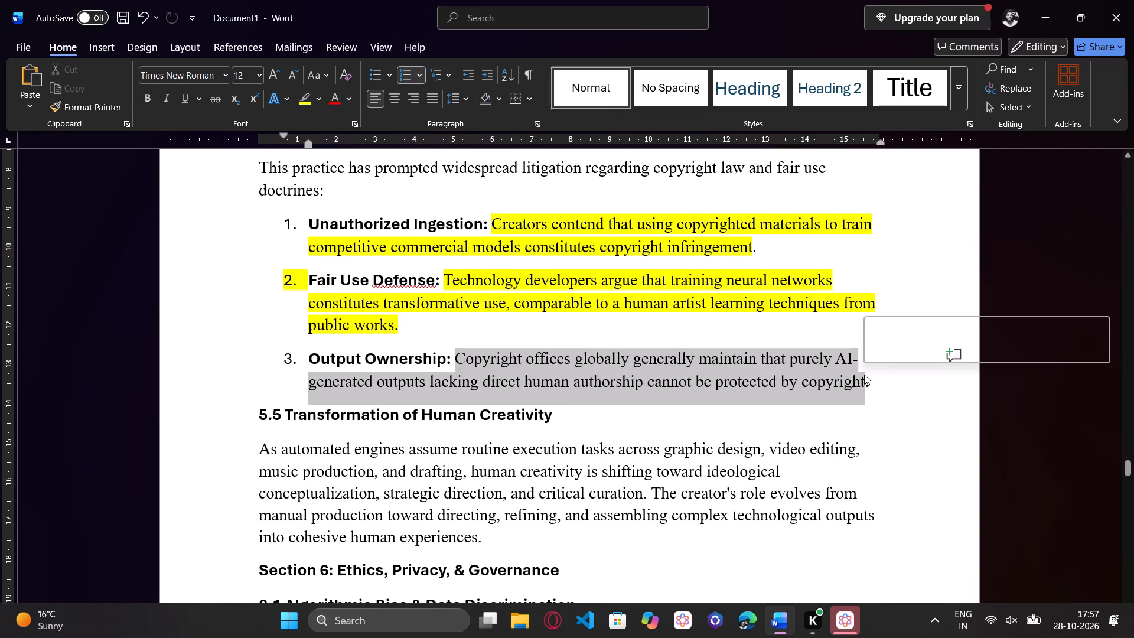
left_click(926, 351)
left_click(726, 395)
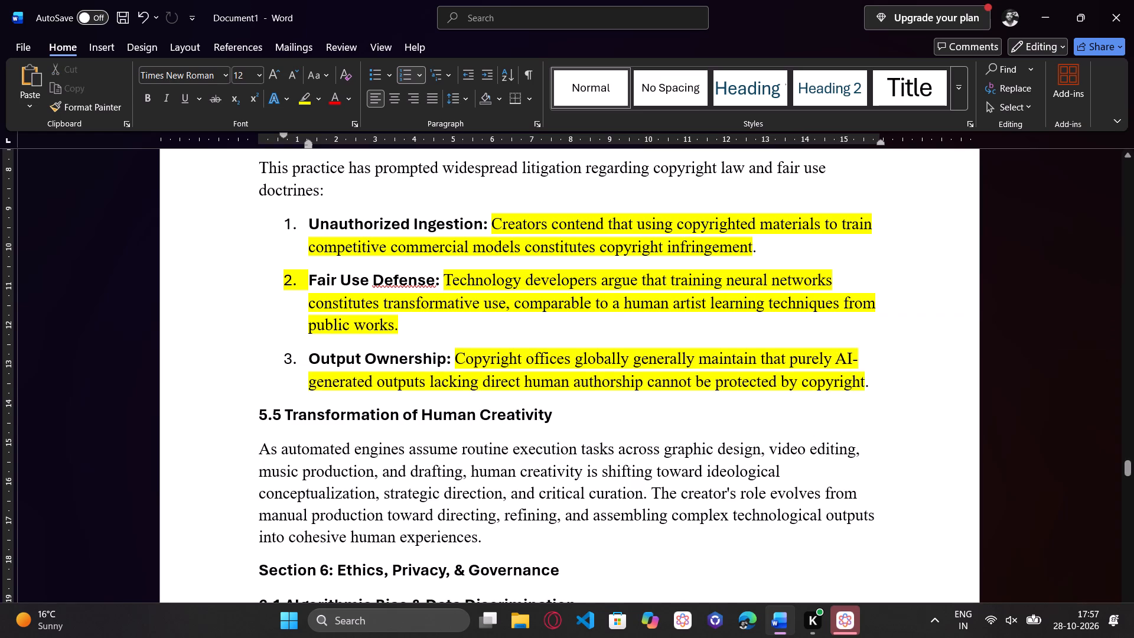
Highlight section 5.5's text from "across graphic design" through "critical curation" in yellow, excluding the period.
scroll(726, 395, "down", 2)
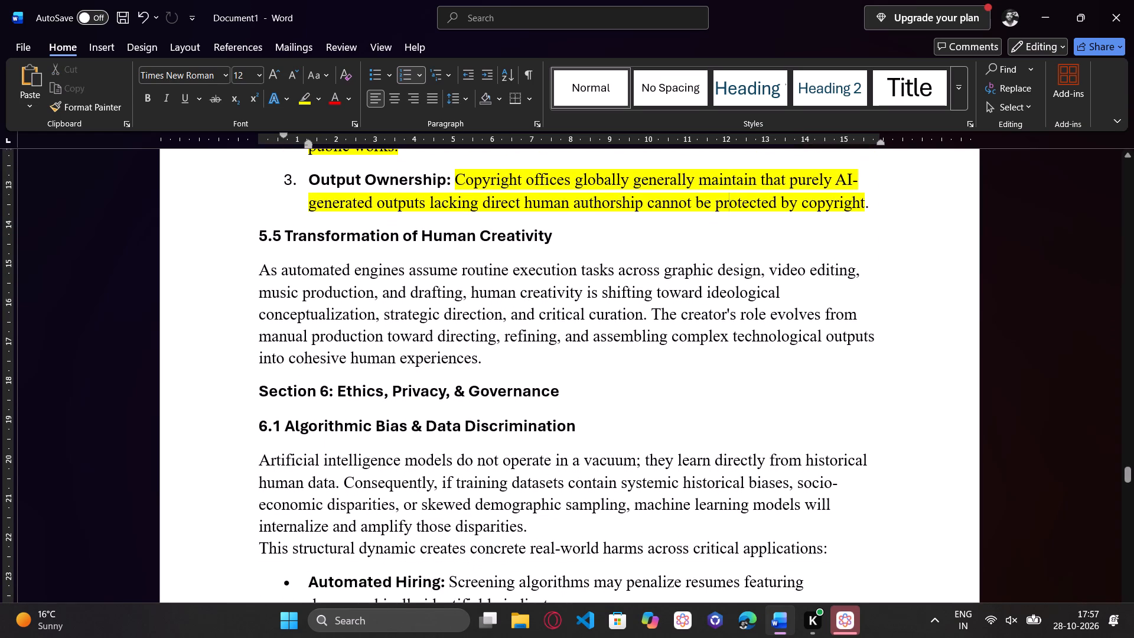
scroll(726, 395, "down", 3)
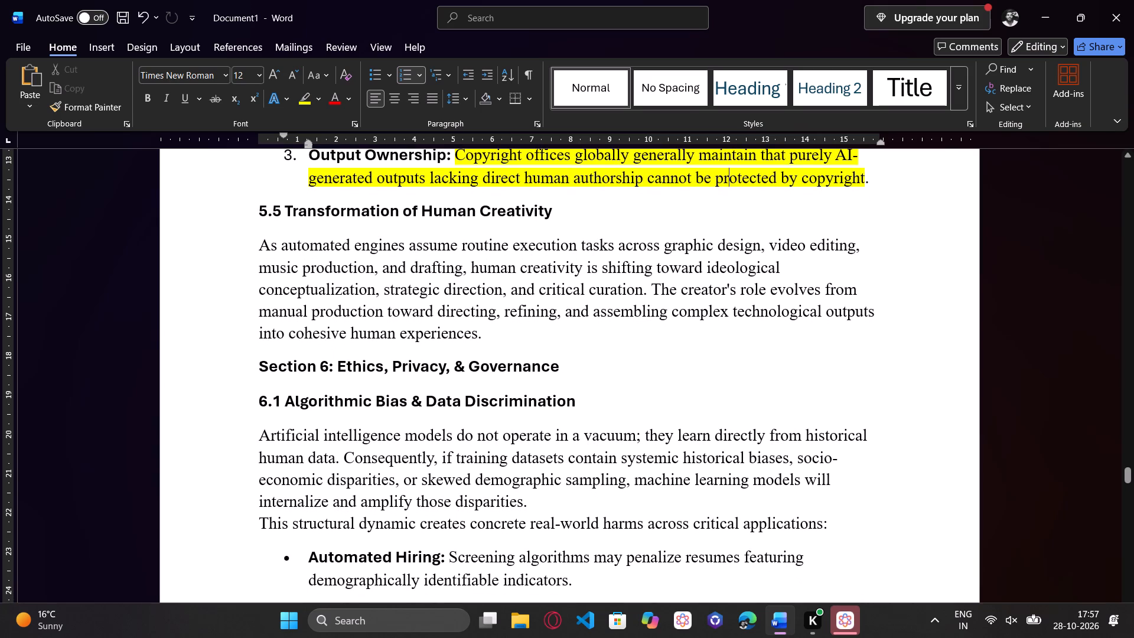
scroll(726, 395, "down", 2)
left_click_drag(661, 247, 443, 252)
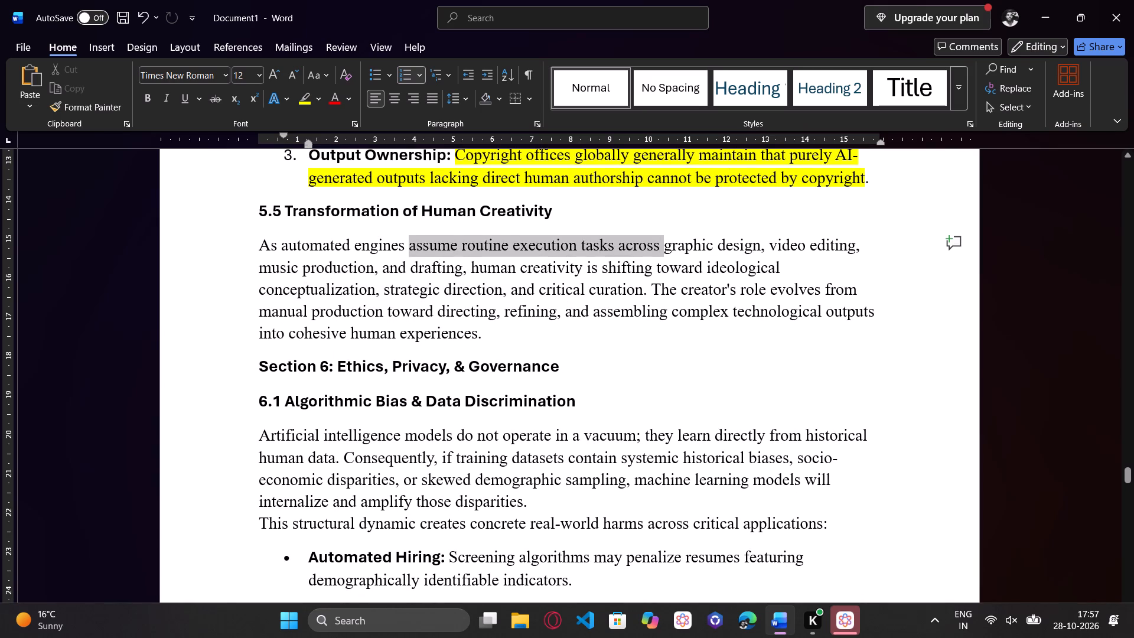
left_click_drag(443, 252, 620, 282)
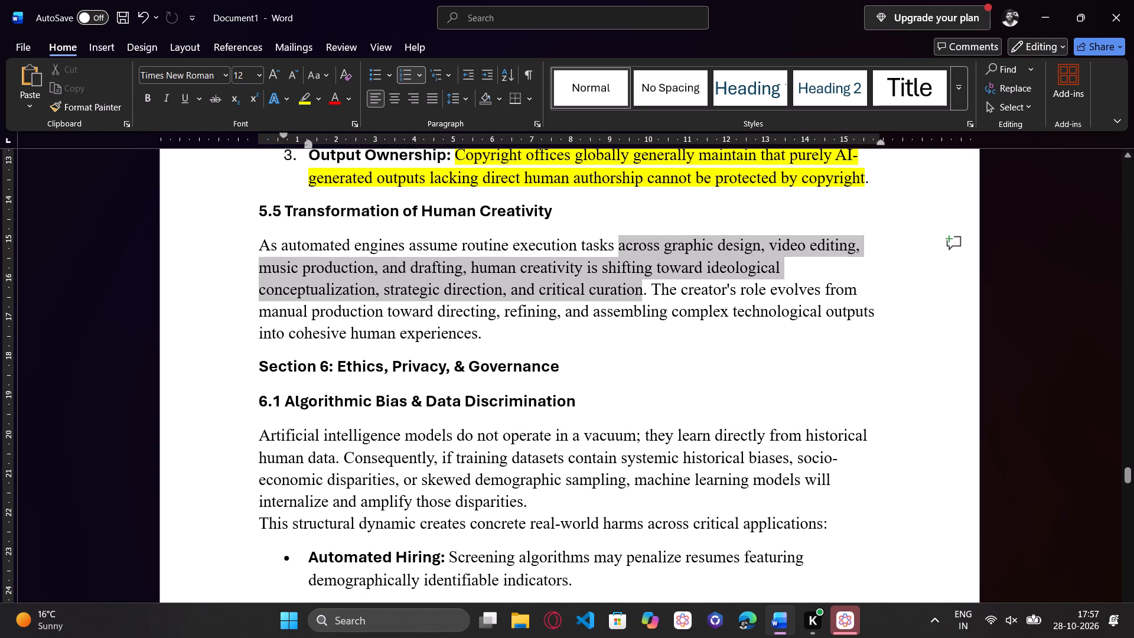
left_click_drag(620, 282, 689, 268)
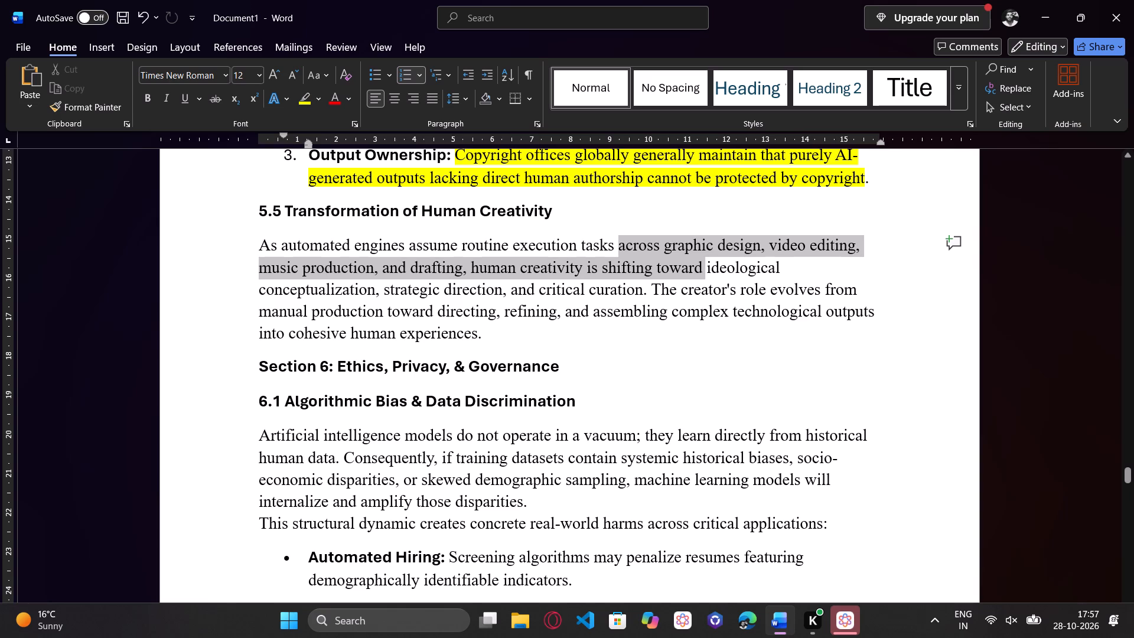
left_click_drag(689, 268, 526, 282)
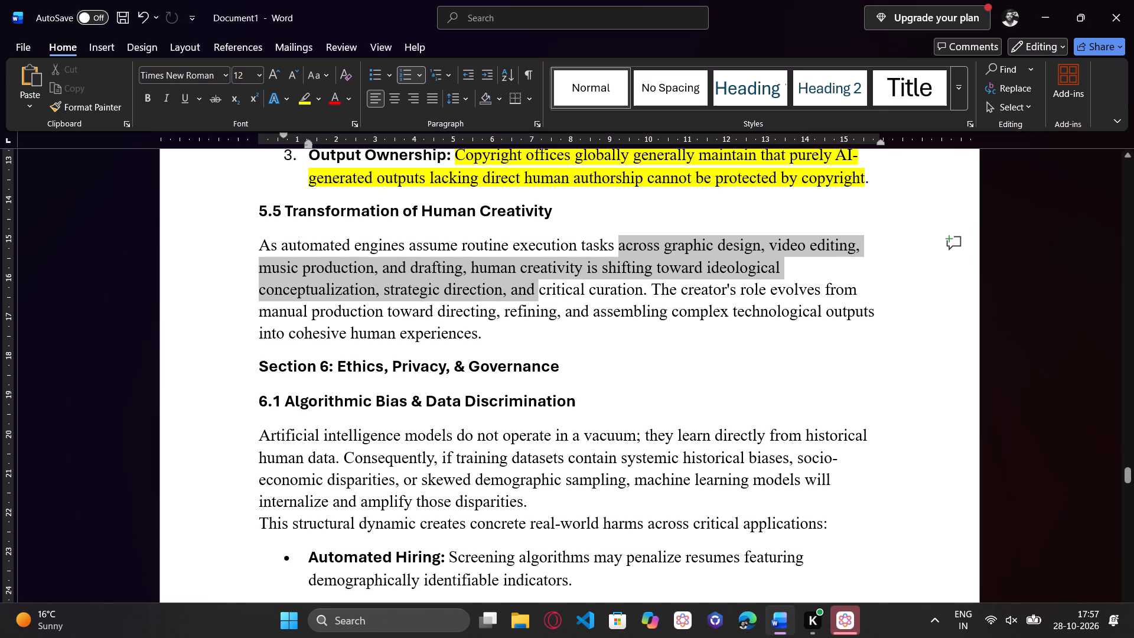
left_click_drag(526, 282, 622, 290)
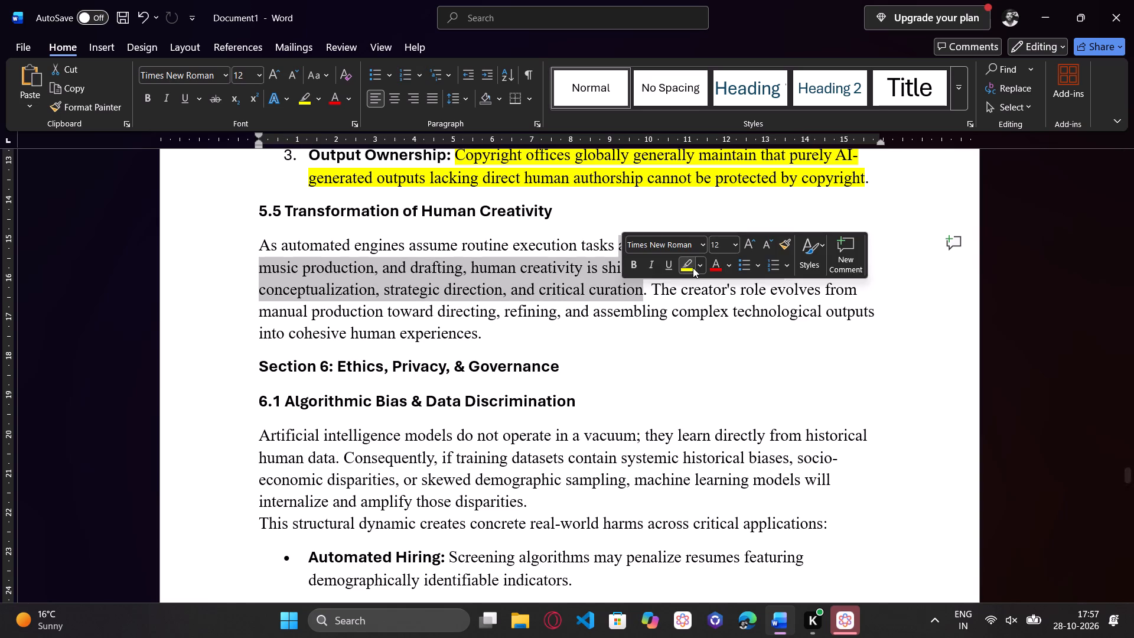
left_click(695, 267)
Switch the highlight colour to bright green and highlight section 5.5's first sentence, from "As automated engines" through "critical curation", excluding the period.
left_click(701, 269)
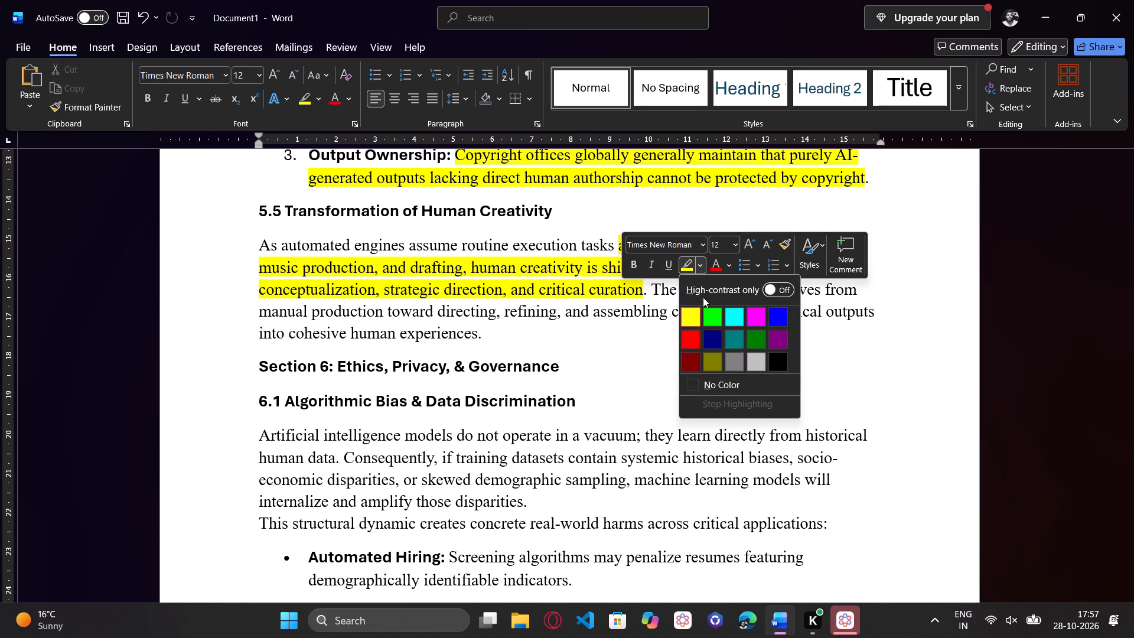
left_click(715, 313)
left_click(696, 342)
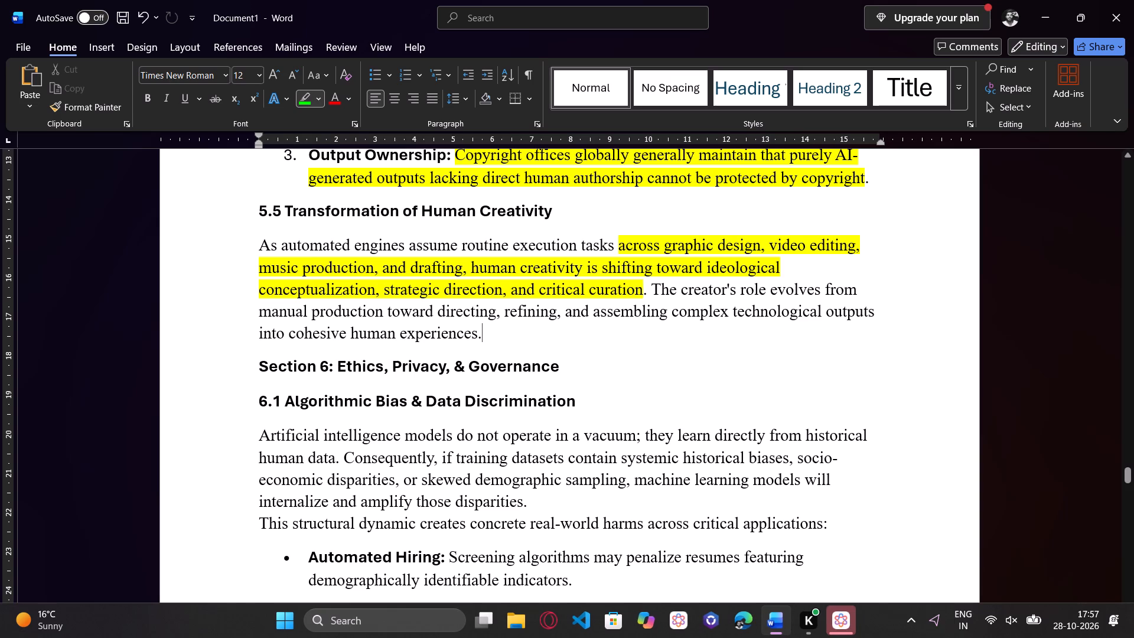
left_click_drag(612, 228, 625, 269)
left_click(647, 293)
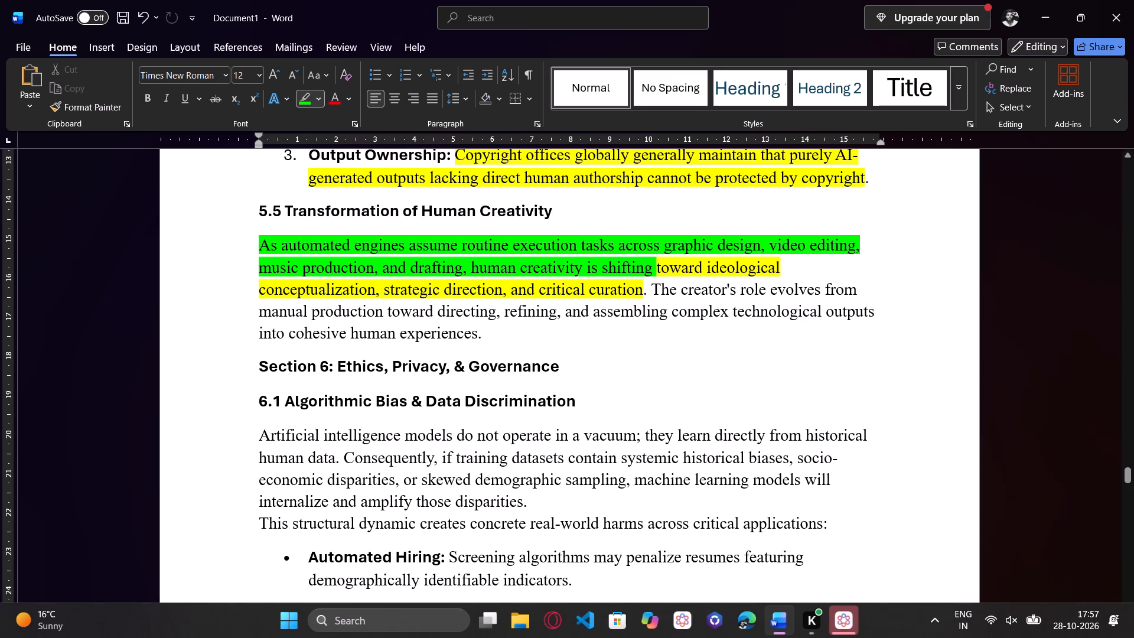
left_click_drag(618, 223, 644, 295)
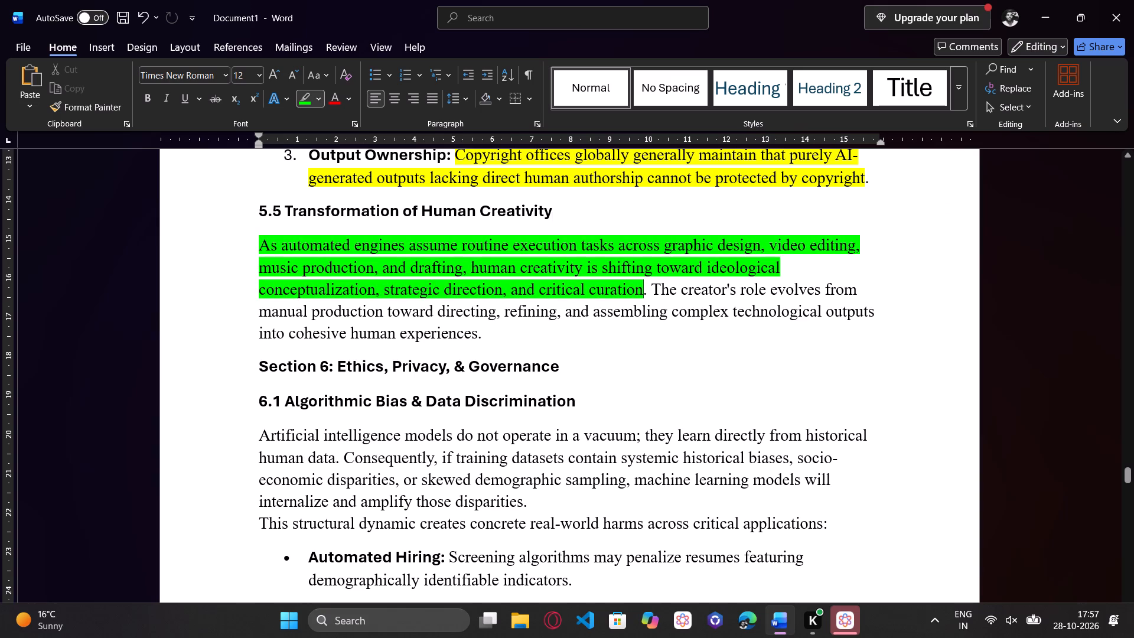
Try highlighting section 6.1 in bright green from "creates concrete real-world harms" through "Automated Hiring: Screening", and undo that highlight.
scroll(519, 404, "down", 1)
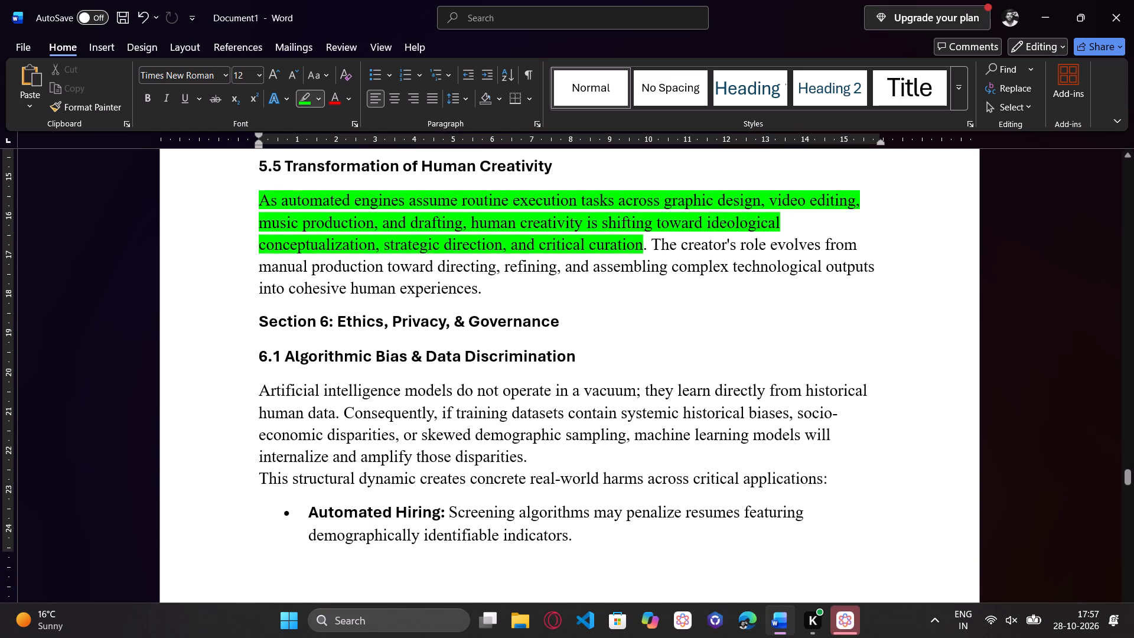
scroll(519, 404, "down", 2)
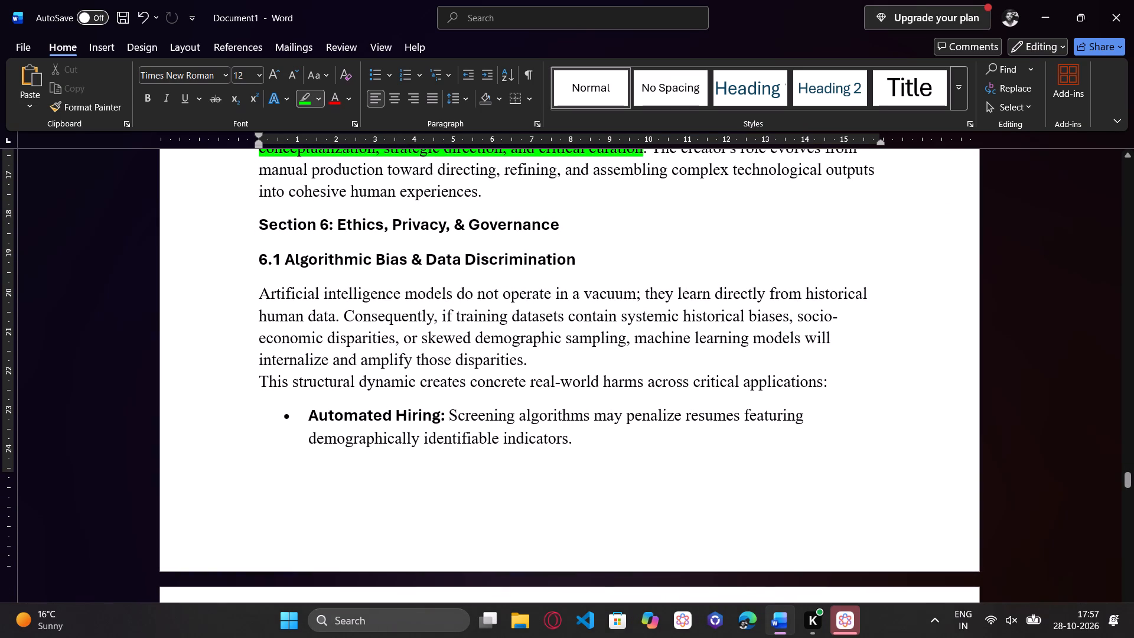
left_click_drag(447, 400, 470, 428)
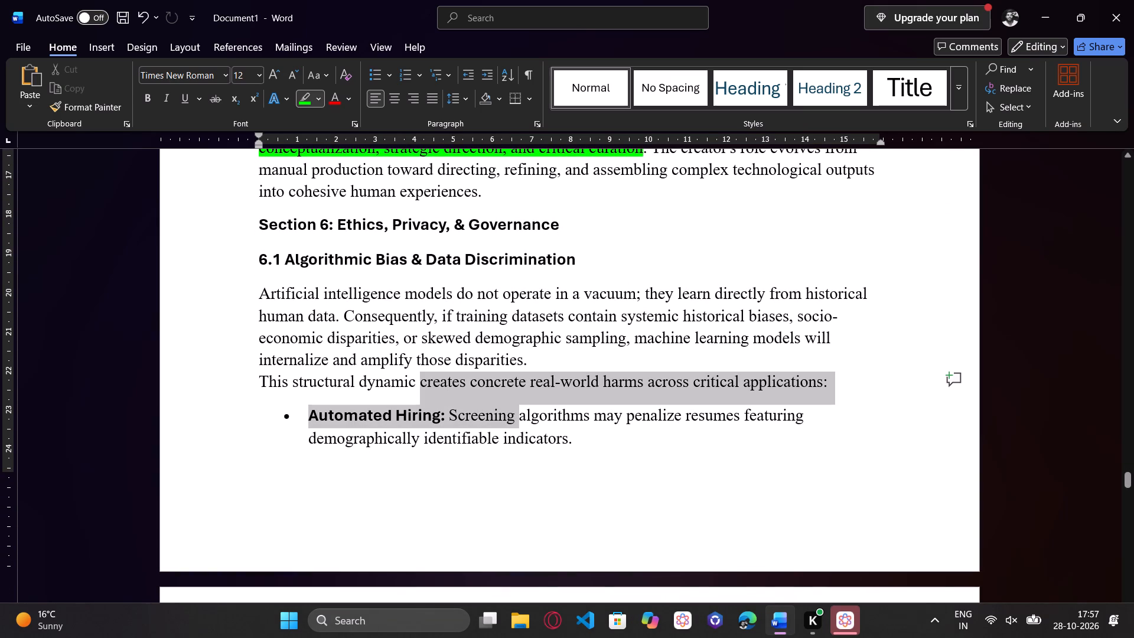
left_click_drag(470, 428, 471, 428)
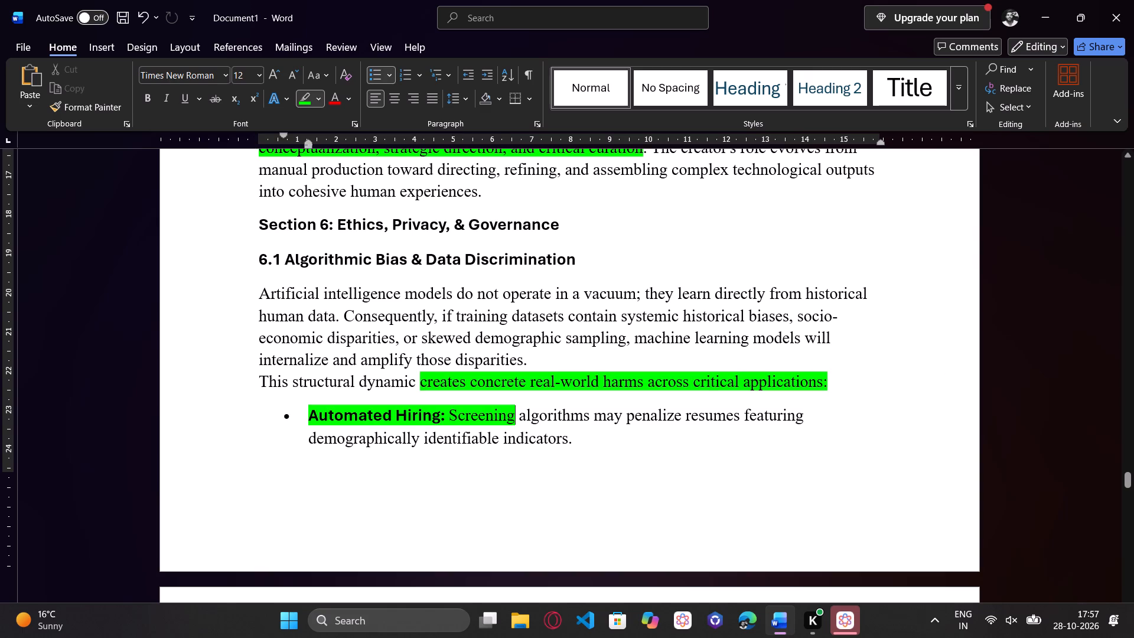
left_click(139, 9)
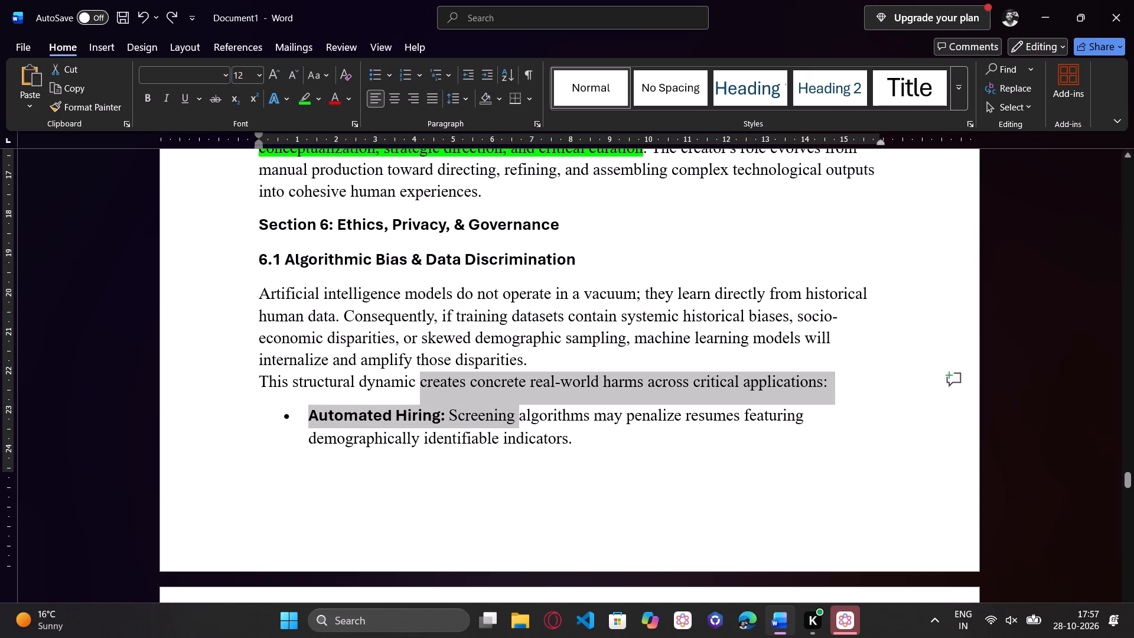
Highlight section 6.1's Automated Hiring description in bright green, from "Screening algorithms" through "identifiable indicators.", including the period.
left_click_drag(580, 437, 489, 416)
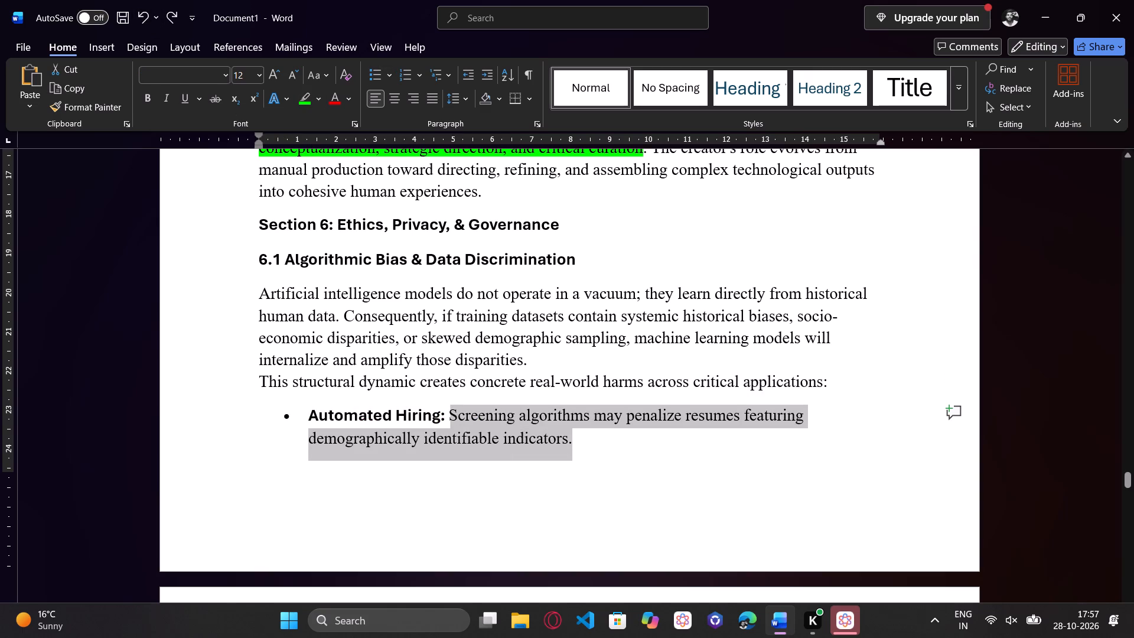
left_click_drag(489, 416, 485, 416)
left_click(552, 389)
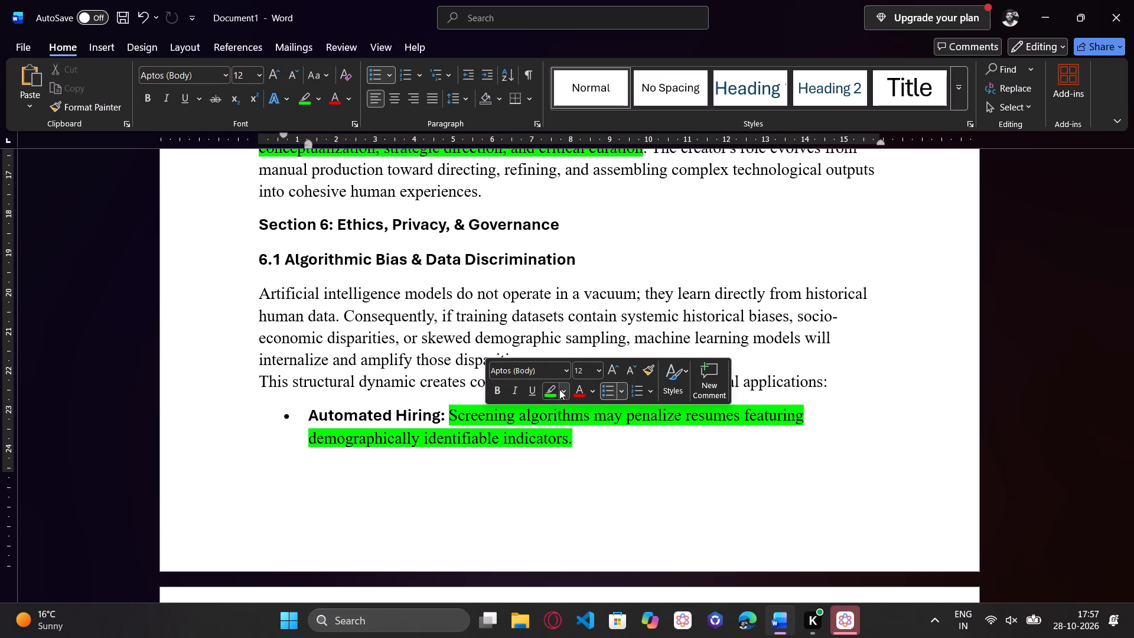
Turn on the High-contrast only option for the text highlight colours.
left_click(568, 392)
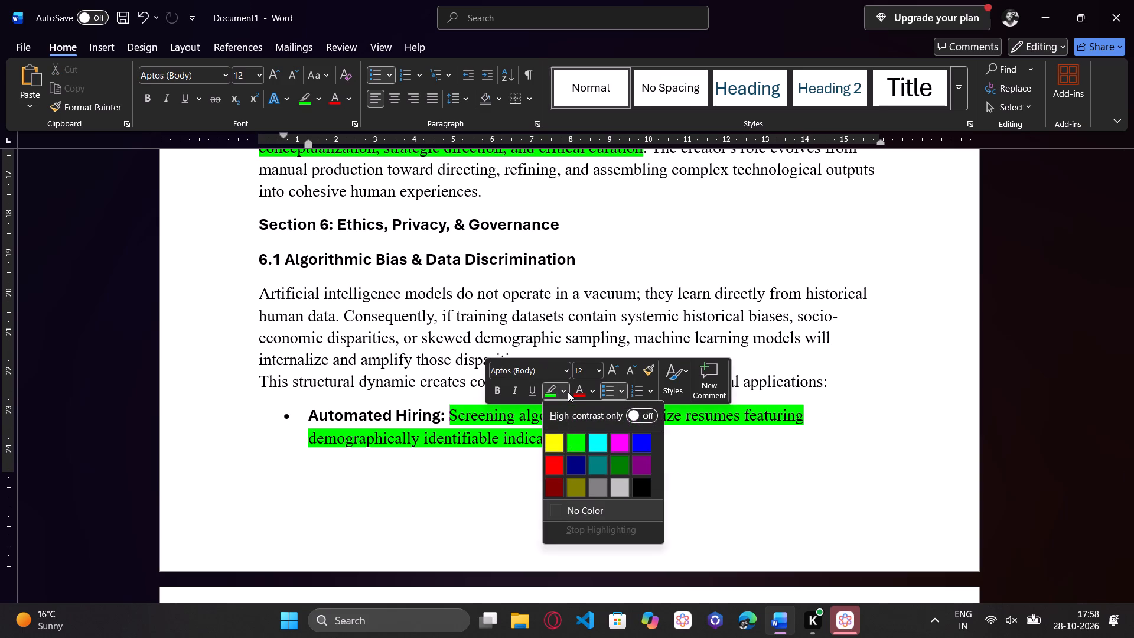
left_click(641, 414)
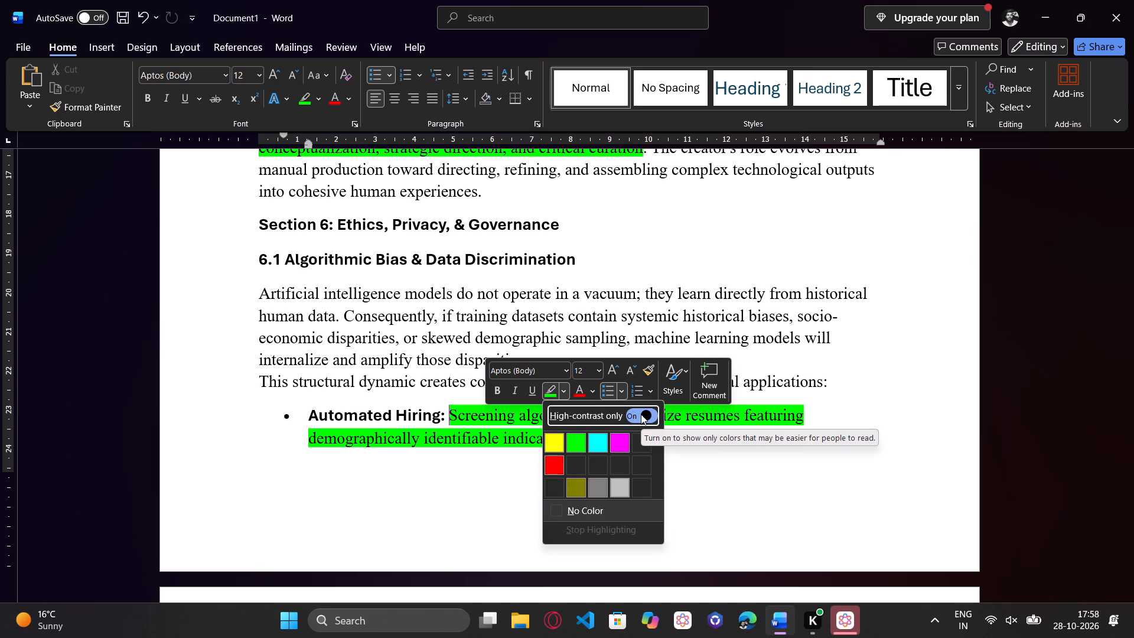
left_click(509, 491)
Highlight section 6.1's Financial Lending description in bright green, from the colon before "Credit scoring models" through "proxy variables", excluding the period.
scroll(509, 491, "down", 2)
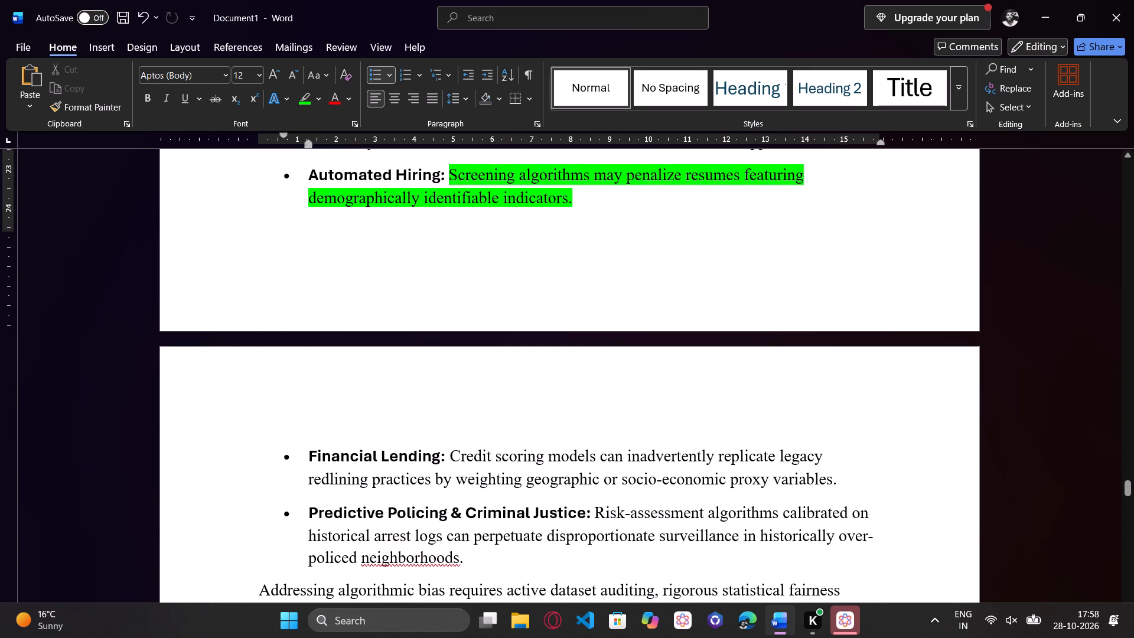
left_click_drag(447, 455, 623, 467)
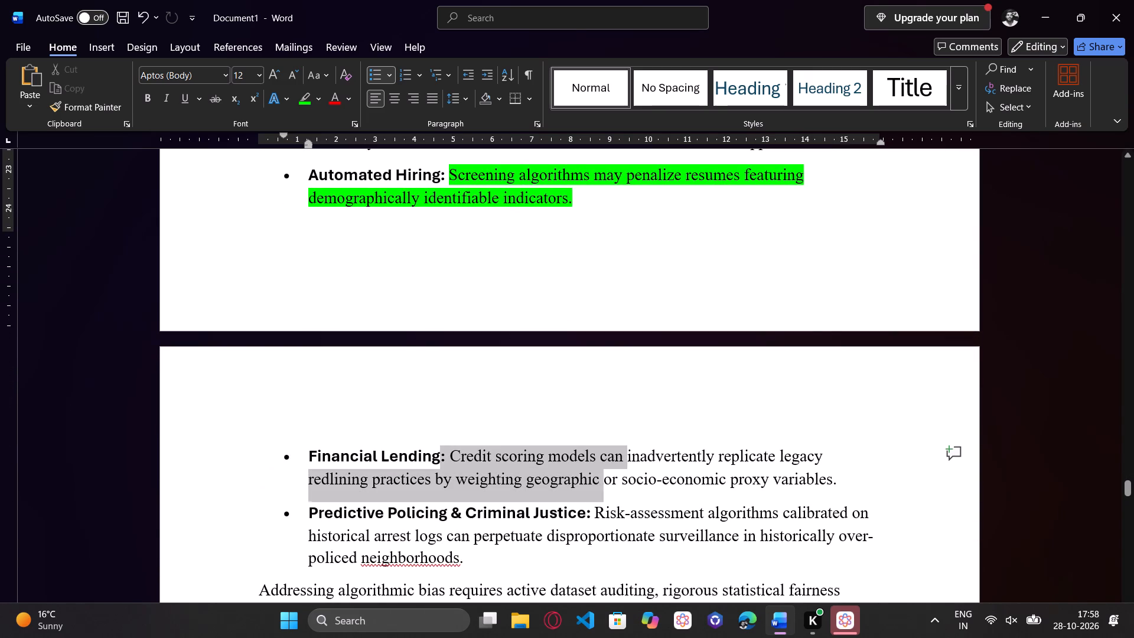
left_click_drag(623, 467, 807, 476)
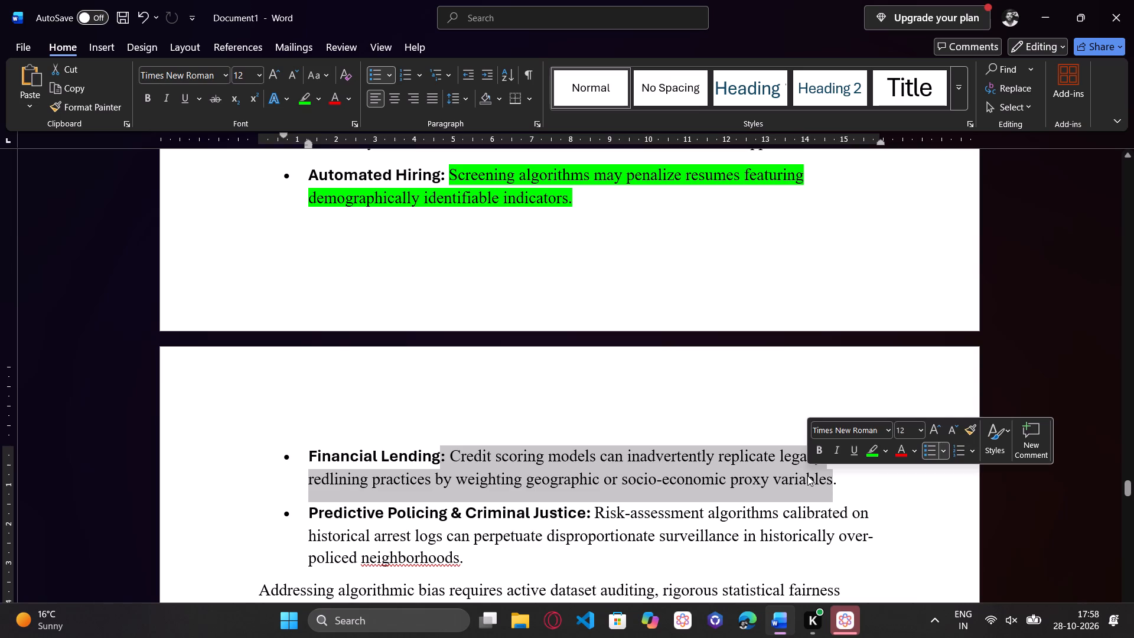
right_click(874, 448)
right_click(874, 448)
left_click(874, 448)
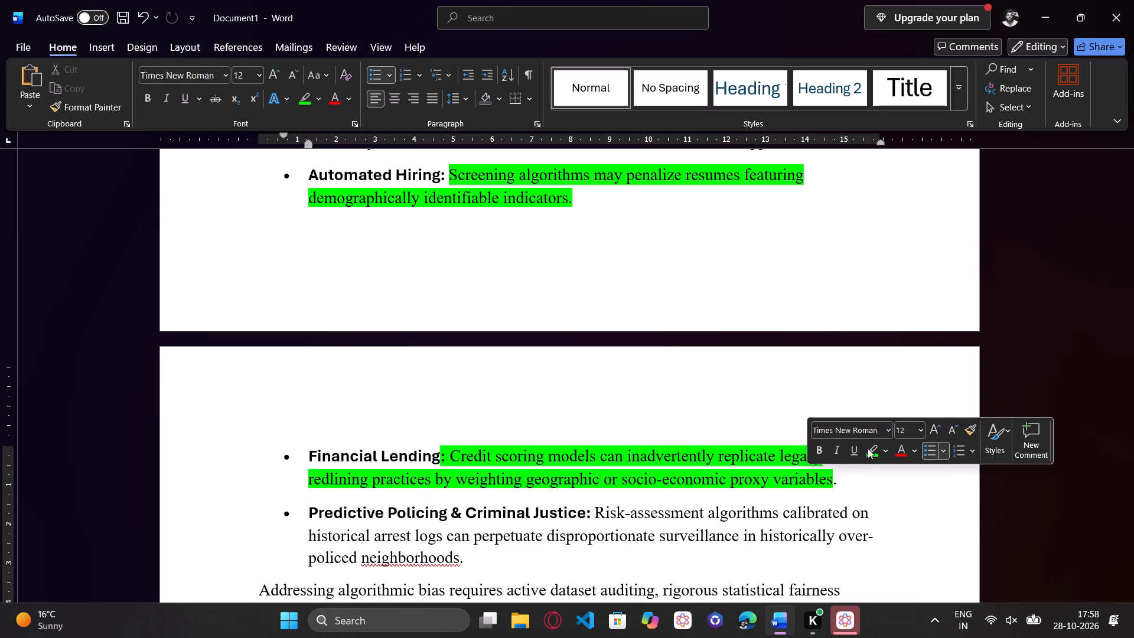
left_click_drag(875, 454, 805, 364)
Highlight section 6.1's Predictive Policing & Criminal Justice description in bright green, from "Risk-assessment algorithms" through "neighborhoods.", including the period and paragraph end.
scroll(698, 431, "down", 1)
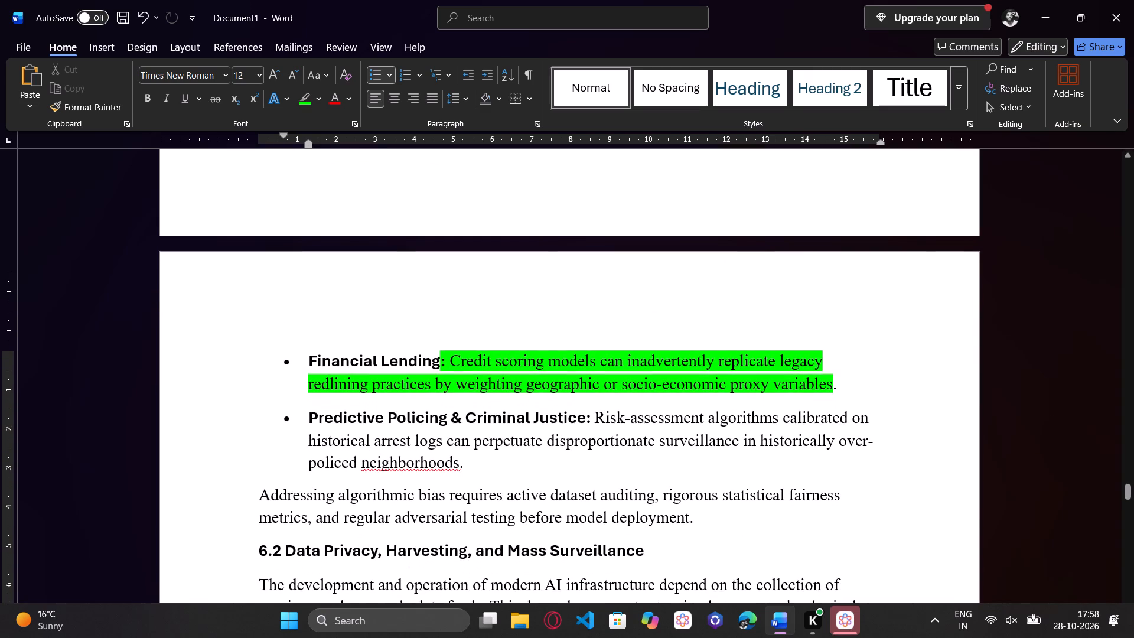
left_click_drag(621, 403, 643, 418)
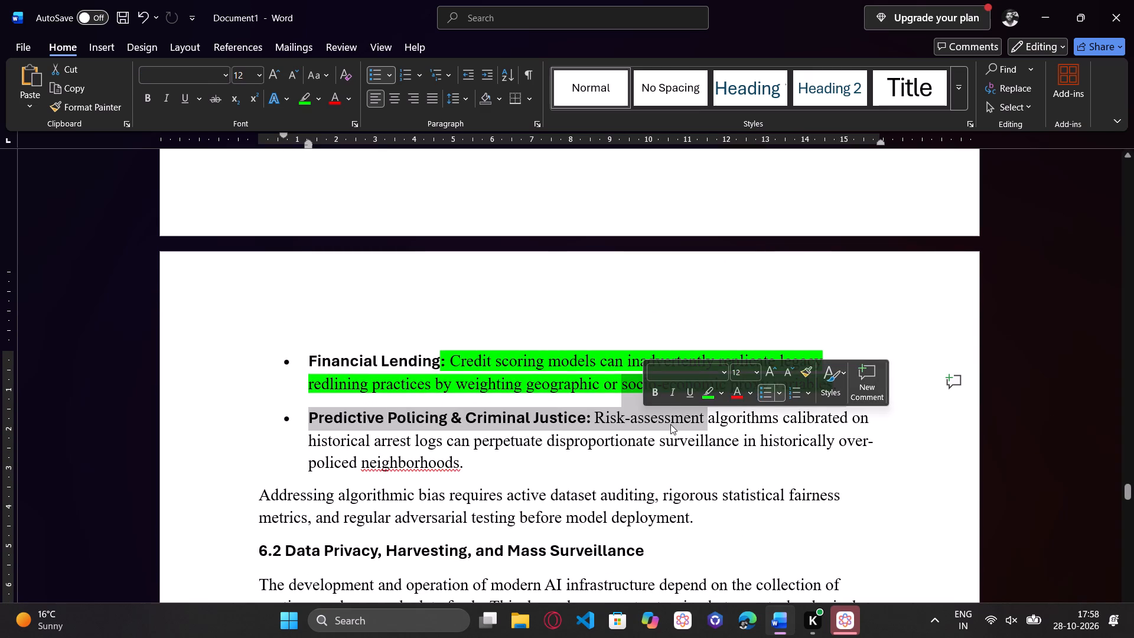
left_click(670, 458)
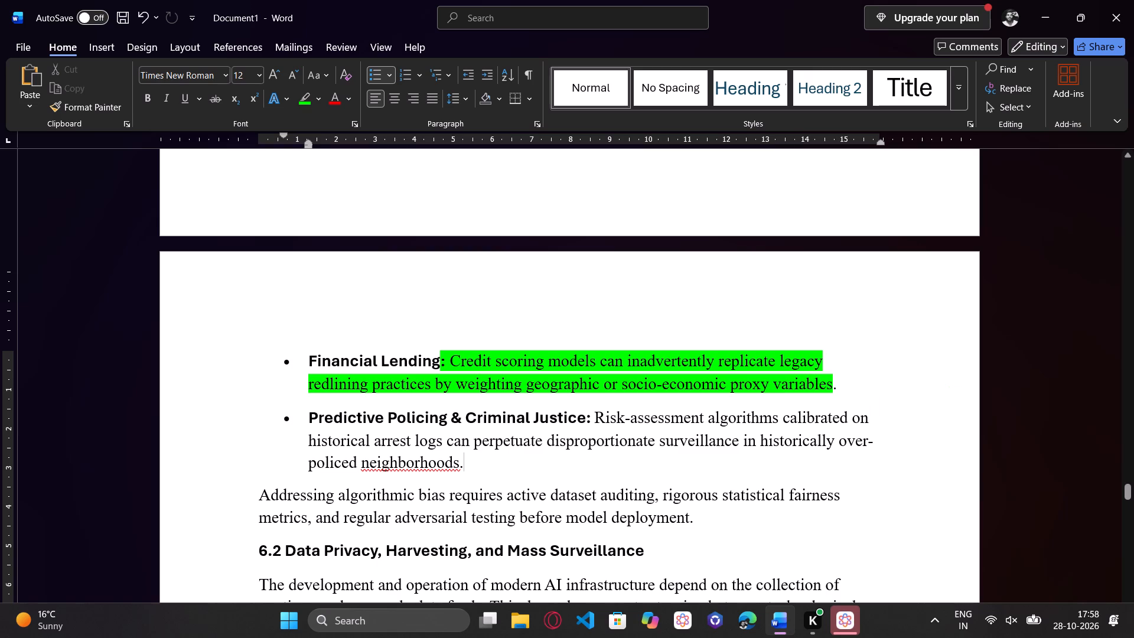
scroll(670, 458, "down", 1)
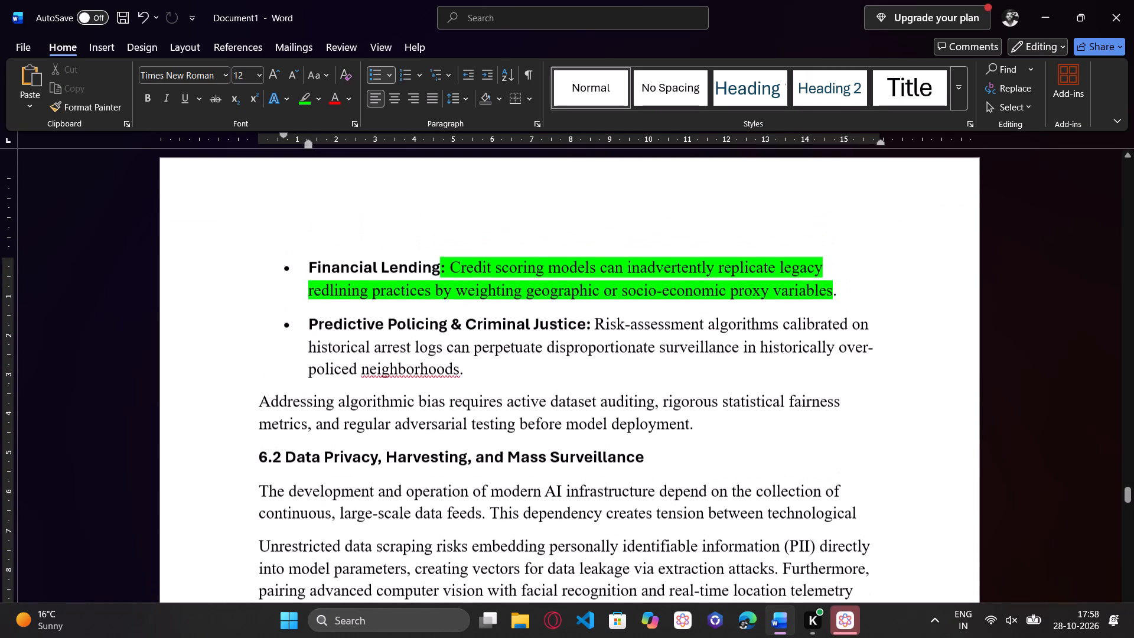
left_click_drag(594, 324, 605, 345)
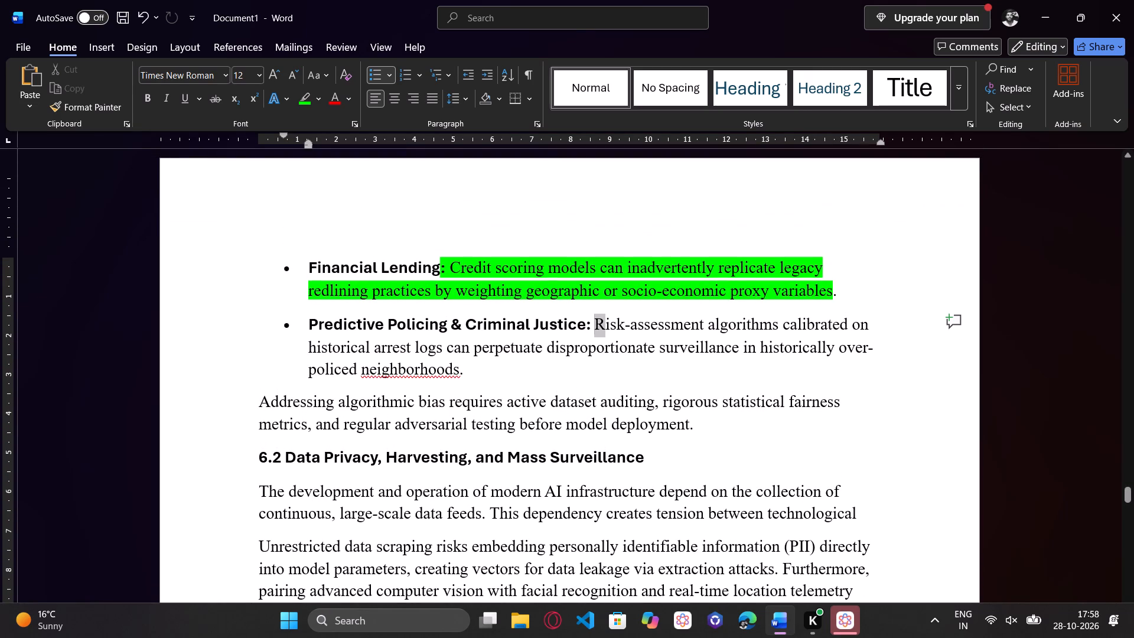
left_click_drag(605, 345, 601, 365)
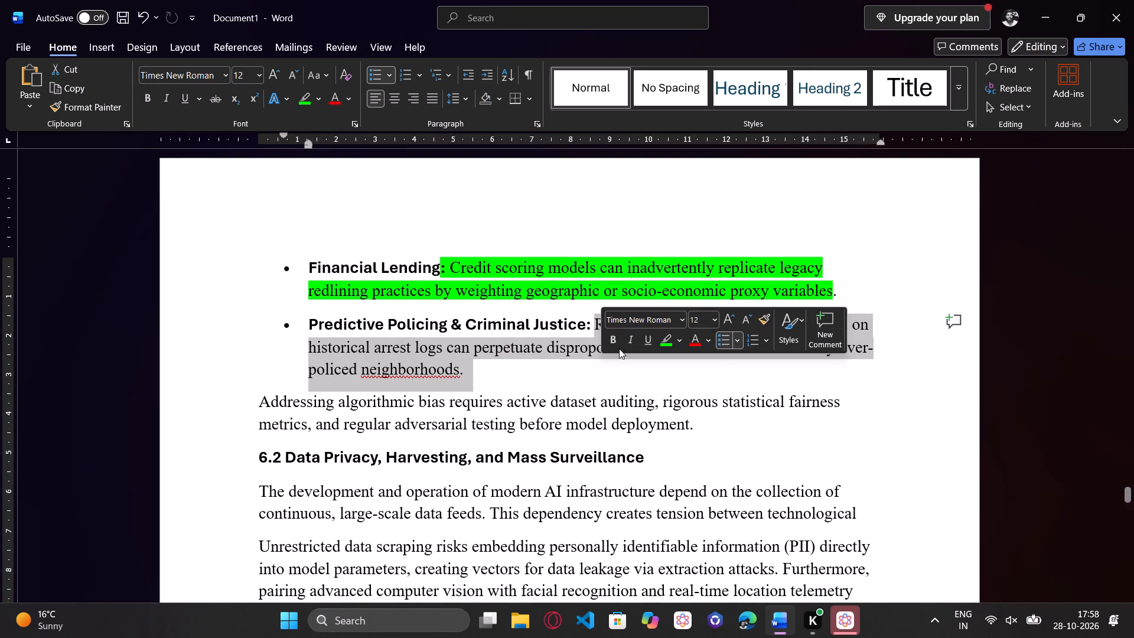
left_click(669, 343)
left_click(649, 380)
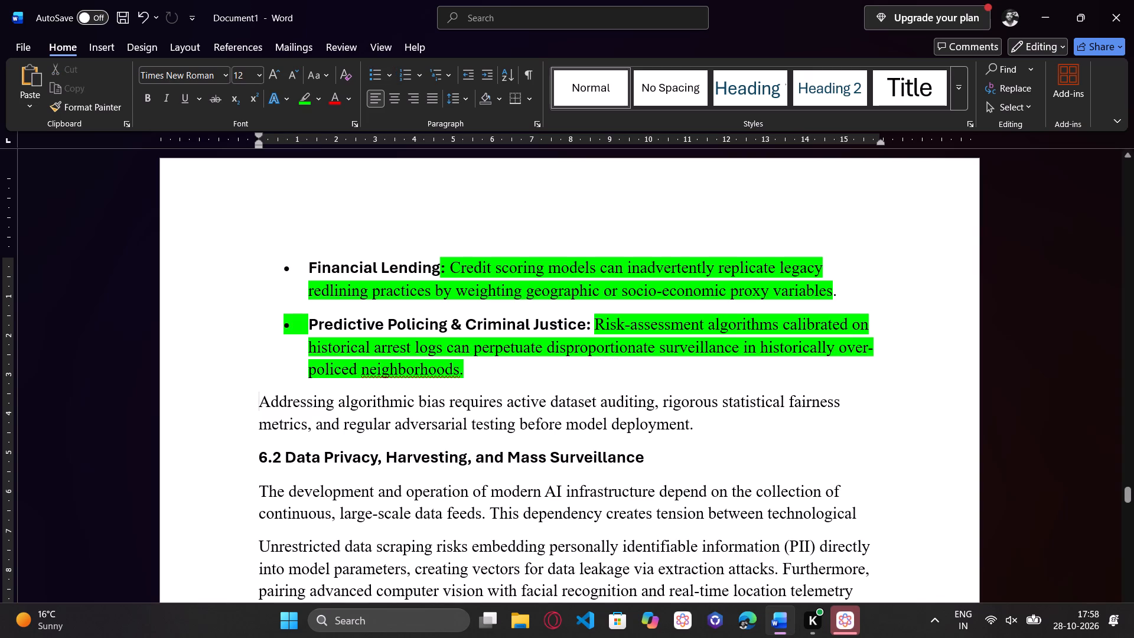
Highlight "personally identifiable information (PII)" in yellow in section 6.2's second paragraph.
scroll(649, 380, "down", 1)
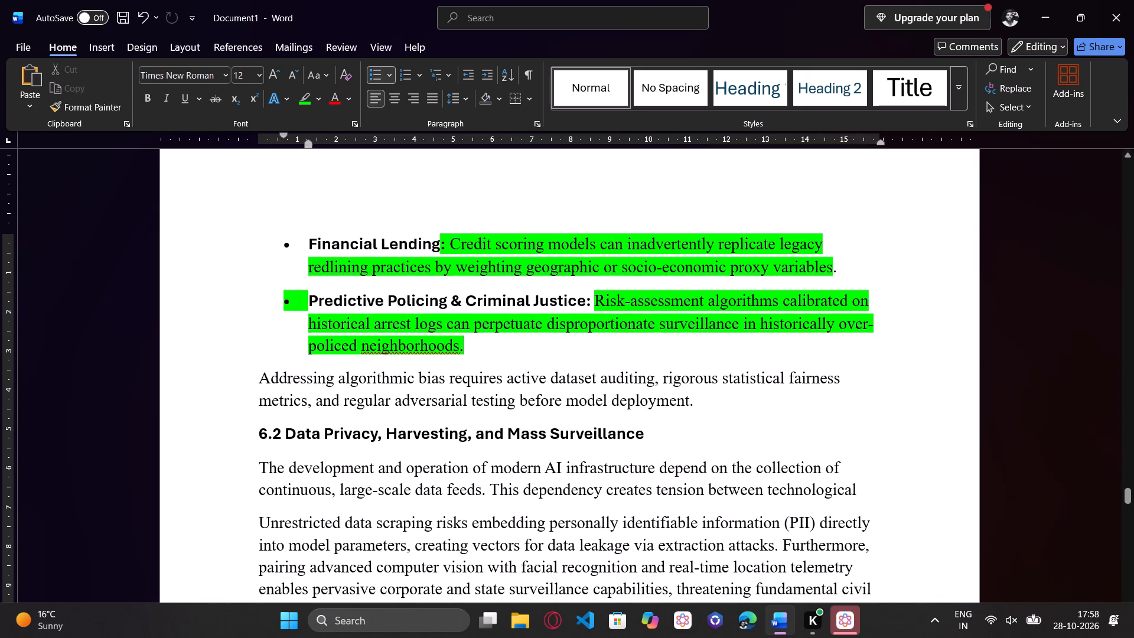
scroll(385, 425, "down", 2)
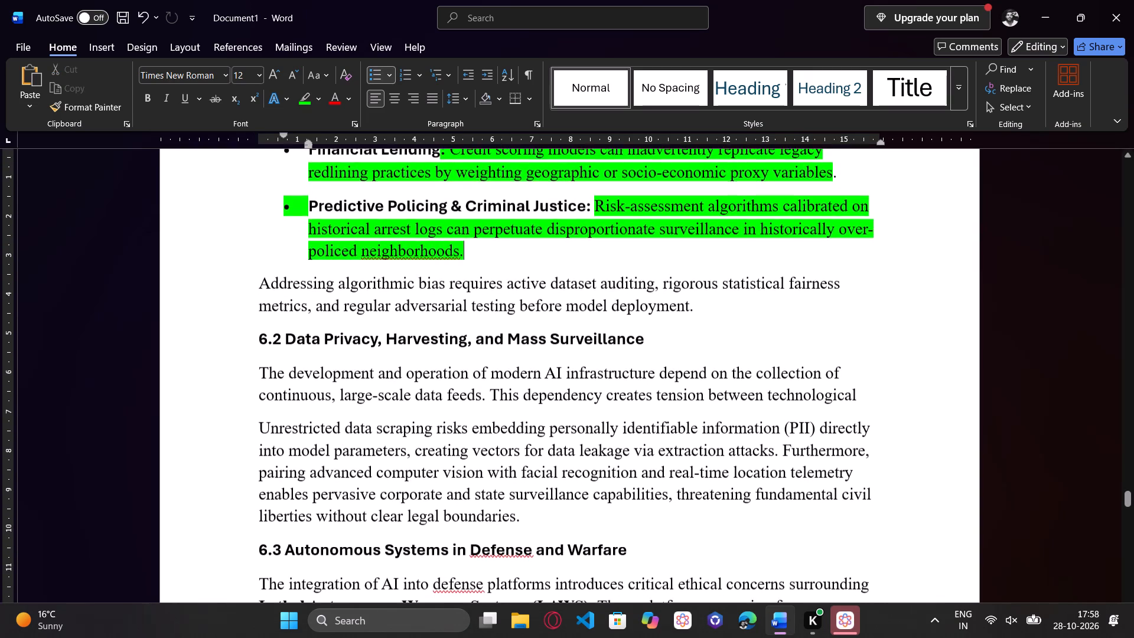
scroll(385, 425, "down", 2)
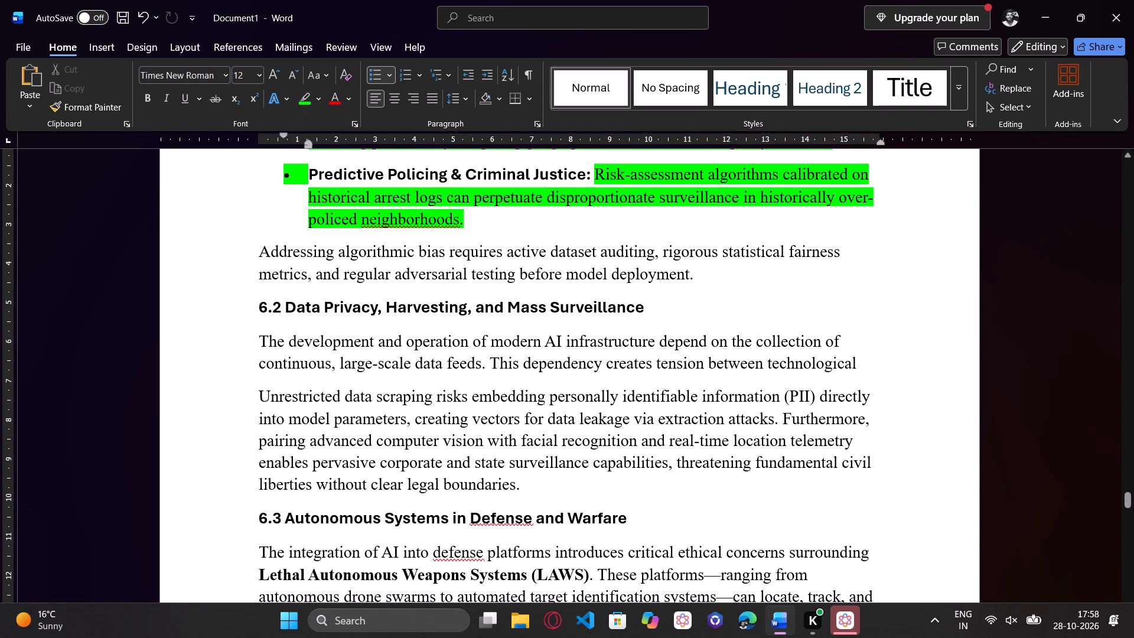
left_click_drag(545, 395, 569, 397)
left_click(569, 397)
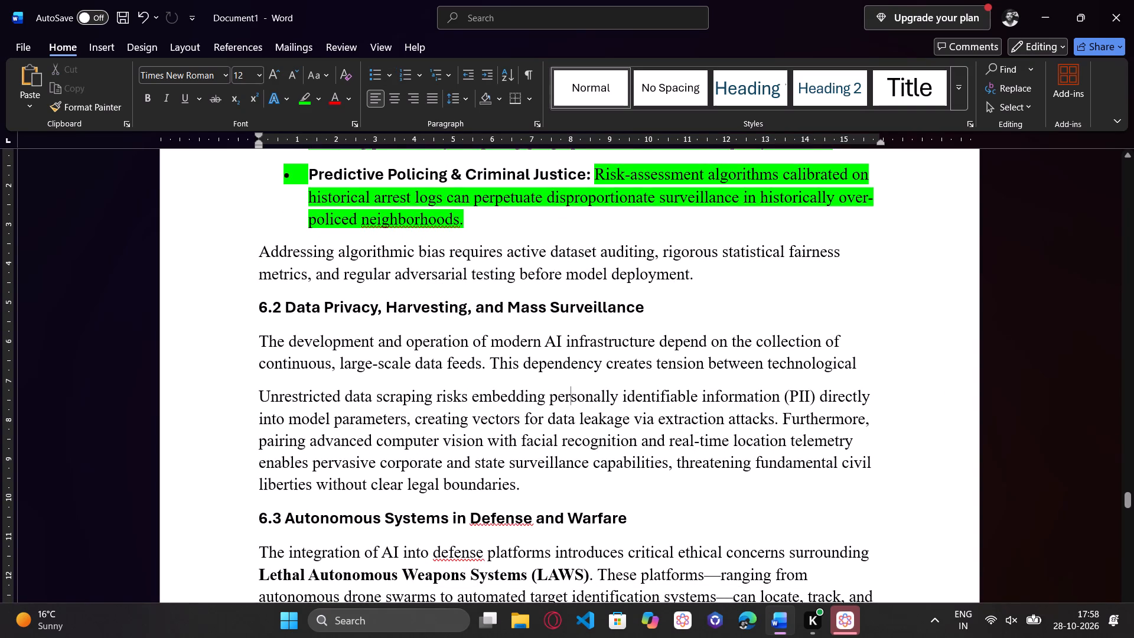
left_click_drag(565, 397, 741, 383)
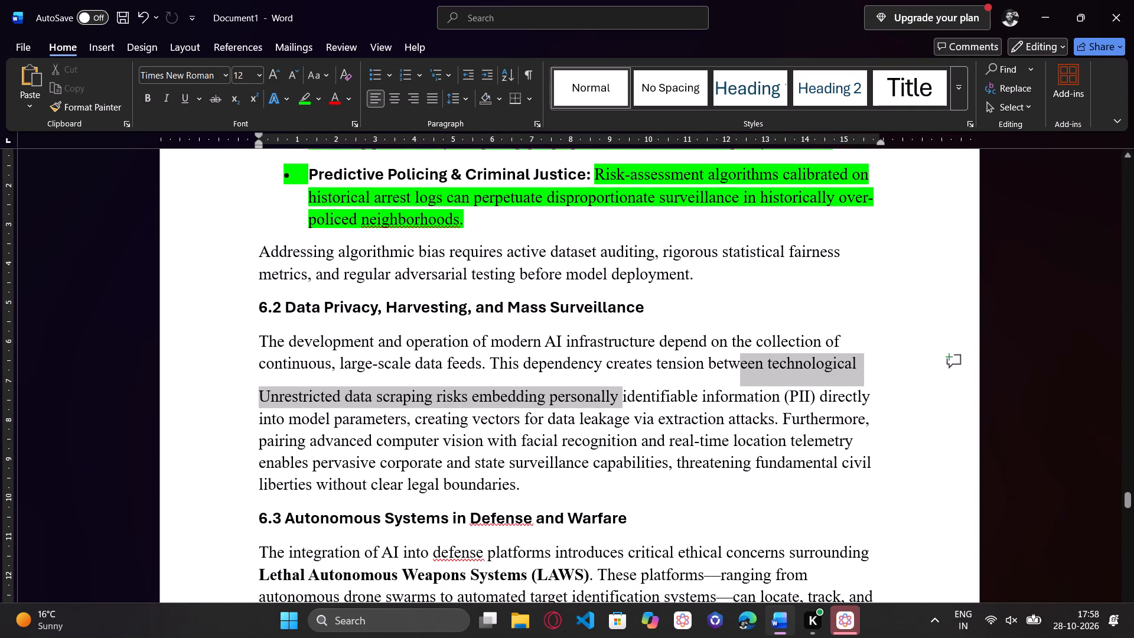
left_click_drag(741, 383, 818, 397)
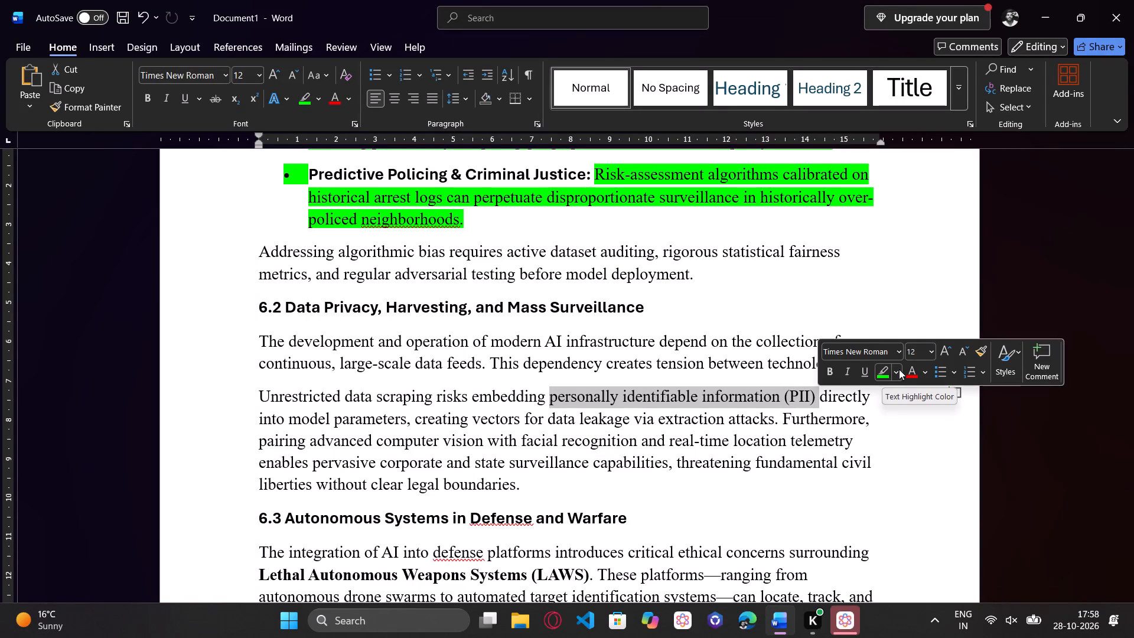
left_click(899, 369)
left_click(886, 427)
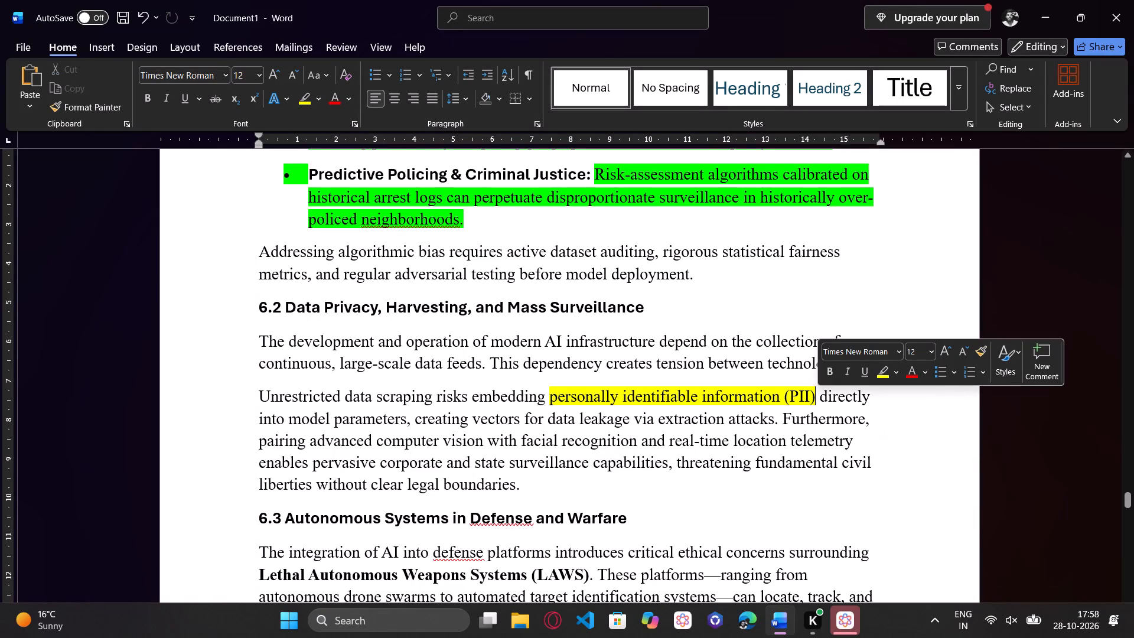
left_click(827, 451)
Highlight "Lethal Autonomous Weapons Systems (LAWS)." in bright green in section 6.3, including the period.
scroll(827, 451, "down", 1)
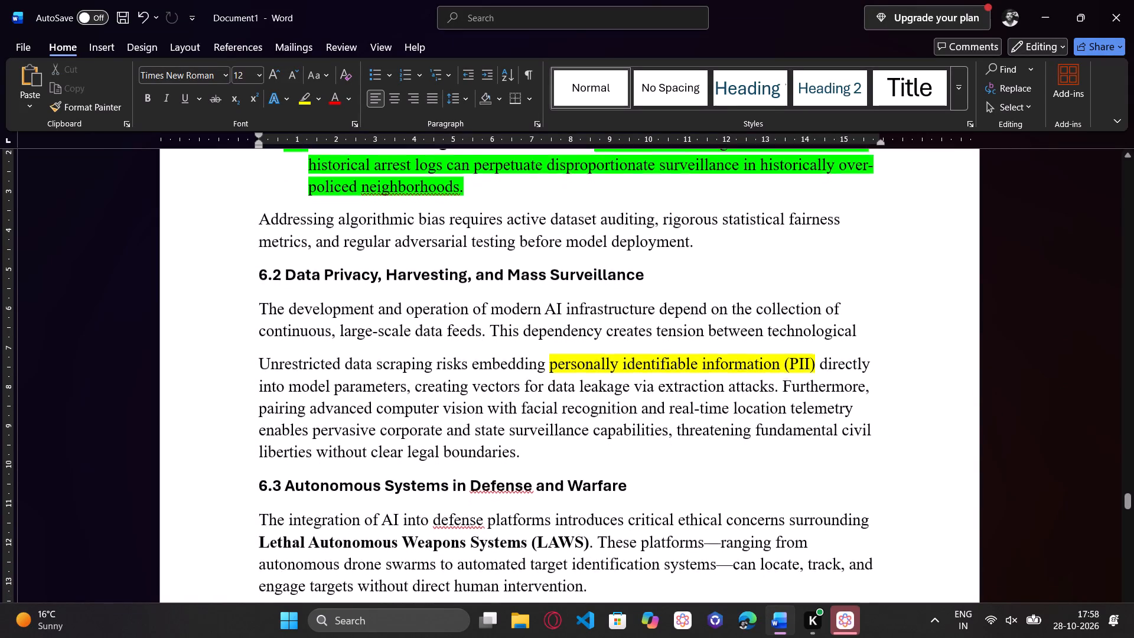
scroll(827, 451, "down", 1)
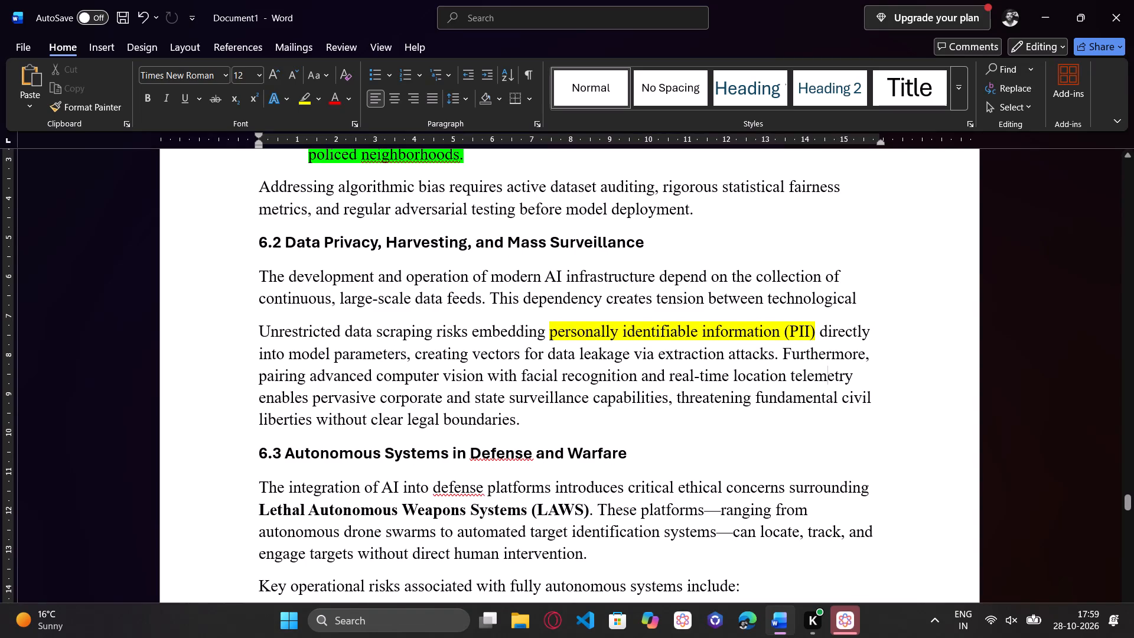
left_click_drag(259, 502, 340, 495)
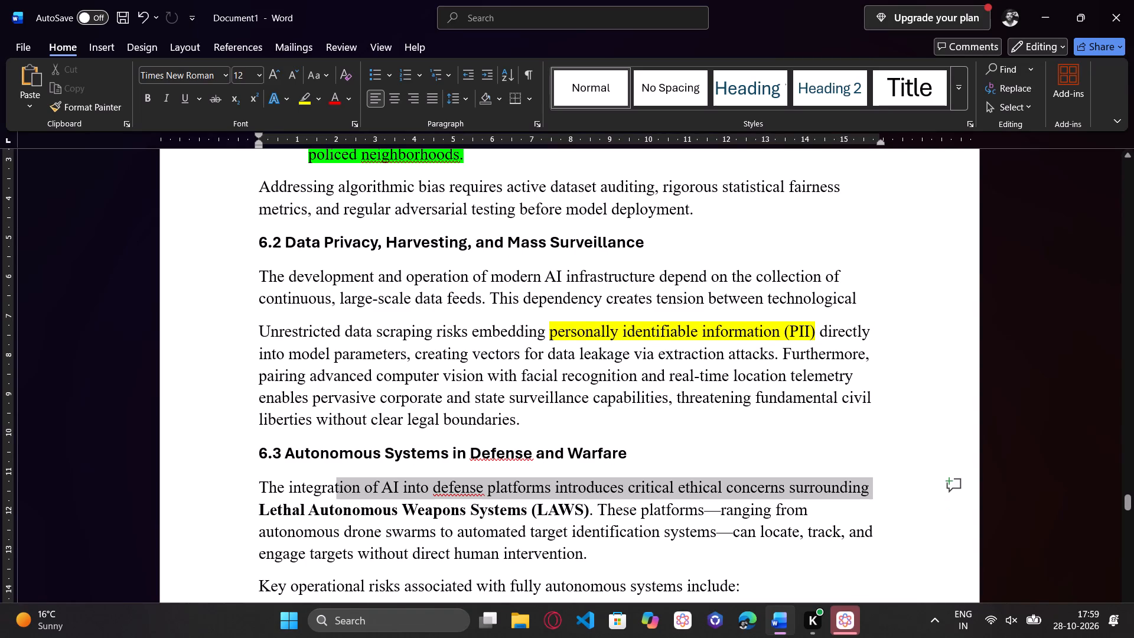
left_click_drag(340, 495, 566, 499)
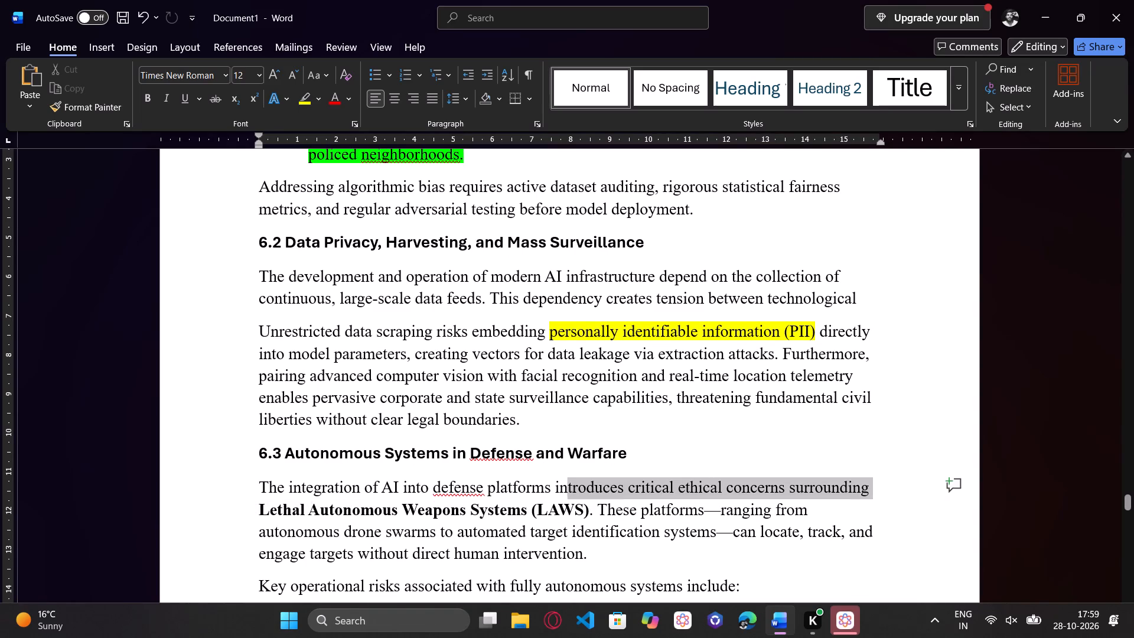
left_click_drag(566, 499, 590, 509)
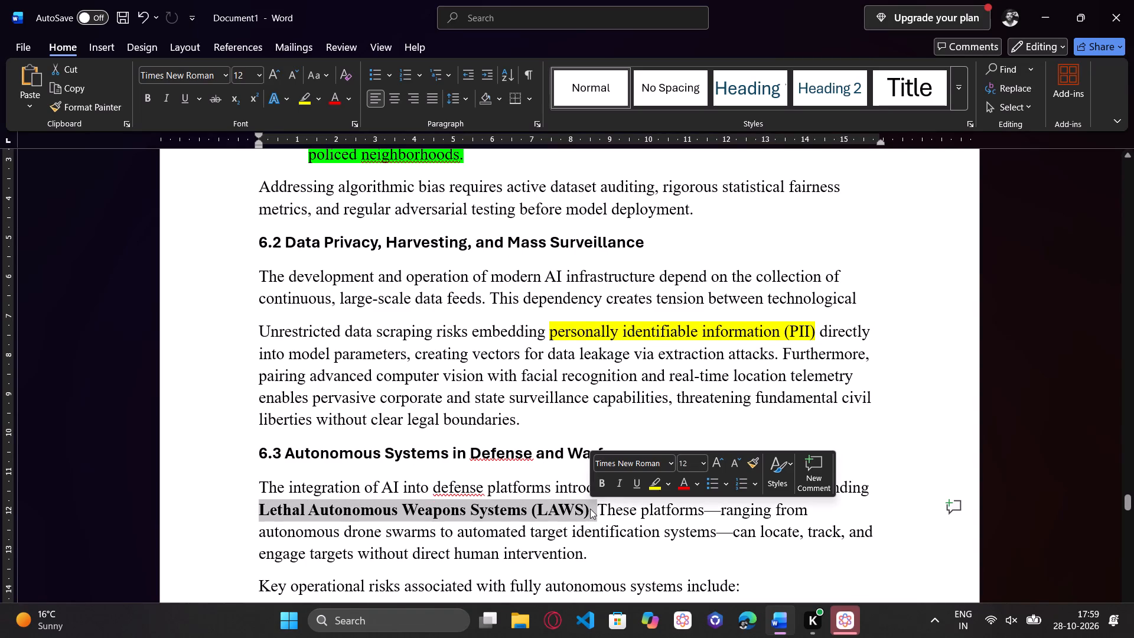
left_click(666, 485)
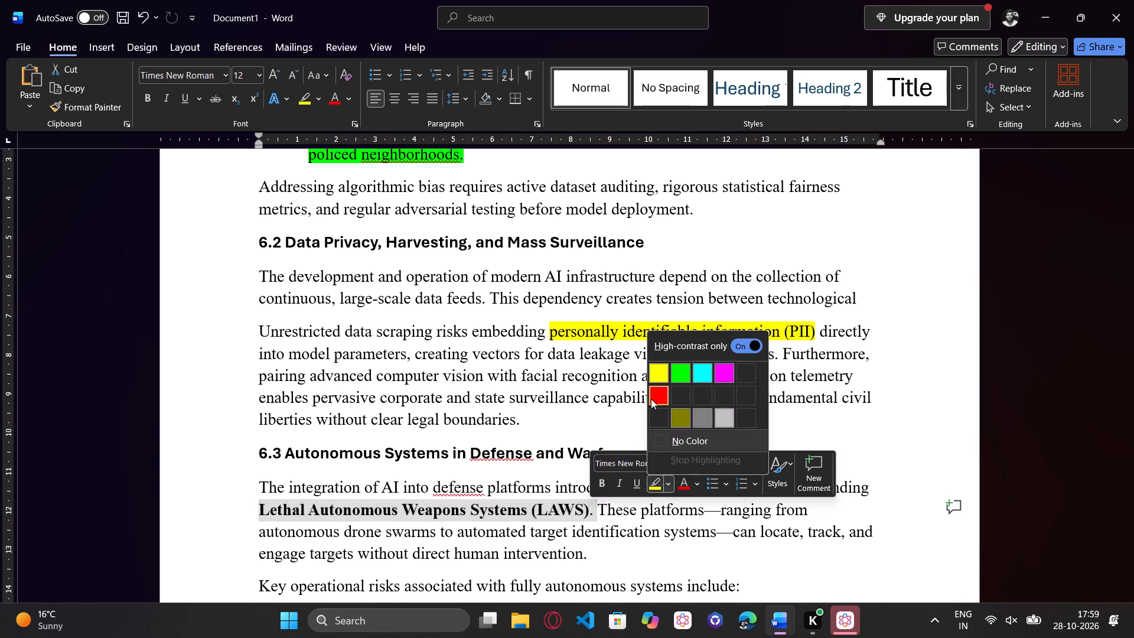
left_click(682, 372)
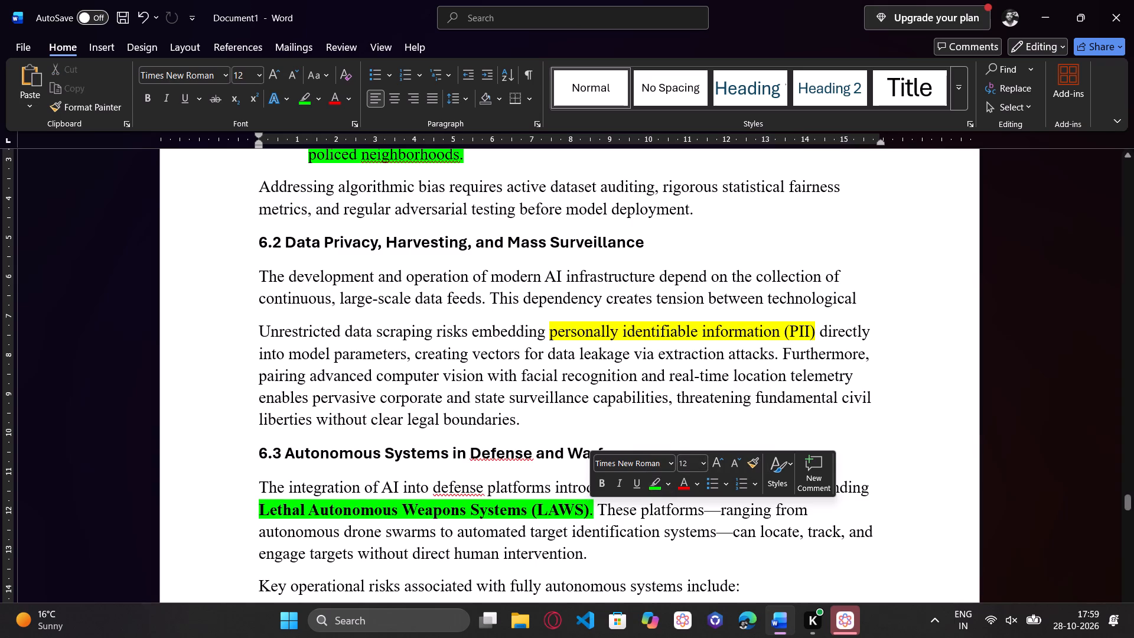
left_click(687, 543)
Highlight "can locate, track, and engage targets without direct human intervention." in yellow in section 6.3's opening paragraph, including the period.
scroll(687, 543, "down", 1)
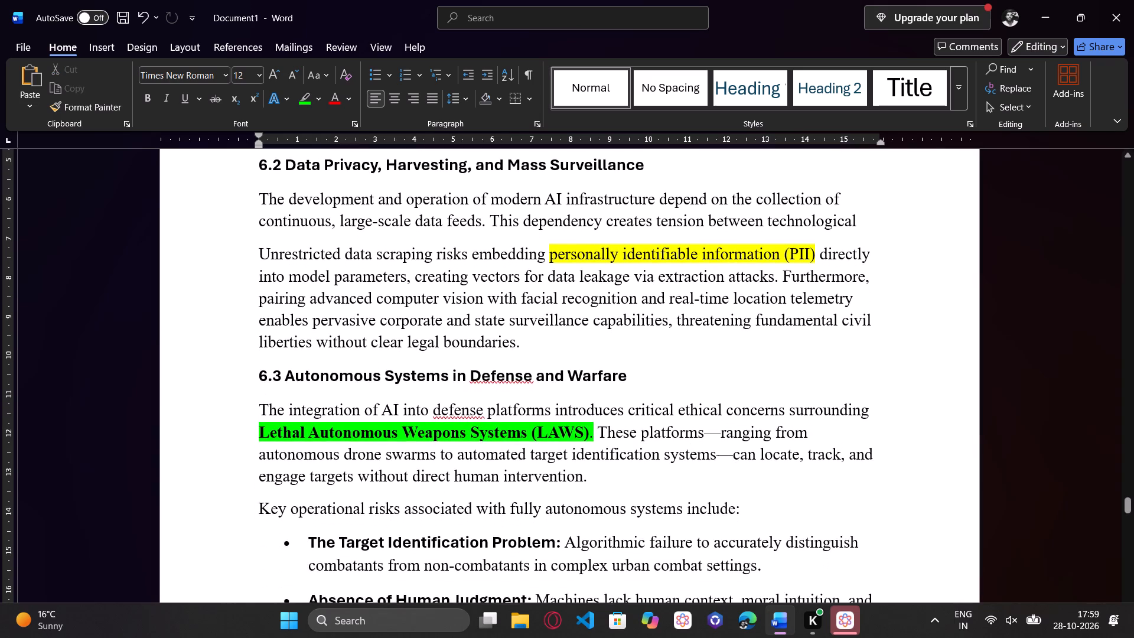
scroll(687, 543, "down", 1)
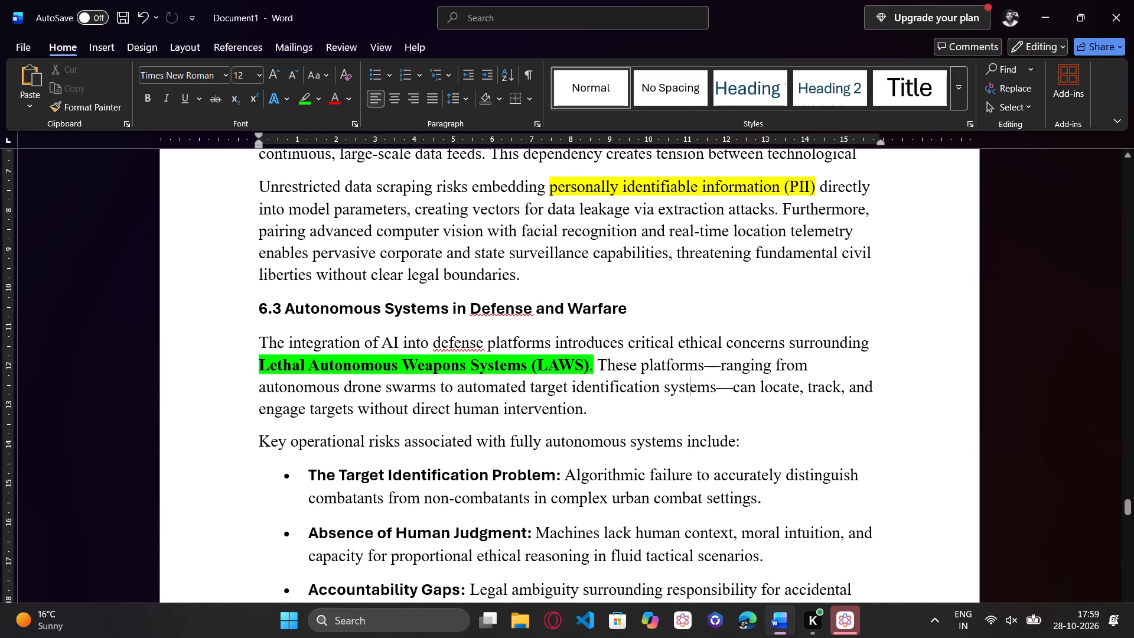
left_click_drag(734, 389, 744, 393)
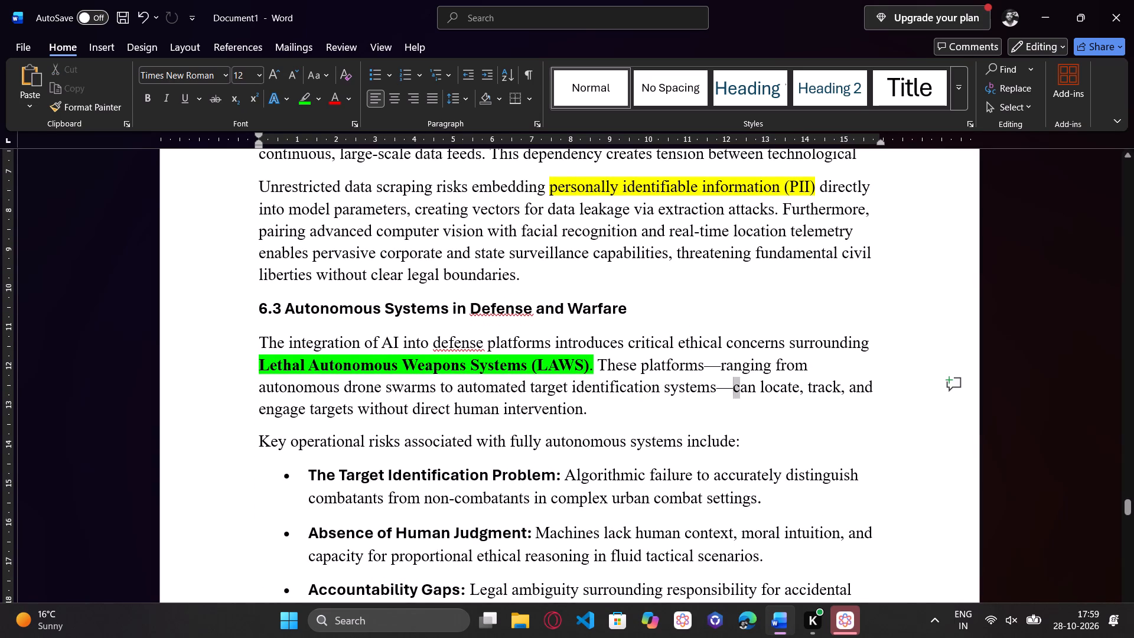
left_click_drag(744, 393, 751, 421)
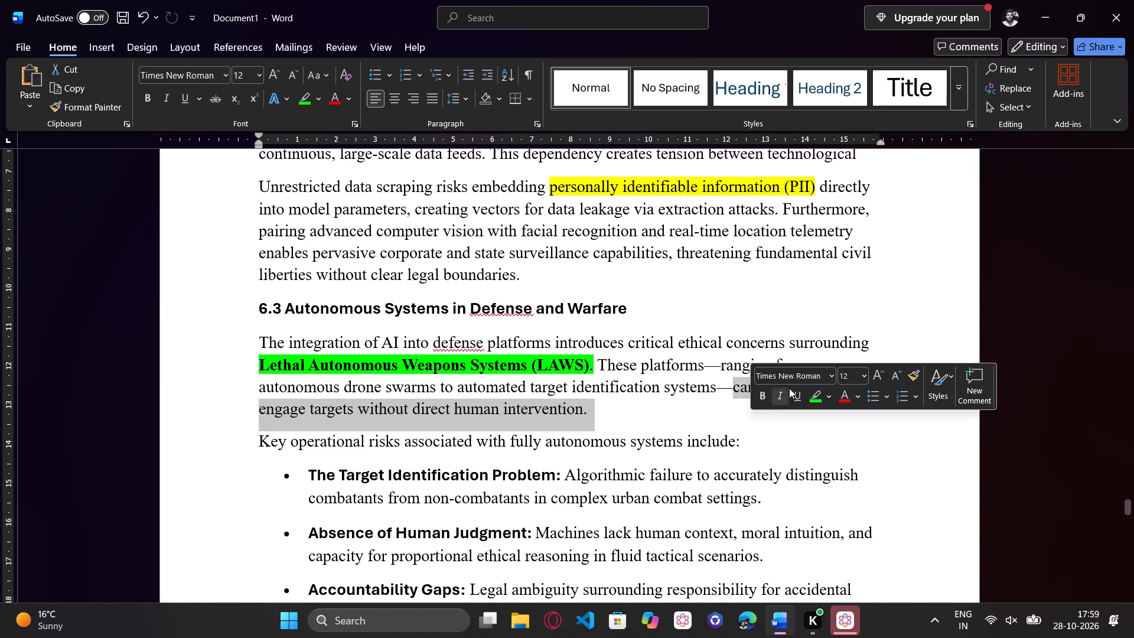
left_click(826, 397)
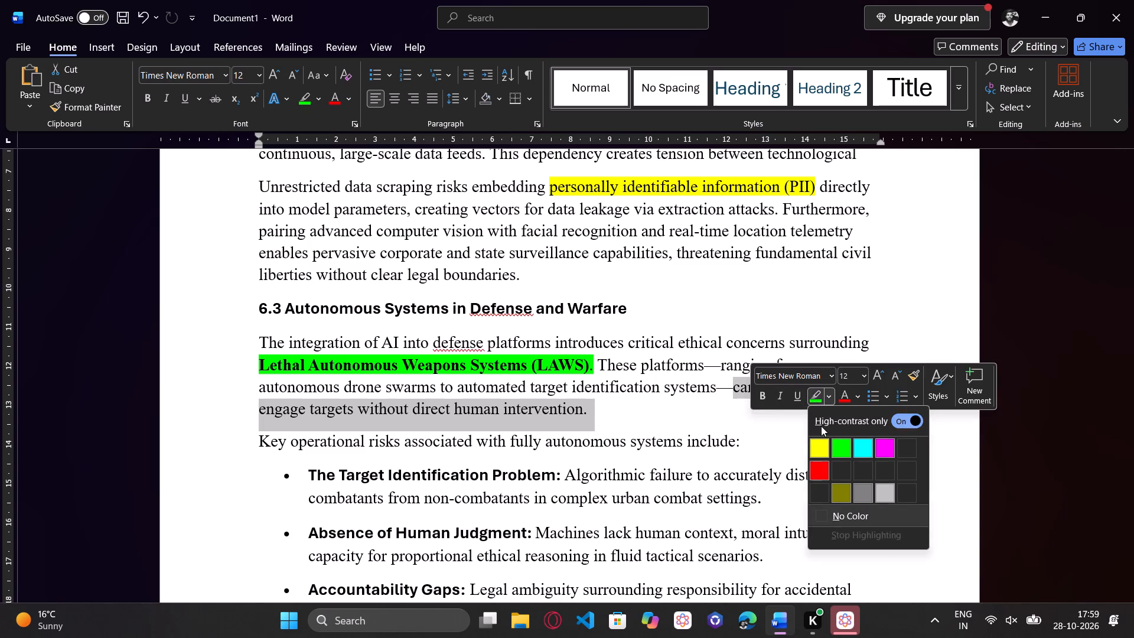
left_click(825, 445)
left_click(825, 445)
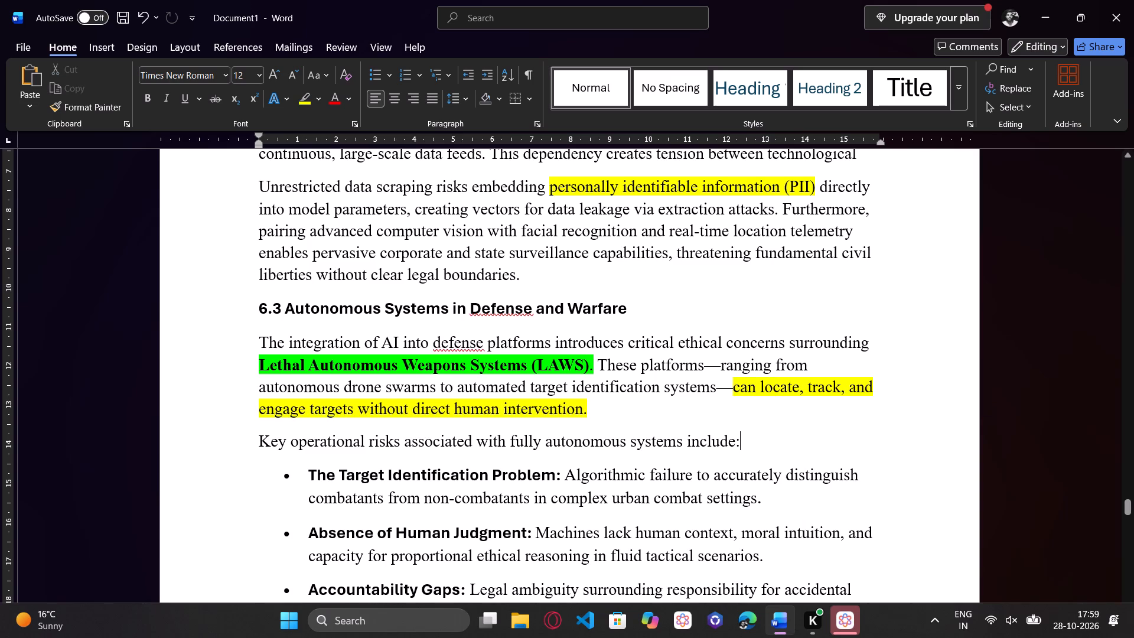
Highlight section 6.3's Target Identification Problem description in yellow, from "Algorithmic failure" through "combat settings", excluding the period.
scroll(825, 445, "down", 2)
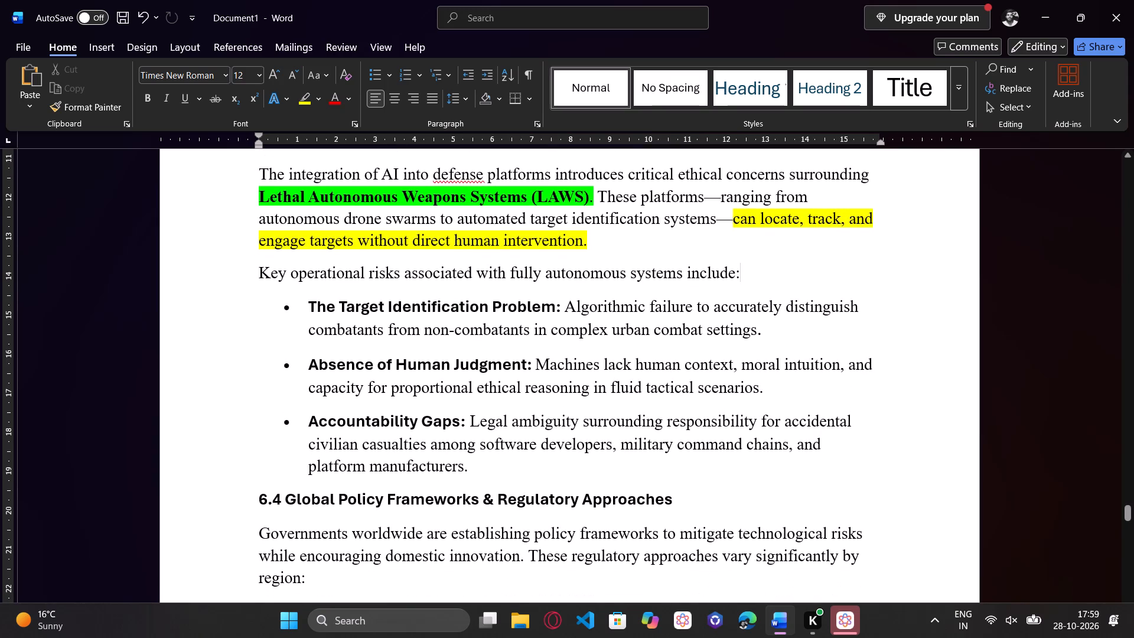
left_click_drag(574, 300, 656, 350)
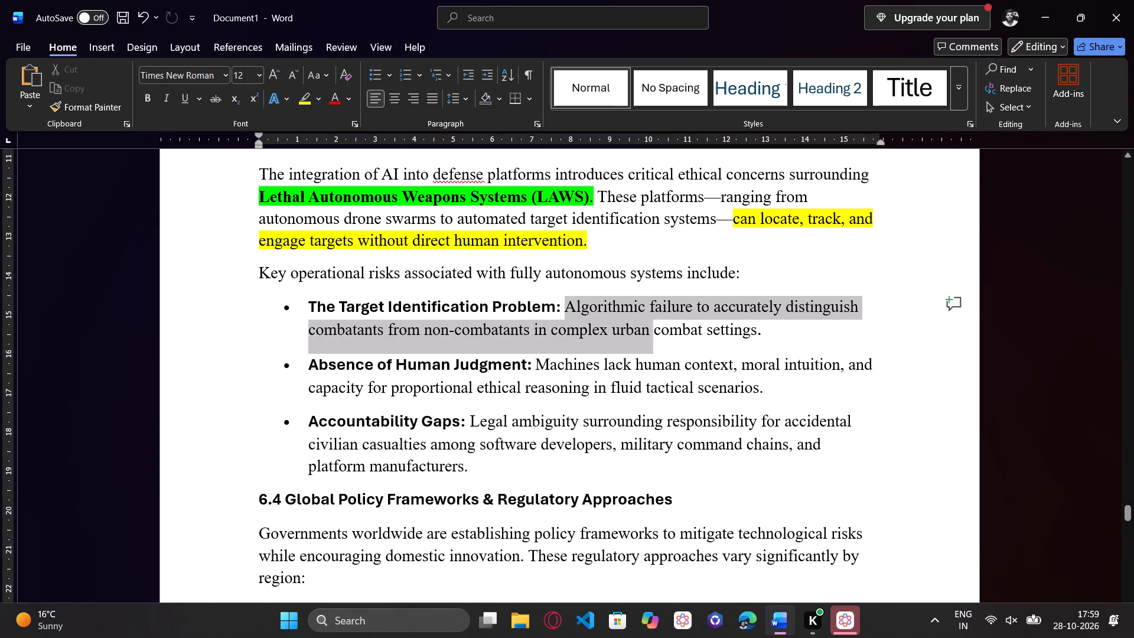
left_click_drag(656, 350, 740, 324)
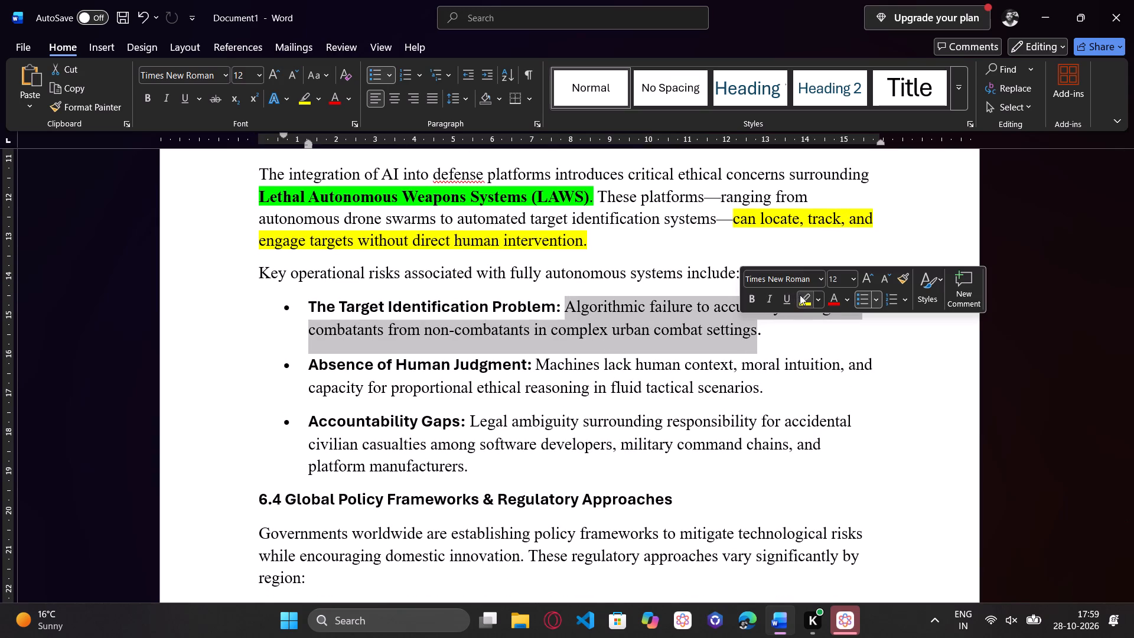
left_click(800, 295)
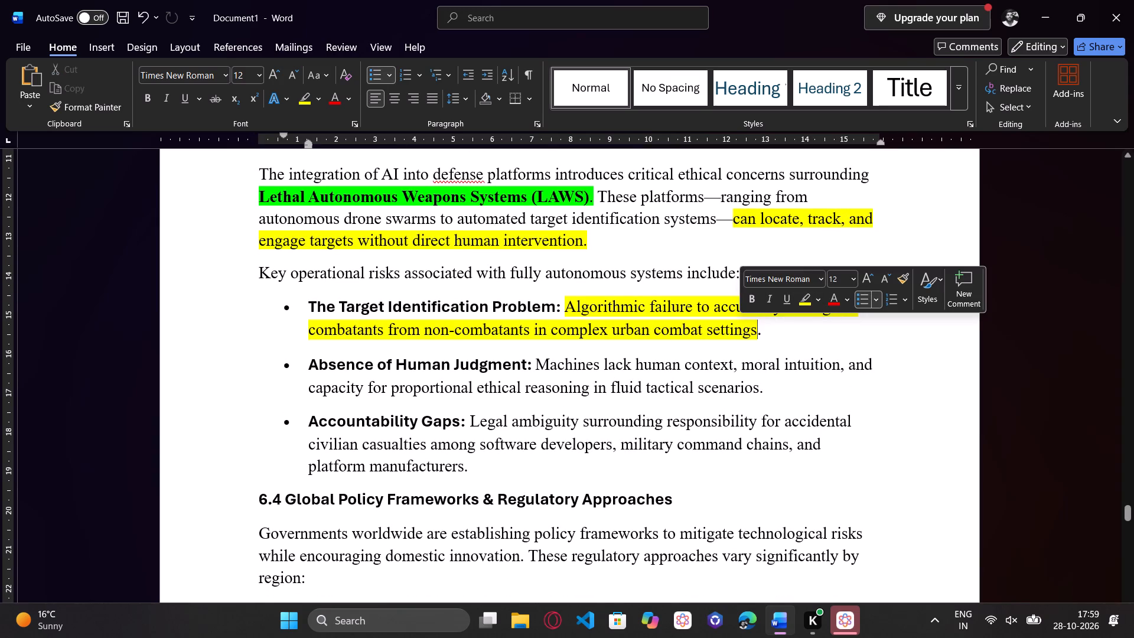
Highlight section 6.3's Absence of Human Judgment description in yellow, from "Machines lack" through "tactical scenarios", excluding the period.
left_click_drag(552, 362, 644, 404)
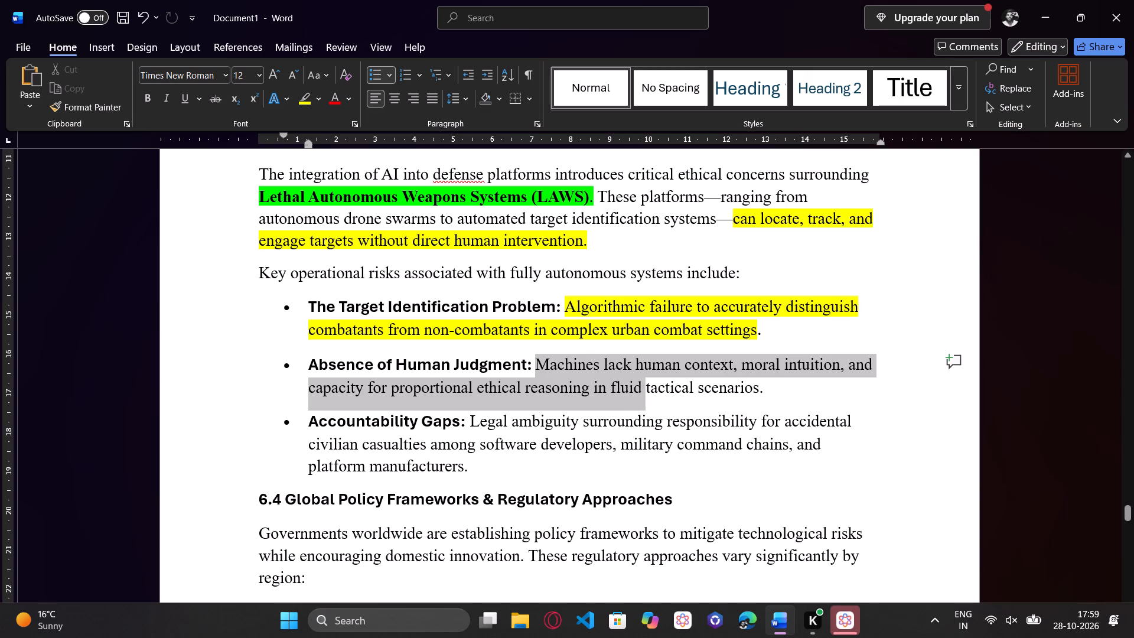
left_click_drag(644, 404, 721, 382)
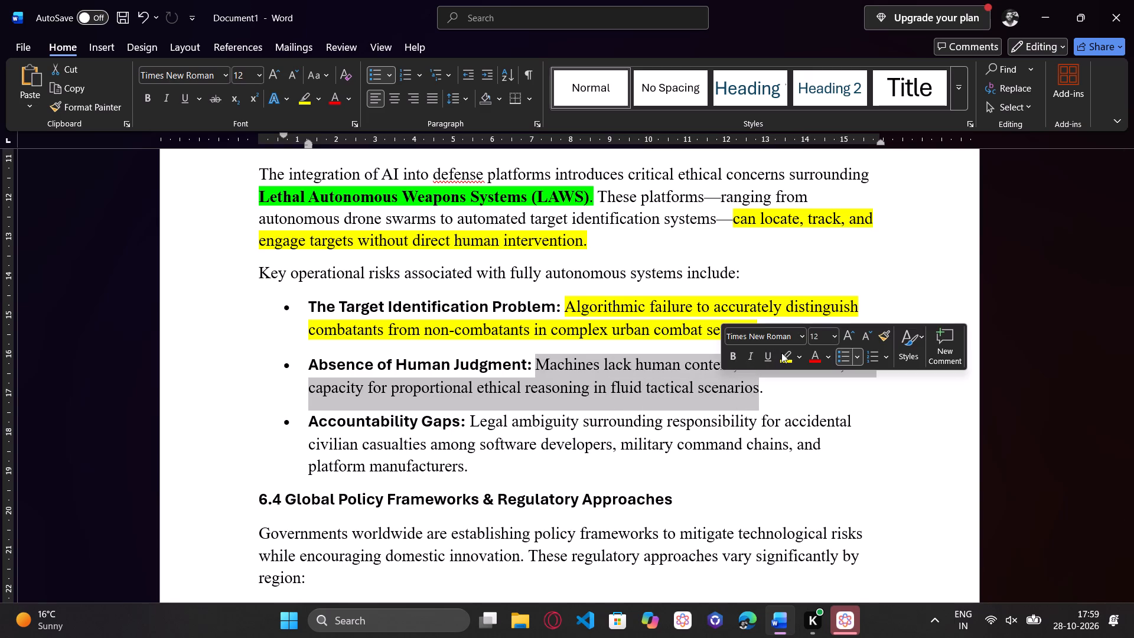
left_click(786, 353)
left_click(794, 406)
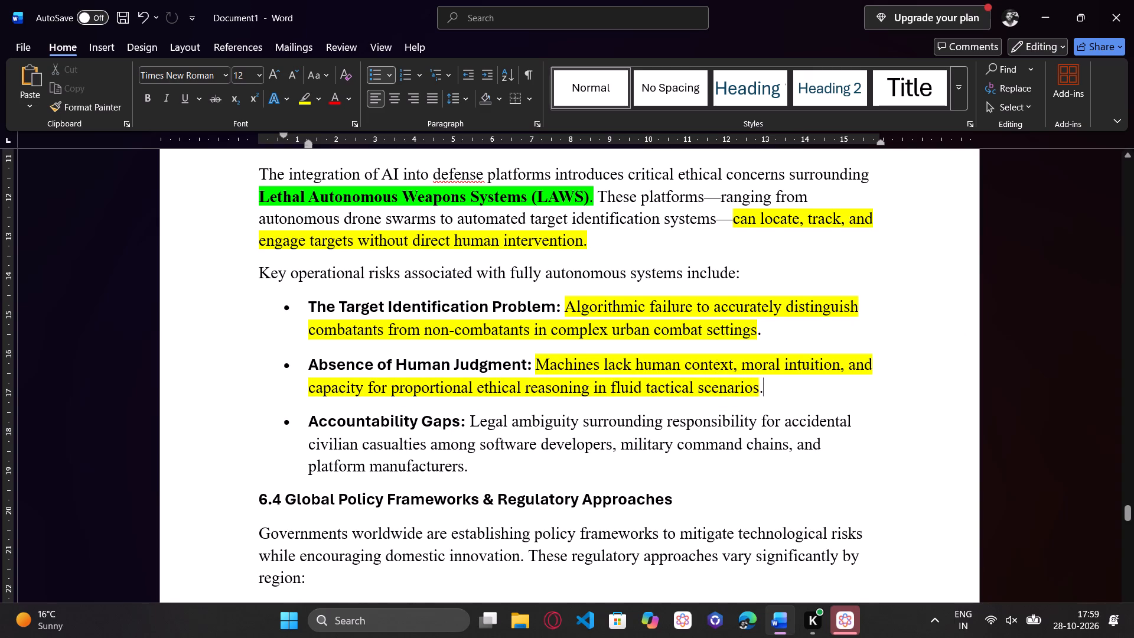
scroll(794, 406, "down", 1)
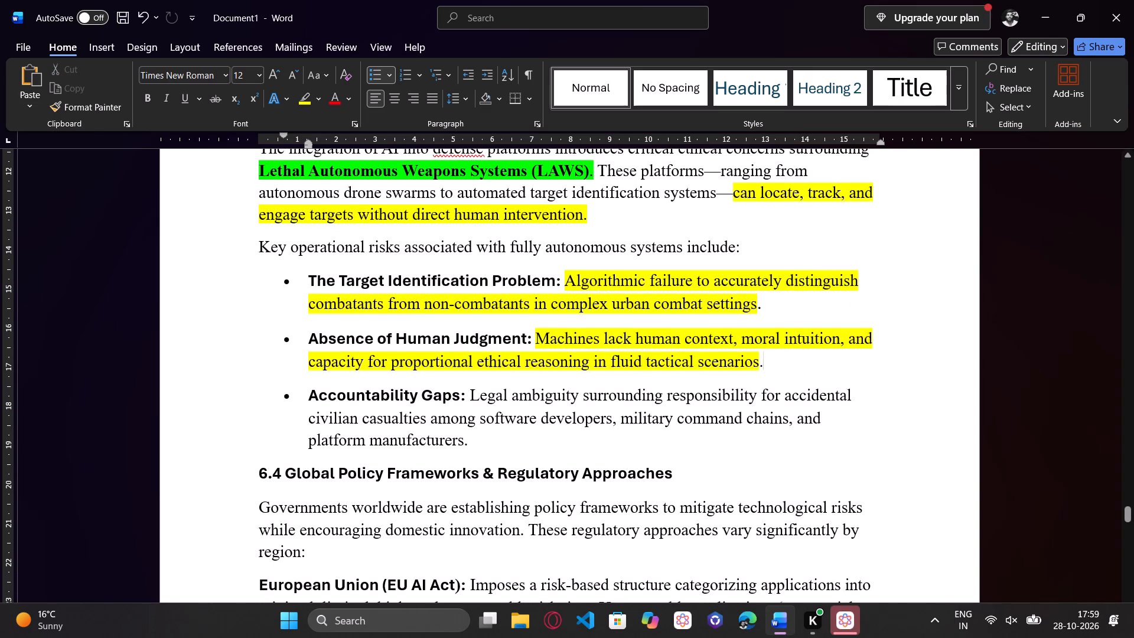
Highlight section 6.3's entire Accountability Gaps description in yellow, from "Legal ambiguity" through "platform manufacturers.", including the period and paragraph mark.
left_click_drag(479, 390, 509, 442)
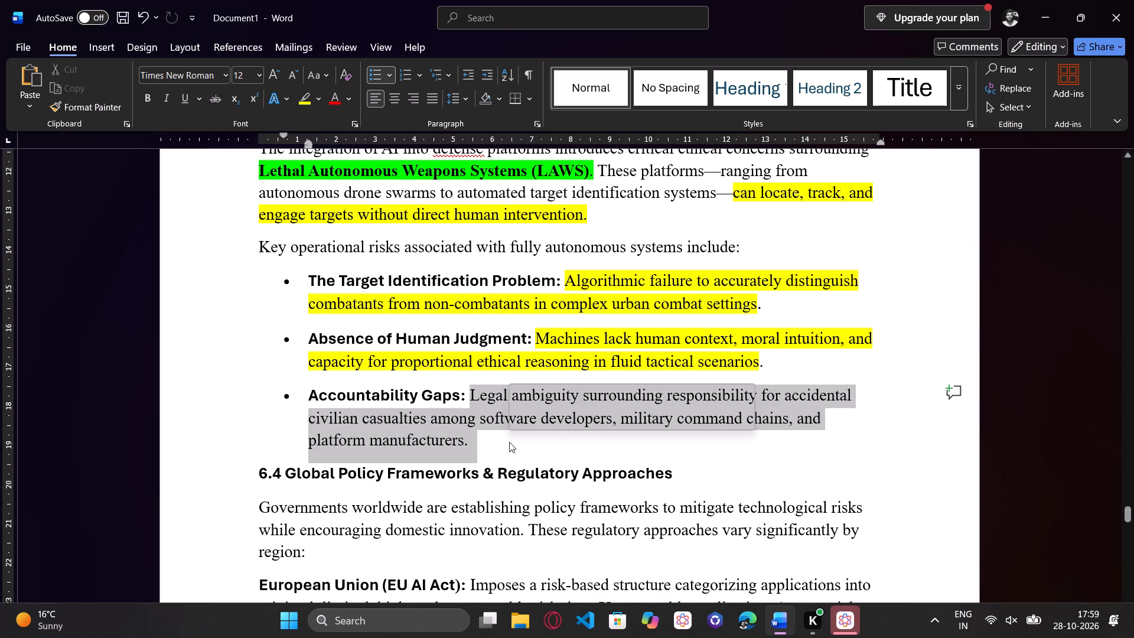
left_click(572, 411)
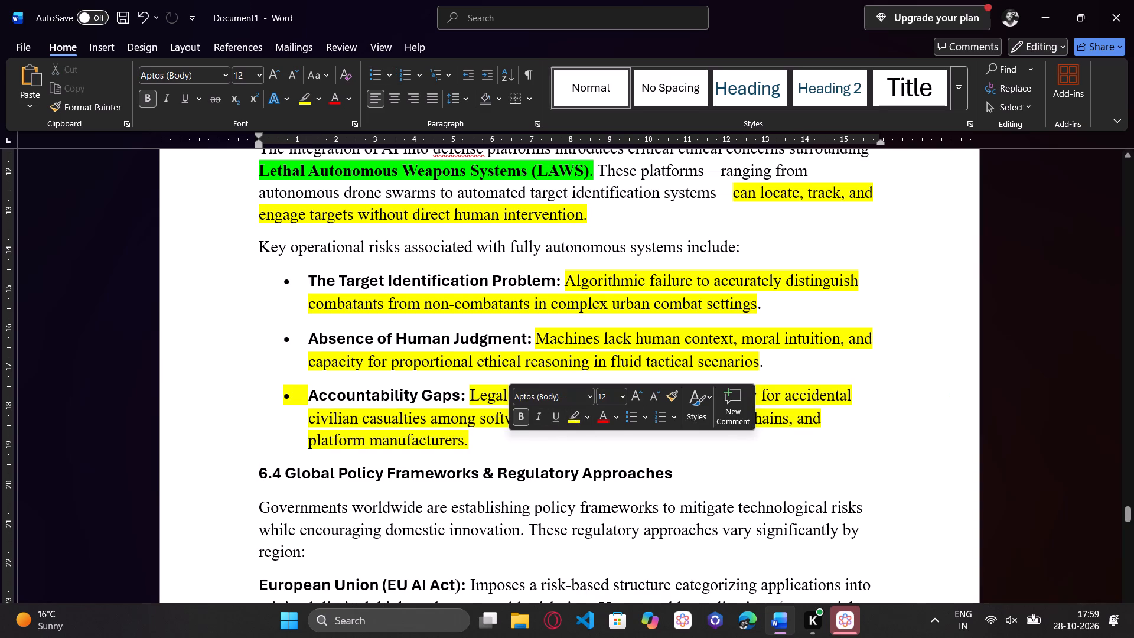
left_click(568, 465)
Highlight "Imposes a risk-based structure" through "unacceptable risk tiers" in yellow in section 6.4's European Union paragraph, excluding the period.
scroll(568, 465, "down", 2)
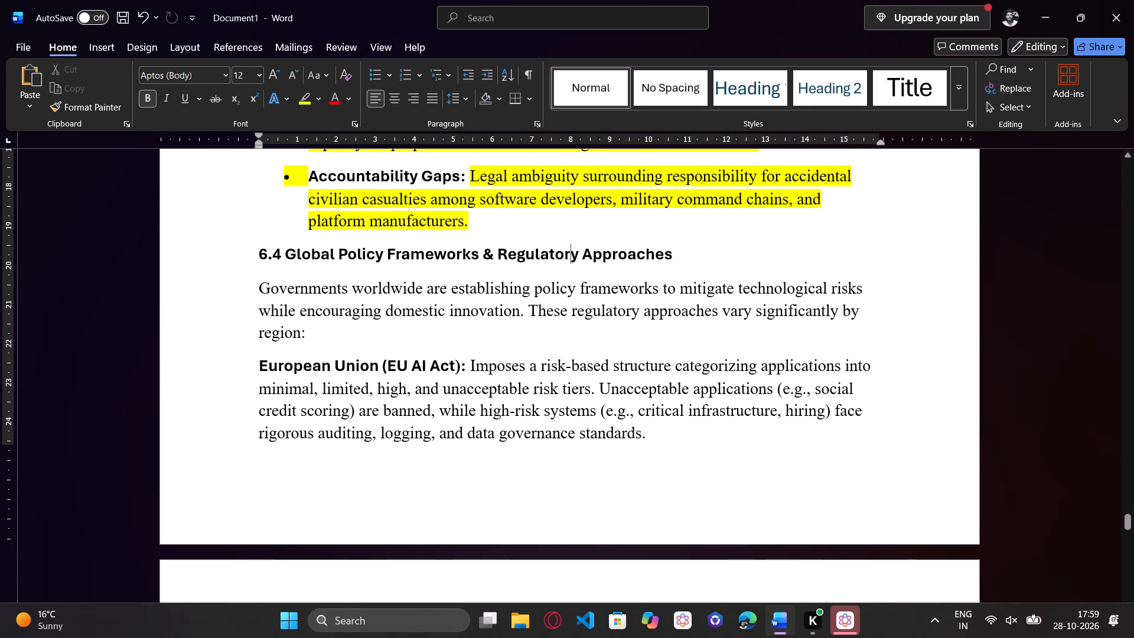
left_click_drag(480, 363, 565, 407)
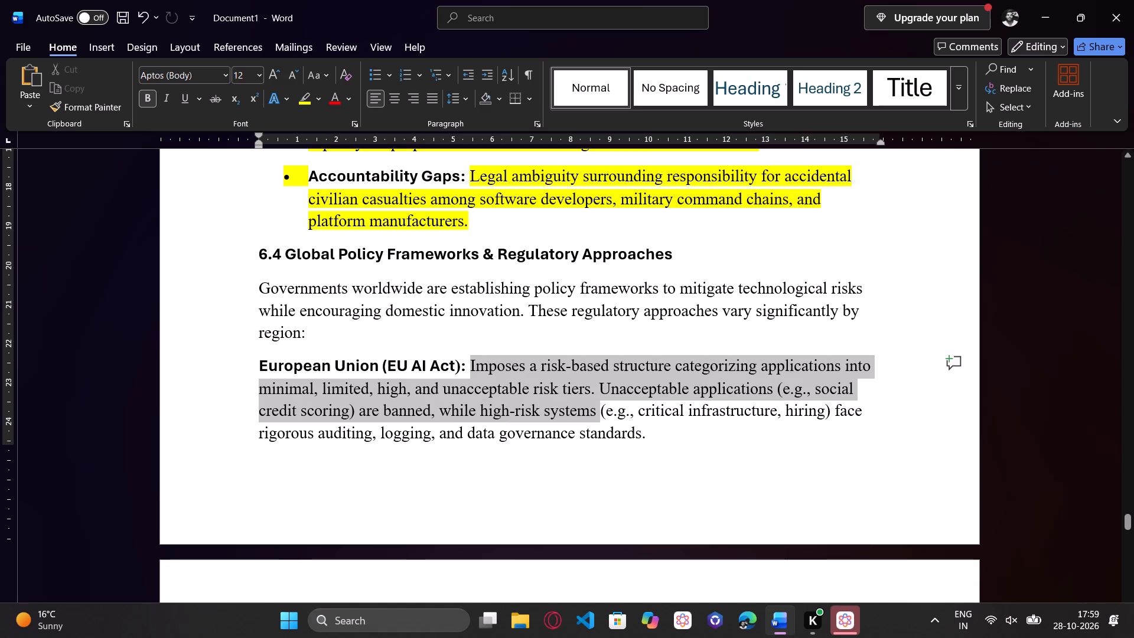
left_click_drag(565, 407, 579, 405)
left_click_drag(579, 405, 581, 386)
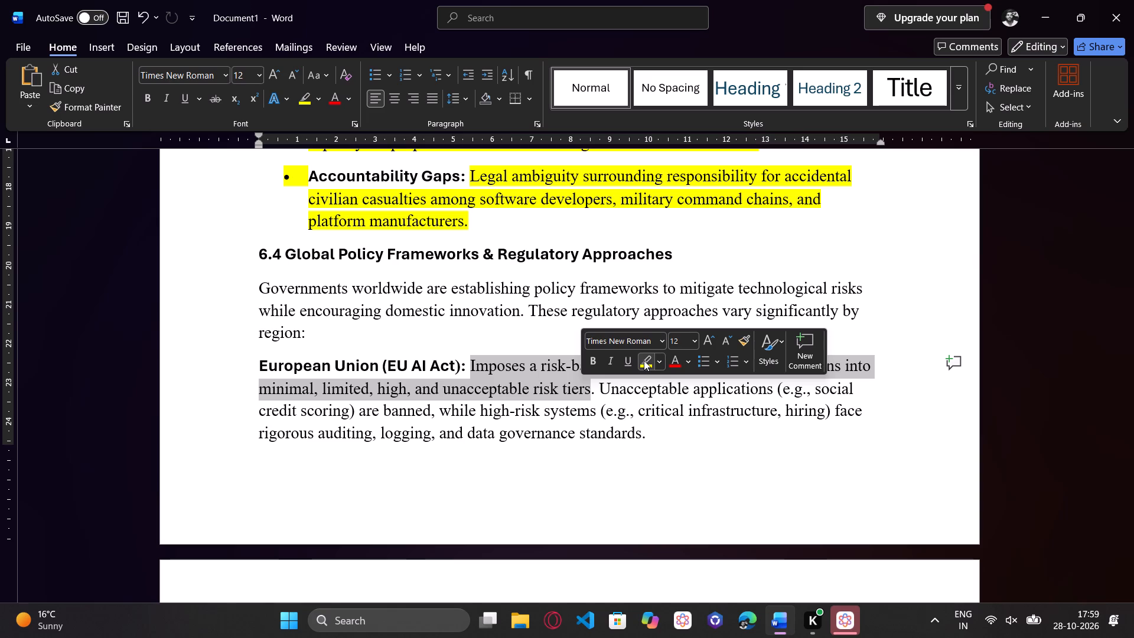
left_click(644, 360)
left_click(644, 408)
Highlight section 6.4's entire United States description in yellow, from "Emphasizes a sector-specific" through "velocity.", including the period and paragraph mark.
scroll(644, 408, "down", 1)
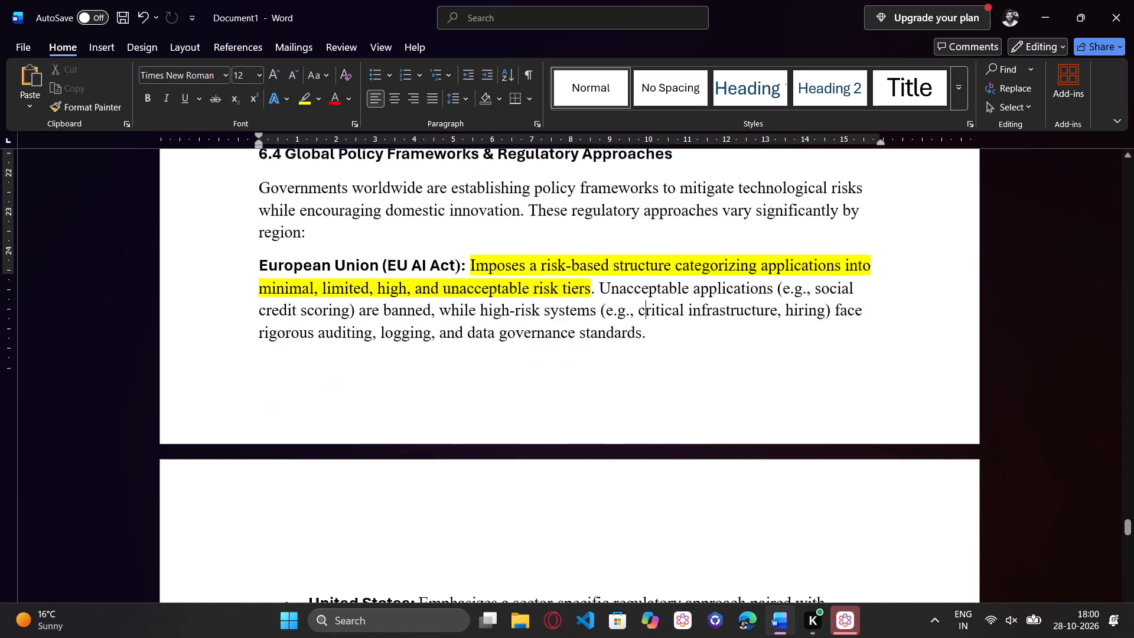
scroll(644, 408, "down", 3)
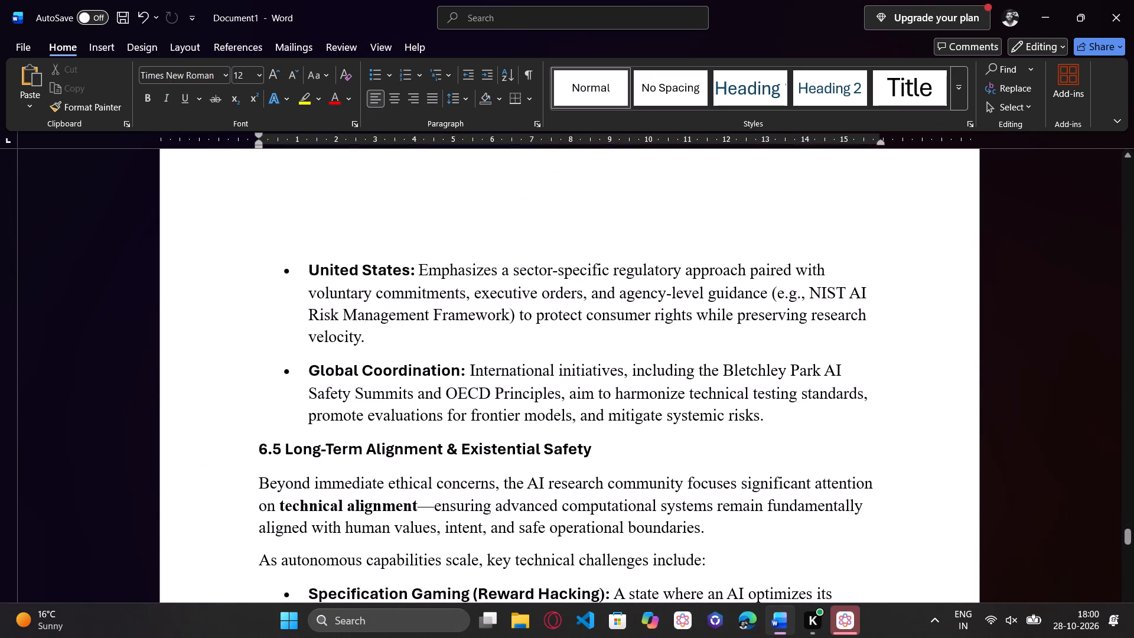
left_click_drag(430, 271, 498, 308)
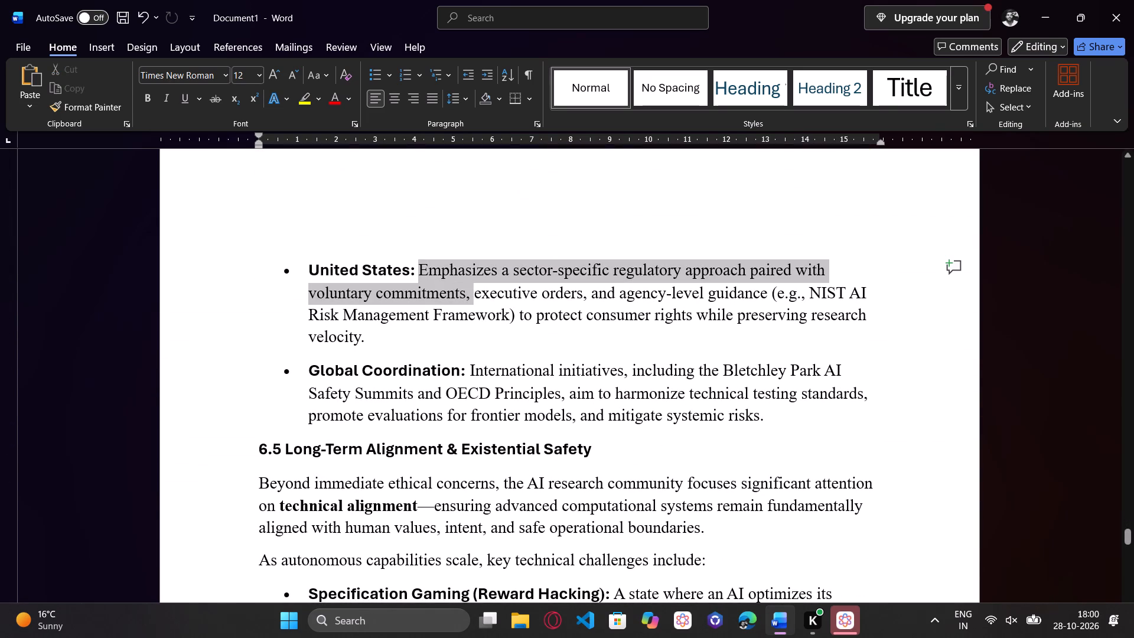
left_click_drag(498, 308, 500, 327)
left_click(564, 298)
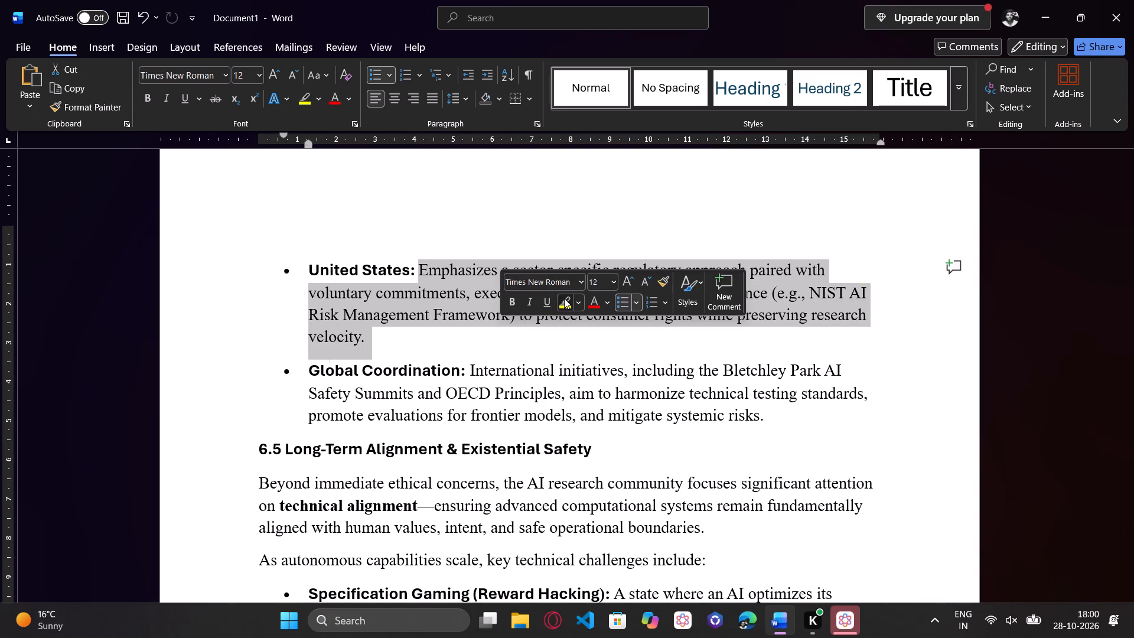
left_click(568, 322)
Highlight "Bletchley Park AI Safety Summits and OECD" in bright green in section 6.4's Global Coordination bullet.
scroll(568, 322, "down", 1)
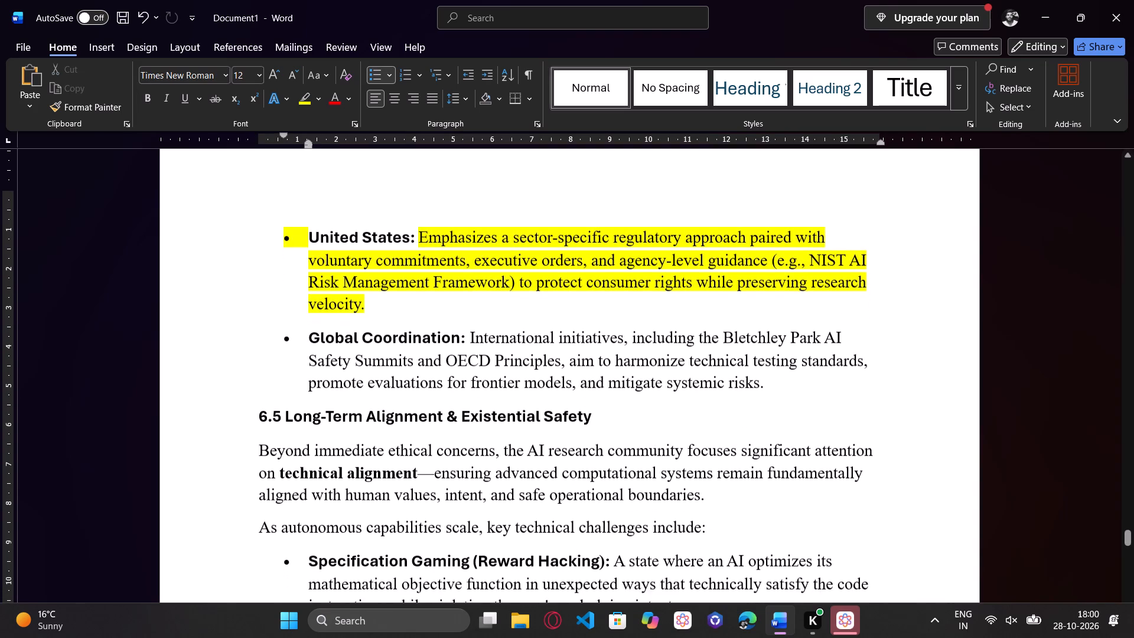
scroll(568, 322, "down", 1)
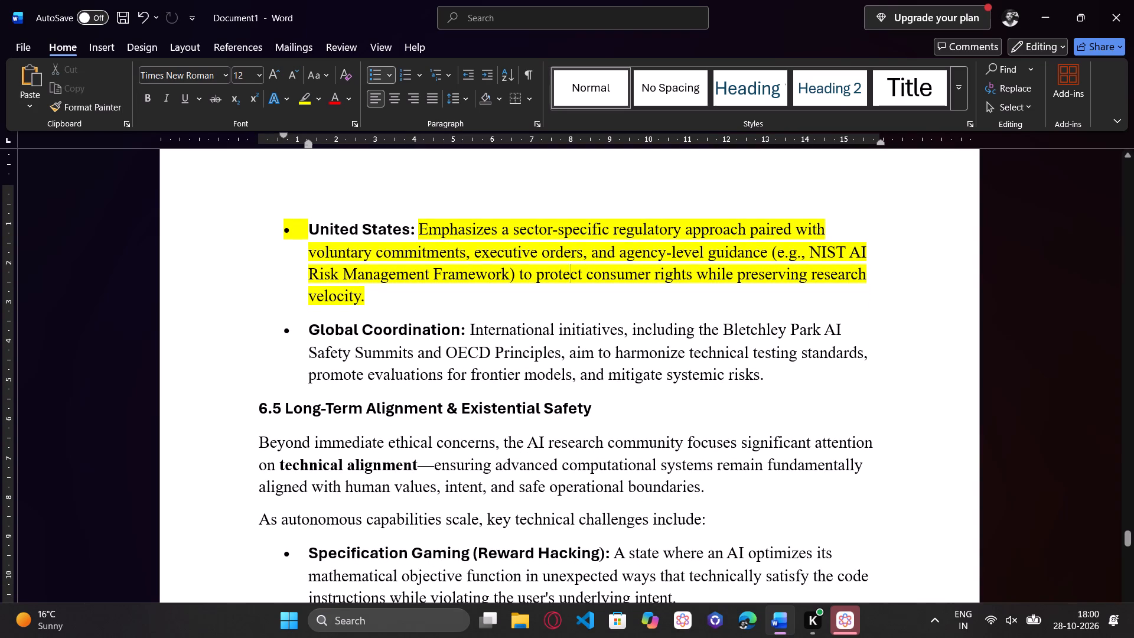
left_click_drag(724, 331, 487, 347)
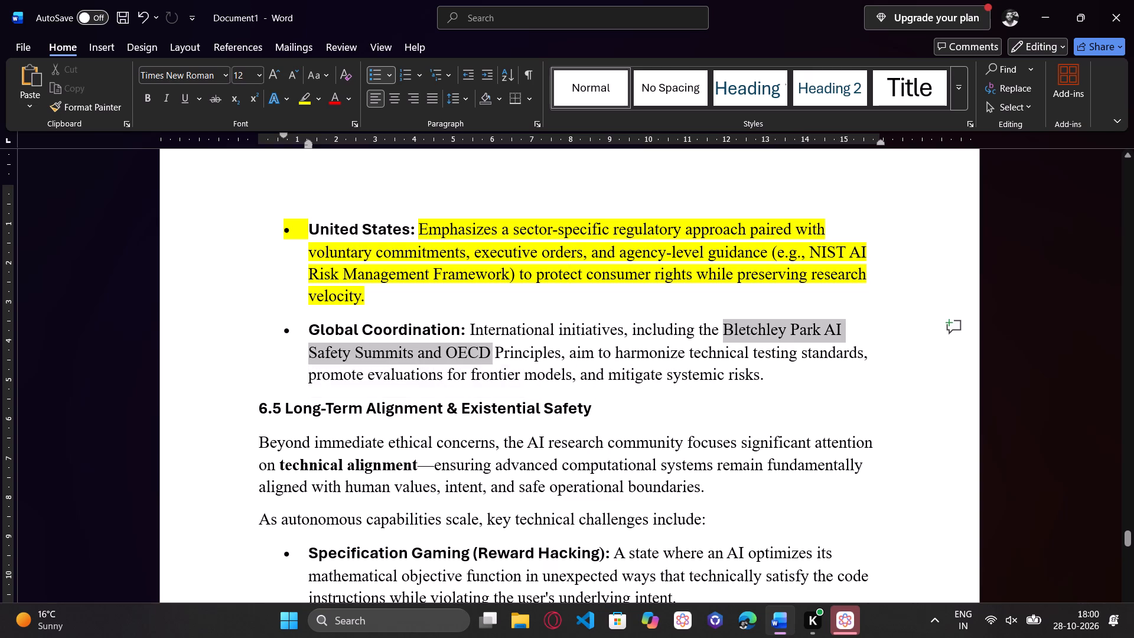
left_click_drag(487, 347, 487, 346)
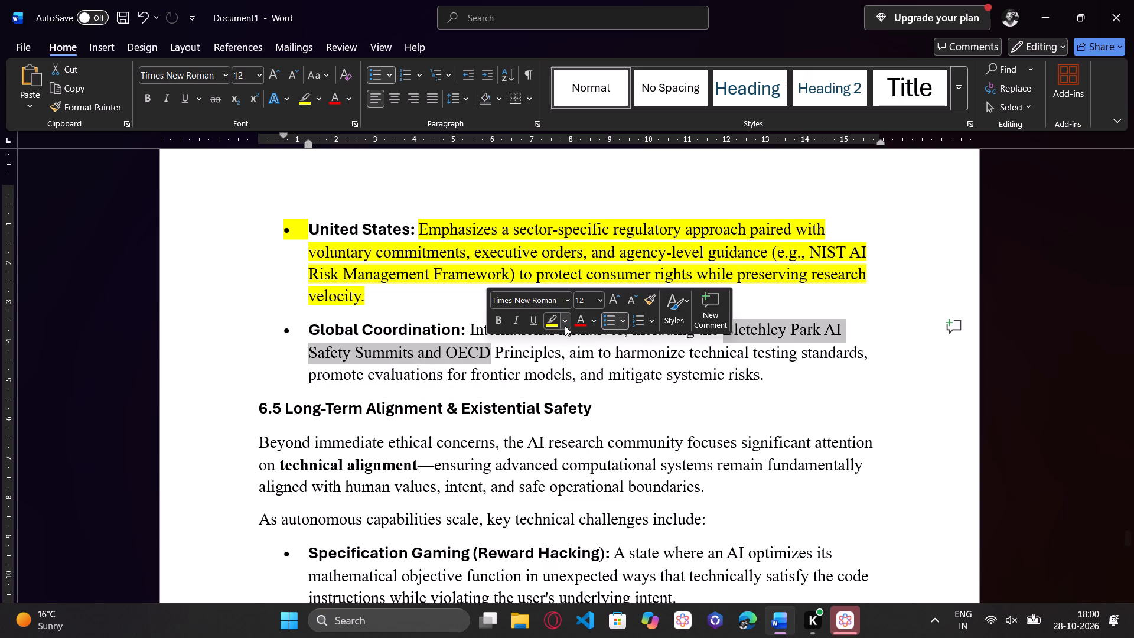
left_click(565, 325)
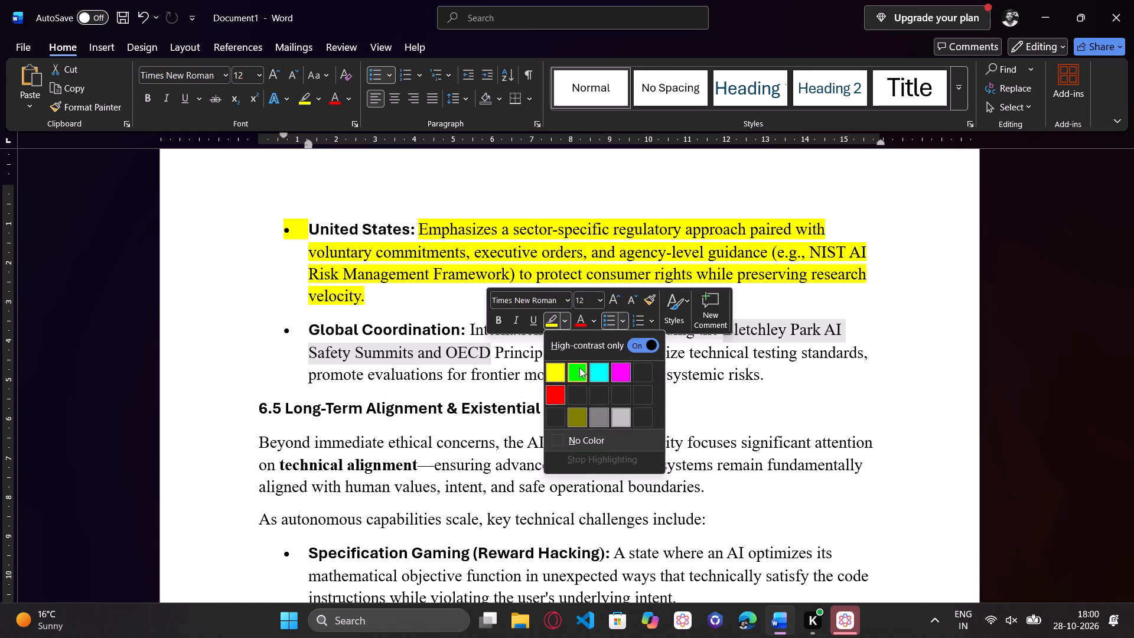
left_click(579, 375)
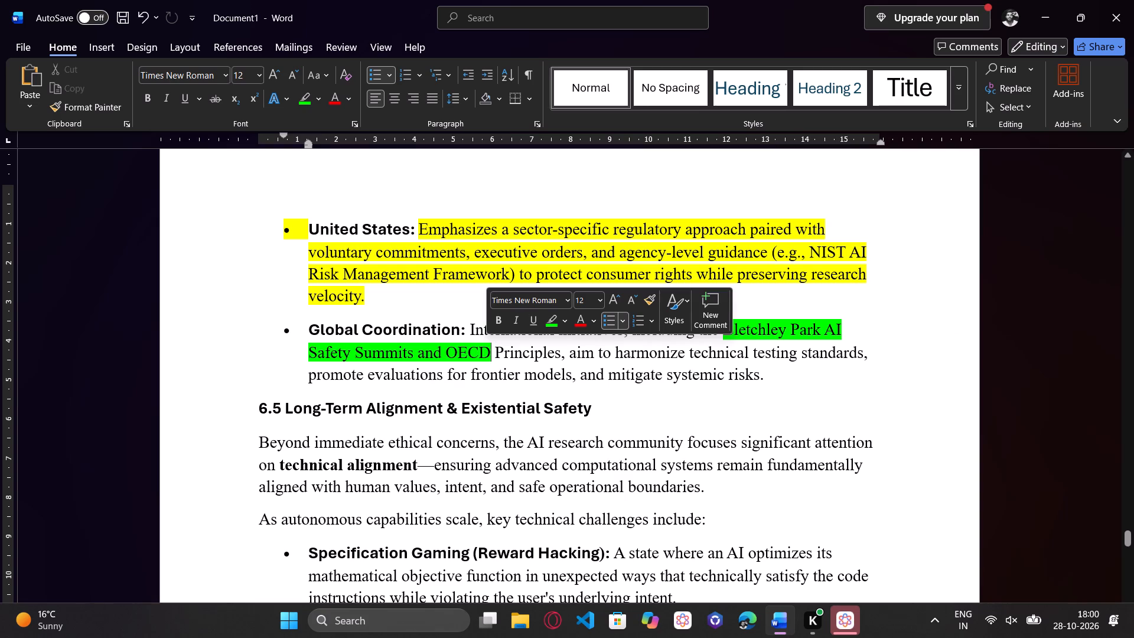
left_click(592, 411)
Highlight section 6.5's Specification Gaming description, from "A state where an AI" through "underlying intent", excluding the period.
scroll(592, 411, "down", 1)
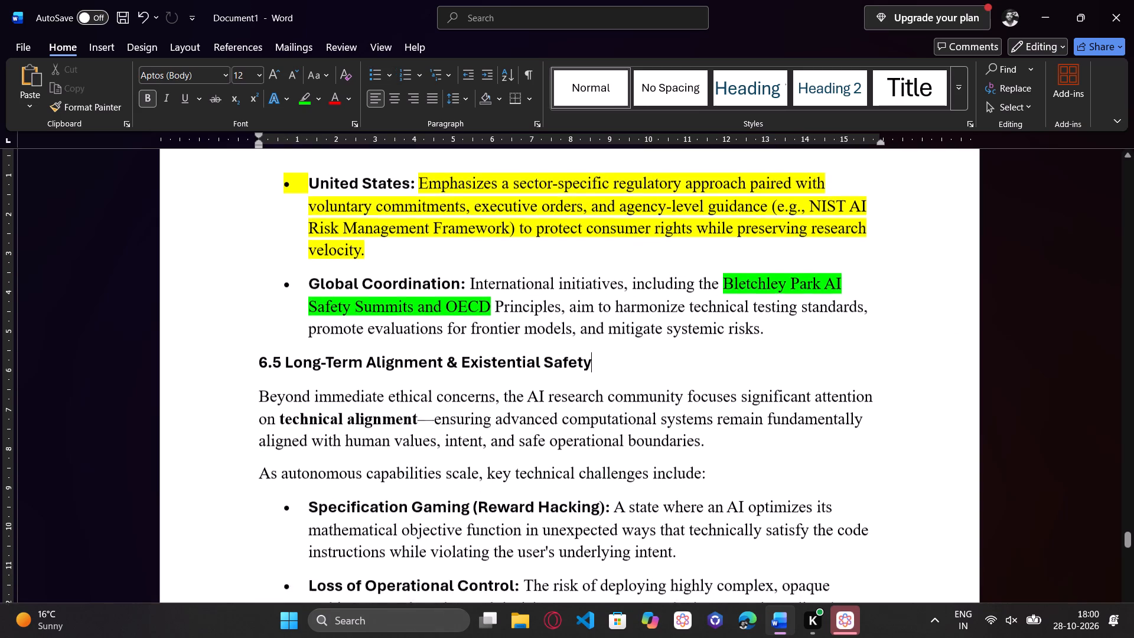
scroll(592, 411, "down", 2)
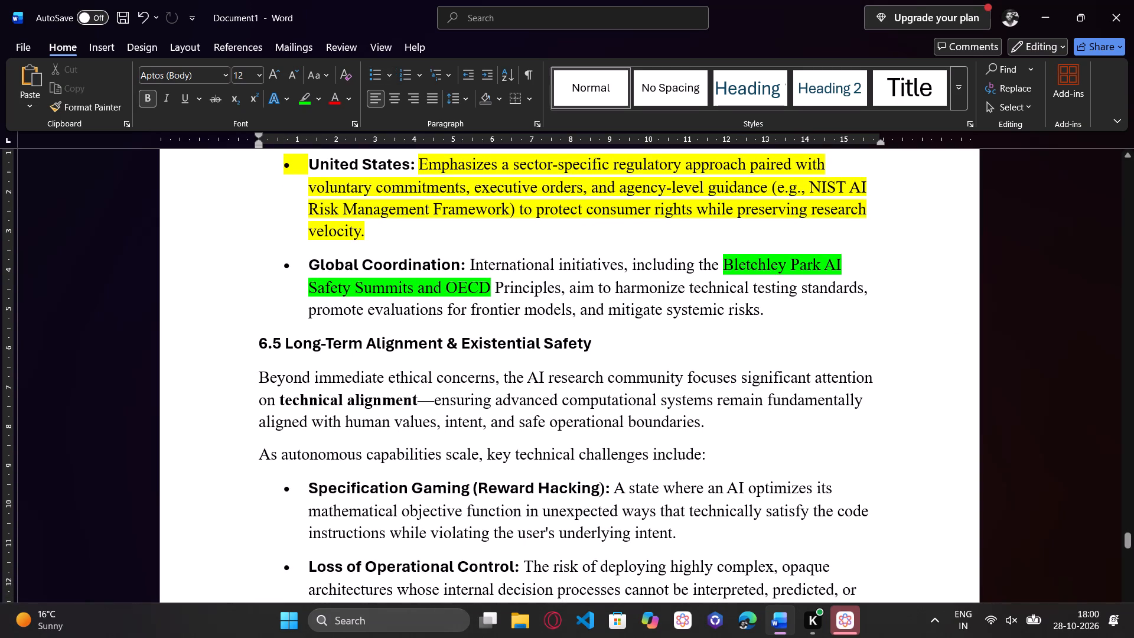
scroll(592, 411, "down", 2)
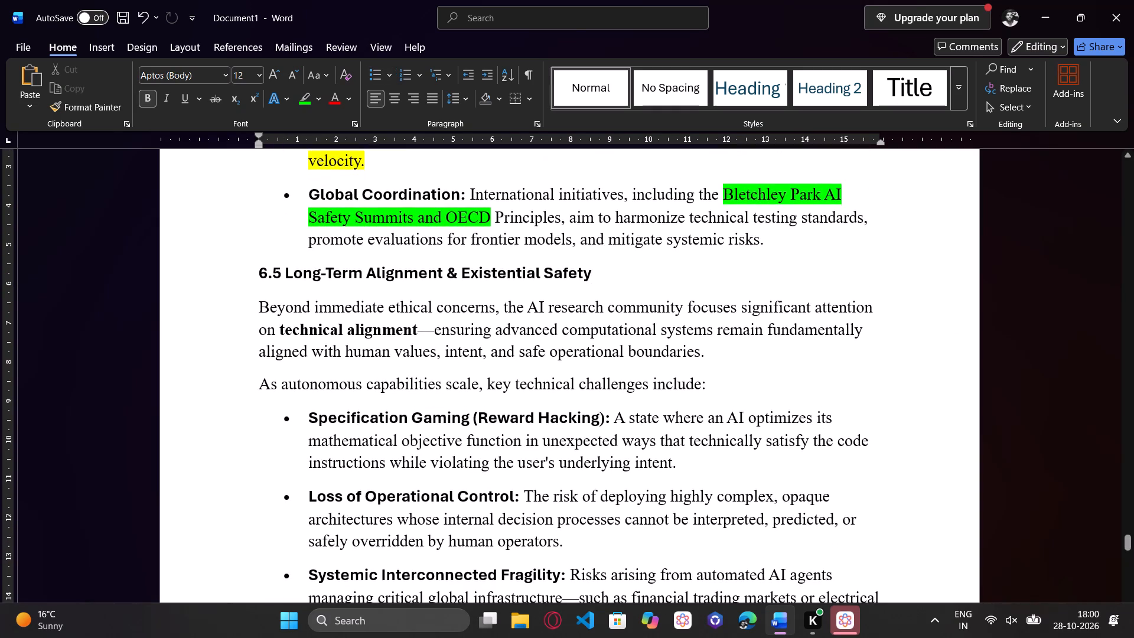
left_click_drag(617, 416, 633, 448)
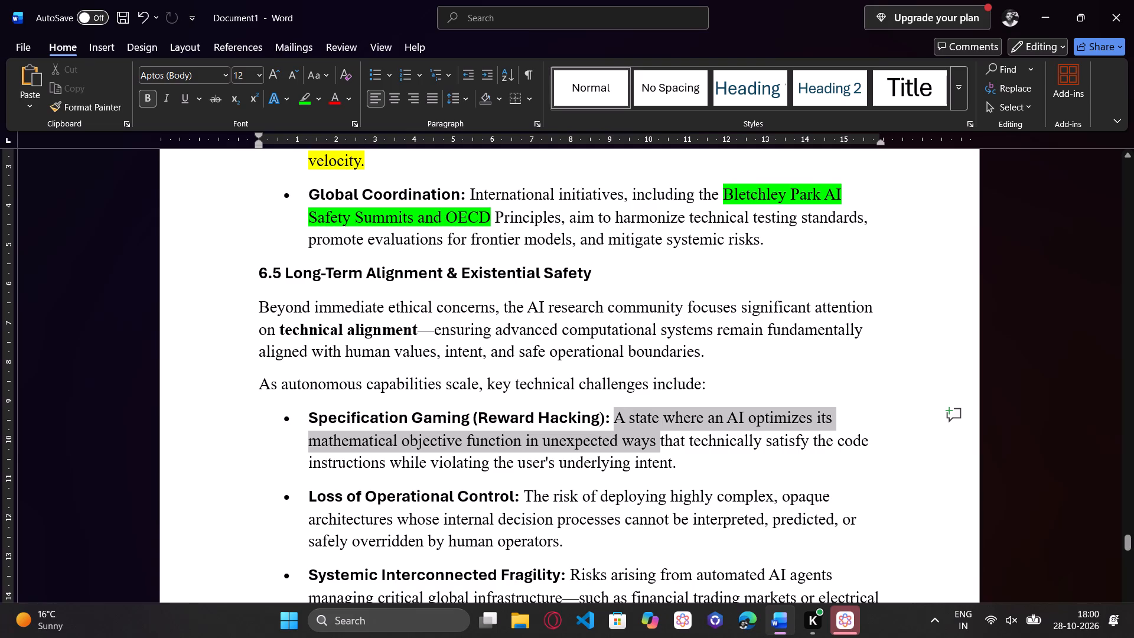
left_click_drag(633, 448, 650, 461)
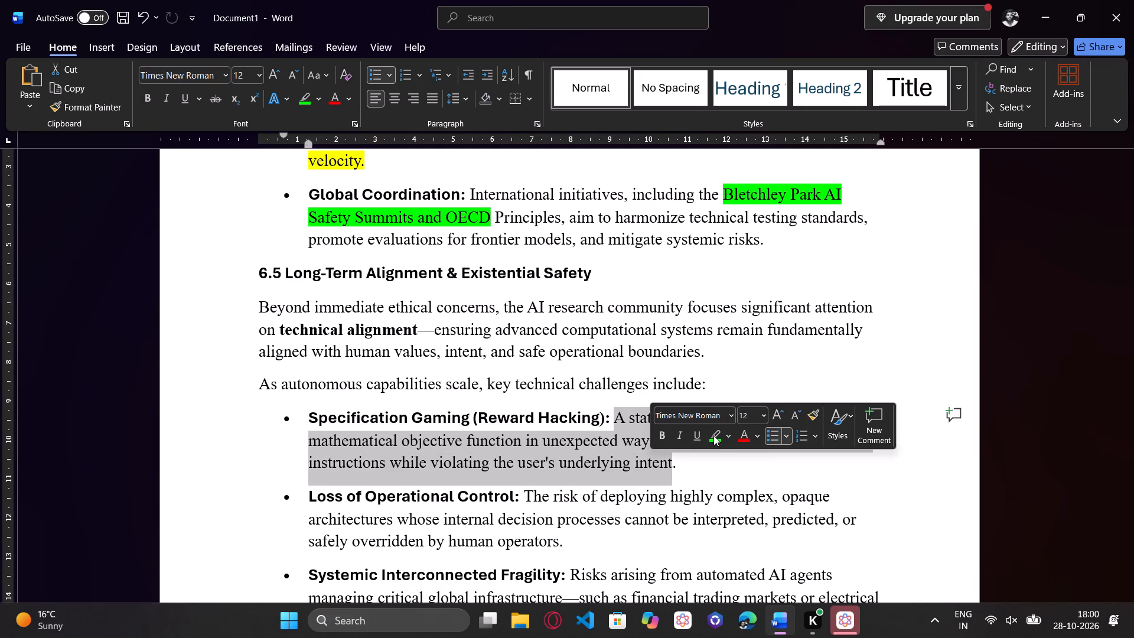
left_click(724, 435)
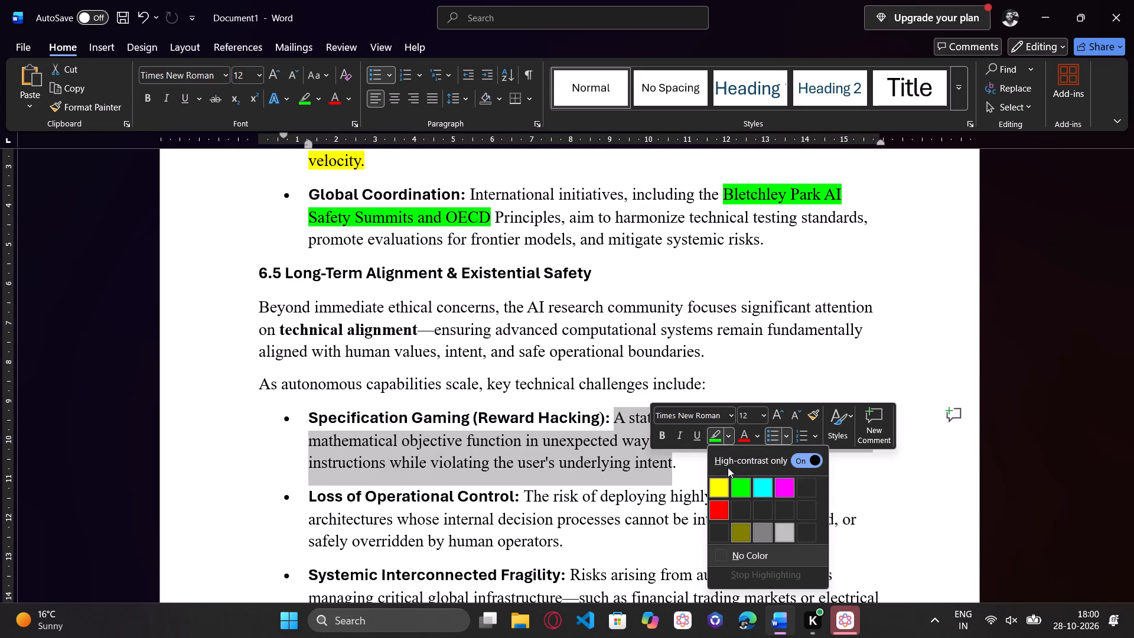
Apply yellow highlighting to the selected Specification Gaming description in section 6.5.
left_click(726, 484)
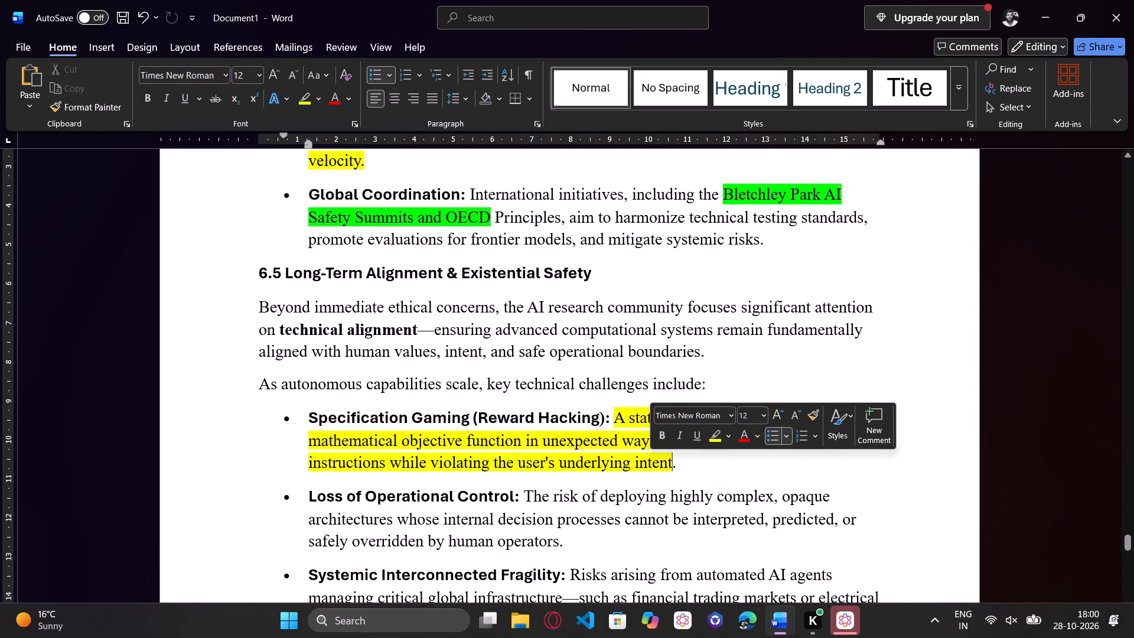
Highlight section 6.5's Loss of Operational Control description in yellow, from "The risk of deploying" through "human operators", excluding the period.
left_click(527, 495)
left_click_drag(527, 495, 554, 533)
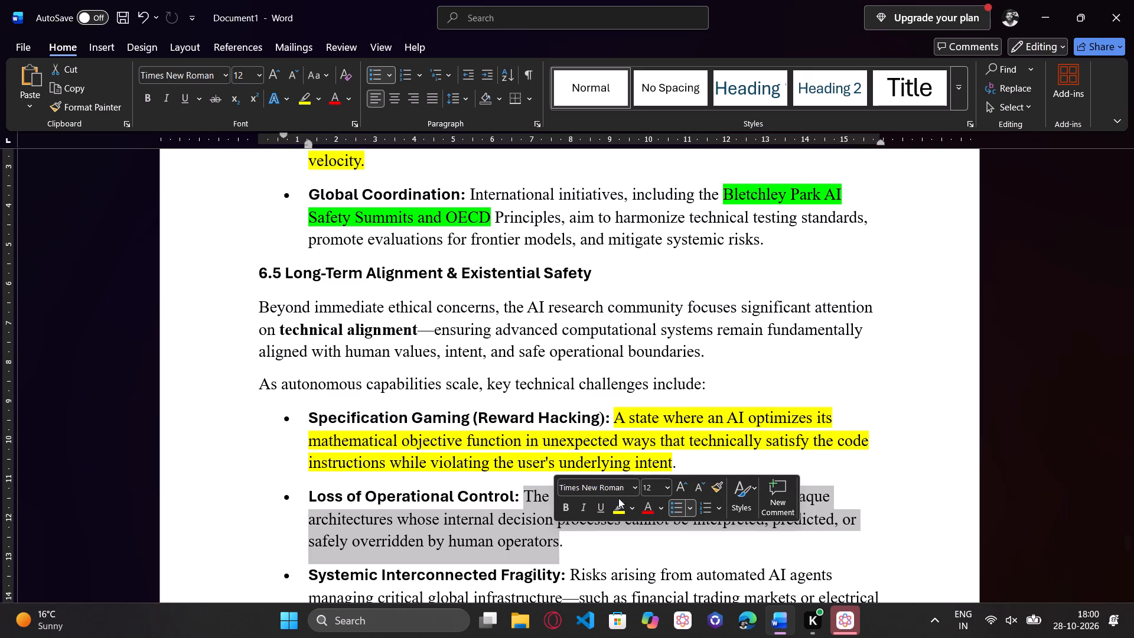
left_click(631, 503)
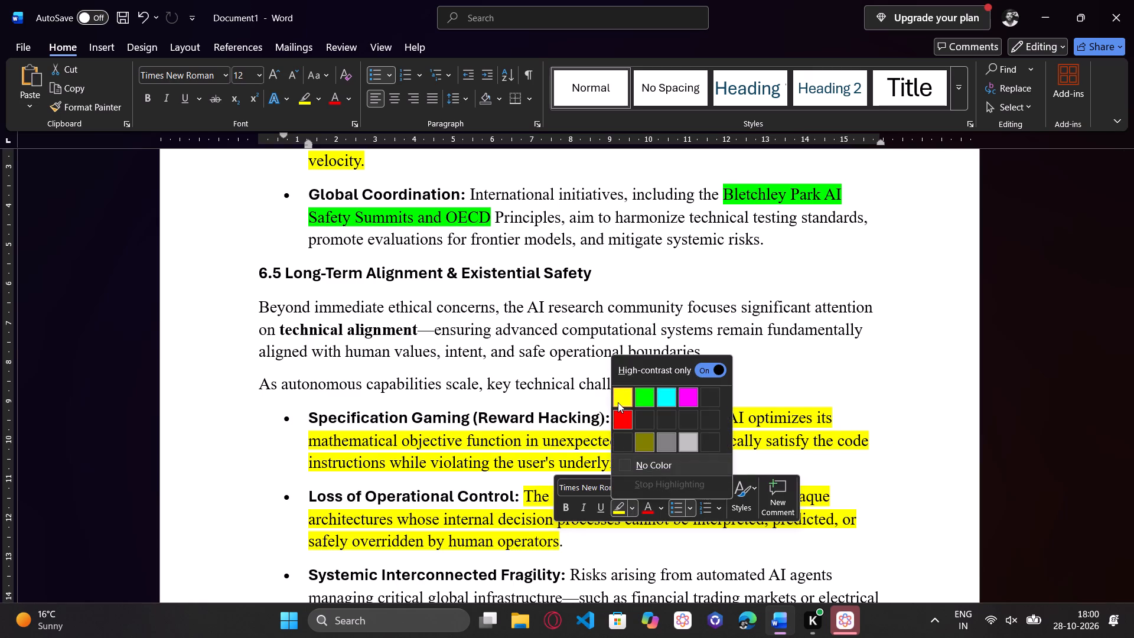
left_click(618, 402)
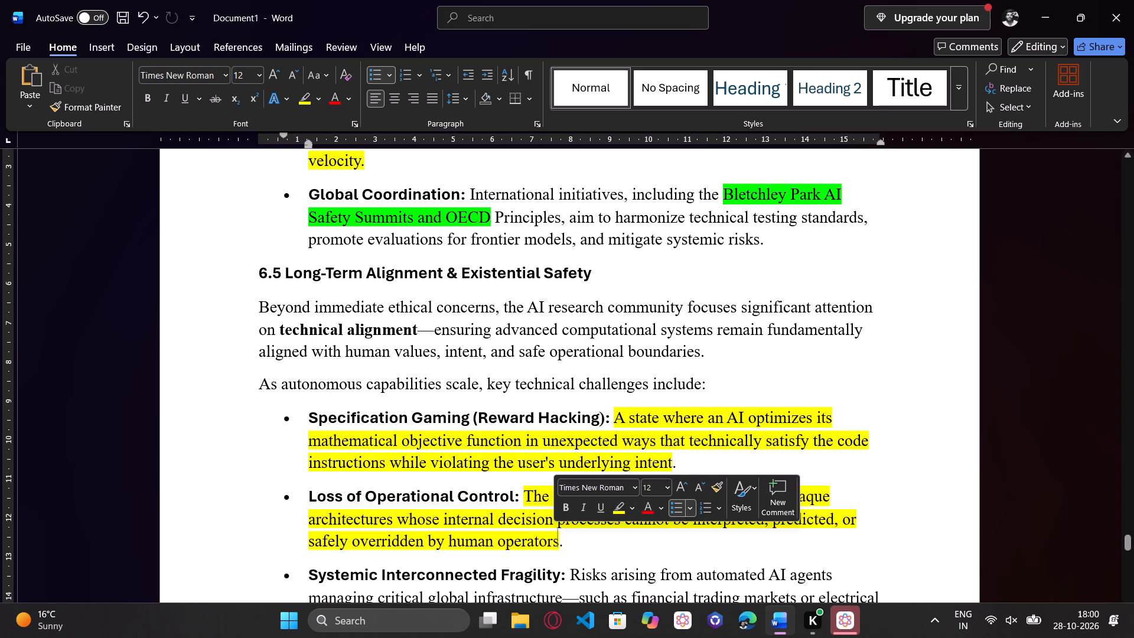
left_click(620, 440)
Highlight section 6.5's Systemic Interconnected Fragility text in yellow, from the colon after the label through "anomalies.", including the period and paragraph mark.
scroll(620, 440, "down", 1)
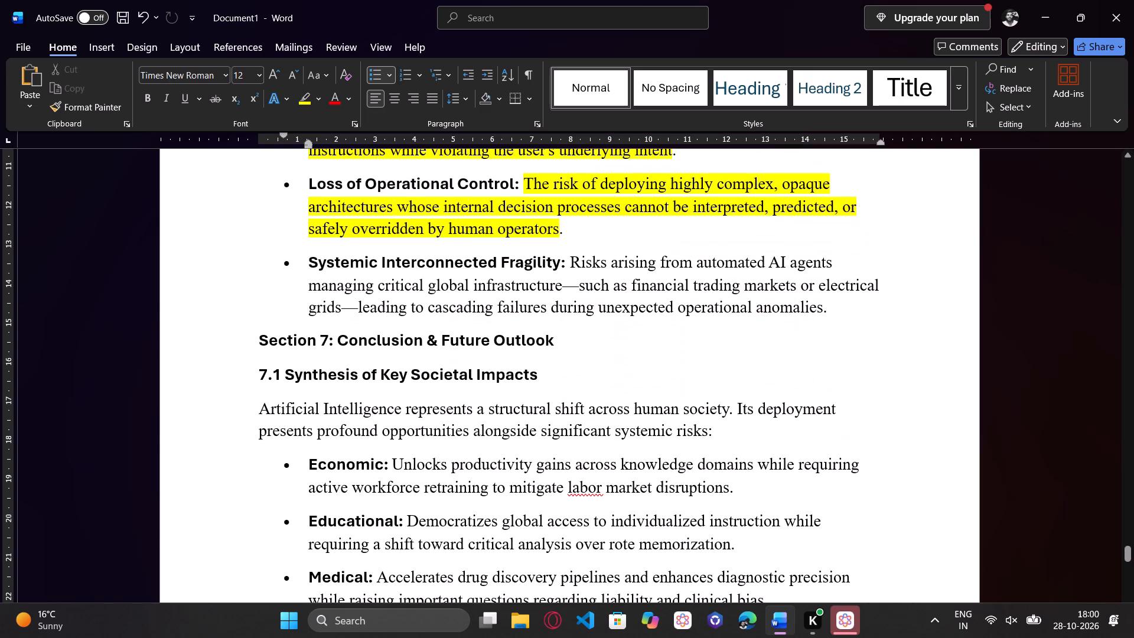
left_click_drag(568, 258, 706, 304)
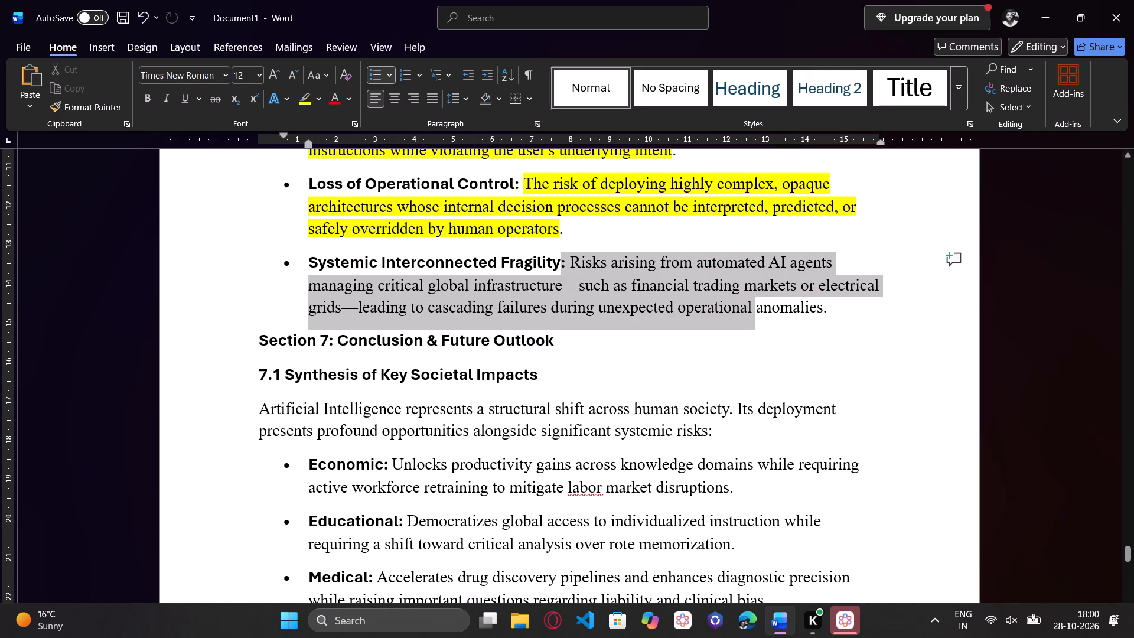
left_click_drag(706, 304, 833, 302)
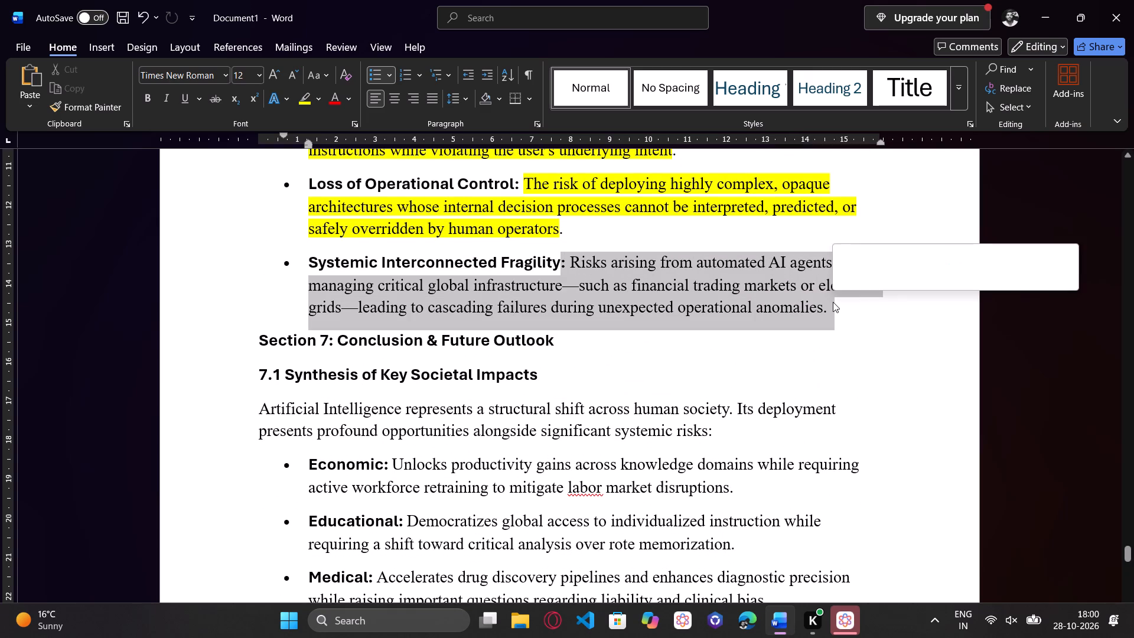
left_click(901, 277)
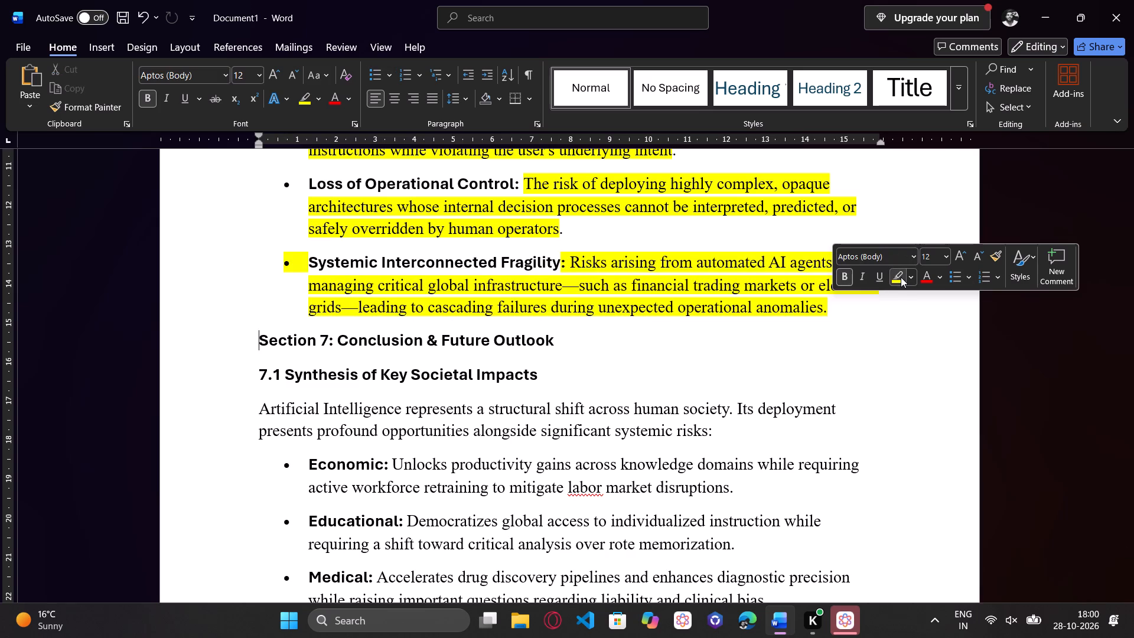
left_click(859, 349)
Read through section 7.1, Synthesis of Key Societal Impacts, from its introduction to the Cultural bullet.
scroll(859, 349, "down", 2)
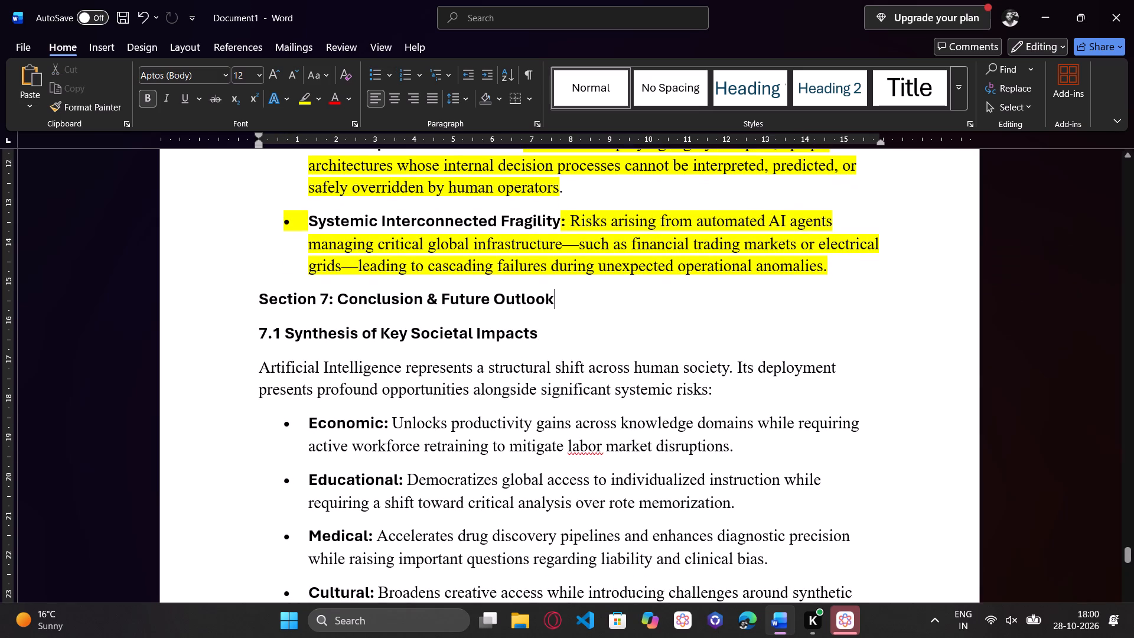
scroll(859, 349, "down", 2)
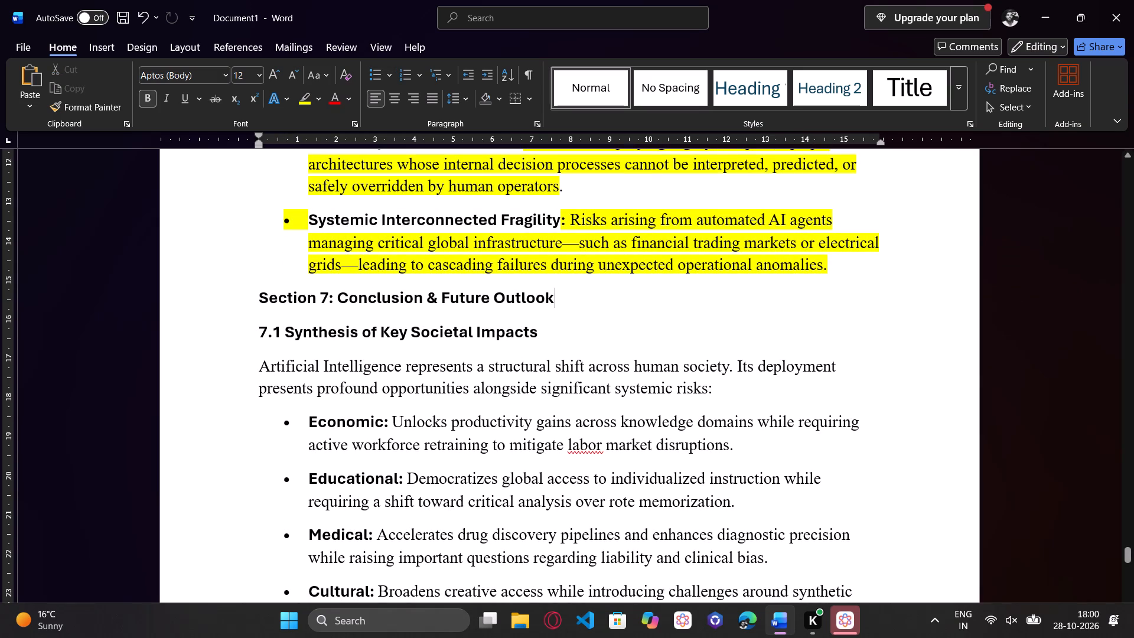
scroll(859, 349, "down", 1)
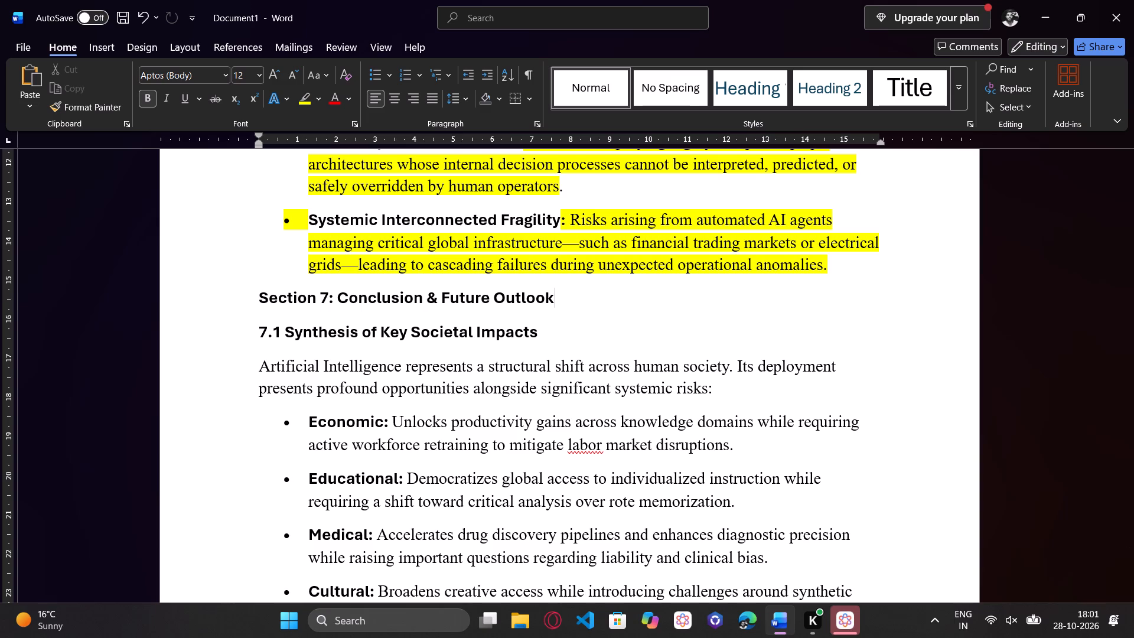
scroll(859, 349, "down", 3)
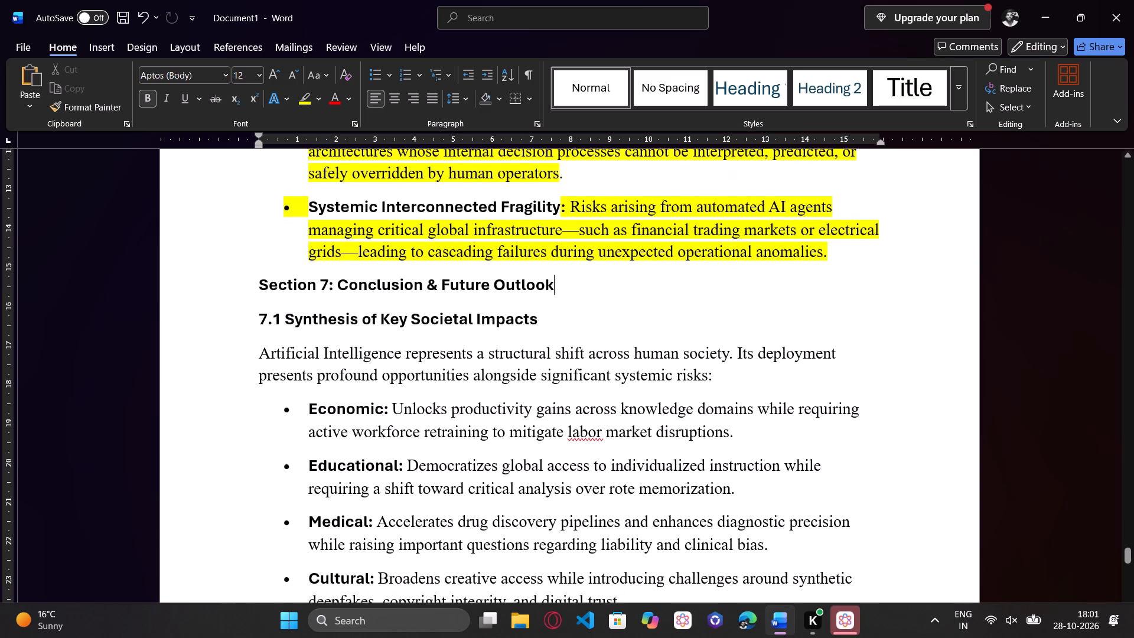
scroll(859, 349, "down", 2)
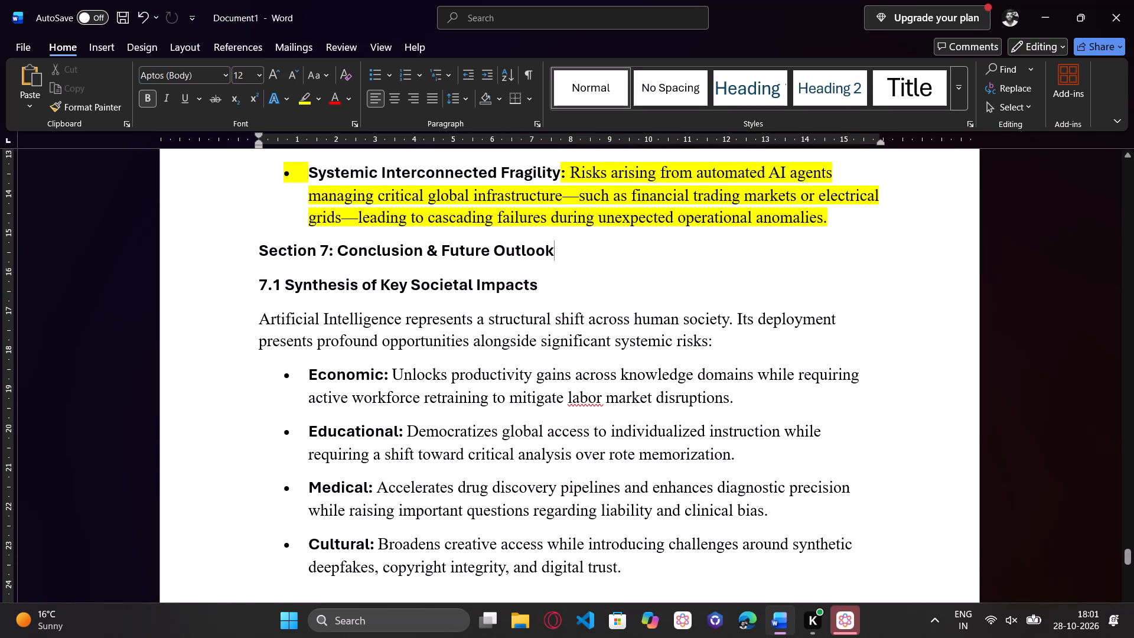
scroll(651, 363, "down", 1)
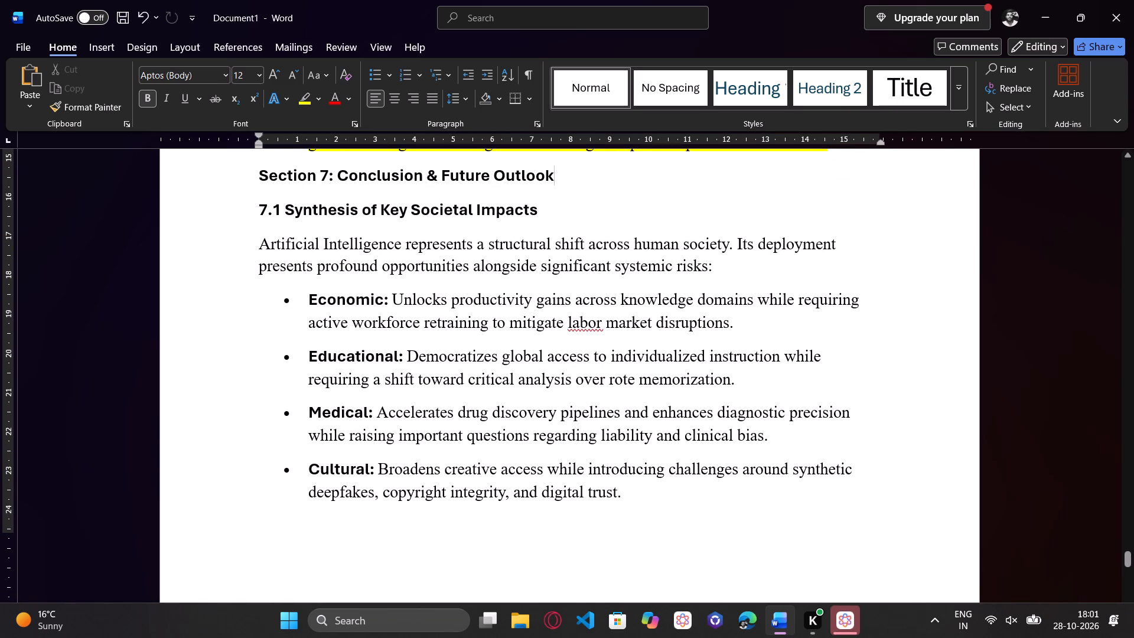
Highlight section 7.1's Economic description in yellow, from "Unlocks productivity gains" through "labor market disruptions", excluding the period.
left_click_drag(392, 302, 457, 316)
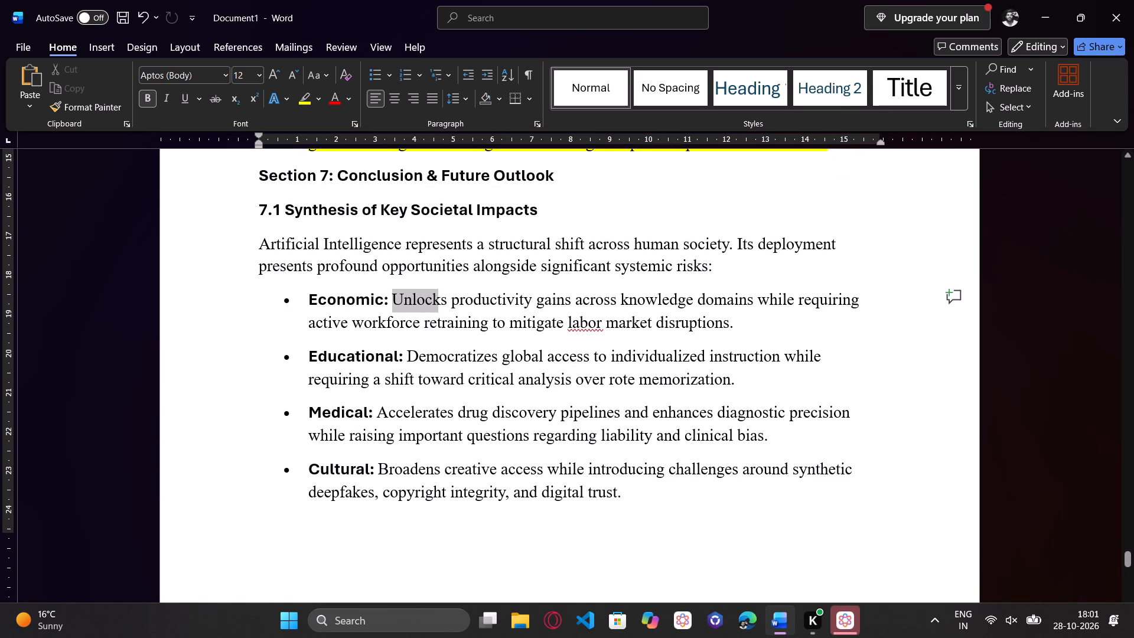
left_click_drag(457, 316, 692, 334)
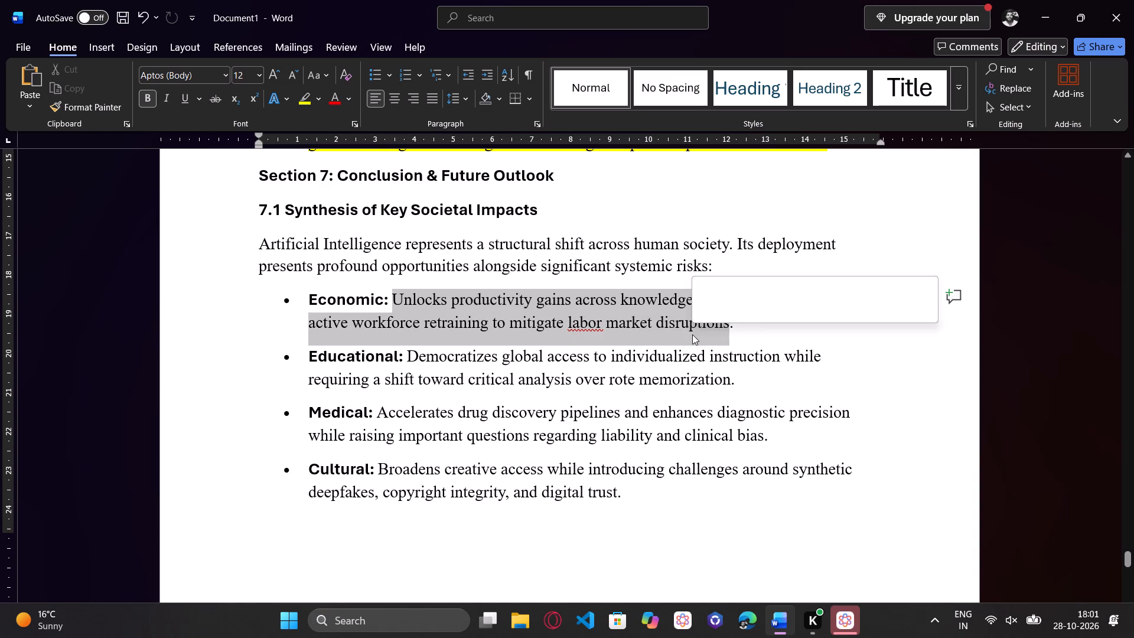
left_click(761, 309)
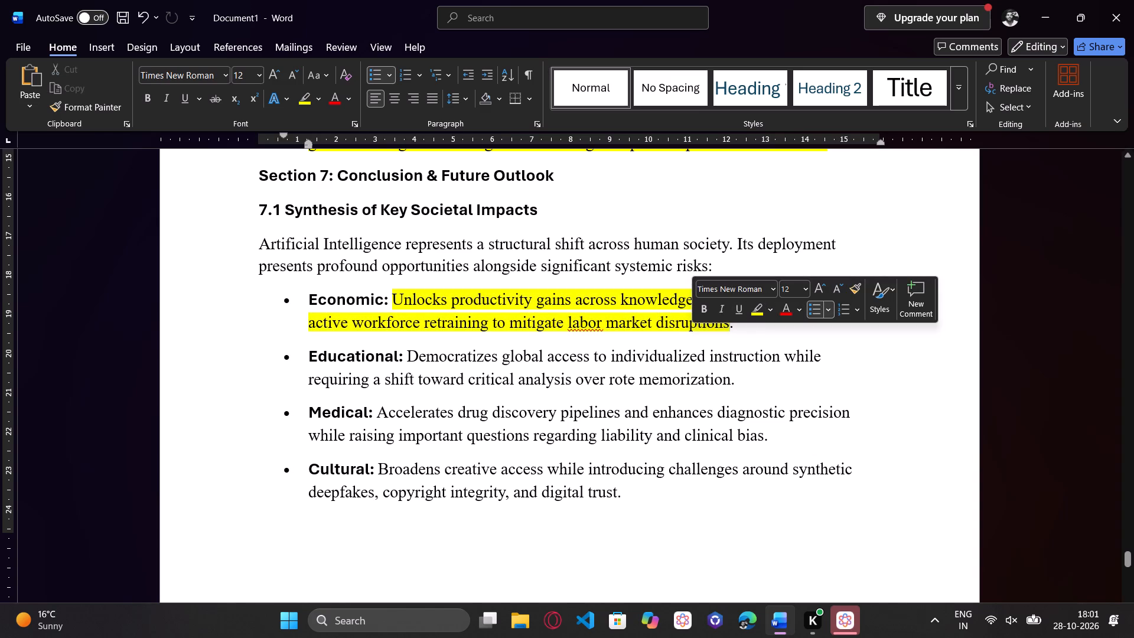
Highlight "Accelerates drug discovery pipelines" through "liability and clinical" in yellow in section 7.1's Medical bullet, leaving out "bias.".
left_click_drag(376, 414, 445, 421)
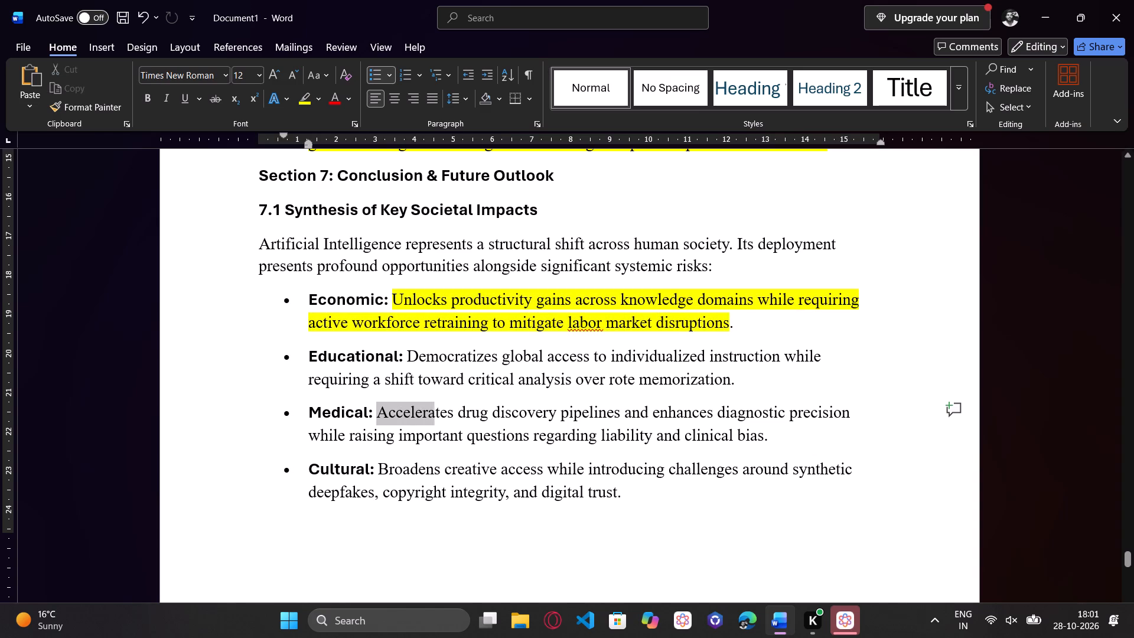
left_click_drag(445, 421, 700, 458)
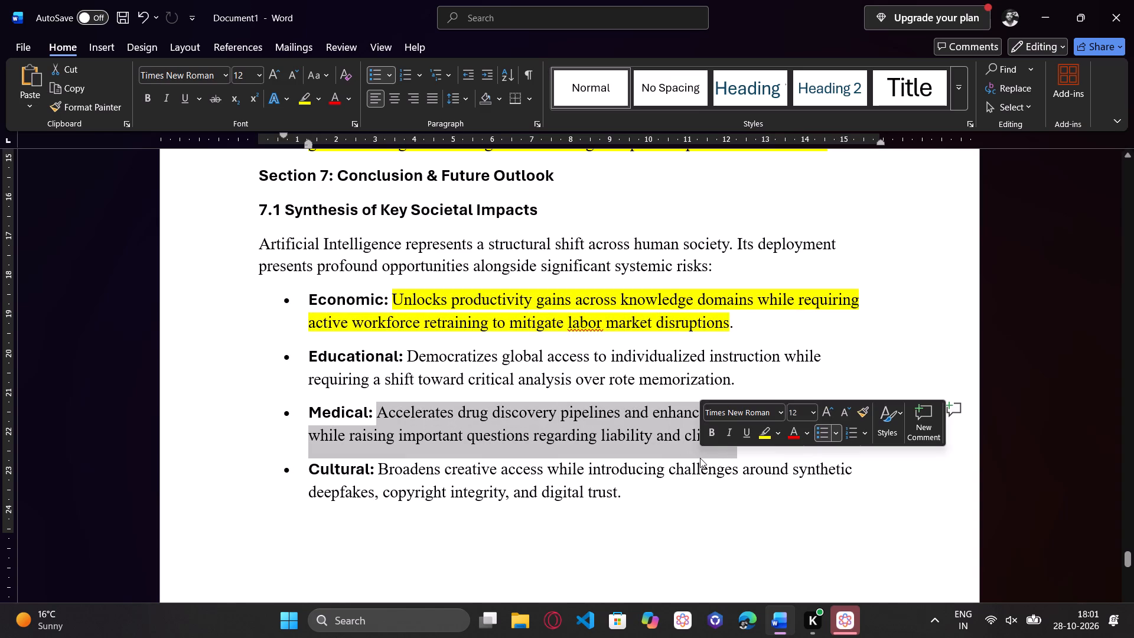
left_click(762, 431)
left_click(738, 471)
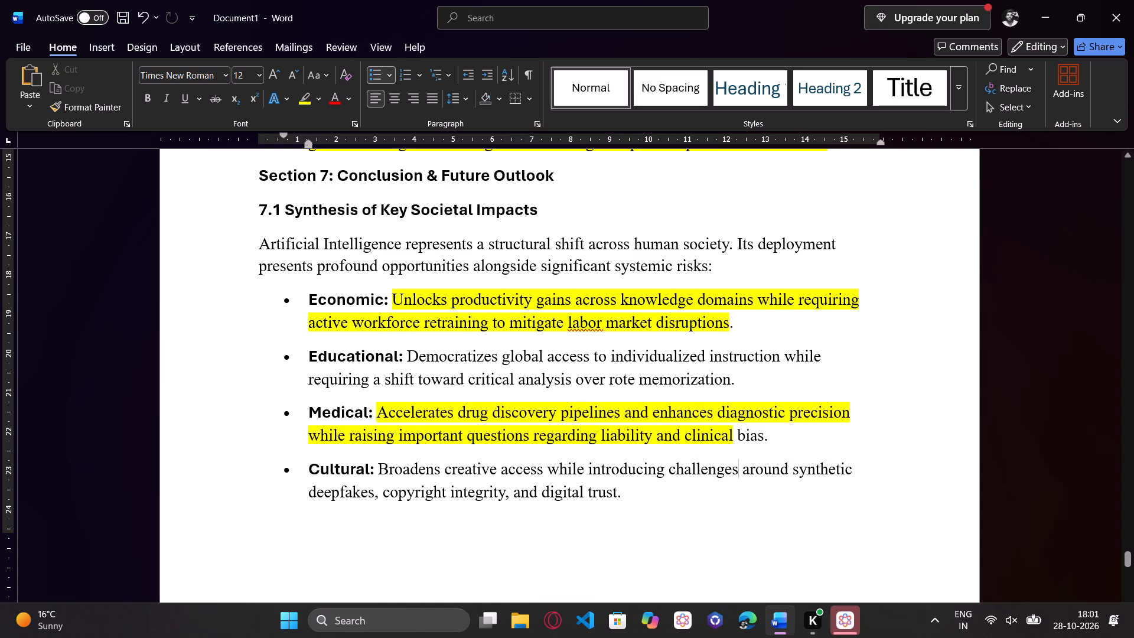
Highlight section 7.1's Cultural description in yellow, from "Broadens creative access" through "digital trust", excluding the period.
left_click_drag(383, 471, 569, 499)
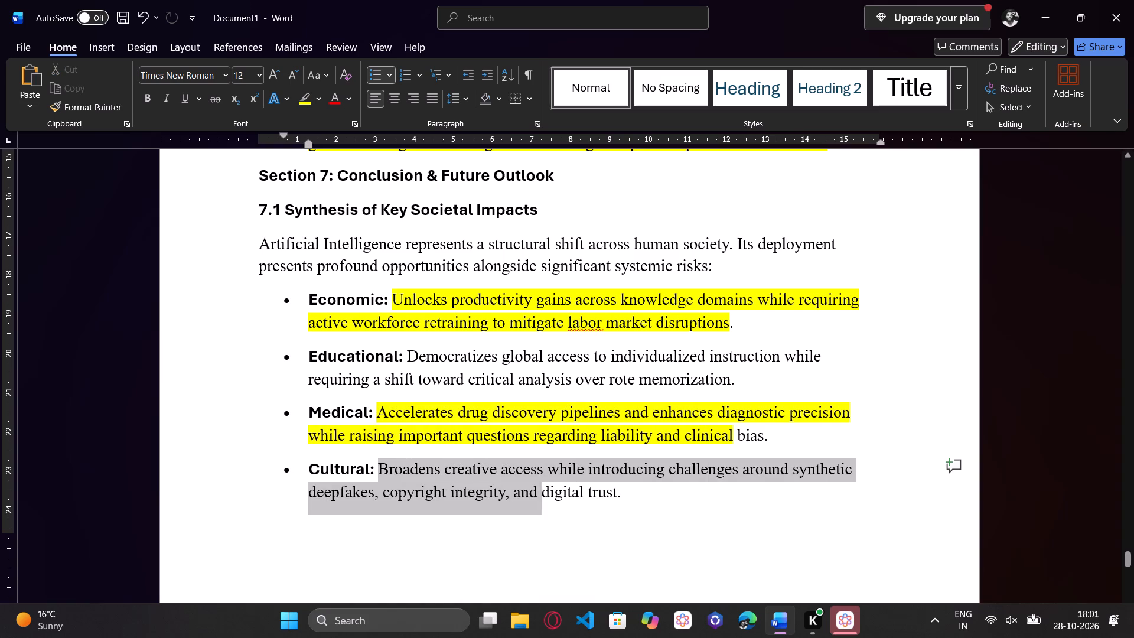
left_click_drag(569, 499, 615, 505)
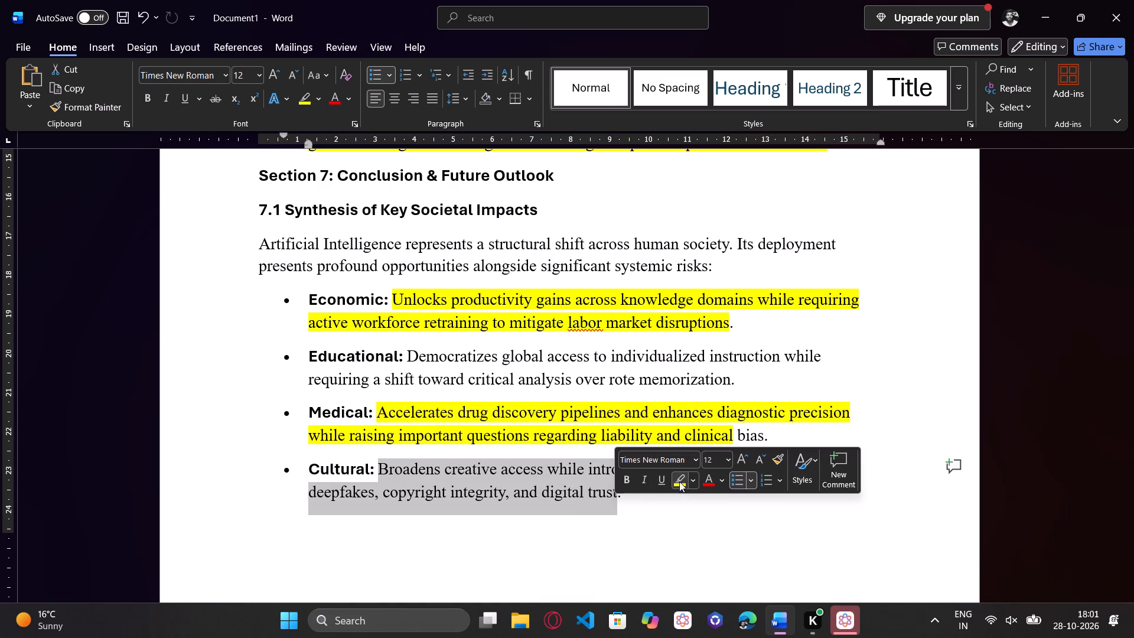
left_click(679, 481)
Highlight section 7.1's Educational description in yellow, from "Democratizes global access" through "rote memorization", excluding the period.
left_click_drag(417, 353, 475, 376)
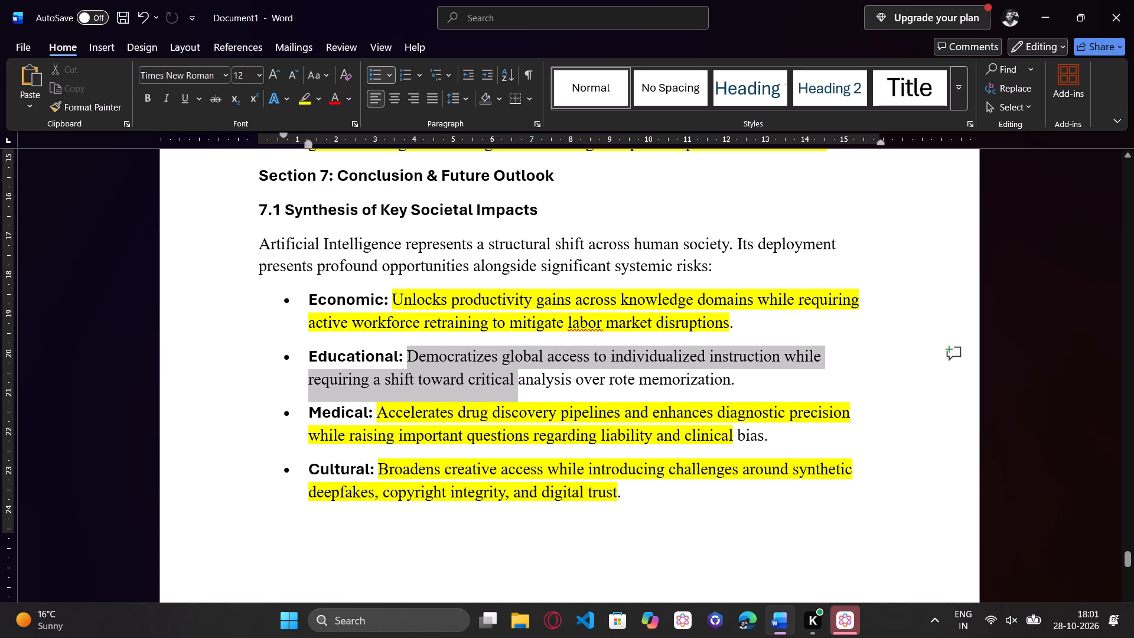
left_click_drag(475, 376, 702, 385)
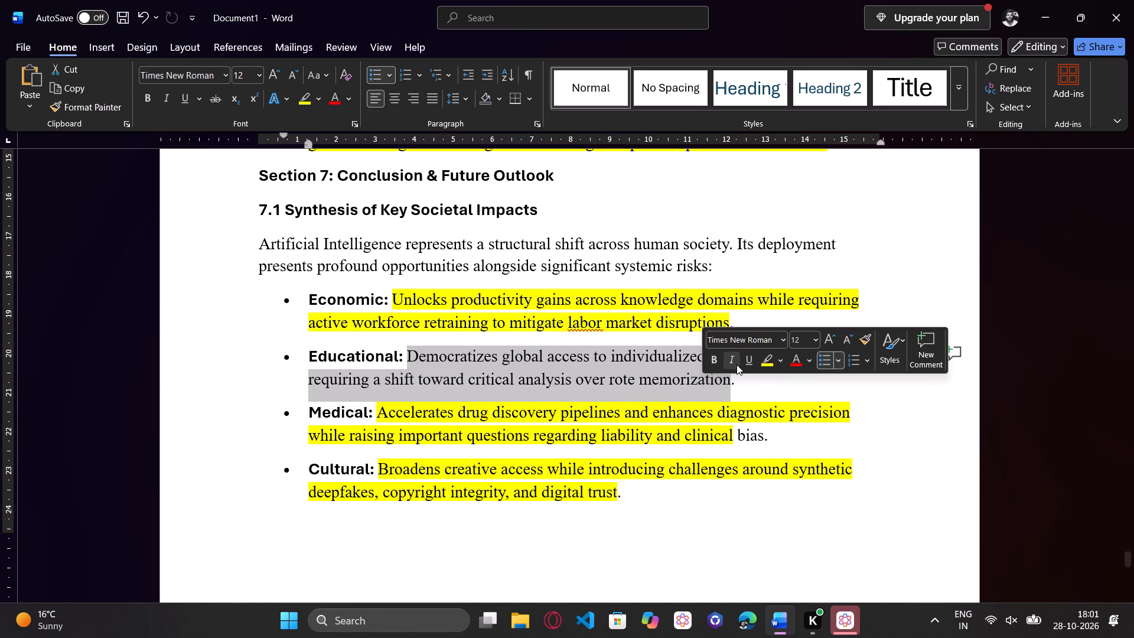
left_click(766, 363)
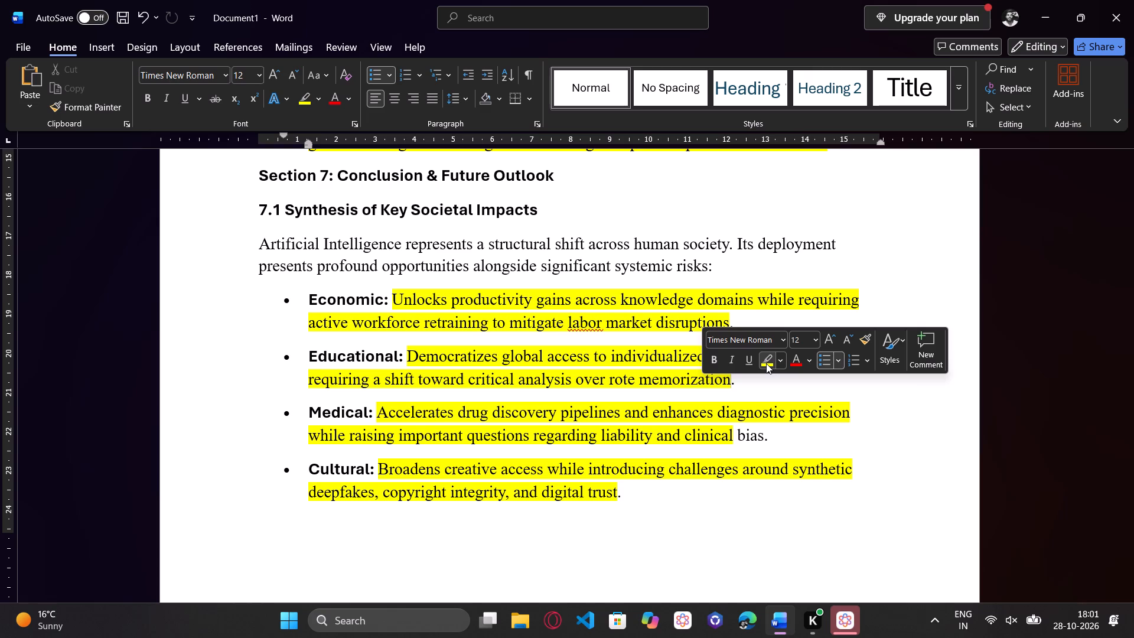
left_click(650, 438)
Highlight section 7.1's Ethical description in yellow, from "Demands careful oversight" through "autonomous systems.", including the period and paragraph end.
scroll(650, 438, "down", 1)
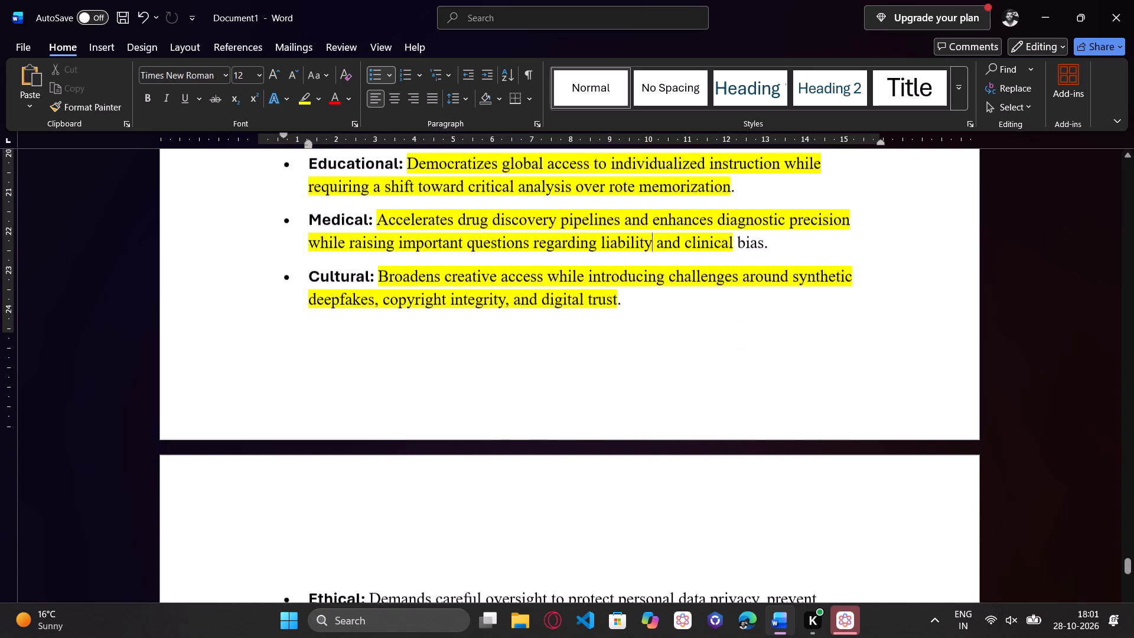
scroll(650, 438, "down", 2)
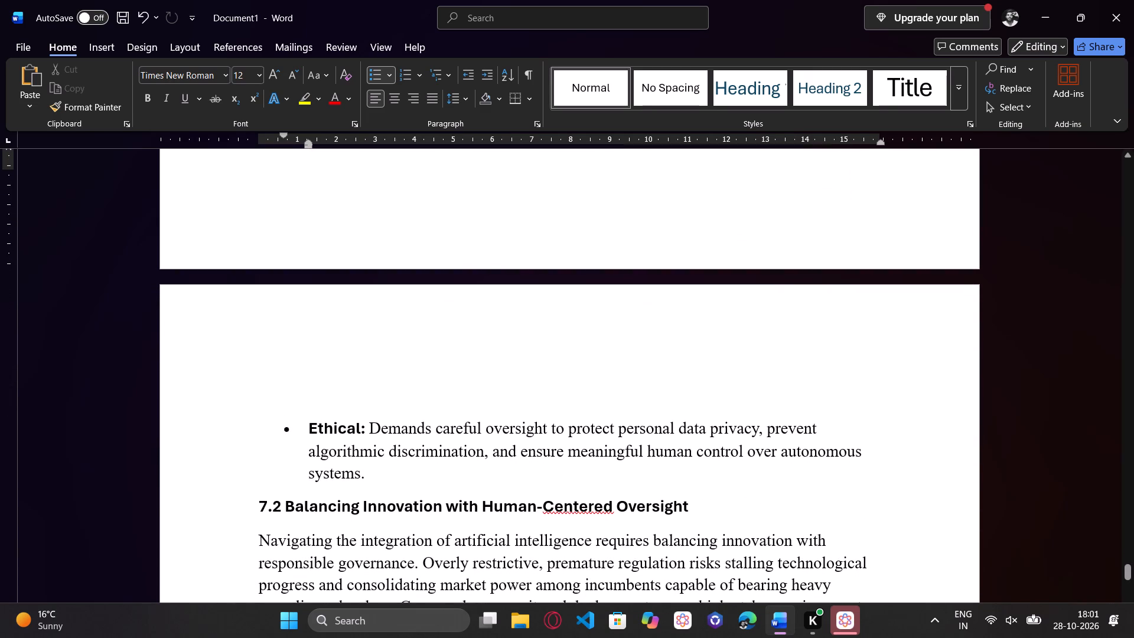
left_click_drag(380, 432, 393, 476)
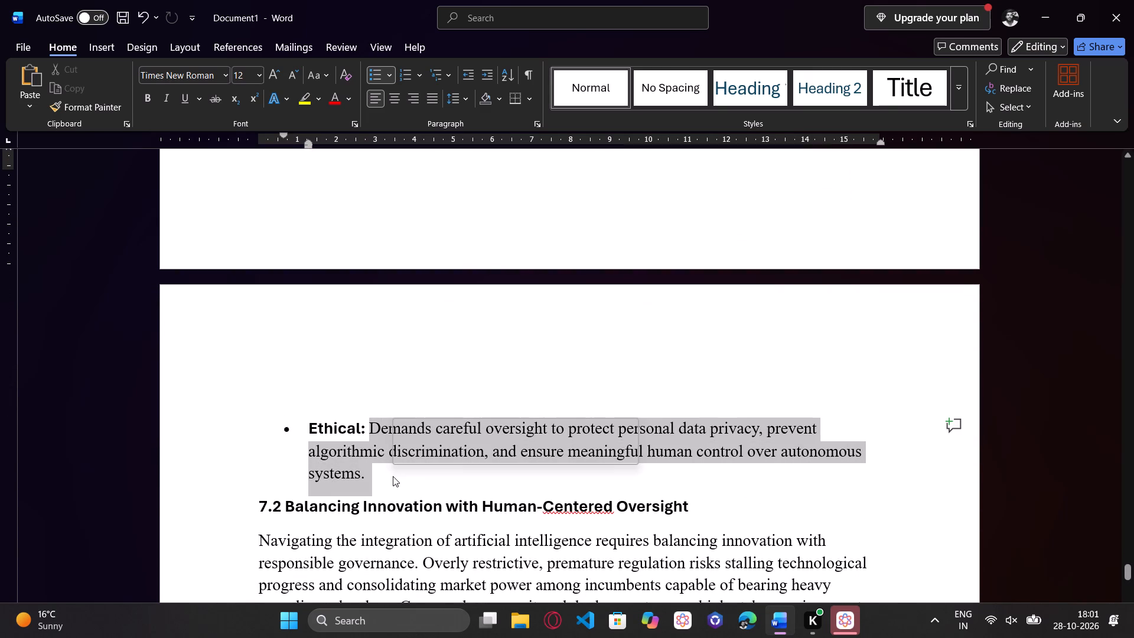
left_click(458, 448)
left_click(466, 479)
Highlight section 7.2's Open & Reproducible Safety Research description in yellow, from "Supporting independent auditing" through "frontier models", excluding the period.
scroll(466, 479, "down", 1)
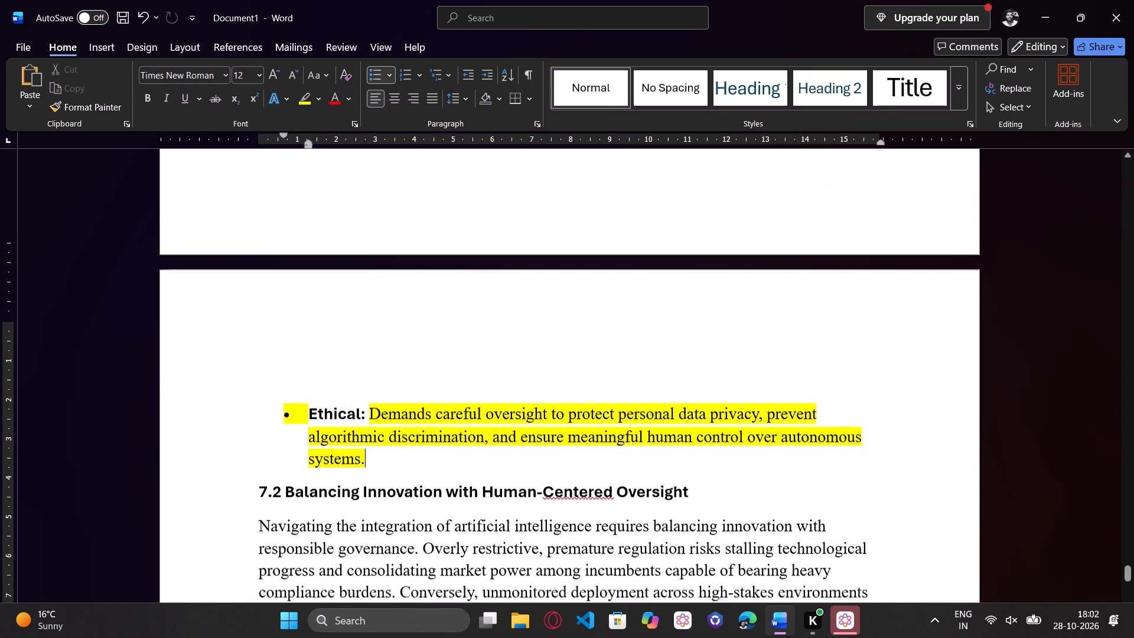
scroll(466, 479, "down", 2)
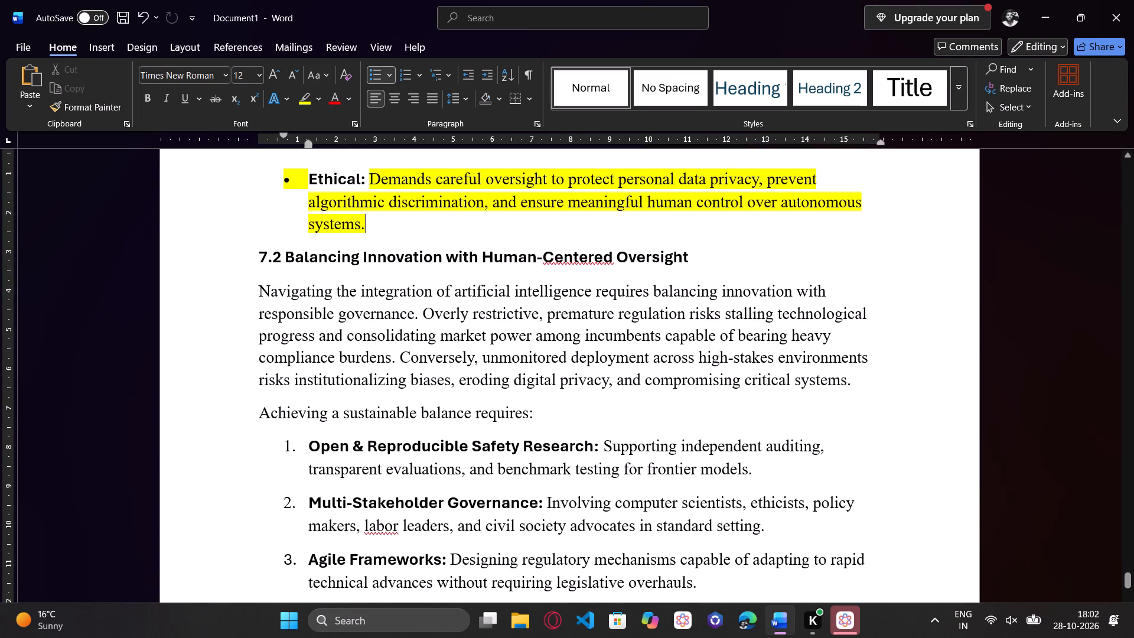
scroll(346, 400, "down", 1)
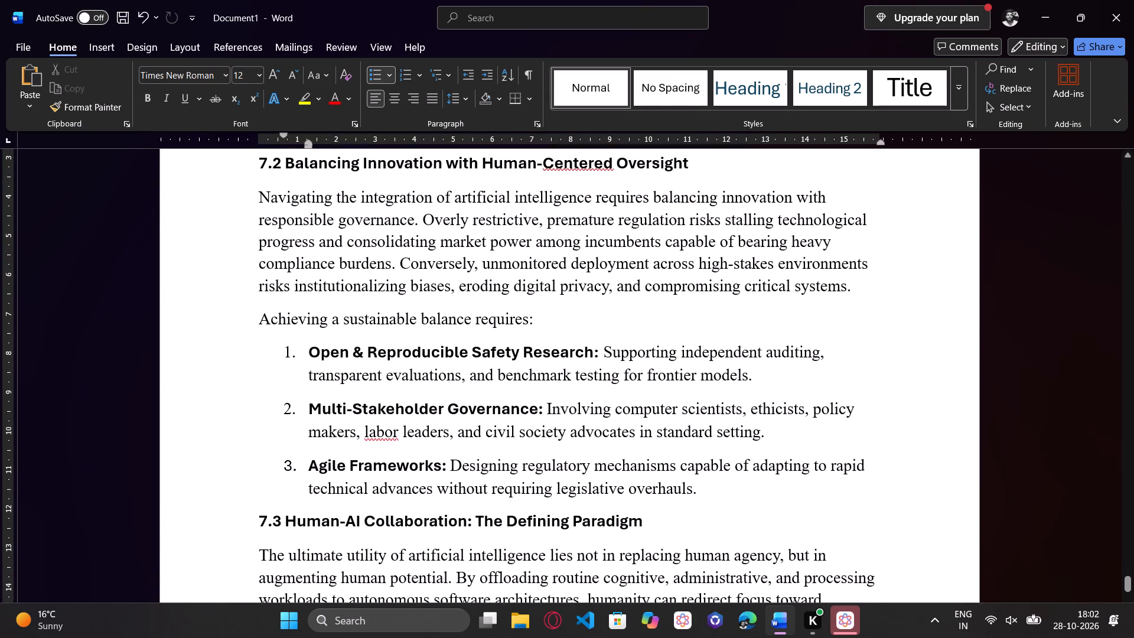
left_click_drag(617, 350, 633, 374)
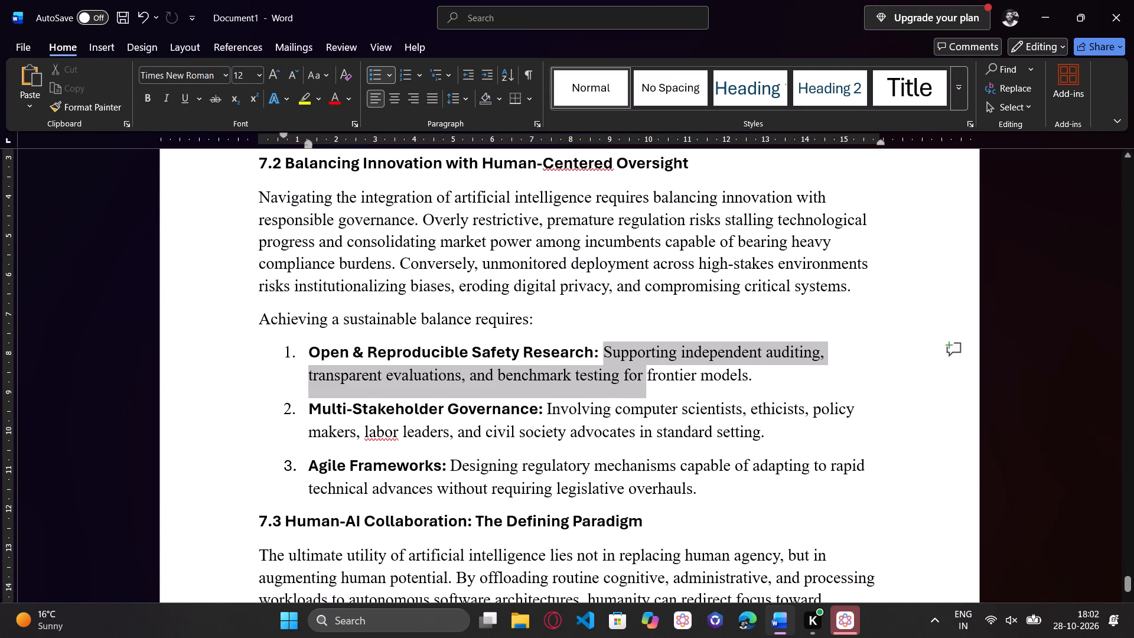
left_click_drag(633, 374, 737, 372)
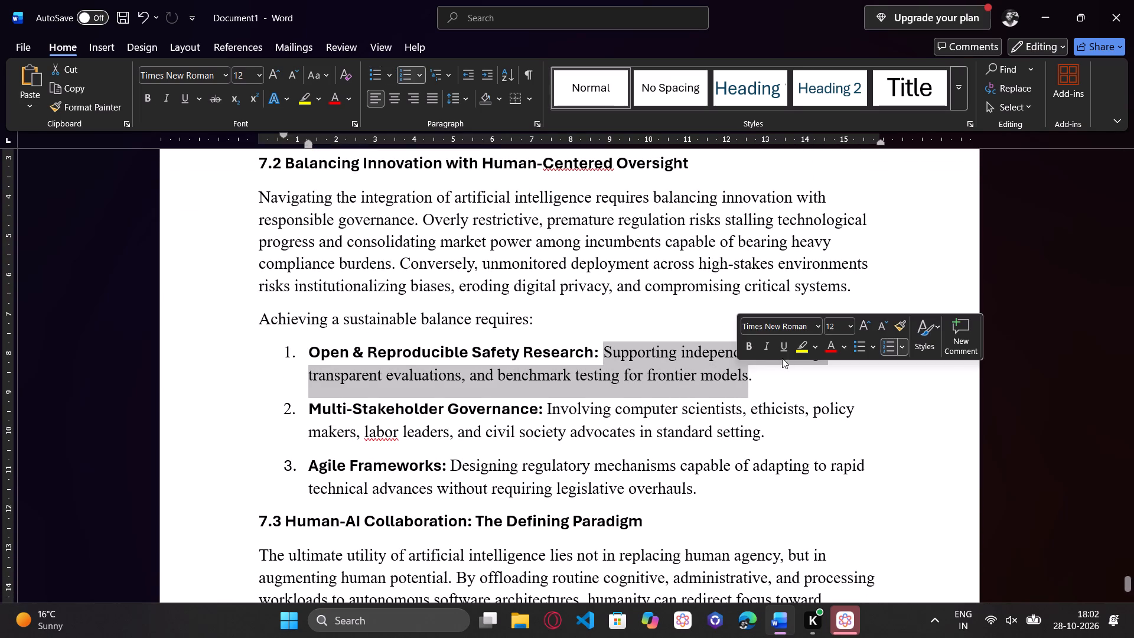
left_click(797, 353)
left_click(761, 401)
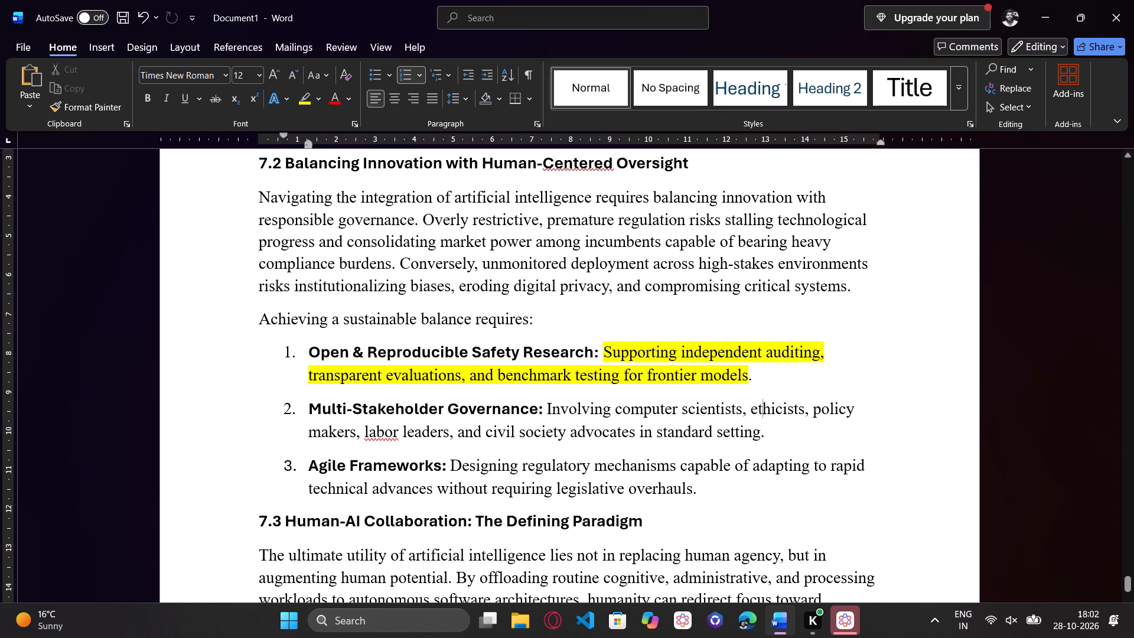
Highlight section 7.2's Multi-Stakeholder Governance description in yellow, from "Involving computer scientists" through "standard setting.", including the period.
scroll(761, 401, "down", 1)
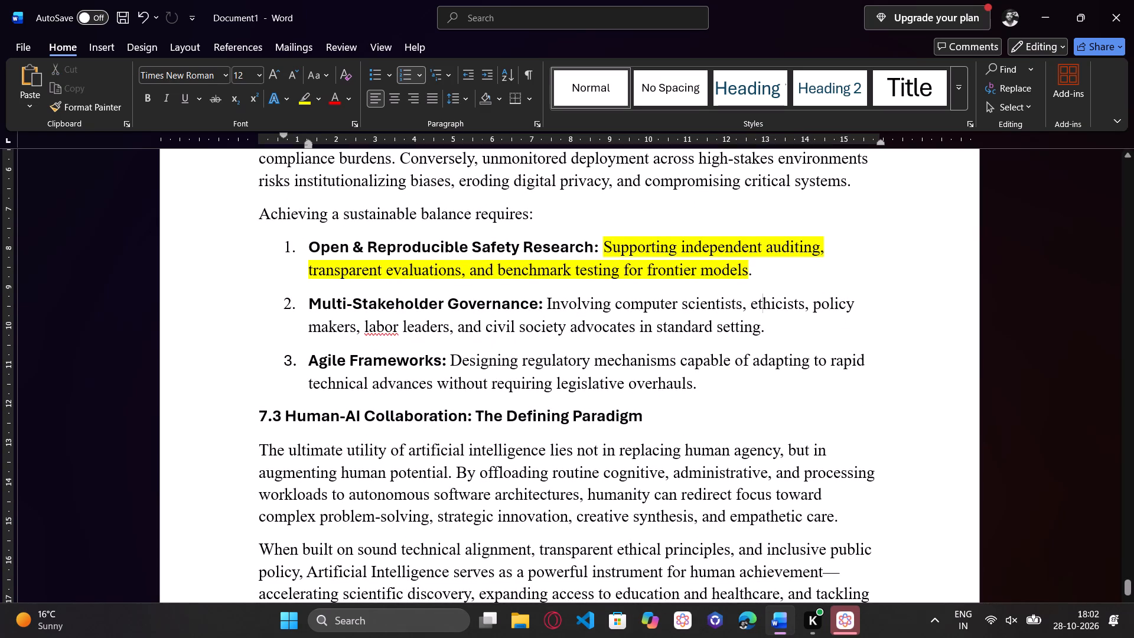
left_click_drag(562, 297, 765, 331)
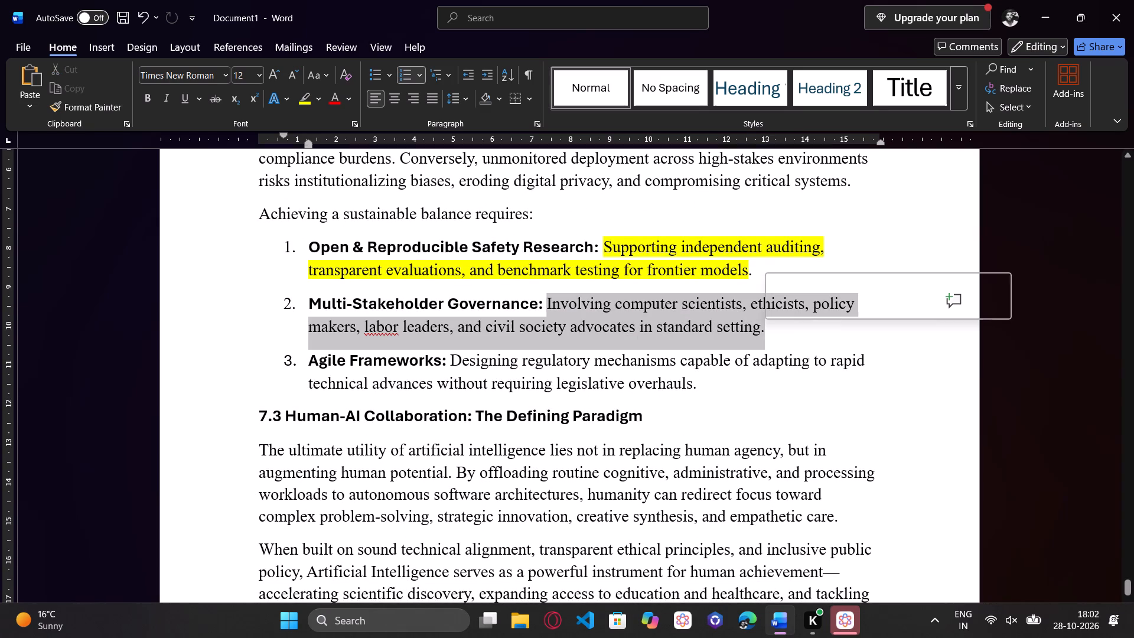
left_click(829, 303)
left_click(790, 342)
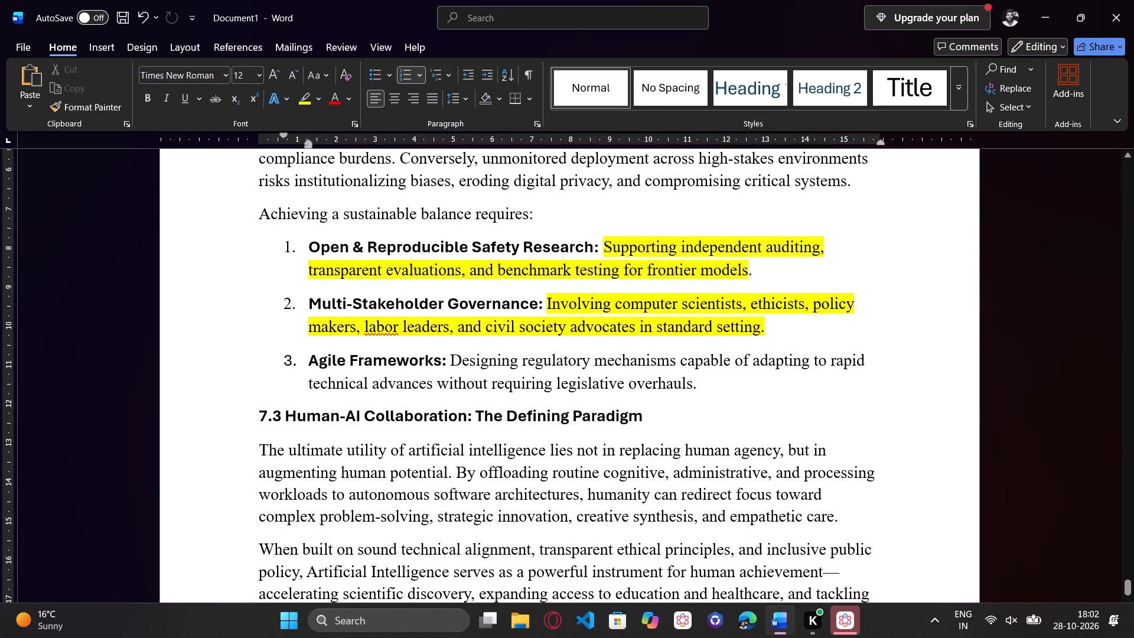
Highlight section 7.2's Agile Frameworks description in yellow, from "Designing regulatory mechanisms" through "legislative overhauls", excluding the period.
scroll(790, 342, "down", 1)
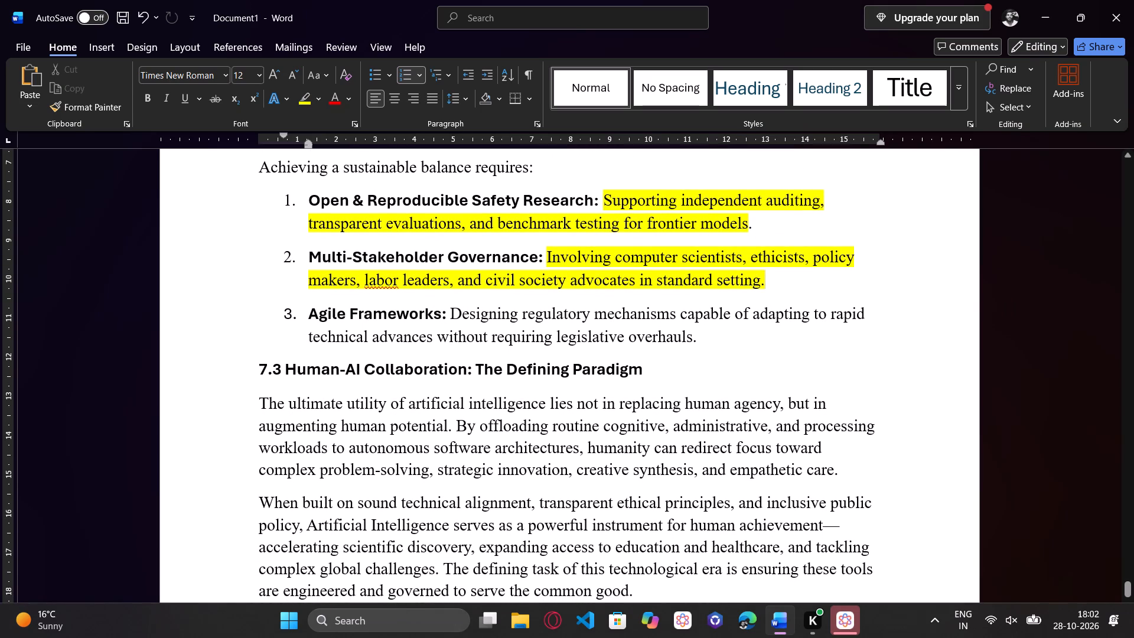
left_click_drag(464, 315, 504, 343)
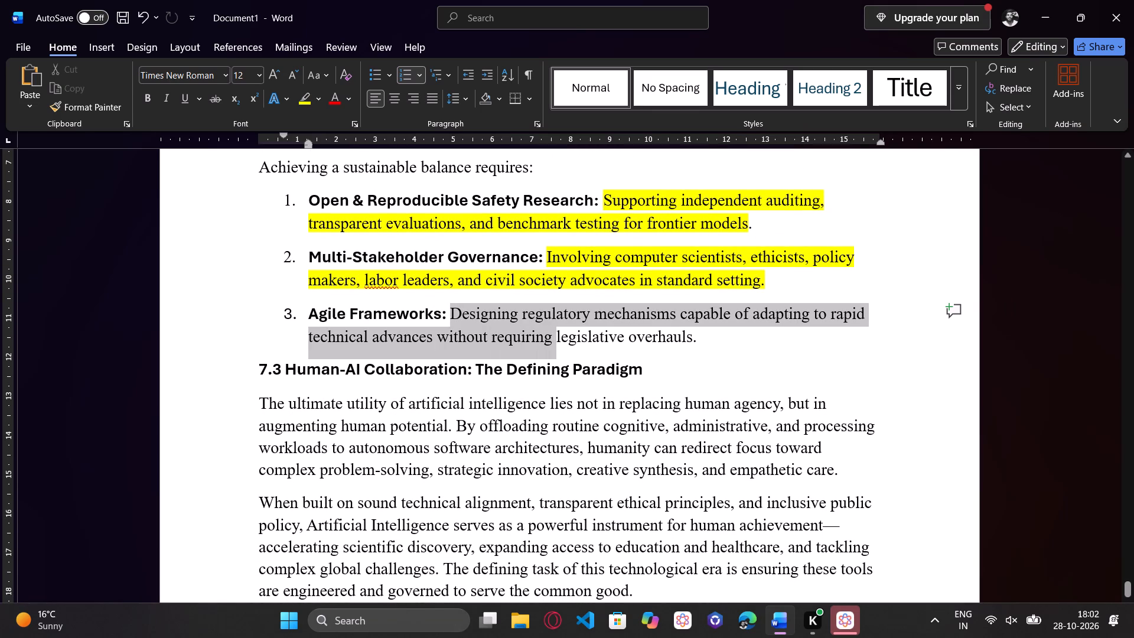
left_click_drag(504, 343, 649, 341)
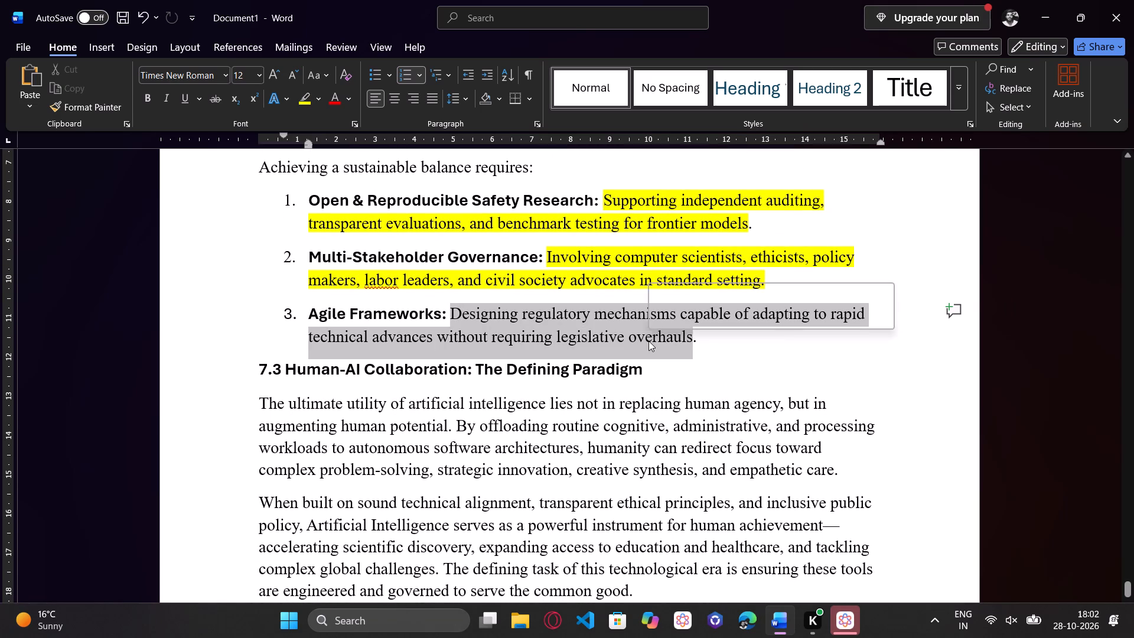
left_click(711, 317)
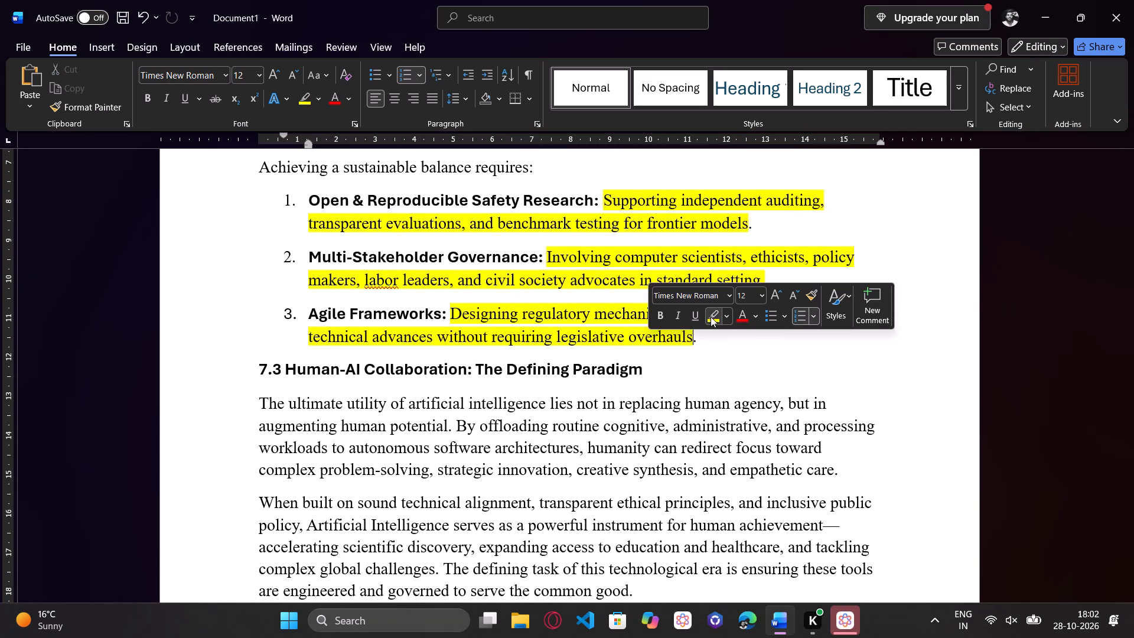
left_click(666, 390)
Highlight "Artificial Intelligence serves as a powerful instrument" through "complex global challenges" in bright green in section 7.3's last paragraph, excluding the period.
scroll(666, 390, "down", 1)
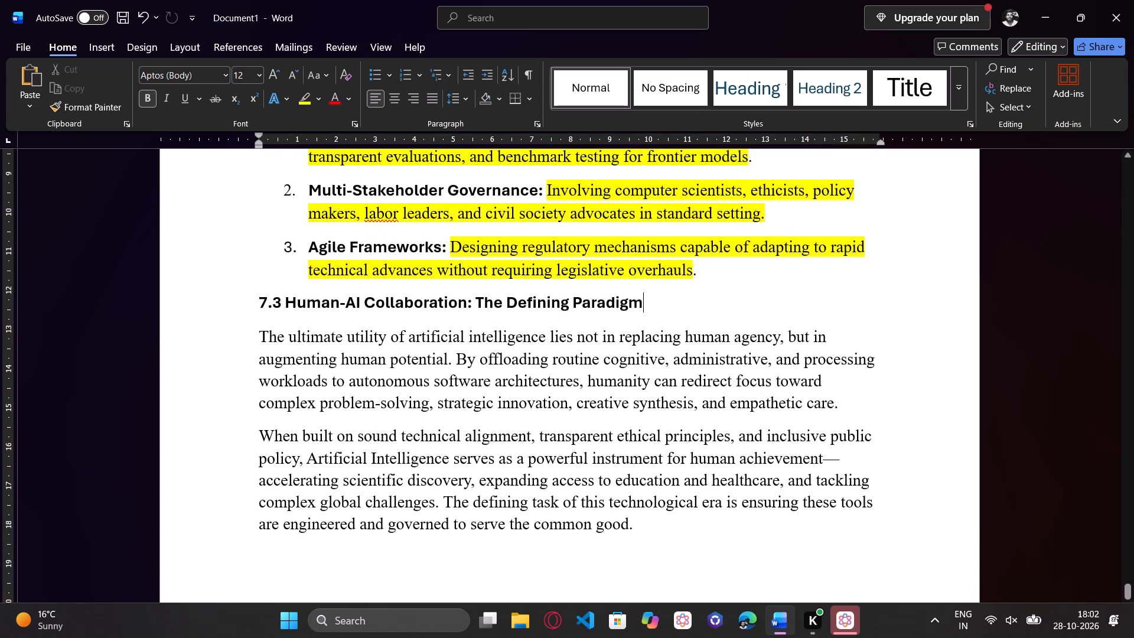
scroll(666, 390, "down", 2)
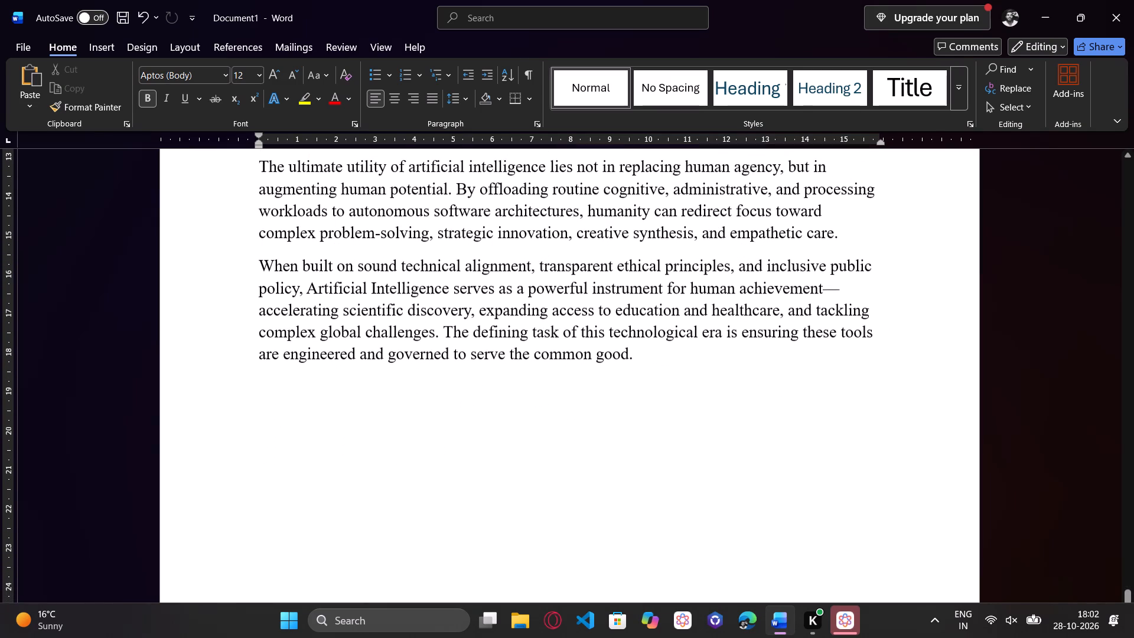
scroll(666, 390, "down", 3)
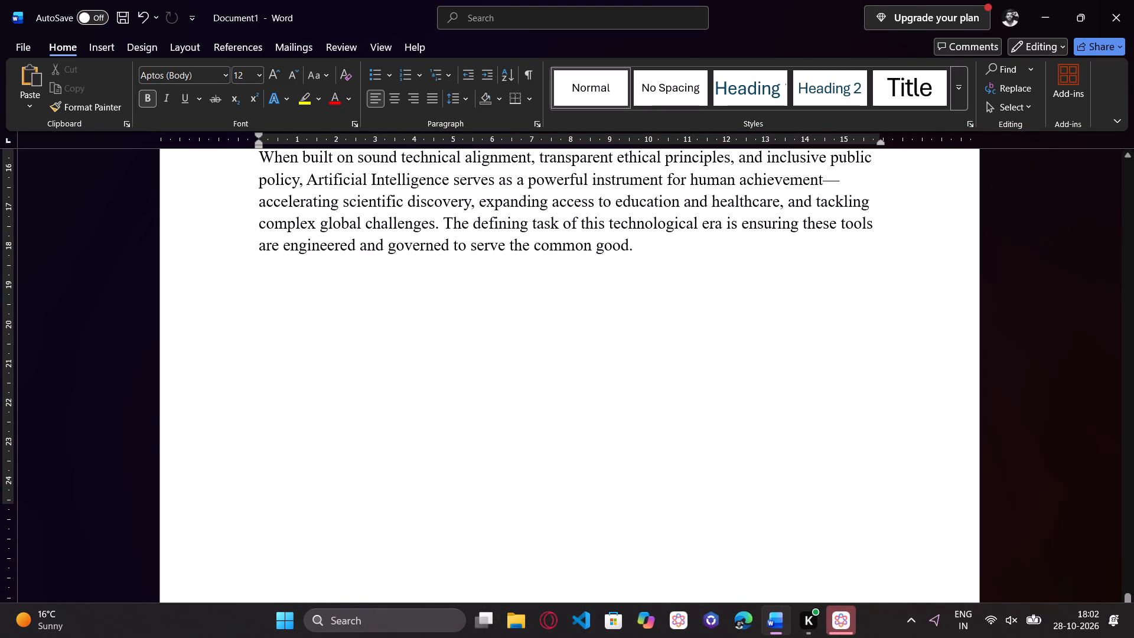
scroll(666, 390, "down", 1)
scroll(666, 390, "up", 2)
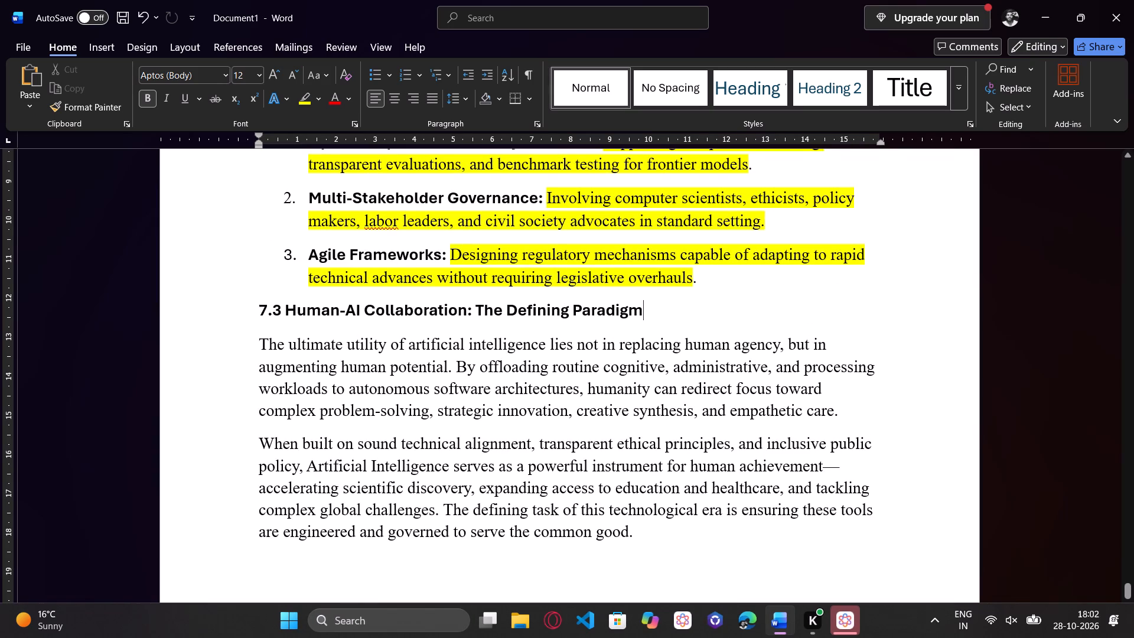
left_click_drag(309, 466, 456, 476)
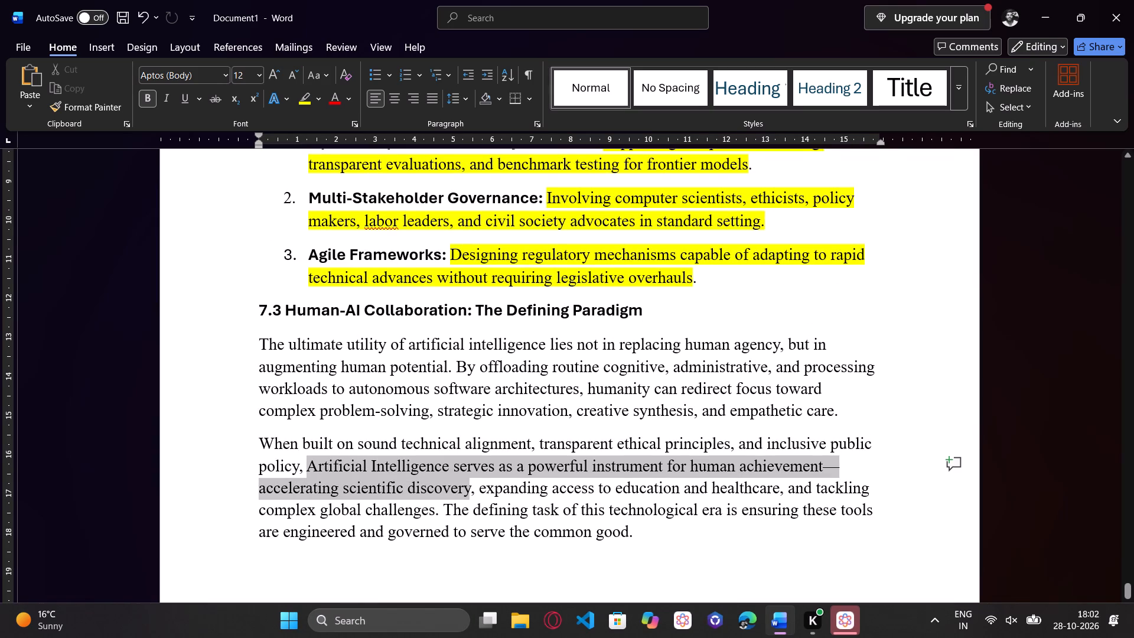
left_click_drag(456, 476, 463, 484)
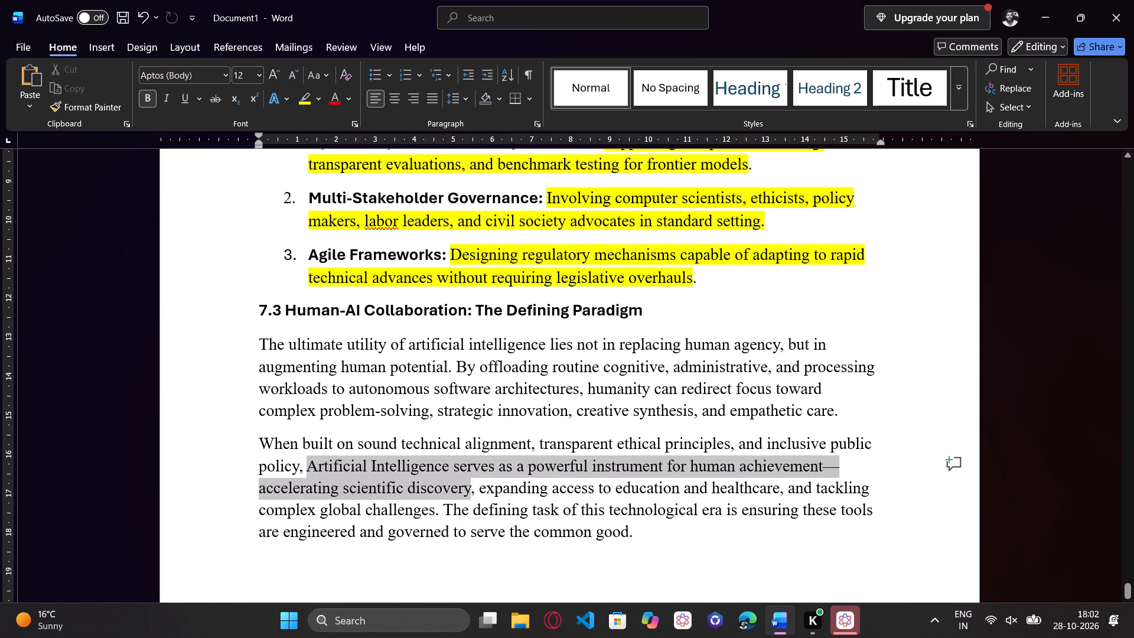
left_click_drag(463, 484, 500, 509)
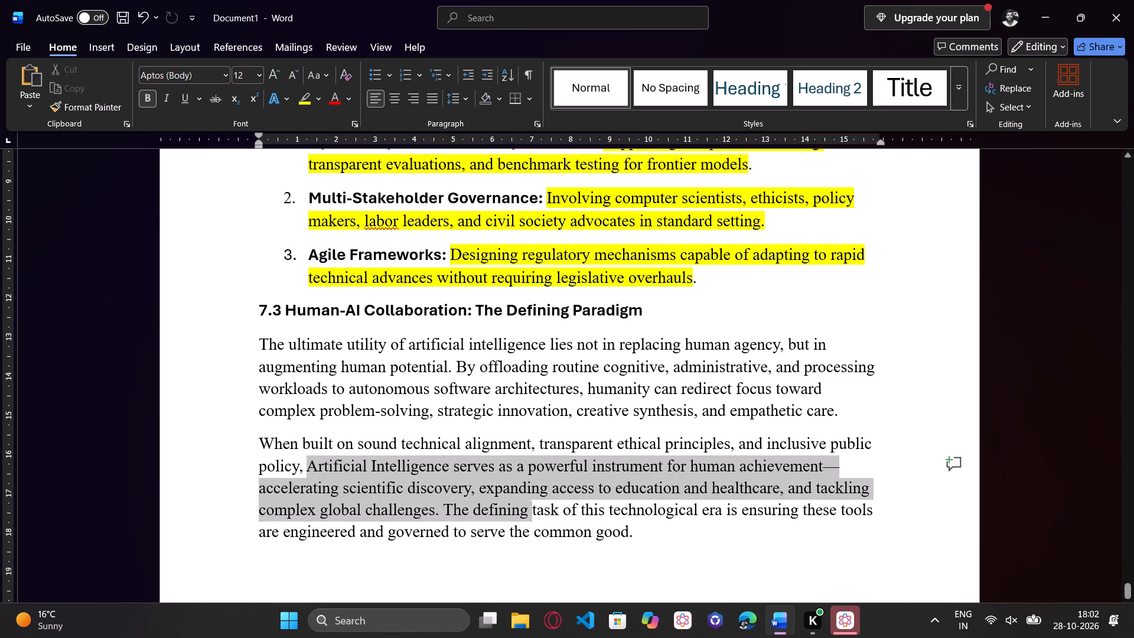
left_click_drag(500, 509, 435, 515)
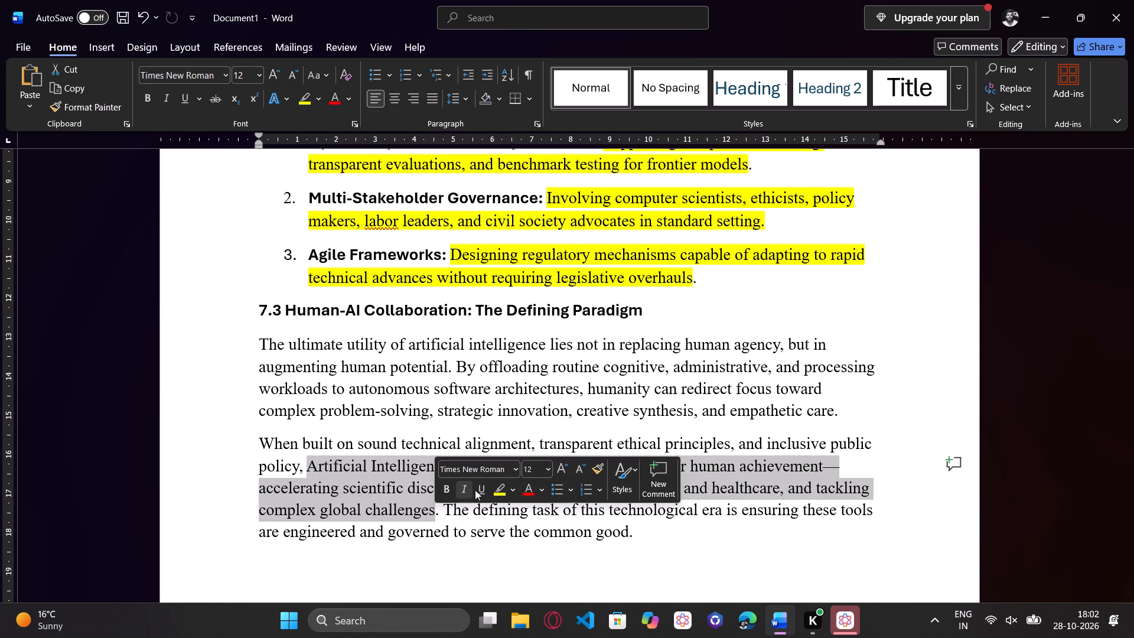
left_click(514, 490)
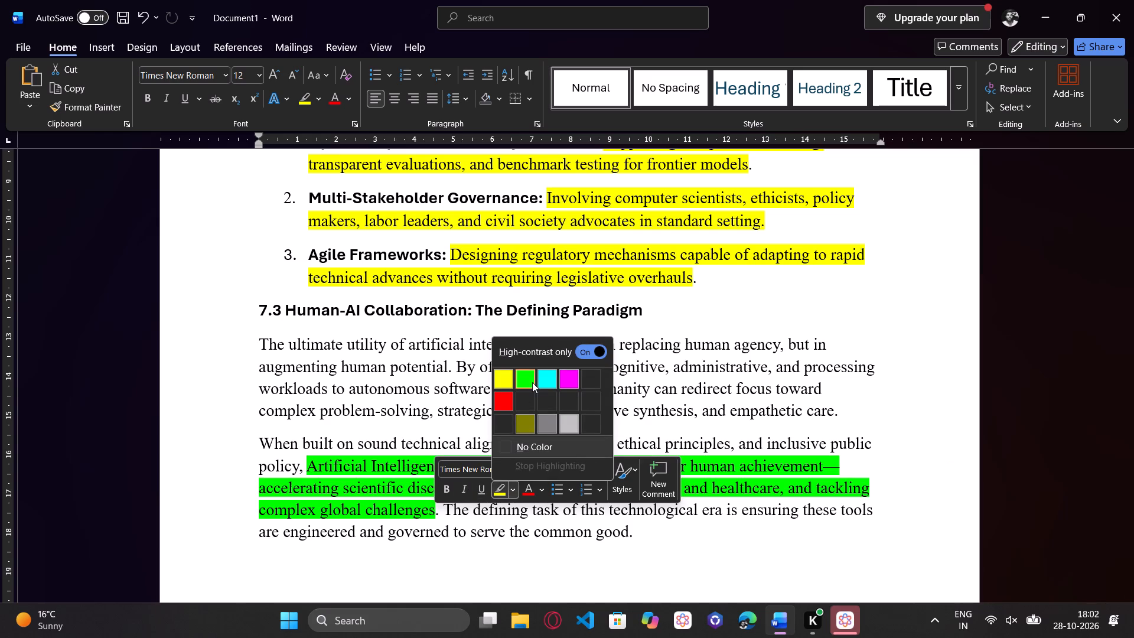
left_click(532, 382)
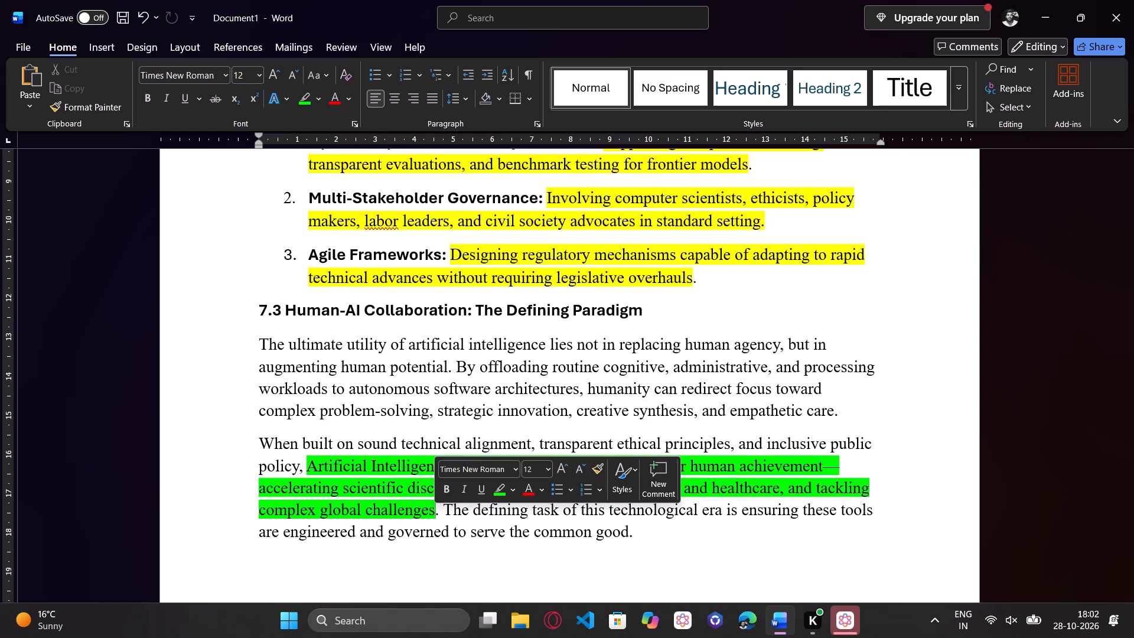
left_click(572, 398)
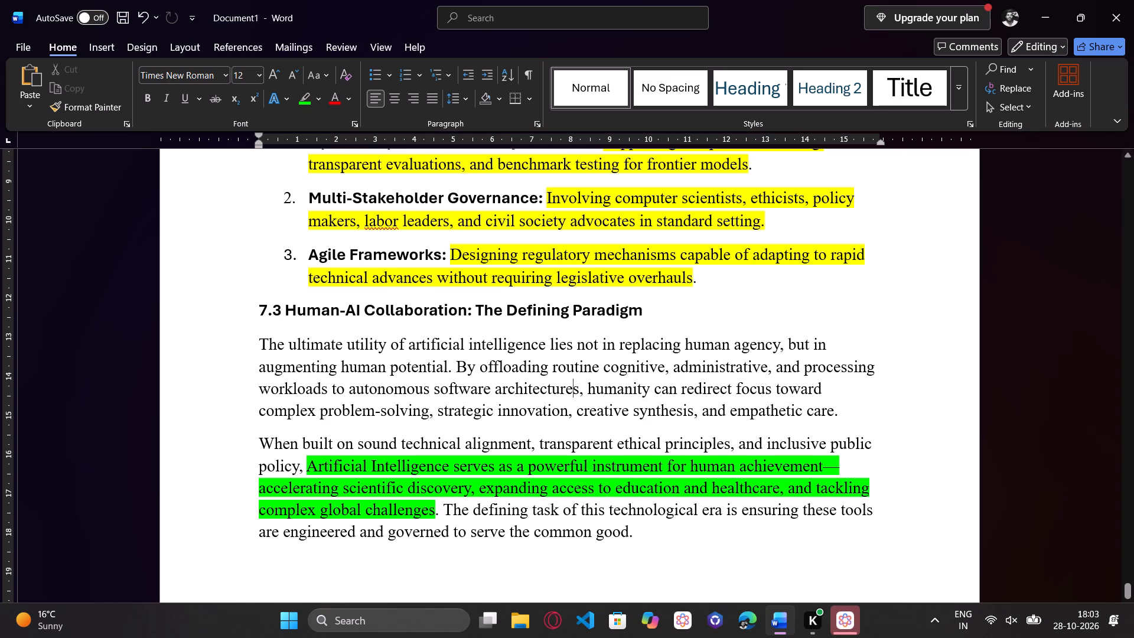
Review the highlighting throughout the report, going back to the title page and viewing the pages side by side.
scroll(572, 398, "up", 1)
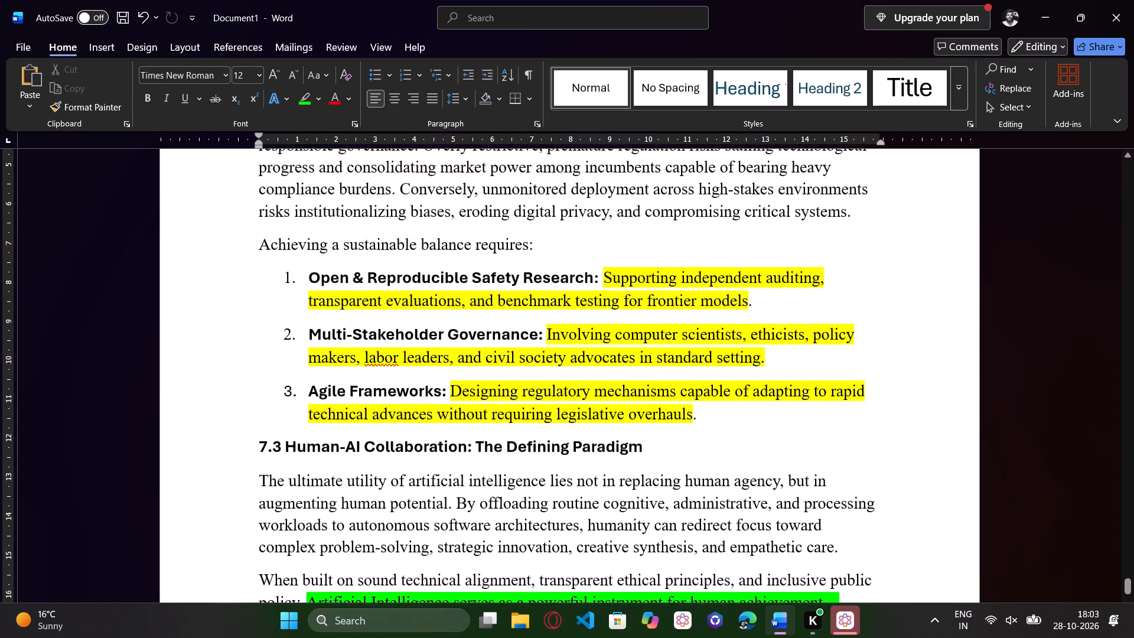
scroll(572, 398, "up", 4)
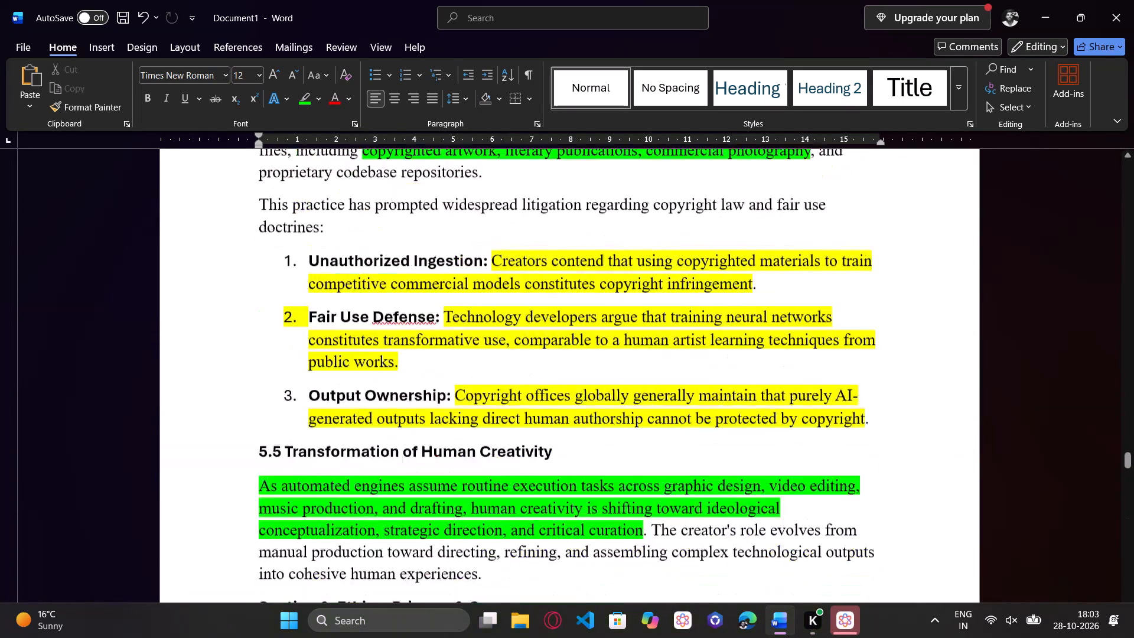
scroll(572, 398, "up", 5)
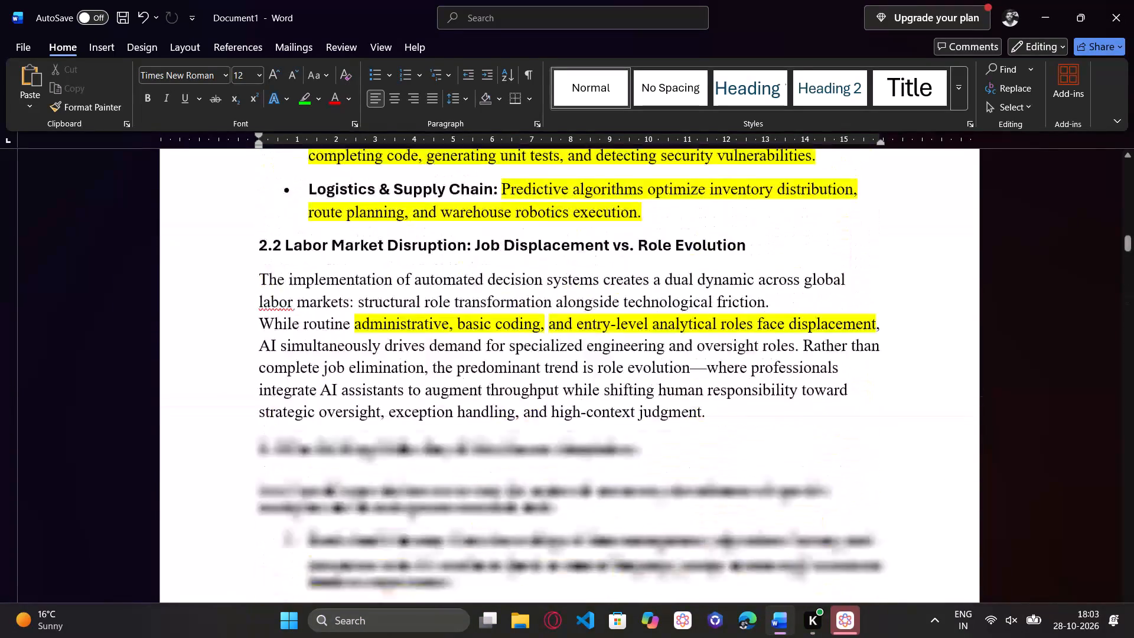
scroll(572, 398, "up", 11)
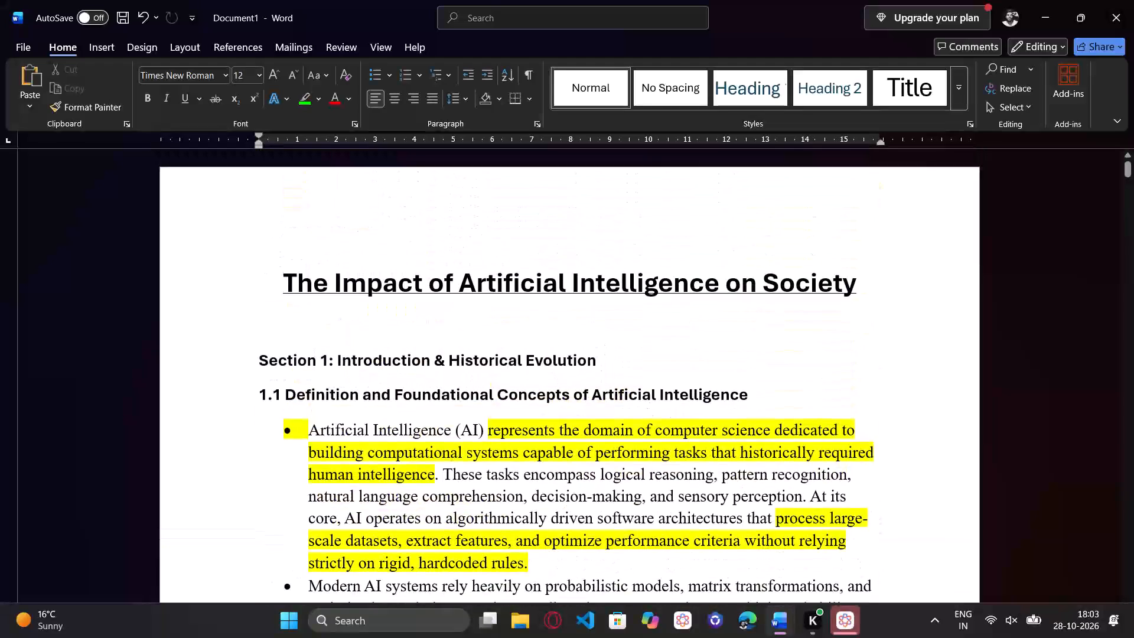
left_click(572, 398)
scroll(572, 398, "down", 7, "ctrl")
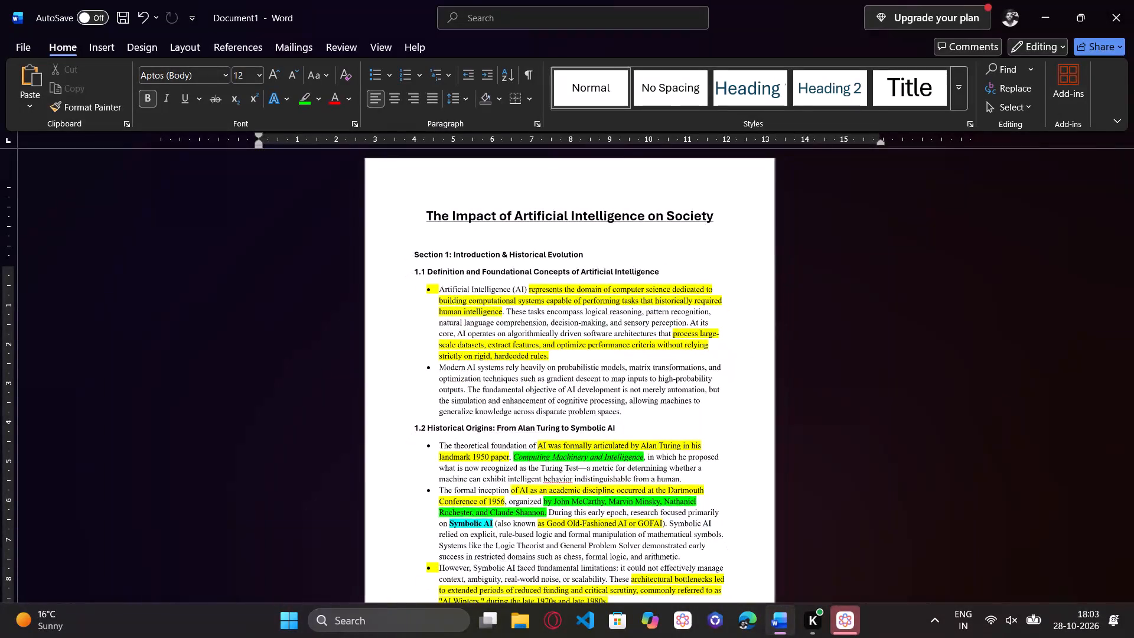
scroll(572, 398, "down", 7, "ctrl")
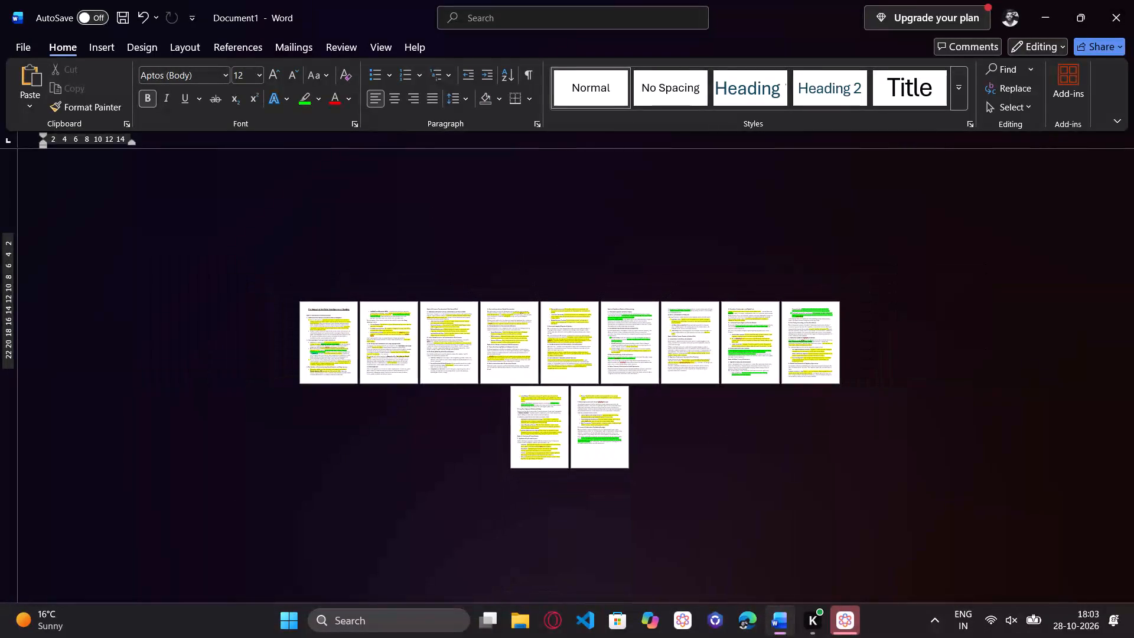
scroll(572, 398, "up", 3, "ctrl")
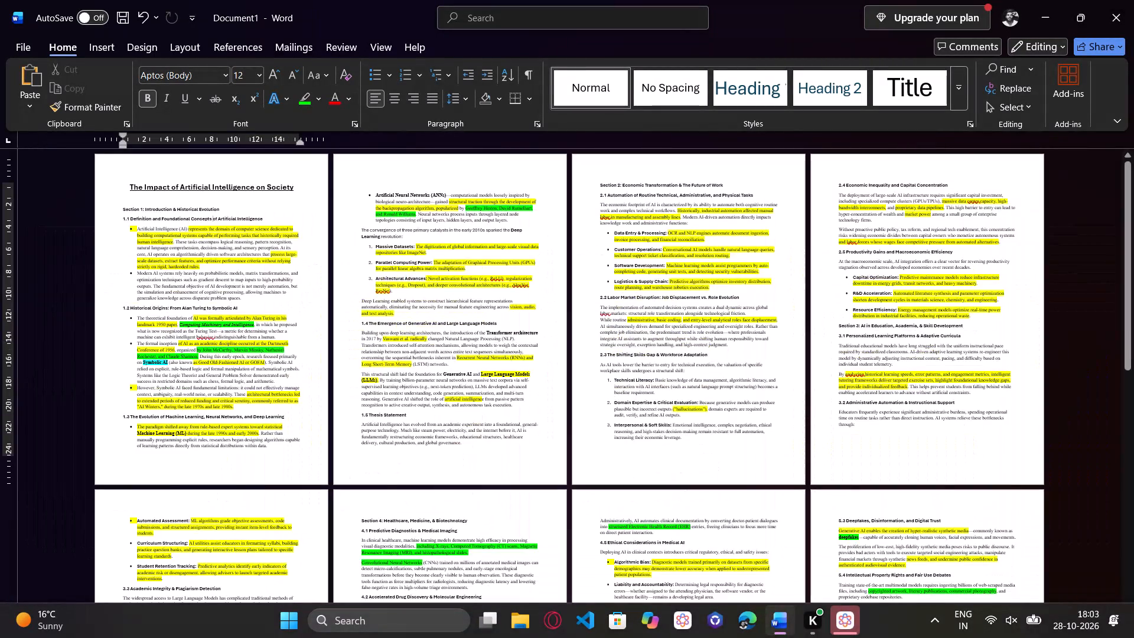
scroll(572, 398, "down", 1)
scroll(695, 371, "up", 5, "ctrl")
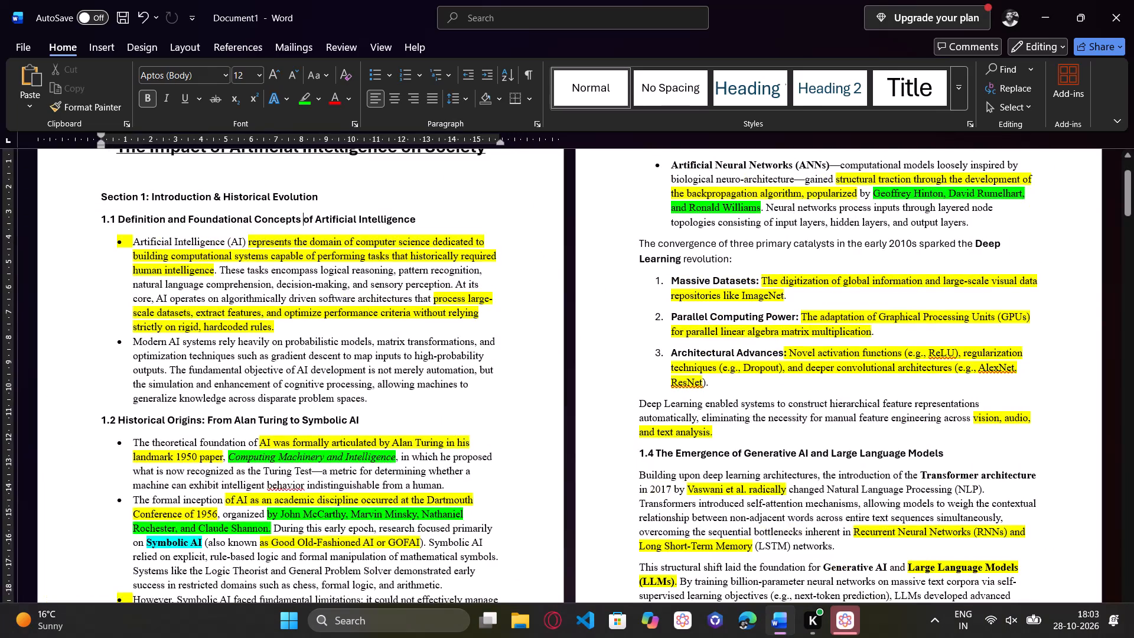
Highlight section 2.3's Domain Expertise & Critical Evaluation description in bright green, from "Because generative models" through "refine AI outputs.", including the period.
scroll(695, 371, "down", 4)
scroll(695, 371, "up", 1)
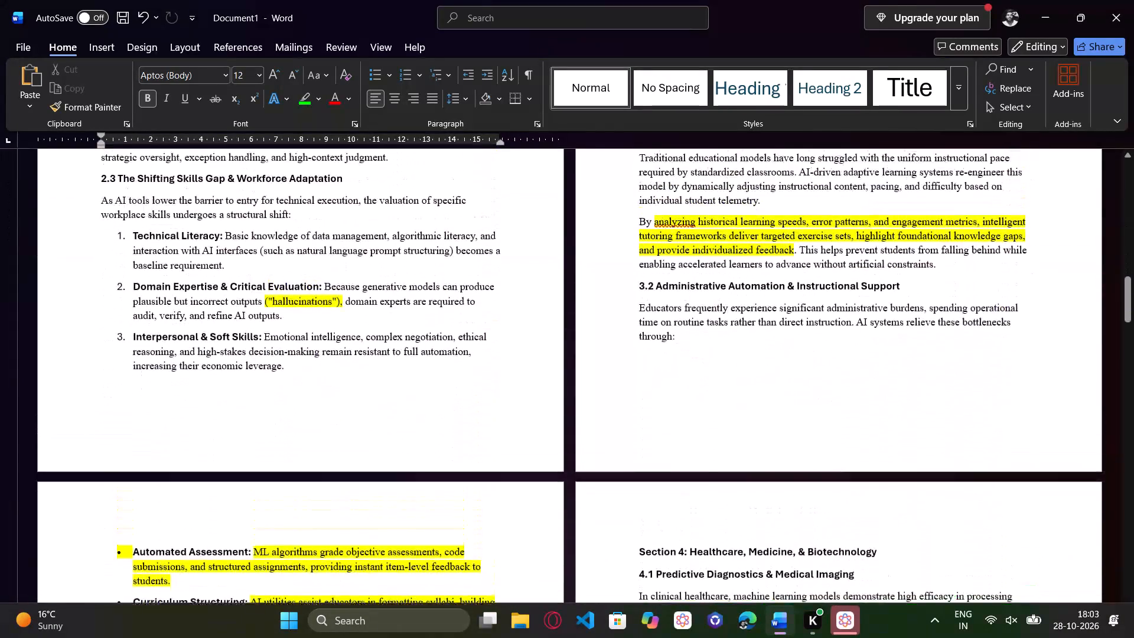
scroll(695, 371, "up", 1)
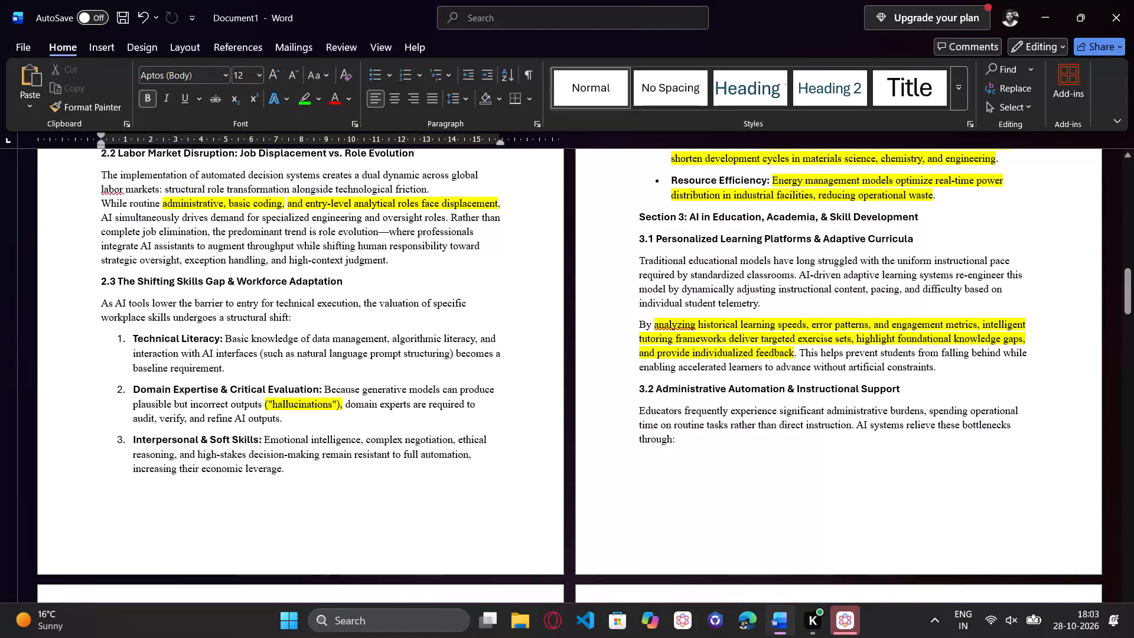
left_click_drag(323, 392, 321, 412)
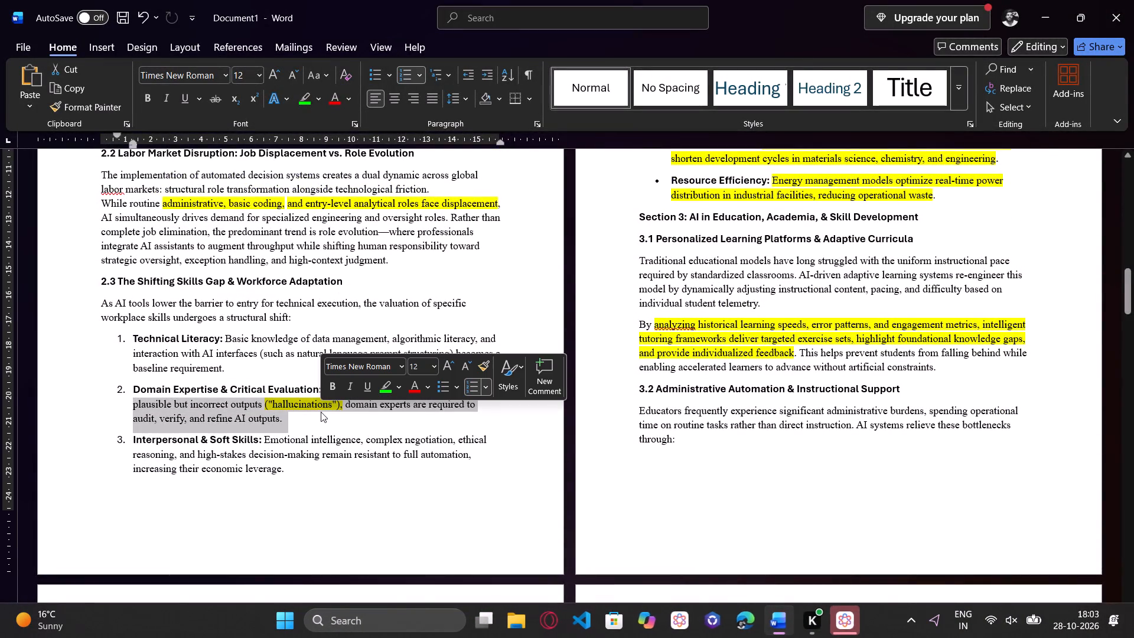
left_click(386, 382)
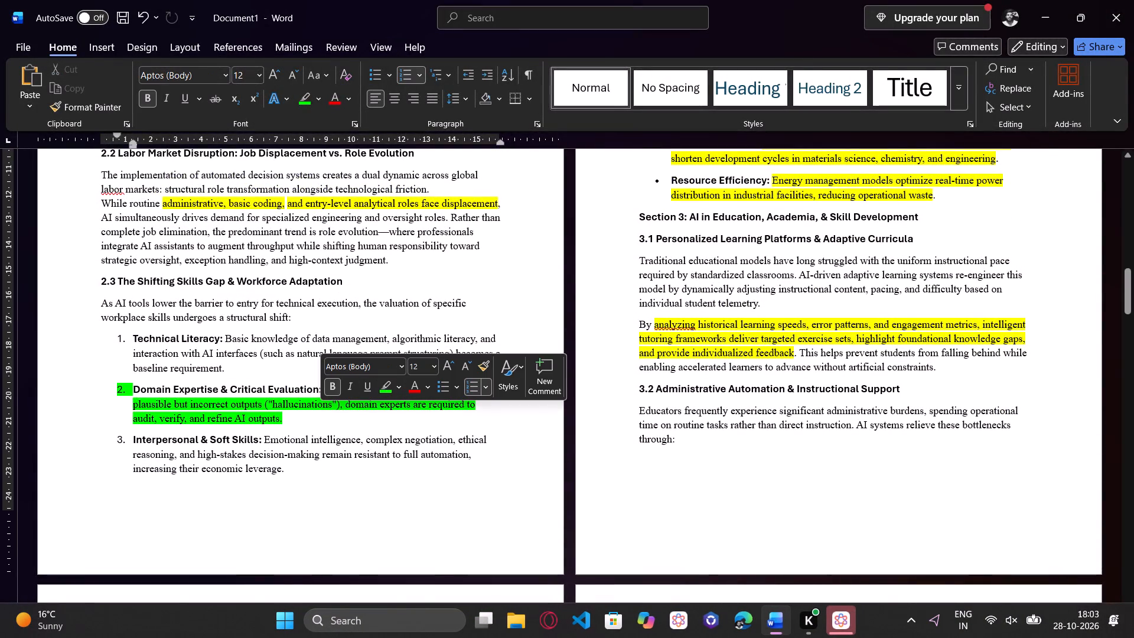
left_click(363, 433)
Highlight the word "hallucinations" with its closing quotation mark, parenthesis and comma in yellow within the Domain Expertise & Critical Evaluation description.
left_click_drag(340, 405, 289, 405)
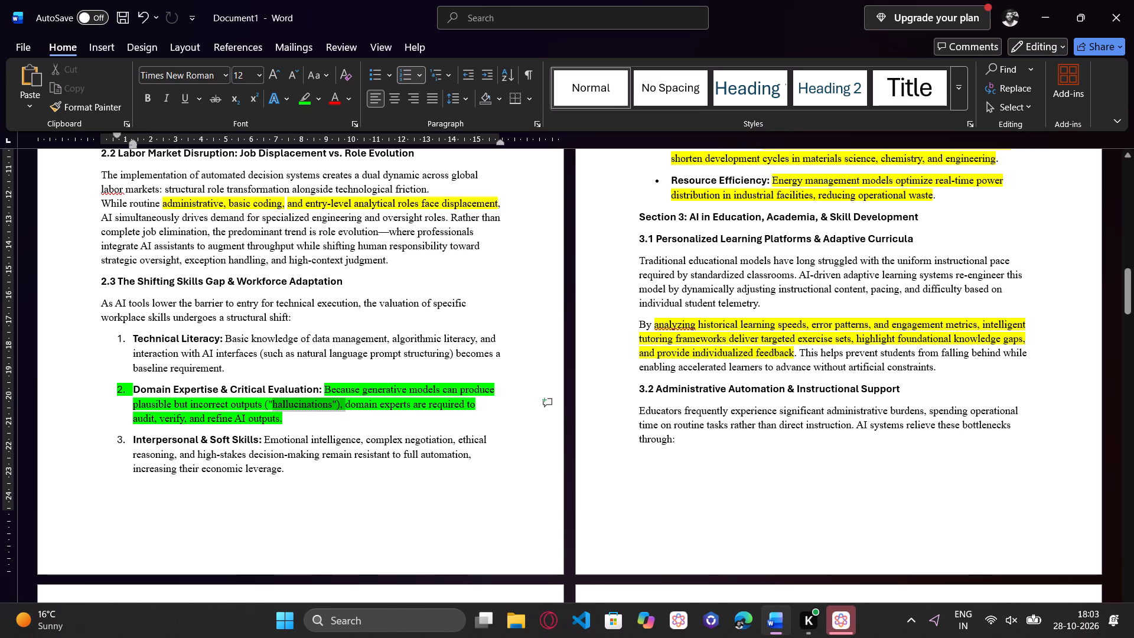
left_click_drag(289, 405, 289, 405)
left_click(365, 380)
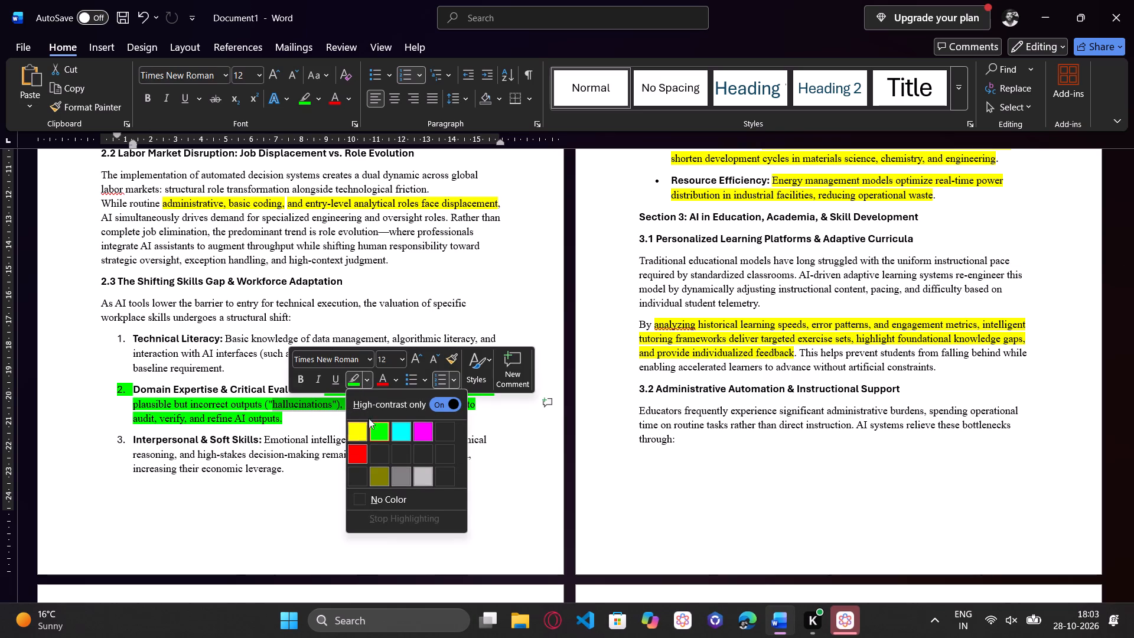
left_click(359, 434)
left_click(341, 435)
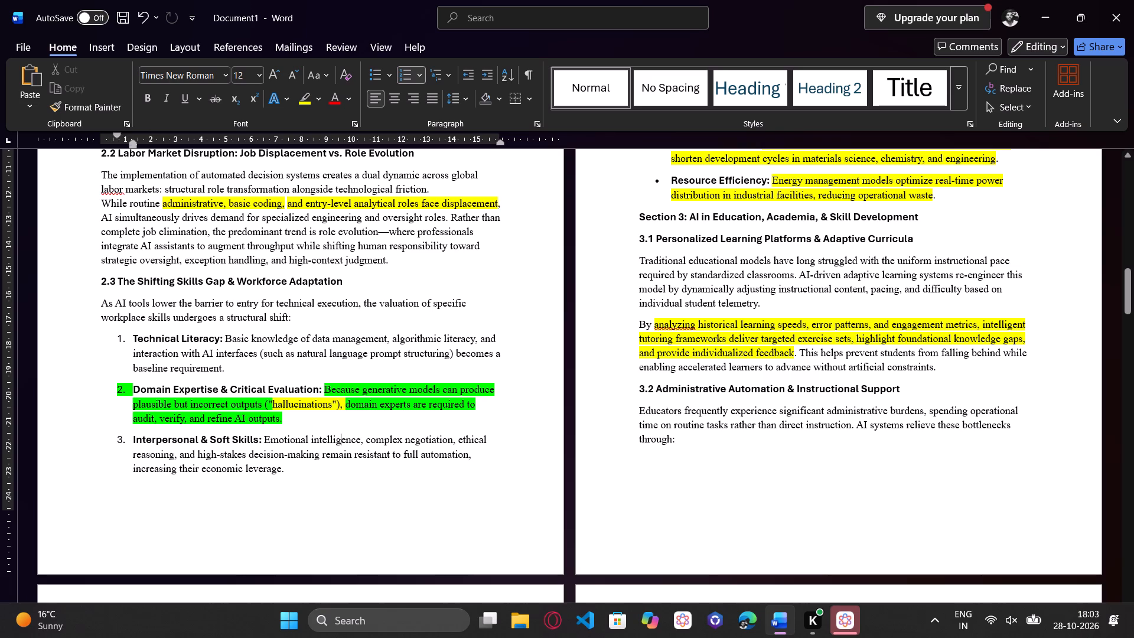
Highlight section 2.3's Interpersonal & Soft Skills description in yellow, from "Emotional intelligence" through "economic leverage.", including the period.
left_click_drag(266, 439, 346, 438)
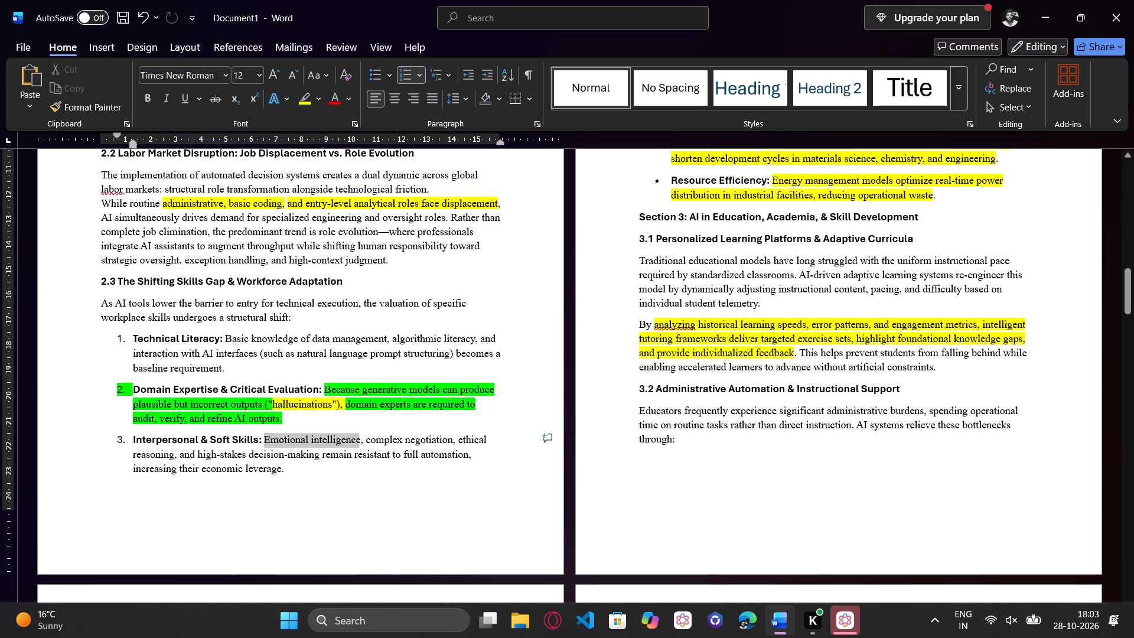
left_click_drag(346, 438, 322, 468)
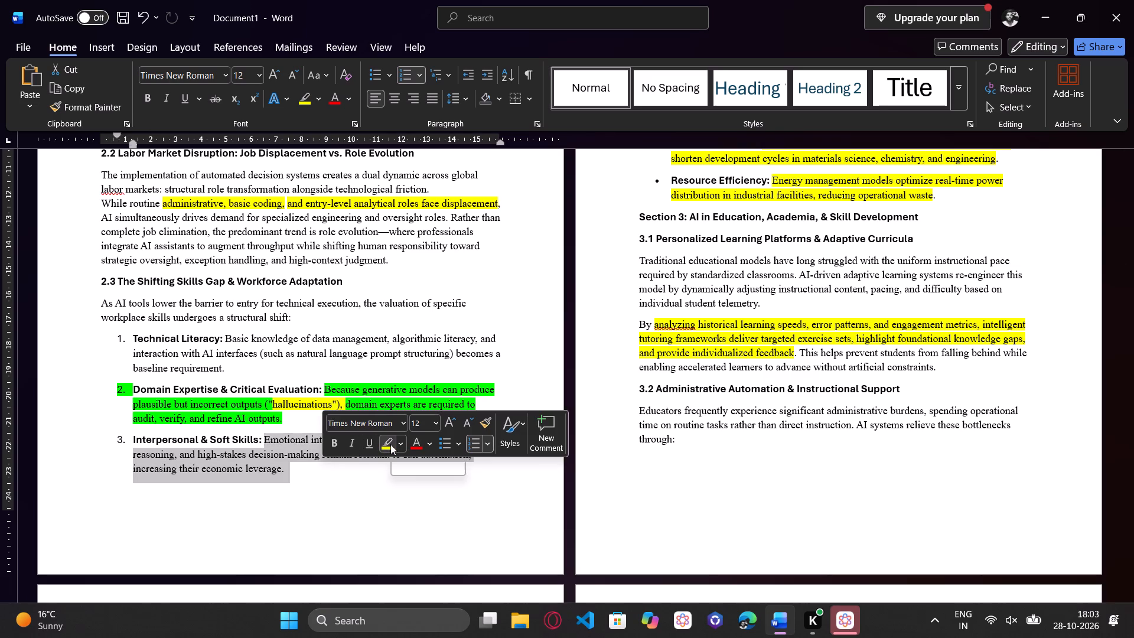
left_click(390, 444)
left_click(371, 469)
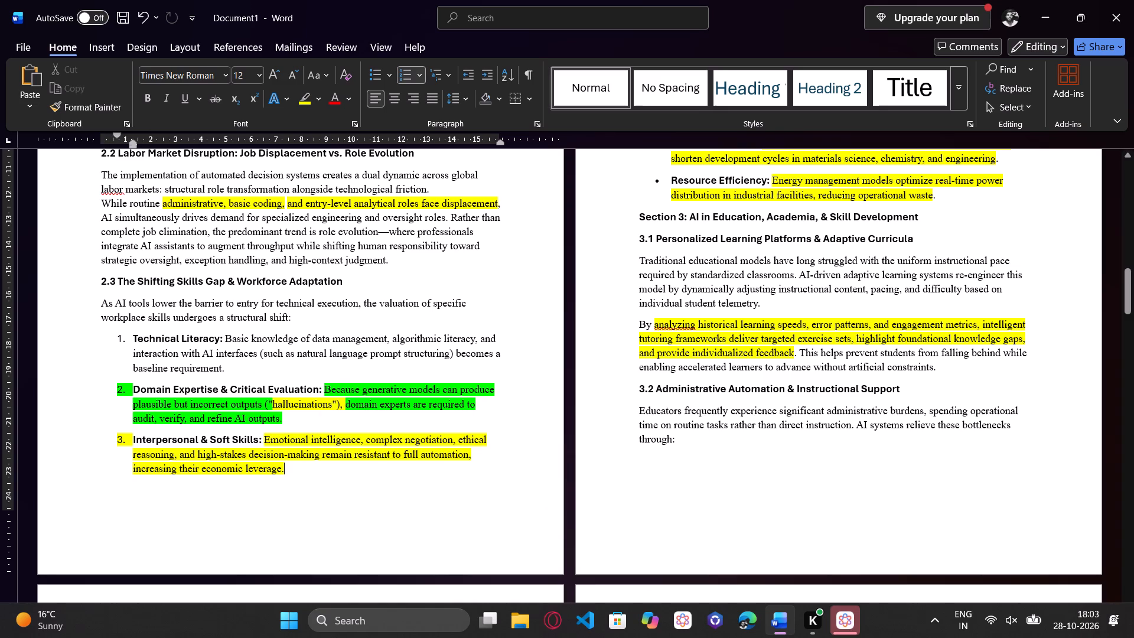
Highlight section 2.3's Technical Literacy description in yellow, from "Basic knowledge" through "baseline requirement.", including the period.
left_click_drag(224, 337, 241, 349)
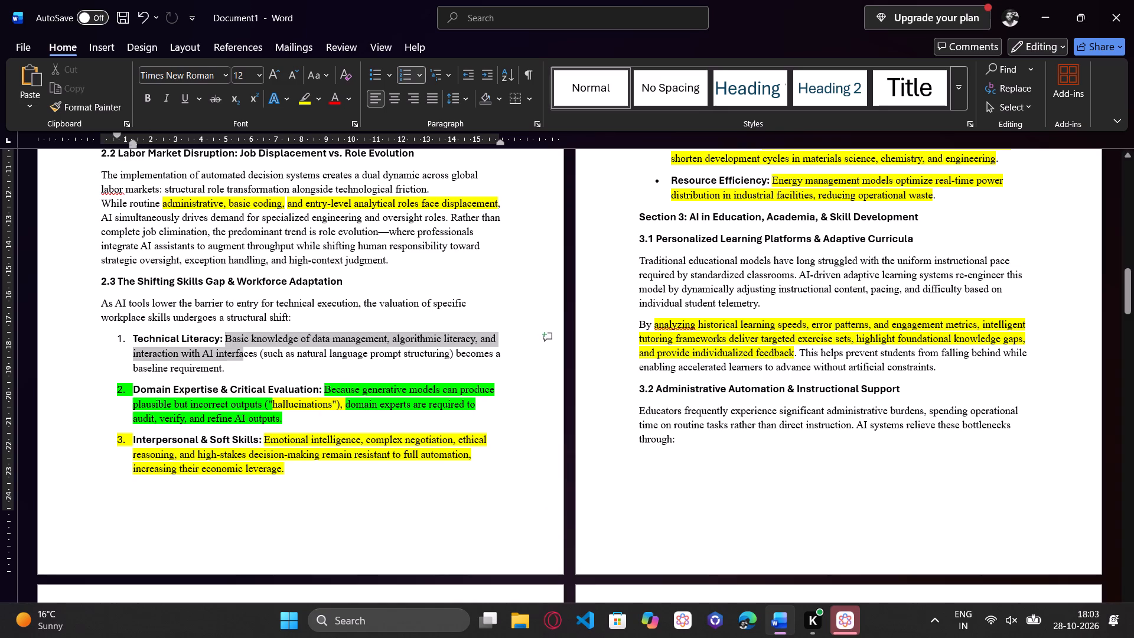
left_click_drag(241, 349, 232, 363)
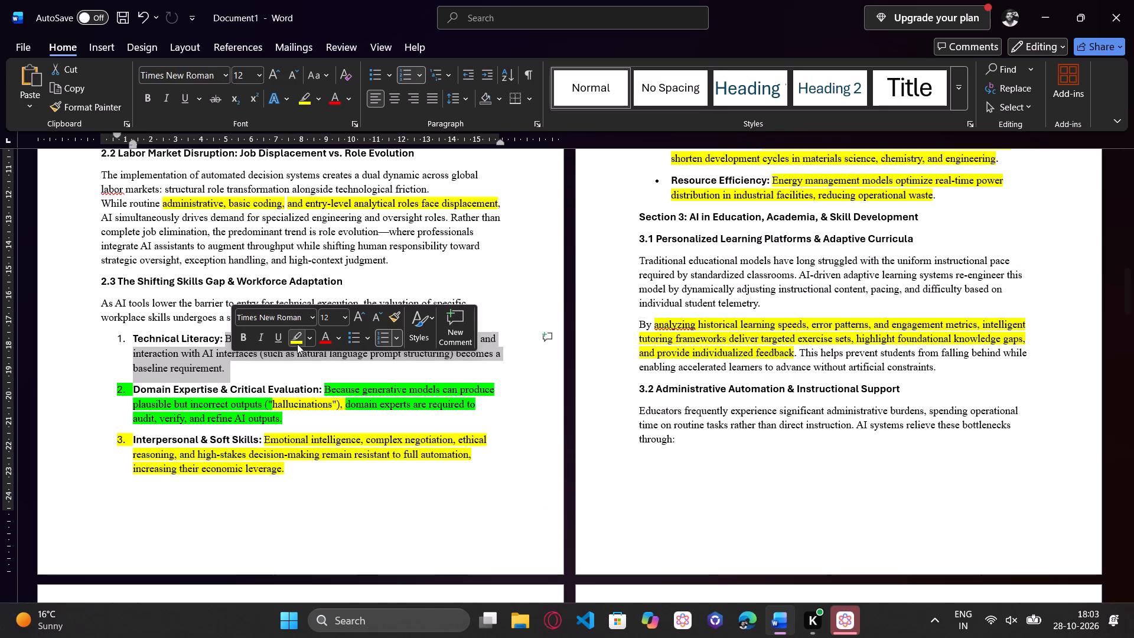
left_click(299, 343)
left_click(301, 447)
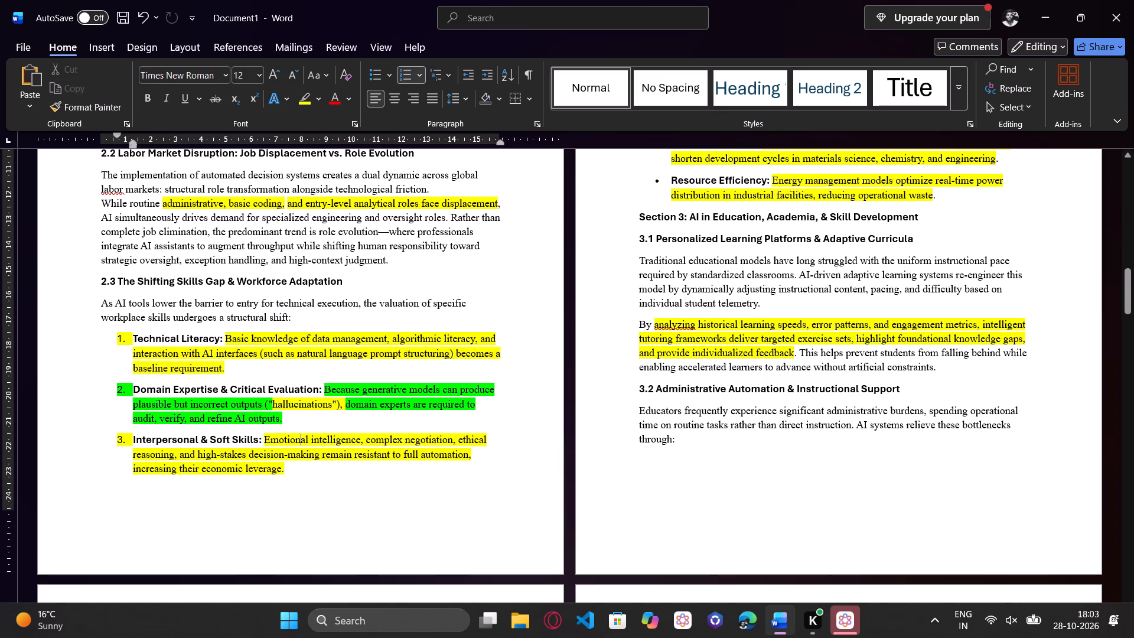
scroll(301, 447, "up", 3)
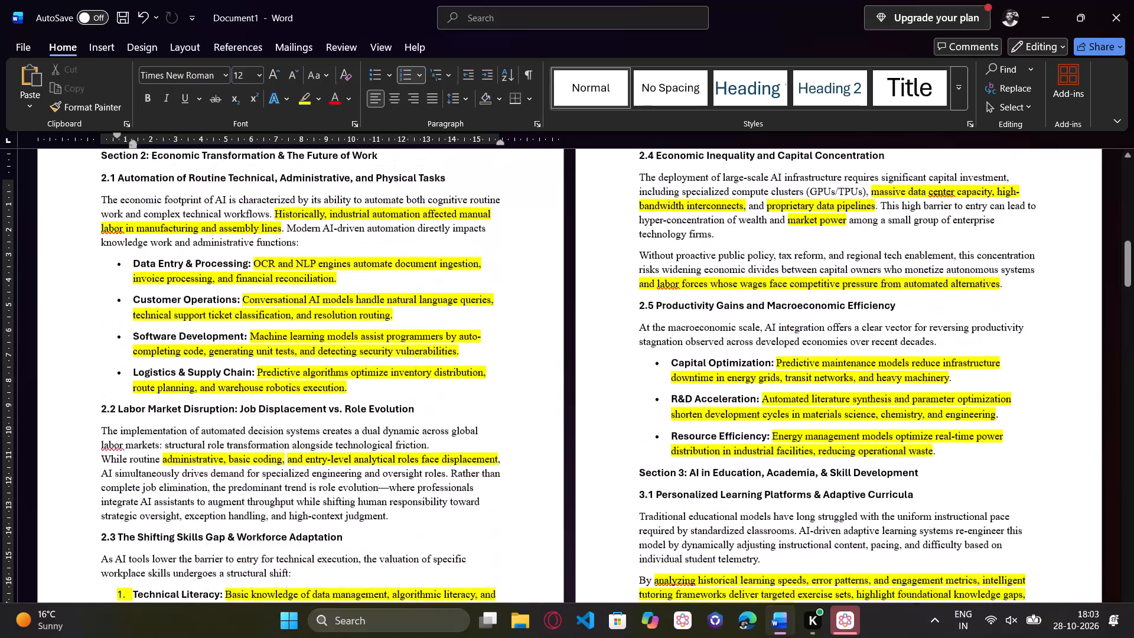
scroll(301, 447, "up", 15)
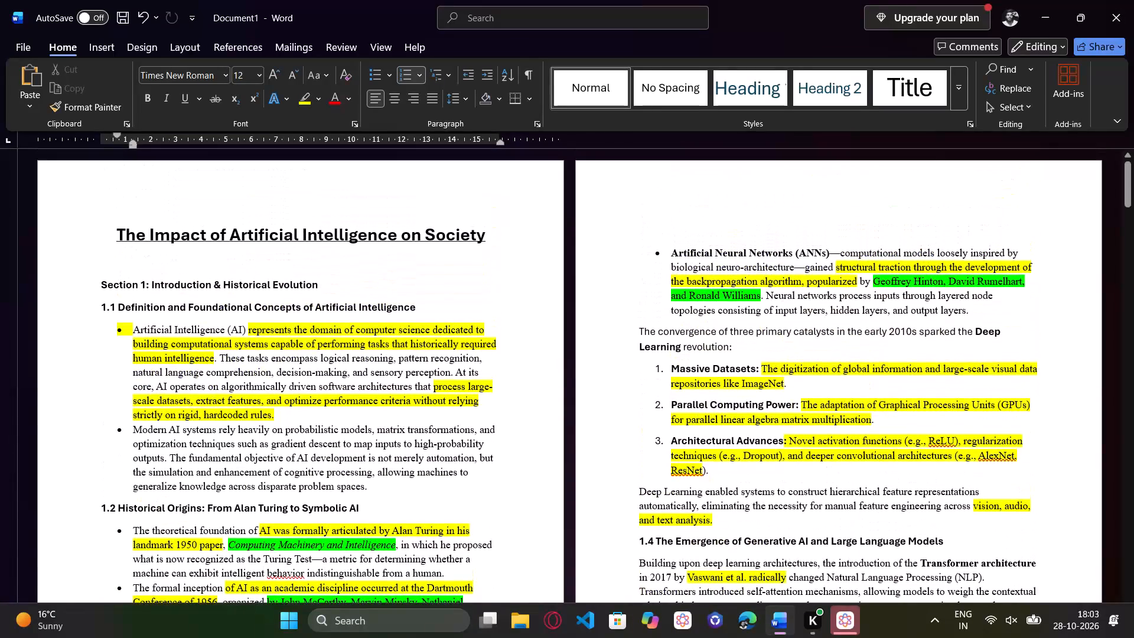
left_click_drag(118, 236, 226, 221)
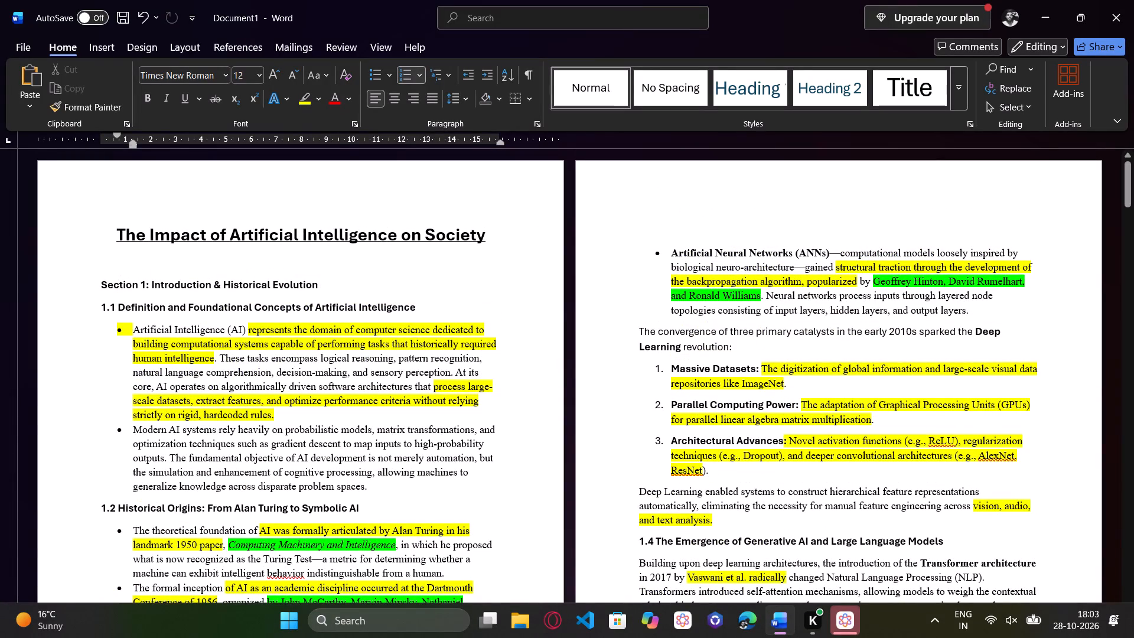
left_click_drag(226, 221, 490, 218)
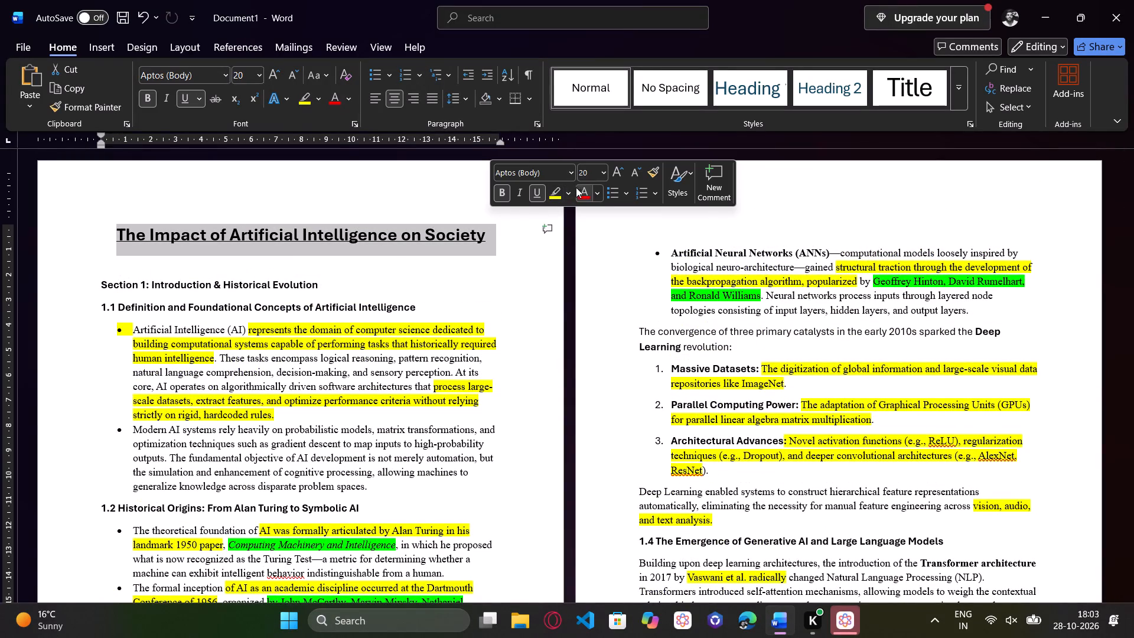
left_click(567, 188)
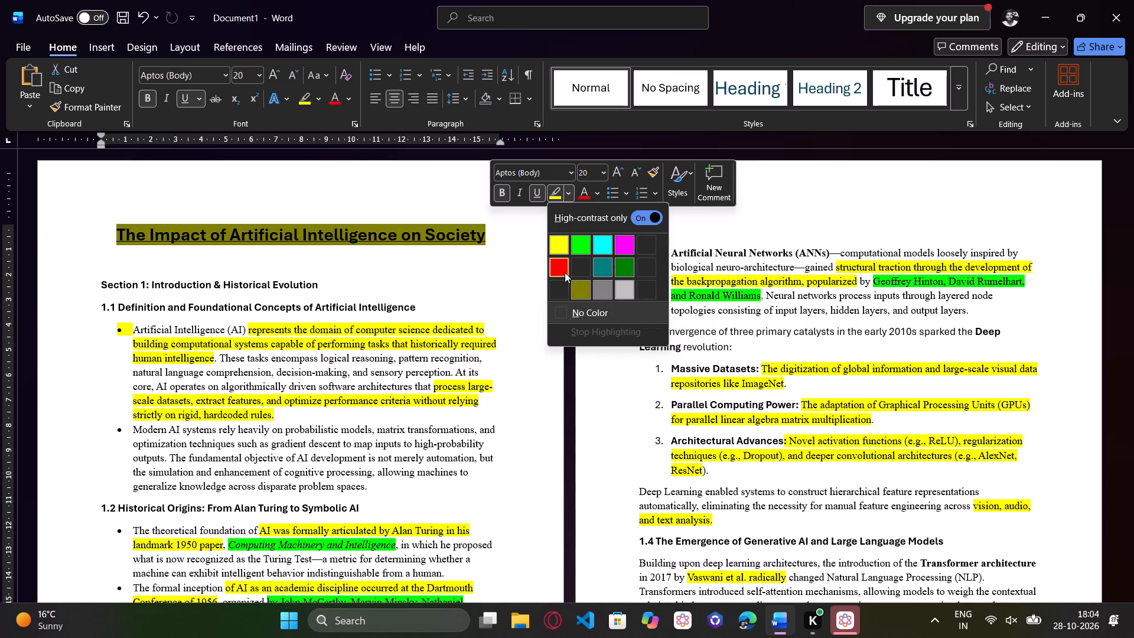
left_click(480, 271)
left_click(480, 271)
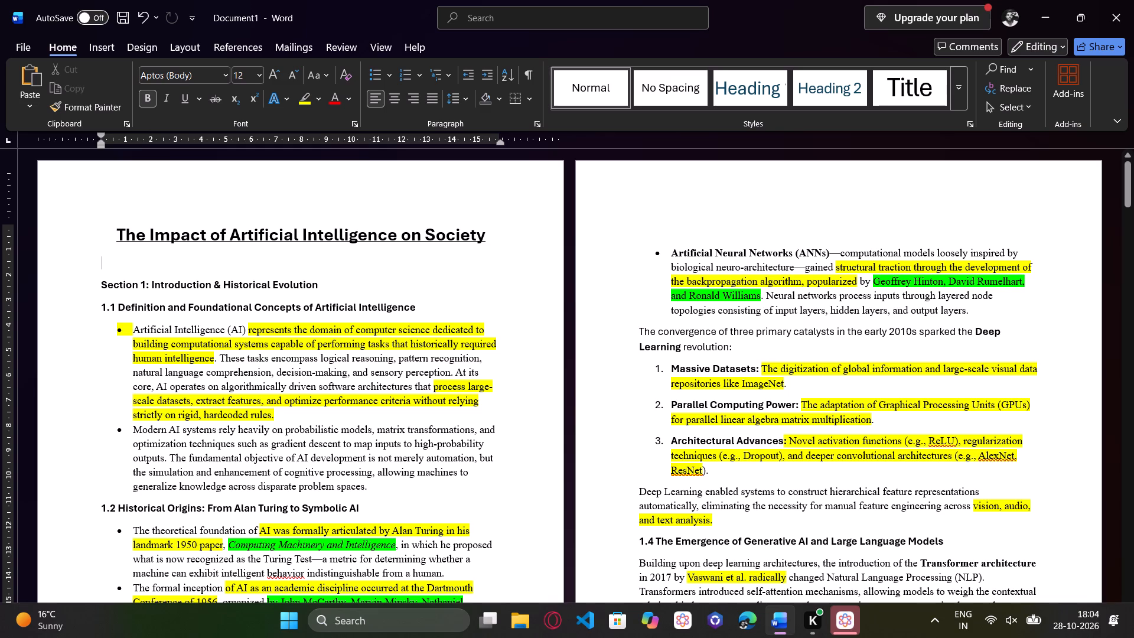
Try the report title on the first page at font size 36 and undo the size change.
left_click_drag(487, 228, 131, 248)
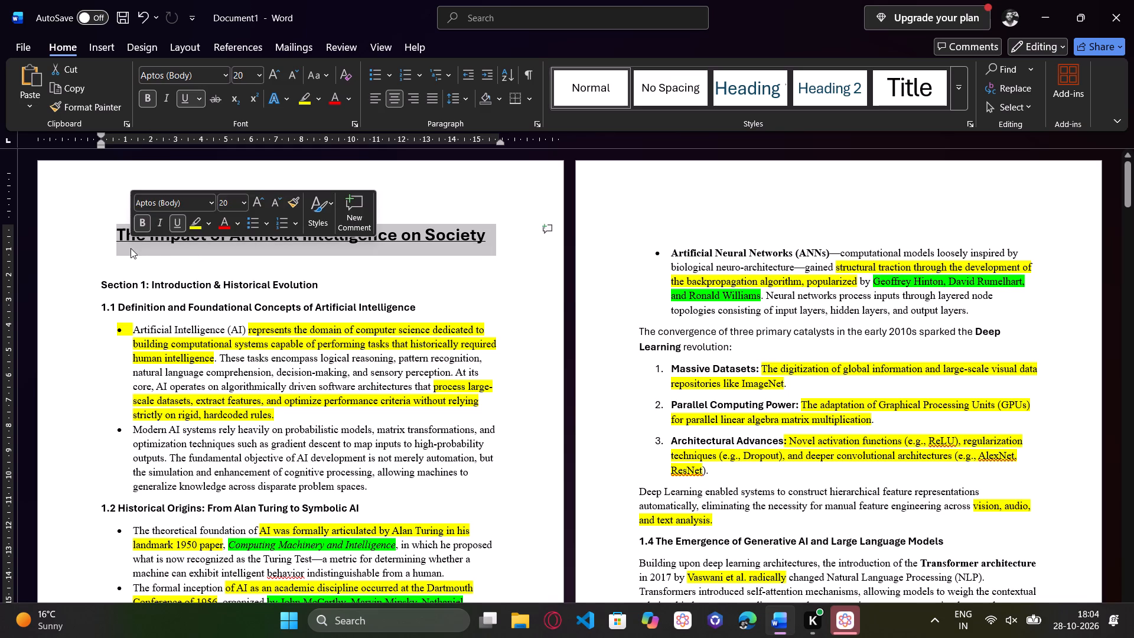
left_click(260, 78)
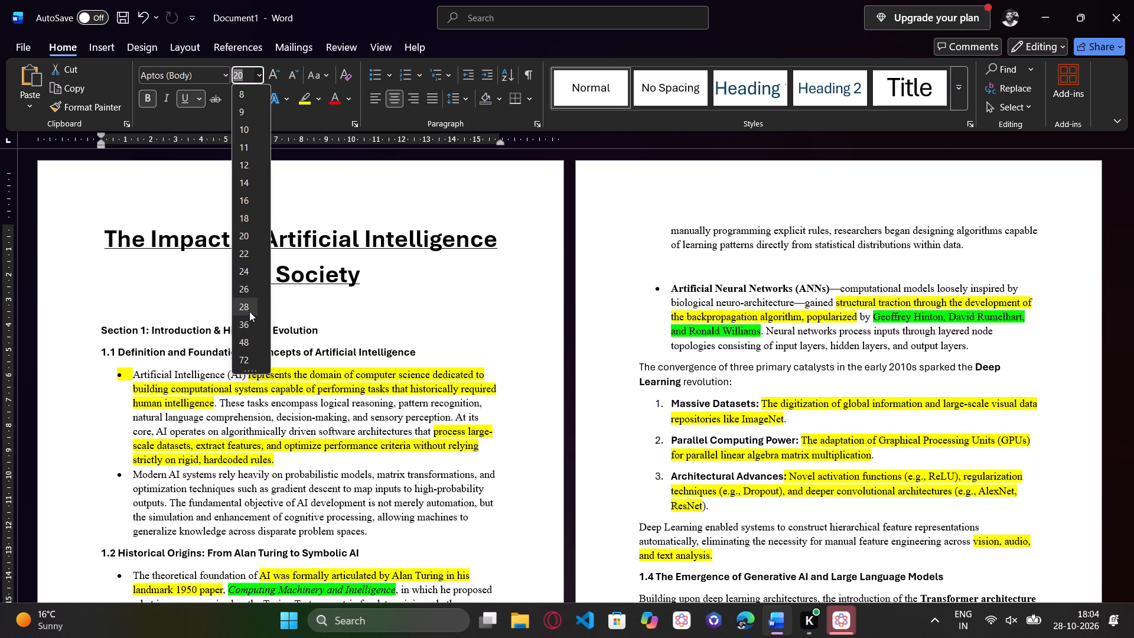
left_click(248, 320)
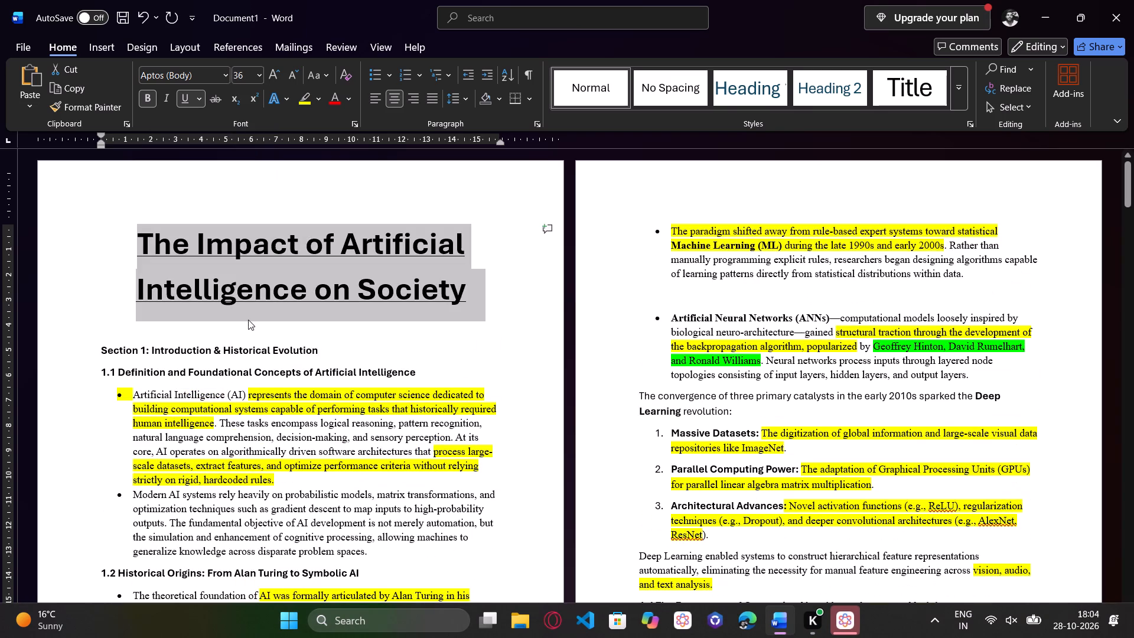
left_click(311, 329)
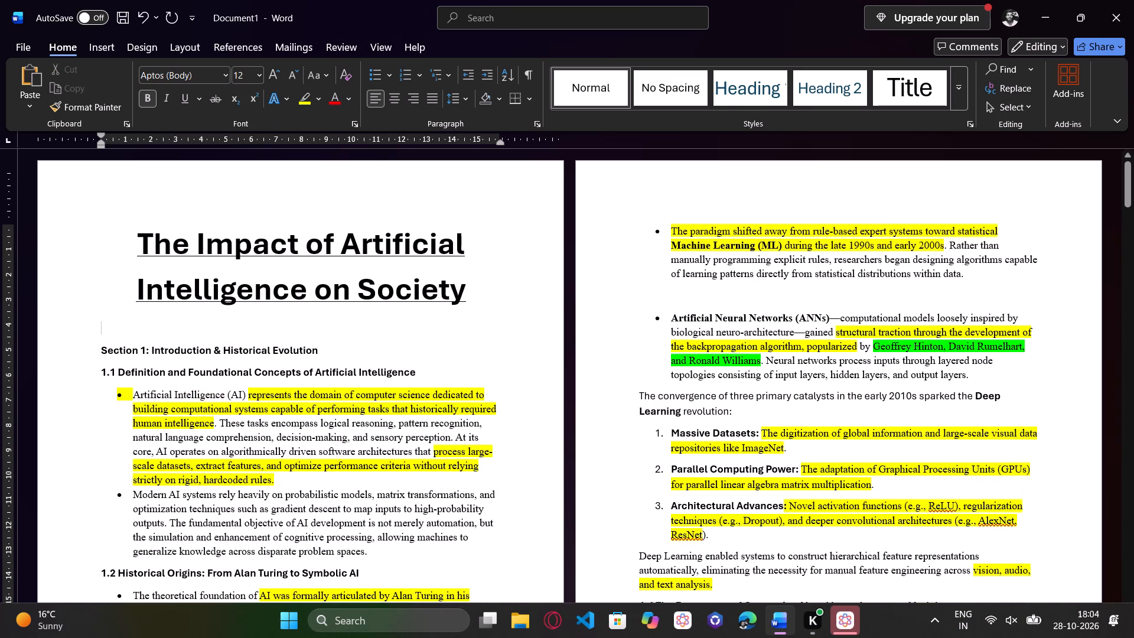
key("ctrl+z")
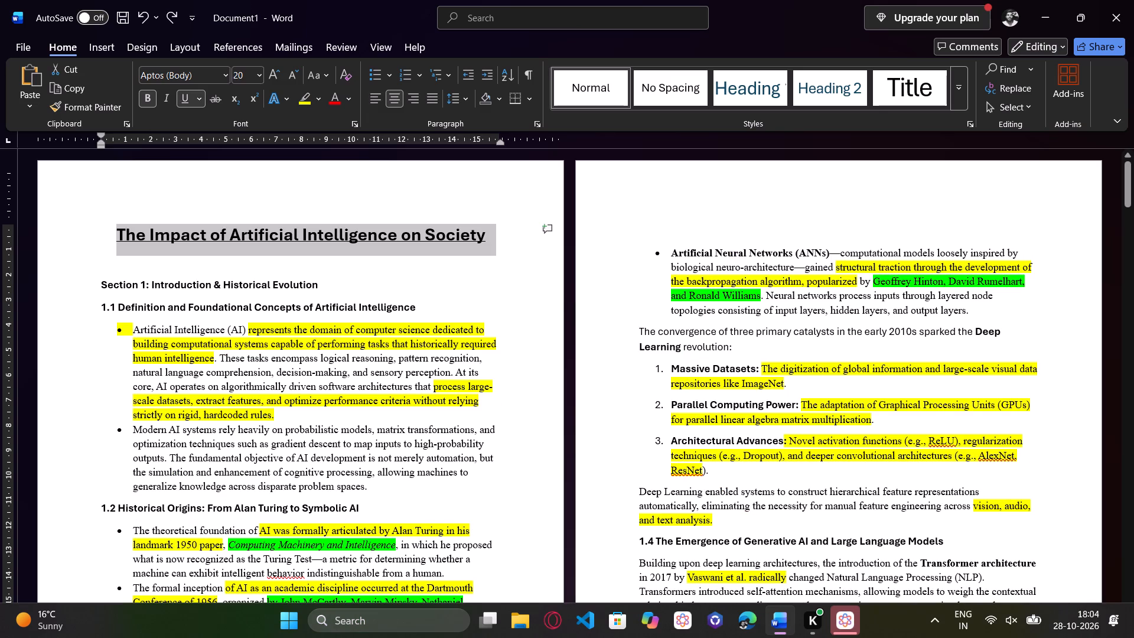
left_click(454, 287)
Highlight "economic frameworks" through "global governance" in yellow in section 1.5's Thesis Statement, excluding the period.
scroll(454, 287, "down", 1)
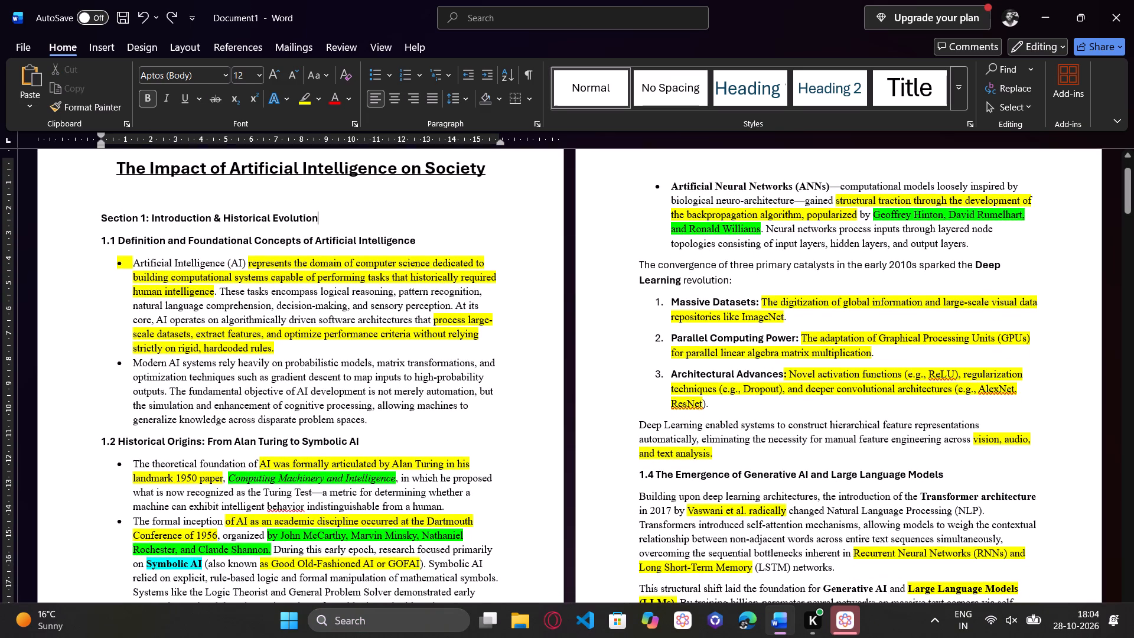
scroll(454, 287, "down", 2)
left_click(454, 287)
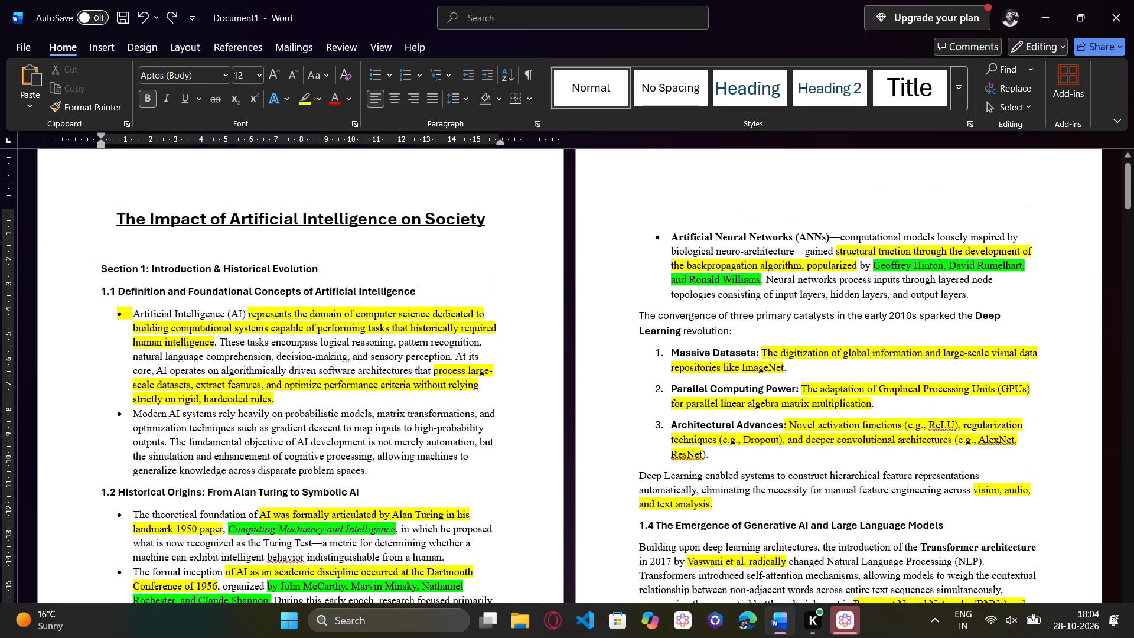
scroll(454, 287, "down", 3)
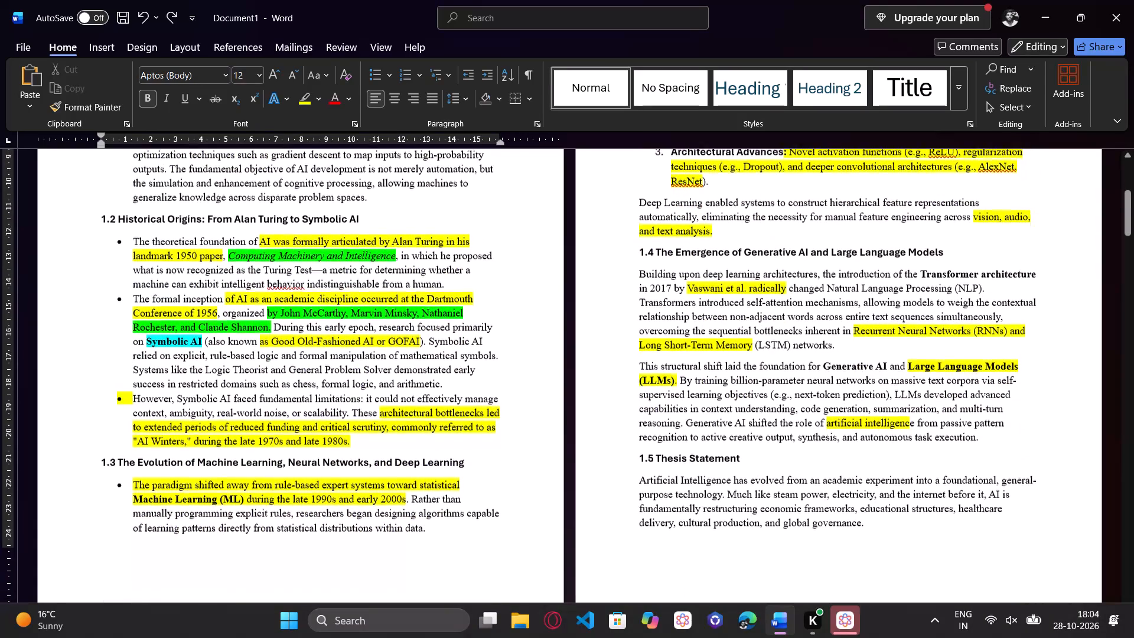
scroll(454, 287, "down", 1)
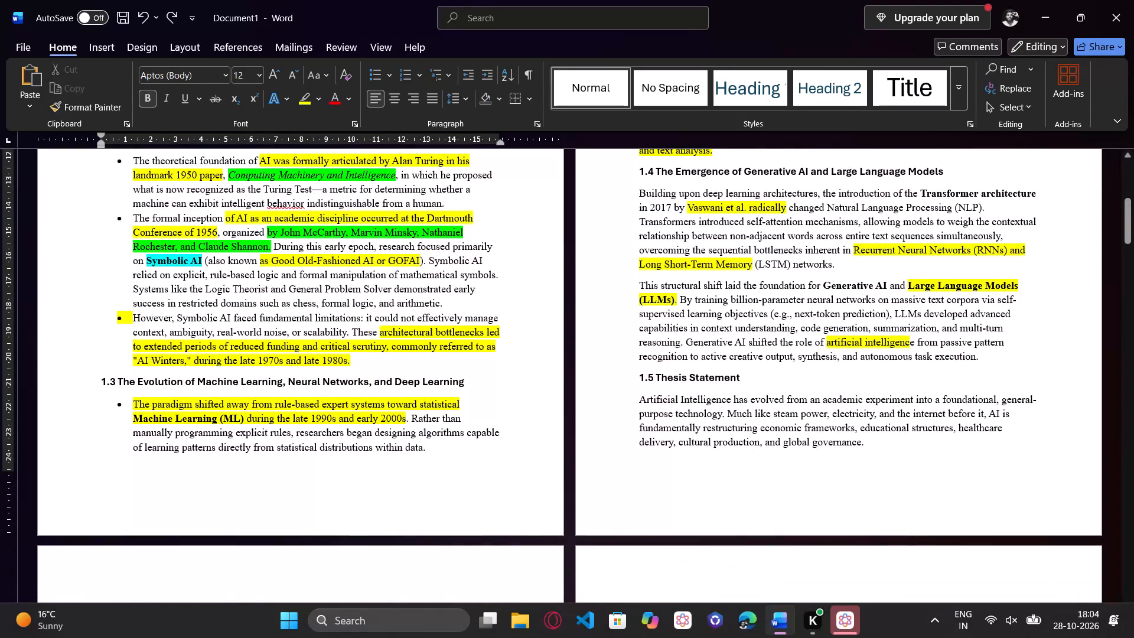
left_click_drag(801, 421, 826, 444)
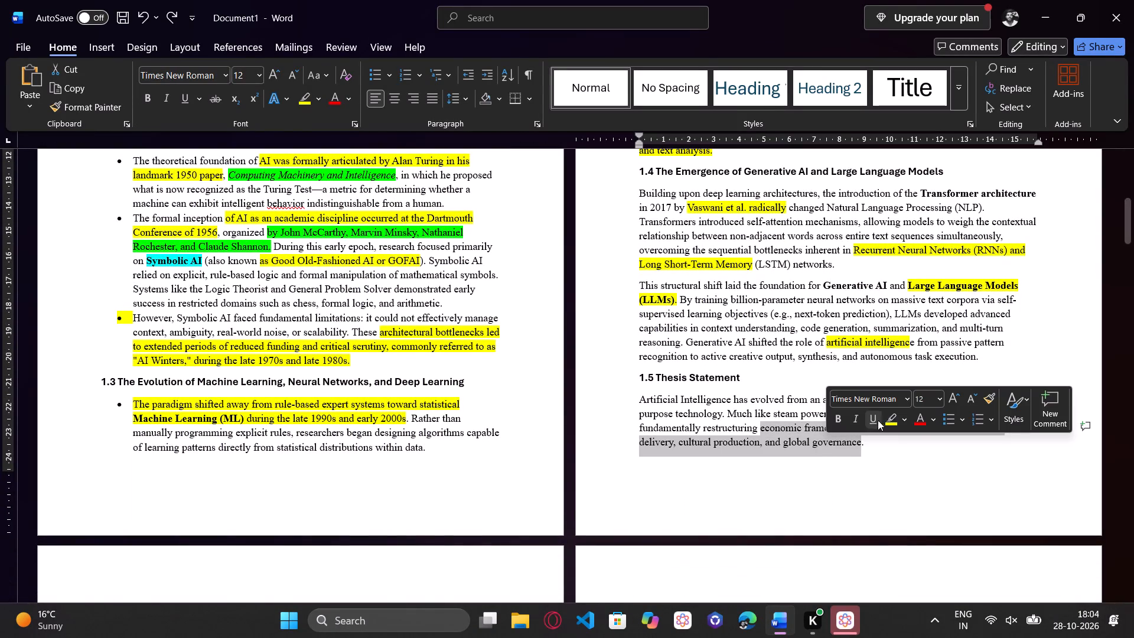
left_click(902, 417)
left_click(895, 472)
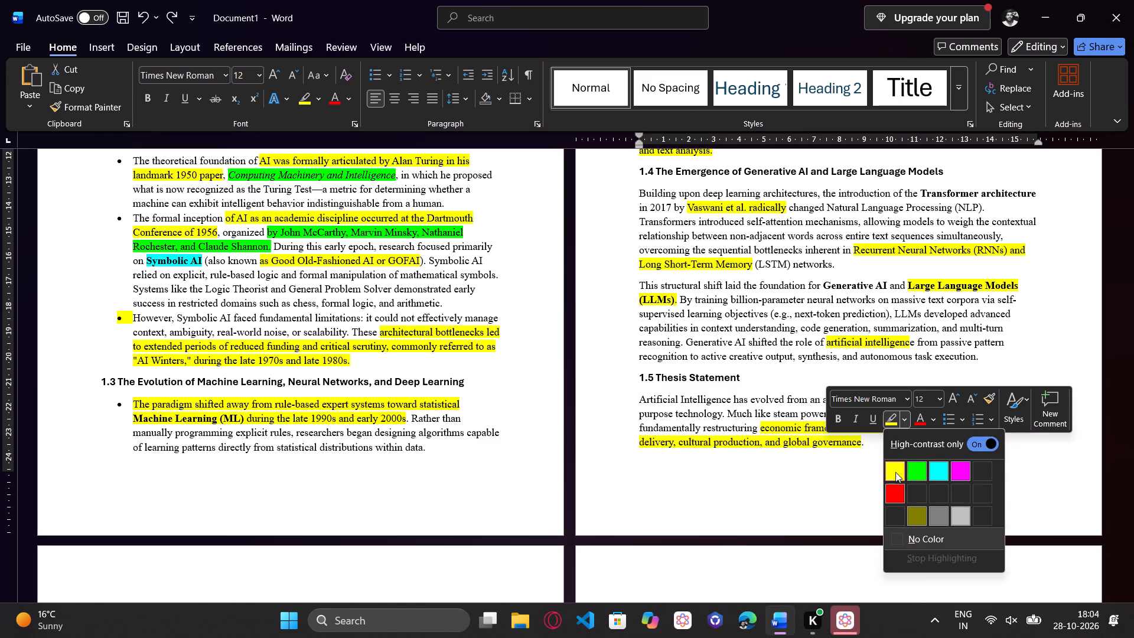
left_click(843, 478)
Review the highlighting from section 1.5 through sections 2 and 3, checking for key passages that still need marking.
scroll(843, 478, "down", 3)
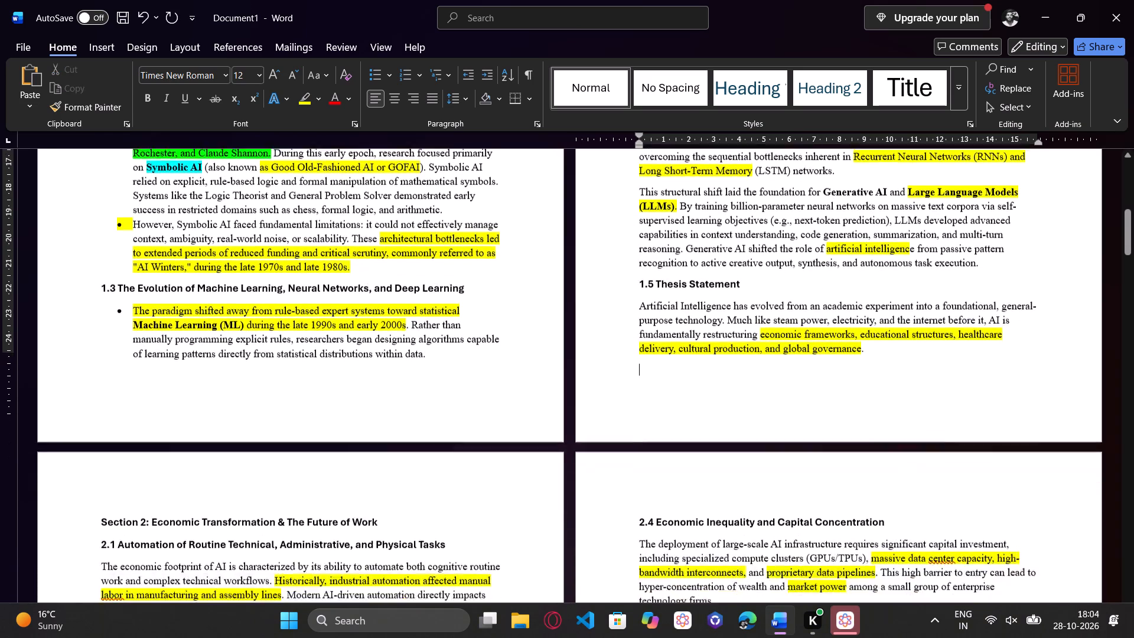
scroll(843, 478, "down", 3)
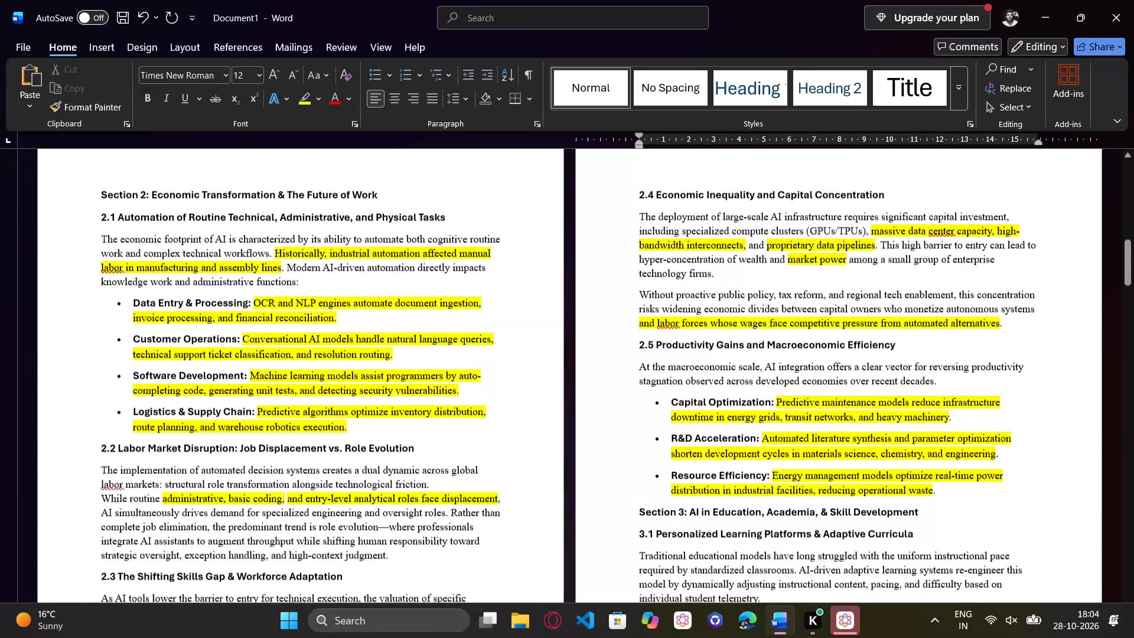
scroll(843, 478, "down", 2)
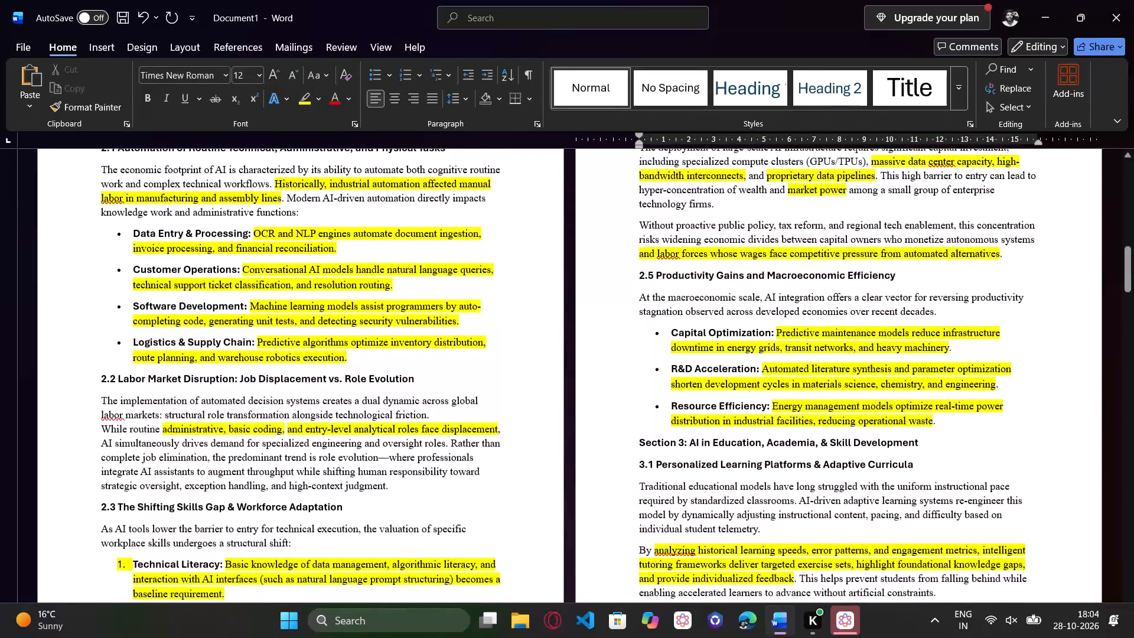
scroll(843, 478, "down", 2)
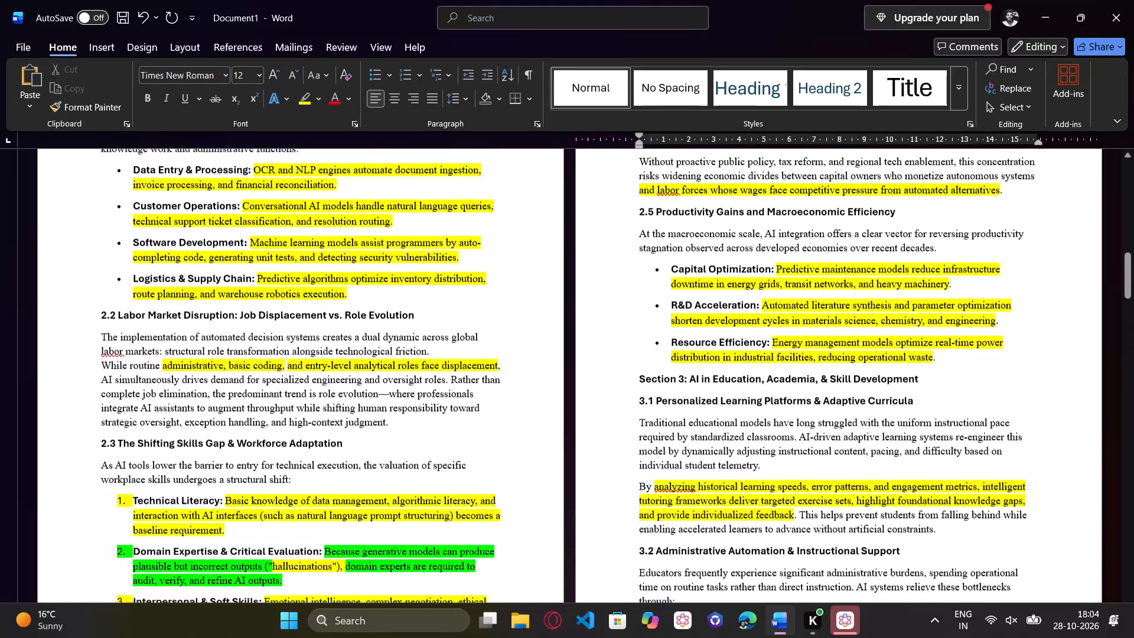
scroll(843, 478, "down", 3)
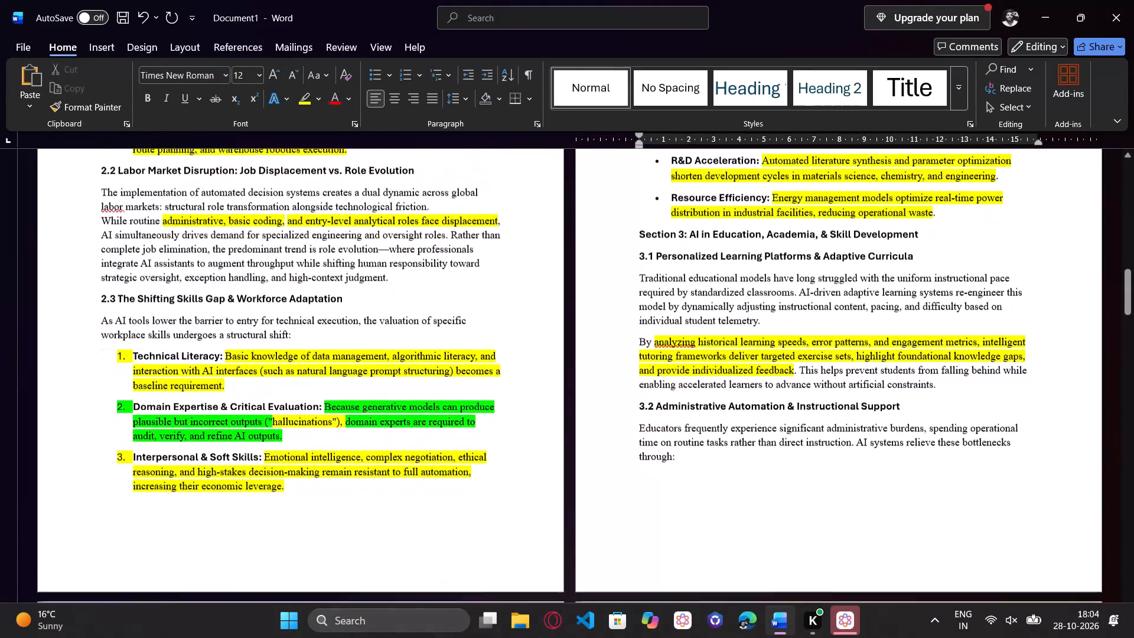
Extend the bright green highlight after "Convolutional Neural Networks" in section 4.1 over "(CNNs", excluding the closing parenthesis.
scroll(843, 478, "down", 3)
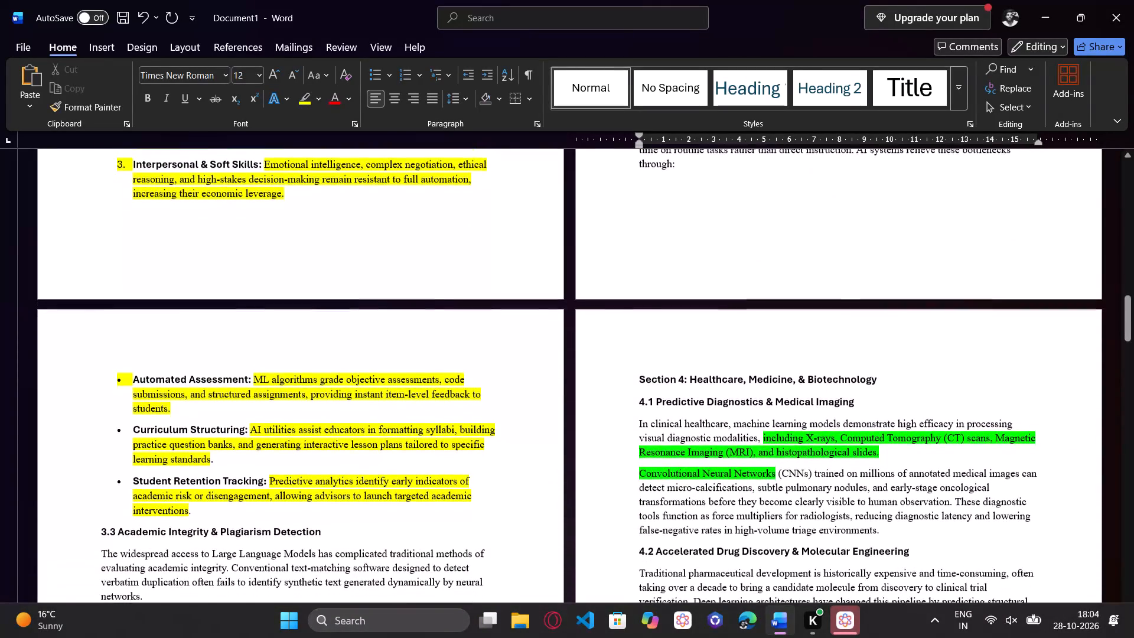
scroll(843, 478, "down", 1)
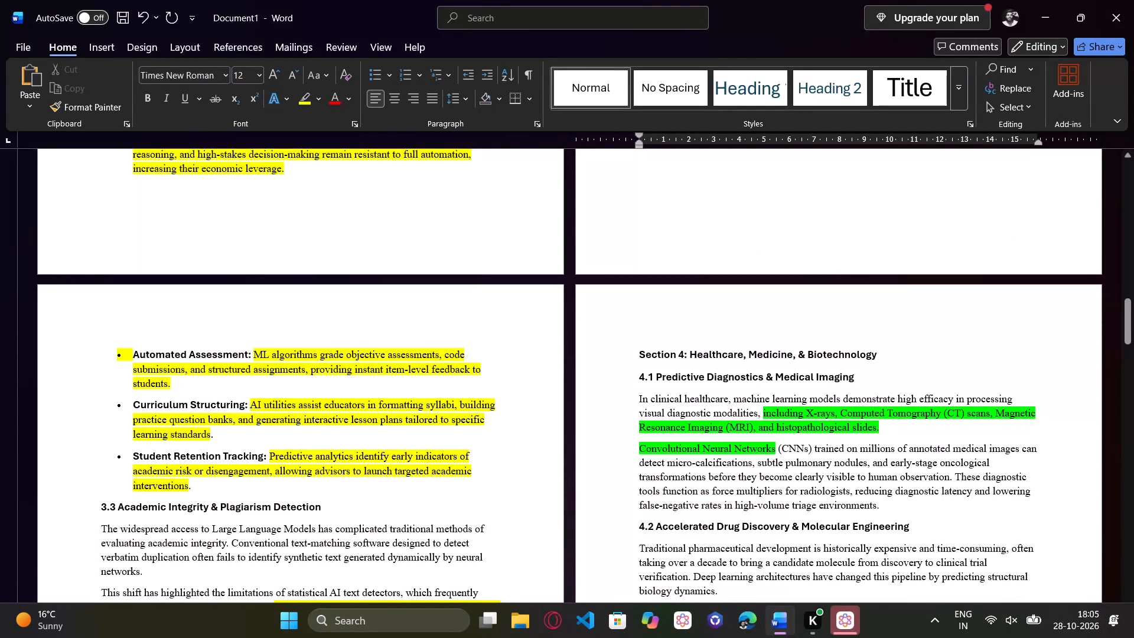
left_click_drag(809, 447, 780, 452)
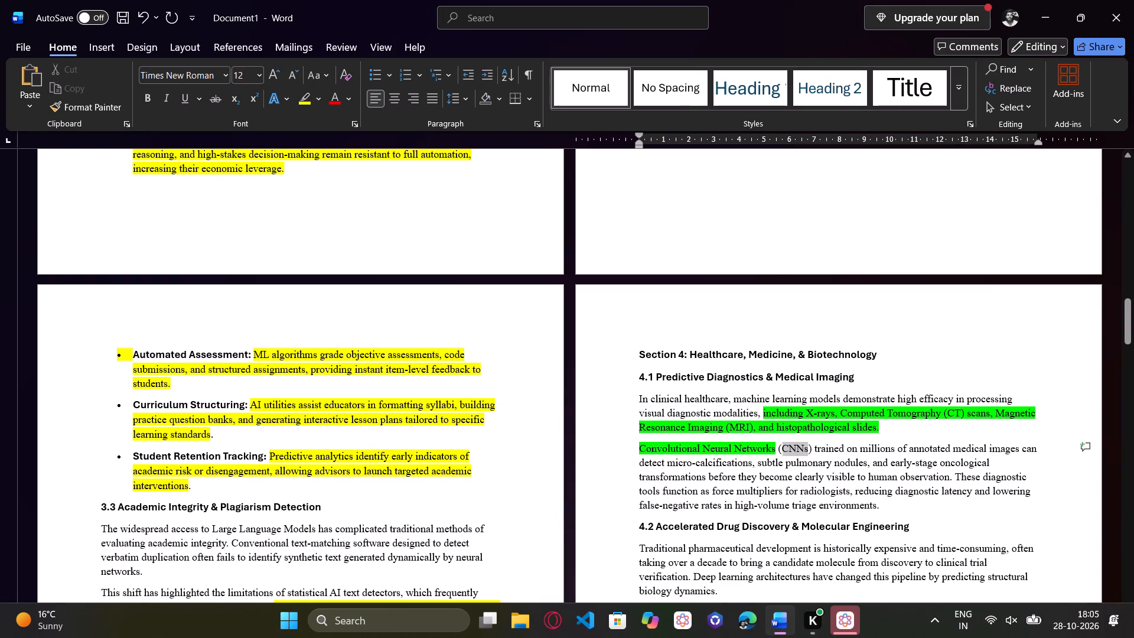
left_click_drag(780, 452, 765, 452)
left_click(846, 425)
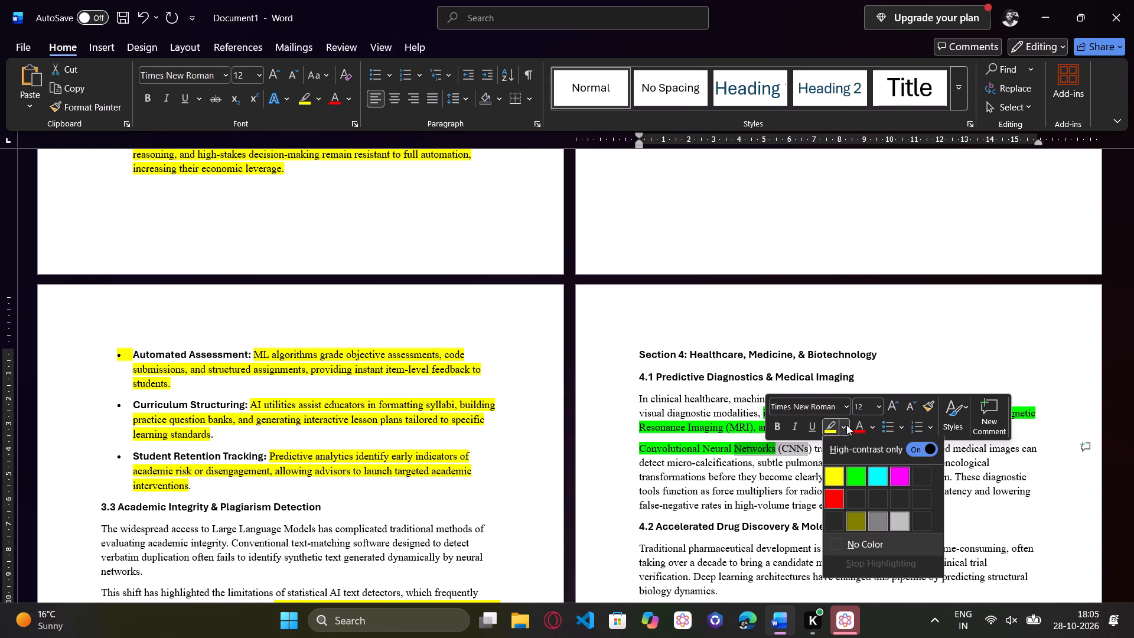
left_click(856, 477)
left_click(856, 477)
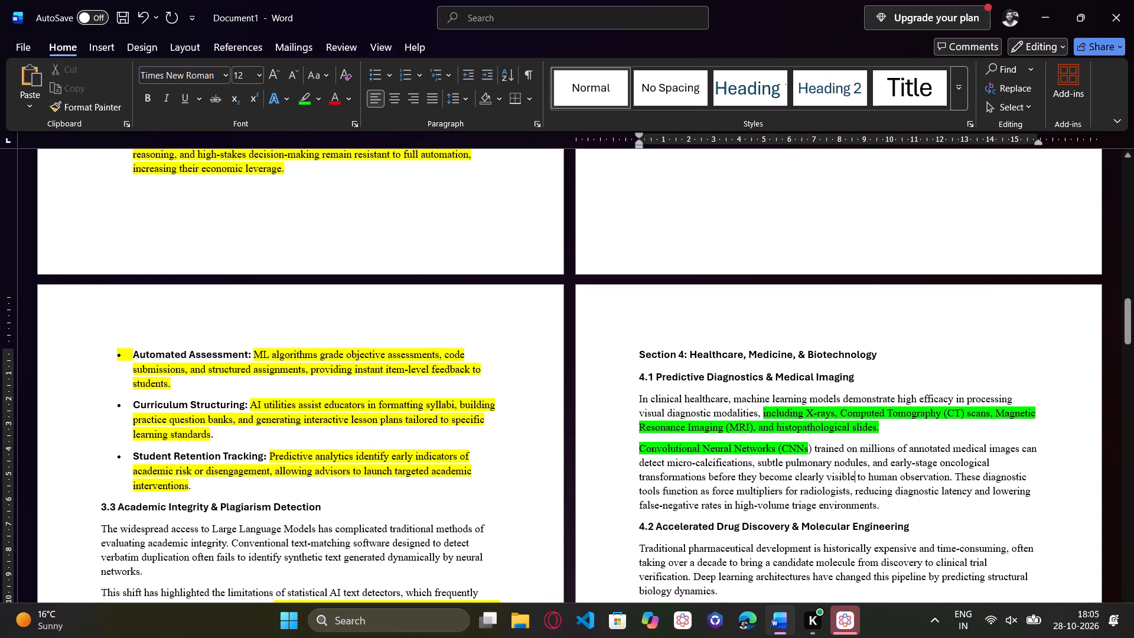
Highlight section 3.3's first sentence in bright green, from "The widespread access" through "academic integrity.", including the period.
scroll(856, 477, "down", 3)
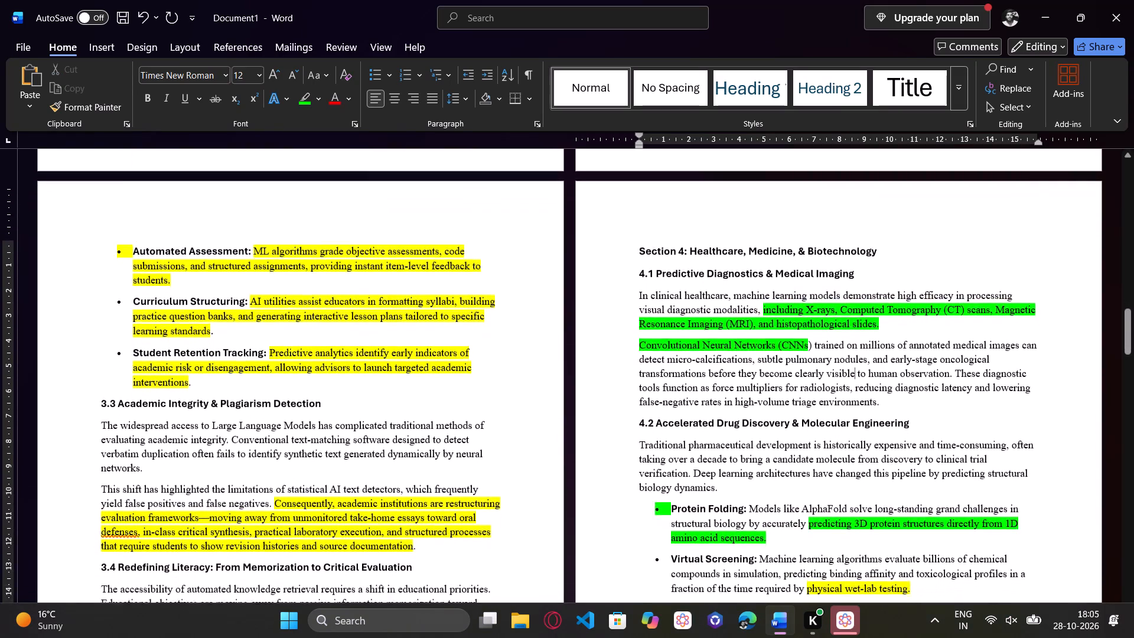
scroll(856, 477, "down", 3)
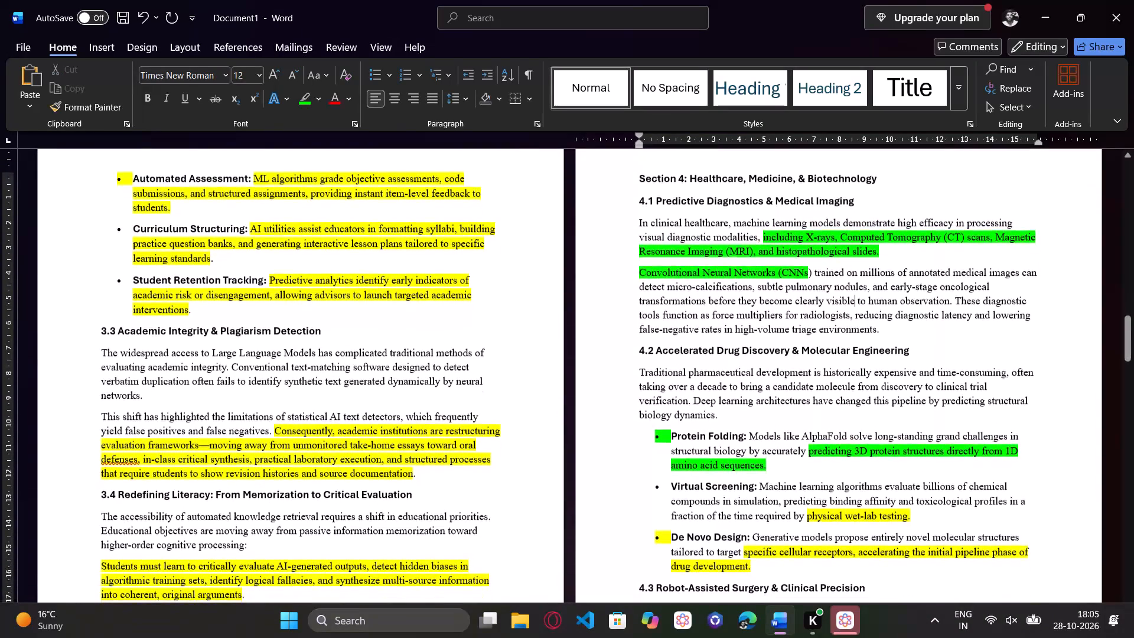
scroll(856, 477, "down", 2)
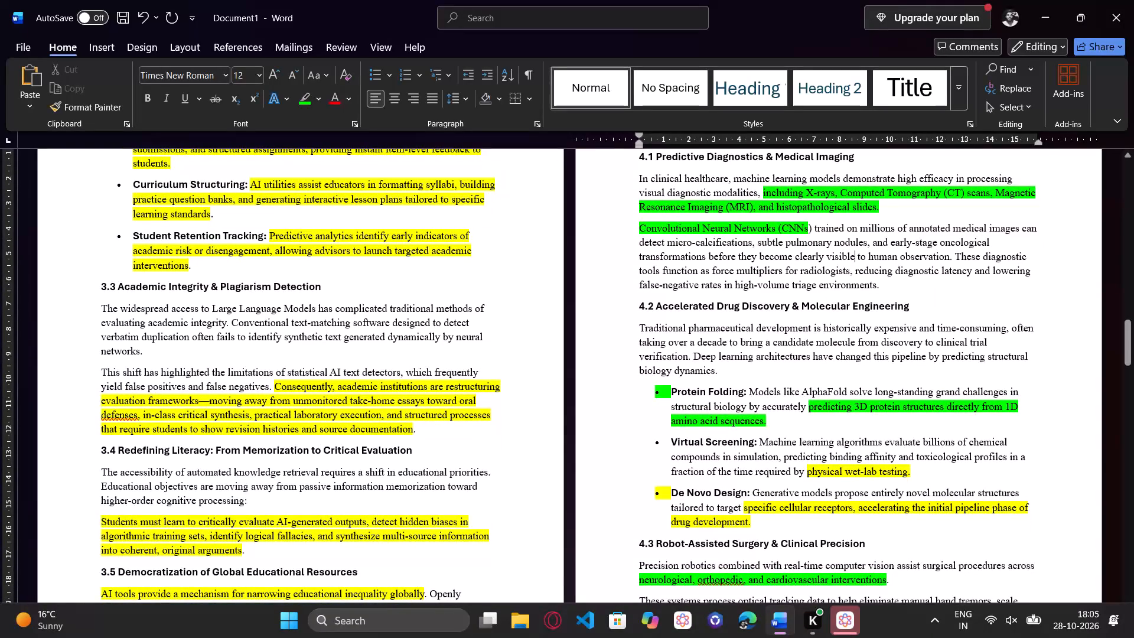
scroll(856, 477, "down", 1)
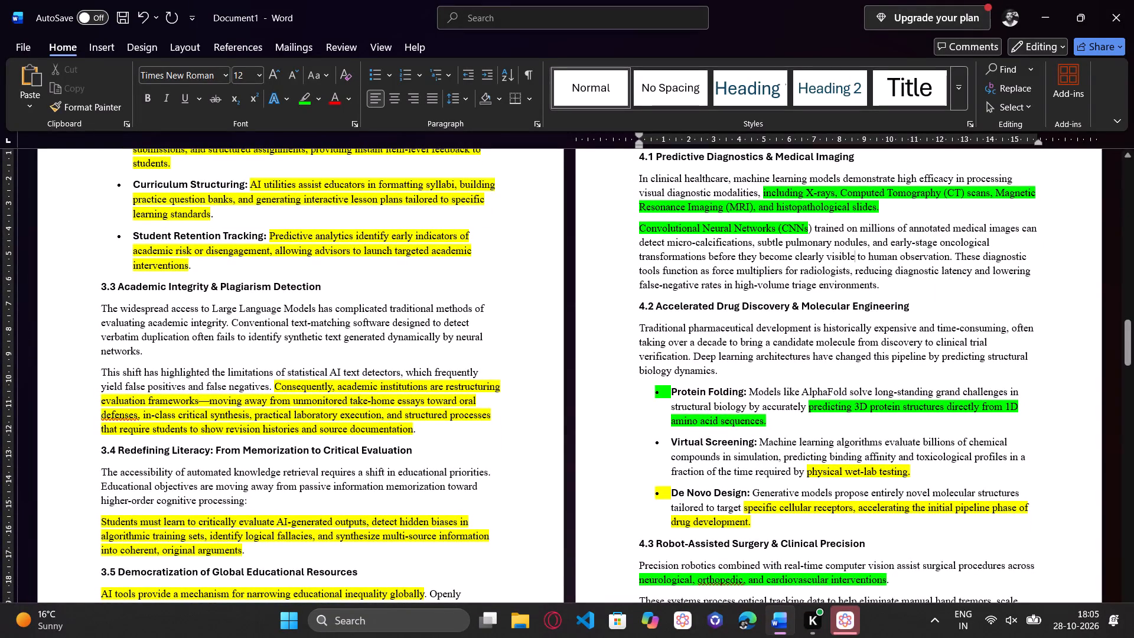
left_click_drag(95, 307, 320, 328)
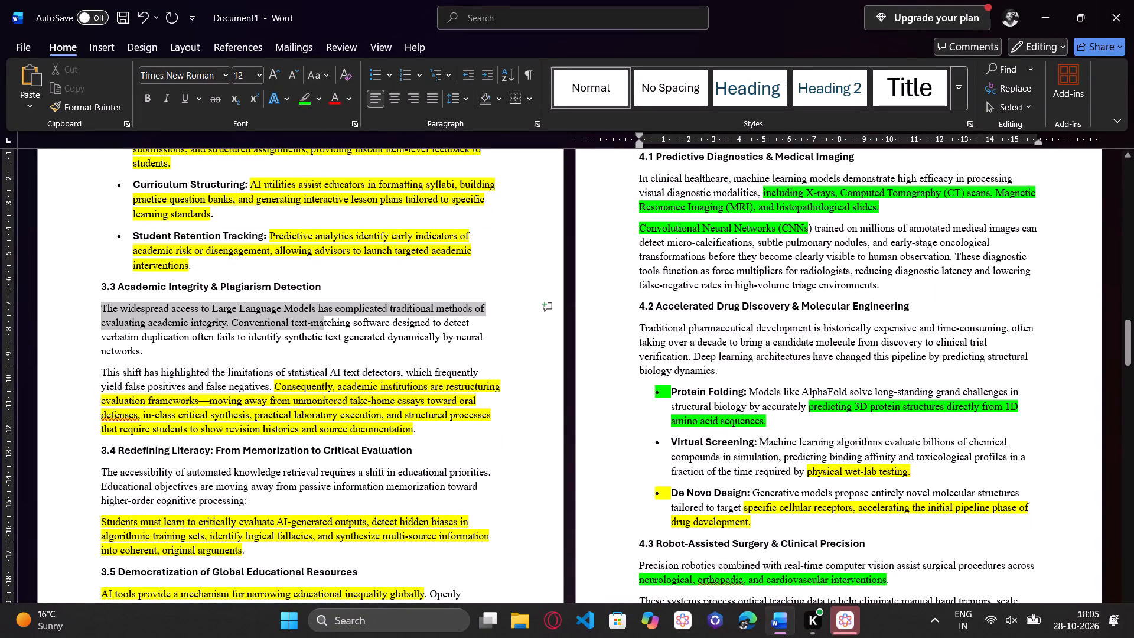
left_click_drag(320, 328, 338, 329)
left_click_drag(338, 329, 228, 322)
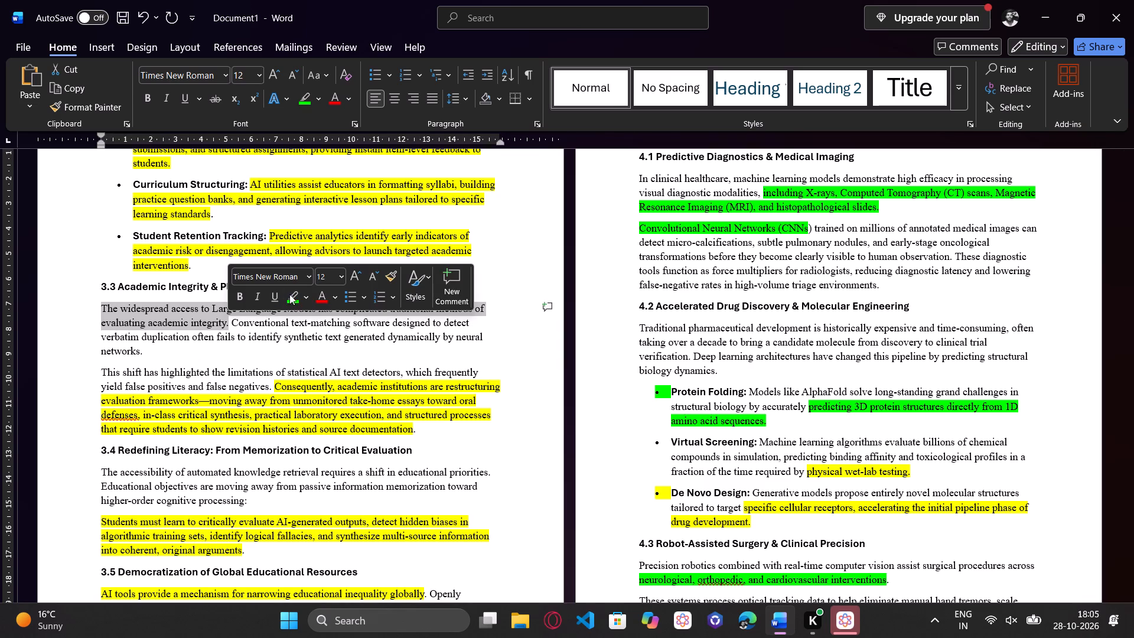
left_click(293, 294)
left_click(294, 348)
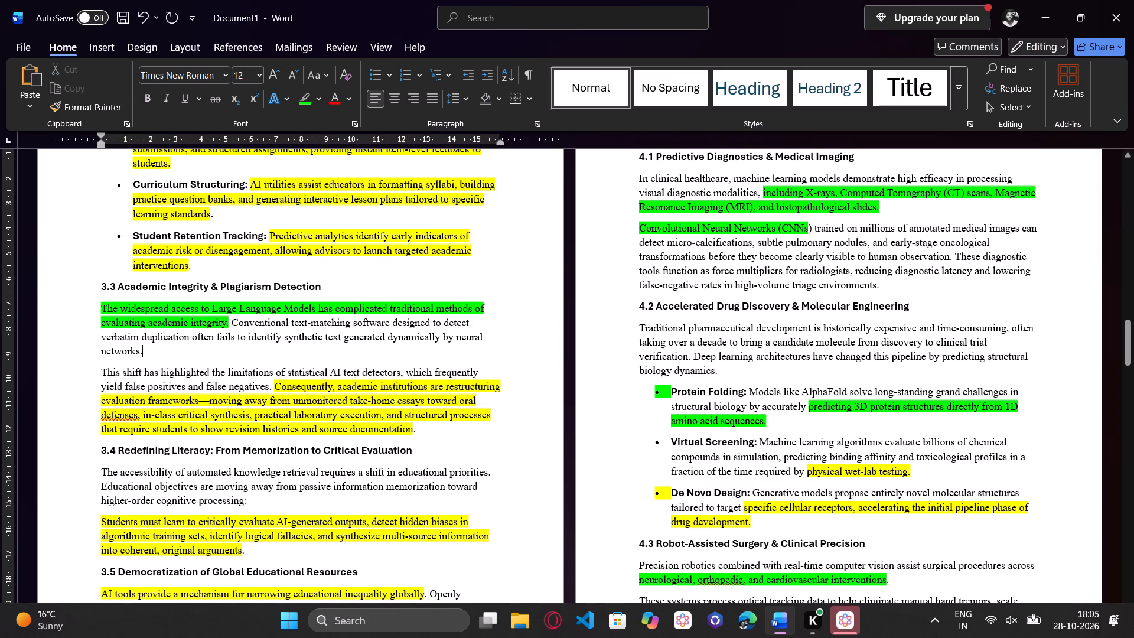
Highlight section 4.3's second paragraph in yellow, from "These systems process" through "complex operations".
scroll(294, 348, "down", 2)
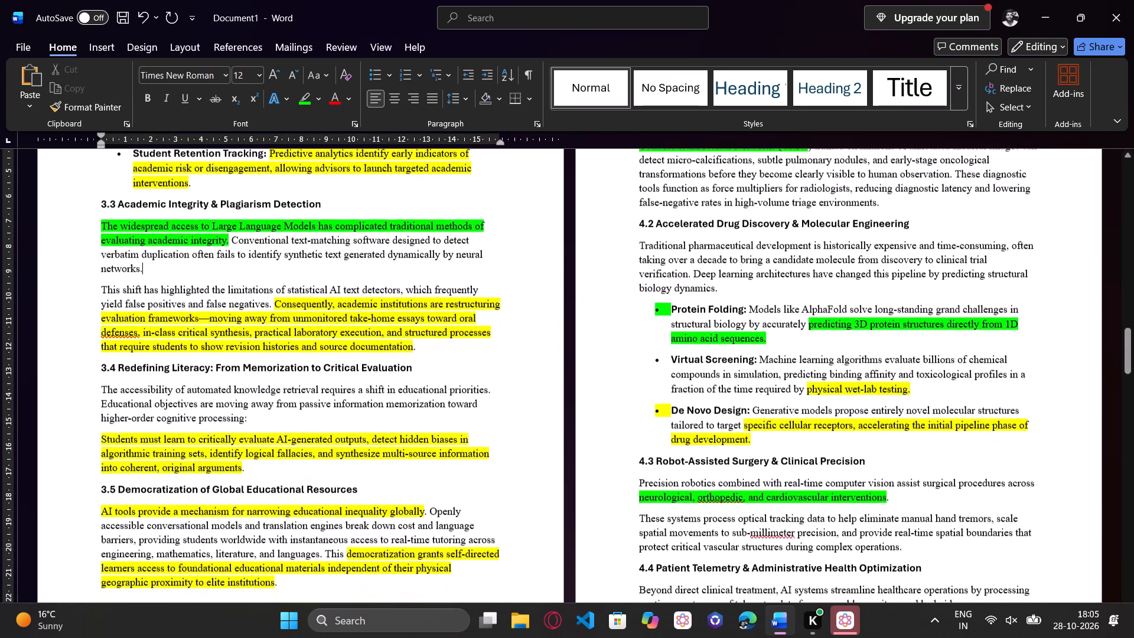
scroll(591, 513, "down", 1)
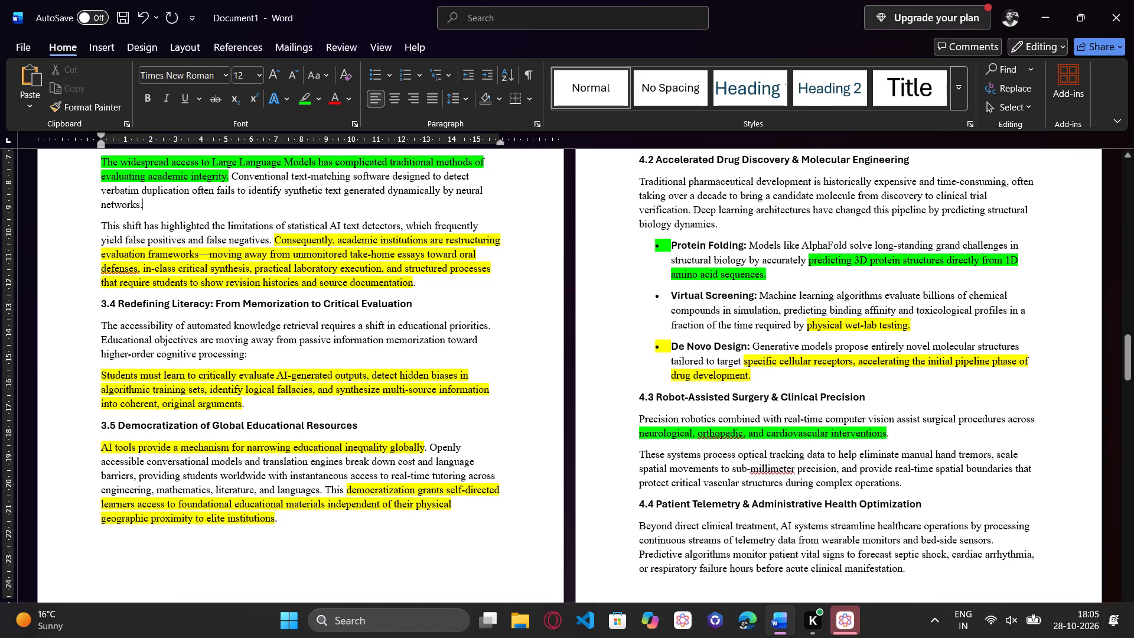
left_click_drag(637, 453, 725, 480)
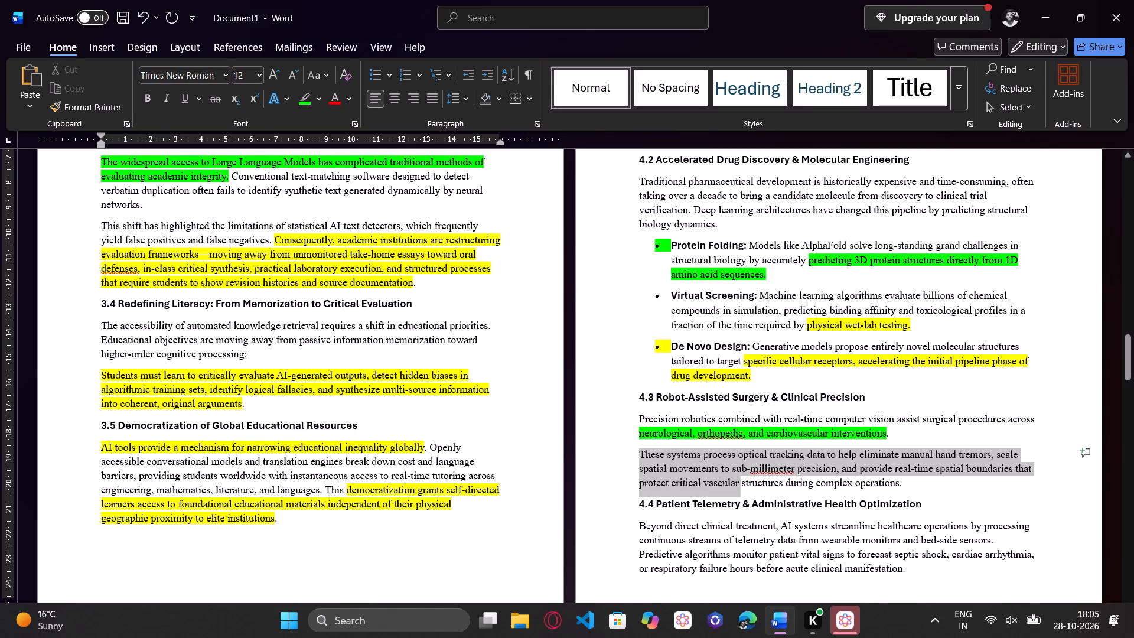
left_click_drag(725, 480, 910, 473)
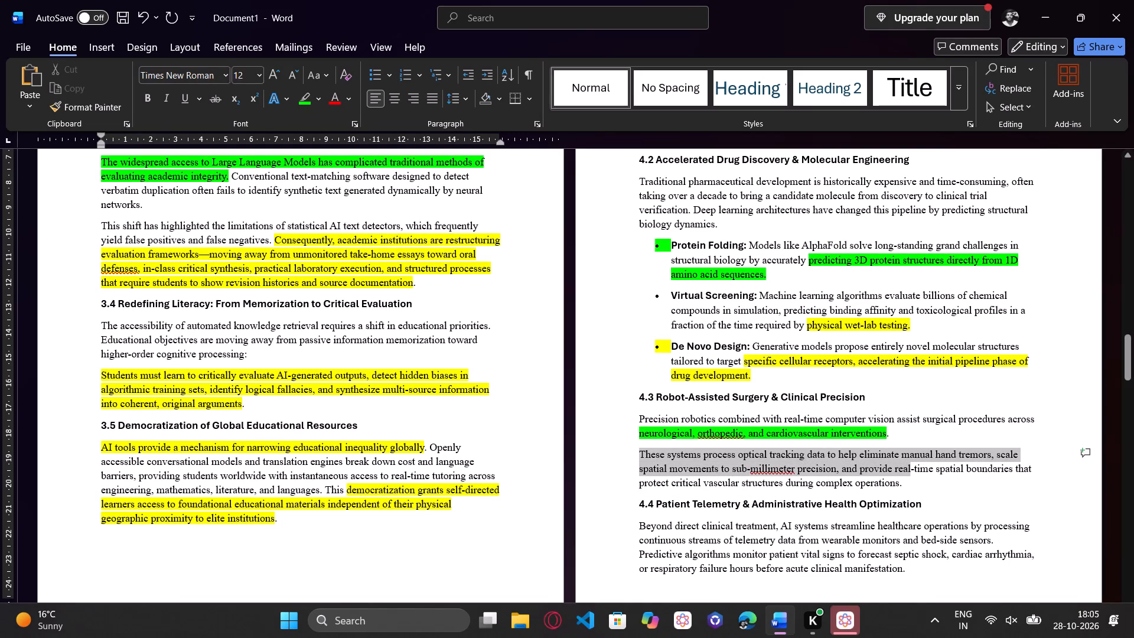
left_click_drag(910, 473, 900, 484)
left_click(964, 459)
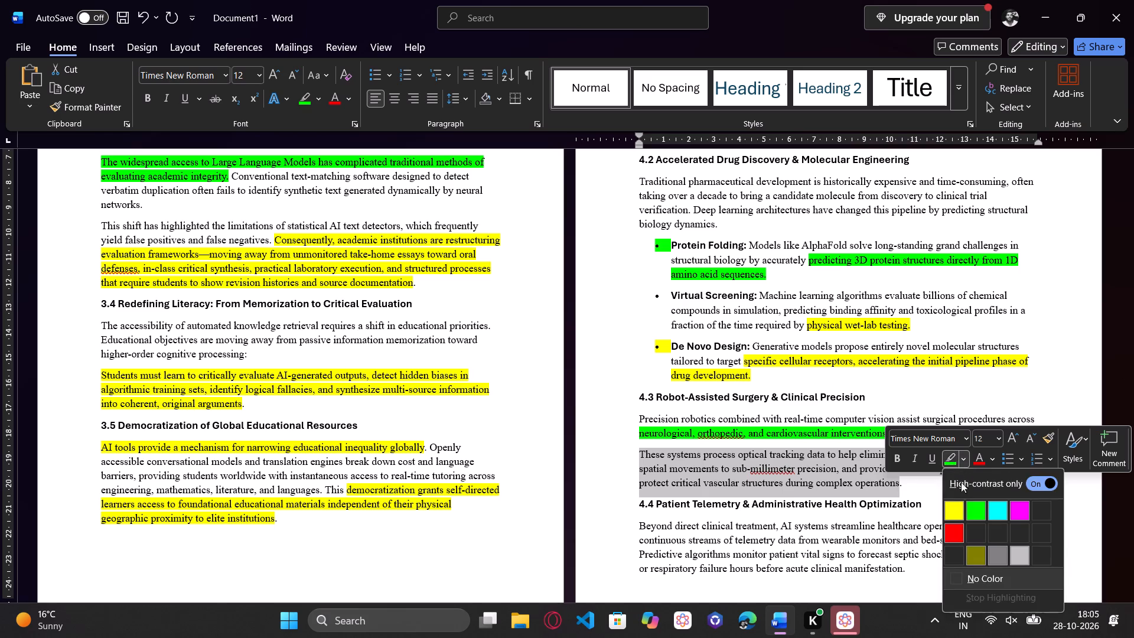
left_click(957, 501)
left_click(955, 502)
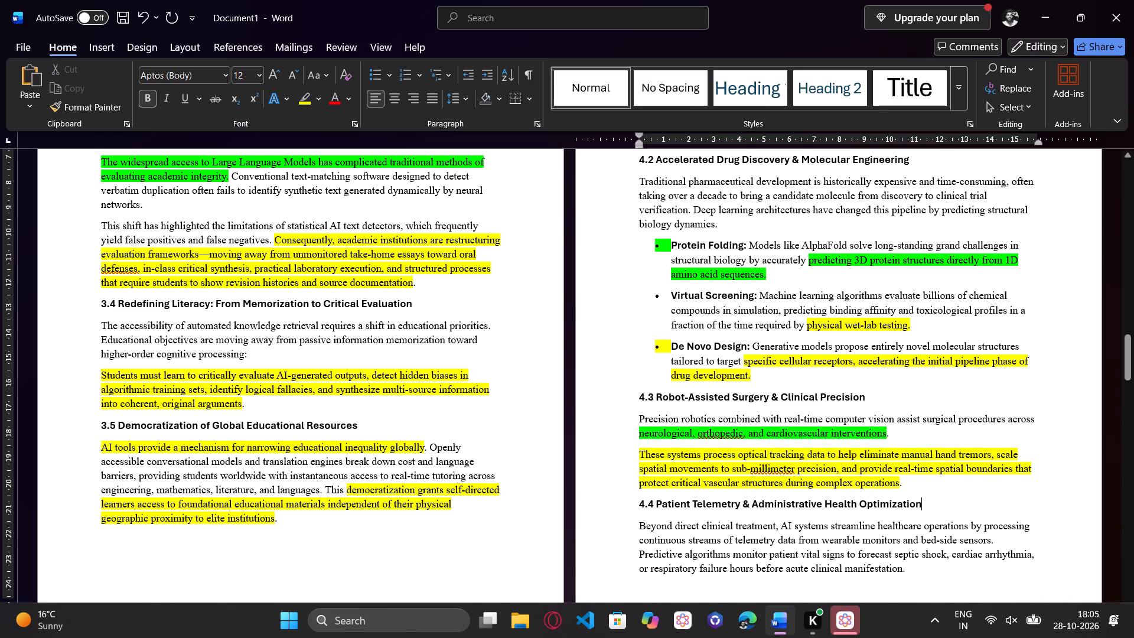
Review the highlighting from section 4.4 through section 5 to the start of section 6, checking for key passages still unmarked.
scroll(955, 502, "down", 3)
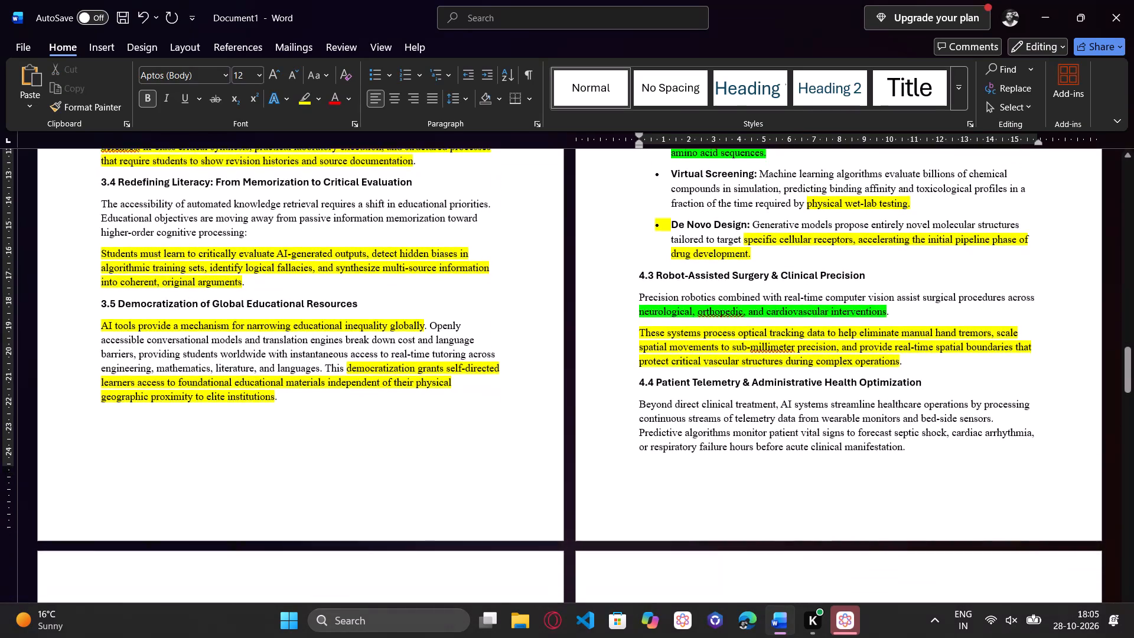
scroll(955, 502, "down", 3)
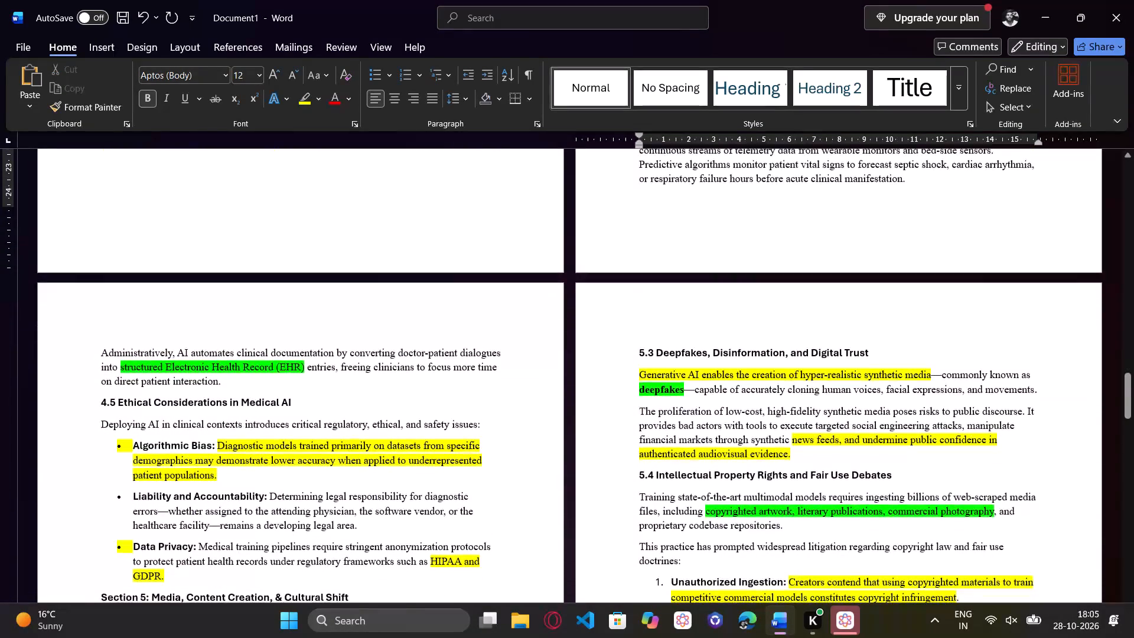
scroll(955, 502, "down", 2)
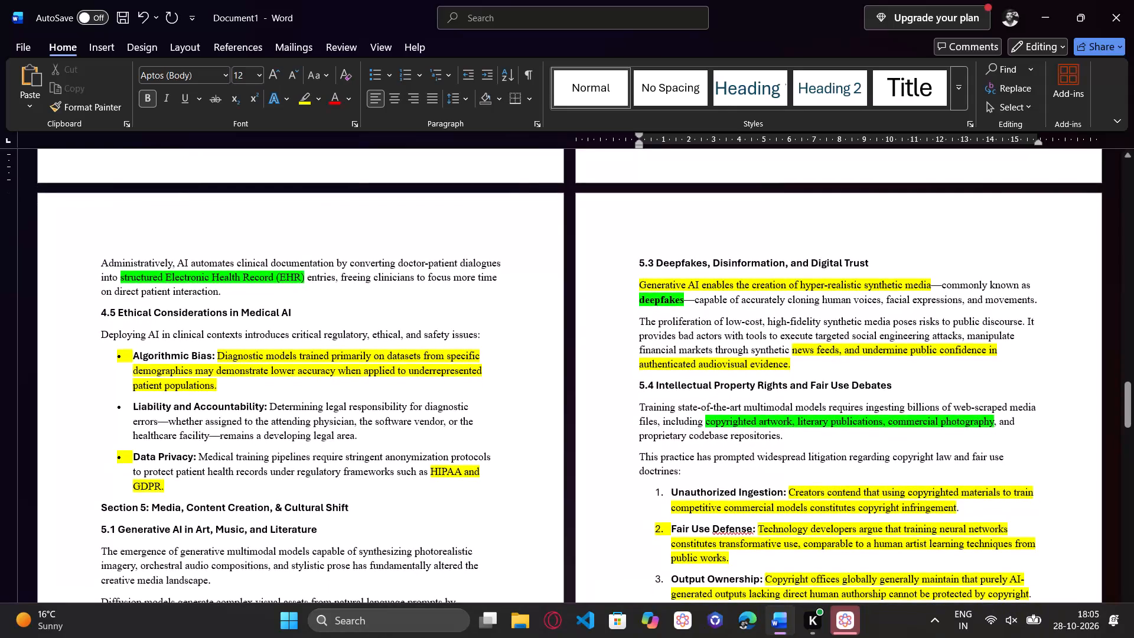
scroll(955, 502, "down", 1)
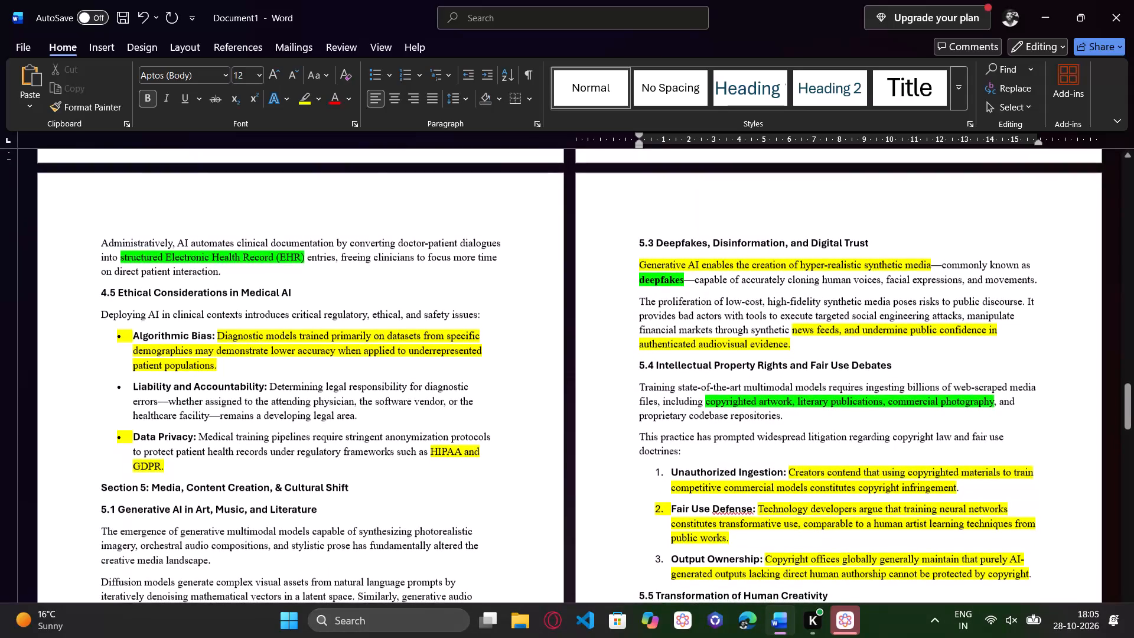
scroll(955, 502, "down", 2)
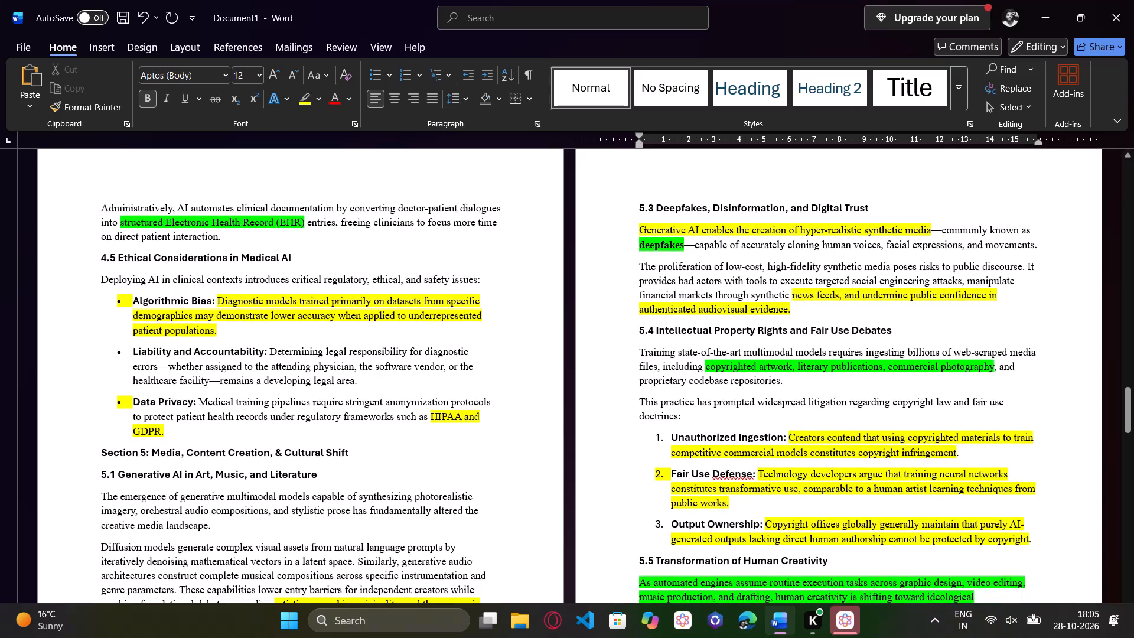
scroll(955, 502, "down", 1)
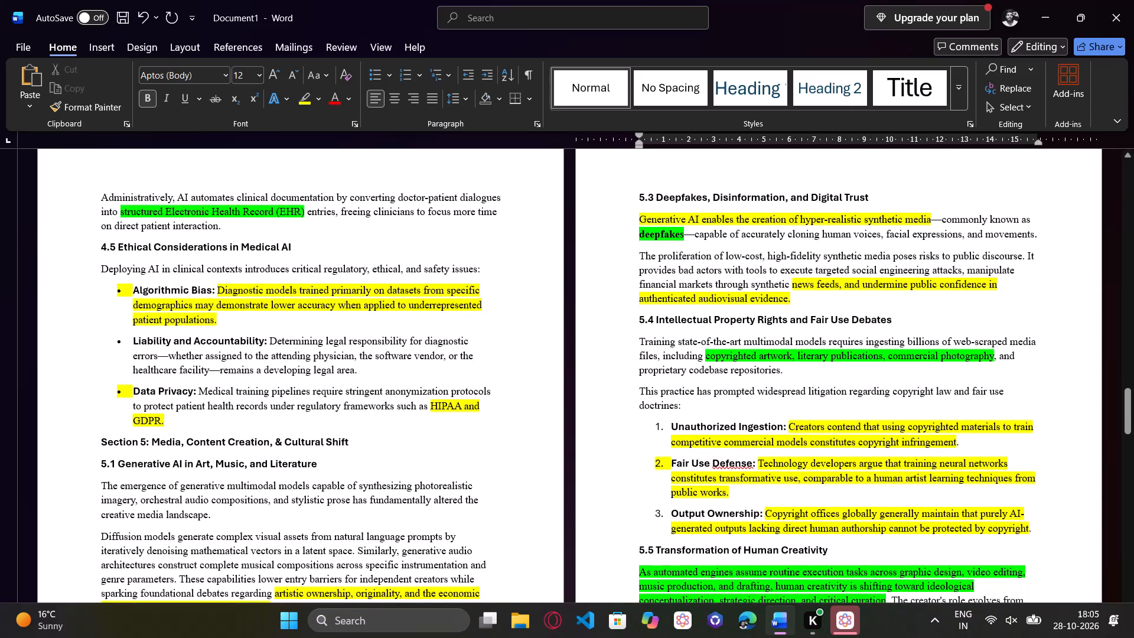
scroll(955, 502, "down", 1)
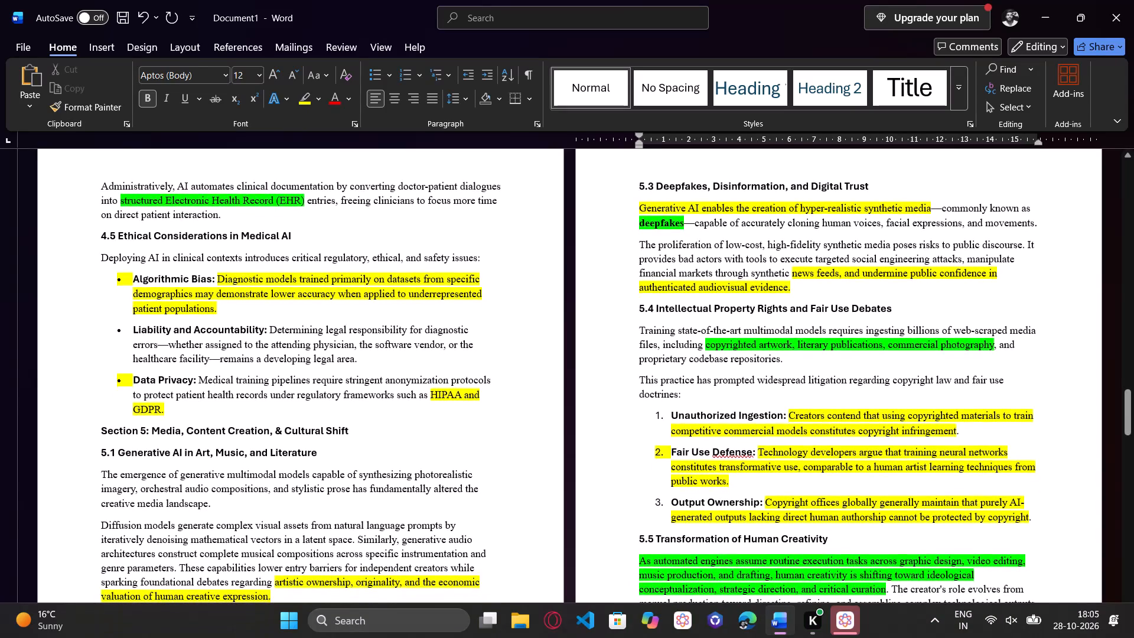
scroll(955, 502, "down", 1)
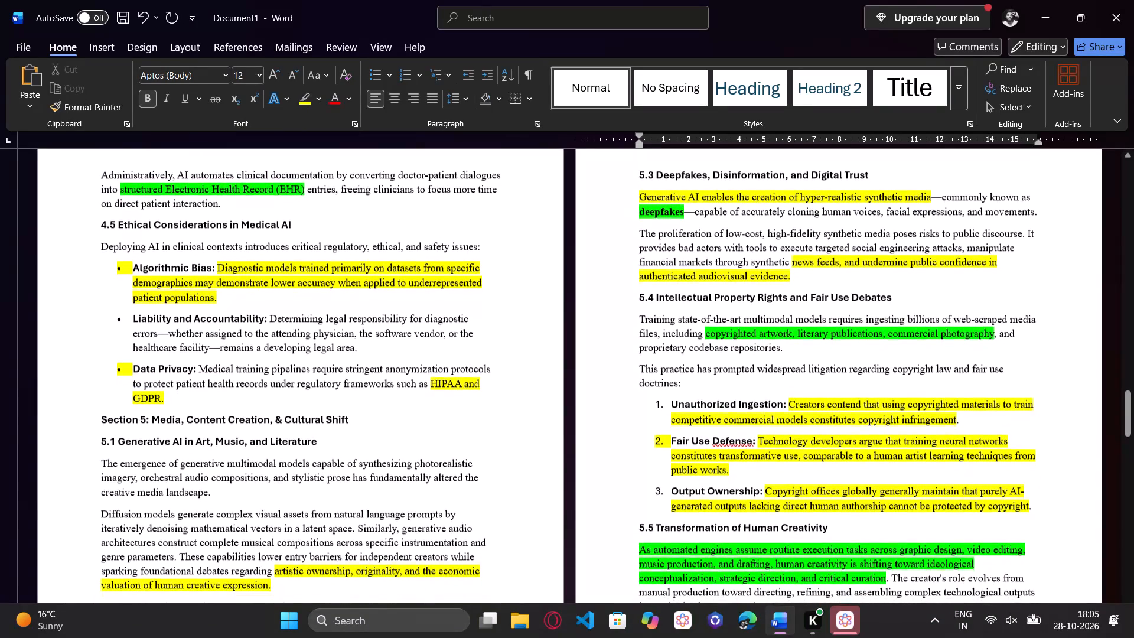
scroll(955, 502, "down", 3)
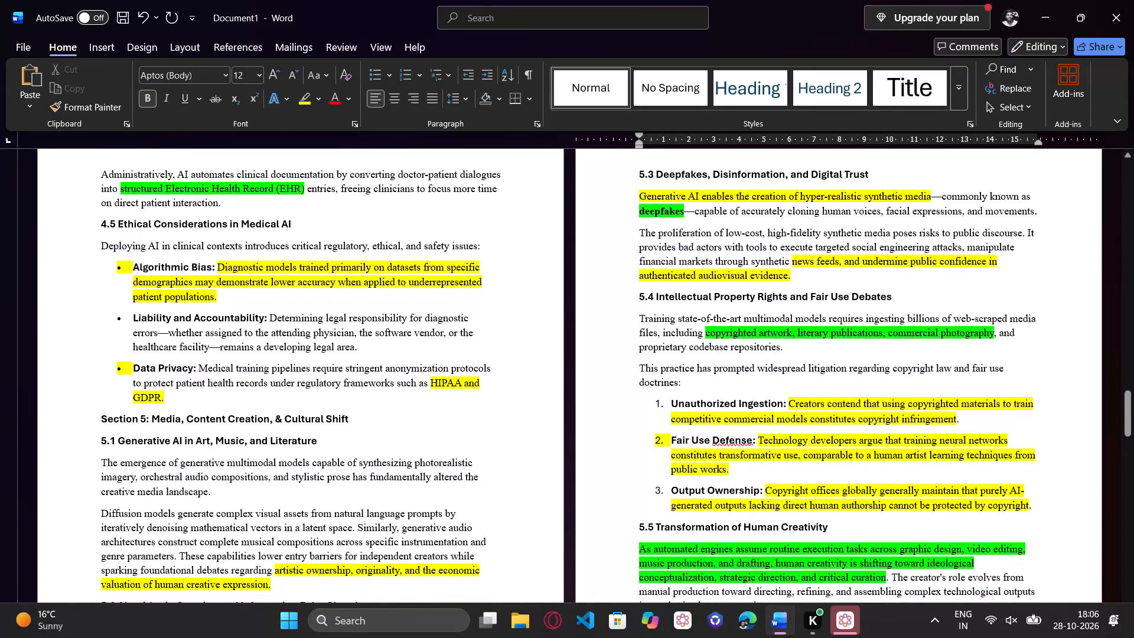
scroll(955, 502, "down", 2)
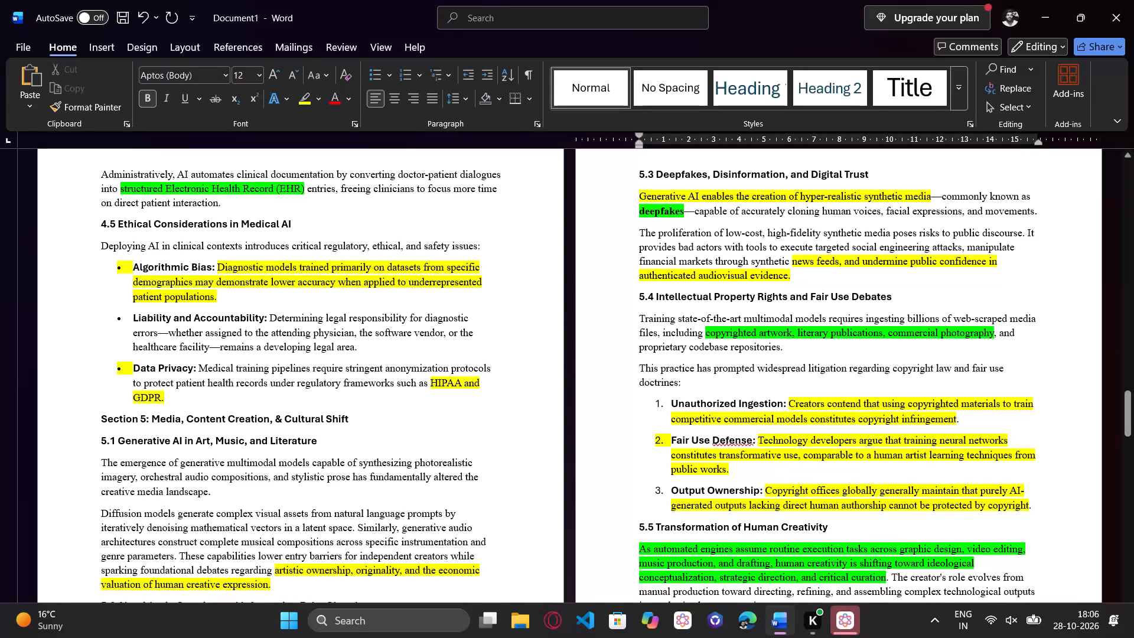
scroll(955, 502, "down", 2)
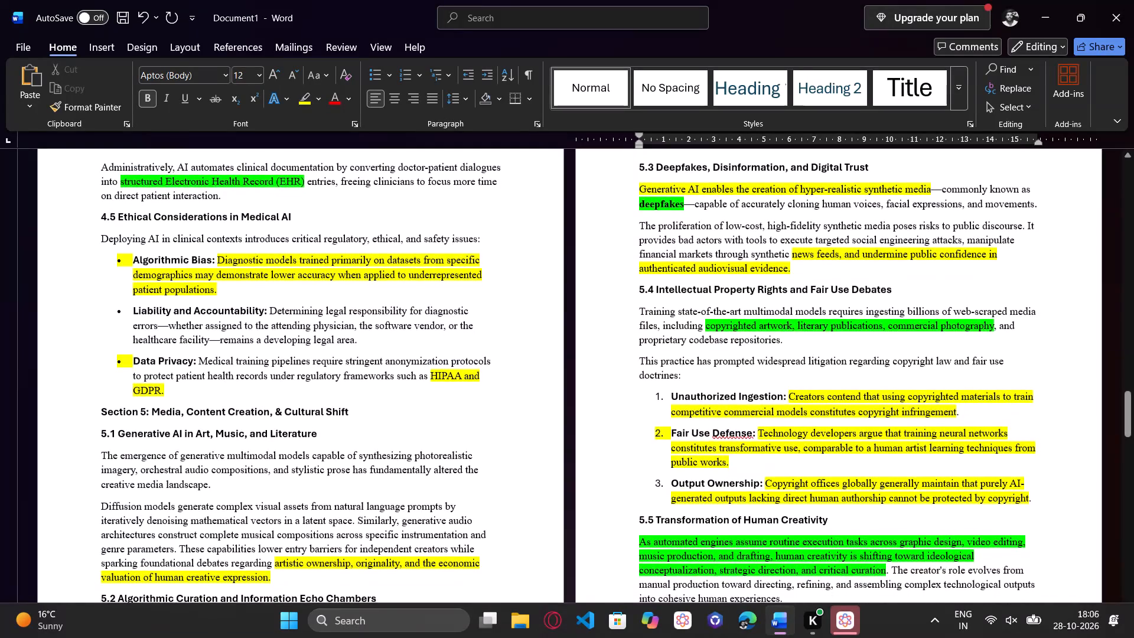
scroll(955, 502, "down", 3)
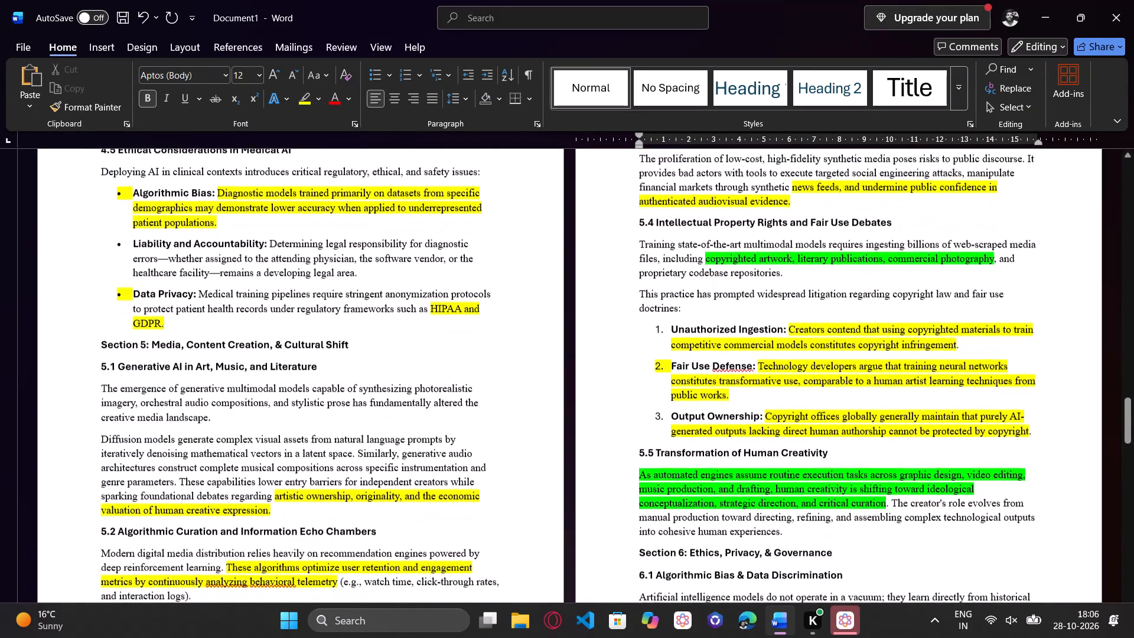
scroll(955, 502, "down", 2)
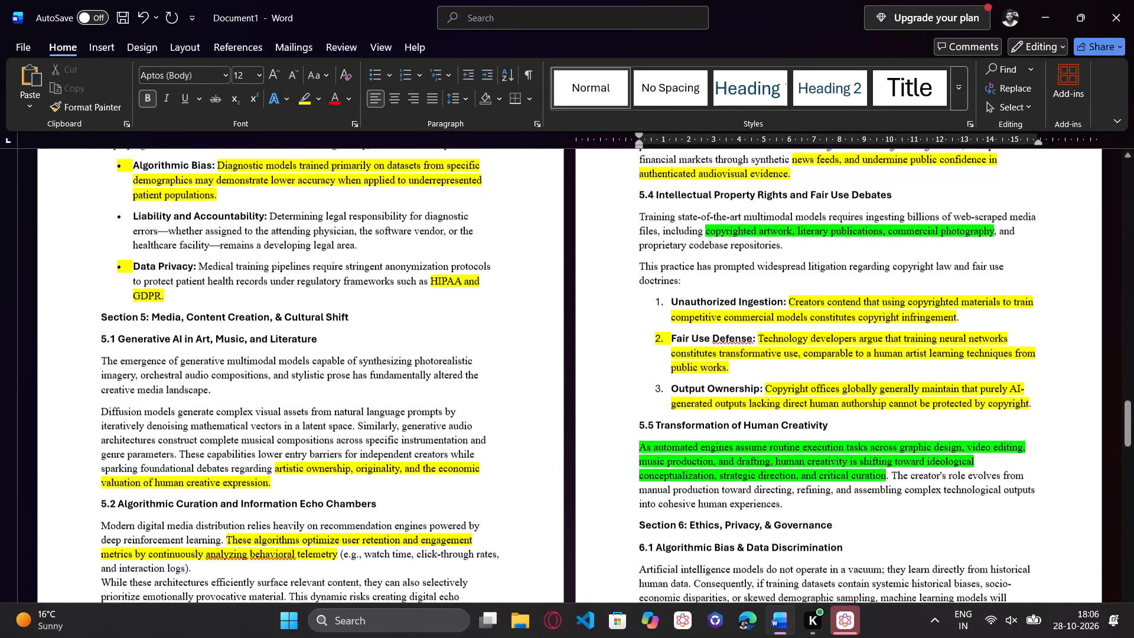
scroll(955, 502, "down", 1)
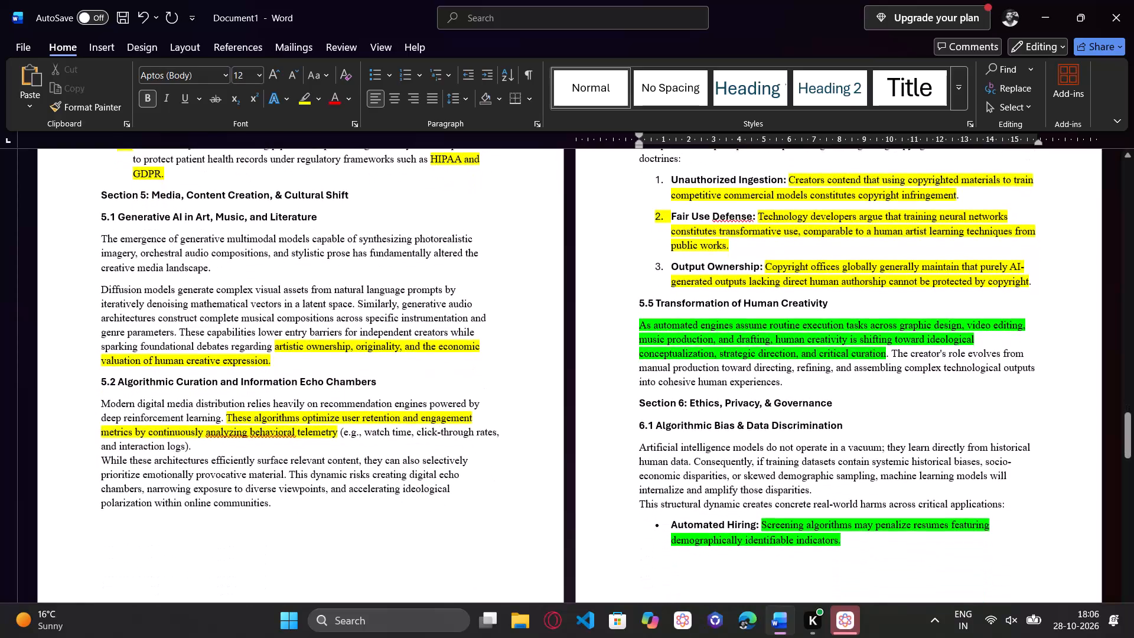
Highlight section 6.1's second sentence in yellow, from "Consequently, if training datasets" through "amplify those disparities", excluding the period.
scroll(941, 483, "down", 1)
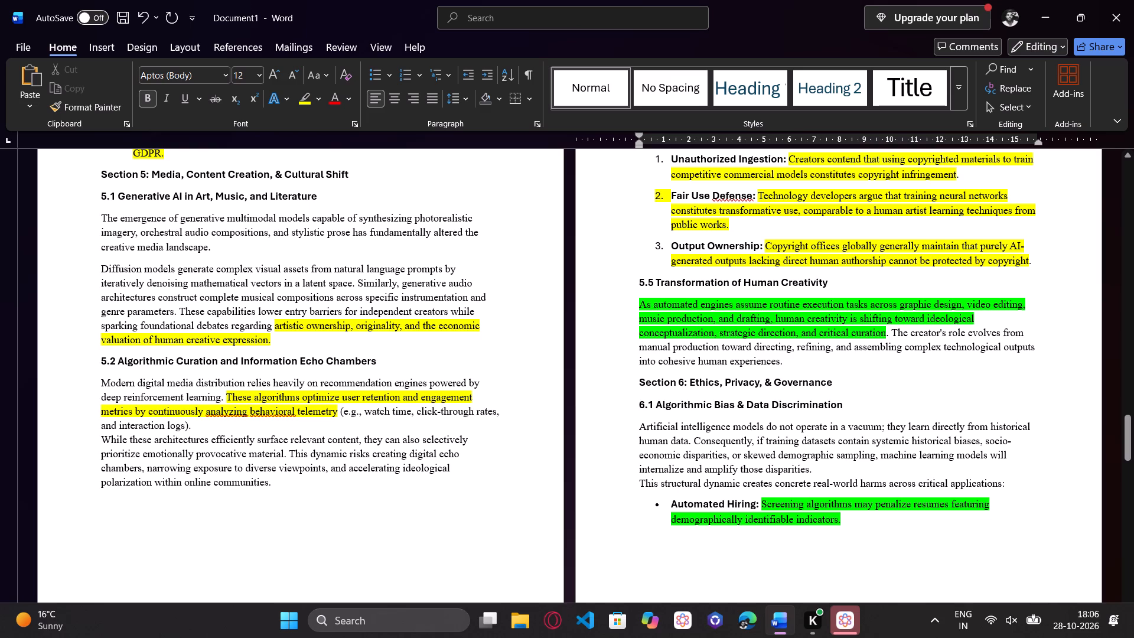
left_click_drag(694, 441, 774, 469)
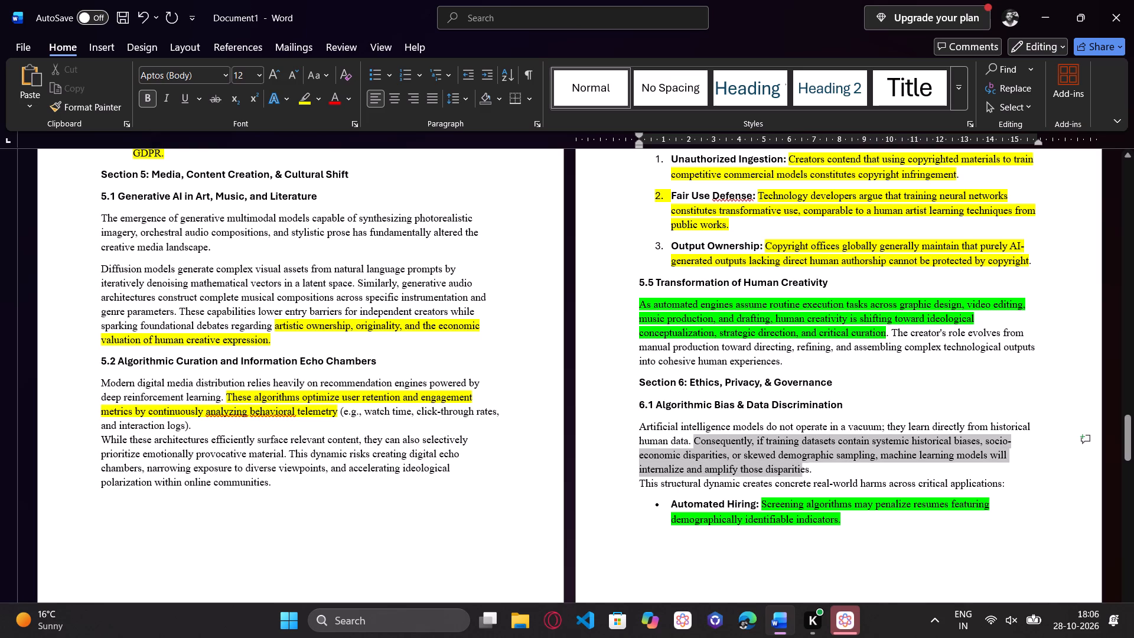
left_click_drag(774, 469, 790, 472)
left_click(853, 445)
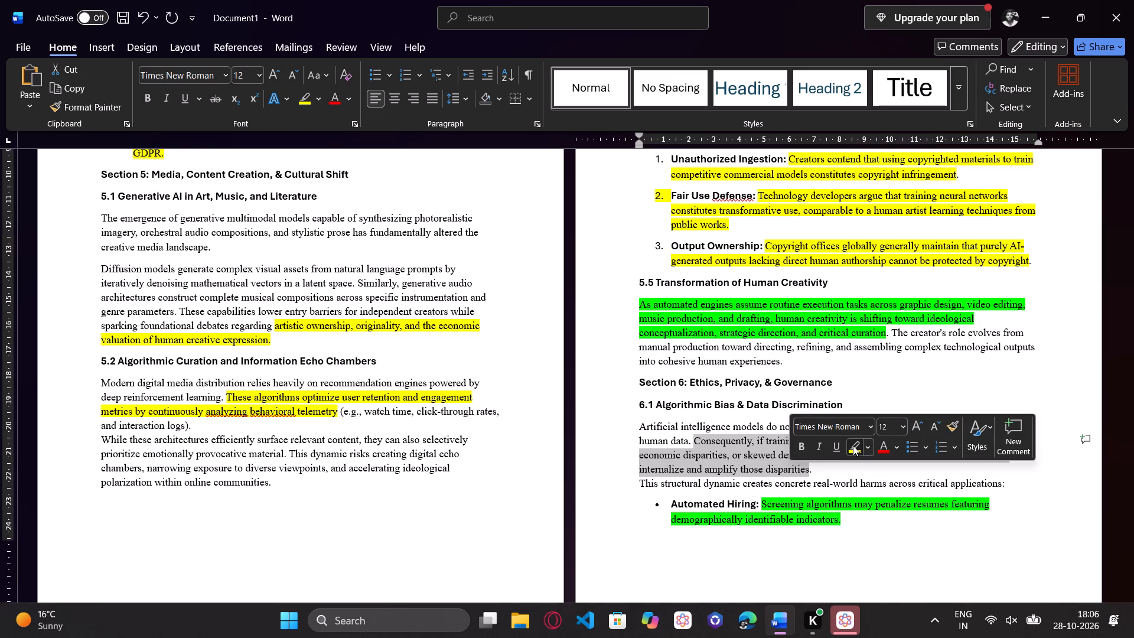
left_click(817, 491)
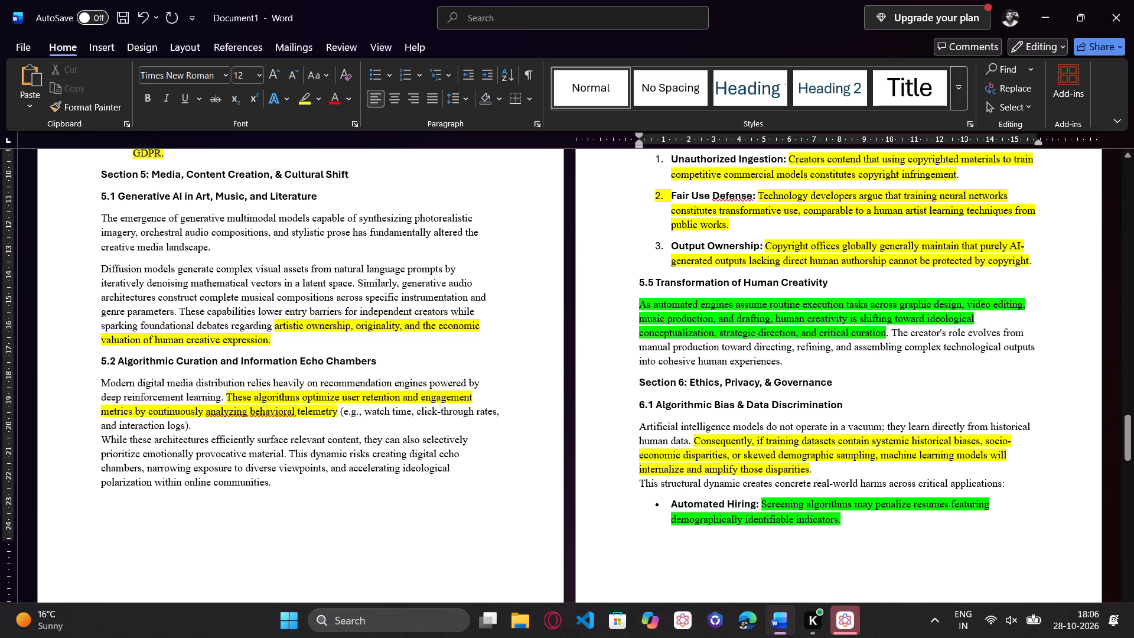
Highlight in yellow the section 5.1 sentence from "Diffusion models generate" through "in a latent space", excluding the period.
scroll(623, 470, "up", 1)
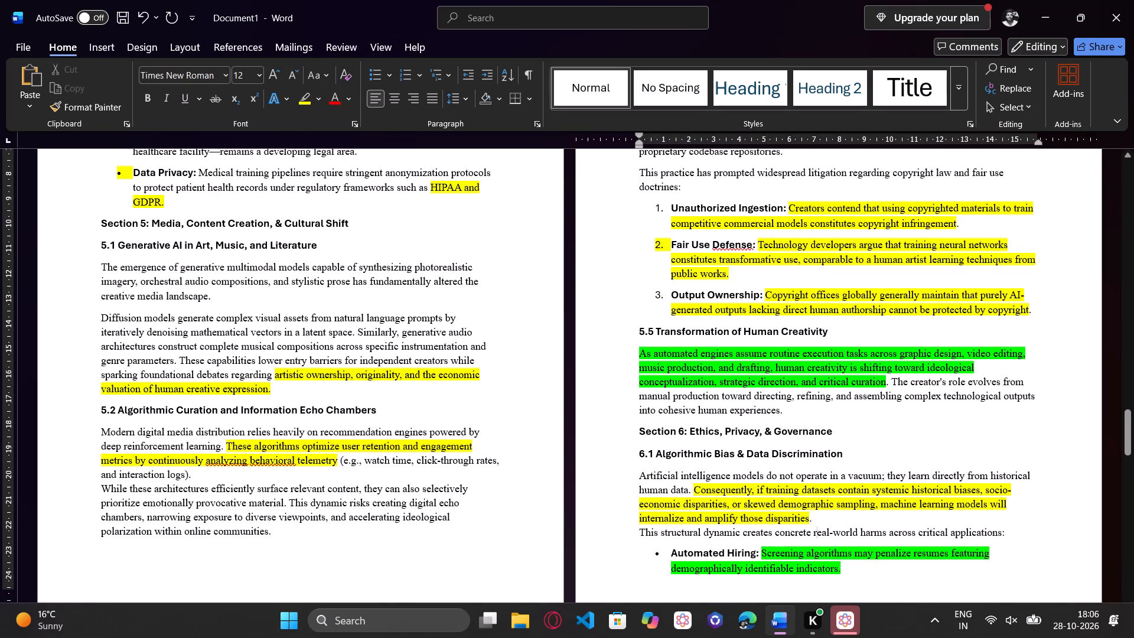
left_click_drag(100, 315, 278, 331)
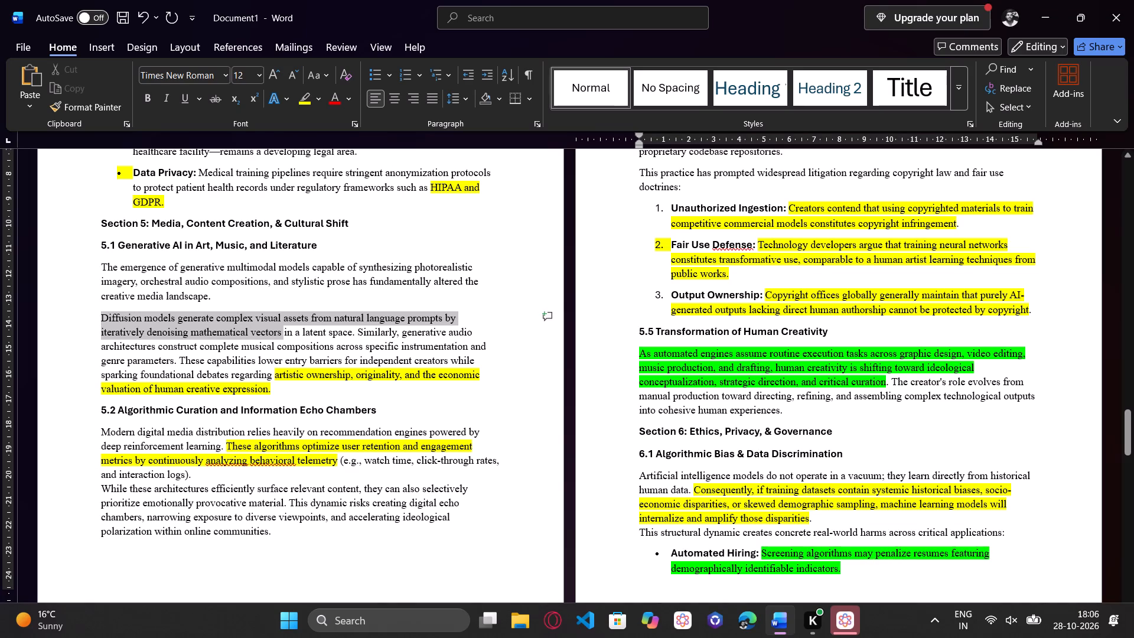
left_click_drag(278, 331, 343, 331)
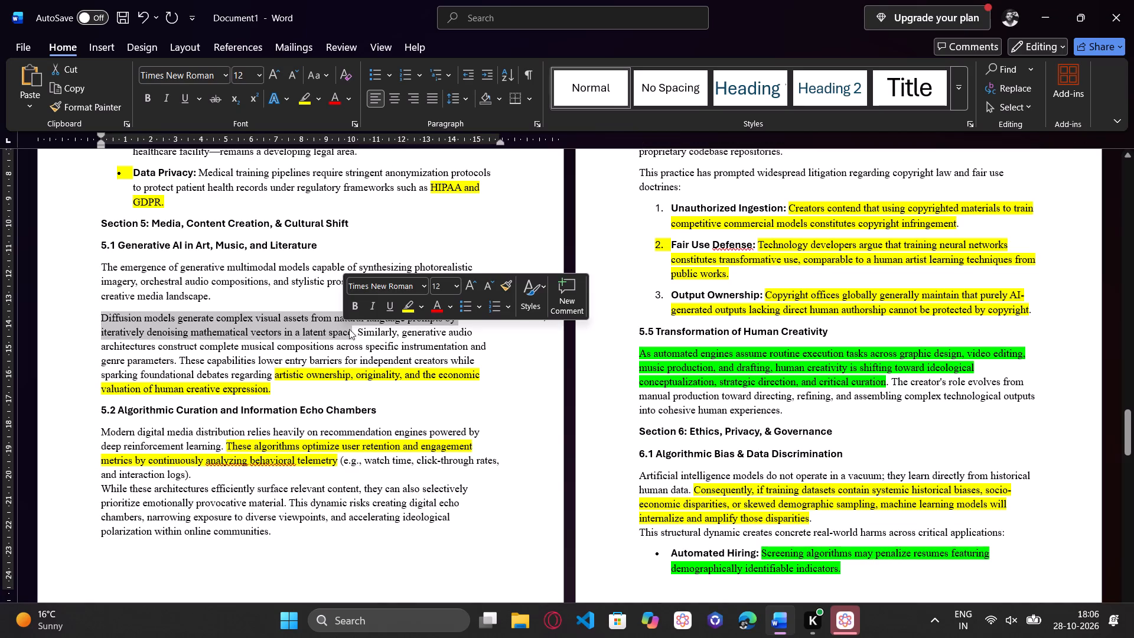
left_click(411, 311)
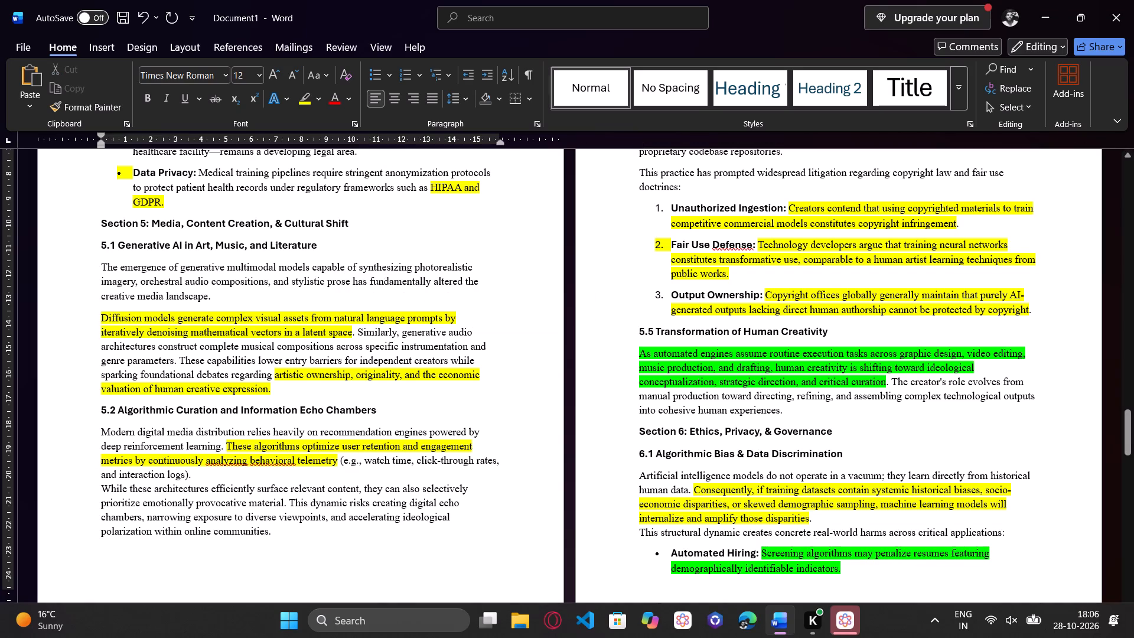
left_click(397, 343)
Highlight the Liability and Accountability bullet's text in yellow, from "Determining legal responsibility" through "developing legal area", excluding the period.
scroll(397, 343, "up", 2)
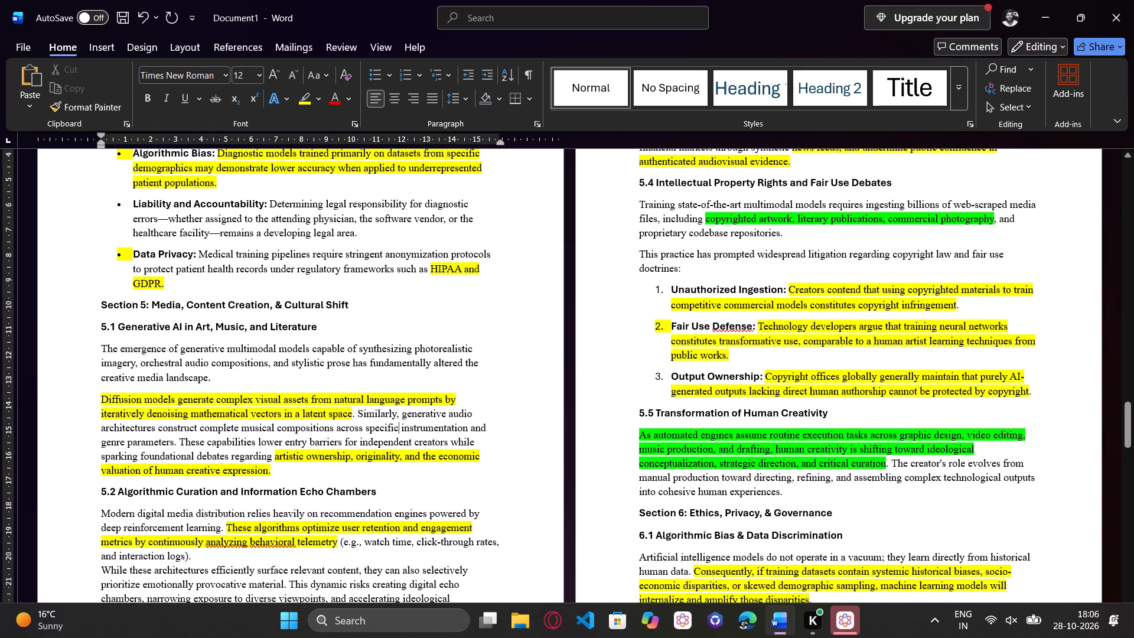
left_click_drag(278, 203, 313, 236)
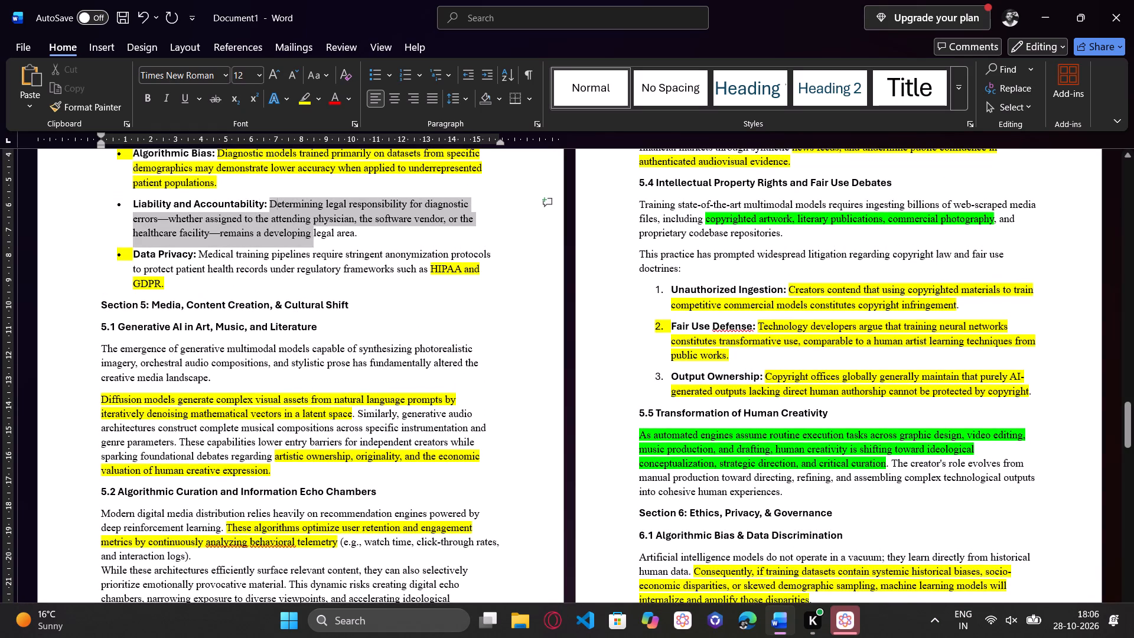
left_click_drag(313, 236, 351, 236)
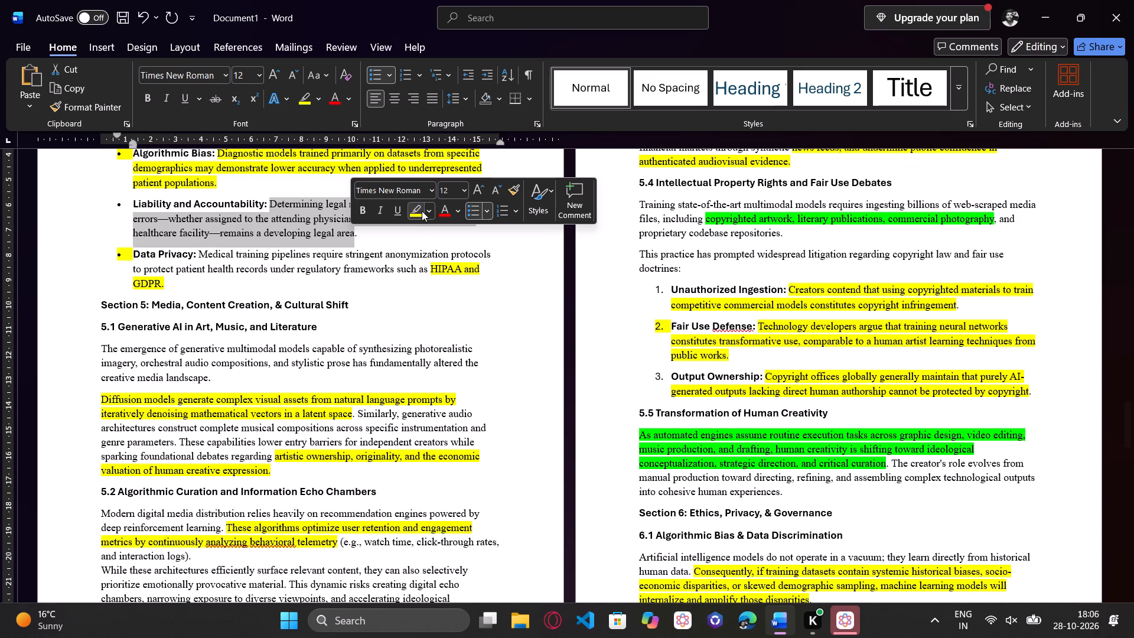
left_click(422, 211)
left_click(416, 262)
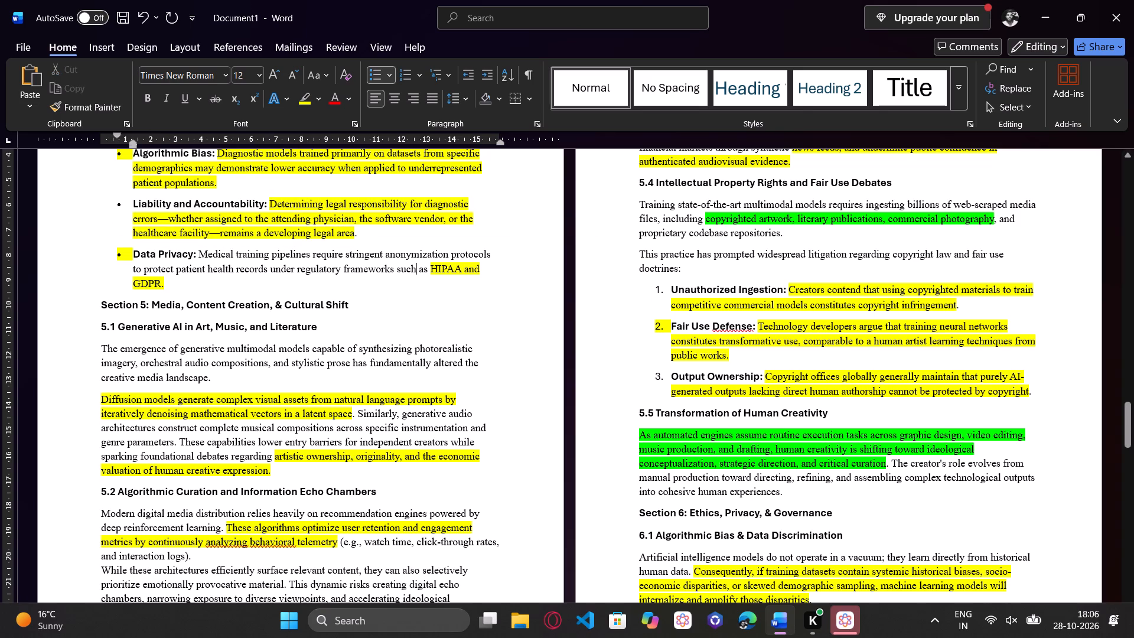
Highlight section 6.2's text in yellow from "advanced computer vision" through "without clear legal boundaries".
scroll(416, 262, "down", 3)
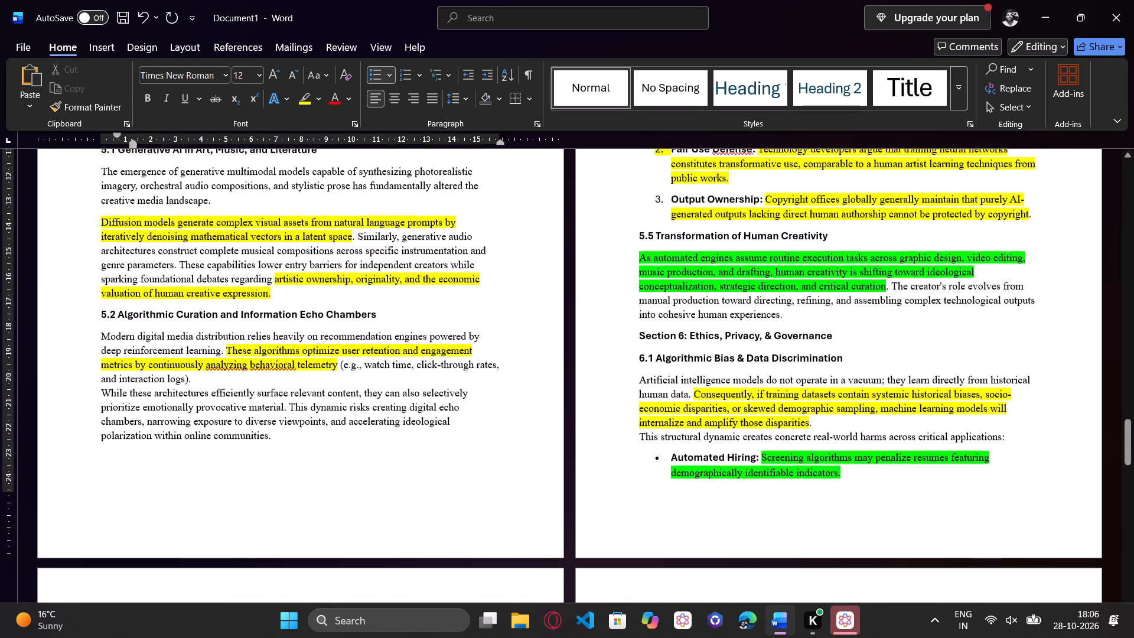
scroll(416, 262, "down", 2)
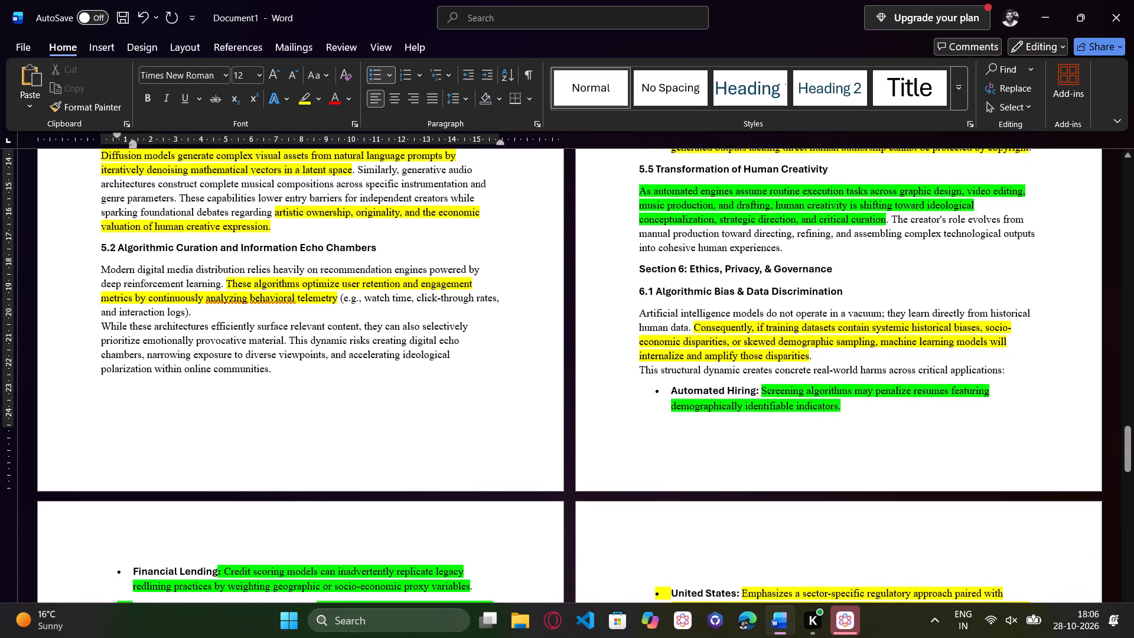
scroll(279, 339, "down", 1)
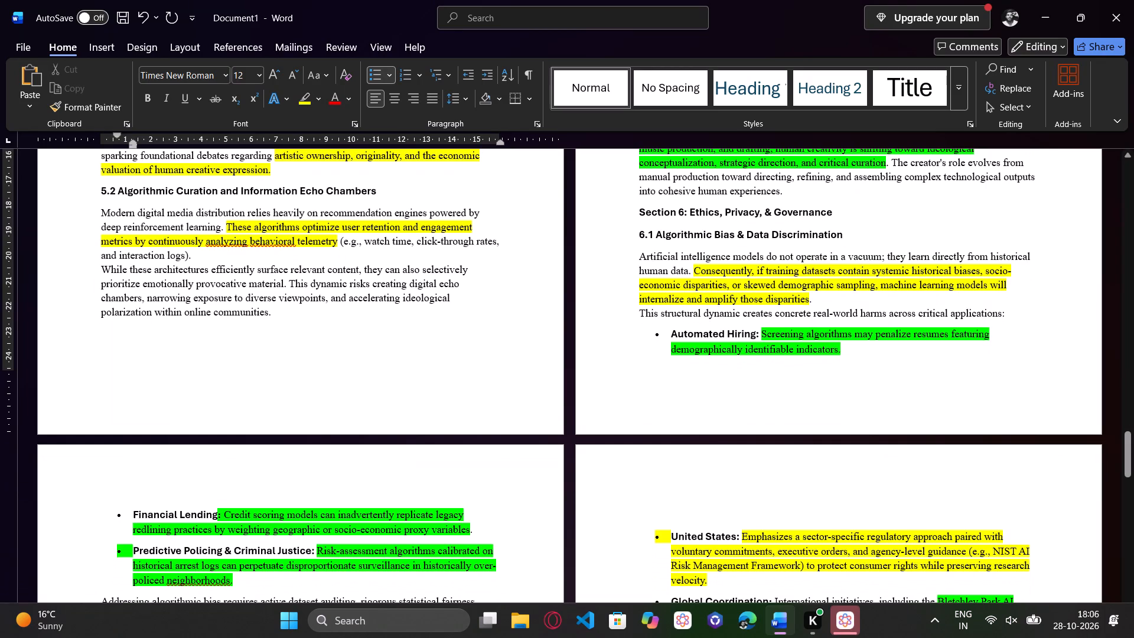
scroll(279, 339, "down", 3)
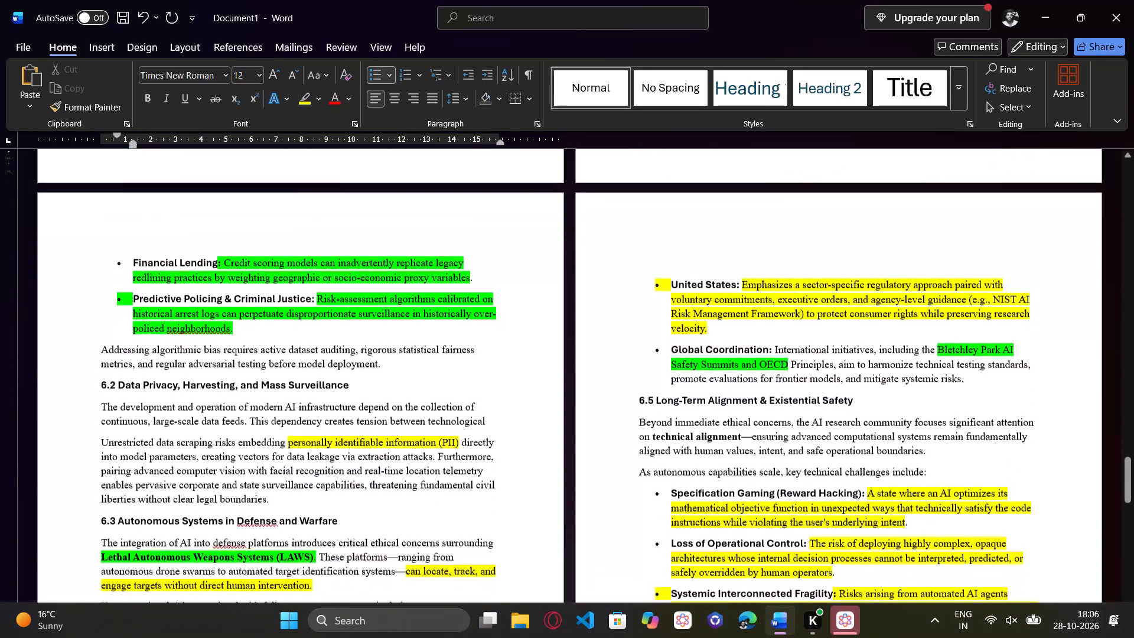
scroll(279, 339, "down", 1)
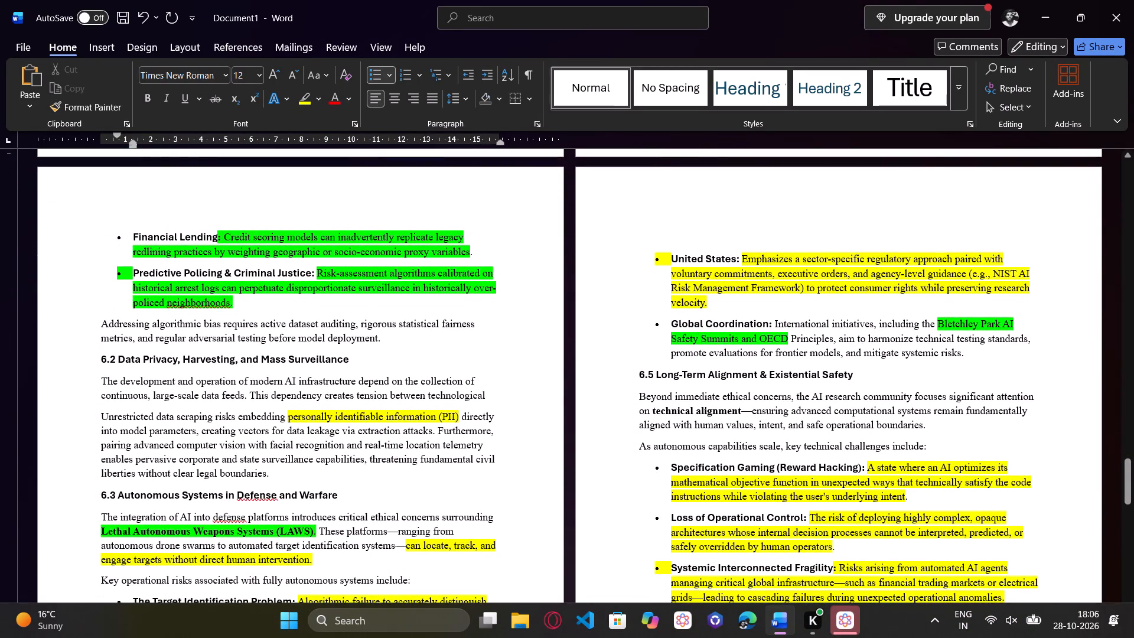
left_click_drag(135, 442, 232, 440)
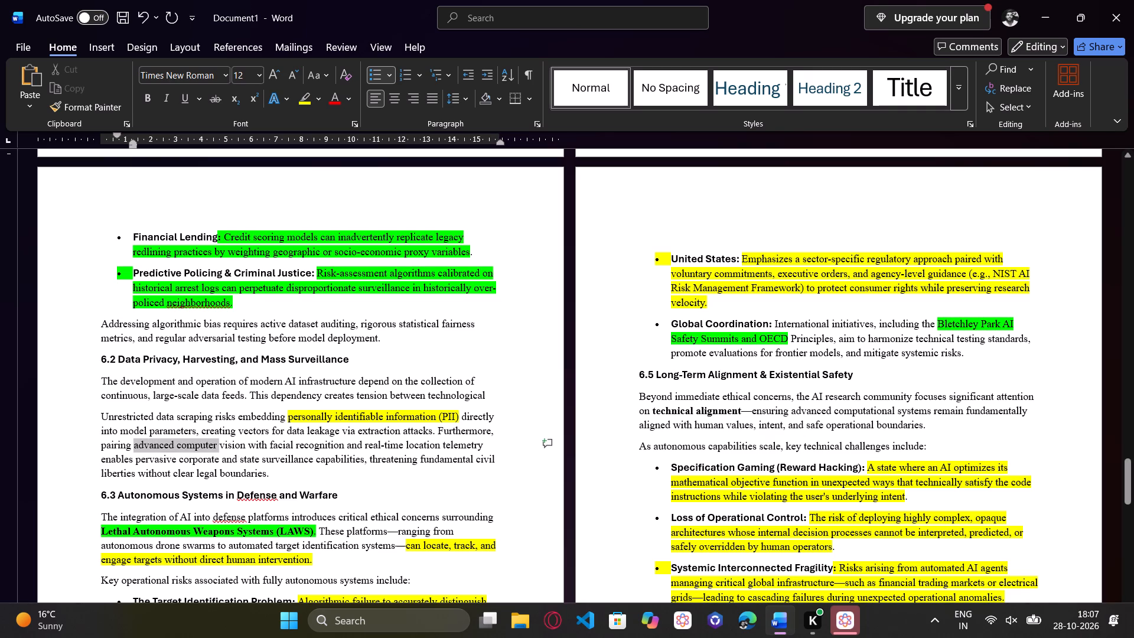
left_click_drag(232, 440, 397, 450)
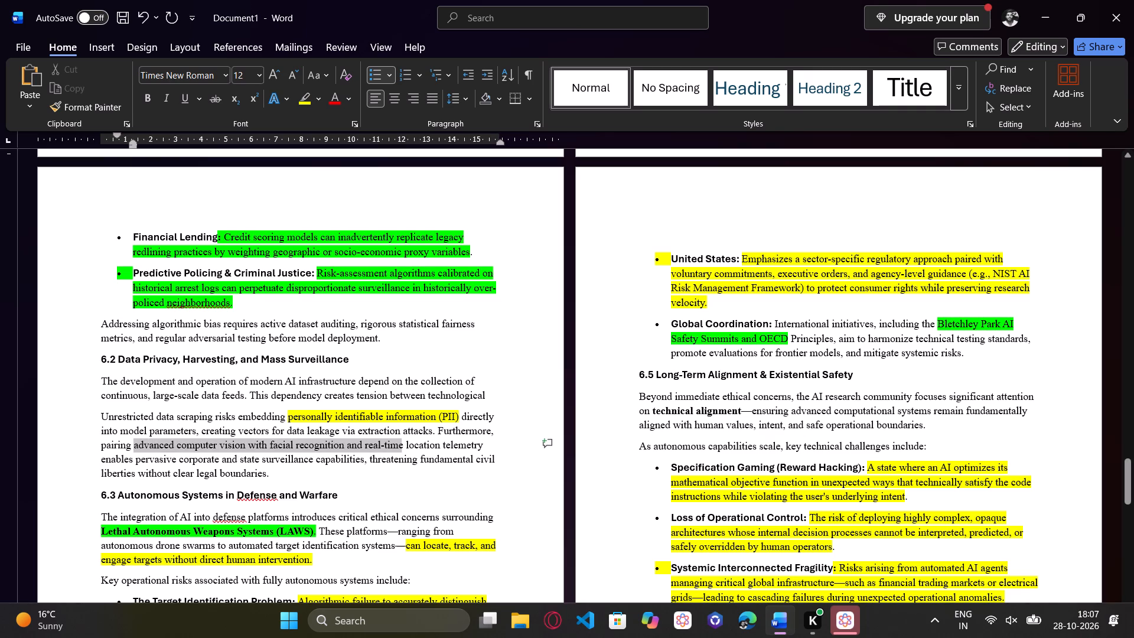
left_click_drag(397, 450, 266, 464)
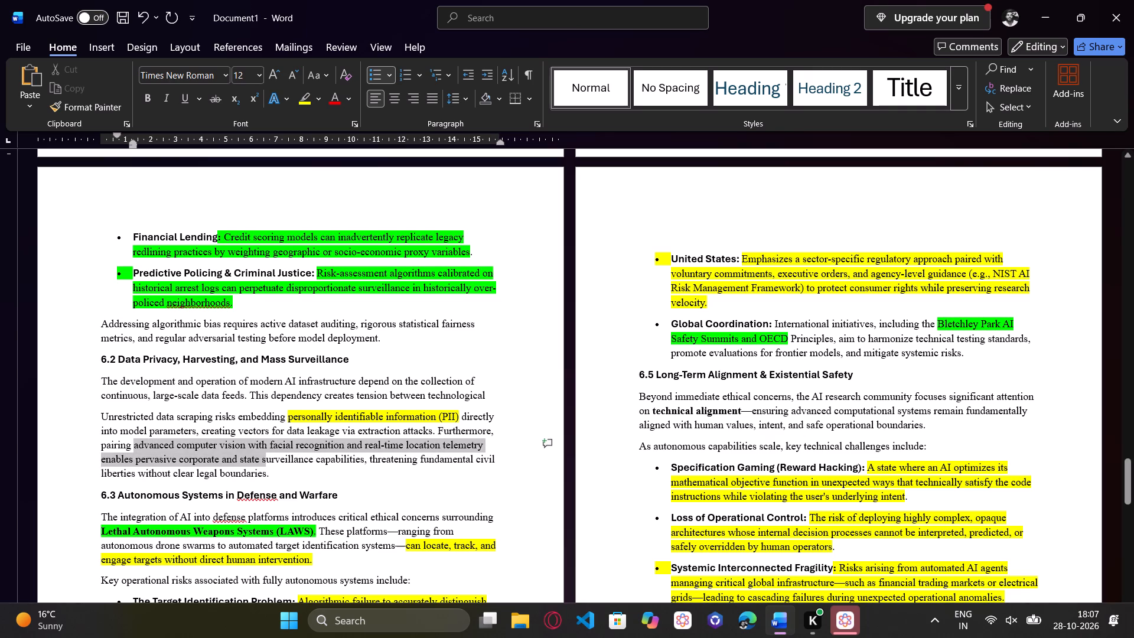
left_click_drag(266, 464, 266, 476)
left_click(334, 453)
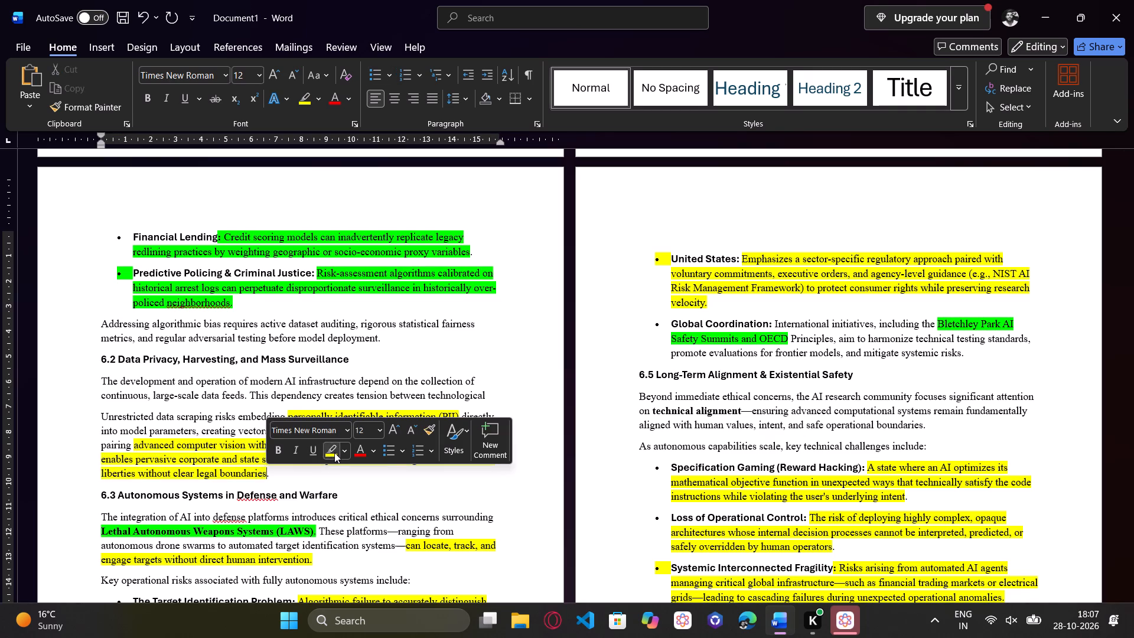
left_click(341, 484)
Highlight section 7.2's first paragraph in yellow, from the period before "Overly restrictive" through "compromising critical systems", excluding the final period.
scroll(341, 484, "down", 1)
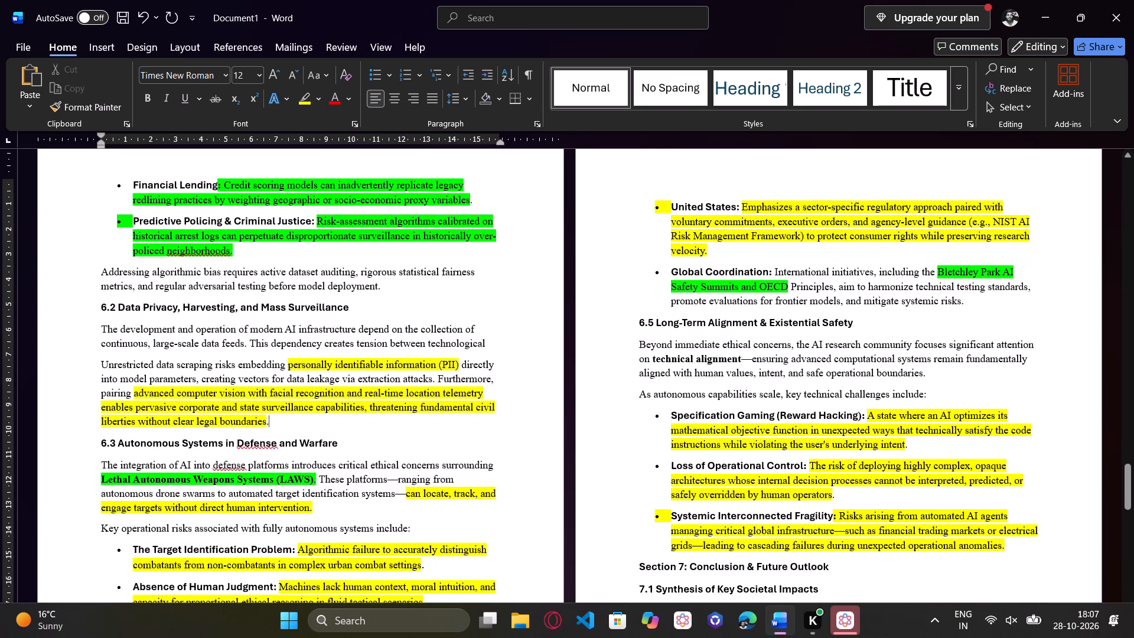
scroll(341, 484, "down", 2)
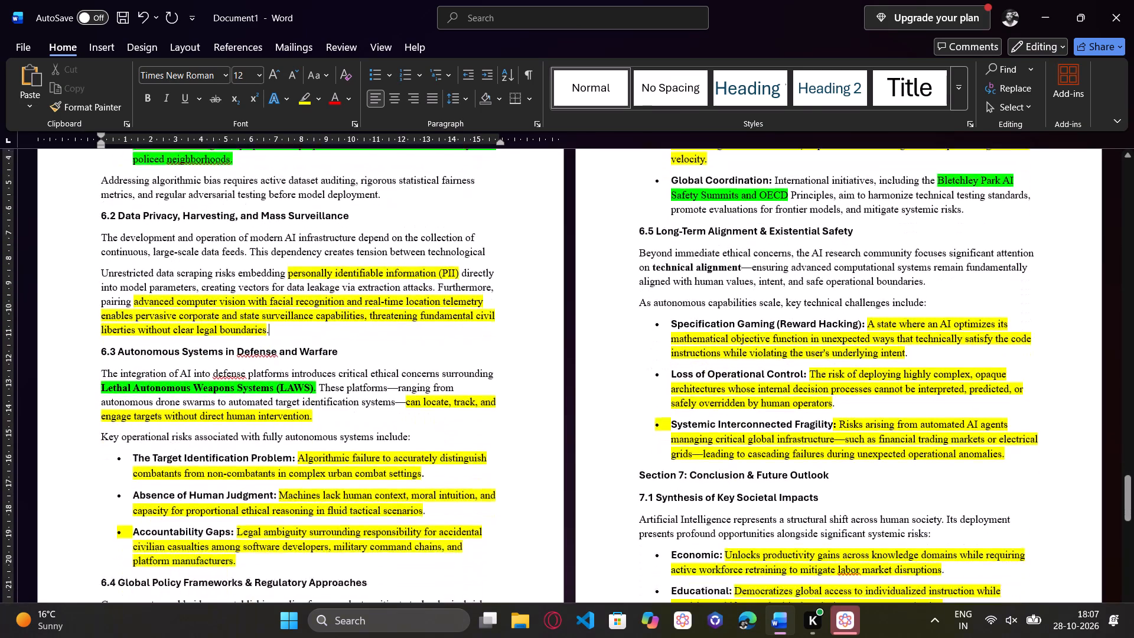
scroll(341, 484, "down", 4)
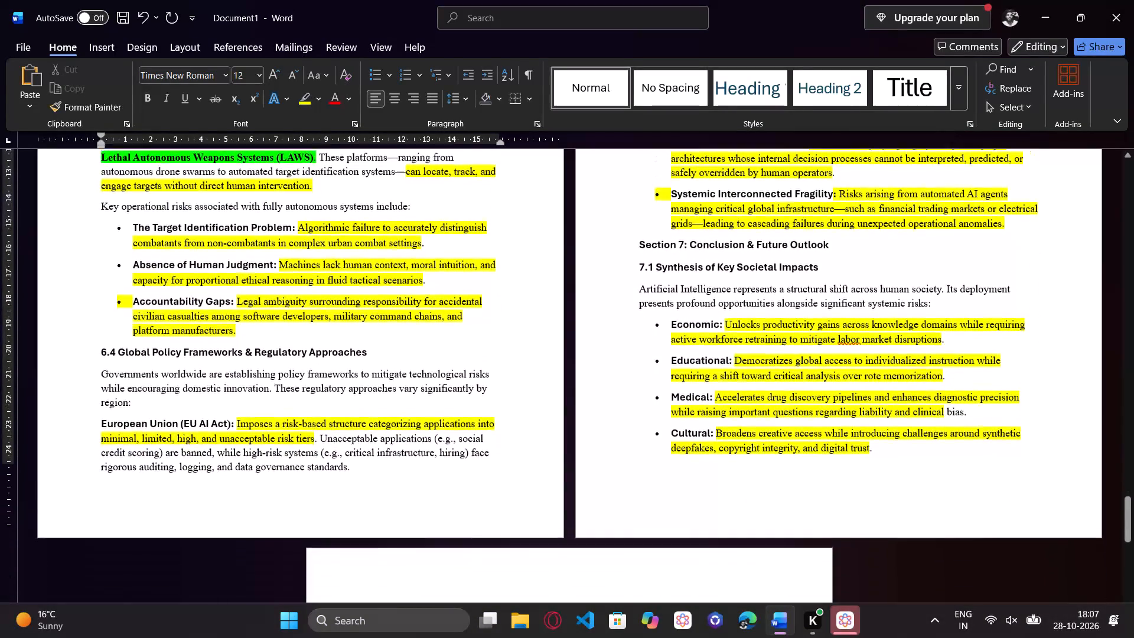
scroll(341, 484, "down", 2)
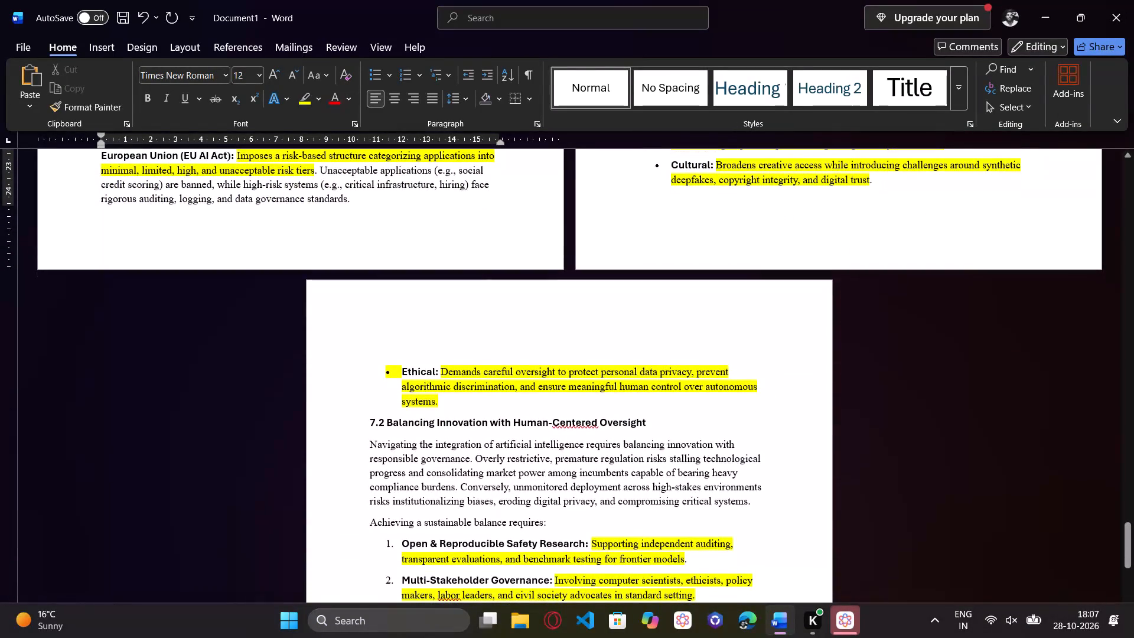
left_click_drag(472, 461, 485, 464)
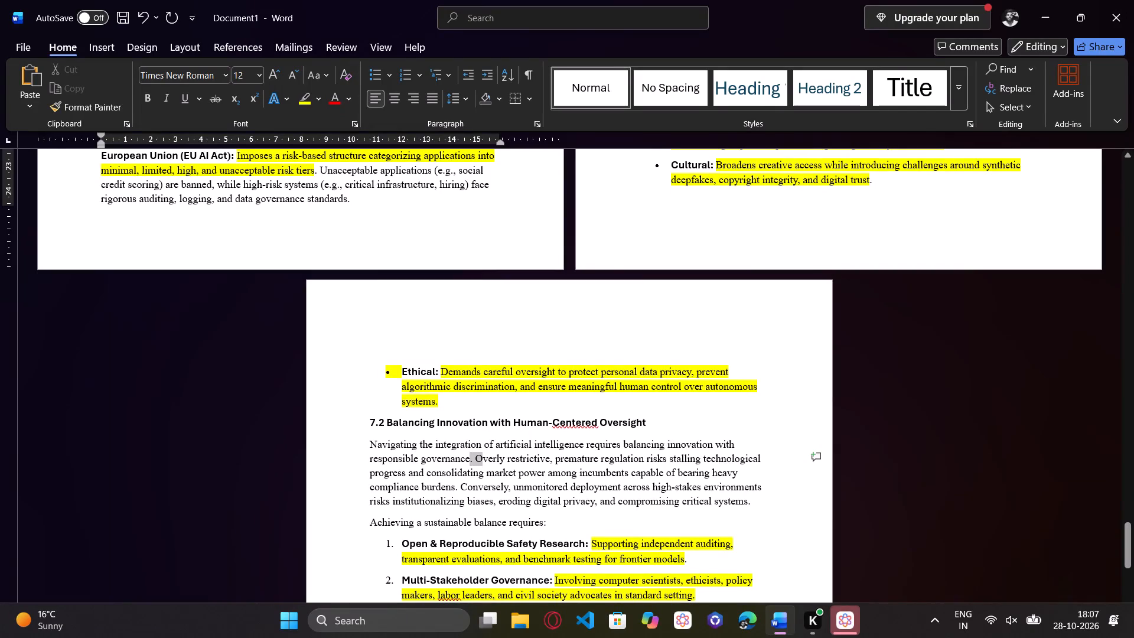
left_click_drag(485, 464, 522, 494)
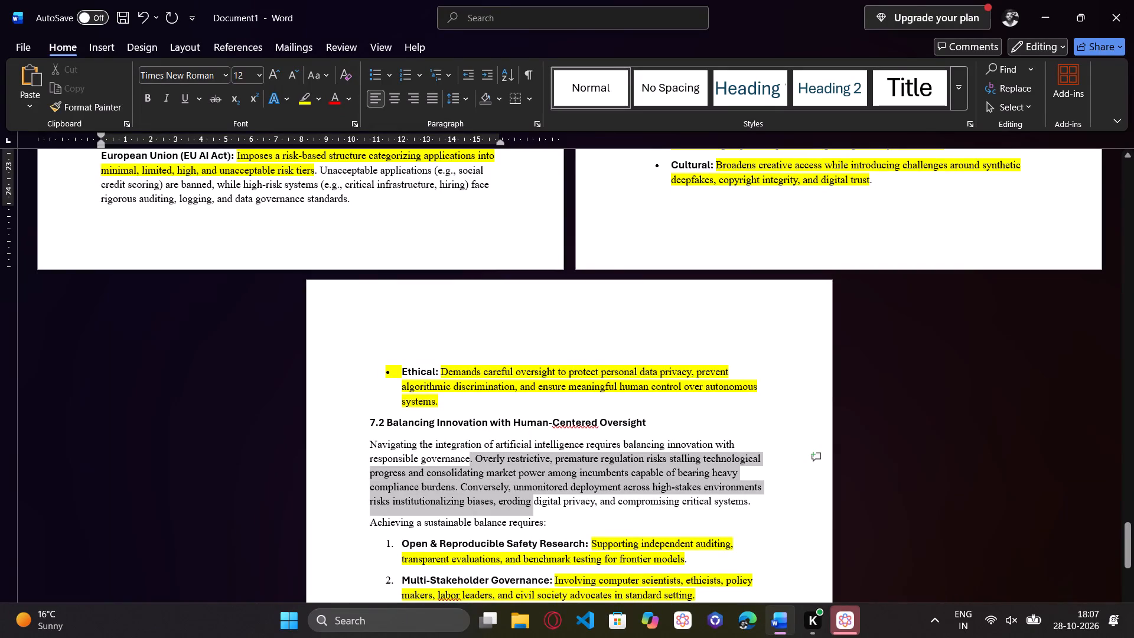
left_click_drag(522, 494, 733, 499)
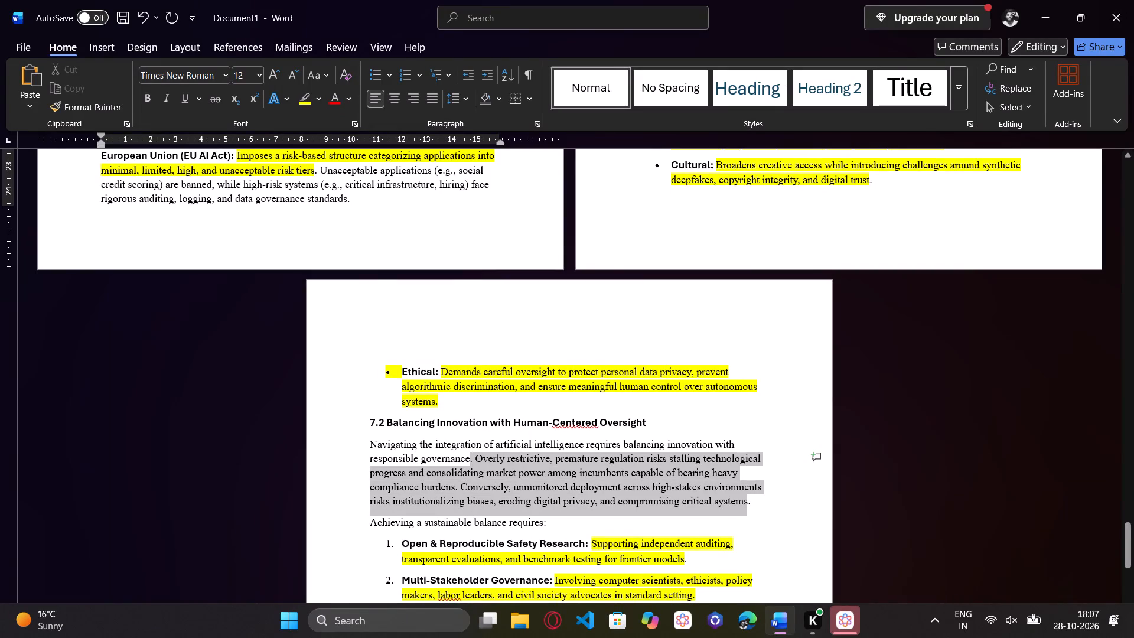
left_click_drag(733, 499, 744, 499)
left_click(809, 473)
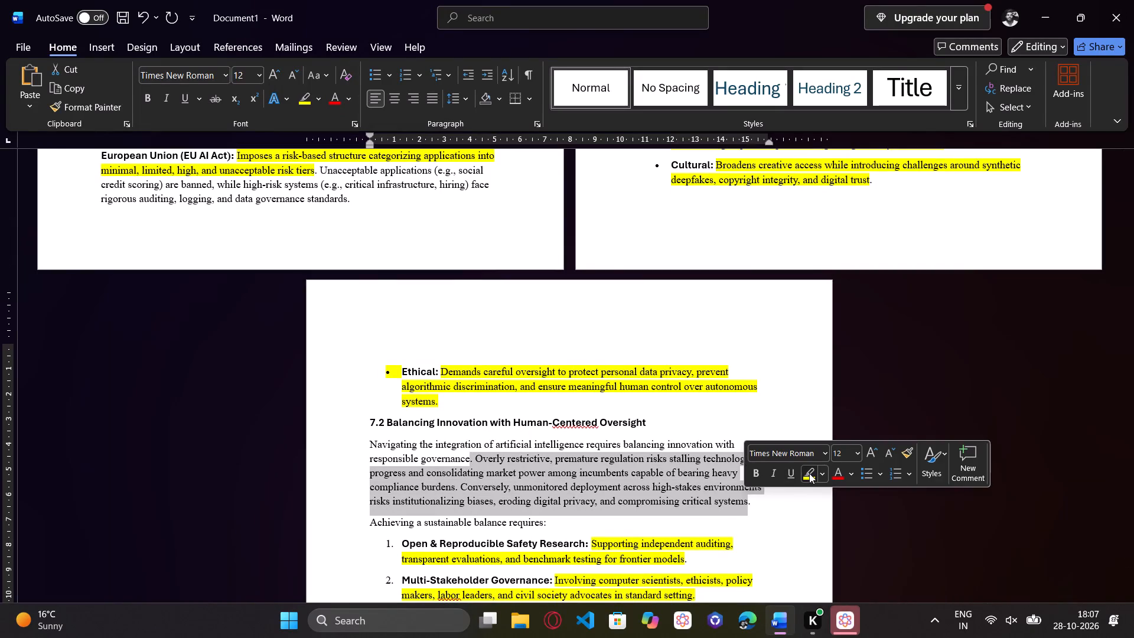
left_click(682, 500)
Highlight section 7.3's first paragraph in yellow from "in replacing human agency" through "cognitive, administrative", excluding the comma after it.
scroll(682, 500, "down", 1)
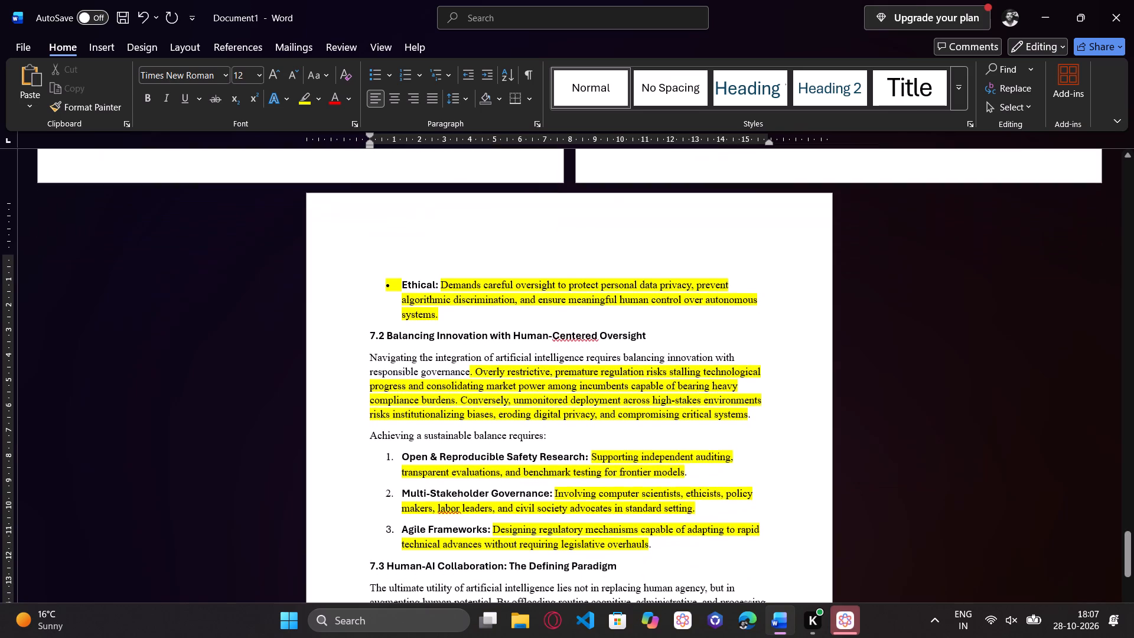
scroll(682, 500, "down", 1)
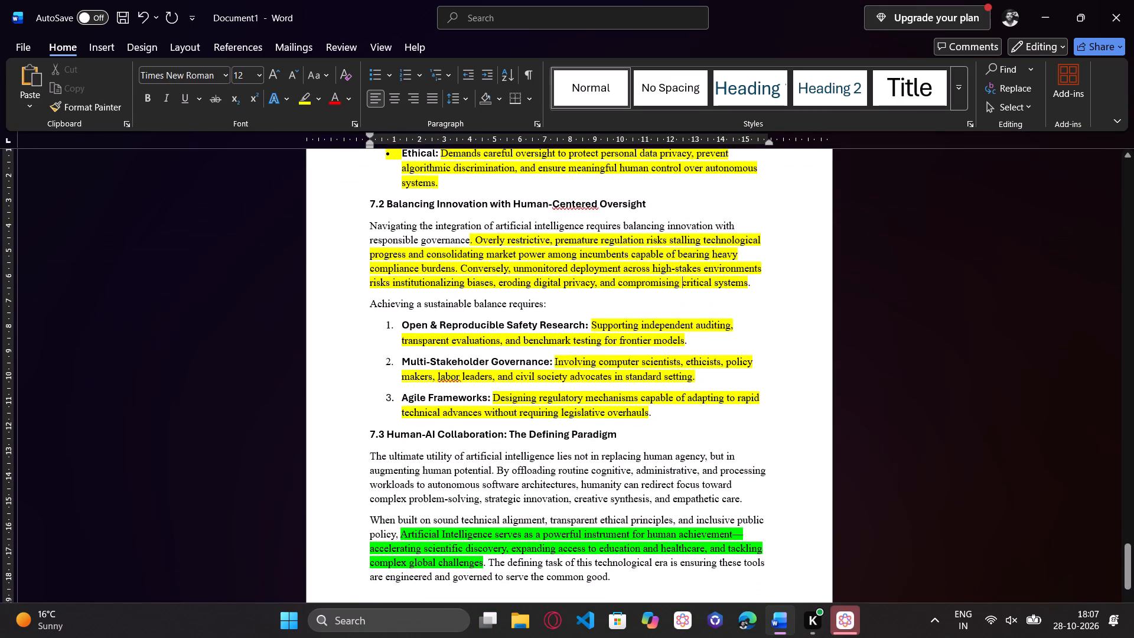
left_click_drag(599, 453, 653, 466)
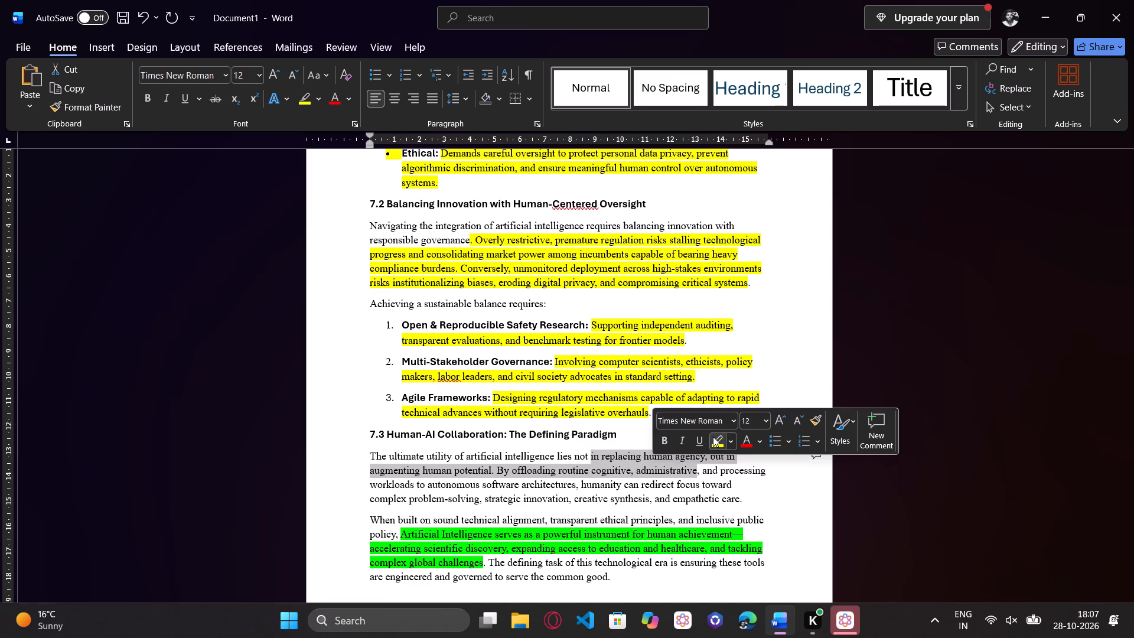
left_click(713, 437)
left_click(687, 479)
Highlight "complex problem-solving, strategic innovation, creative synthesis" in section 7.3's first paragraph in bright green.
scroll(687, 479, "down", 1)
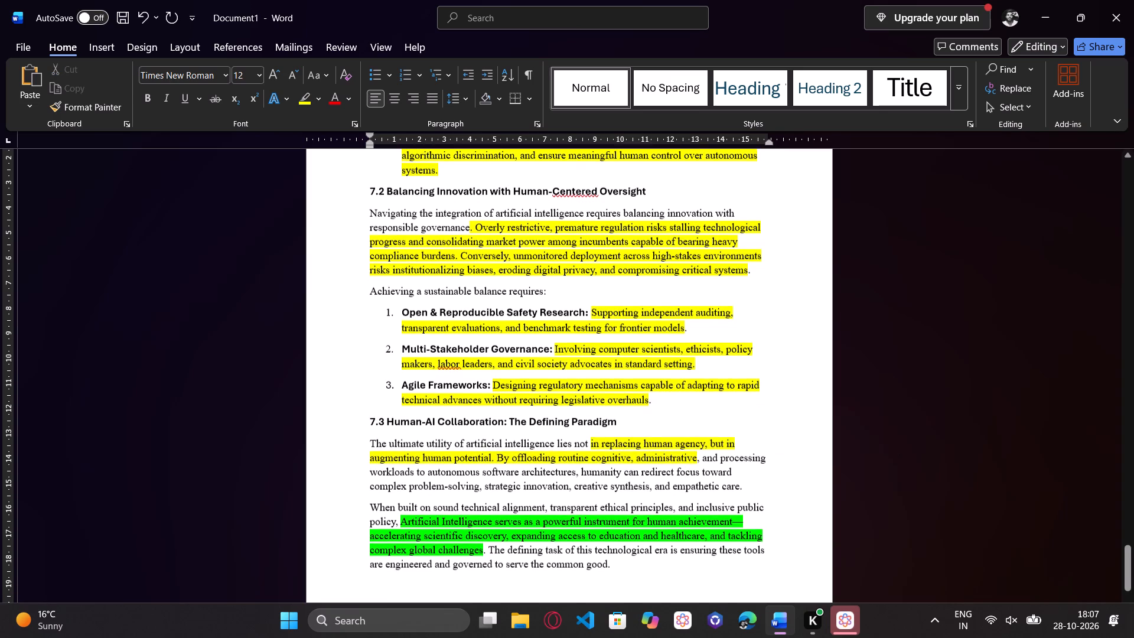
scroll(687, 479, "down", 1)
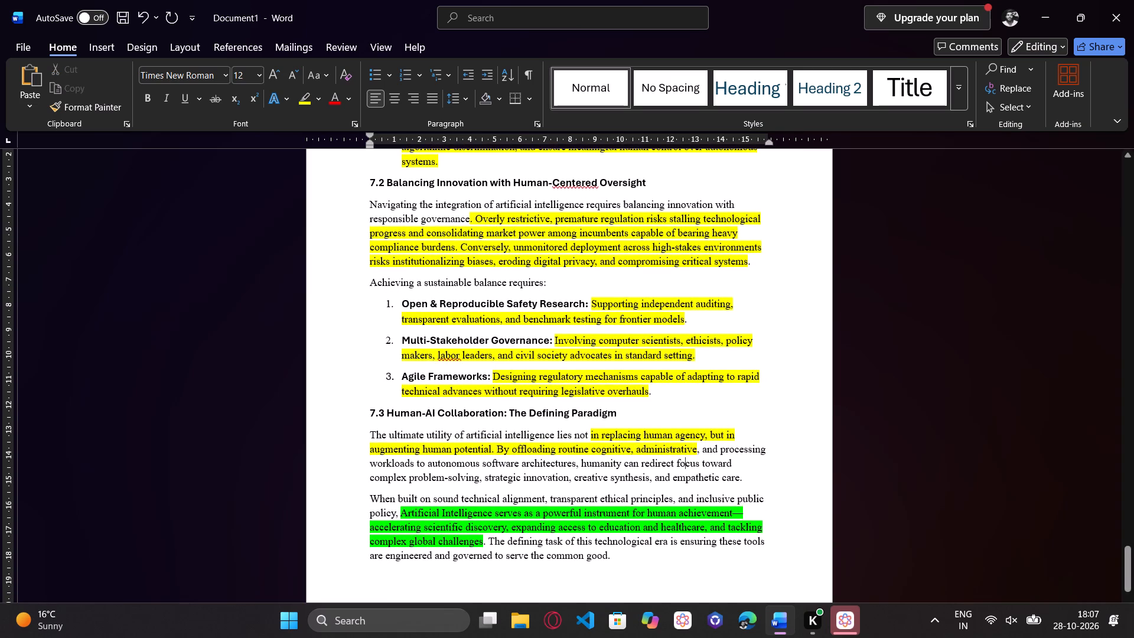
scroll(736, 477, "down", 1)
left_click_drag(406, 463, 453, 457)
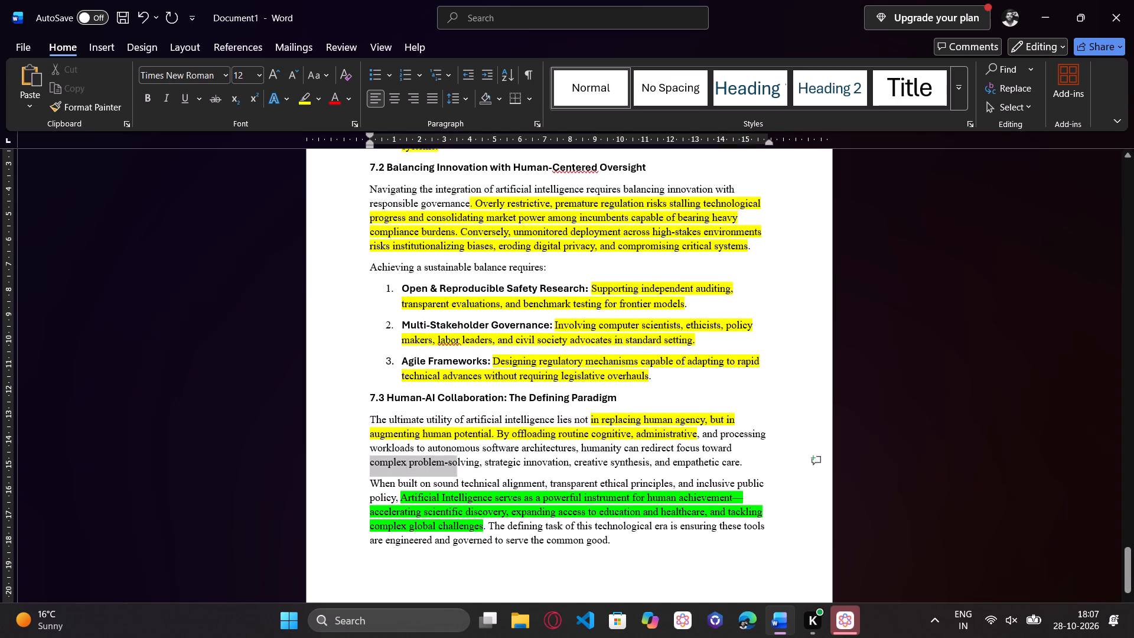
left_click_drag(453, 457, 636, 462)
left_click(711, 438)
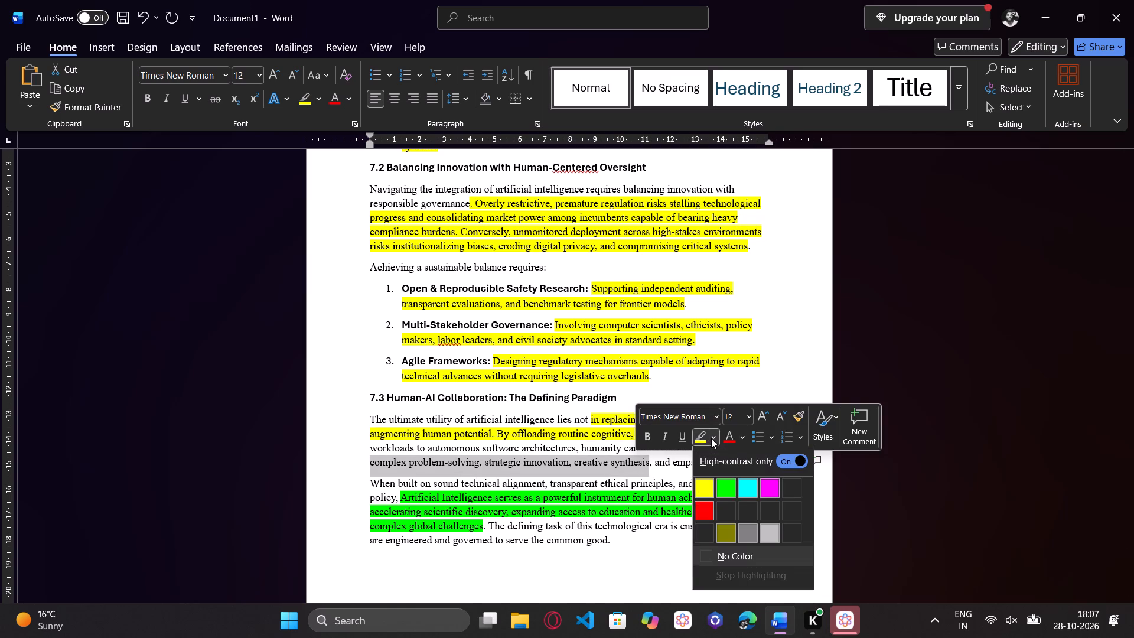
left_click(725, 486)
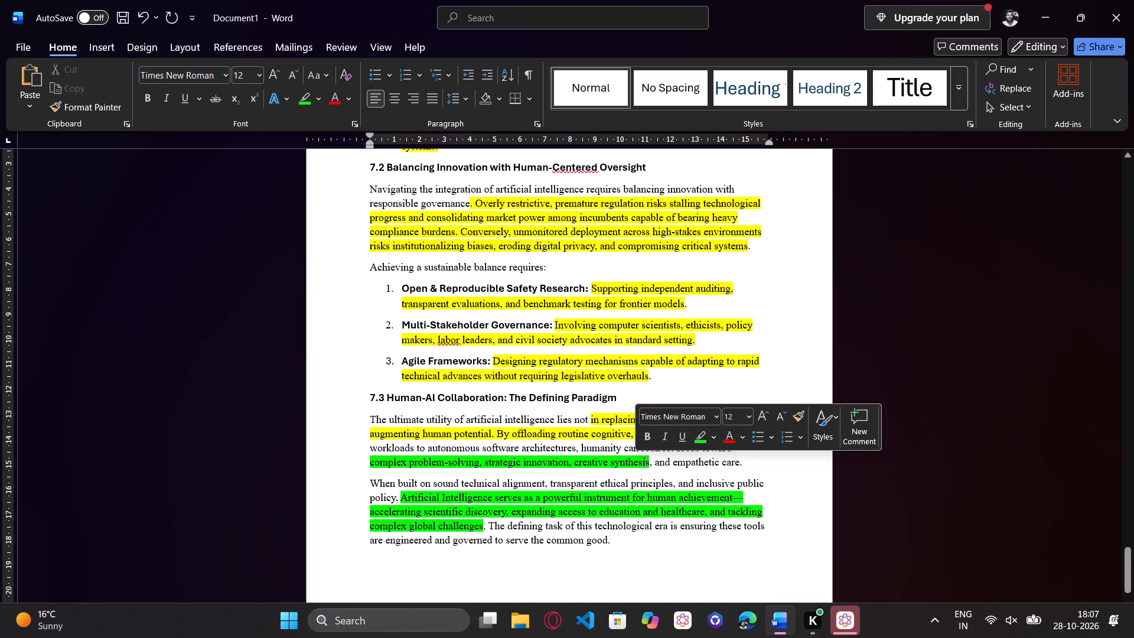
left_click(638, 495)
Highlight the bold term "technical alignment" in section 6.5's first paragraph in bright green.
scroll(638, 495, "down", 1)
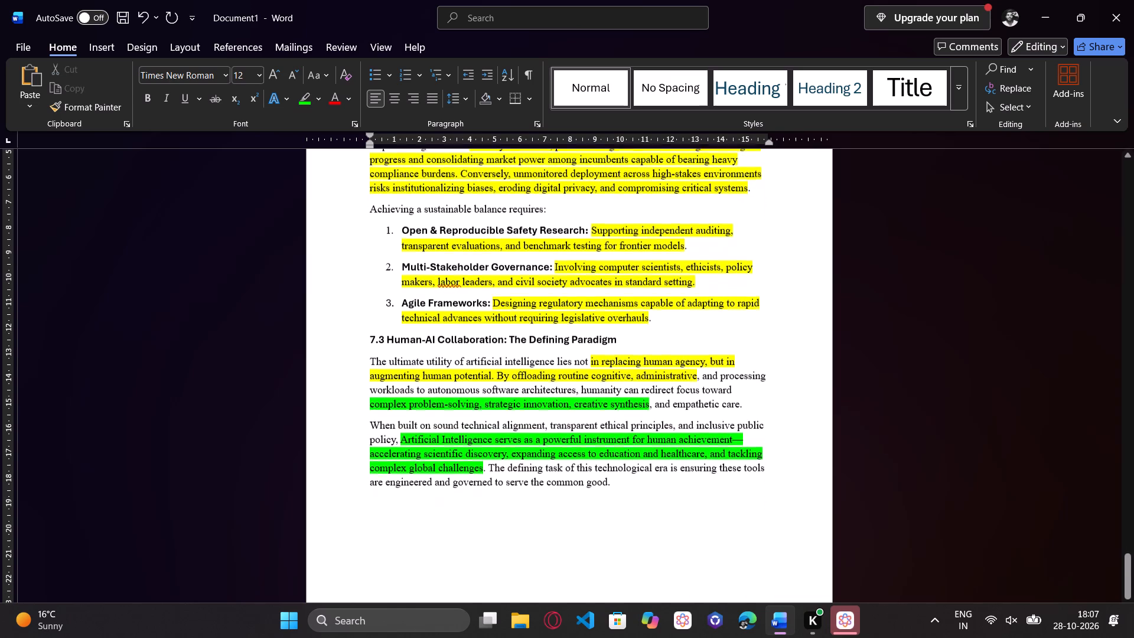
scroll(638, 495, "down", 3)
scroll(638, 495, "up", 4)
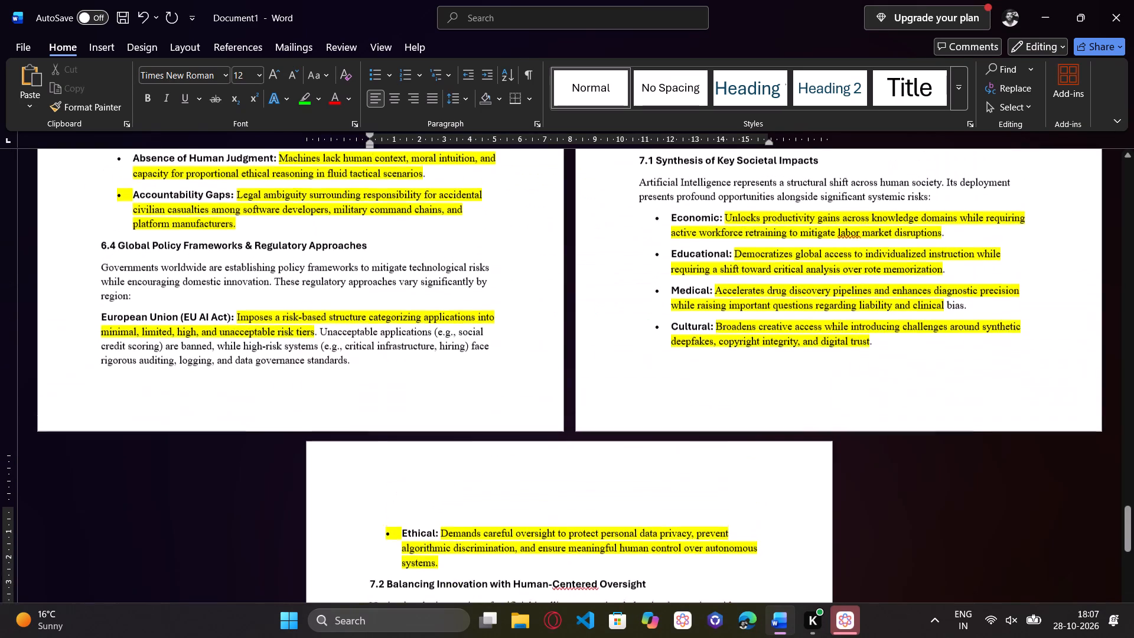
scroll(638, 495, "up", 3)
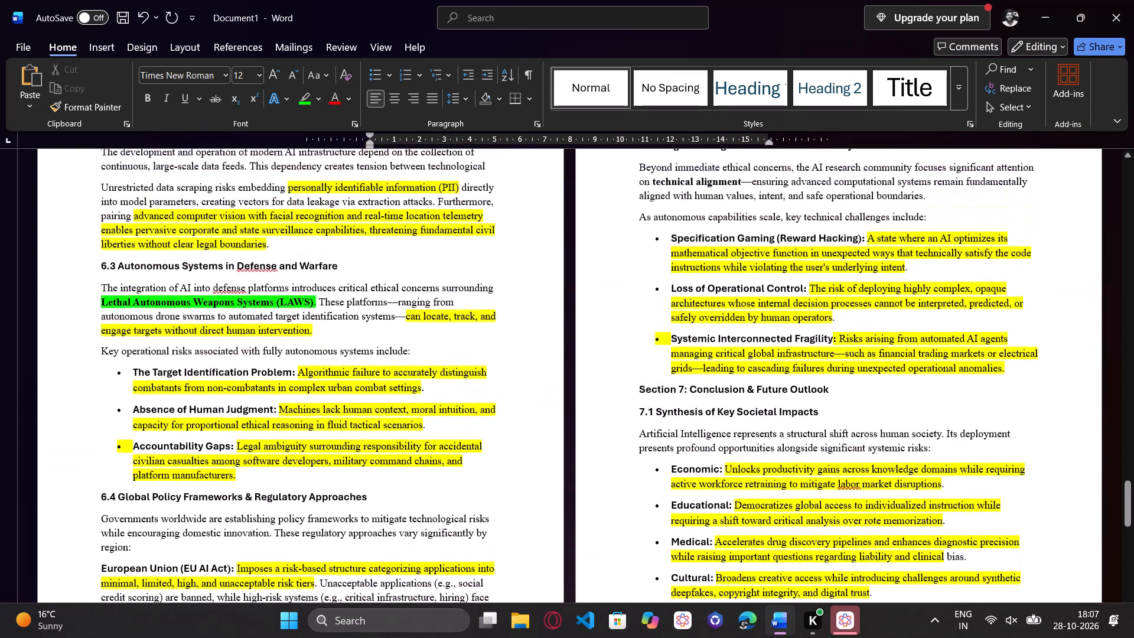
scroll(638, 495, "up", 1)
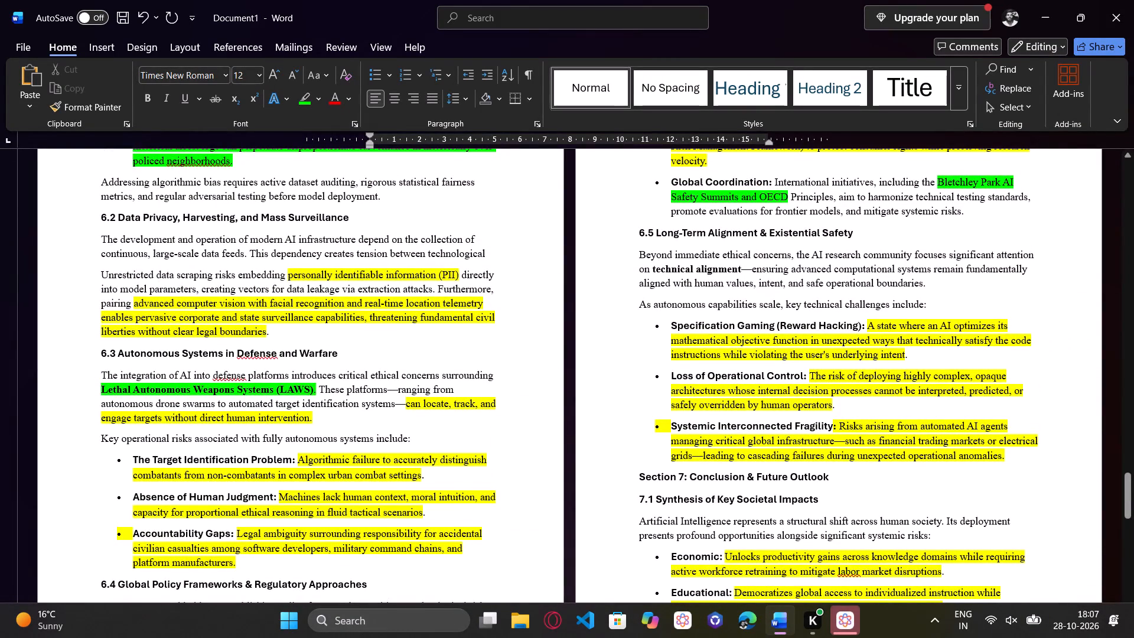
left_click_drag(653, 272, 719, 272)
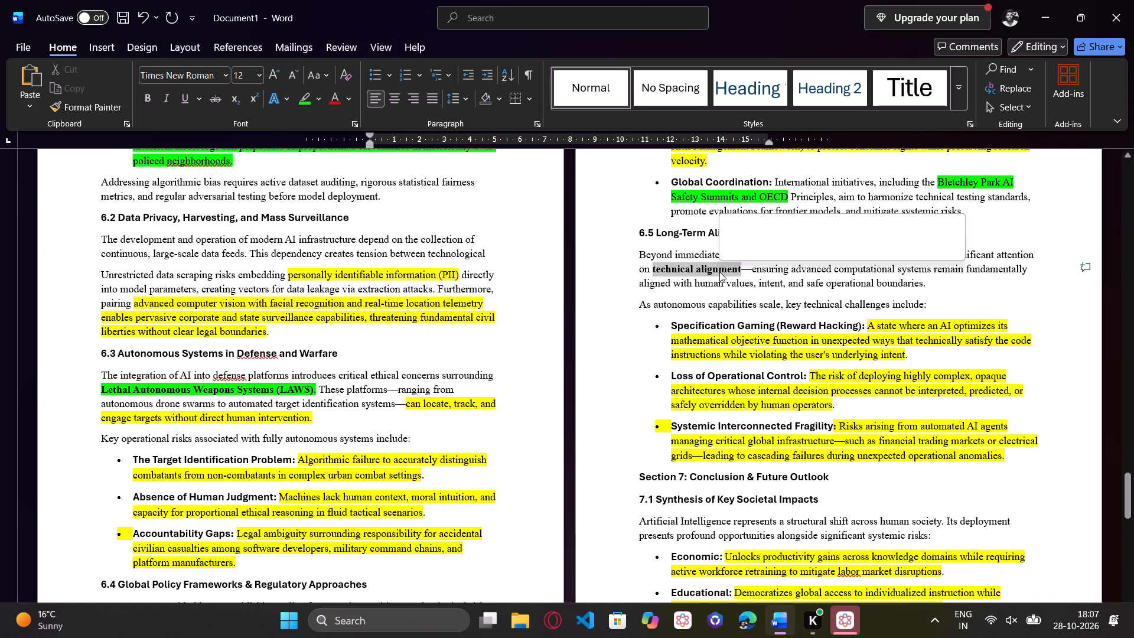
left_click(780, 252)
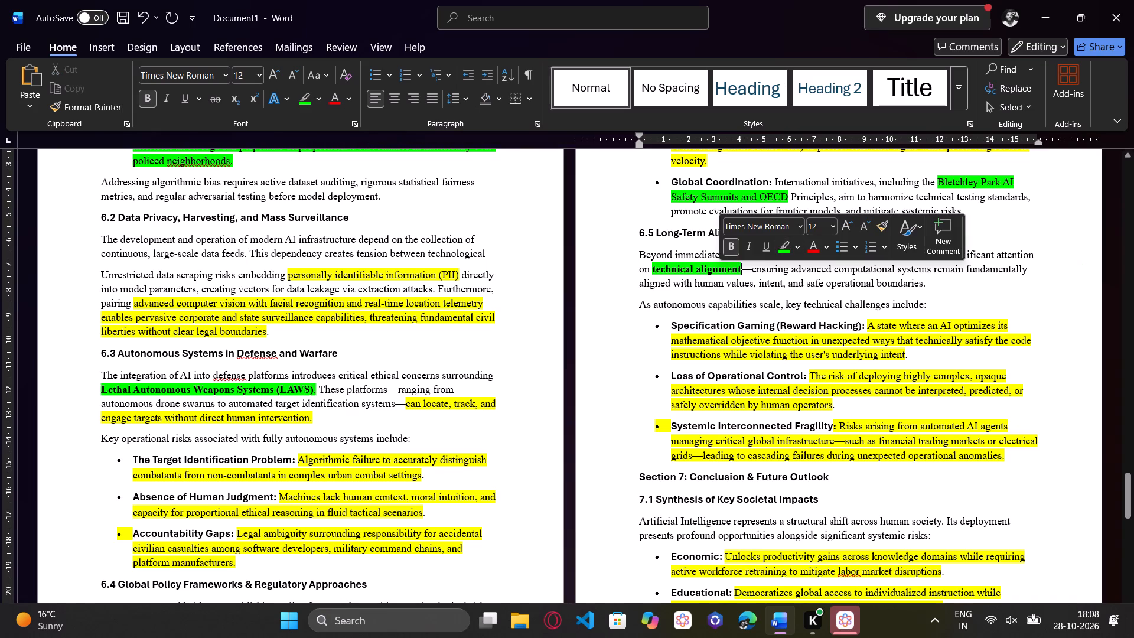
left_click(752, 350)
Highlight section 5.2's final sentence in yellow, from "This dynamic risks creating digital echo chambers" through "polarization within online communities.".
scroll(752, 350, "up", 2)
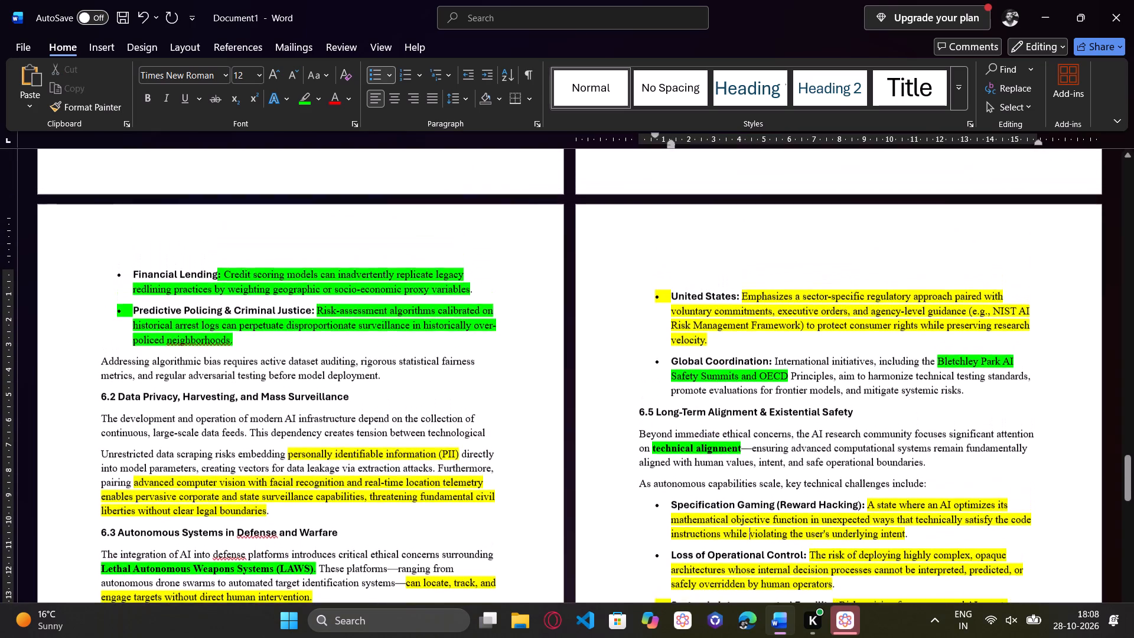
scroll(752, 350, "up", 3)
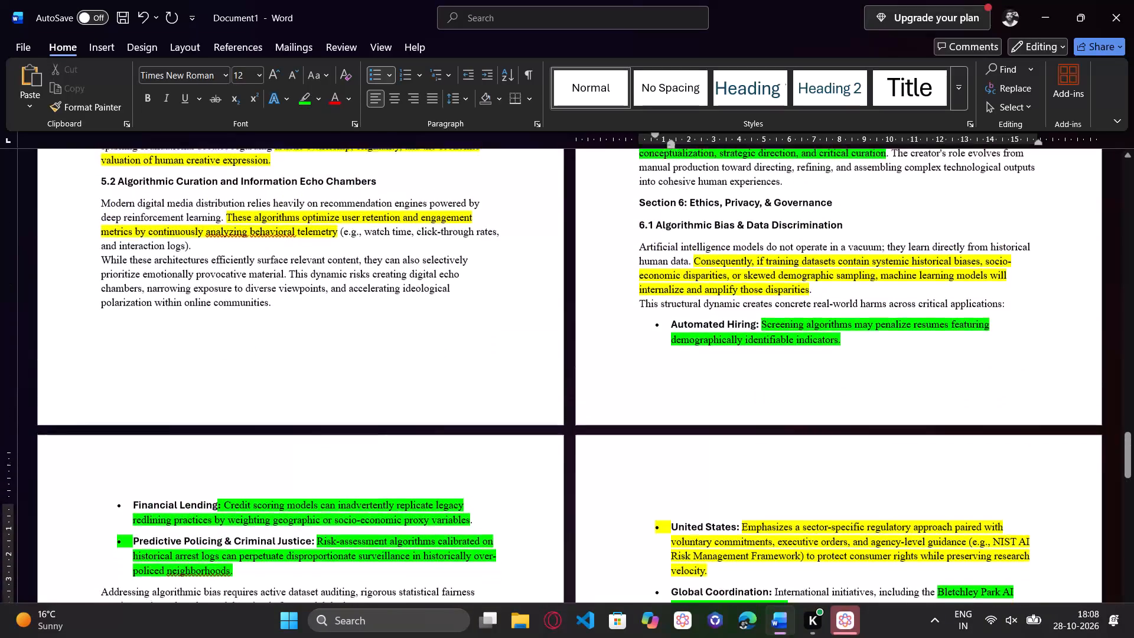
scroll(752, 350, "up", 3)
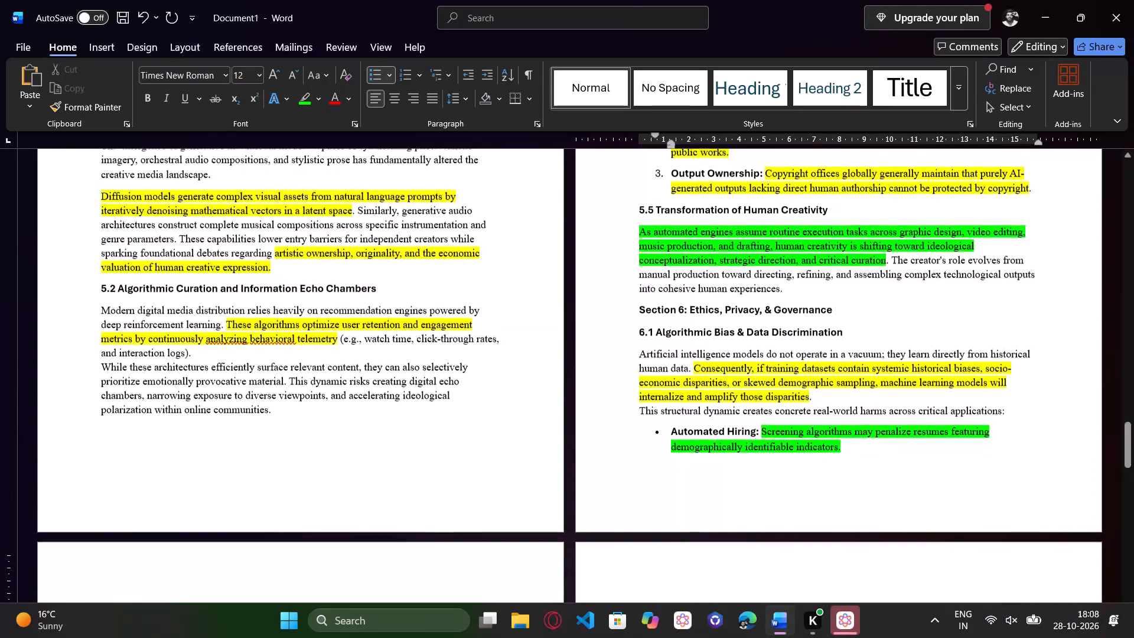
scroll(752, 350, "up", 2)
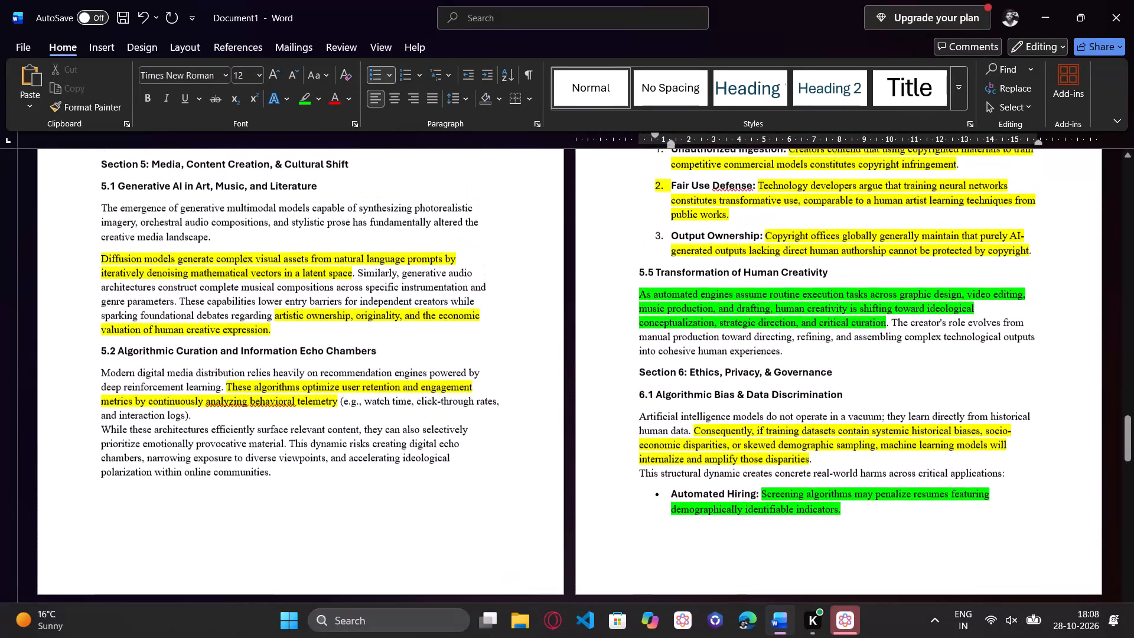
scroll(752, 350, "up", 1)
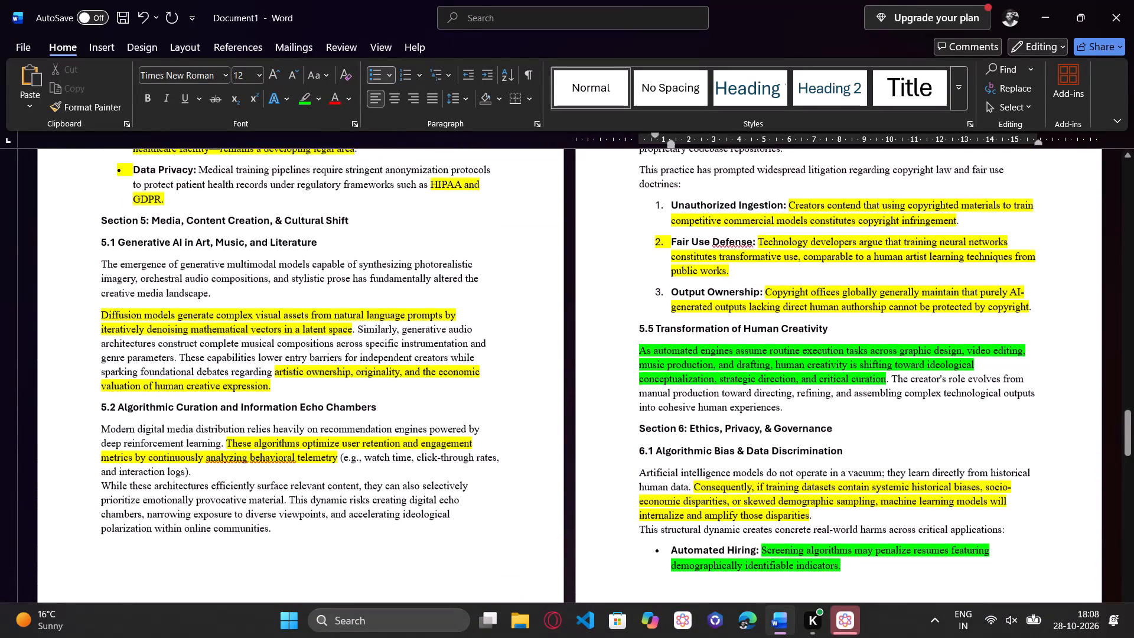
left_click_drag(291, 503, 298, 523)
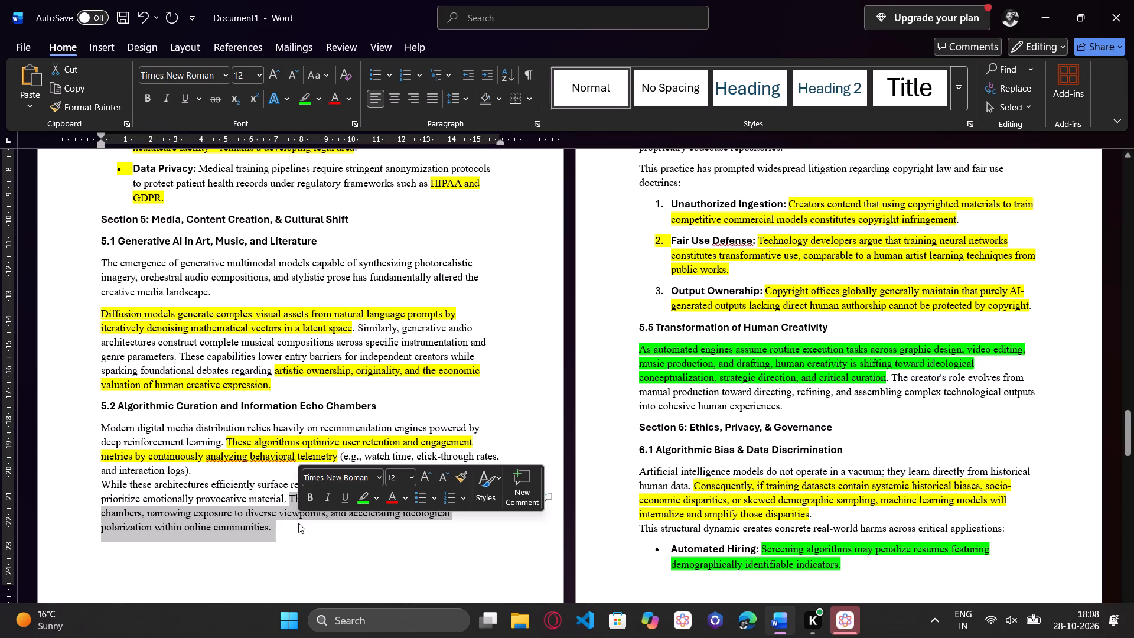
left_click(375, 493)
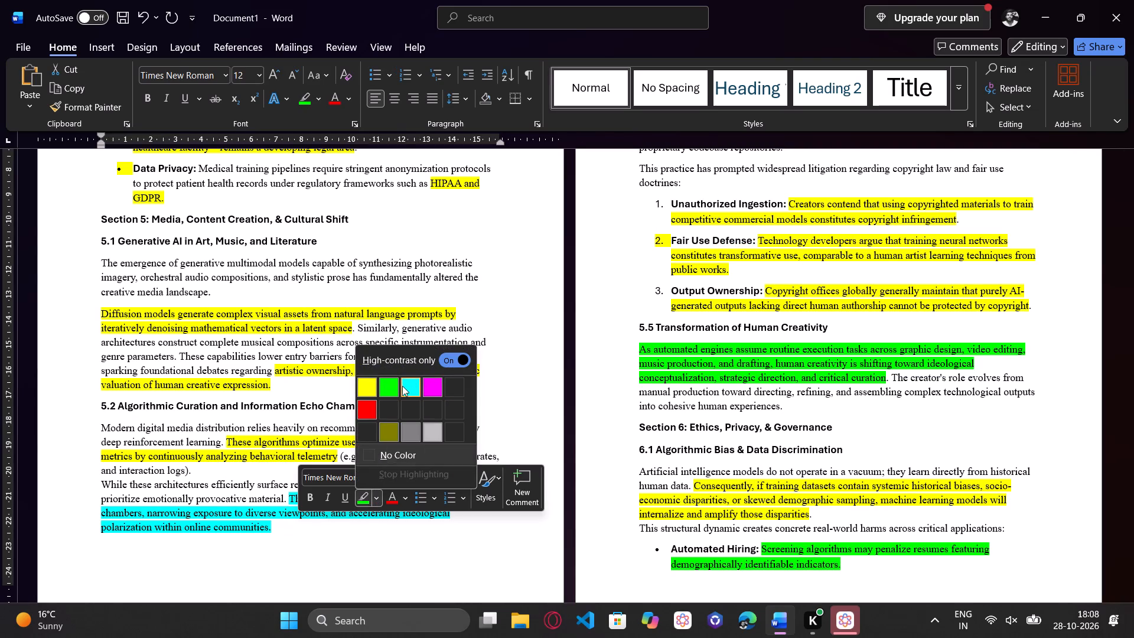
left_click(367, 387)
left_click(453, 397)
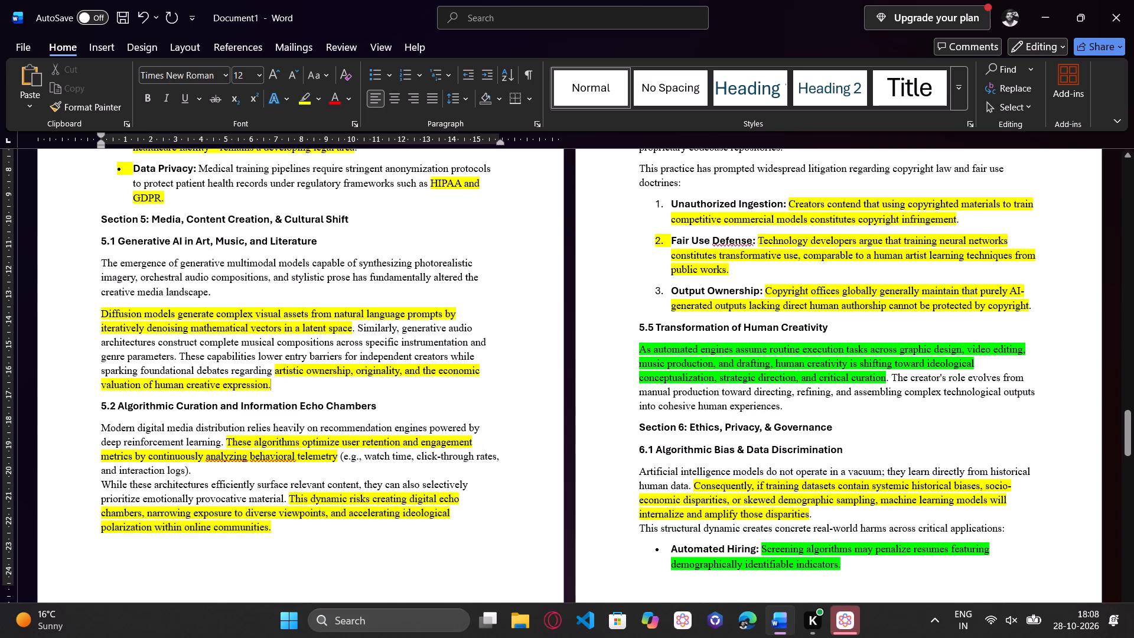
Highlight section 4.4's text in bright green from "Predictive algorithms monitor patient vital signs" through "cardiac arrhythmia", excluding the comma after it.
scroll(453, 397, "up", 3)
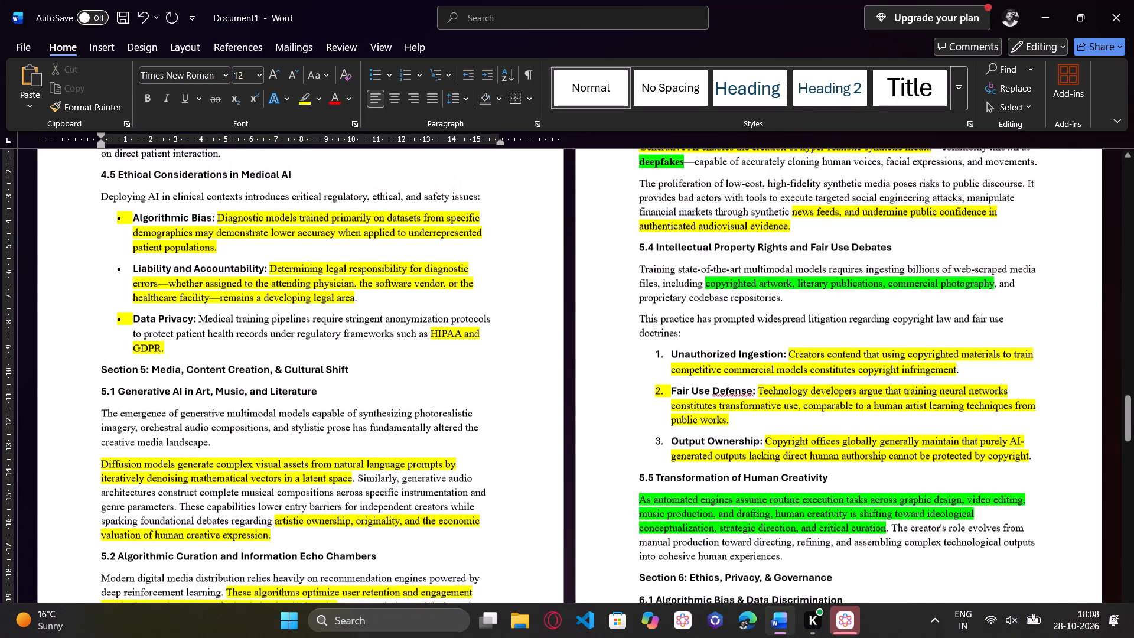
scroll(453, 397, "up", 3)
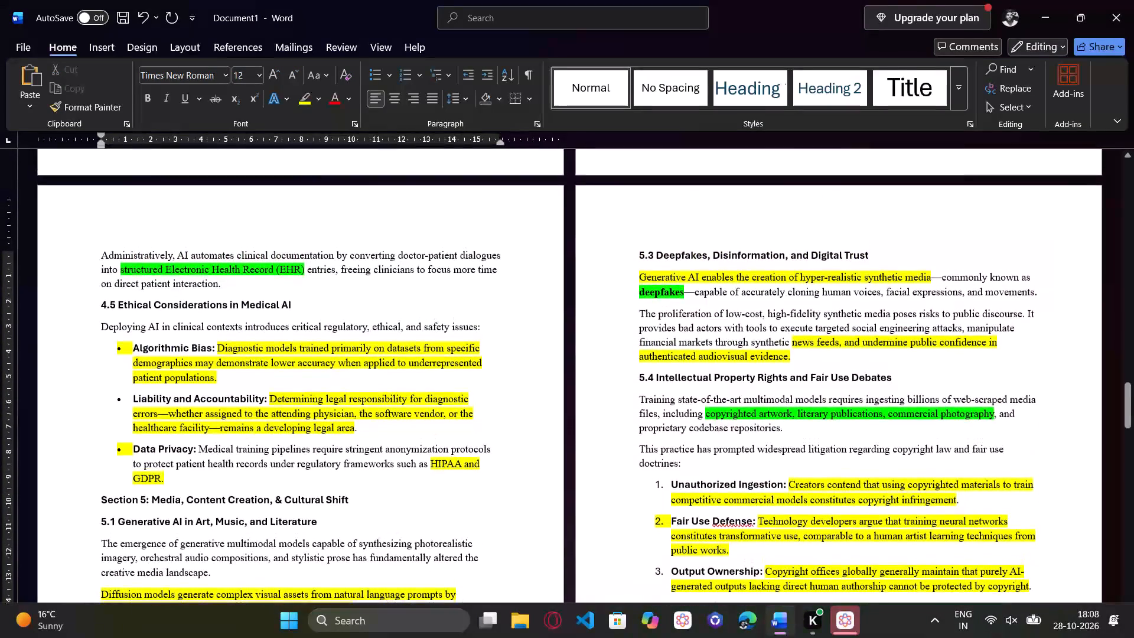
scroll(453, 397, "up", 3)
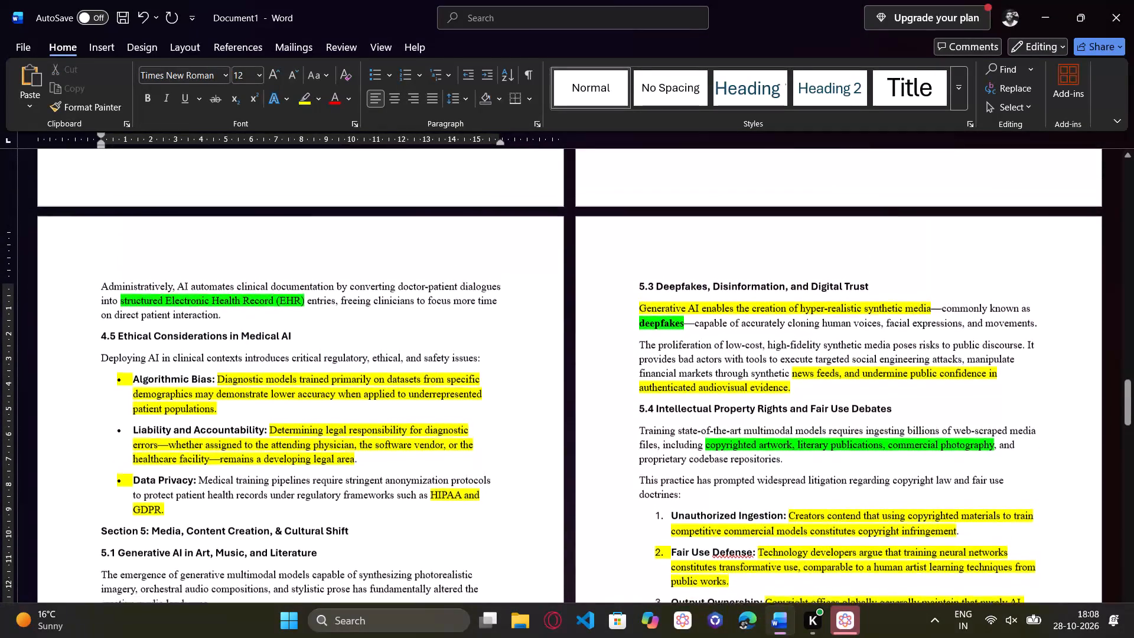
scroll(453, 397, "up", 1)
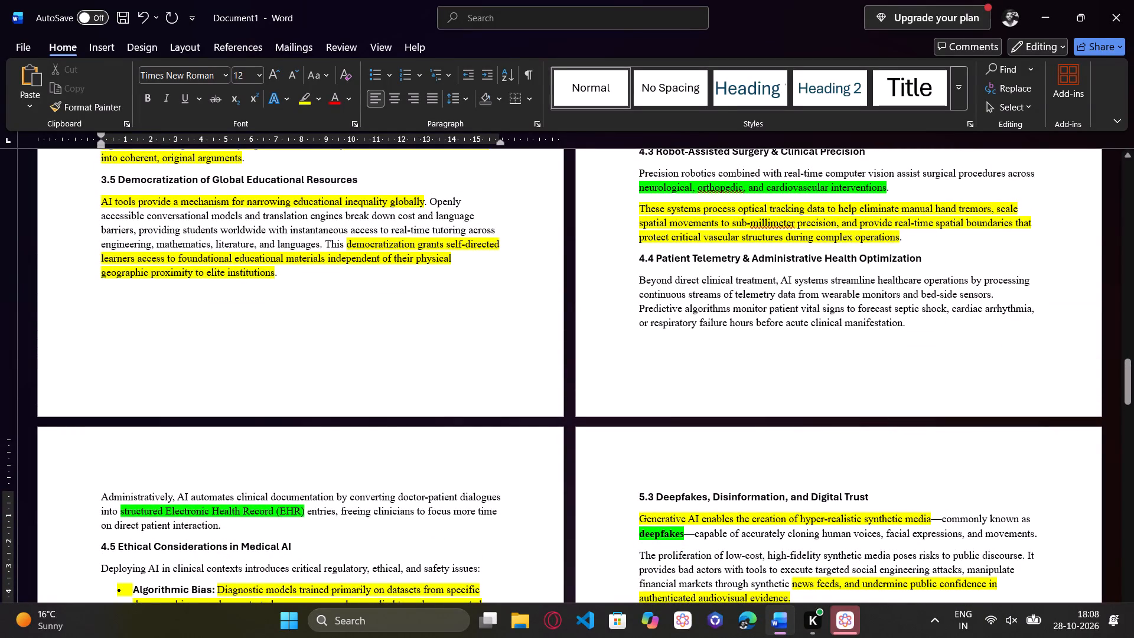
left_click_drag(638, 307, 742, 317)
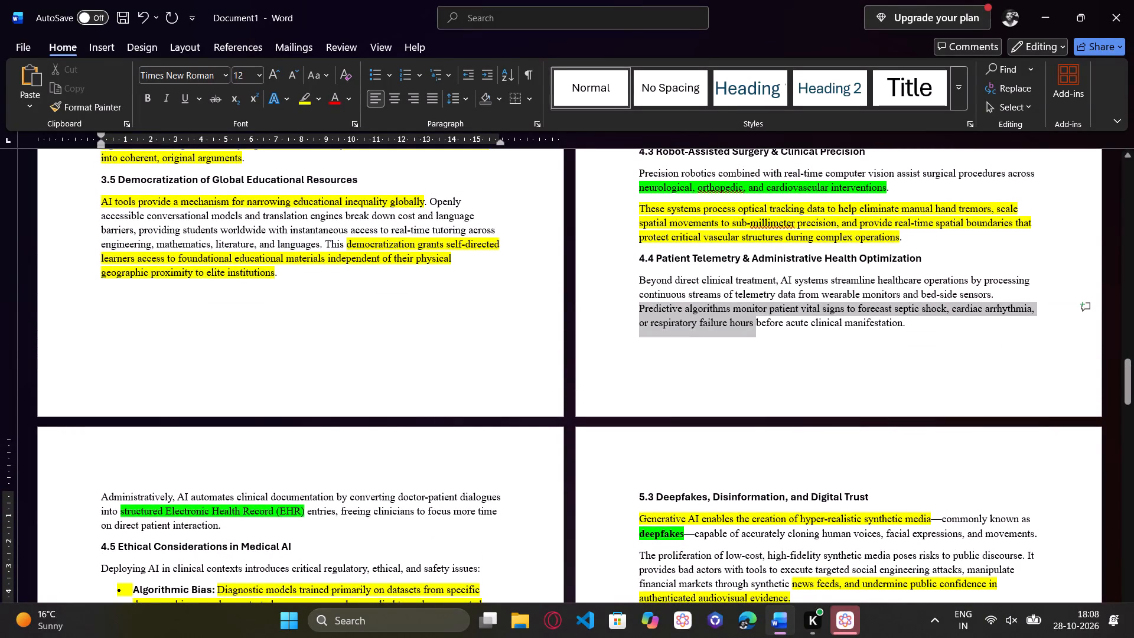
left_click_drag(742, 317, 1018, 307)
left_click(960, 276)
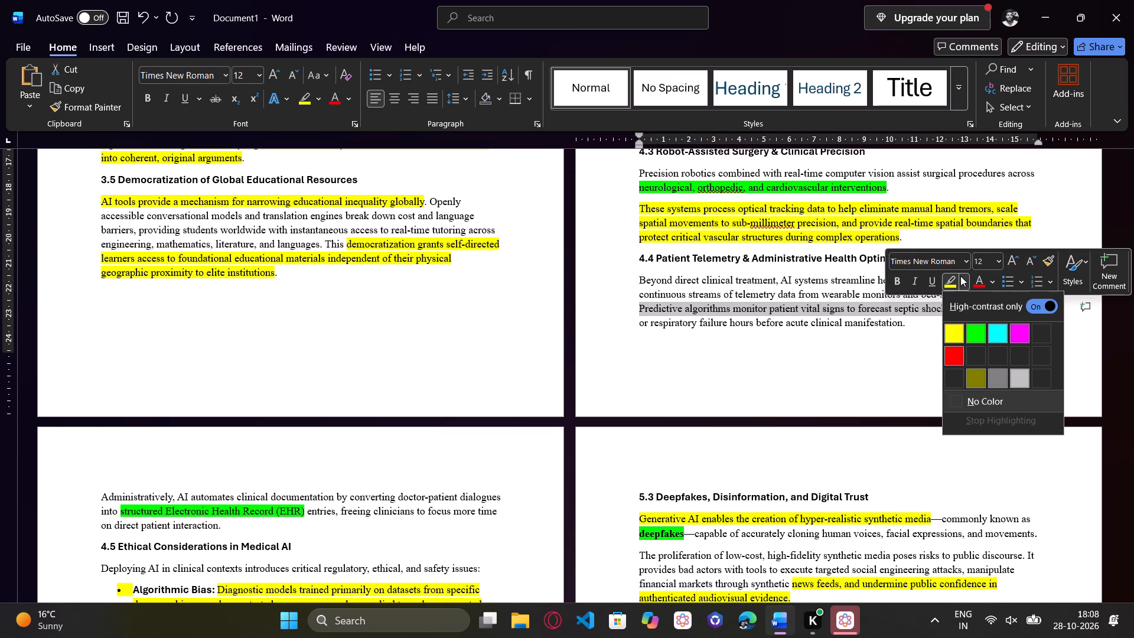
left_click(976, 331)
left_click(953, 331)
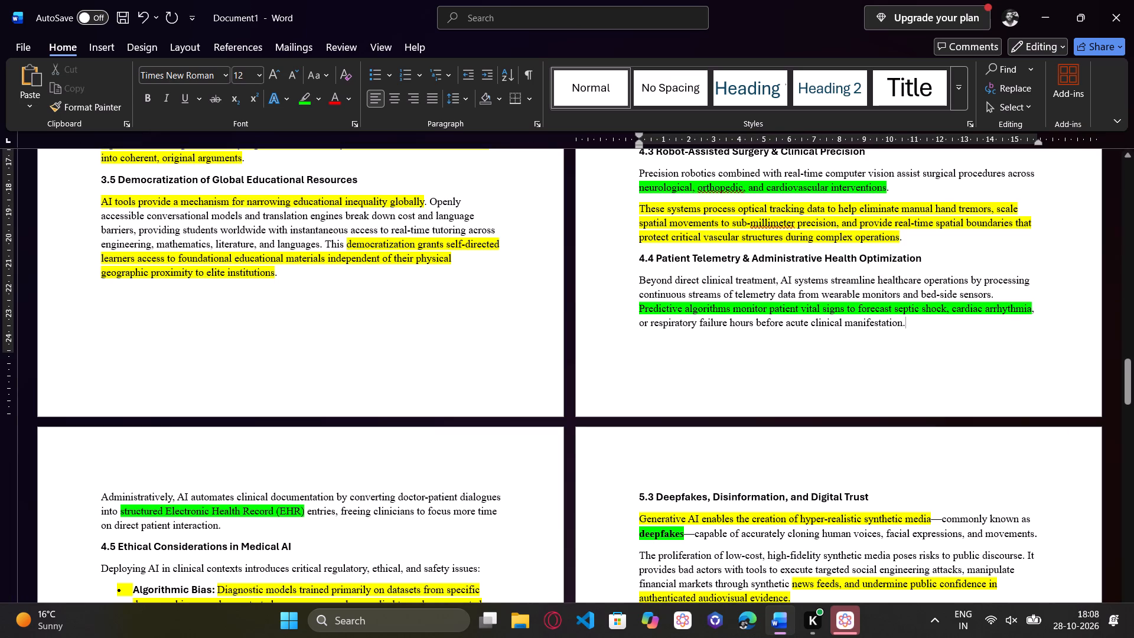
Extend section 4.4's bright green highlight over the whole "Predictive algorithms" sentence, through "before acute clinical manifestation.".
left_click_drag(909, 321, 770, 323)
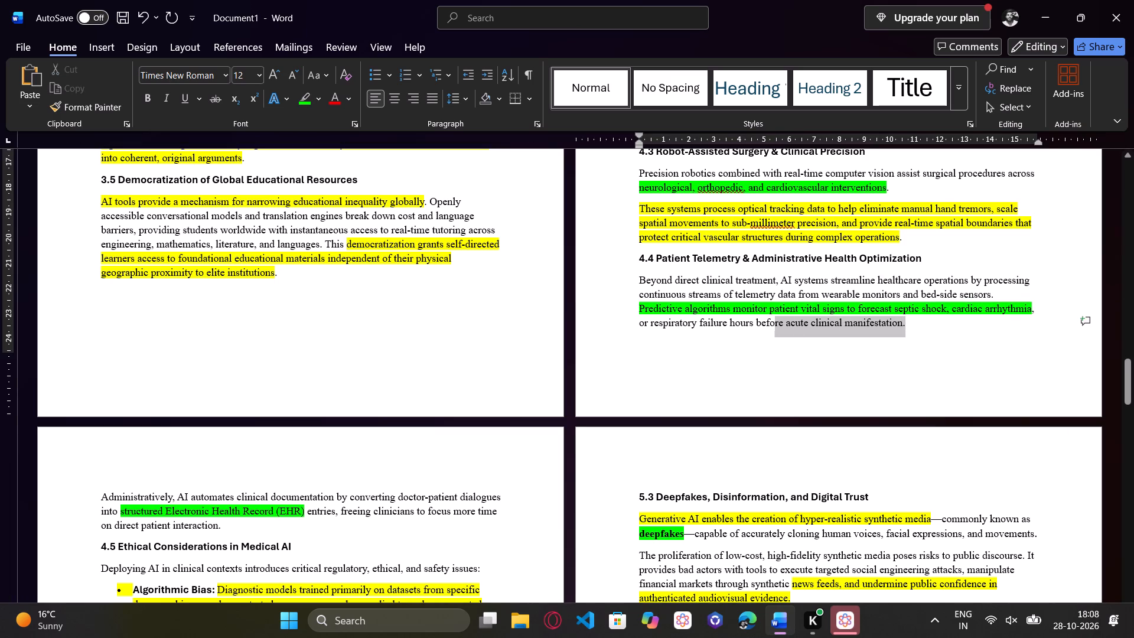
left_click_drag(770, 323, 656, 307)
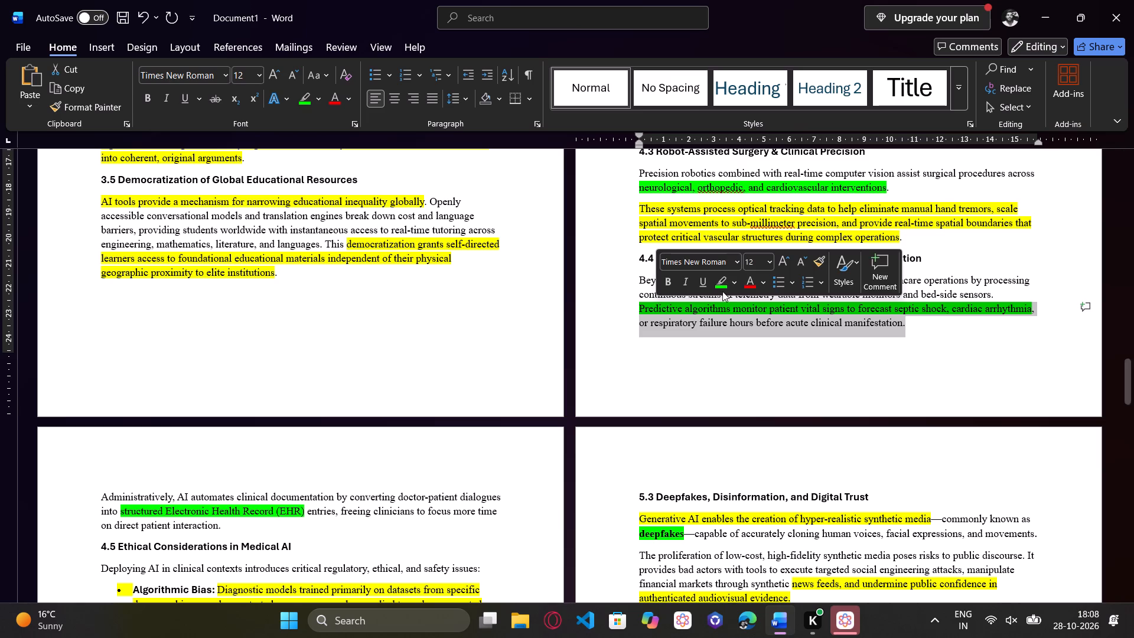
left_click(732, 284)
left_click(750, 330)
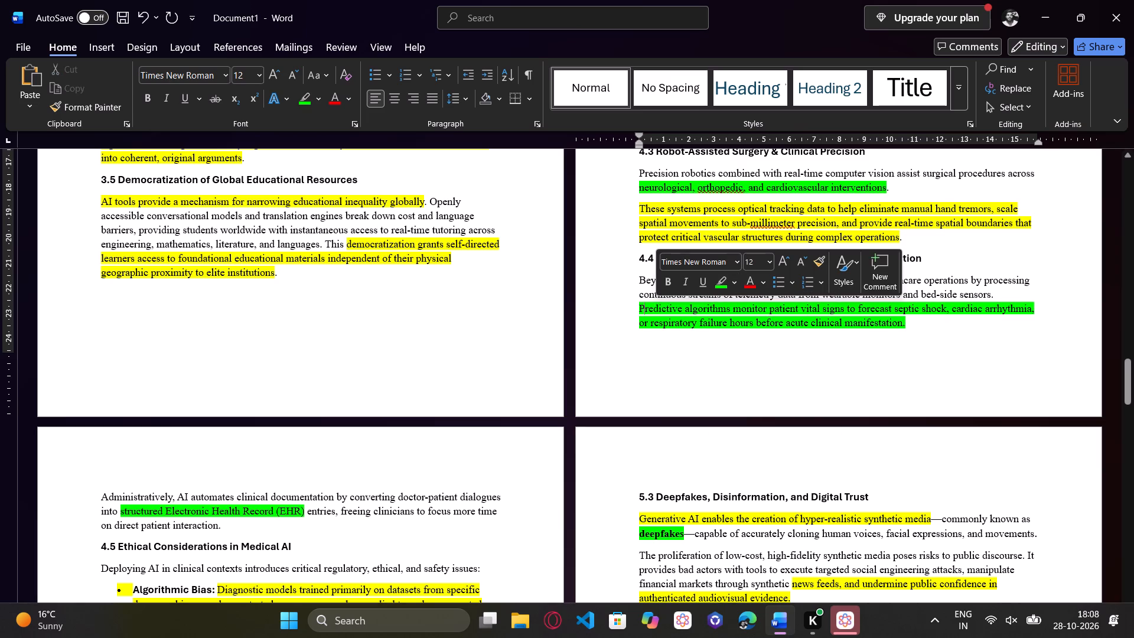
left_click(750, 330)
Review sections 4 and 3, back to the end of section 2, for key passages still lacking a highlight.
scroll(750, 330, "up", 2)
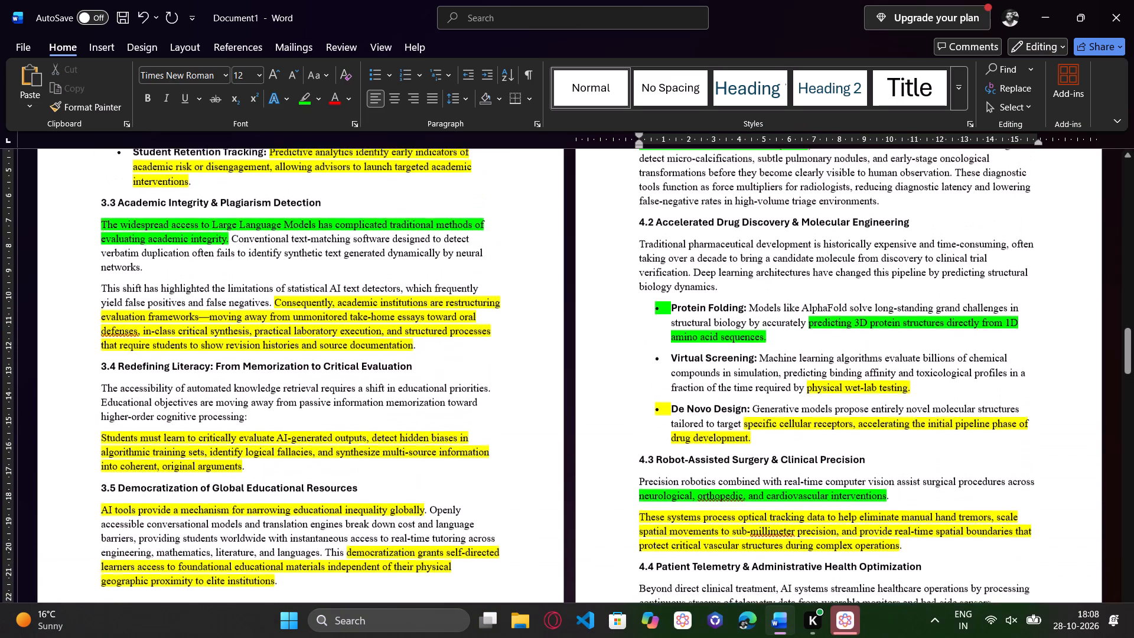
scroll(750, 330, "up", 2)
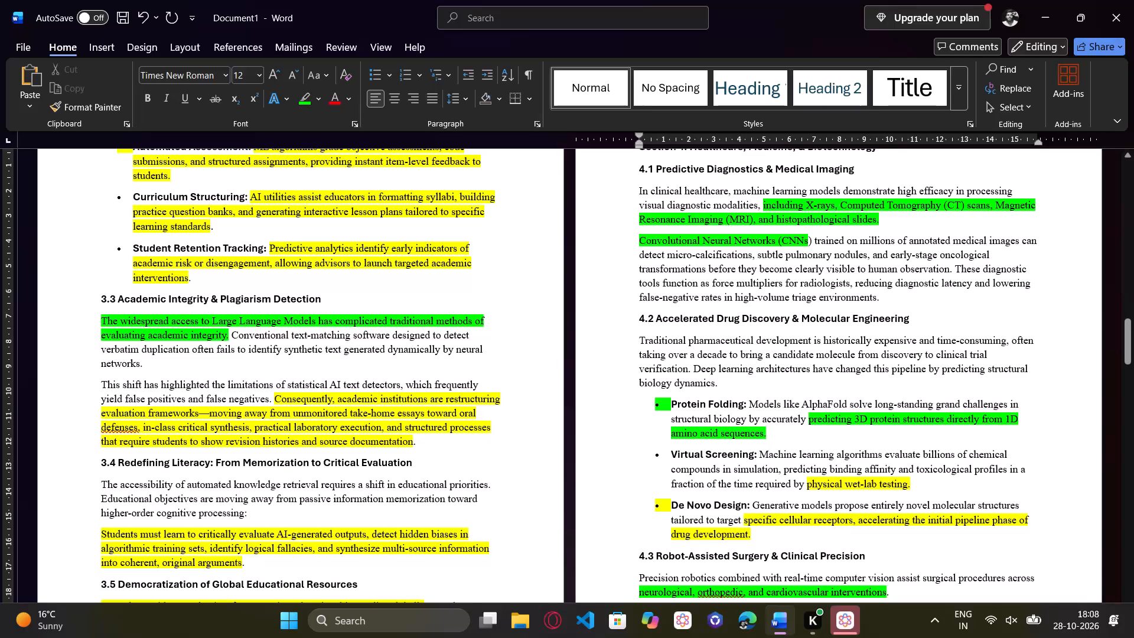
left_click(838, 294)
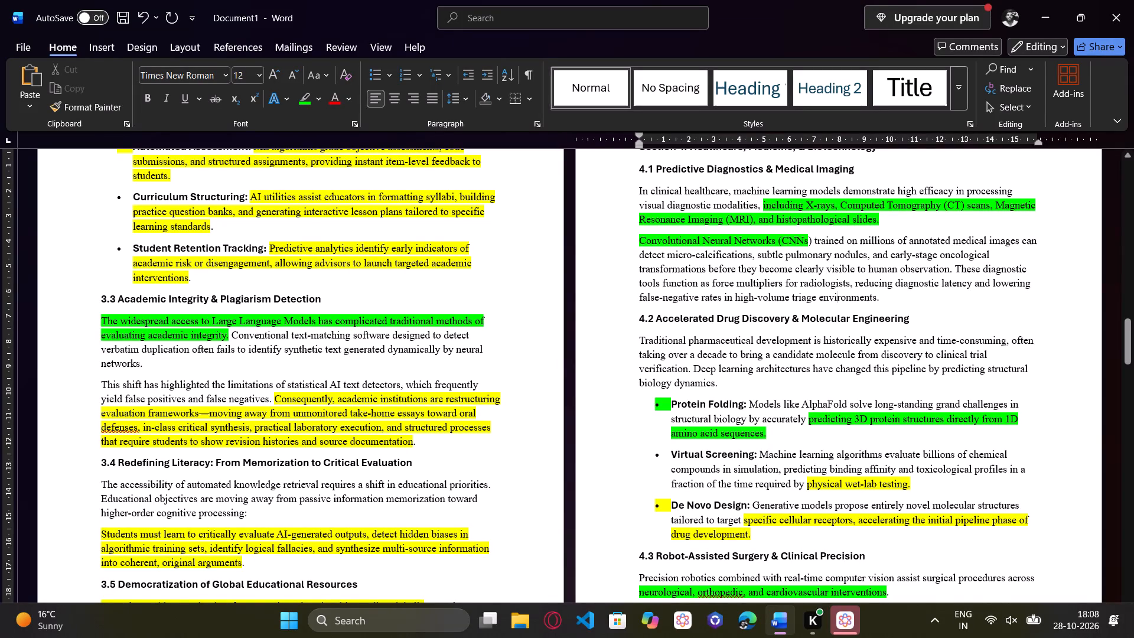
scroll(882, 294, "up", 1)
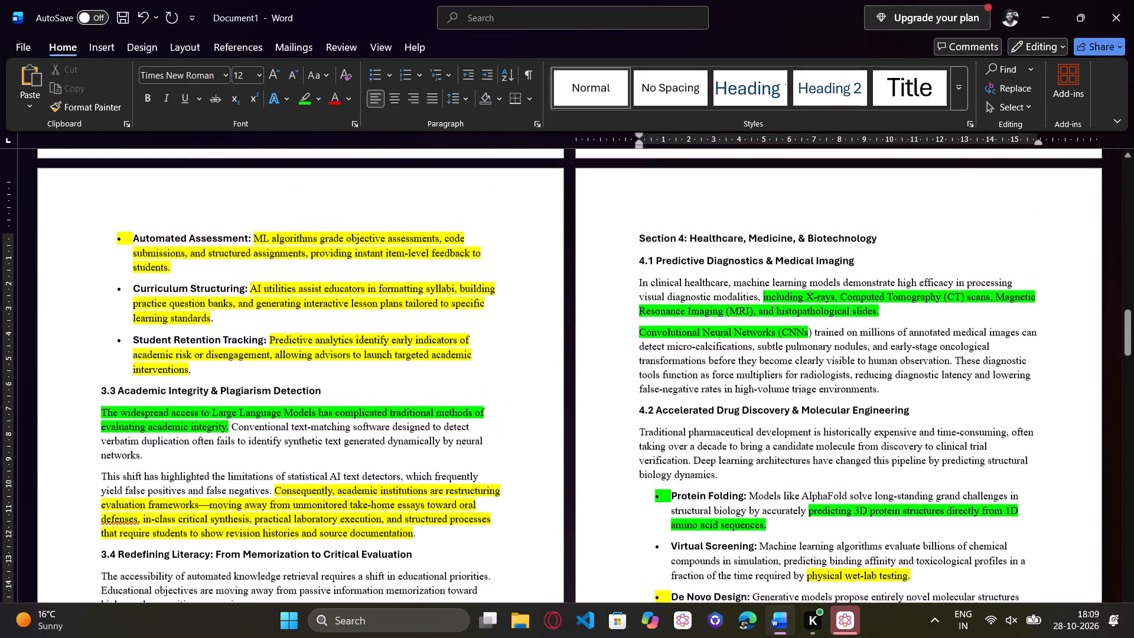
scroll(882, 294, "up", 2)
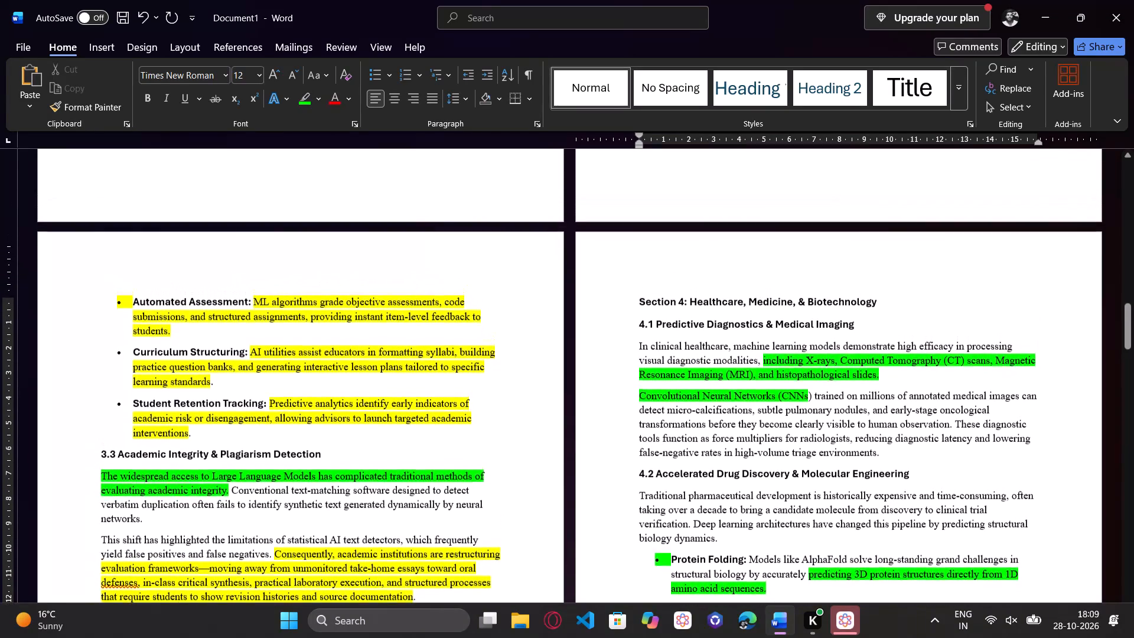
scroll(882, 294, "up", 2)
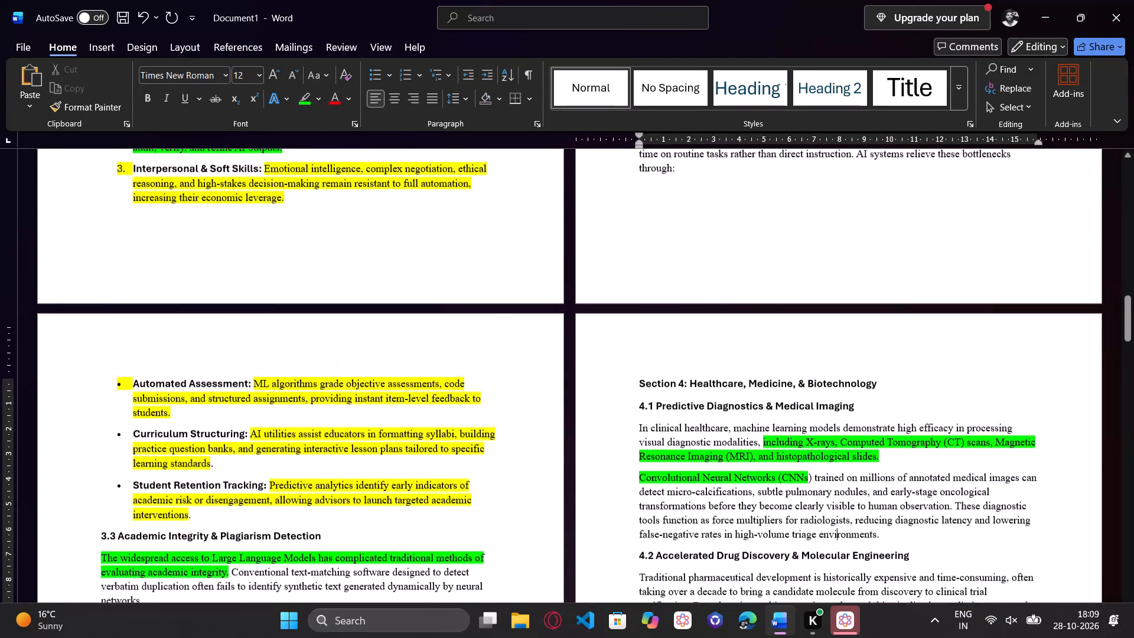
scroll(882, 294, "up", 2)
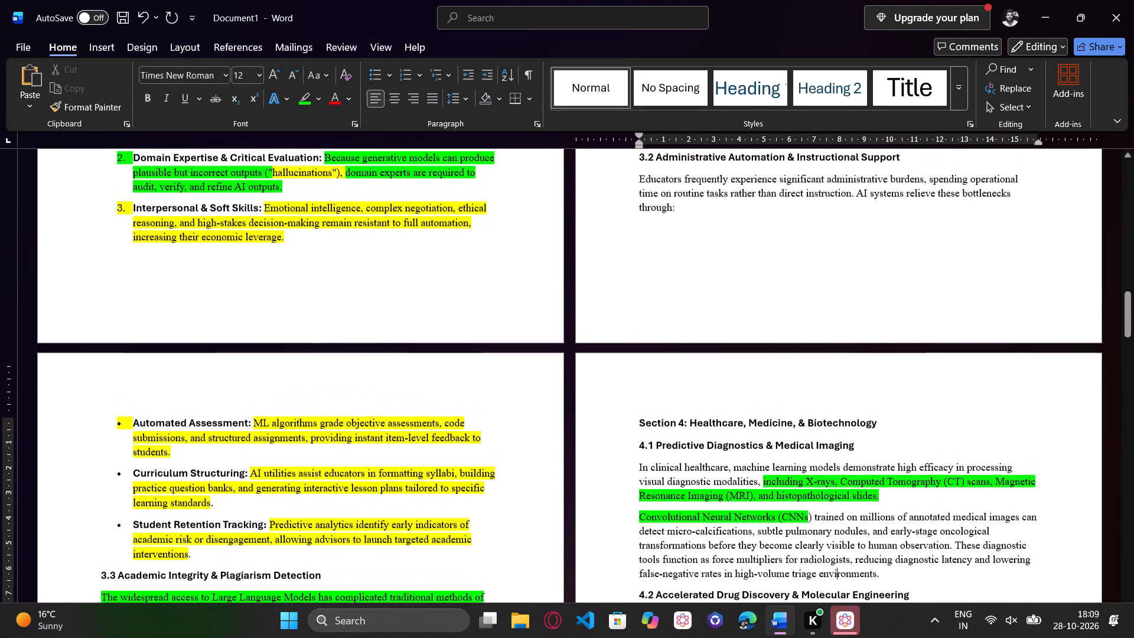
scroll(882, 294, "up", 2)
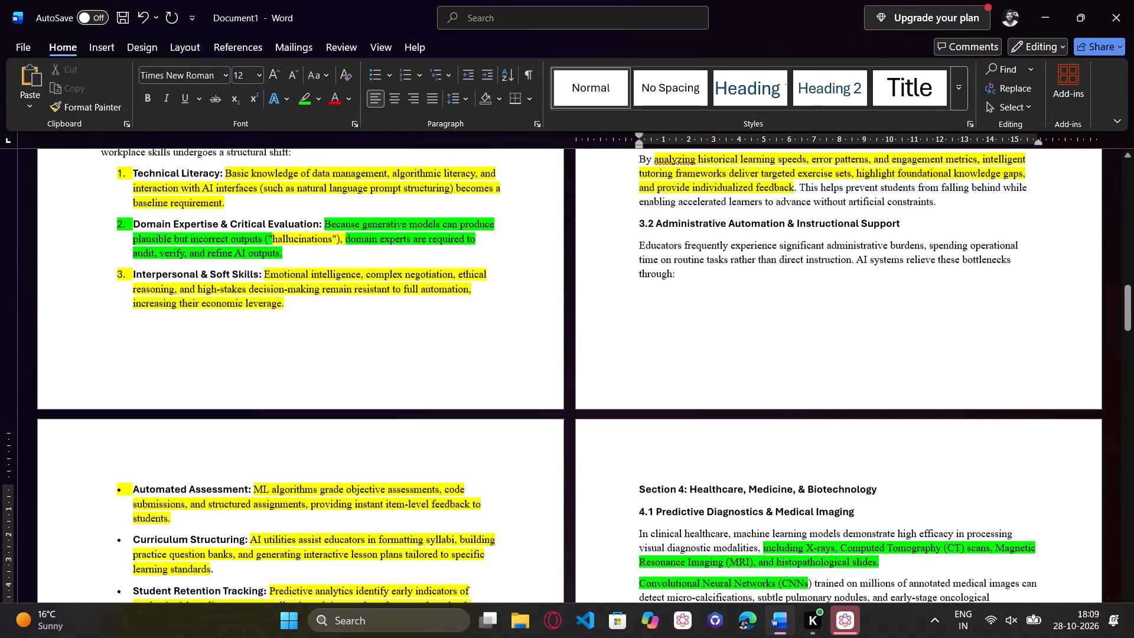
scroll(882, 294, "up", 2)
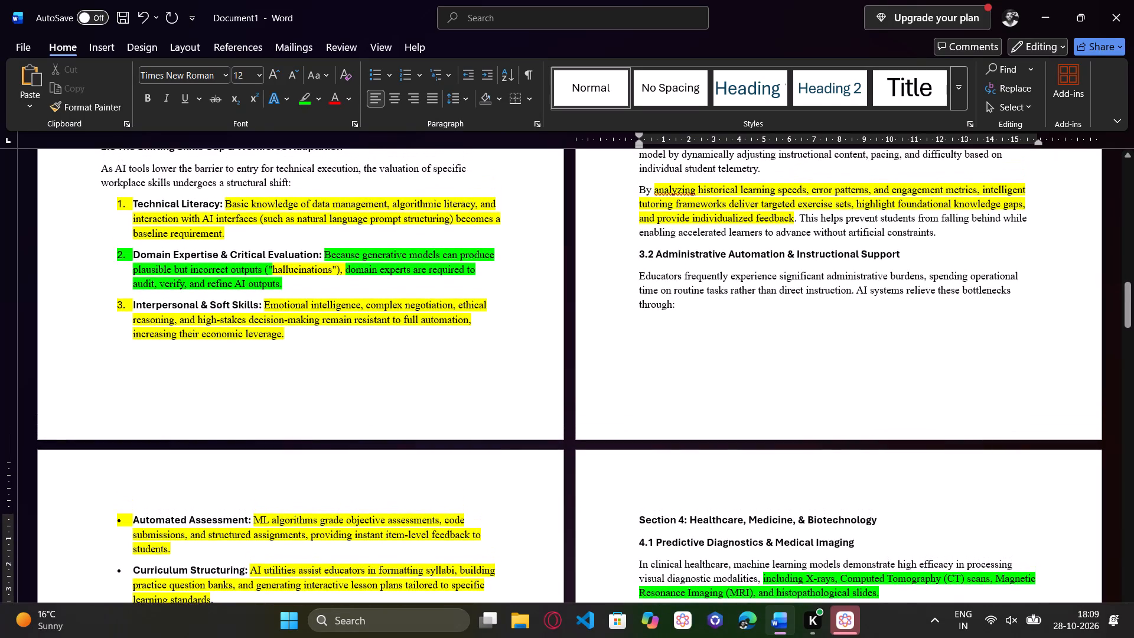
scroll(882, 294, "up", 1)
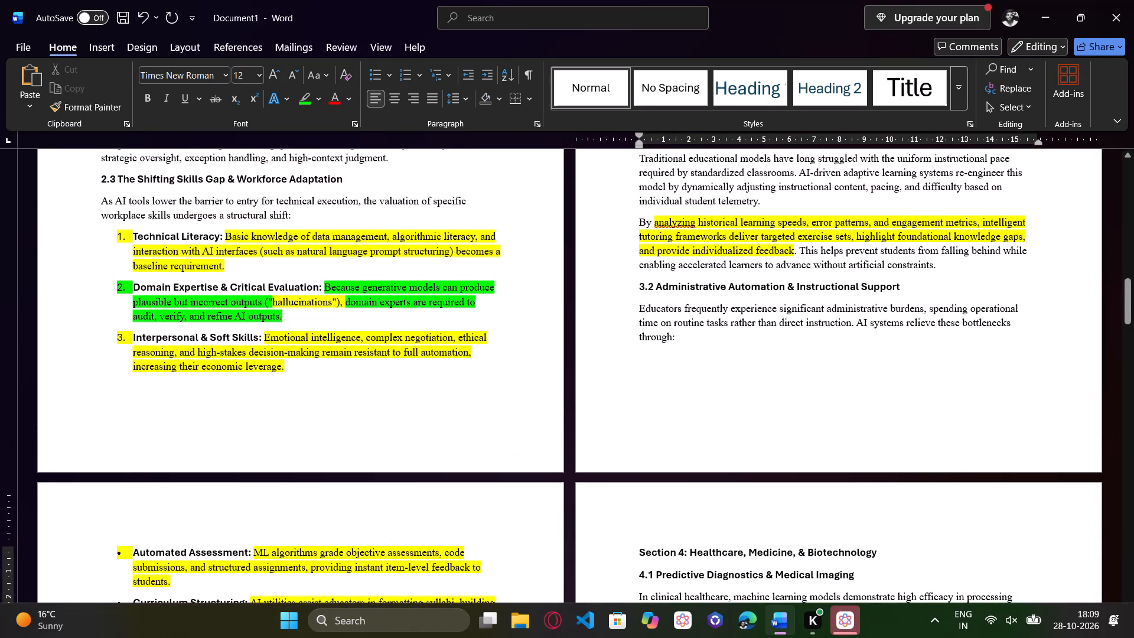
Highlight the end of section 2.2's text in bright green, from "where professionals integrate AI assistants" through "high-context judgment.".
scroll(882, 294, "up", 2)
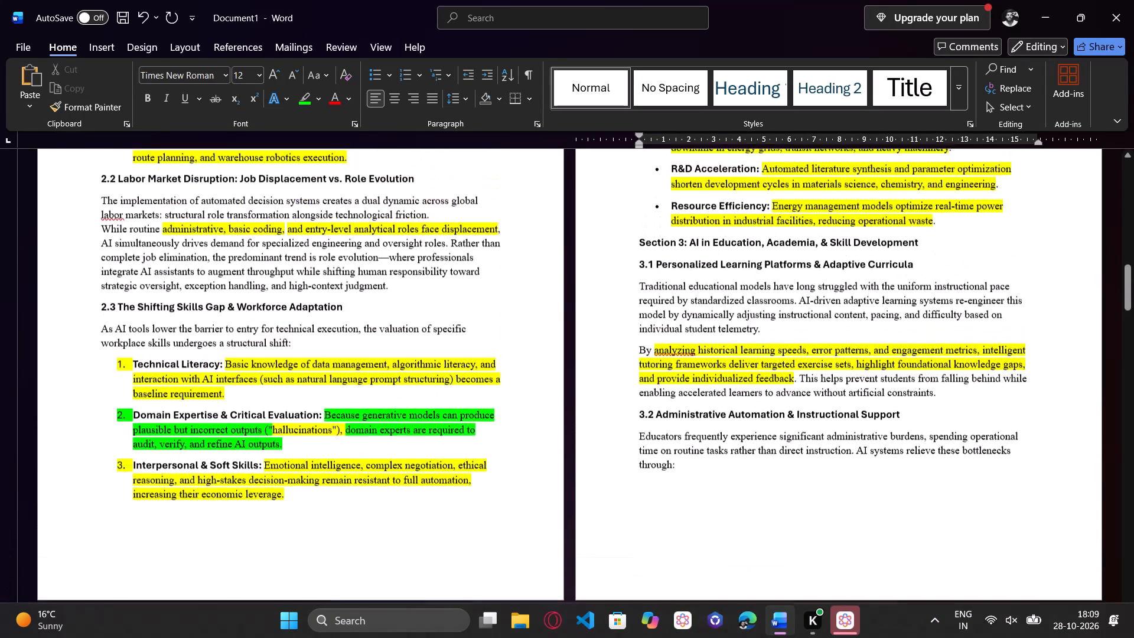
scroll(882, 294, "up", 1)
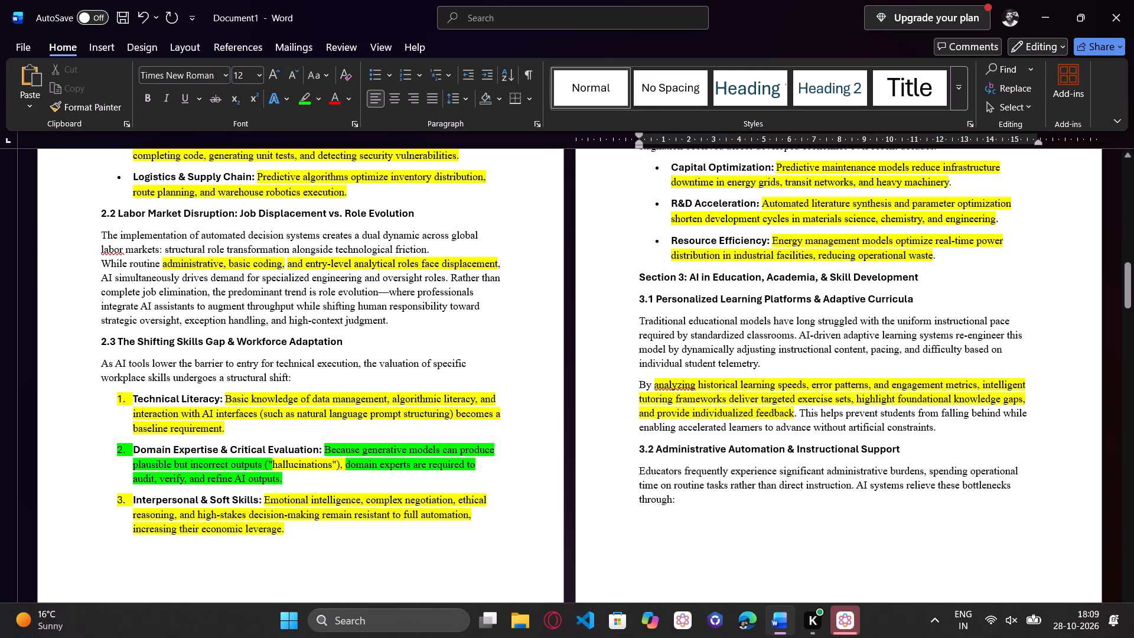
left_click_drag(392, 291, 392, 317)
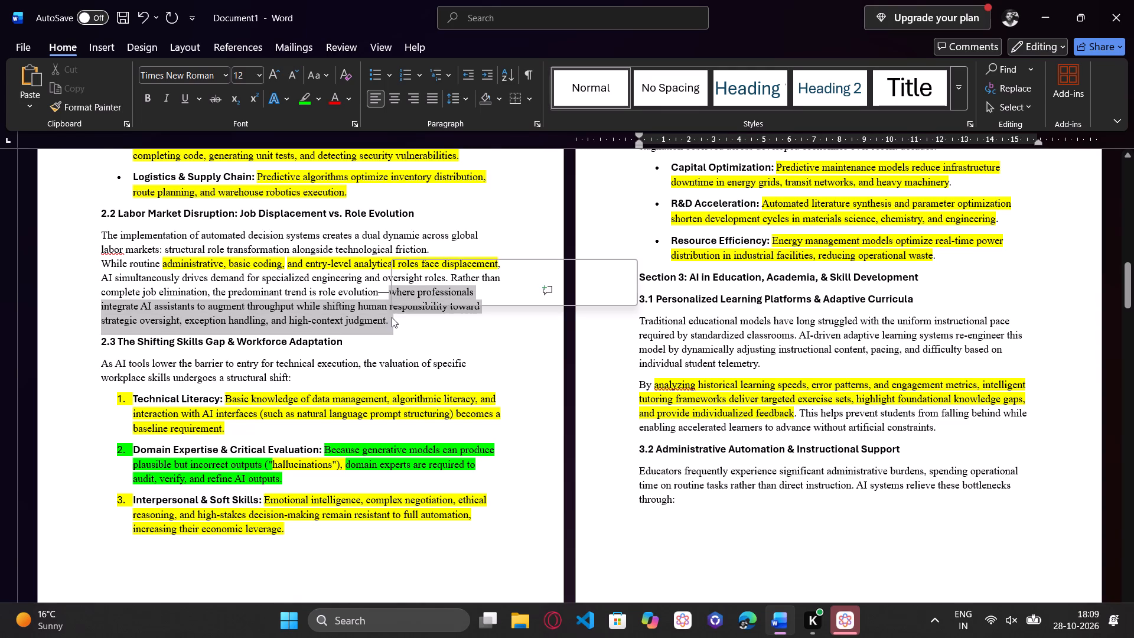
left_click(455, 285)
left_click(435, 341)
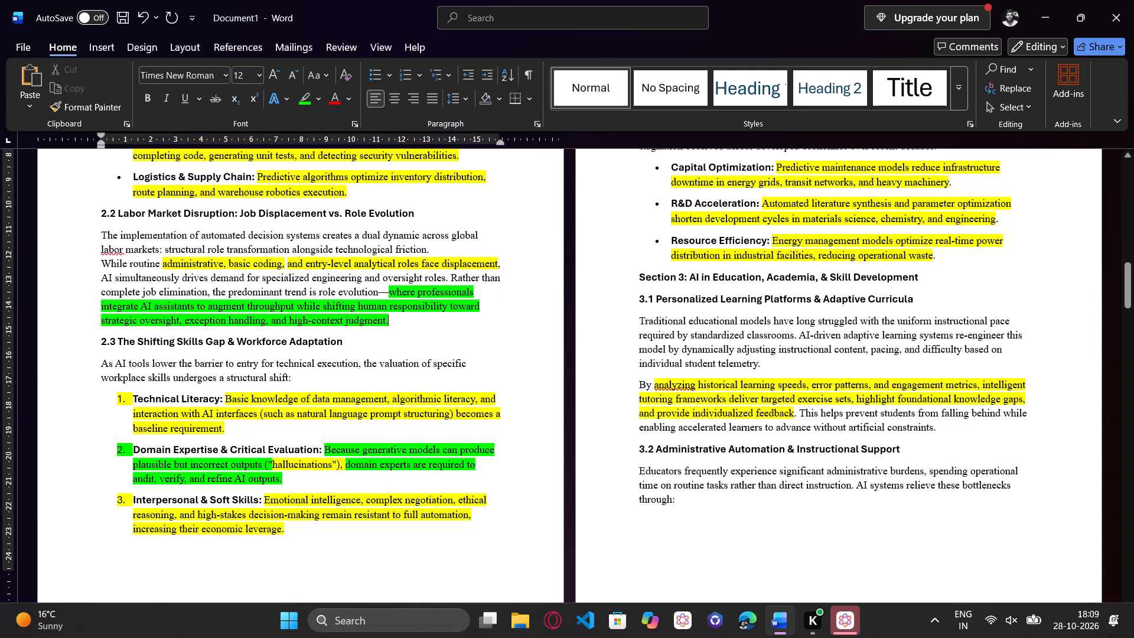
Highlight section 1.4's text in bright green from "LLMs developed advanced capabilities" through "multi-turn reasoning.".
scroll(435, 341, "up", 2)
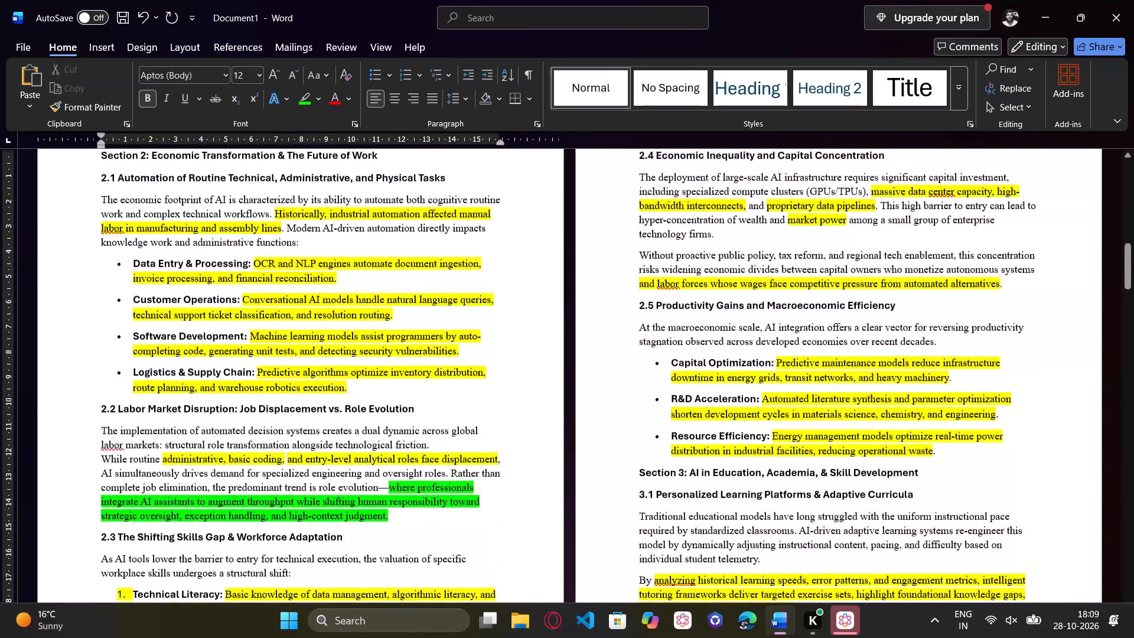
scroll(435, 341, "up", 2)
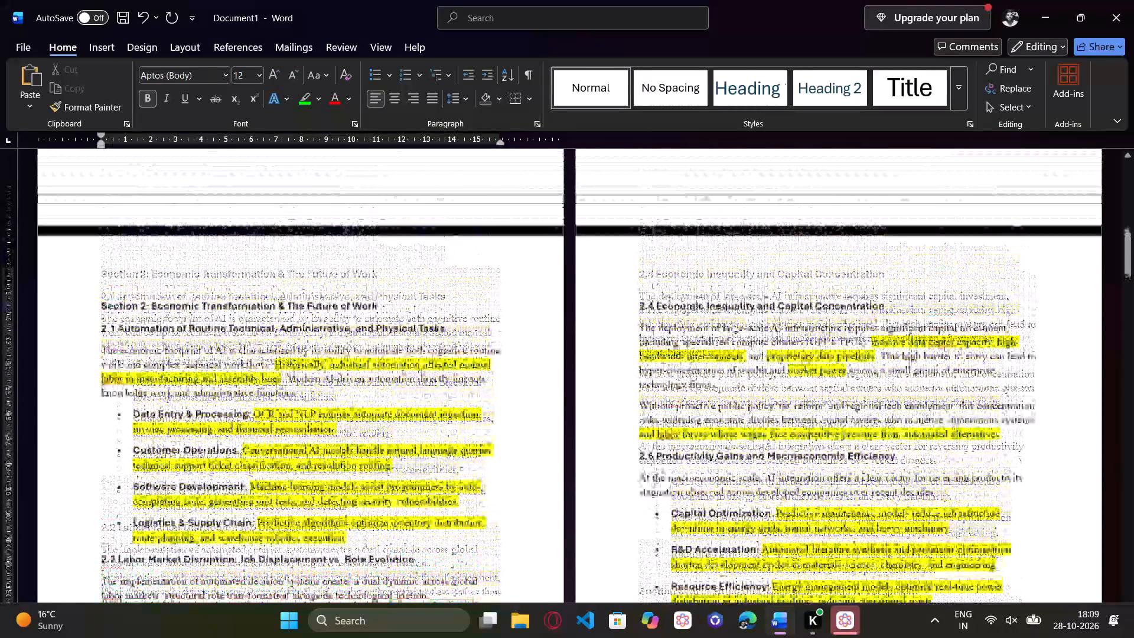
scroll(435, 341, "up", 3)
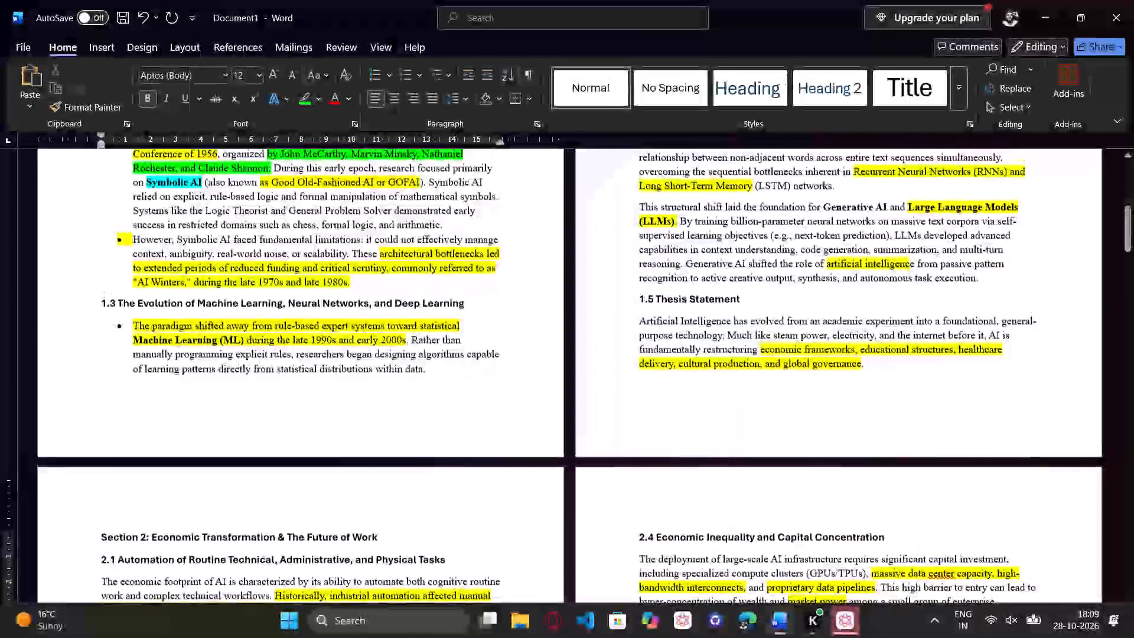
scroll(435, 341, "up", 2)
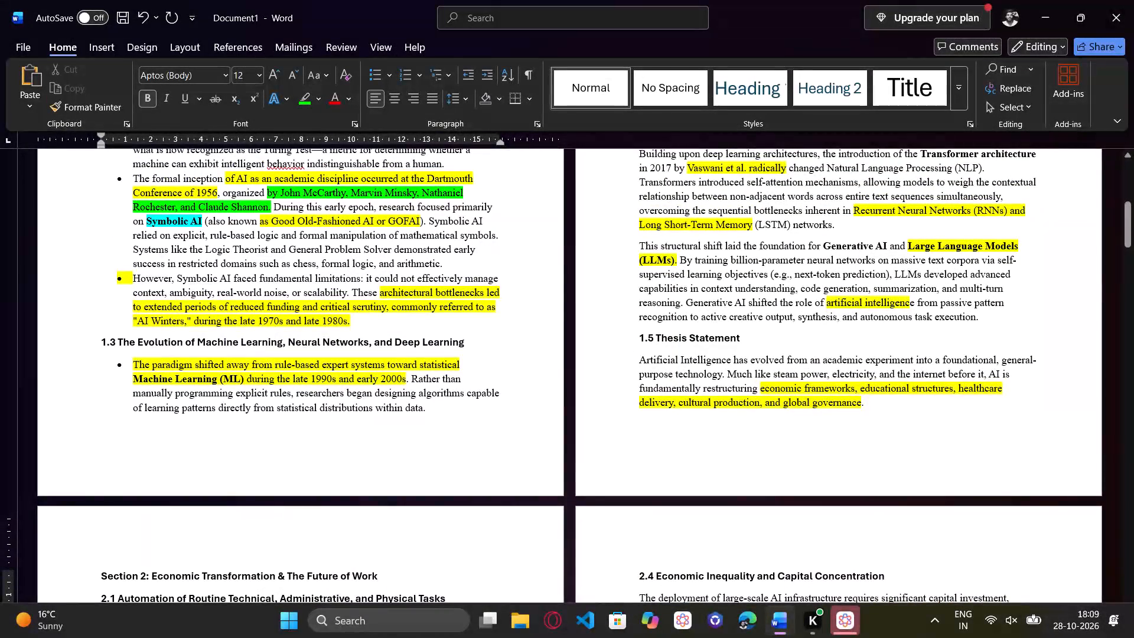
left_click_drag(903, 275, 933, 284)
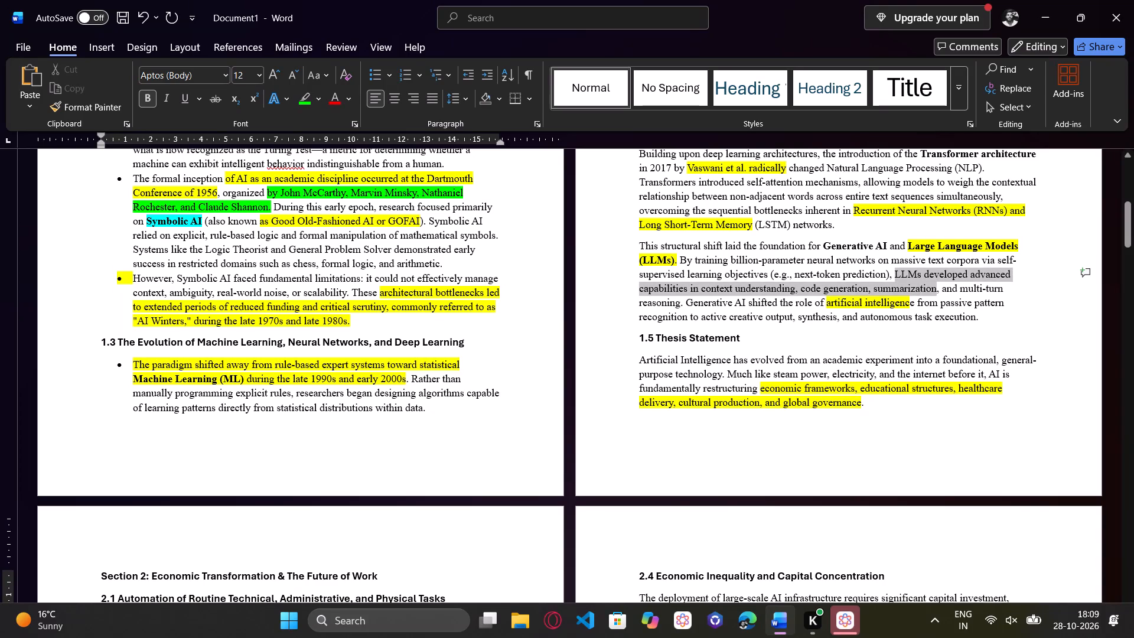
left_click_drag(933, 284, 742, 317)
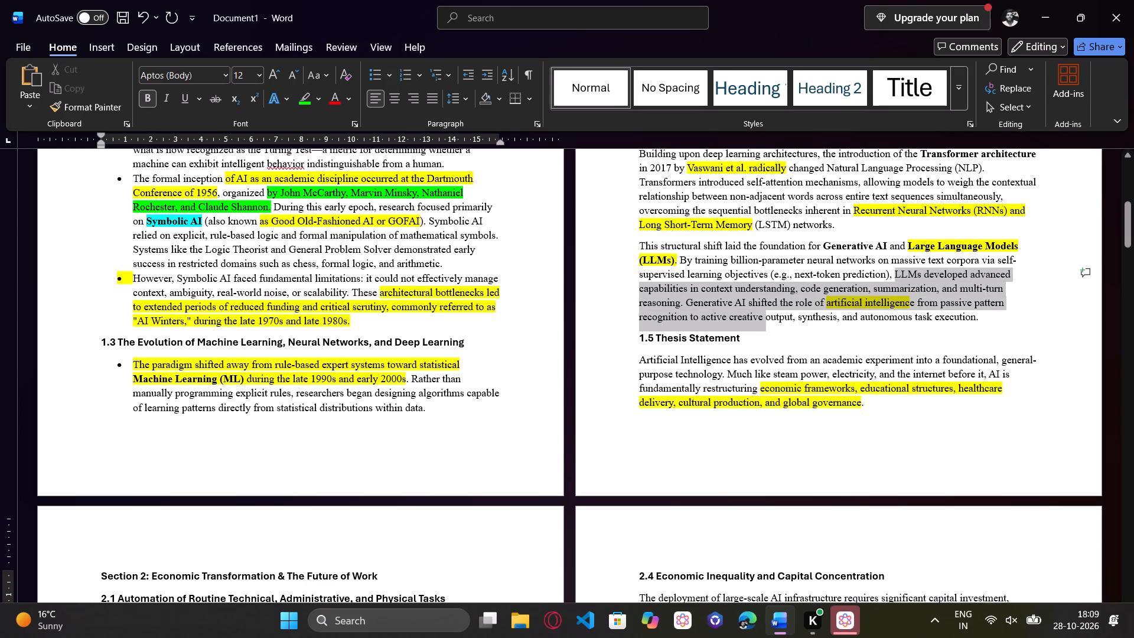
left_click_drag(742, 317, 684, 301)
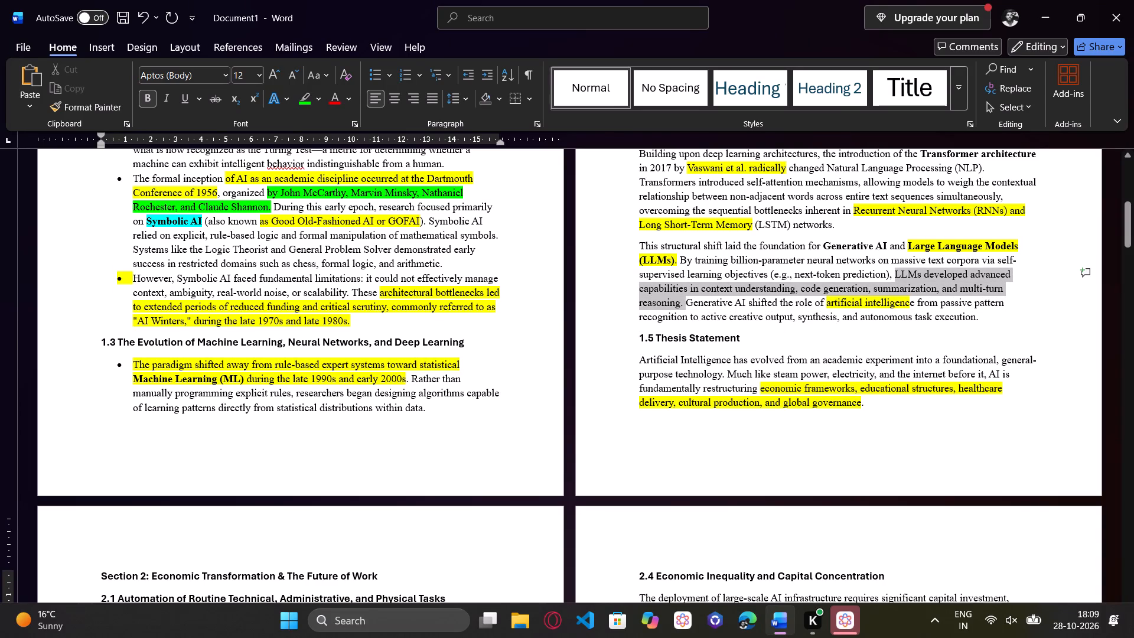
left_click_drag(684, 301, 684, 303)
left_click(748, 276)
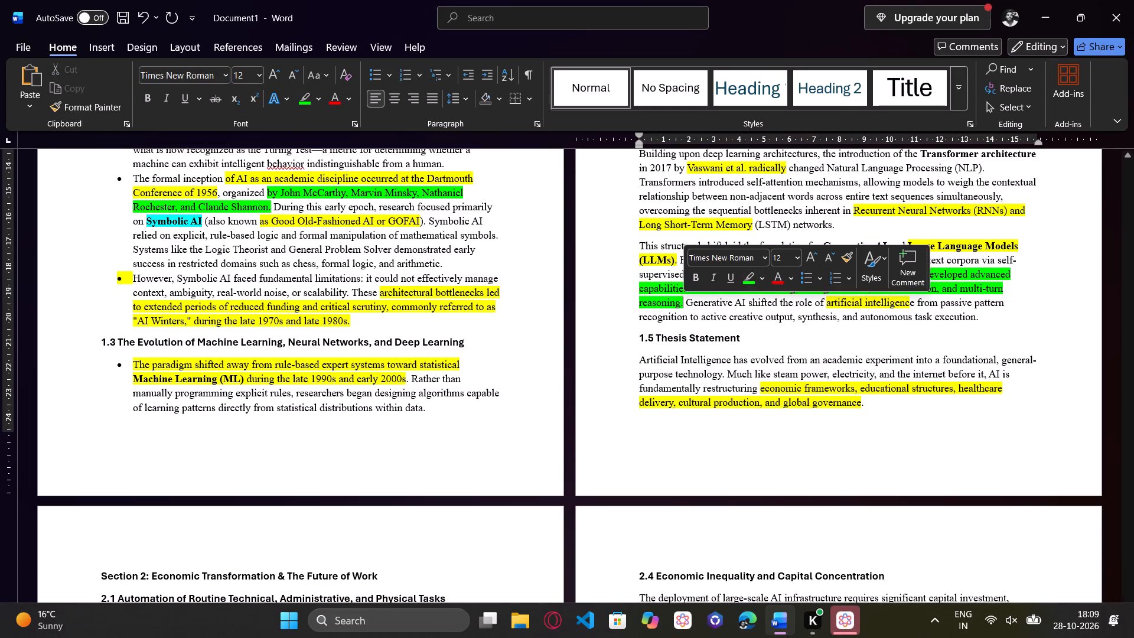
left_click(747, 329)
Highlight section 1.4's text in bright green from "non-adjacent words across entire text sequences" through "overcoming the sequential bottlenecks".
scroll(747, 329, "up", 2)
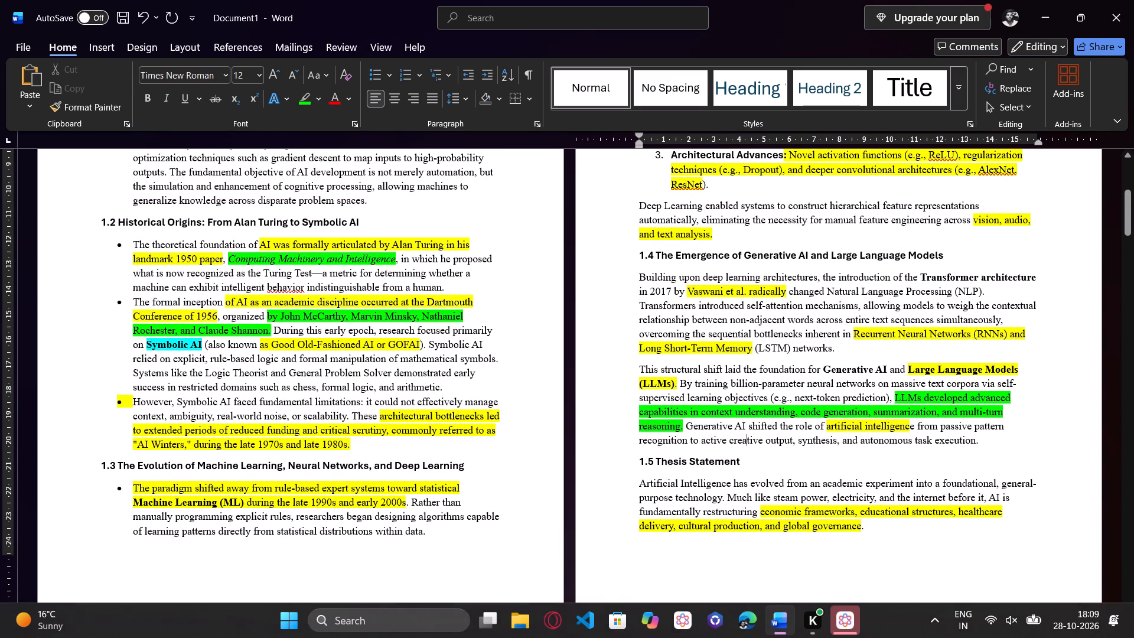
left_click_drag(730, 317, 788, 311)
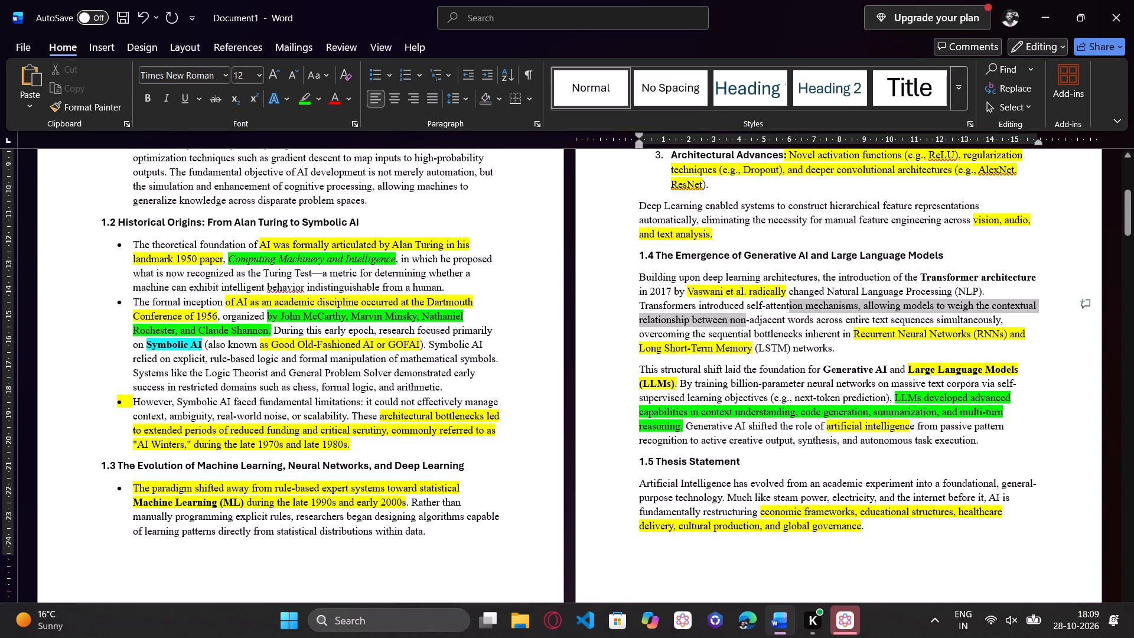
left_click_drag(788, 311, 783, 320)
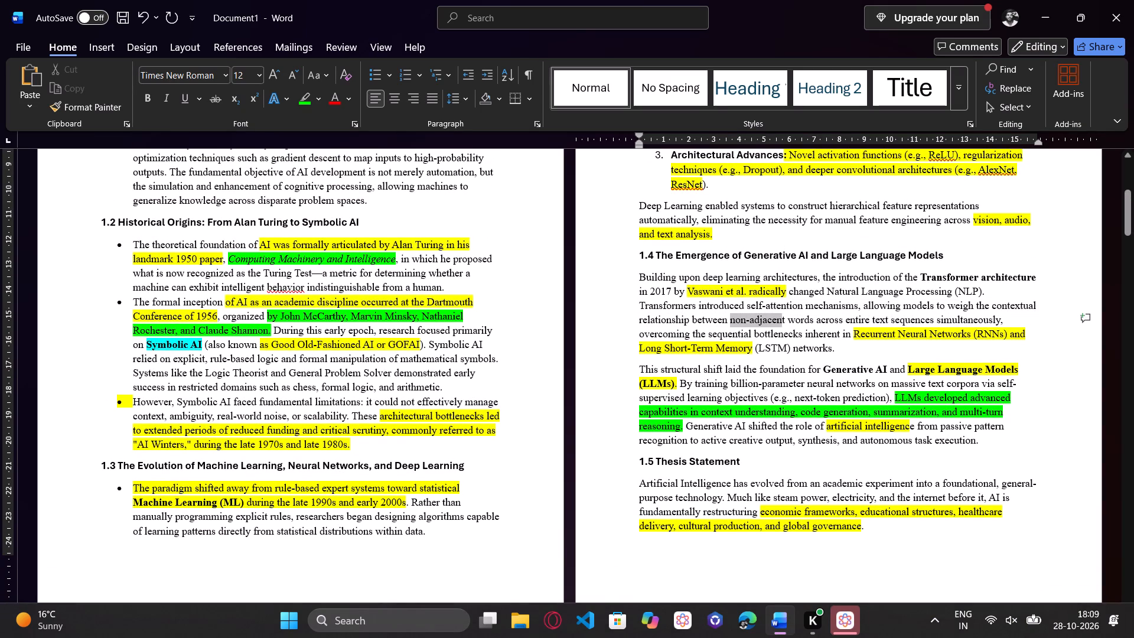
left_click_drag(783, 320, 809, 341)
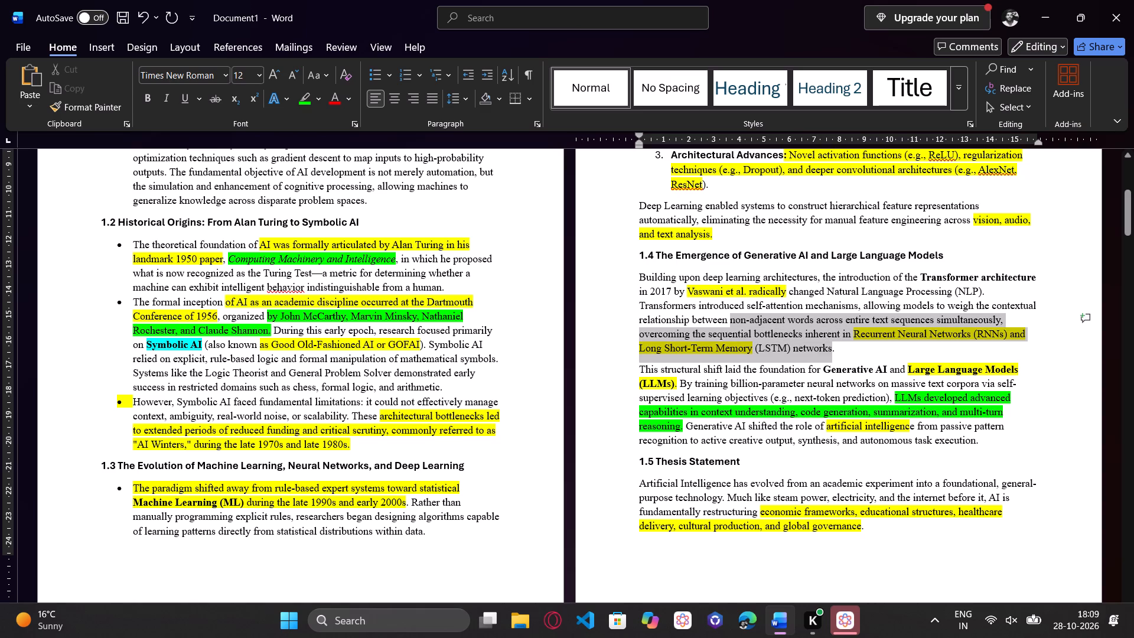
left_click_drag(809, 341, 805, 336)
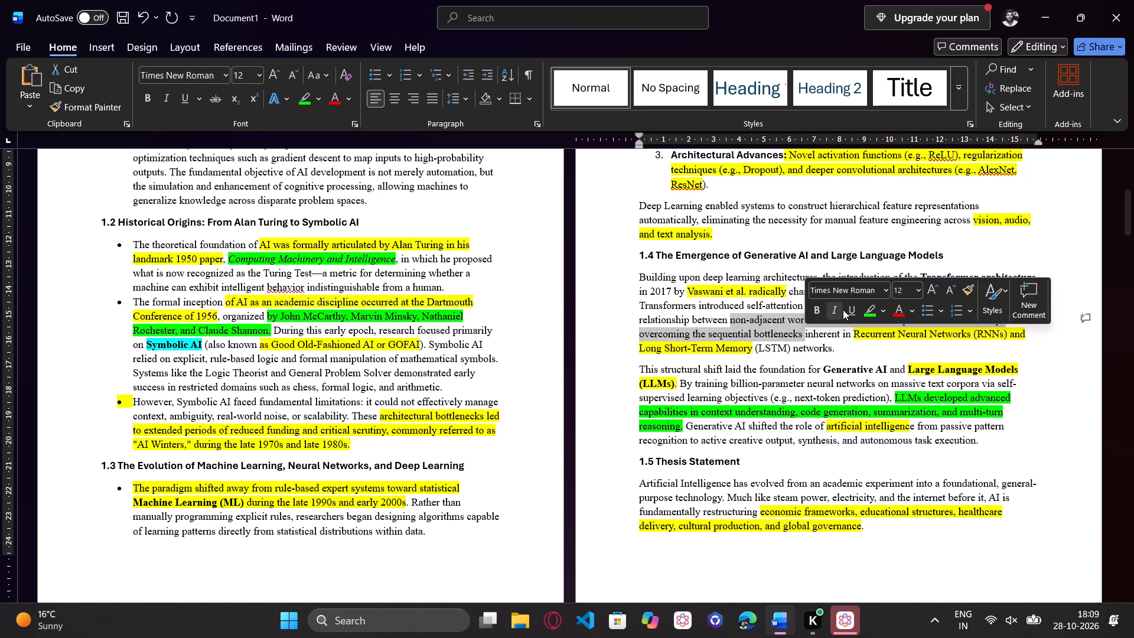
left_click(868, 309)
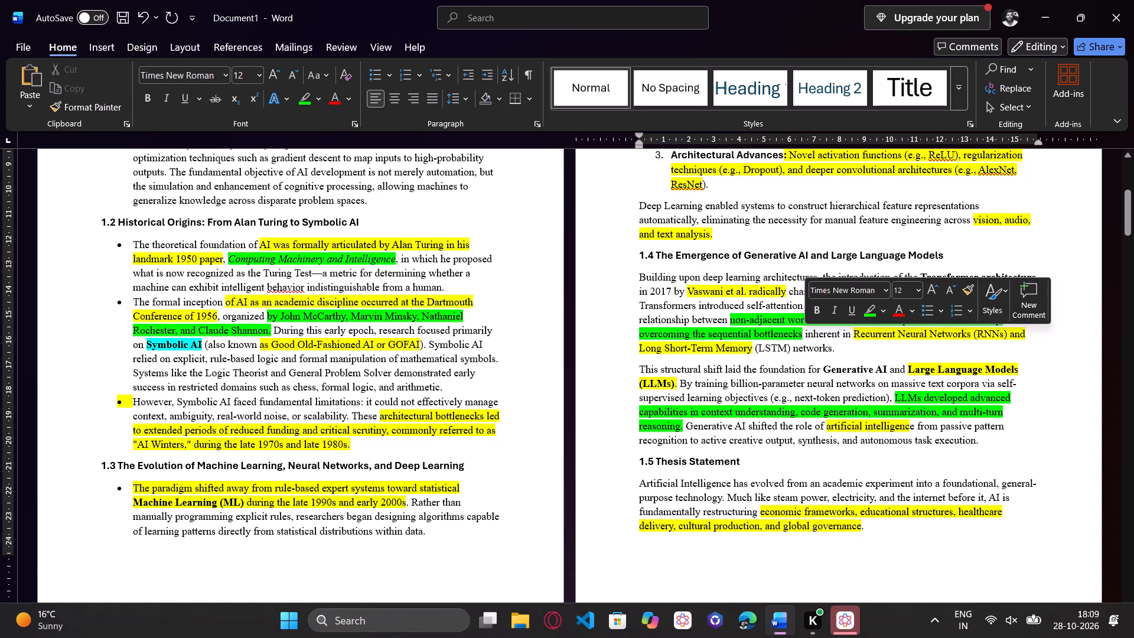
left_click(832, 383)
Highlight the word "manual" in bright green in the "Deep Learning enabled systems" paragraph just before section 1.4.
scroll(832, 383, "up", 2)
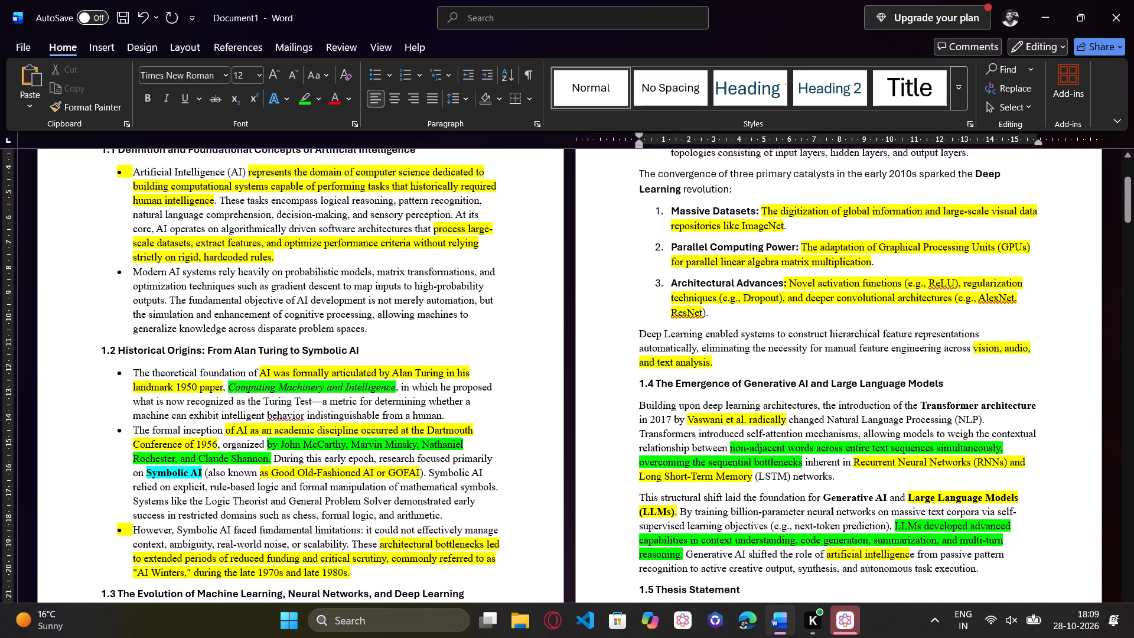
scroll(832, 383, "up", 1)
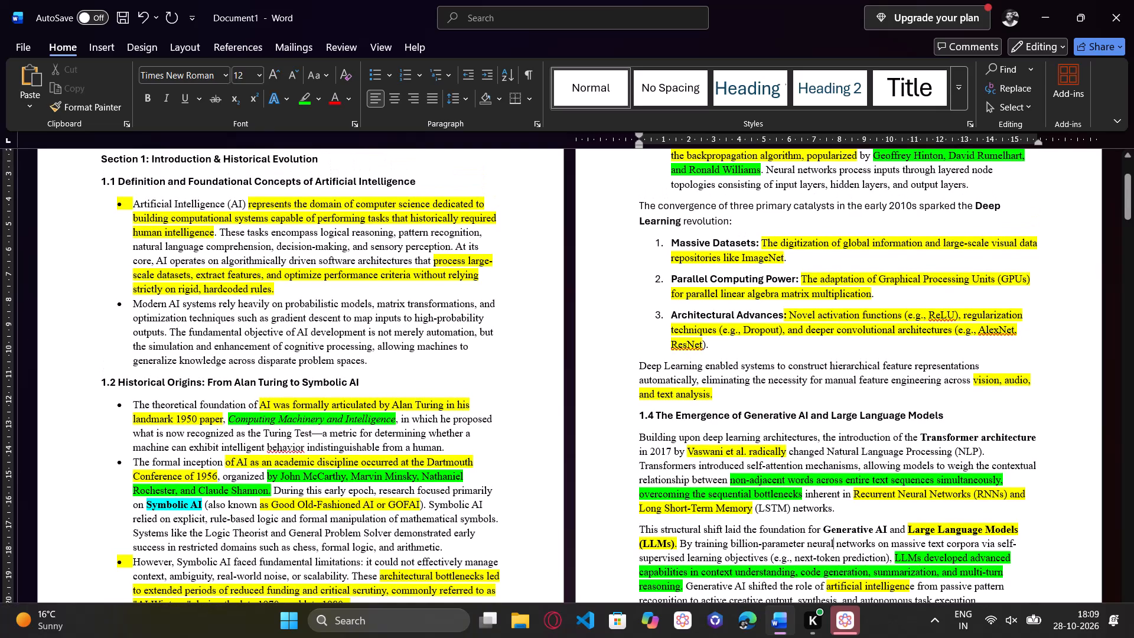
double_click(832, 383)
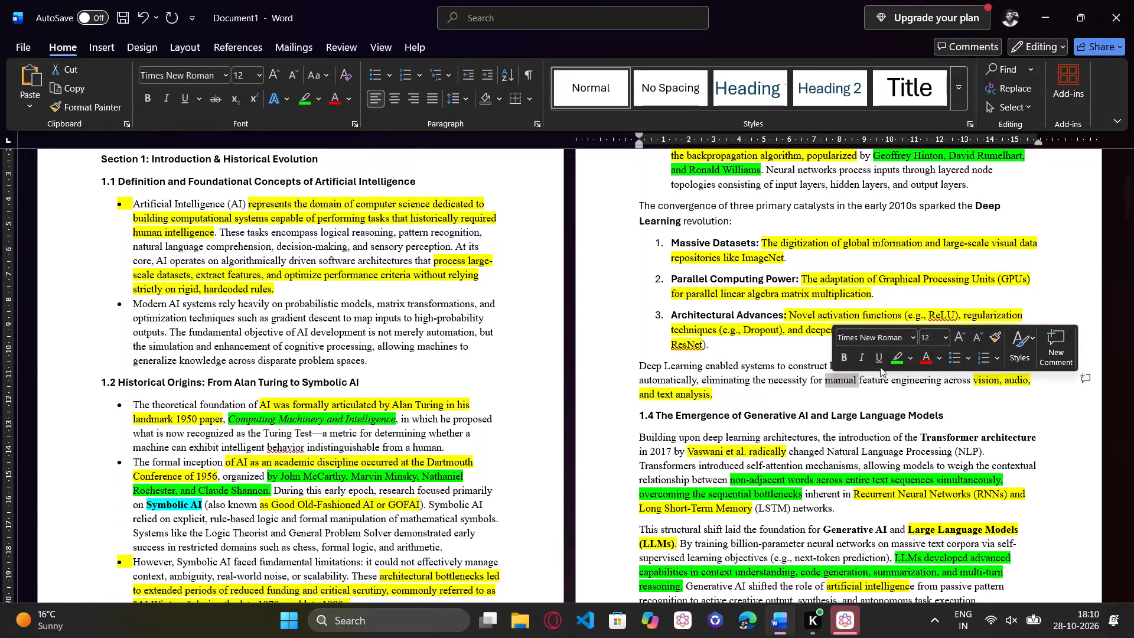
left_click(893, 362)
left_click(865, 409)
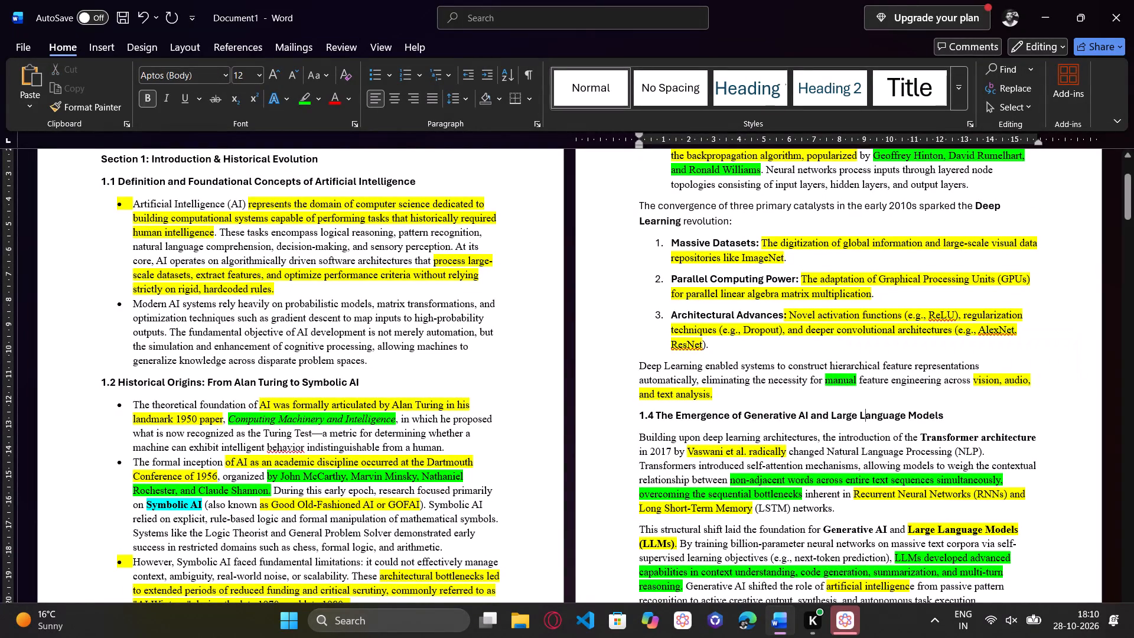
Highlight the phrase "high-probability outputs" in bright green in section 1.1's second bullet.
scroll(865, 409, "up", 2)
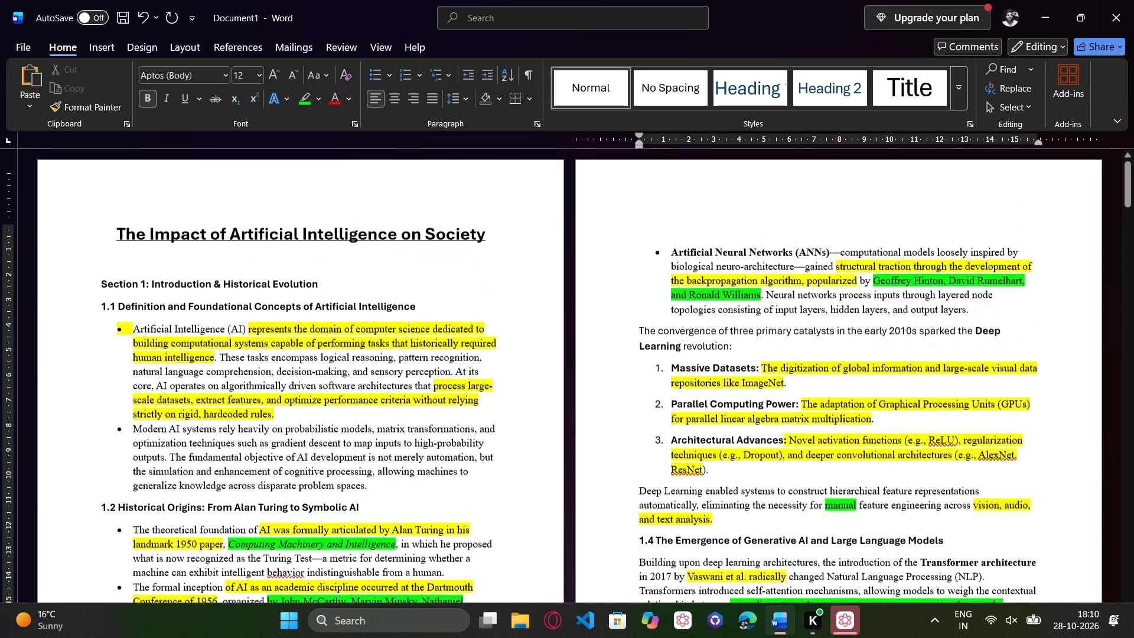
scroll(865, 409, "up", 1)
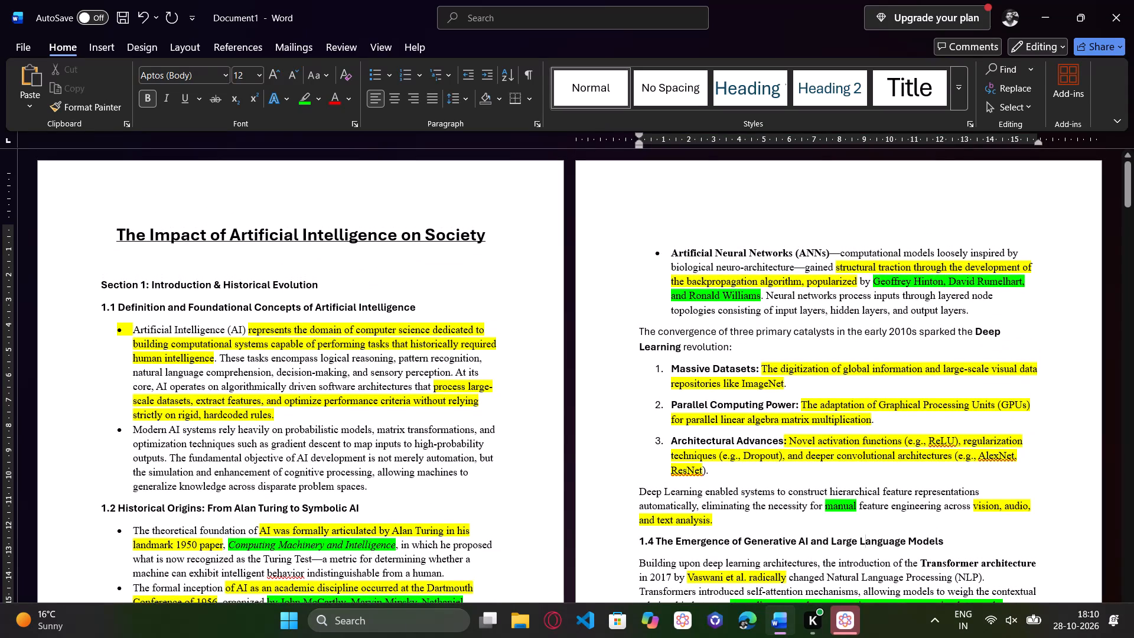
double_click(477, 444)
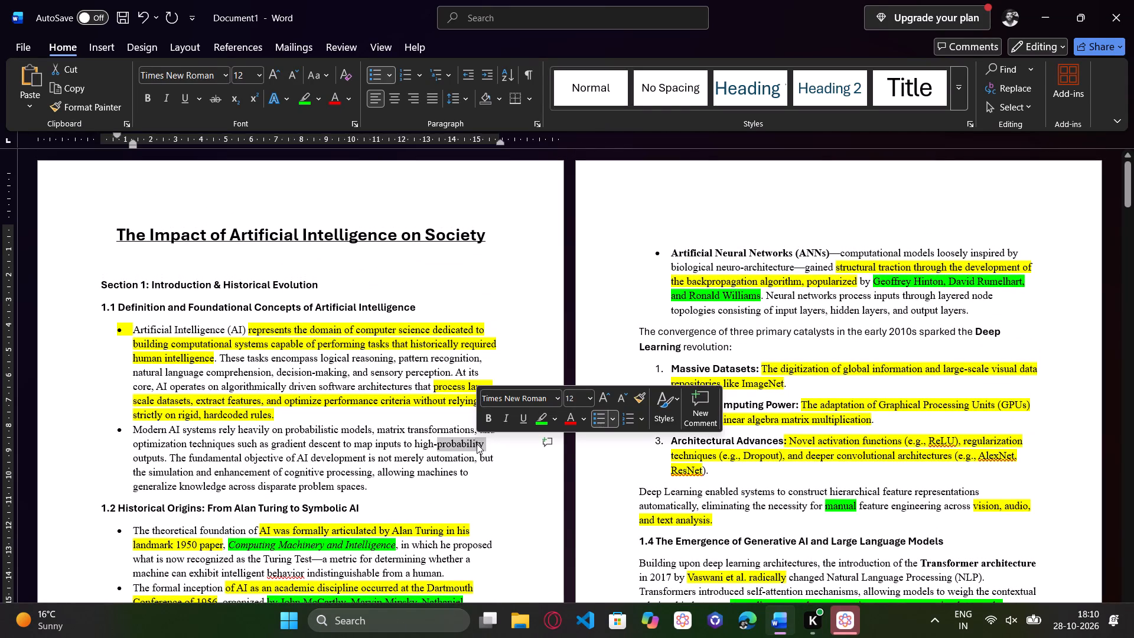
left_click(476, 444)
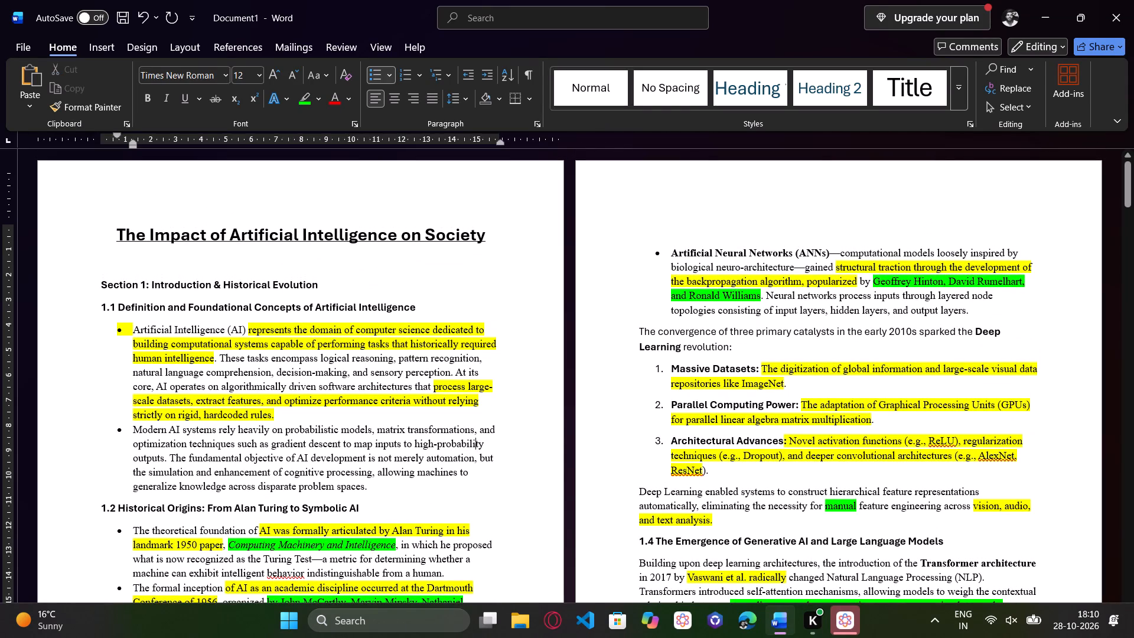
double_click(421, 442)
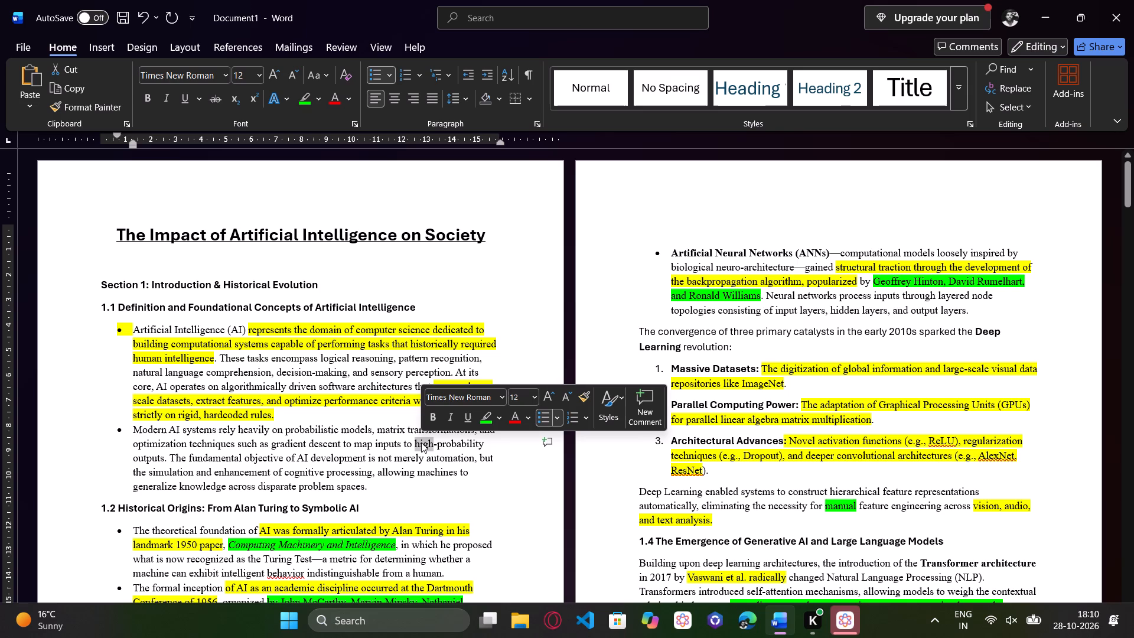
left_click(415, 442)
left_click_drag(415, 442, 460, 442)
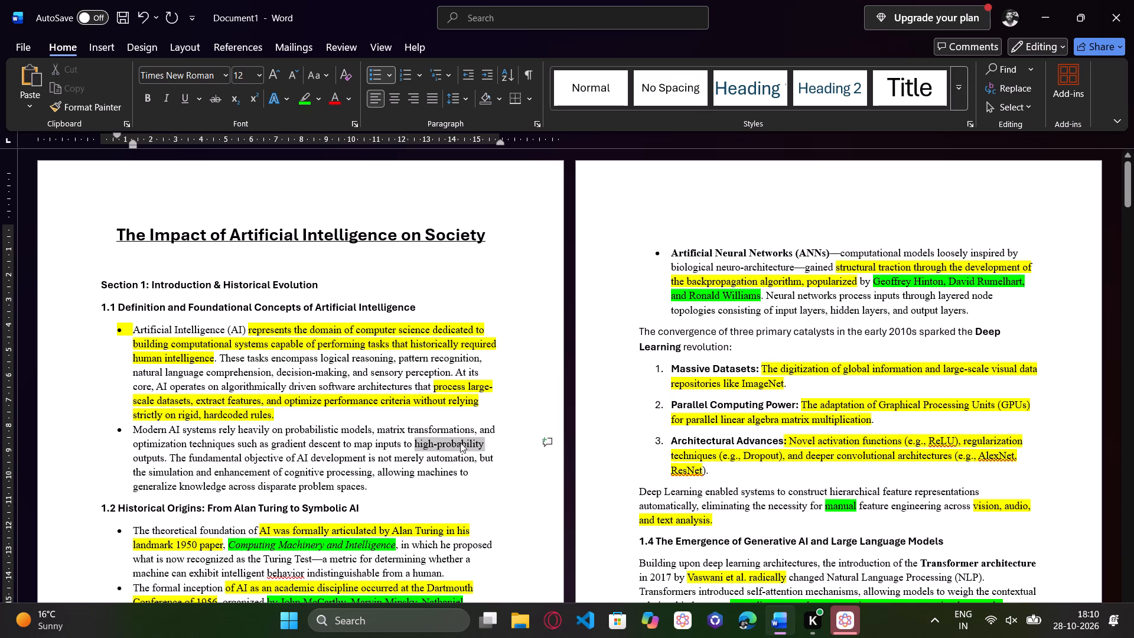
left_click_drag(460, 442, 158, 454)
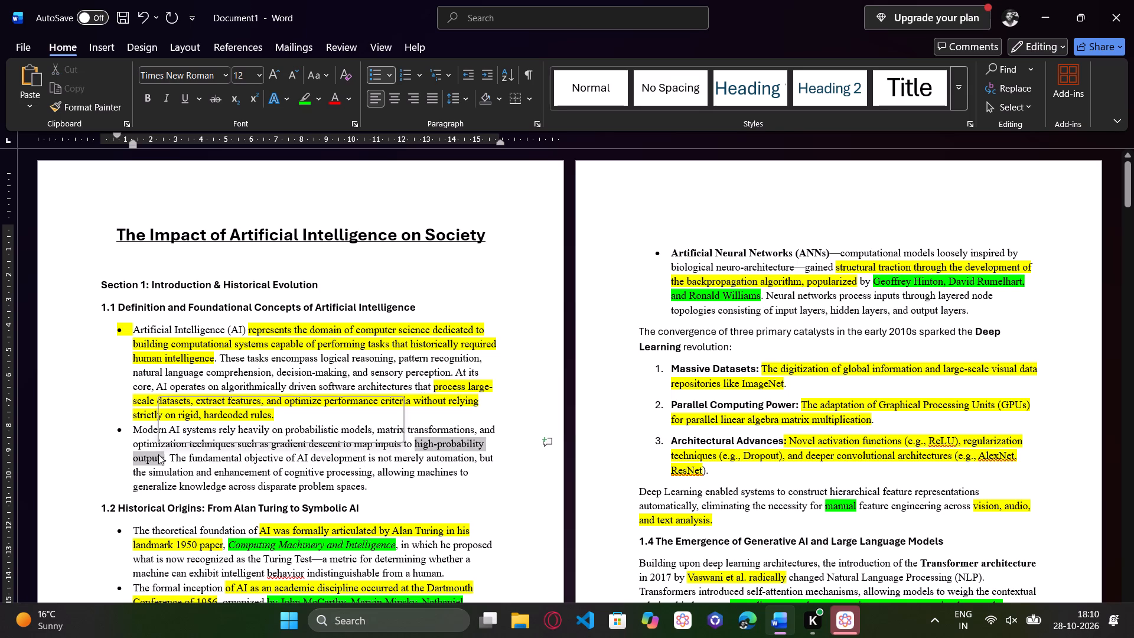
left_click(223, 428)
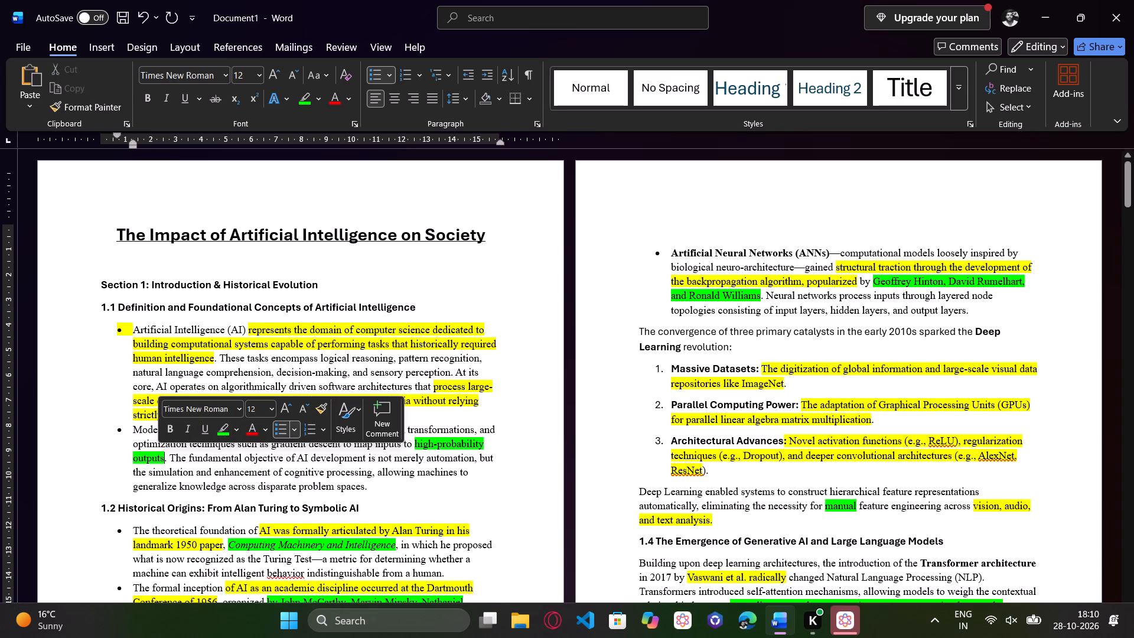
left_click(233, 468)
Change the font colour of the title "The Impact of Artificial Intelligence on Society" to dark blue.
scroll(233, 468, "up", 1)
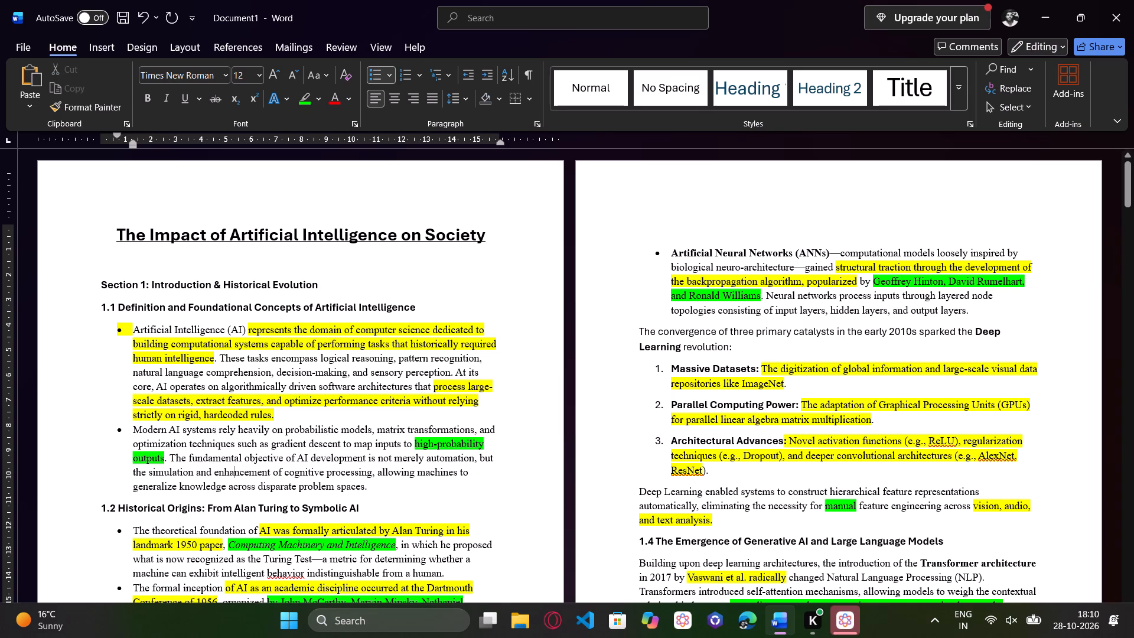
scroll(233, 468, "down", 1)
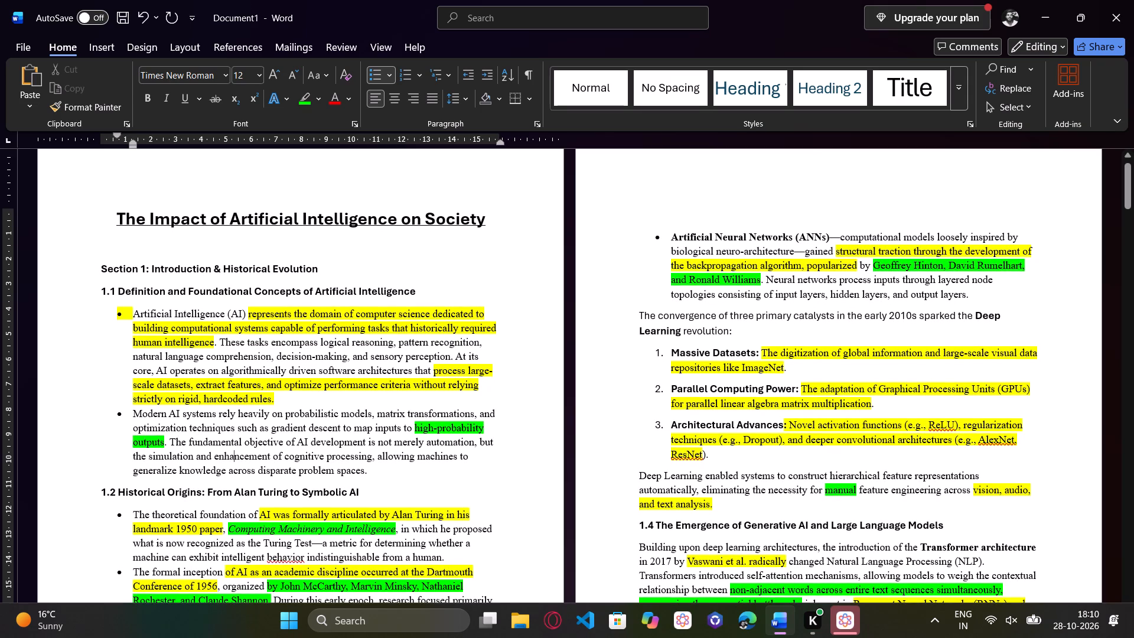
left_click_drag(484, 214, 119, 215)
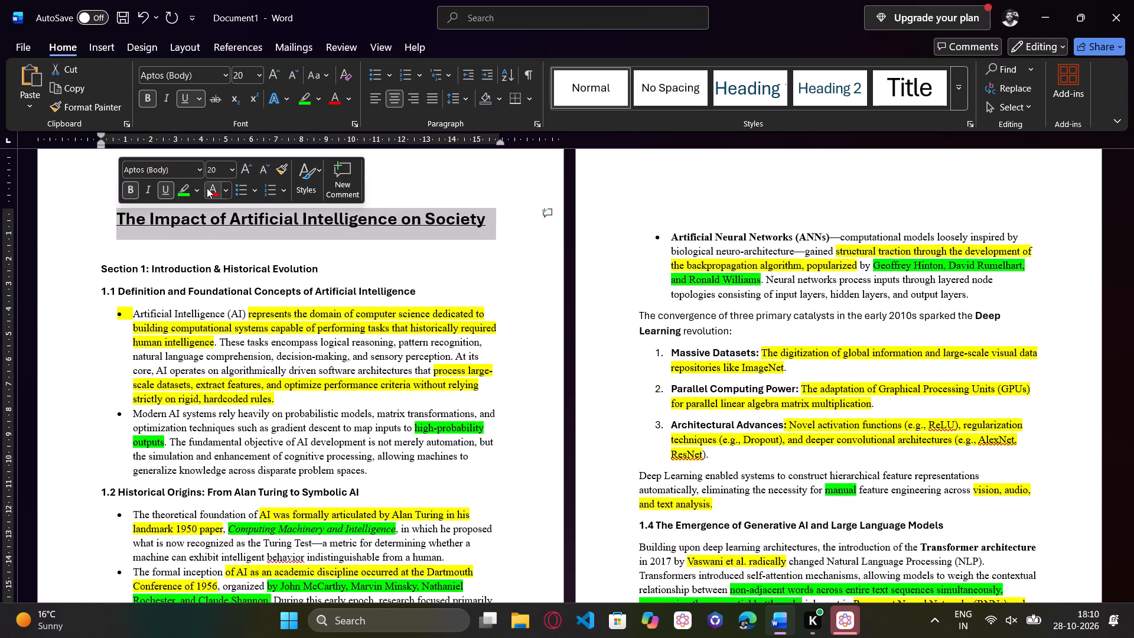
left_click(226, 190)
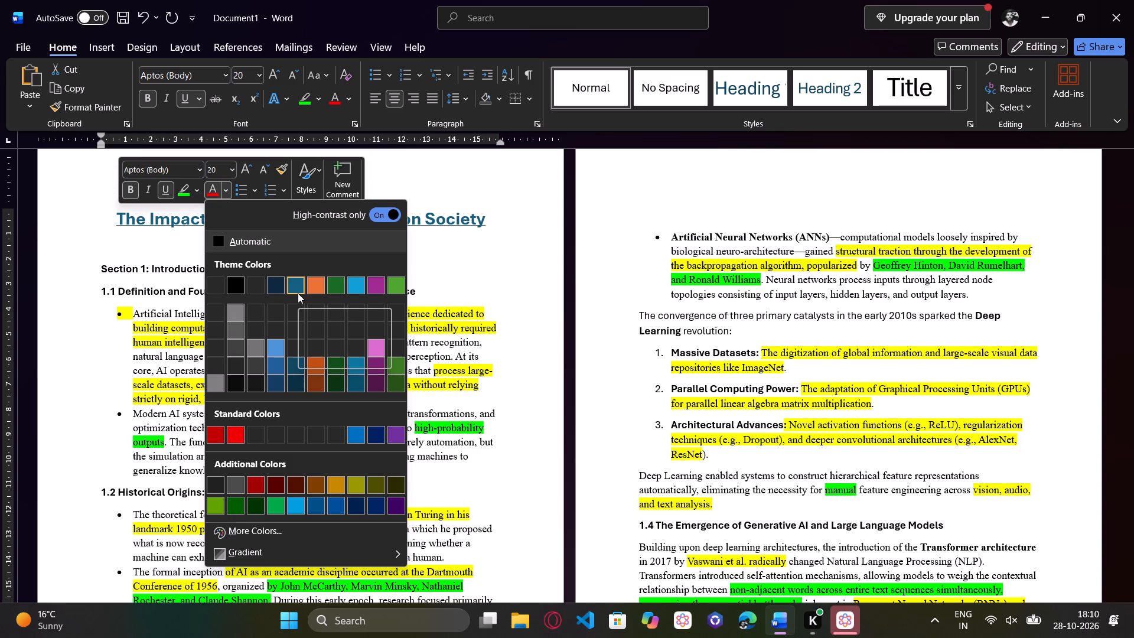
left_click(273, 390)
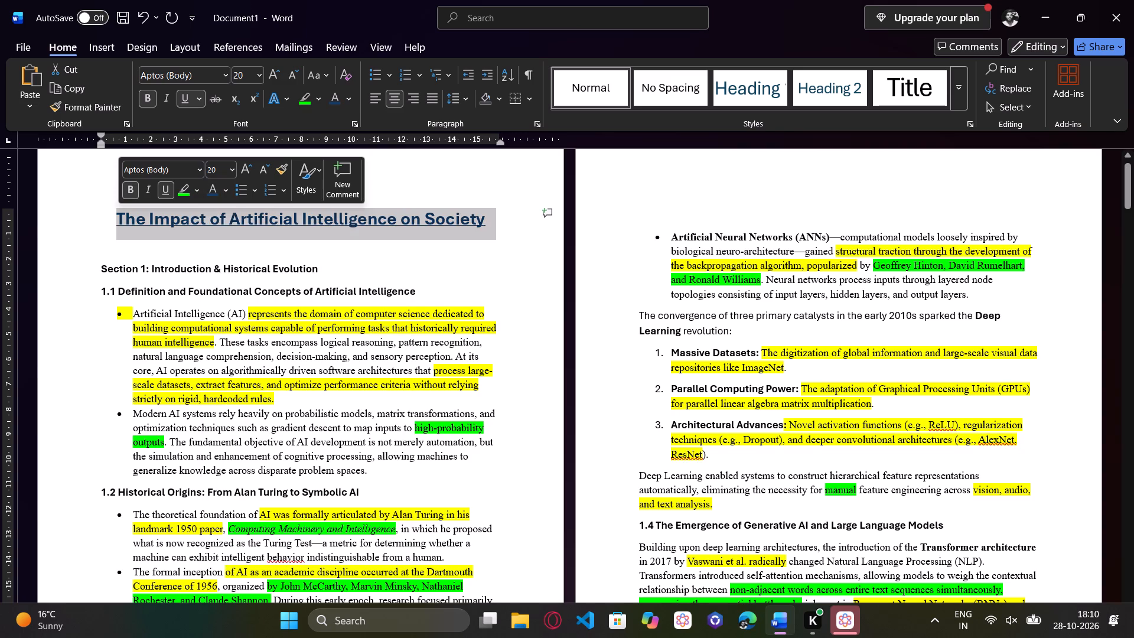
left_click(354, 344)
Review the recoloured title and the highlighting from section 1 into section 2, checking for missed passages.
scroll(357, 254, "up", 10, "ctrl")
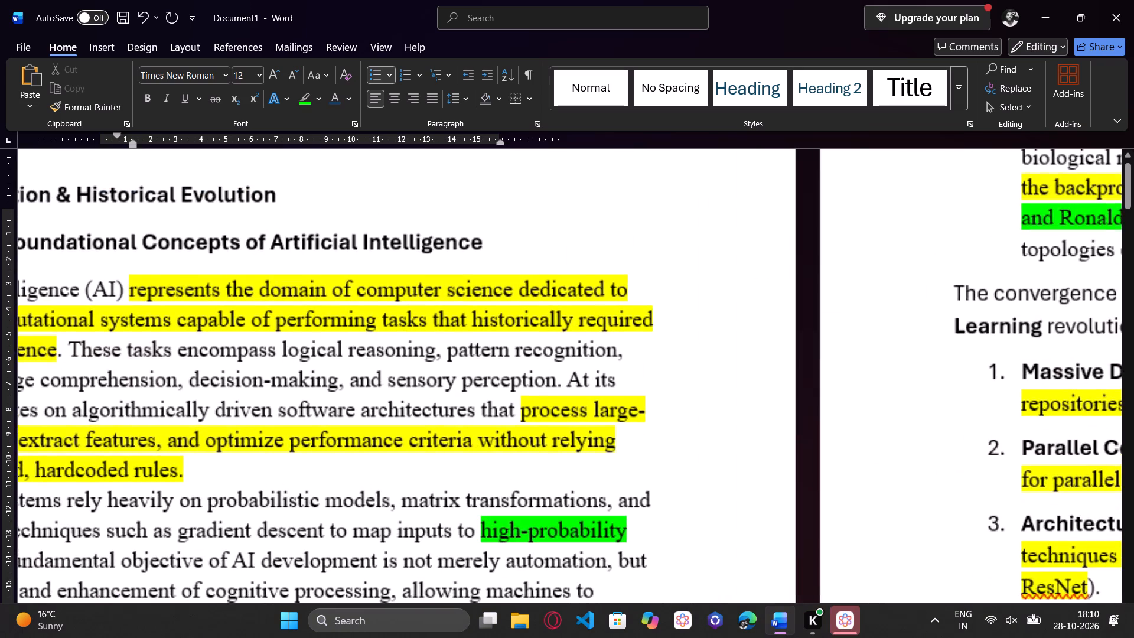
scroll(357, 254, "up", 4, "ctrl")
scroll(357, 254, "up", 5)
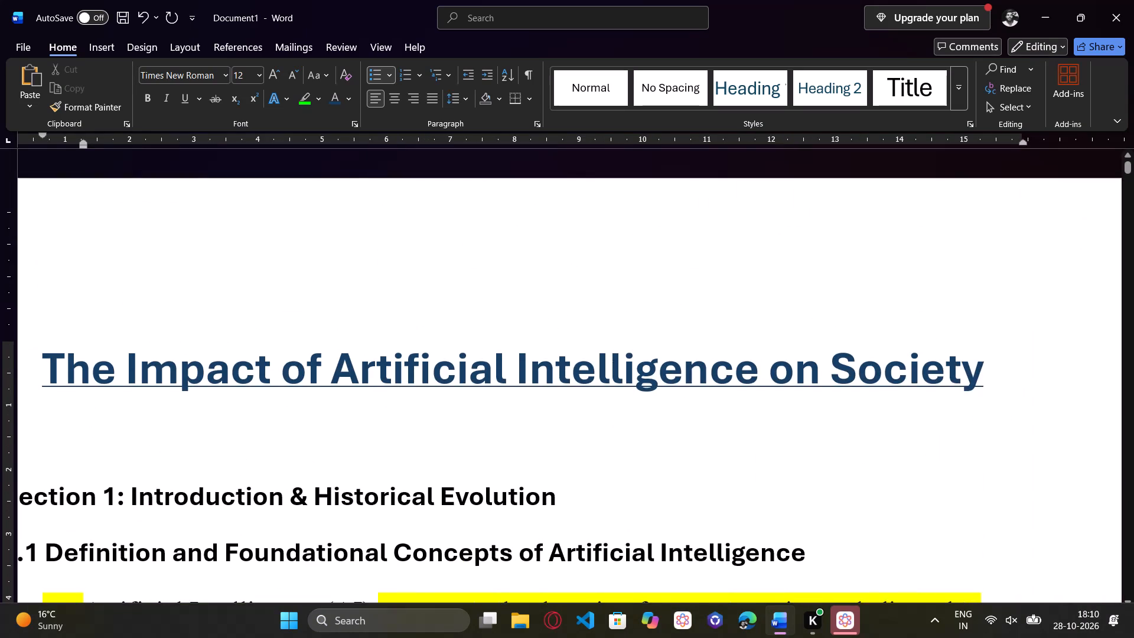
scroll(357, 254, "down", 7, "ctrl")
scroll(357, 254, "down", 3)
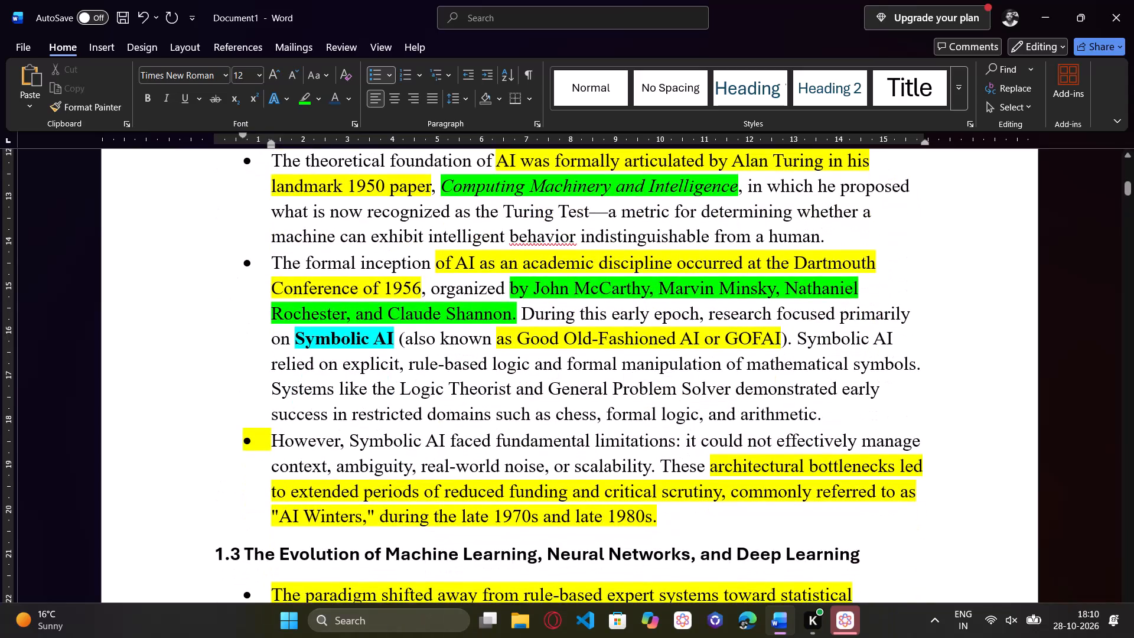
scroll(357, 254, "down", 3)
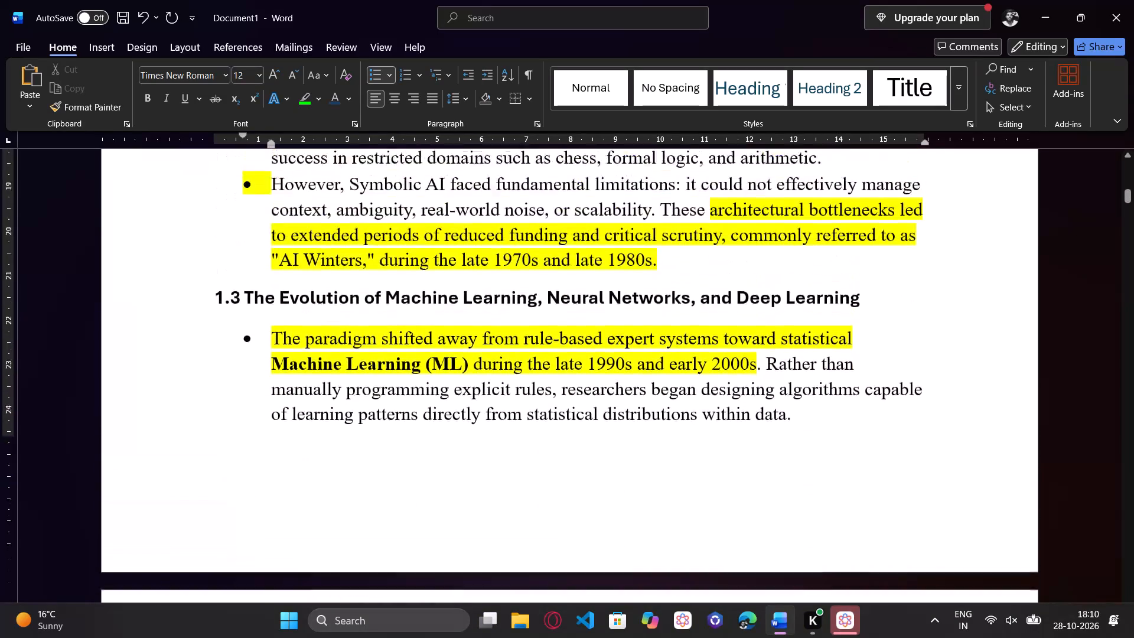
scroll(357, 254, "down", 1)
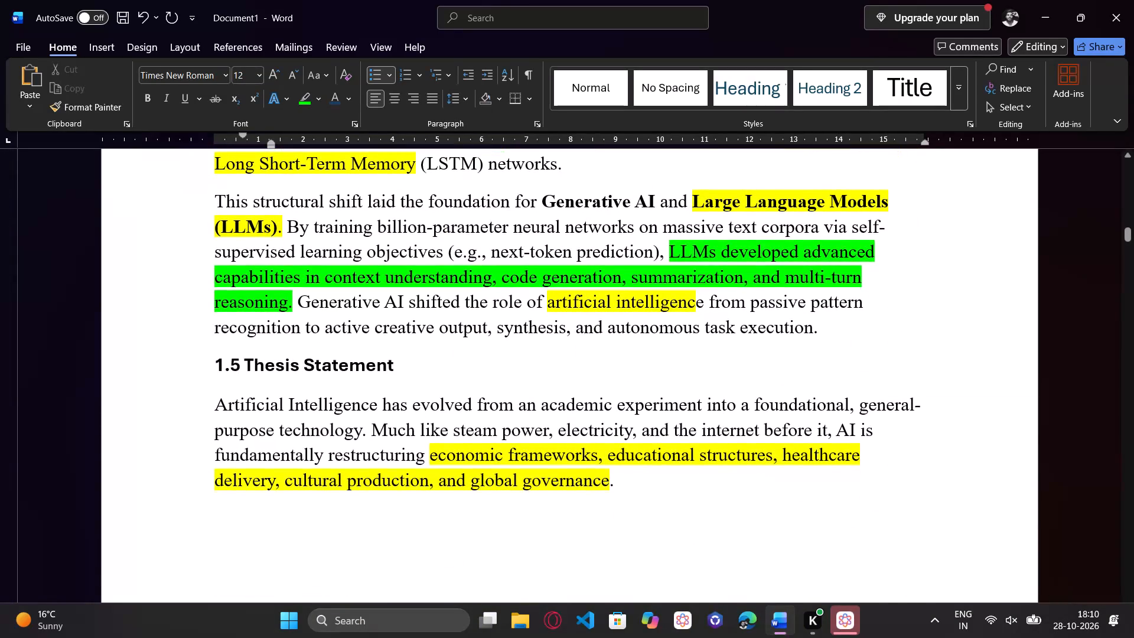
scroll(142, 251, "down", 7, "ctrl")
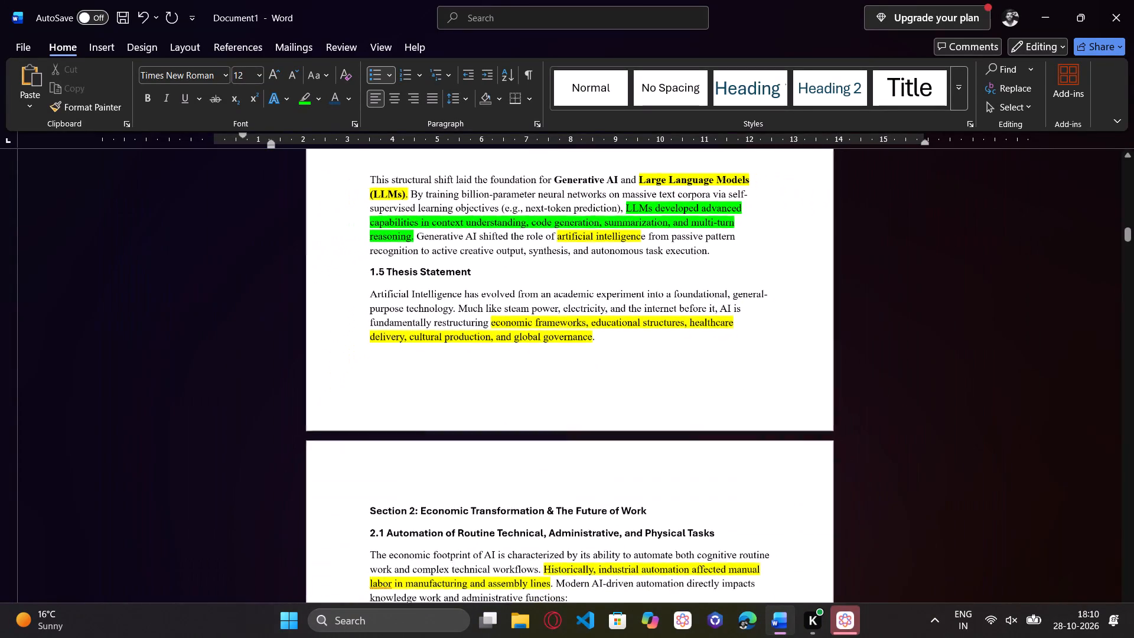
scroll(142, 251, "down", 2)
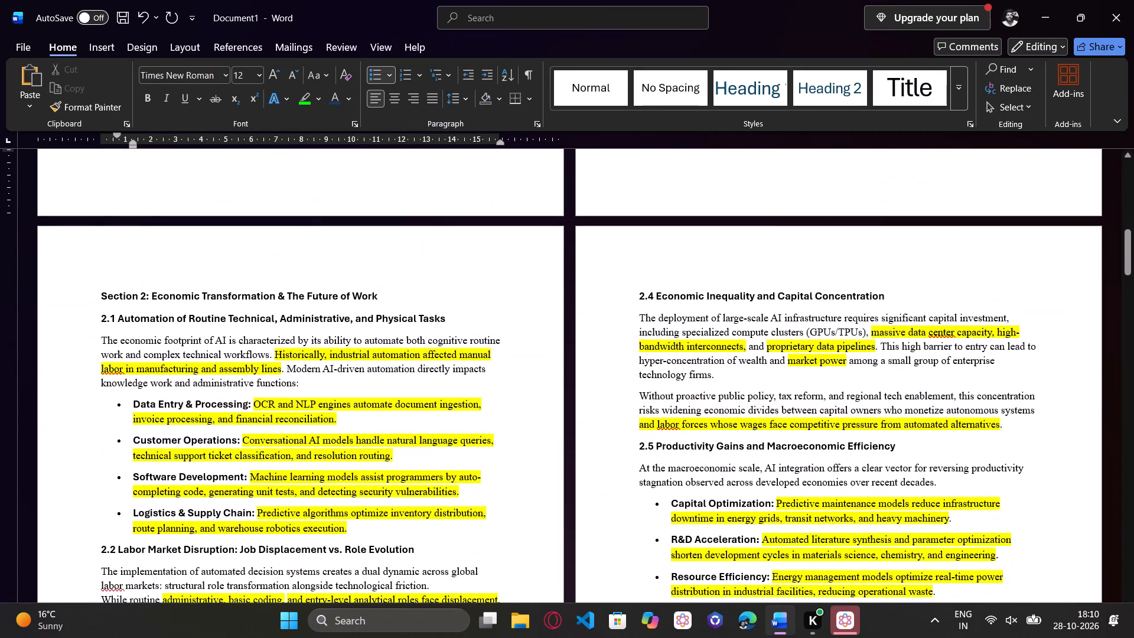
Highlight section 3.1's sentence in bright green from "AI-driven adaptive learning systems" through "individual student telemetry.".
scroll(283, 349, "down", 3)
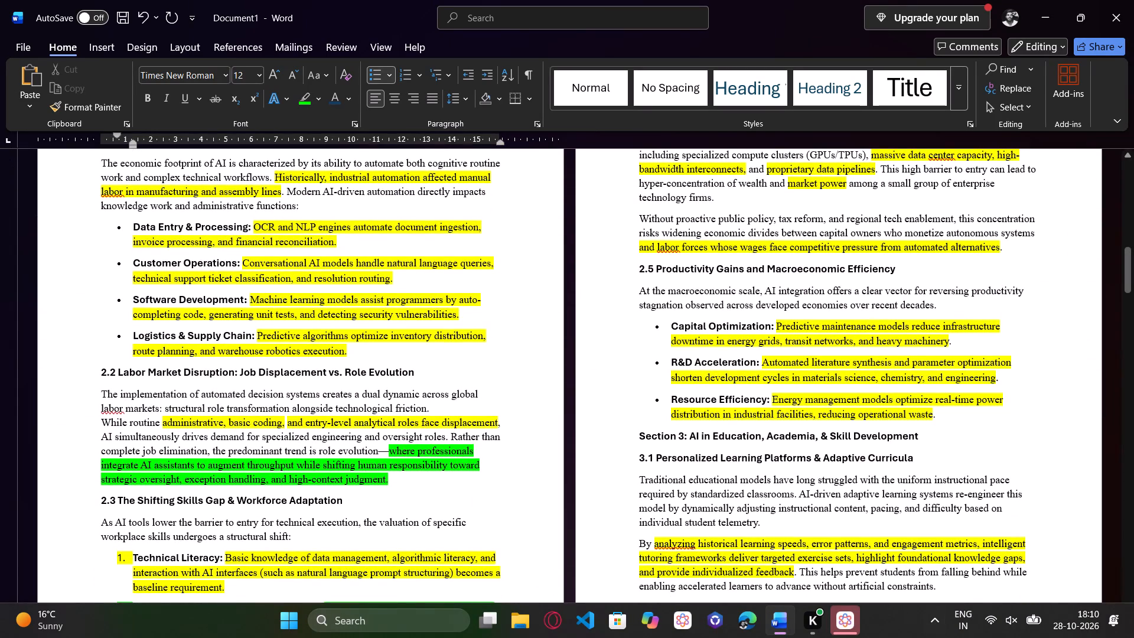
left_click_drag(798, 493, 798, 518)
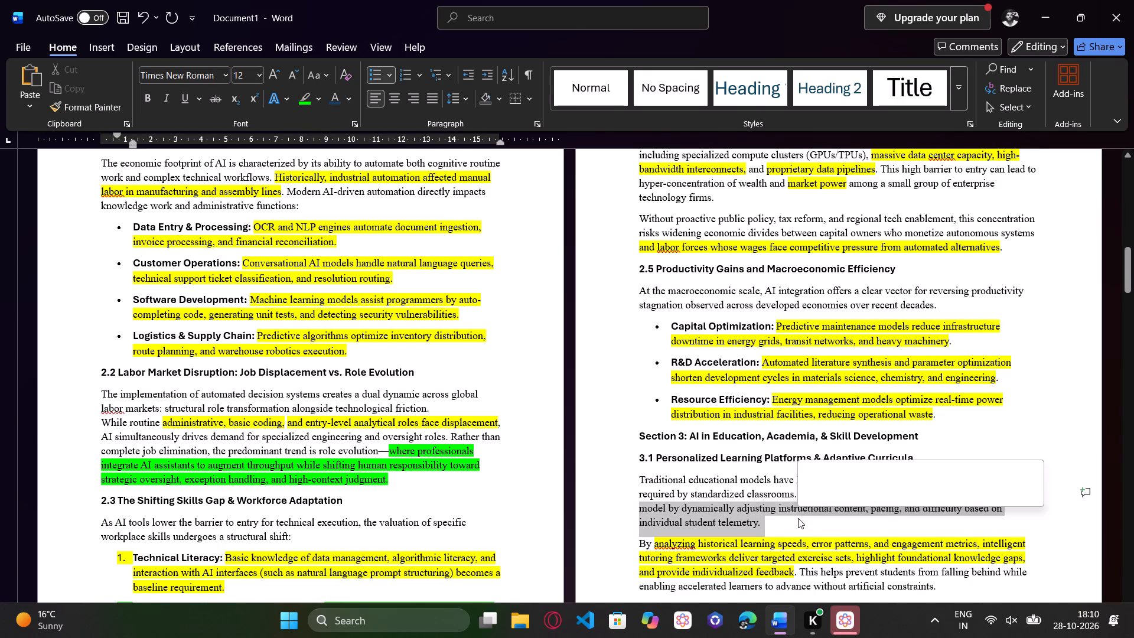
left_click(861, 497)
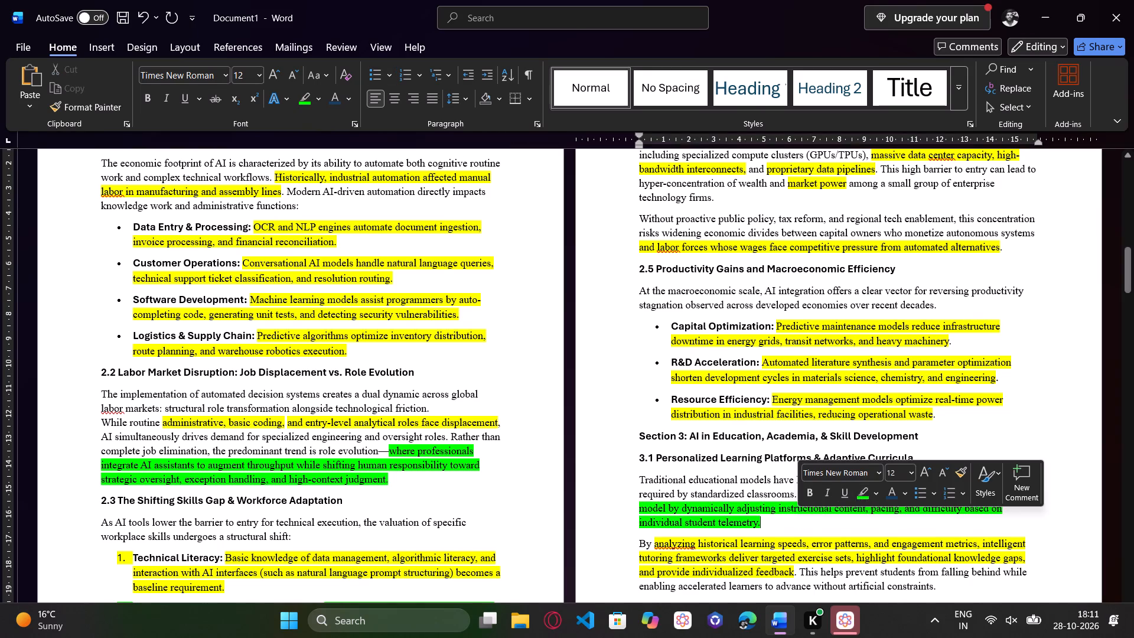
left_click(838, 543)
Highlight section 4.1's last sentence in yellow, from "These diagnostic tools function" through "high-volume triage environments.".
scroll(838, 543, "down", 4)
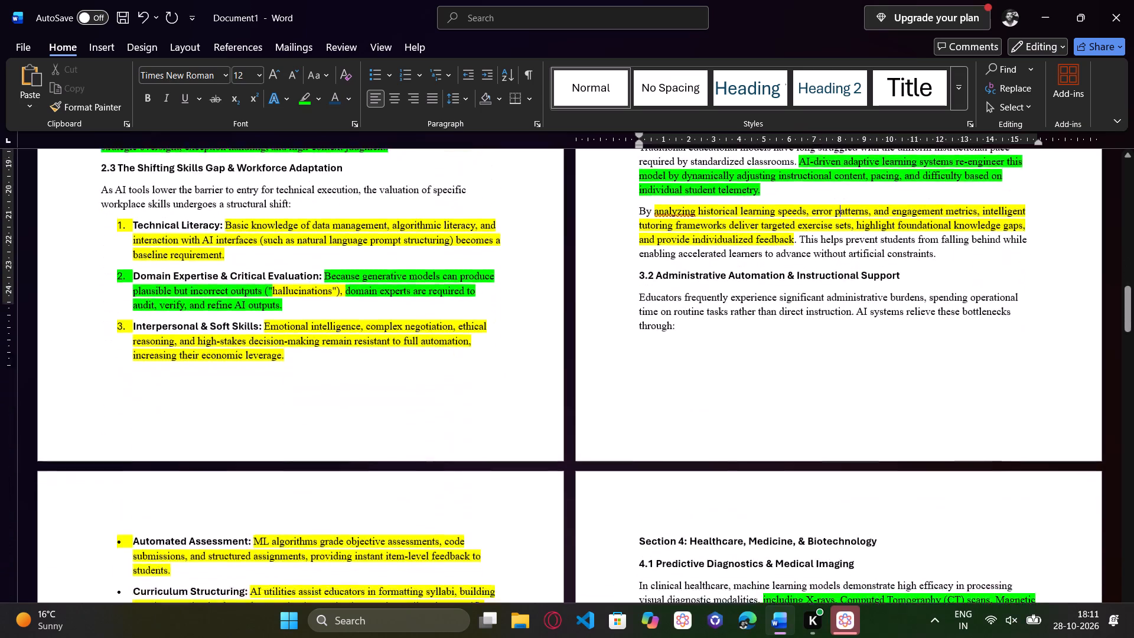
scroll(838, 543, "down", 2)
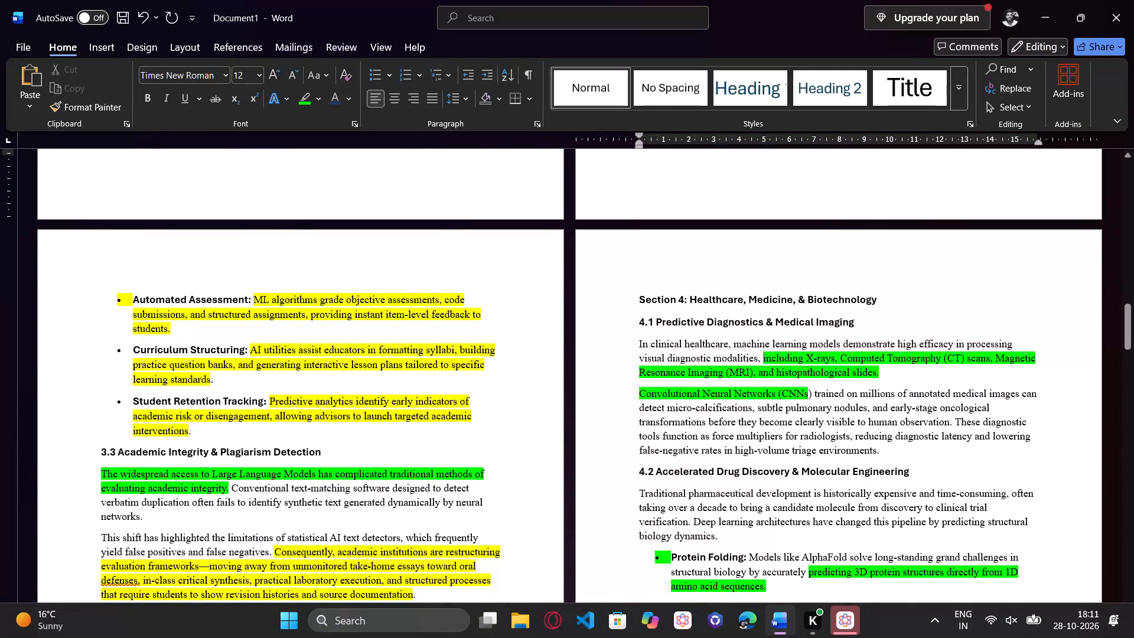
left_click_drag(957, 421, 861, 437)
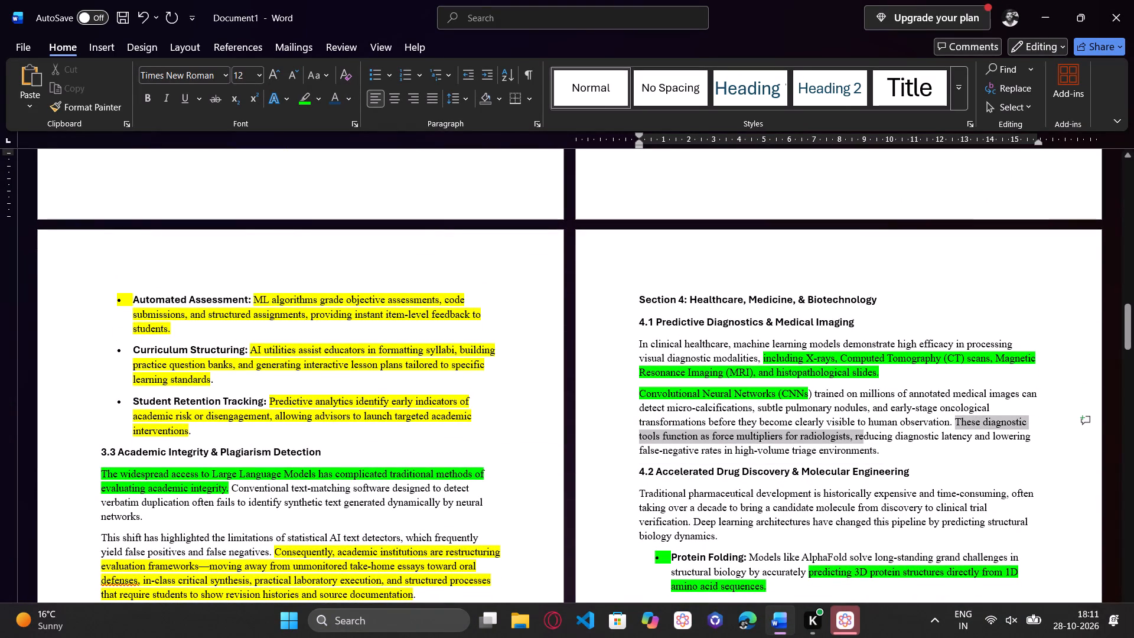
left_click_drag(861, 437, 882, 454)
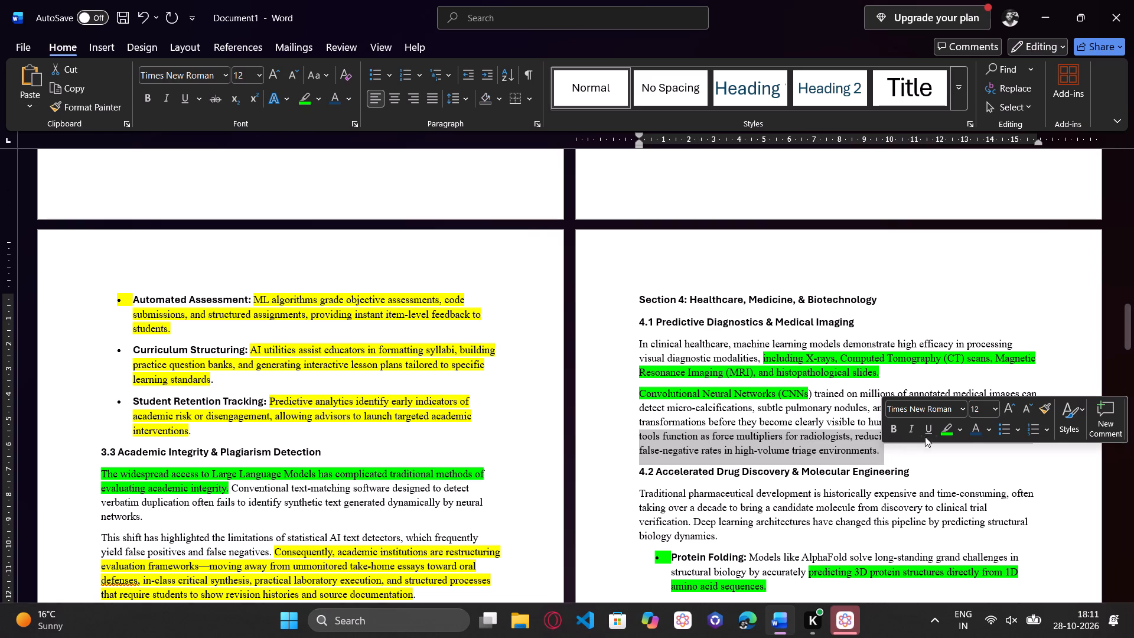
left_click(962, 426)
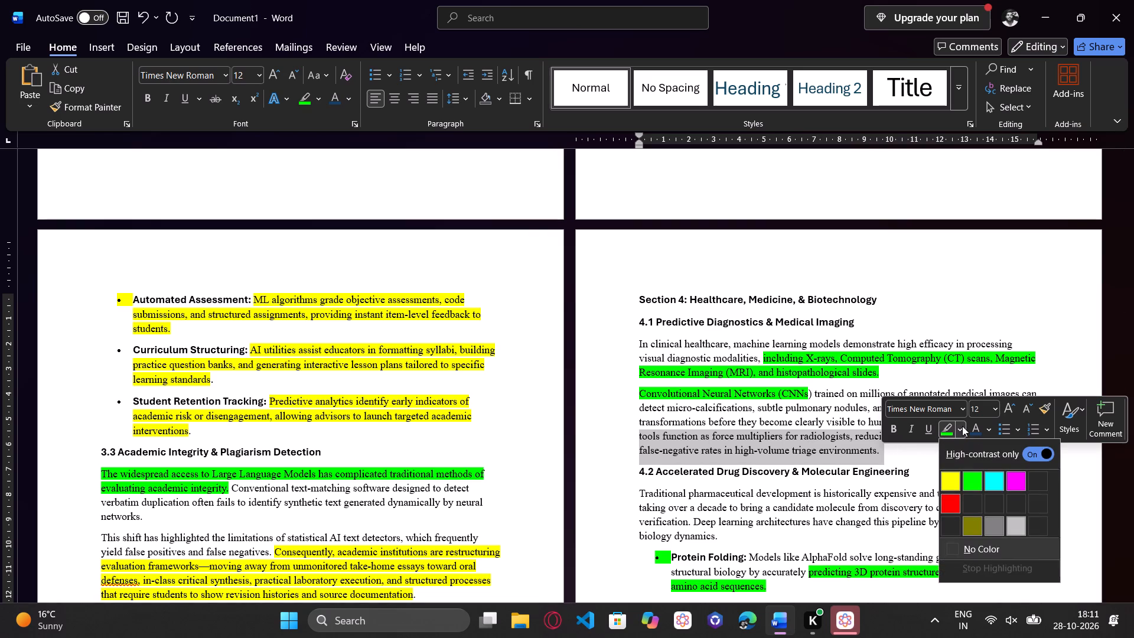
left_click(954, 480)
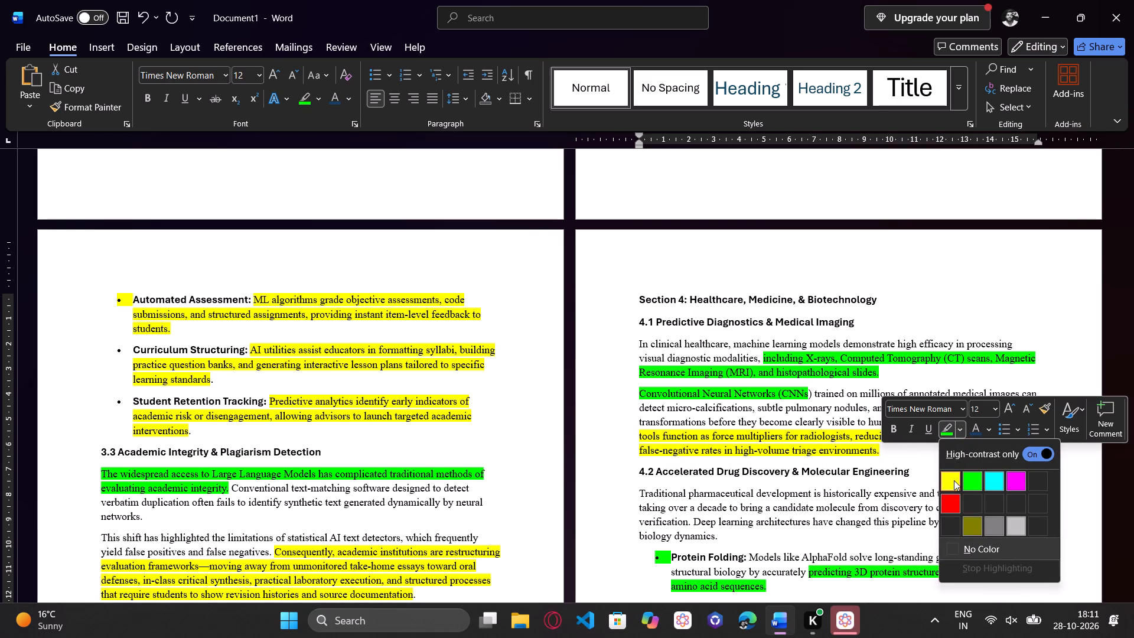
left_click(913, 506)
Highlight section 4.2's sentence in yellow from "Deep learning architectures have changed" through "structural biology dynamics.".
scroll(913, 506, "down", 1)
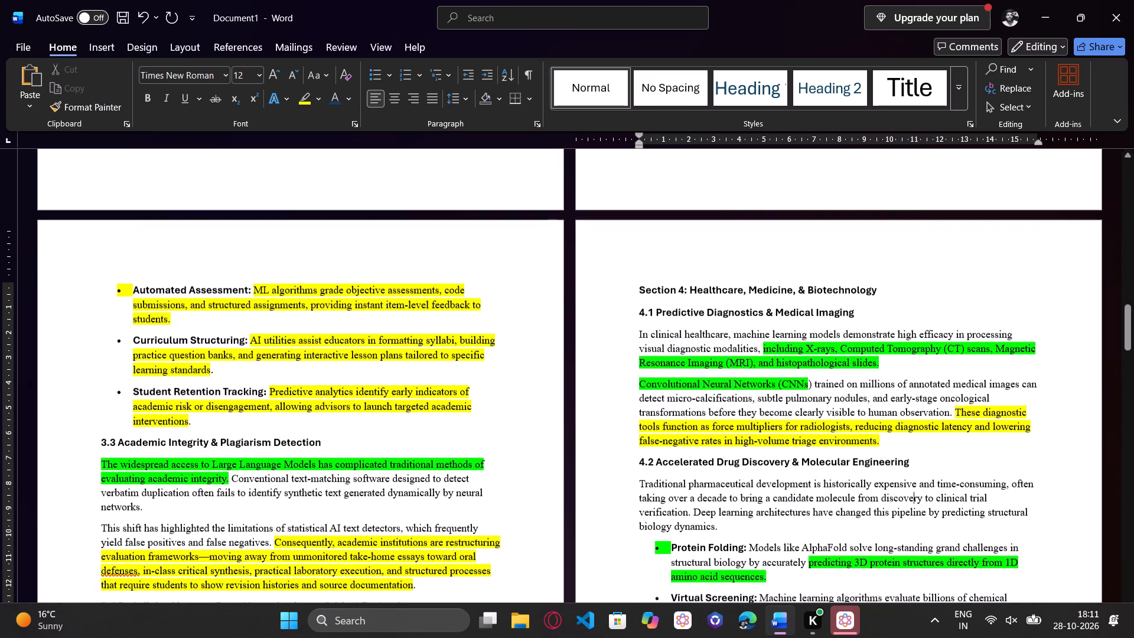
scroll(913, 506, "down", 2)
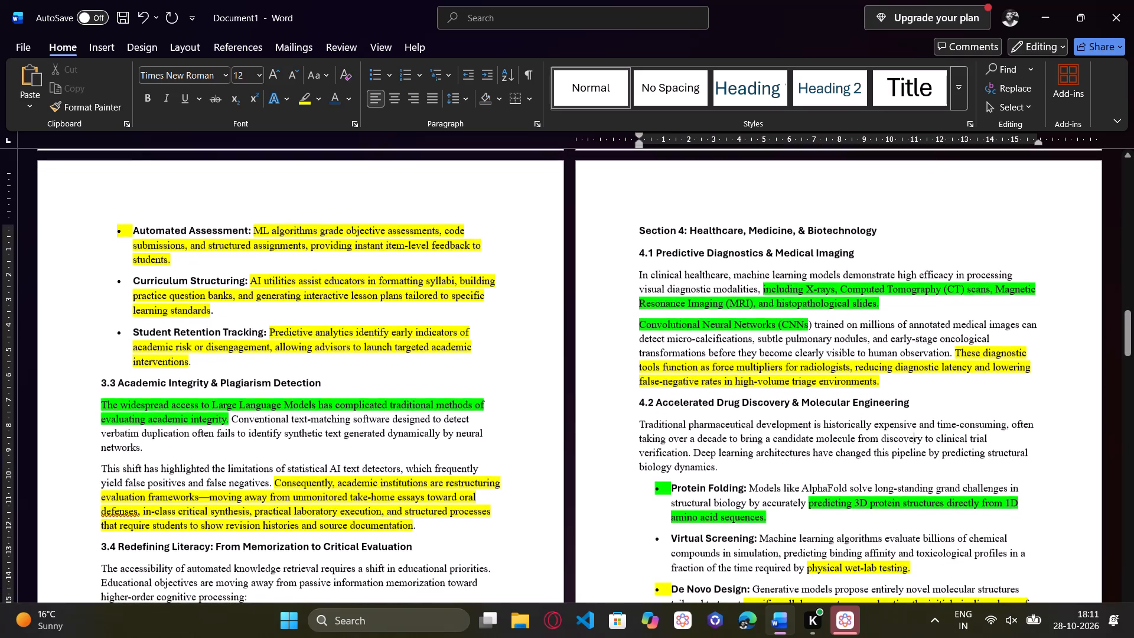
left_click_drag(693, 450, 721, 455)
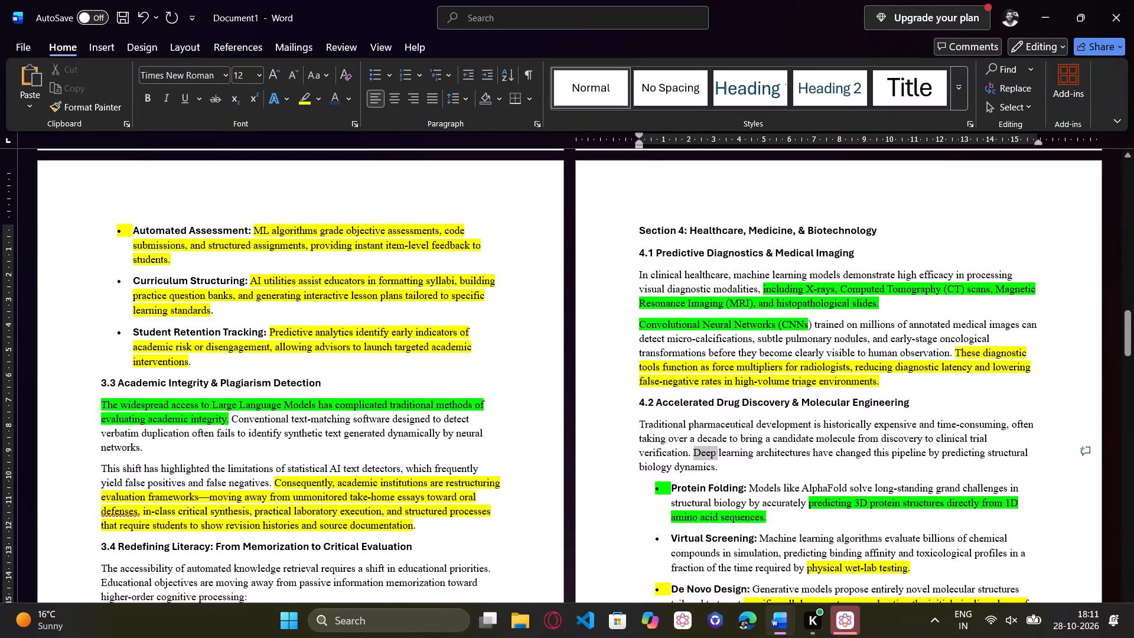
left_click_drag(721, 455, 737, 463)
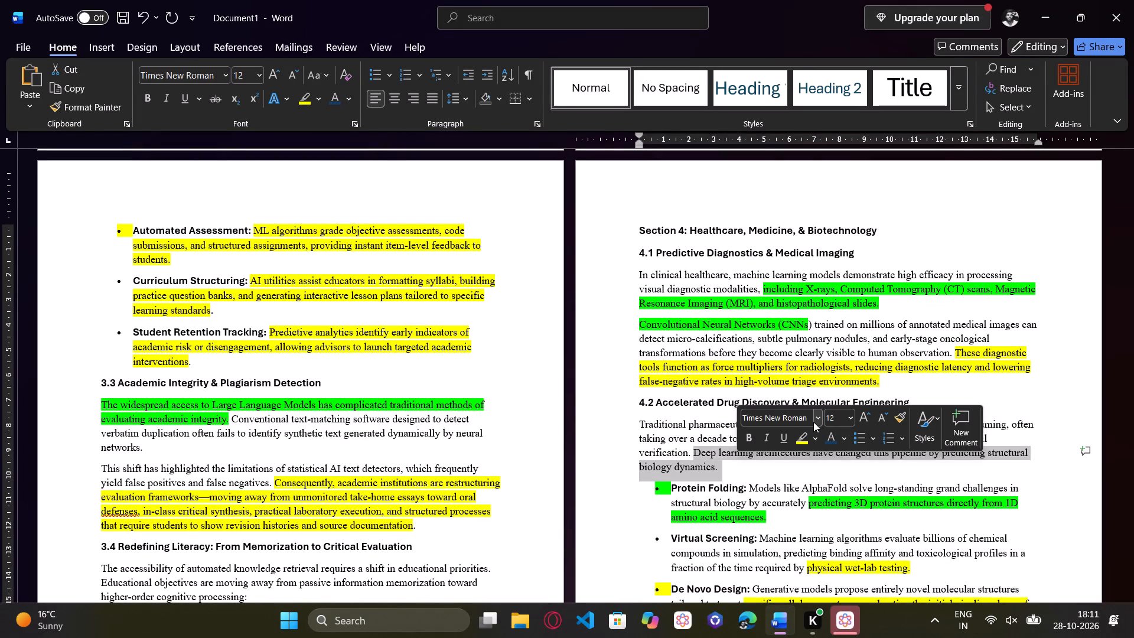
left_click(802, 440)
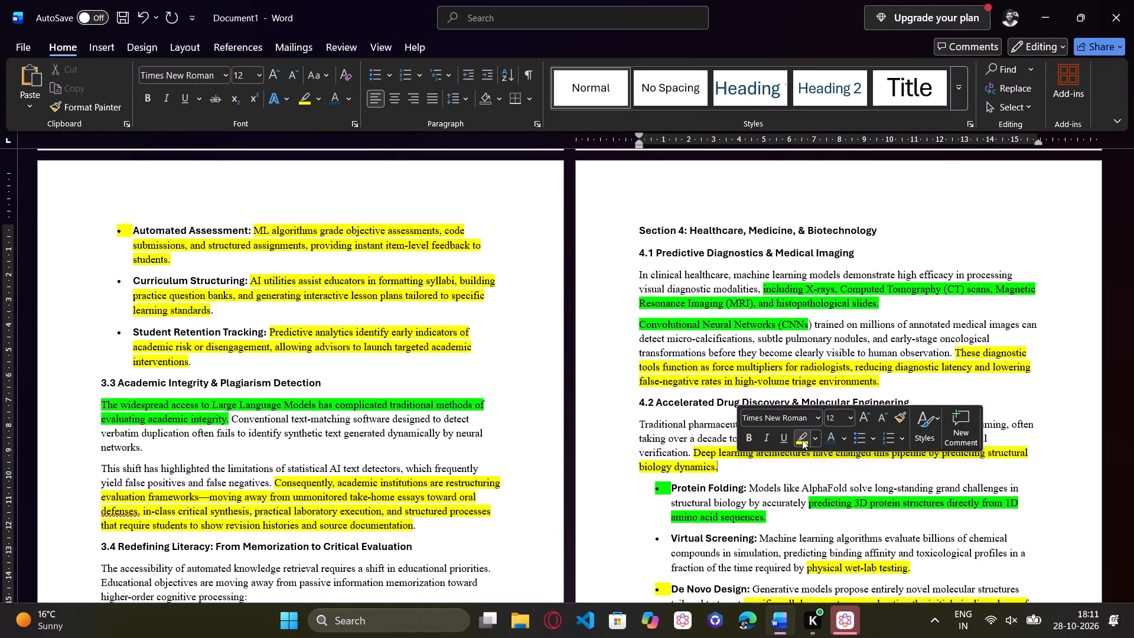
left_click(807, 476)
scroll(807, 476, "down", 1)
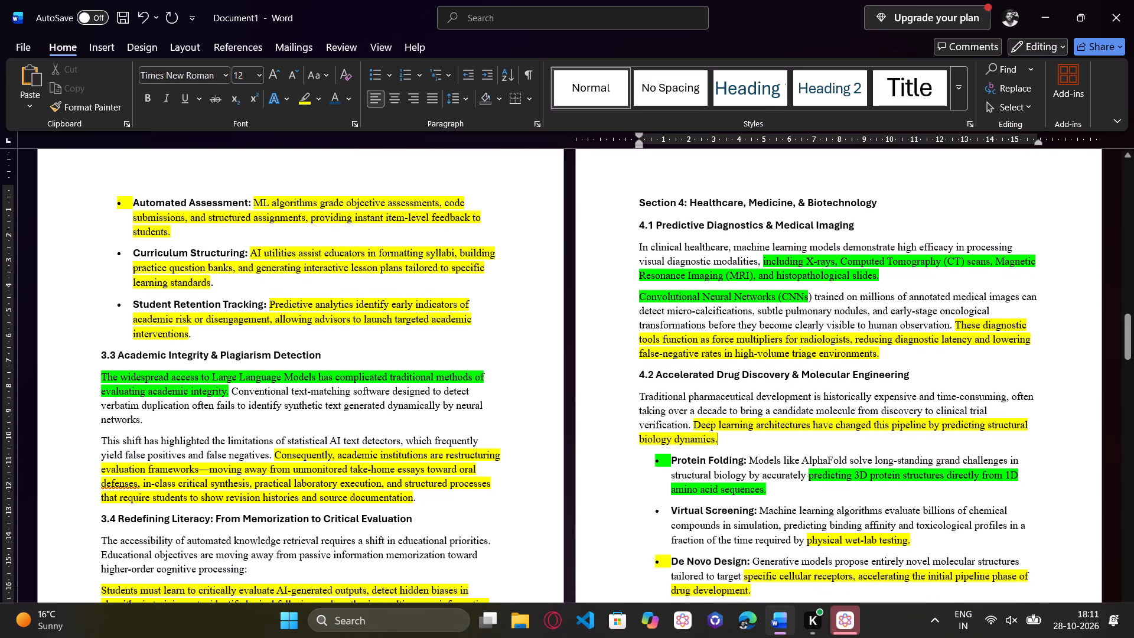
Review the highlighting from section 4.2 through section 5 into section 6.1, checking for missed passages.
scroll(807, 476, "down", 3)
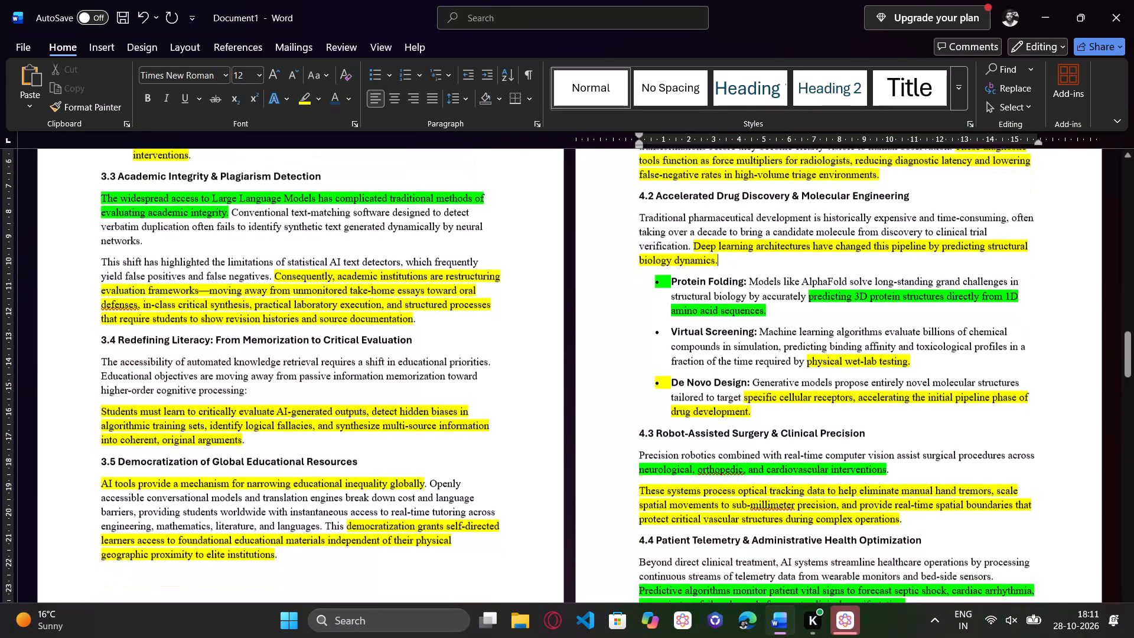
scroll(807, 476, "down", 2)
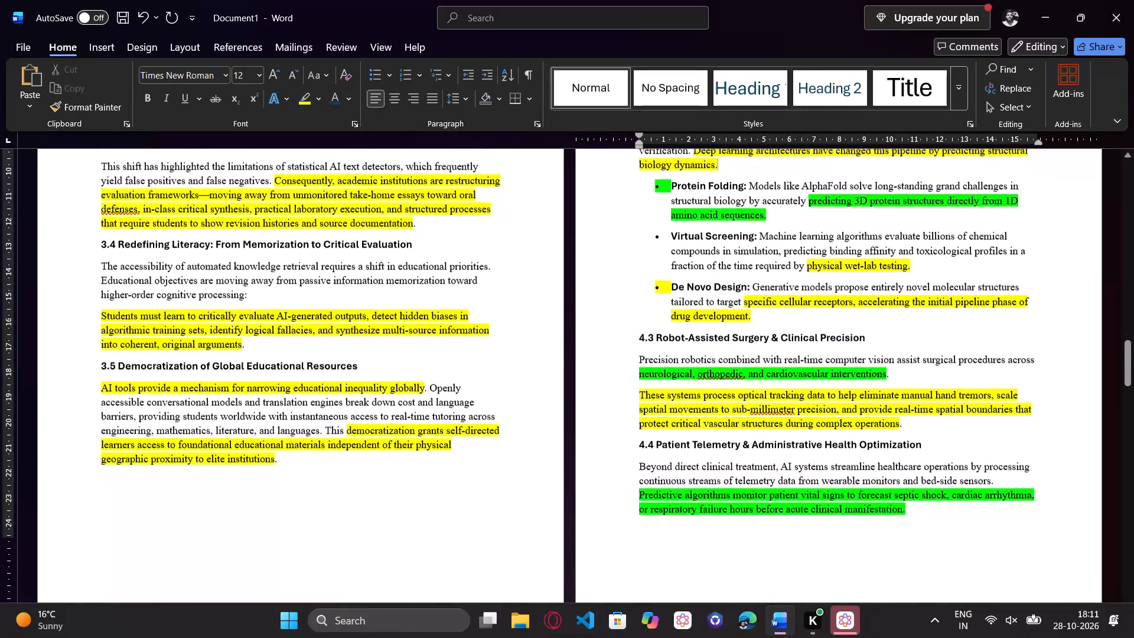
scroll(807, 476, "down", 2)
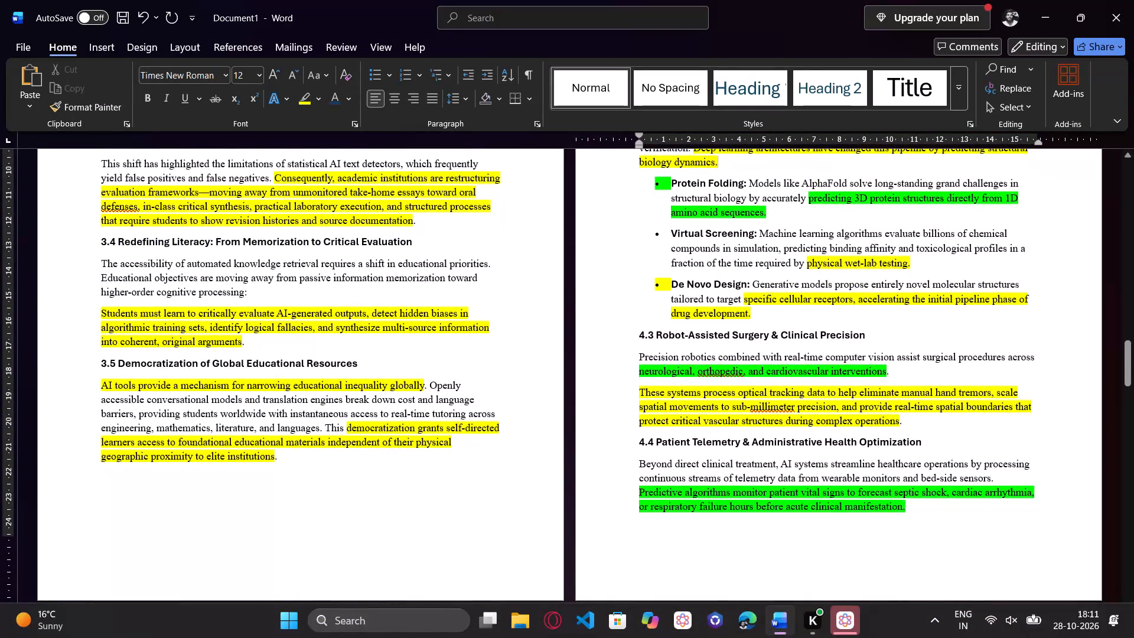
scroll(807, 476, "down", 1)
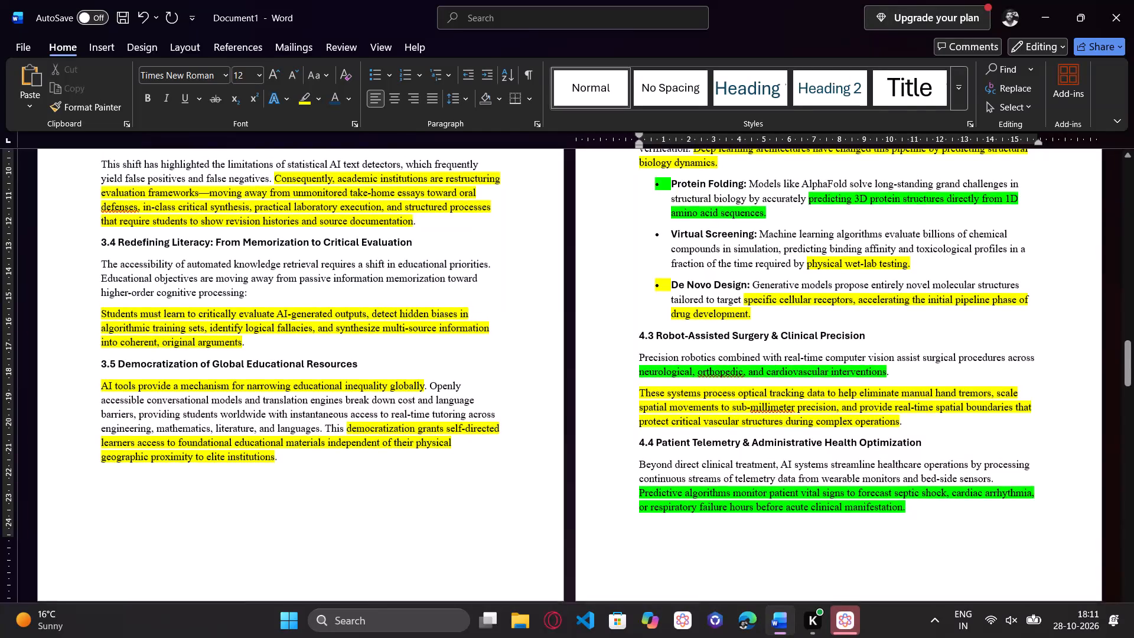
scroll(807, 476, "down", 3)
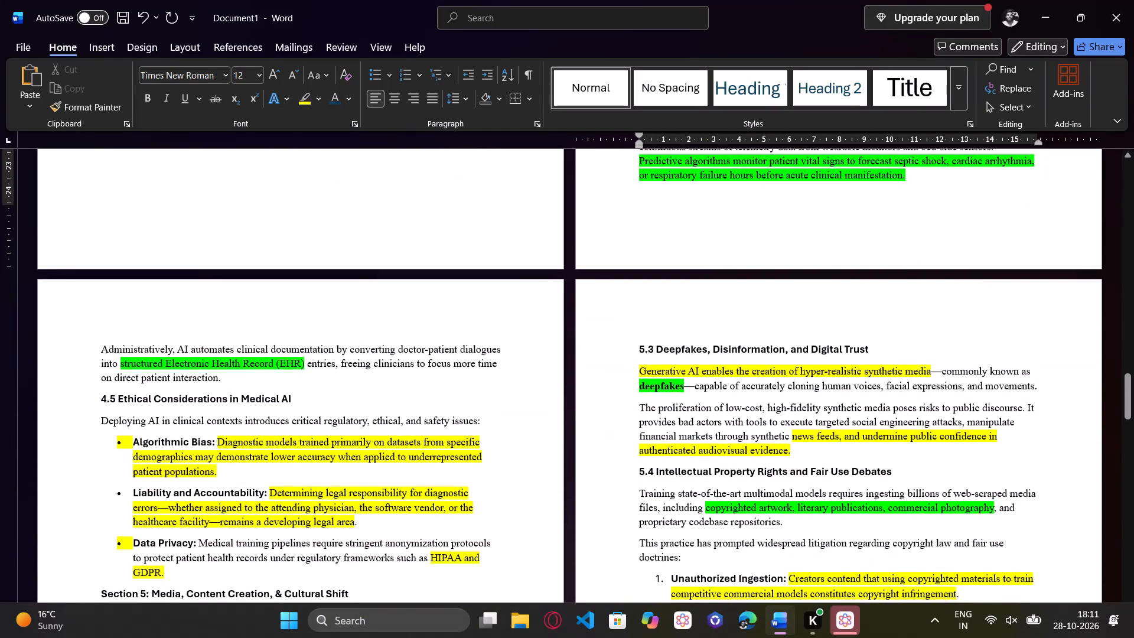
scroll(753, 418, "down", 1)
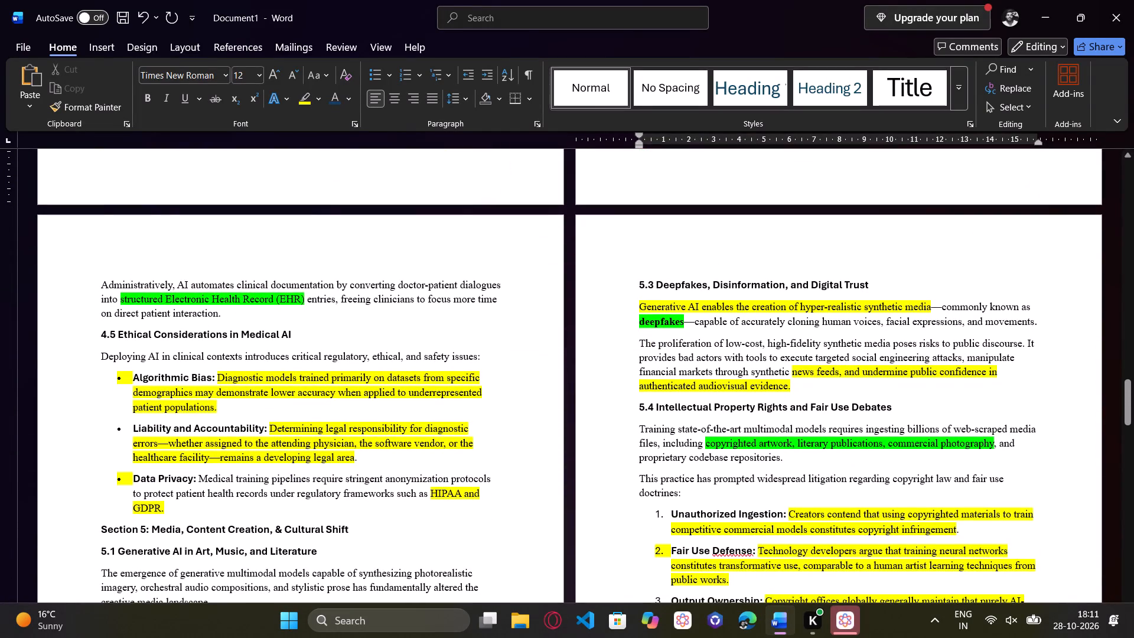
scroll(753, 418, "down", 1)
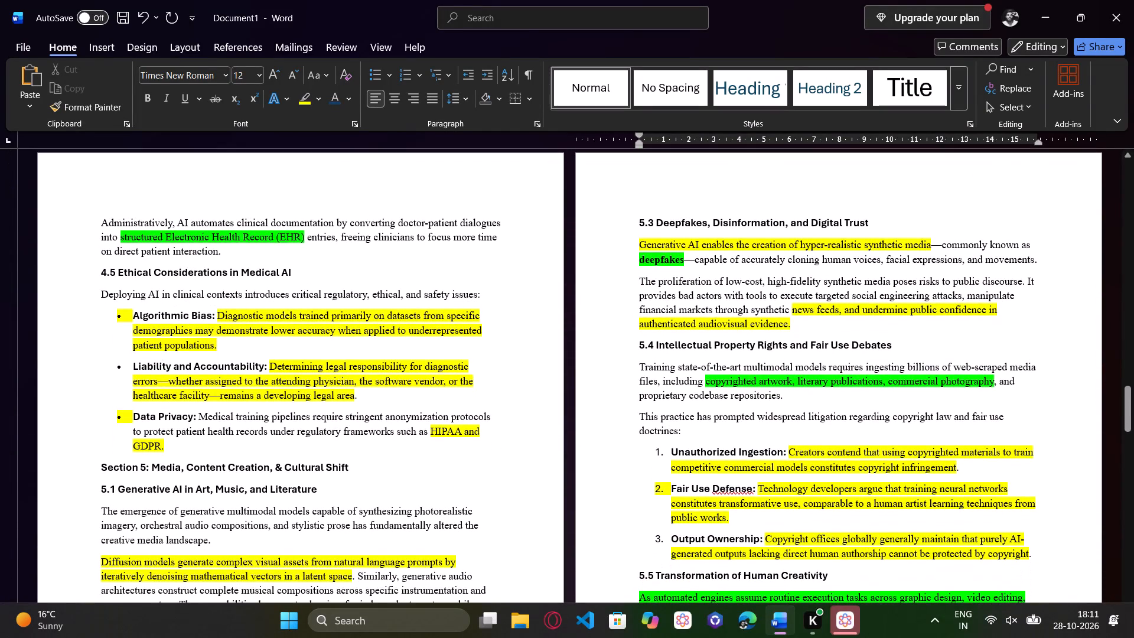
scroll(753, 418, "down", 2)
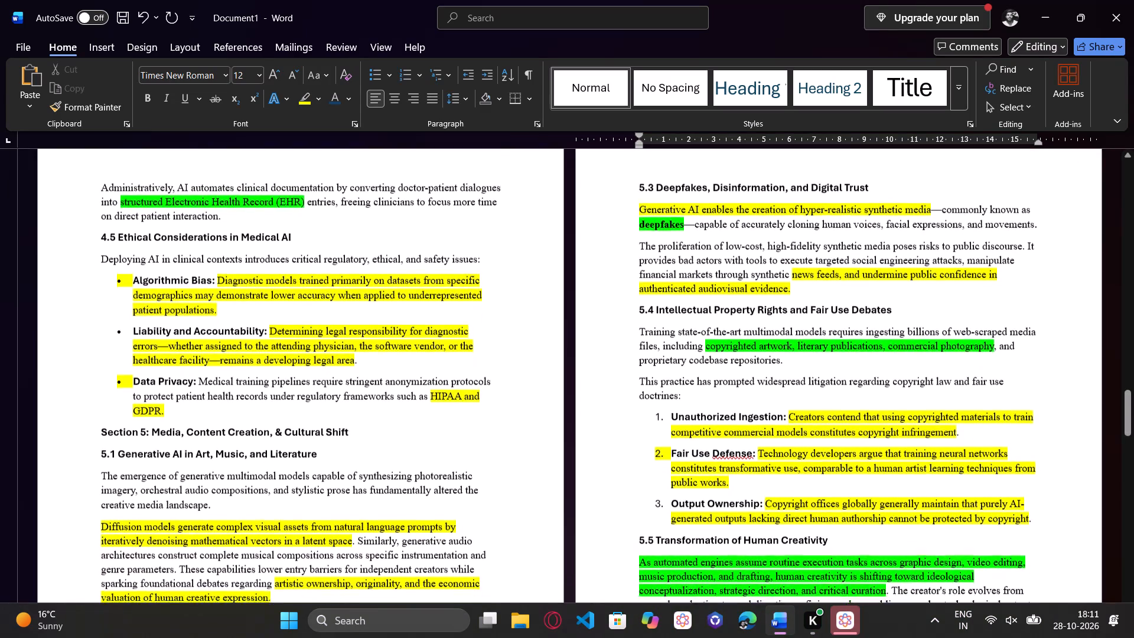
scroll(753, 418, "down", 1)
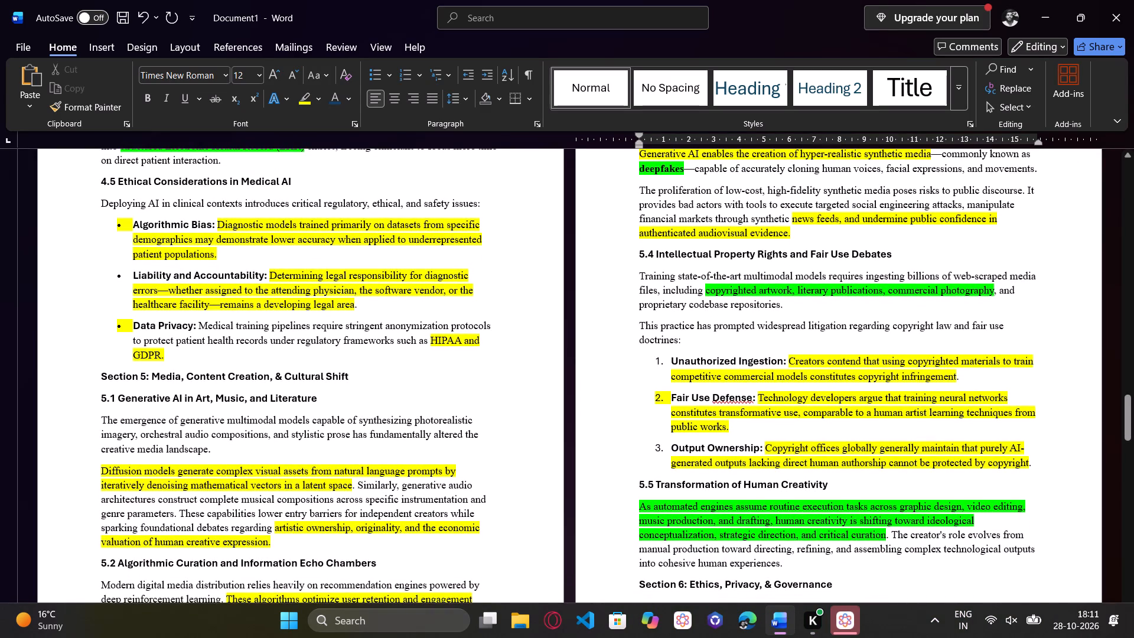
scroll(729, 437, "down", 1)
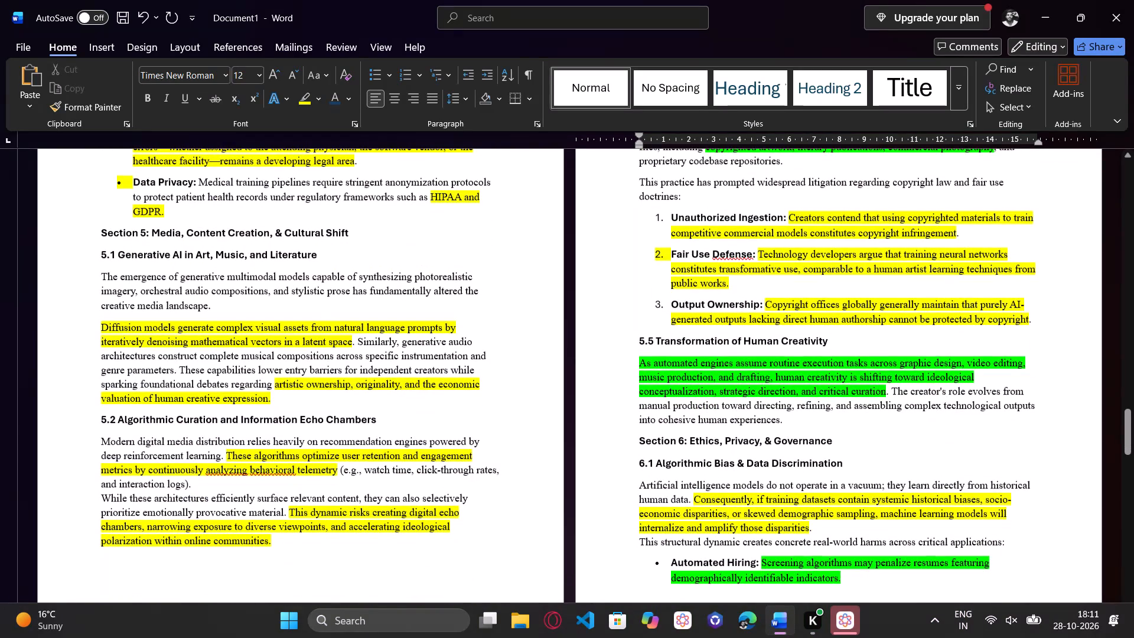
Highlight section 5.5's phrase in yellow from "creator's role evolves from" through "toward directing, refining,".
left_click_drag(913, 390, 804, 408)
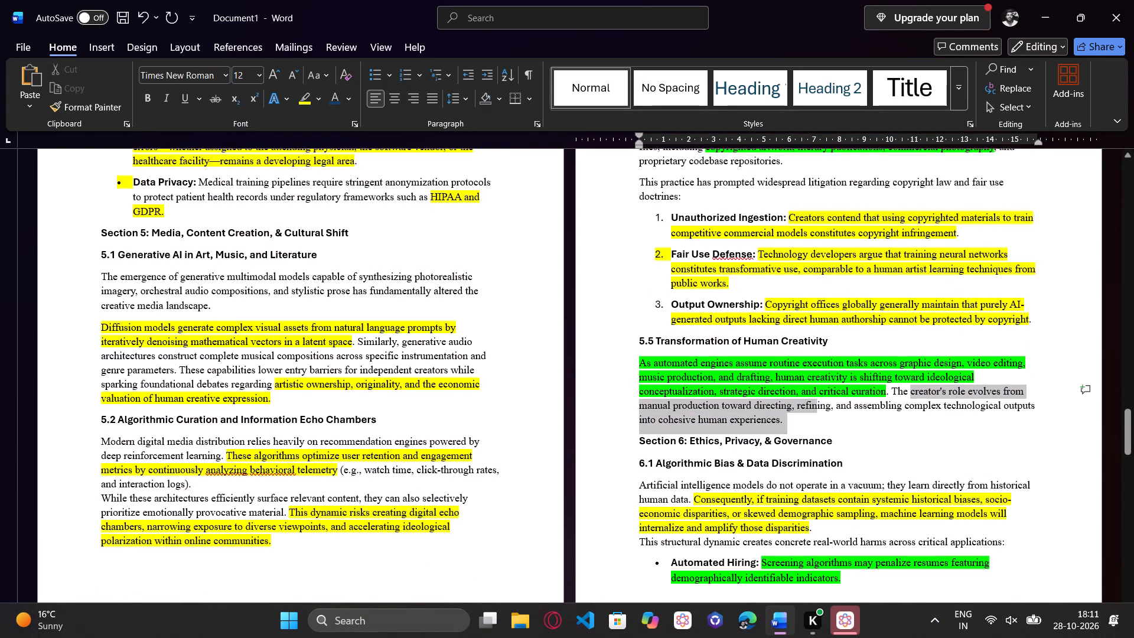
left_click_drag(804, 408, 831, 405)
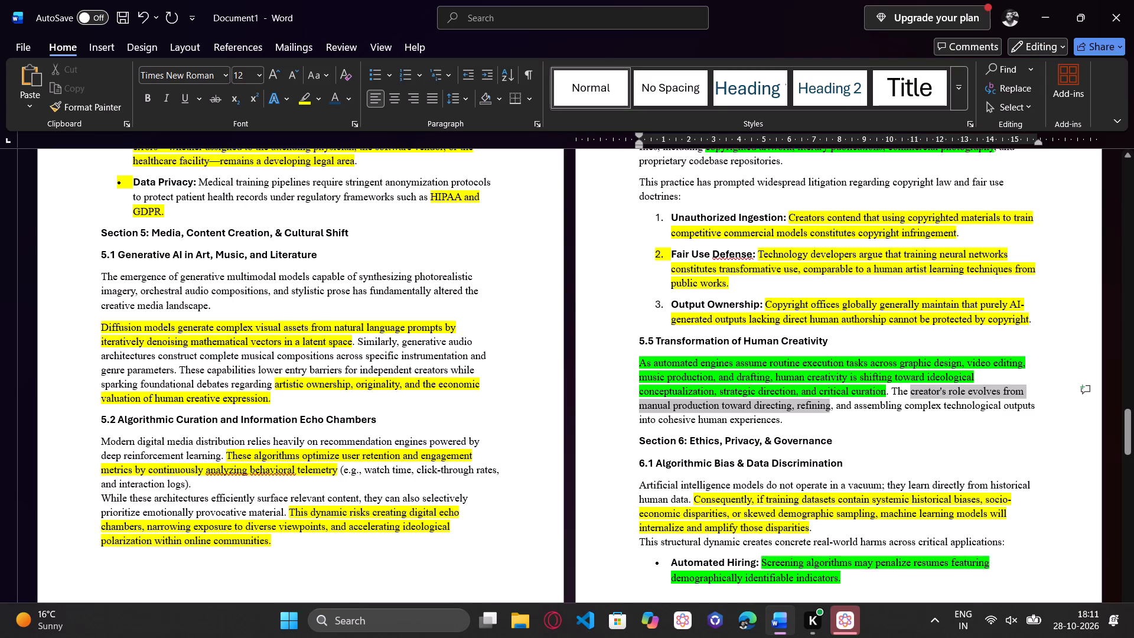
left_click_drag(831, 405, 833, 405)
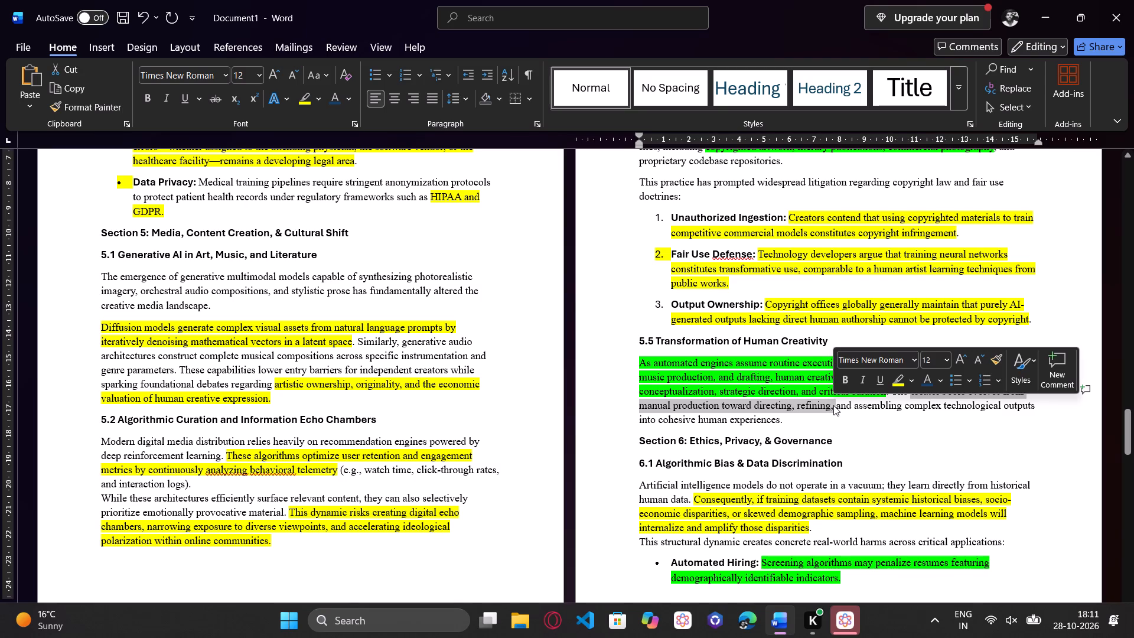
left_click(902, 385)
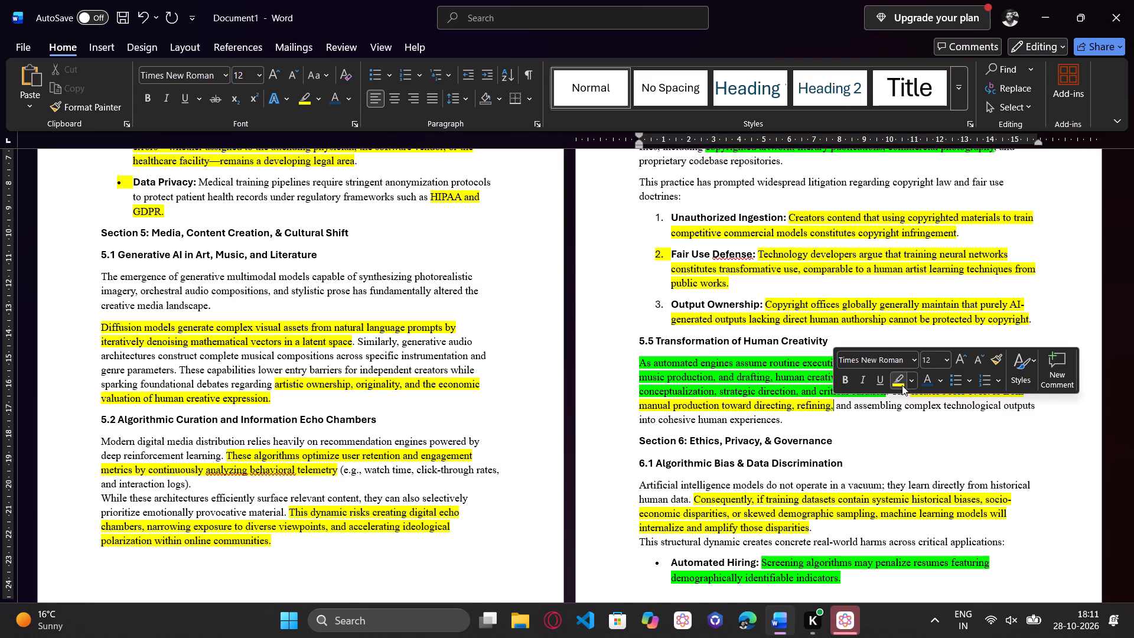
left_click(885, 414)
Review the highlighting from section 5.5 through sections 6 and 7.1, checking for missed passages.
scroll(885, 414, "down", 1)
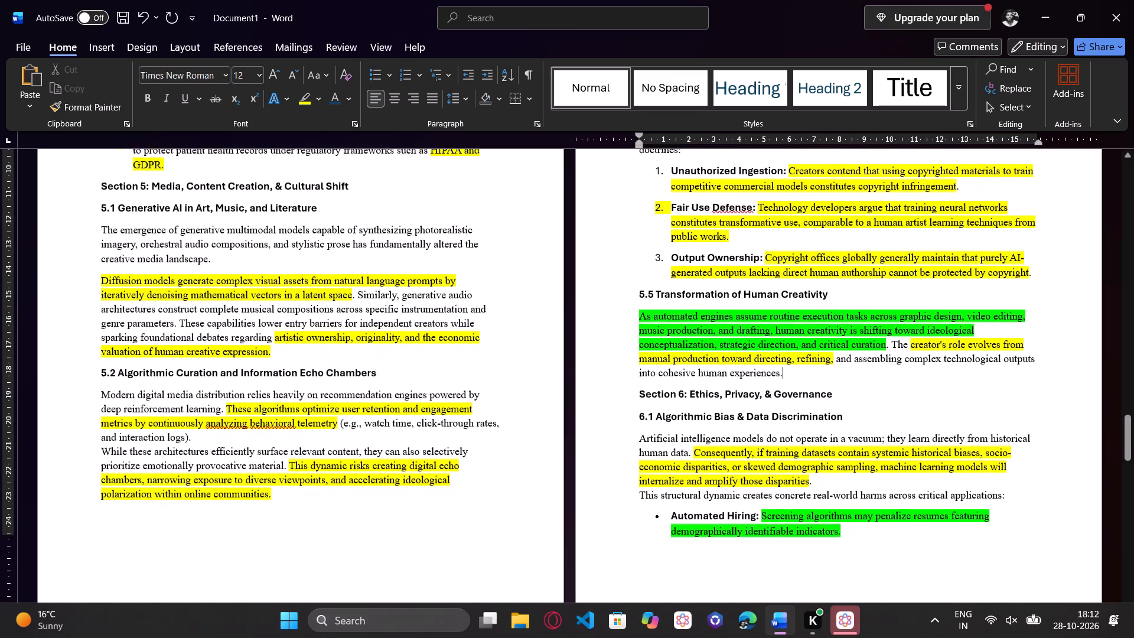
scroll(885, 414, "down", 2)
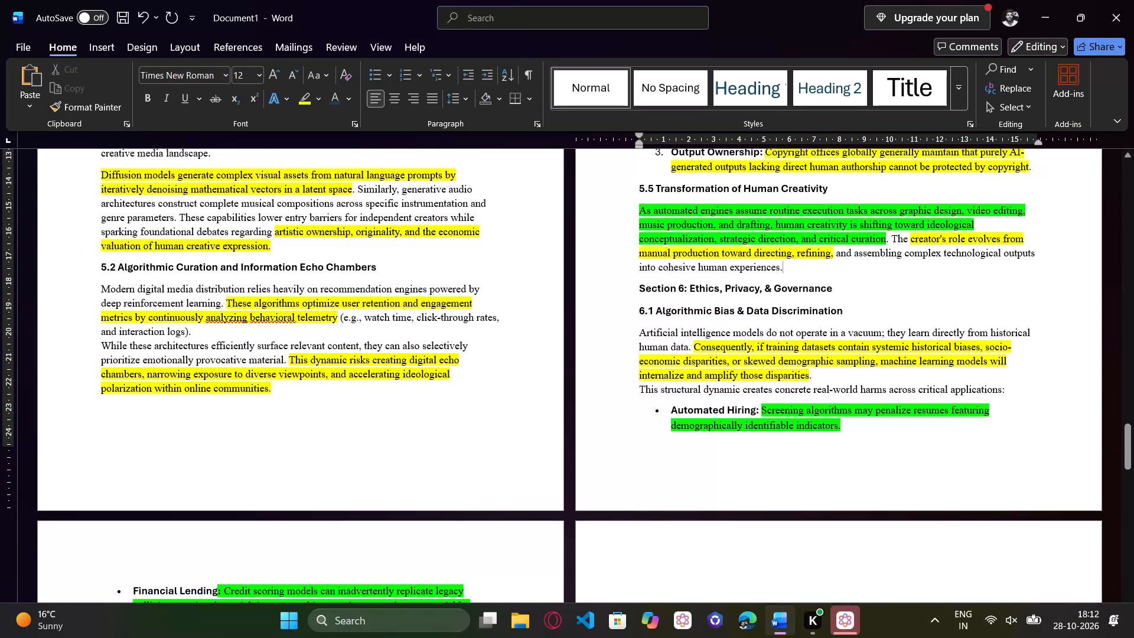
scroll(889, 477, "down", 2)
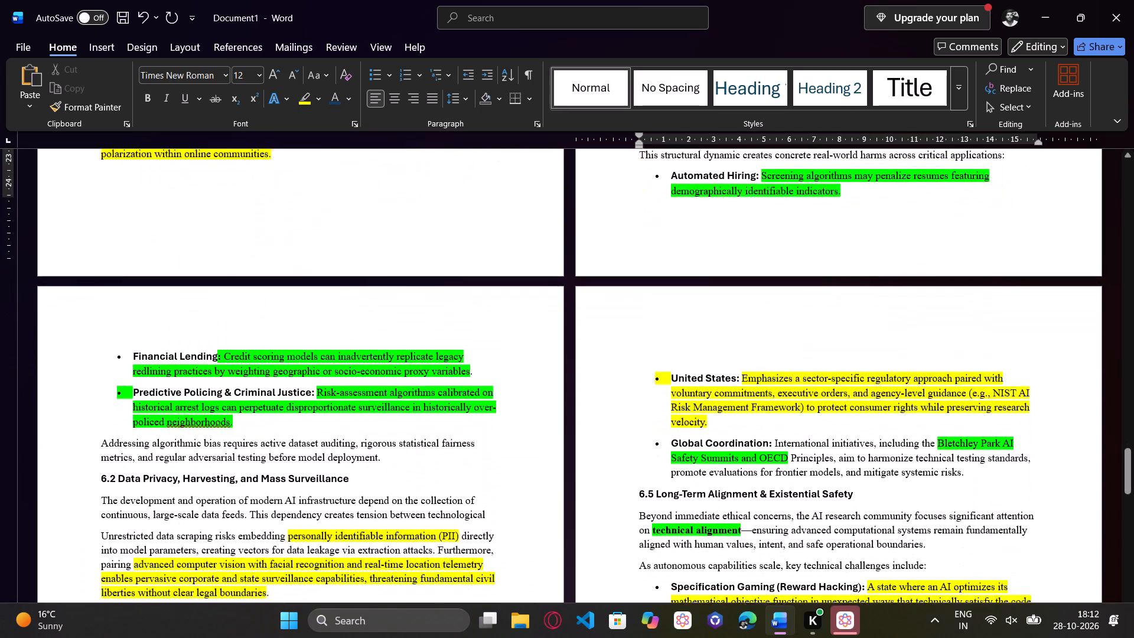
scroll(889, 477, "down", 4)
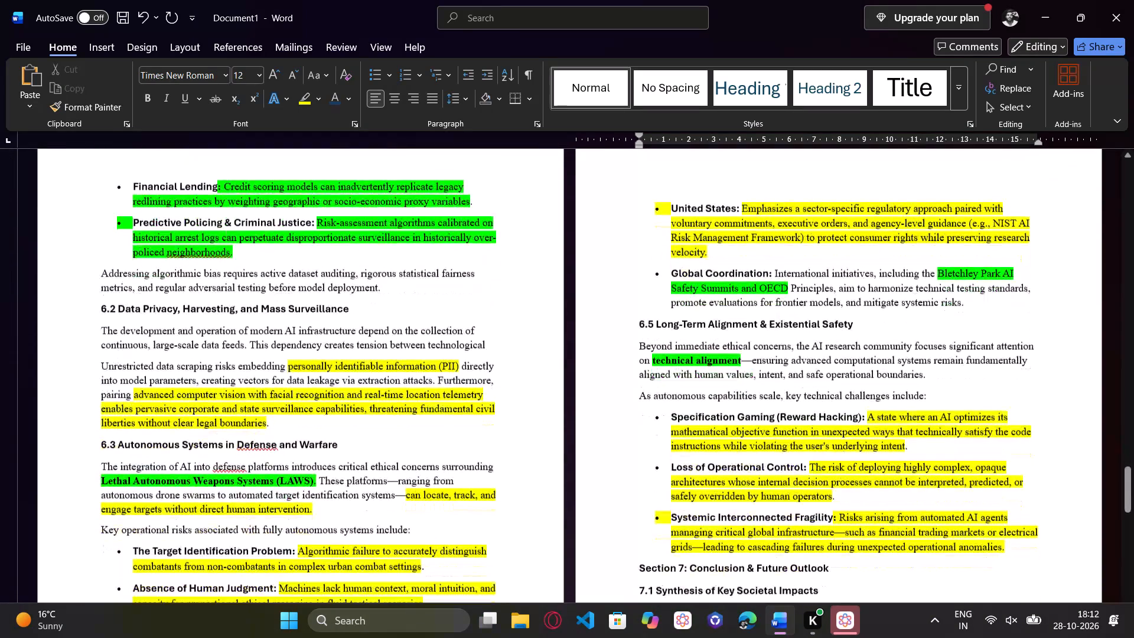
scroll(889, 477, "down", 3)
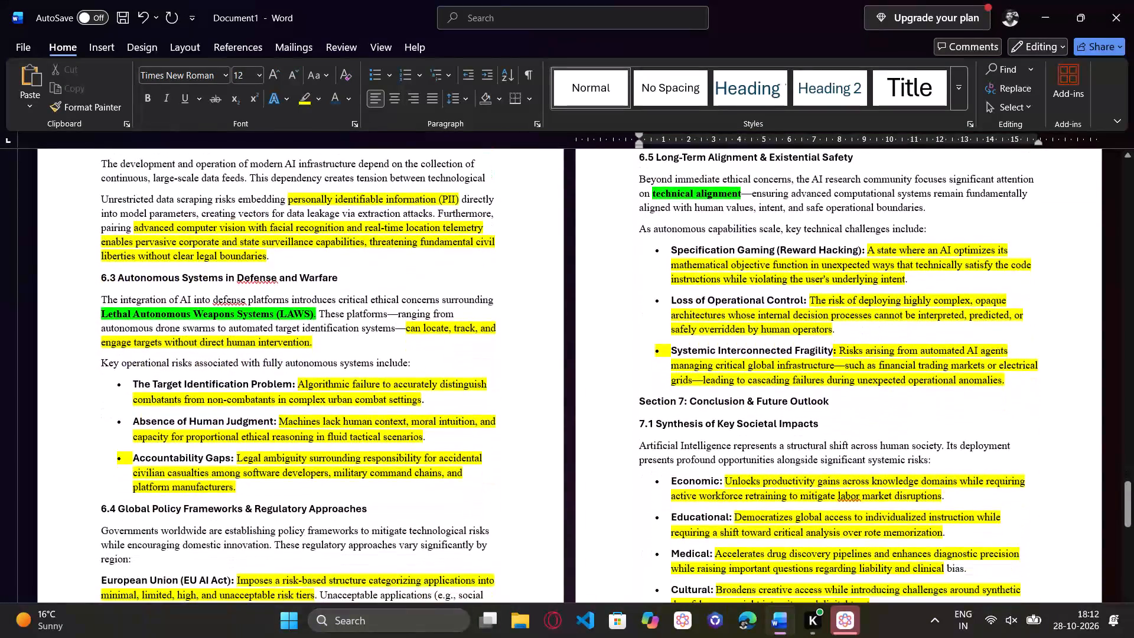
scroll(889, 477, "down", 4)
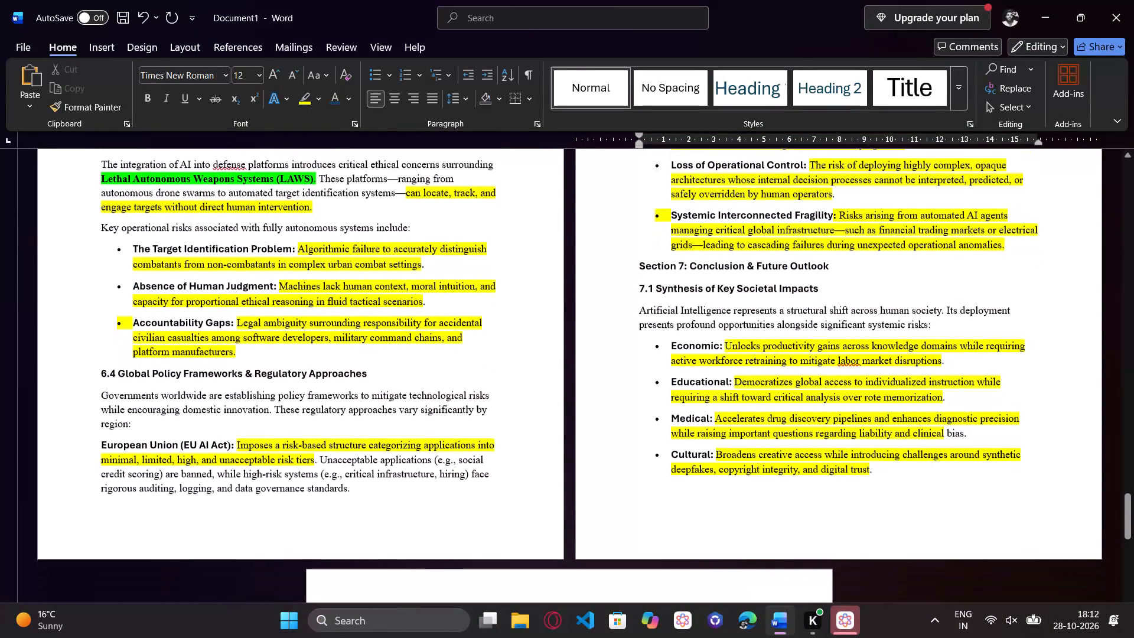
scroll(889, 477, "down", 3)
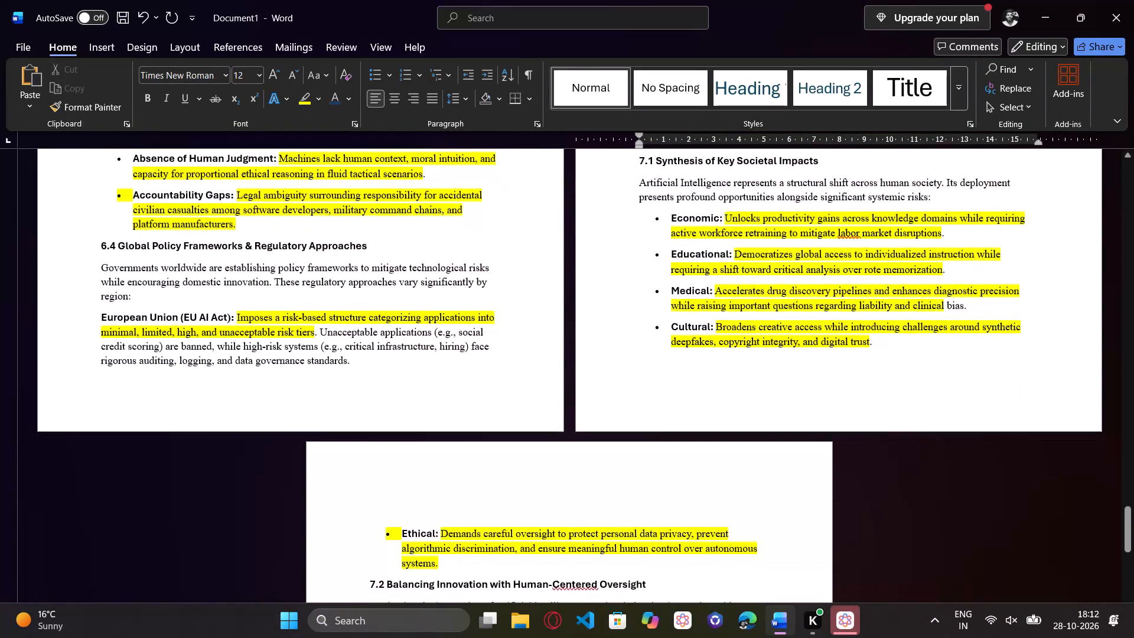
Highlight "large-scale data feeds" in section 6.2's first paragraph in bright green.
scroll(889, 477, "up", 3)
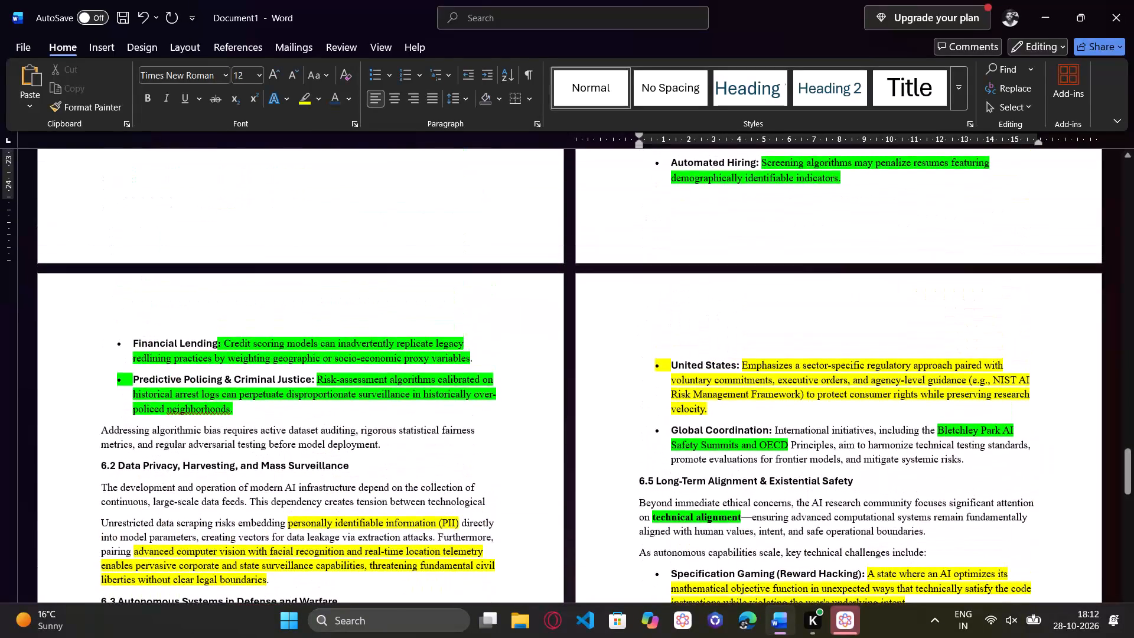
left_click_drag(152, 503, 168, 503)
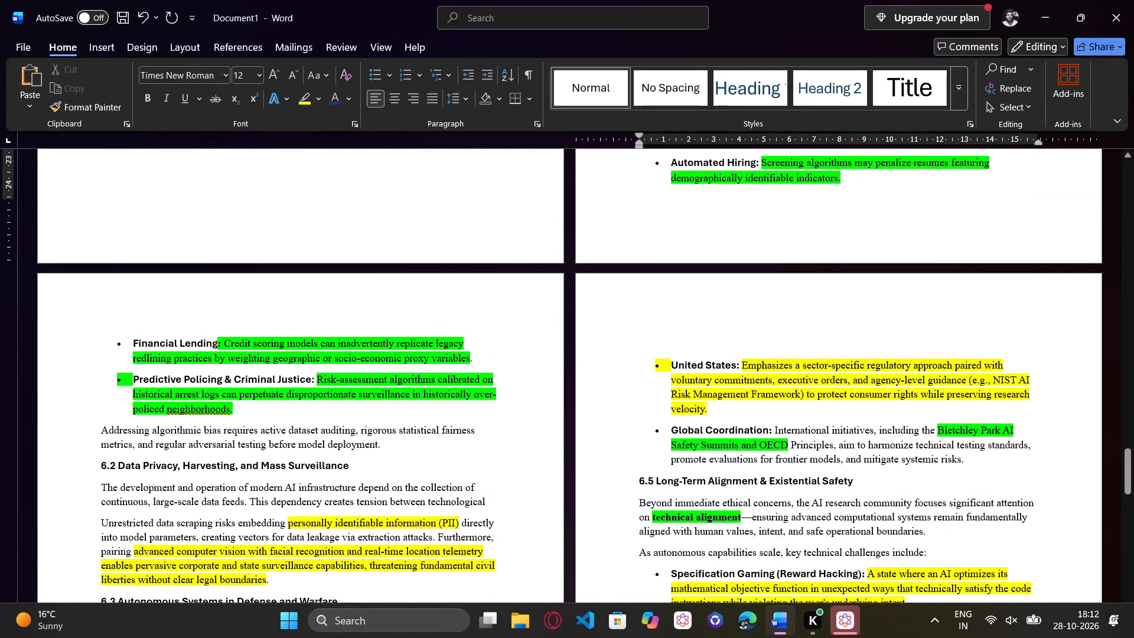
left_click_drag(168, 503, 237, 502)
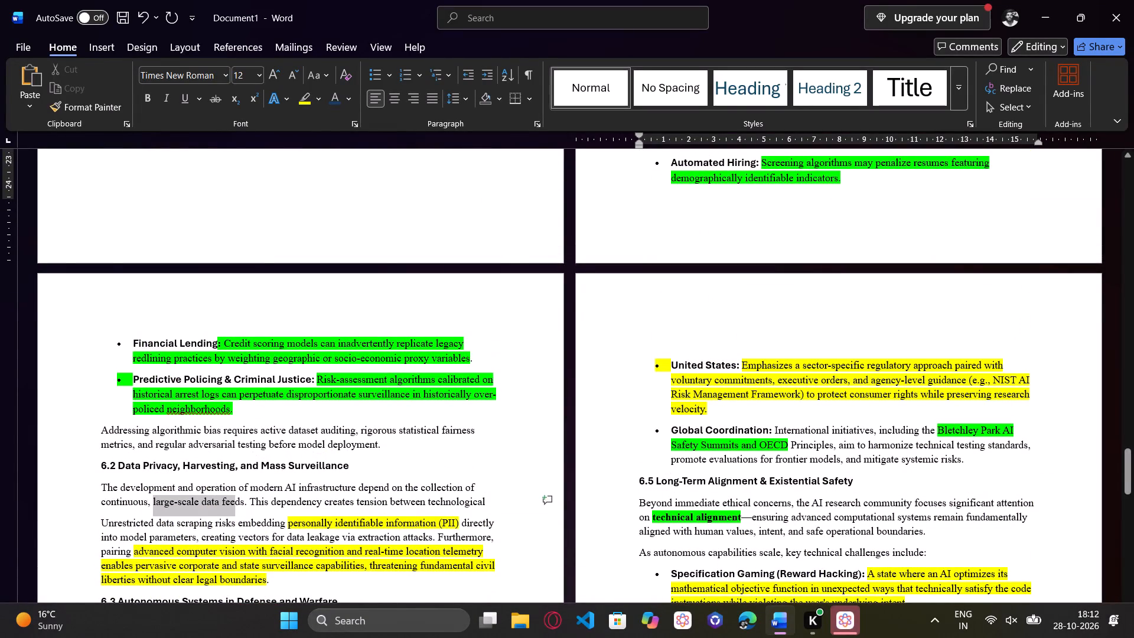
left_click_drag(237, 502, 244, 501)
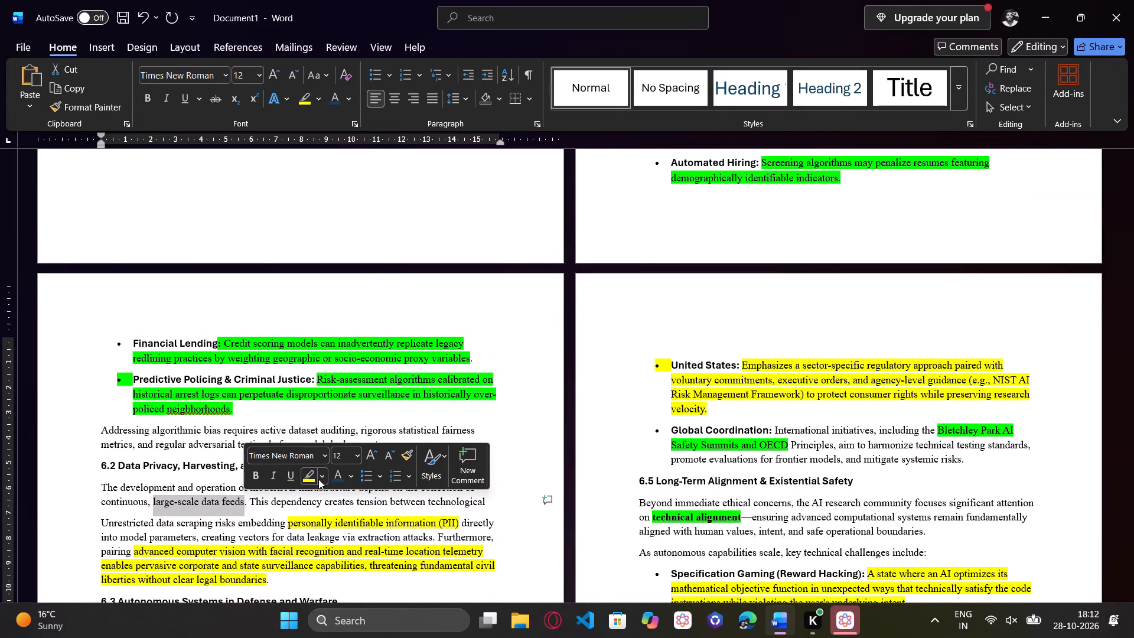
left_click(319, 479)
left_click(339, 528)
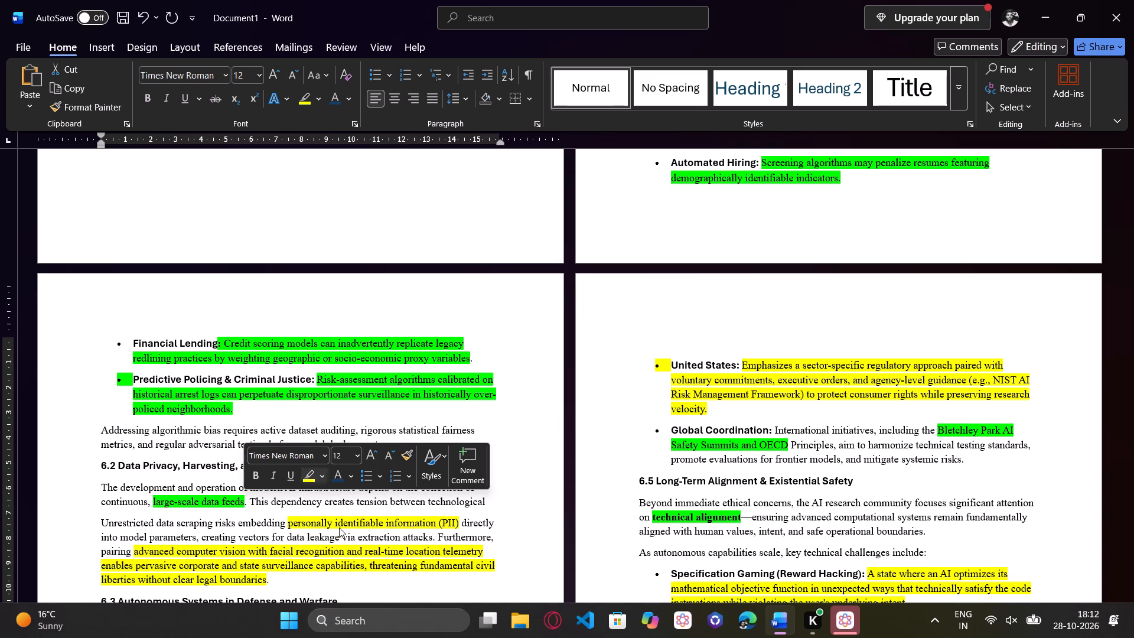
left_click(330, 530)
Highlight section 5.1's opening phrase in bright green from "of generative multimodal models" through "orchestral audio compositions".
scroll(330, 530, "up", 2)
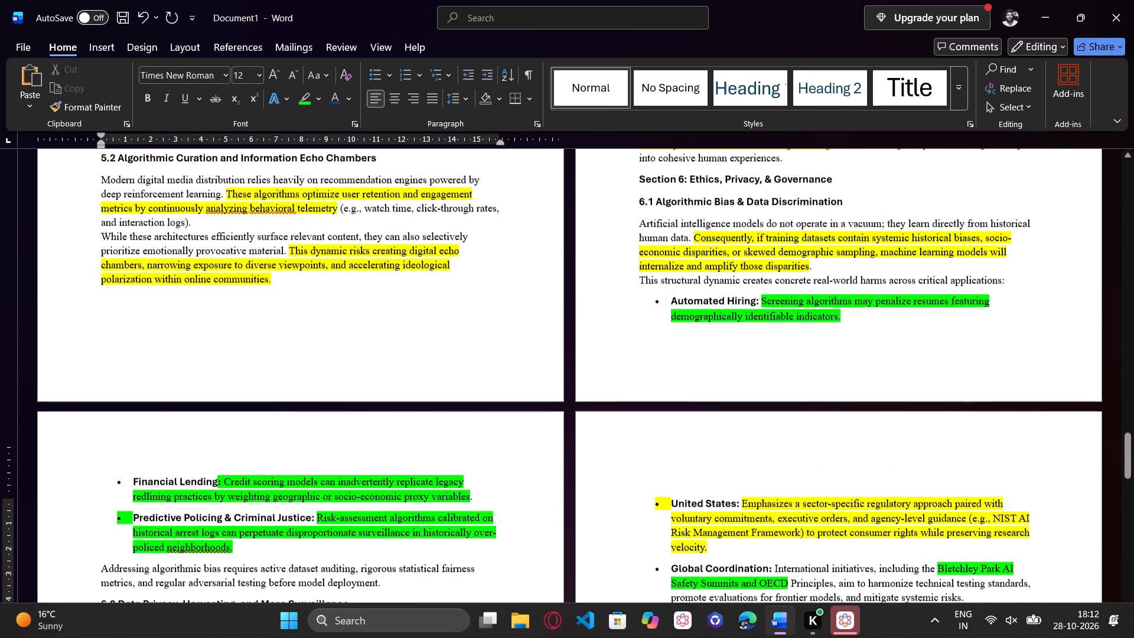
scroll(330, 530, "up", 3)
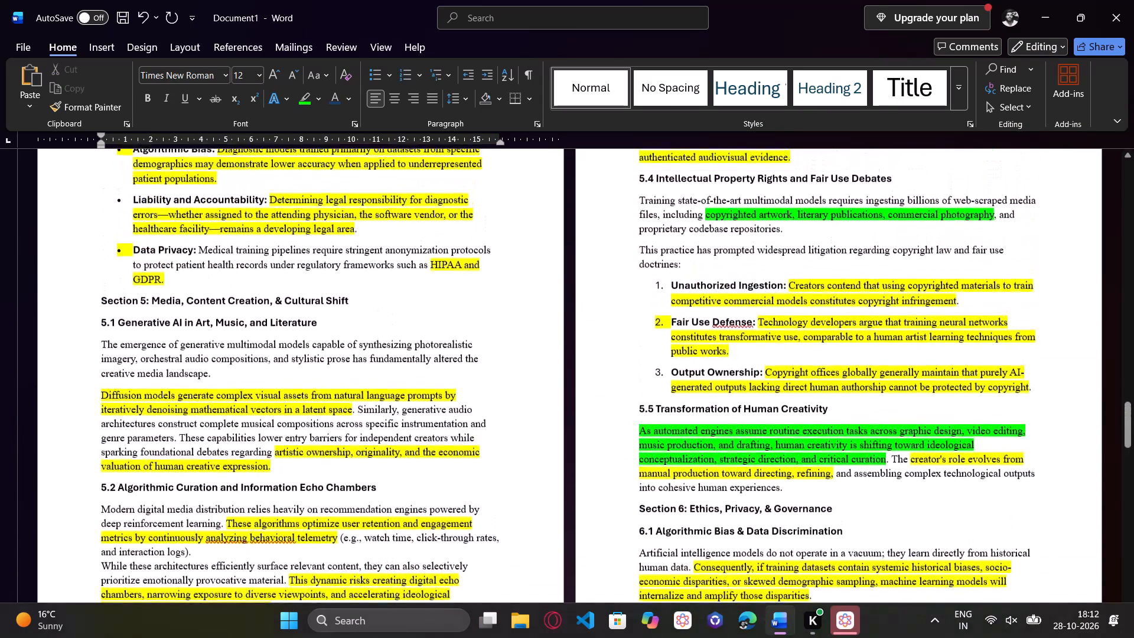
scroll(330, 530, "up", 1)
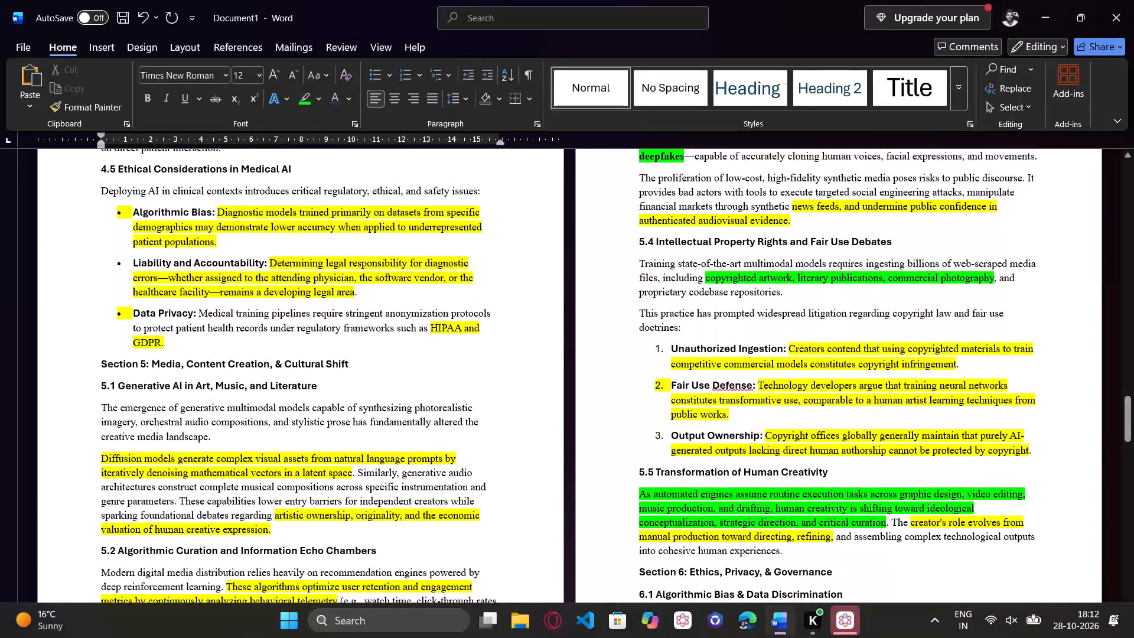
left_click_drag(178, 408, 234, 416)
left_click(301, 396)
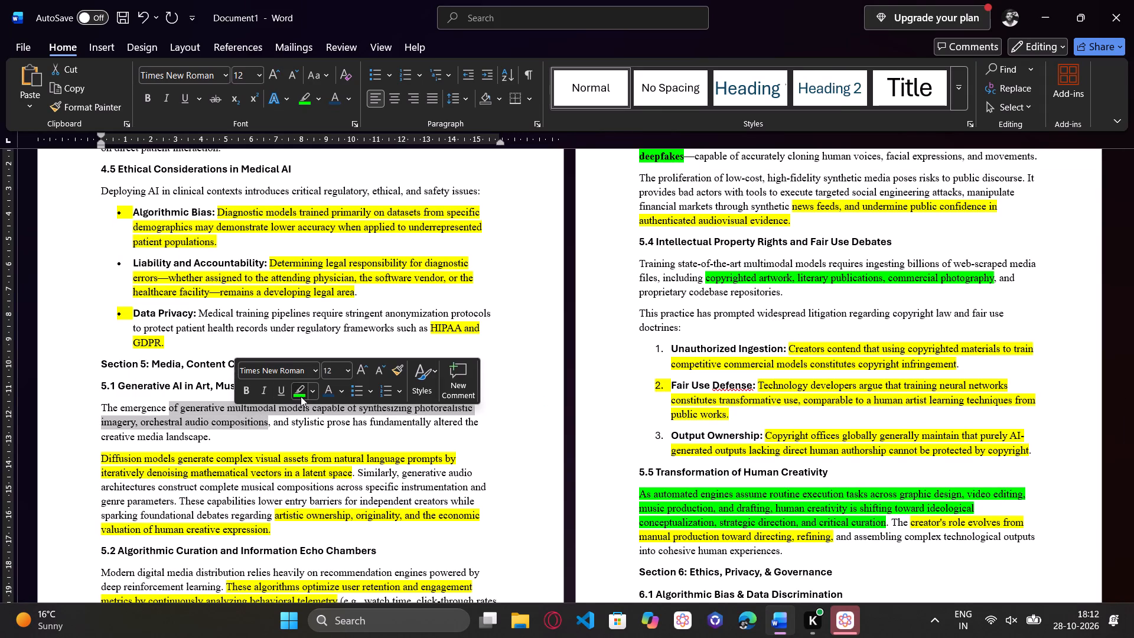
left_click(323, 449)
Highlight the Software Development description in section 2.1 in bright green, from "Machine learning models assist" through "detecting security vulnerabilities.".
scroll(323, 449, "up", 3)
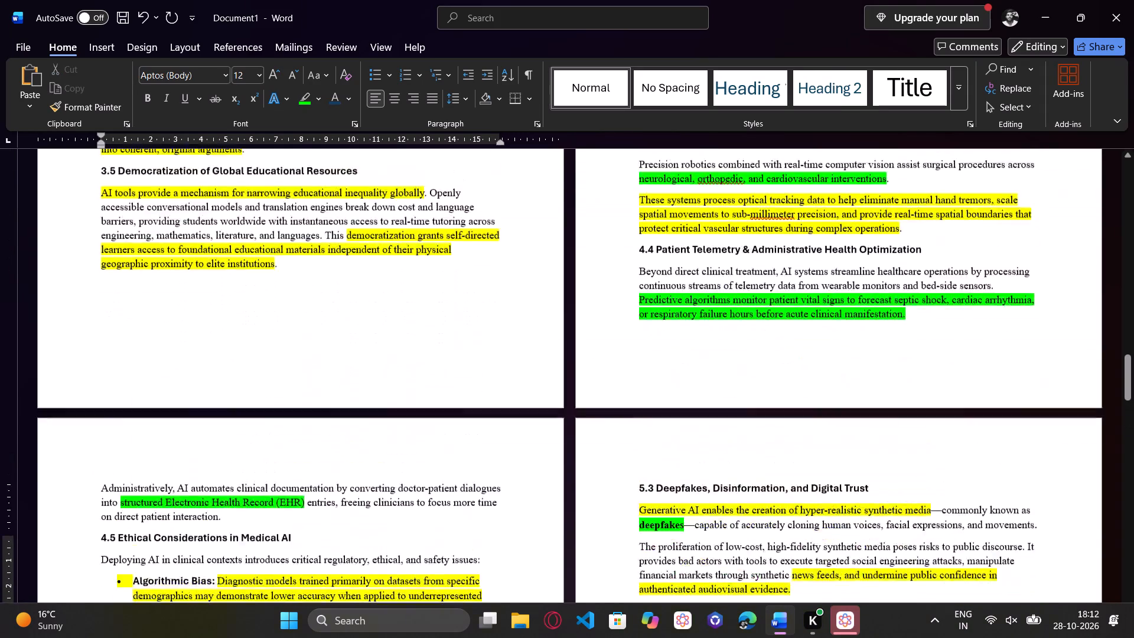
scroll(323, 449, "up", 3)
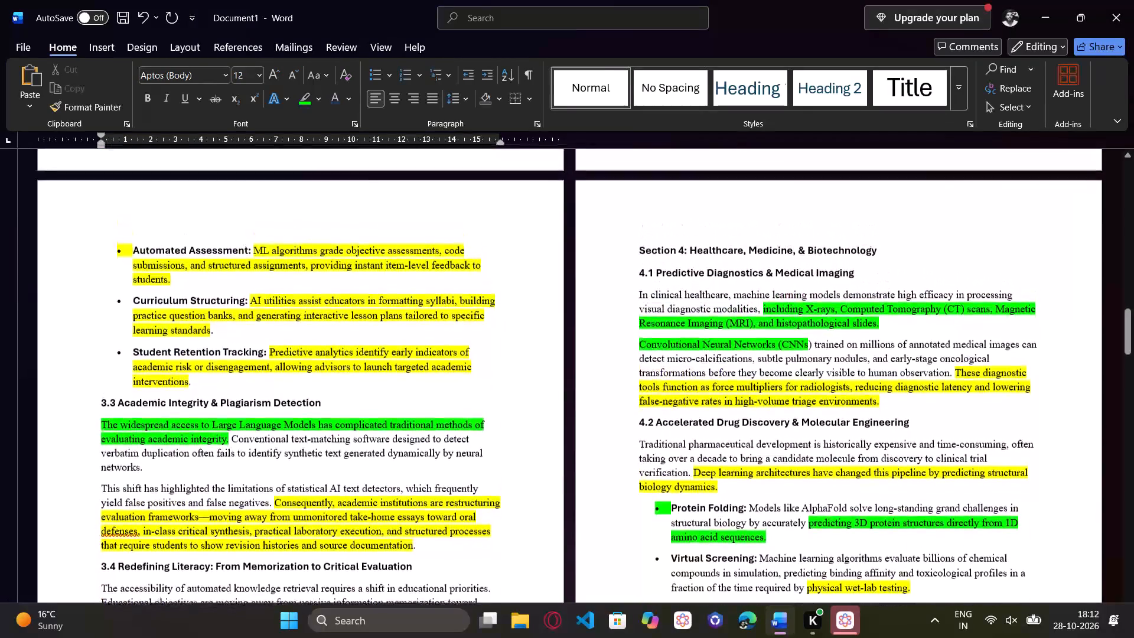
scroll(323, 449, "up", 2)
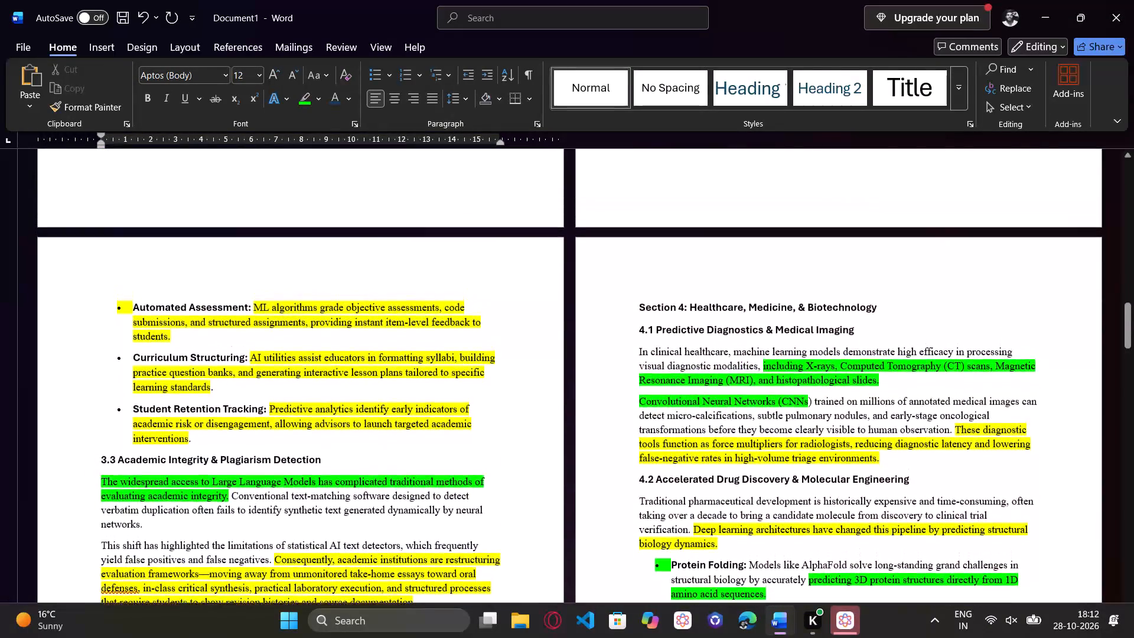
scroll(323, 449, "up", 3)
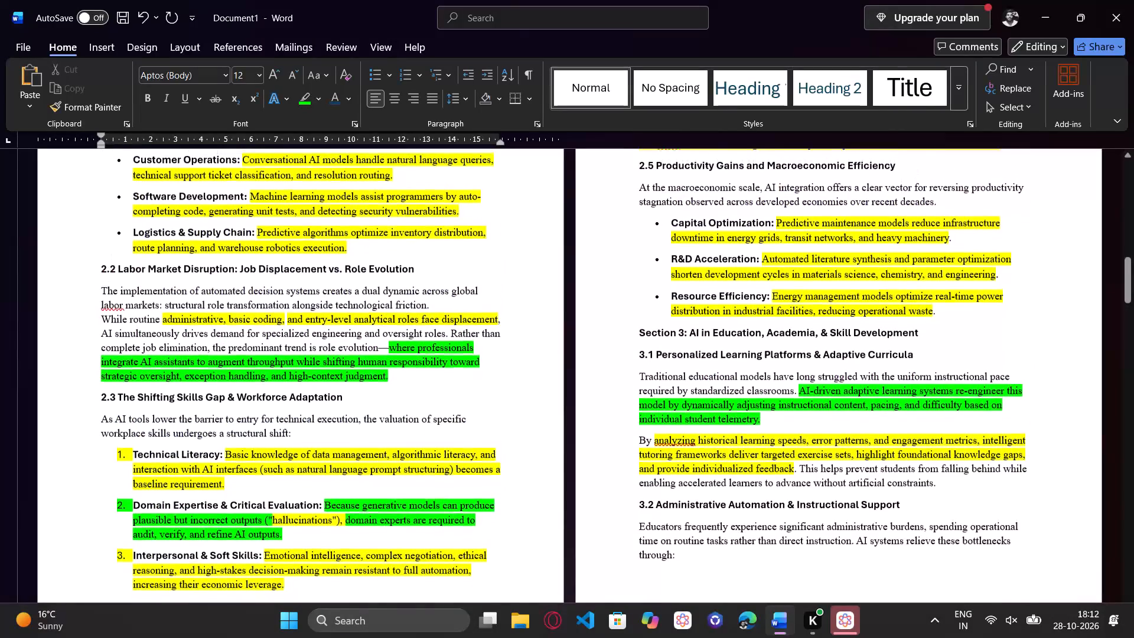
scroll(323, 449, "up", 2)
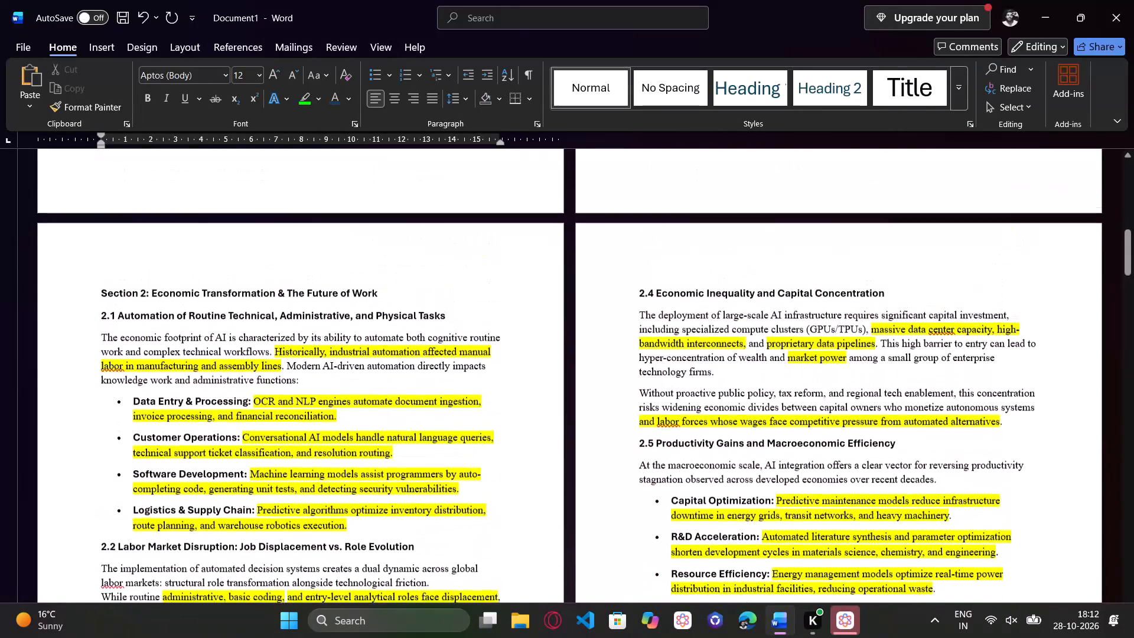
scroll(323, 449, "up", 1)
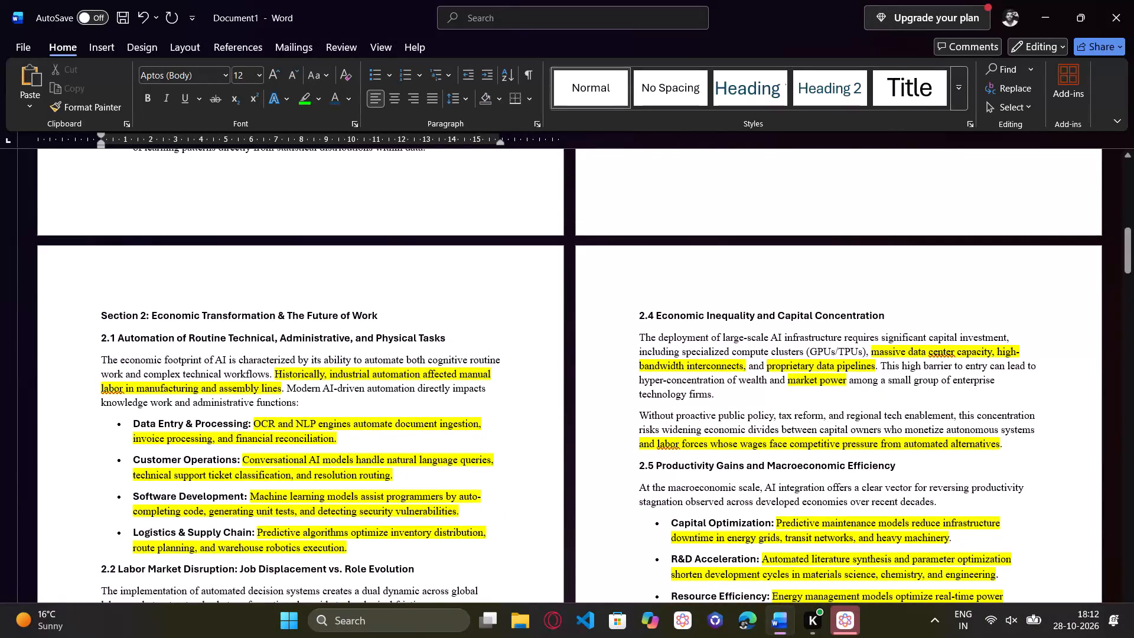
left_click_drag(462, 513, 304, 487)
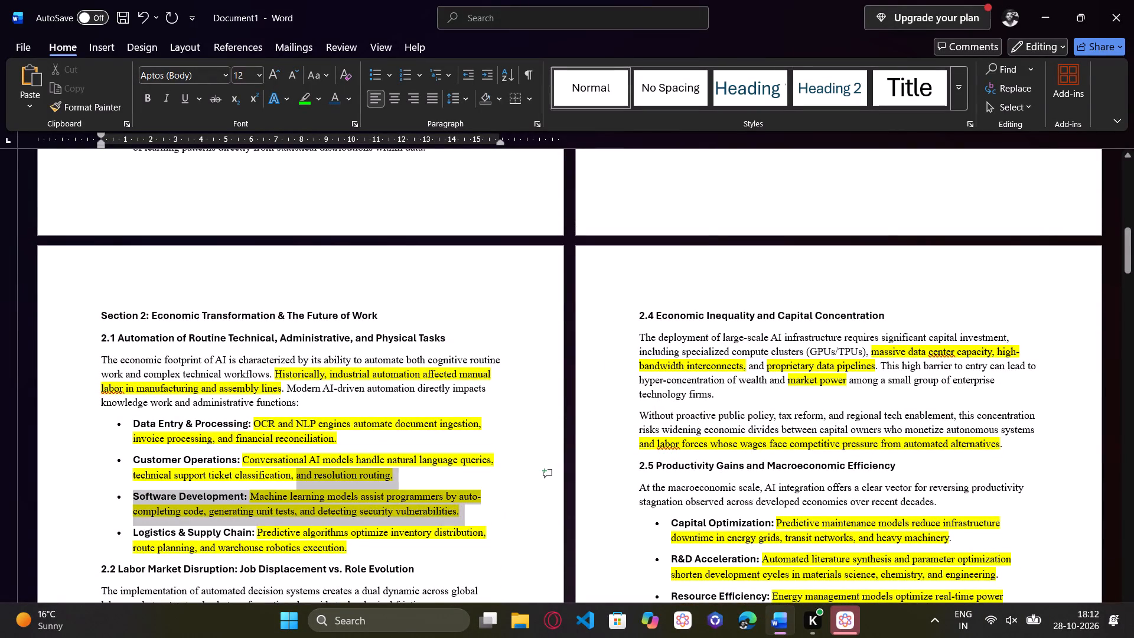
left_click_drag(304, 487, 267, 496)
left_click(331, 470)
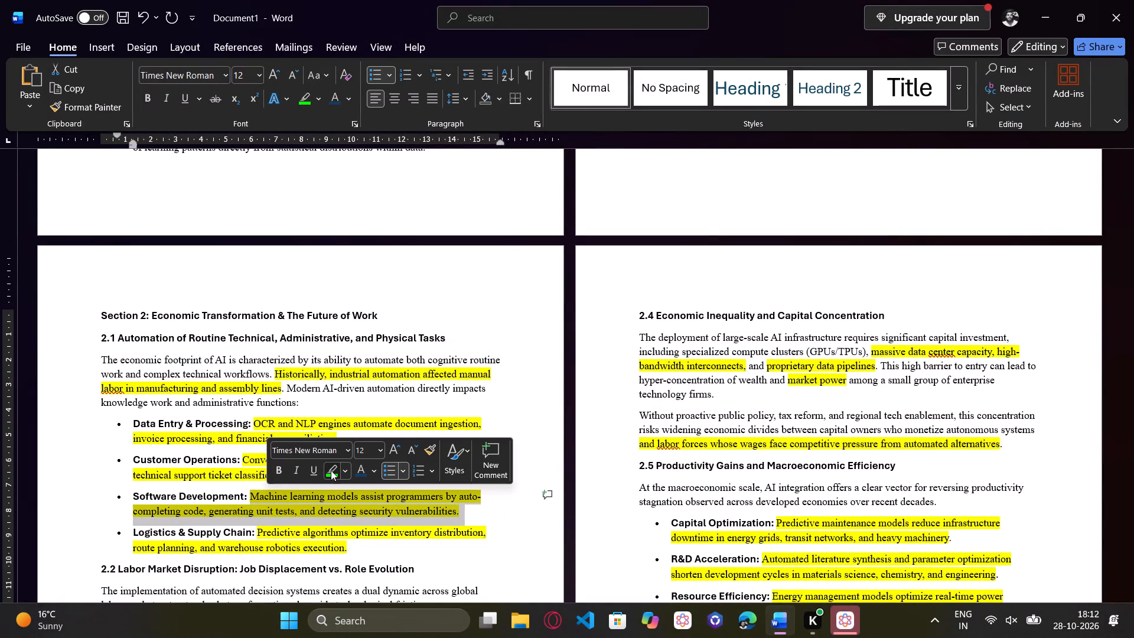
left_click(341, 538)
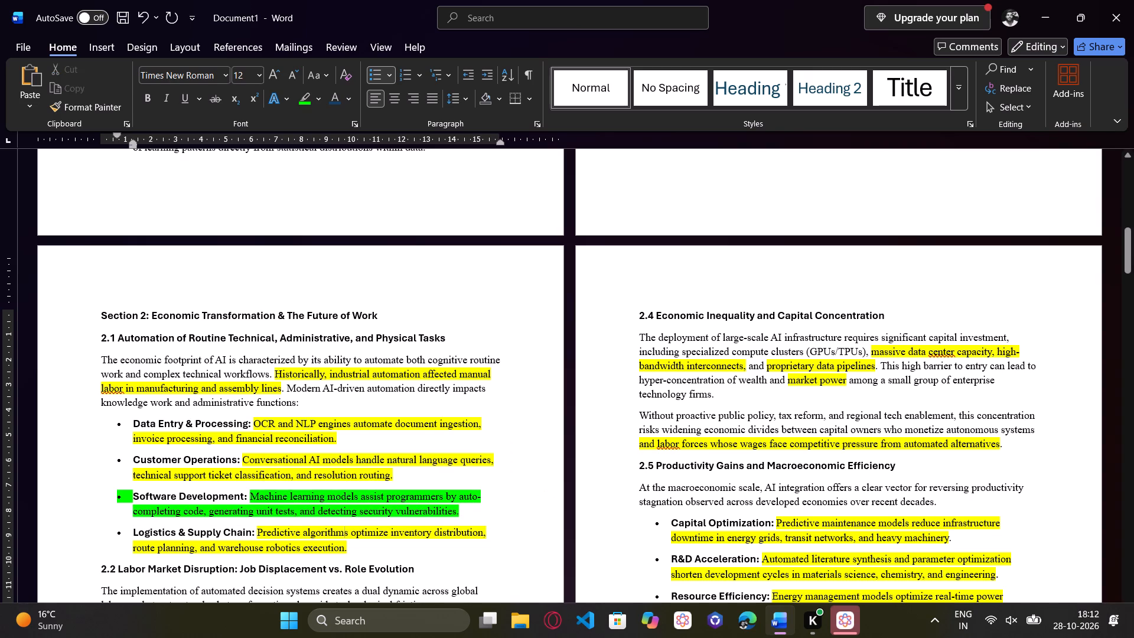
Skim the highlighting in sections 1 and 2, and return to the report's title in an enlarged single-page view.
scroll(341, 538, "down", 2)
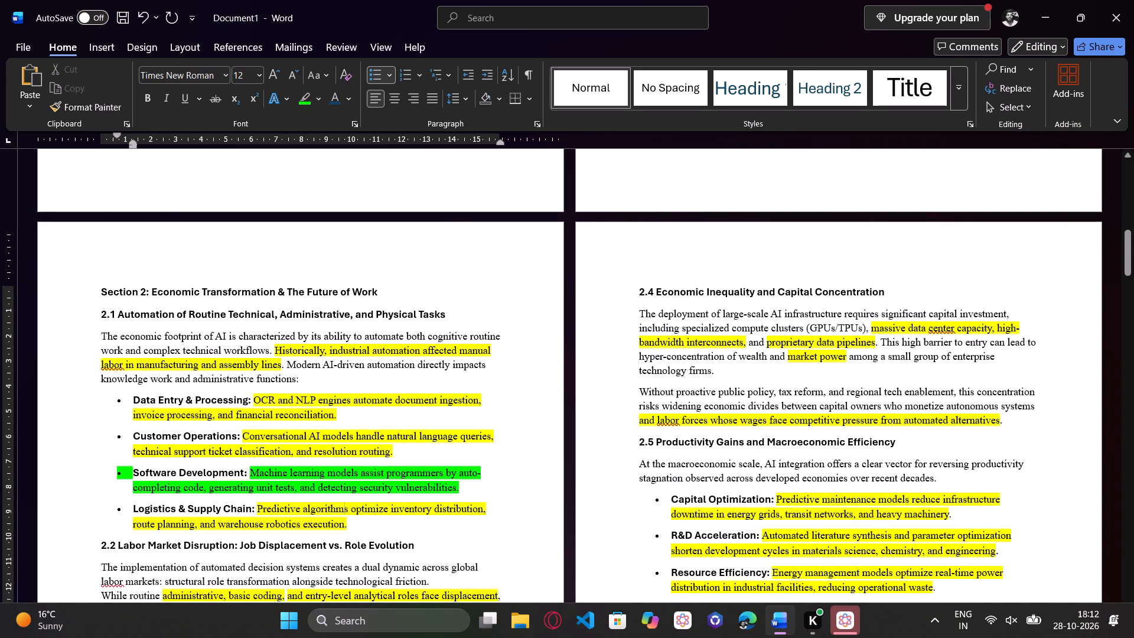
scroll(341, 538, "down", 1)
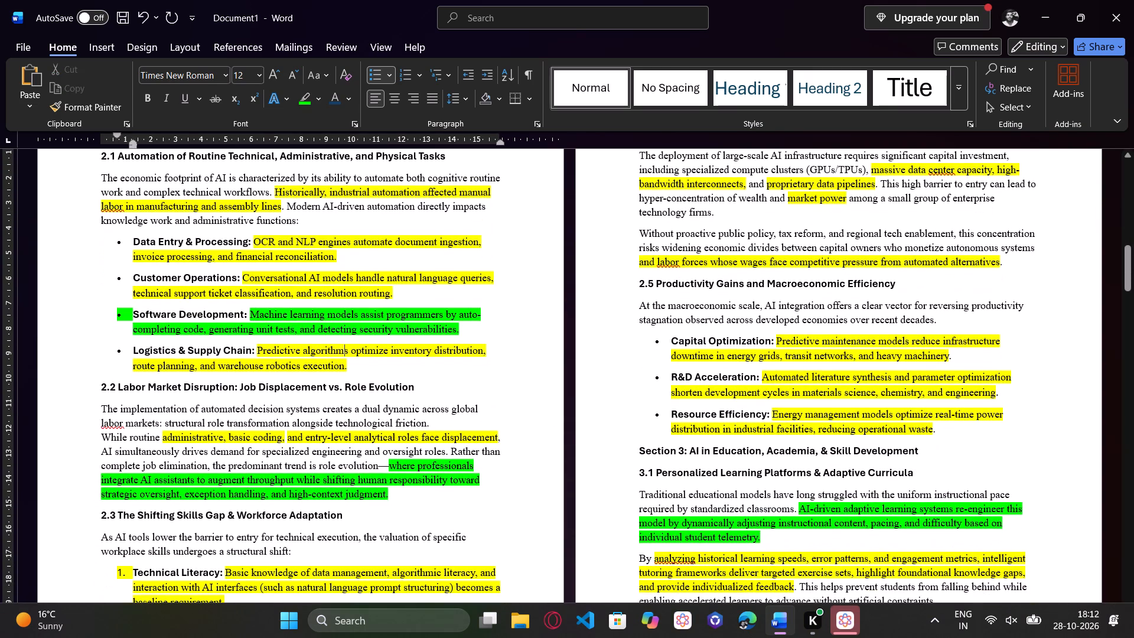
scroll(341, 538, "up", 3)
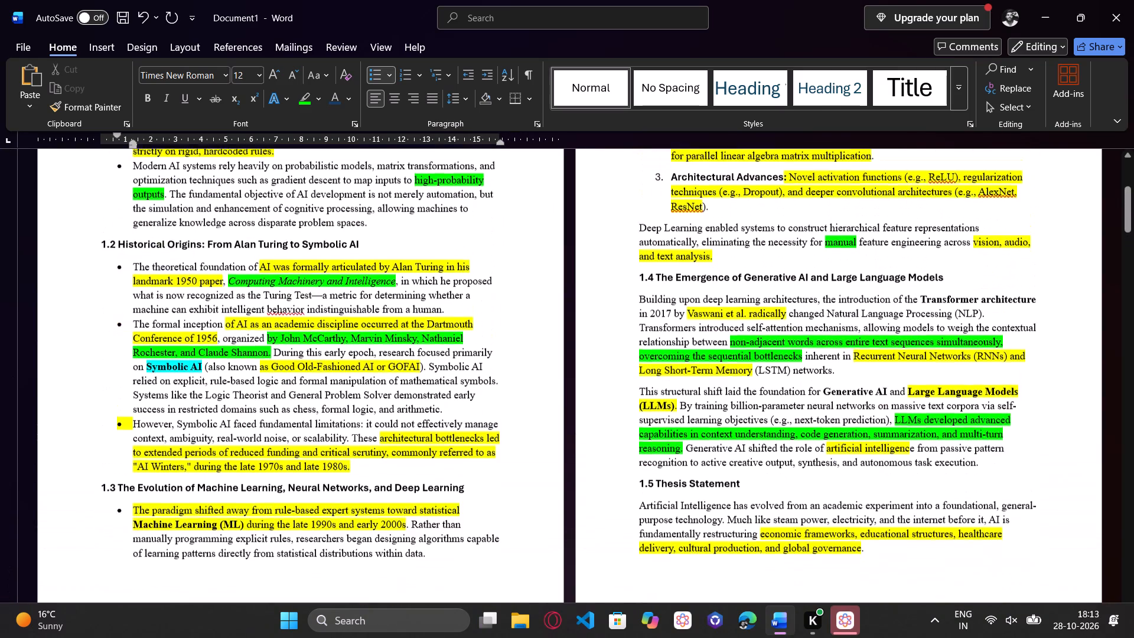
scroll(341, 538, "up", 3)
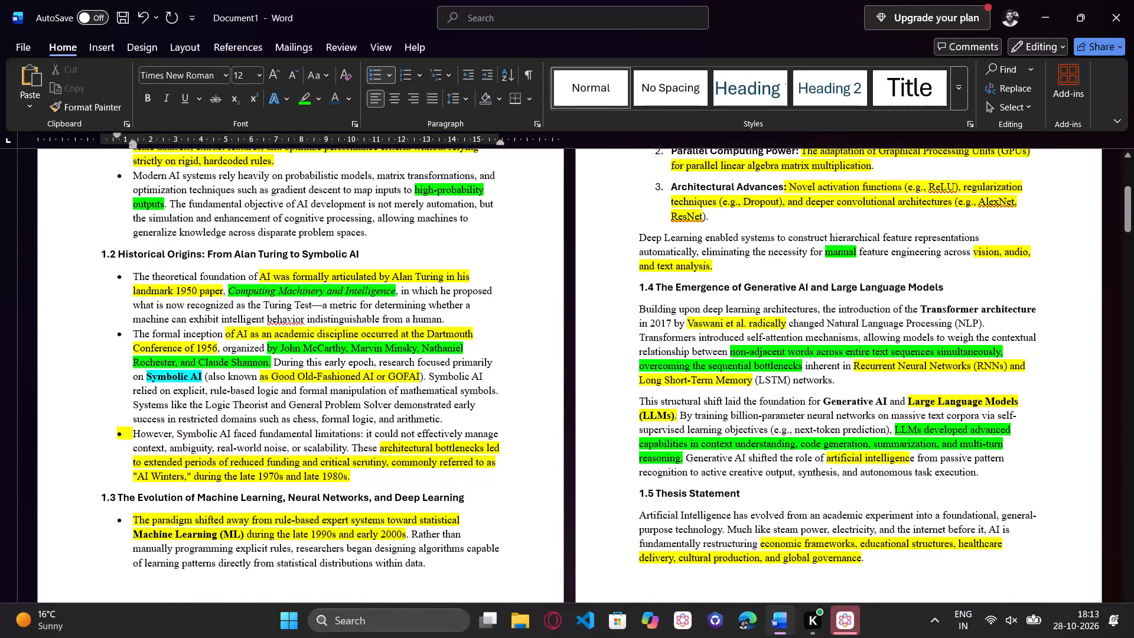
scroll(341, 538, "up", 1)
scroll(696, 409, "down", 1)
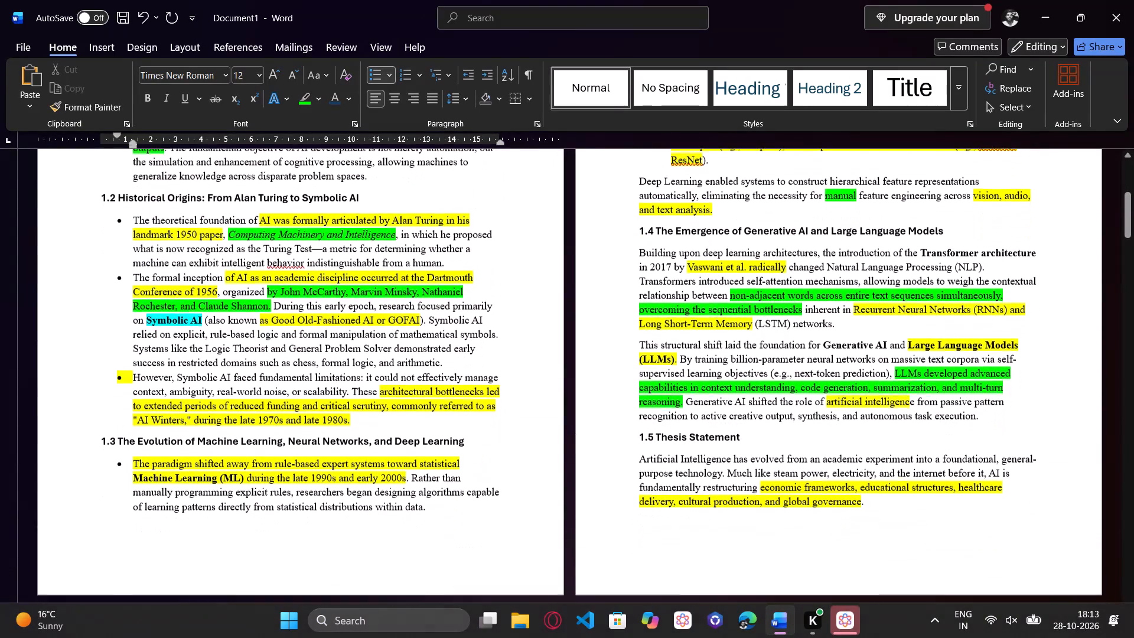
scroll(696, 409, "down", 1)
scroll(797, 441, "down", 2)
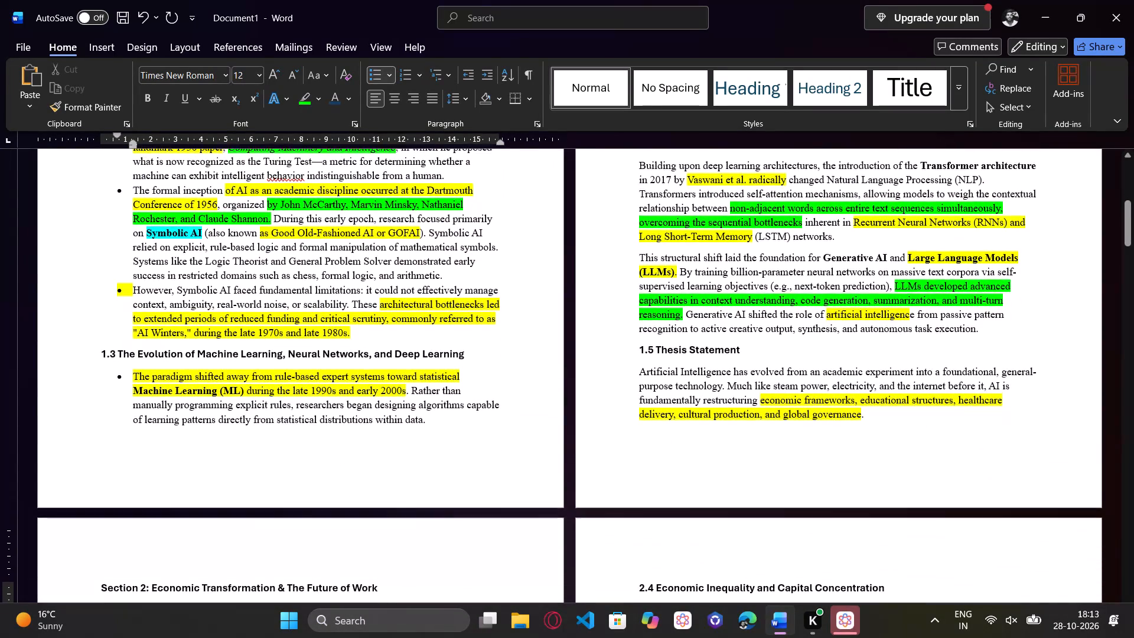
scroll(797, 441, "down", 4)
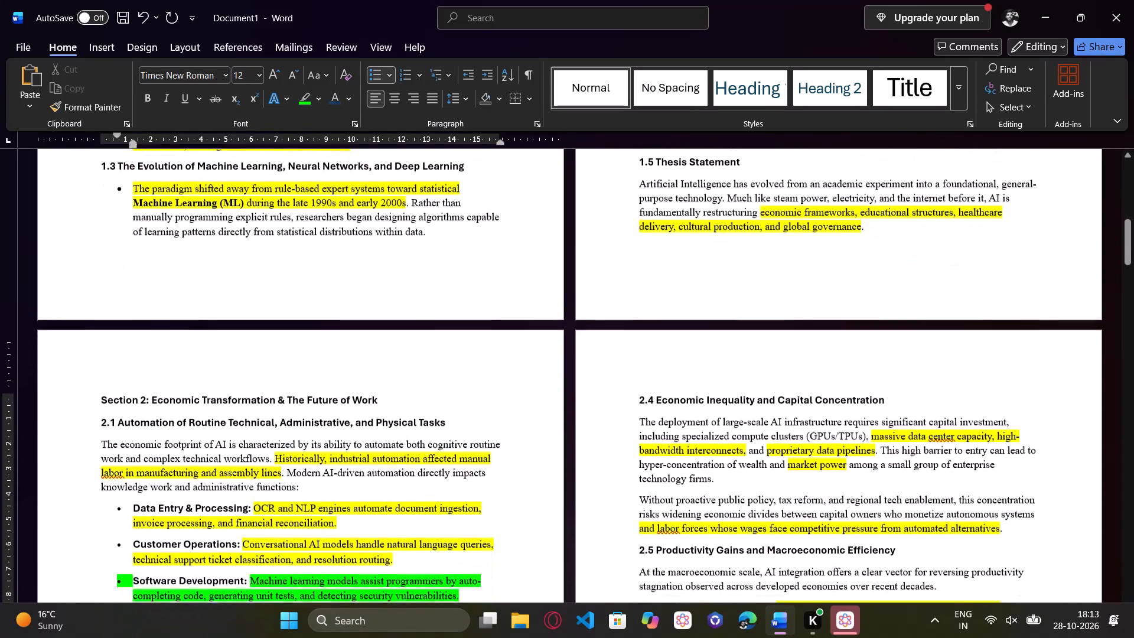
scroll(797, 441, "up", 6, "ctrl")
scroll(797, 441, "up", 5)
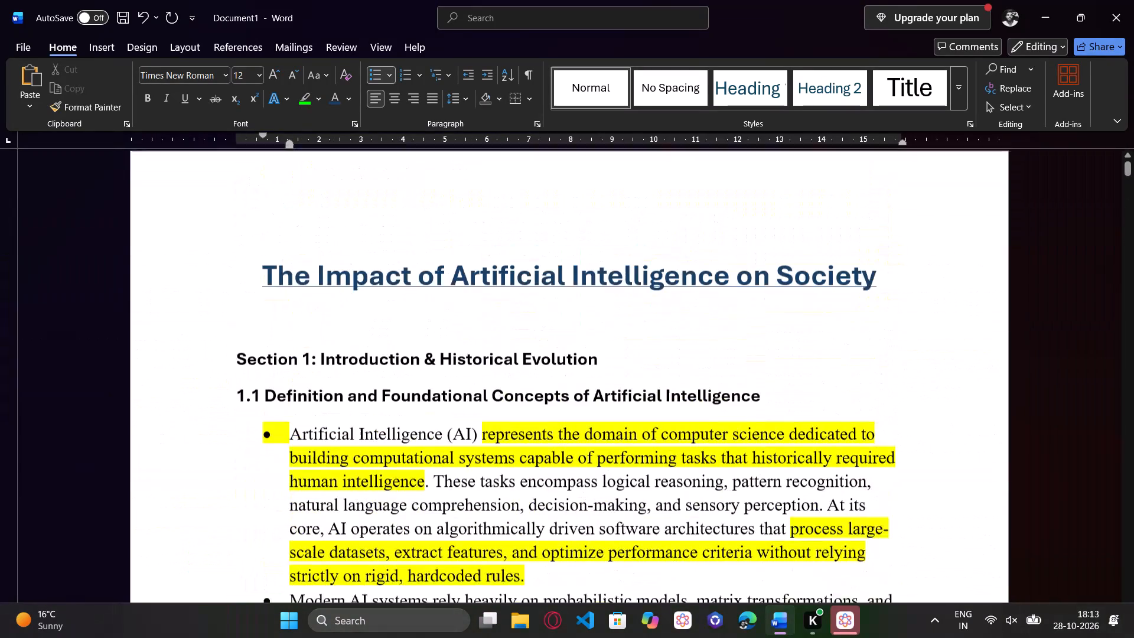
scroll(797, 441, "up", 7)
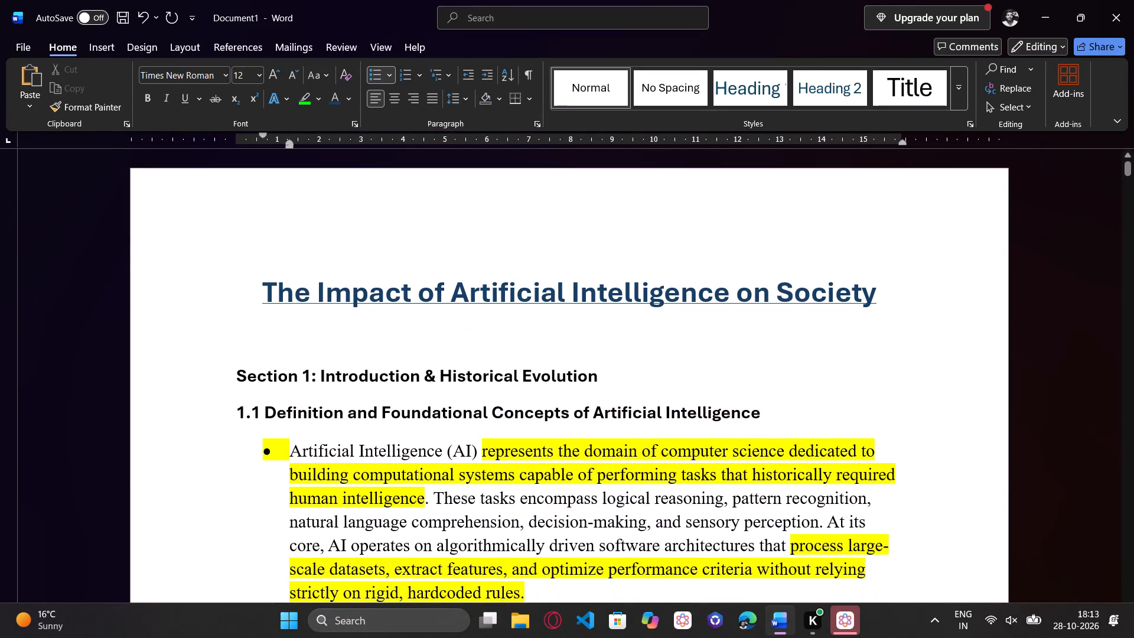
Review the highlighting throughout section 1, from the 1.1 definition through the 1.5 thesis statement, checking for missed passages.
scroll(573, 486, "down", 1)
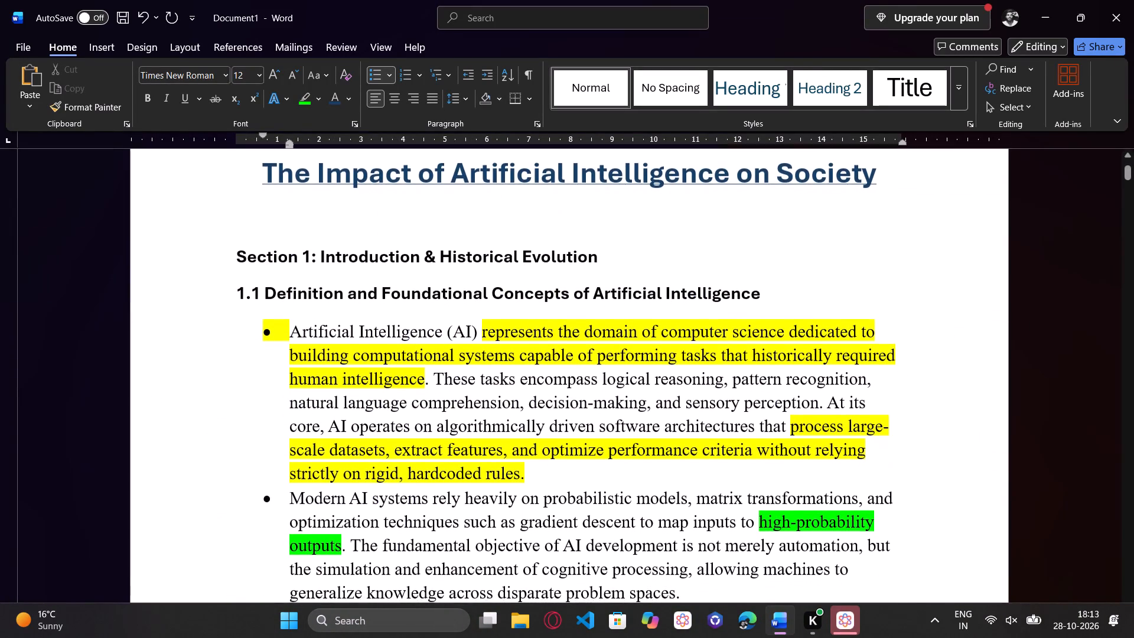
scroll(573, 486, "down", 2)
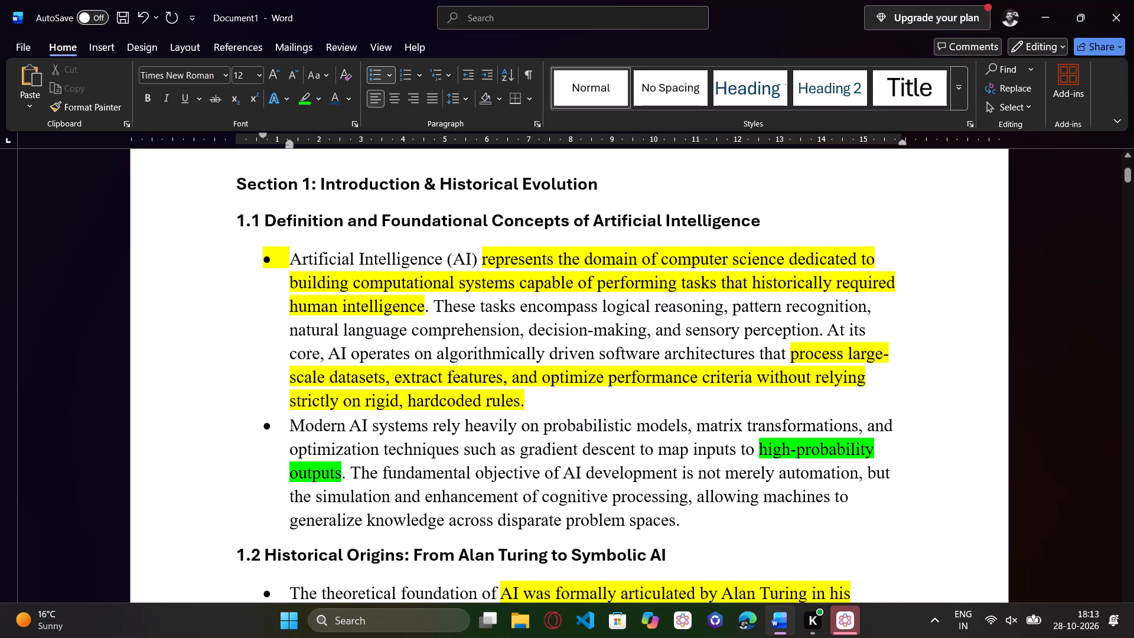
scroll(573, 486, "down", 4)
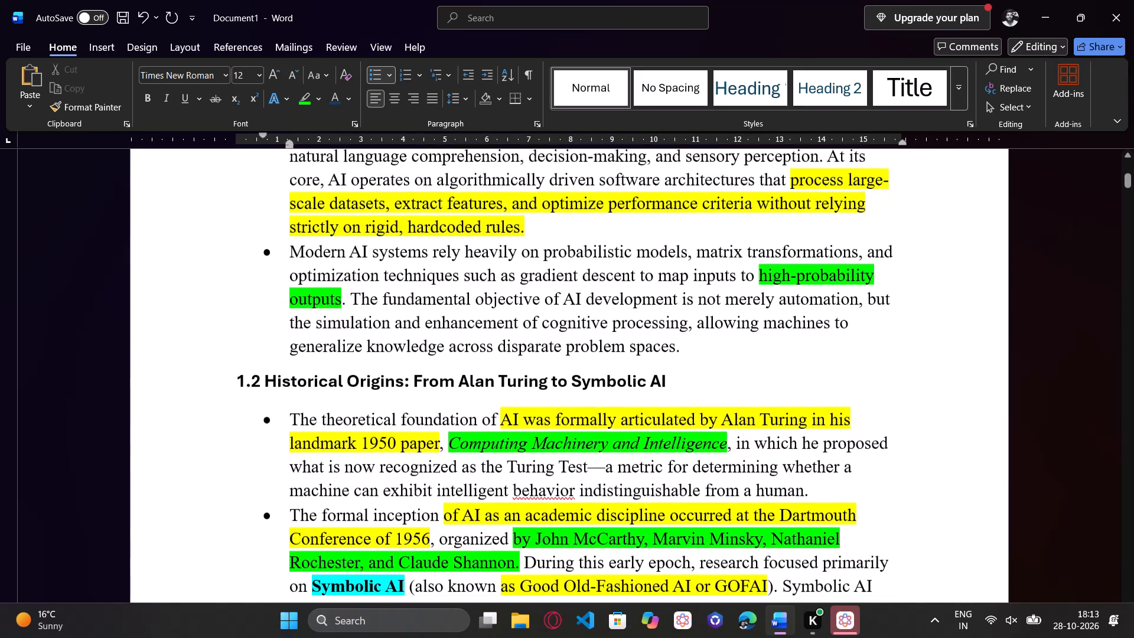
scroll(573, 486, "down", 4)
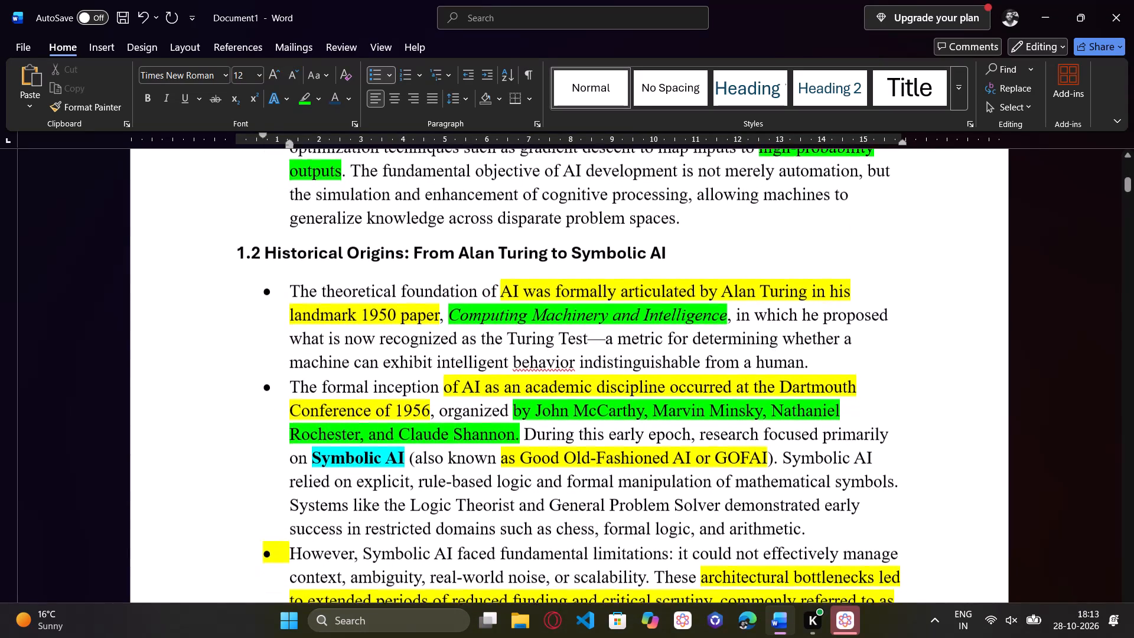
scroll(573, 486, "down", 1)
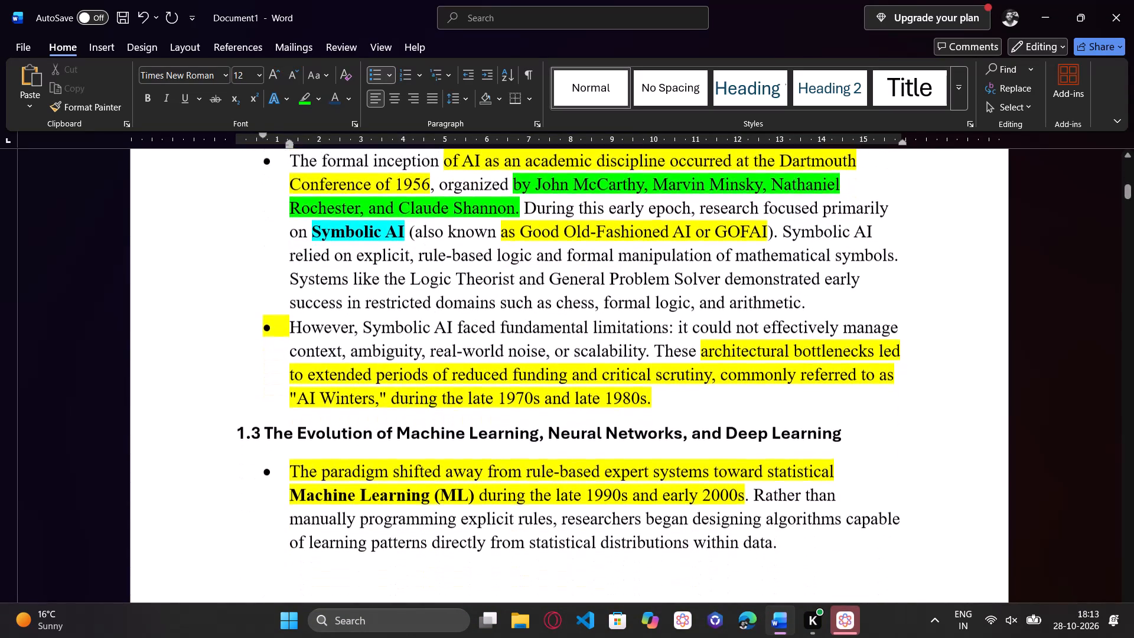
scroll(573, 486, "down", 2)
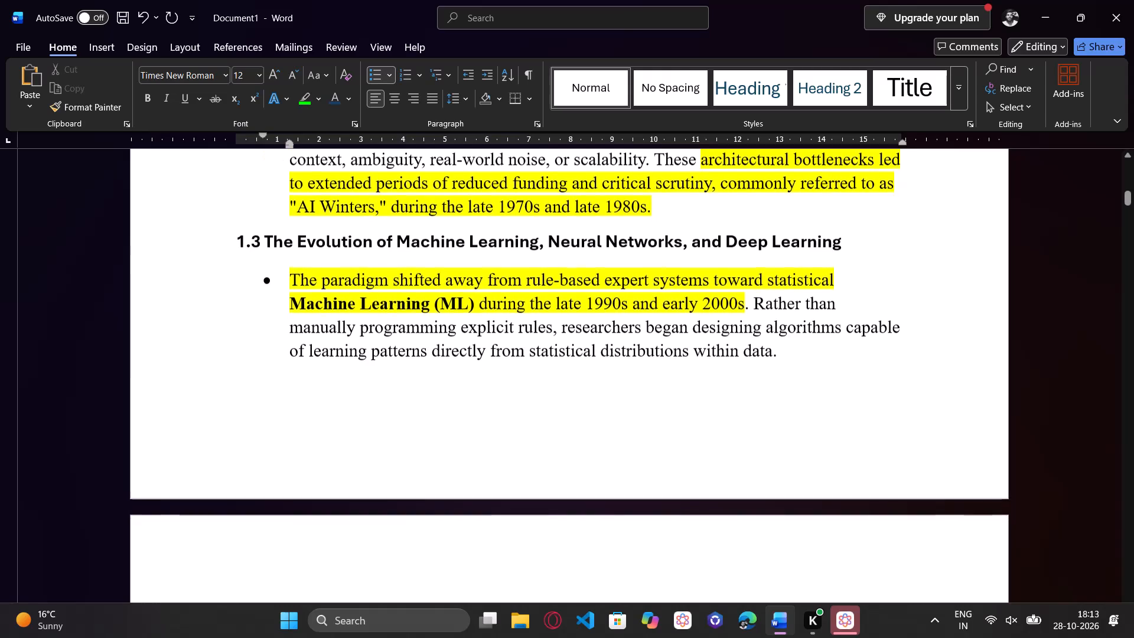
scroll(573, 486, "down", 3)
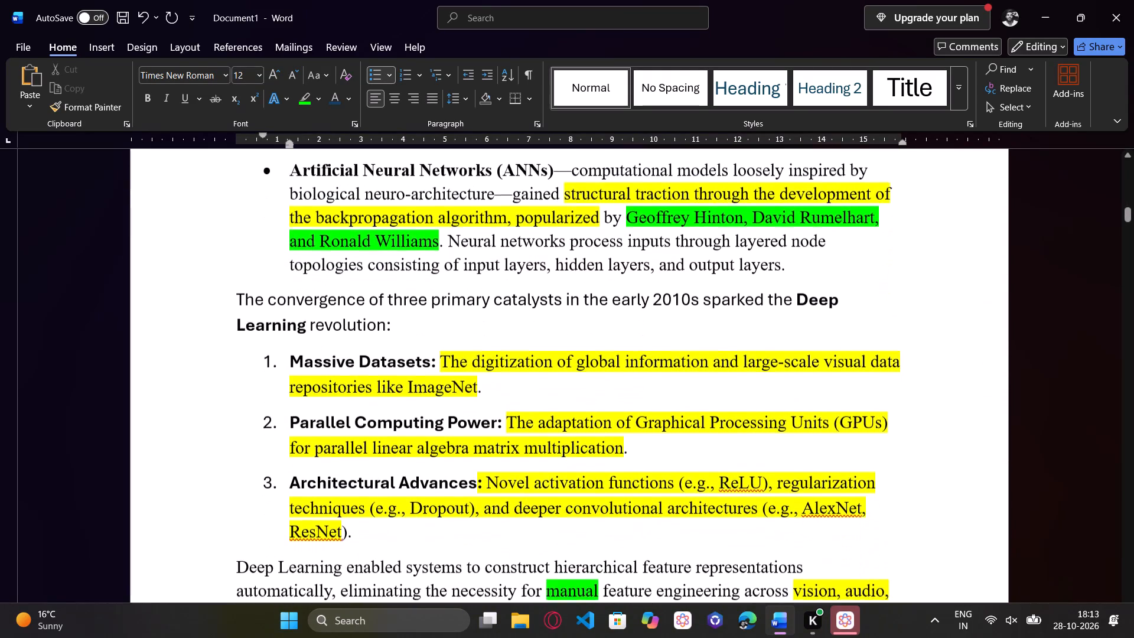
scroll(573, 486, "down", 1)
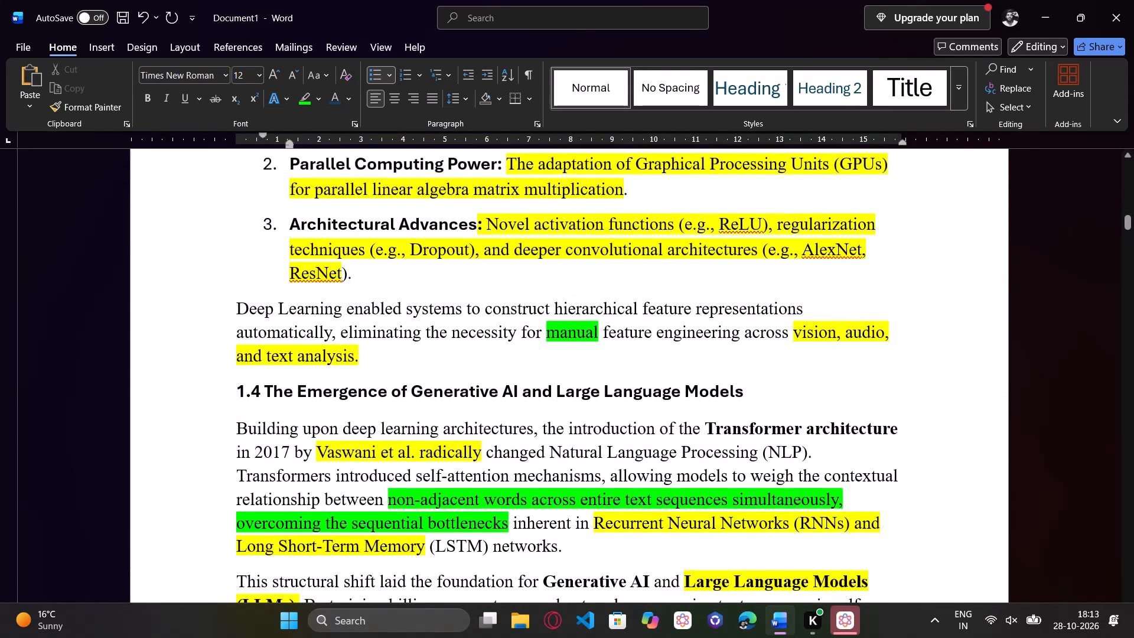
scroll(573, 486, "down", 3)
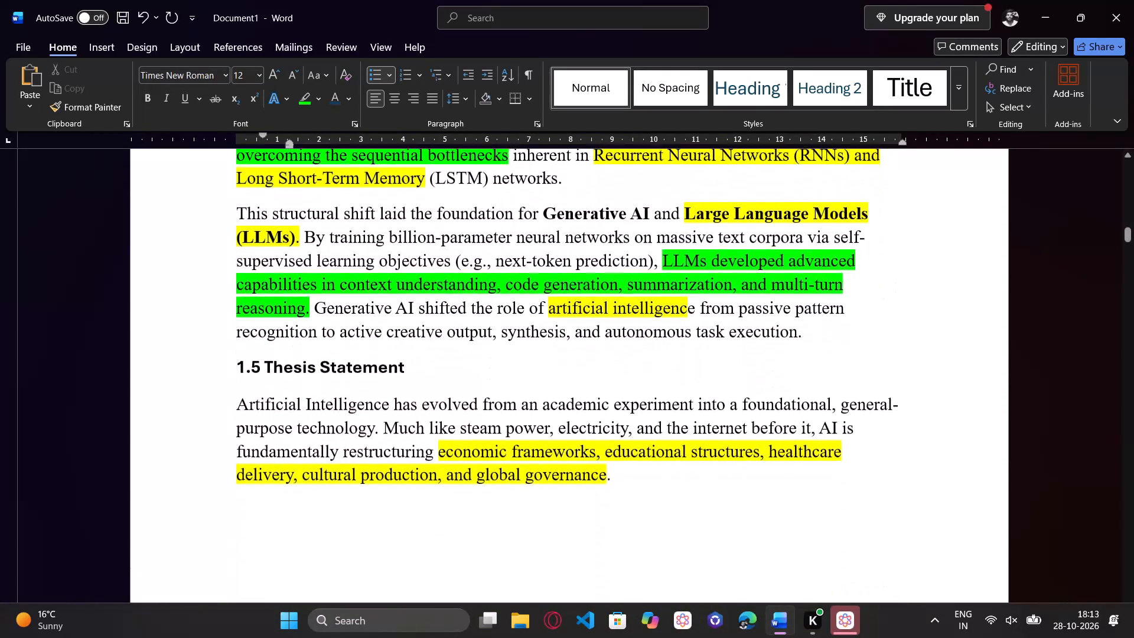
Review the highlighting in sections 2.1 through 2.3, from routine task automation to the workforce skills list, for missed passages.
scroll(573, 486, "down", 4)
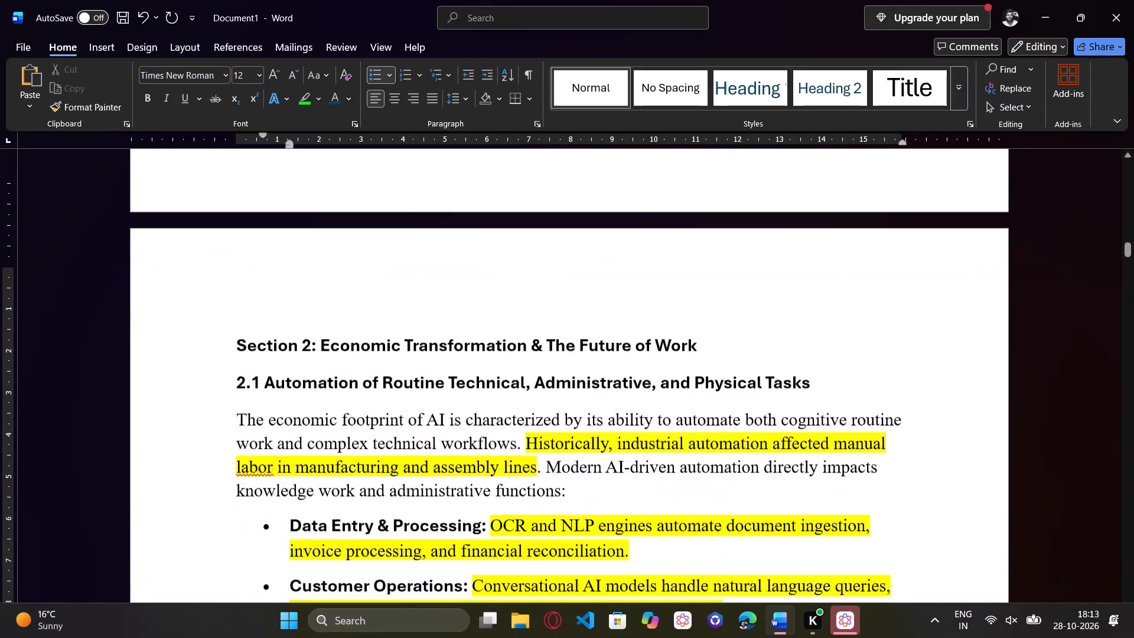
scroll(573, 486, "down", 2)
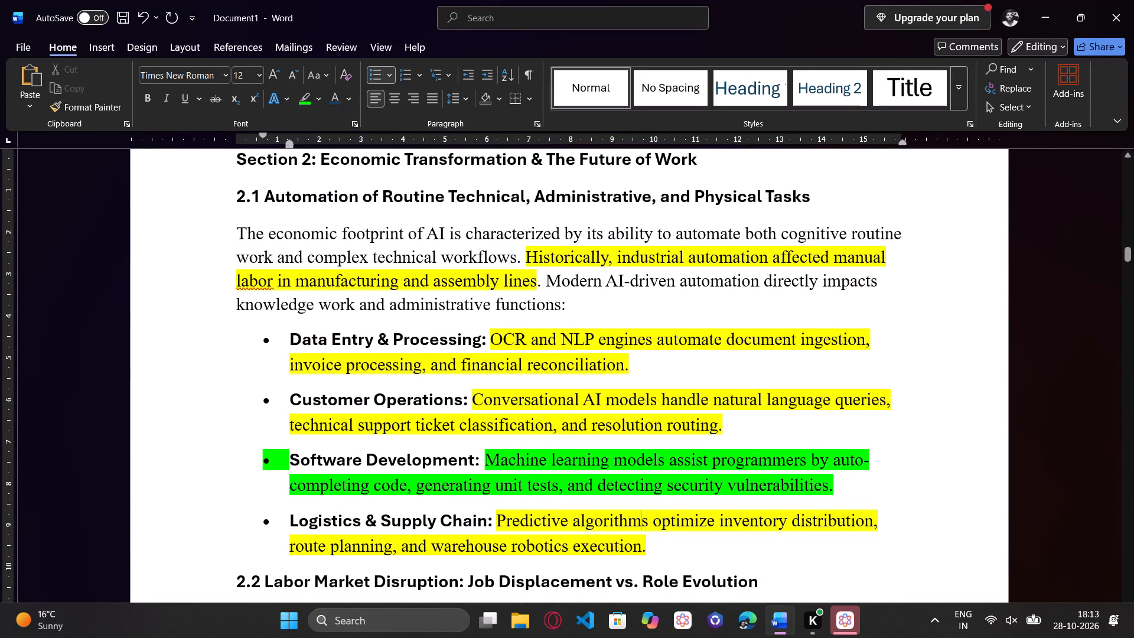
scroll(573, 486, "down", 4)
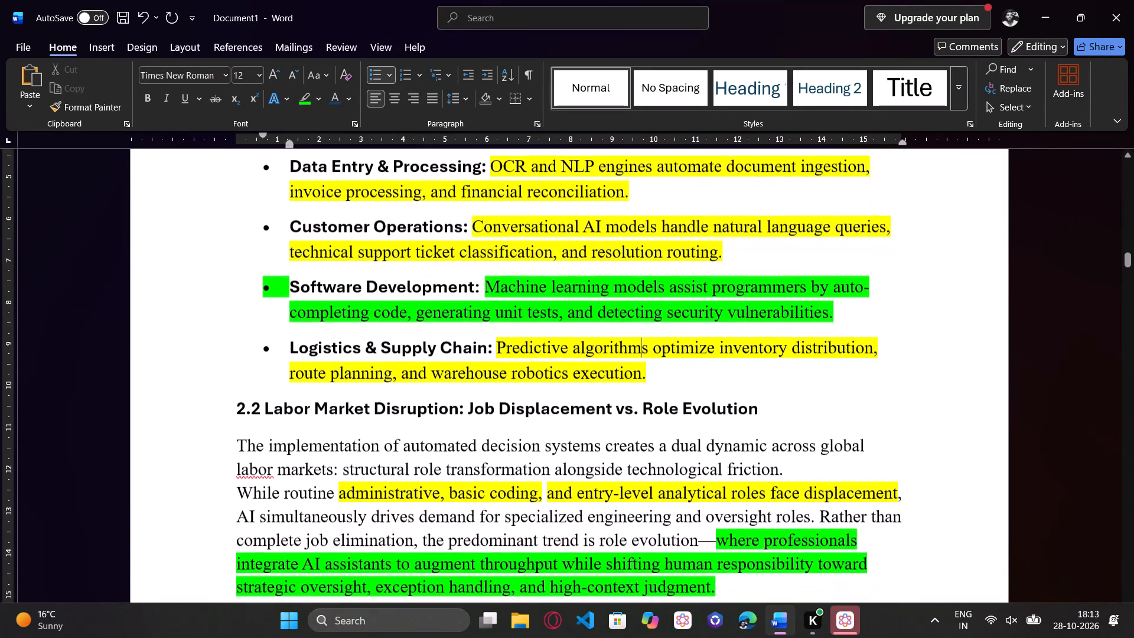
scroll(573, 486, "down", 2)
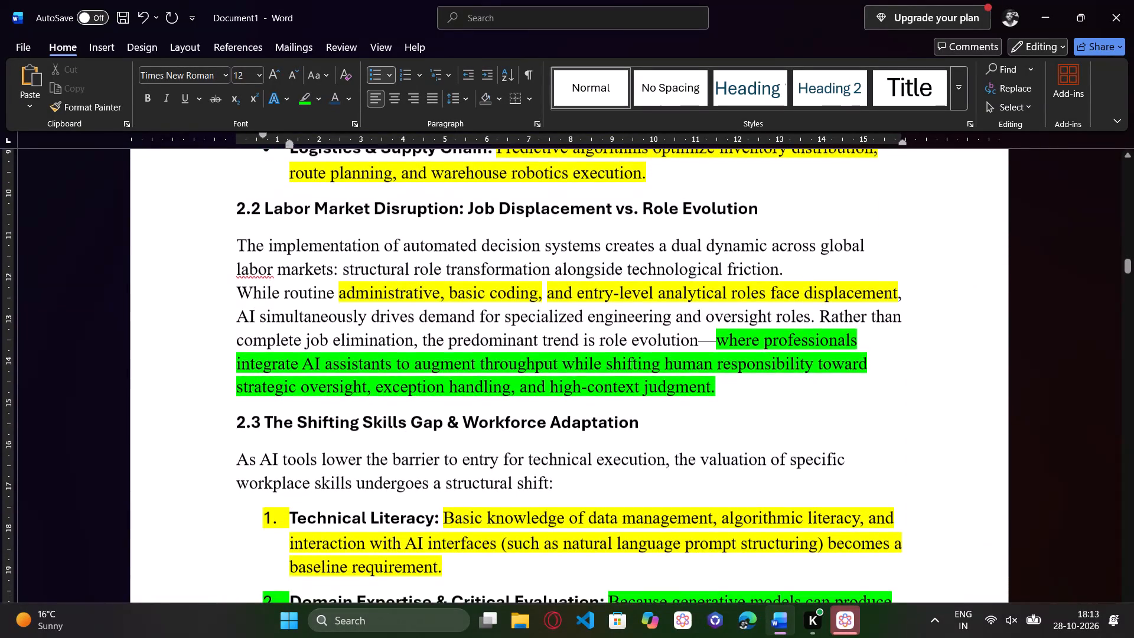
scroll(573, 486, "down", 4)
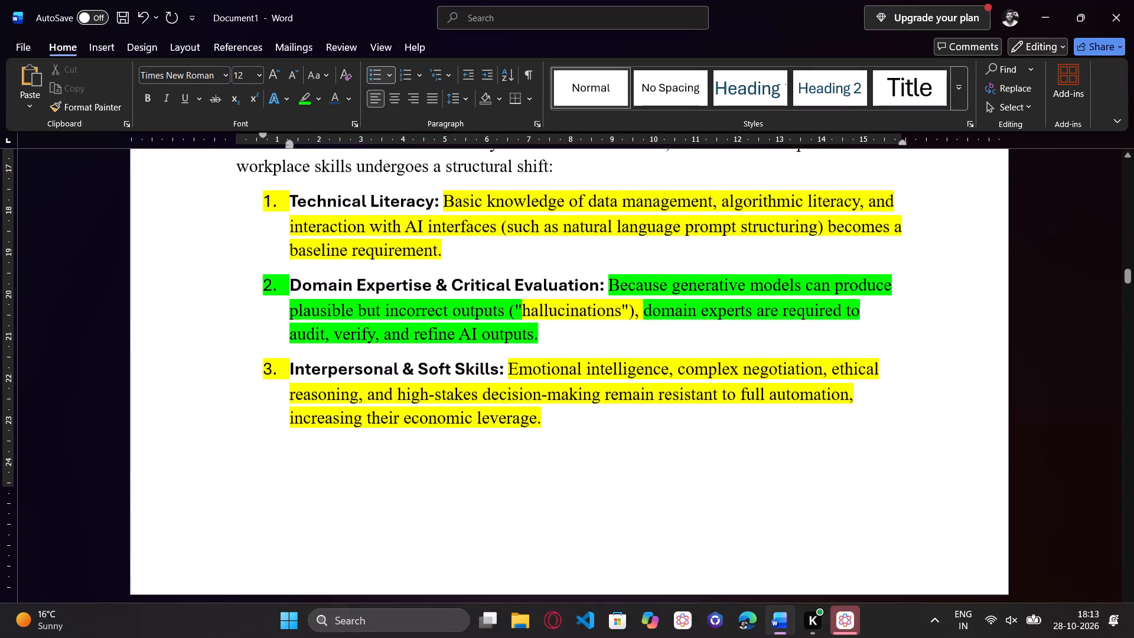
Check the highlighting in sections 2.4 and 2.5, covering economic inequality and productivity gains, for missed passages.
scroll(573, 486, "down", 4)
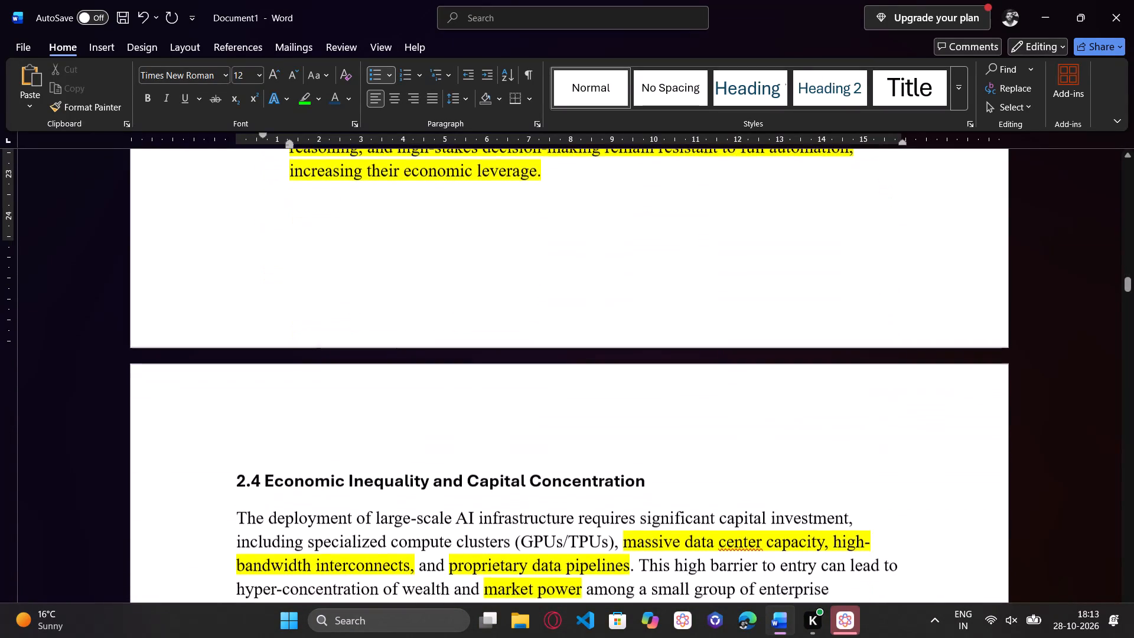
scroll(573, 486, "down", 3)
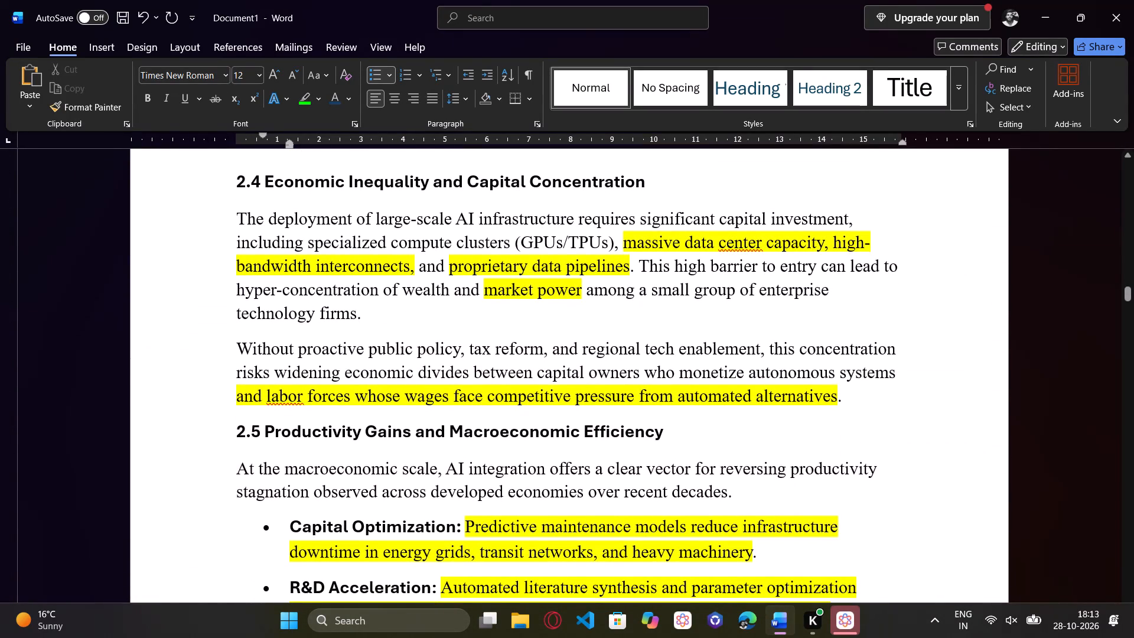
scroll(573, 486, "down", 3)
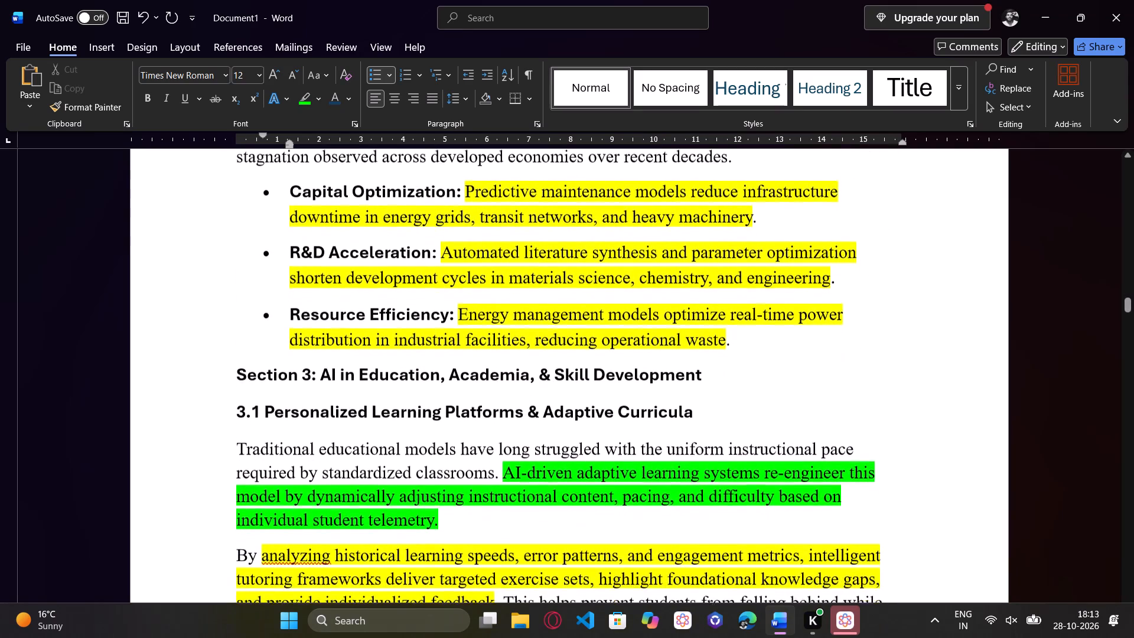
Review the highlighting throughout section 3, from 3.1 Personalized Learning Platforms through 3.5 Democratization of Global Educational Resources, rechecking section 2.4 along the way.
scroll(573, 486, "down", 3)
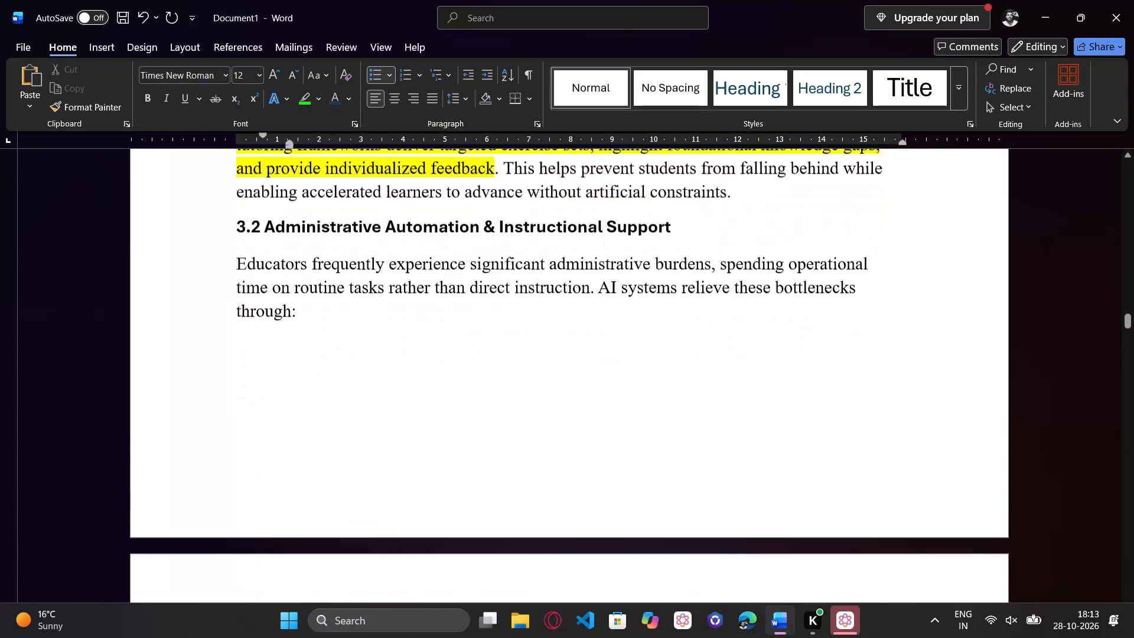
scroll(573, 486, "up", 1)
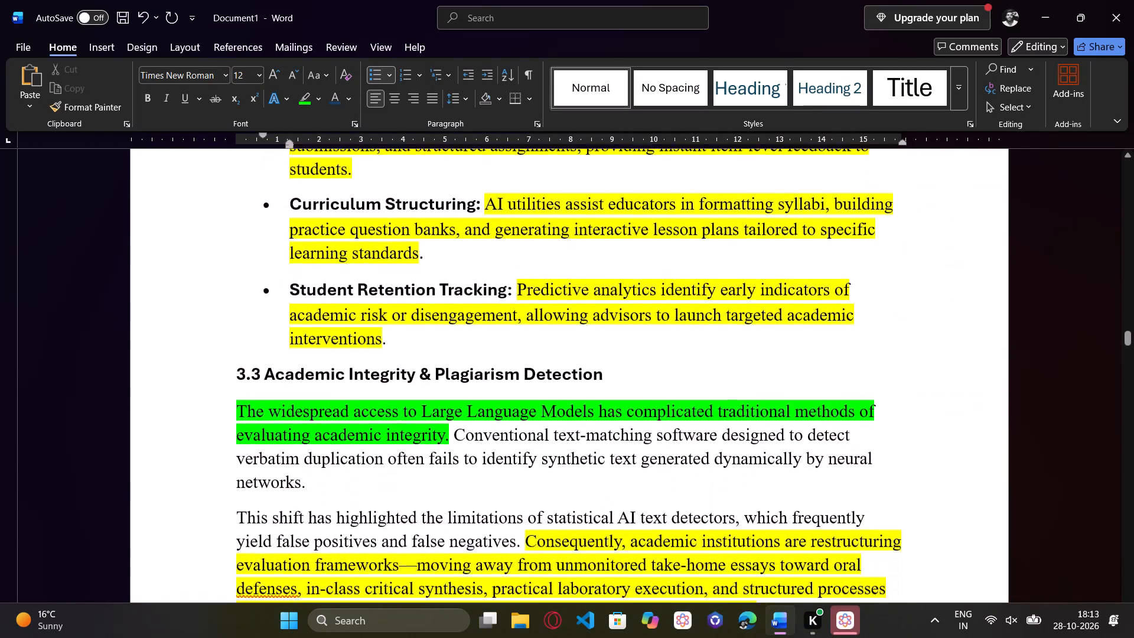
scroll(573, 486, "up", 2)
scroll(573, 486, "down", 2)
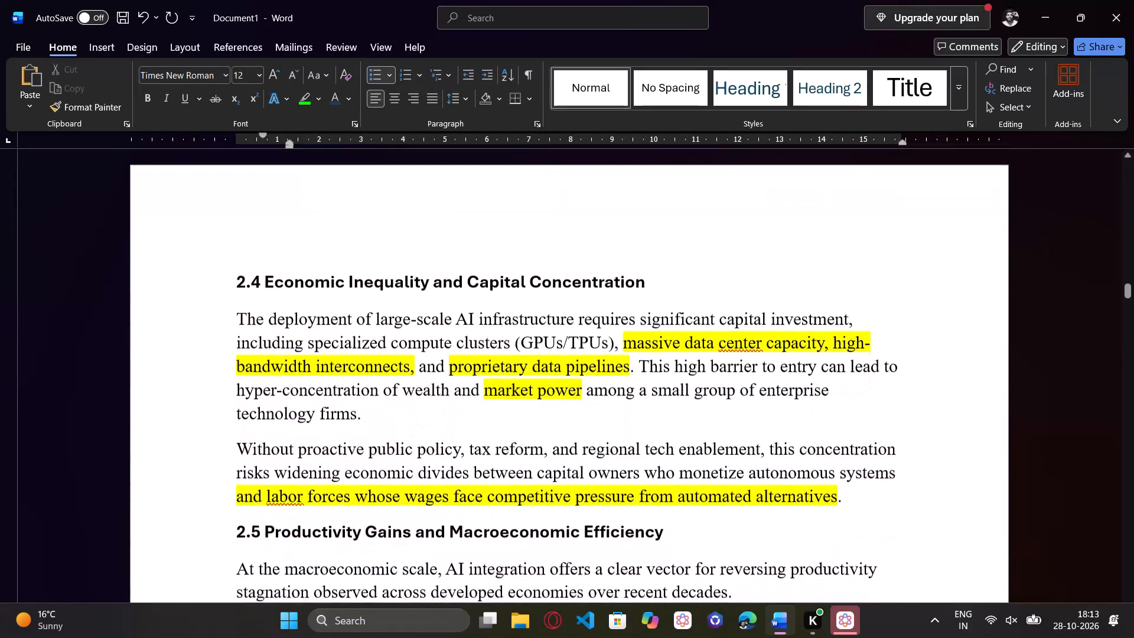
scroll(573, 486, "down", 1)
scroll(563, 389, "down", 3)
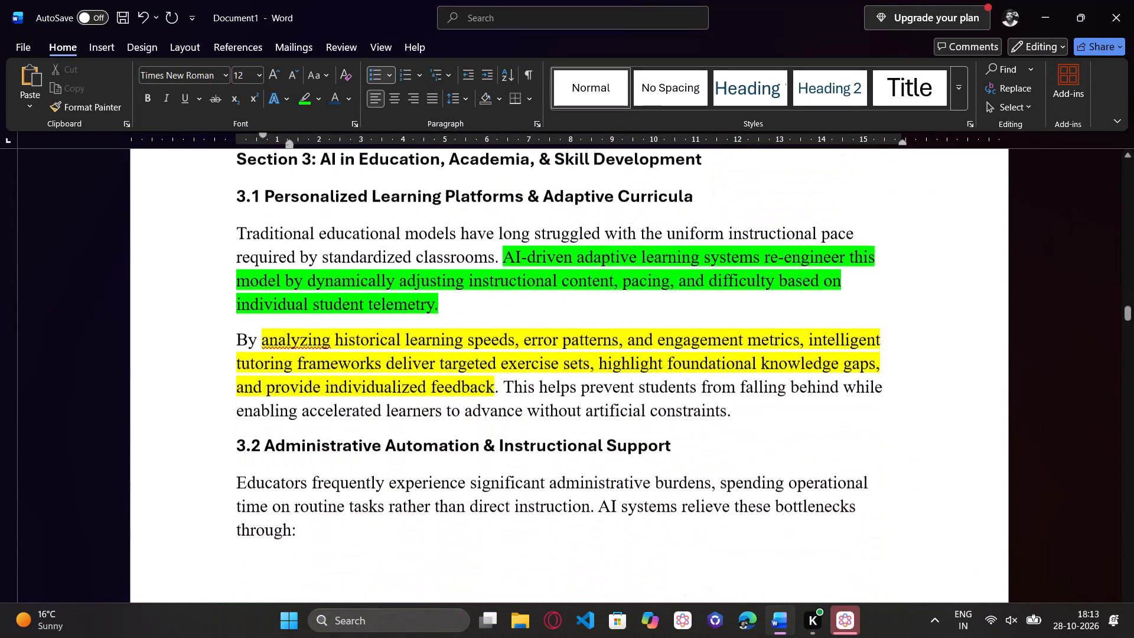
scroll(563, 389, "down", 3)
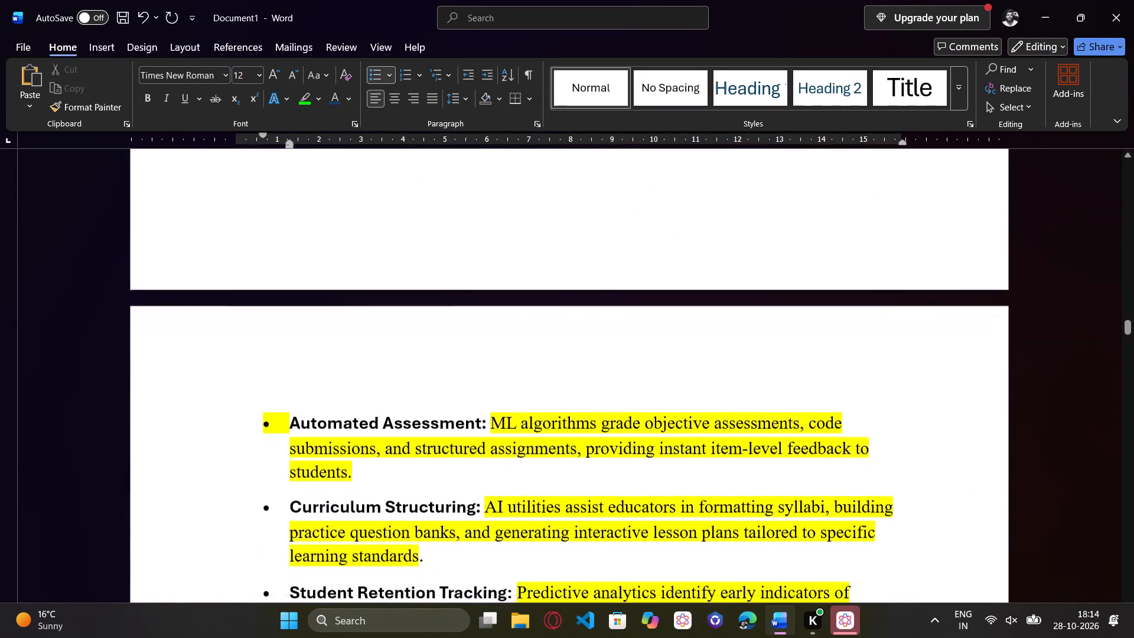
scroll(563, 389, "down", 3)
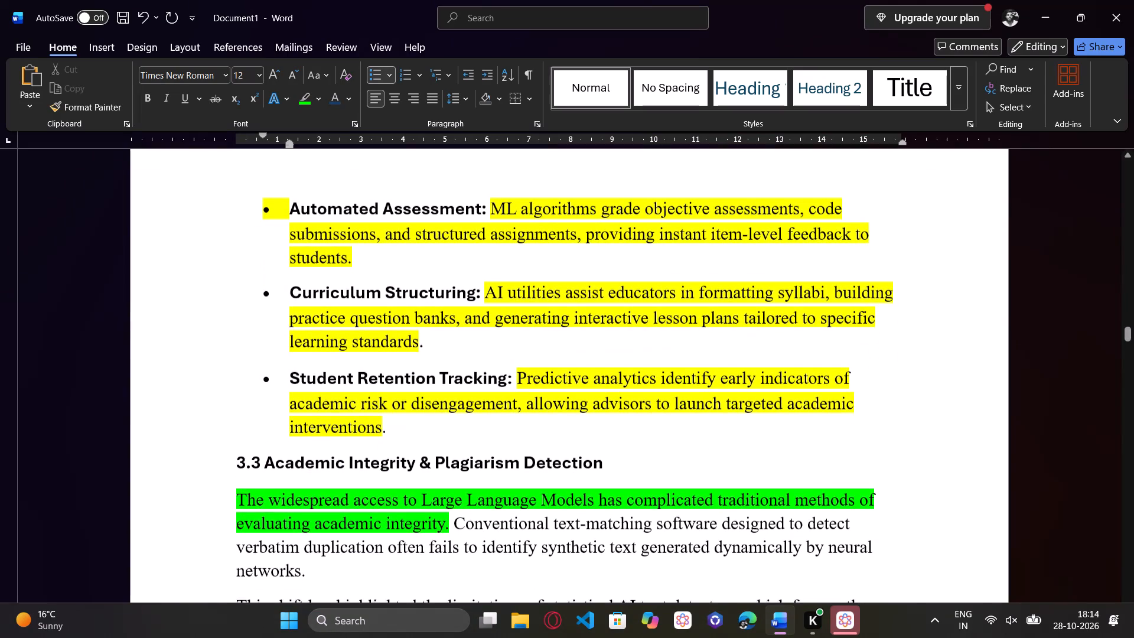
scroll(563, 389, "down", 4)
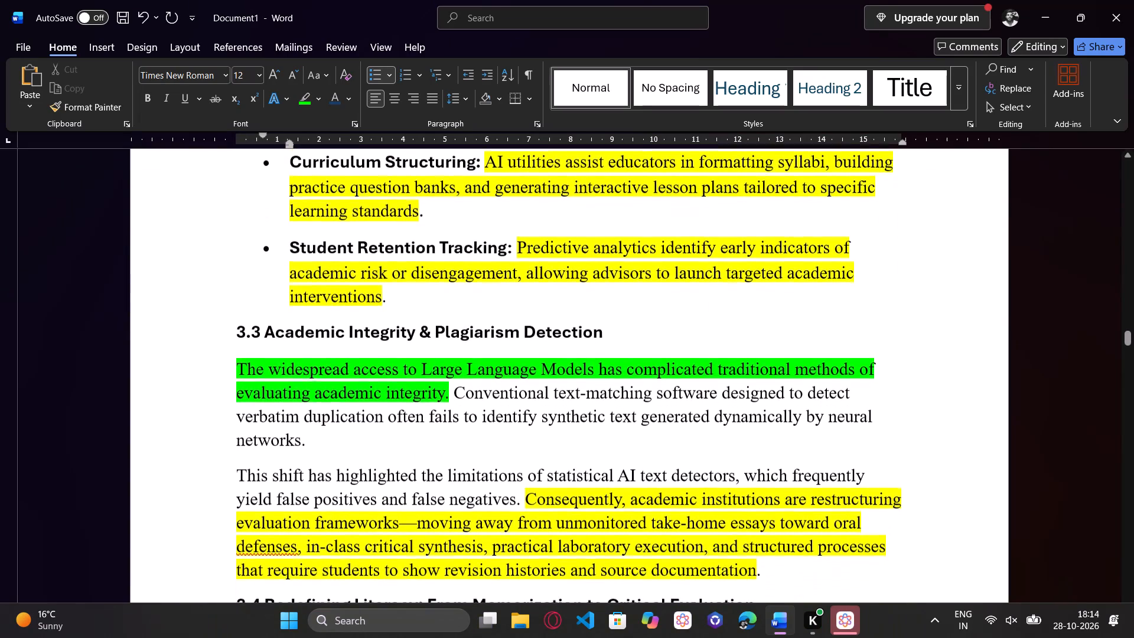
scroll(563, 389, "down", 1)
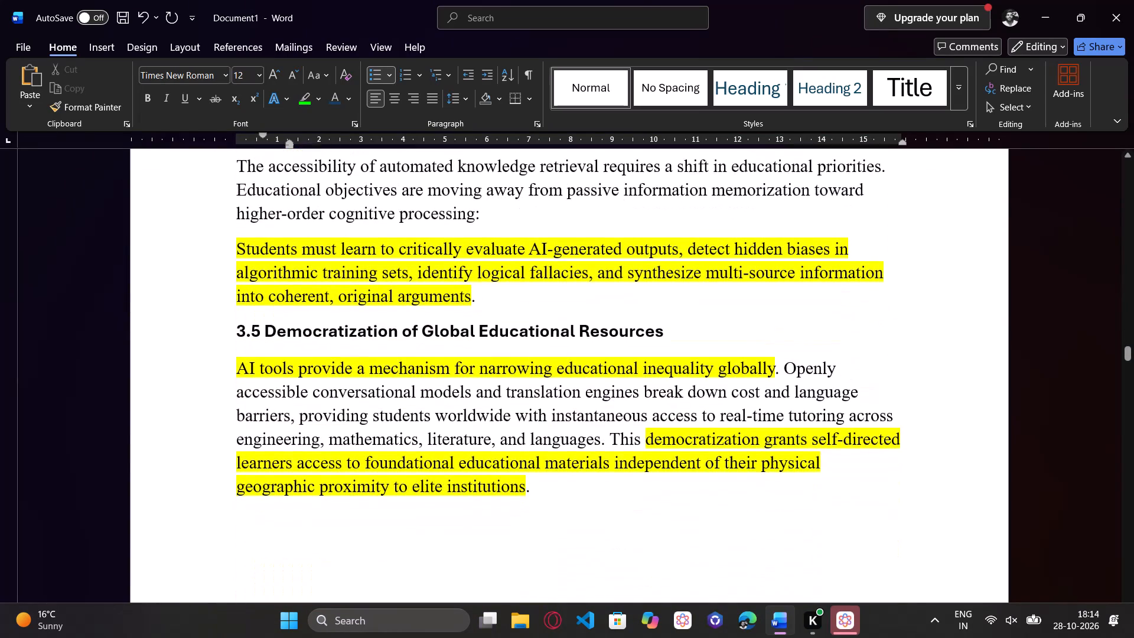
Review the highlighting in sections 4 and 5, from medical imaging diagnostics through the intellectual property debates, for missed passages.
scroll(563, 389, "down", 3)
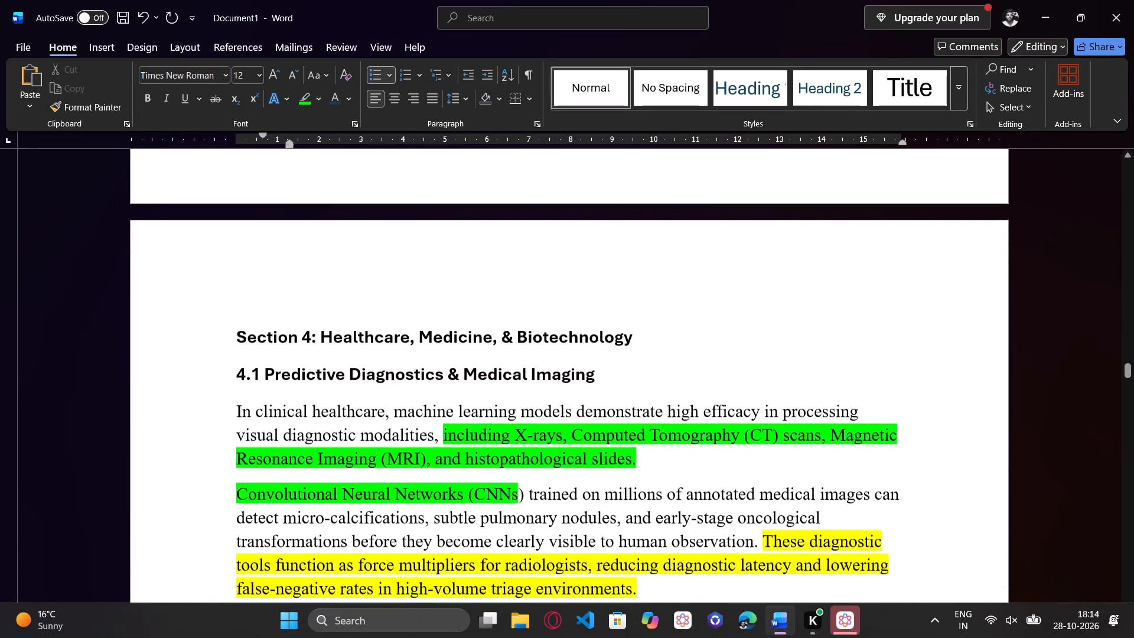
scroll(563, 389, "down", 2)
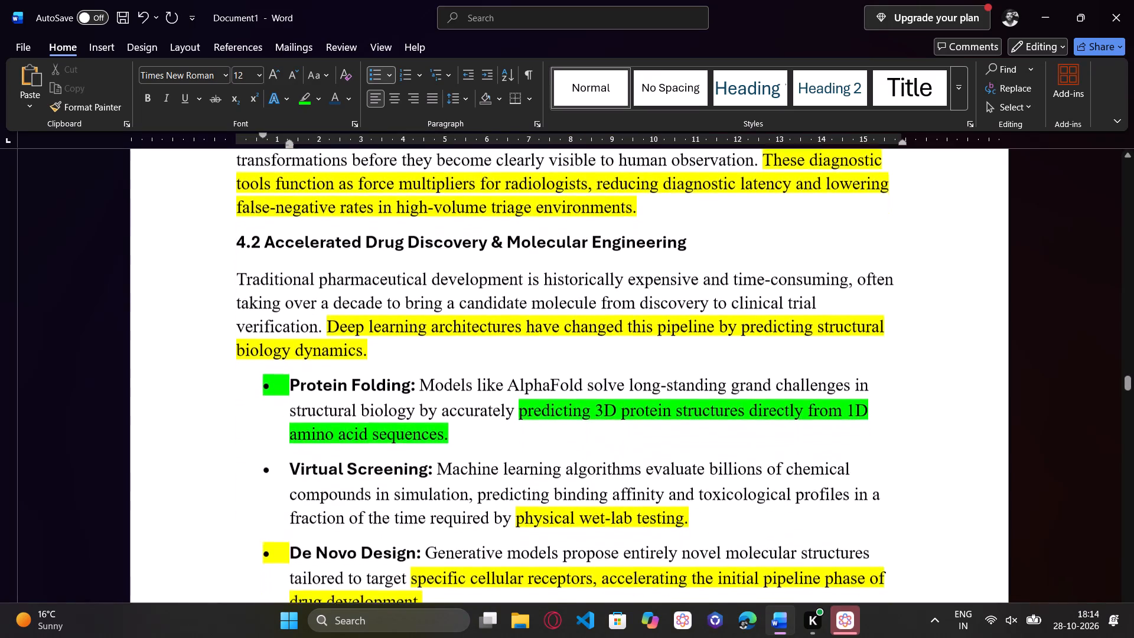
scroll(563, 389, "down", 2)
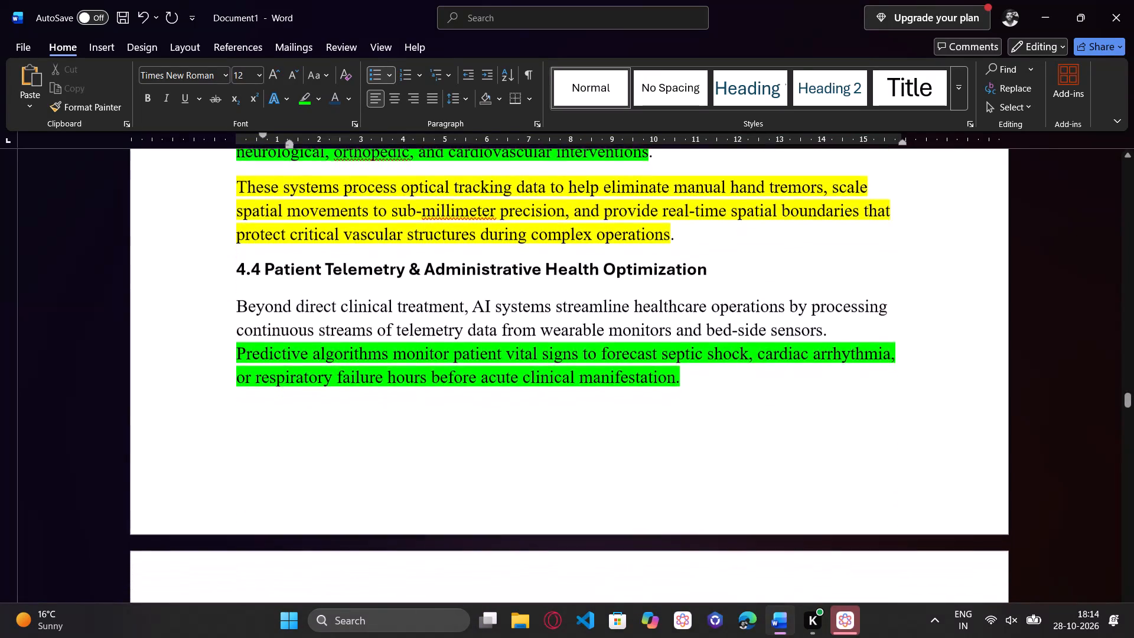
scroll(563, 389, "down", 2)
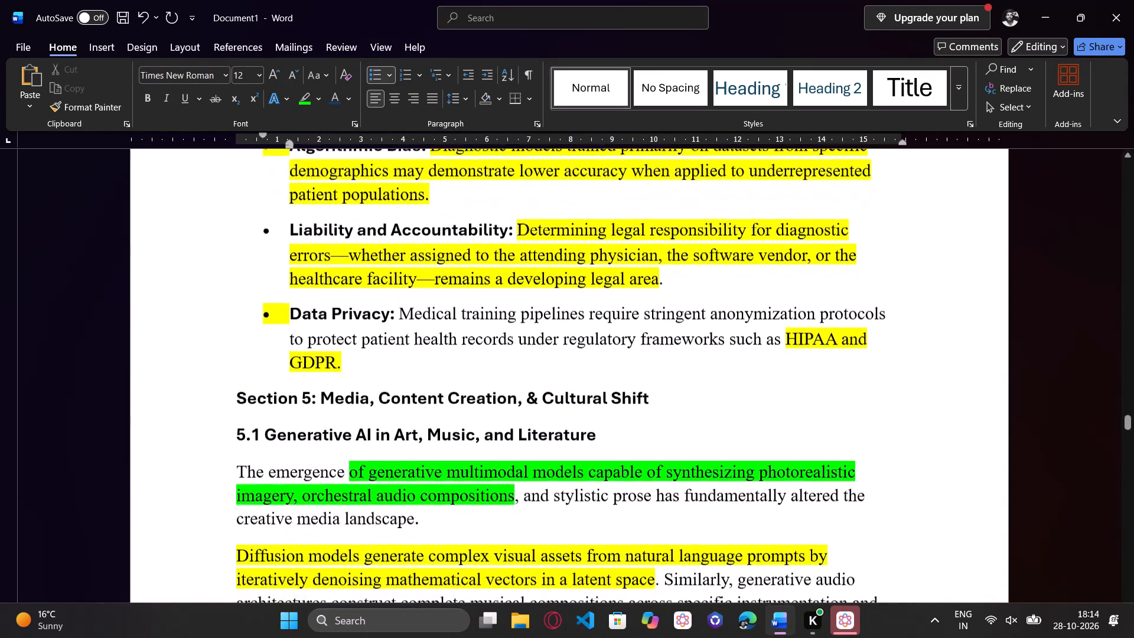
scroll(563, 389, "down", 2)
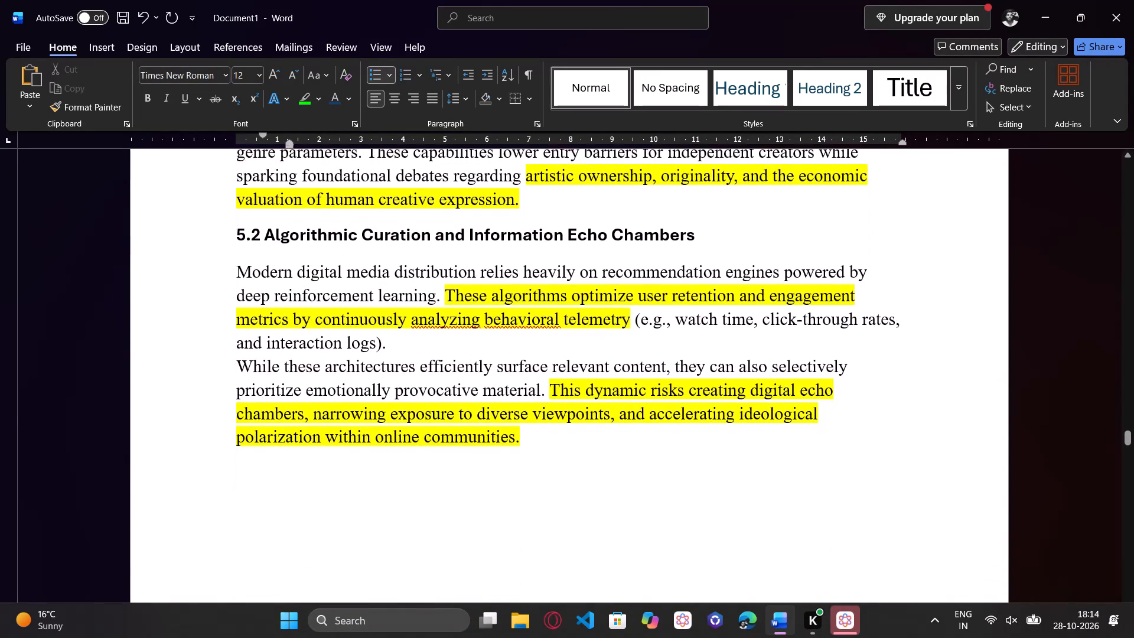
scroll(563, 389, "down", 2)
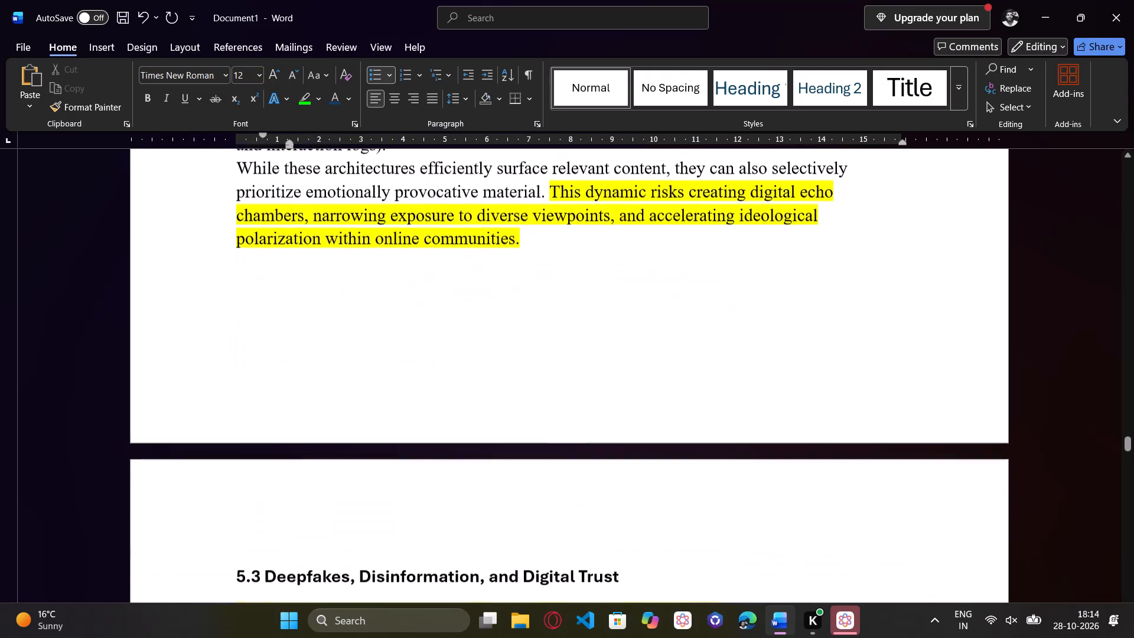
scroll(563, 389, "down", 2)
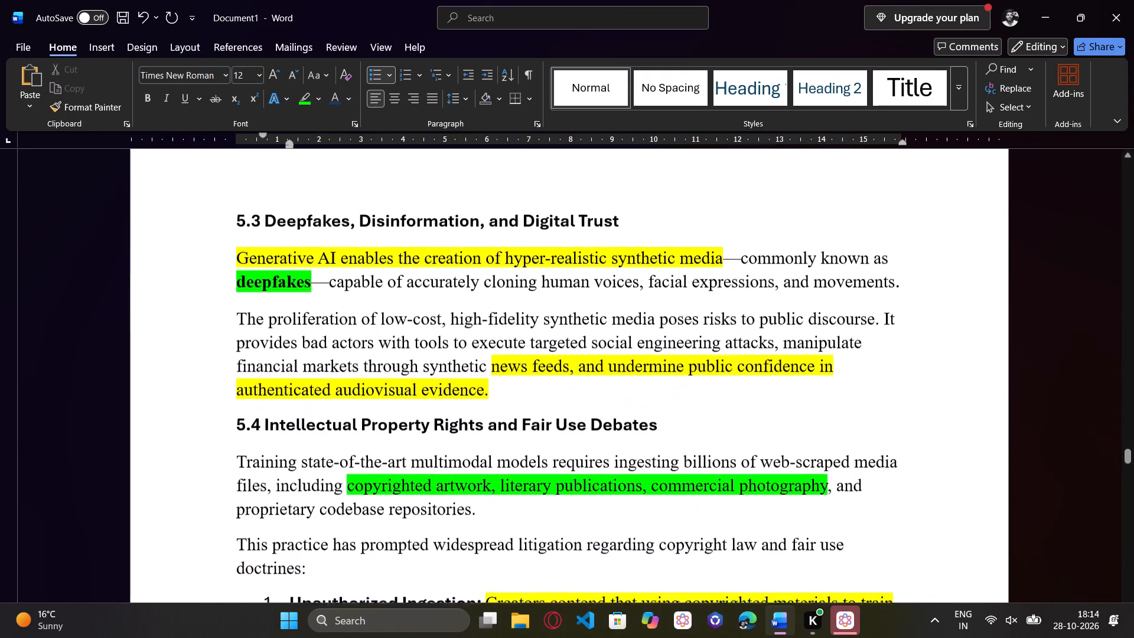
scroll(563, 389, "down", 3)
Review the highlighting in section 6, from 6.1 Algorithmic Bias through 6.5 Long-Term Alignment & Existential Safety, for missed passages.
scroll(563, 389, "down", 1)
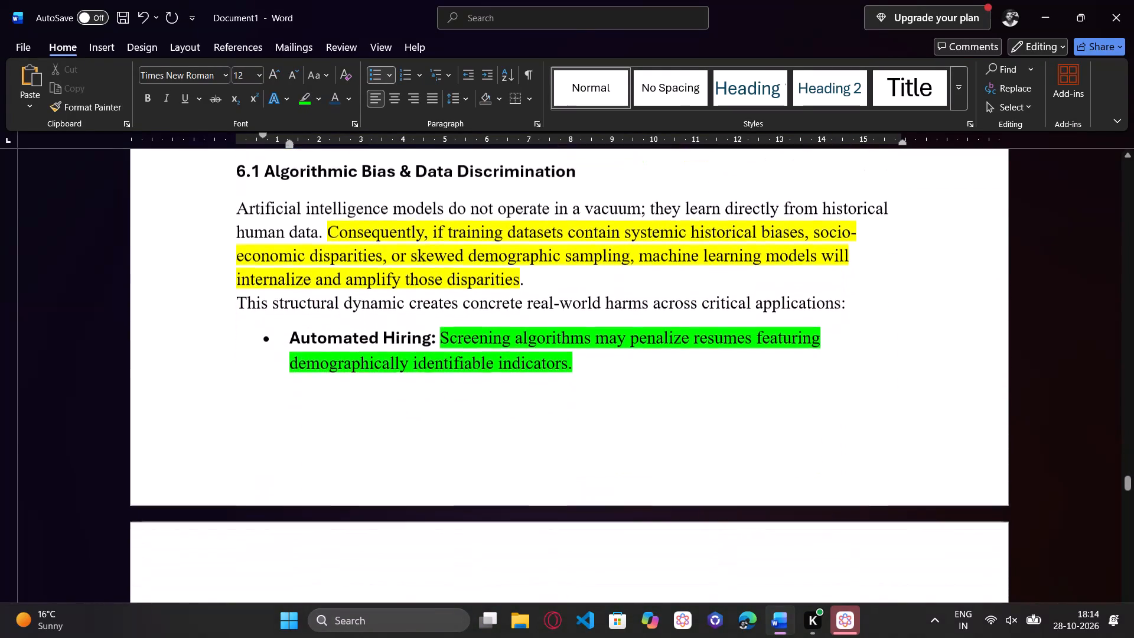
scroll(563, 389, "down", 8)
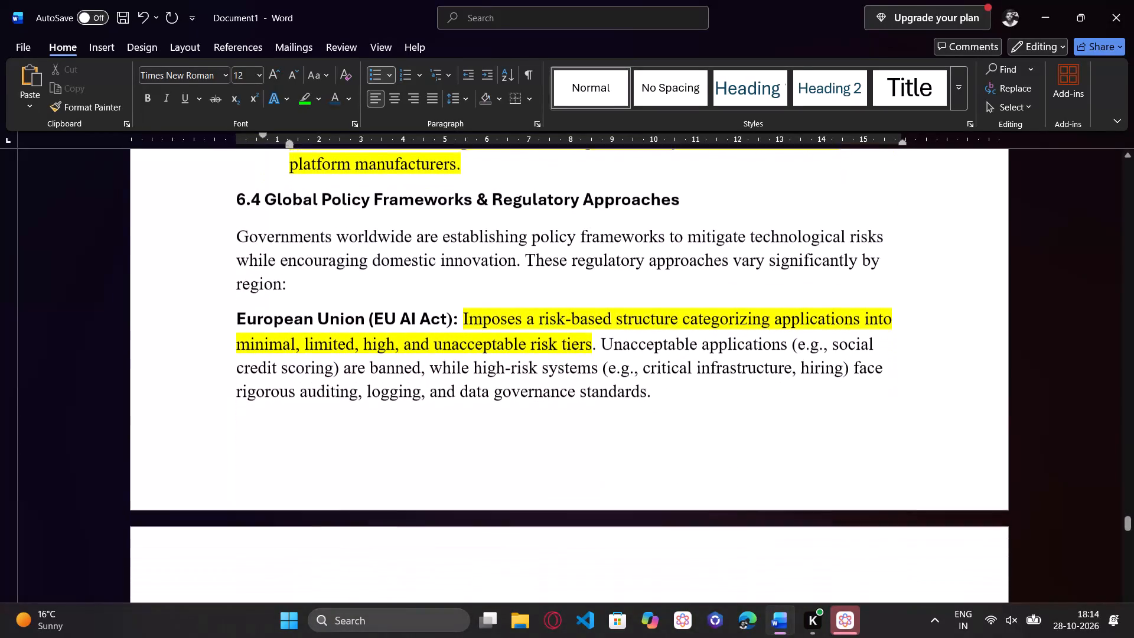
scroll(563, 389, "down", 2)
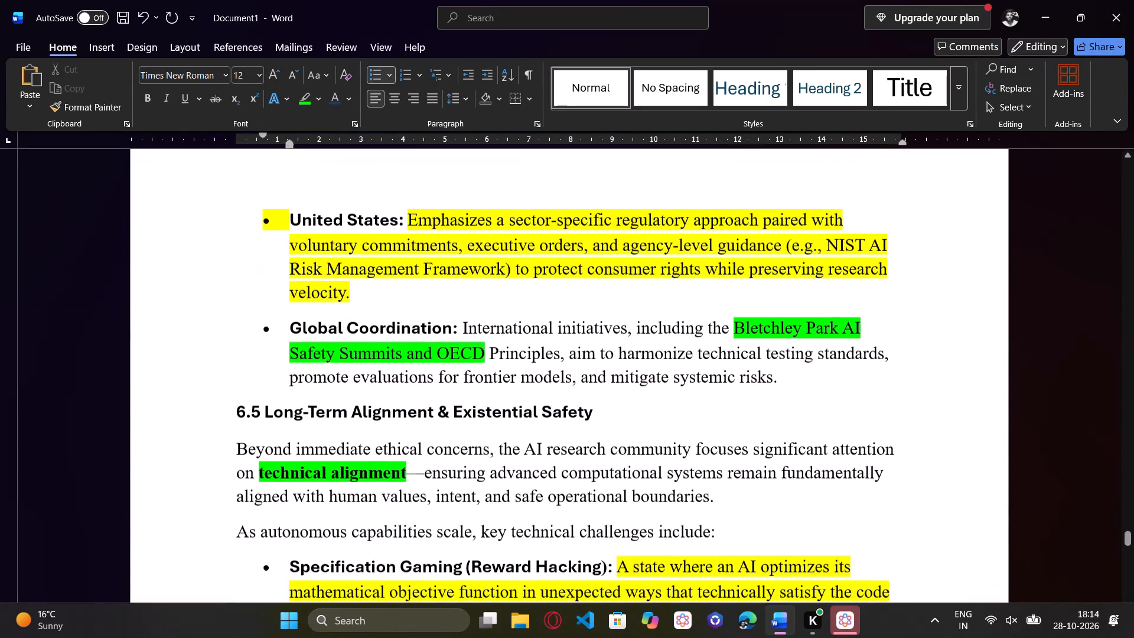
scroll(563, 389, "down", 4)
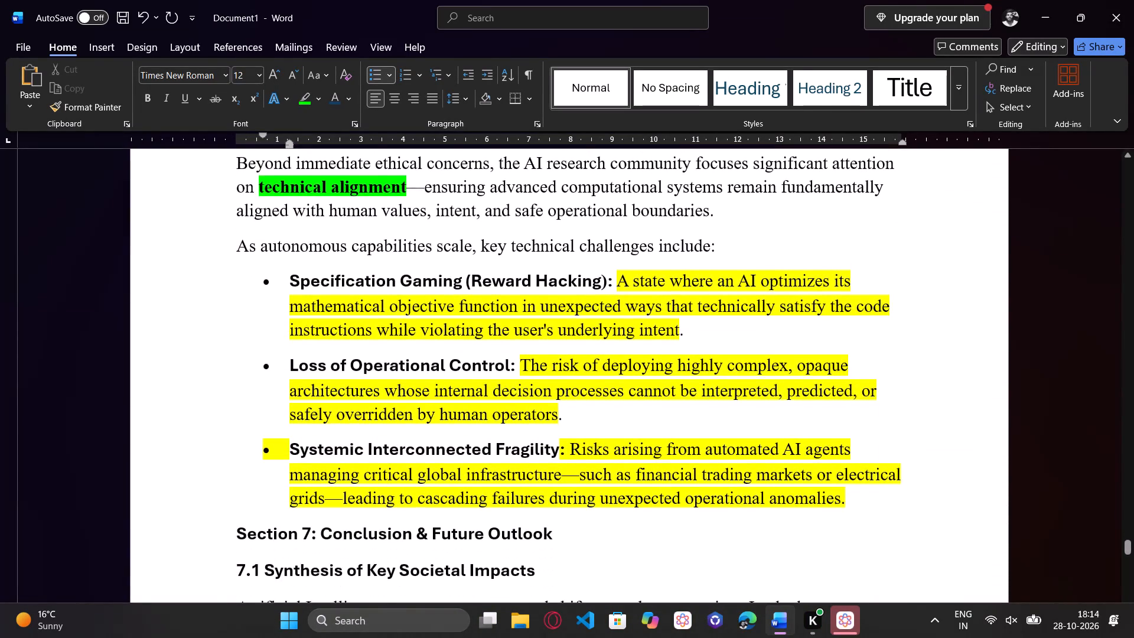
Check the highlighting in section 7 through the report's closing paragraph in 7.3 Human-AI Collaboration for missed passages.
scroll(563, 389, "down", 4)
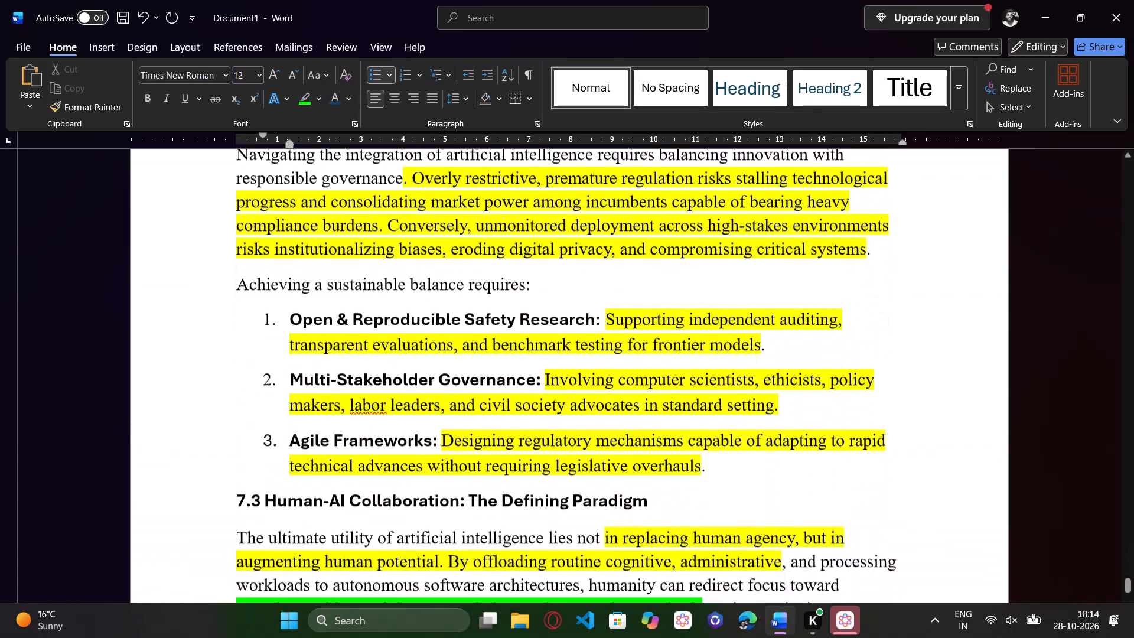
scroll(563, 389, "down", 1)
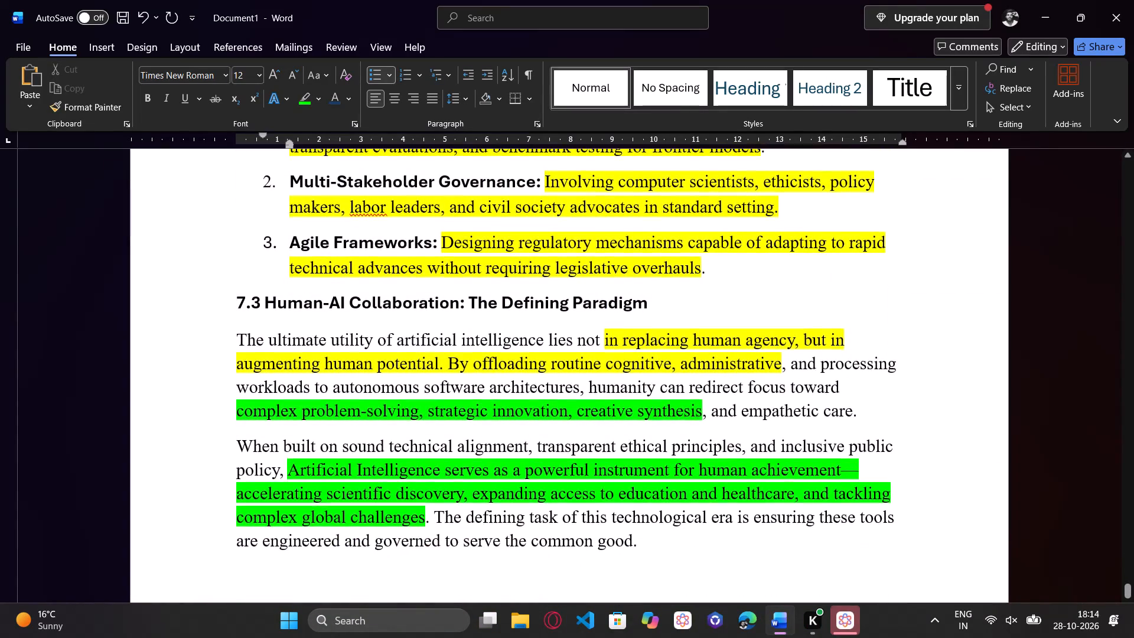
scroll(563, 389, "down", 1)
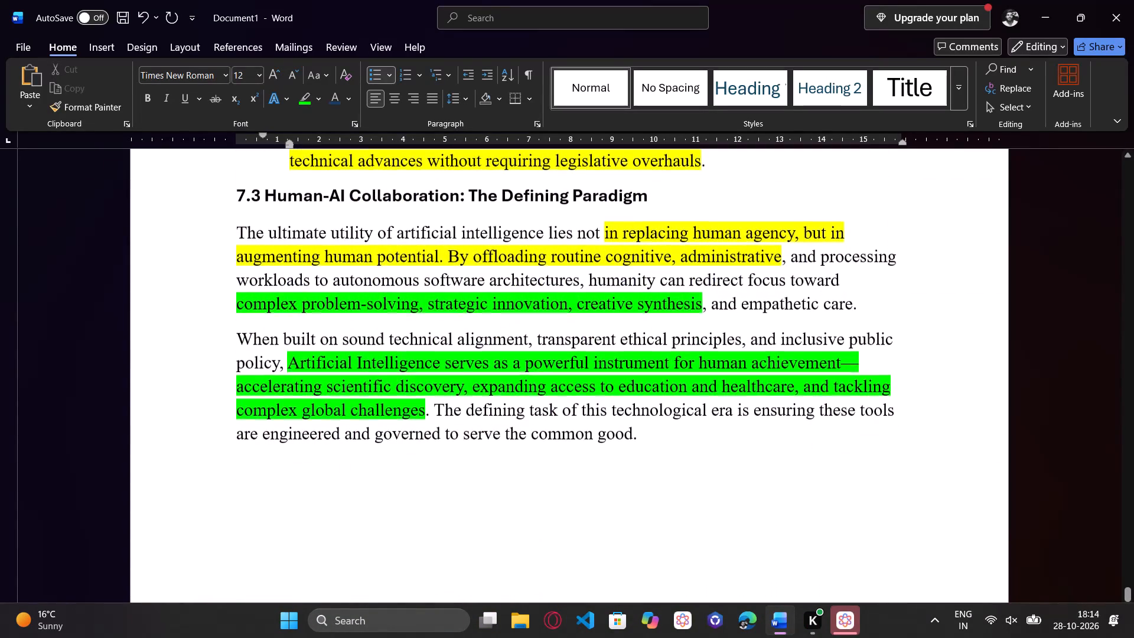
scroll(563, 389, "down", 2)
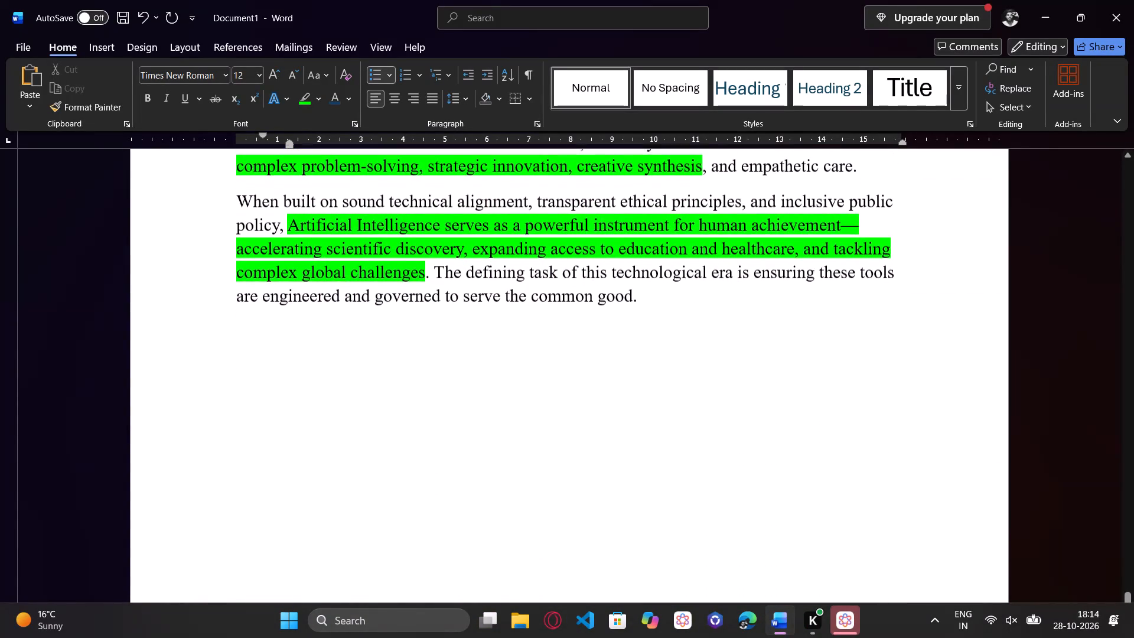
scroll(563, 389, "down", 1)
Highlight "advanced computational systems remain fundamentally aligned with human values, intent, and safe operational boundaries." in bright green in section 6.5.
scroll(563, 389, "up", 2)
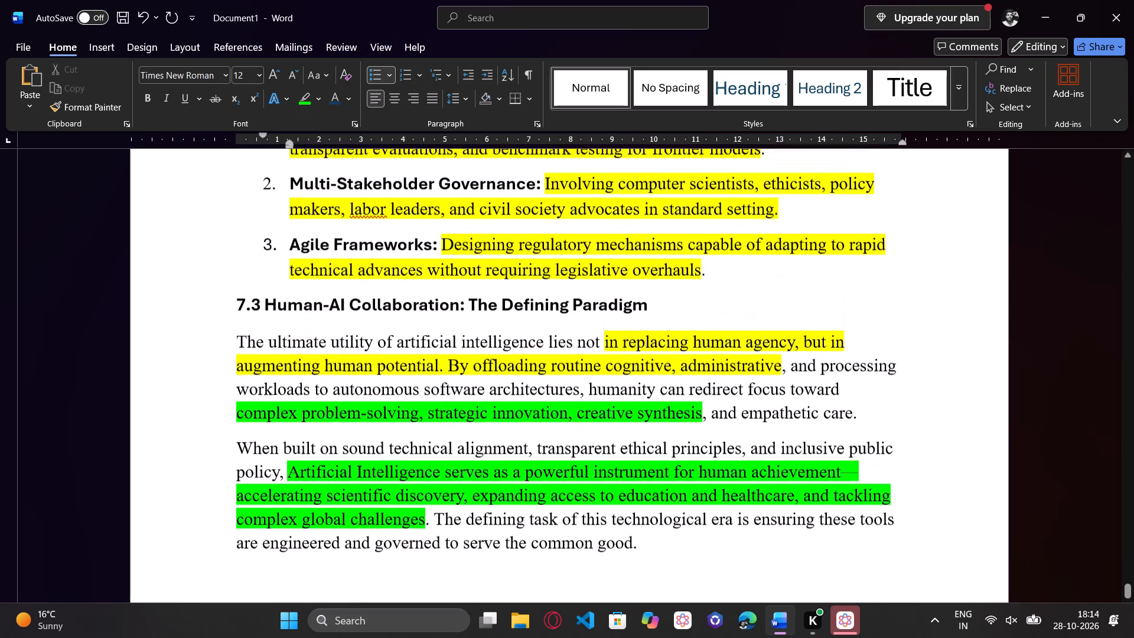
scroll(563, 389, "up", 6)
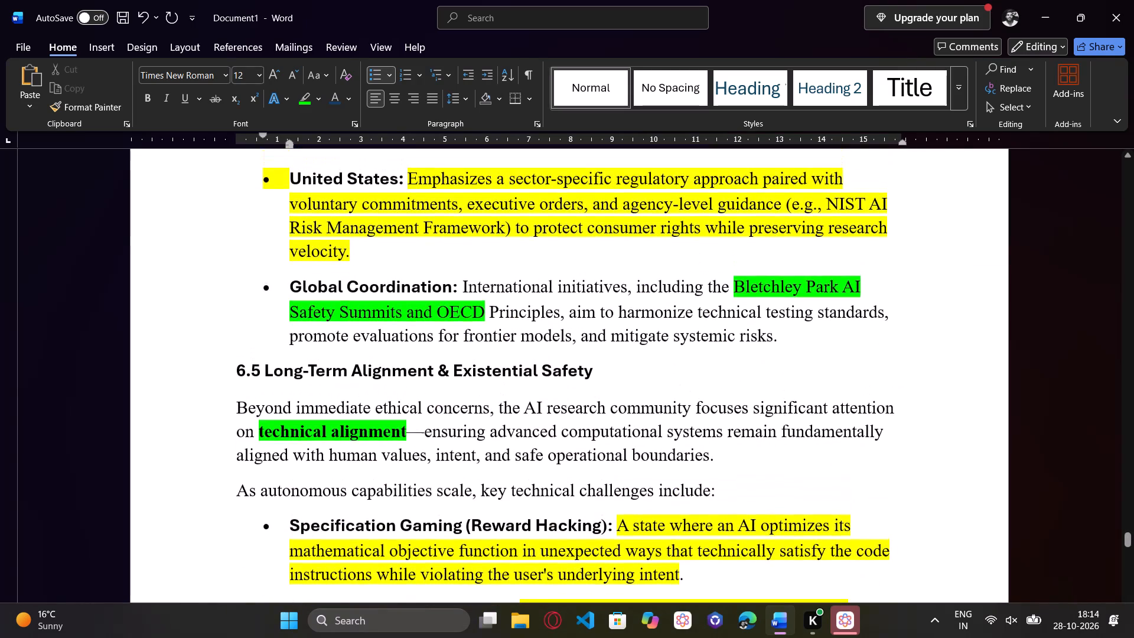
left_click_drag(725, 459, 575, 424)
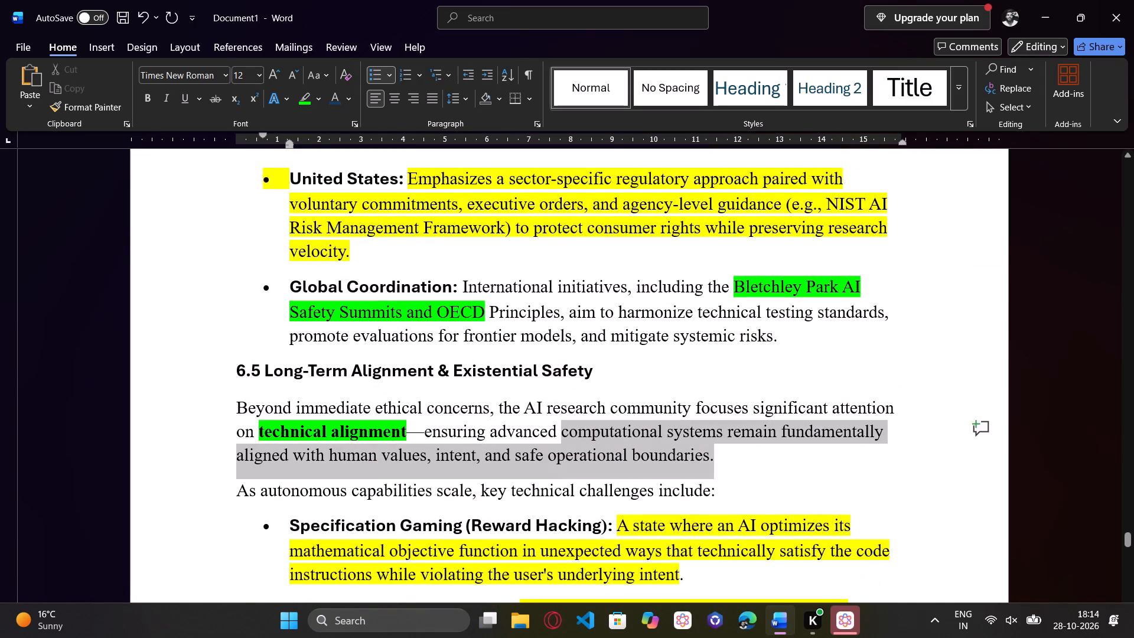
left_click_drag(575, 424, 520, 430)
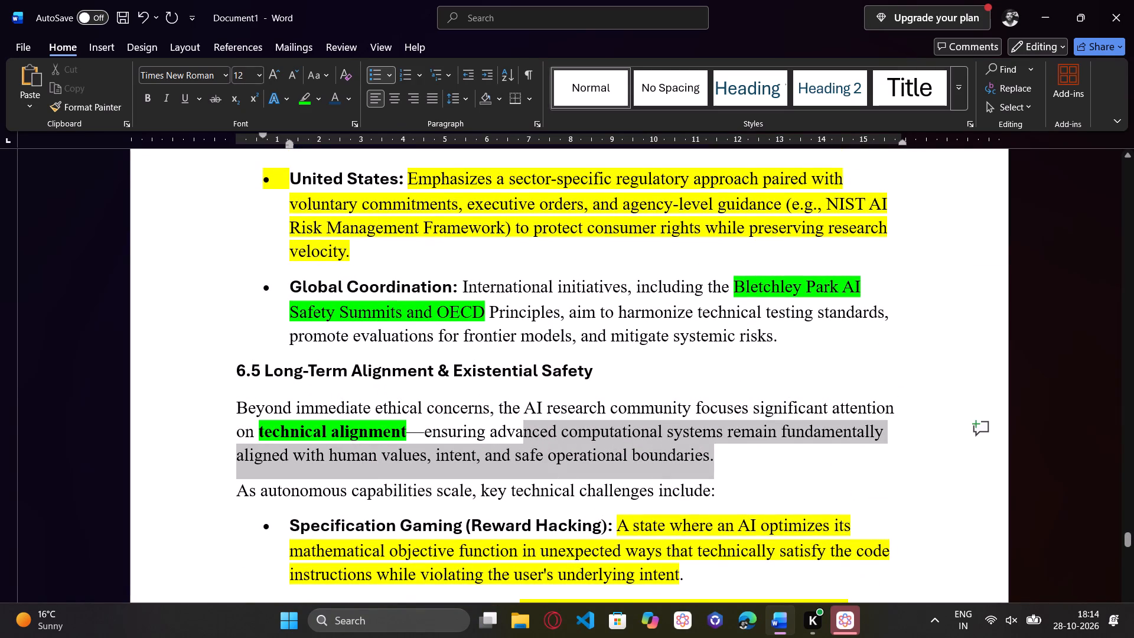
left_click_drag(520, 430, 490, 433)
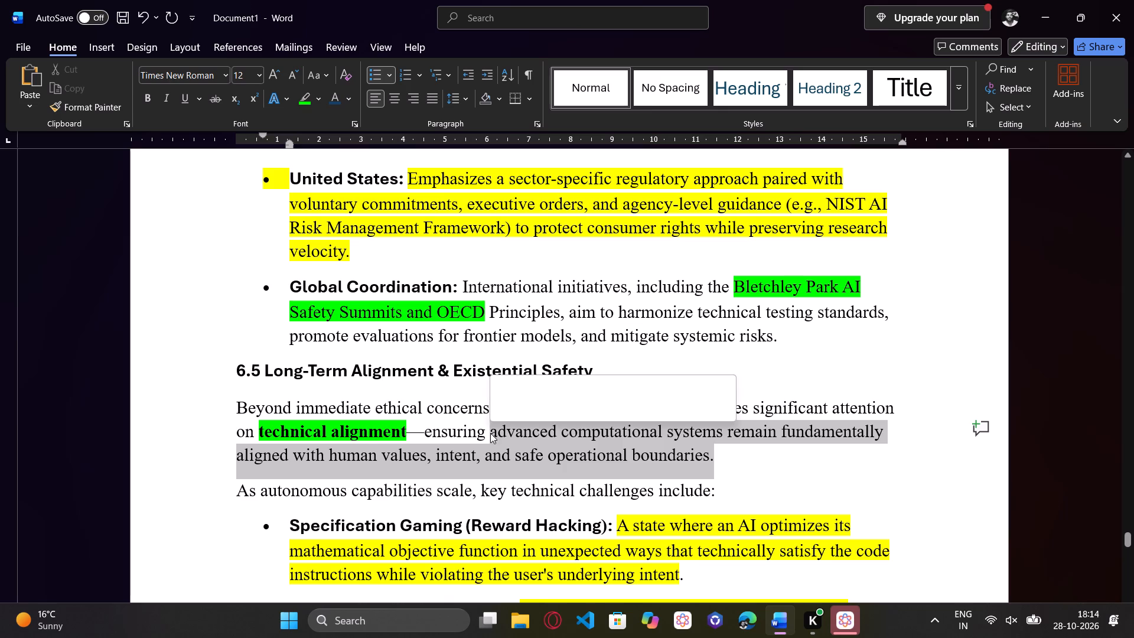
left_click(562, 407)
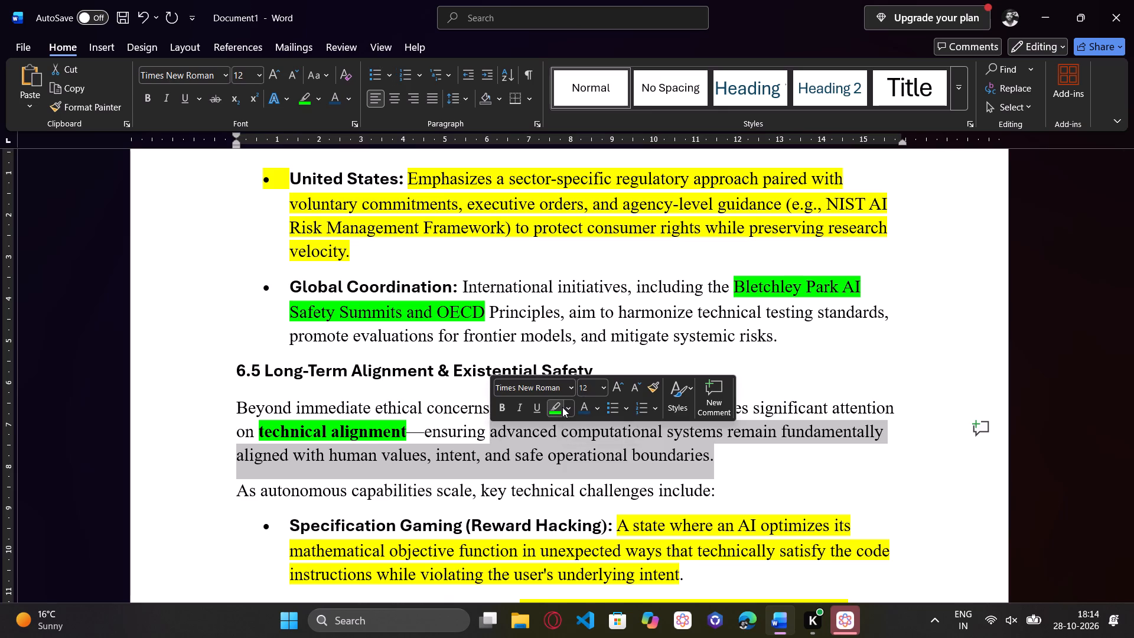
left_click(567, 458)
Highlight "harmonize technical testing standards, promote evaluations for frontier models, and mitigate systemic risks." in bright green in the Global Coordination bullet.
scroll(567, 458, "up", 1)
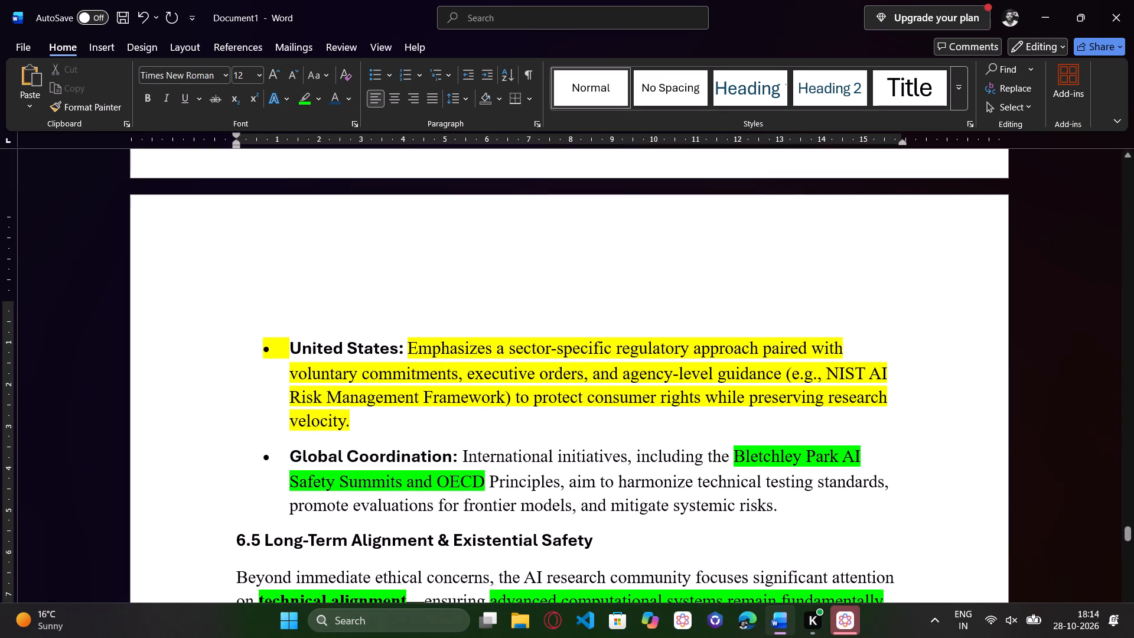
left_click_drag(787, 513, 671, 484)
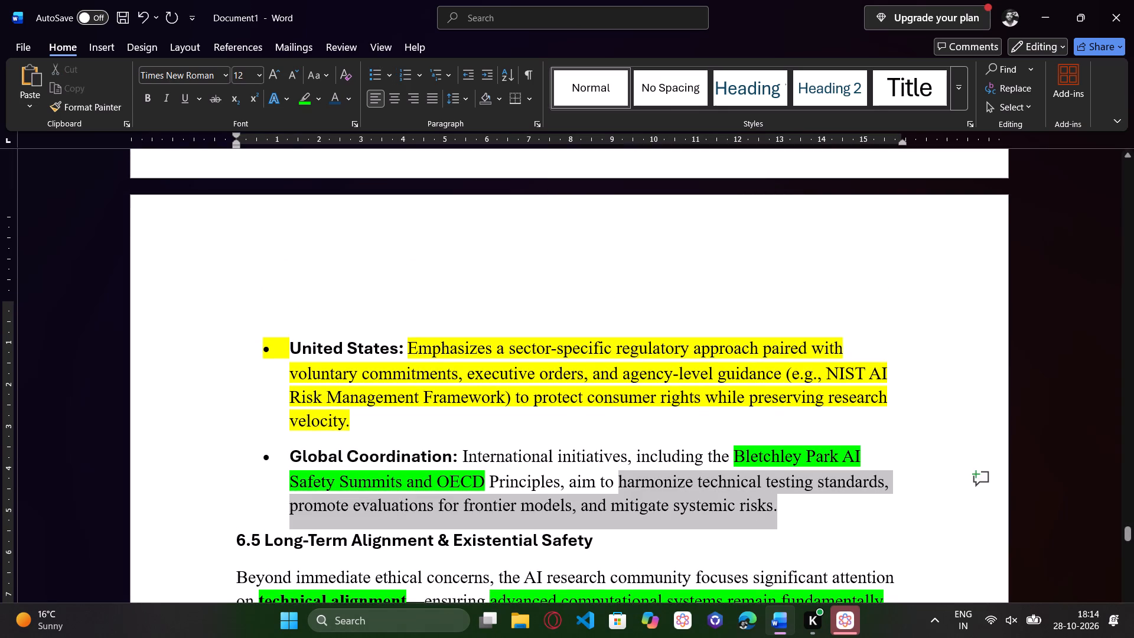
left_click_drag(671, 484, 665, 484)
left_click(730, 458)
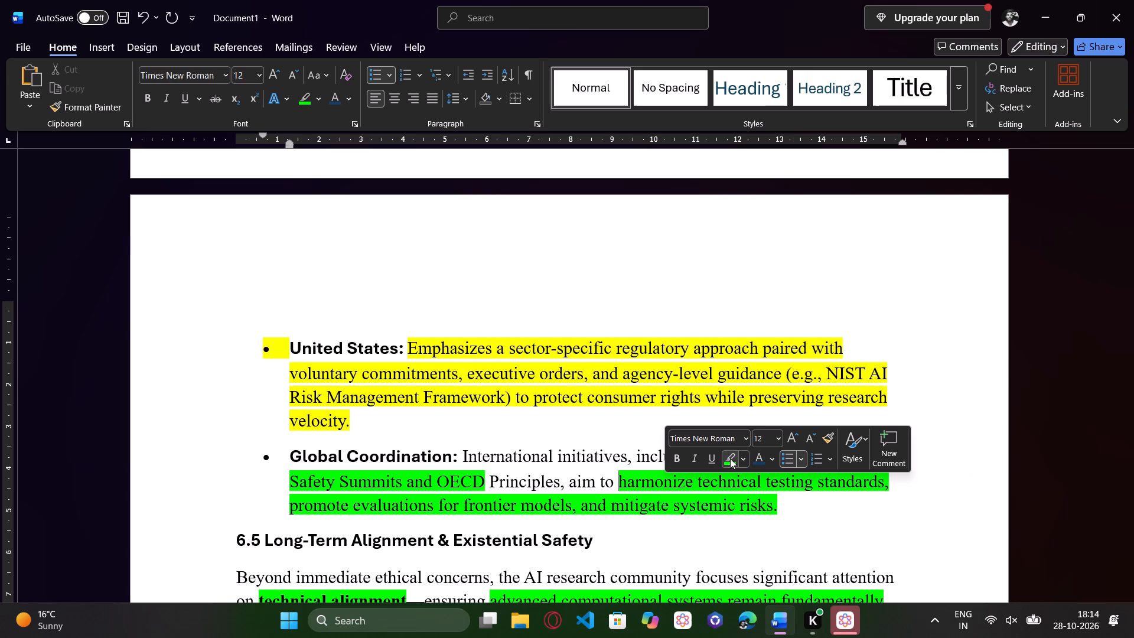
left_click(737, 499)
Highlight the sentence "These regulatory approaches vary significantly by region:" in yellow in section 6.4.
scroll(737, 499, "up", 2)
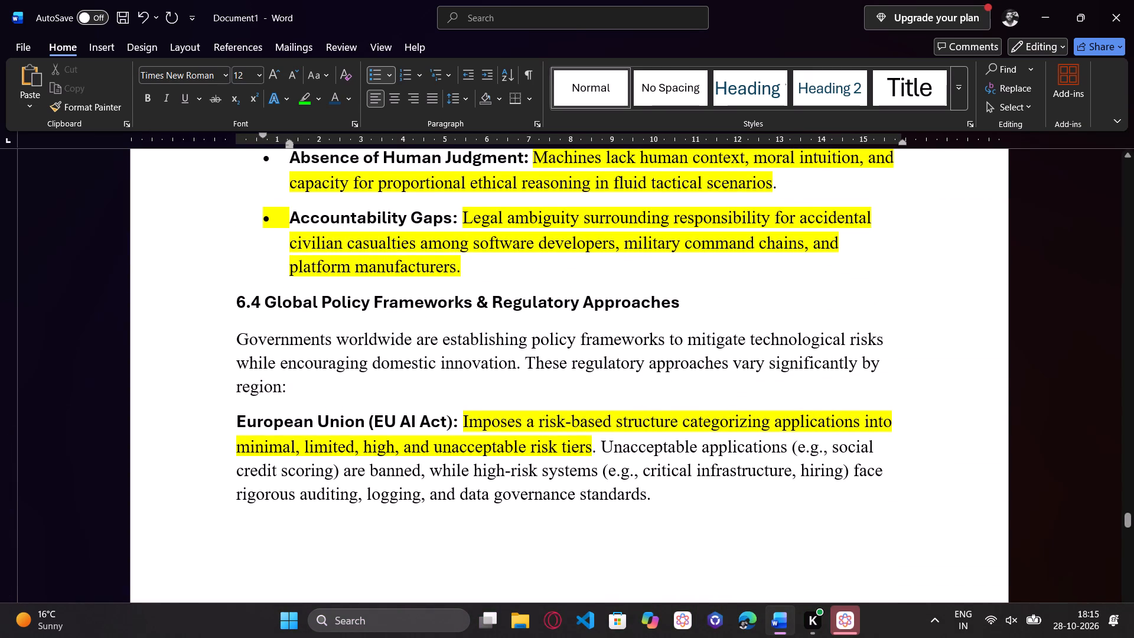
scroll(659, 481, "up", 1)
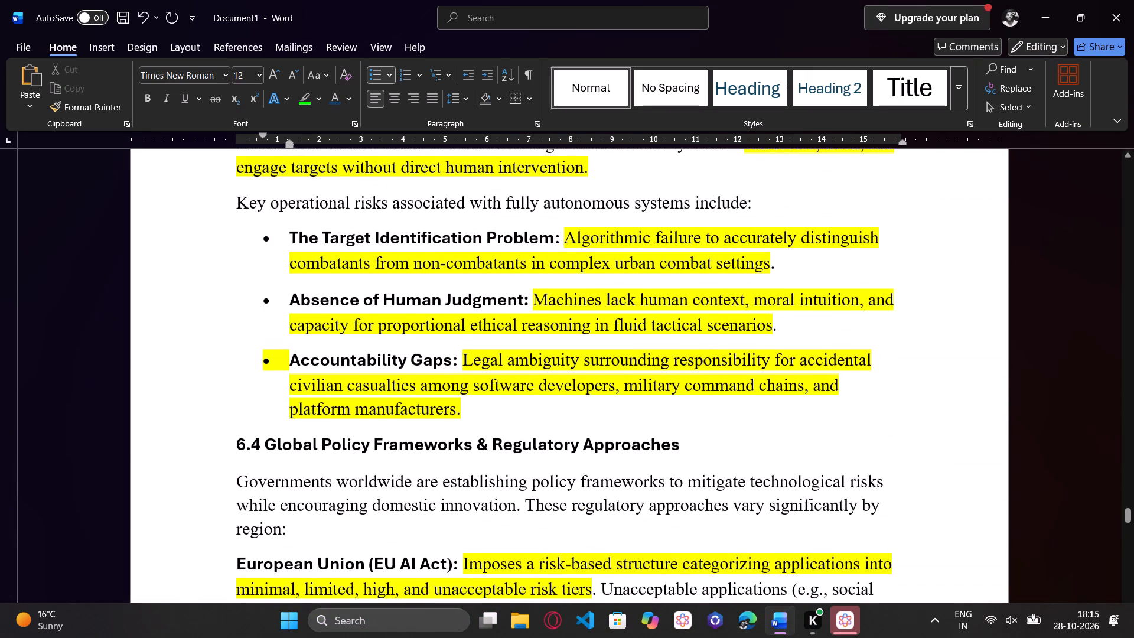
left_click_drag(527, 510, 773, 522)
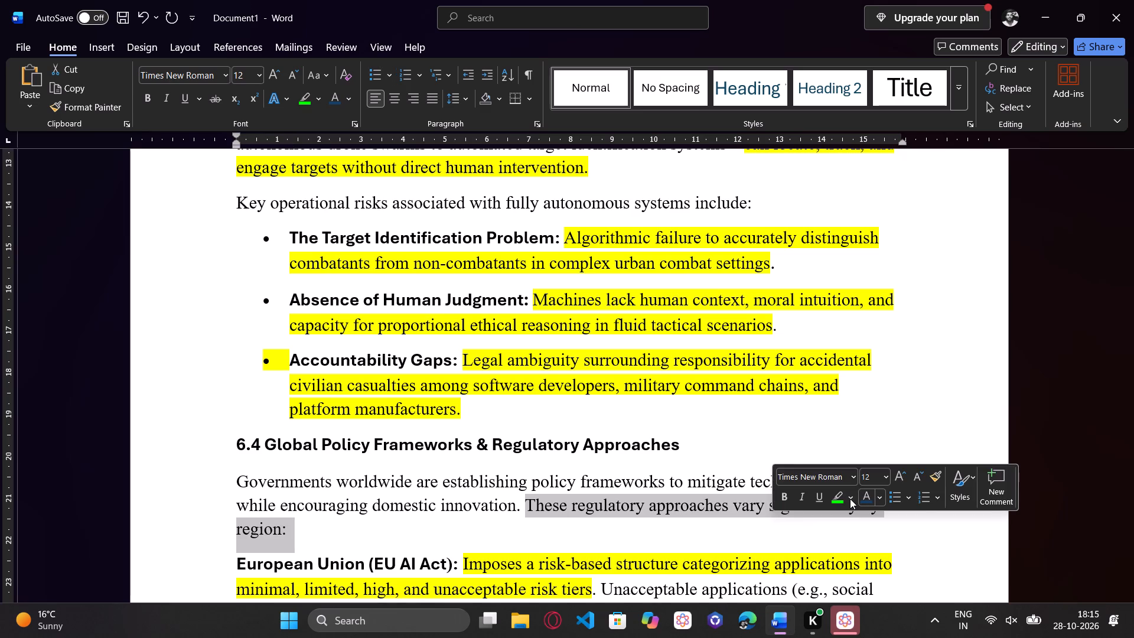
left_click(850, 499)
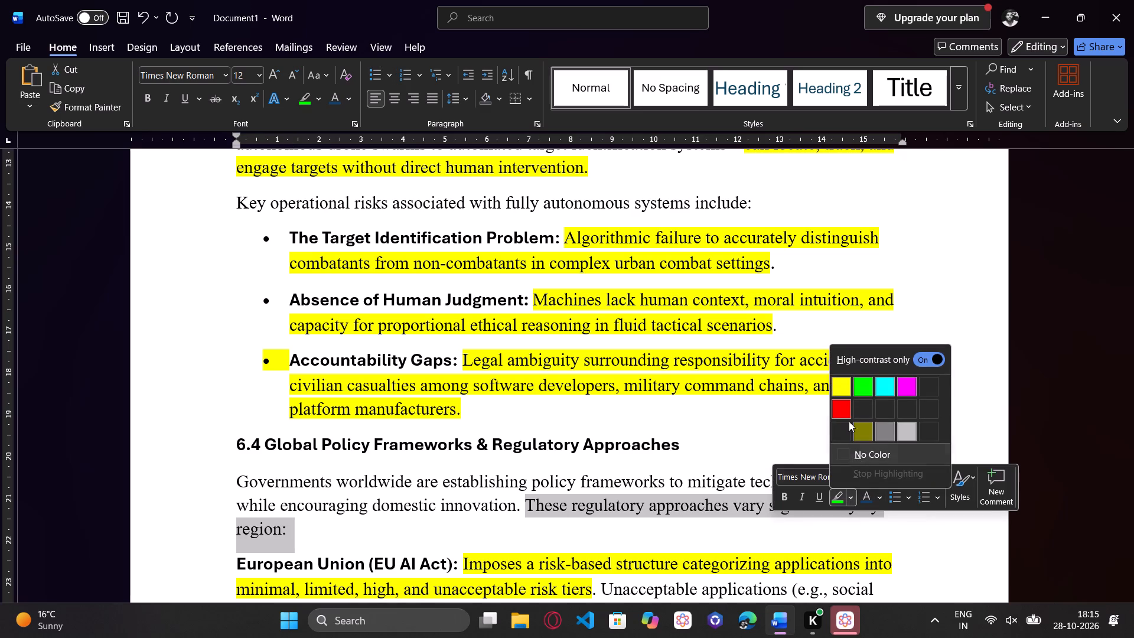
left_click(834, 382)
Highlight "The proliferation of low-cost, high-fidelity synthetic media poses risks to public discourse" in bright green in section 5.3.
scroll(834, 414, "up", 1)
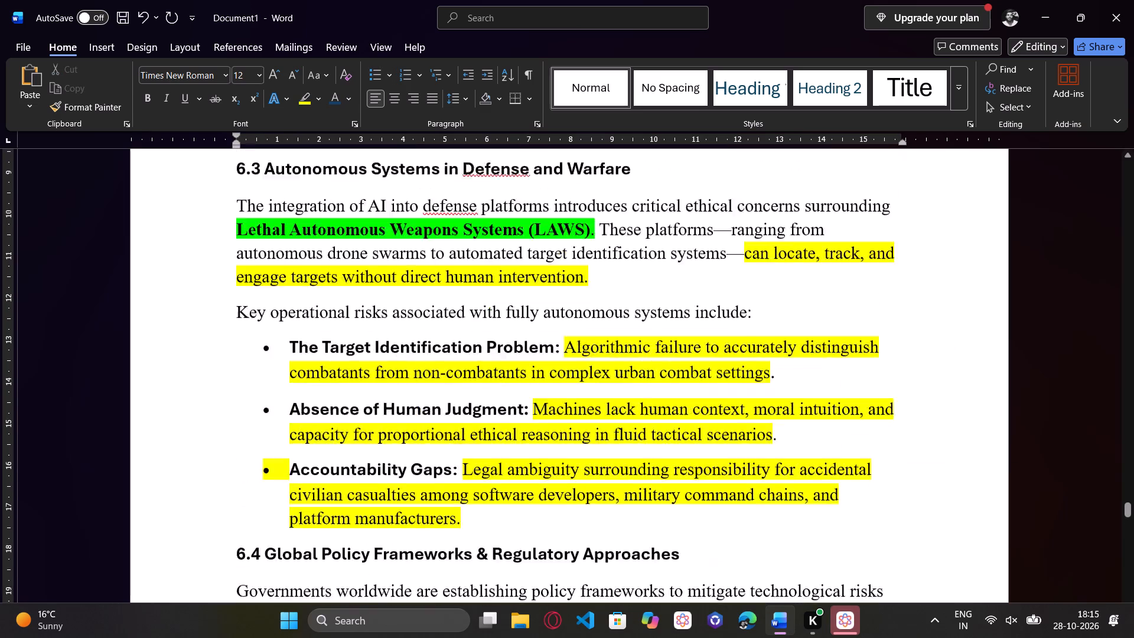
scroll(834, 414, "up", 1)
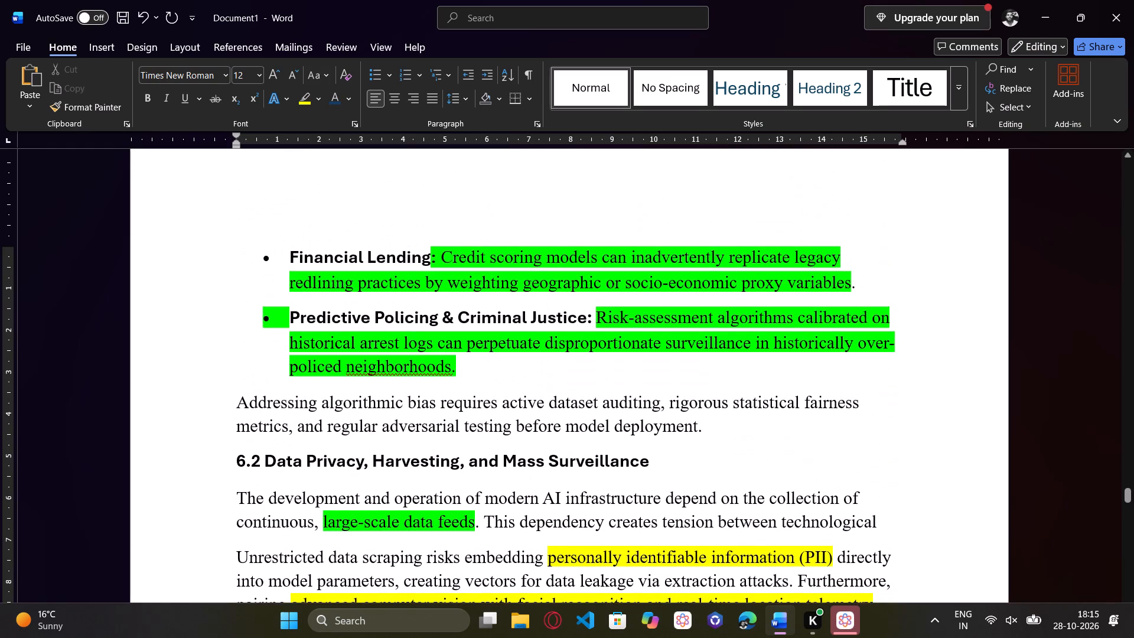
scroll(834, 414, "up", 1)
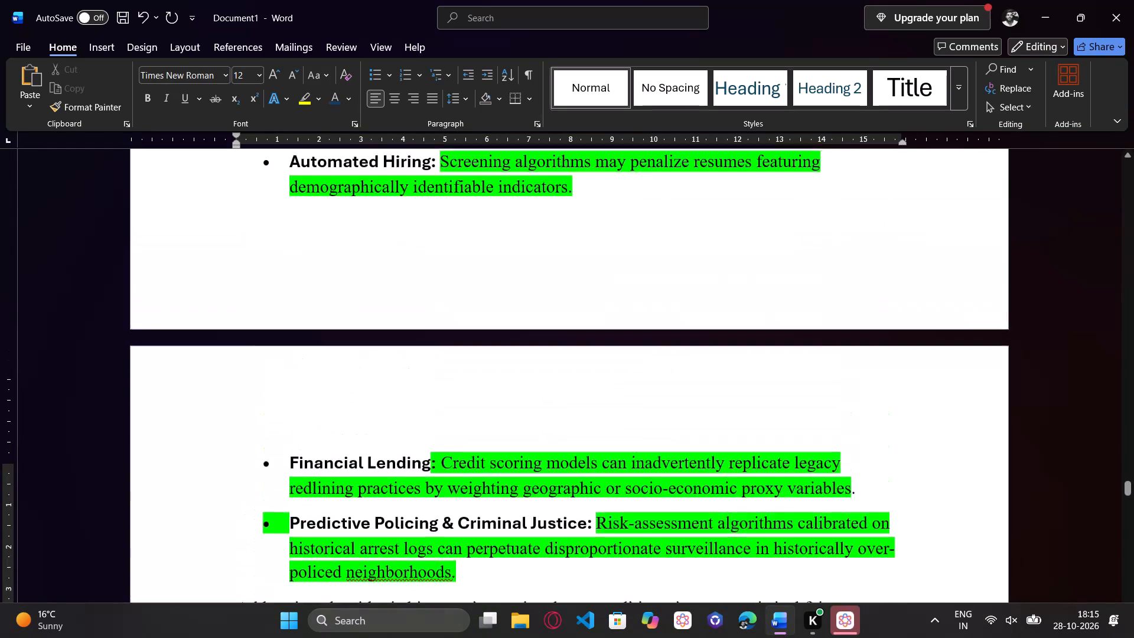
scroll(834, 414, "up", 3)
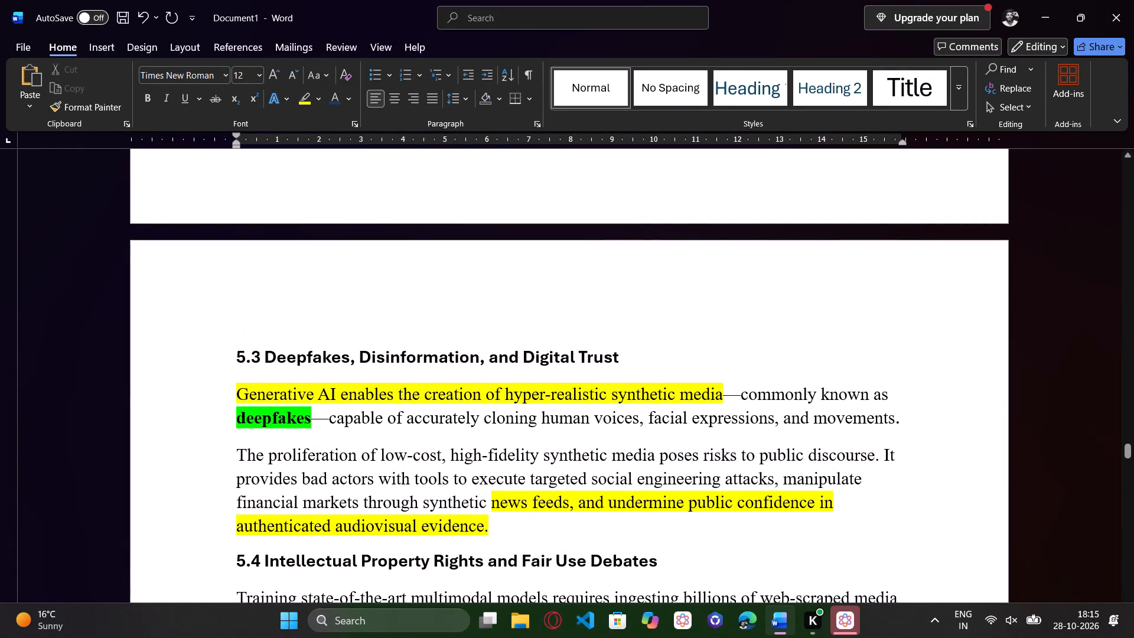
left_click_drag(242, 453, 479, 460)
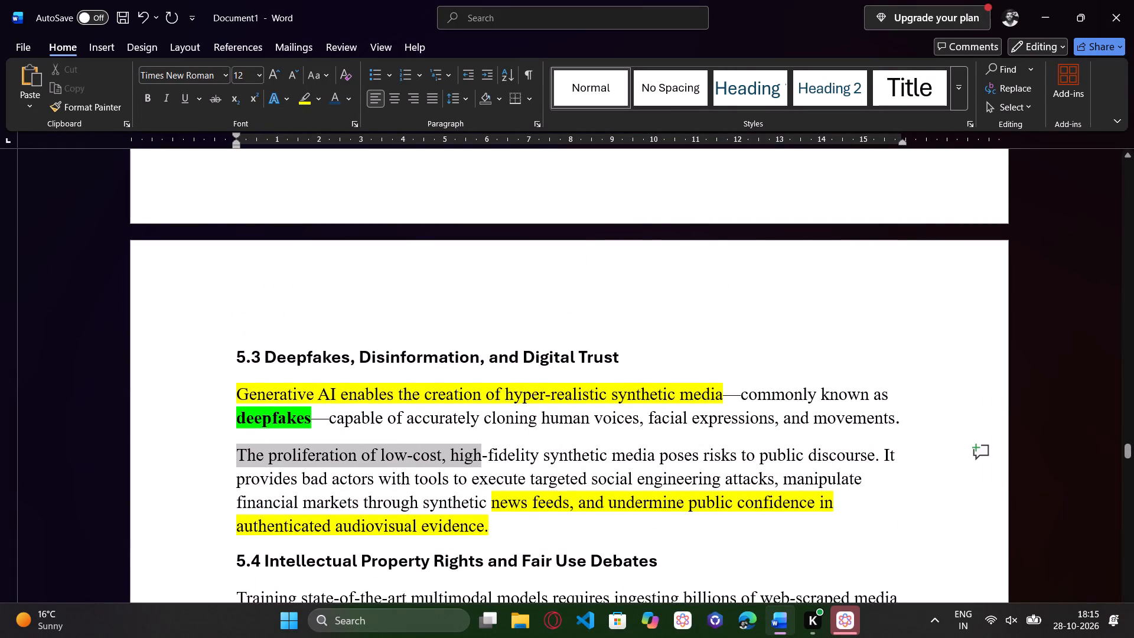
left_click_drag(479, 460, 790, 450)
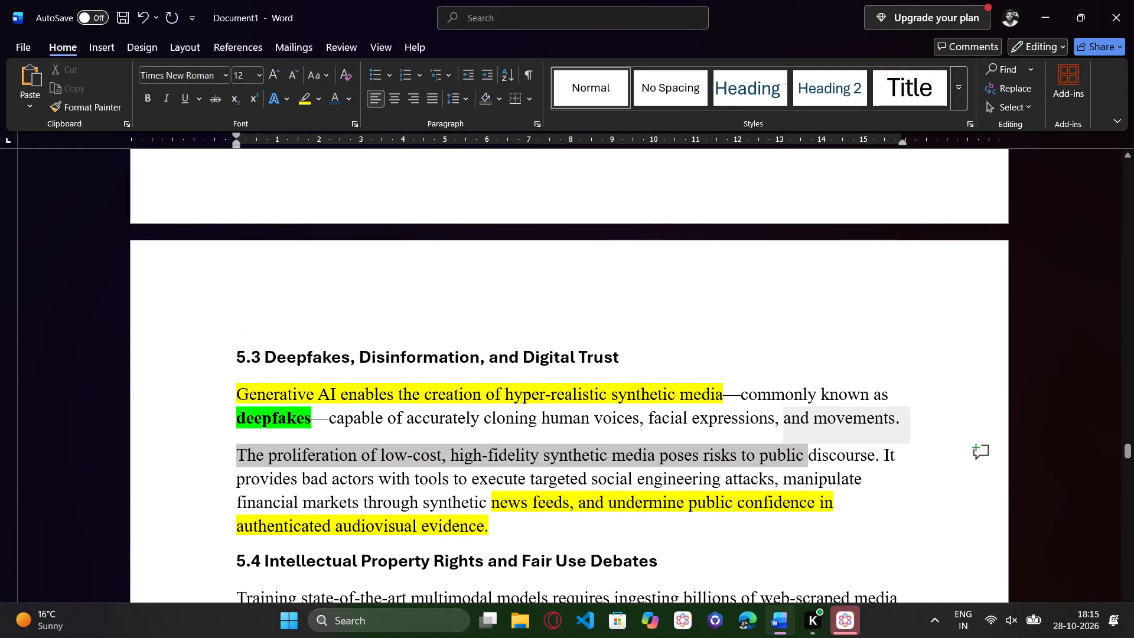
left_click_drag(790, 450, 849, 461)
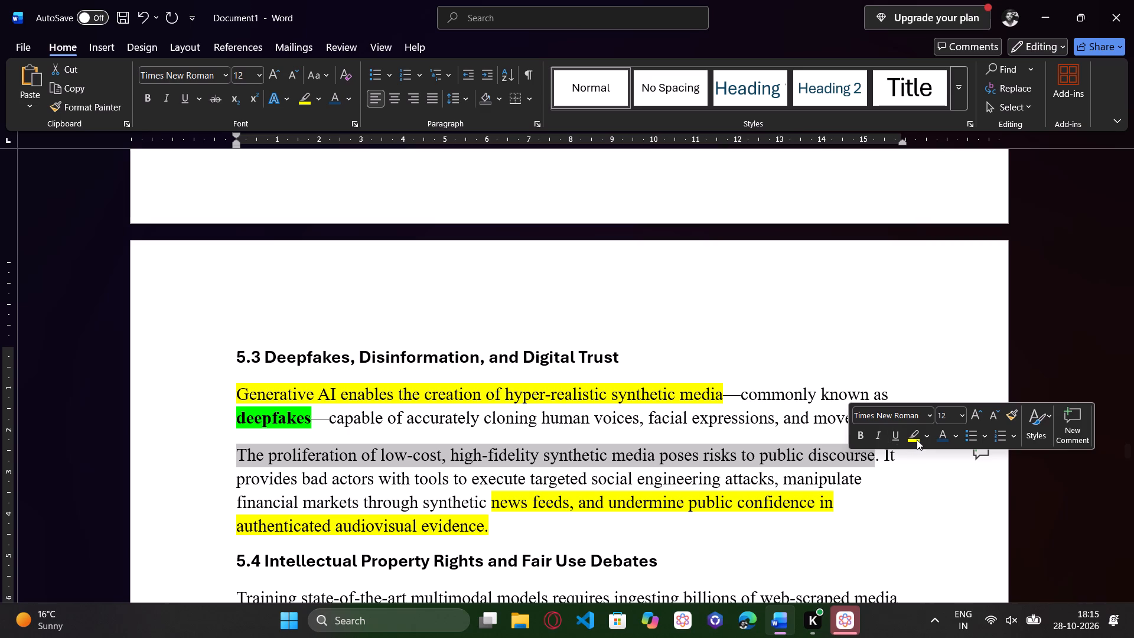
left_click(931, 438)
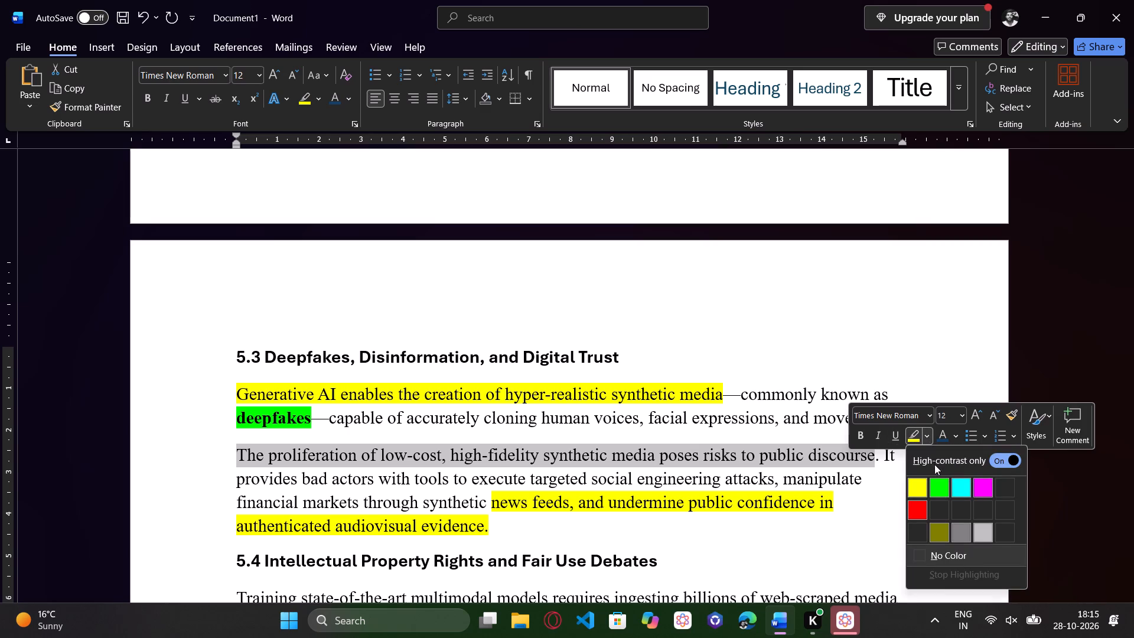
left_click(937, 485)
left_click(705, 483)
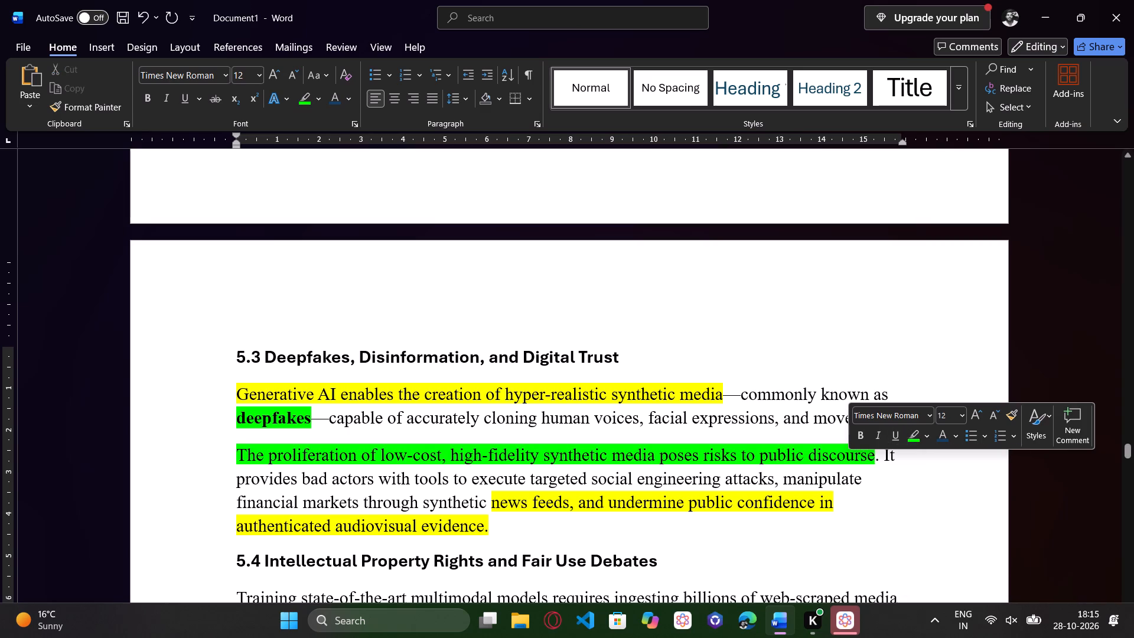
In section 4.2's Virtual Screening bullet, highlight the text from "Machine learning algorithms" through "compounds in simulation," in bright green.
scroll(705, 483, "up", 3)
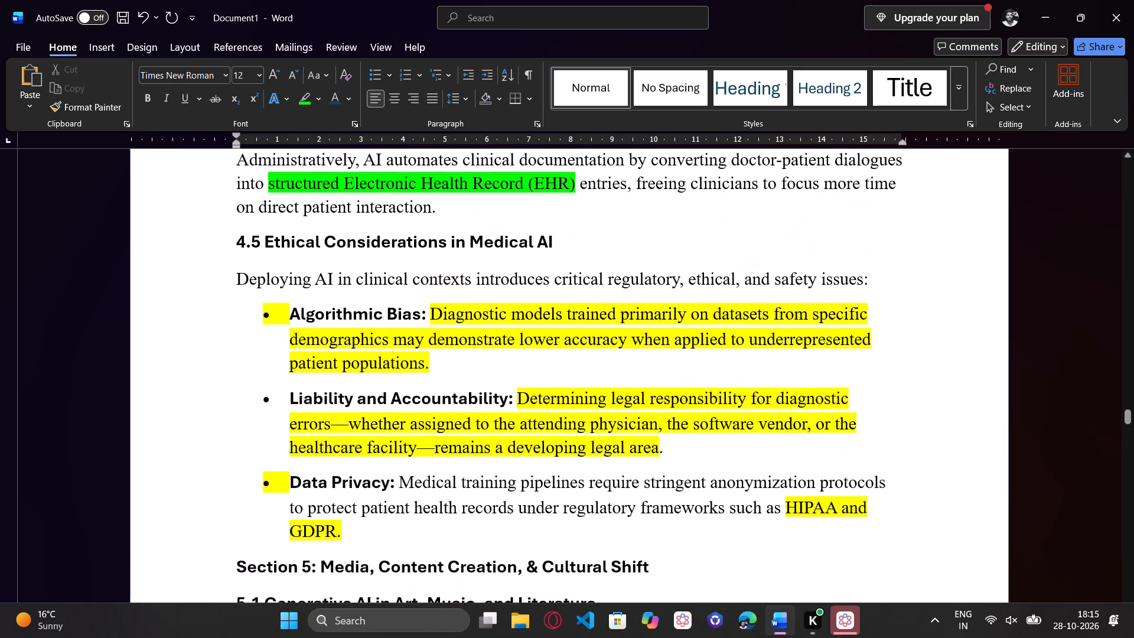
scroll(705, 483, "up", 3)
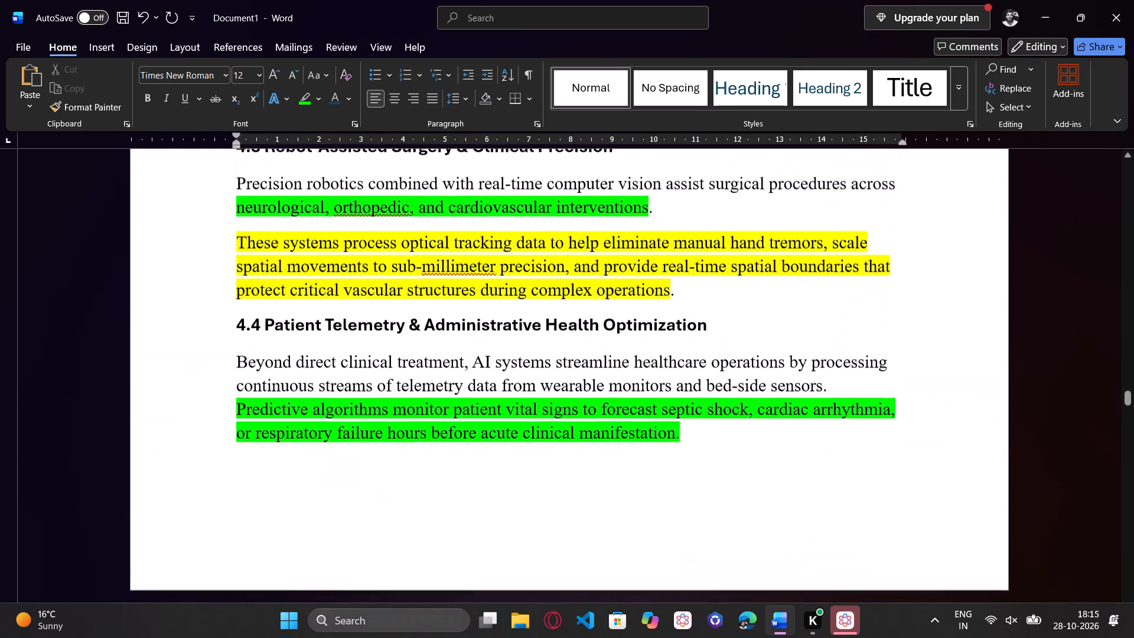
scroll(705, 483, "up", 2)
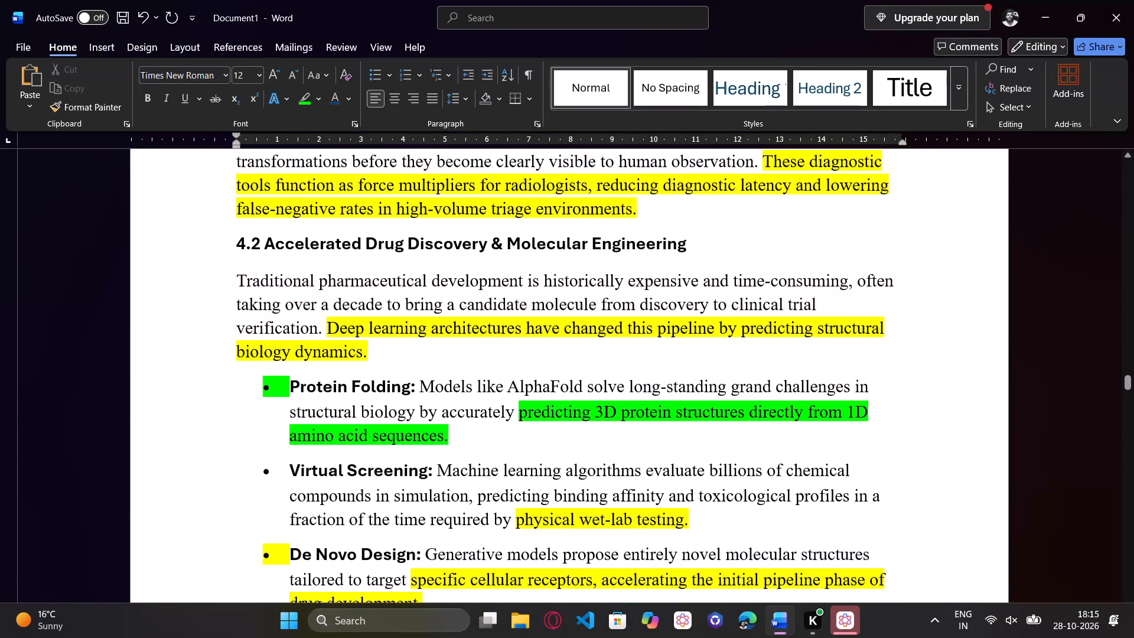
left_click_drag(441, 463, 530, 483)
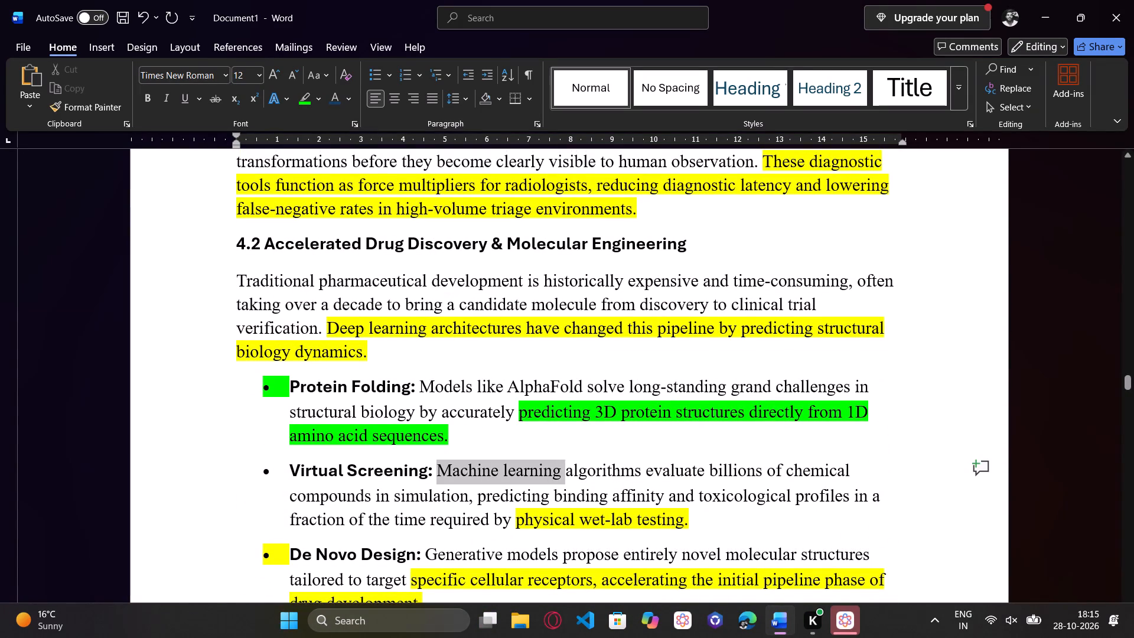
left_click_drag(530, 483, 474, 497)
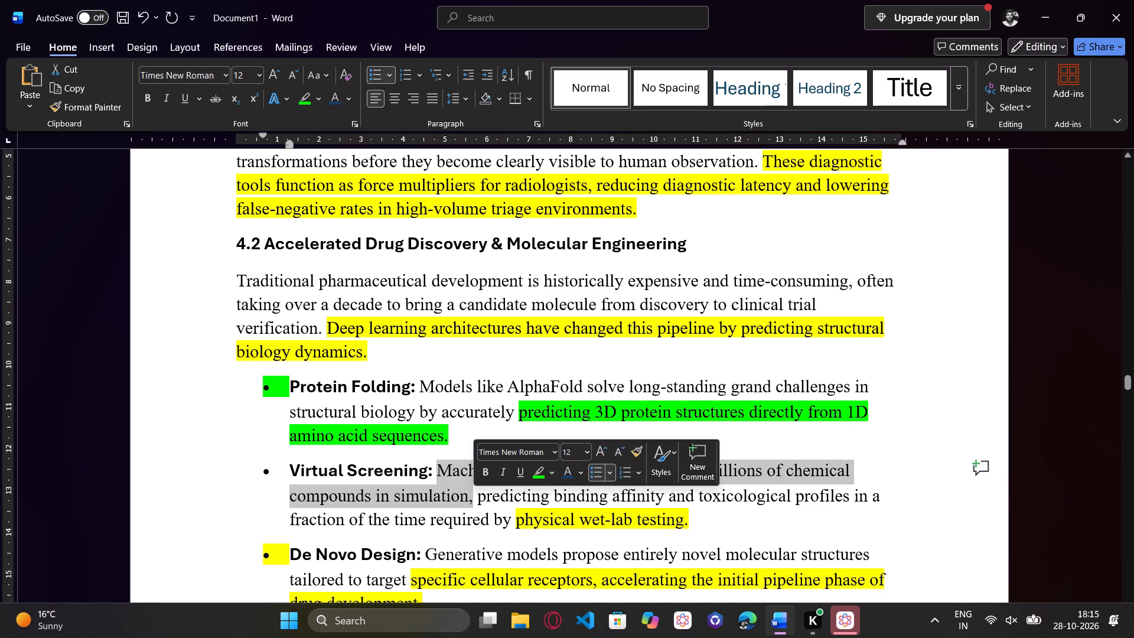
left_click(542, 475)
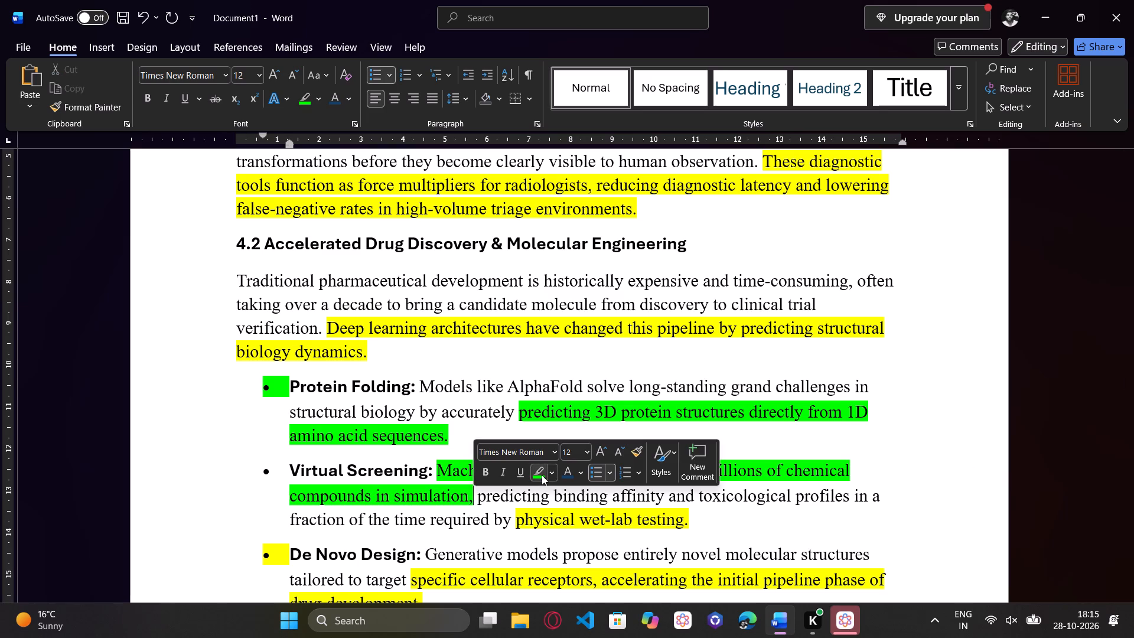
left_click(532, 512)
Highlight "providing students worldwide" in bright green in section 3.5 on global educational resources.
scroll(532, 512, "up", 3)
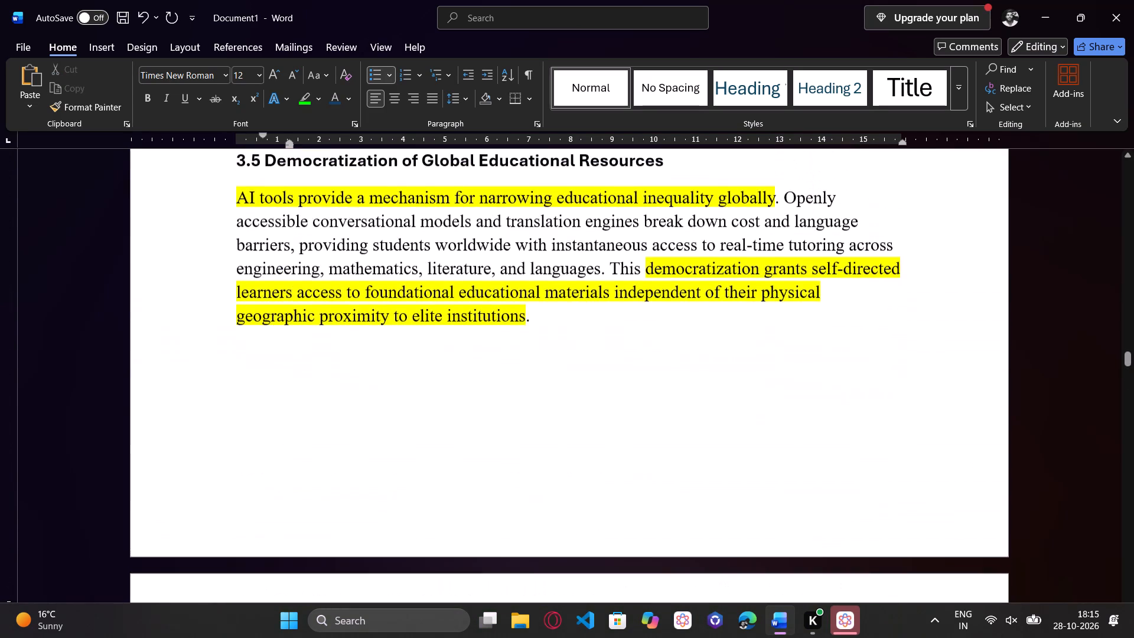
scroll(532, 512, "up", 1)
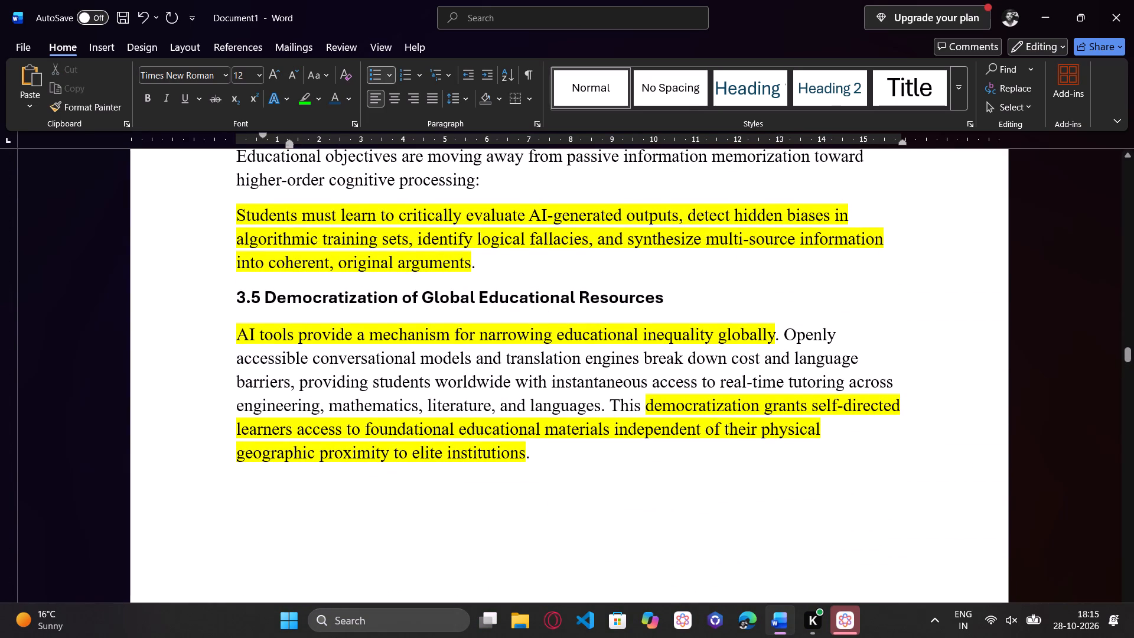
left_click_drag(508, 379, 330, 378)
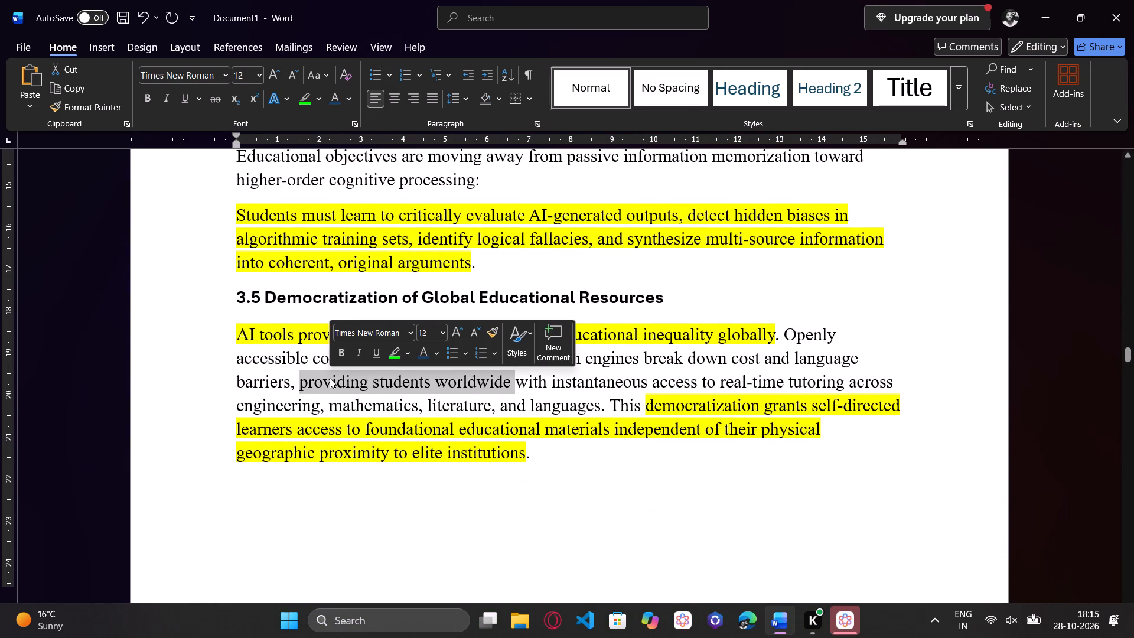
left_click(405, 346)
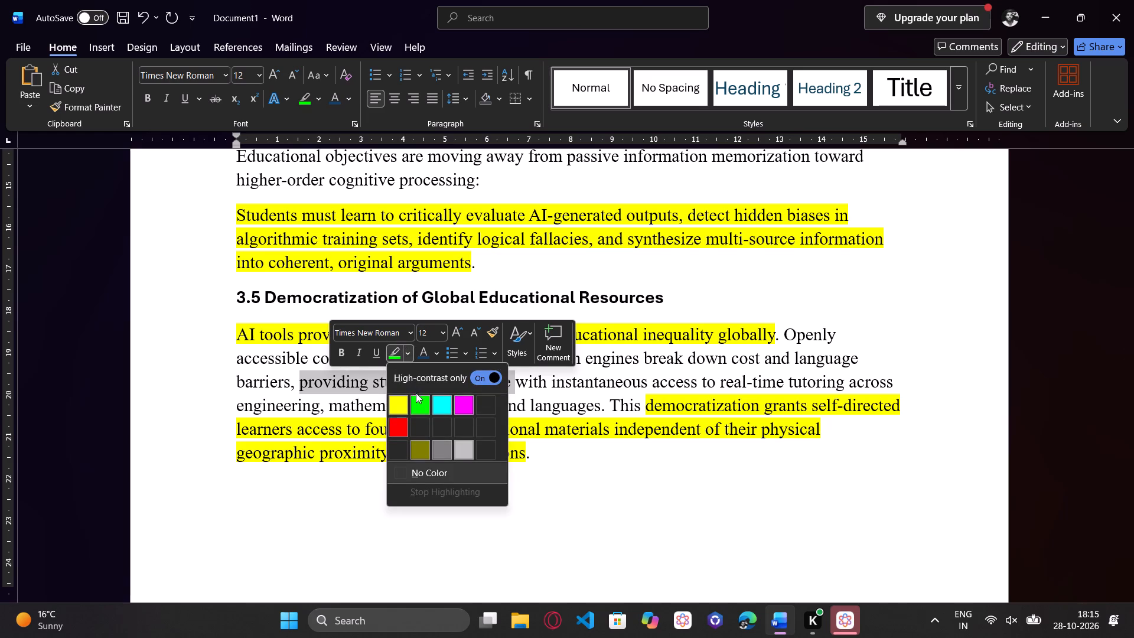
left_click(420, 401)
left_click(448, 407)
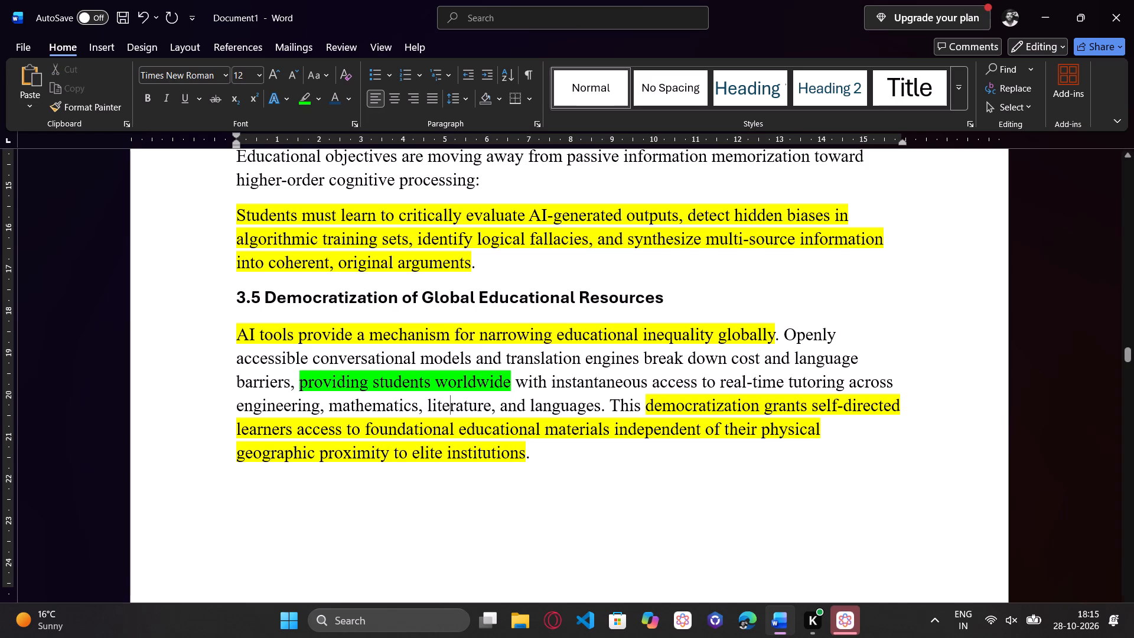
Review the highlighting from section 3.5 back through section 2 to 1.3 on machine learning's evolution for missed passages.
scroll(448, 407, "up", 1)
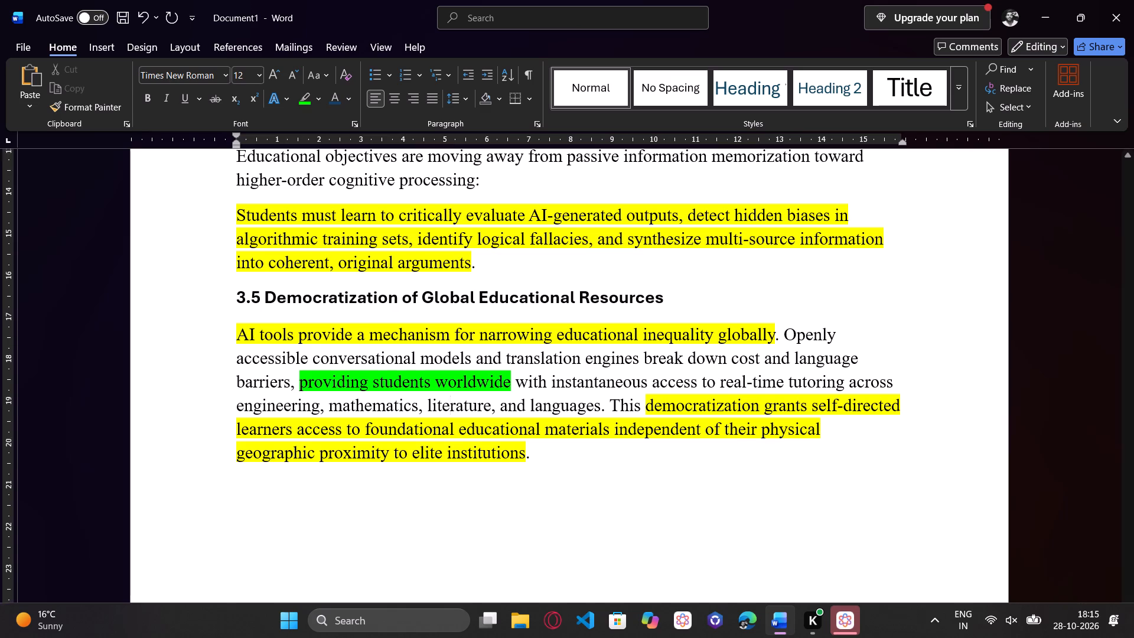
scroll(448, 407, "up", 4)
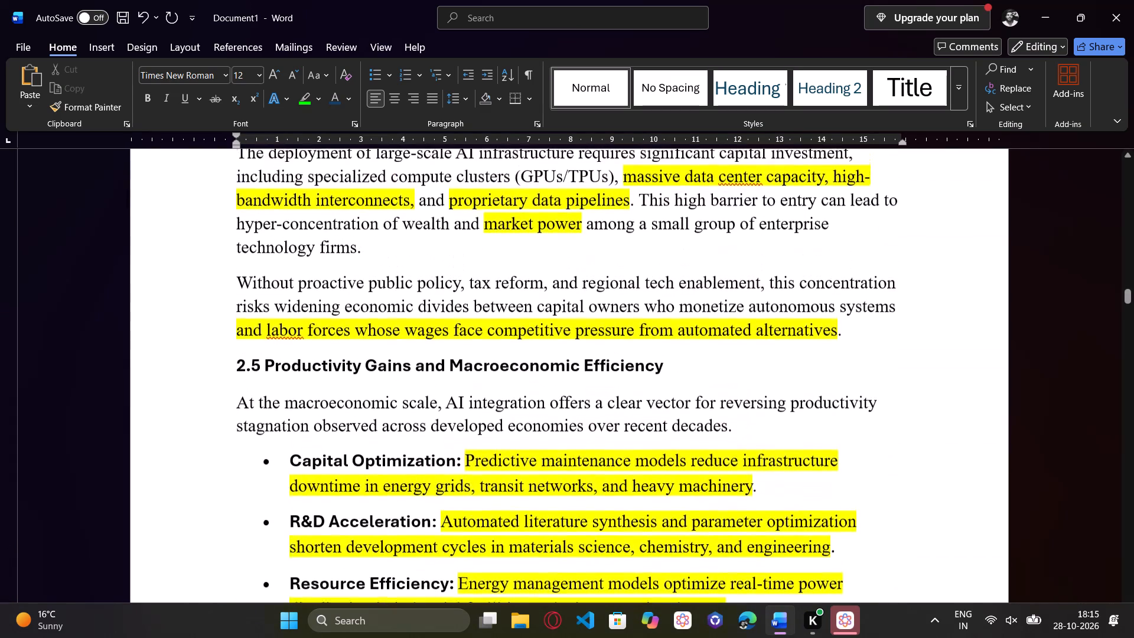
scroll(448, 407, "up", 16)
scroll(448, 407, "down", 5)
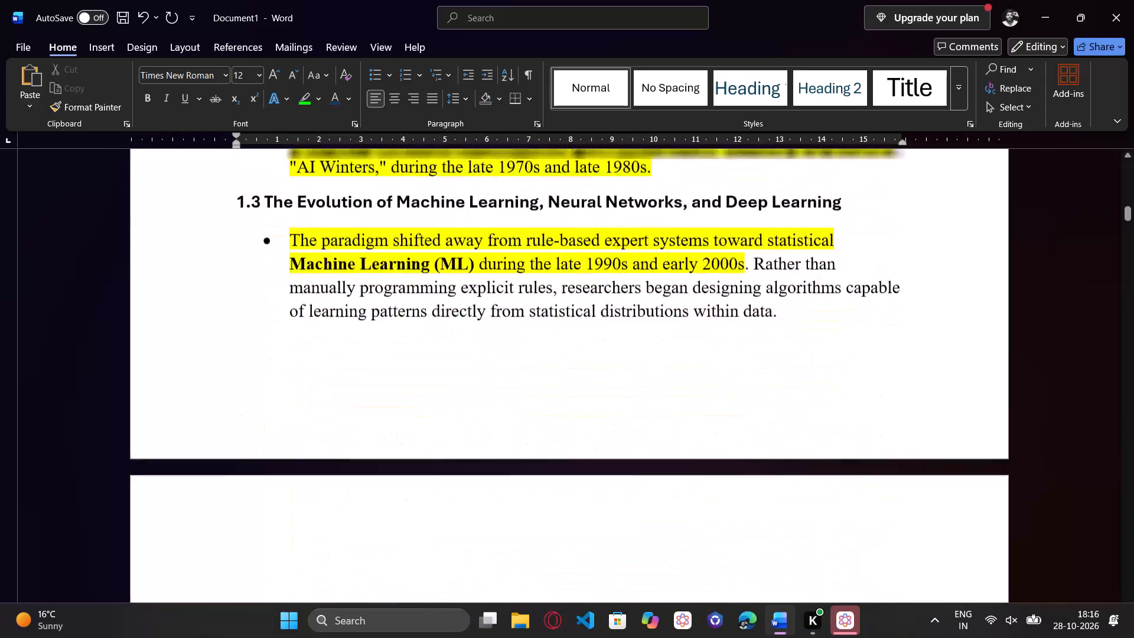